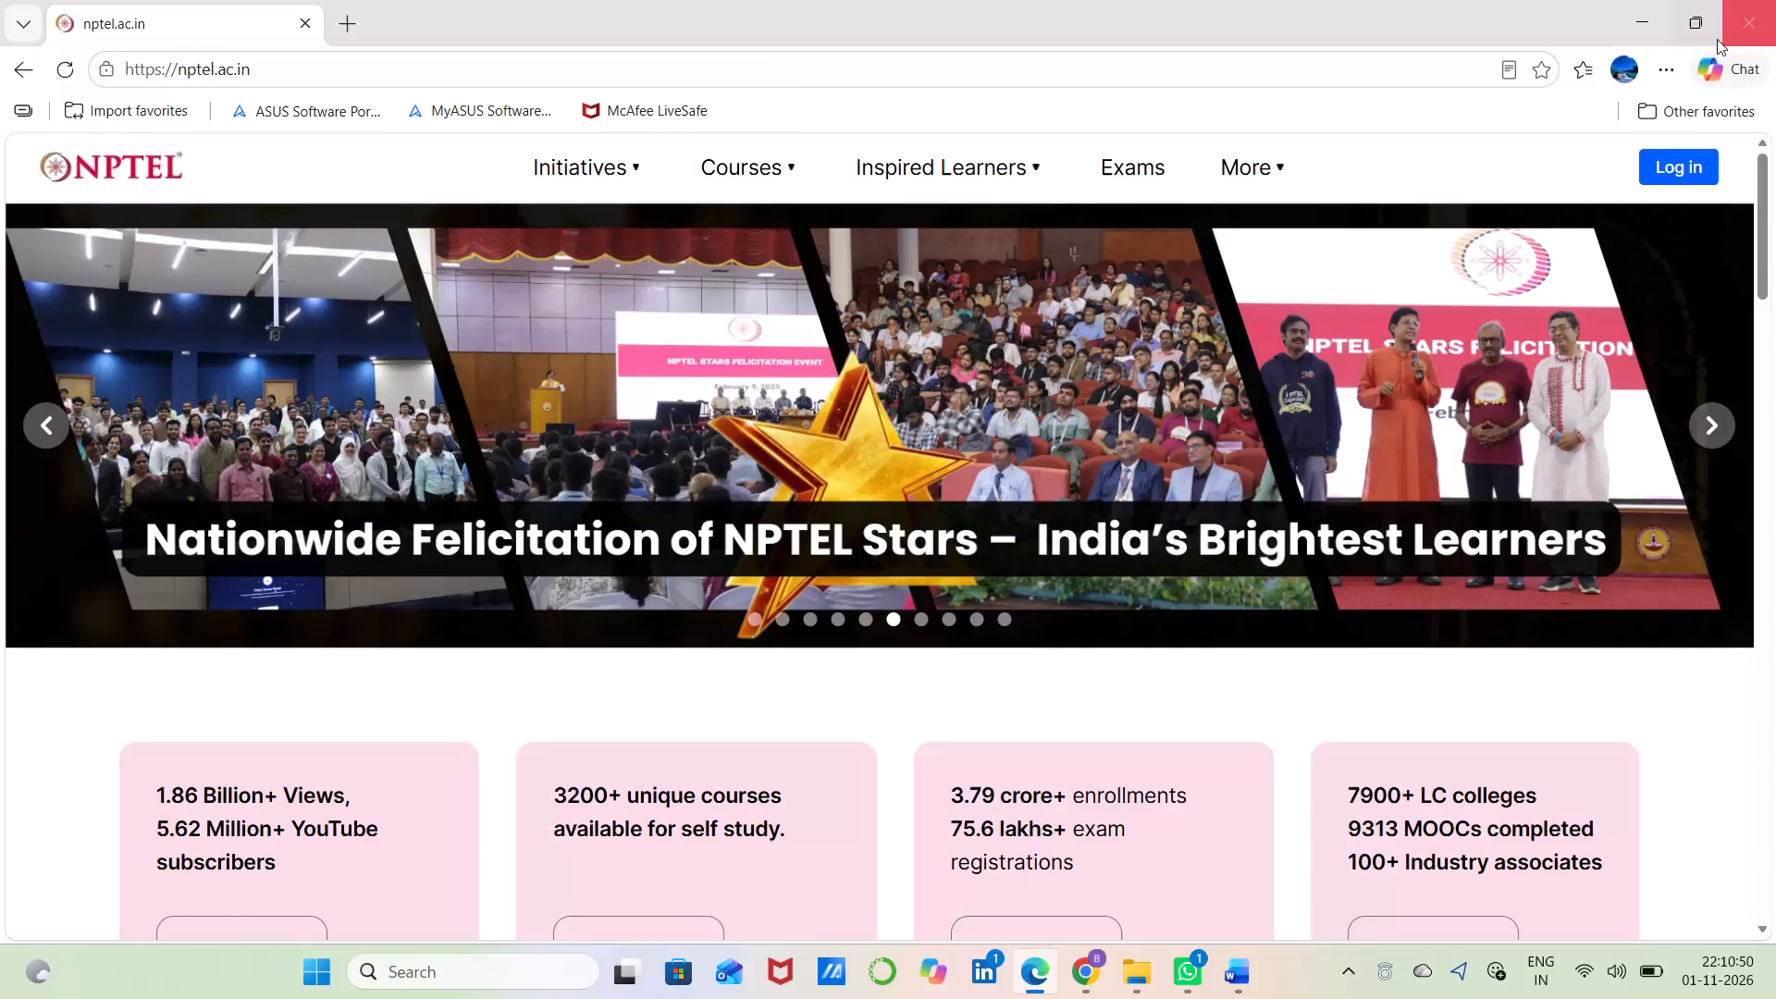
# Close the Microsoft Edge window showing the NPTEL site and the Google Chrome window with the new tab.
pyautogui.click(1715, 43)
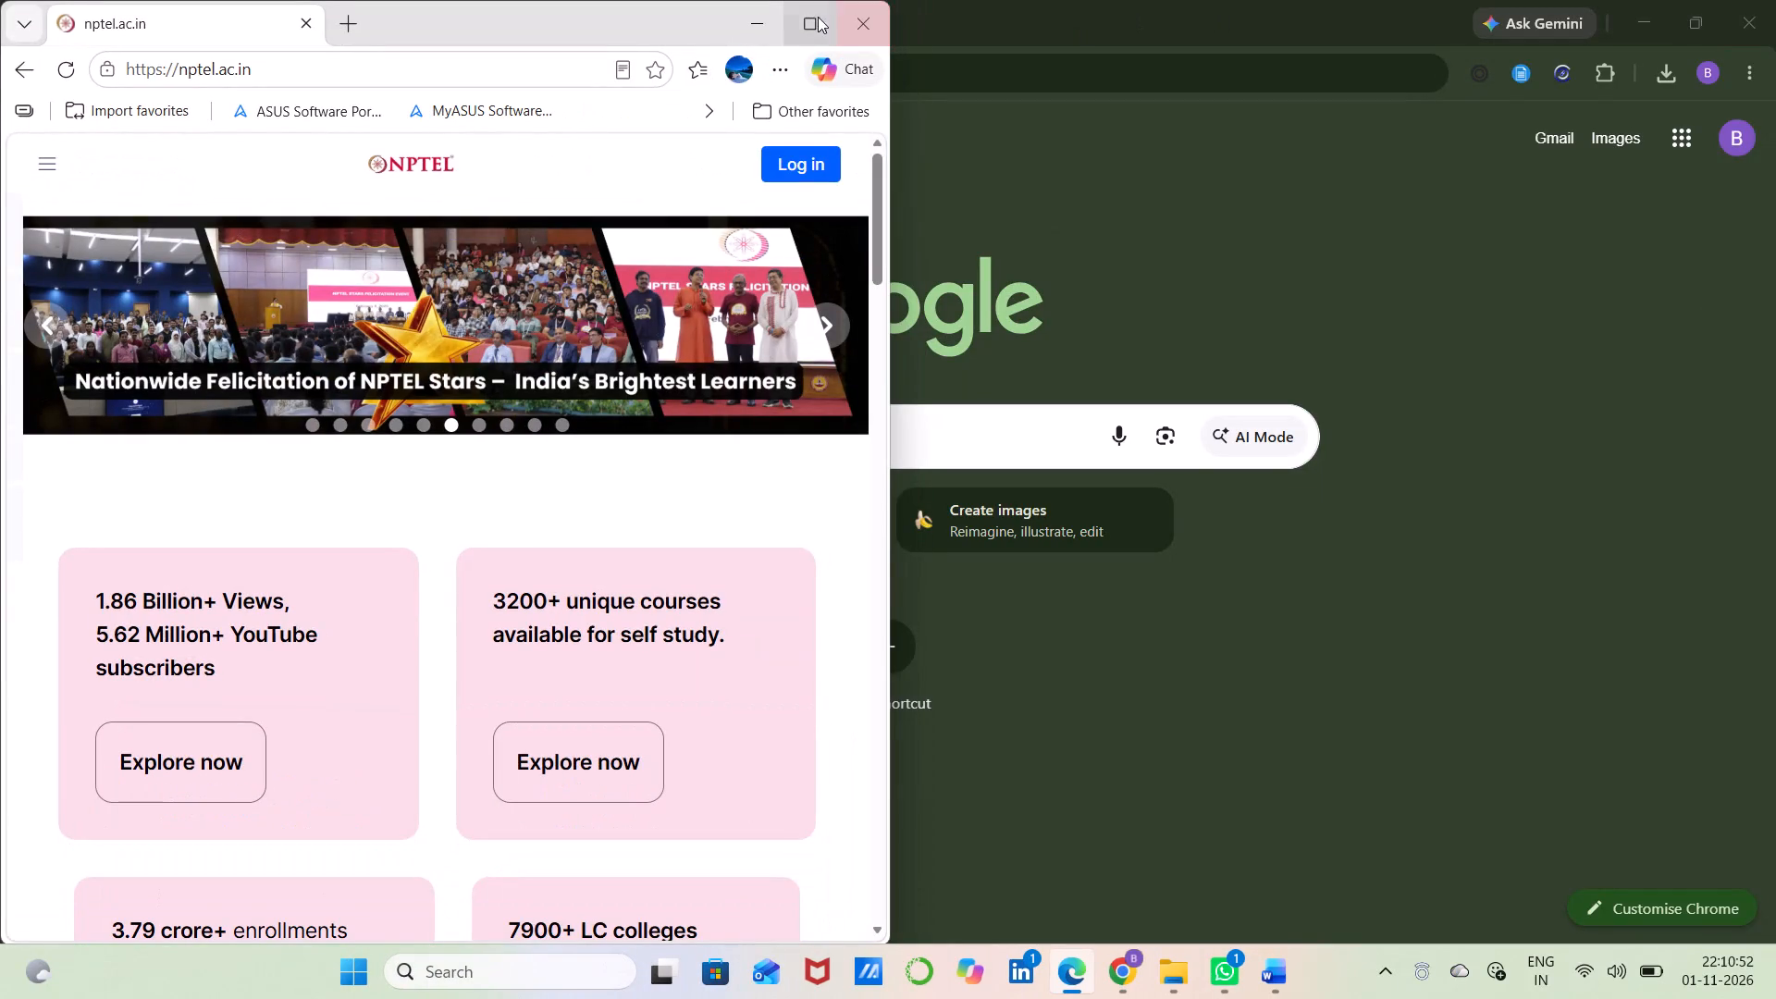
pyautogui.click(853, 23)
pyautogui.click(1753, 17)
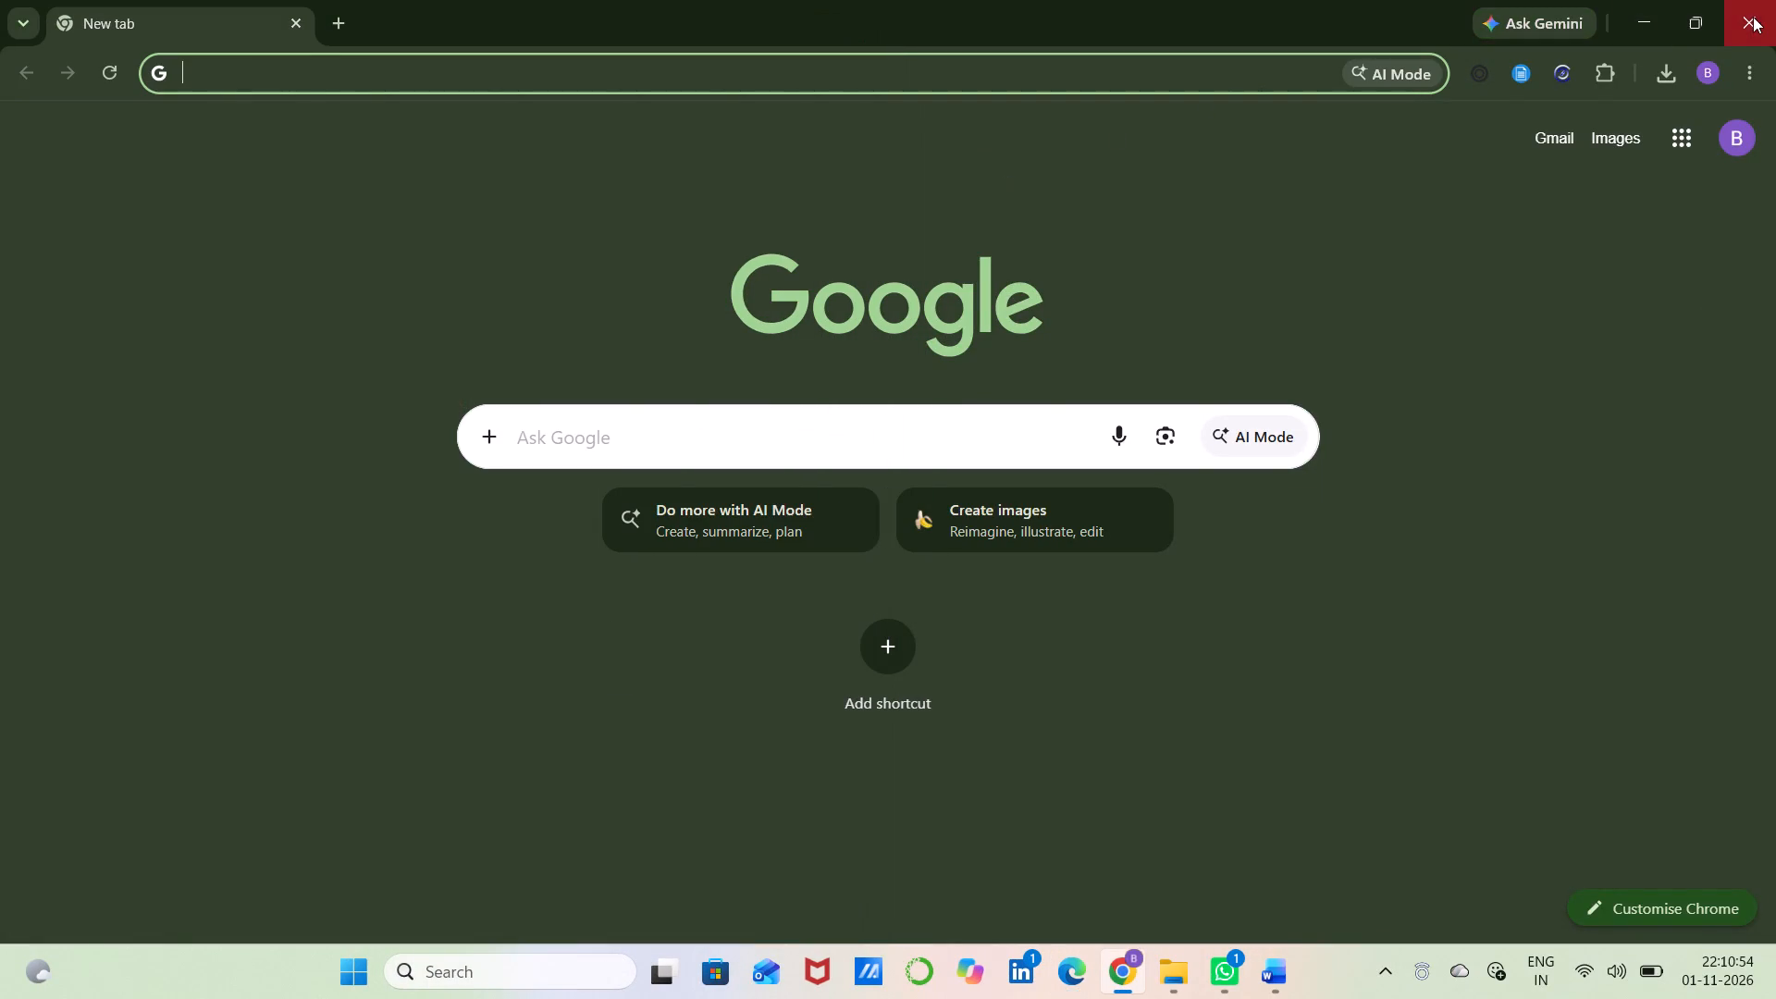
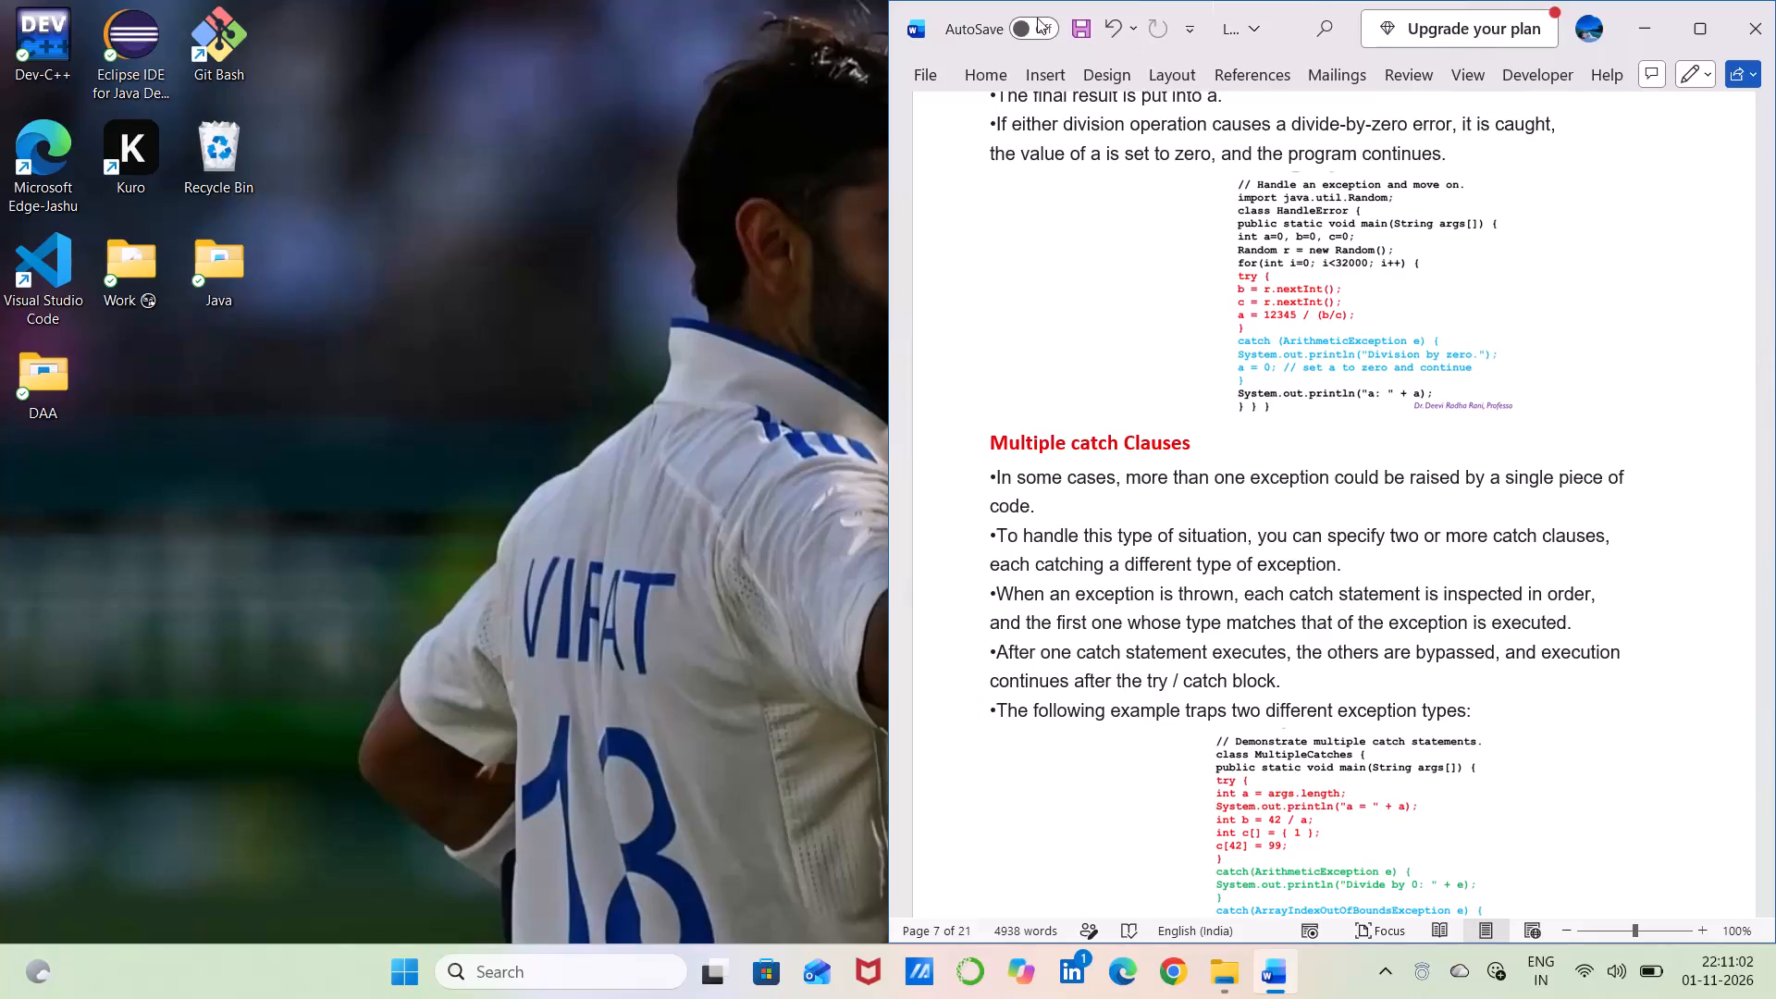
# Turn on AutoSave for the Word document by uploading it to the personal OneDrive.
pyautogui.click(1049, 27)
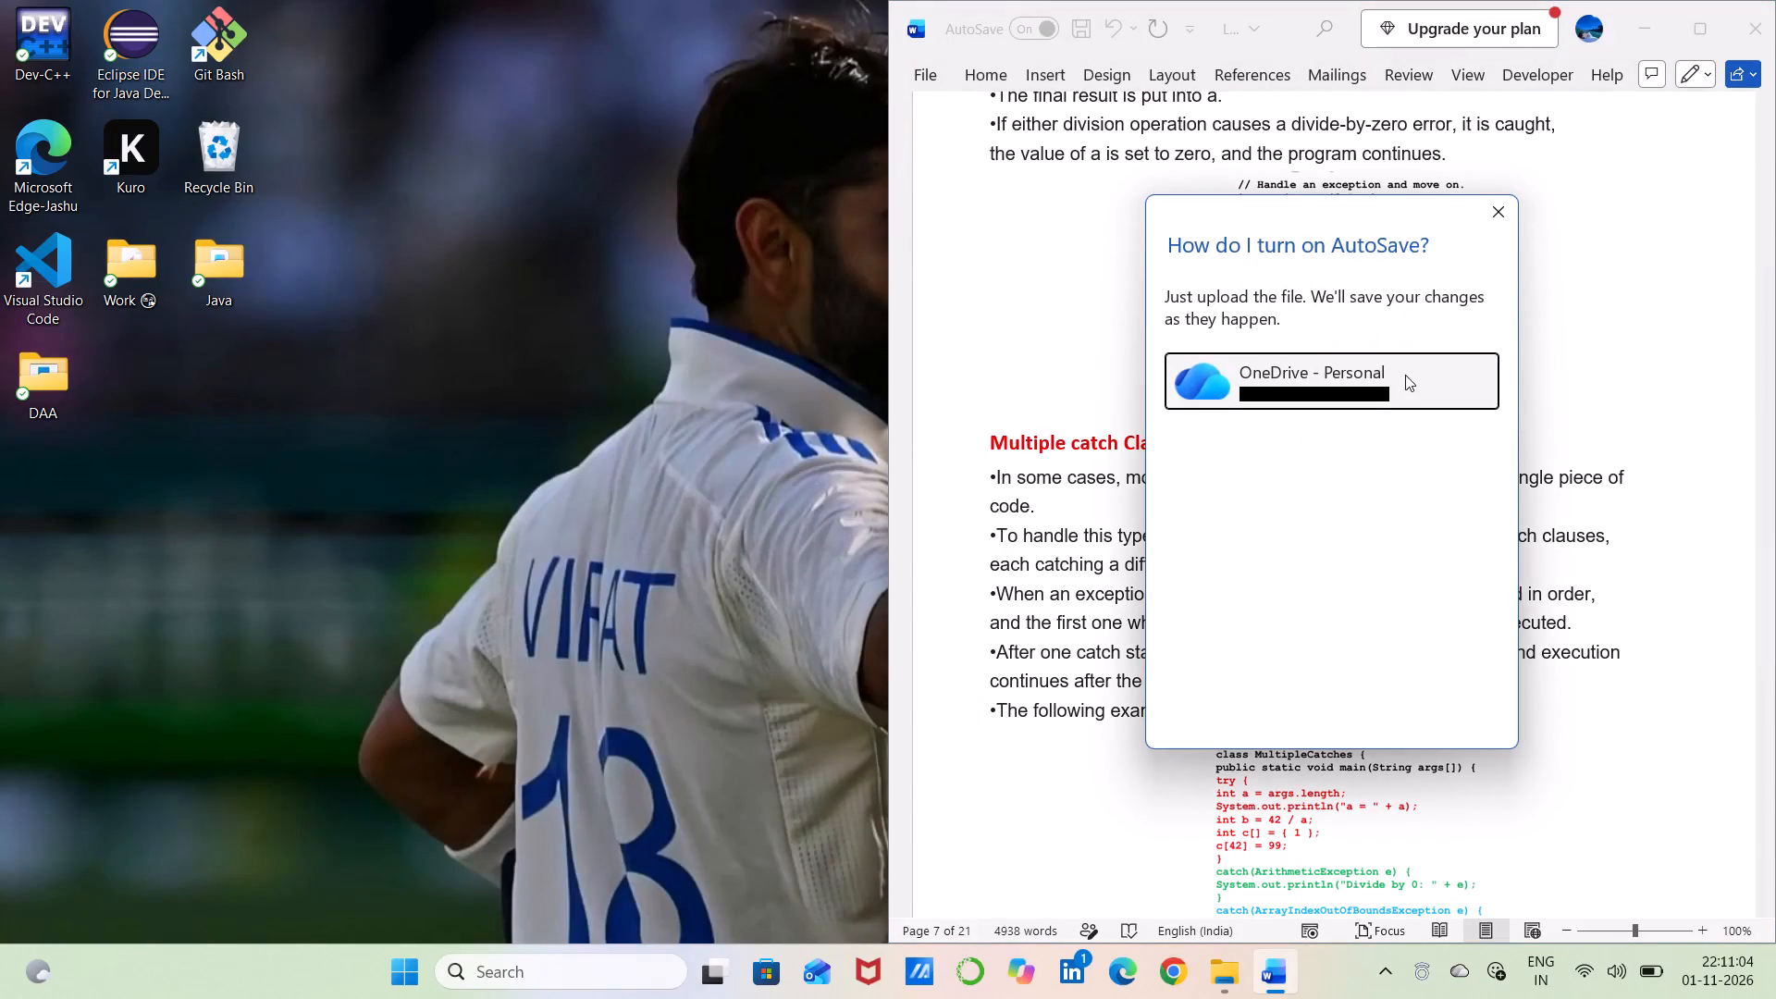
pyautogui.click(1370, 388)
pyautogui.click(1366, 398)
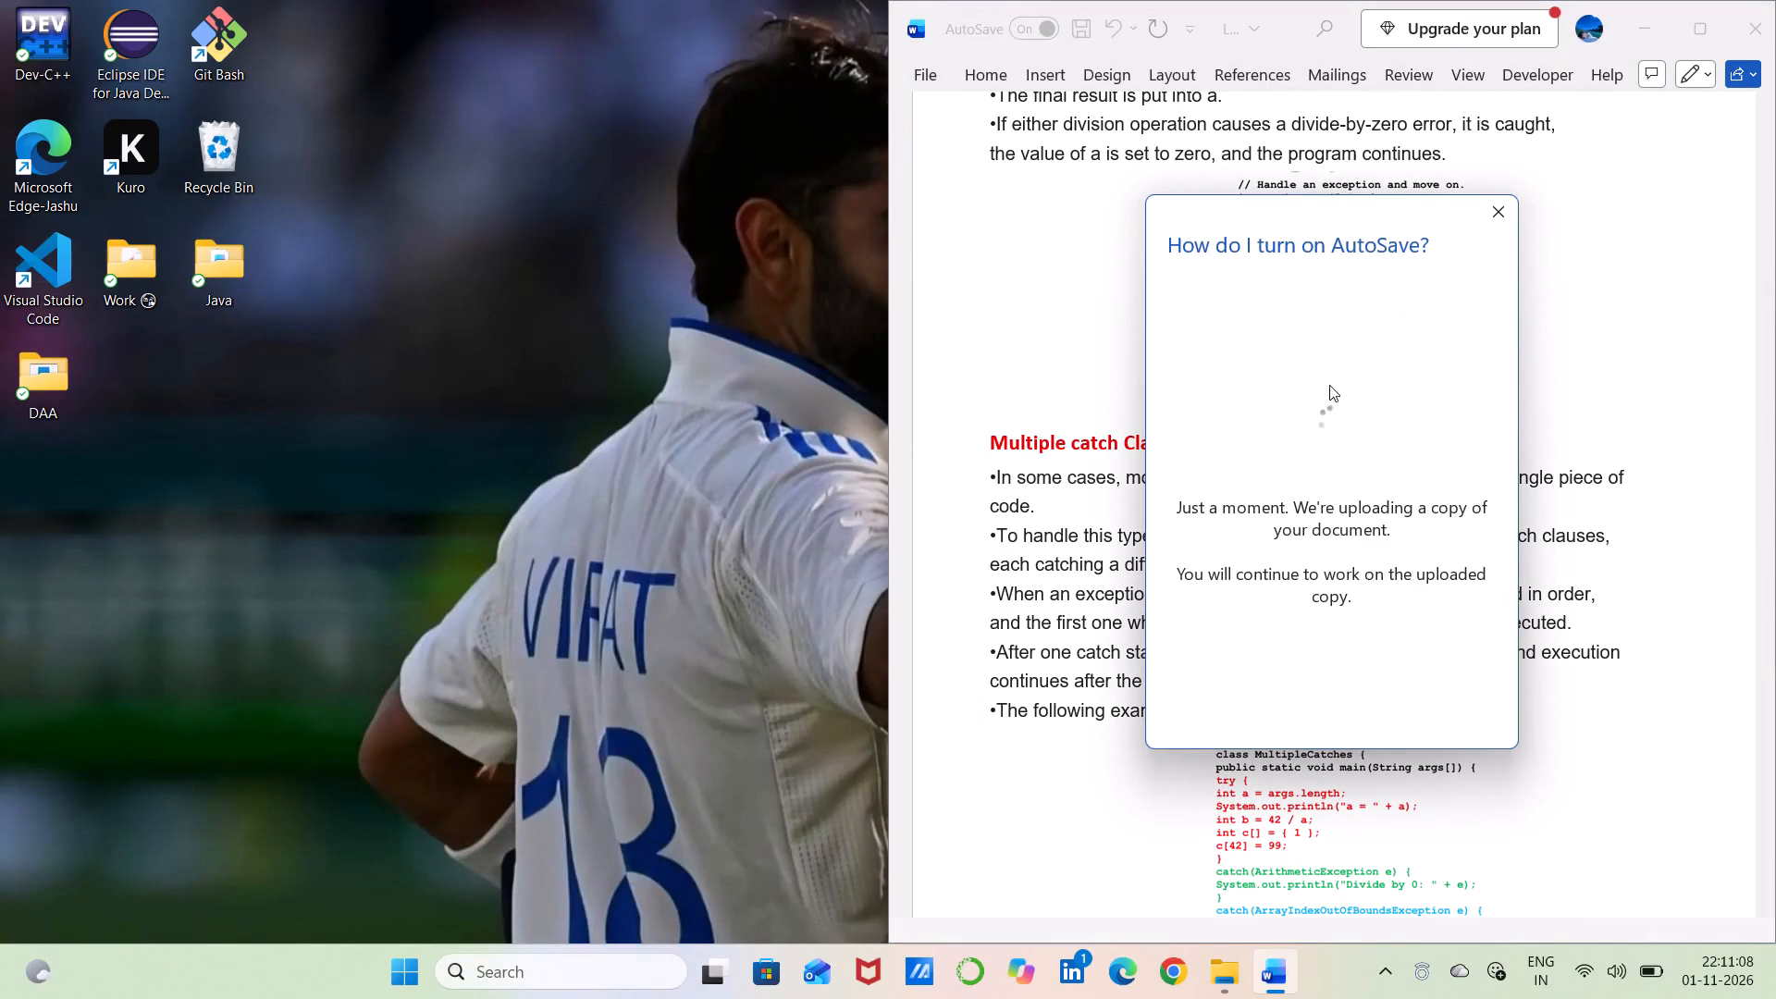
pyautogui.click(1493, 218)
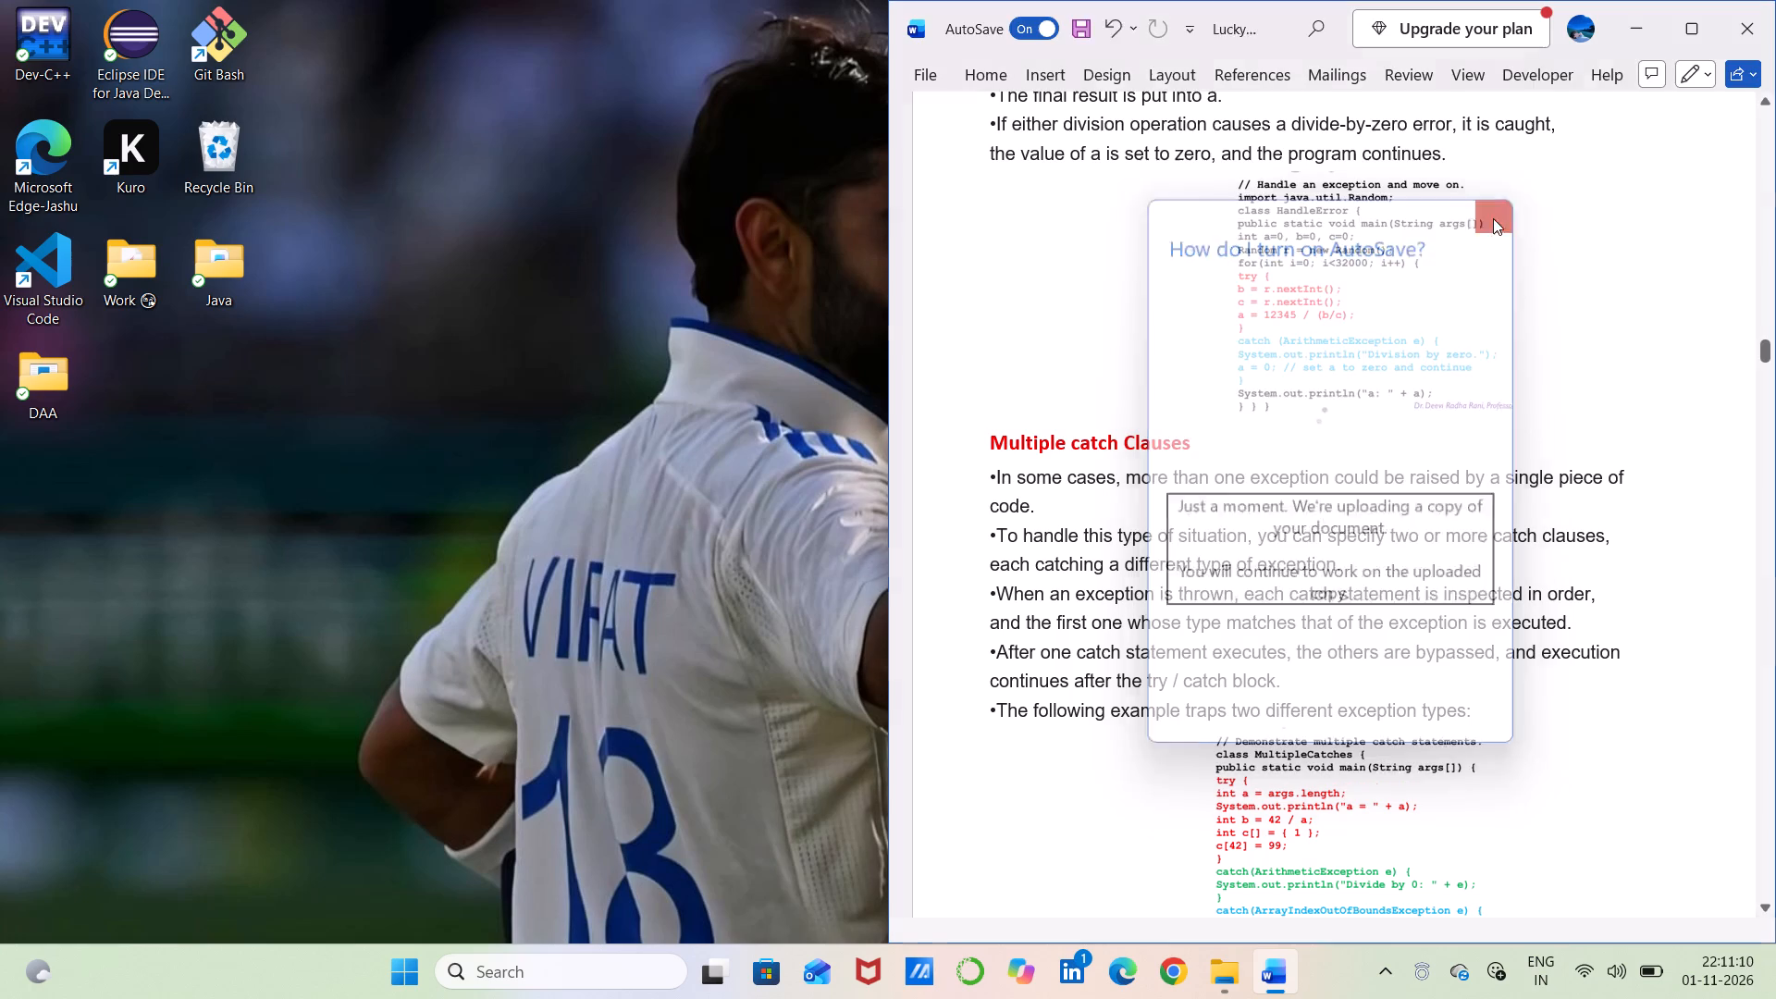
# Open the OOP Unit-III PDF from the recent files in File Explorer, close the File Explorer window and return to Word.
pyautogui.click(1223, 979)
pyautogui.click(1091, 744)
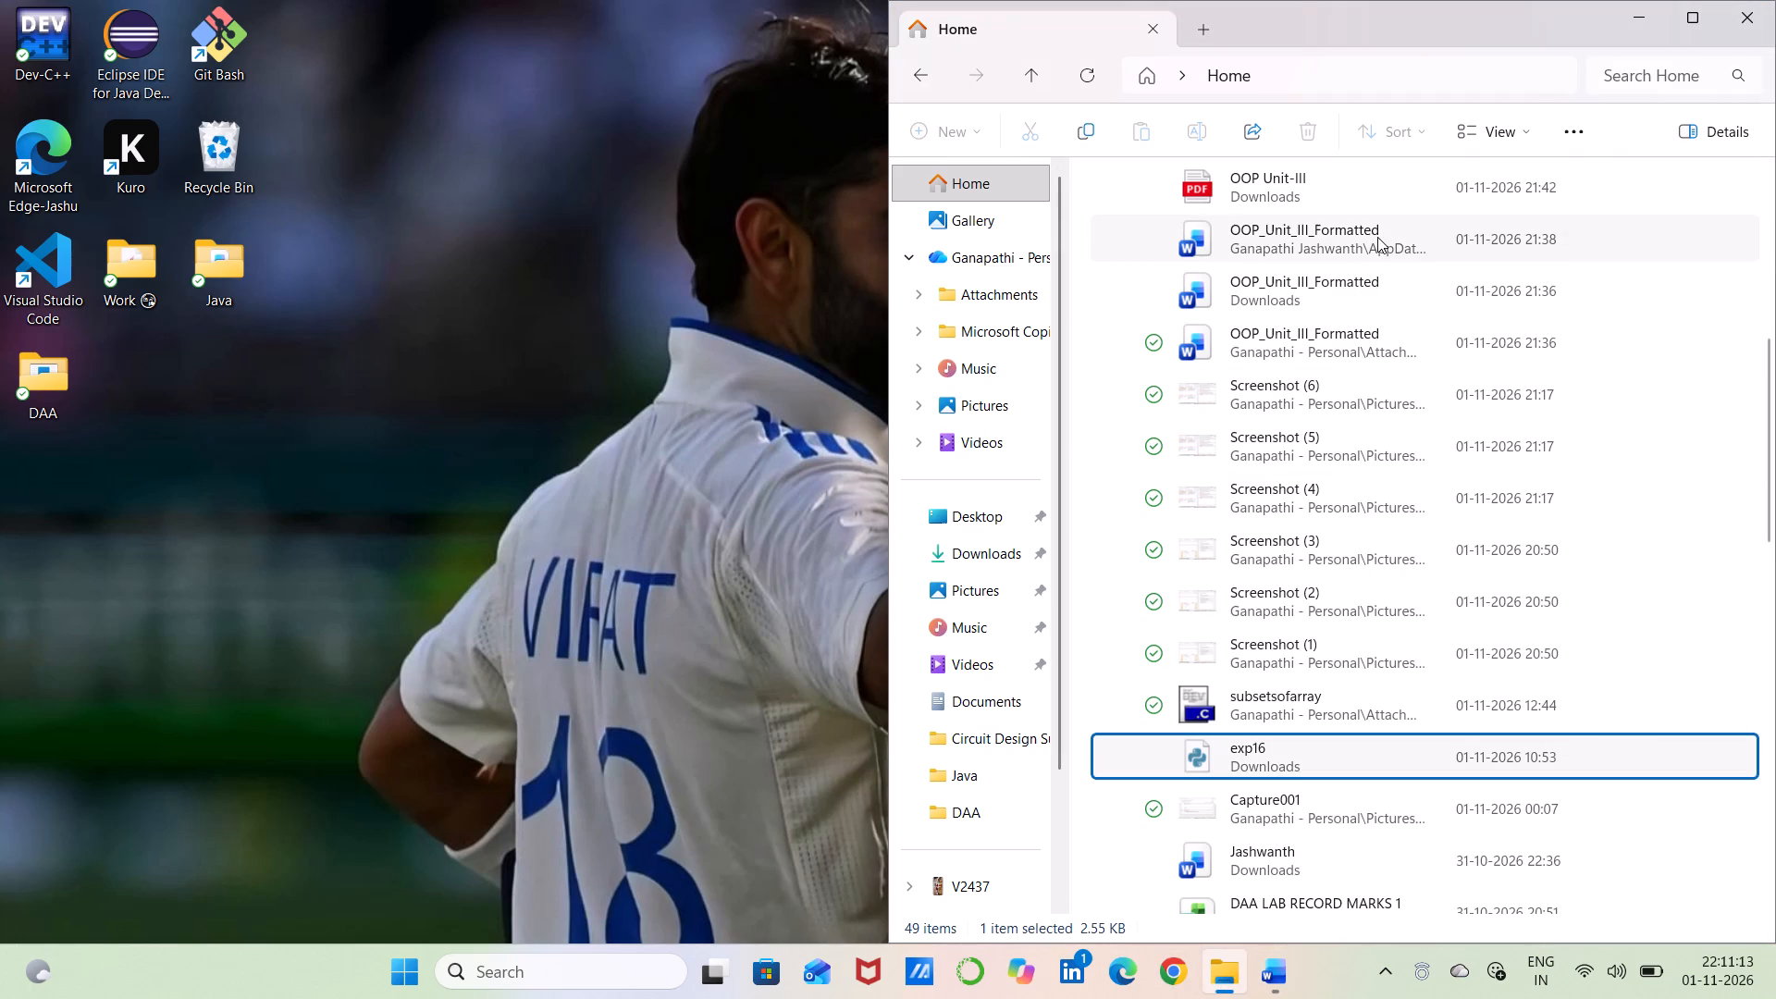
pyautogui.doubleClick(1354, 188)
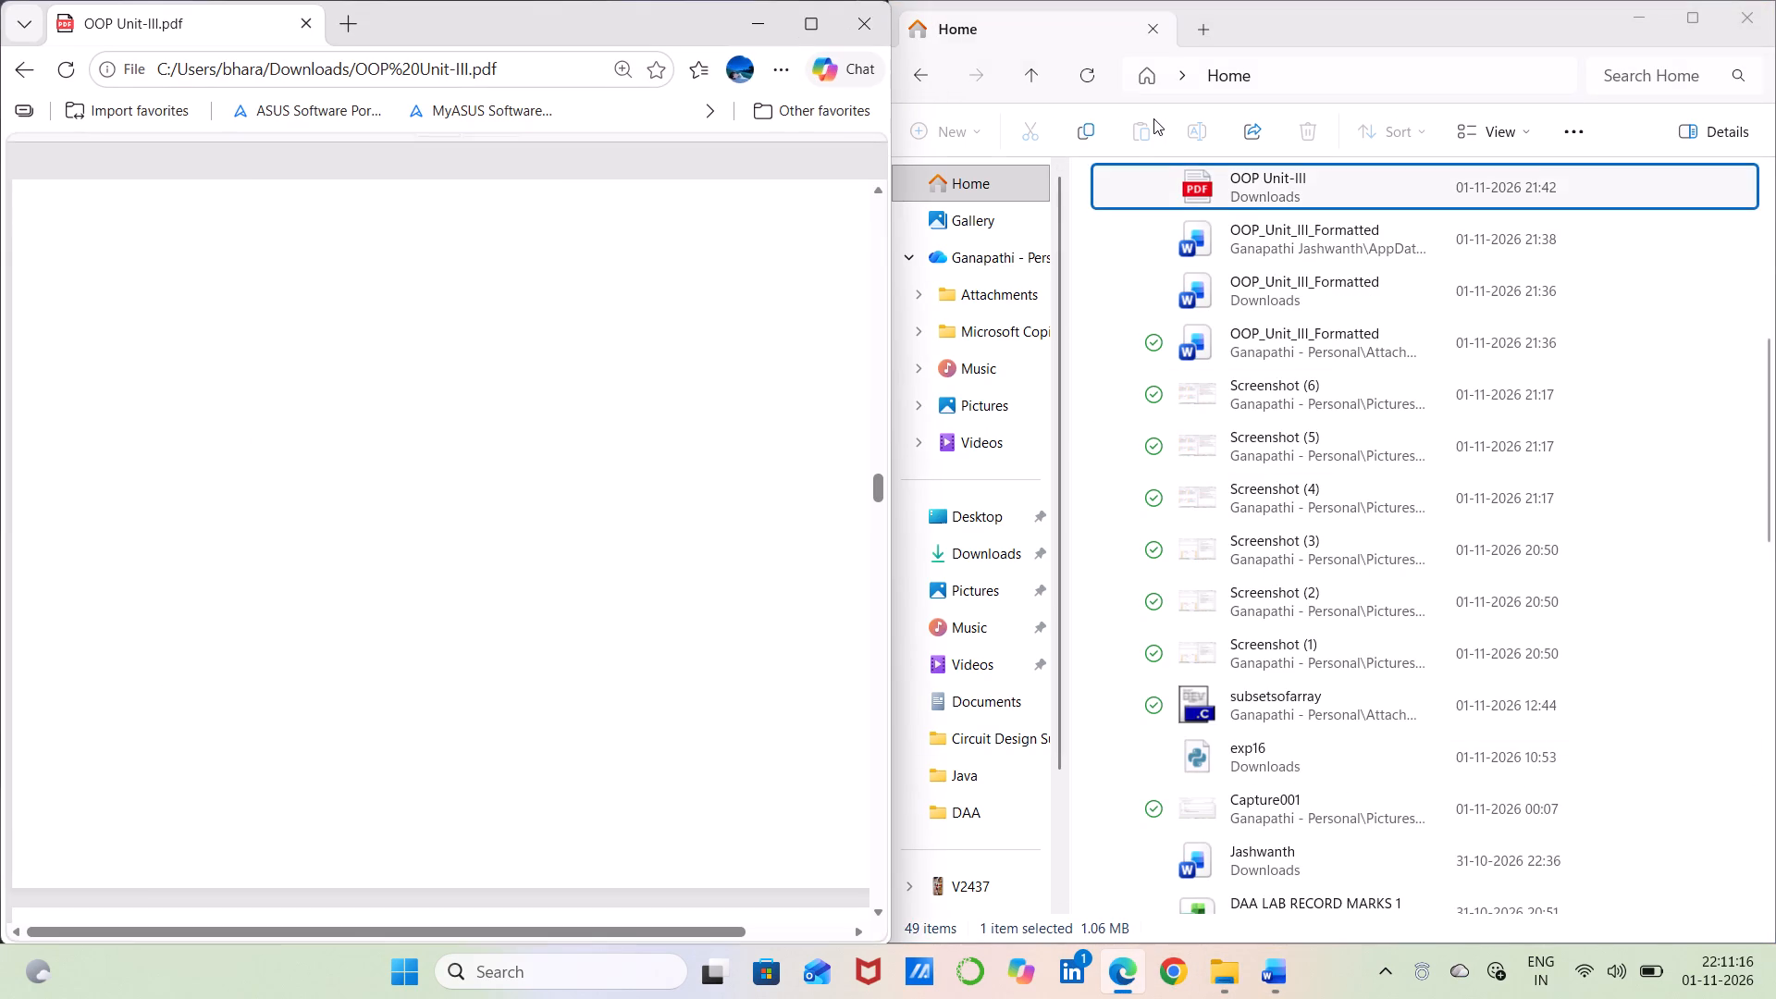
pyautogui.click(1767, 15)
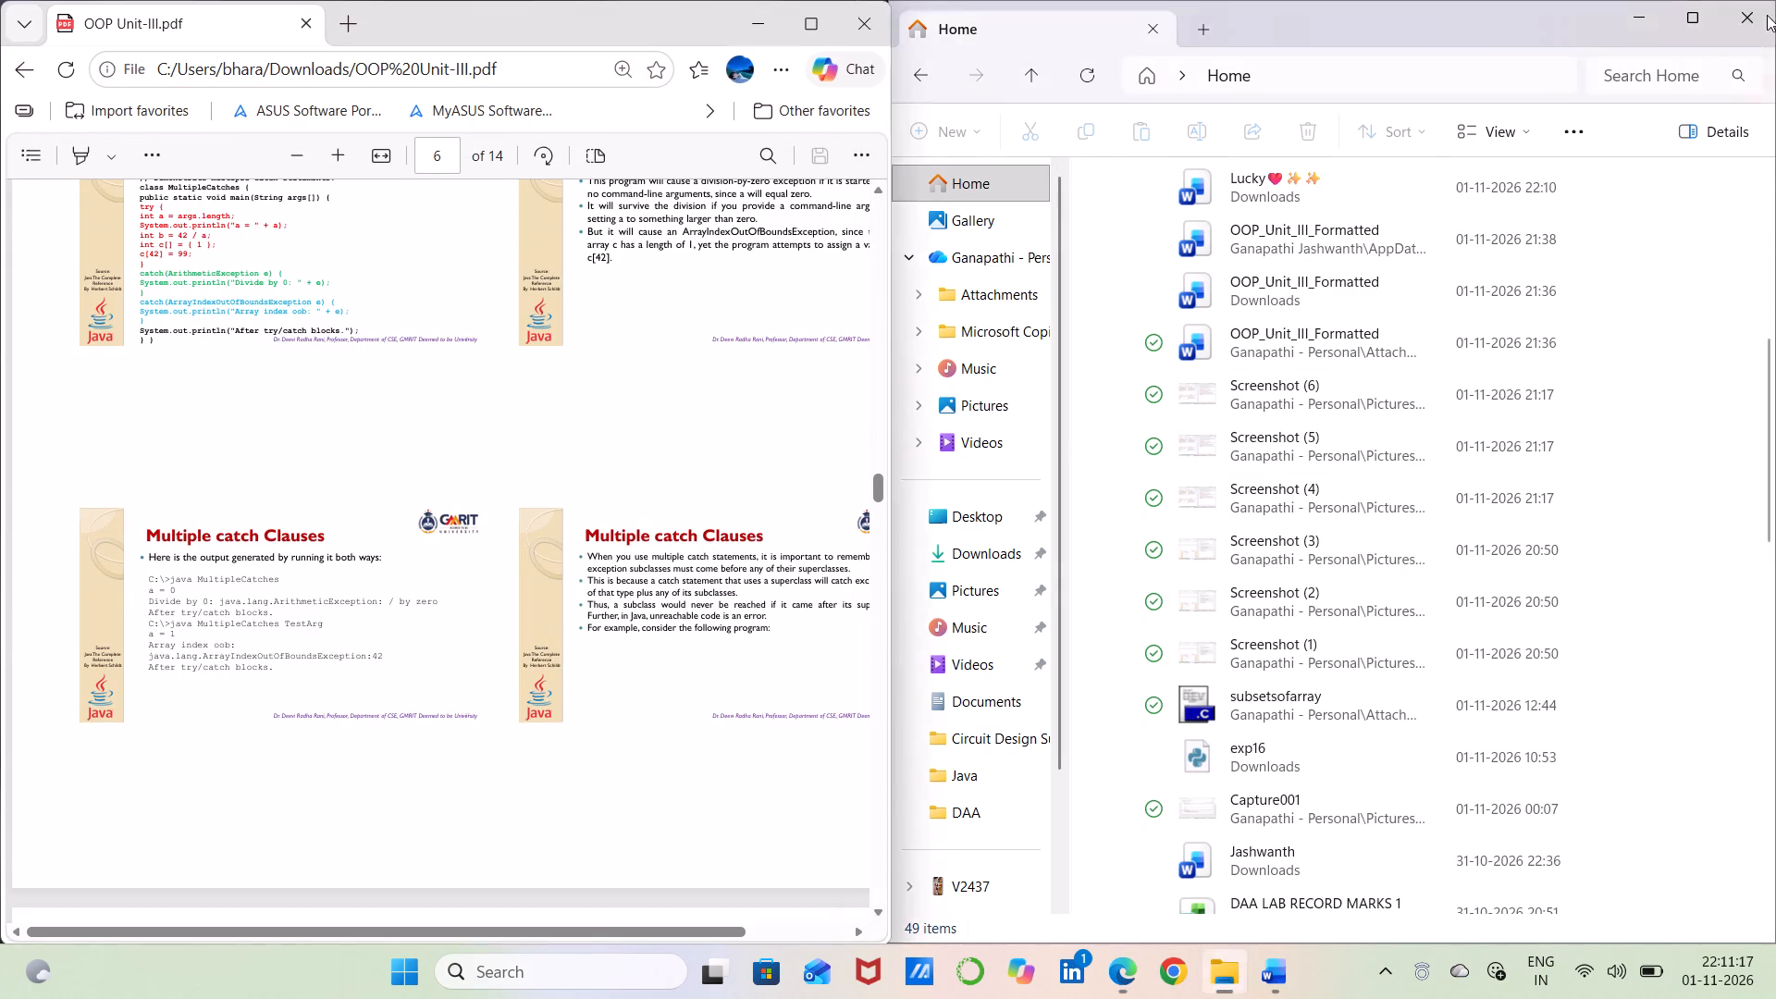
pyautogui.click(1109, 401)
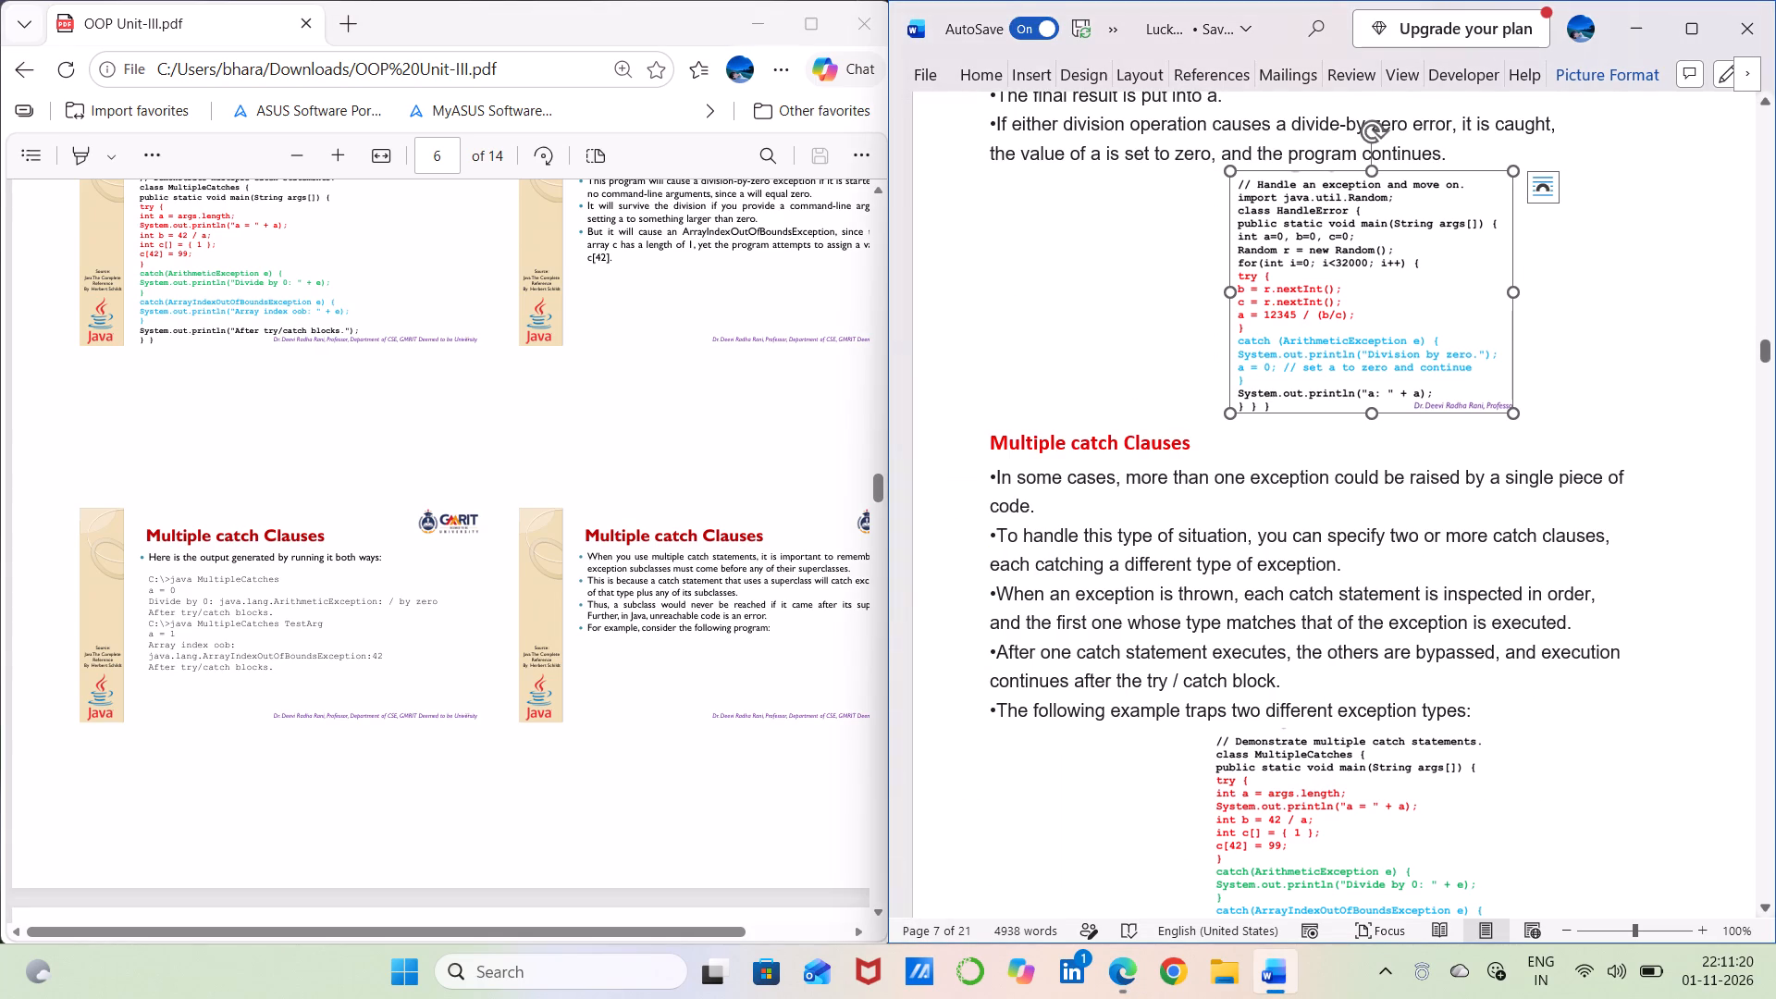
# Compare the Multiple catch Clauses slides in the OOP Unit-III PDF with the matching section of the Word document.
pyautogui.click(1362, 496)
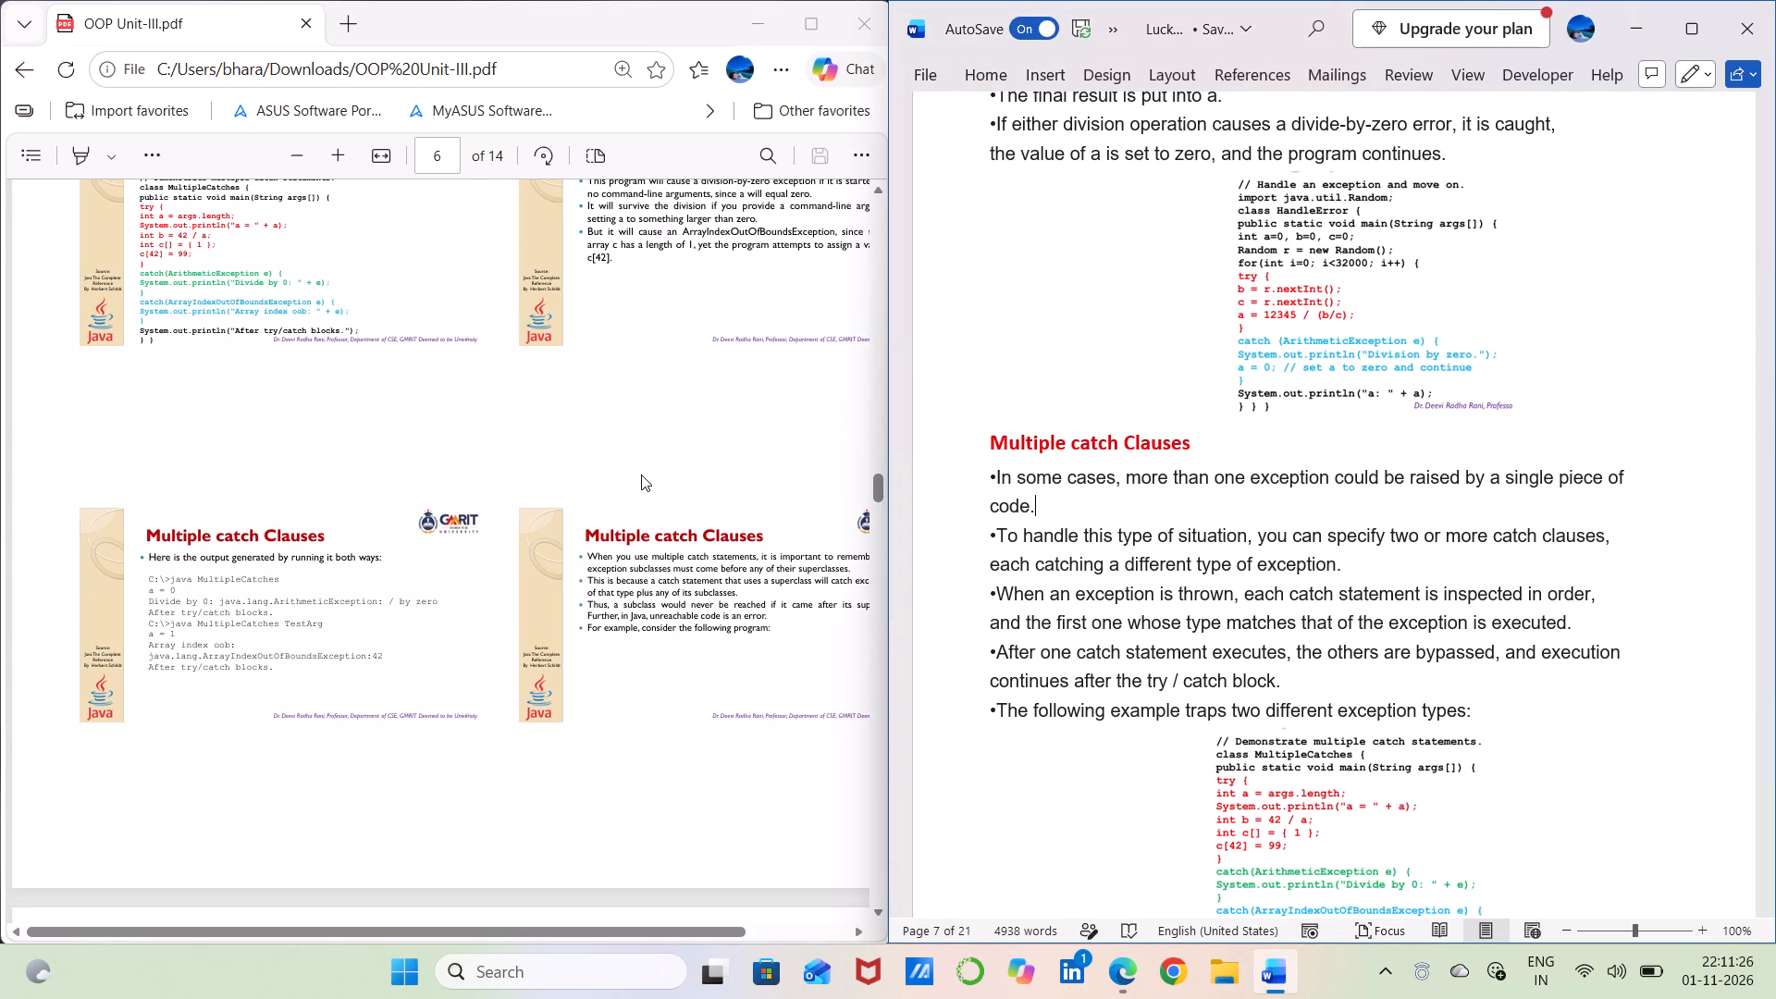
pyautogui.scroll(5, 641, 475)
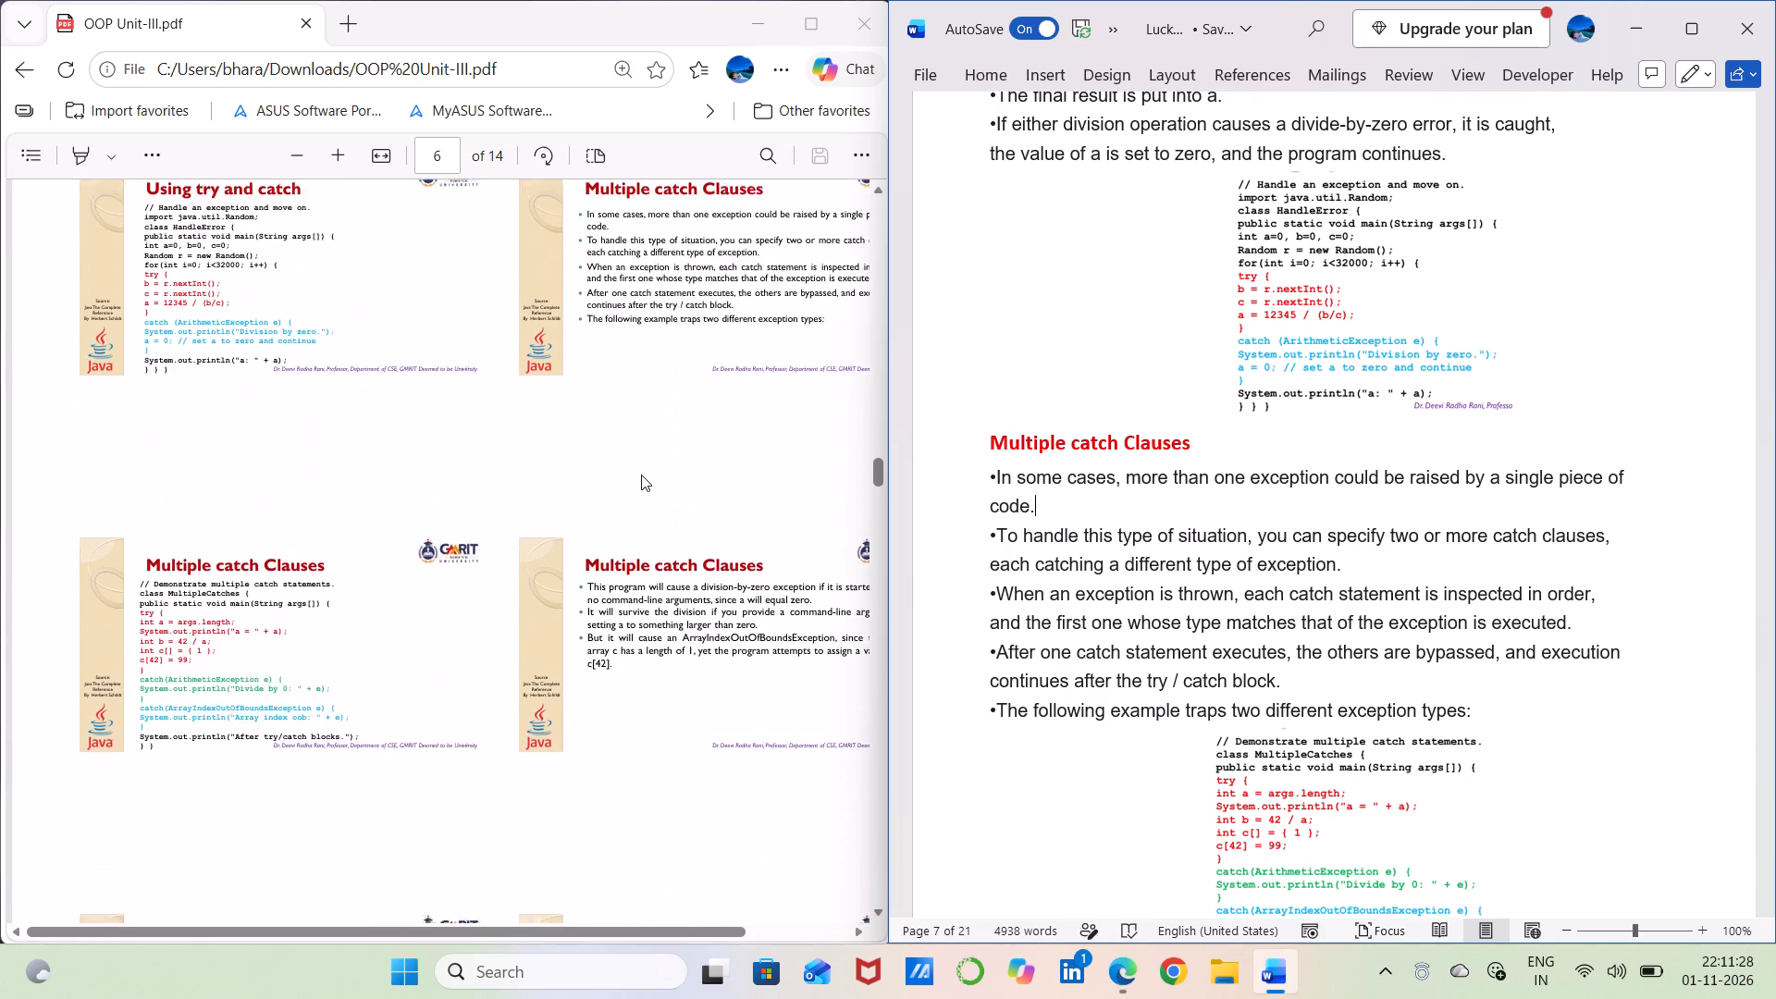
pyautogui.scroll(1, 641, 475)
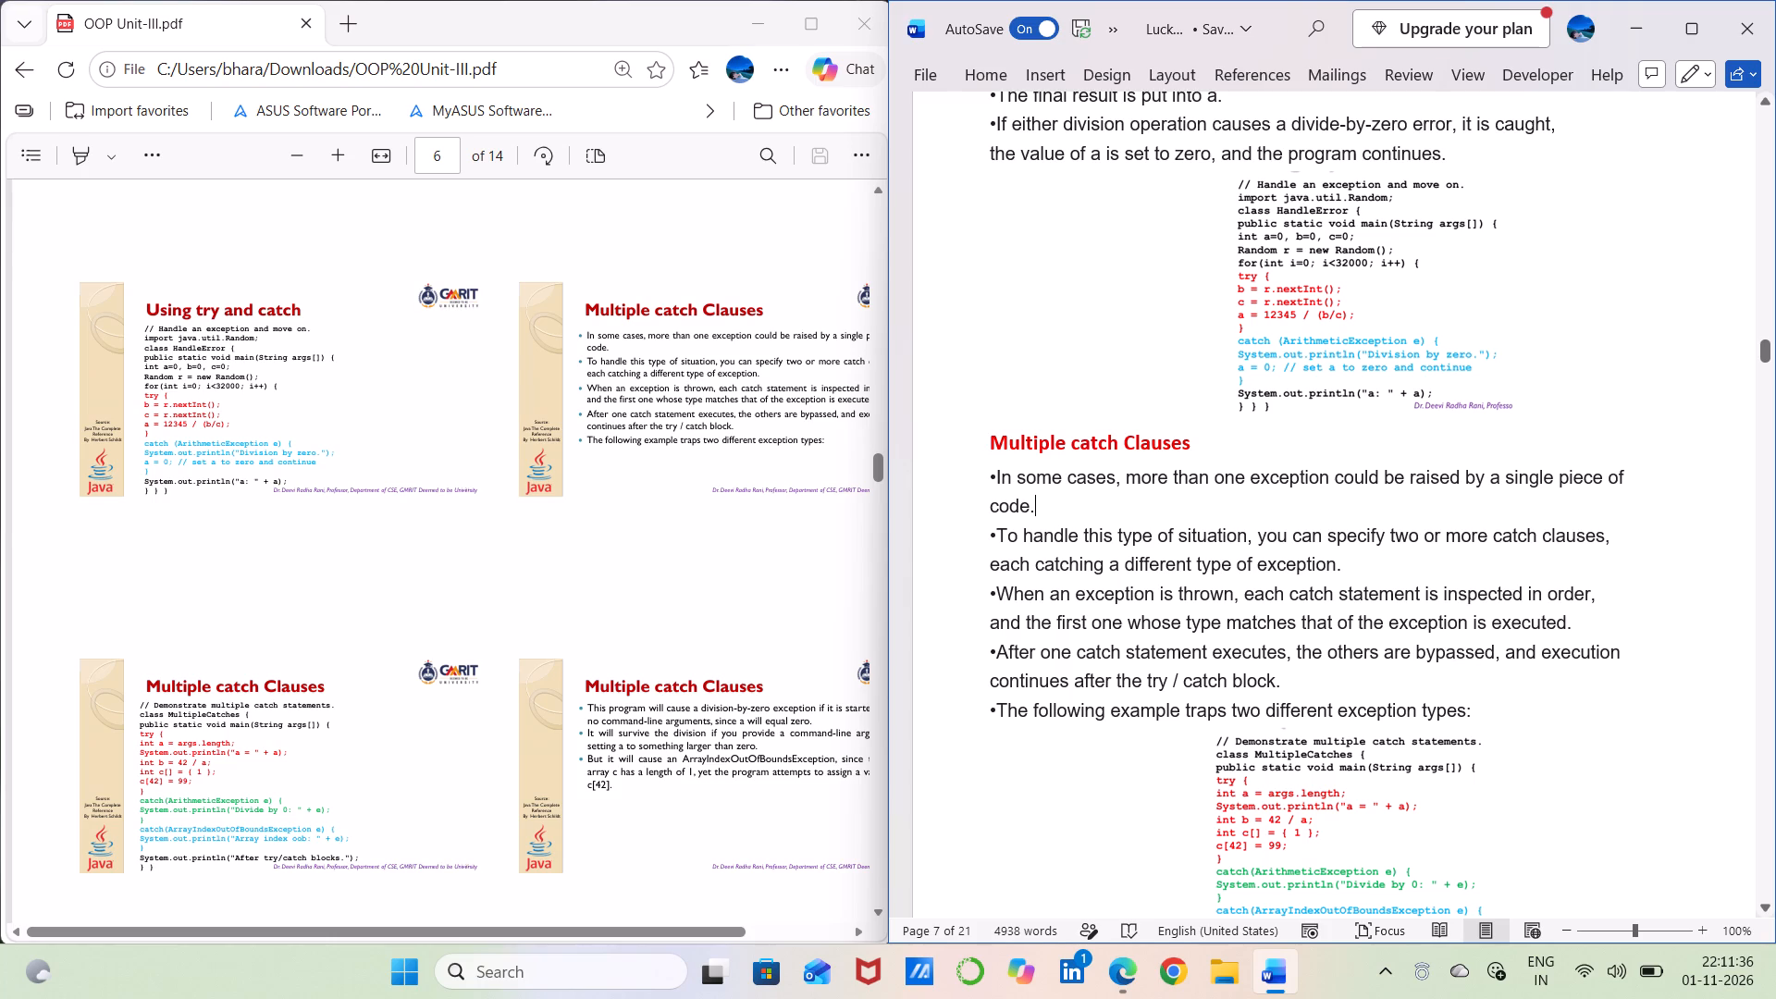
pyautogui.scroll(-1, 1096, 507)
pyautogui.scroll(-1, 1117, 598)
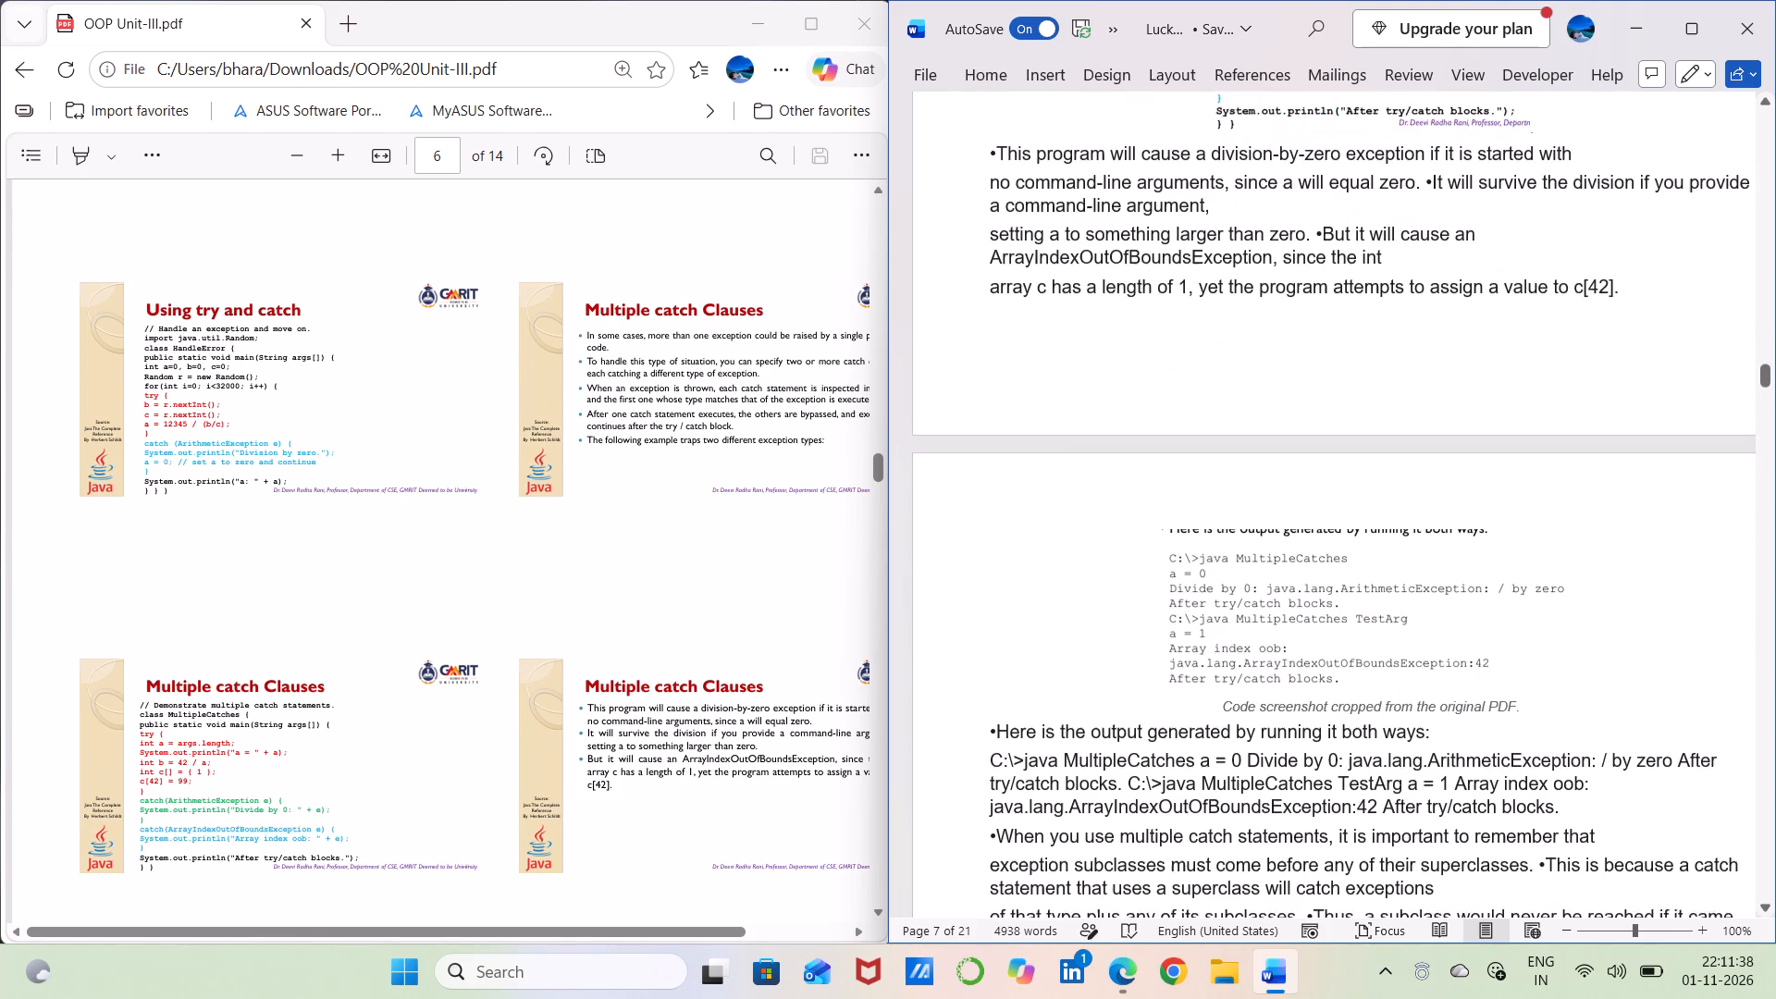
pyautogui.scroll(-1, 1117, 598)
pyautogui.scroll(1, 1082, 581)
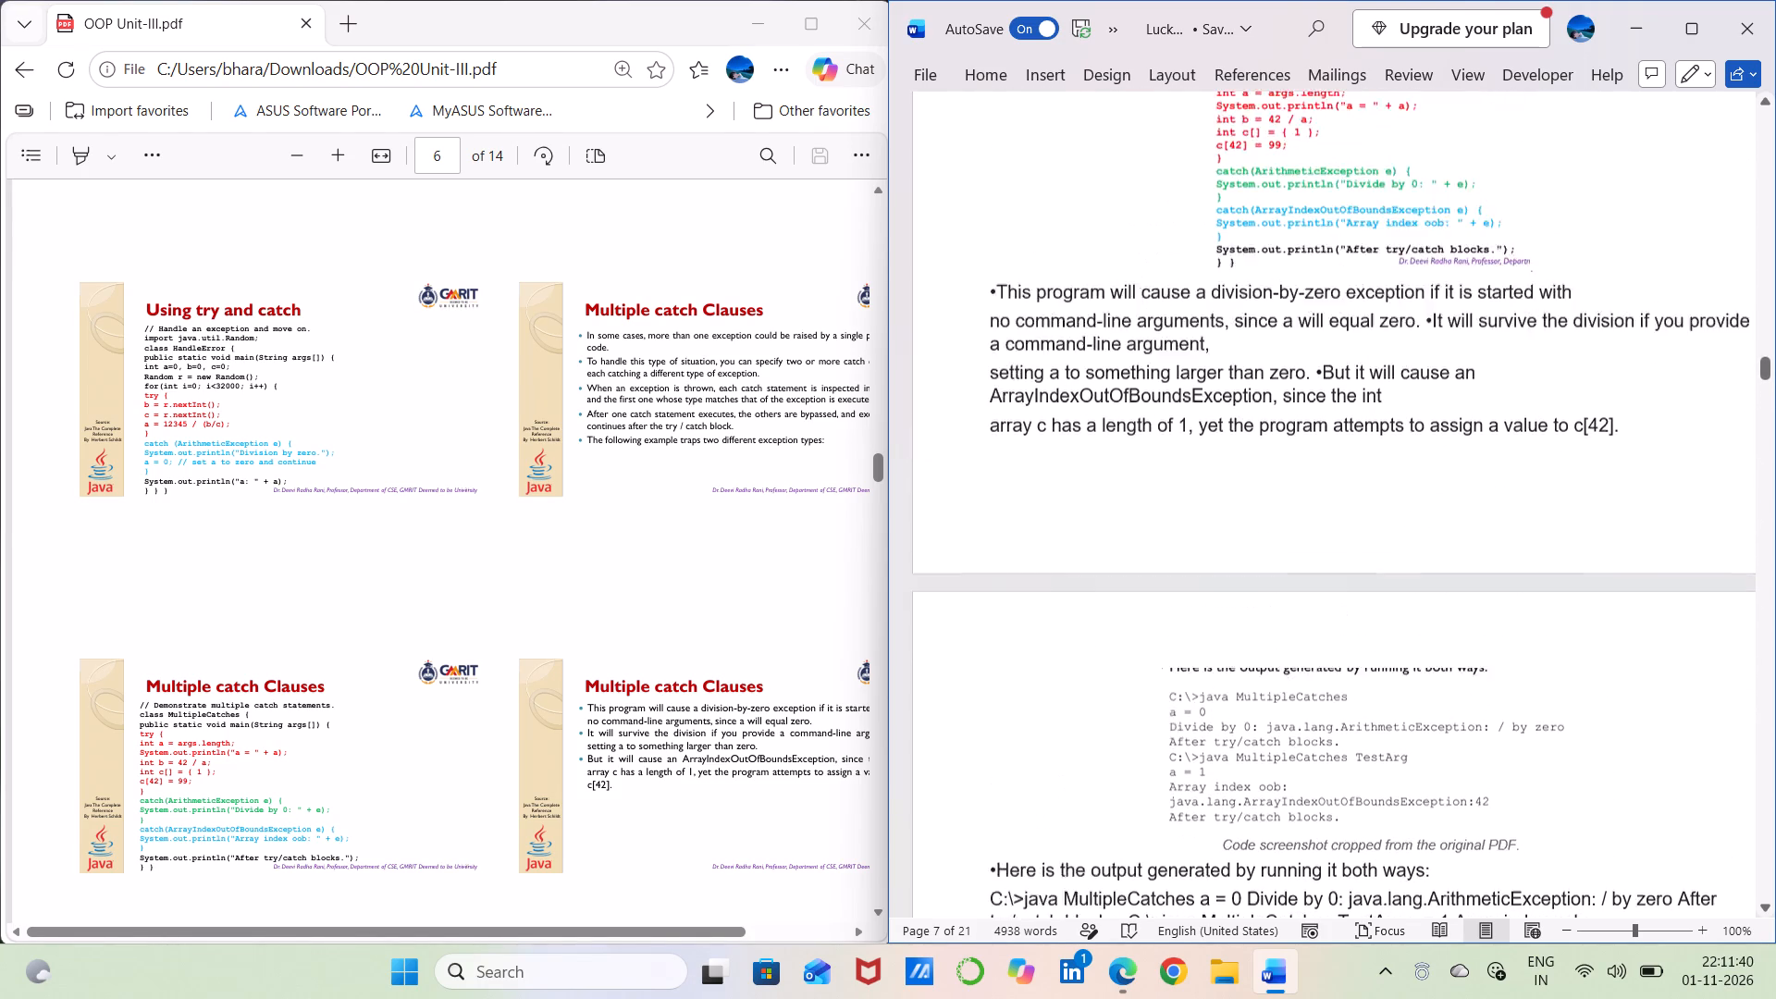
pyautogui.scroll(1, 1082, 581)
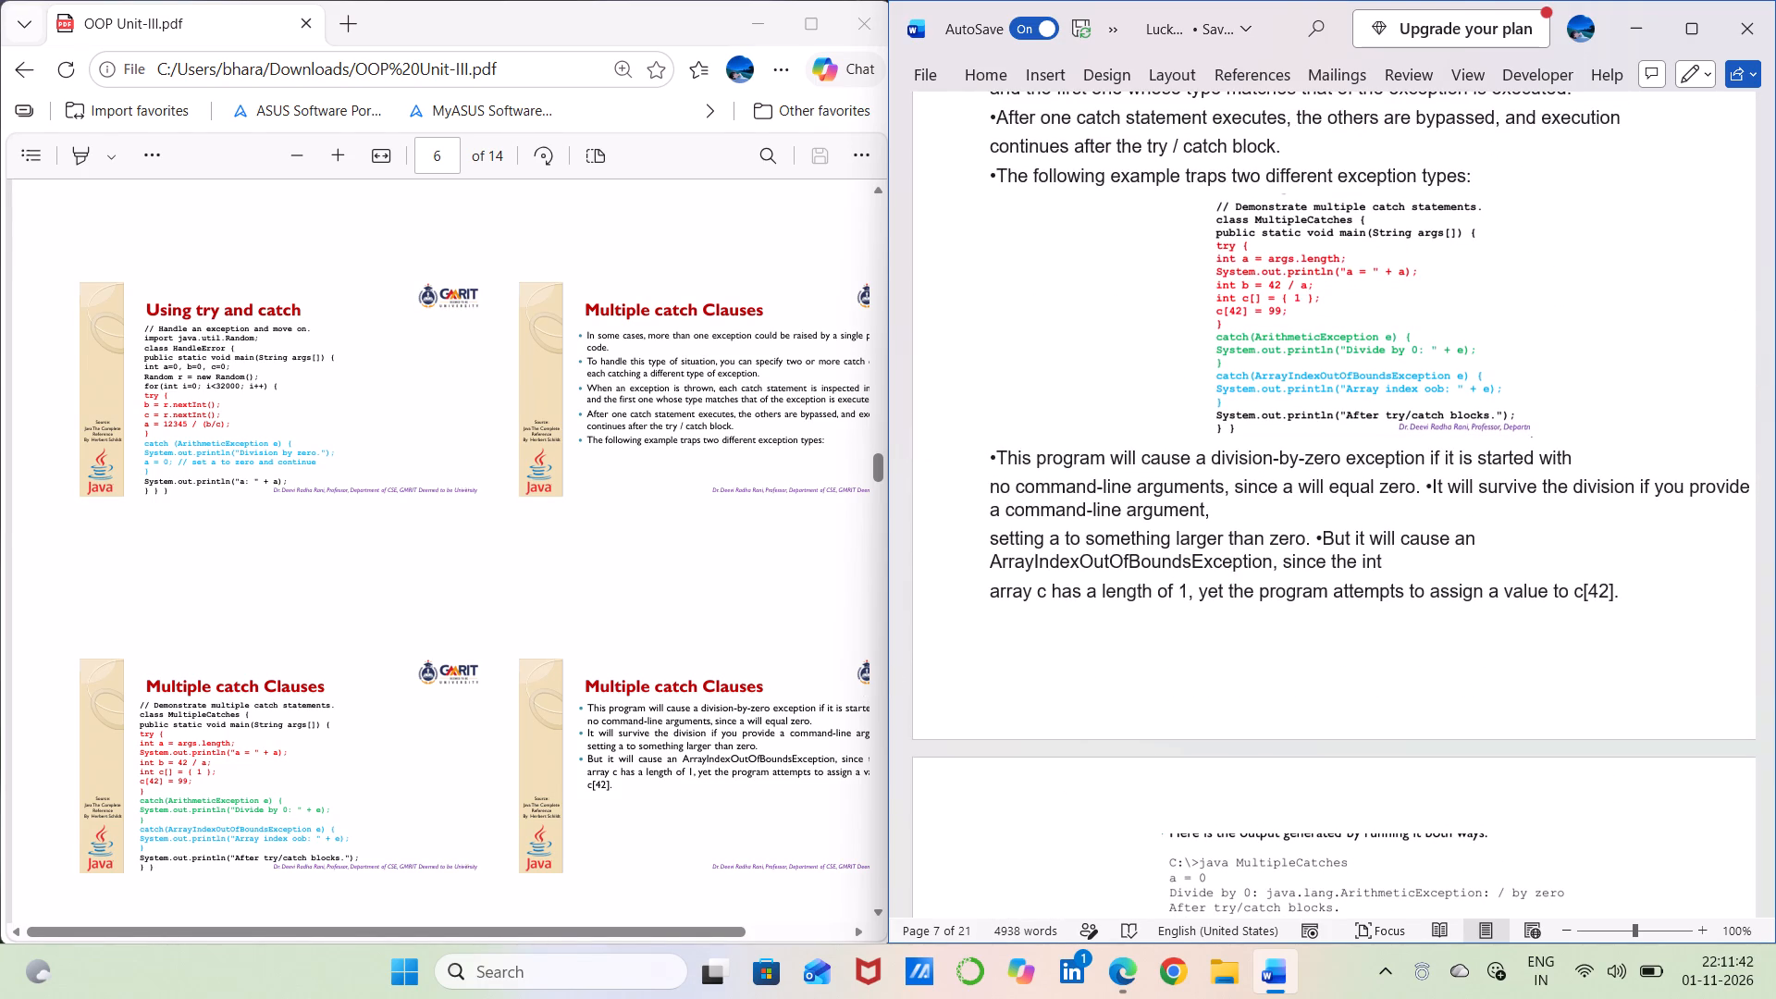
pyautogui.click(734, 378)
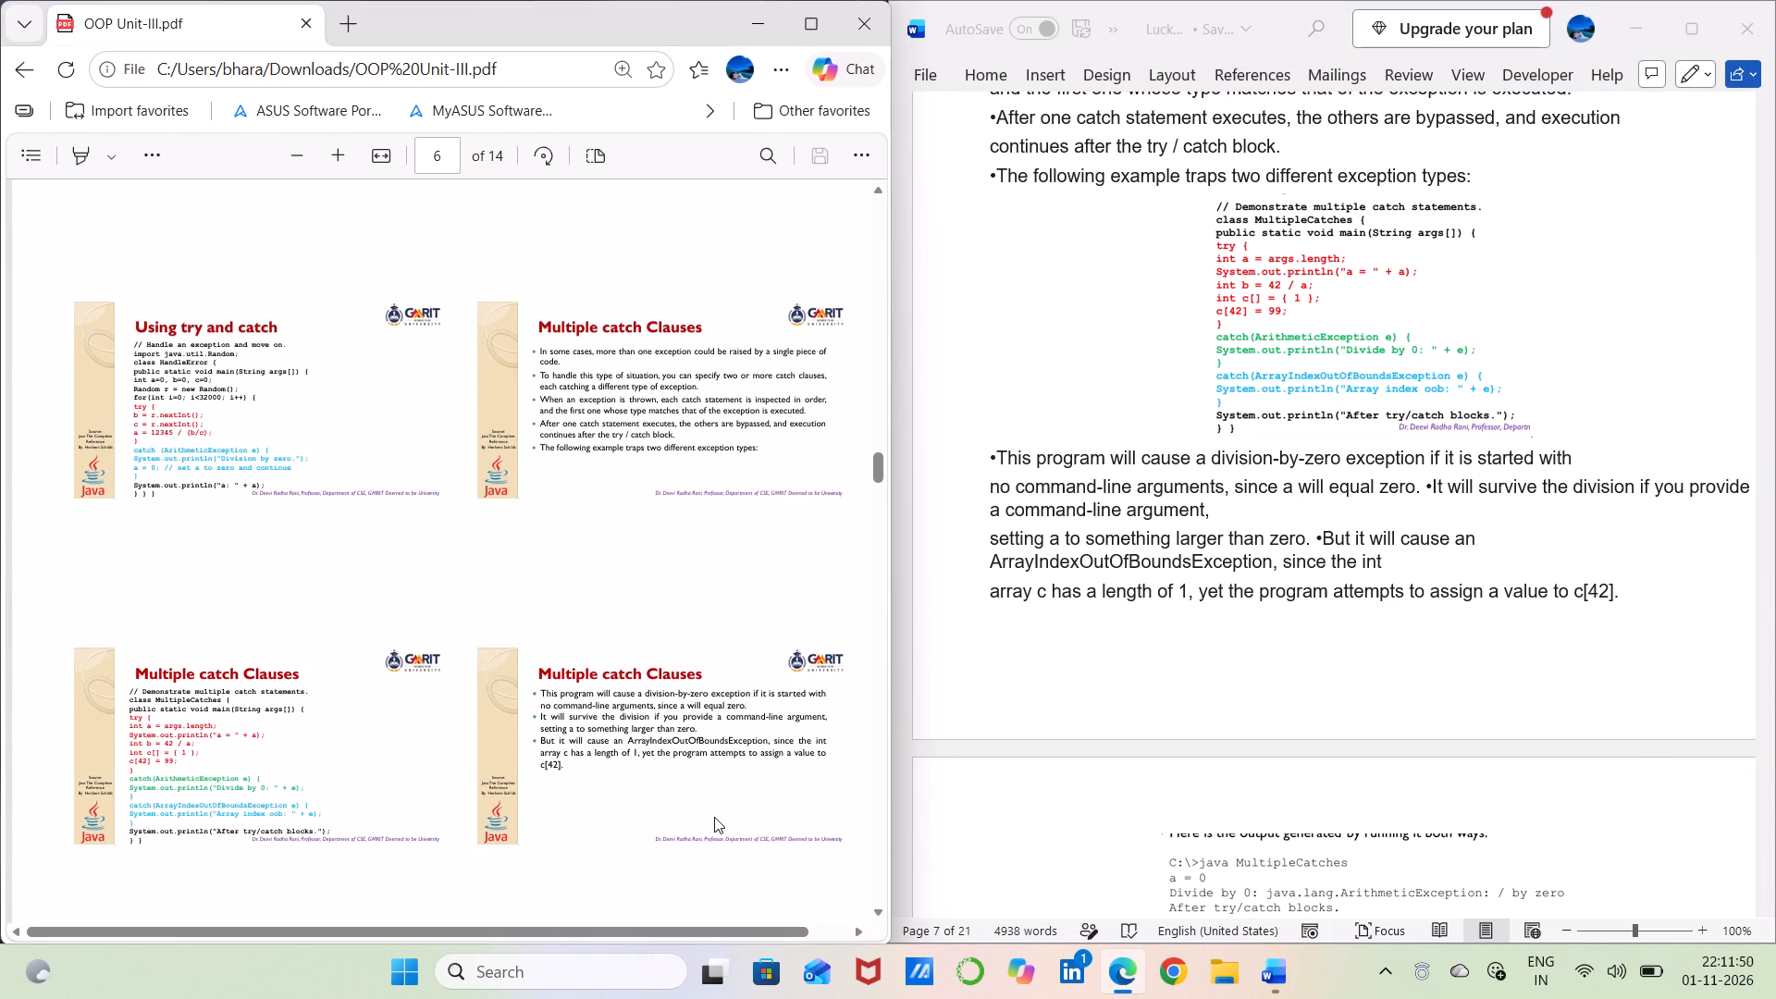
pyautogui.scroll(-5, 618, 833)
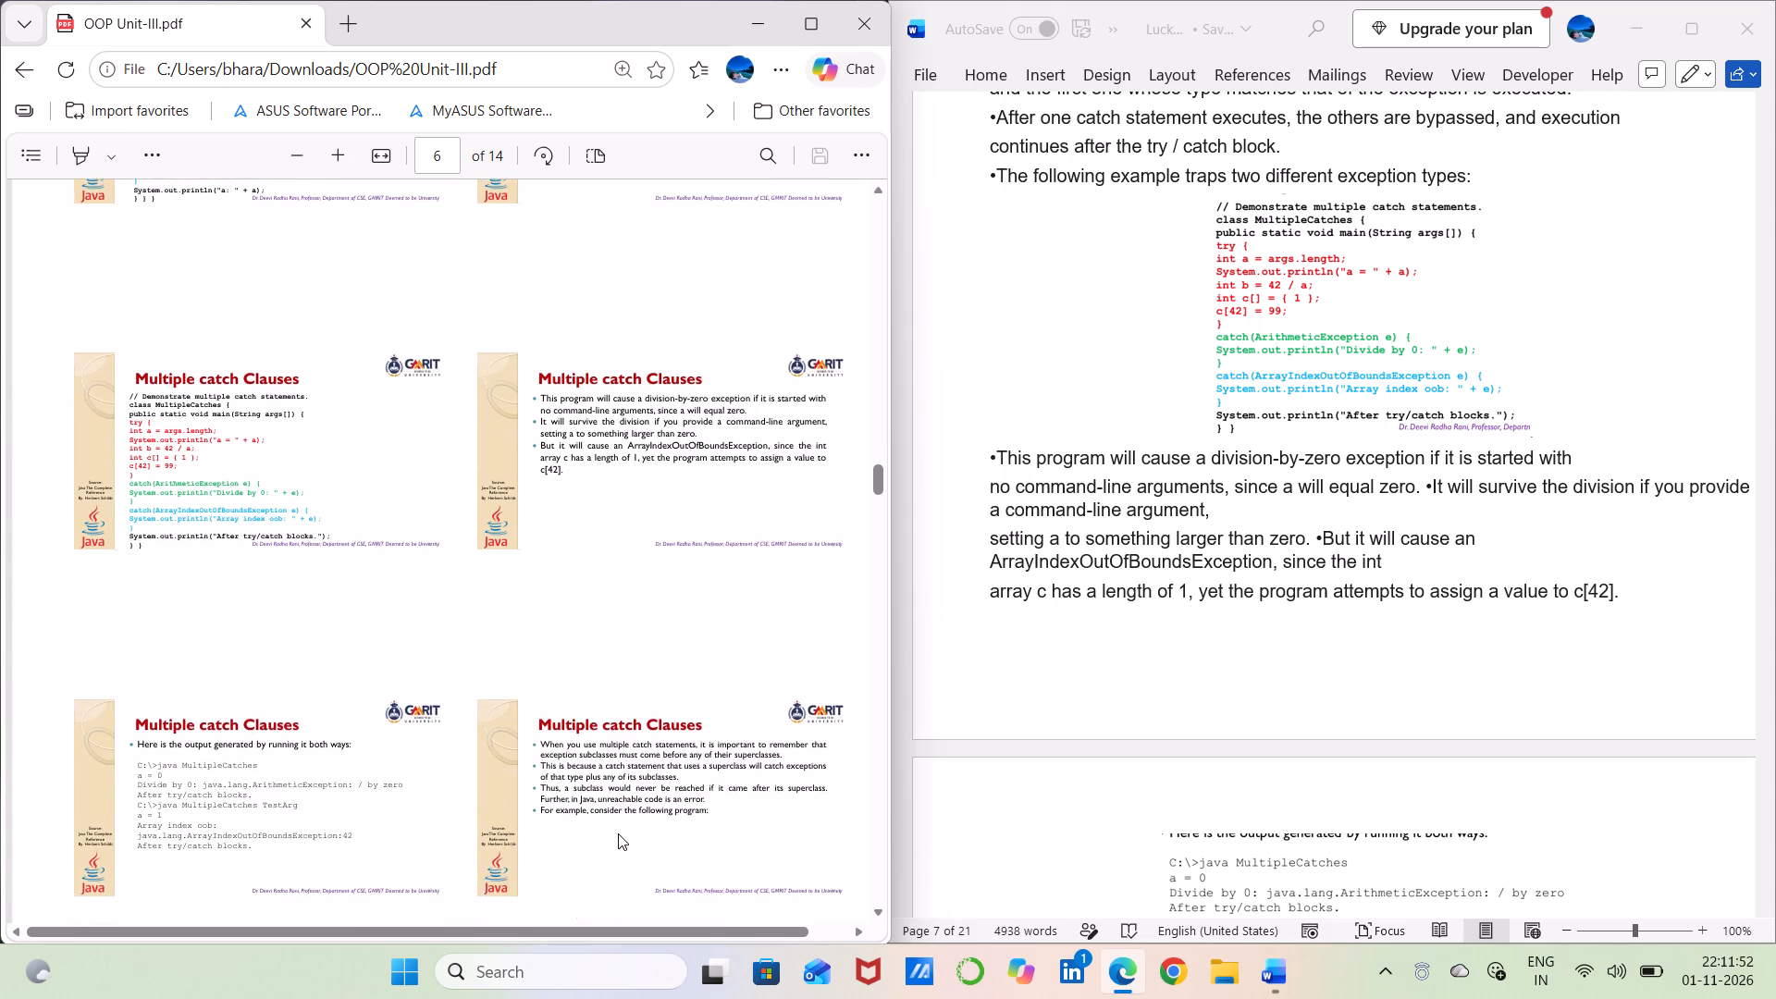
pyautogui.scroll(-1, 618, 833)
pyautogui.scroll(-1, 1097, 817)
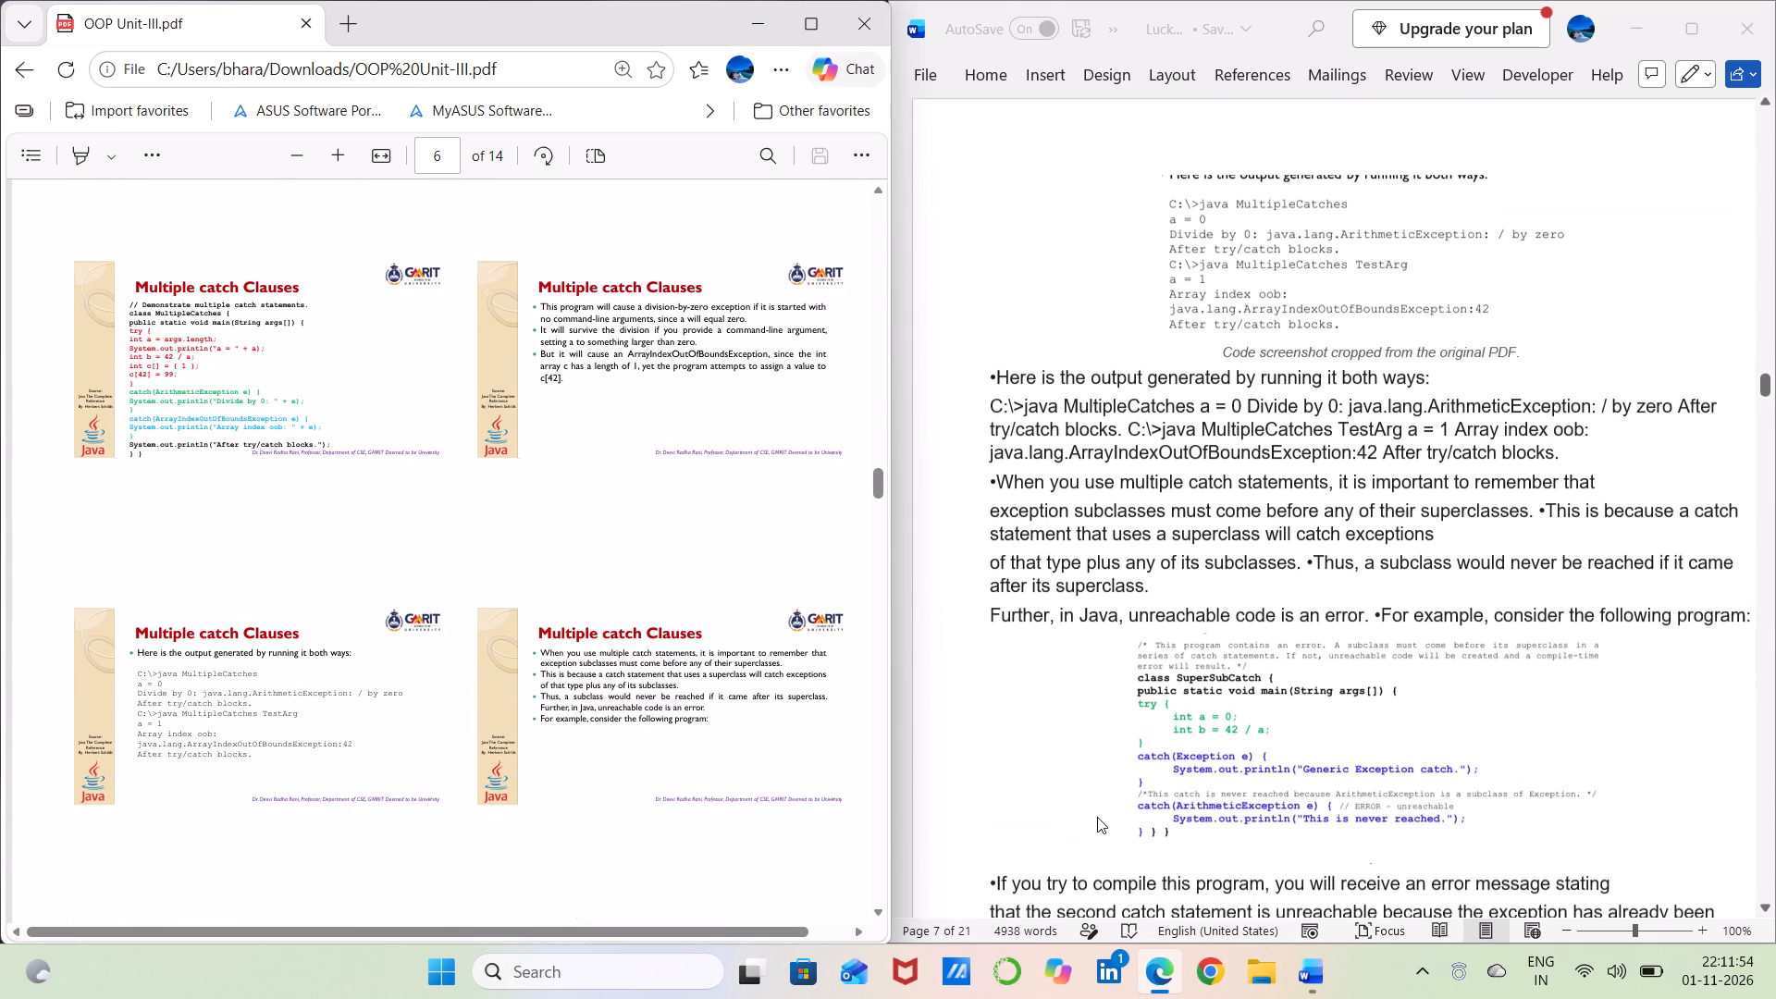
pyautogui.scroll(-1, 1097, 817)
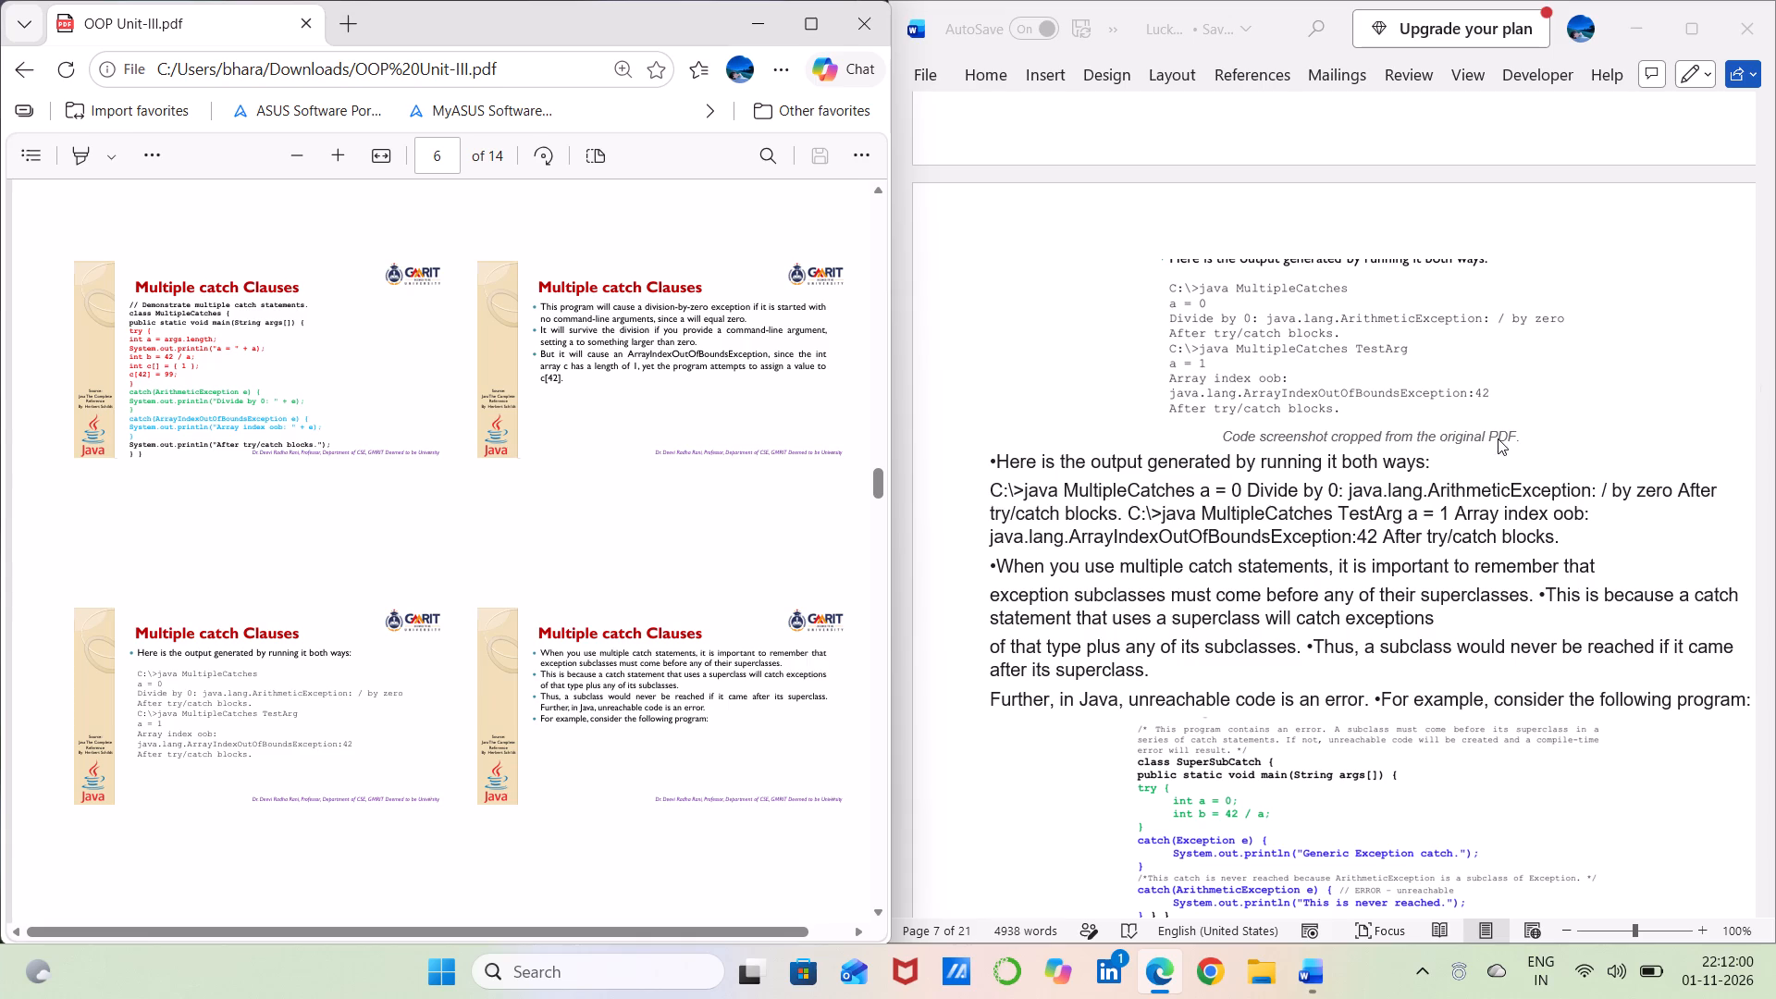
# Cut the caption "Code screenshot cropped from the original PDF." below the MultipleCatches output image in the Word document.
pyautogui.moveTo(1518, 434); pyautogui.dragTo(1371, 444)
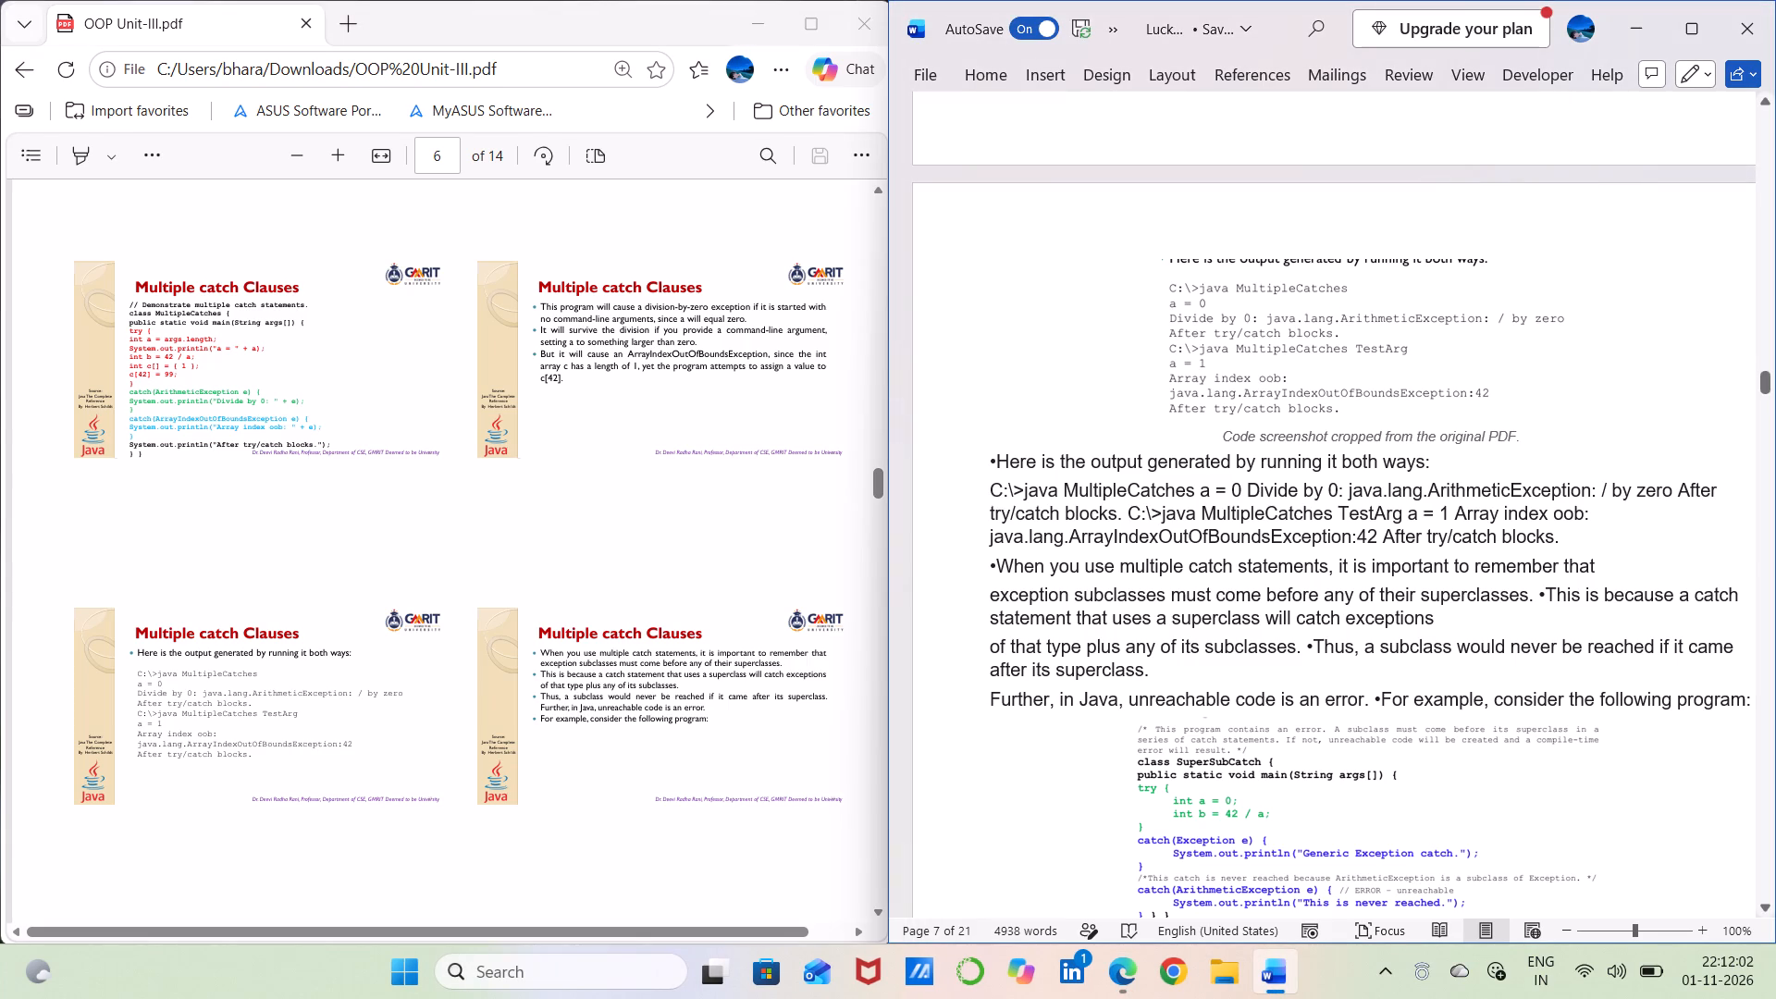
pyautogui.moveTo(1225, 438); pyautogui.dragTo(1345, 436)
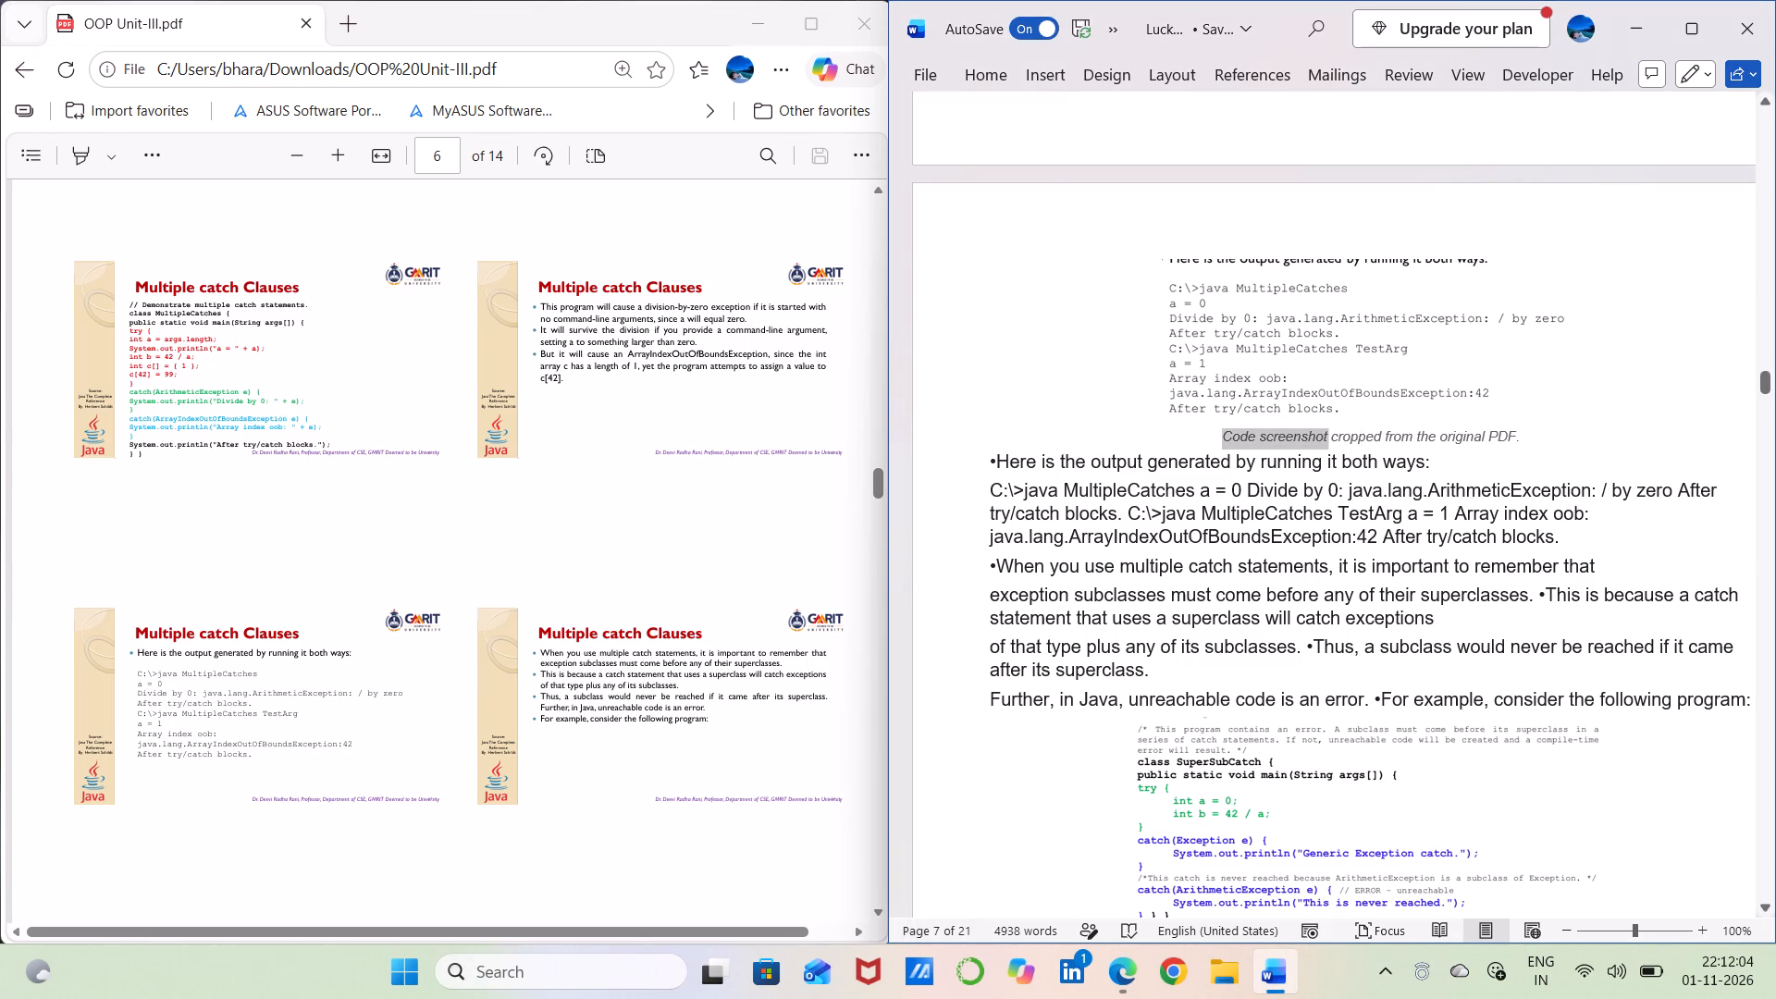
pyautogui.moveTo(1345, 436); pyautogui.dragTo(1548, 427)
pyautogui.click(1424, 436)
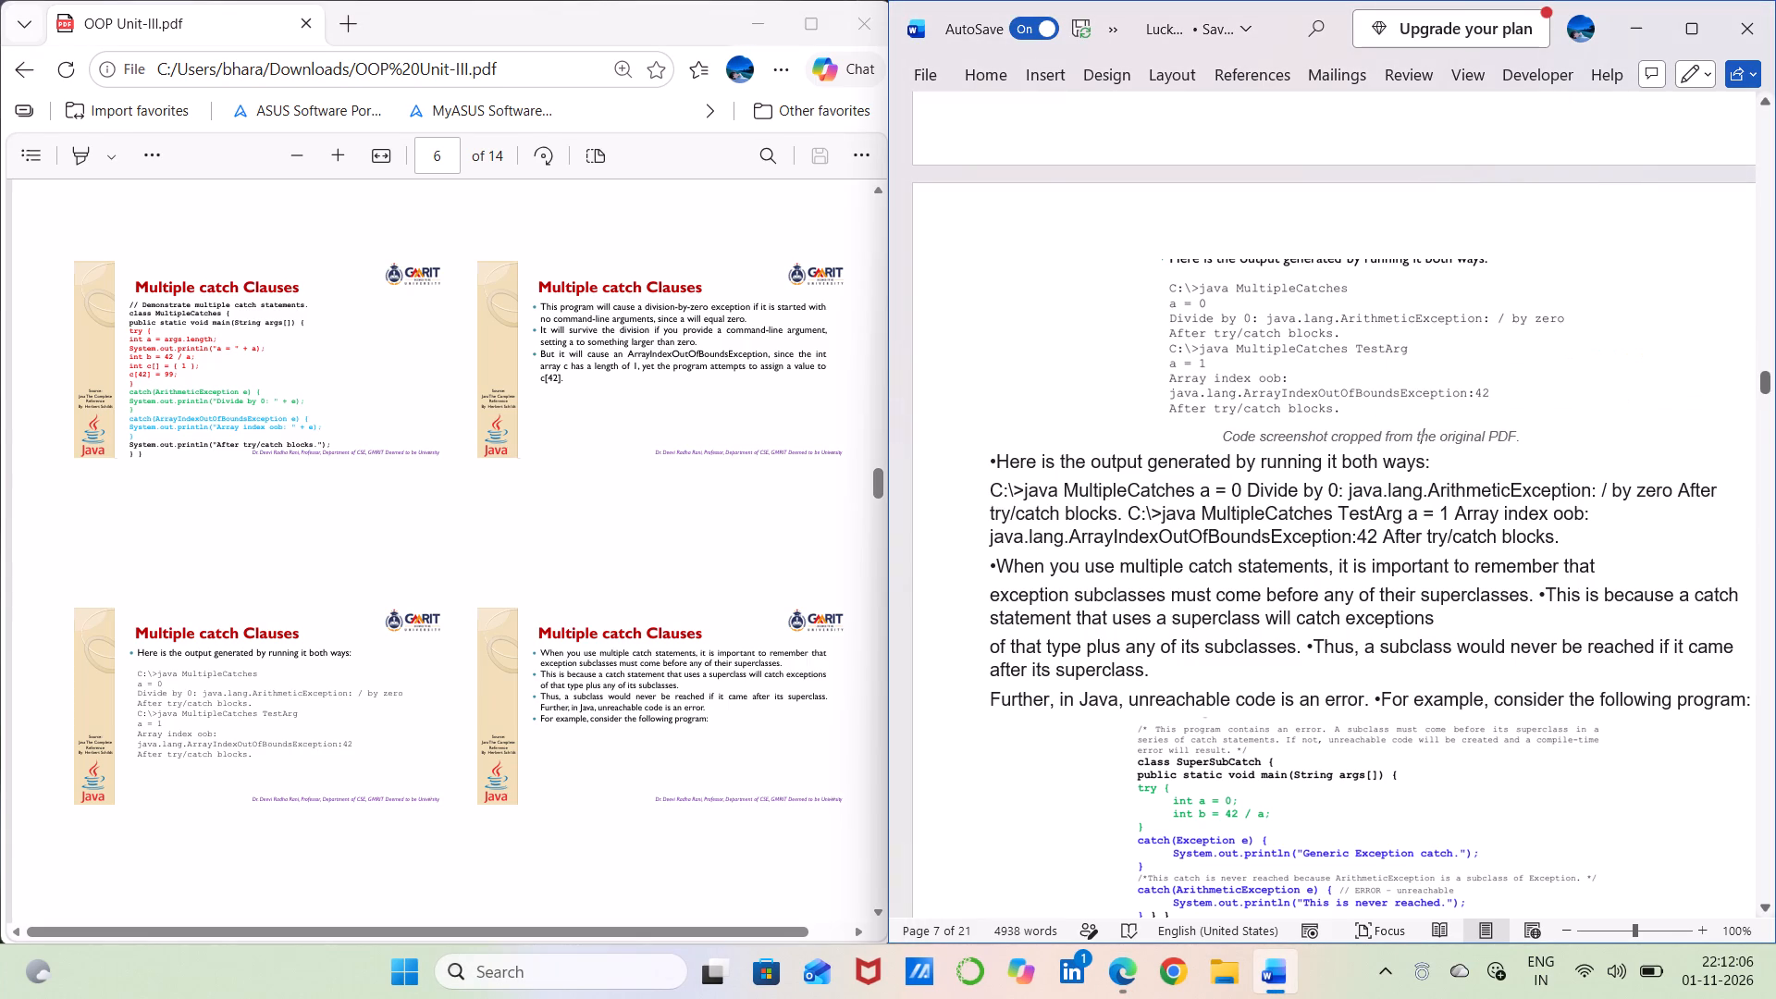
pyautogui.moveTo(1227, 439); pyautogui.dragTo(1529, 439)
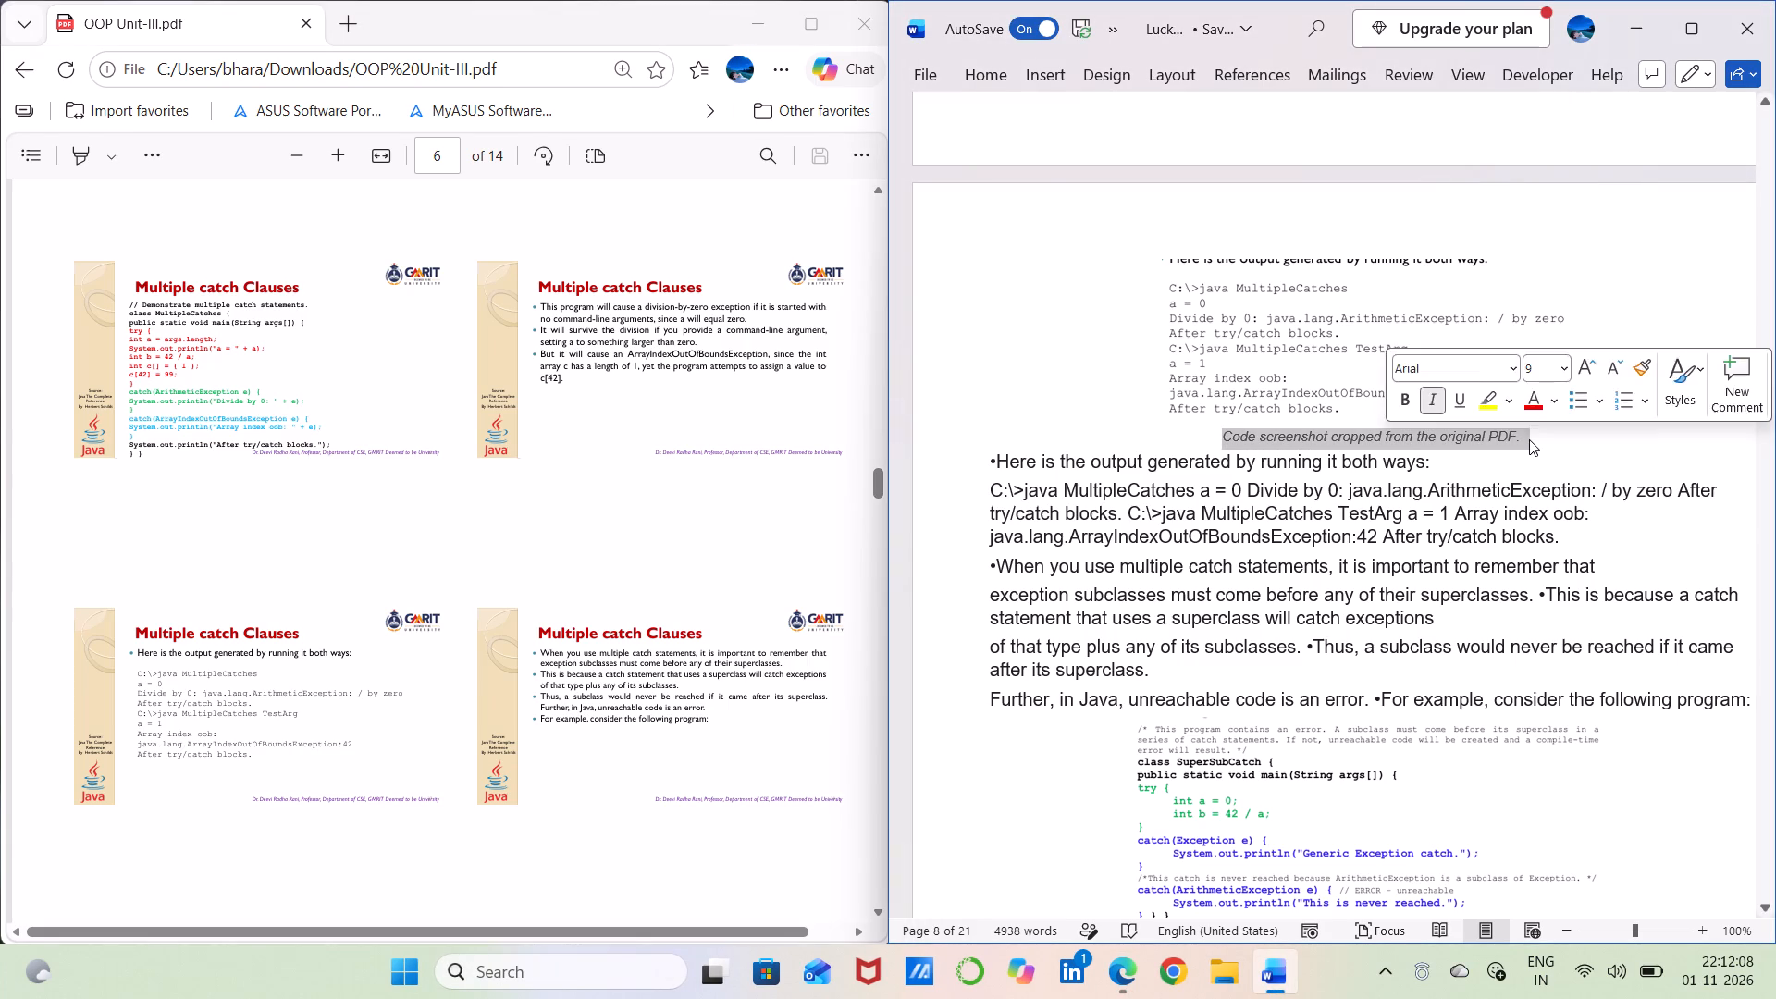
pyautogui.hotkey('ctrl', 'x')
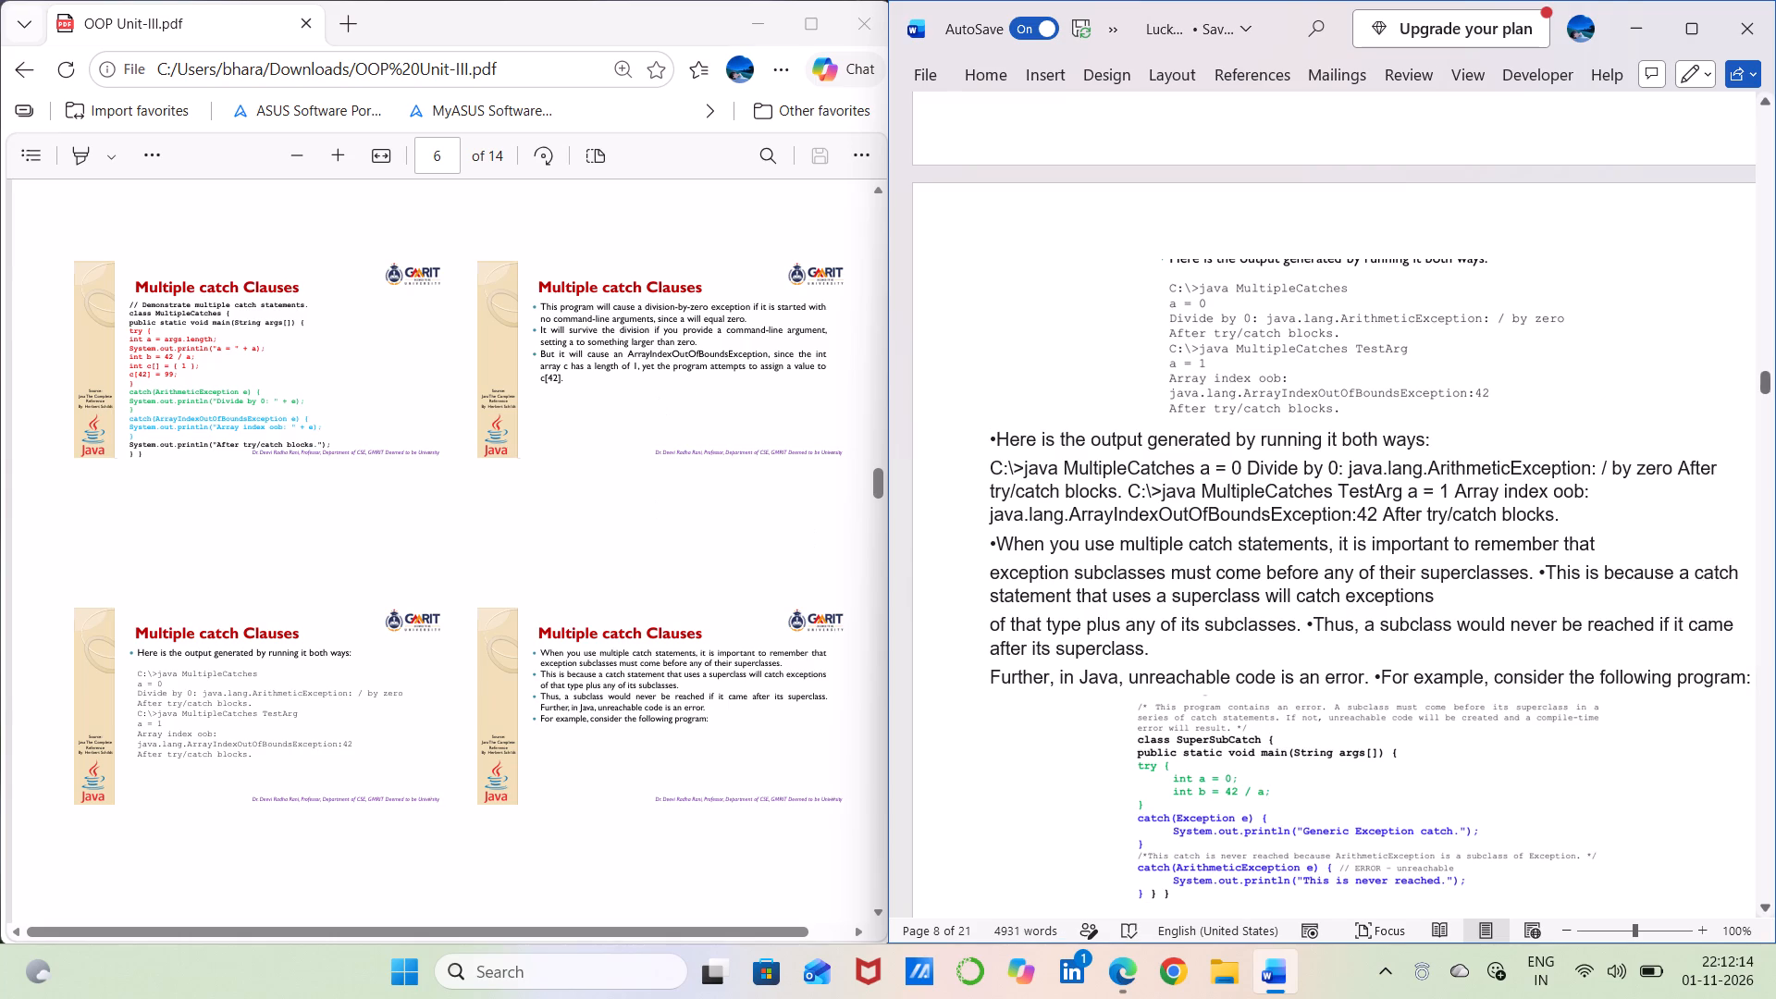
# Move the line "Here is the output generated by running it both ways:" above the output image, directly after the paragraph ending in c[42].
pyautogui.scroll(1, 1143, 480)
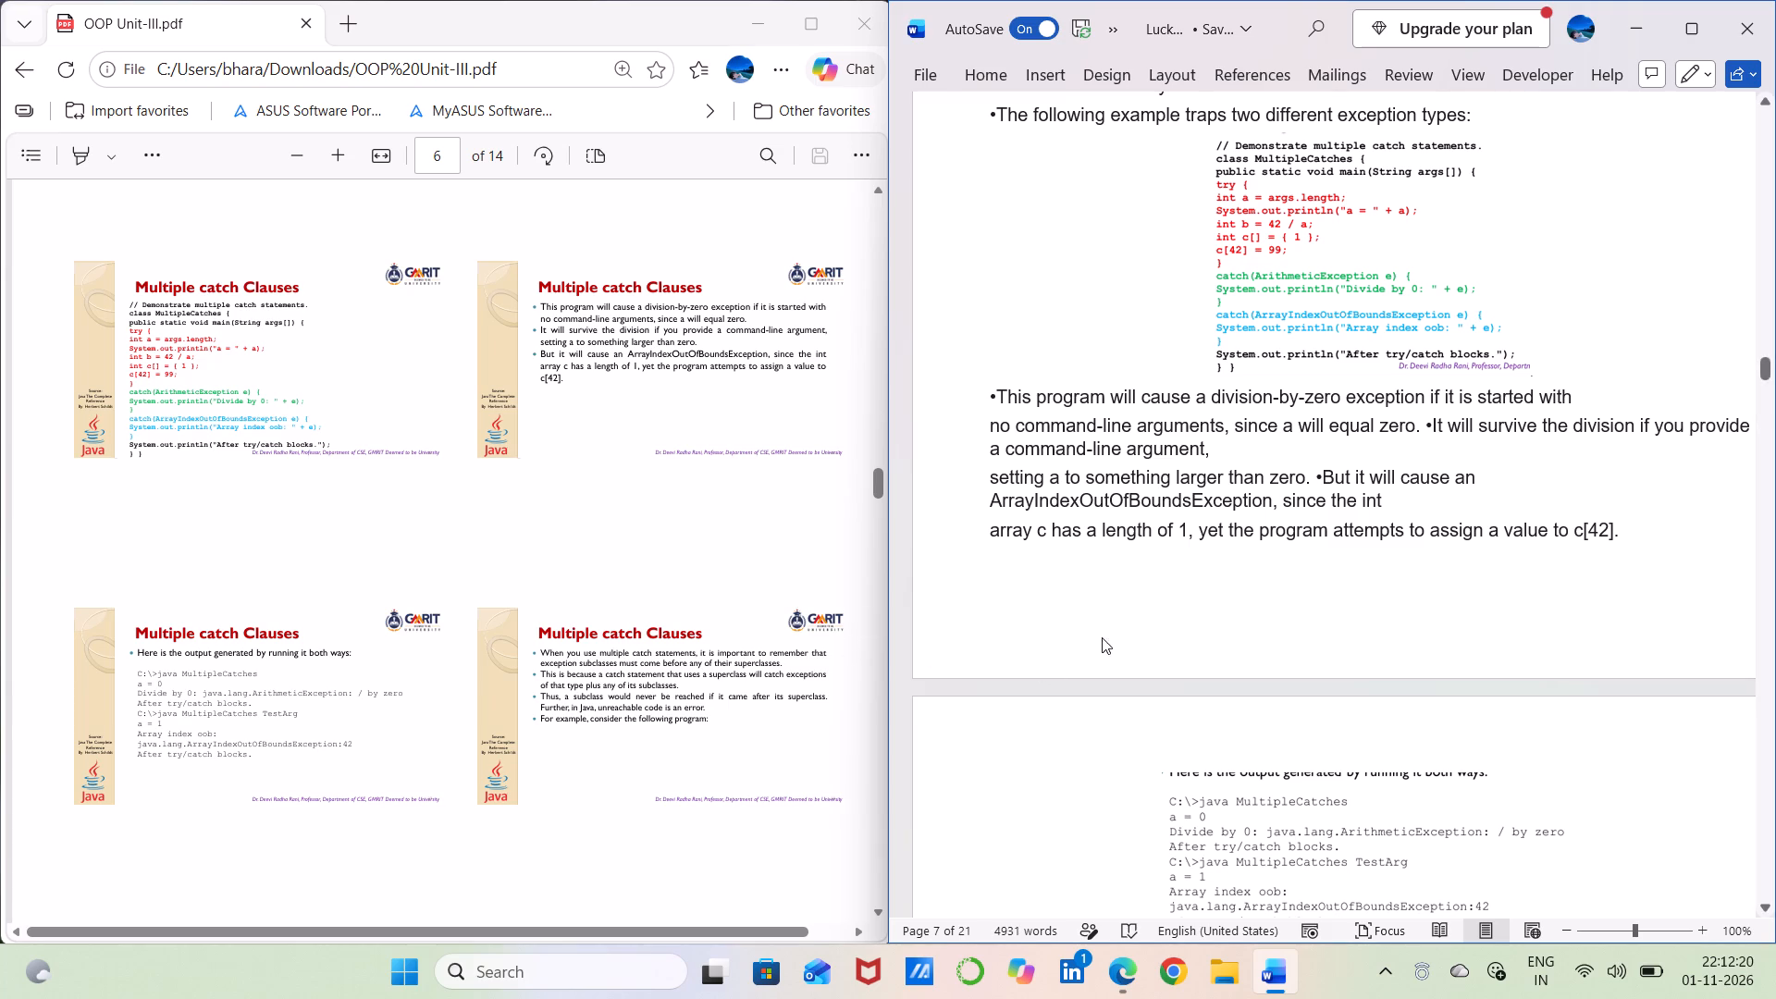
pyautogui.scroll(-1, 1181, 706)
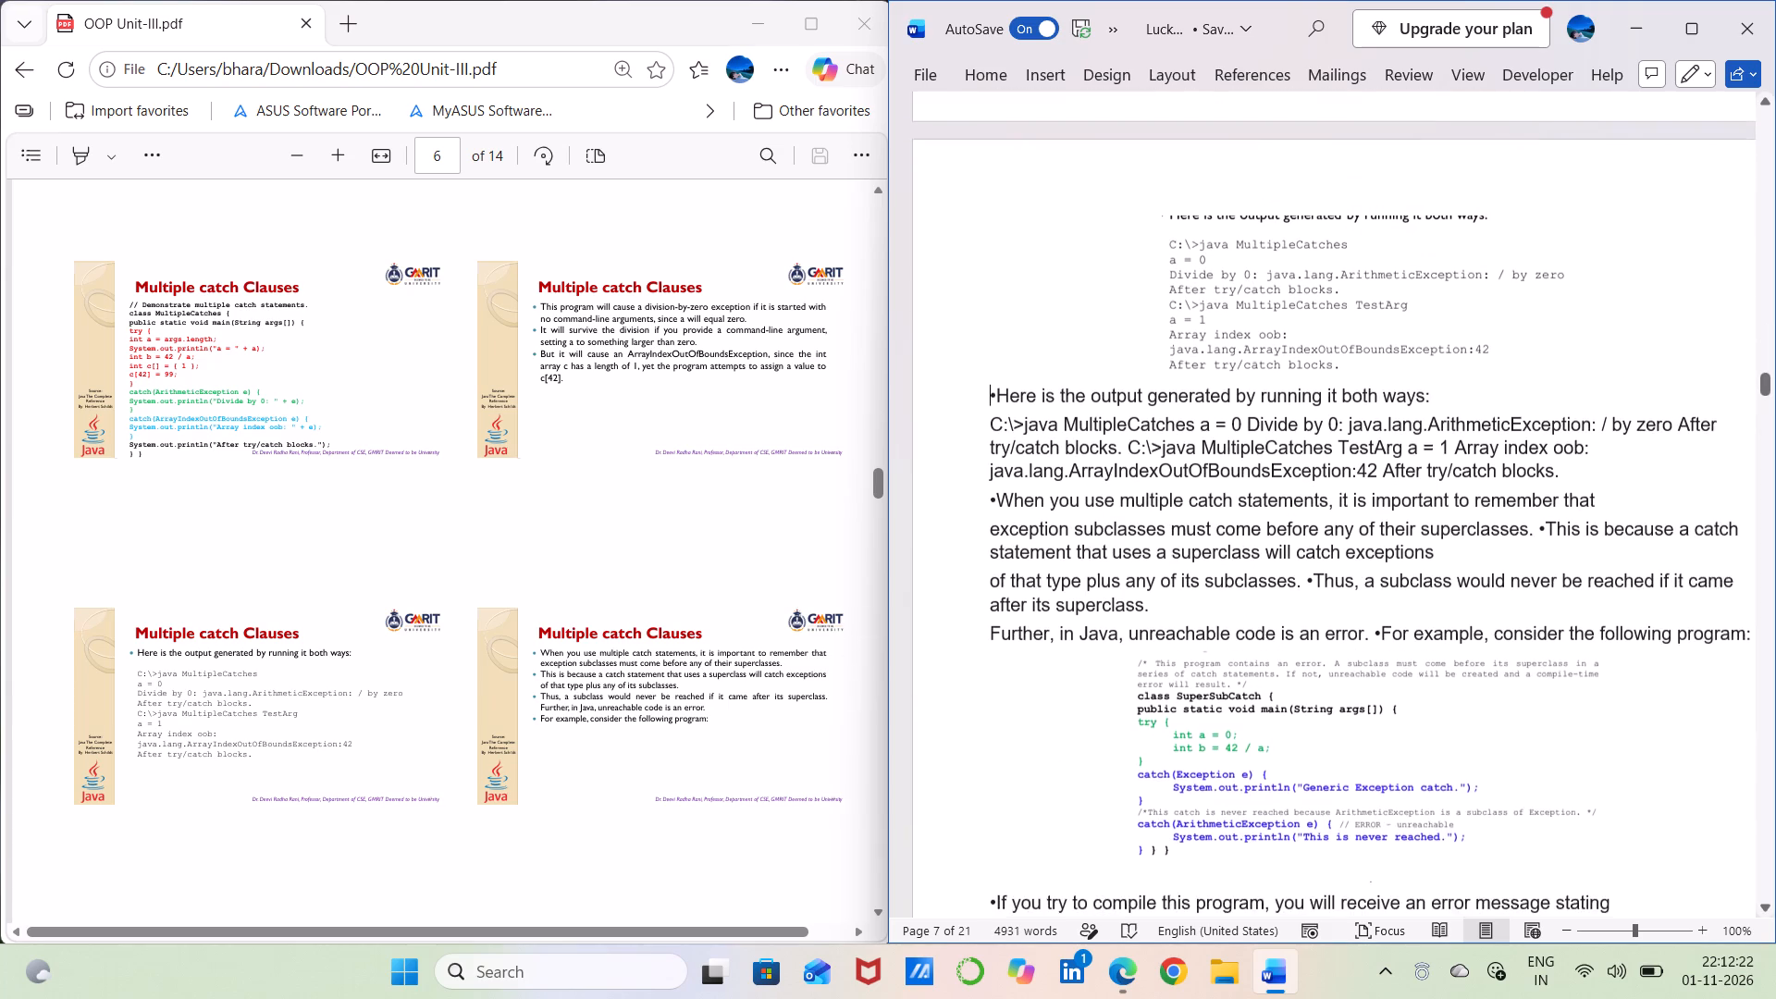
pyautogui.scroll(-1, 1181, 706)
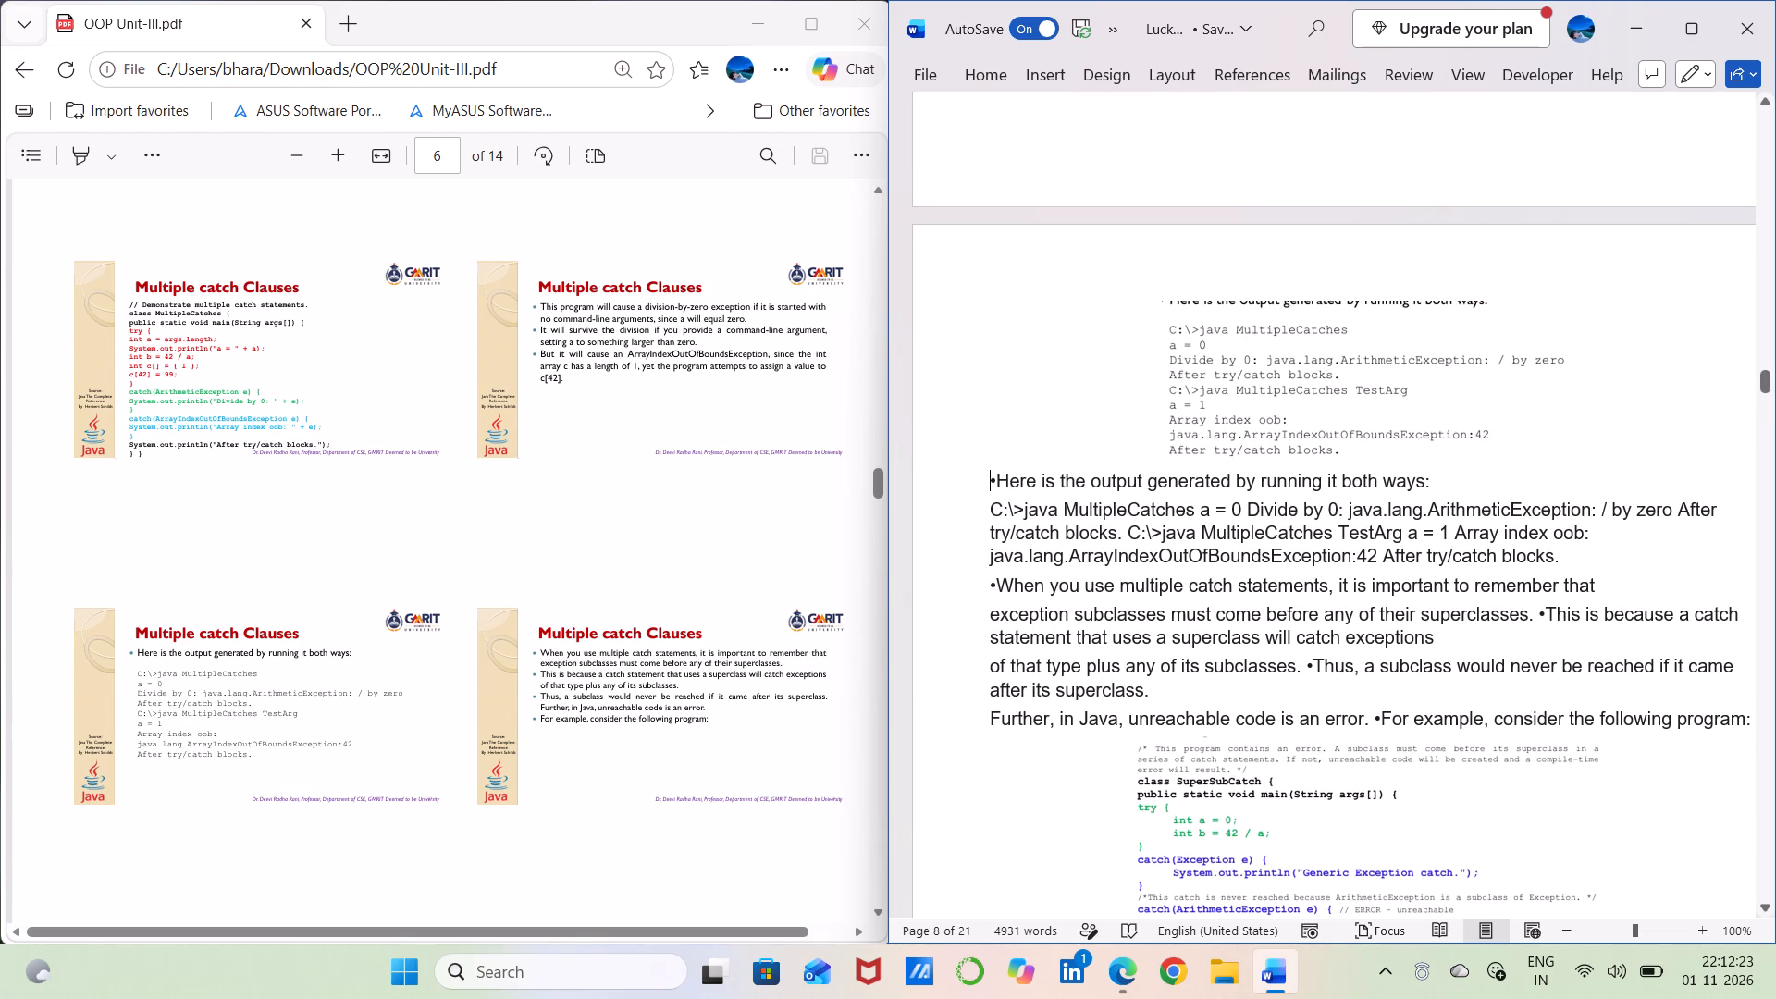
pyautogui.moveTo(1441, 489); pyautogui.dragTo(1153, 513)
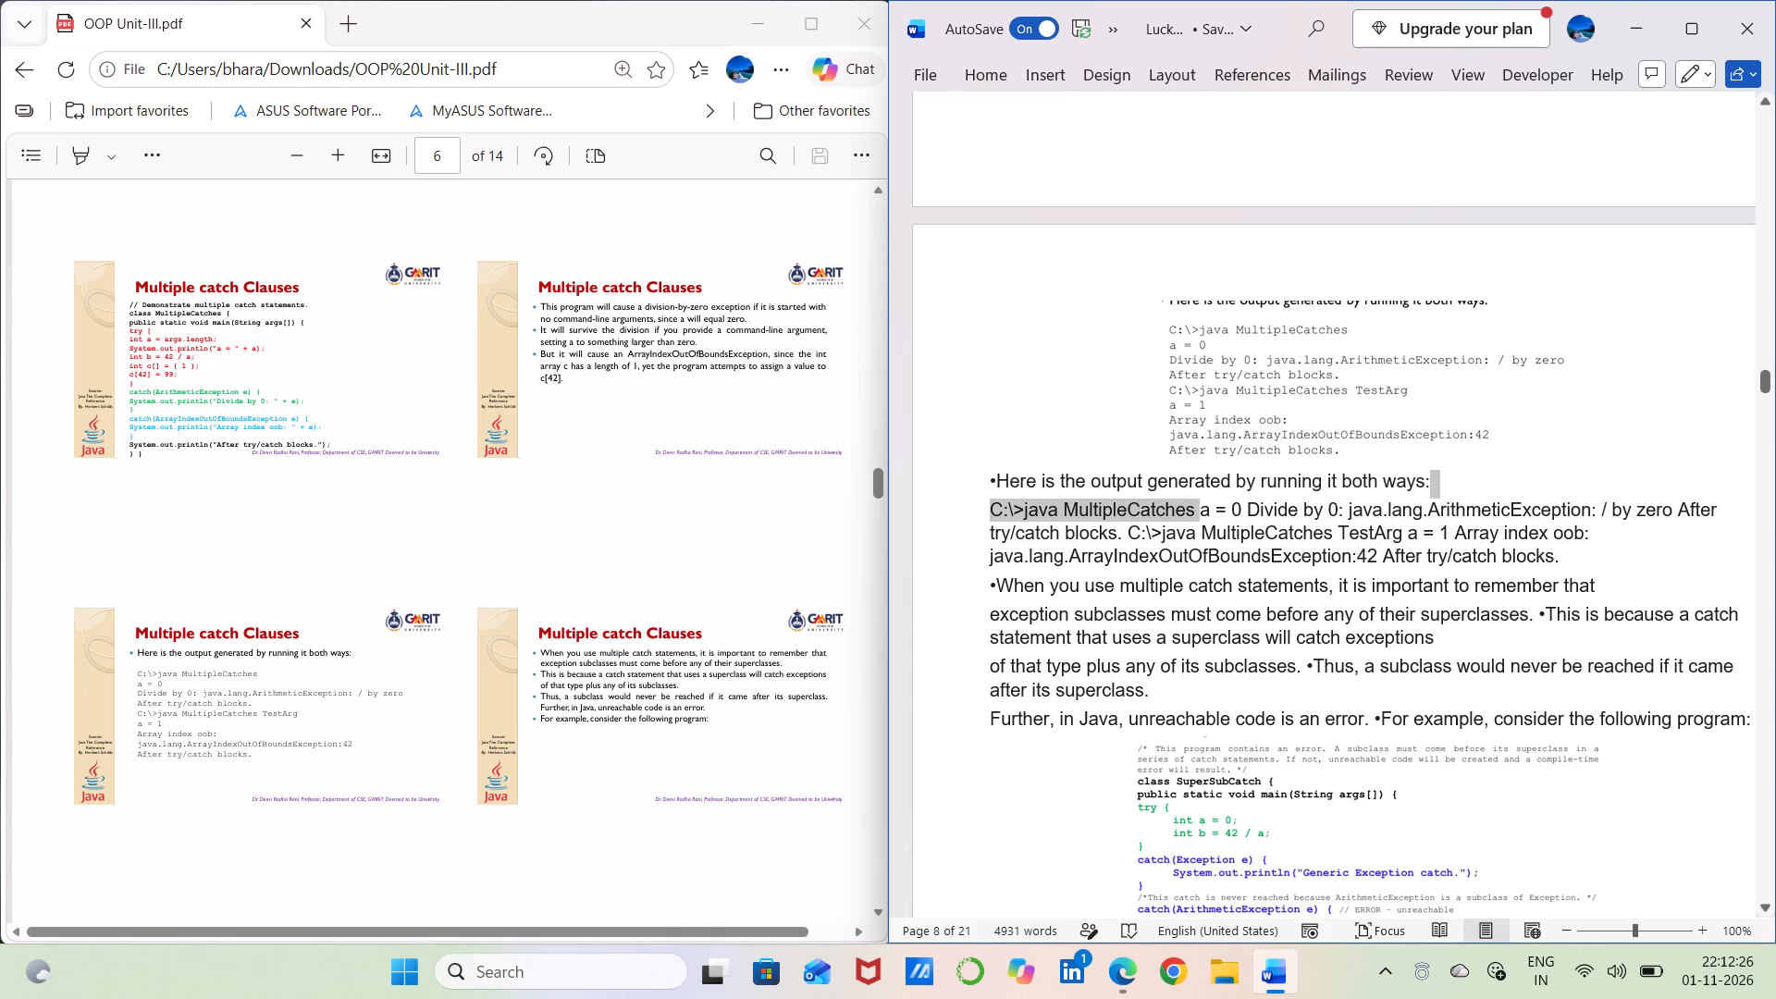
pyautogui.moveTo(1153, 513); pyautogui.dragTo(951, 488)
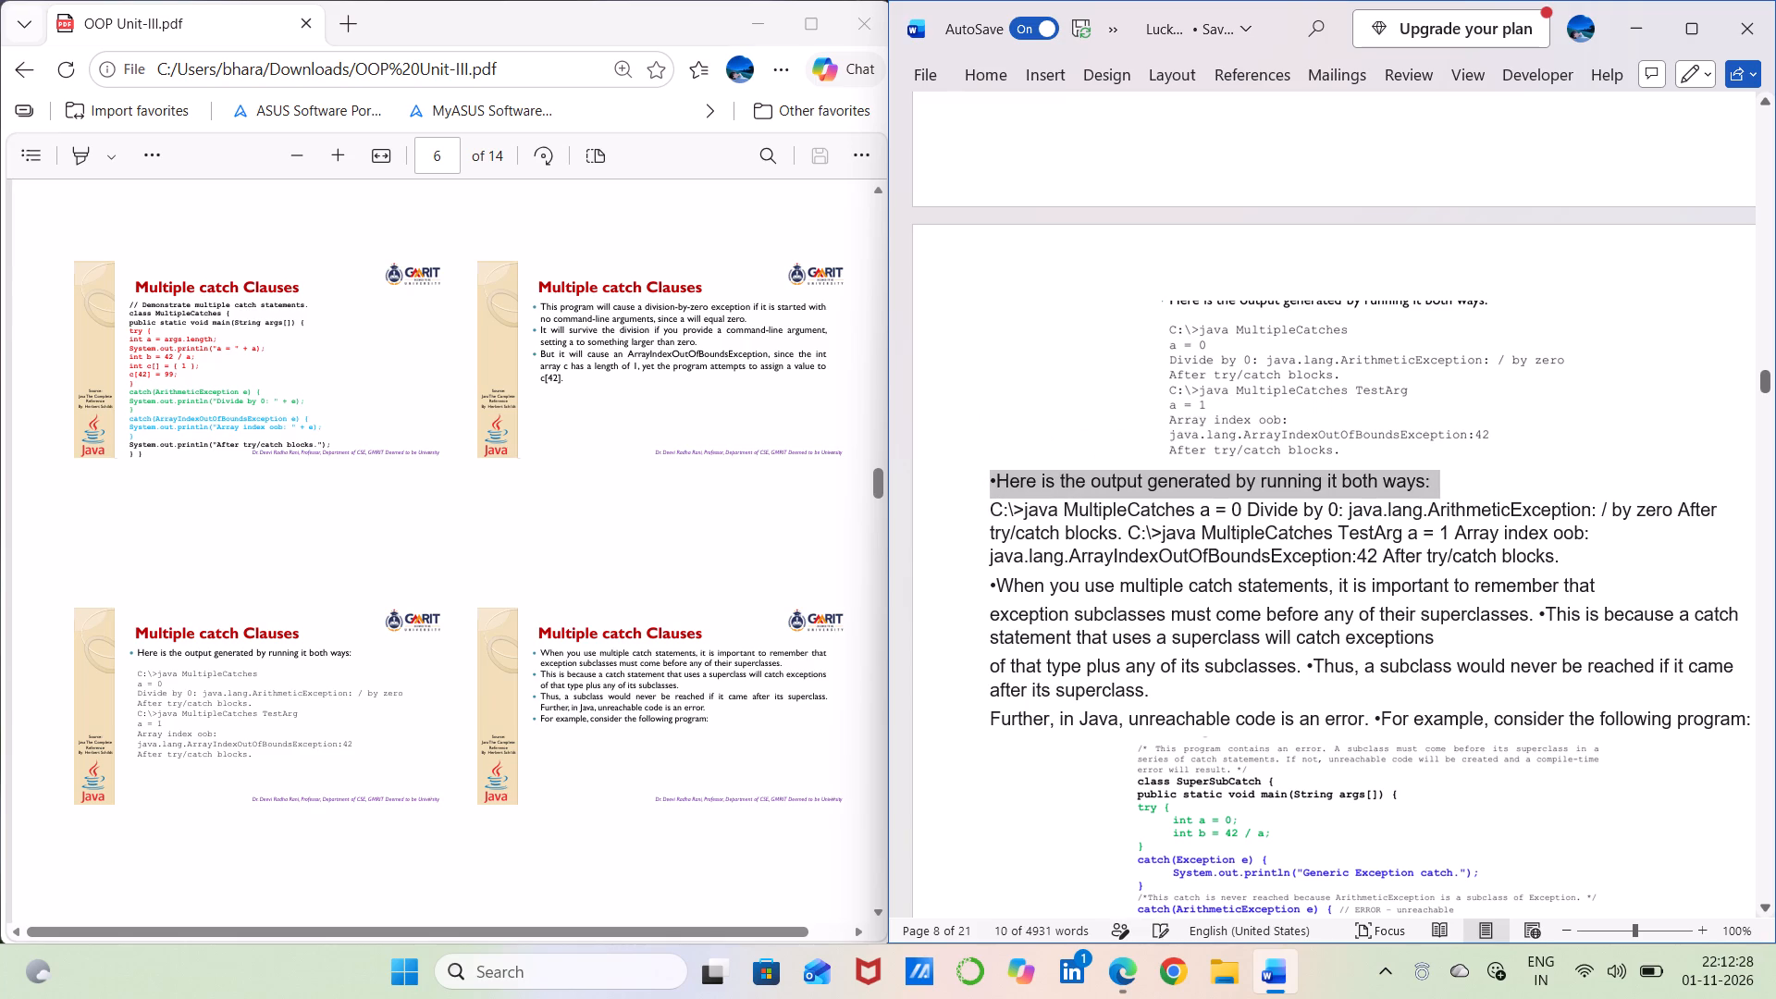
pyautogui.hotkey('ctrl', 'c')
pyautogui.hotkey('ctrl', 'x')
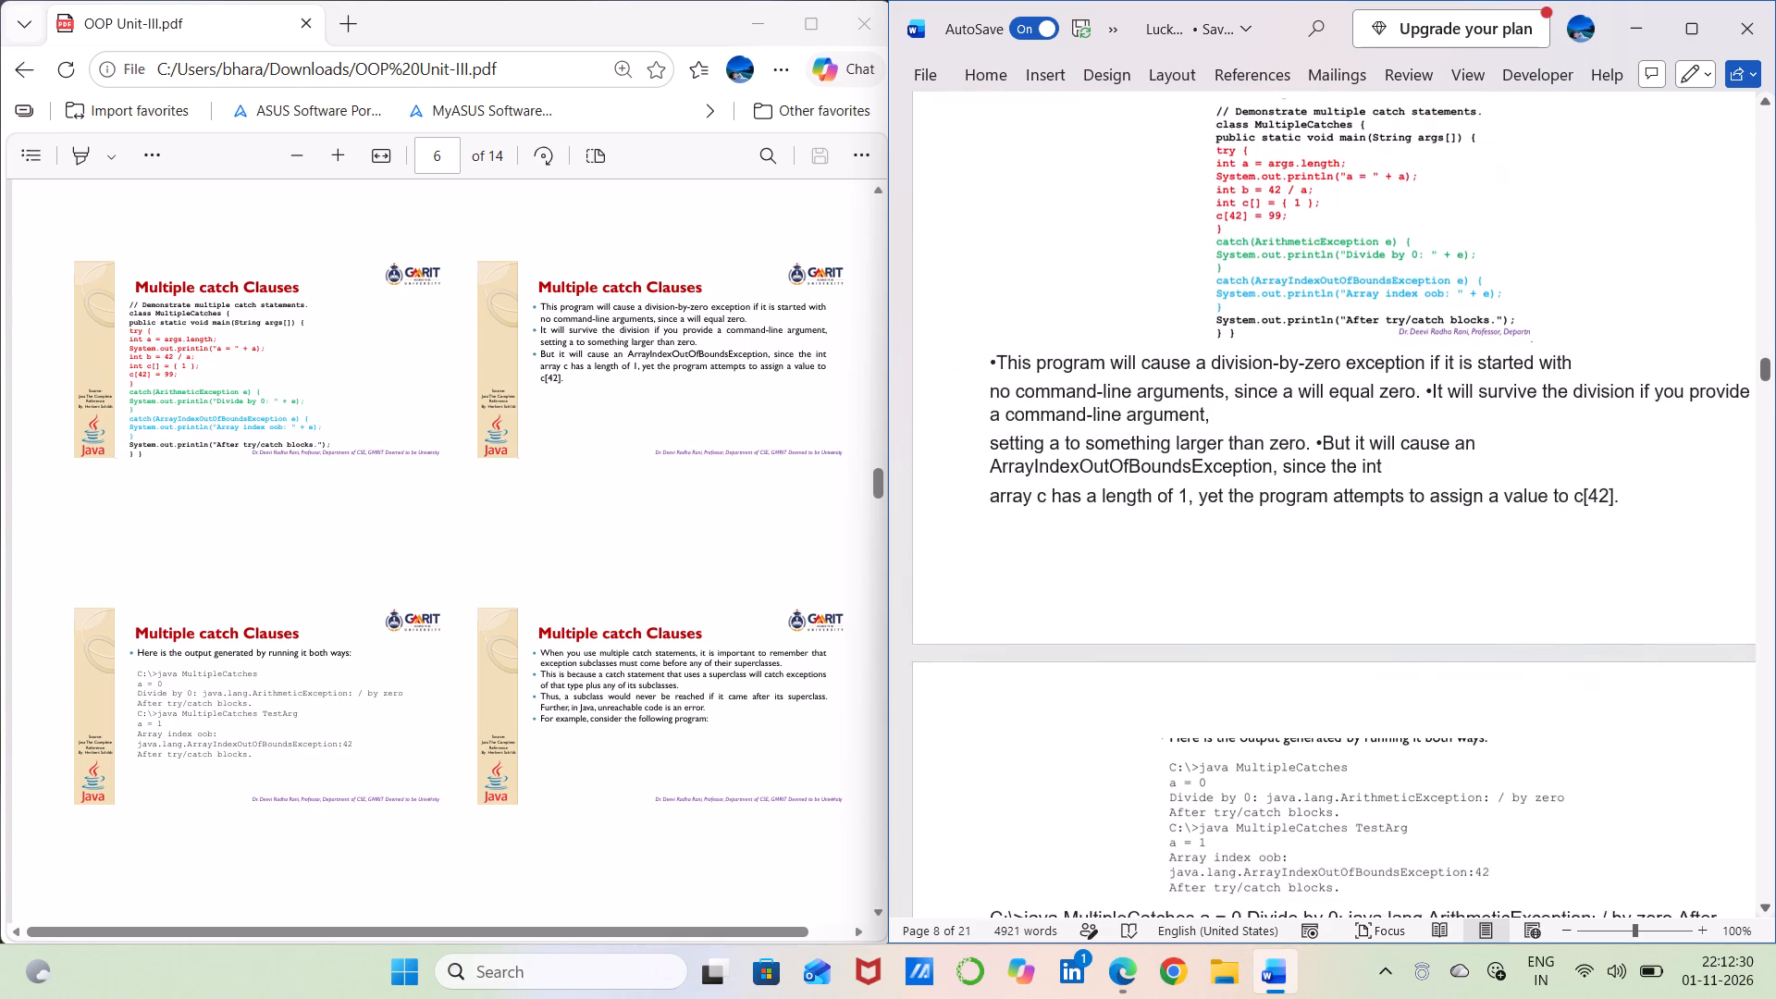
pyautogui.click(1061, 438)
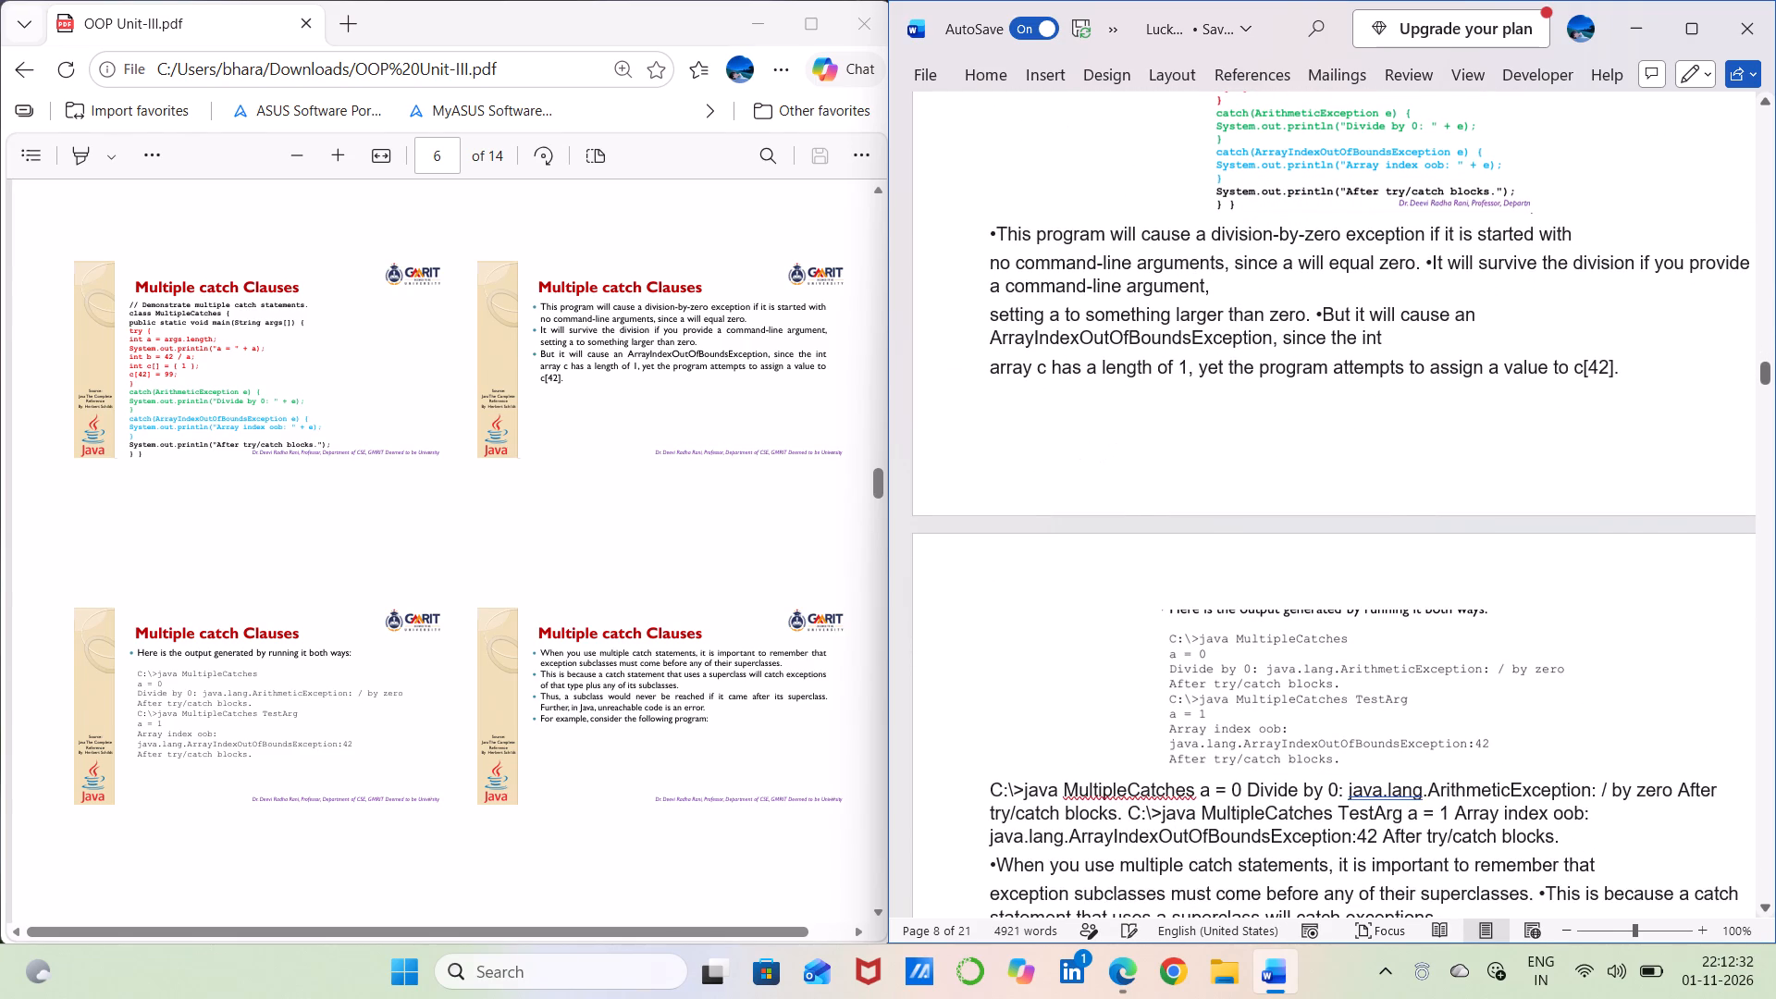
pyautogui.click(1611, 370)
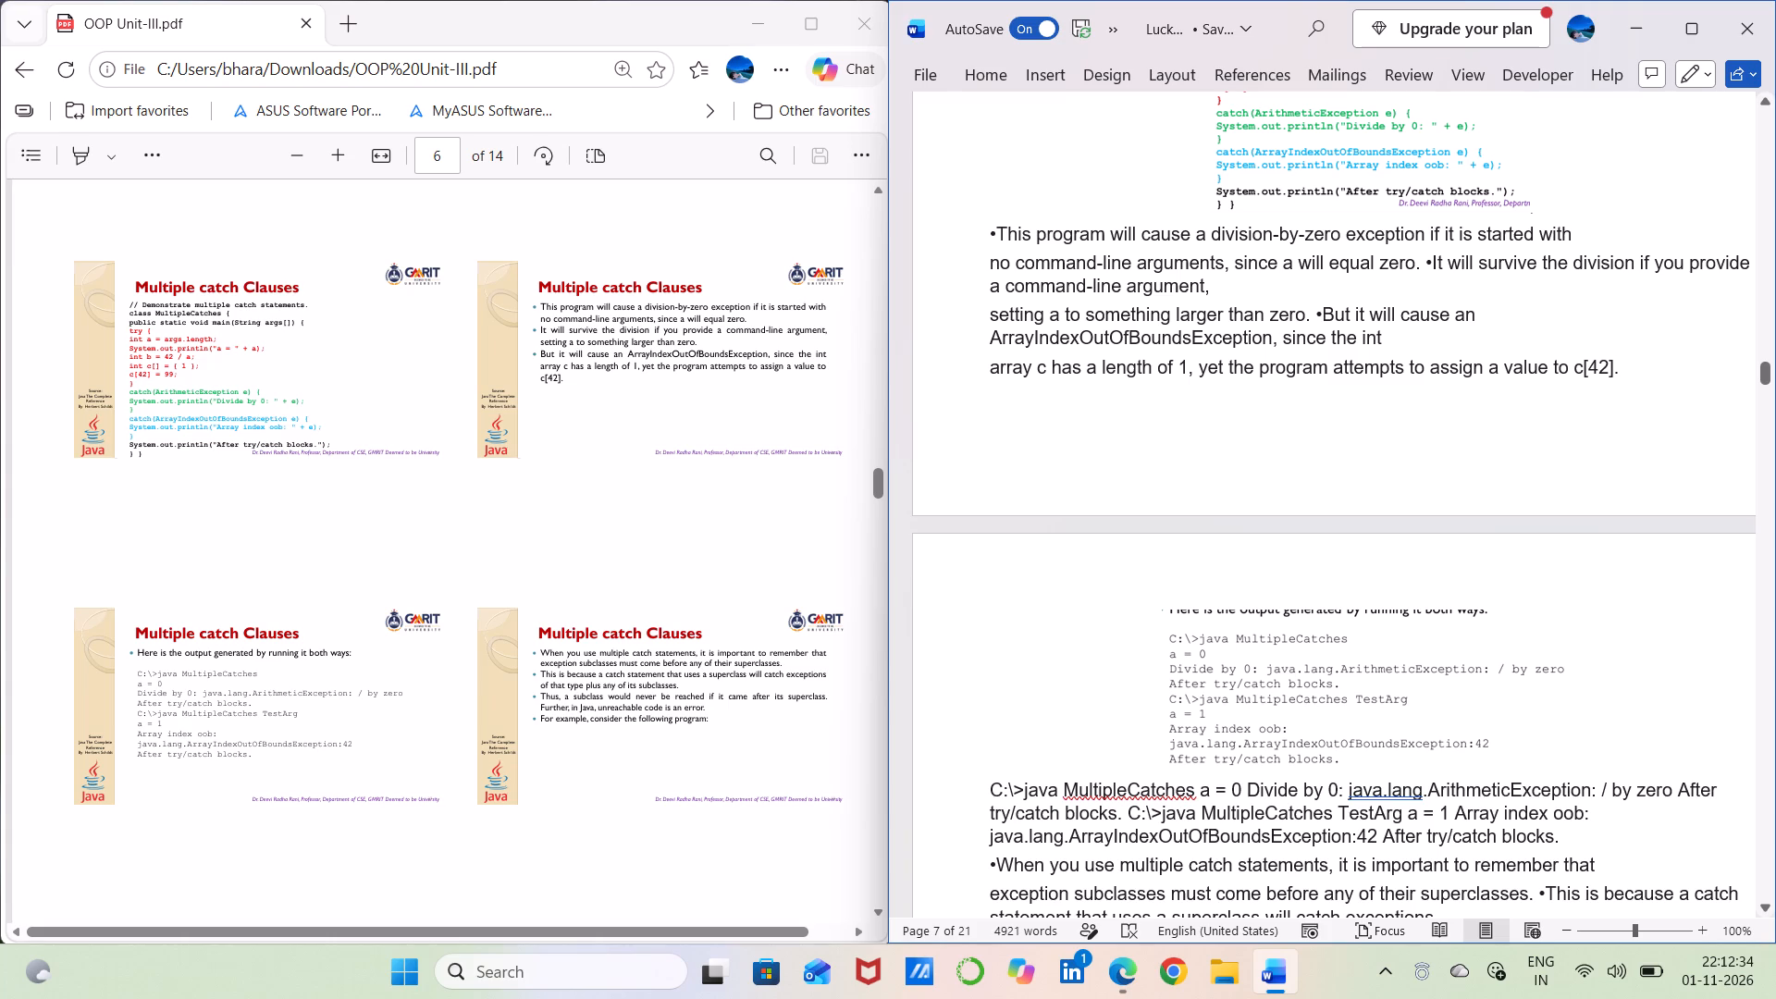
pyautogui.click(1625, 369)
pyautogui.press('Return')
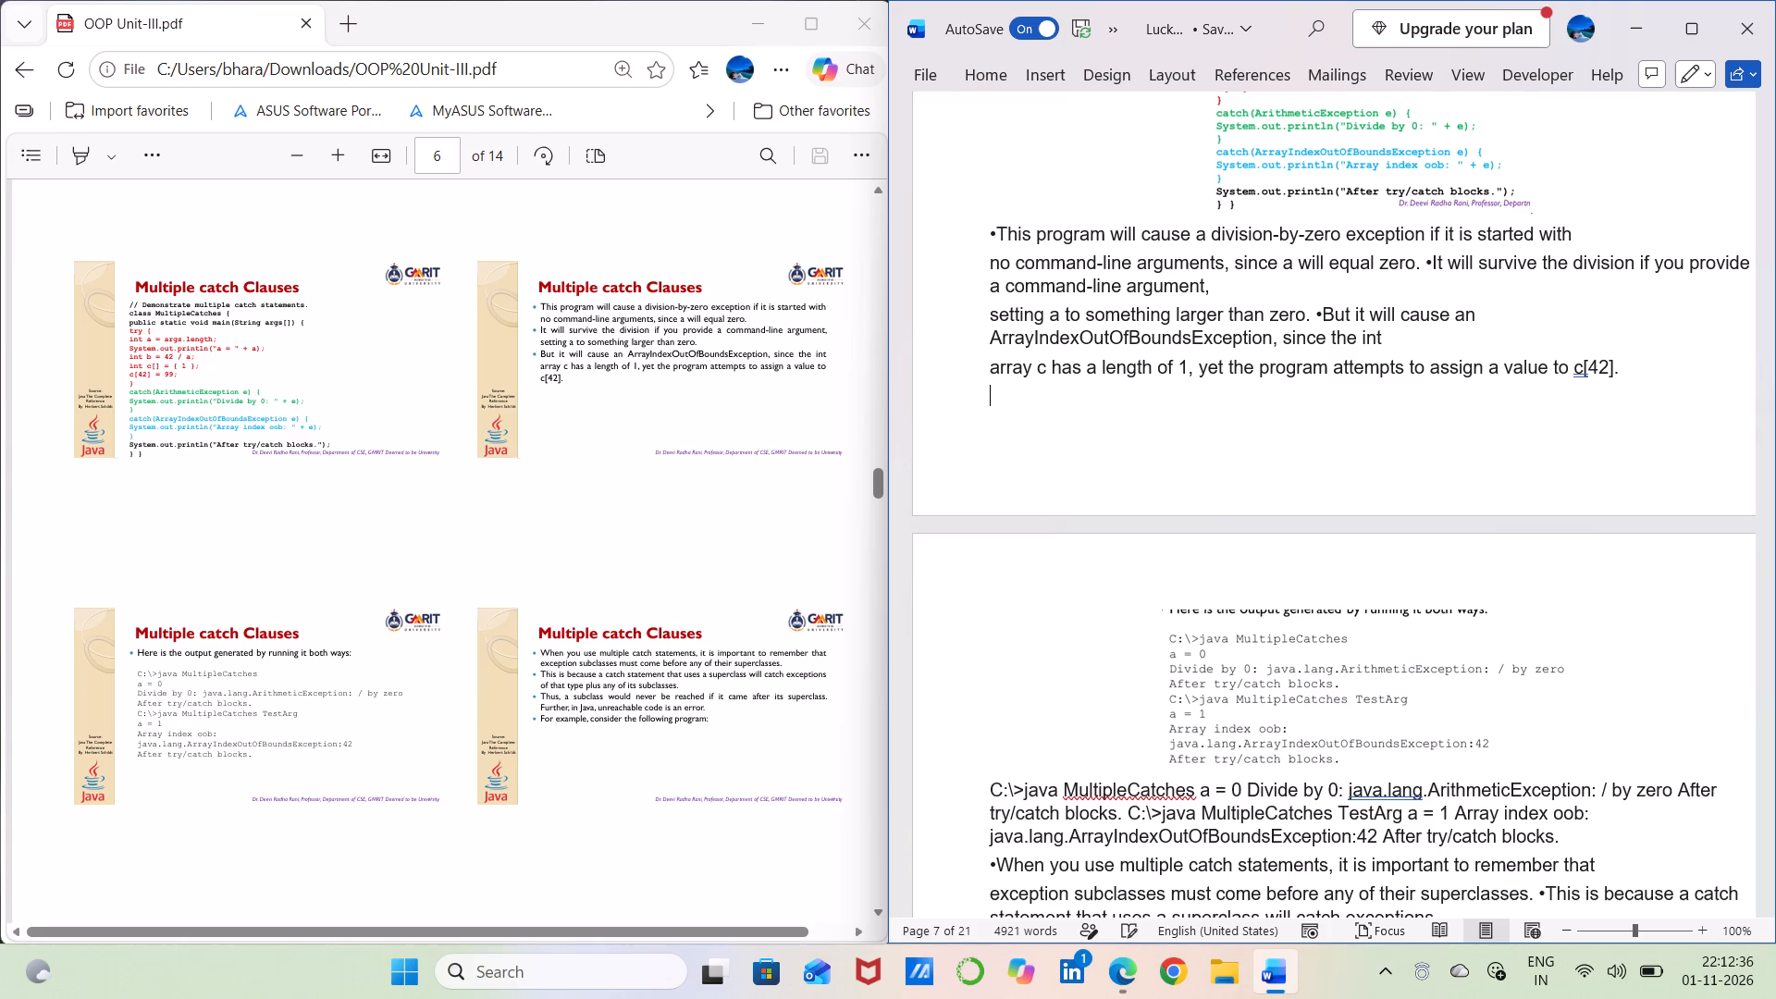
pyautogui.hotkey('ctrl', 'v')
pyautogui.click(1690, 425)
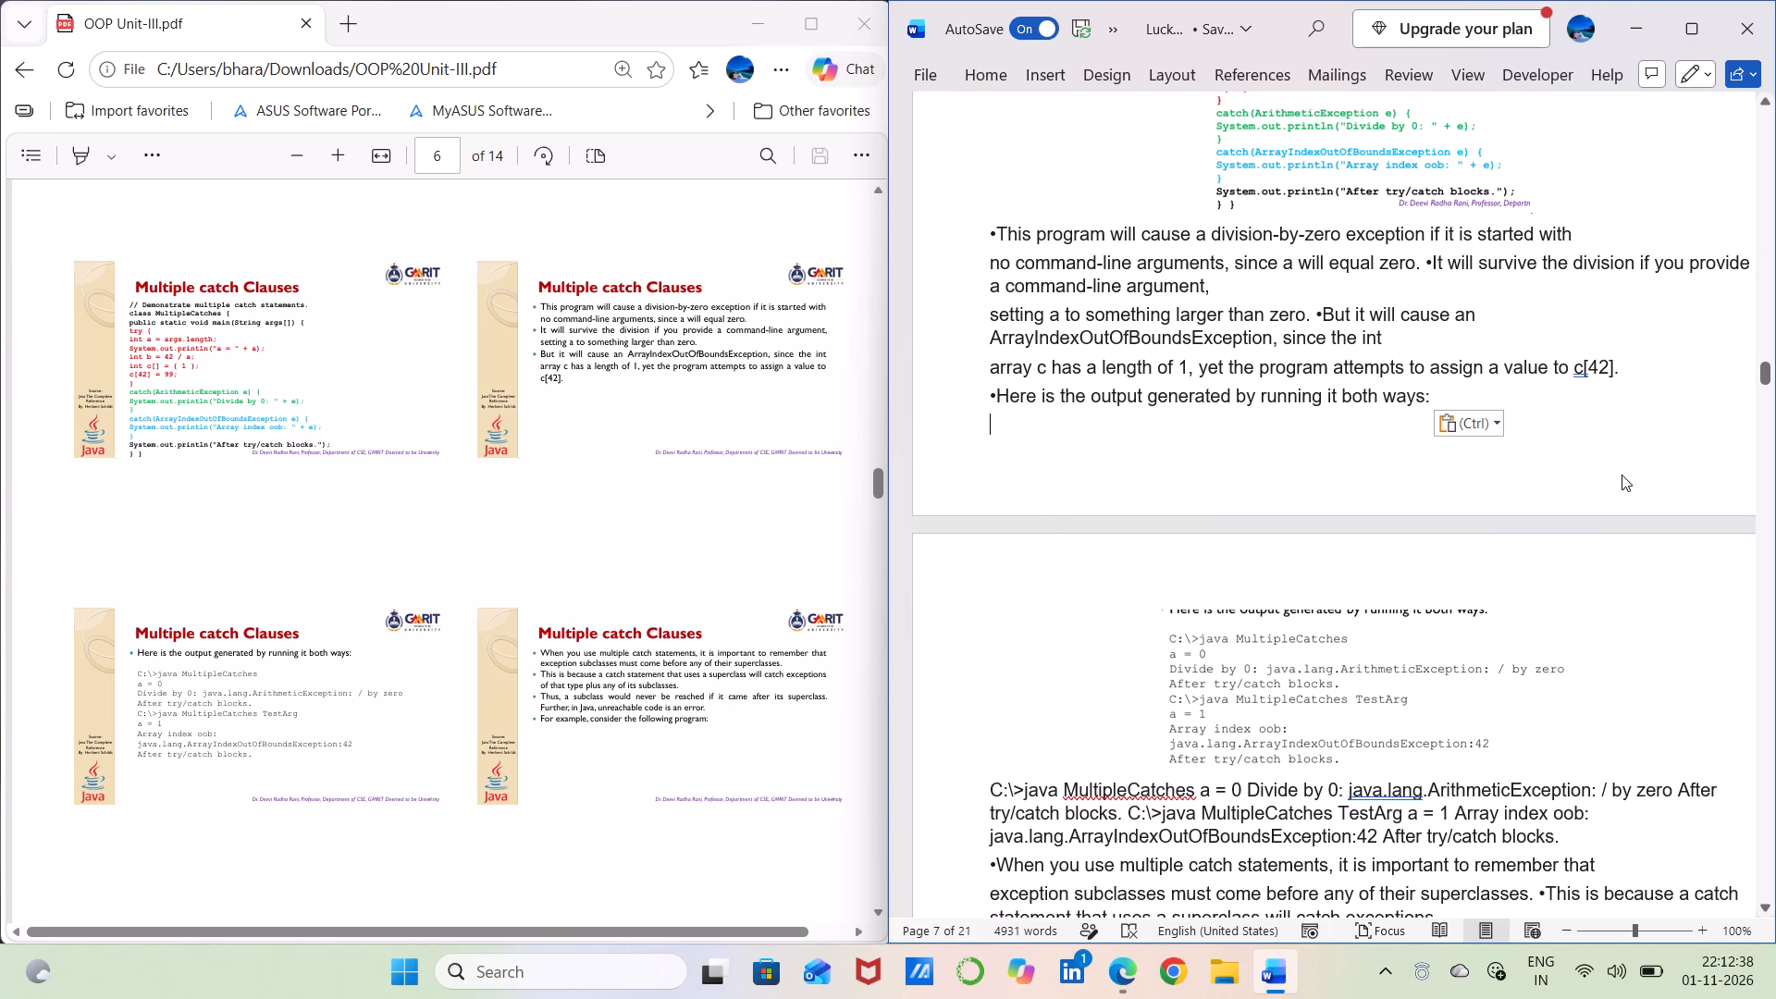
# Cut the plain-text paragraph repeating the MultipleCatches run output, from "C:\>java MultipleCatches" to "After try/catch blocks.", below the output image.
pyautogui.scroll(-1, 1392, 669)
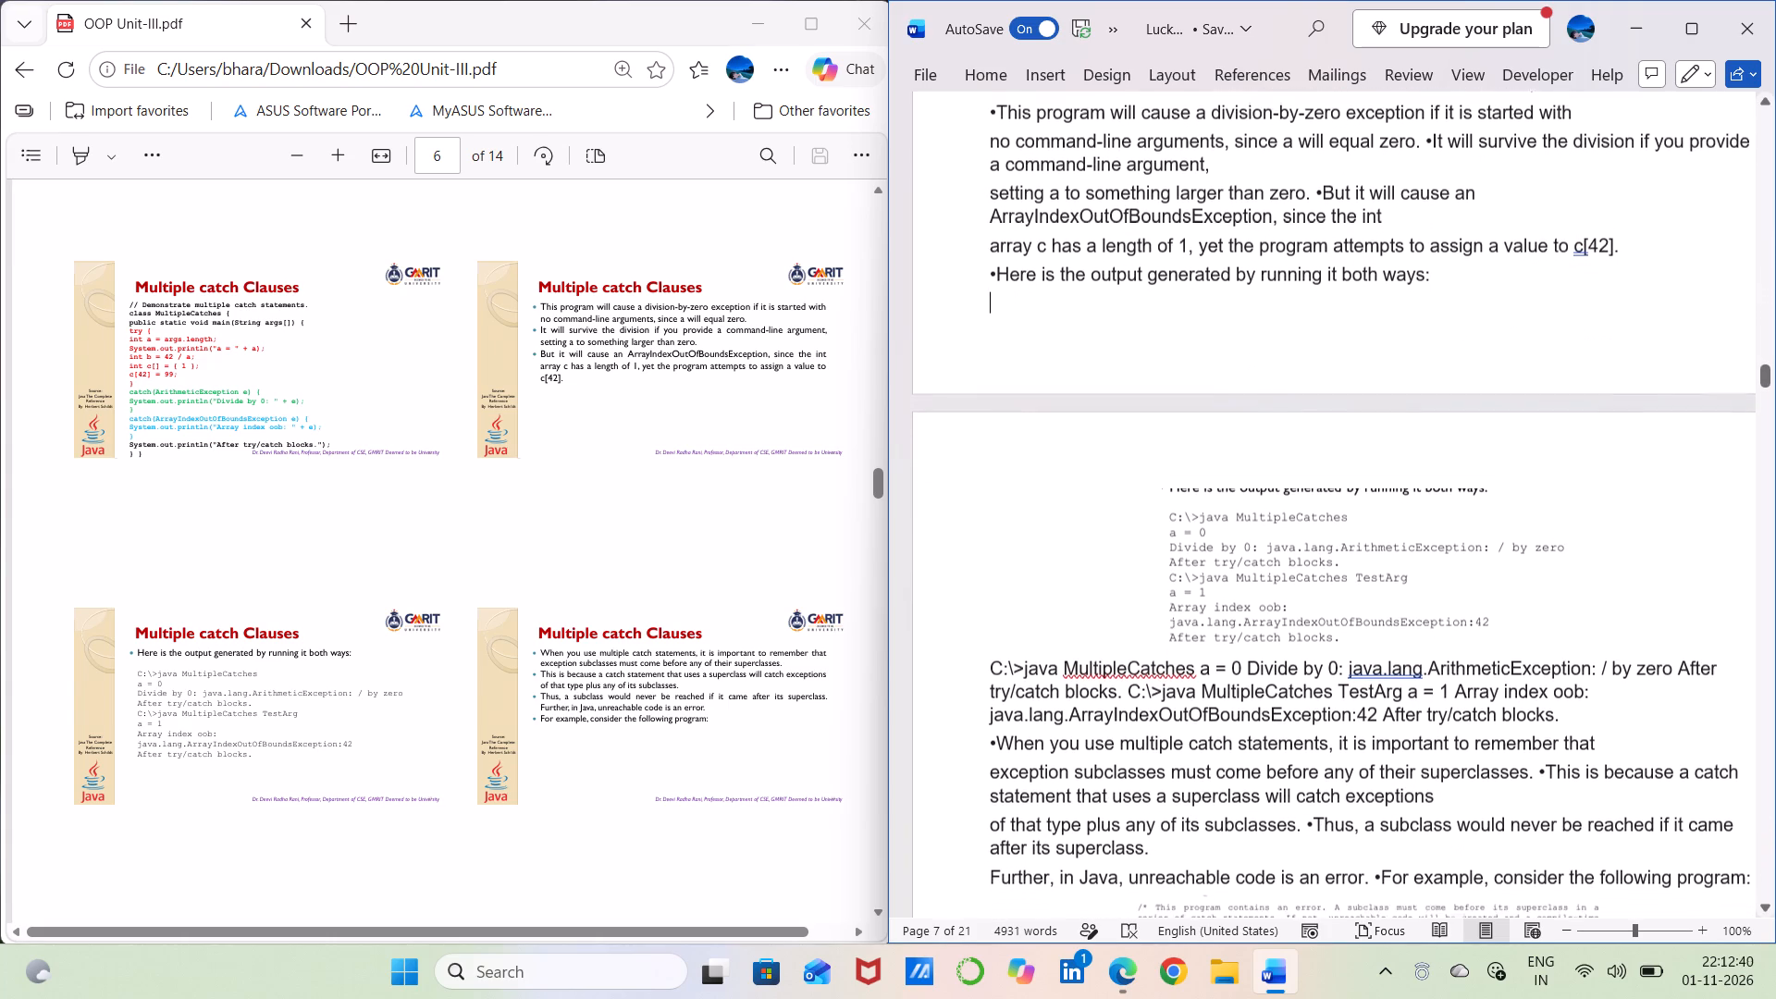
pyautogui.scroll(-1, 1392, 669)
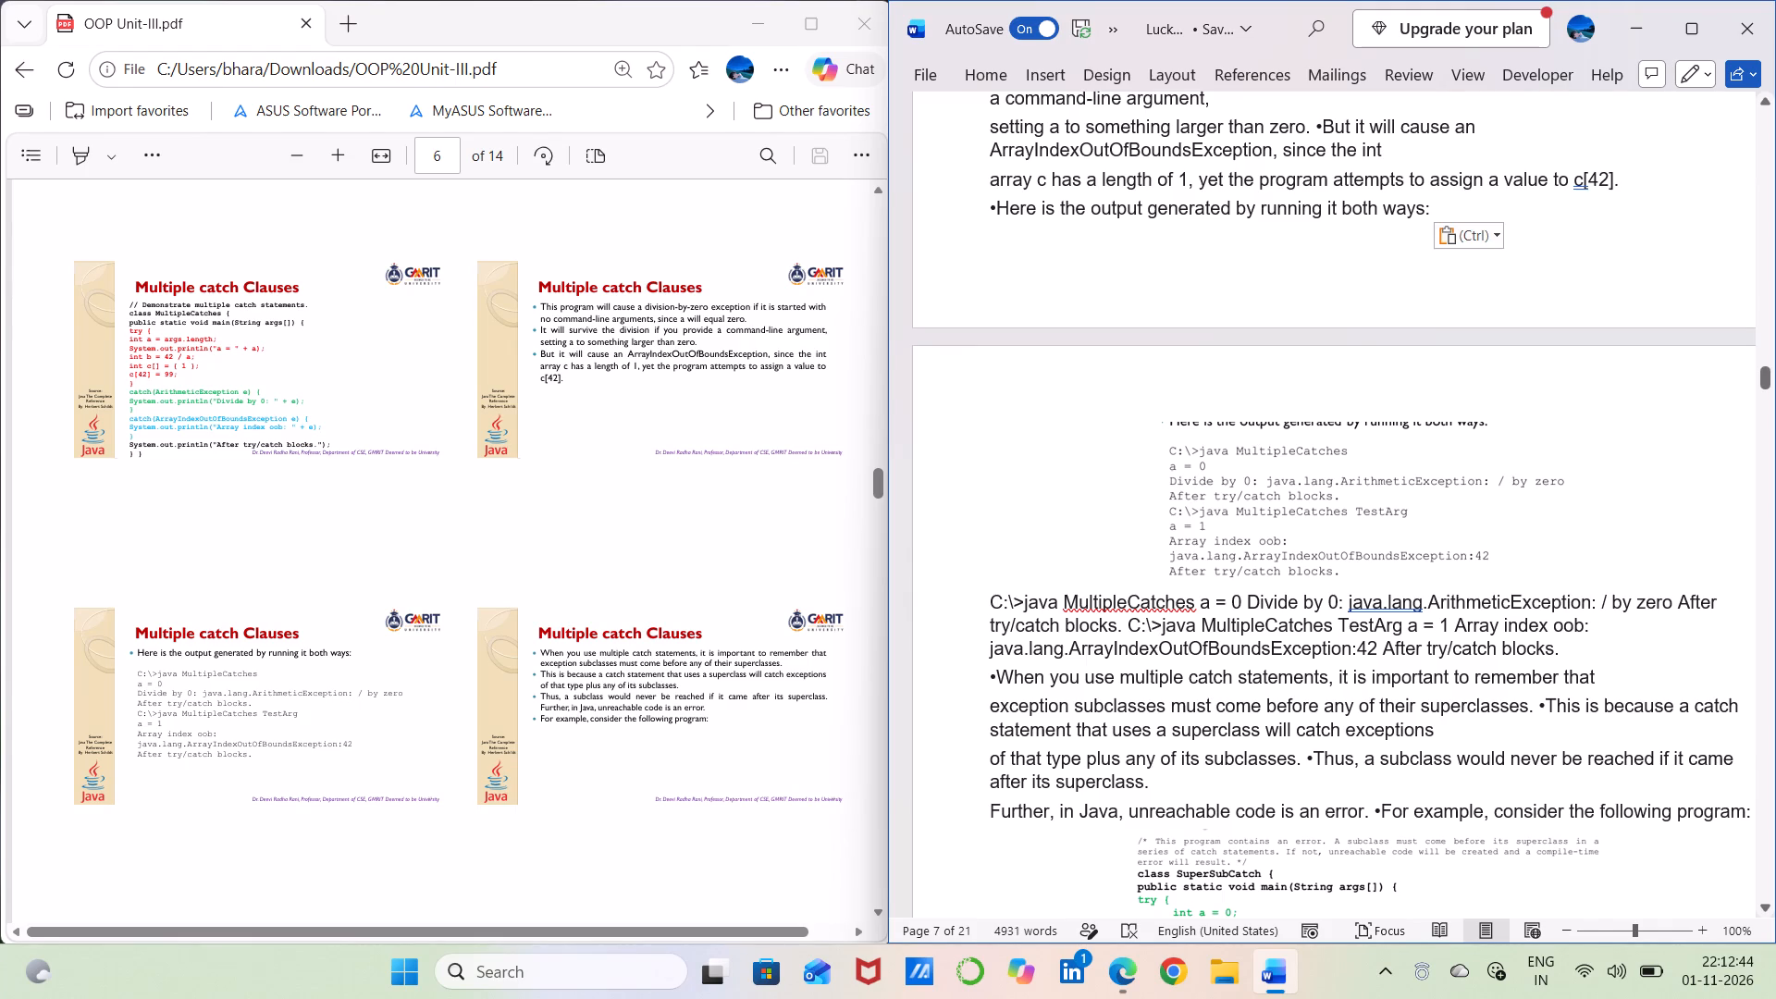
pyautogui.moveTo(1561, 650); pyautogui.dragTo(1234, 632)
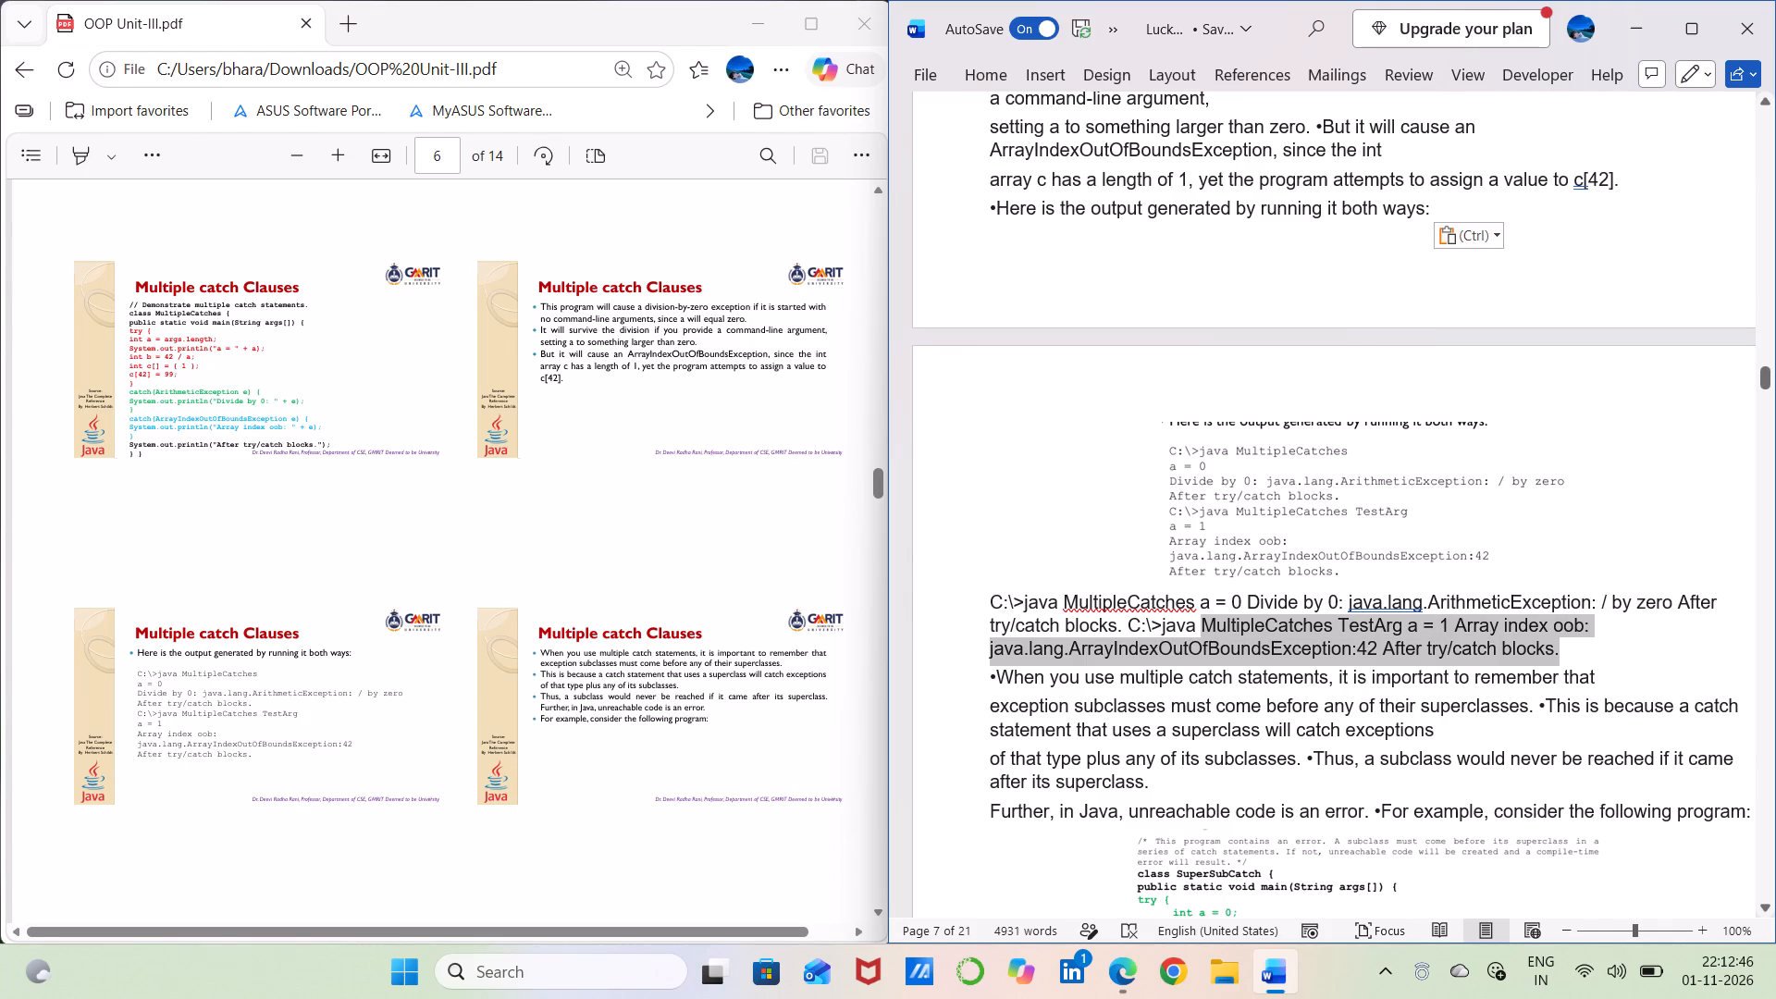
pyautogui.moveTo(1234, 632); pyautogui.dragTo(991, 598)
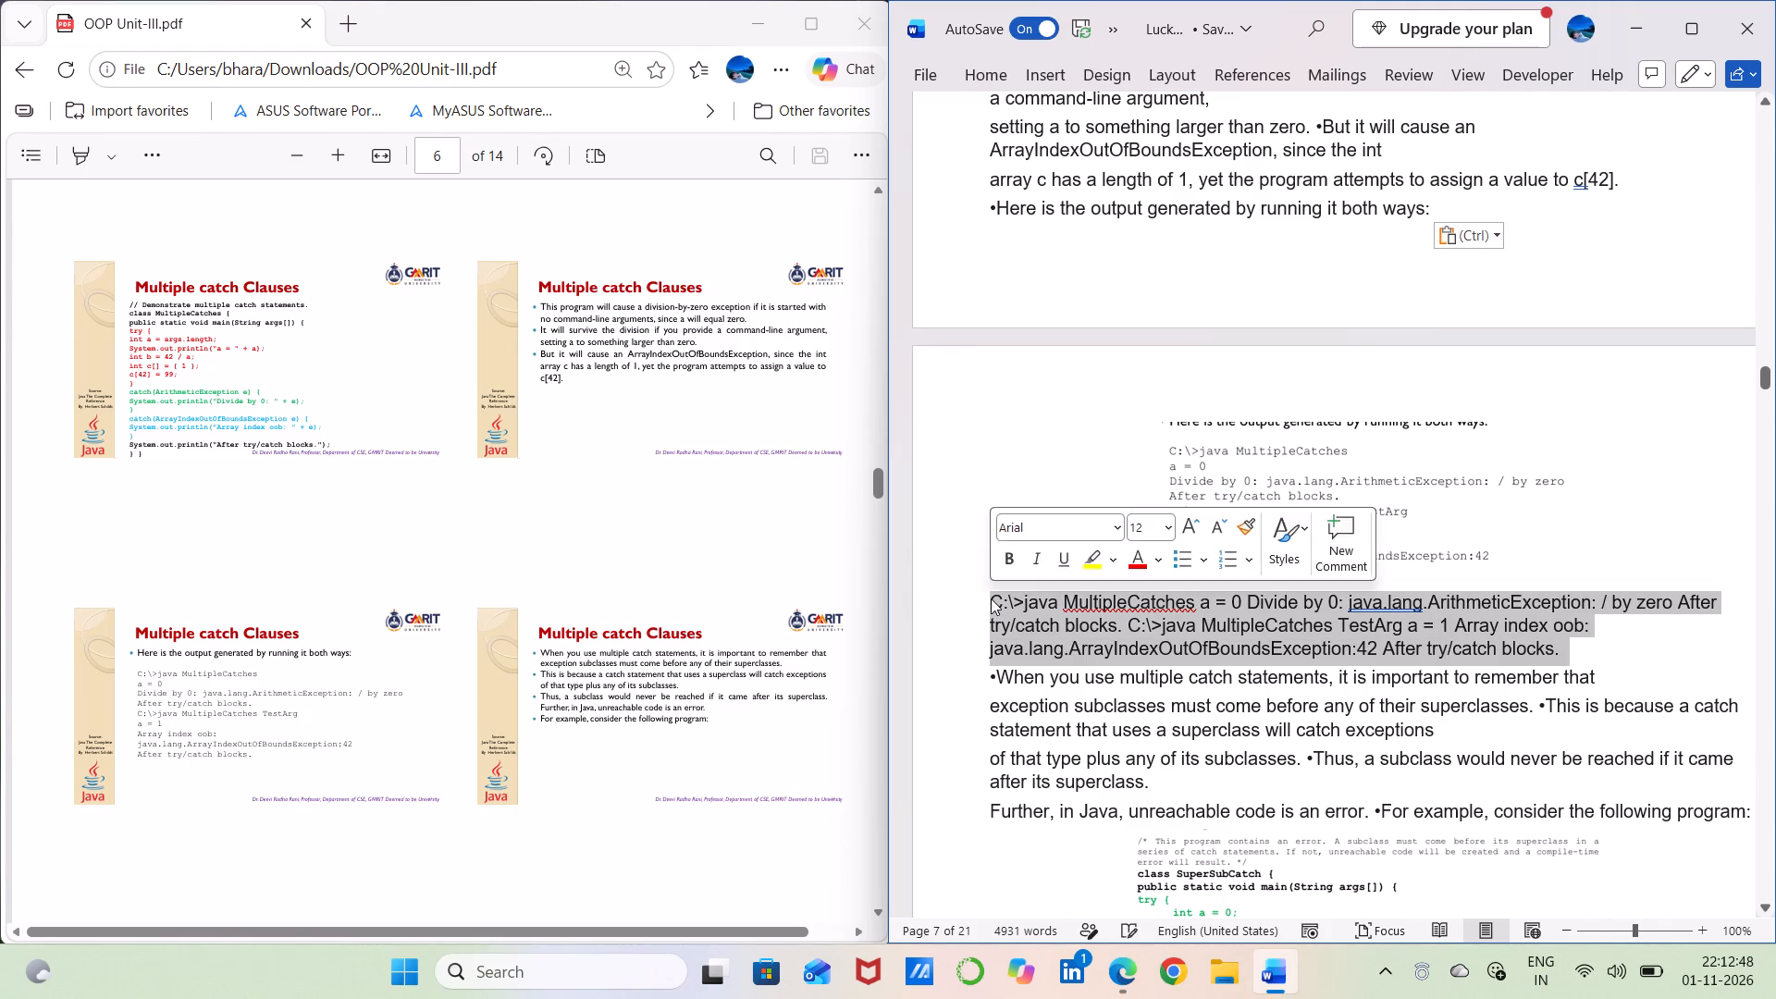
pyautogui.hotkey('ctrl', 'x')
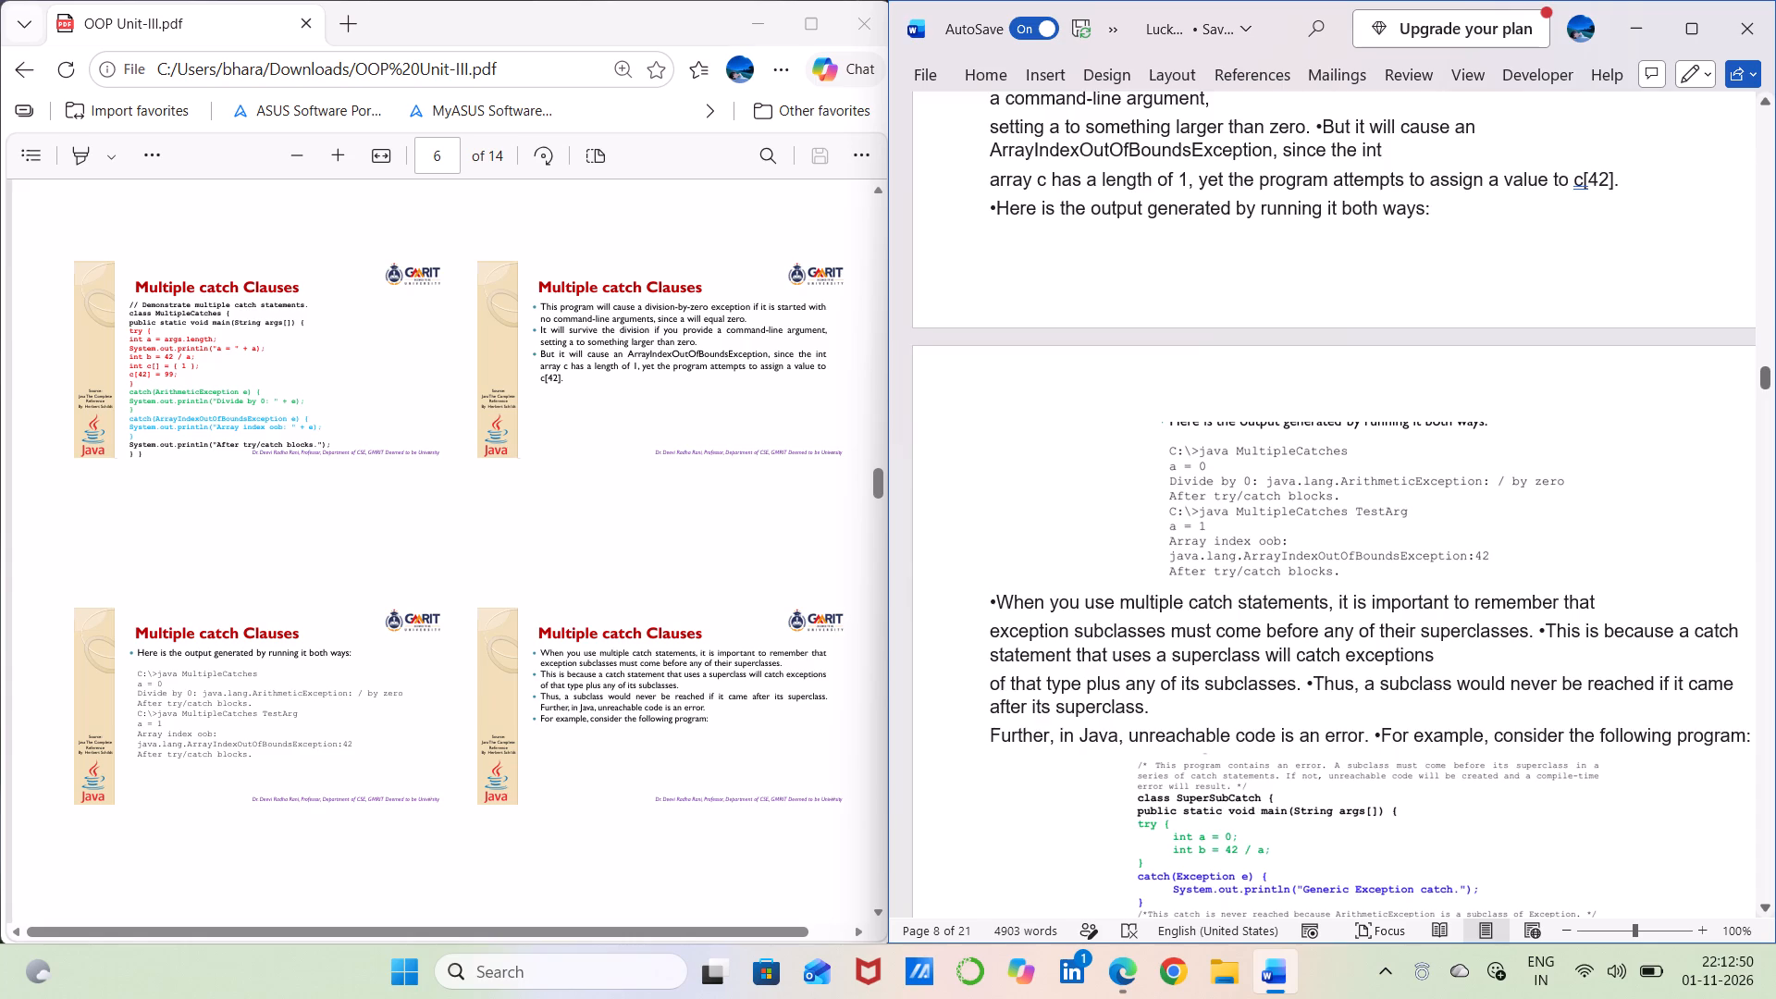
# Start the "This is because", "Thus, a subclass" and "For example" bullets on separate lines and delete the full stop before "For example".
pyautogui.scroll(-1, 1089, 838)
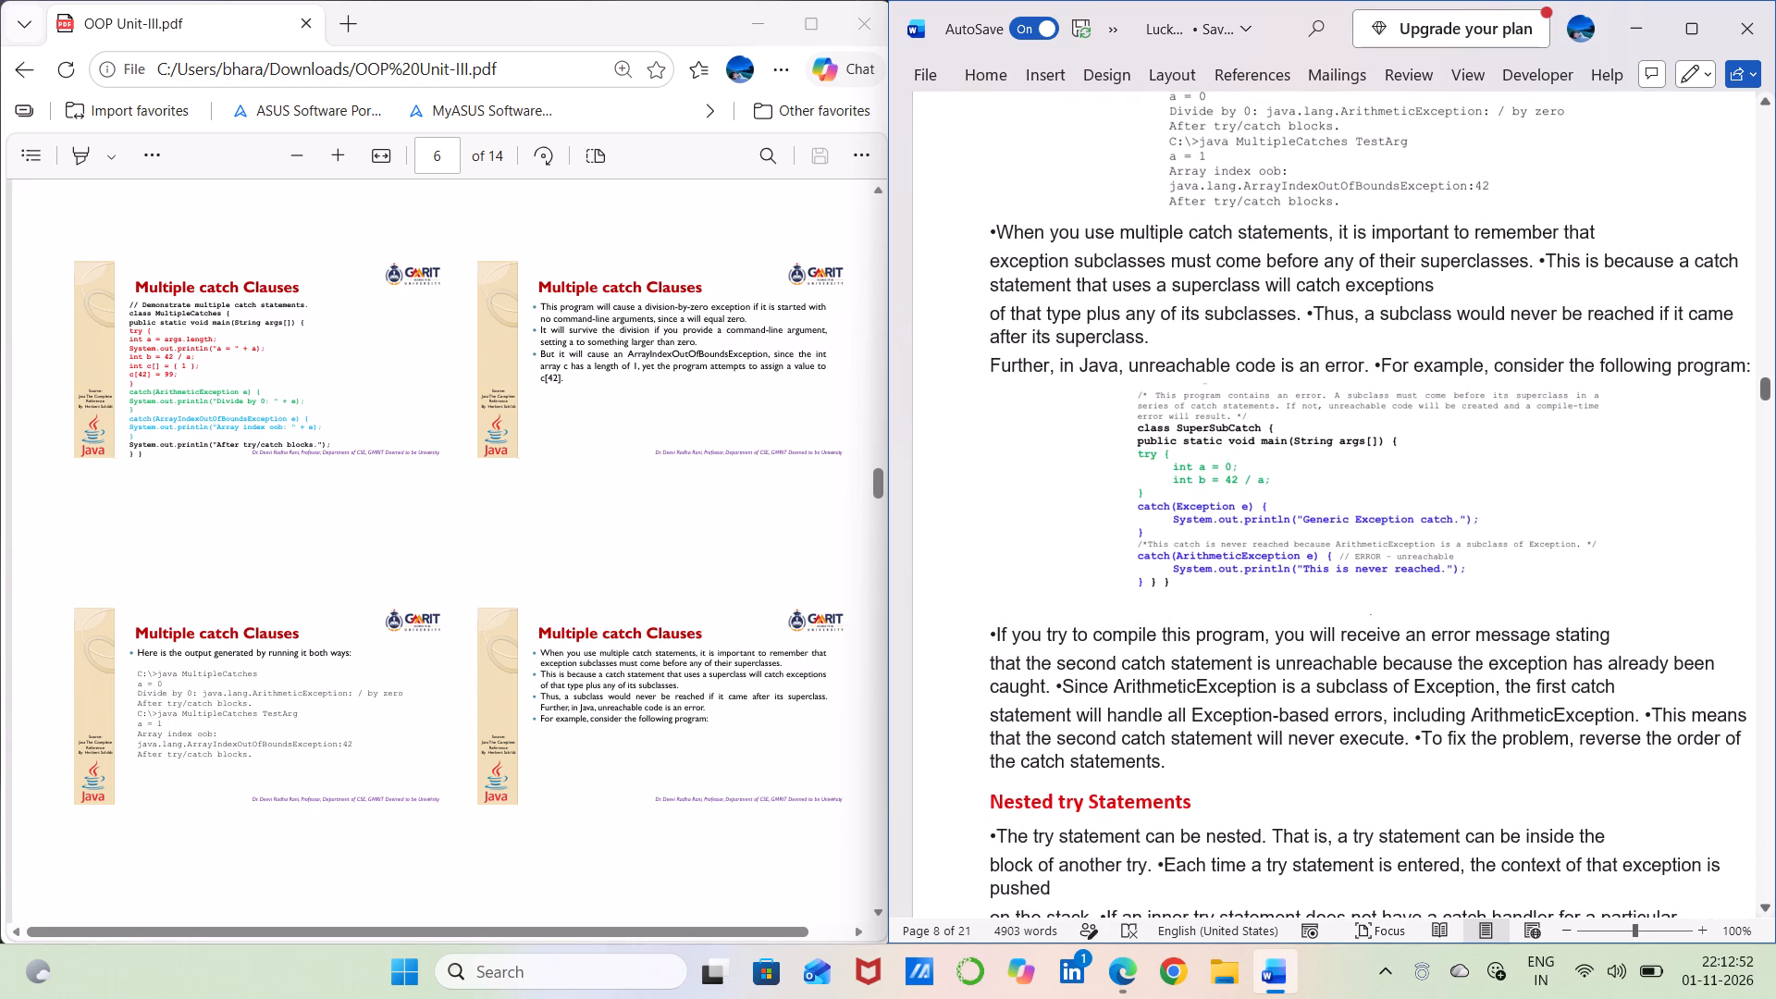
pyautogui.scroll(-1, 1089, 838)
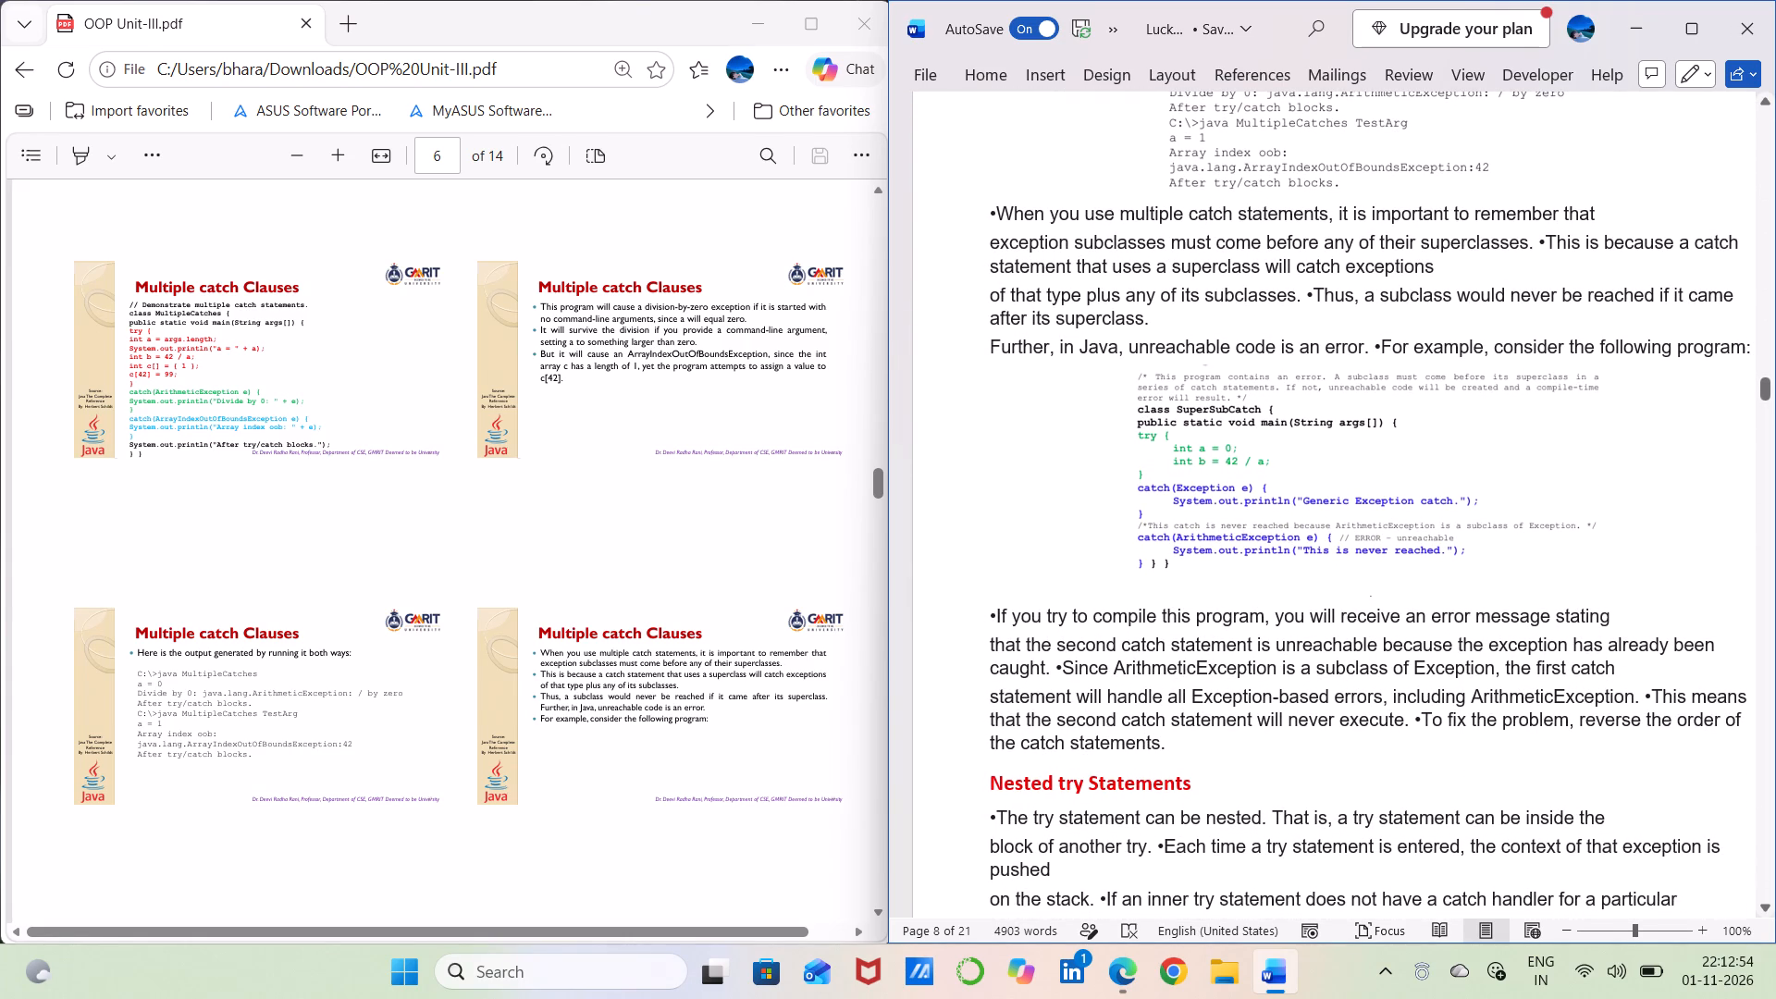
pyautogui.click(1527, 242)
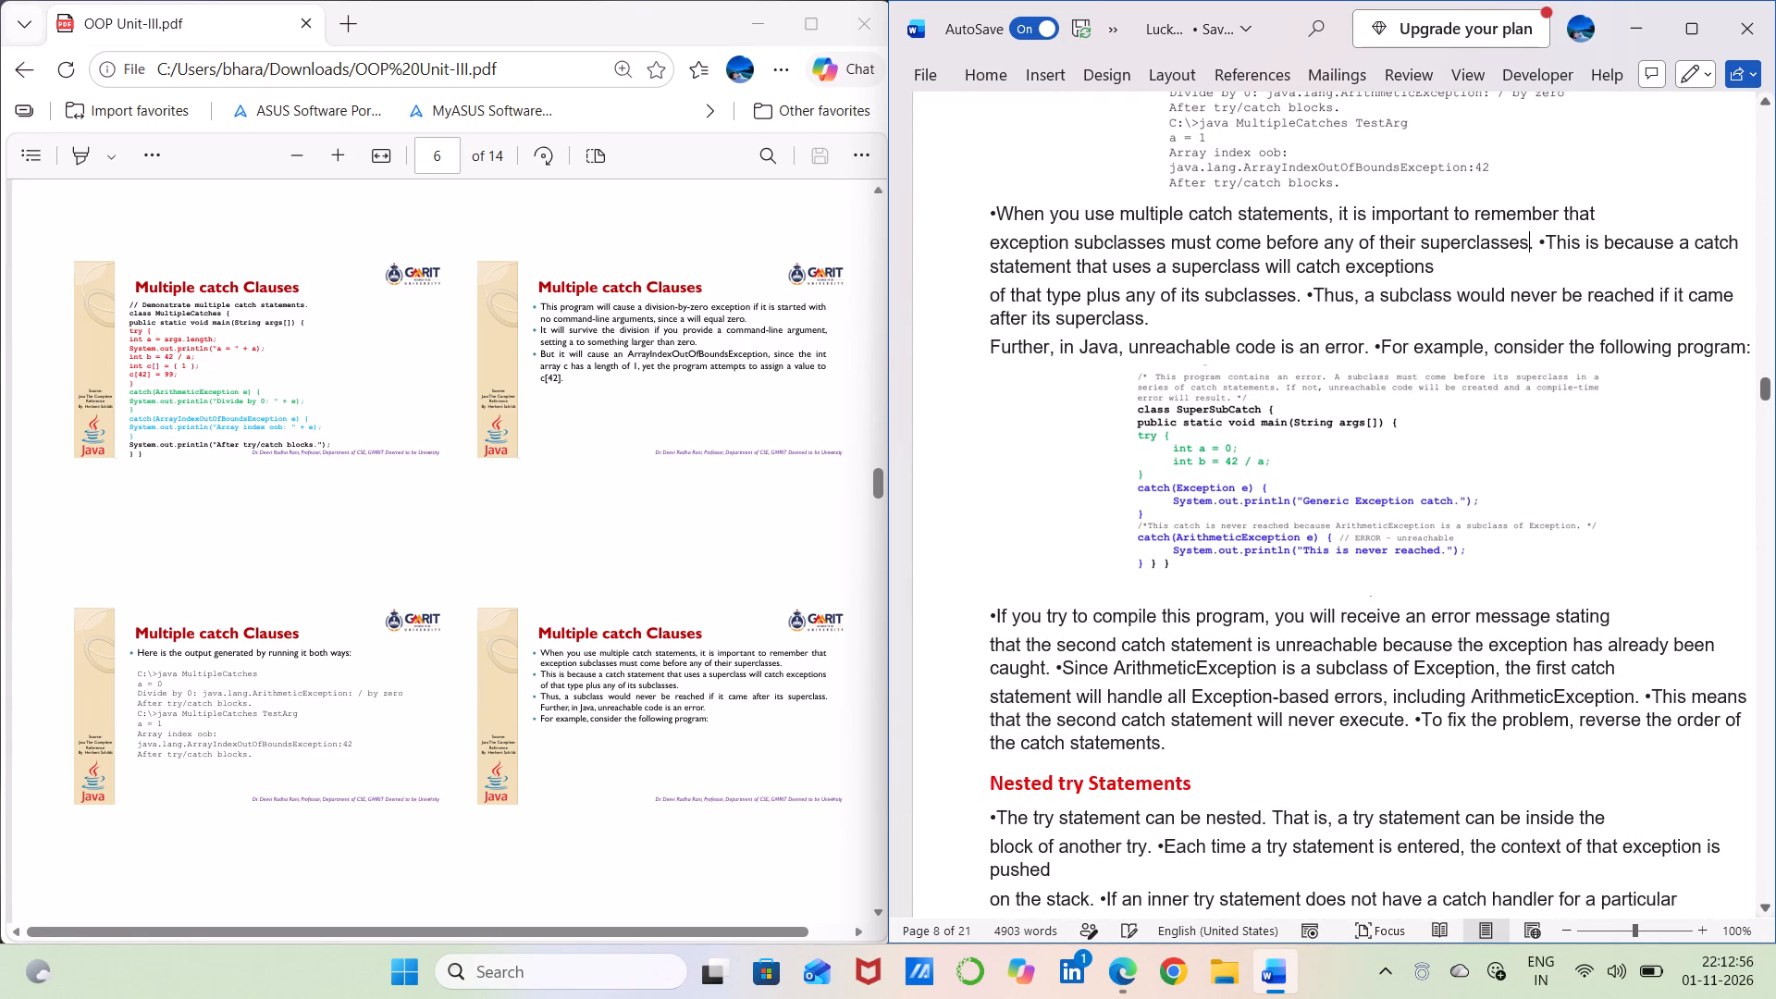
pyautogui.click(1543, 246)
pyautogui.click(1535, 245)
pyautogui.press('Return')
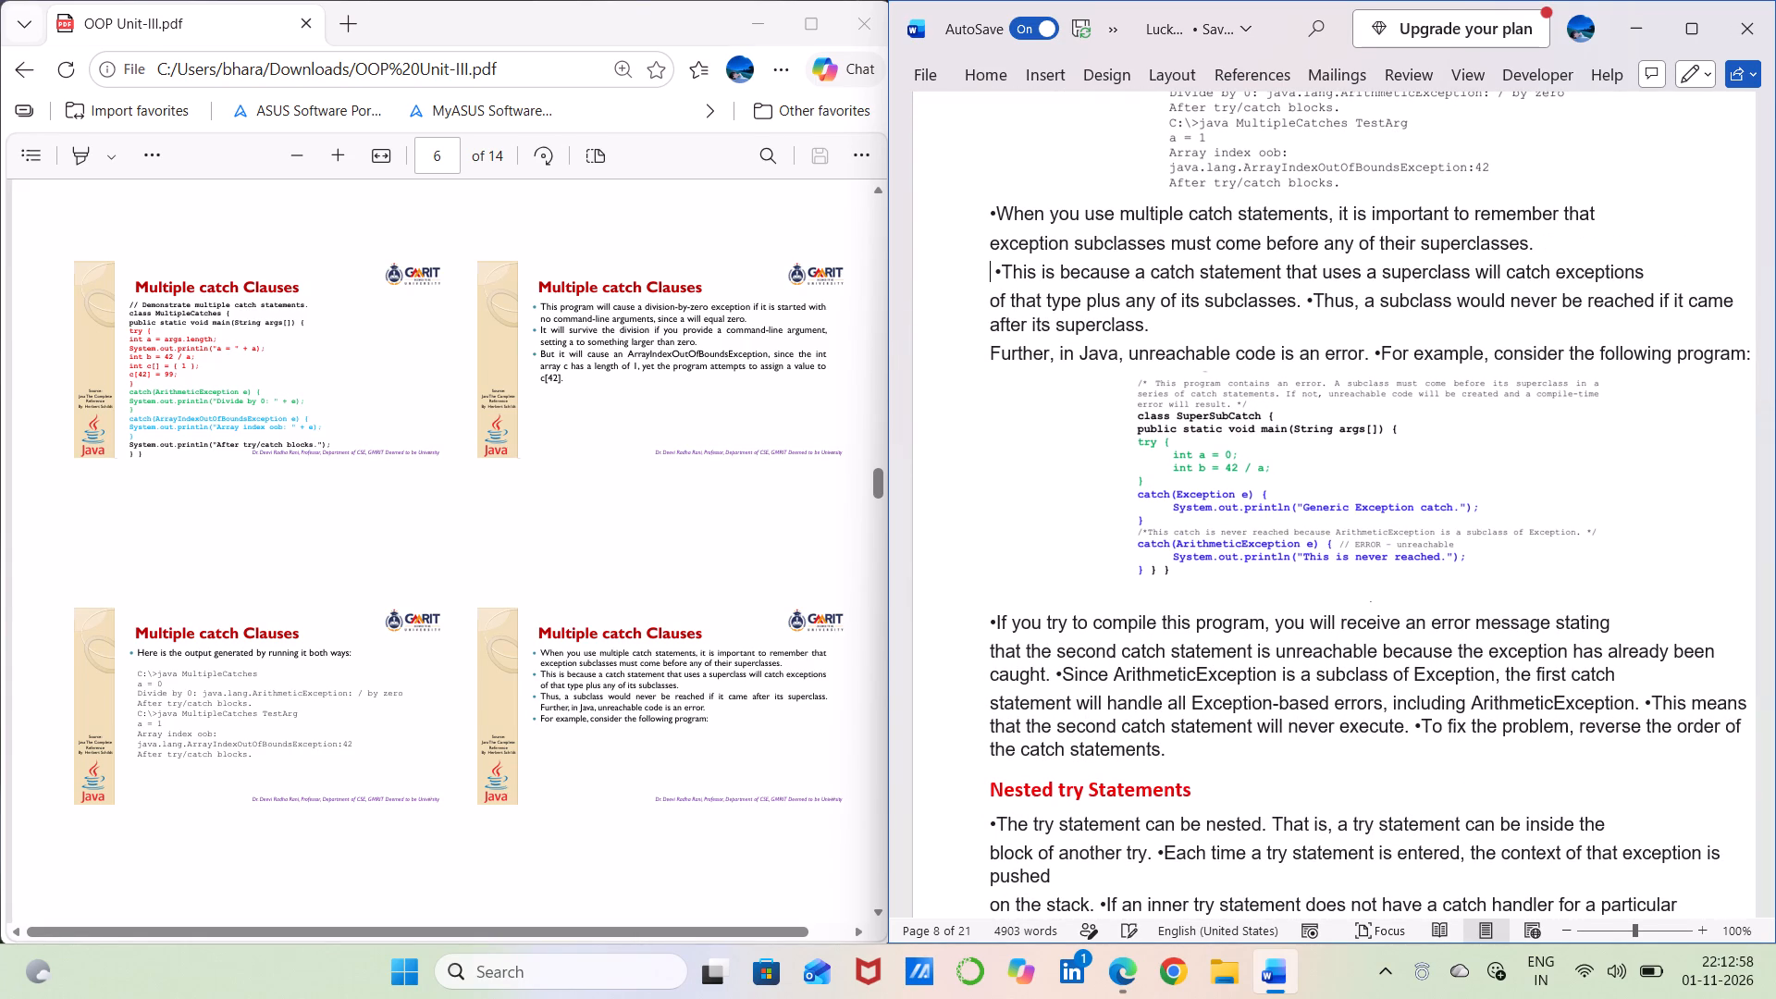
pyautogui.click(1304, 296)
pyautogui.press('Return')
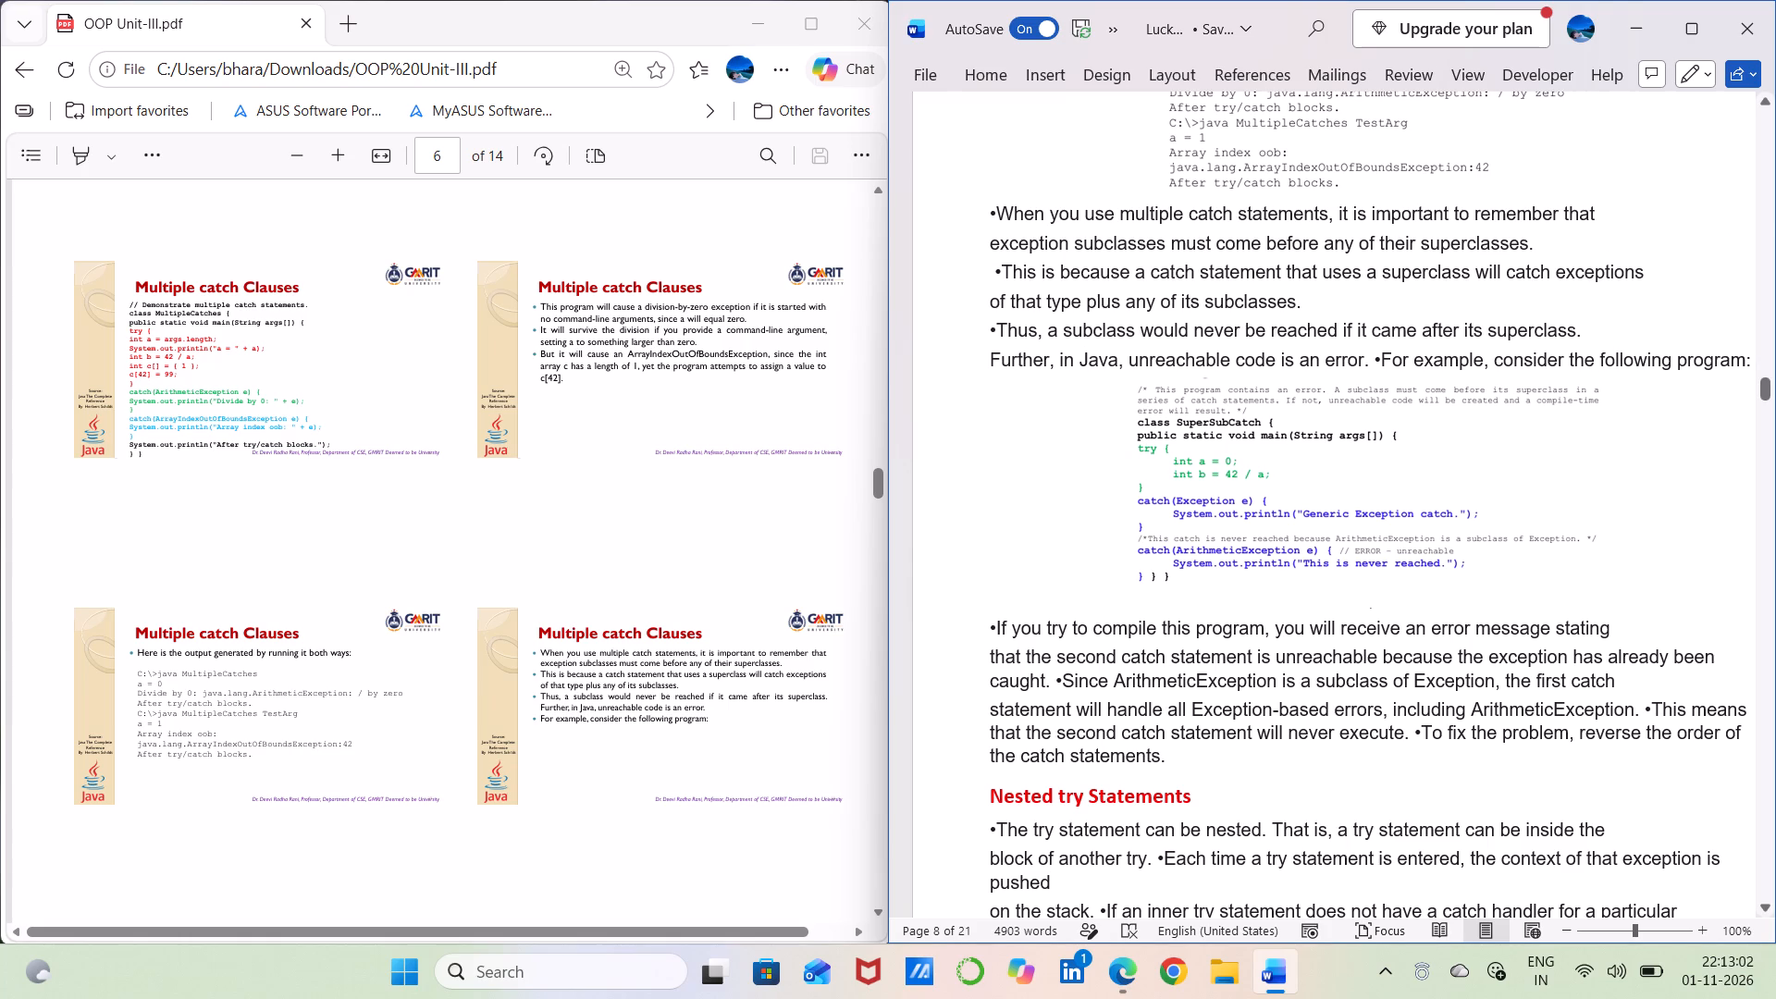
pyautogui.click(1364, 363)
pyautogui.press('Return')
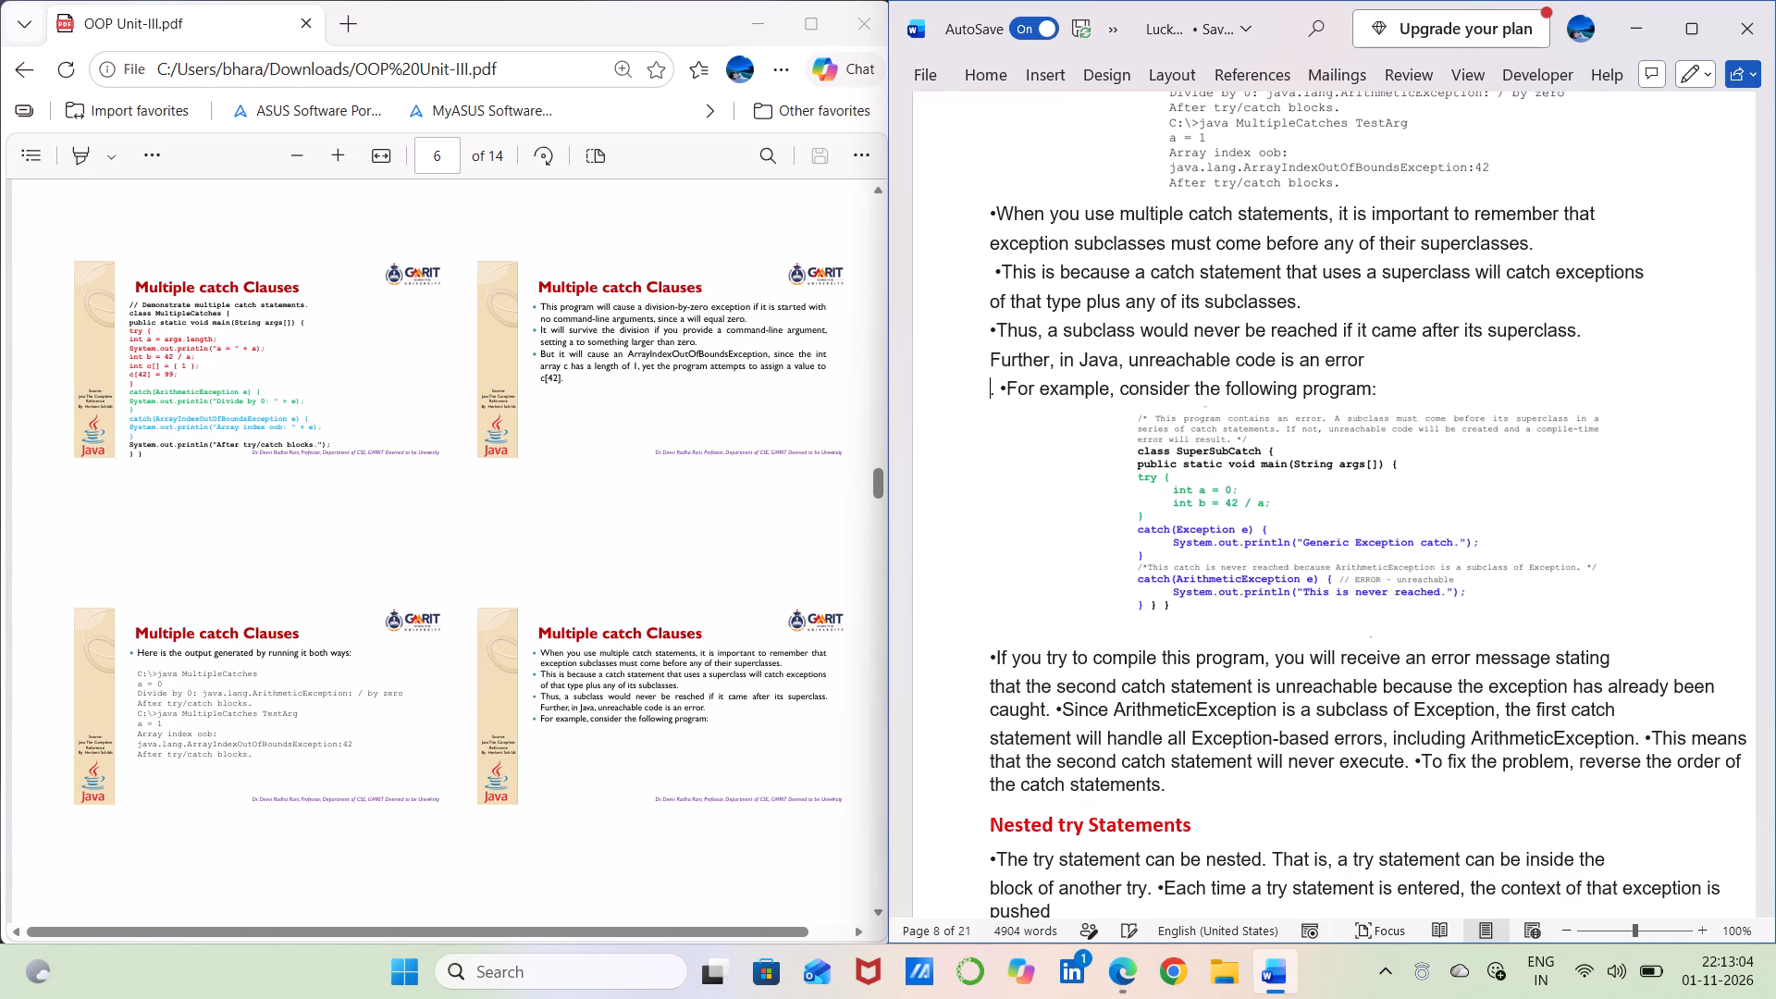
pyautogui.press('Right')
pyautogui.press('BackSpace')
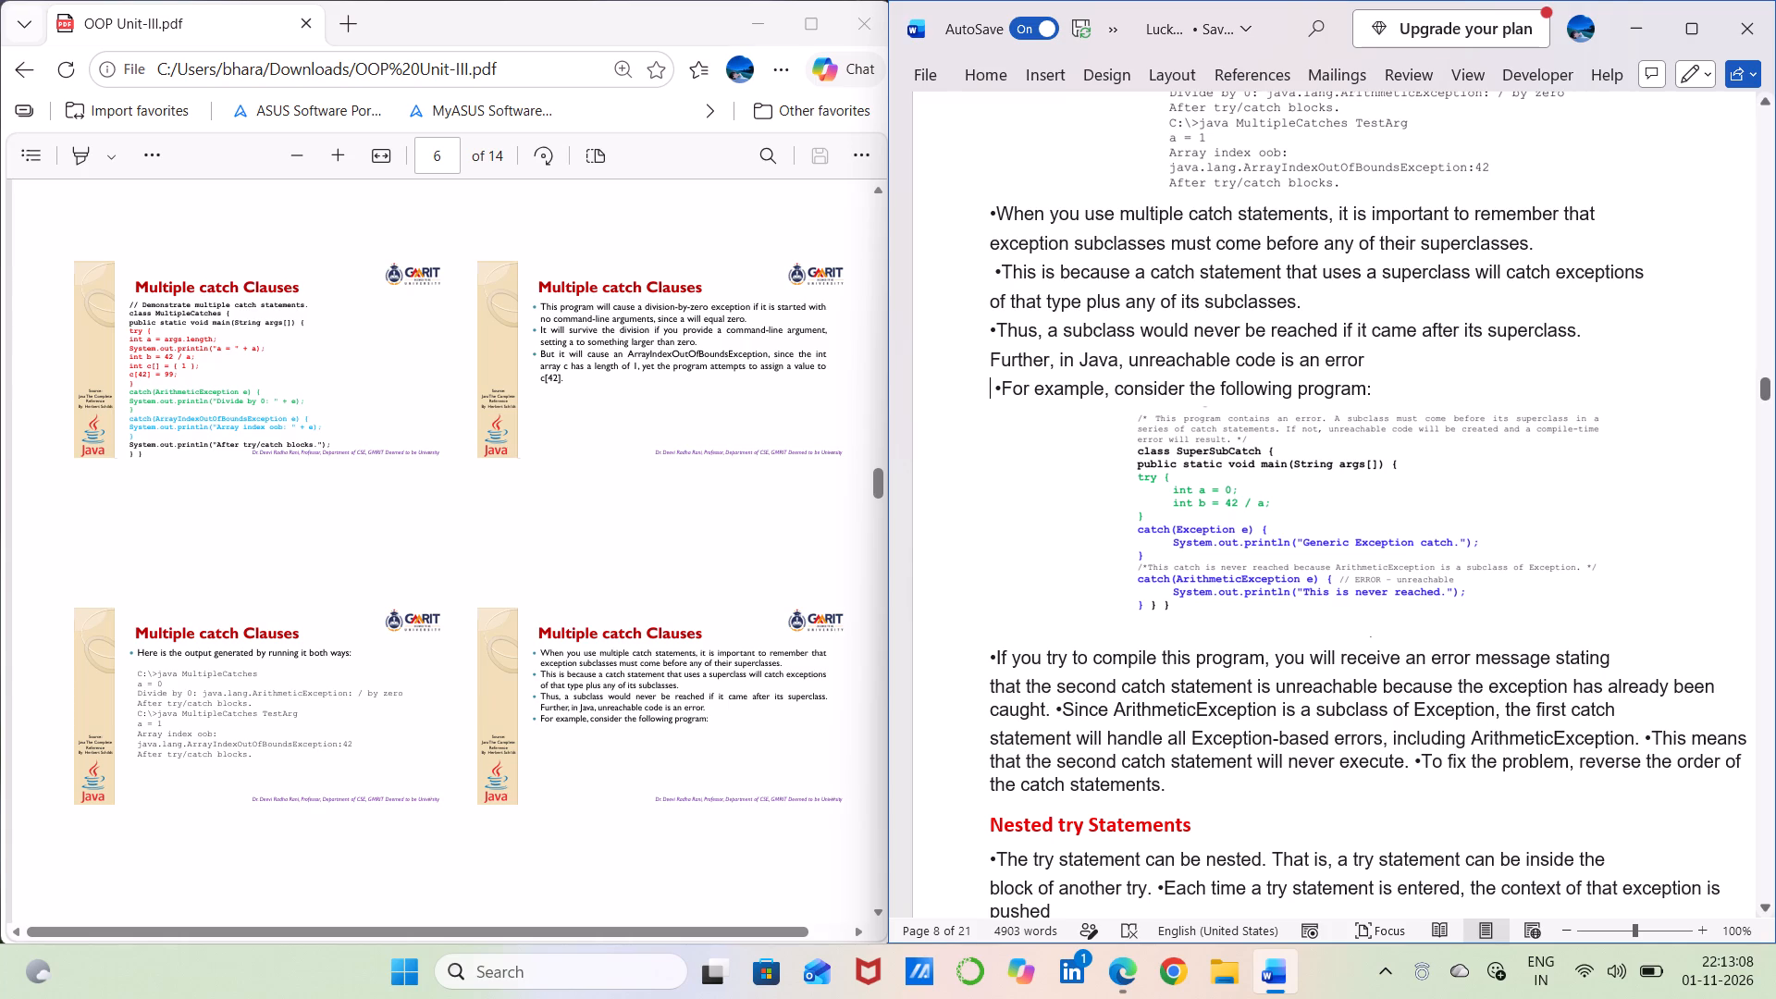
# Put the "Since ArithmeticException", "This means" and "To fix the problem" bullets below the SuperSubCatch code on separate lines, removing the space before "This means".
pyautogui.scroll(-1, 1095, 534)
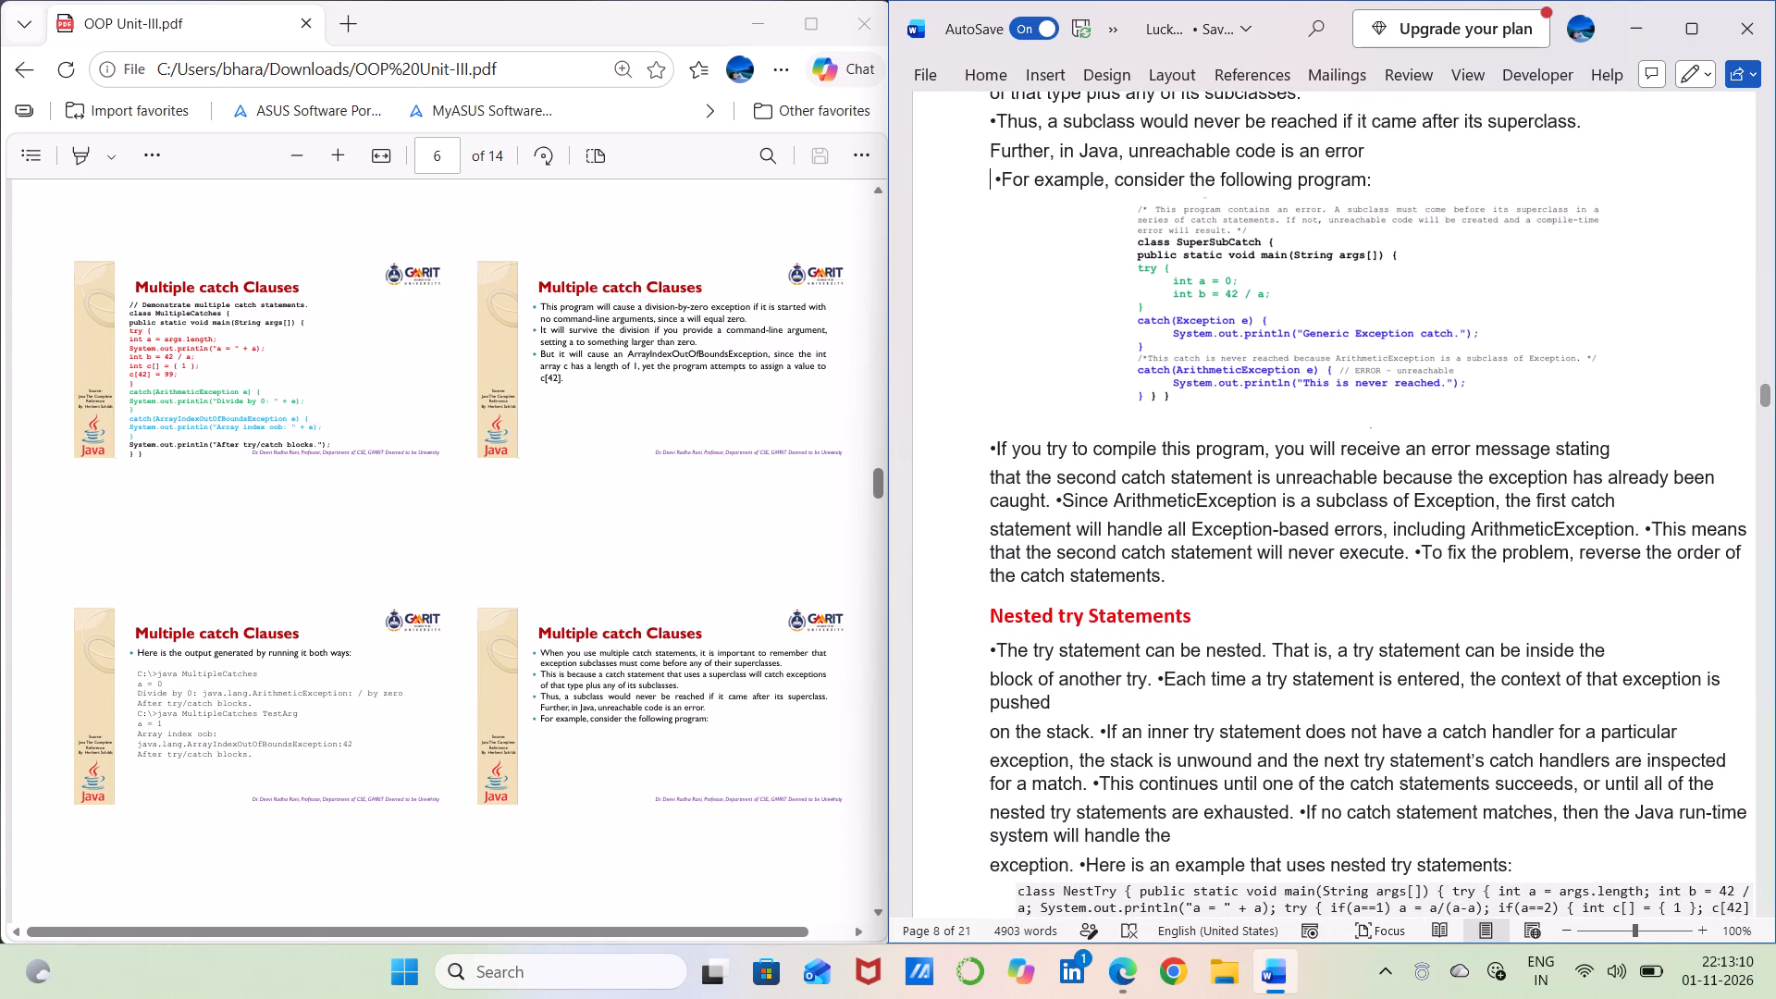
pyautogui.scroll(-5, 690, 701)
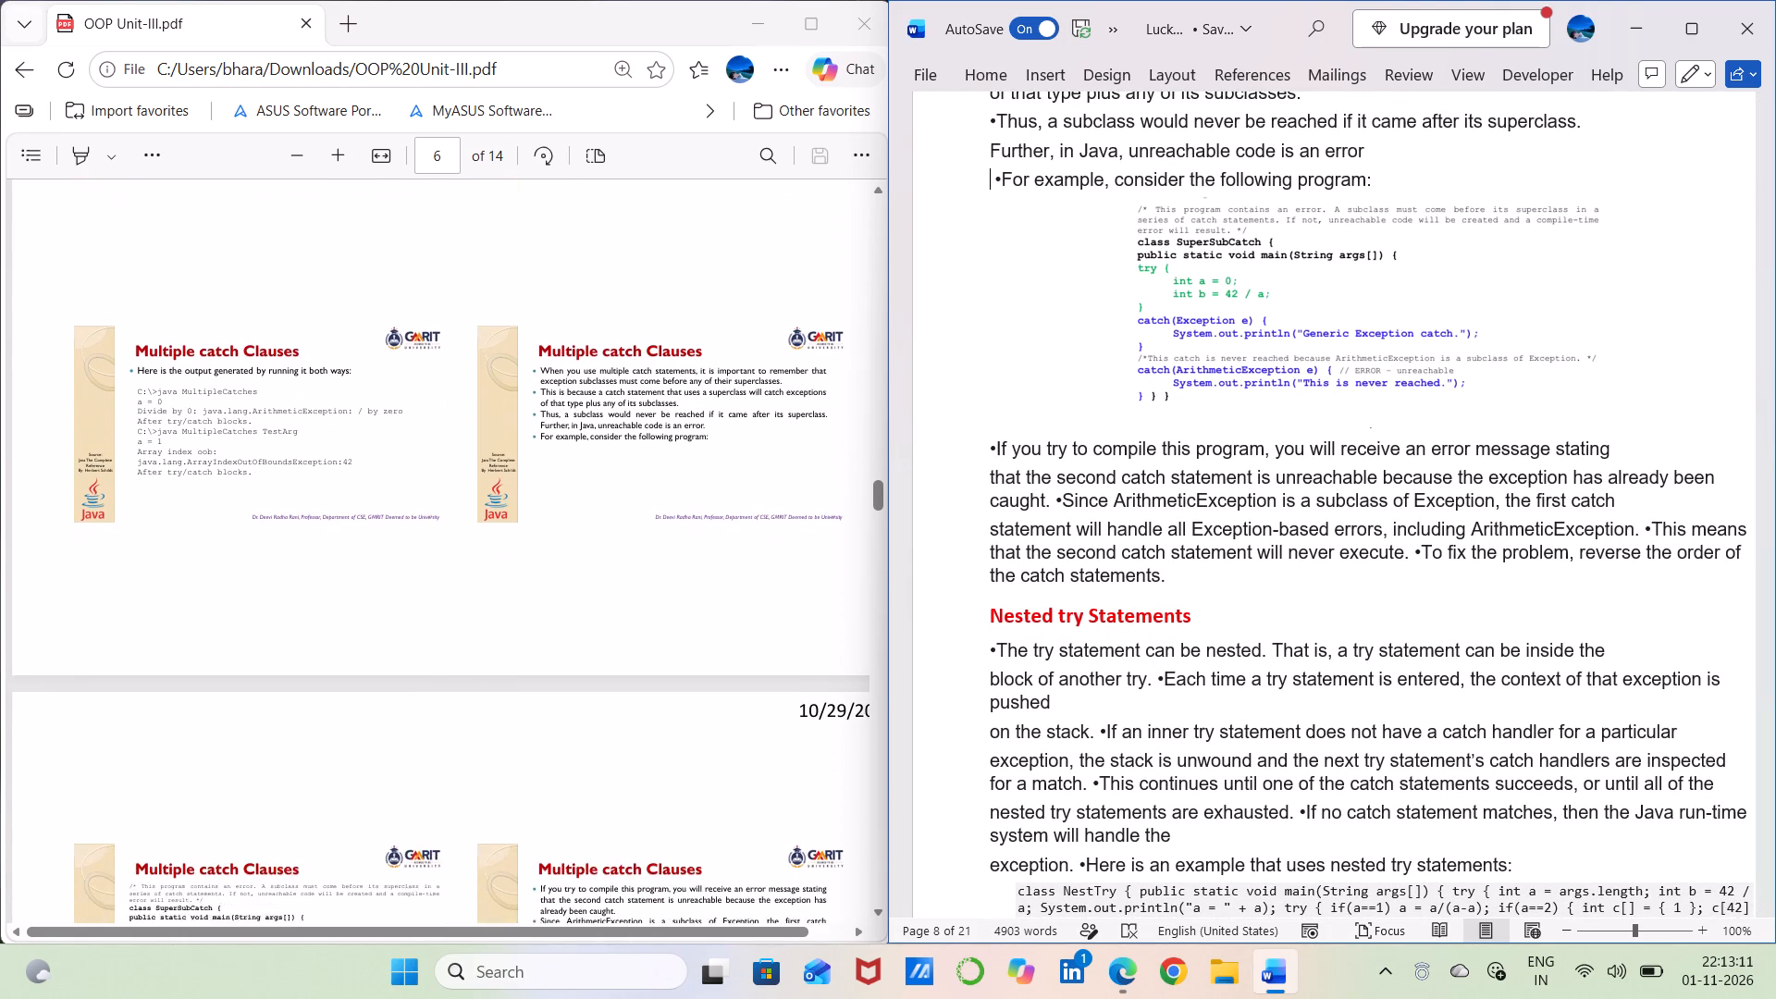
pyautogui.scroll(-1, 690, 701)
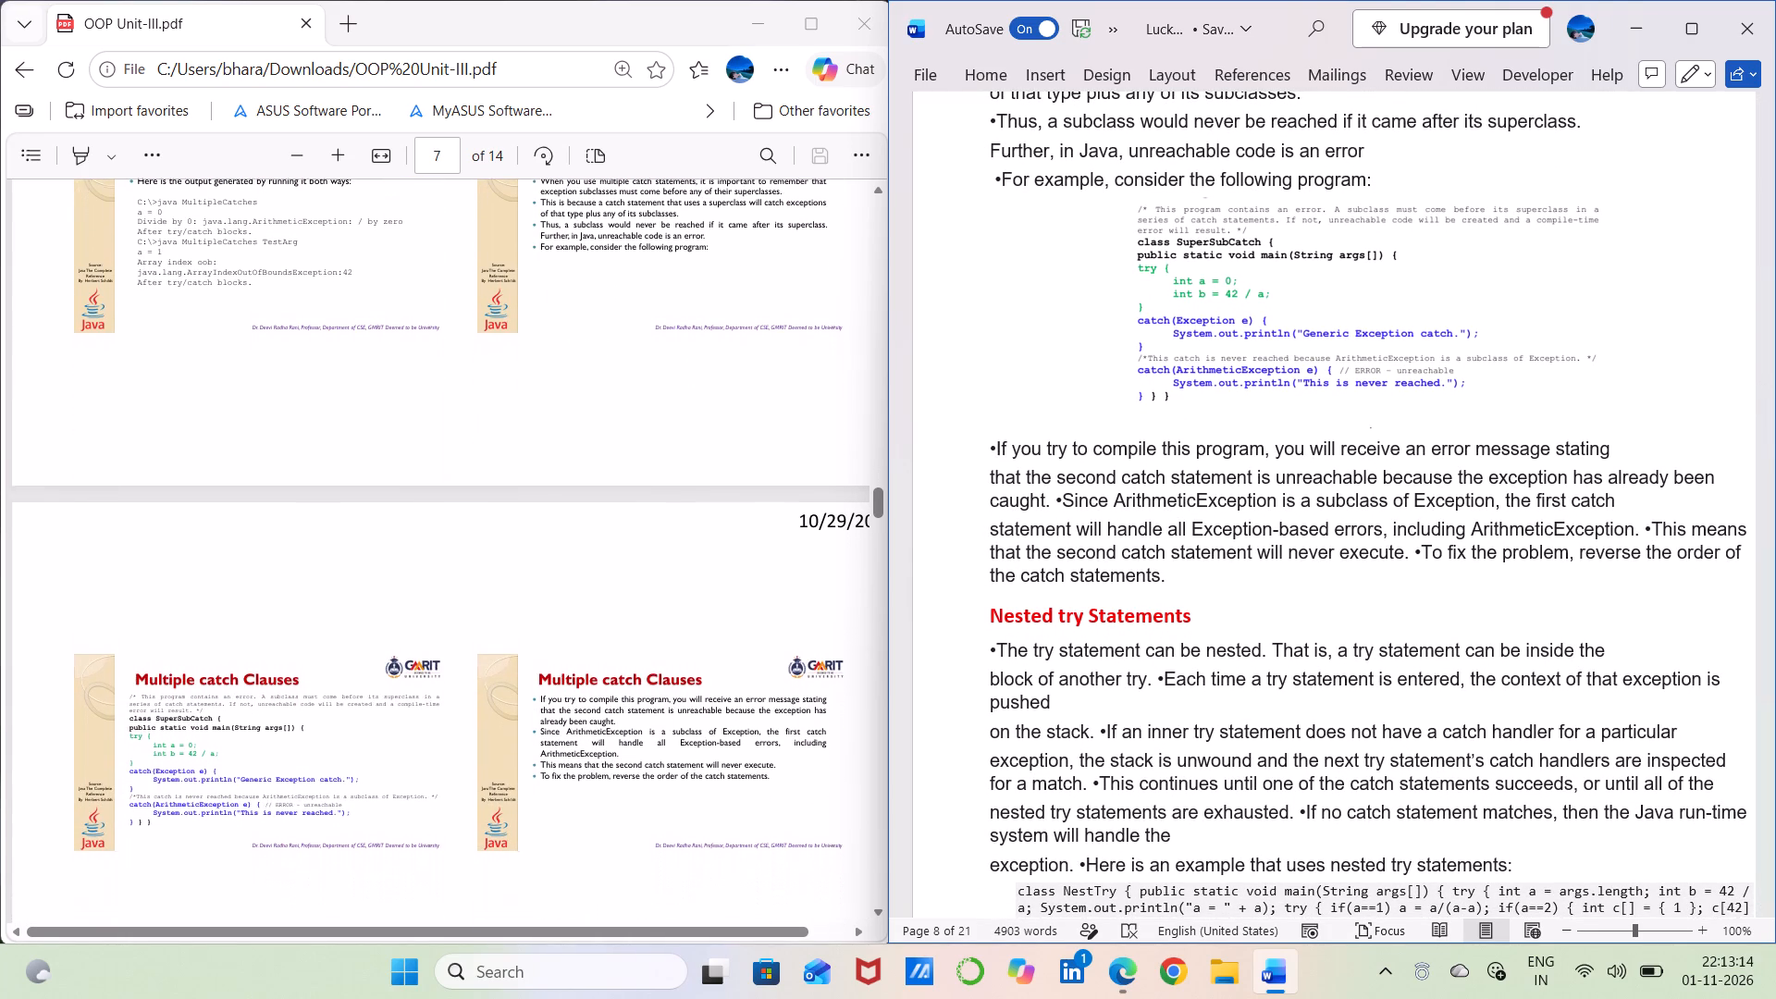
pyautogui.scroll(-1, 690, 701)
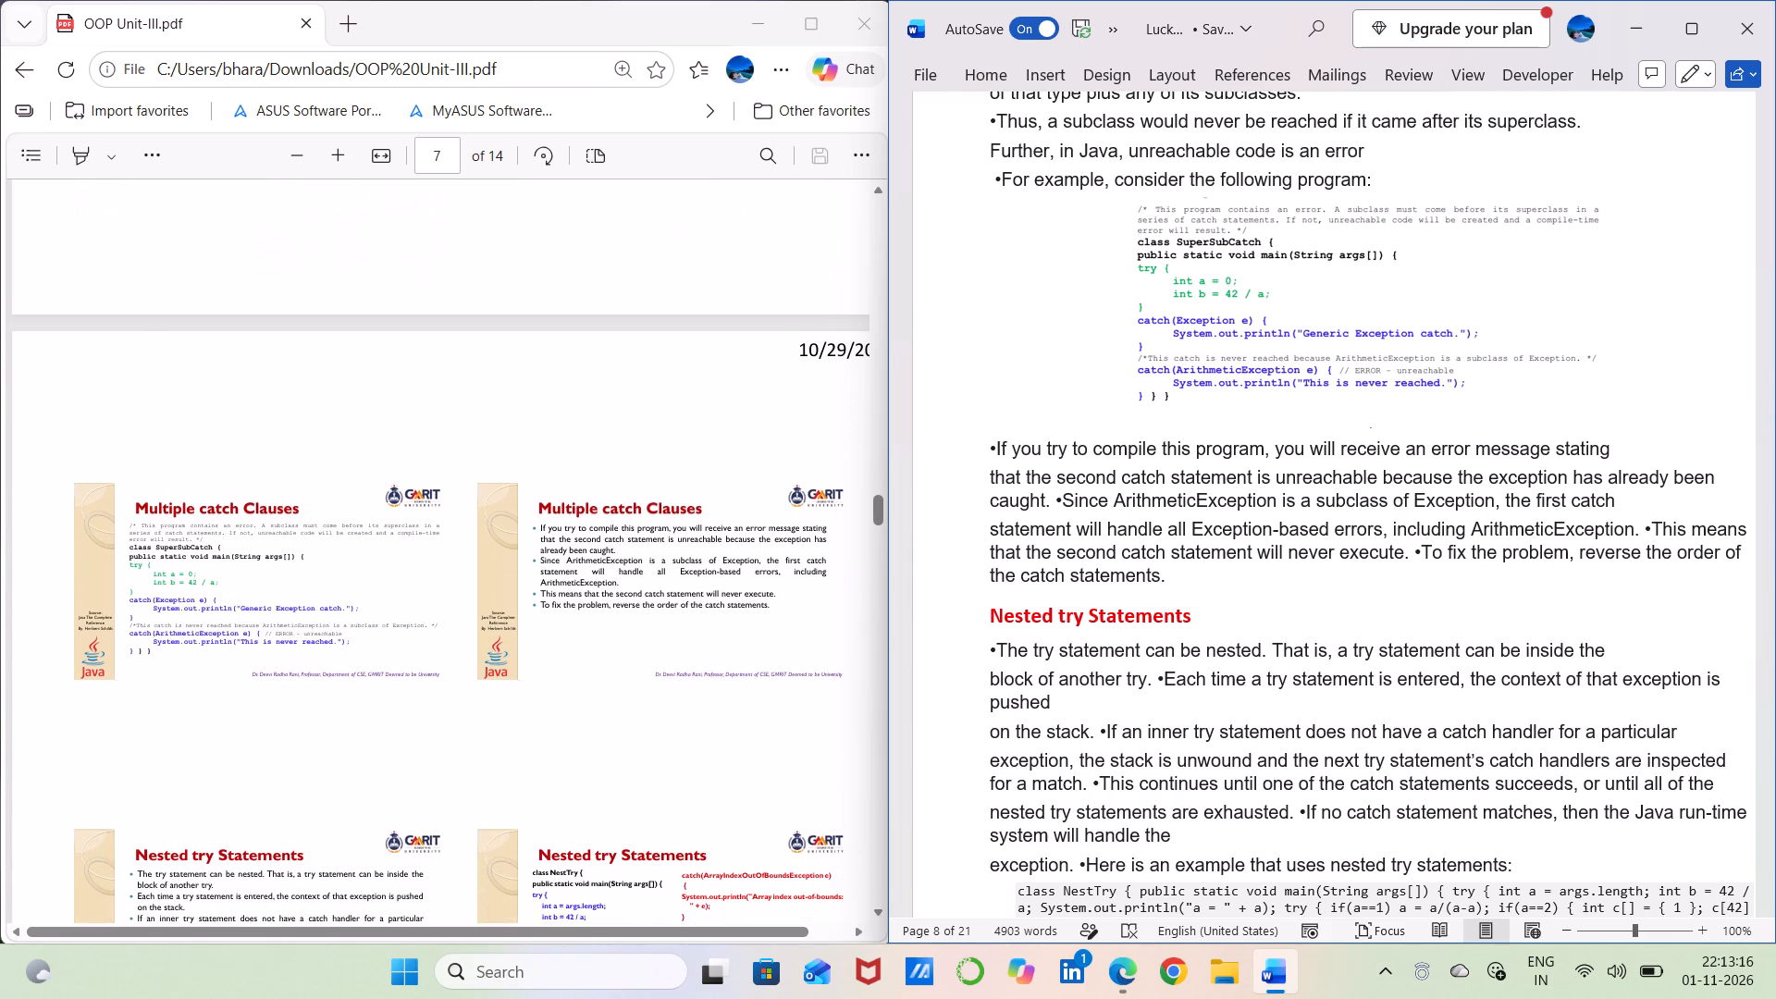
pyautogui.scroll(-1, 690, 701)
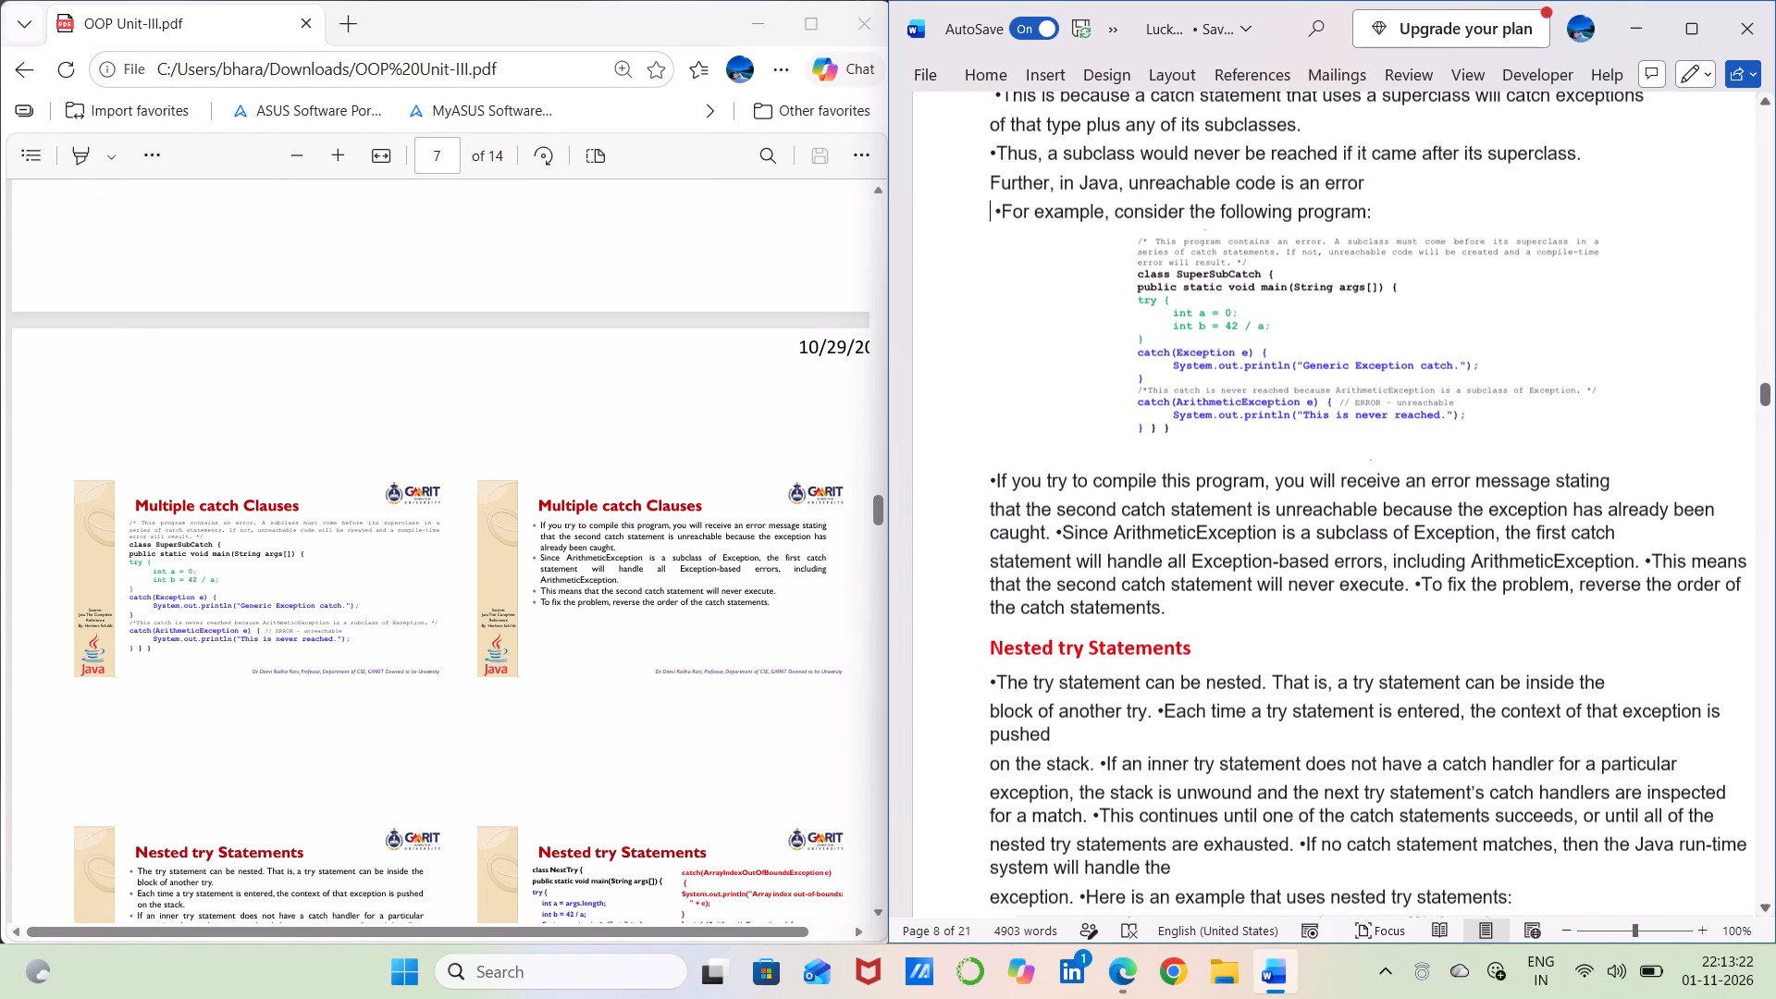
pyautogui.click(1134, 366)
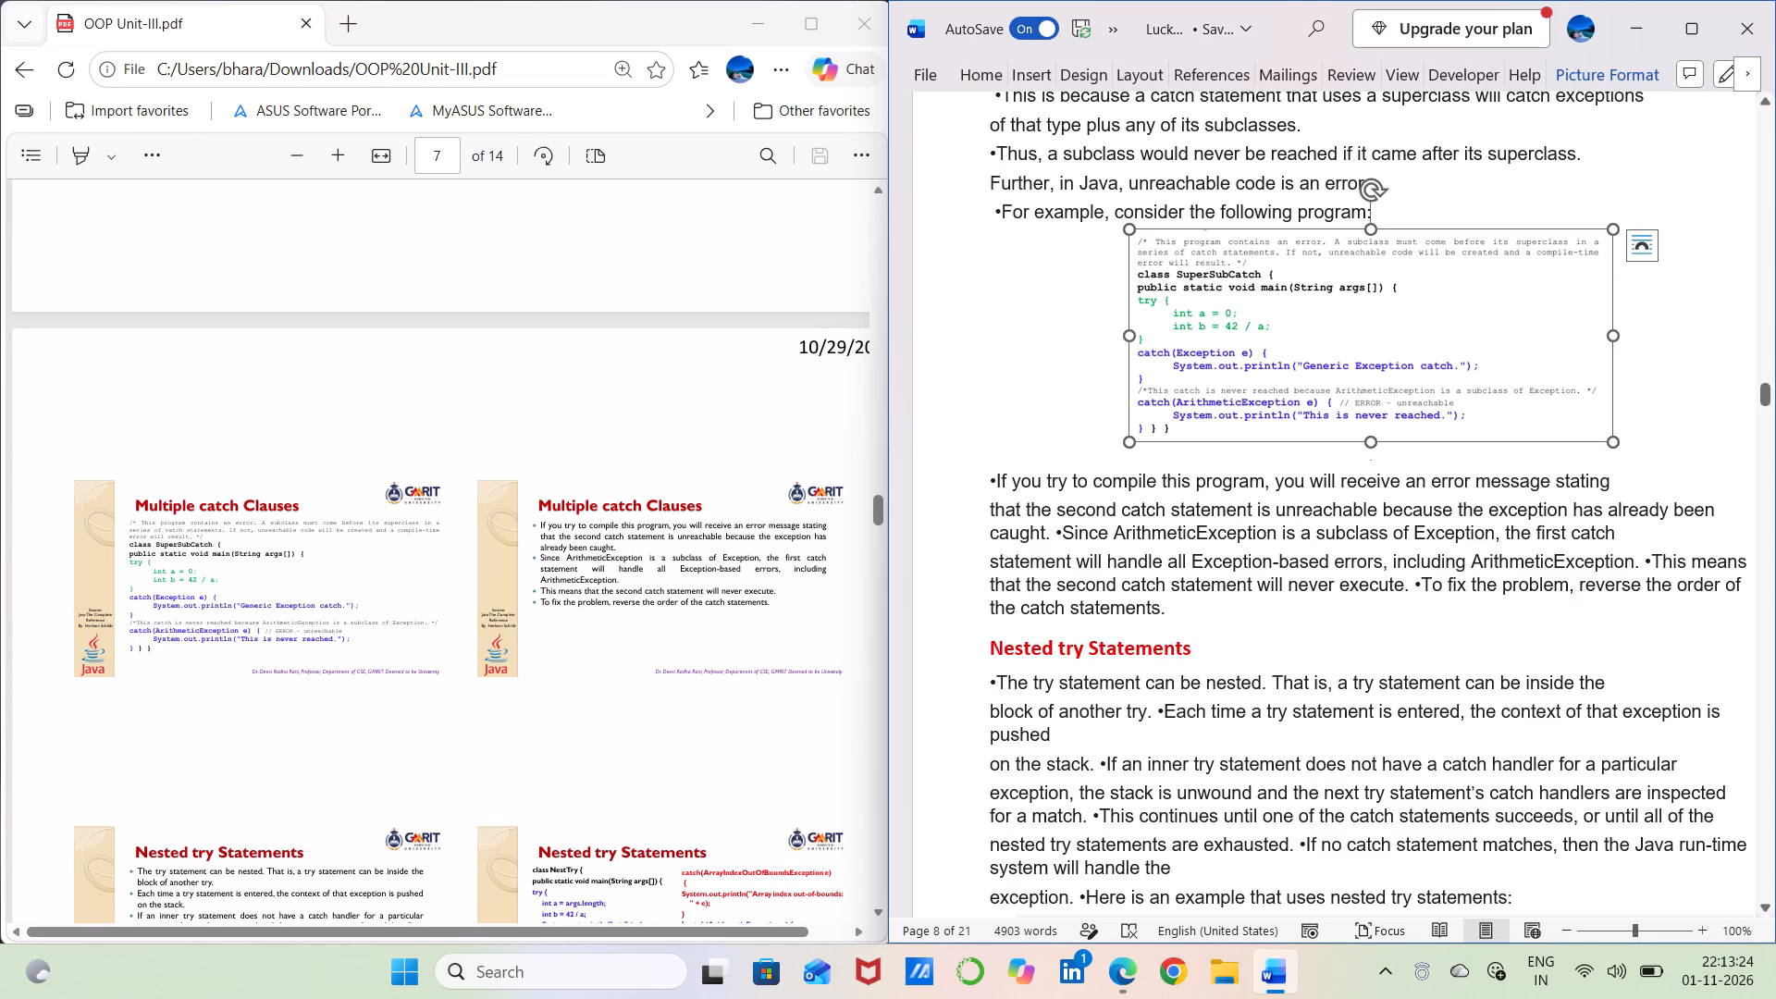
pyautogui.click(1053, 528)
pyautogui.press('Return')
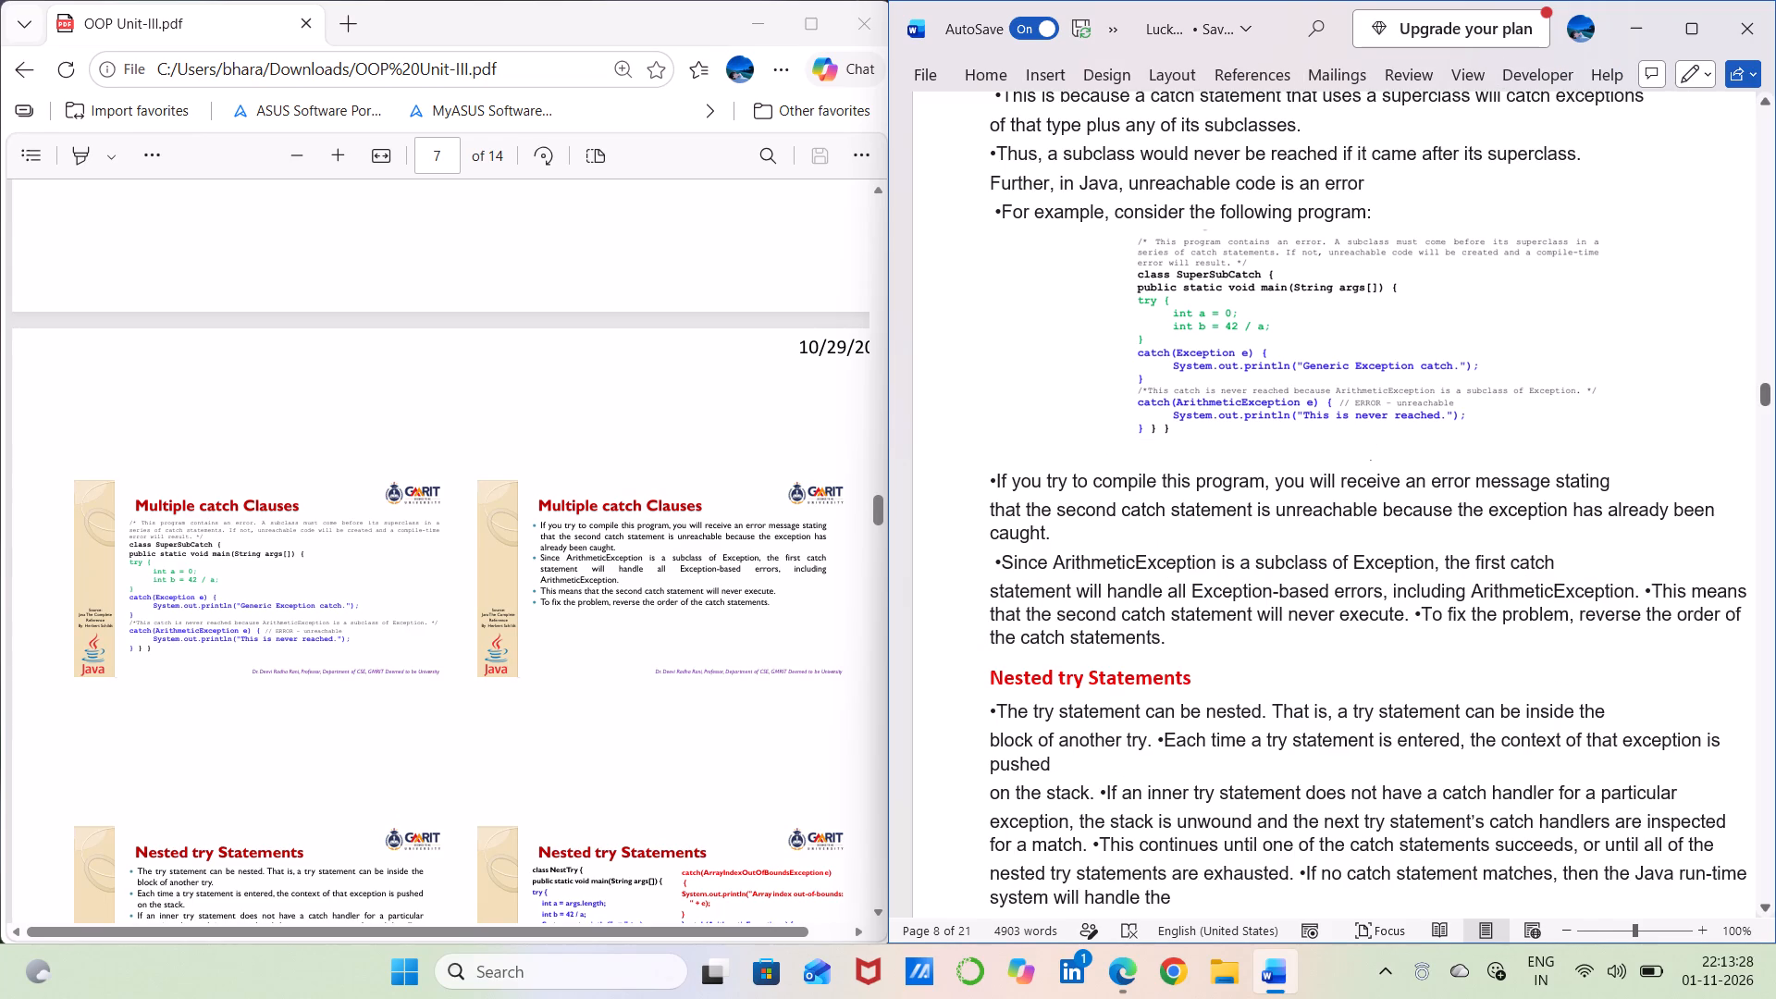
pyautogui.click(1638, 623)
pyautogui.click(1637, 595)
pyautogui.press('Return')
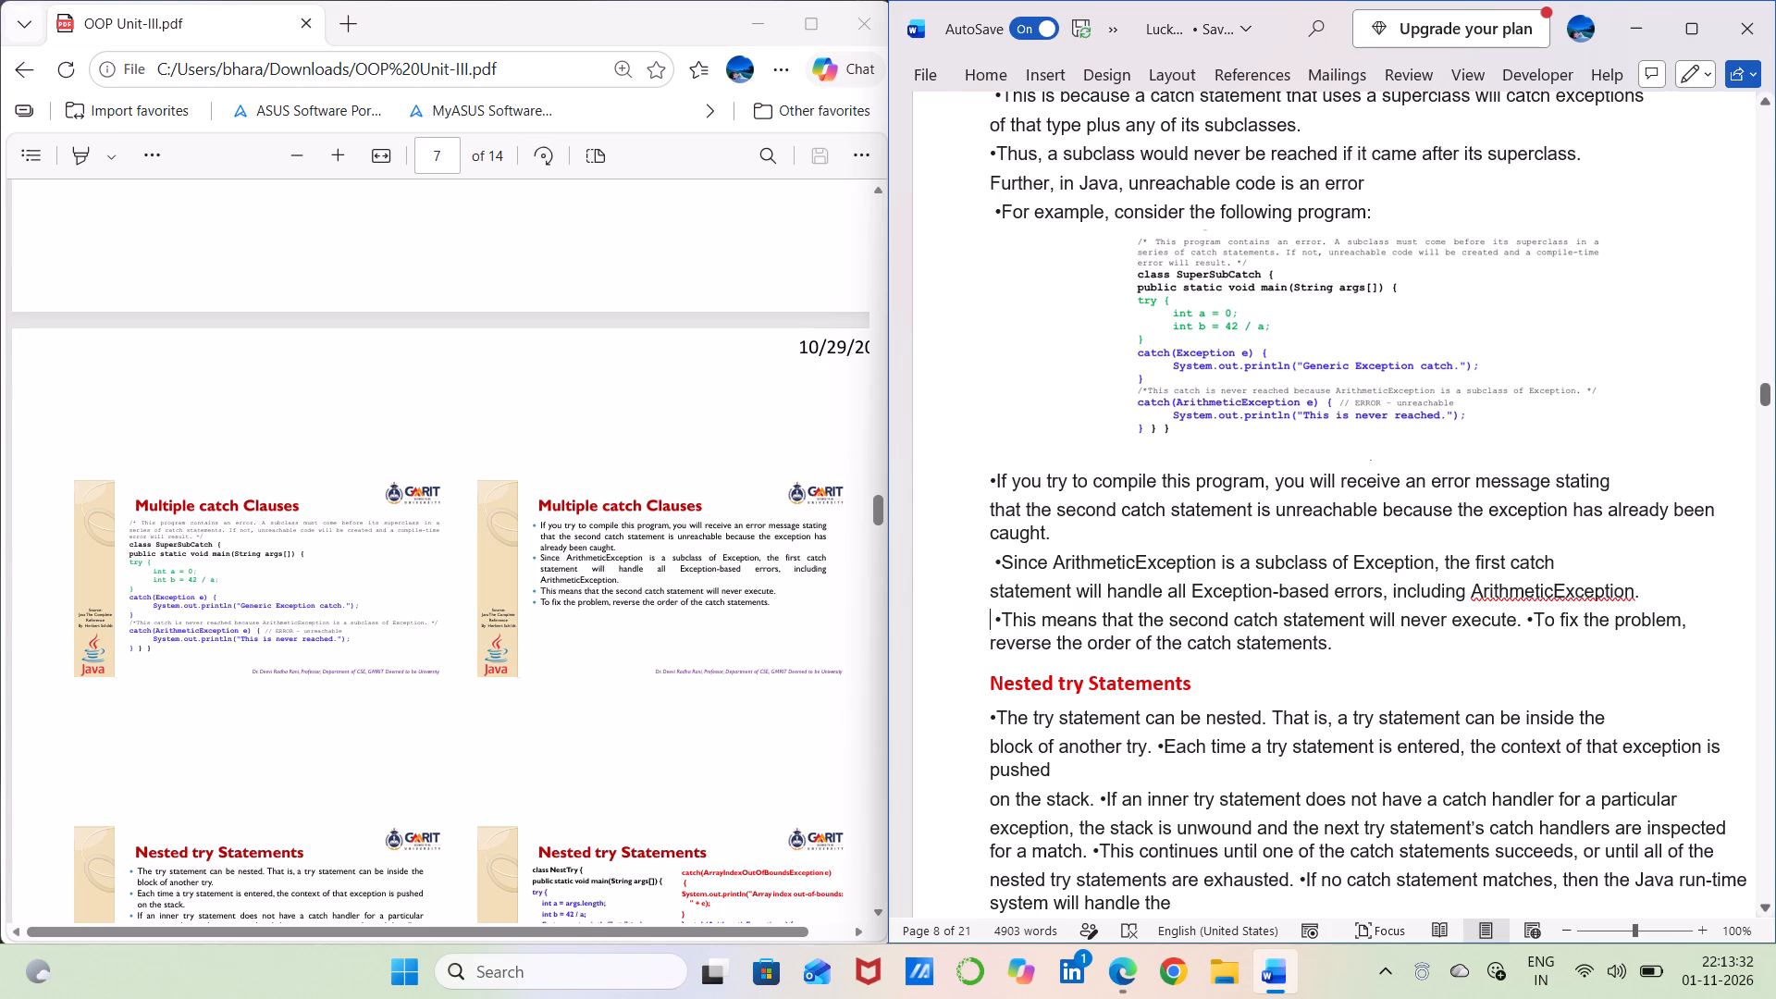
pyautogui.click(1524, 618)
pyautogui.press('Return')
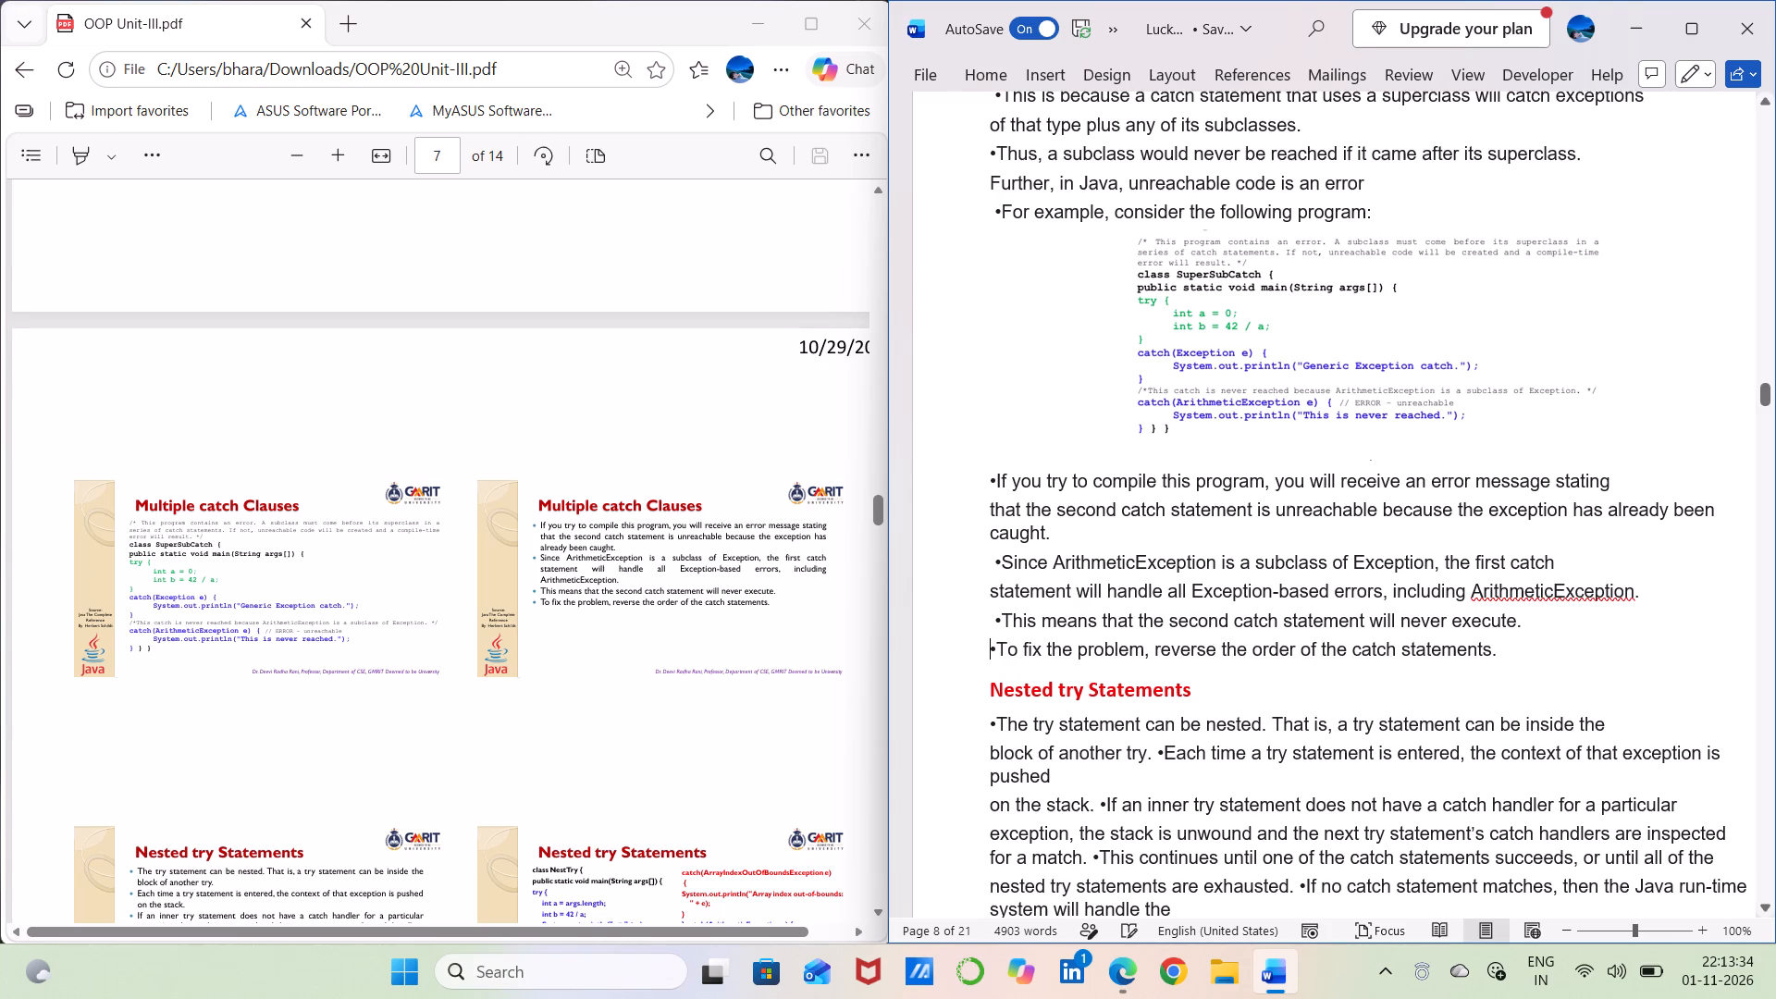
pyautogui.click(996, 621)
pyautogui.press('BackSpace')
# Under Nested try Statements, put the "Each time", "If an inner try", "This continues" and "If no catch statement matches" bullets on separate lines.
pyautogui.scroll(-1, 1120, 765)
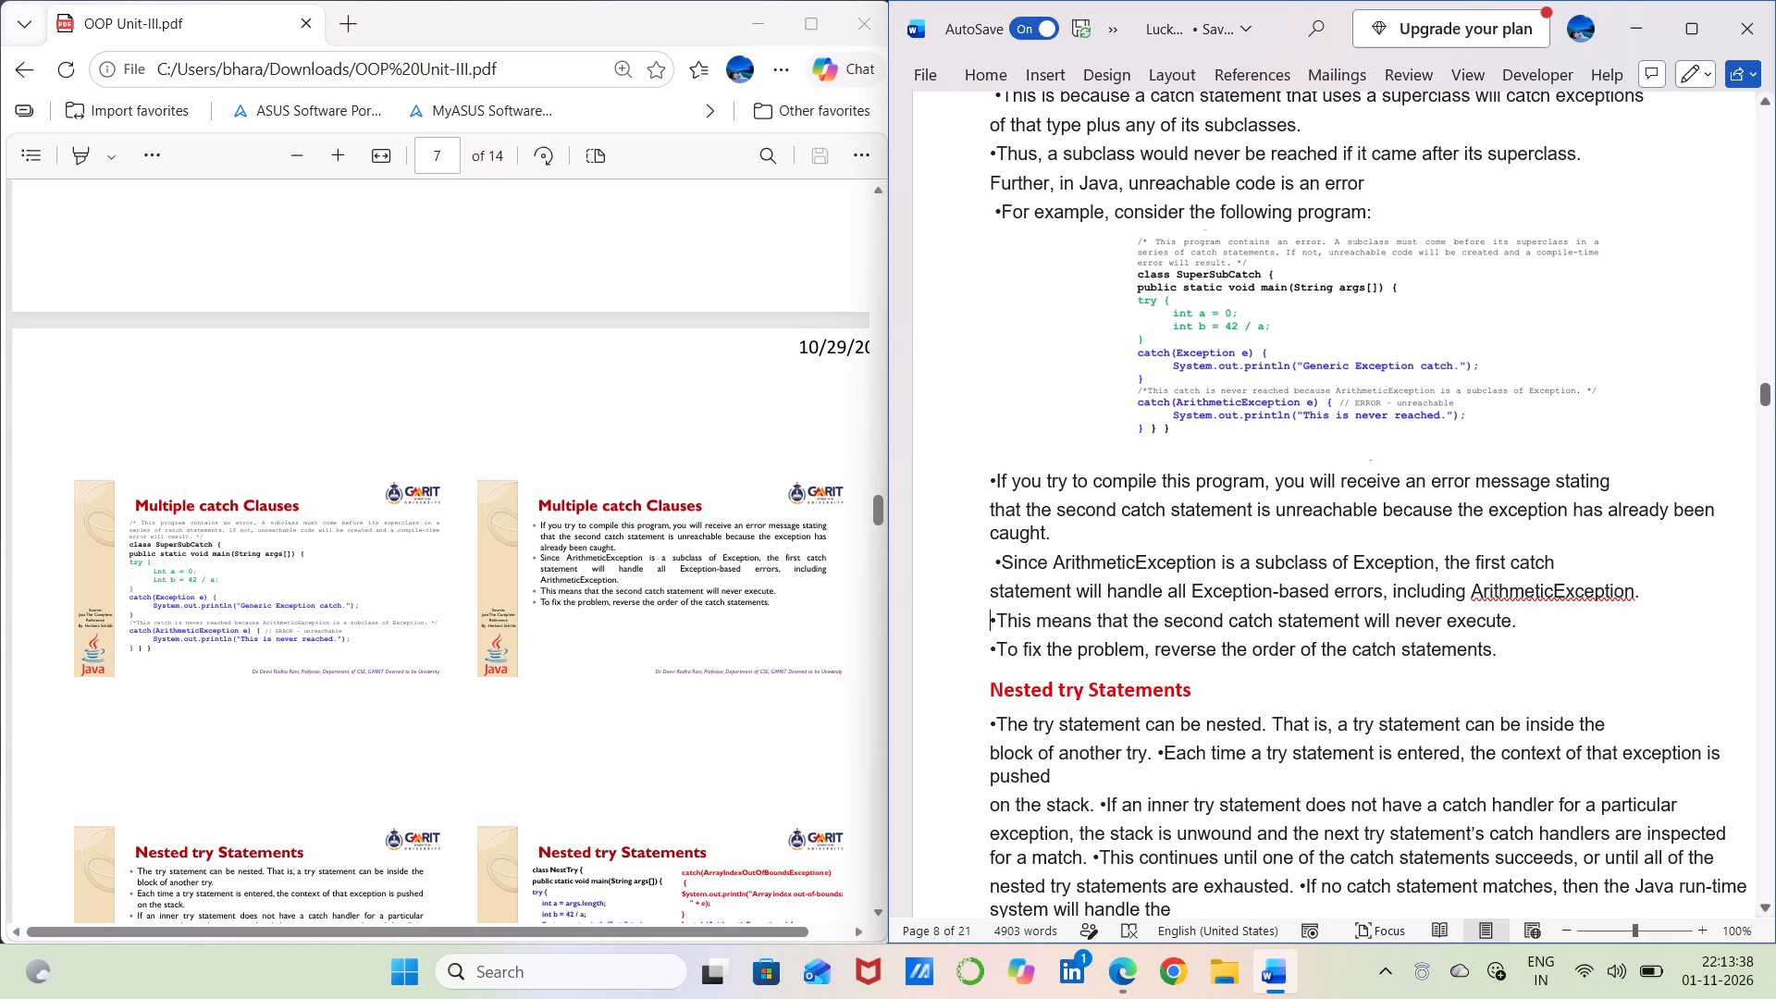
pyautogui.scroll(-1, 1120, 765)
pyautogui.click(1158, 494)
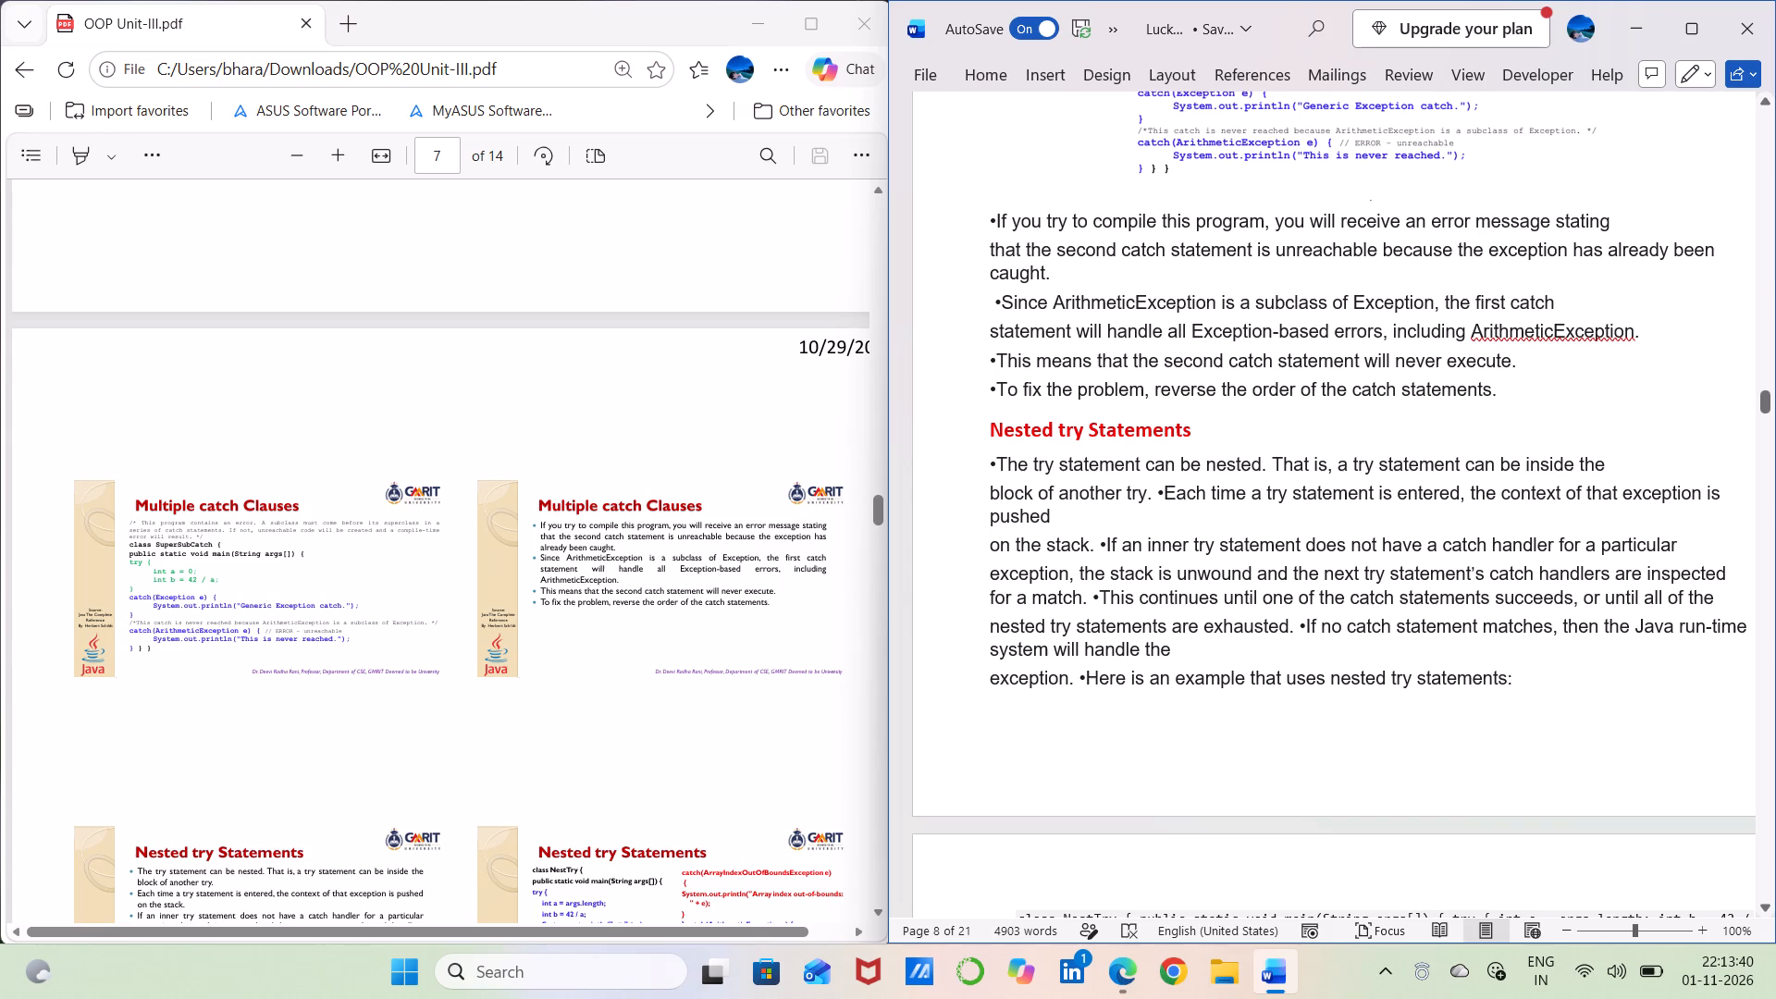
pyautogui.press('Return')
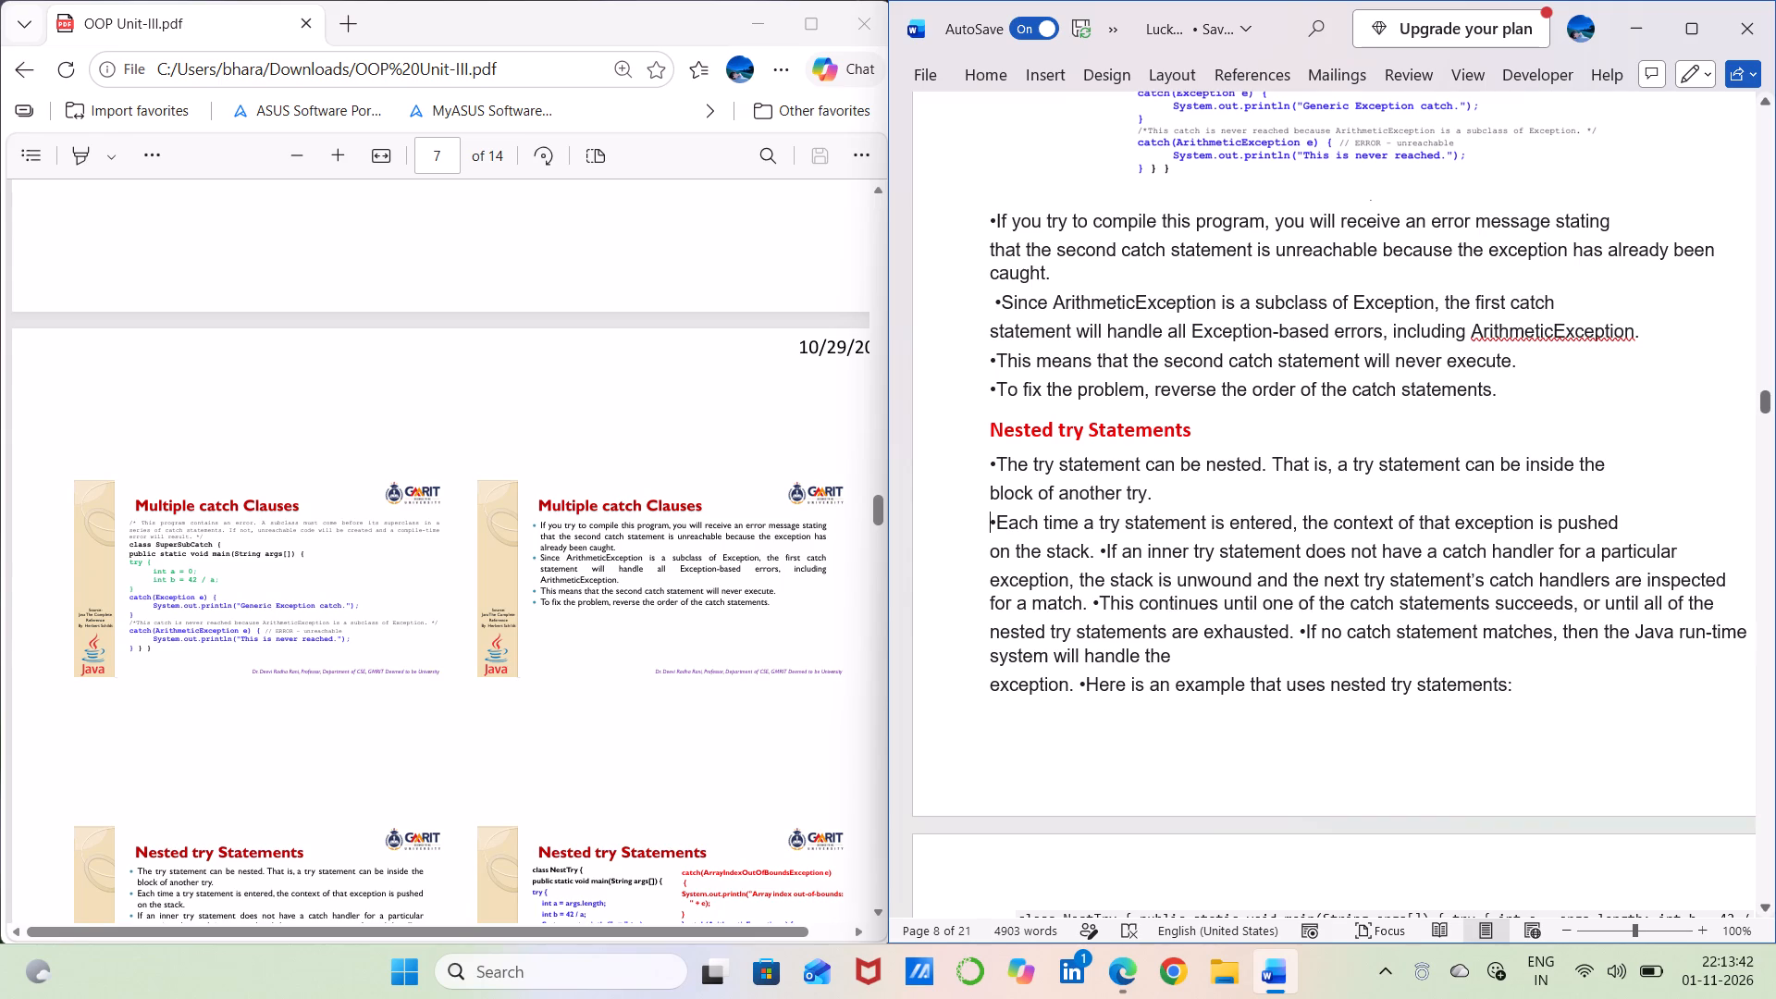
pyautogui.click(1097, 552)
pyautogui.press('Return')
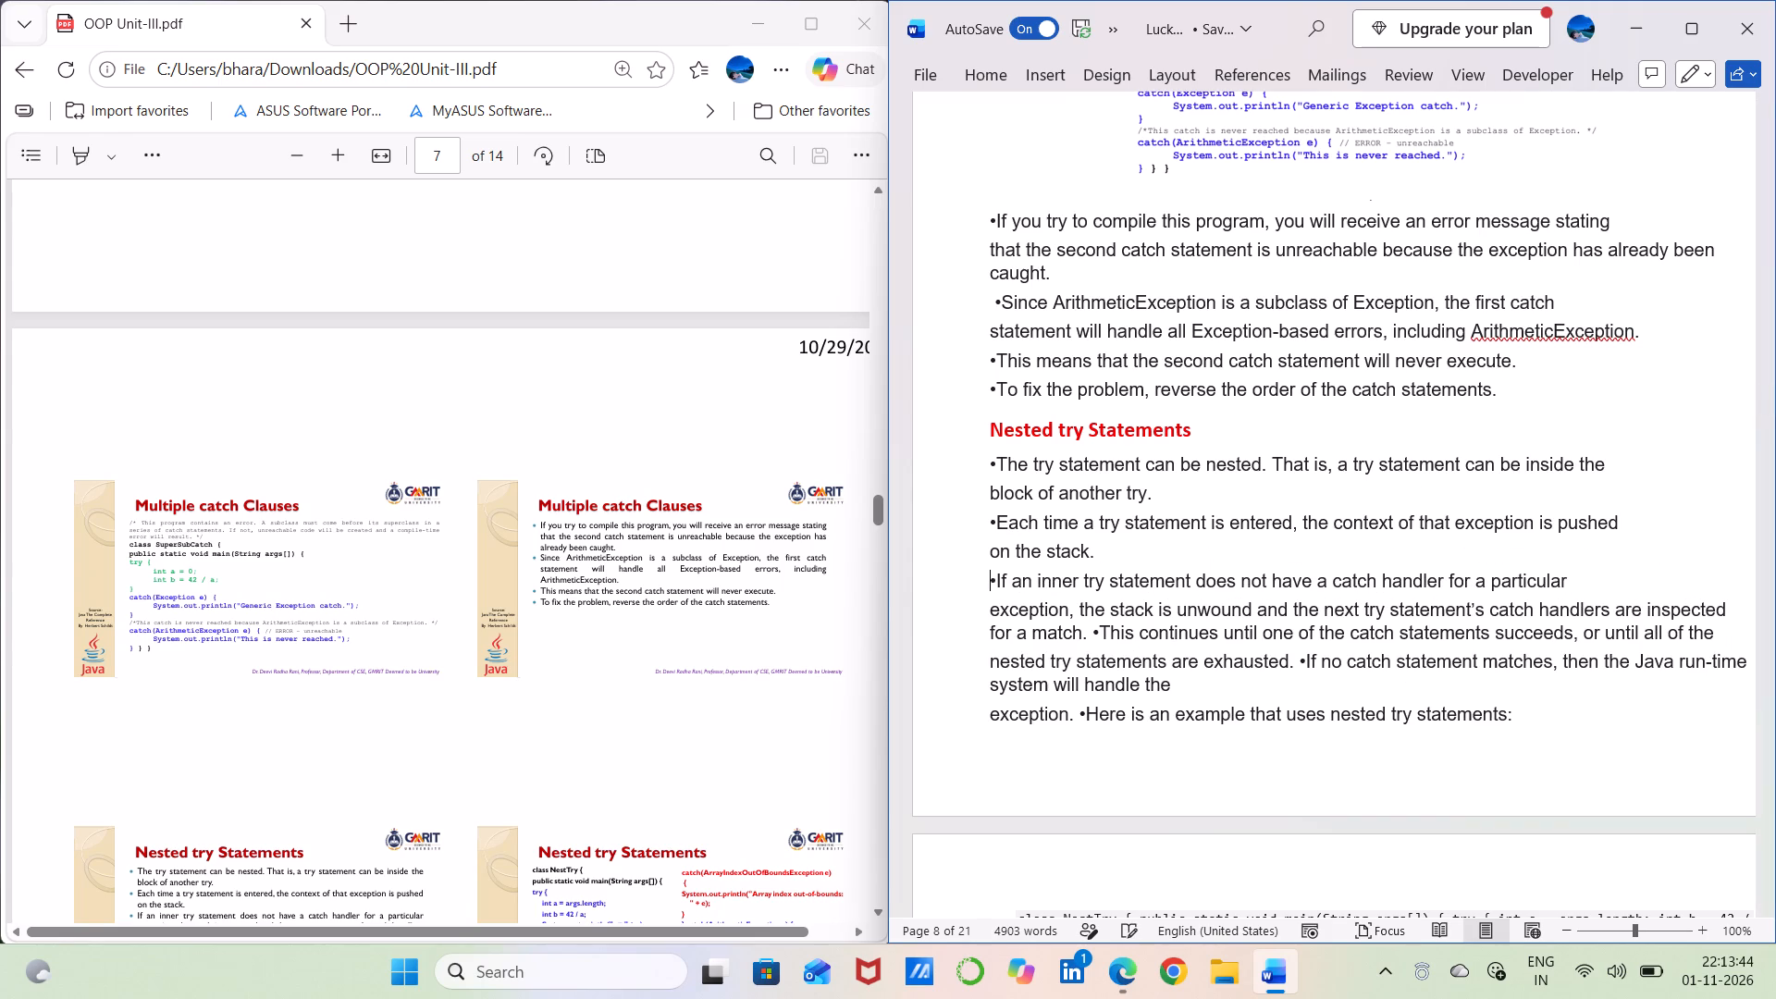
pyautogui.click(1093, 631)
pyautogui.press('Return')
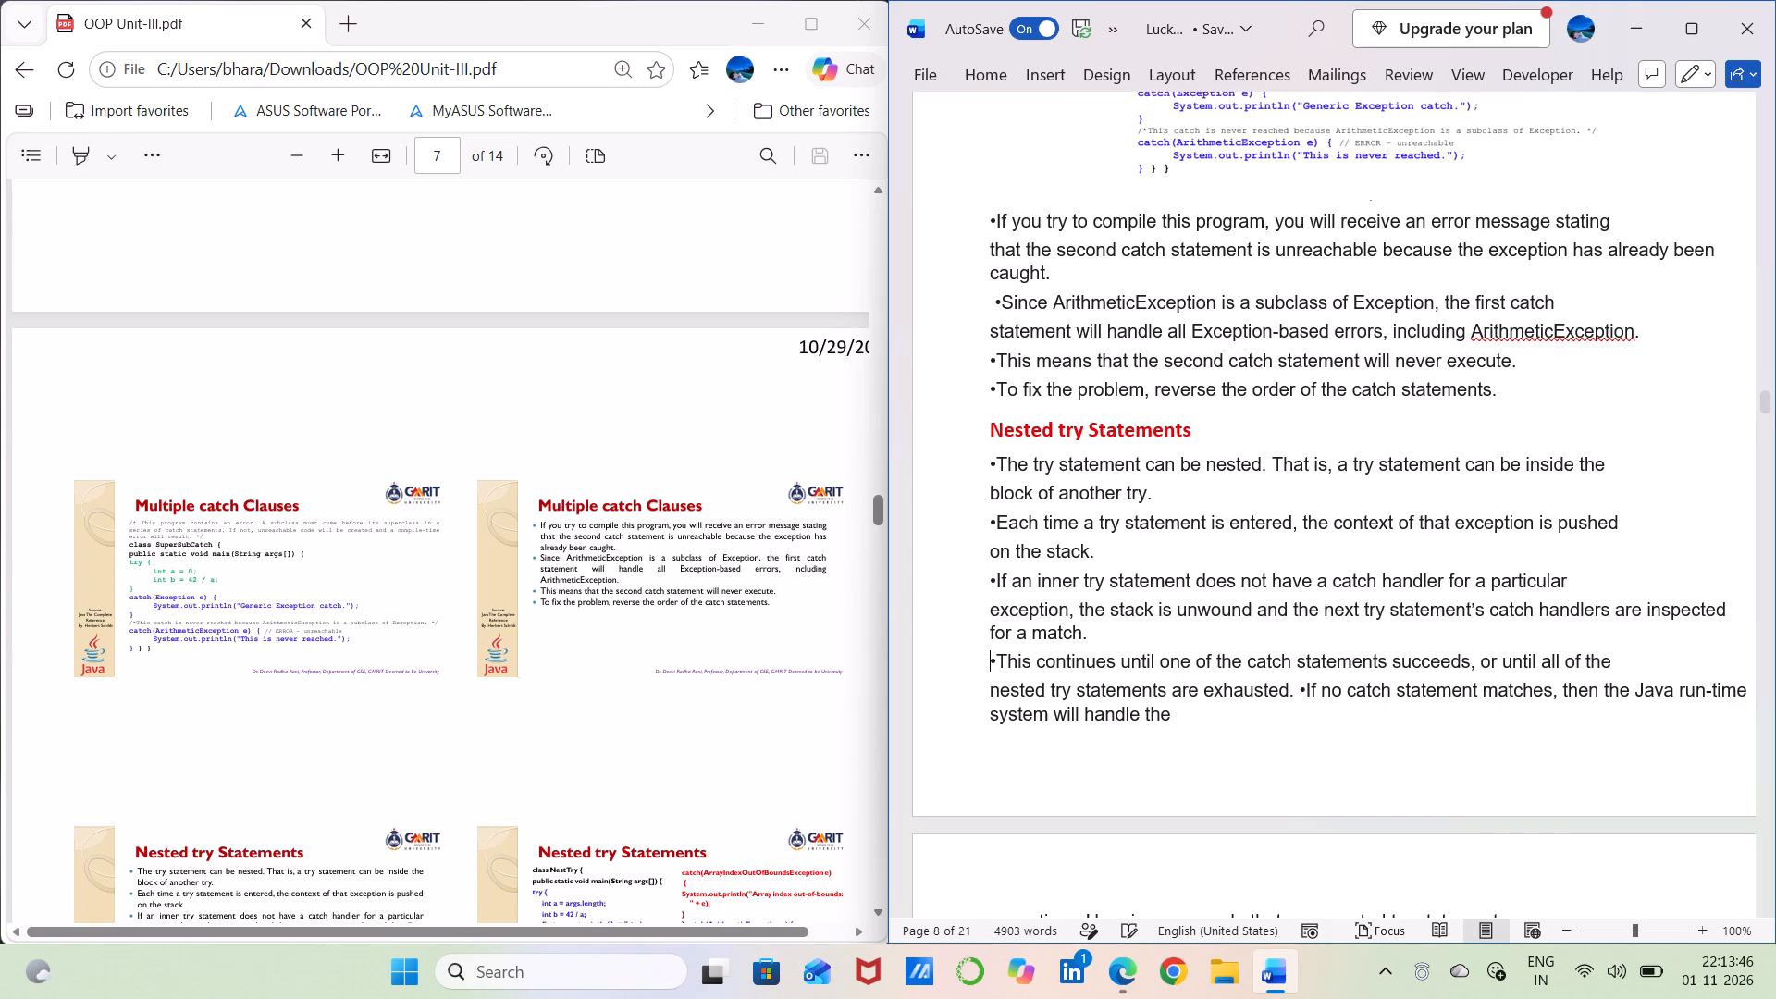
pyautogui.click(1301, 693)
pyautogui.press('Return')
# Under Nested try Statements, put the "Here is an example that uses nested try statements:" bullet on its own line after "exception.".
pyautogui.scroll(-1, 1294, 744)
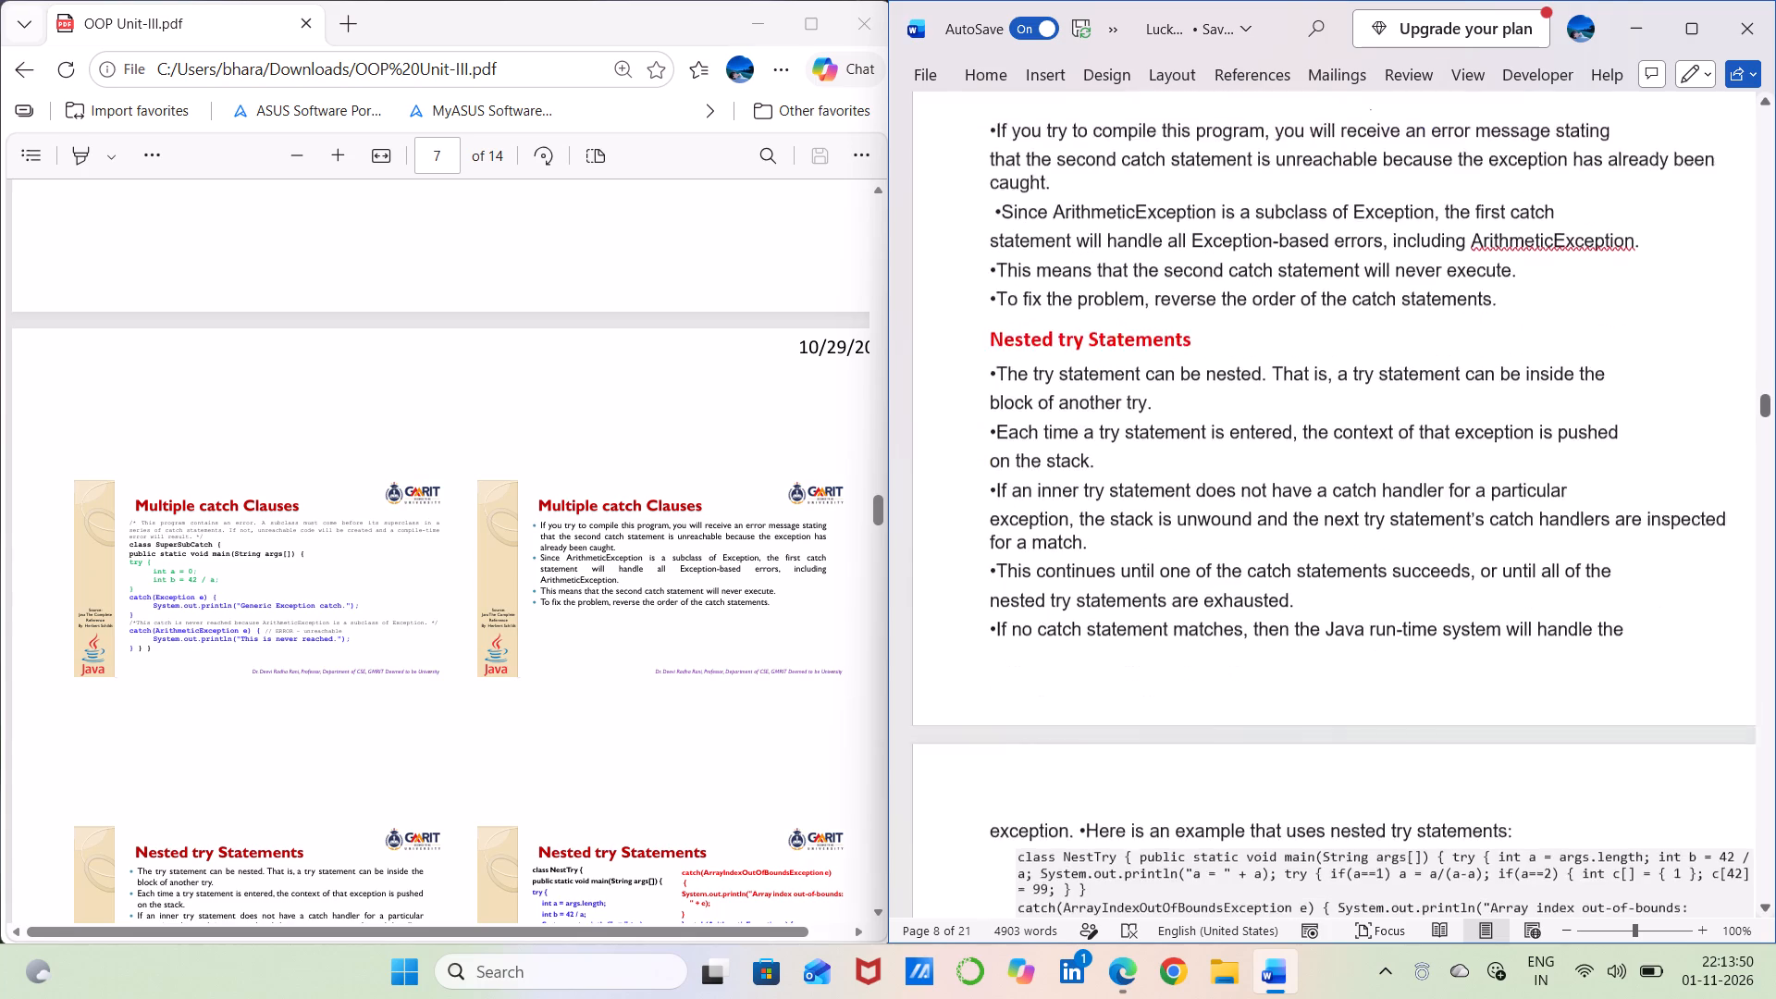
pyautogui.scroll(-1, 1294, 744)
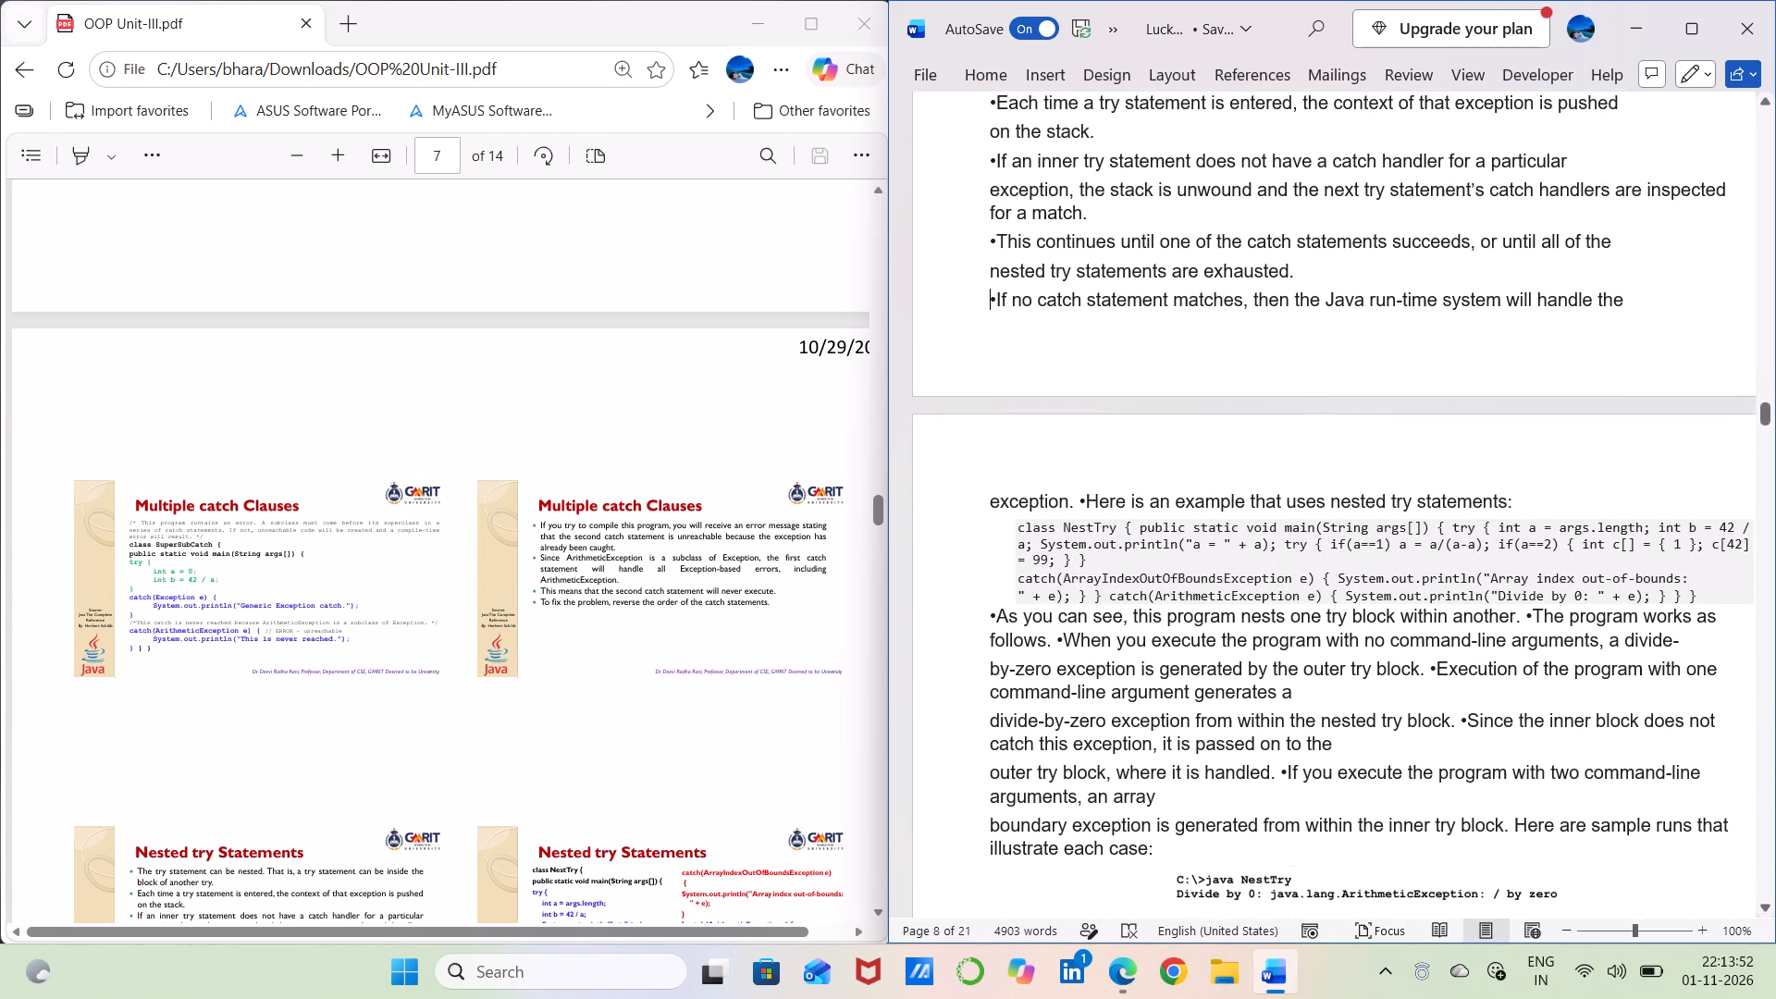
pyautogui.scroll(-1, 1294, 744)
pyautogui.scroll(-1, 726, 780)
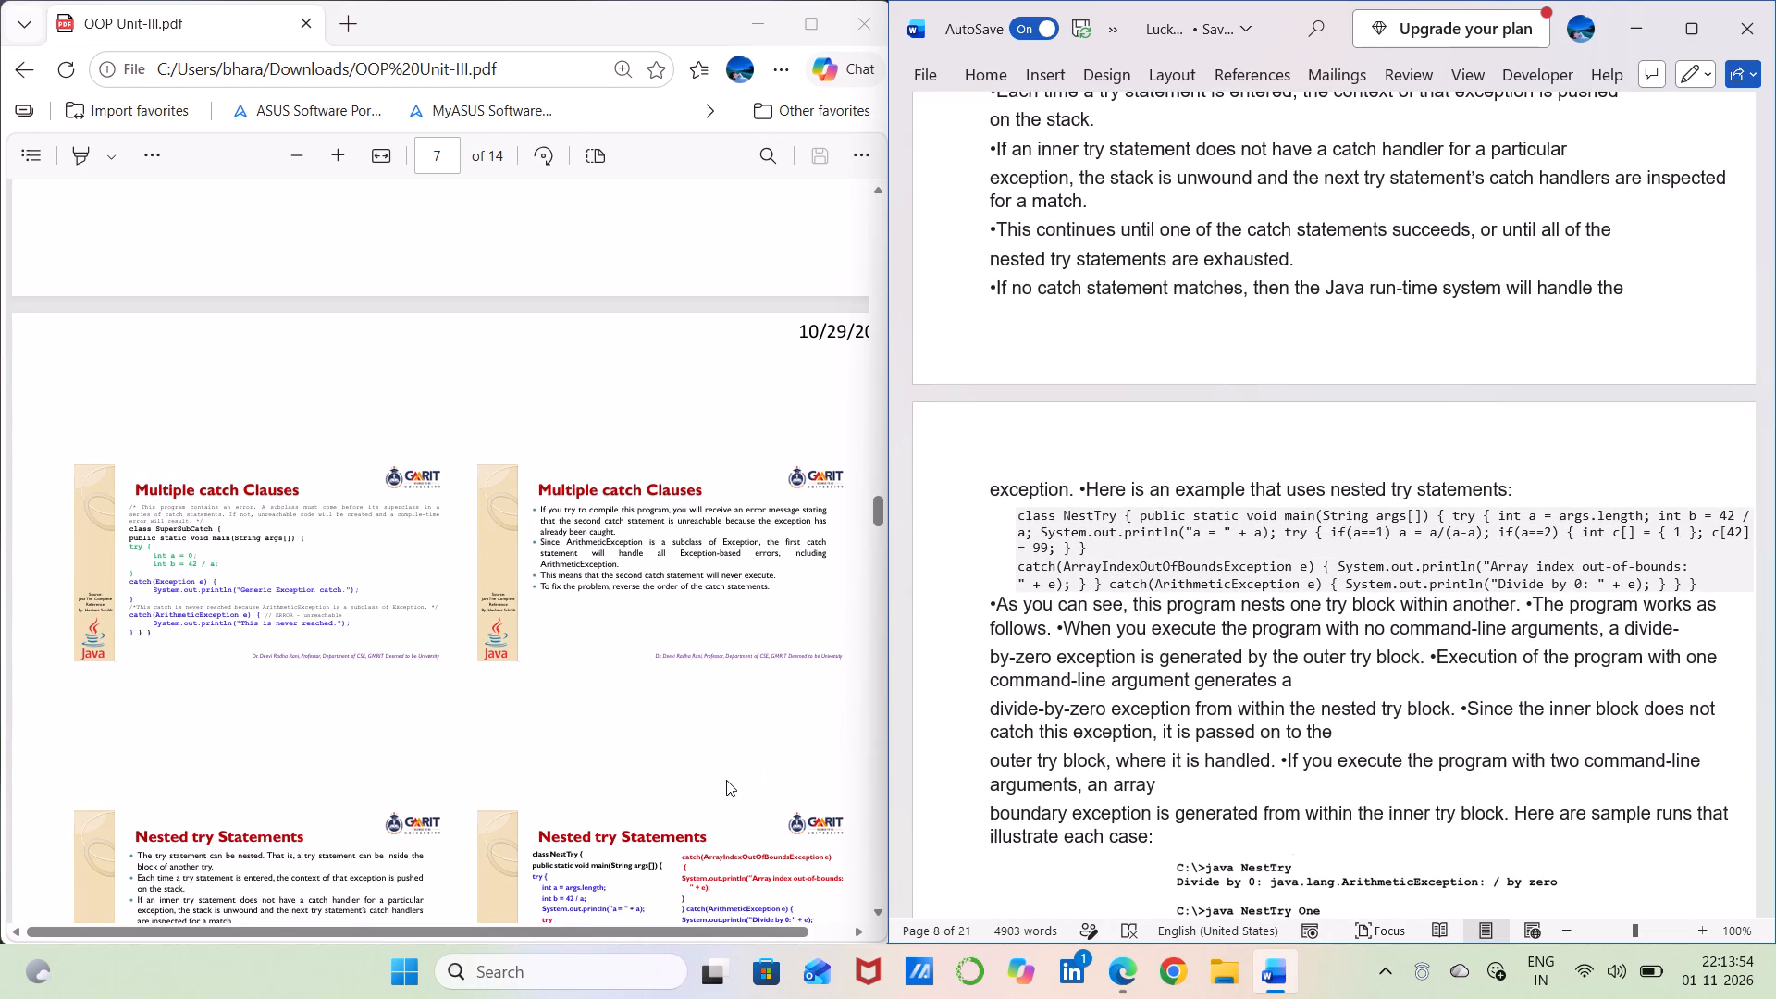
pyautogui.scroll(-2, 726, 780)
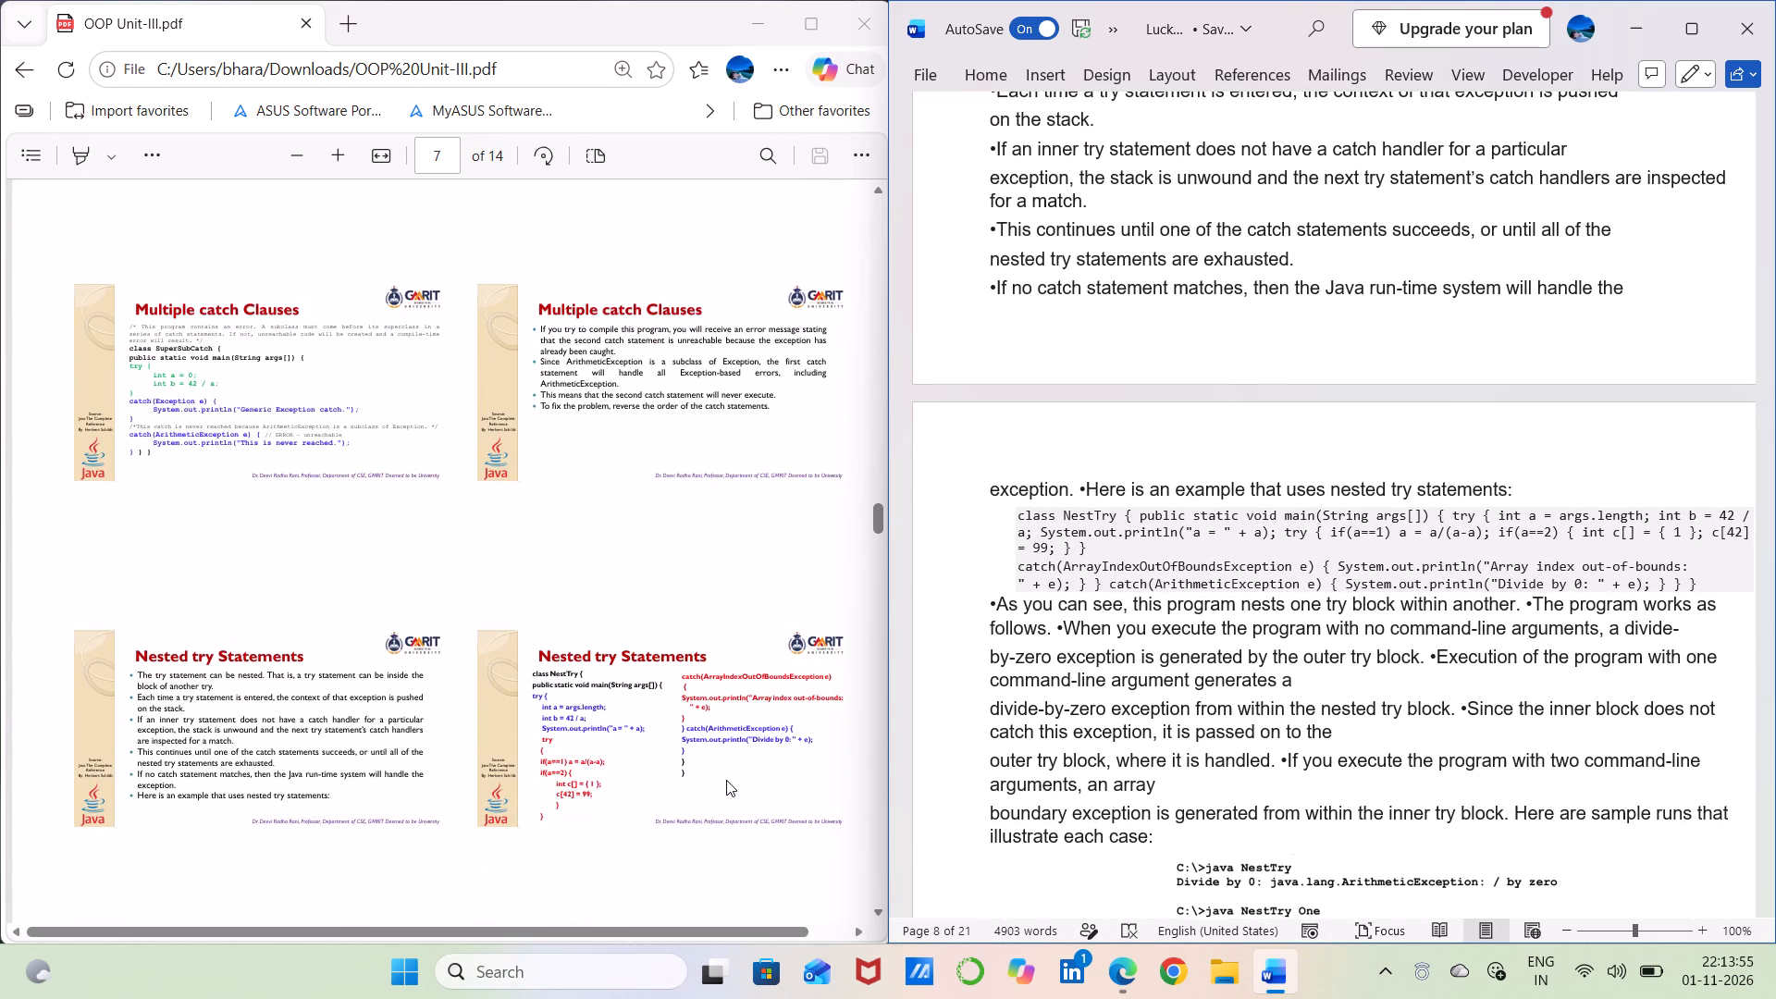
pyautogui.scroll(-1, 726, 780)
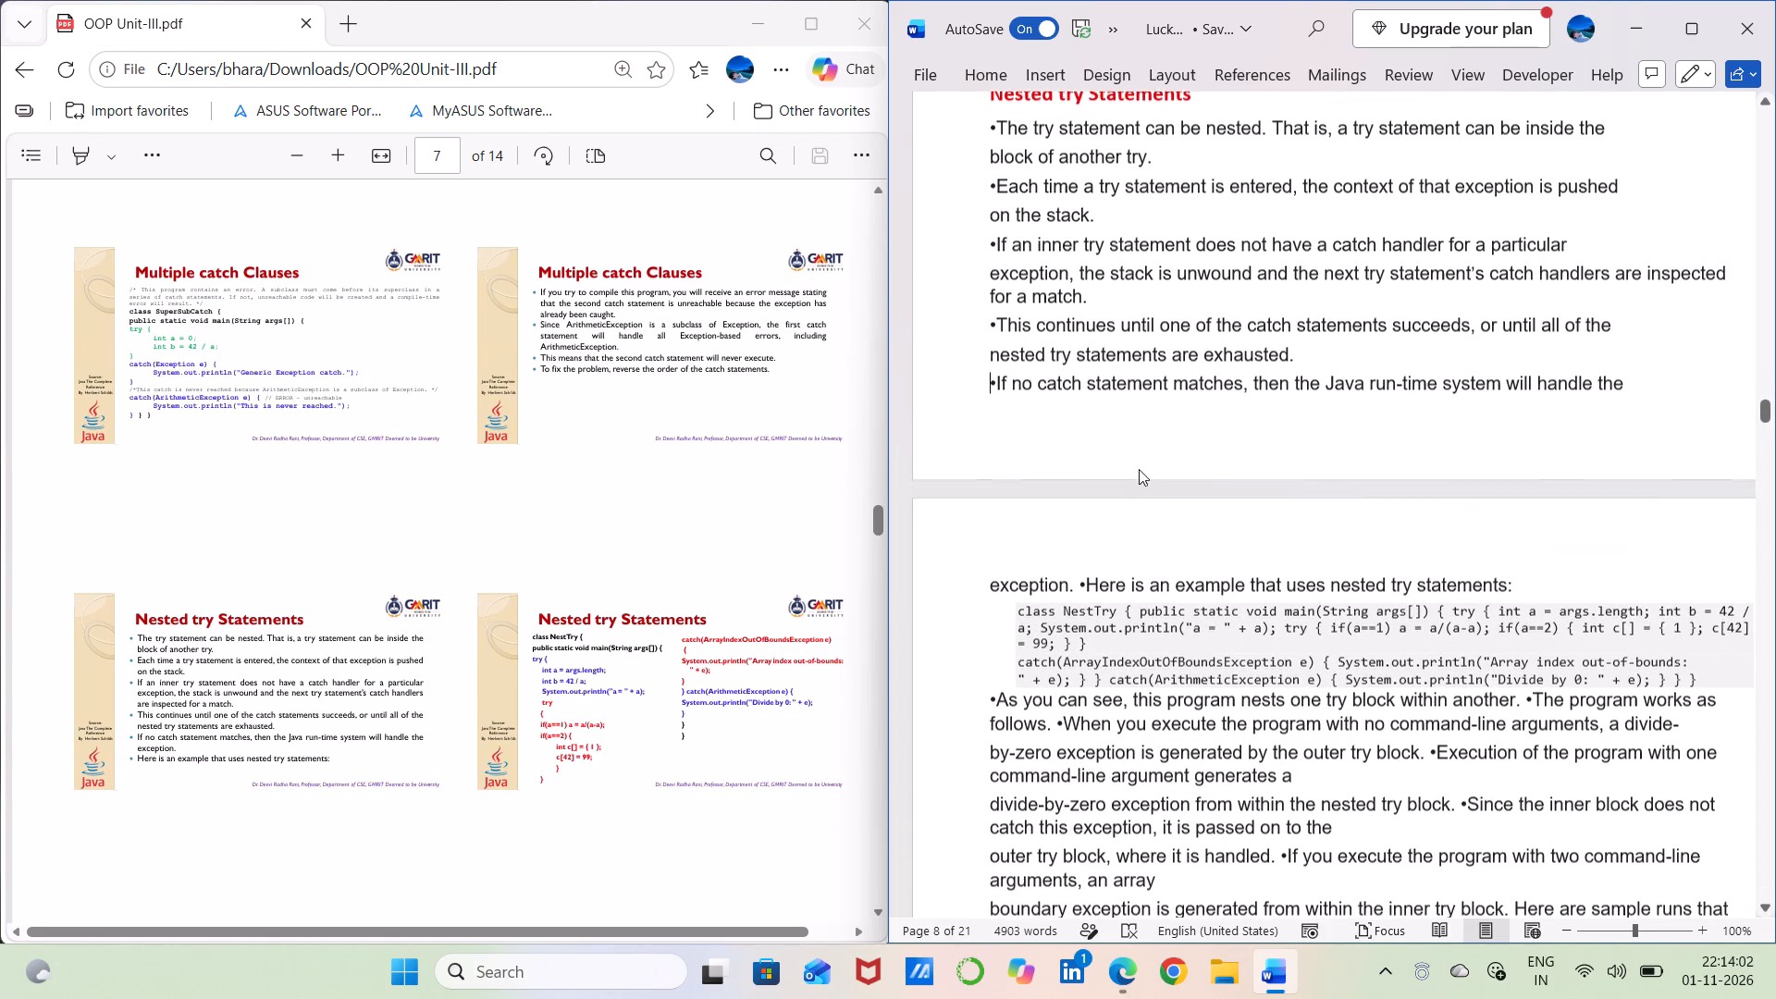
pyautogui.click(1078, 586)
pyautogui.press('Return')
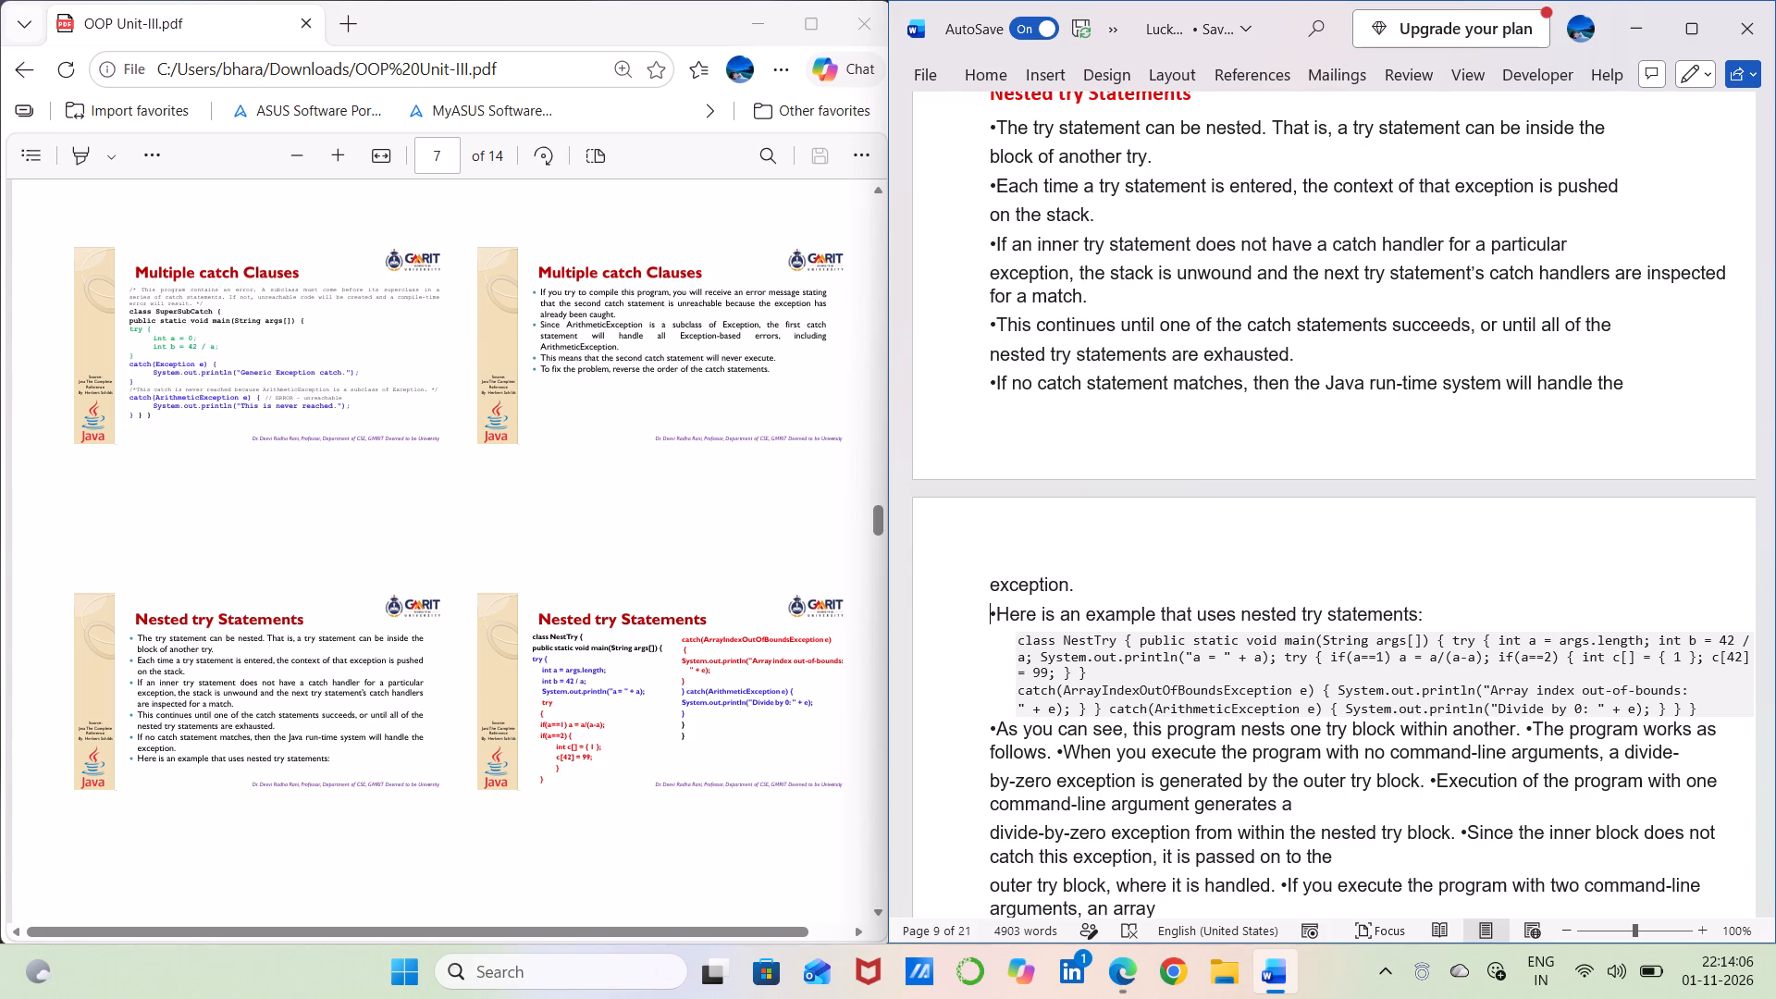
# Cut the plain-text NestTry code block, from "class NestTry" to its closing braces, below the nested try example bullet.
pyautogui.moveTo(1016, 637); pyautogui.dragTo(1197, 656)
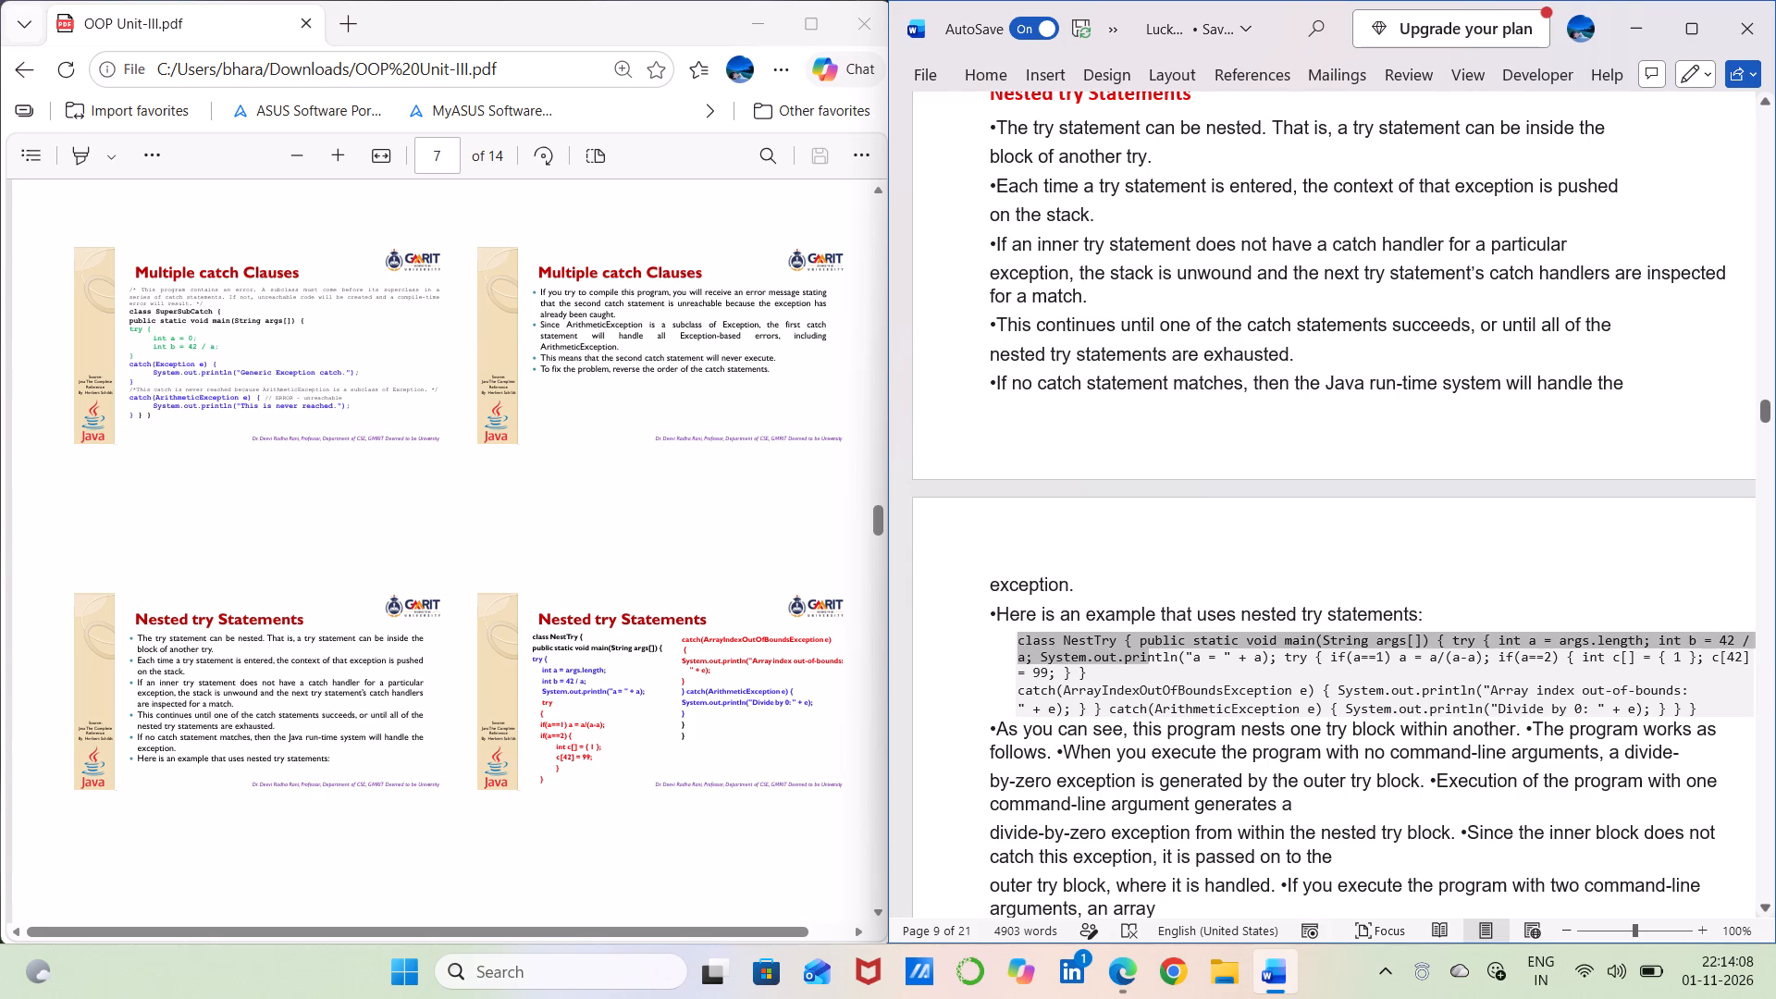
pyautogui.moveTo(1197, 656); pyautogui.dragTo(1742, 702)
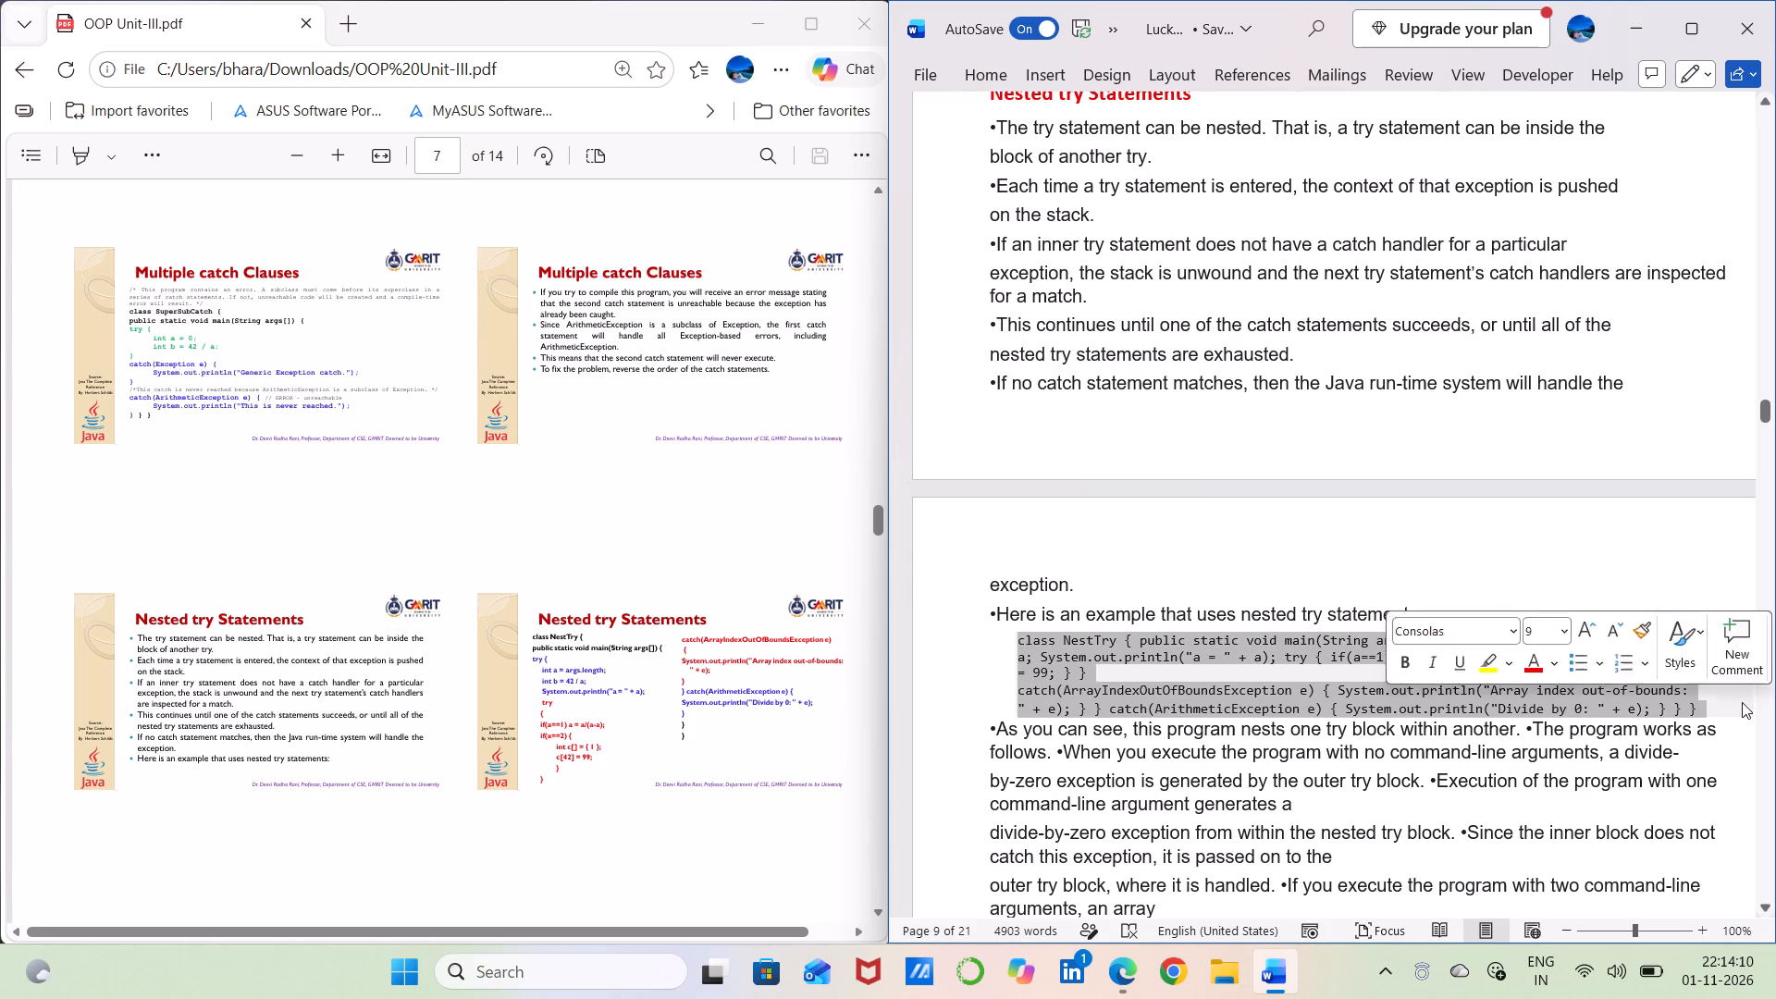
pyautogui.hotkey('ctrl', 'x')
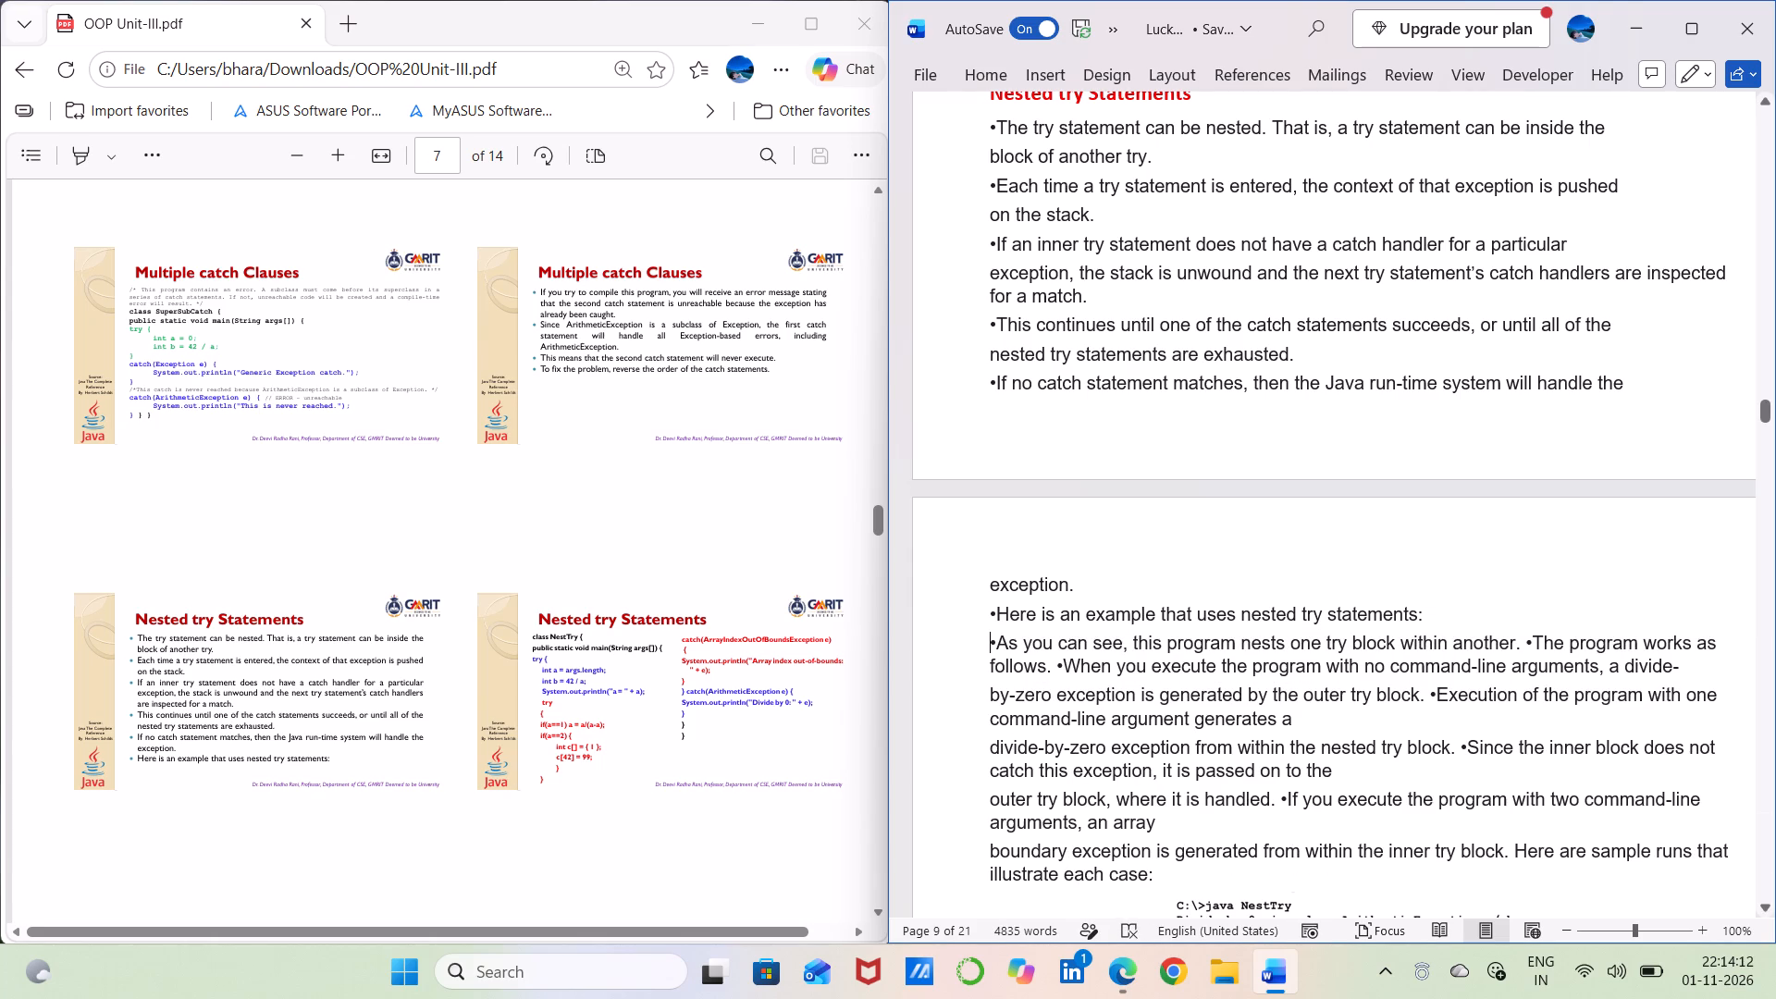
# Snip the titled NestTry code slide from the PDF, paste it below the "Here is an example" bullet, and remove one extra blank line beneath.
pyautogui.click(1480, 616)
pyautogui.press('Return')
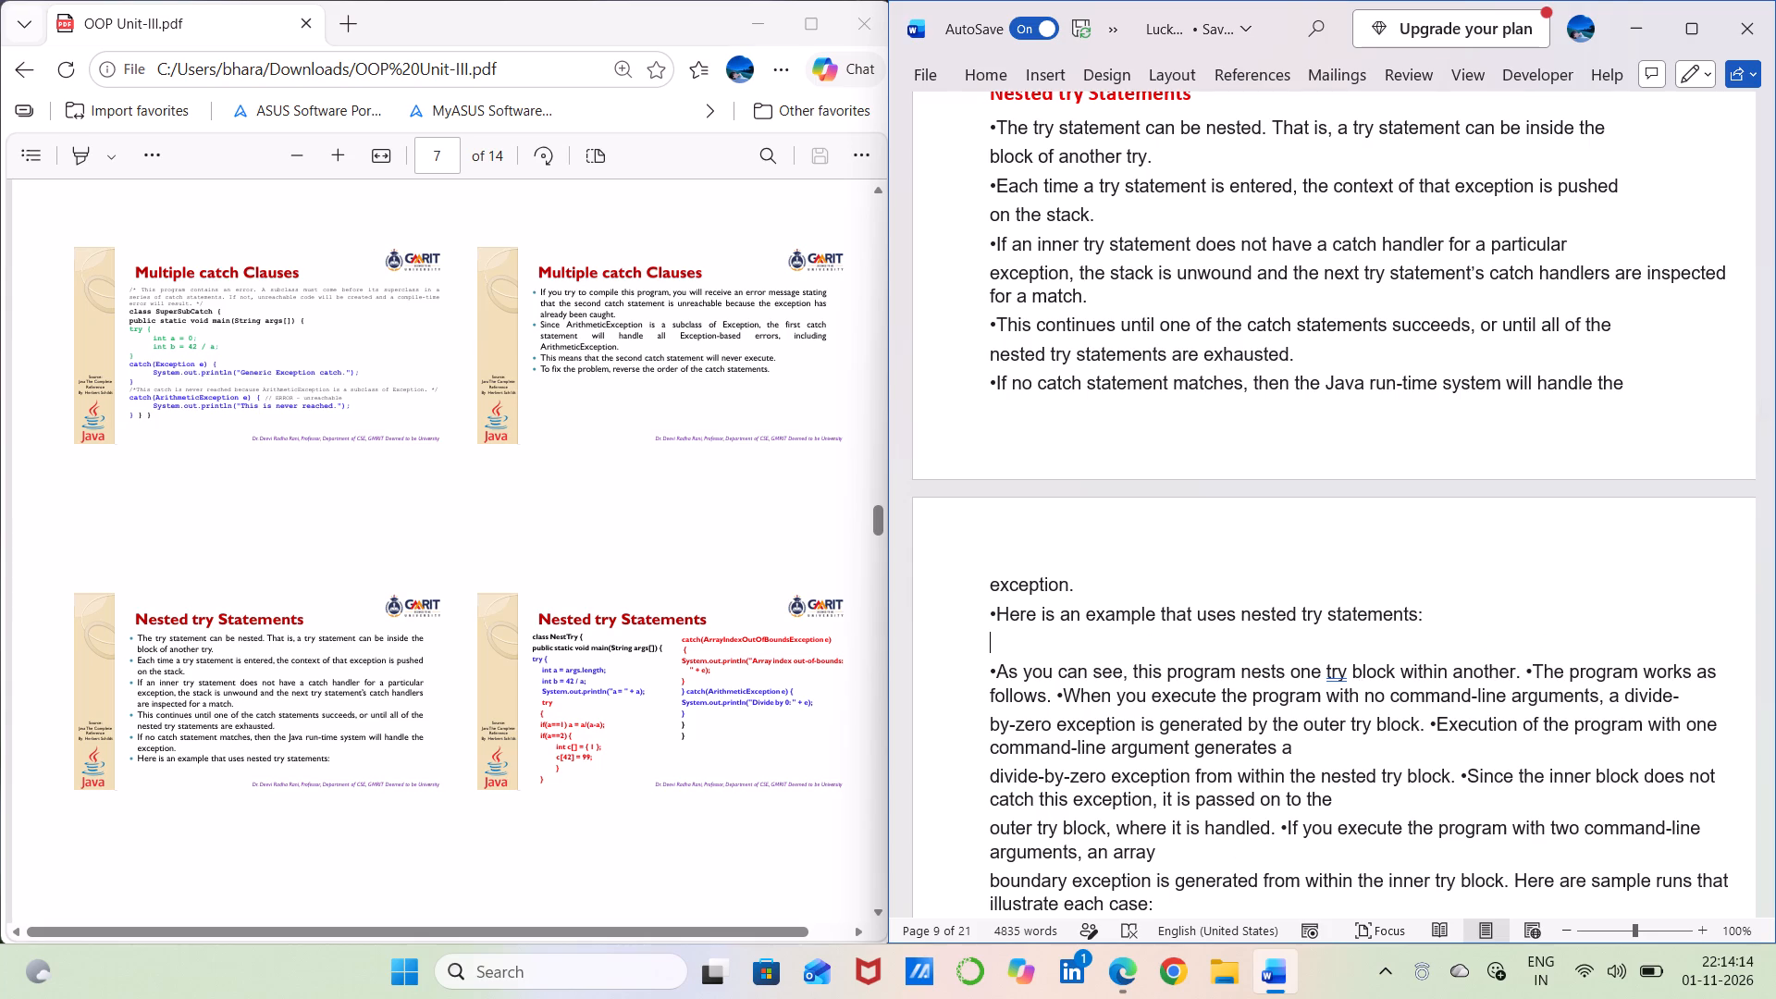
pyautogui.press('Print')
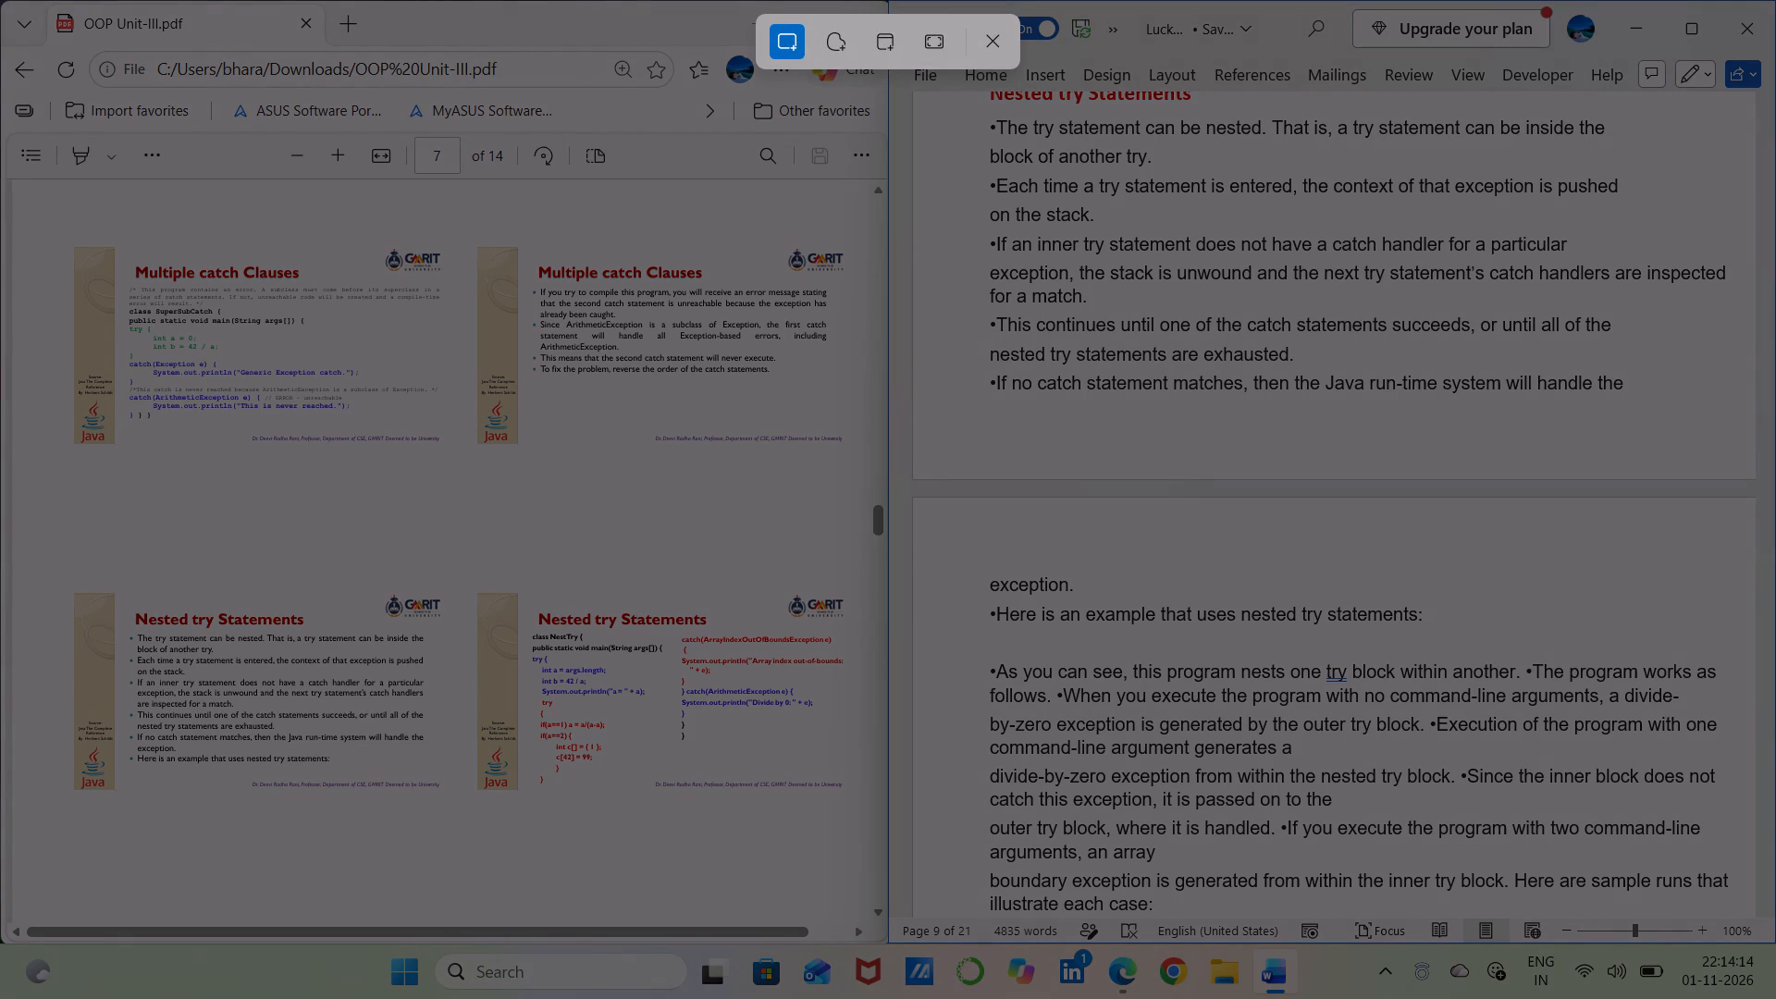
pyautogui.moveTo(532, 610); pyautogui.dragTo(733, 768)
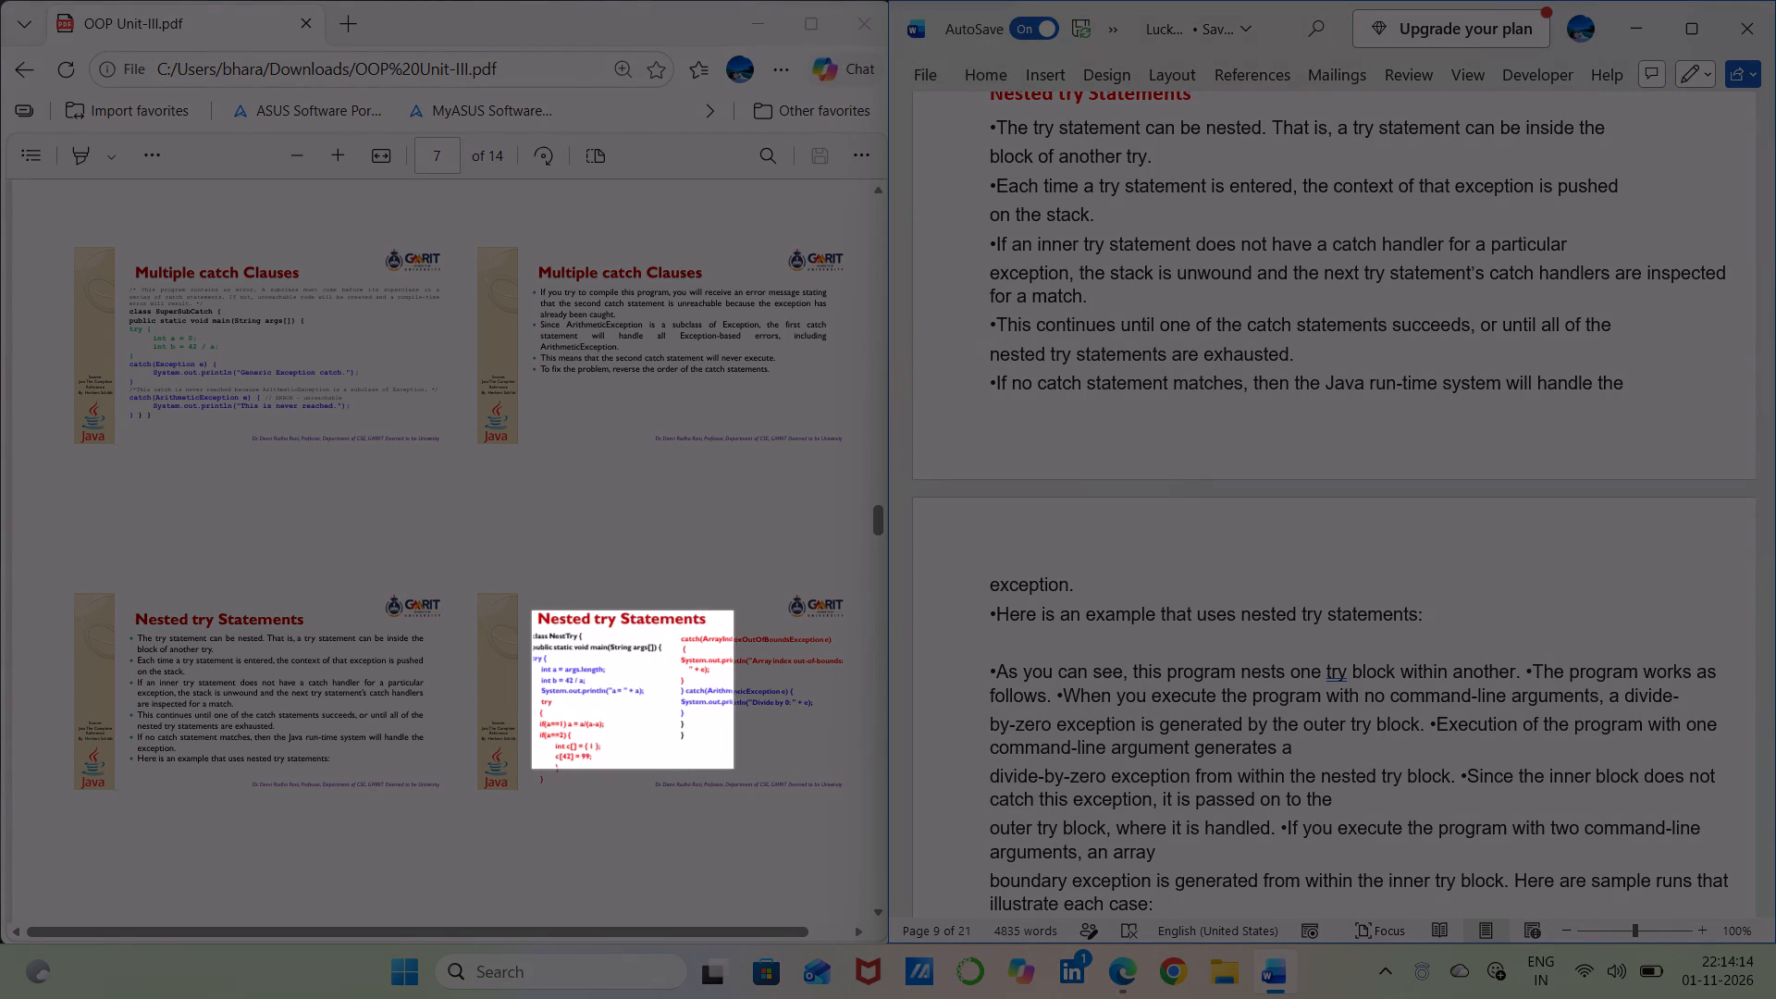
pyautogui.moveTo(733, 768); pyautogui.dragTo(820, 781)
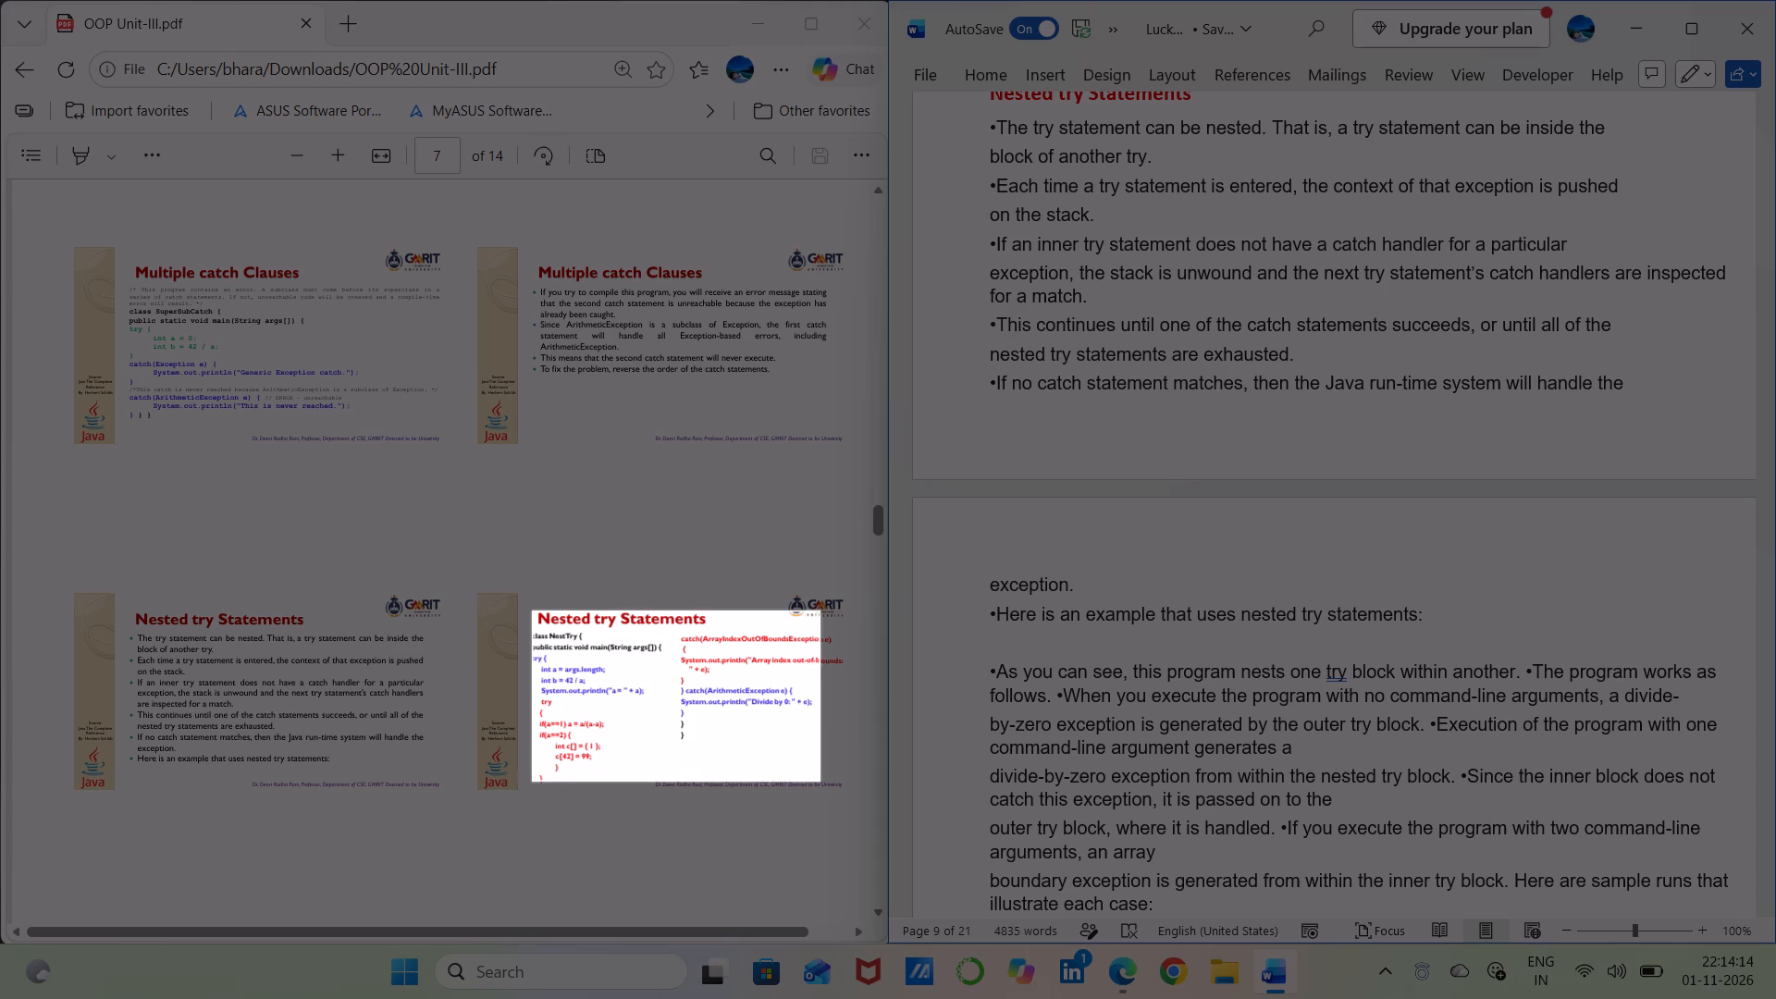
pyautogui.moveTo(820, 781); pyautogui.dragTo(835, 784)
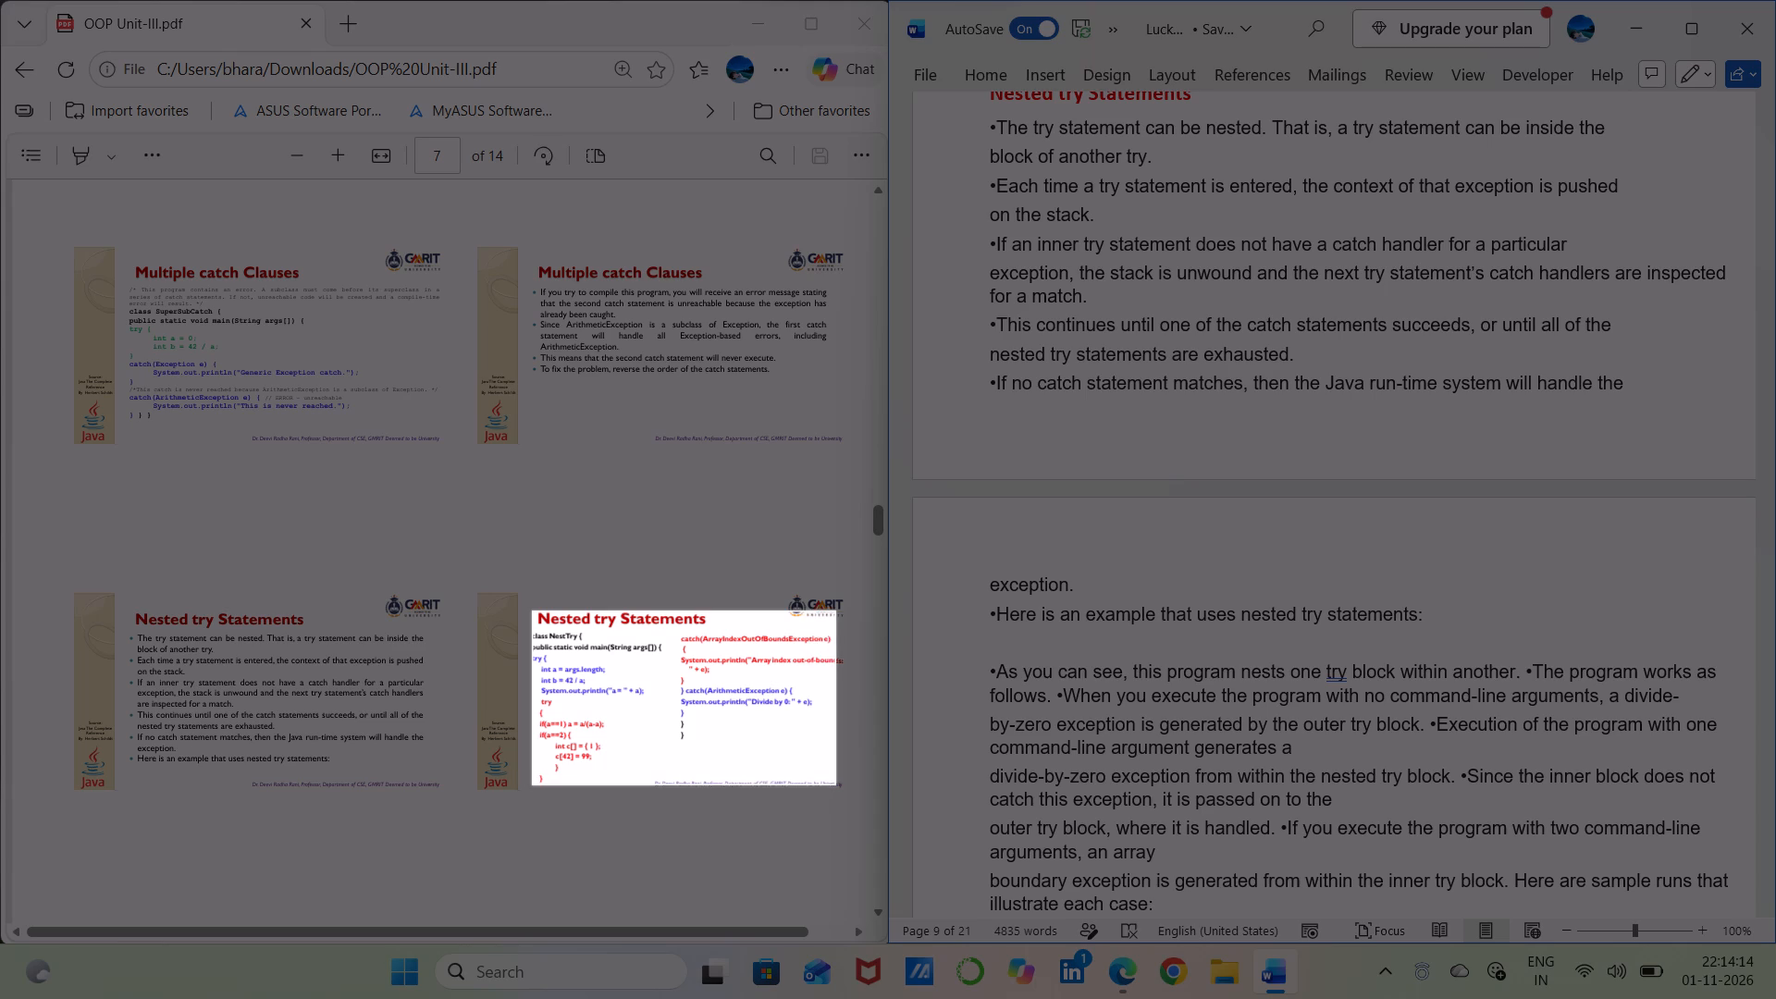
pyautogui.moveTo(835, 784); pyautogui.dragTo(851, 785)
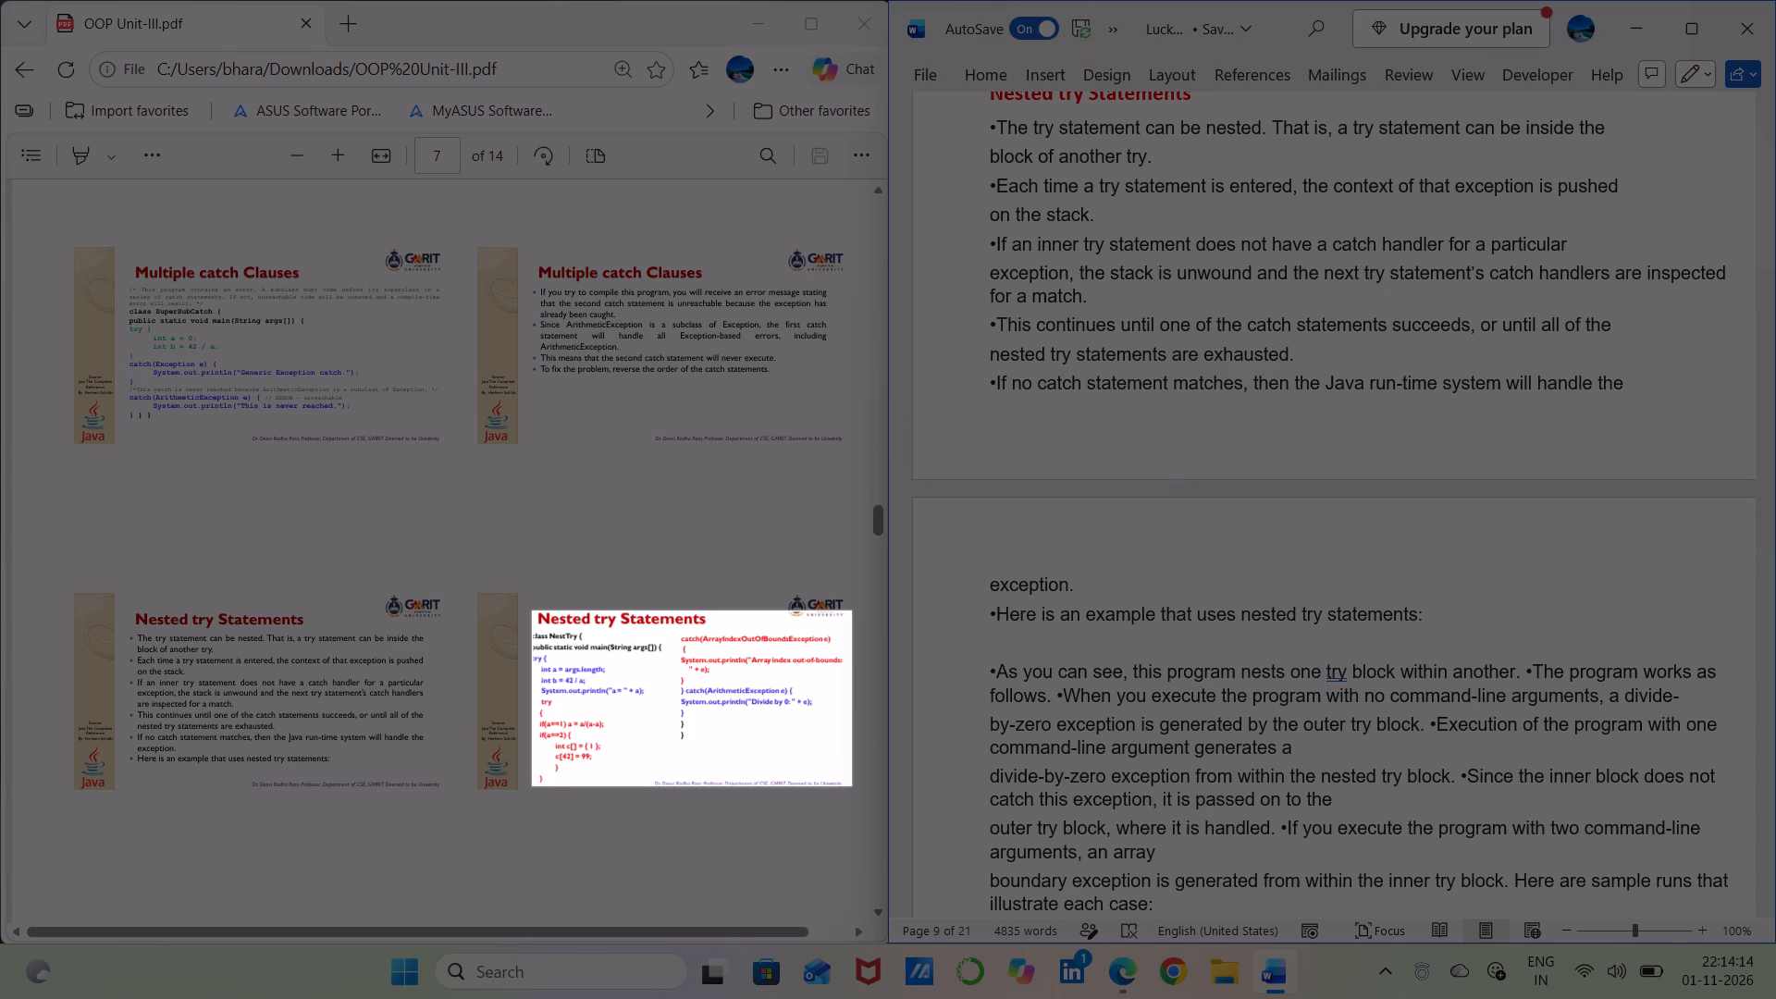
pyautogui.moveTo(851, 785); pyautogui.dragTo(850, 784)
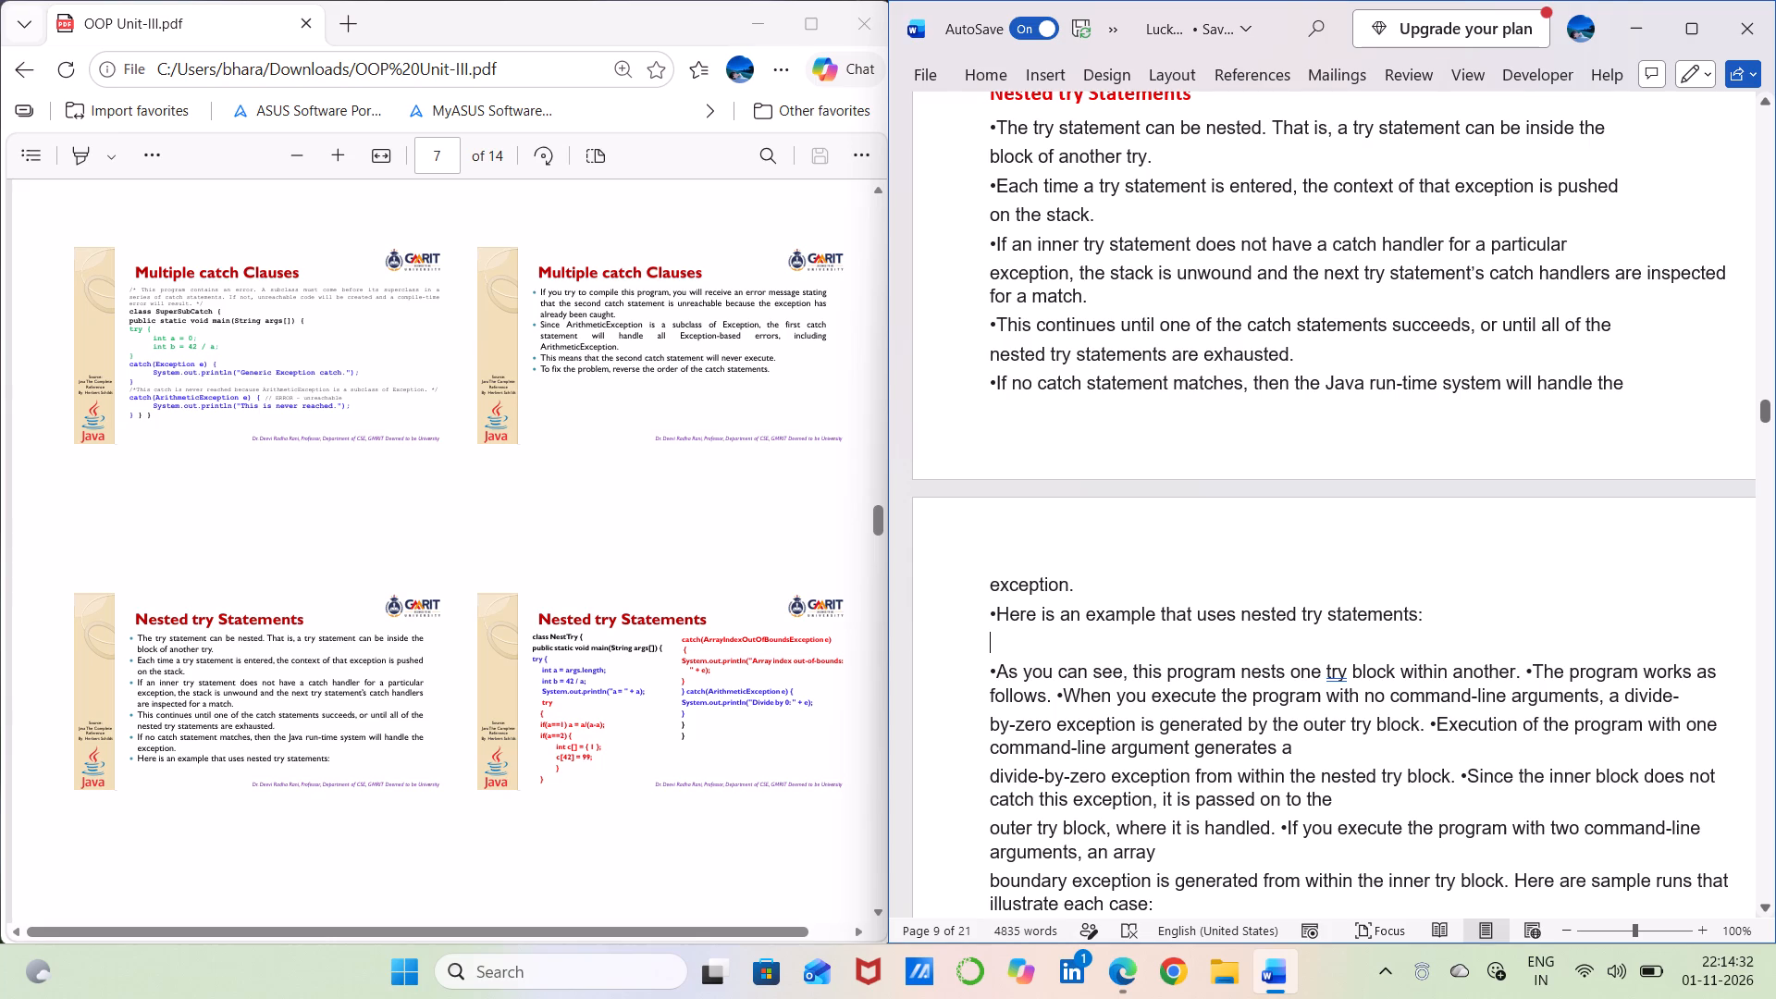
pyautogui.press('Return')
pyautogui.press('Return')
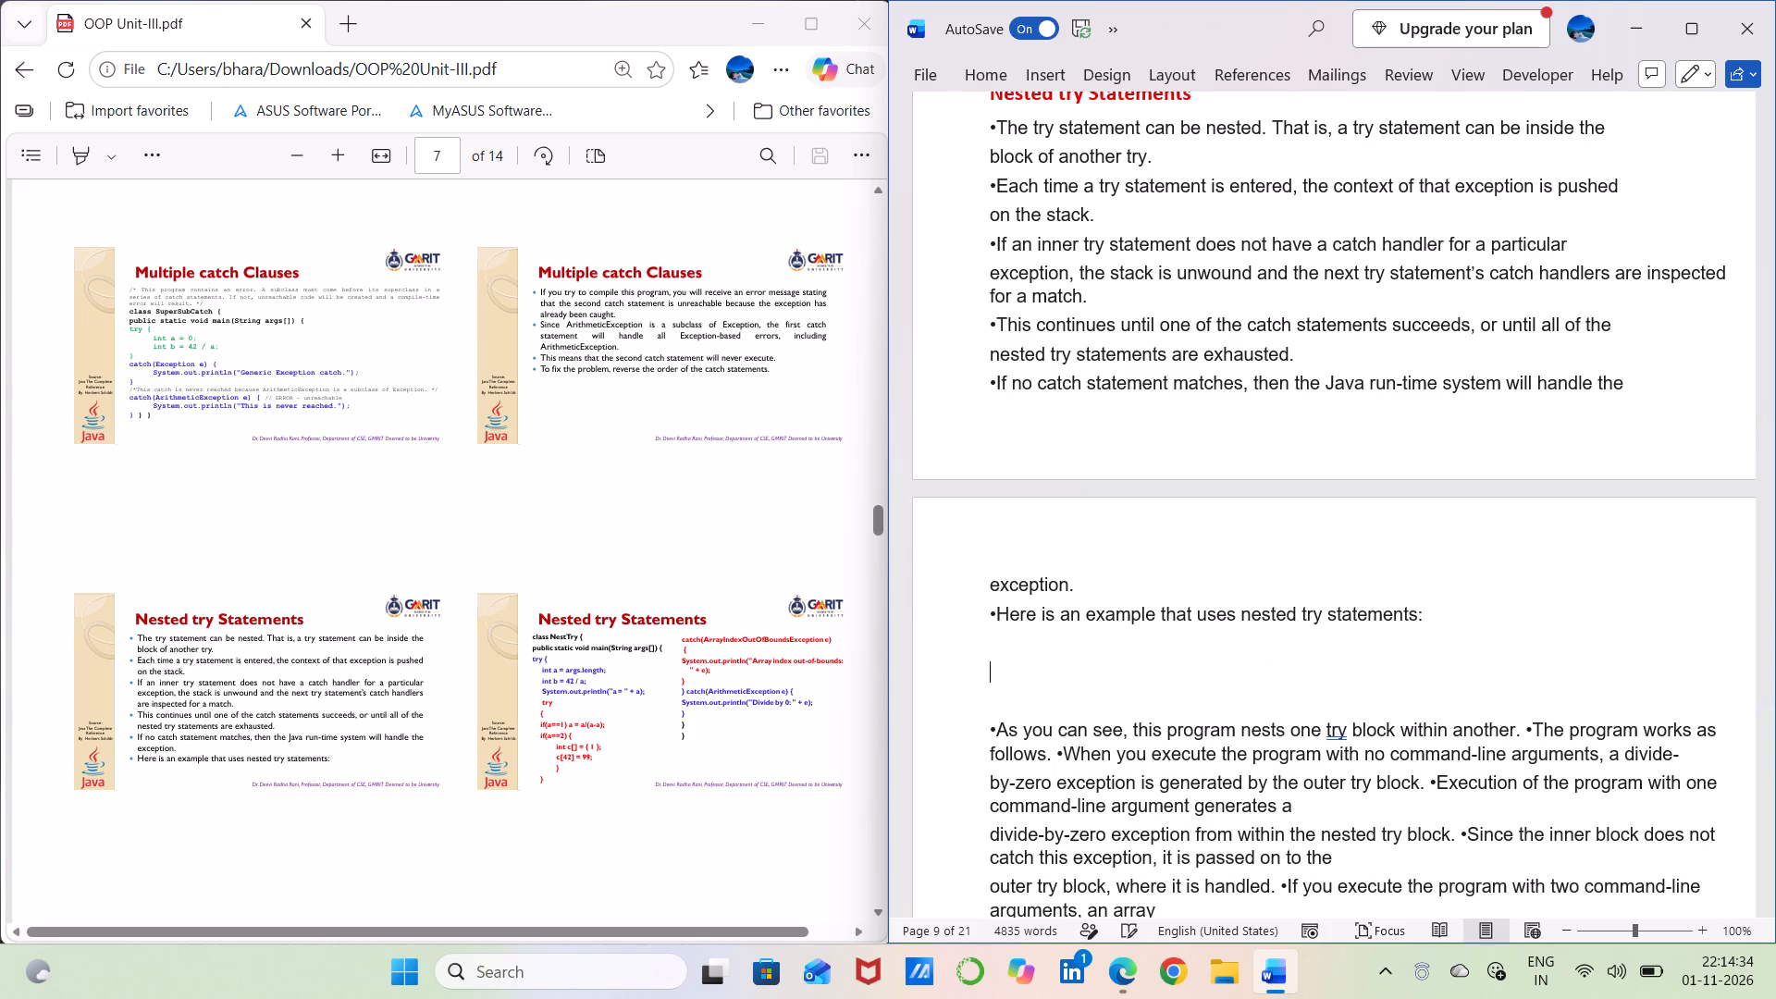
pyautogui.press('Up')
pyautogui.press('Up')
pyautogui.hotkey('ctrl', 'v')
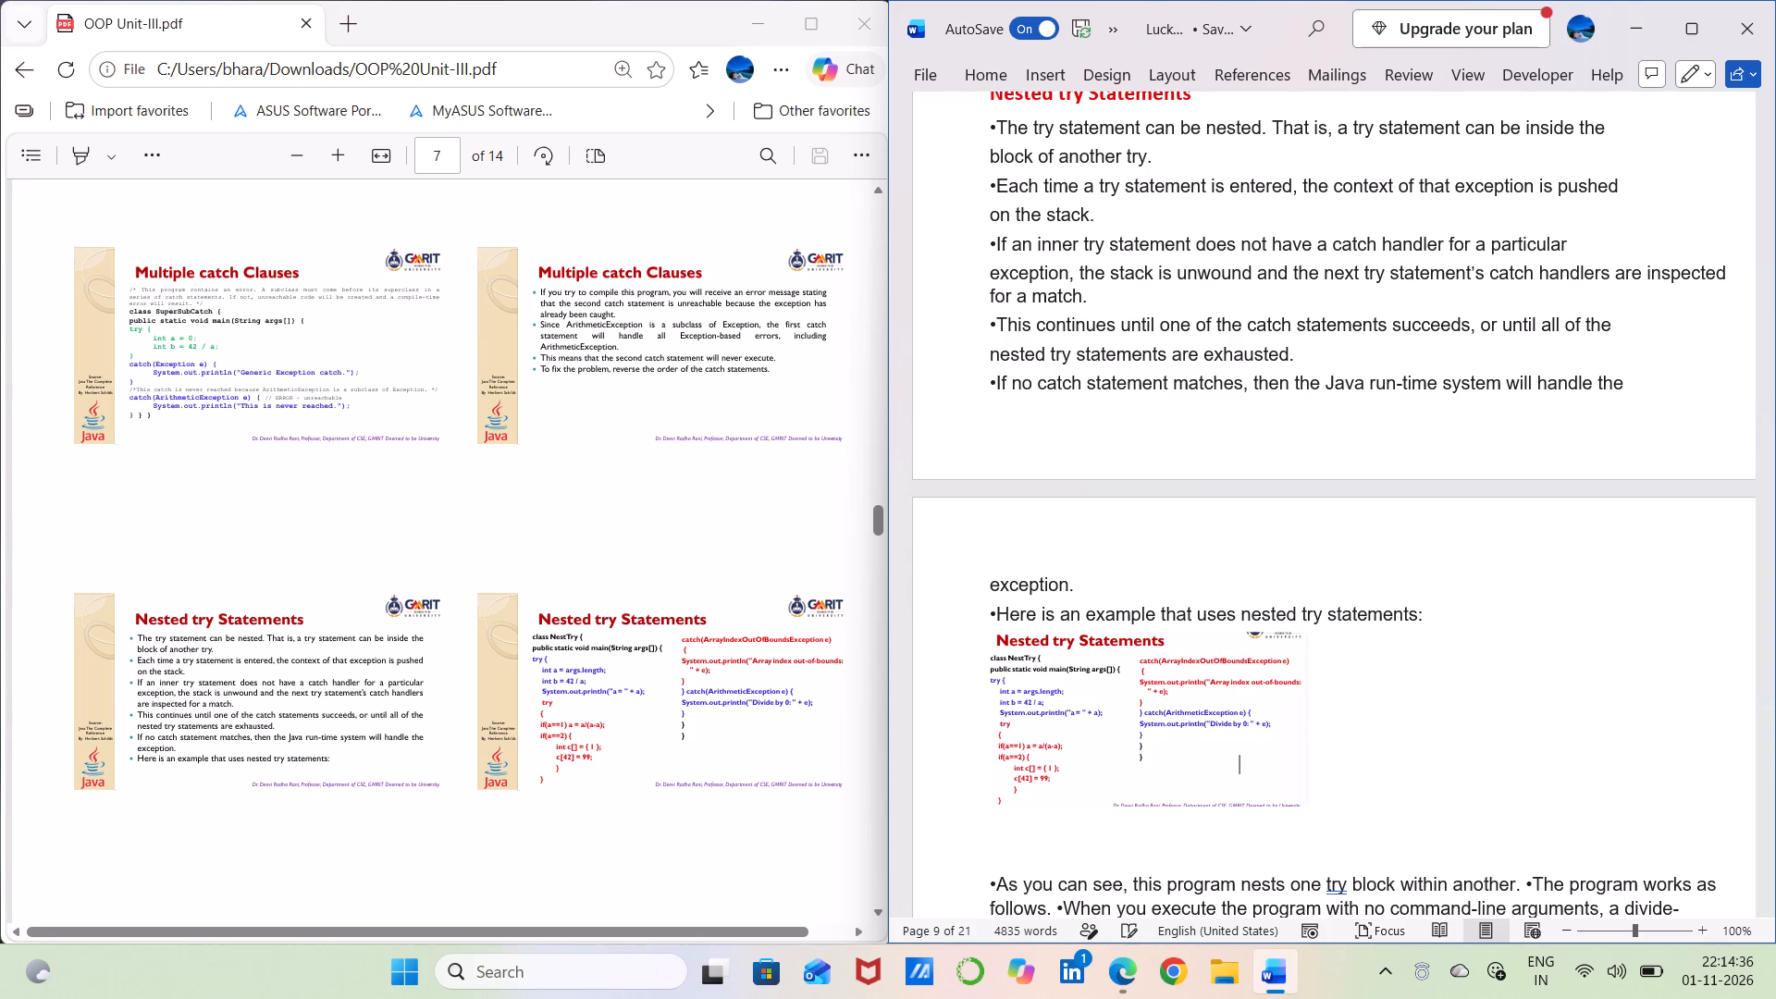
pyautogui.click(1082, 852)
pyautogui.press('BackSpace')
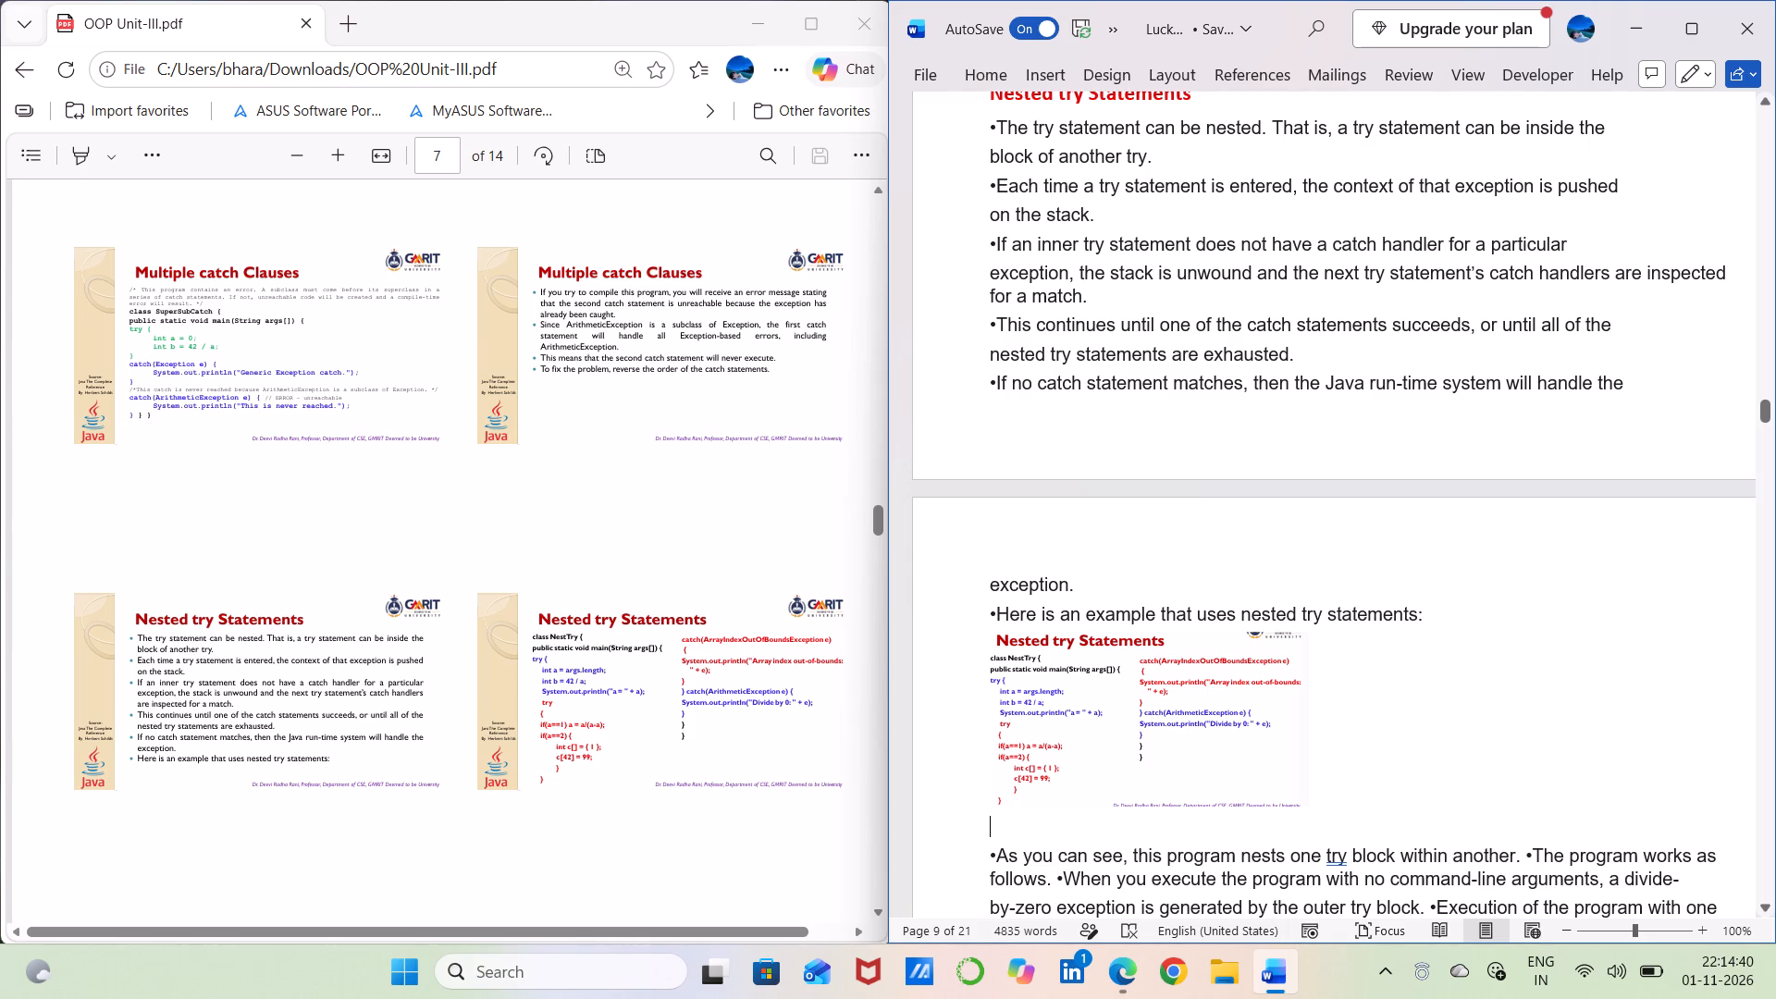
# Enlarge the pasted NestTry code image proportionally until it is about as wide as the "Here is an example" line above it.
pyautogui.click(1300, 795)
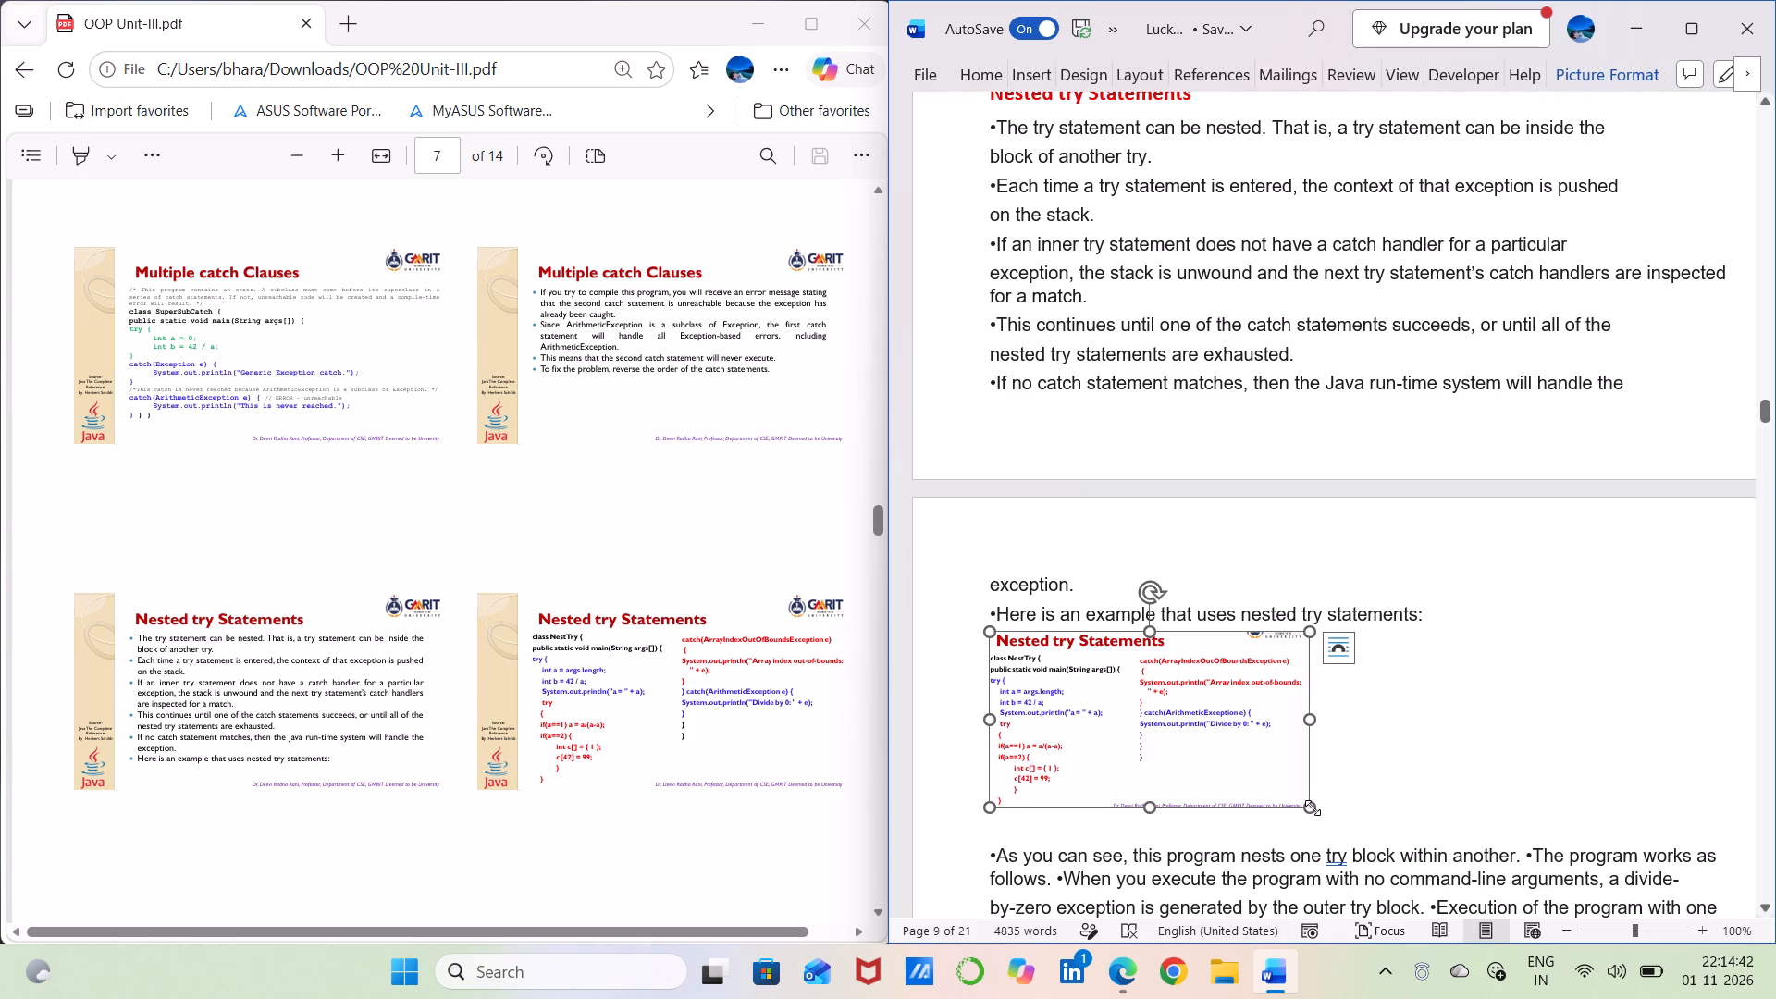
pyautogui.moveTo(1312, 809); pyautogui.dragTo(1407, 841)
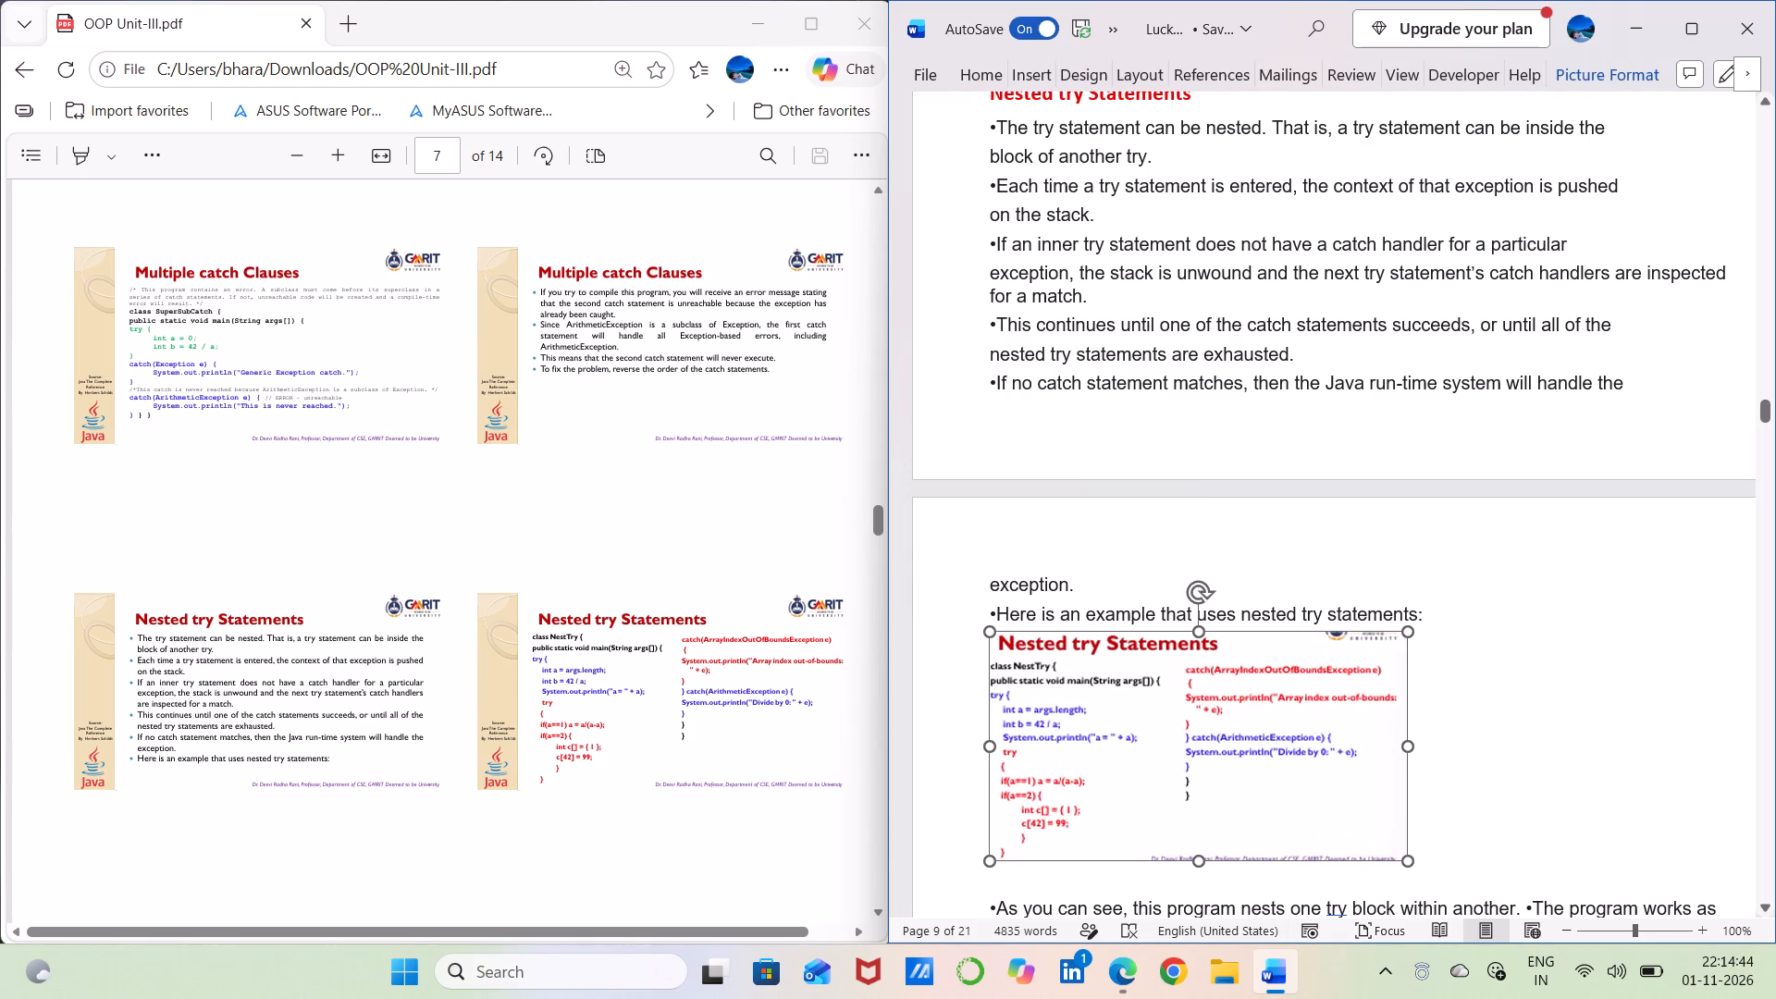
pyautogui.moveTo(1407, 841); pyautogui.dragTo(1432, 857)
pyautogui.click(1245, 781)
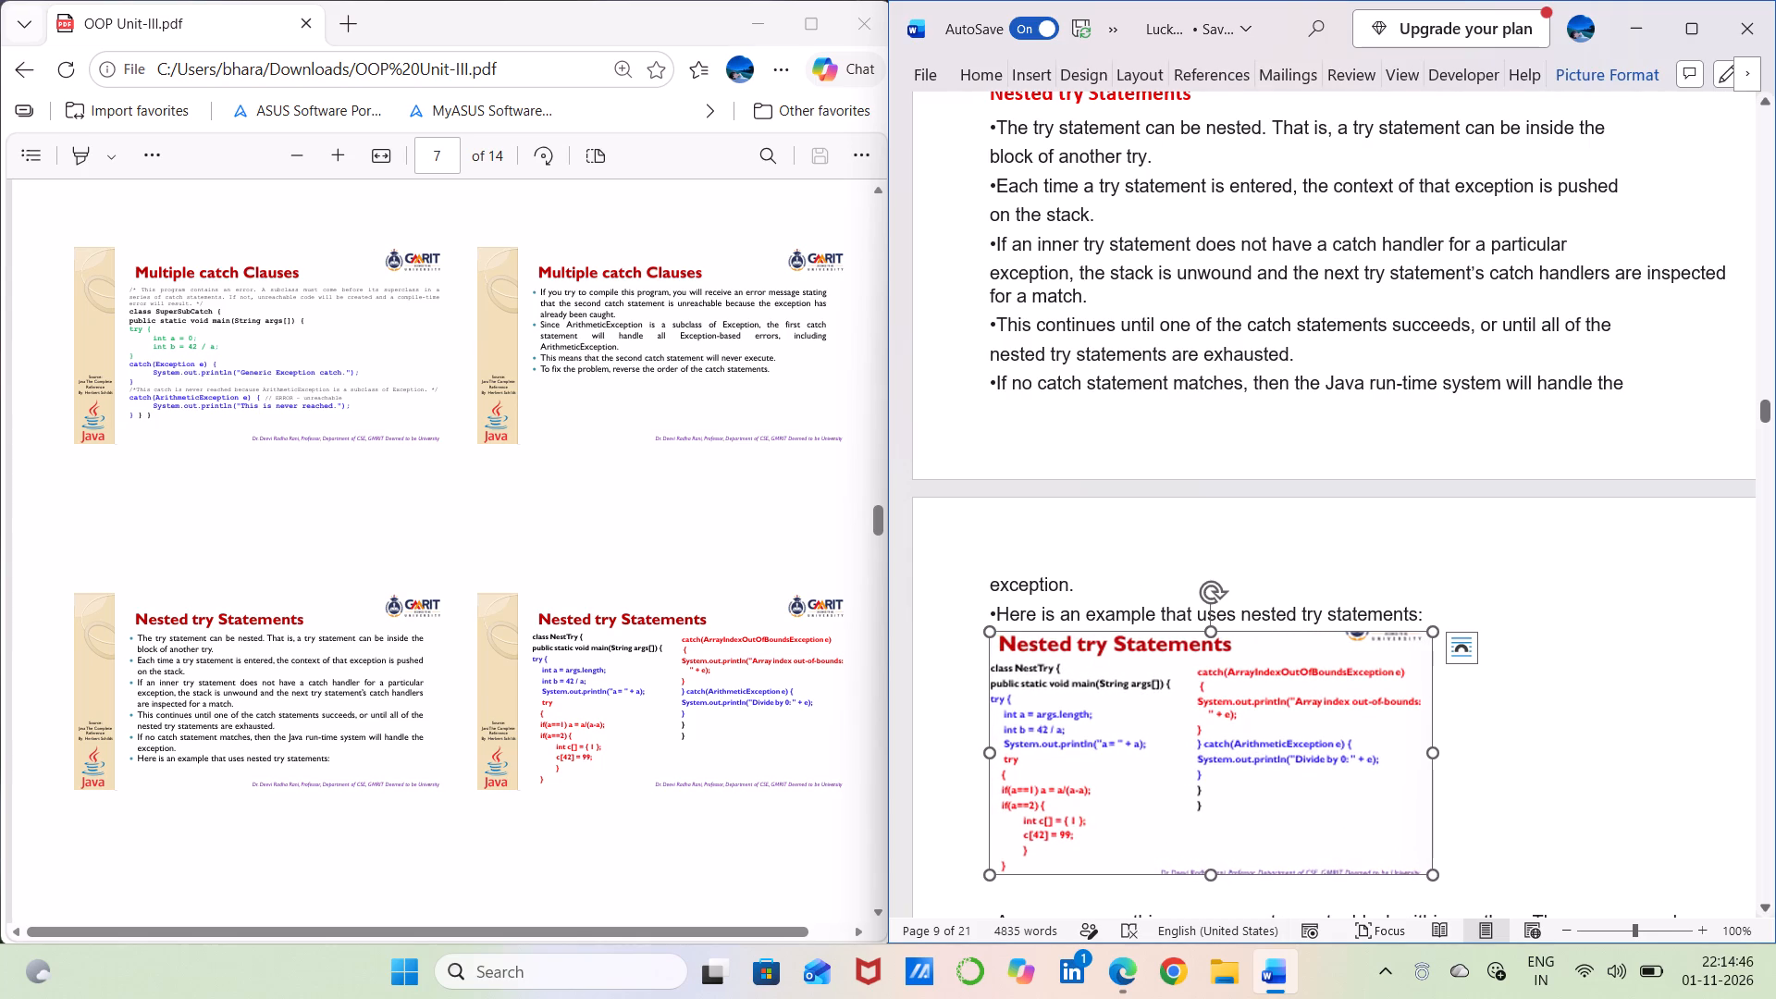
pyautogui.click(1506, 783)
# Below the NestTry image, put the "The program works", "When you execute", "Execution of", "Since the inner block" and "If you execute" bullets on separate lines.
pyautogui.scroll(-1, 1381, 854)
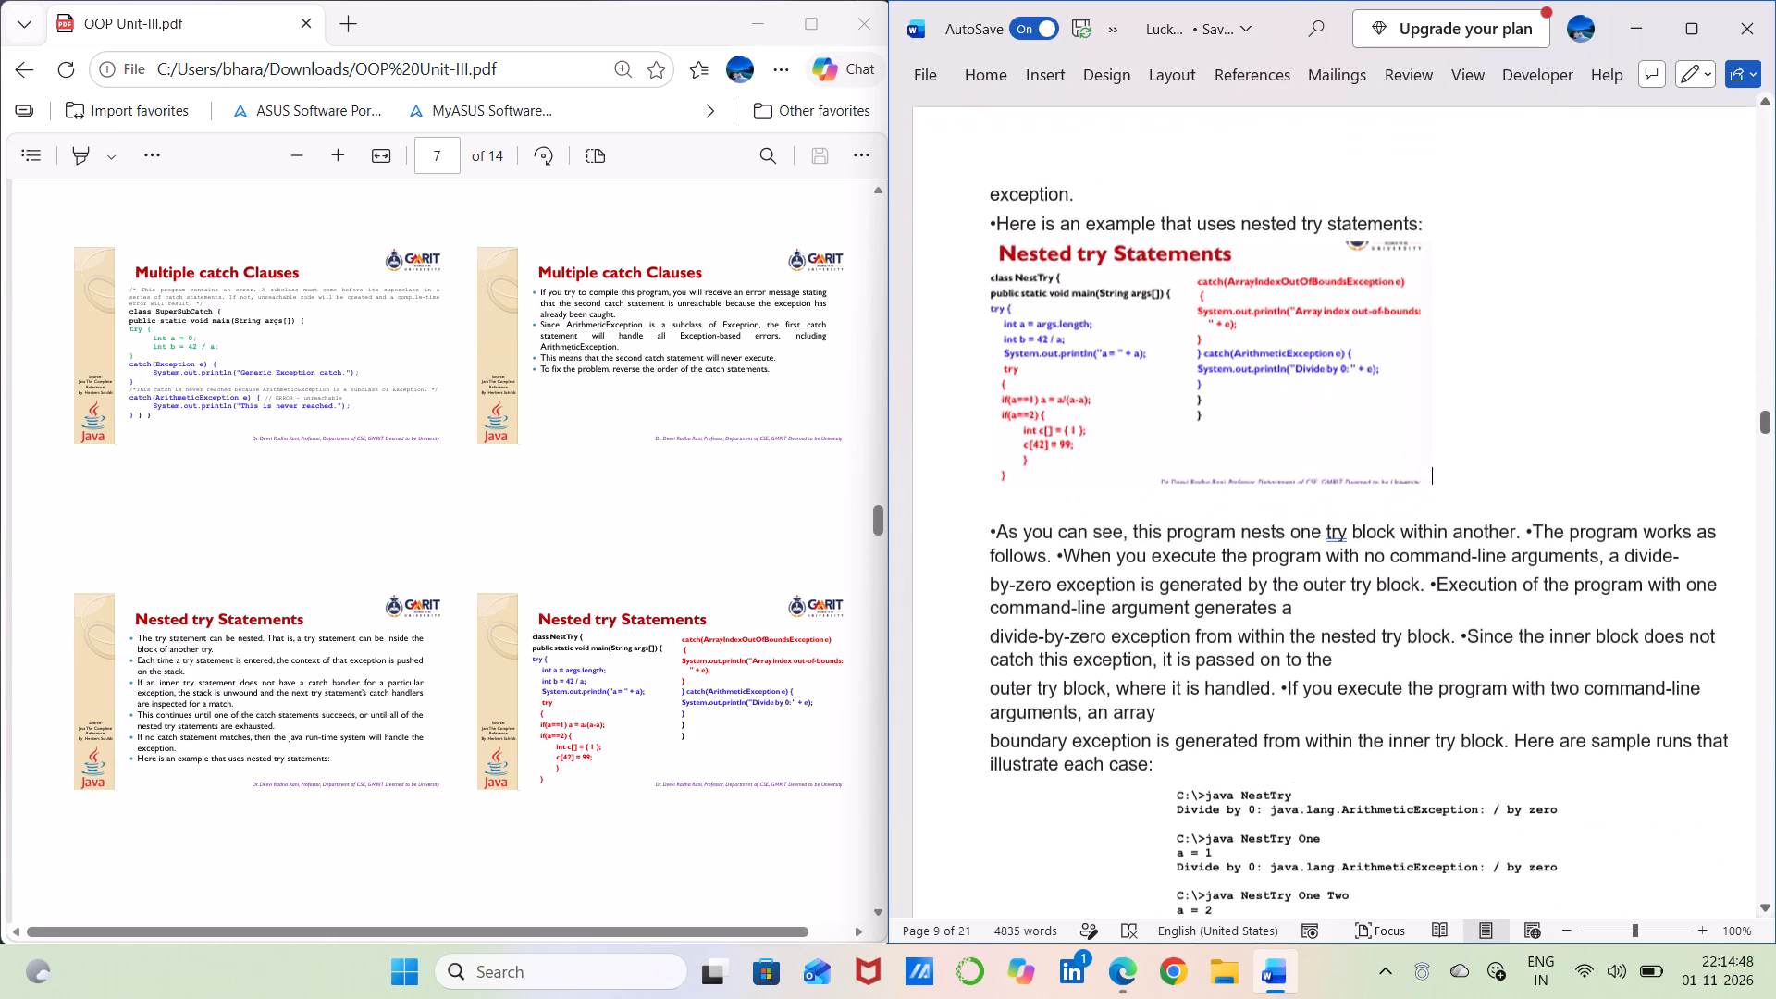
pyautogui.scroll(-1, 1381, 854)
pyautogui.click(1523, 534)
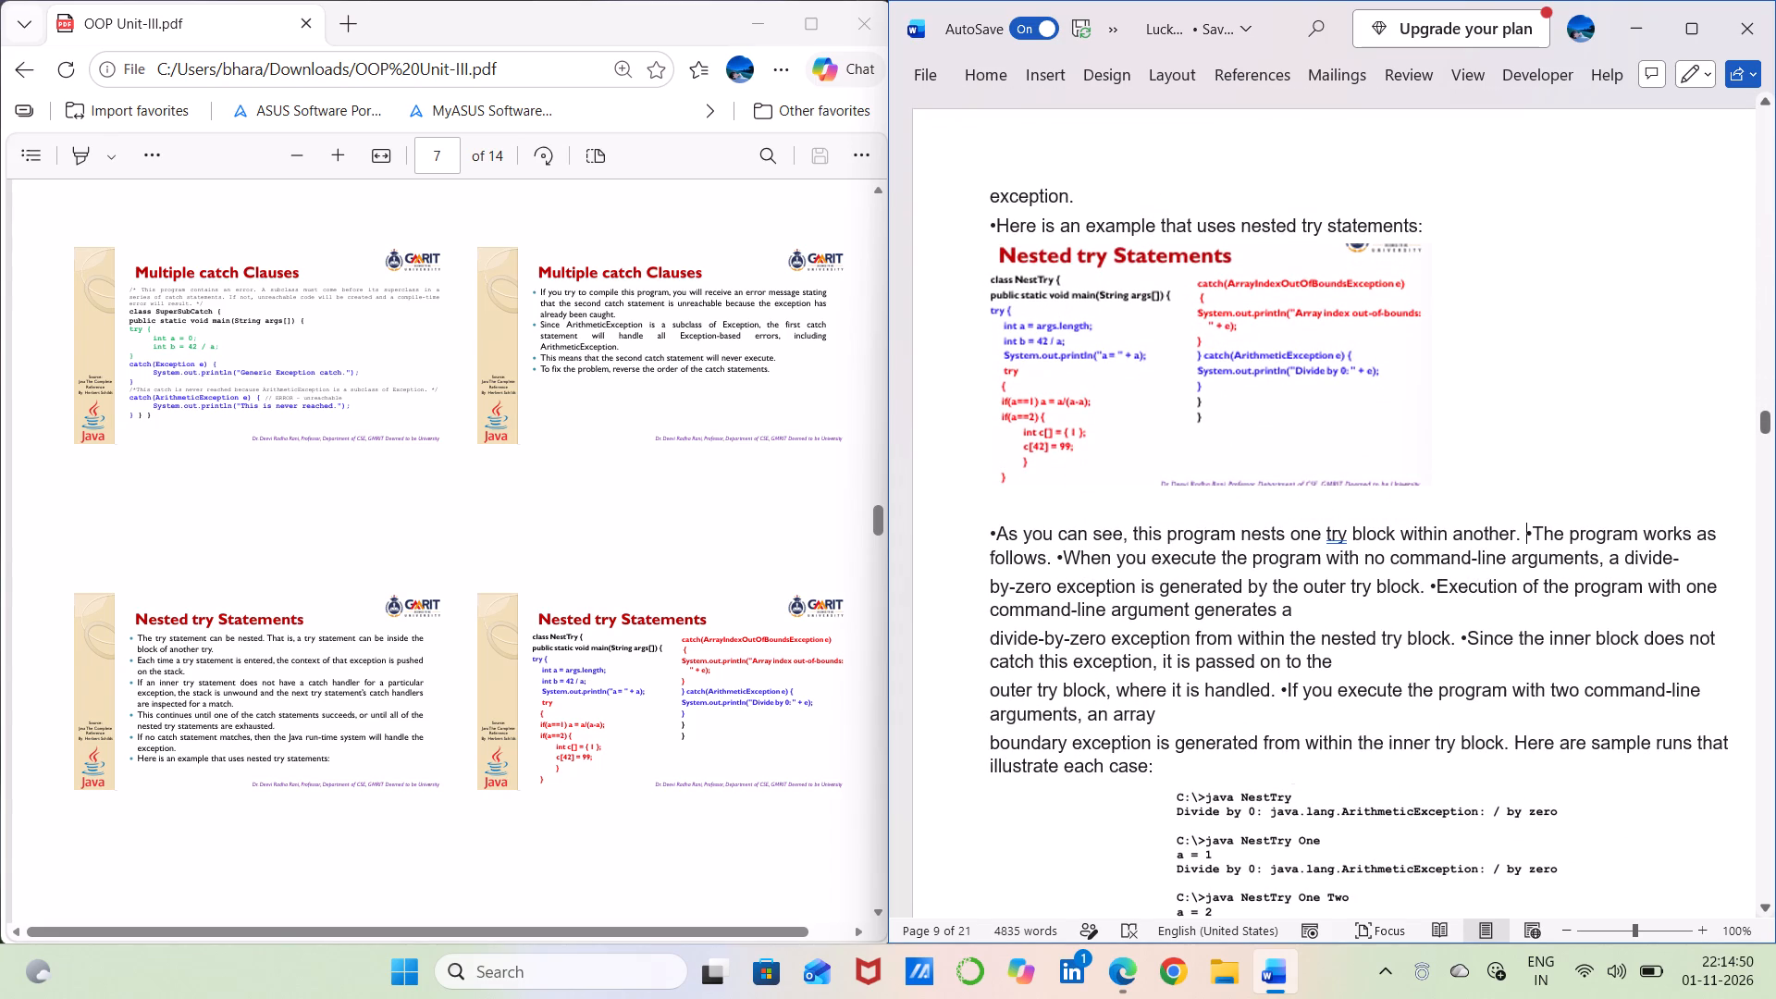
pyautogui.press('Return')
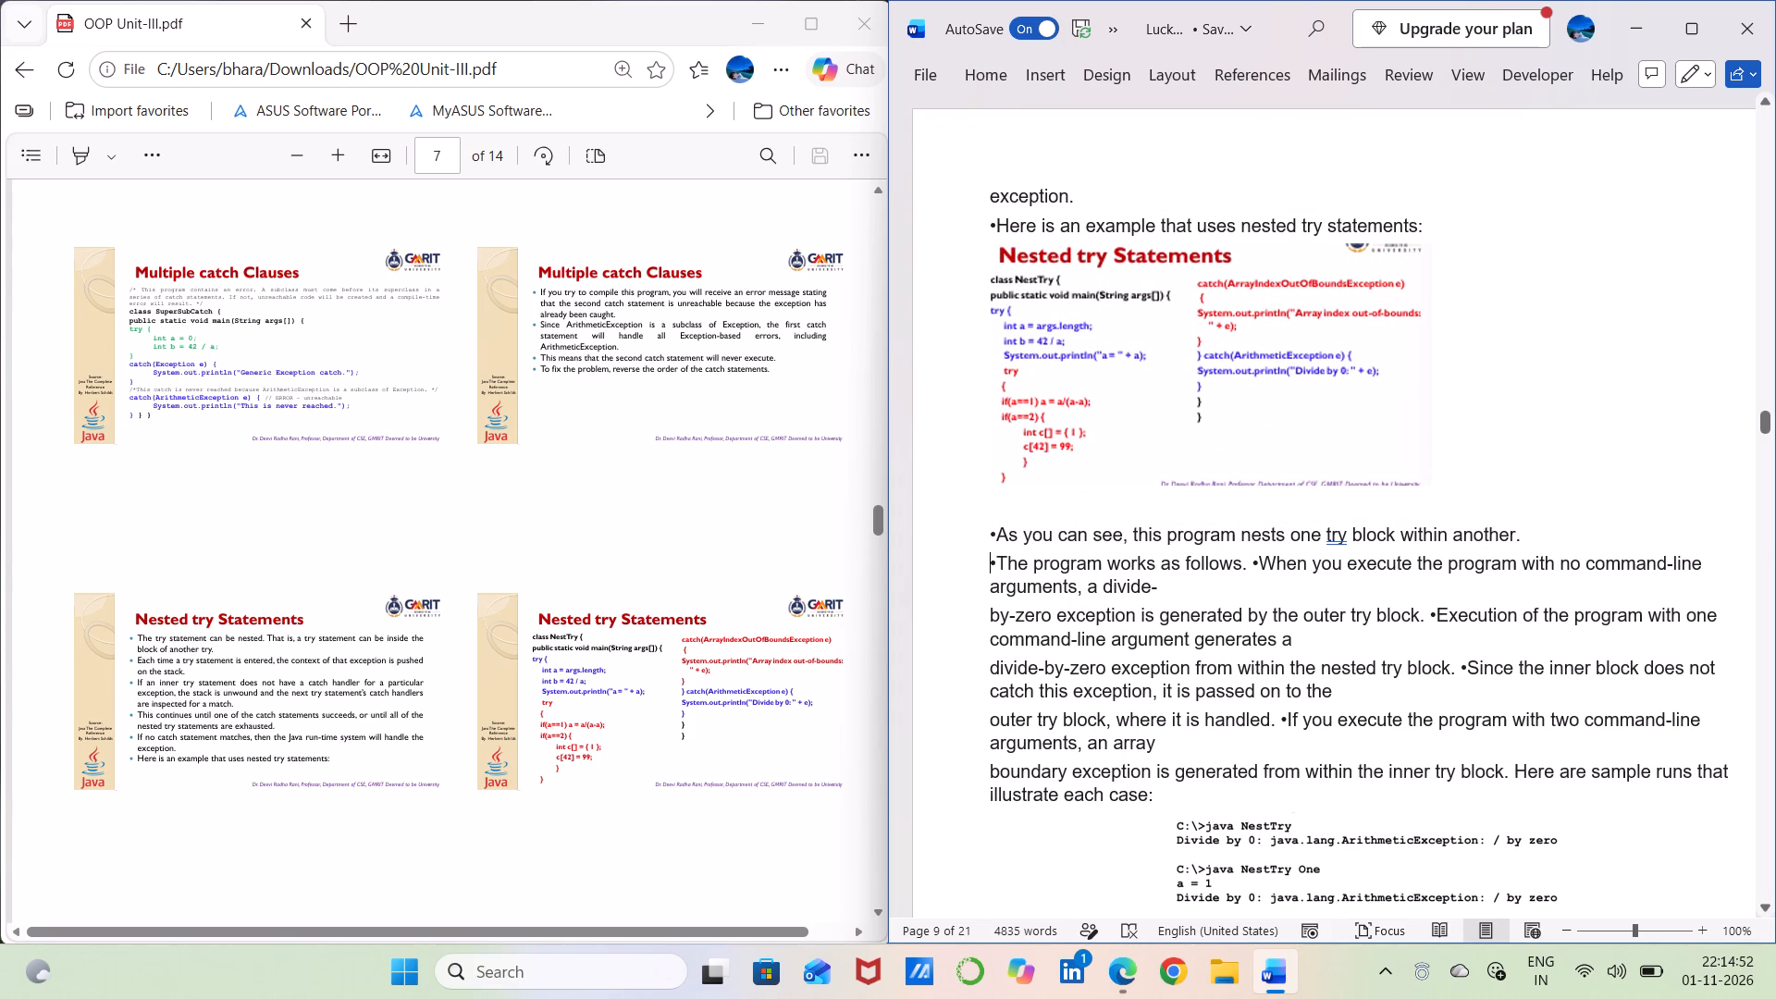
pyautogui.click(1253, 564)
pyautogui.press('Return')
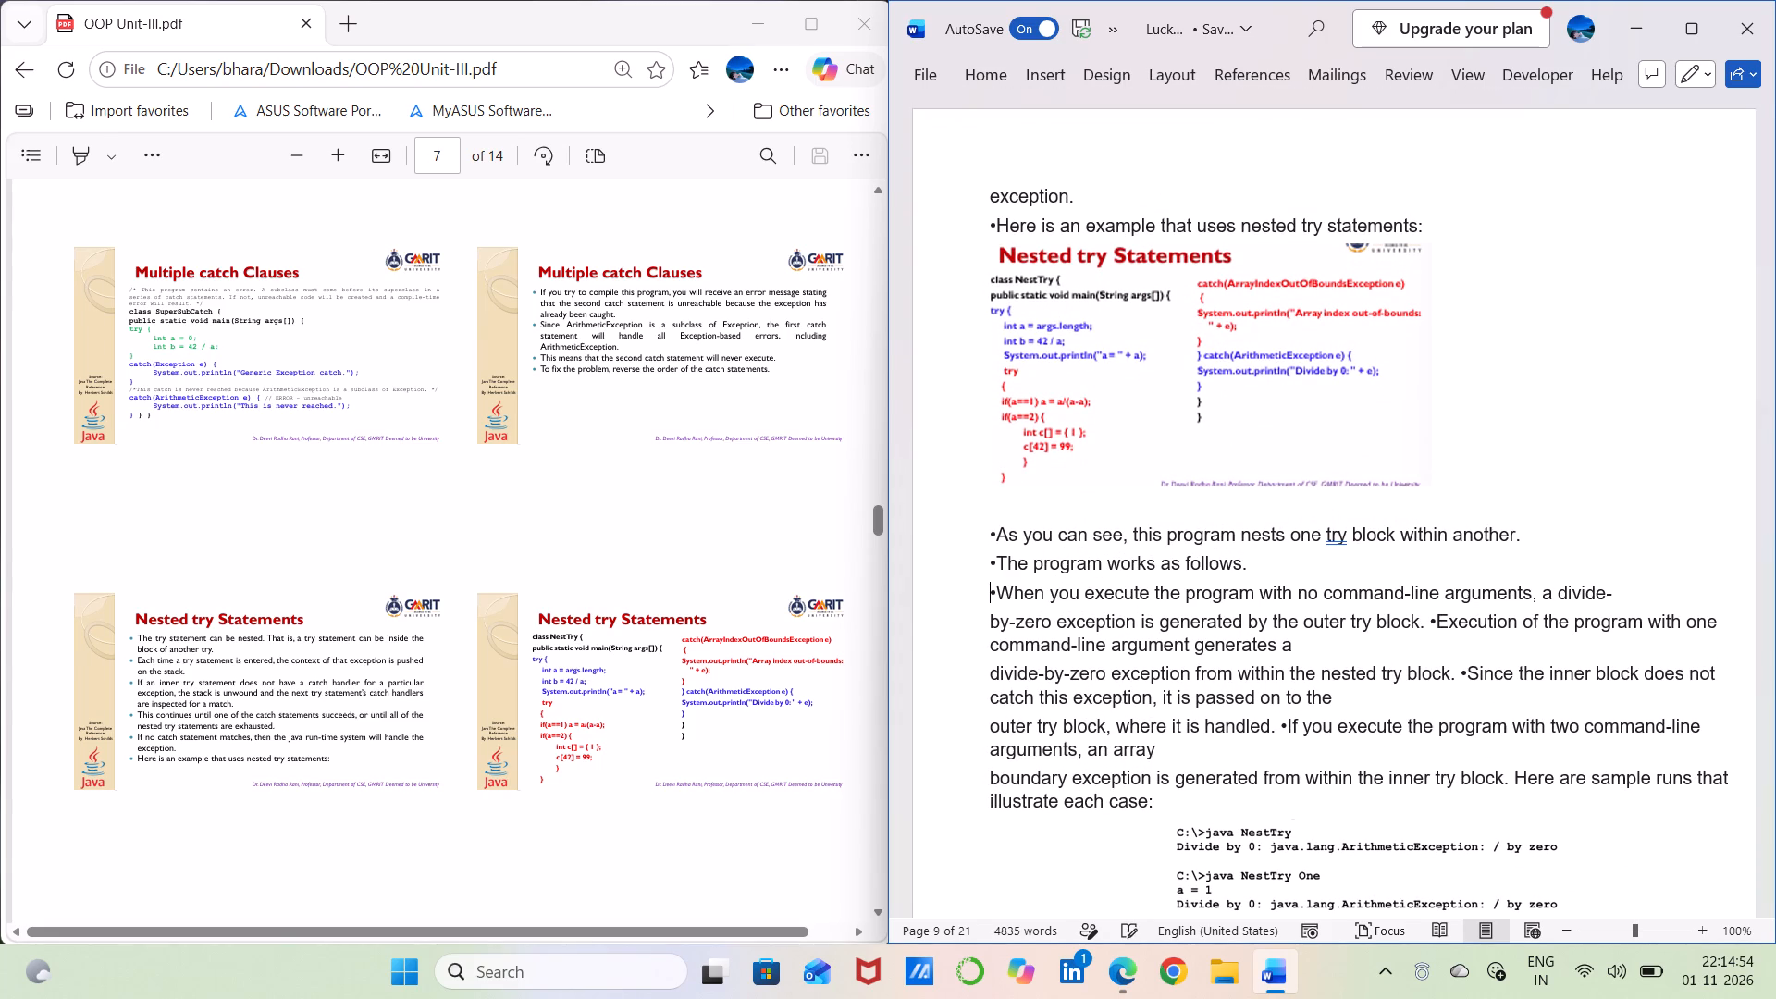
pyautogui.click(1431, 623)
pyautogui.press('Return')
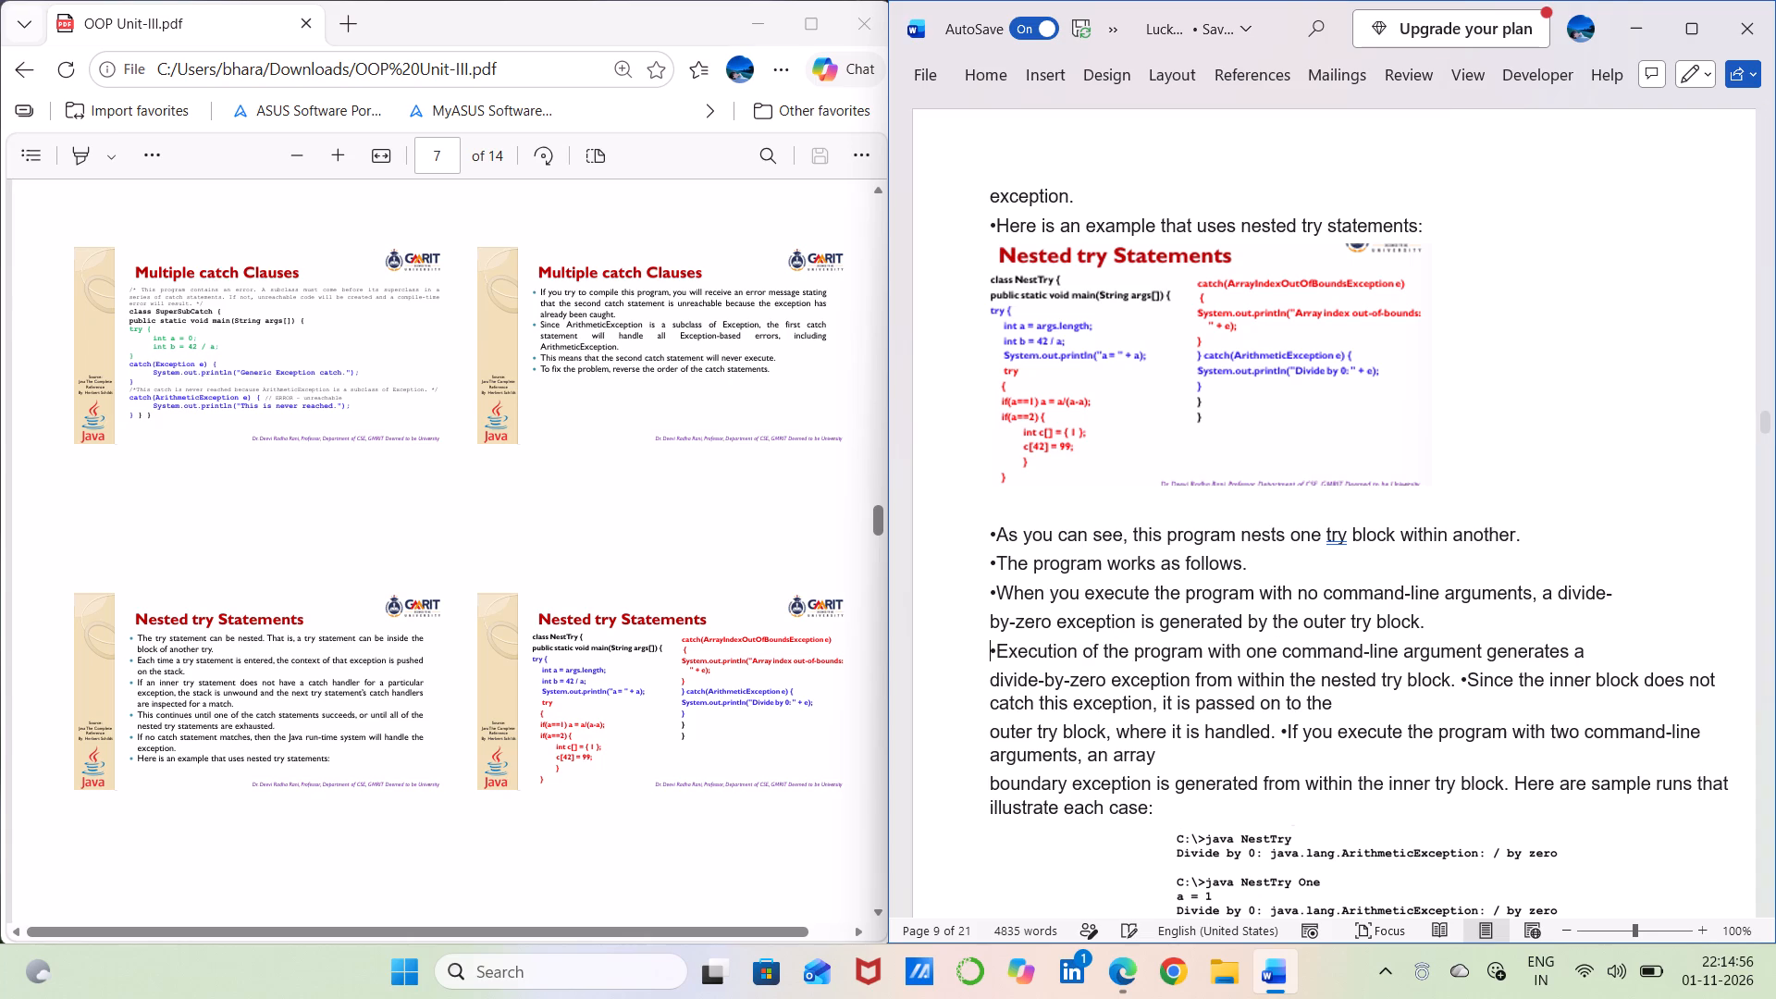
pyautogui.click(1459, 677)
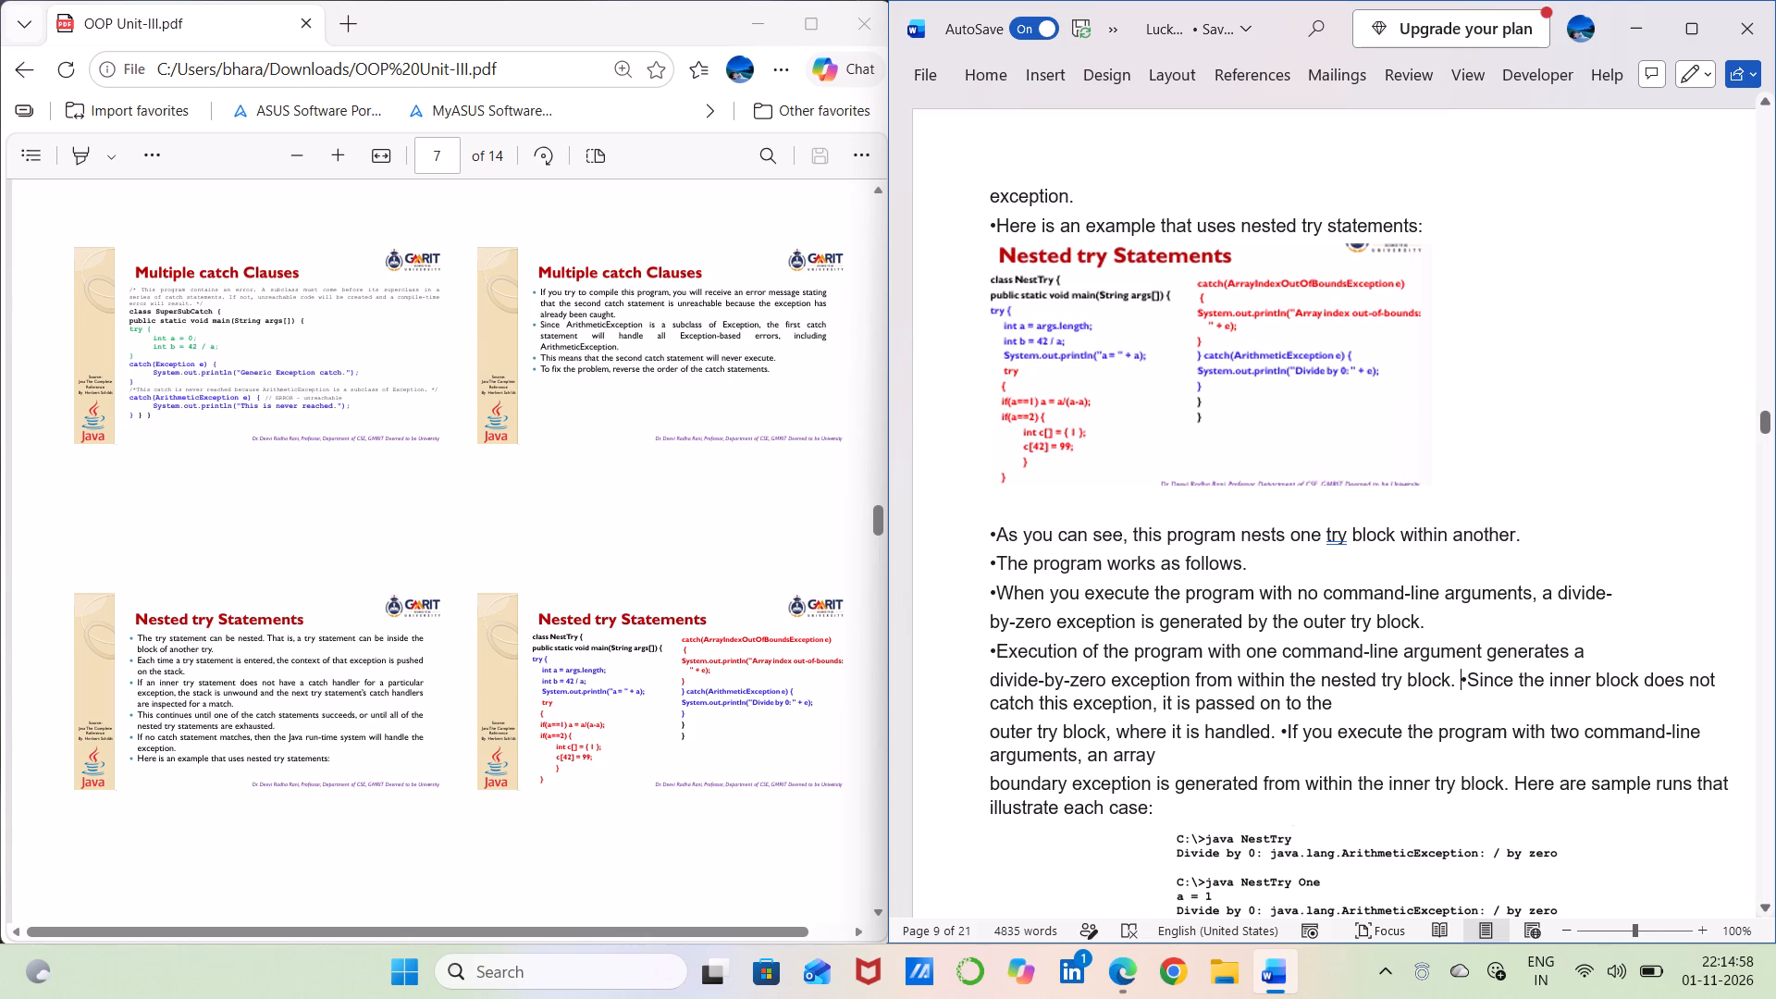
pyautogui.press('Return')
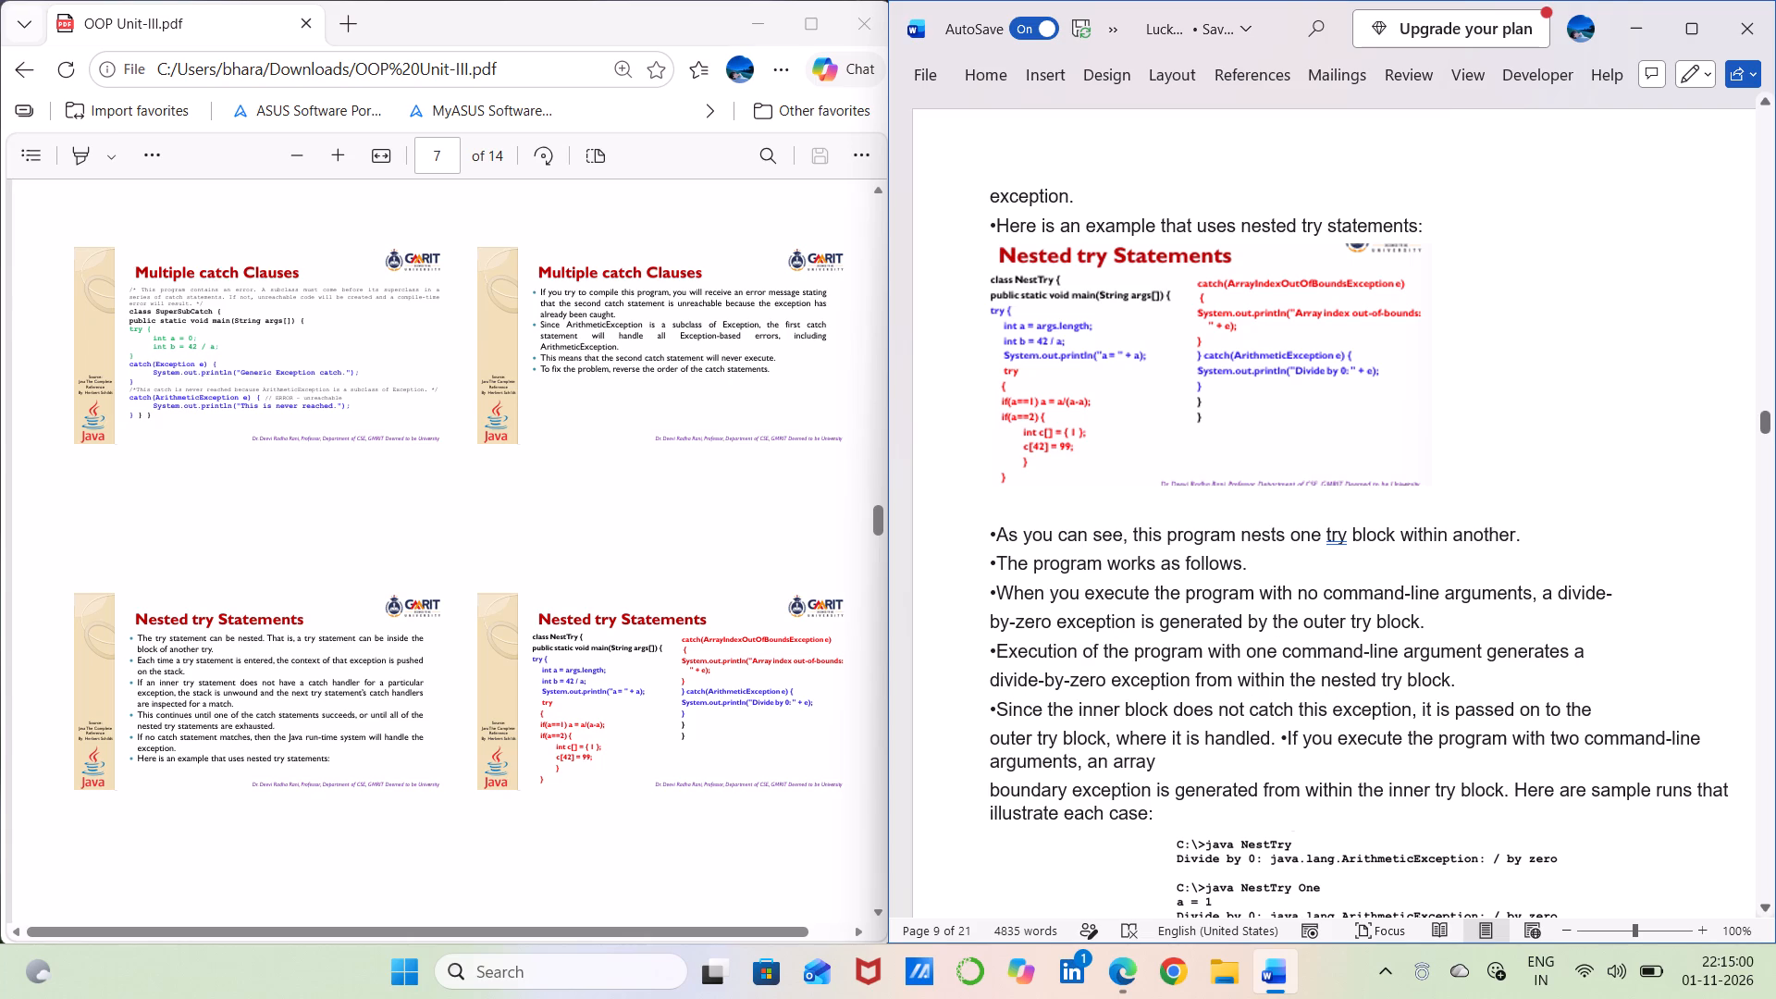
pyautogui.click(1280, 740)
pyautogui.press('Return')
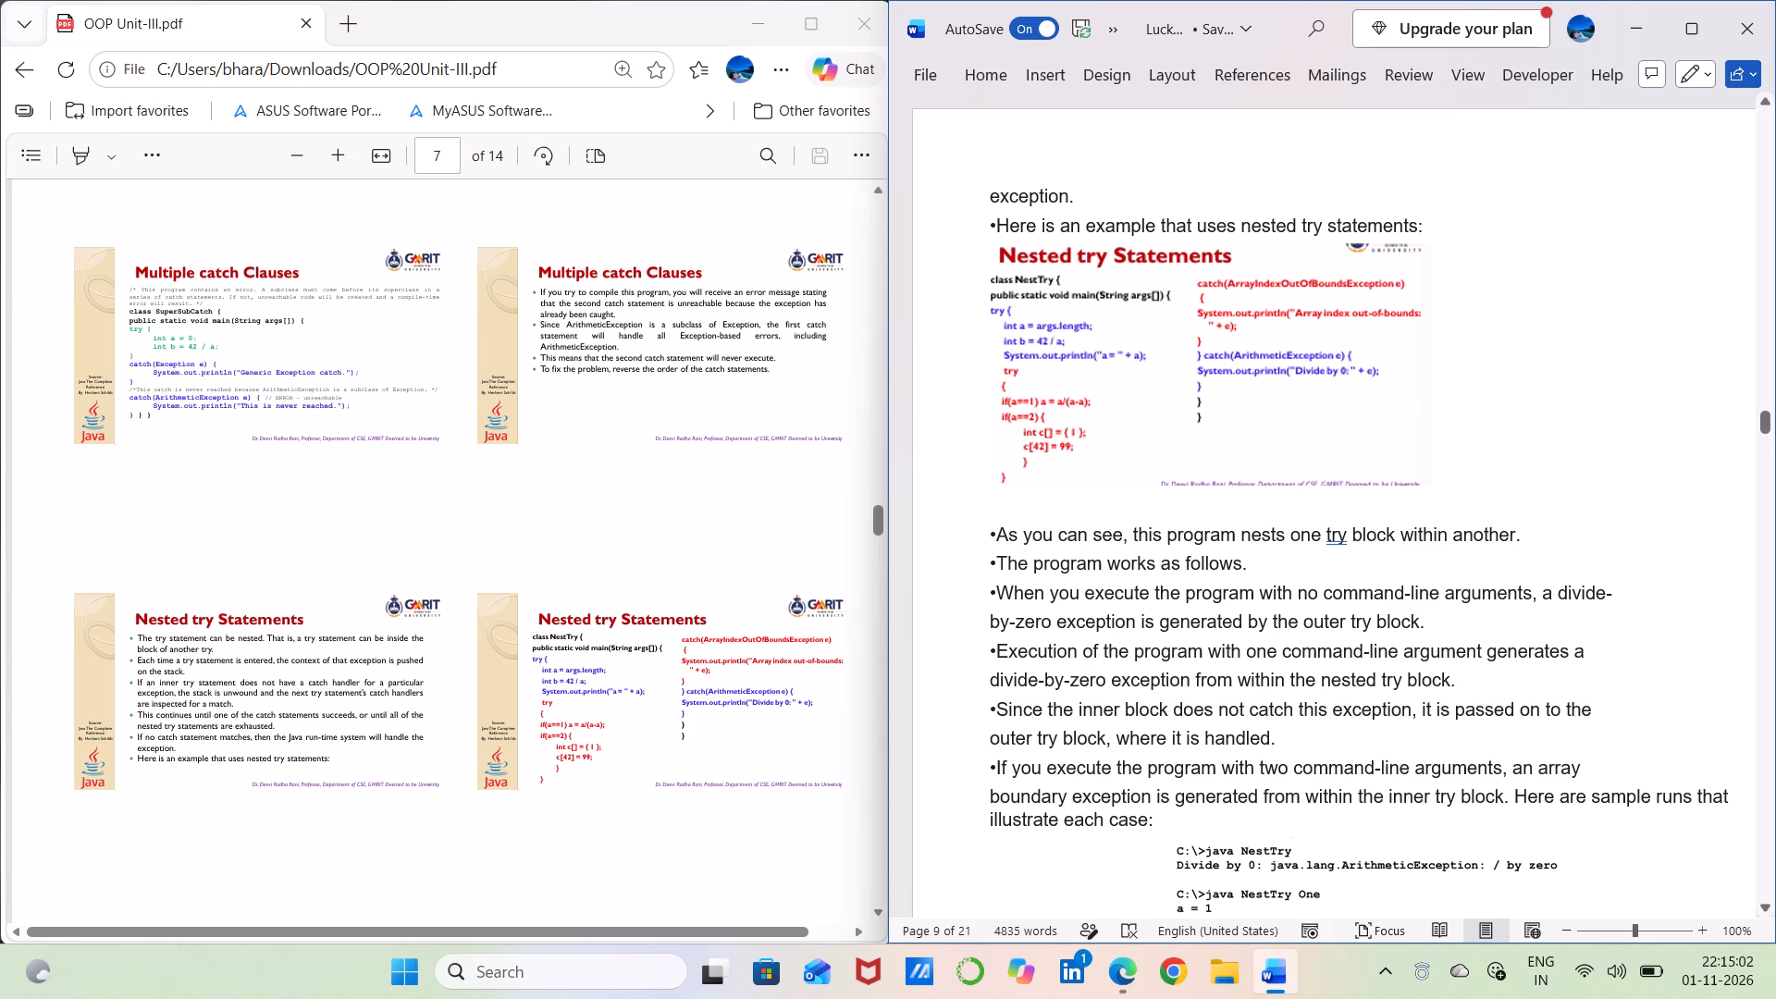
# Cut the duplicated plain-text NestTry sample-run output and the "Code screenshot cropped" caption below the sample-run image, closing the leftover blank line.
pyautogui.scroll(-1, 1159, 854)
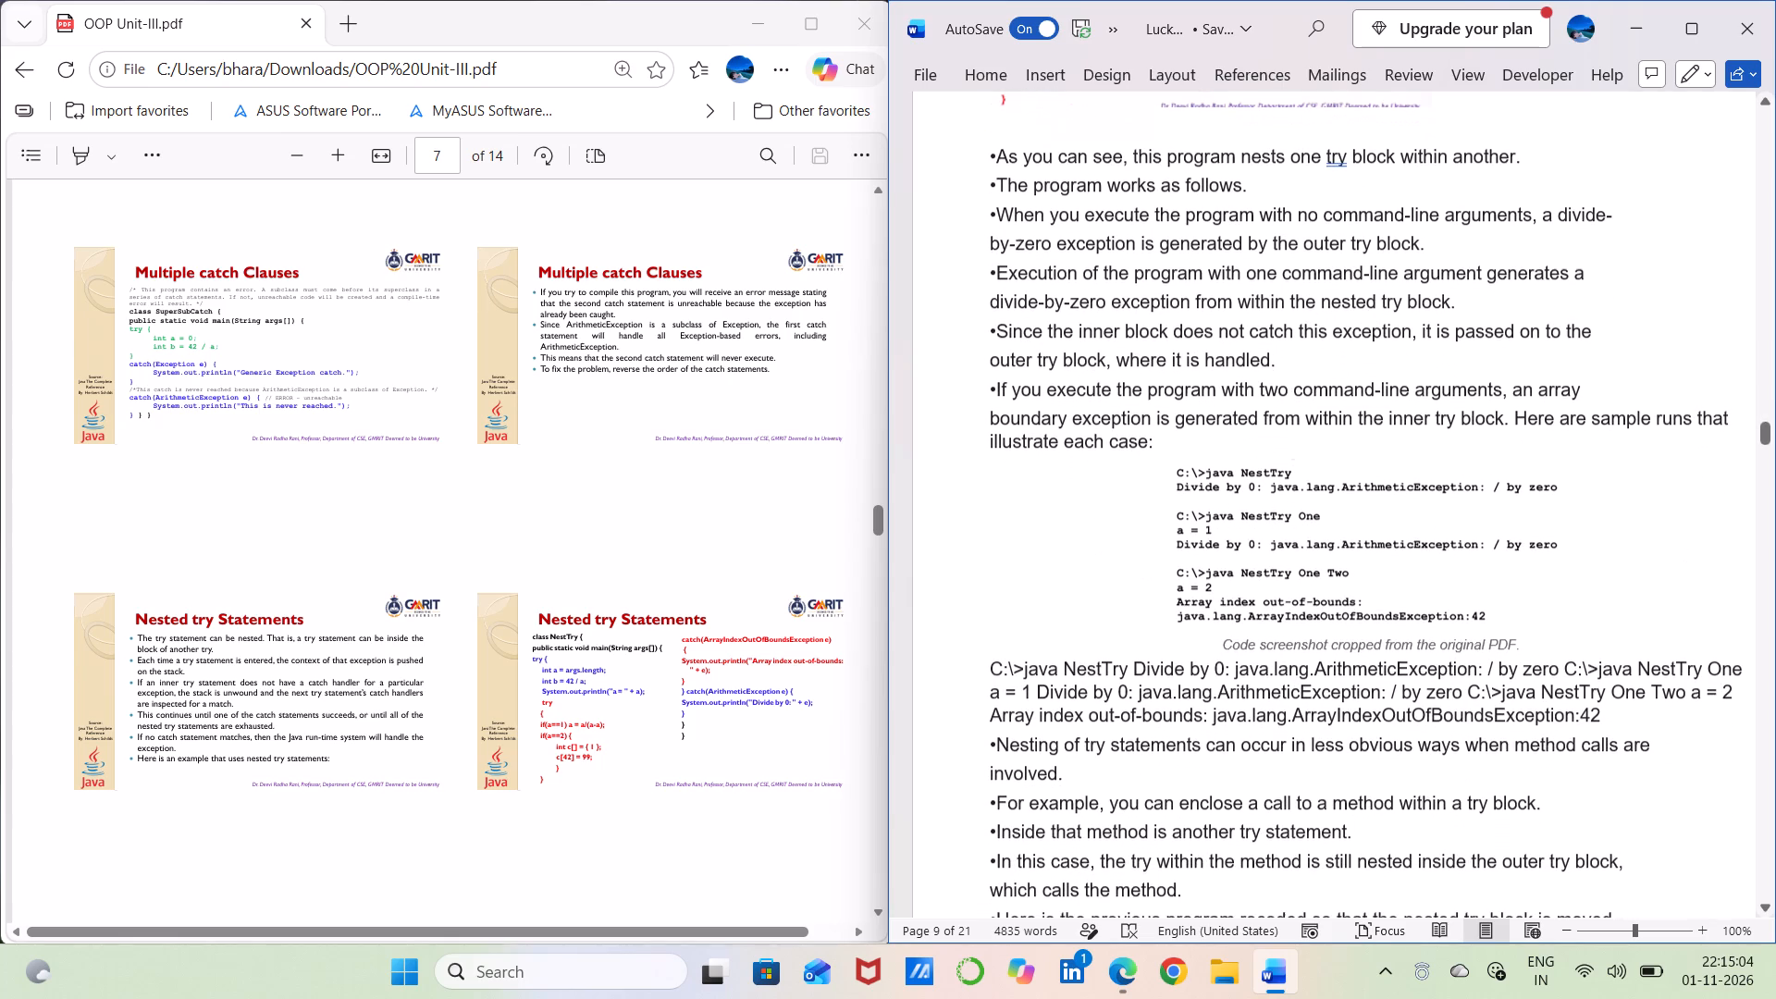
pyautogui.scroll(-3, 693, 822)
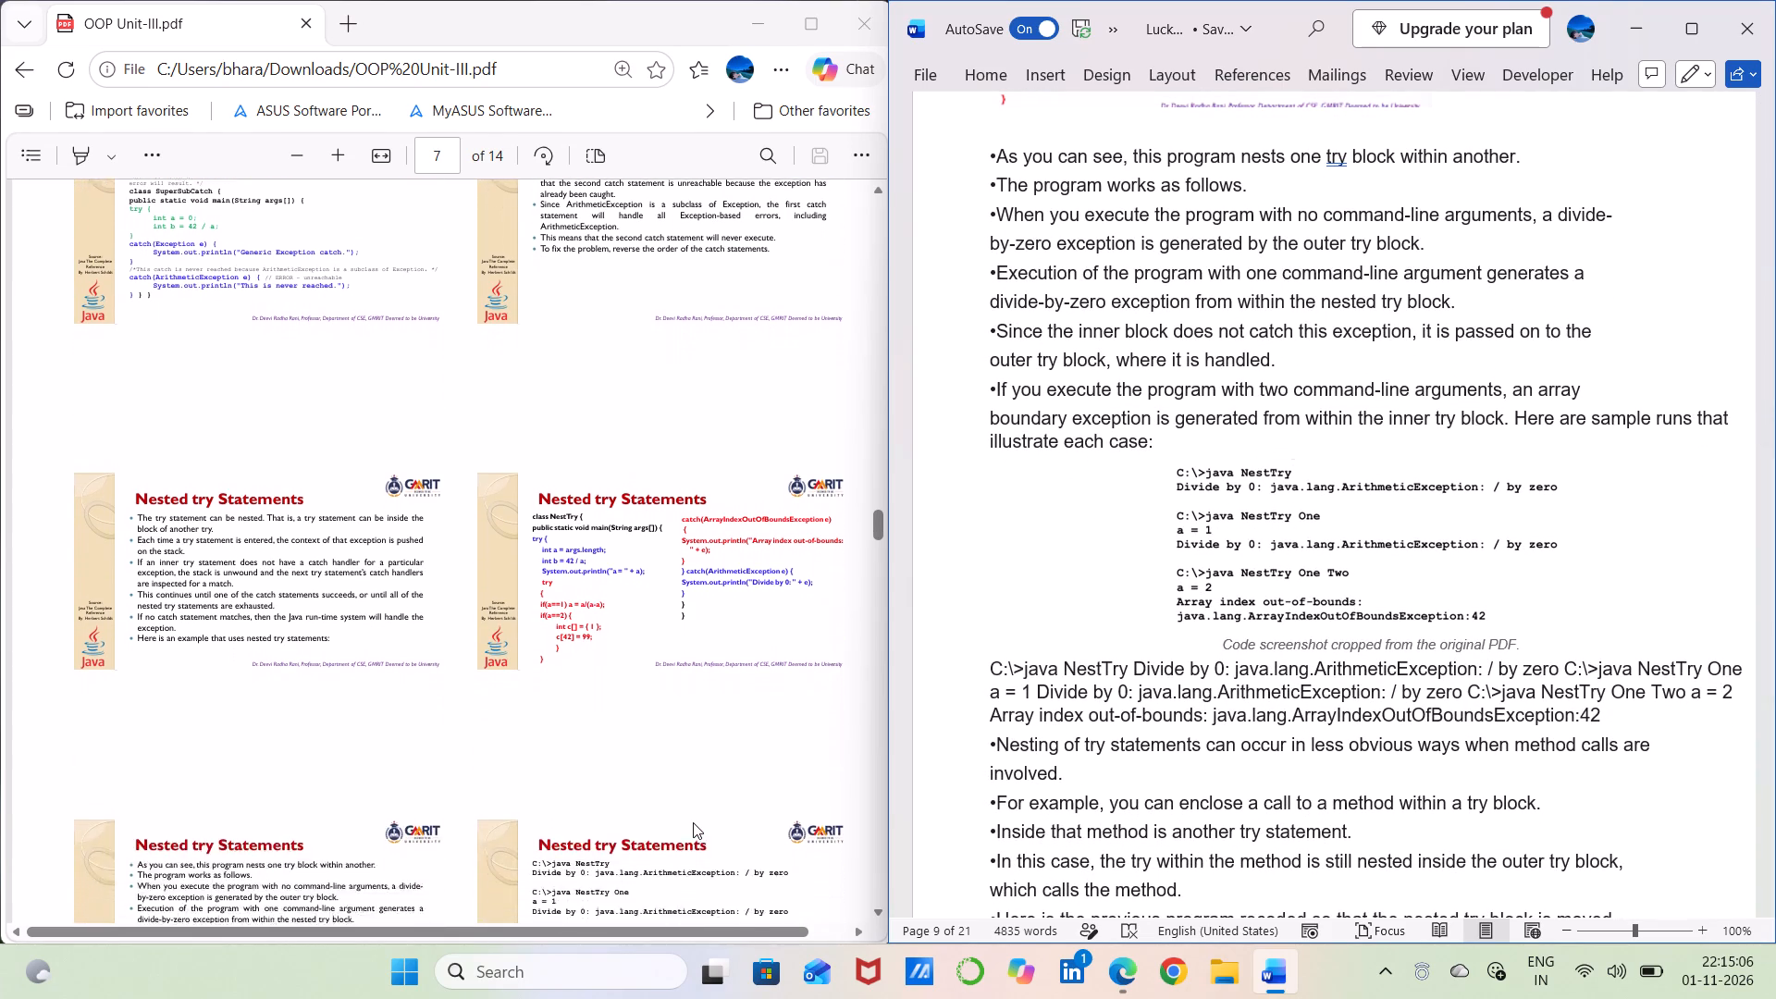
pyautogui.scroll(-2, 693, 822)
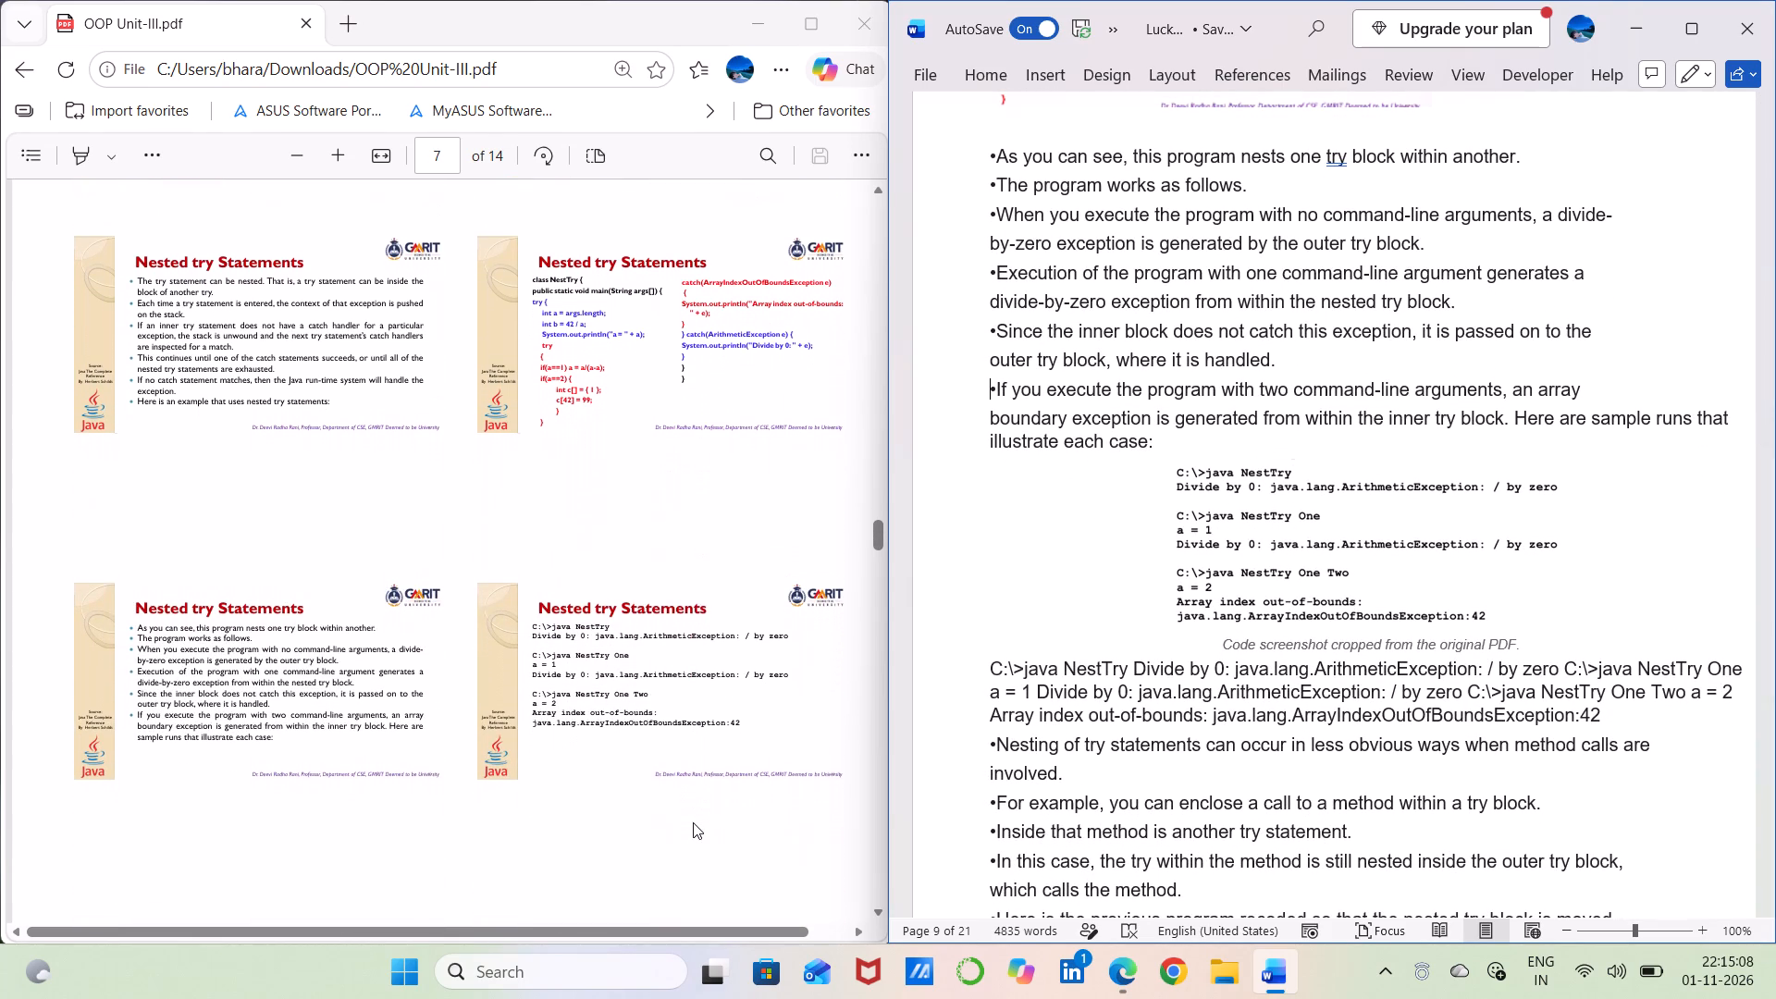
pyautogui.scroll(-2, 693, 822)
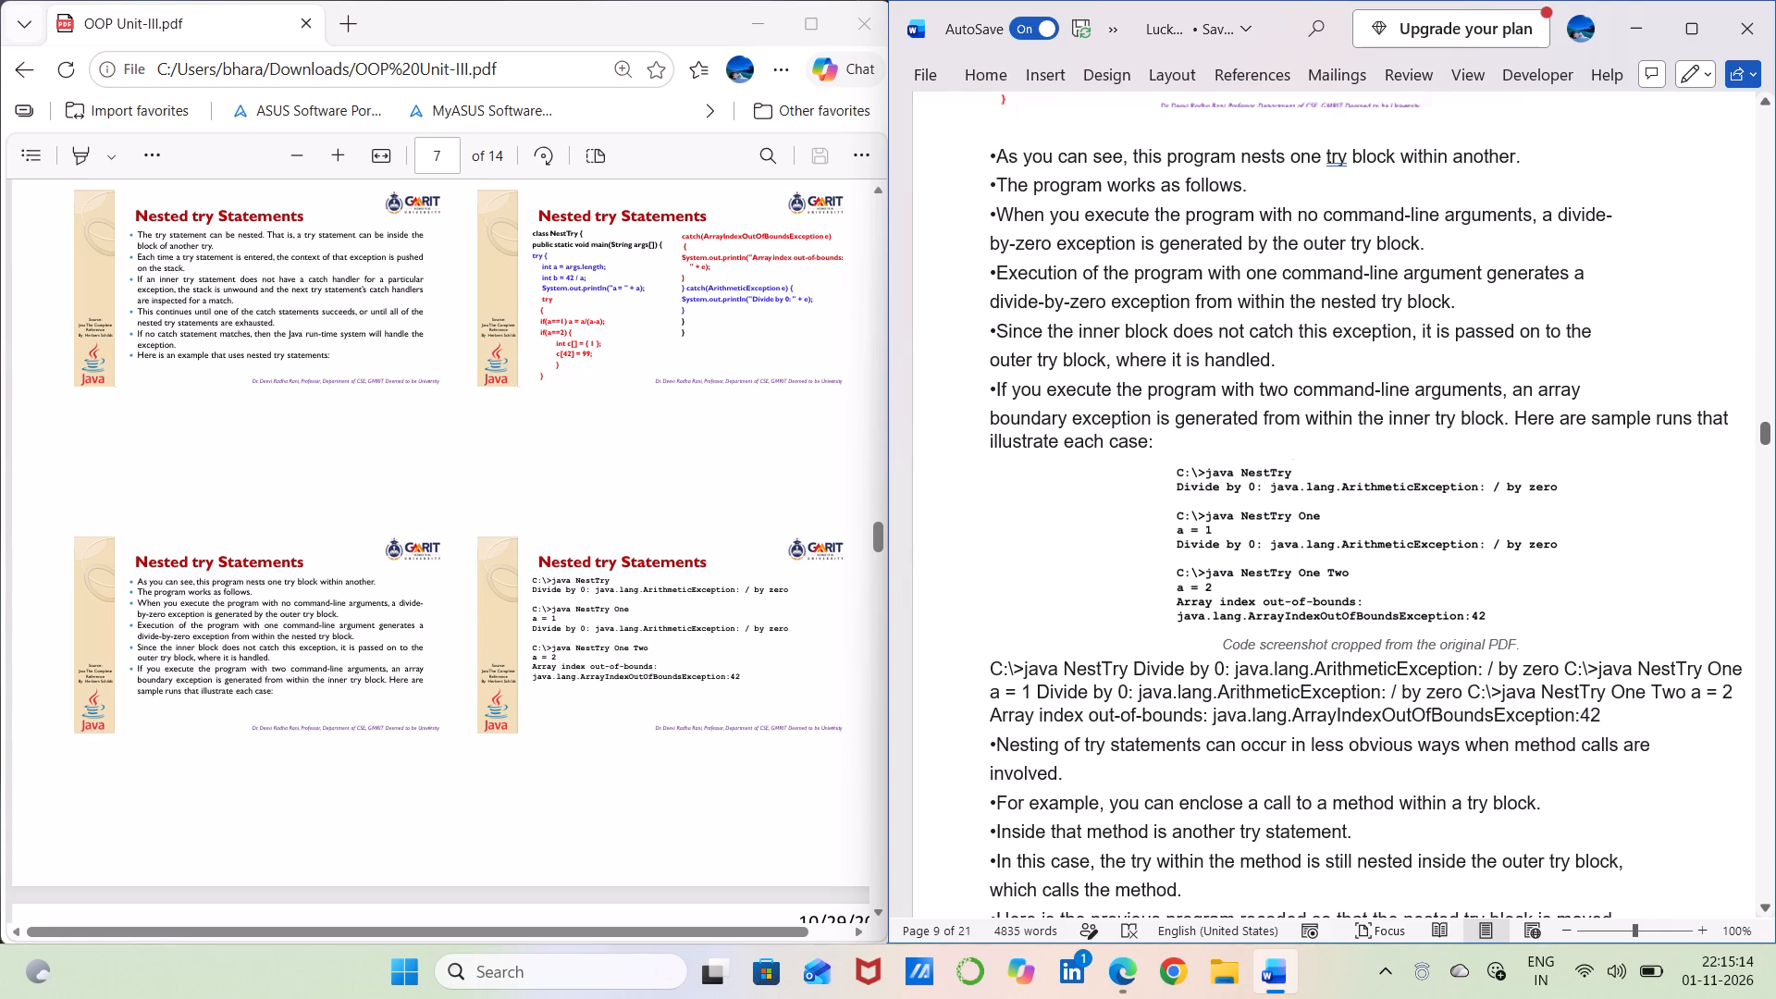
pyautogui.moveTo(1614, 716); pyautogui.dragTo(993, 672)
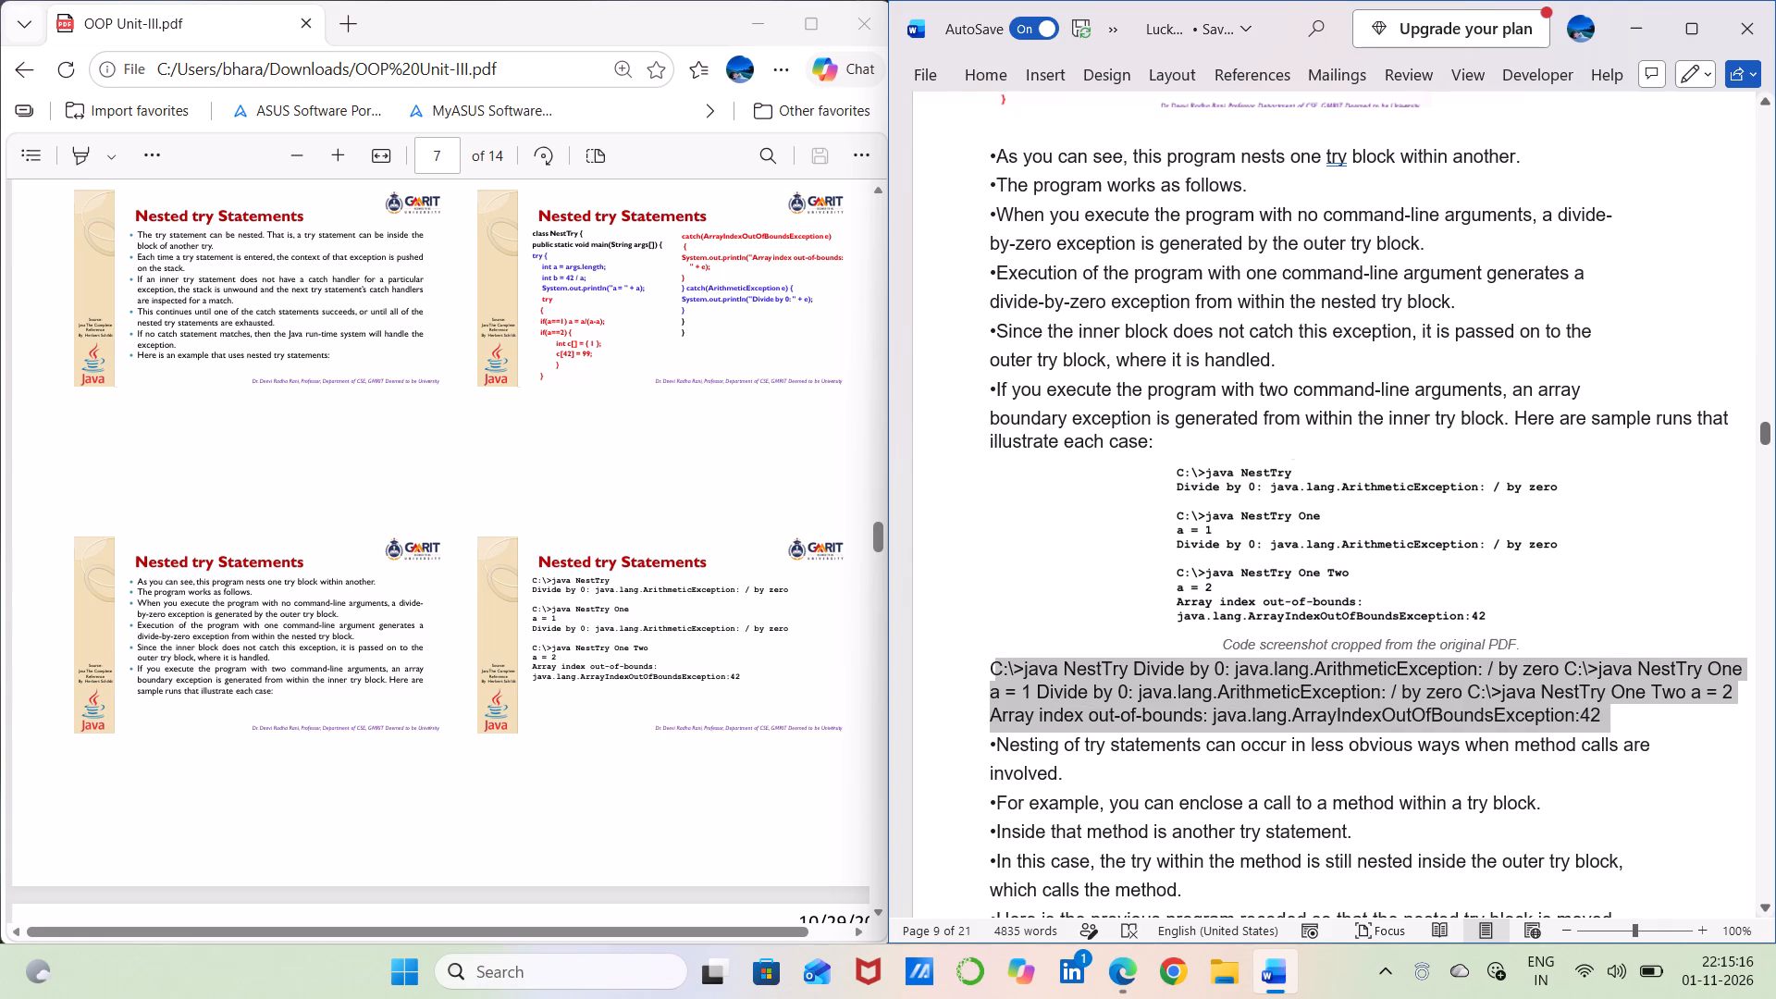
pyautogui.moveTo(993, 672); pyautogui.dragTo(993, 672)
pyautogui.hotkey('ctrl', 'x')
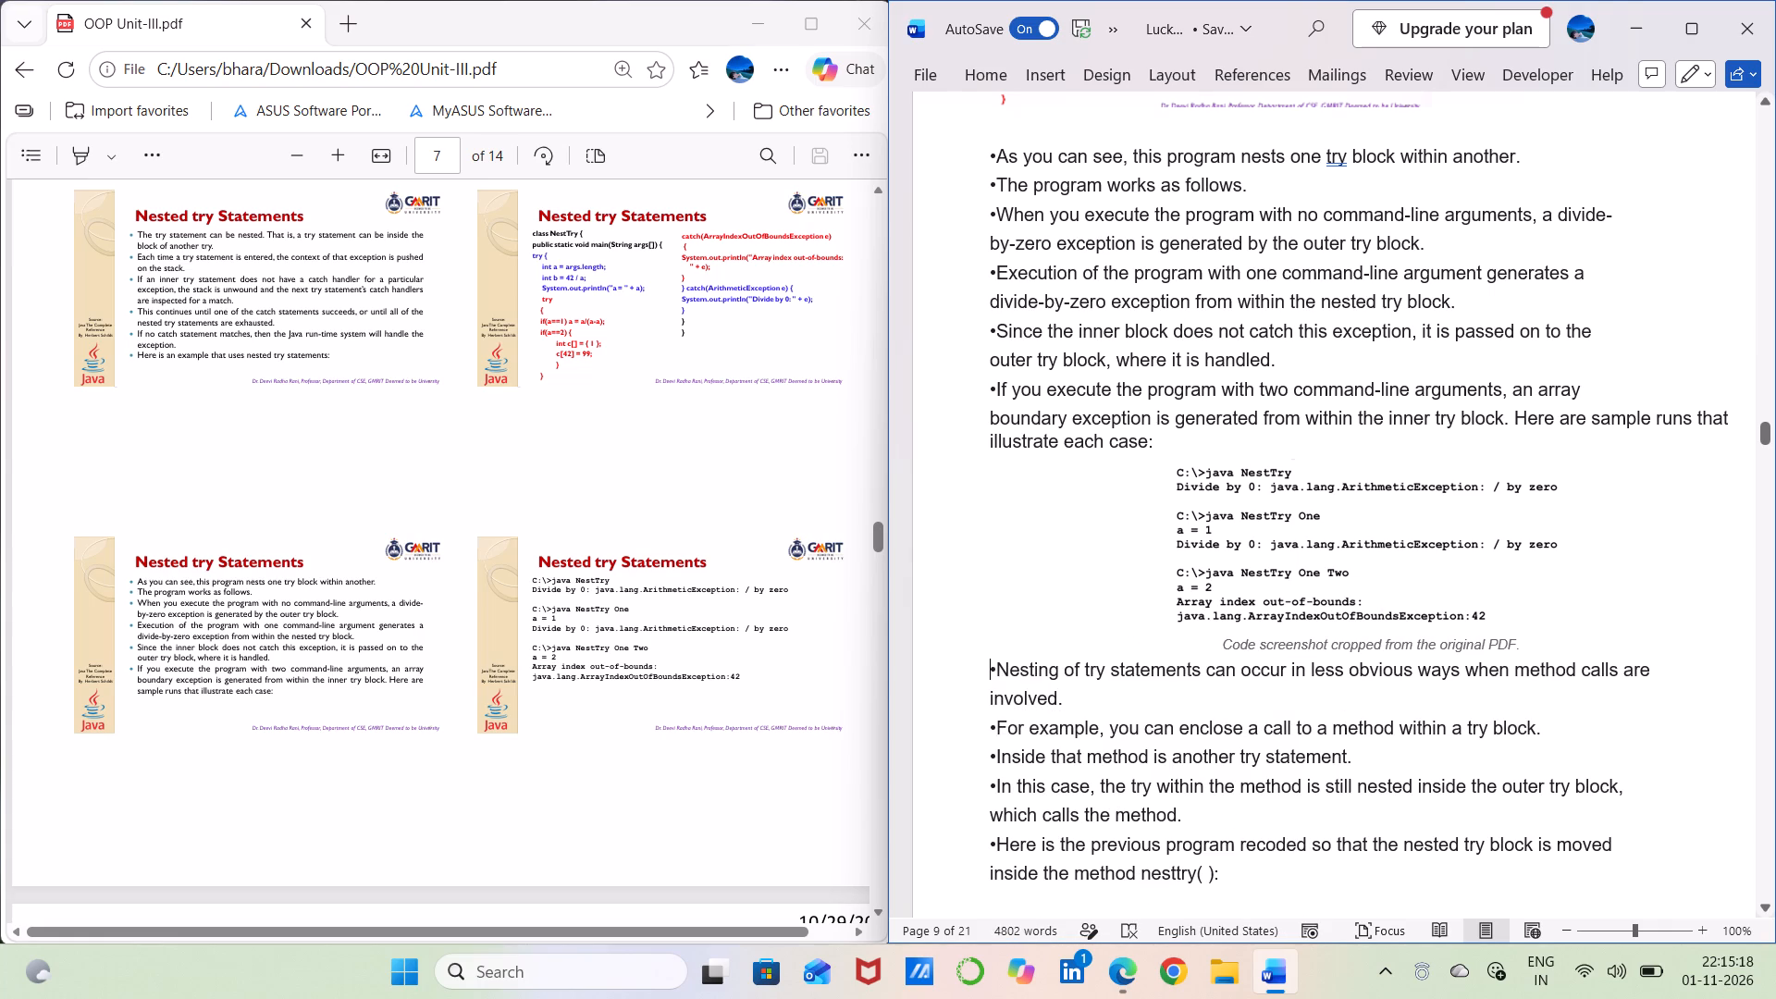
pyautogui.moveTo(1514, 640); pyautogui.dragTo(1195, 652)
pyautogui.hotkey('ctrl', 'x')
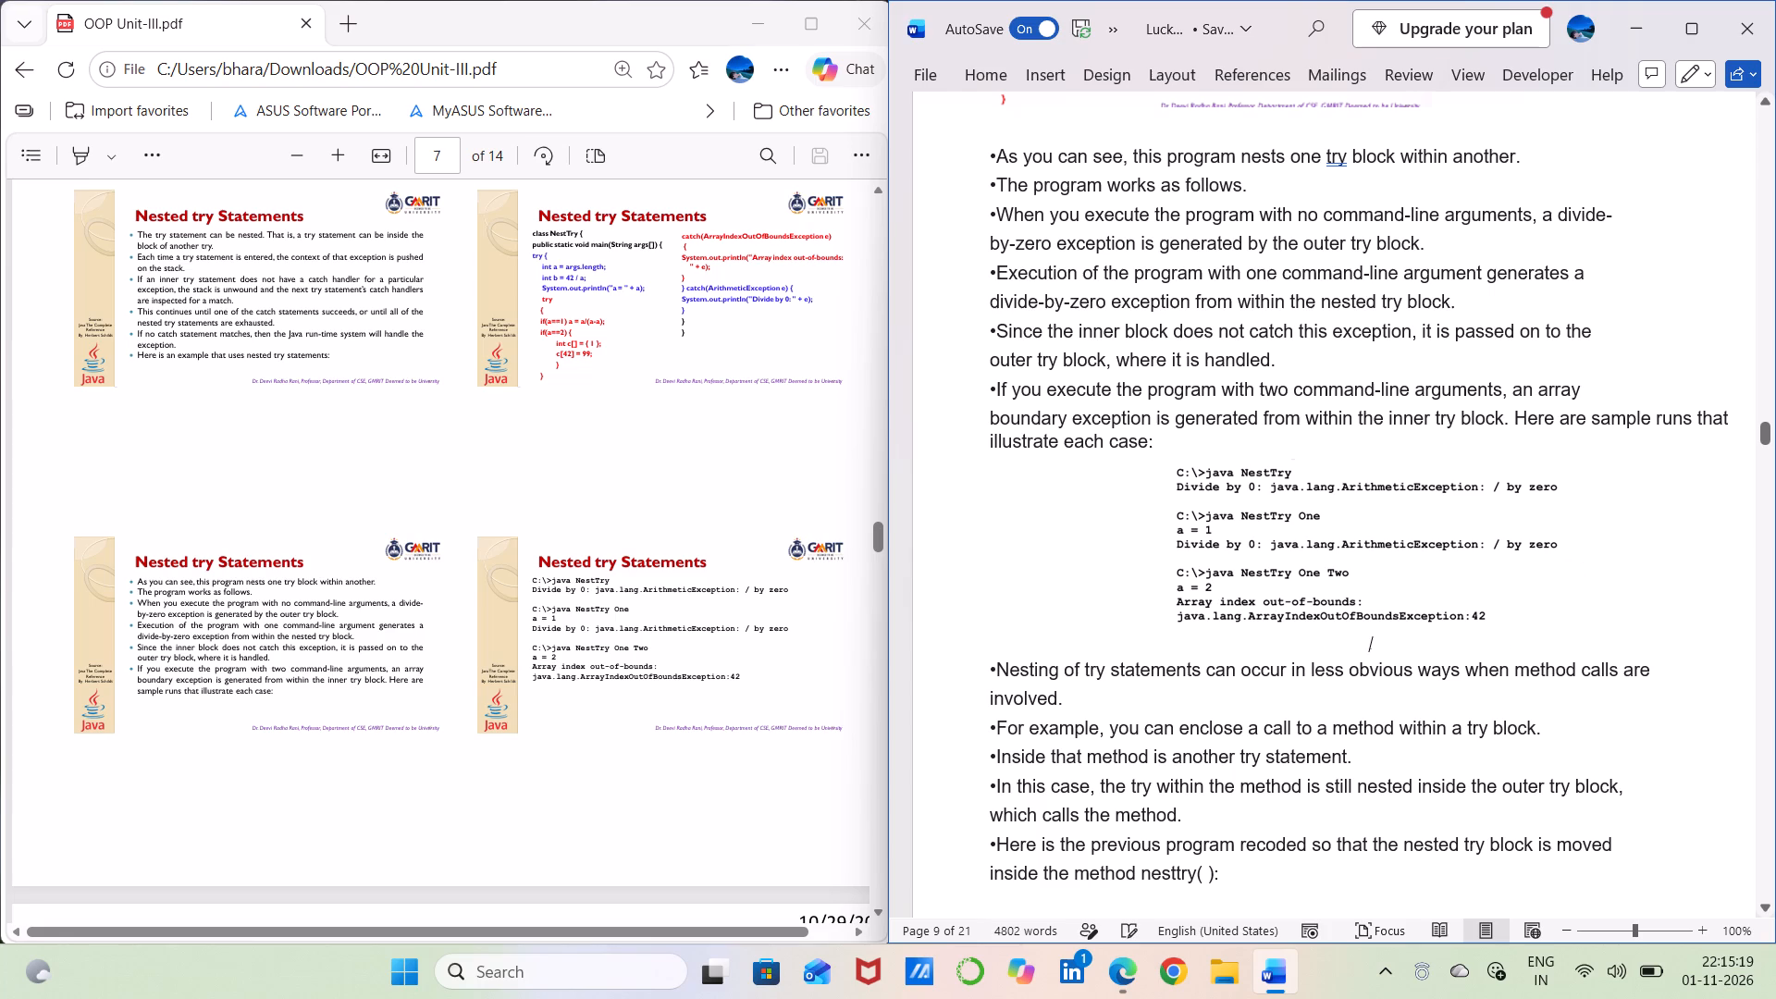
pyautogui.press('BackSpace')
pyautogui.press('BackSpace')
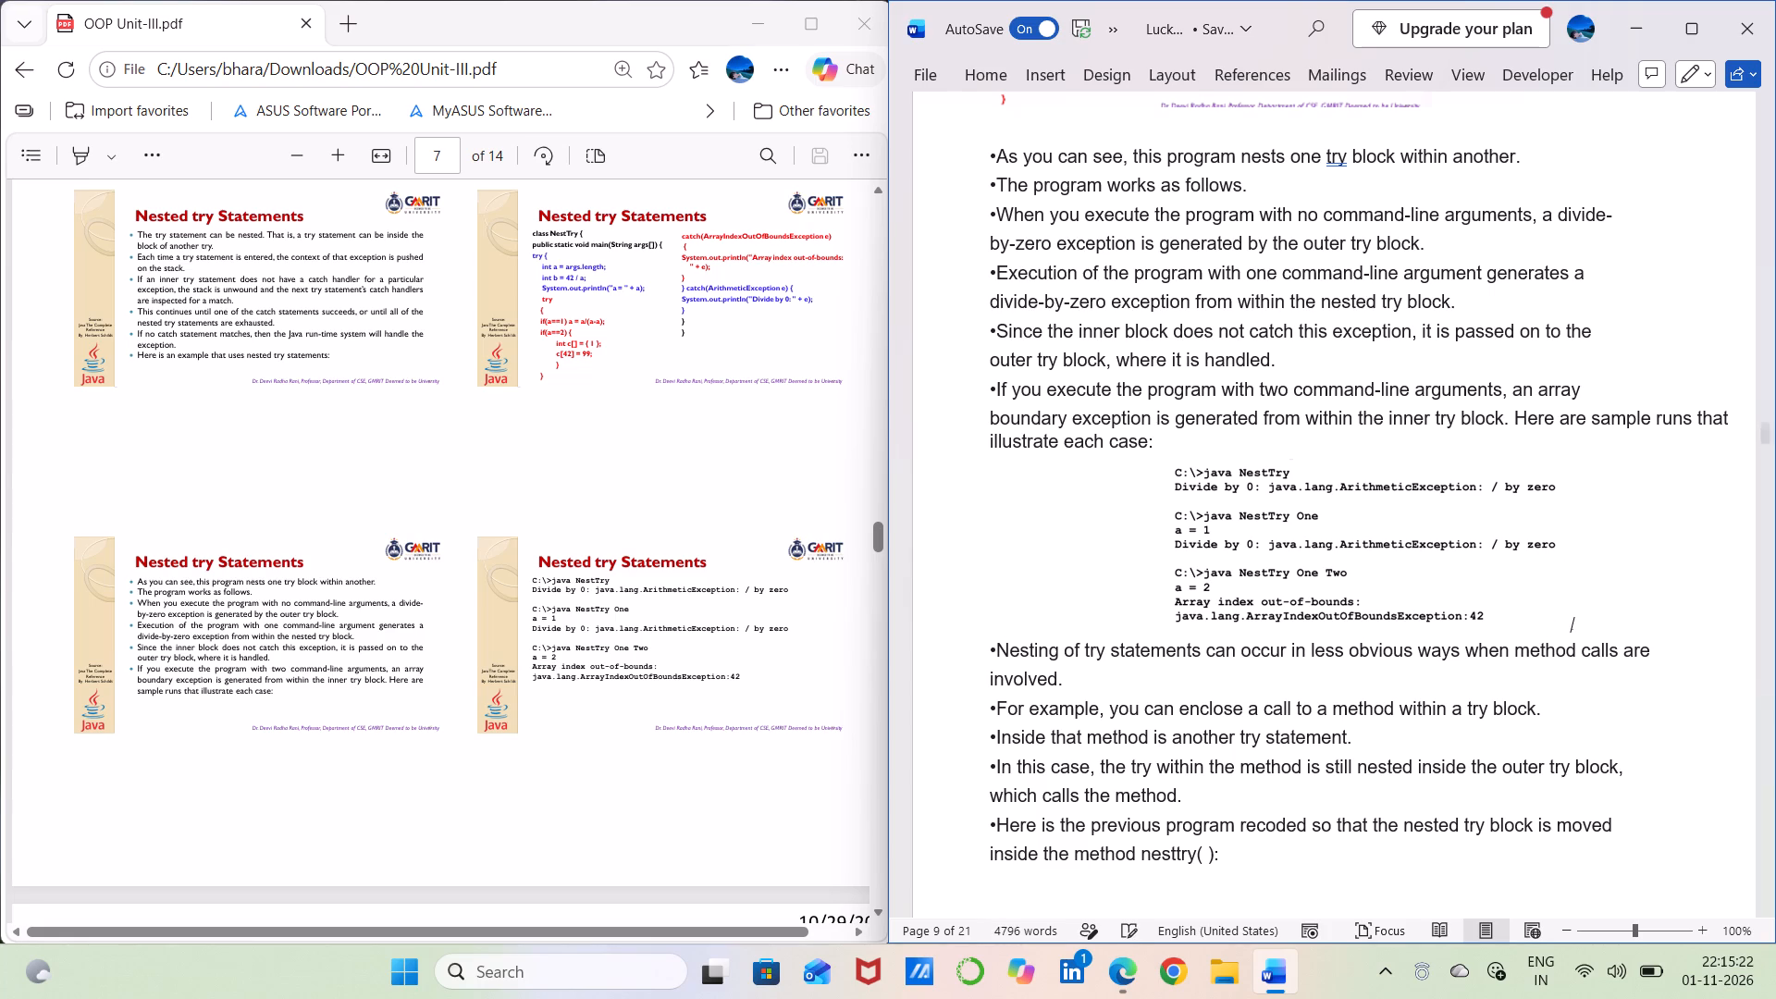
# Cut the flattened MethNestTry code text and the "Code screenshot cropped" caption below the MethNestTry code image.
pyautogui.scroll(-1, 623, 721)
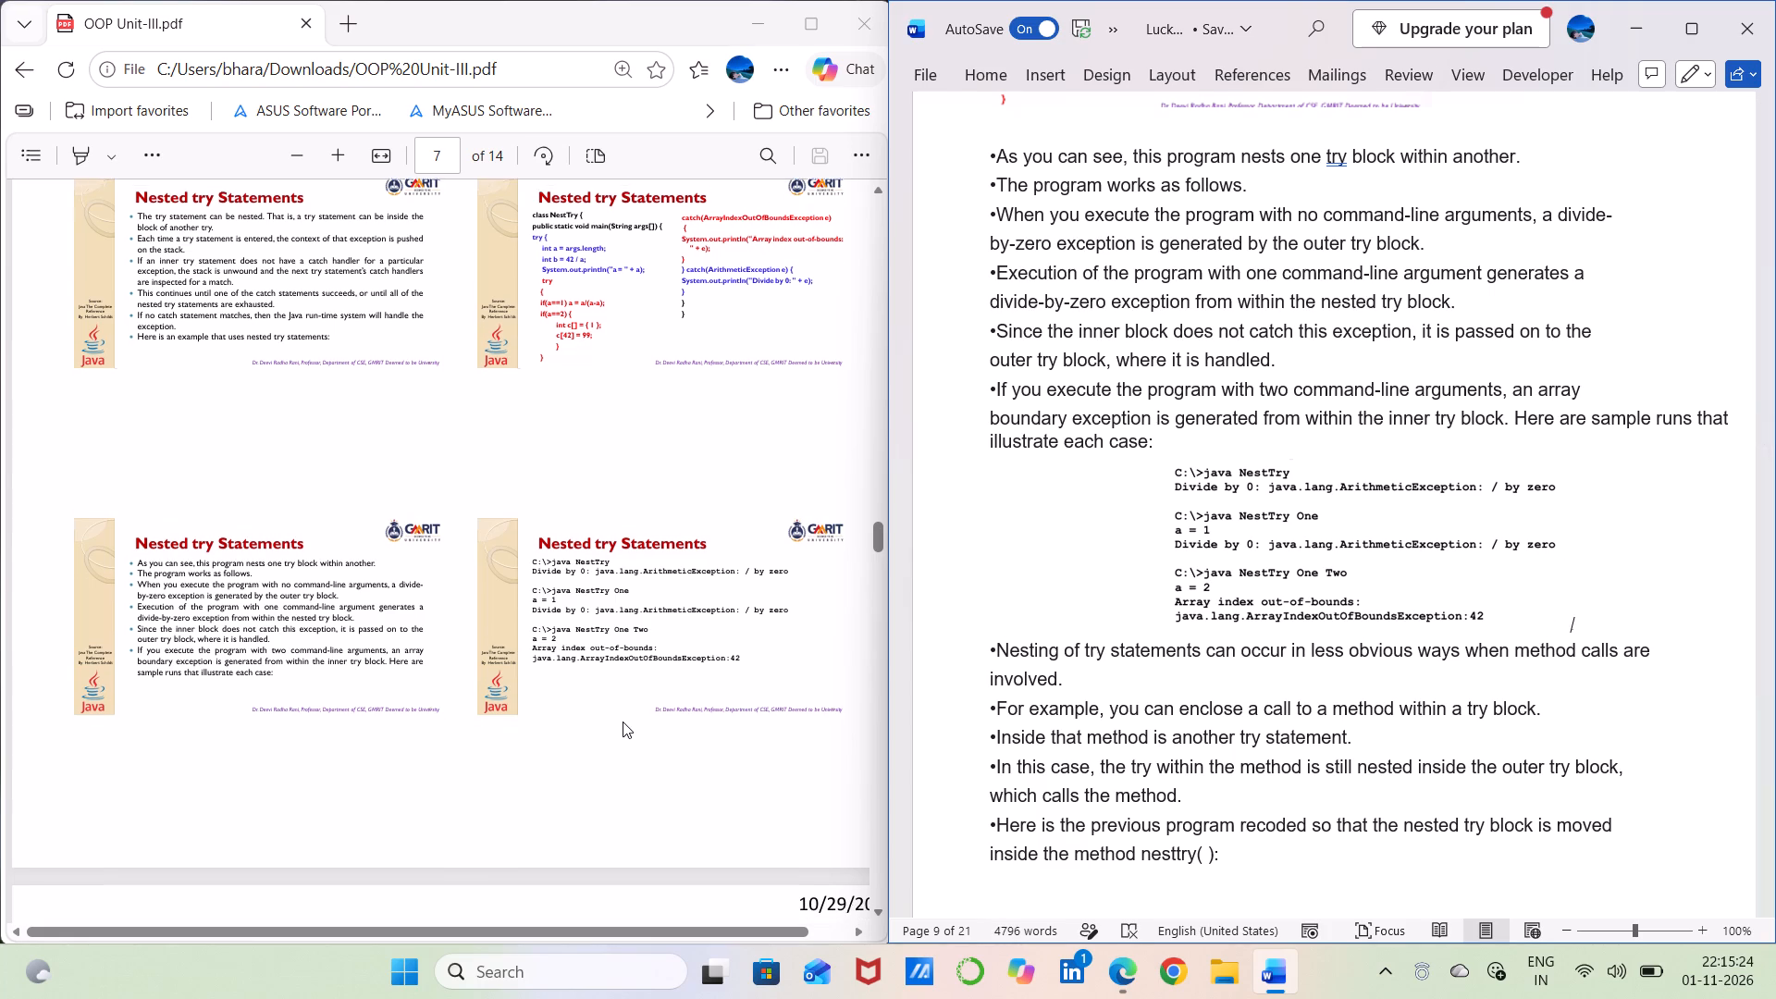
pyautogui.scroll(-3, 623, 721)
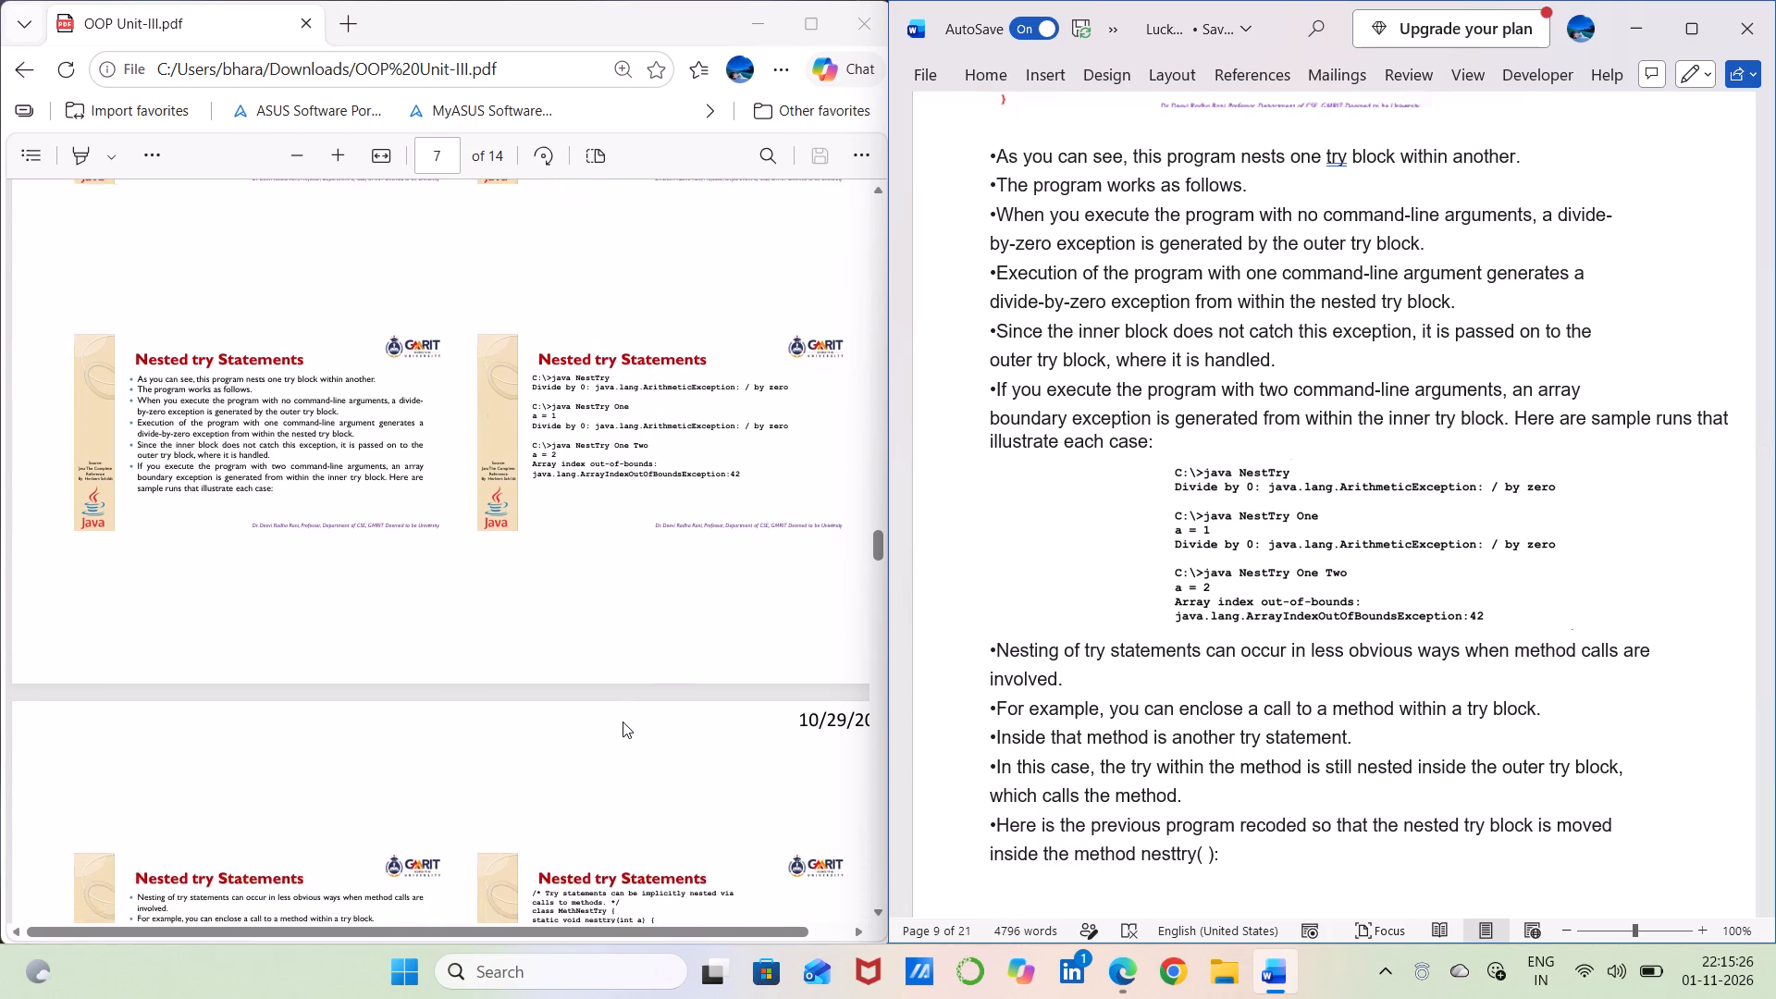
pyautogui.scroll(-3, 623, 721)
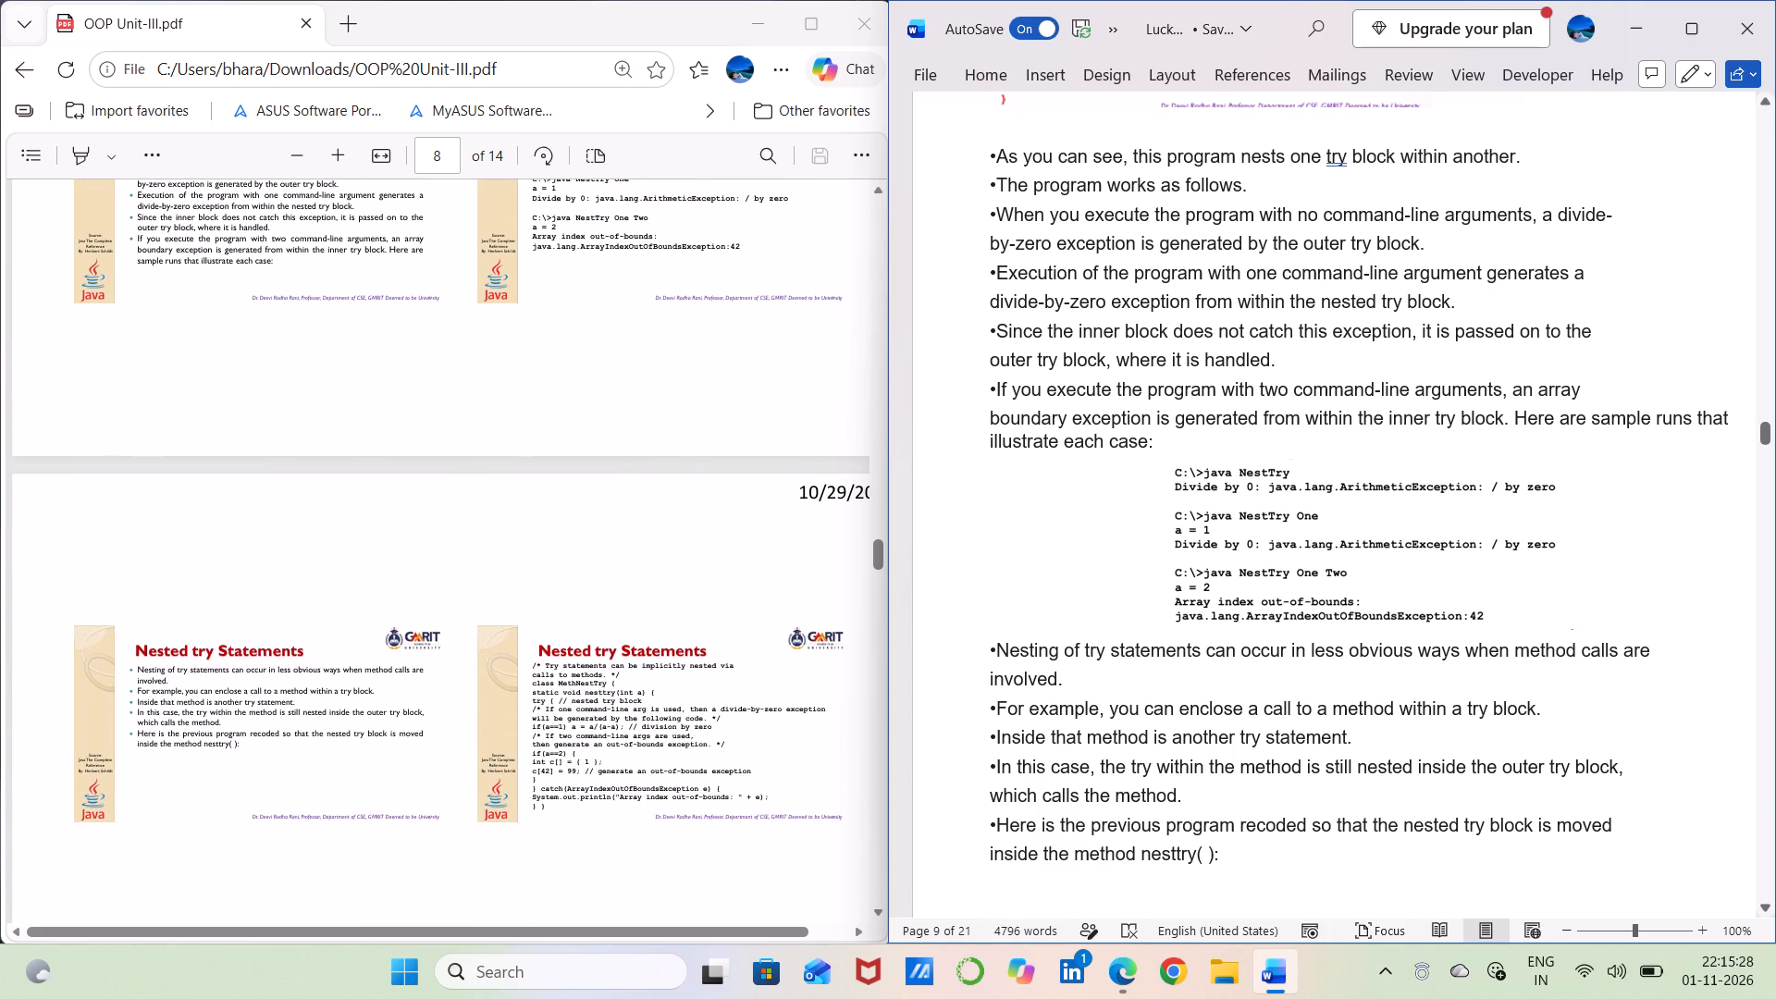
pyautogui.scroll(-1, 1043, 671)
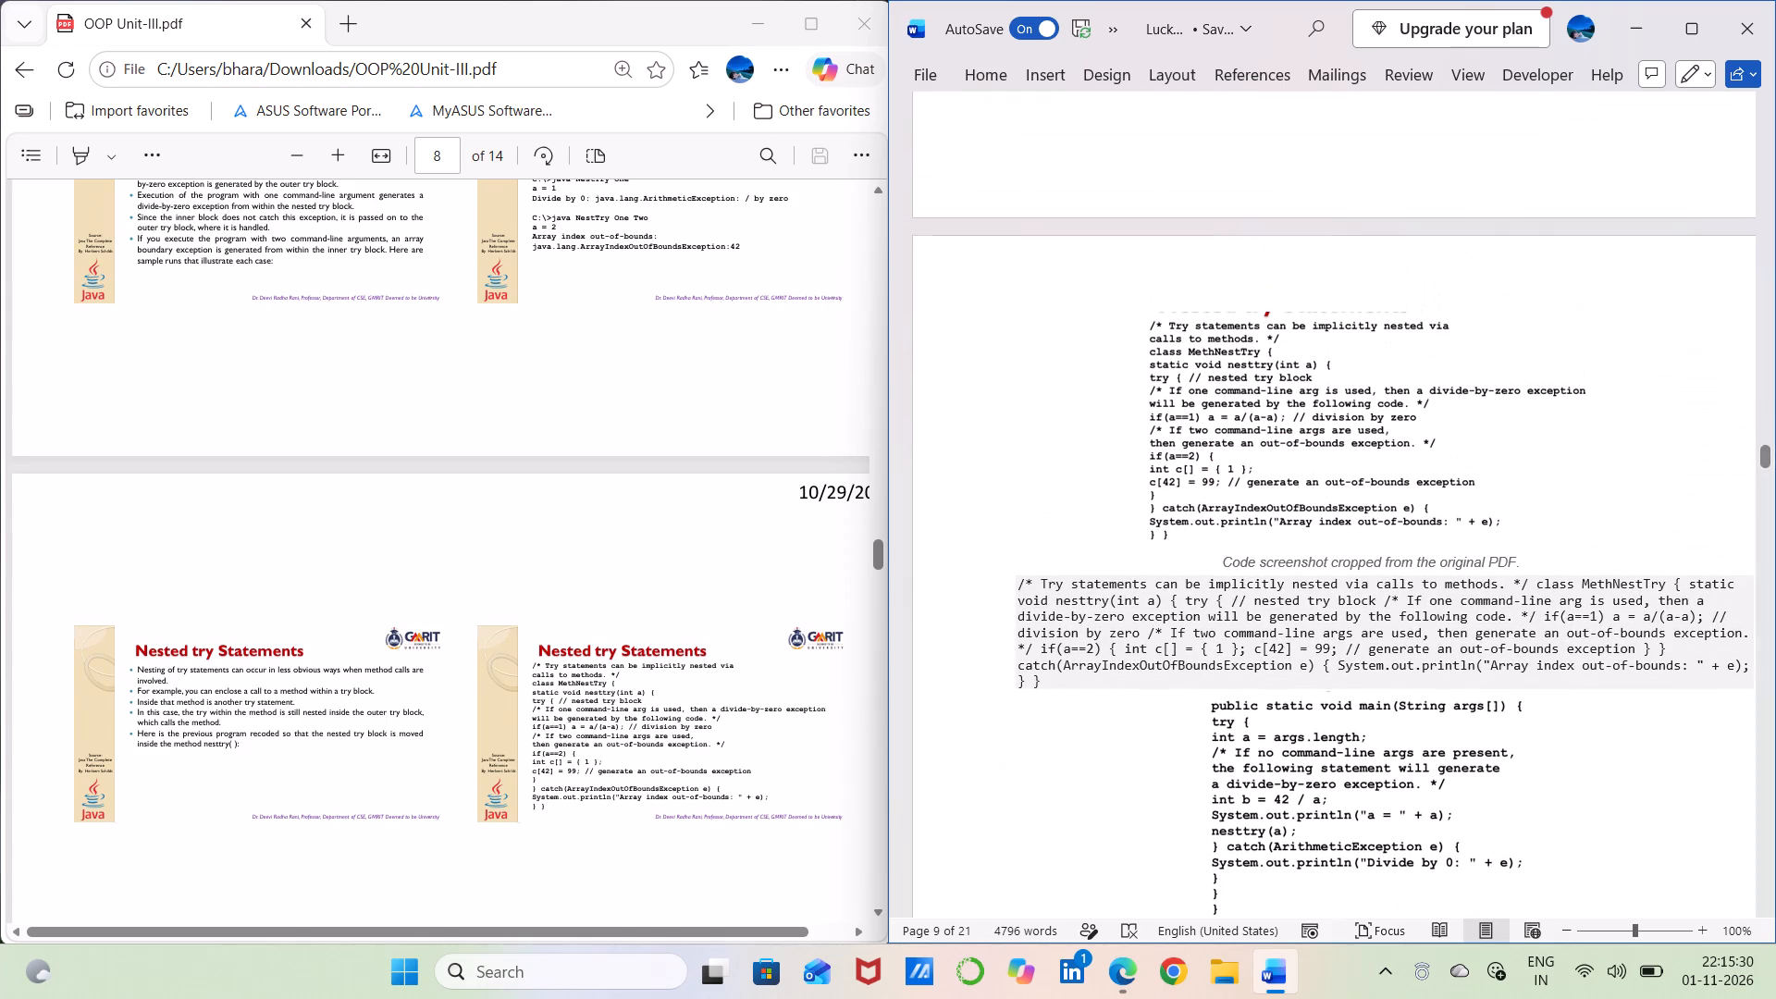
pyautogui.scroll(-4, 579, 758)
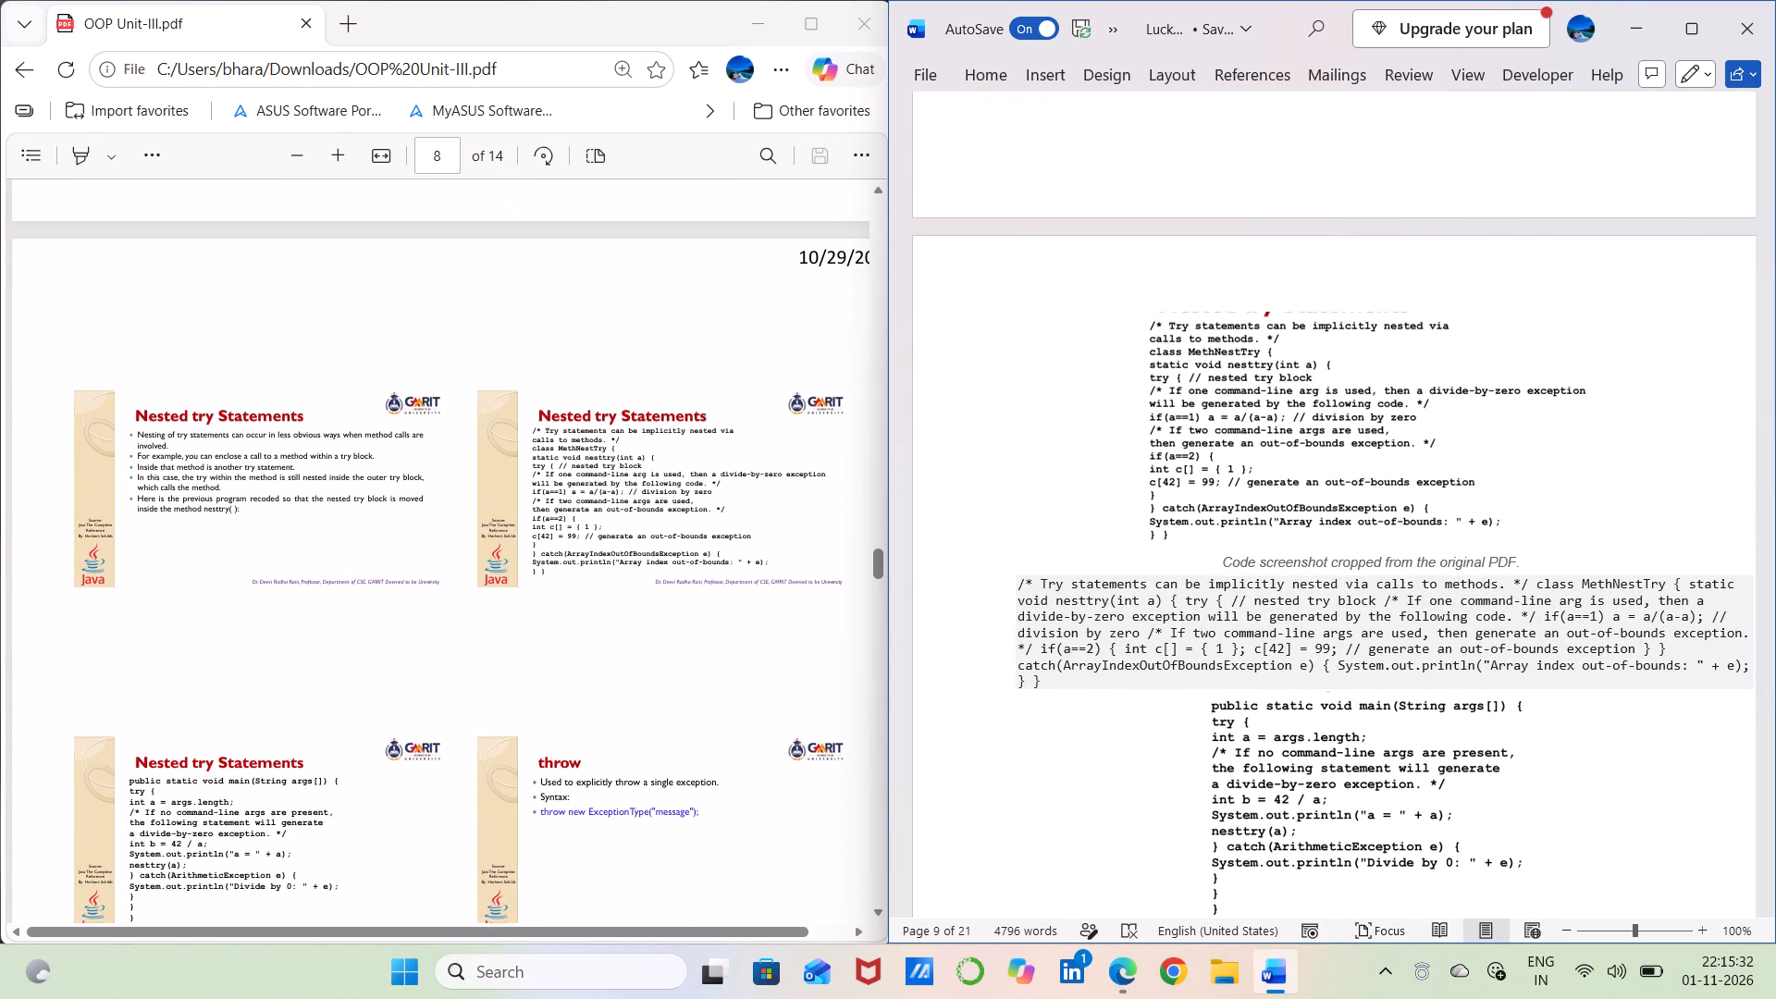
pyautogui.scroll(-1, 579, 758)
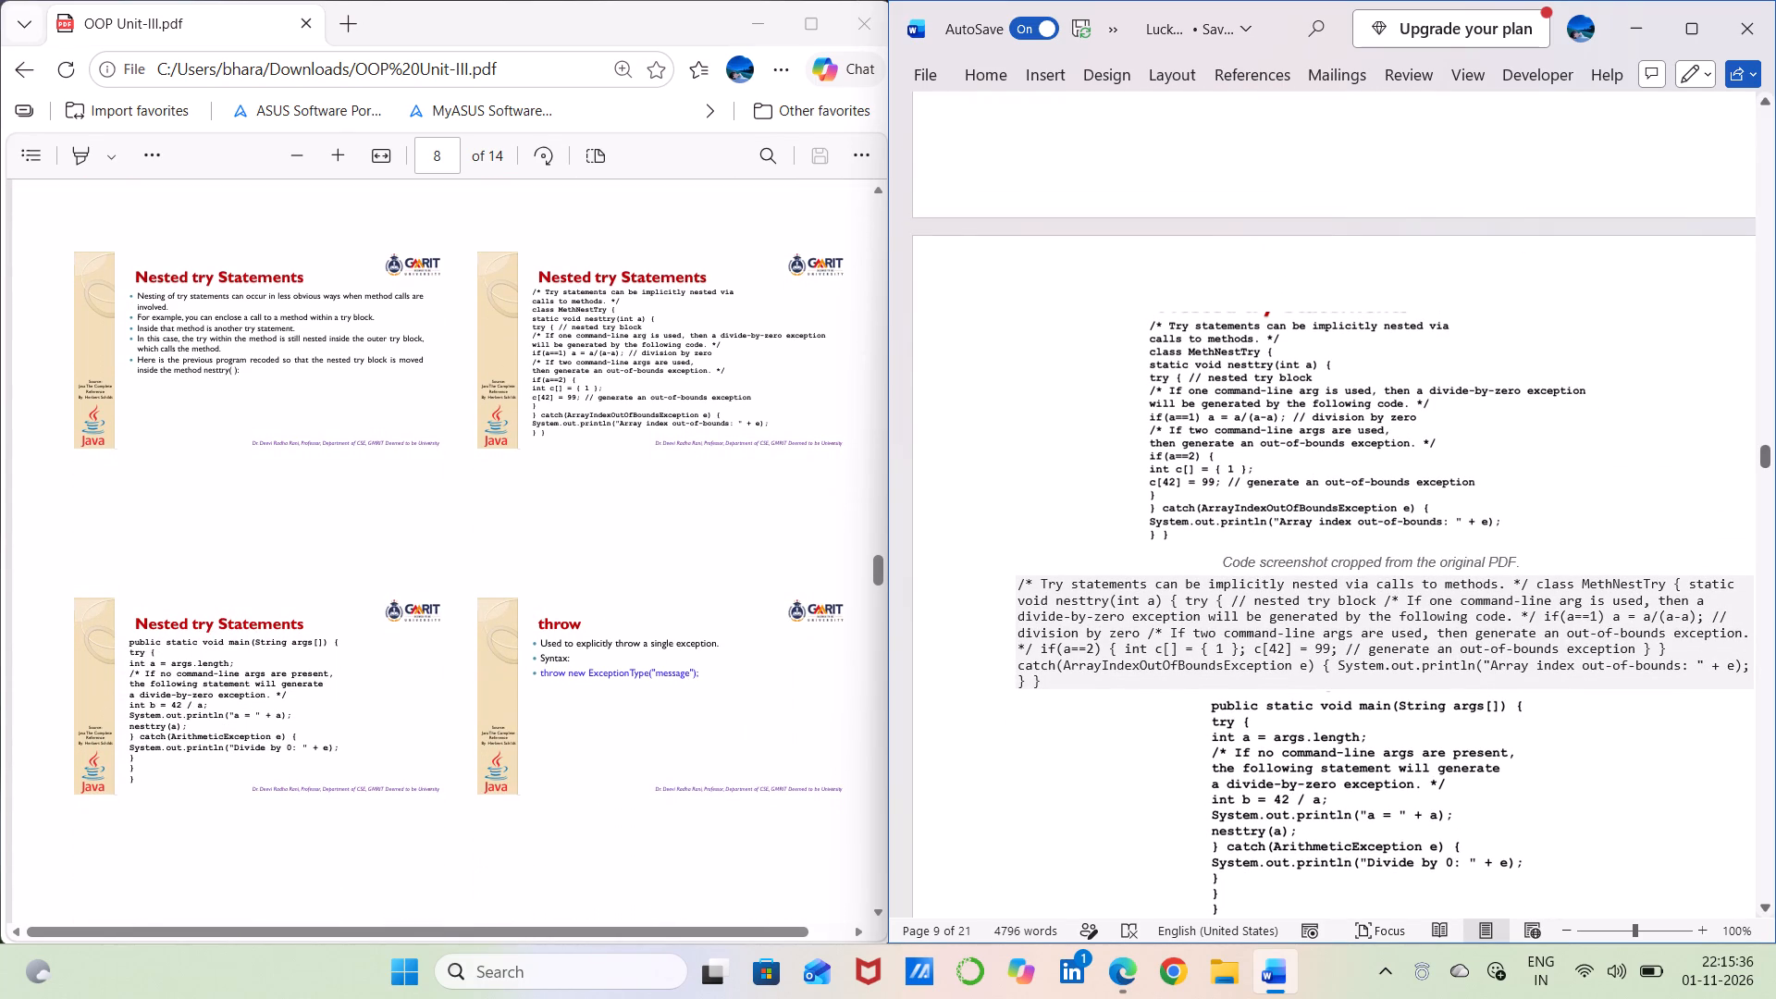
pyautogui.moveTo(1058, 686); pyautogui.dragTo(997, 582)
pyautogui.hotkey('ctrl', 'x')
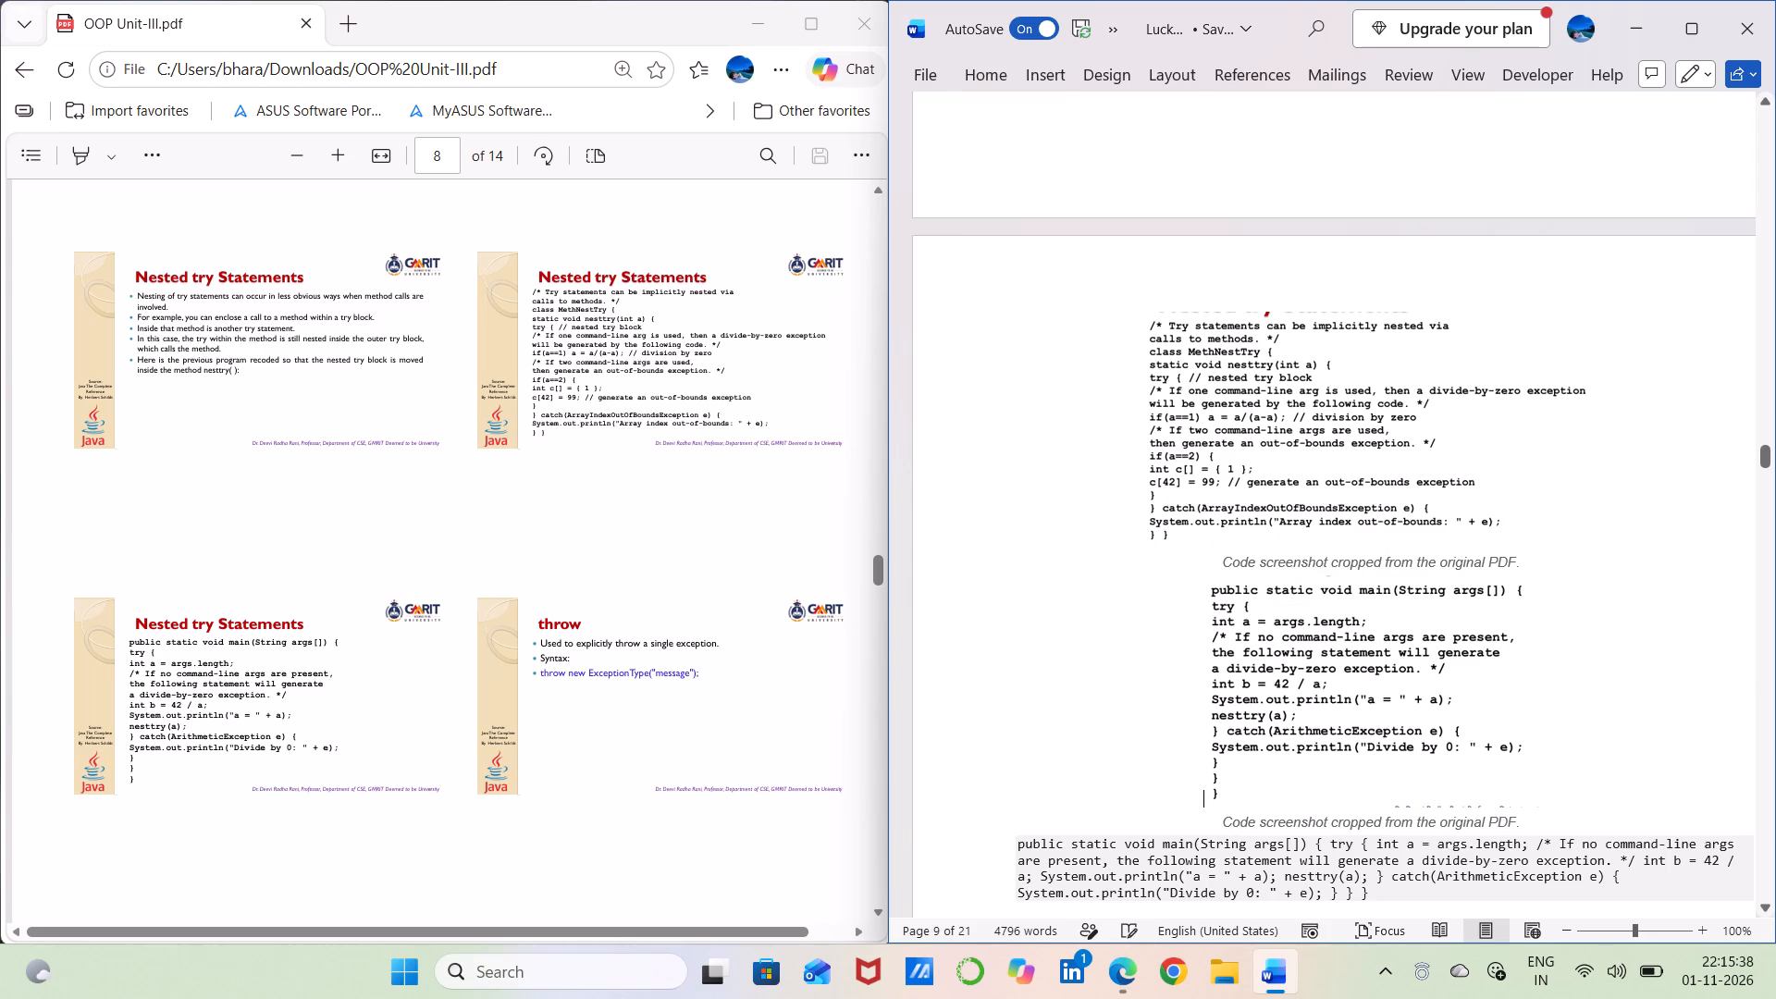
pyautogui.click(1071, 561)
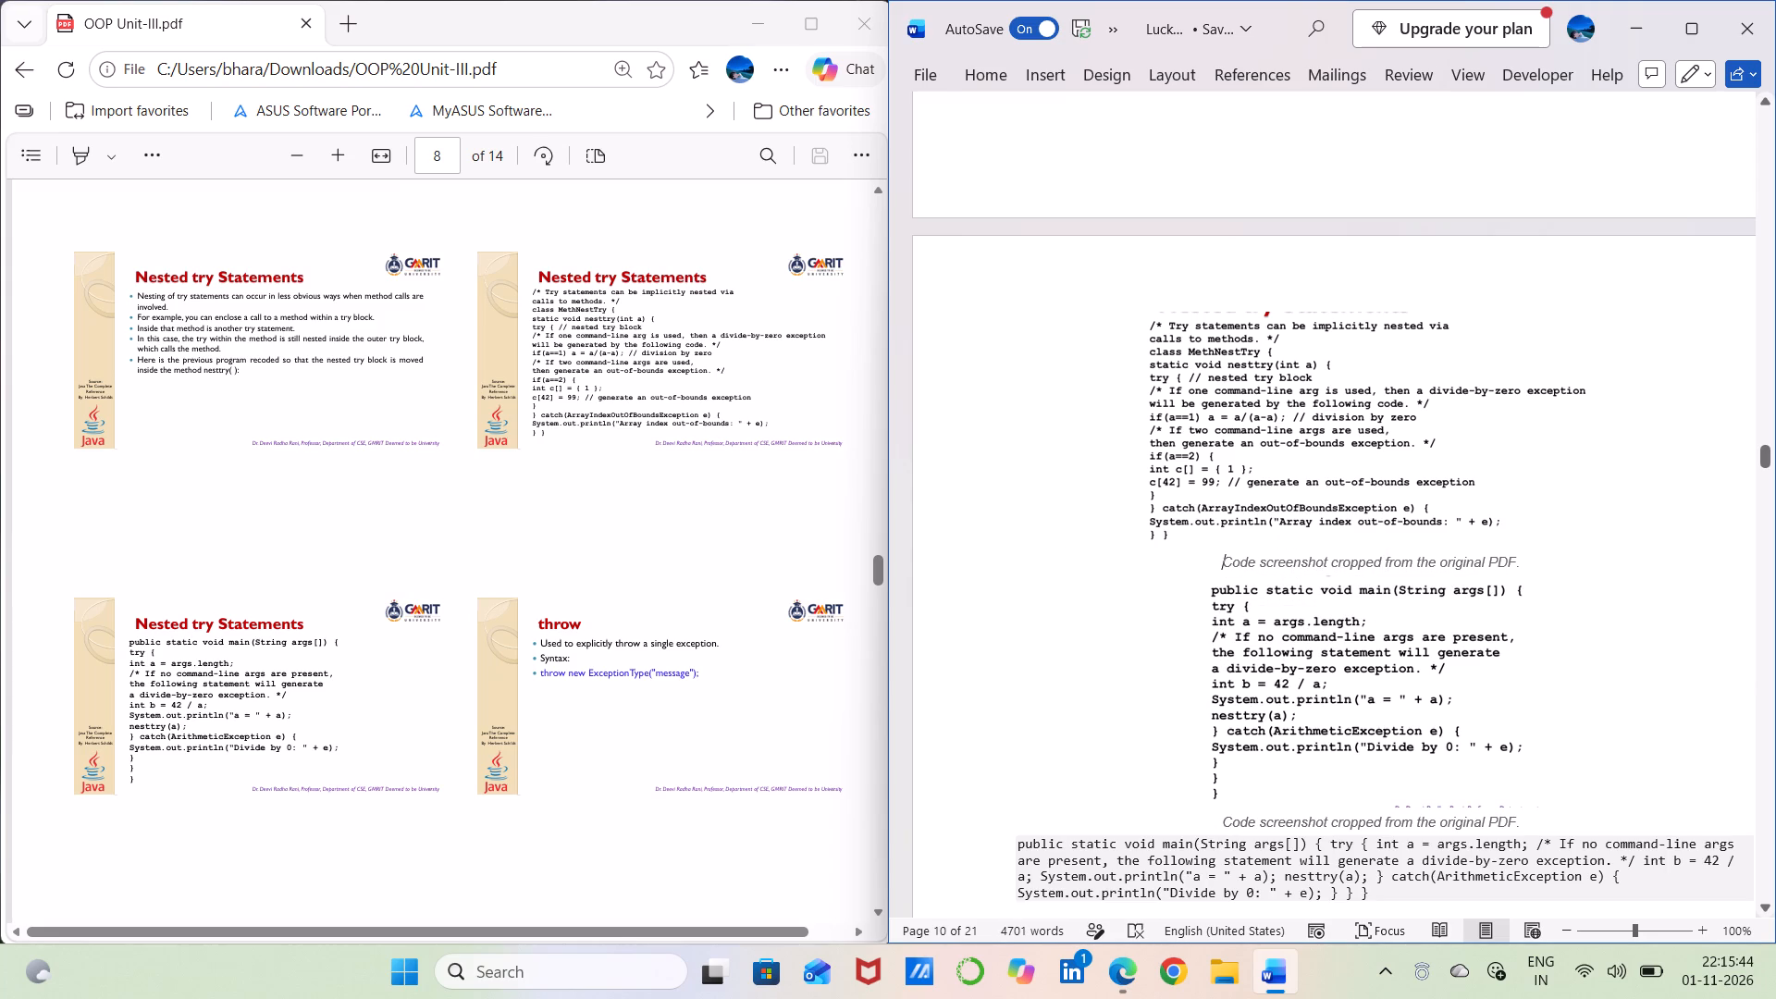
pyautogui.moveTo(1214, 561); pyautogui.dragTo(1412, 555)
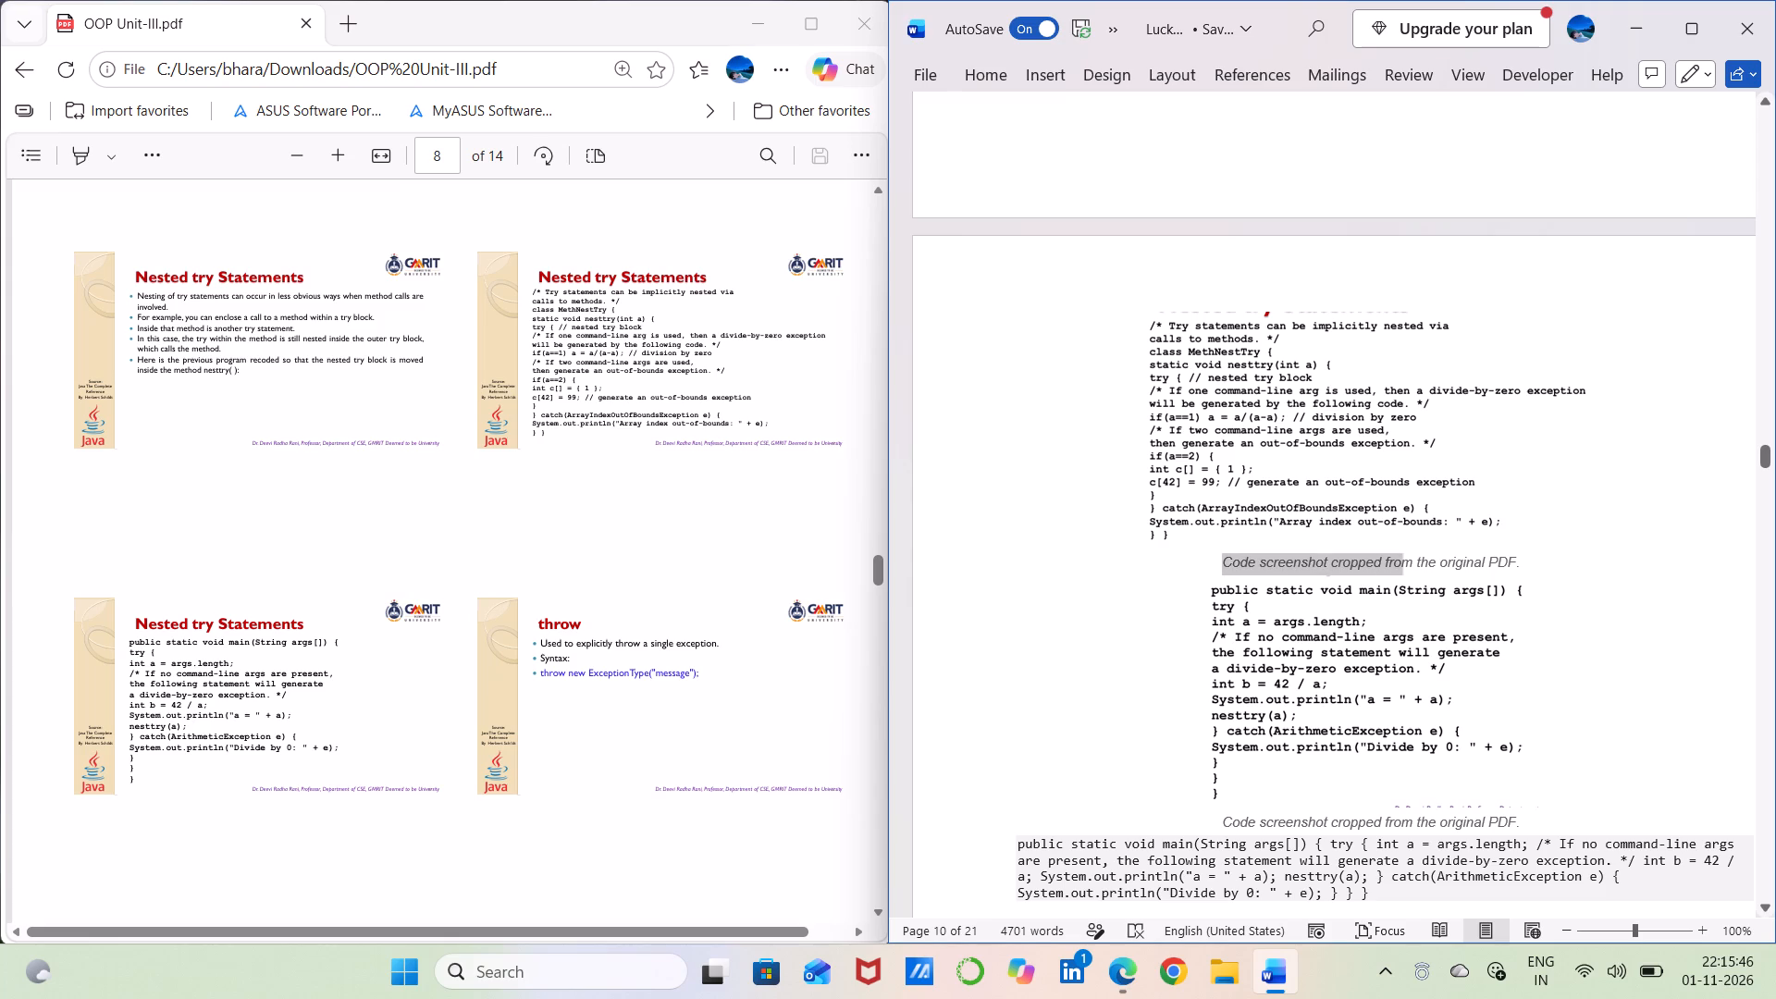
pyautogui.moveTo(1412, 555); pyautogui.dragTo(1526, 556)
pyautogui.hotkey('ctrl', 'x')
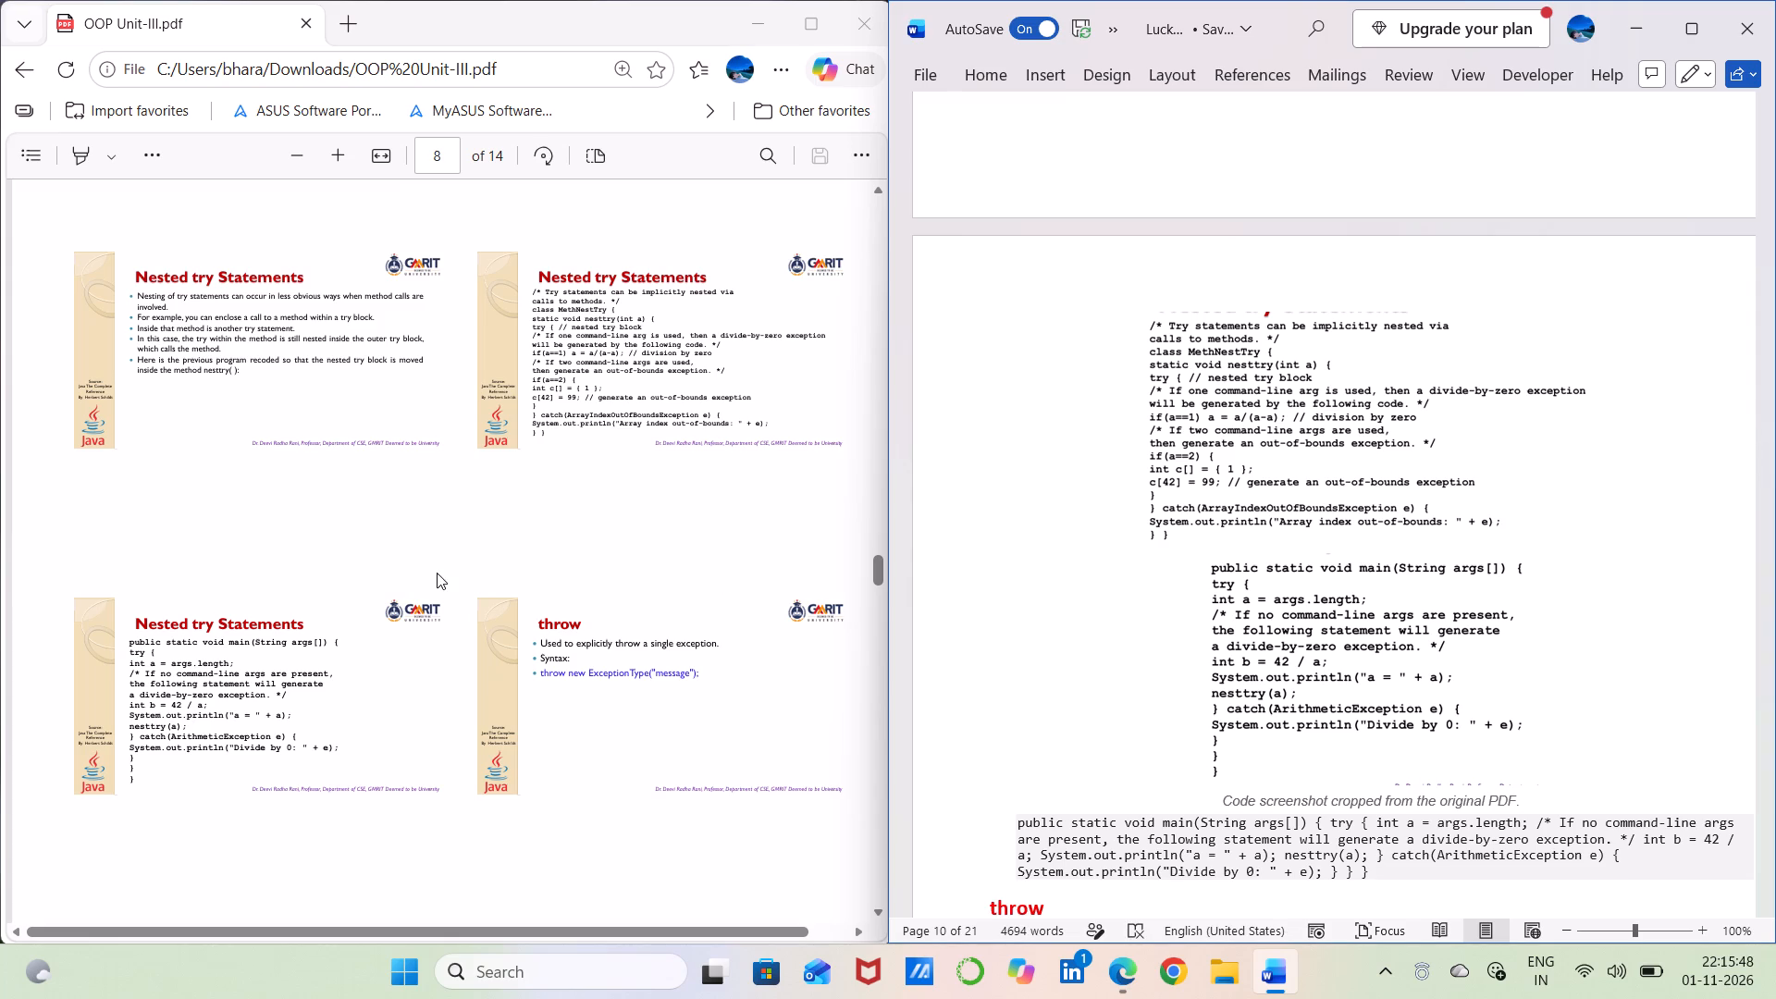
# Copy the "Nested try Statements" slide title from the PDF and paste it on its own line between the MethNestTry and main-method images.
pyautogui.moveTo(315, 624); pyautogui.dragTo(110, 605)
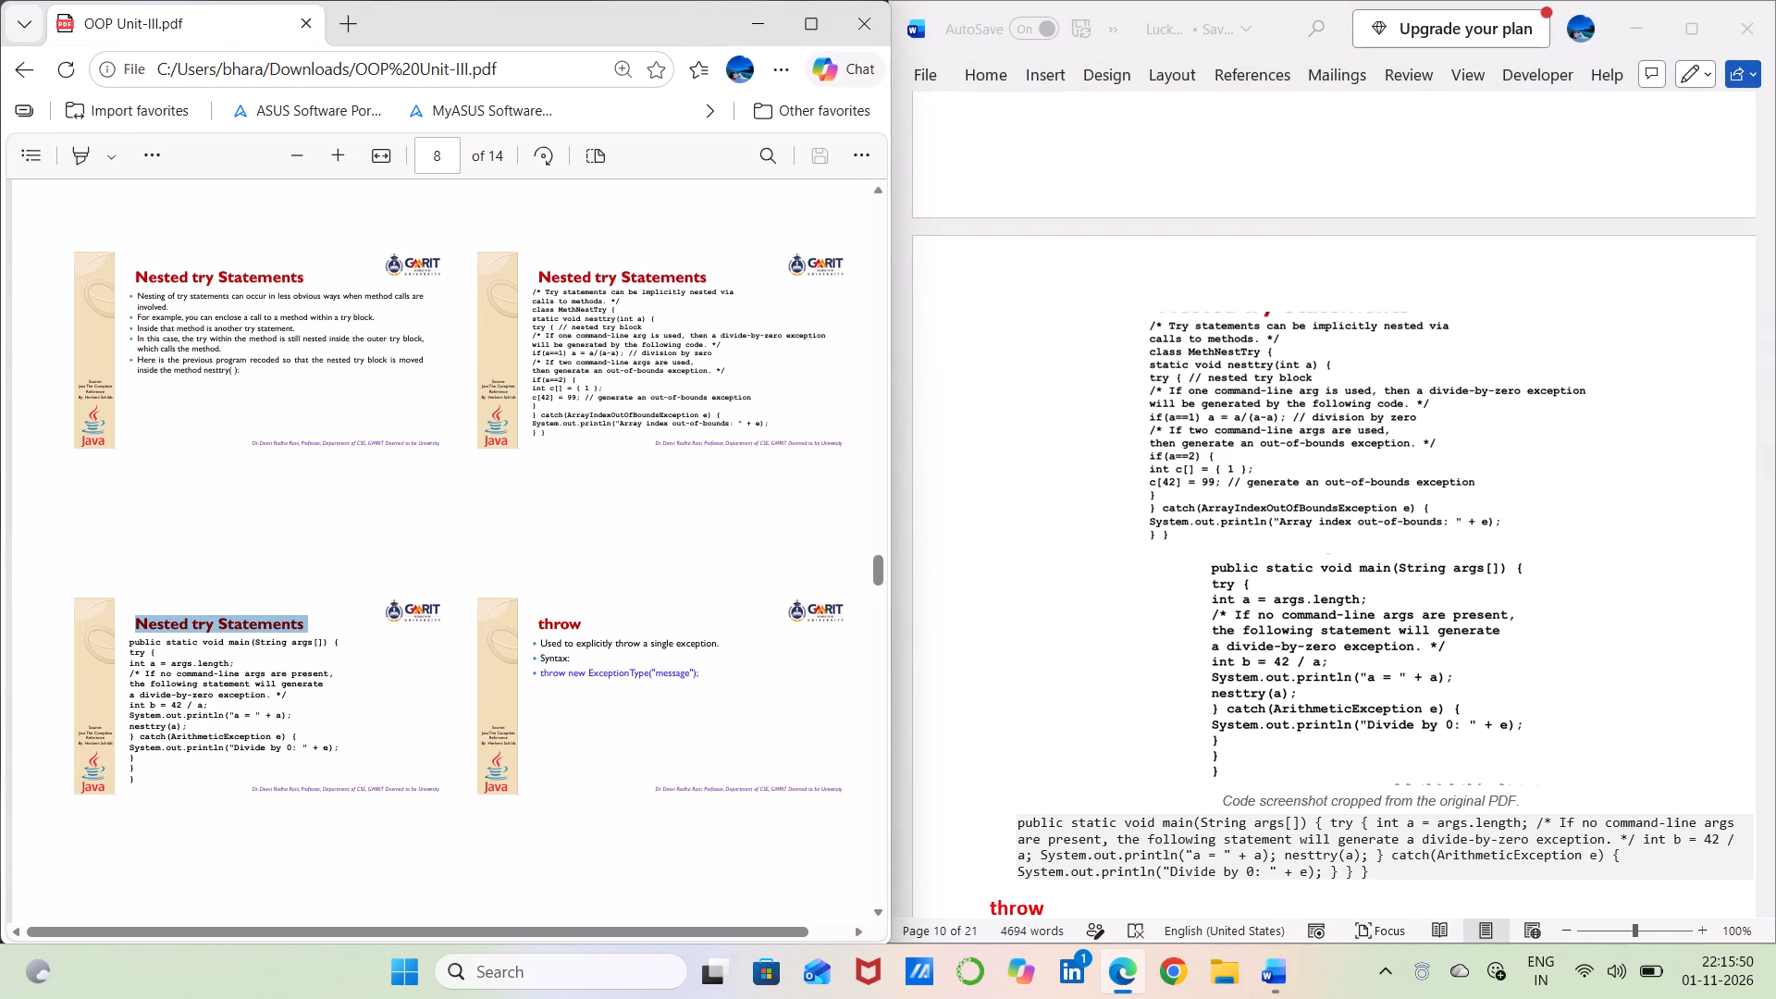
pyautogui.moveTo(110, 605); pyautogui.dragTo(112, 606)
pyautogui.hotkey('ctrl', 'c')
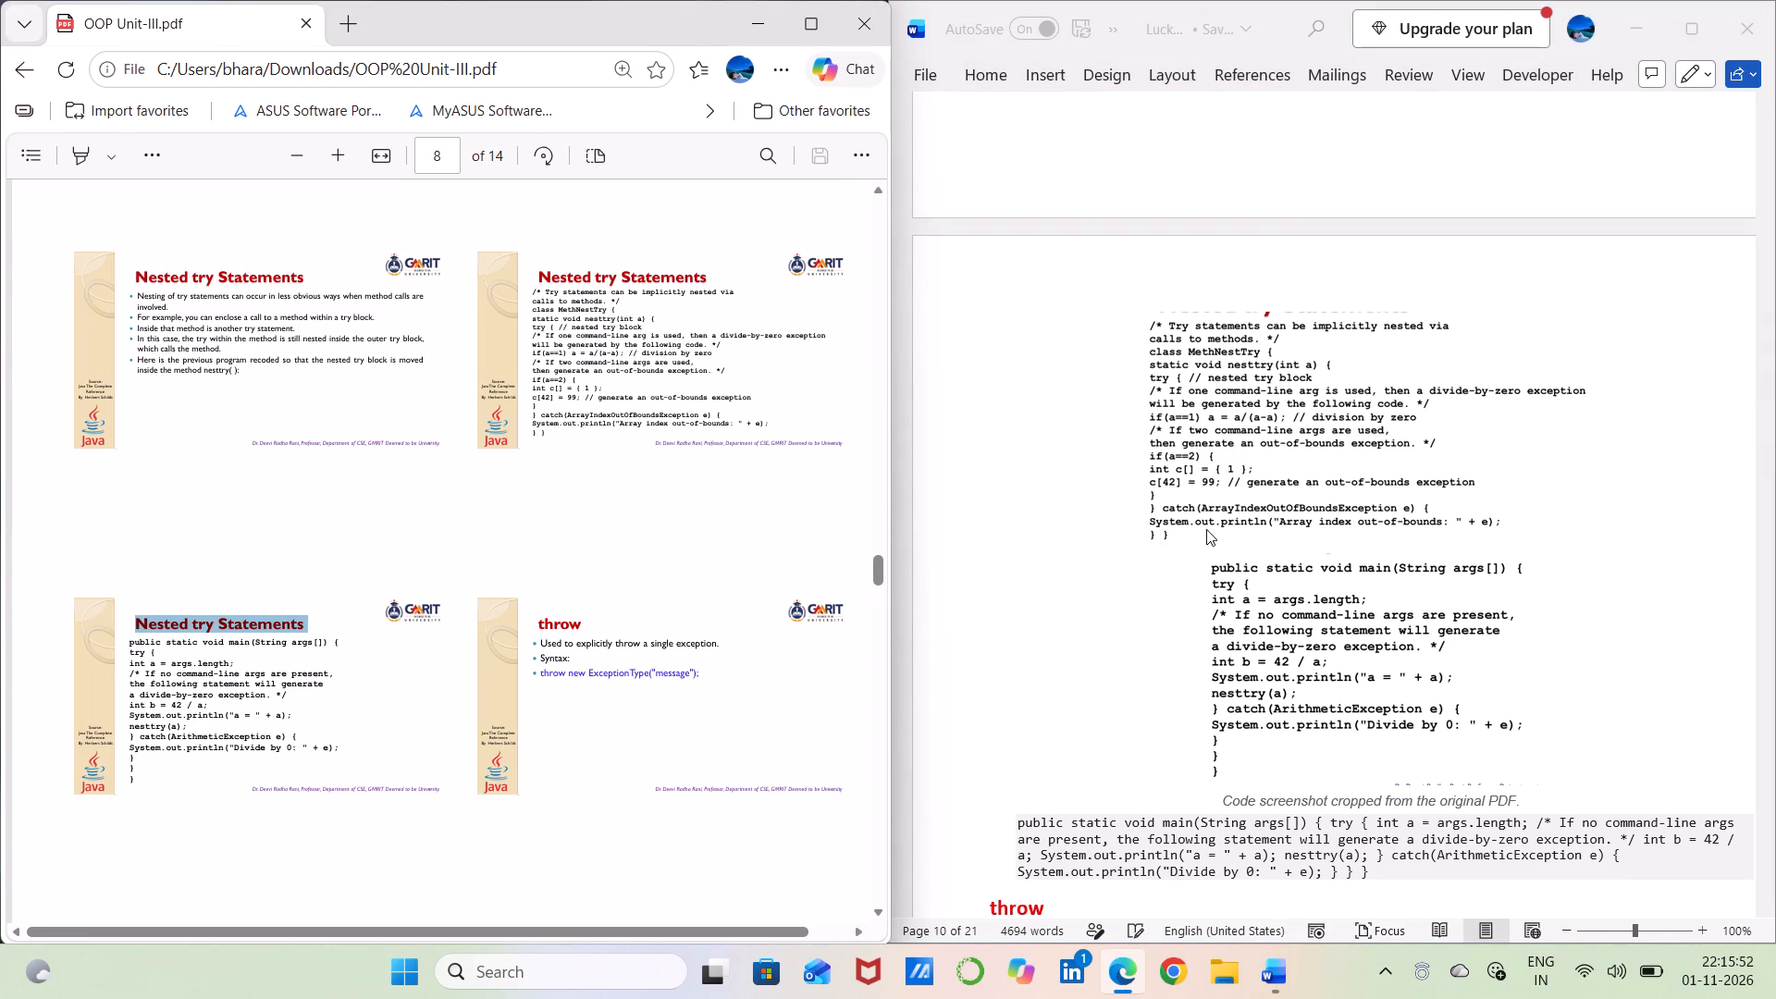
pyautogui.click(1206, 546)
pyautogui.click(1533, 535)
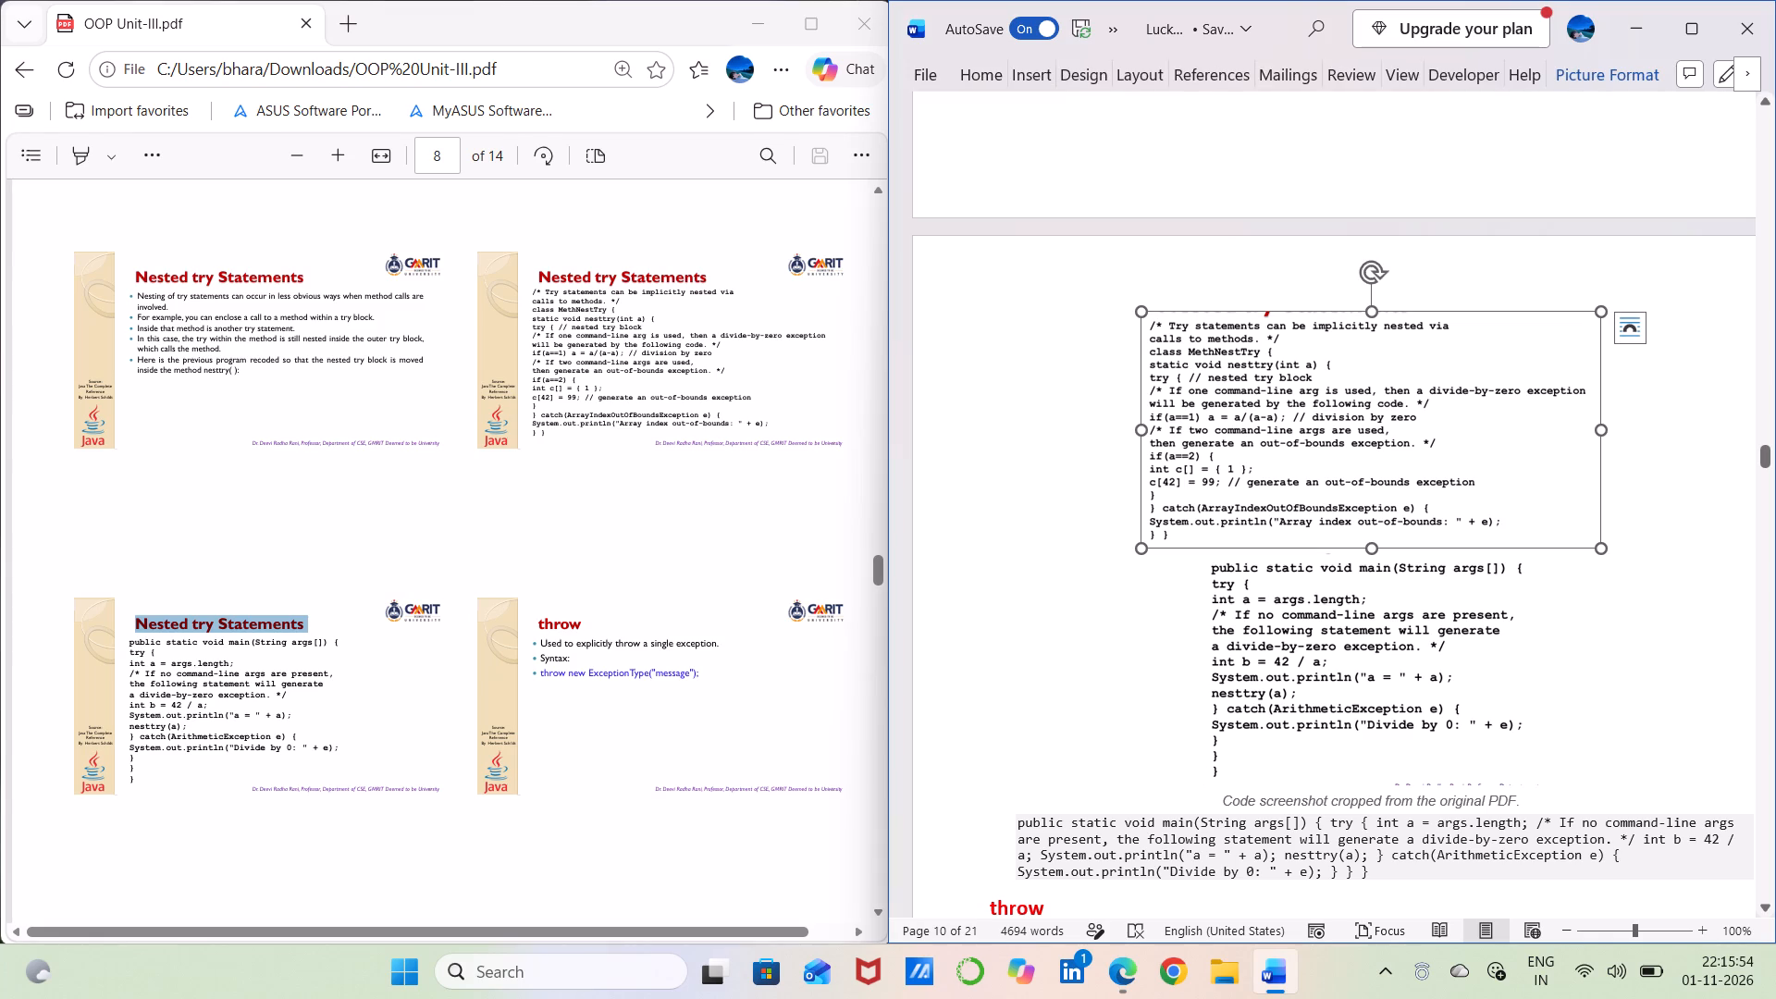
pyautogui.click(1629, 539)
pyautogui.press('Return')
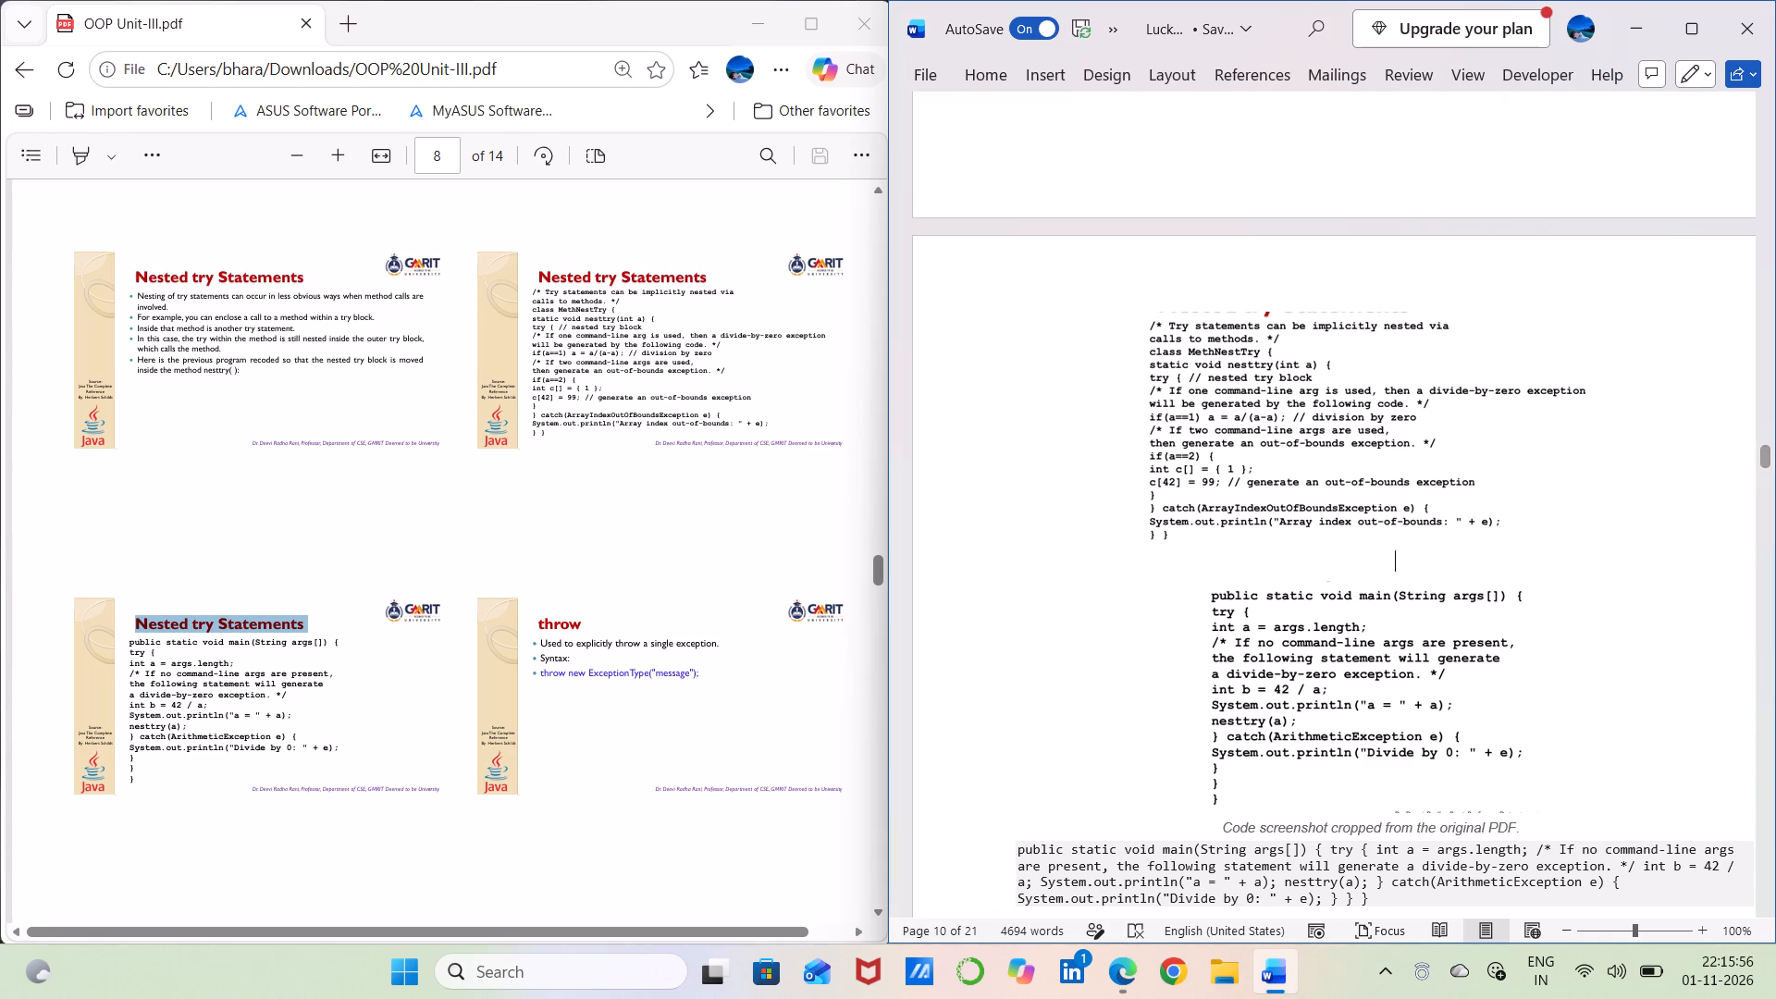
pyautogui.press('BackSpace')
pyautogui.hotkey('ctrl', 'v')
# Format the pasted "Nested try Statements" heading in red at size 14.
pyautogui.click(1165, 563)
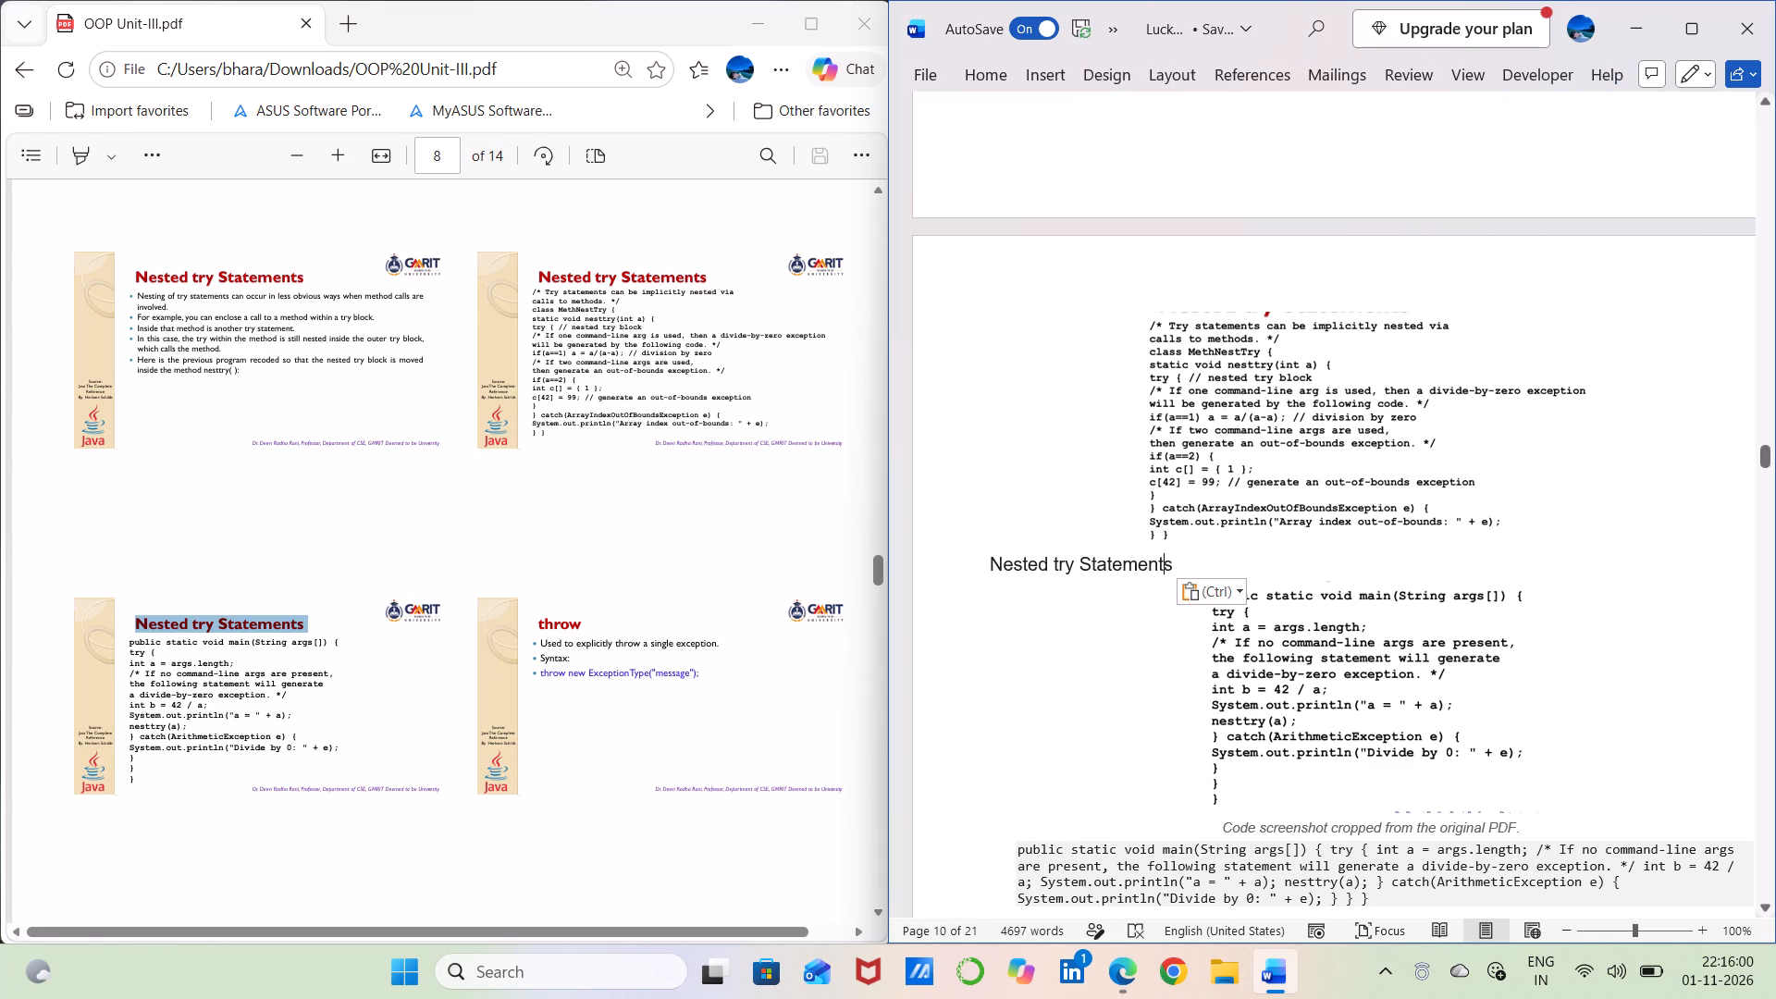
pyautogui.moveTo(1174, 562); pyautogui.dragTo(960, 561)
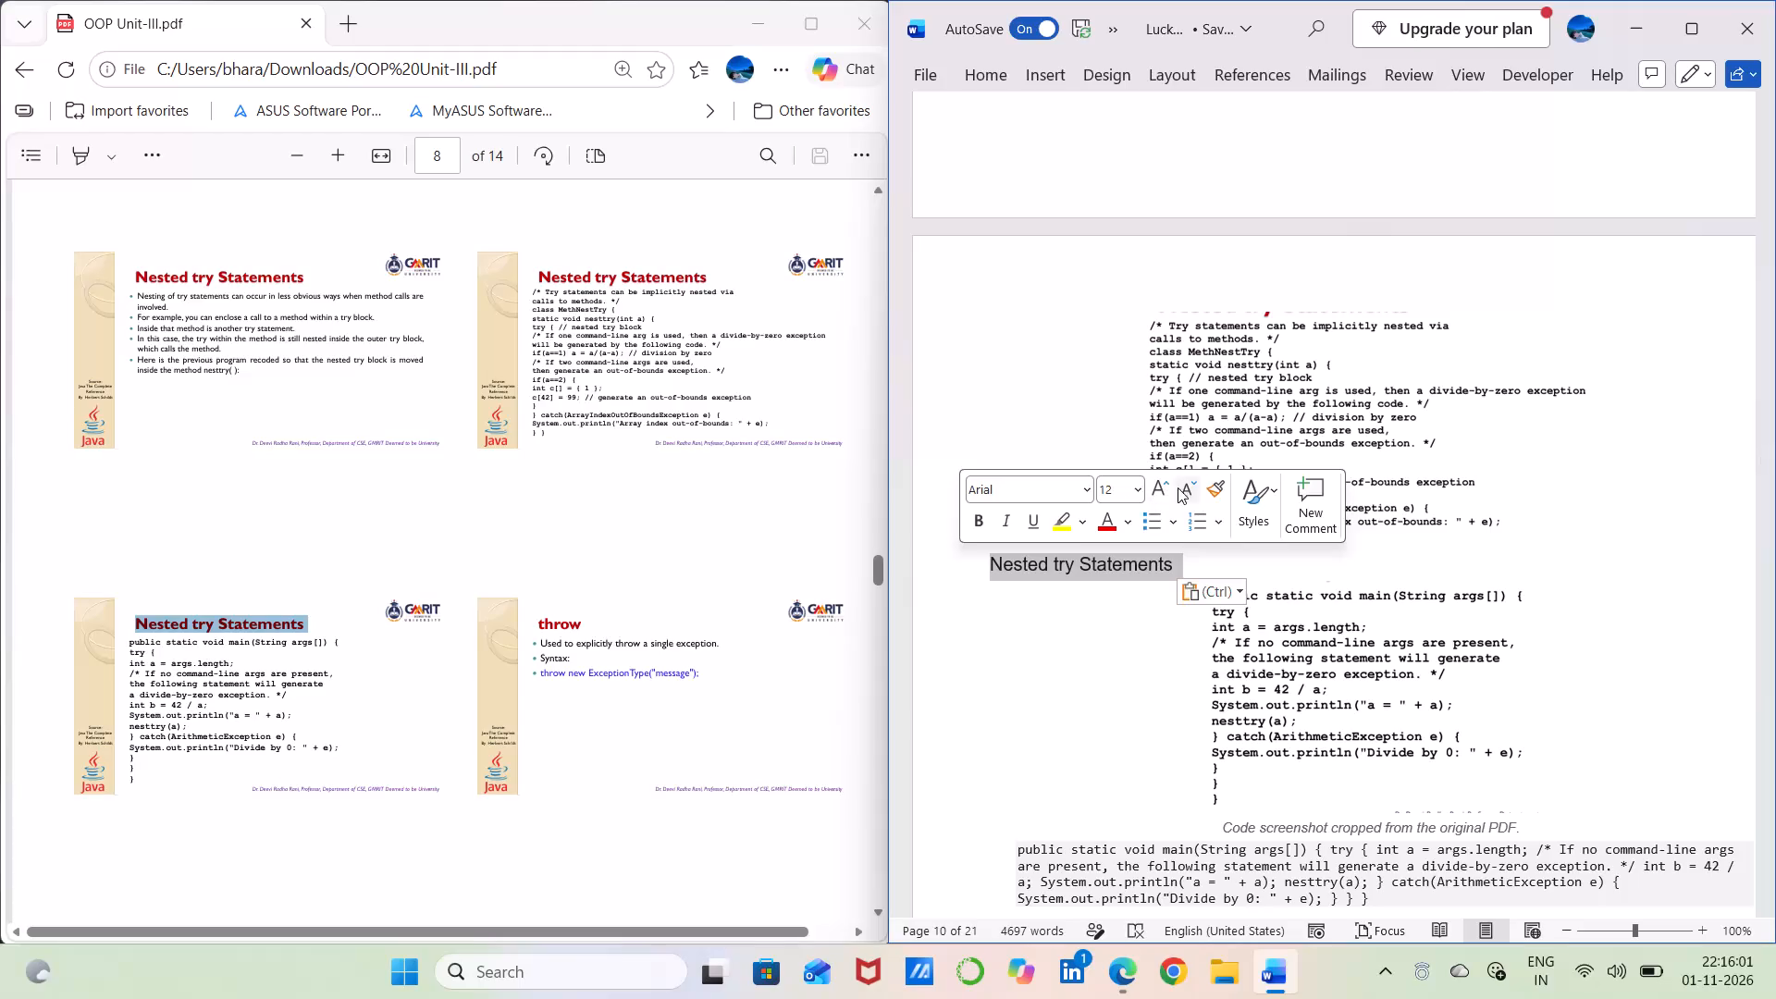
pyautogui.click(1116, 524)
pyautogui.click(1135, 499)
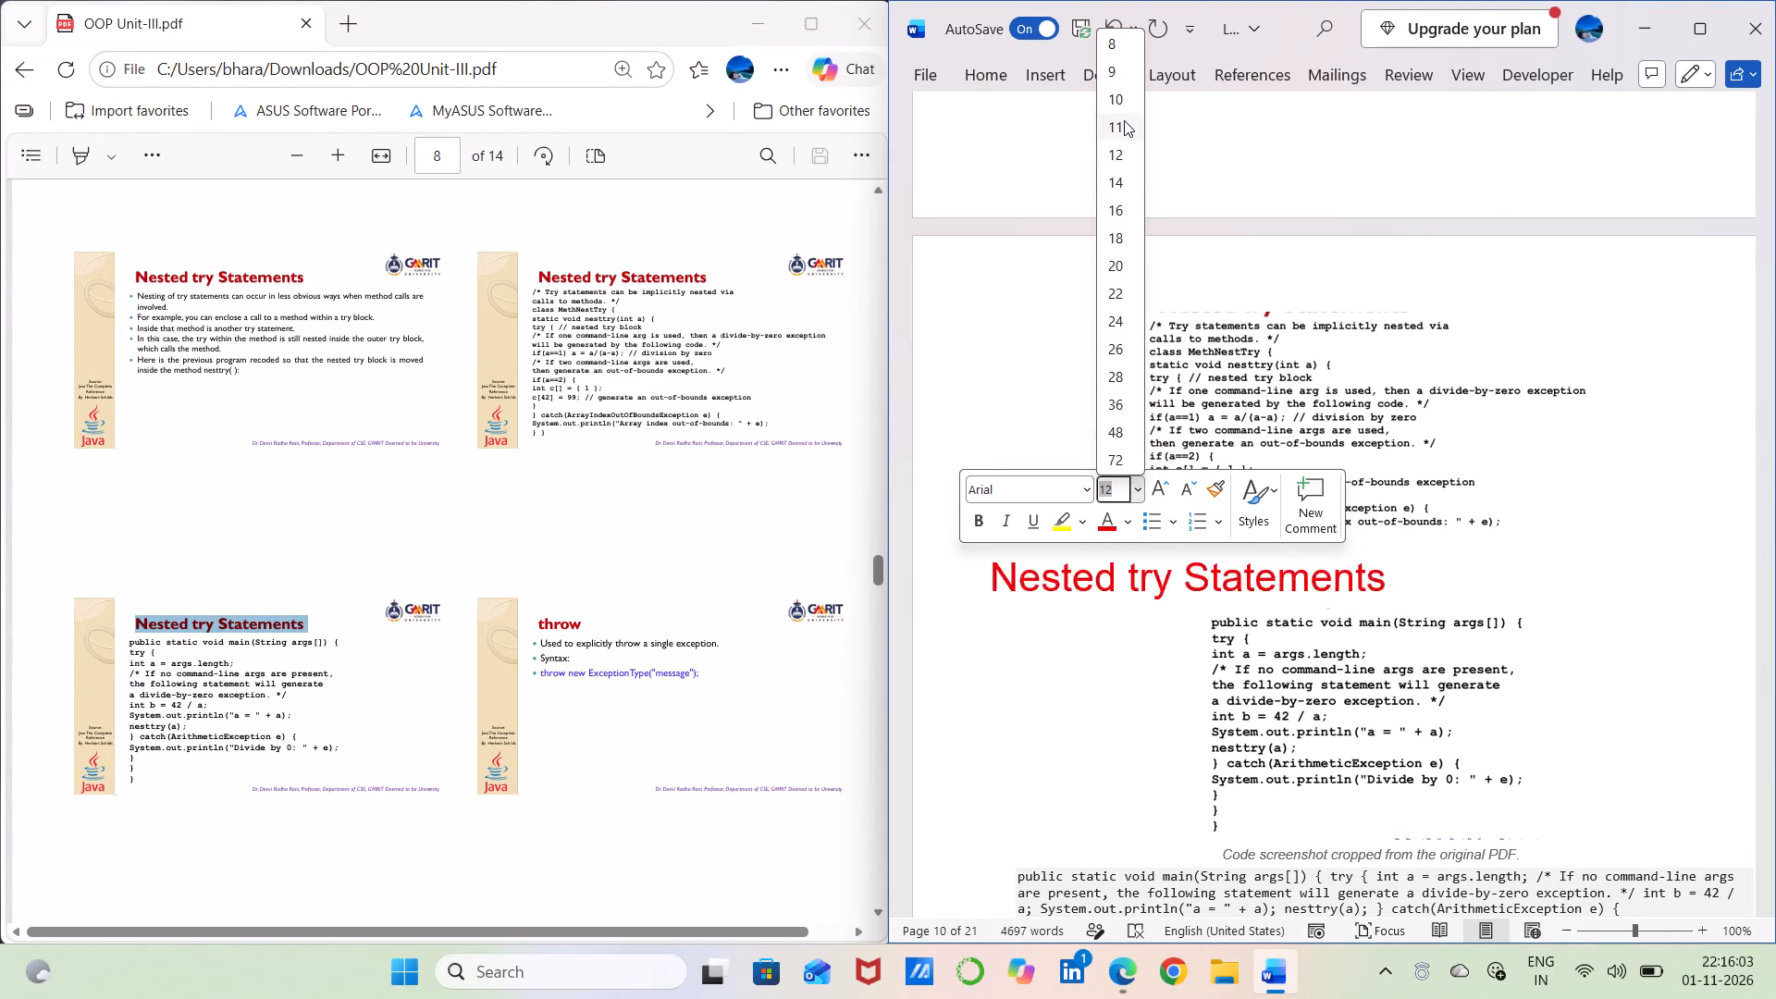
pyautogui.click(1119, 186)
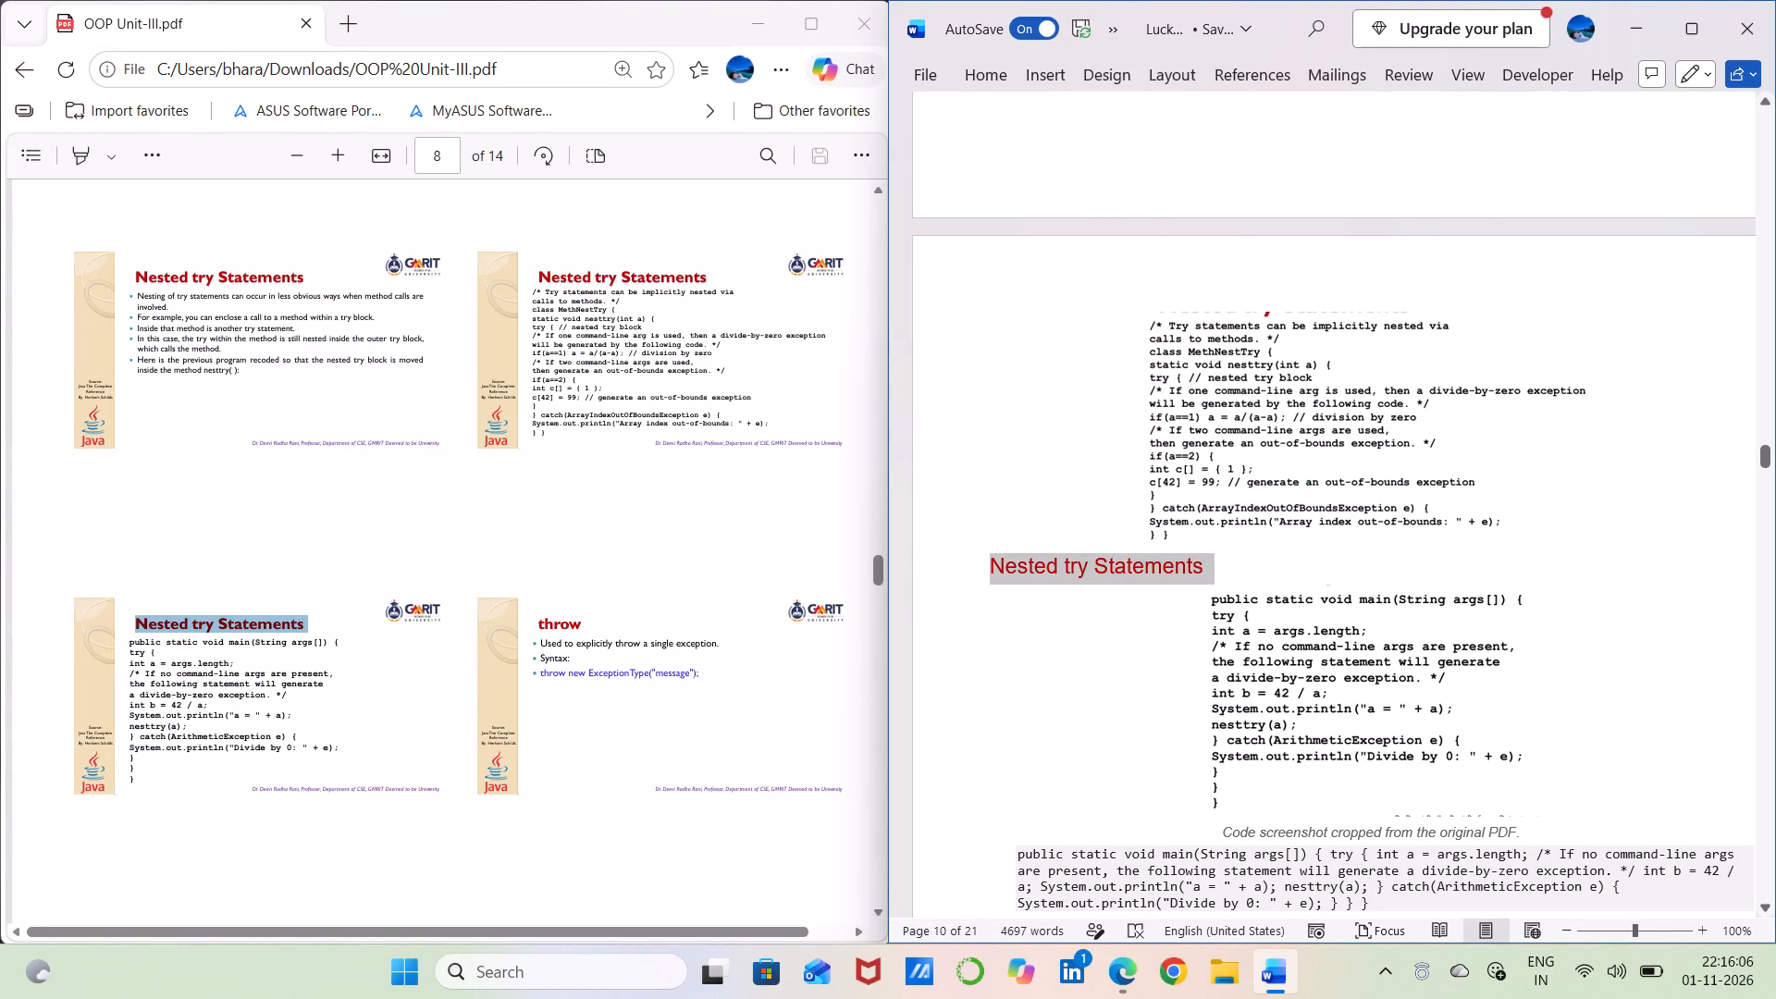
pyautogui.click(1094, 628)
pyautogui.click(1079, 760)
# Cut the flattened main-method code text and the "Code screenshot cropped" caption above the throw heading.
pyautogui.scroll(-1, 1079, 760)
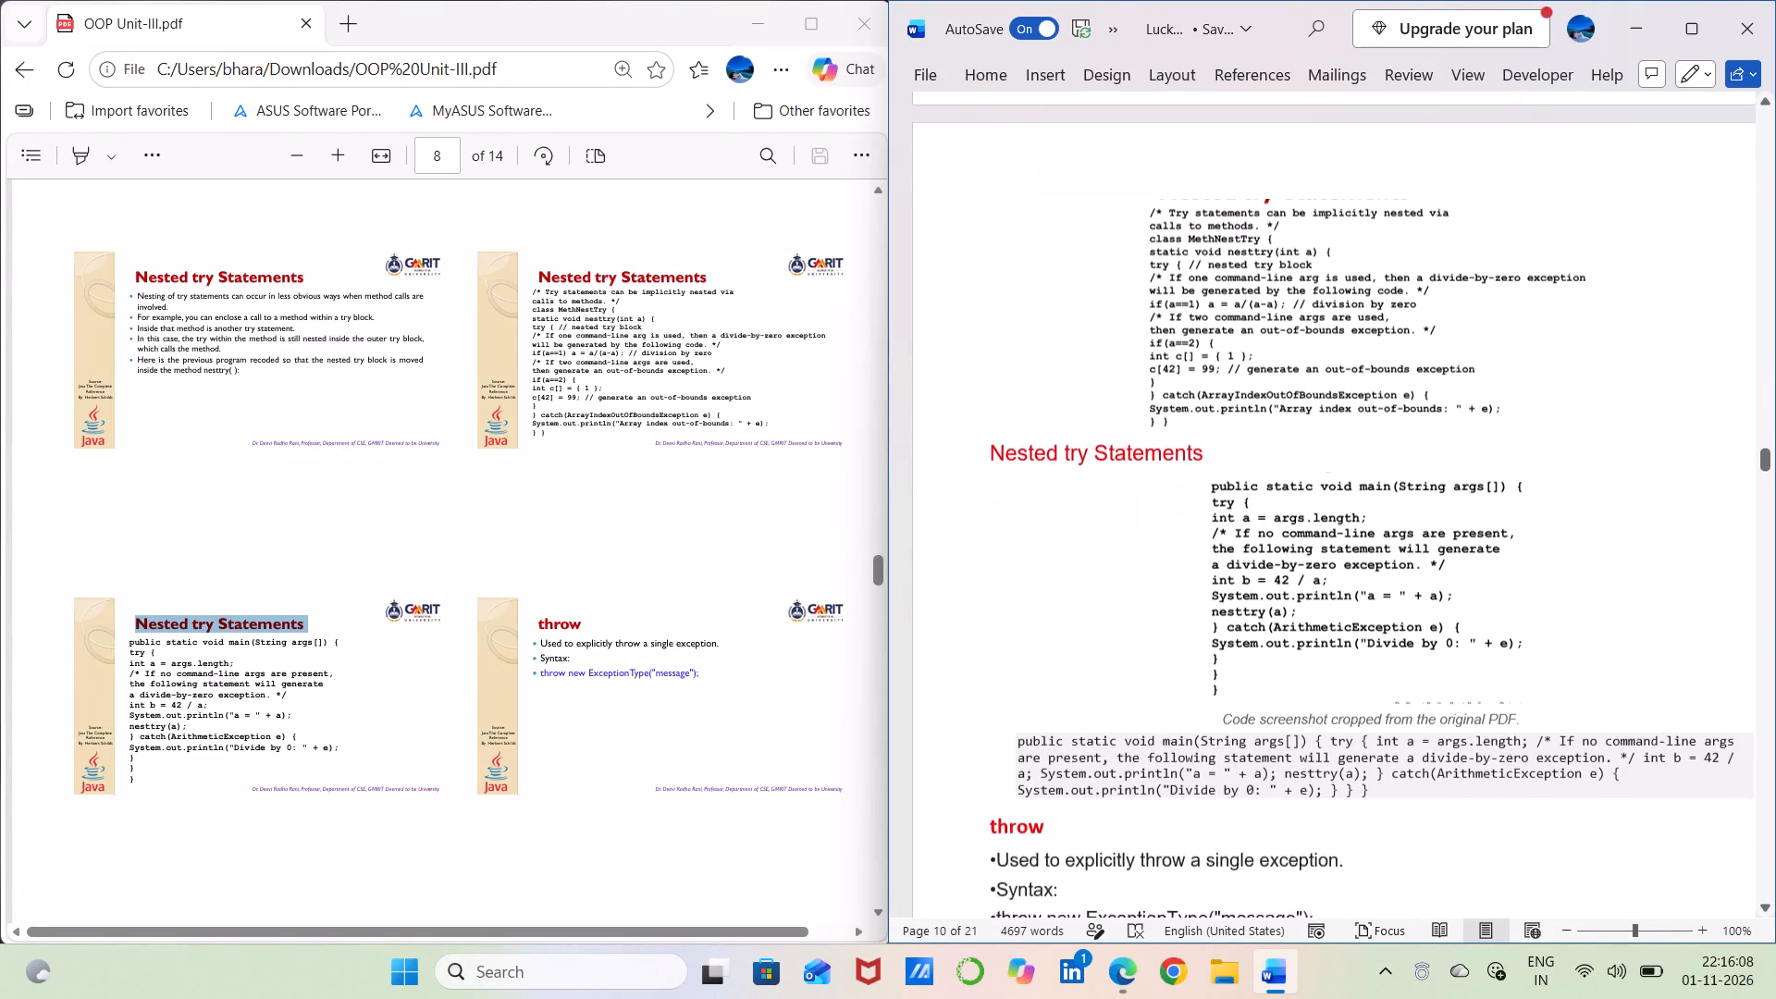
pyautogui.scroll(-1, 1079, 760)
pyautogui.moveTo(1398, 592); pyautogui.dragTo(1112, 570)
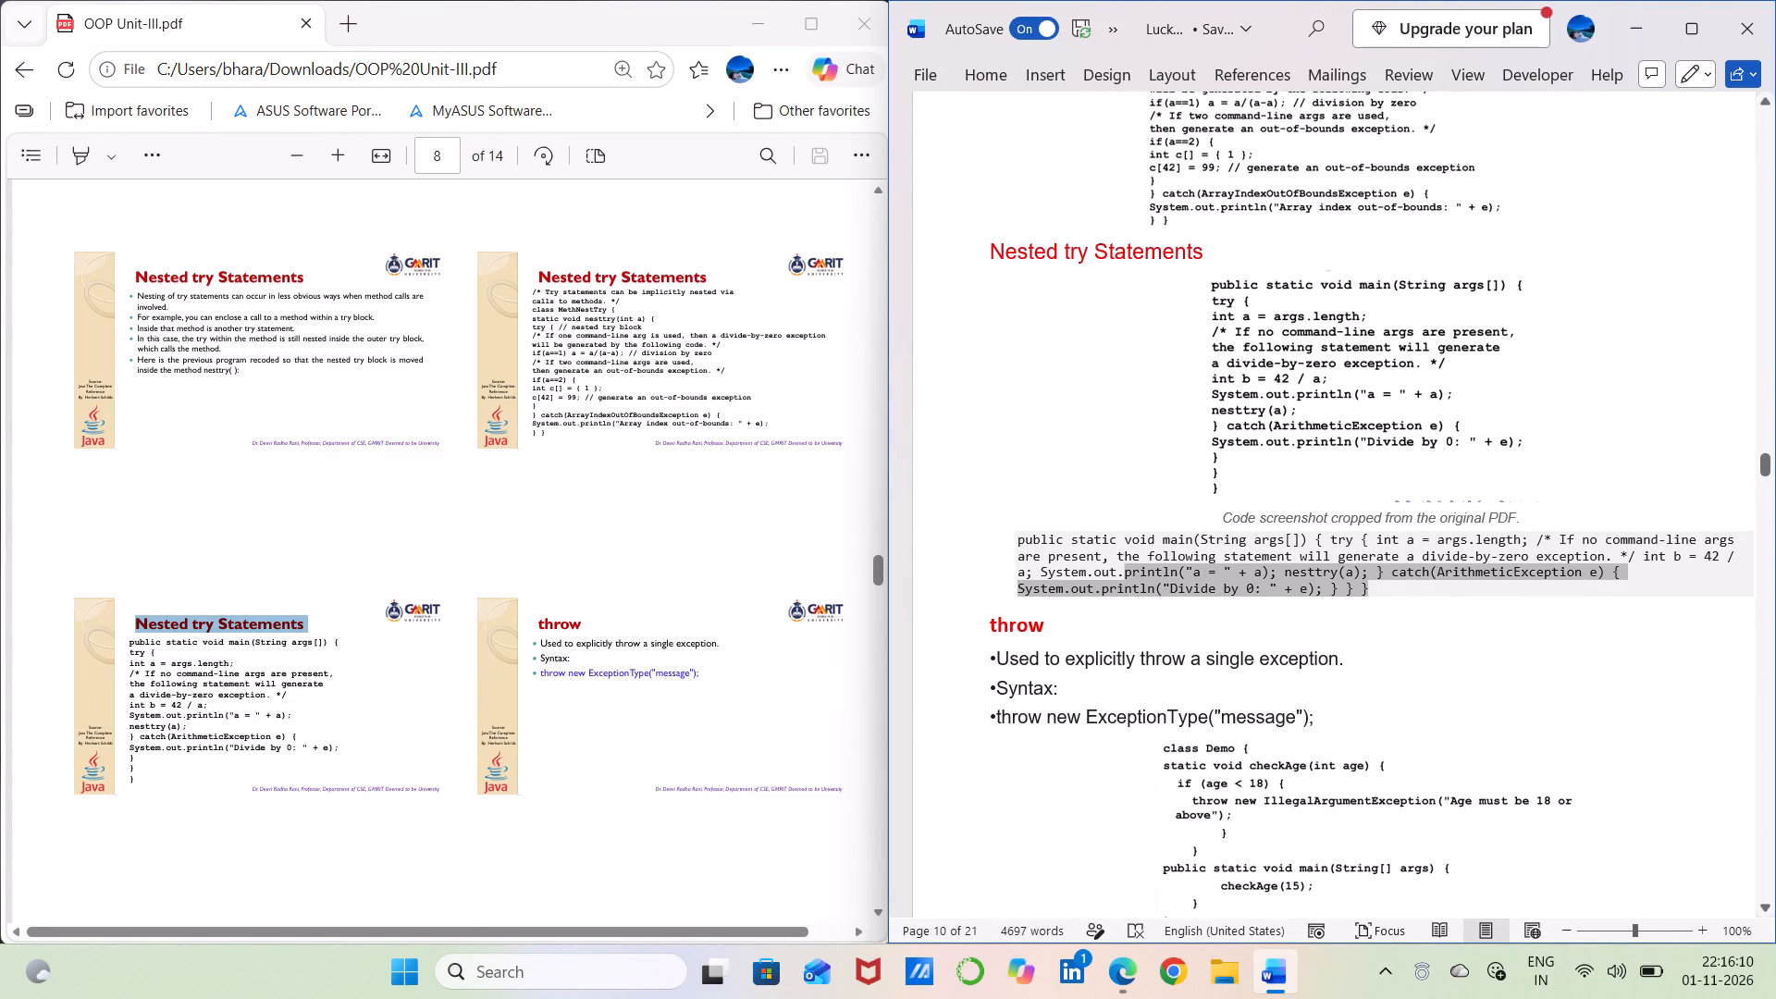
pyautogui.moveTo(1112, 570); pyautogui.dragTo(1012, 524)
pyautogui.hotkey('ctrl', 'x')
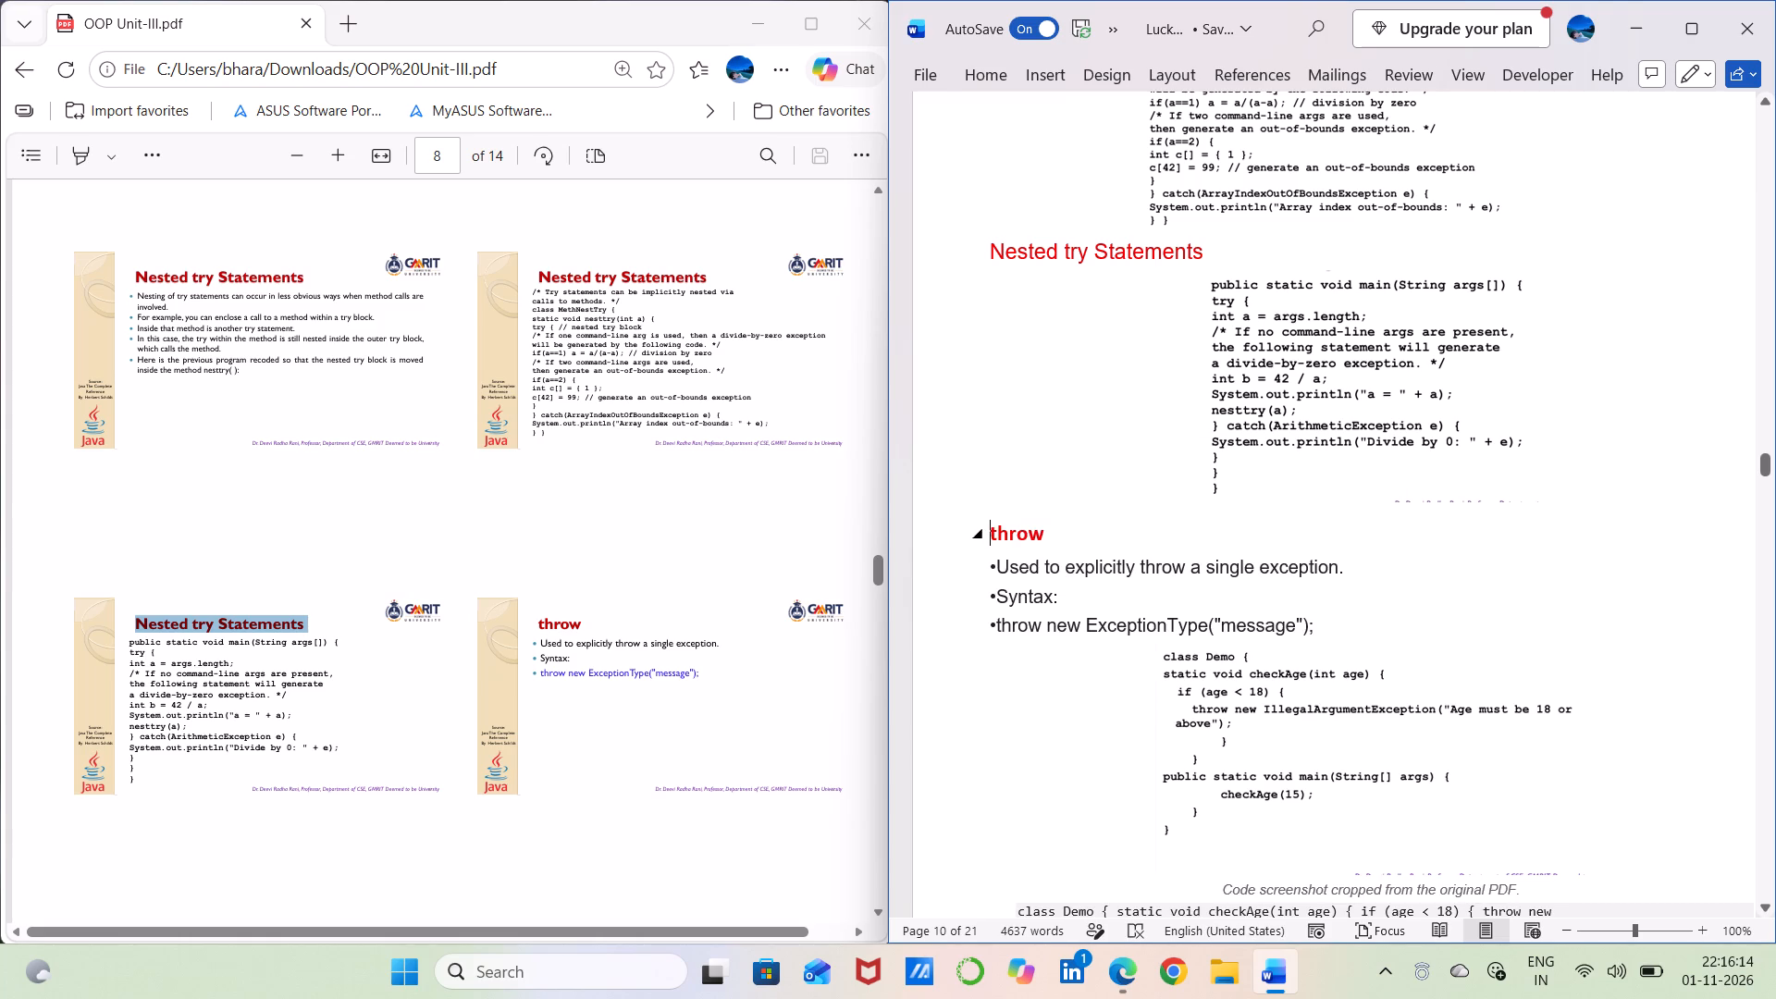
# Cut the first flattened Demo code lines and the "Code screenshot cropped" caption below the checkAge code image.
pyautogui.click(1025, 698)
pyautogui.scroll(-1, 1025, 698)
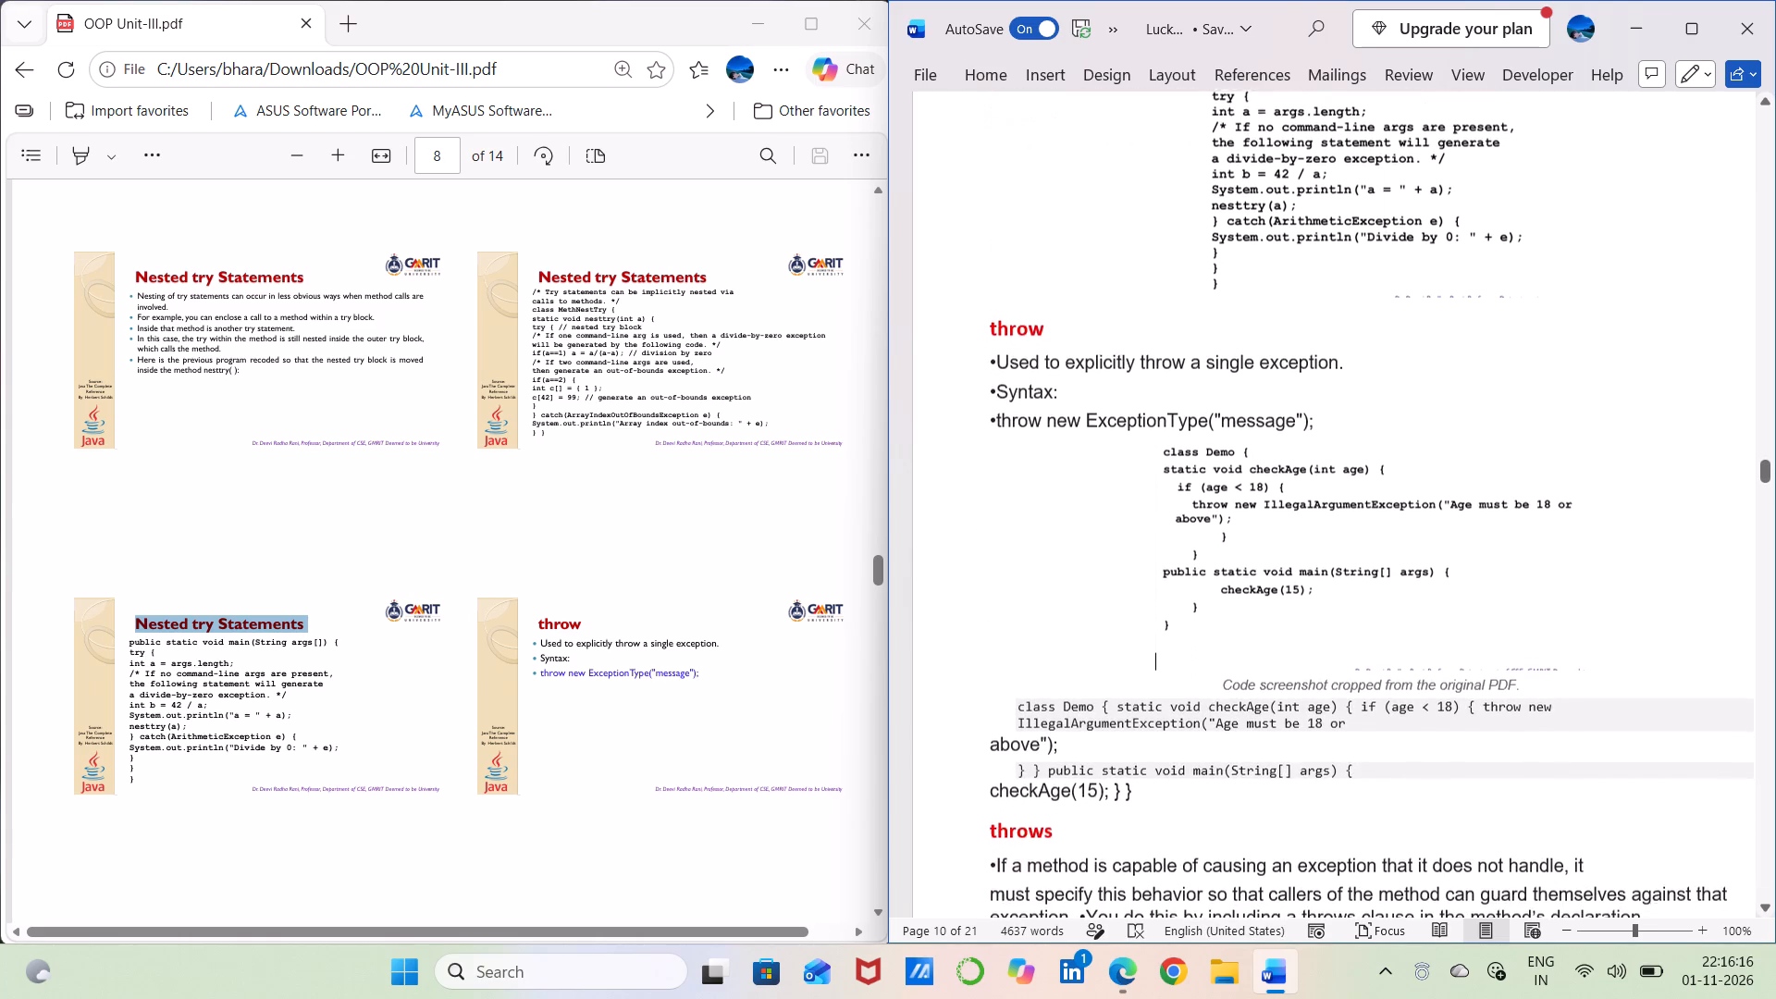
pyautogui.scroll(-1, 1025, 698)
pyautogui.moveTo(1014, 650); pyautogui.dragTo(1363, 667)
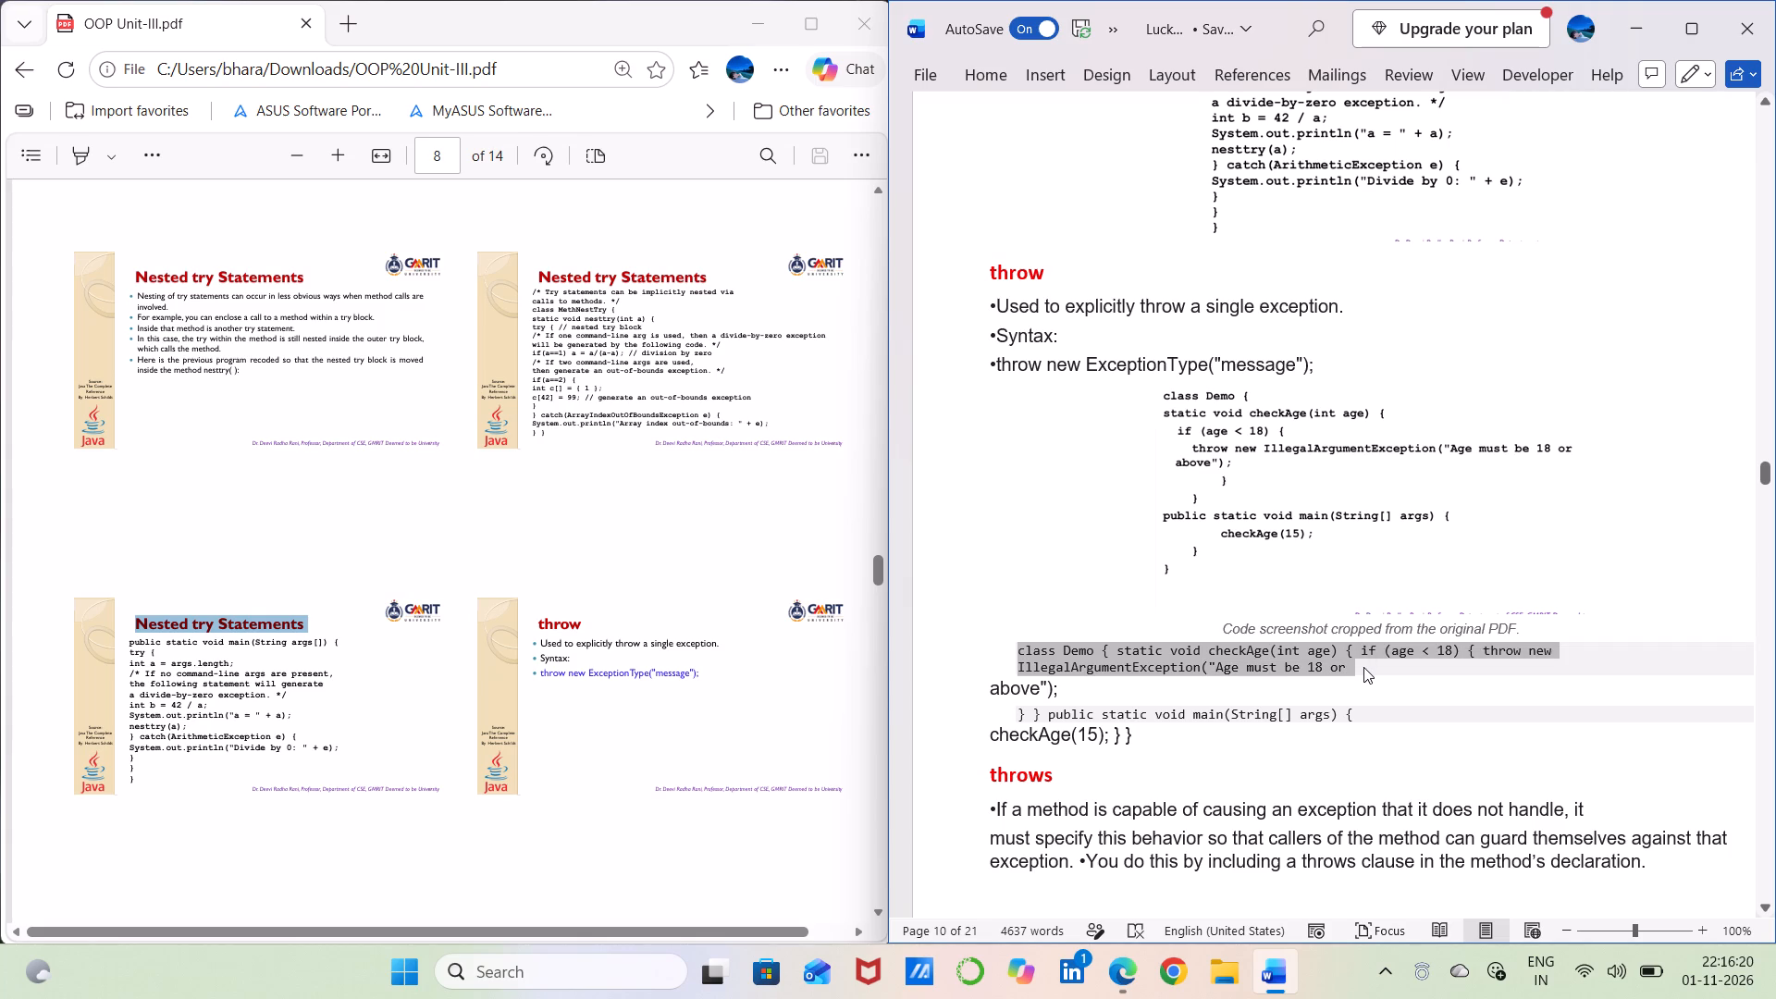
pyautogui.hotkey('ctrl', 'x')
pyautogui.moveTo(1535, 629); pyautogui.dragTo(1371, 635)
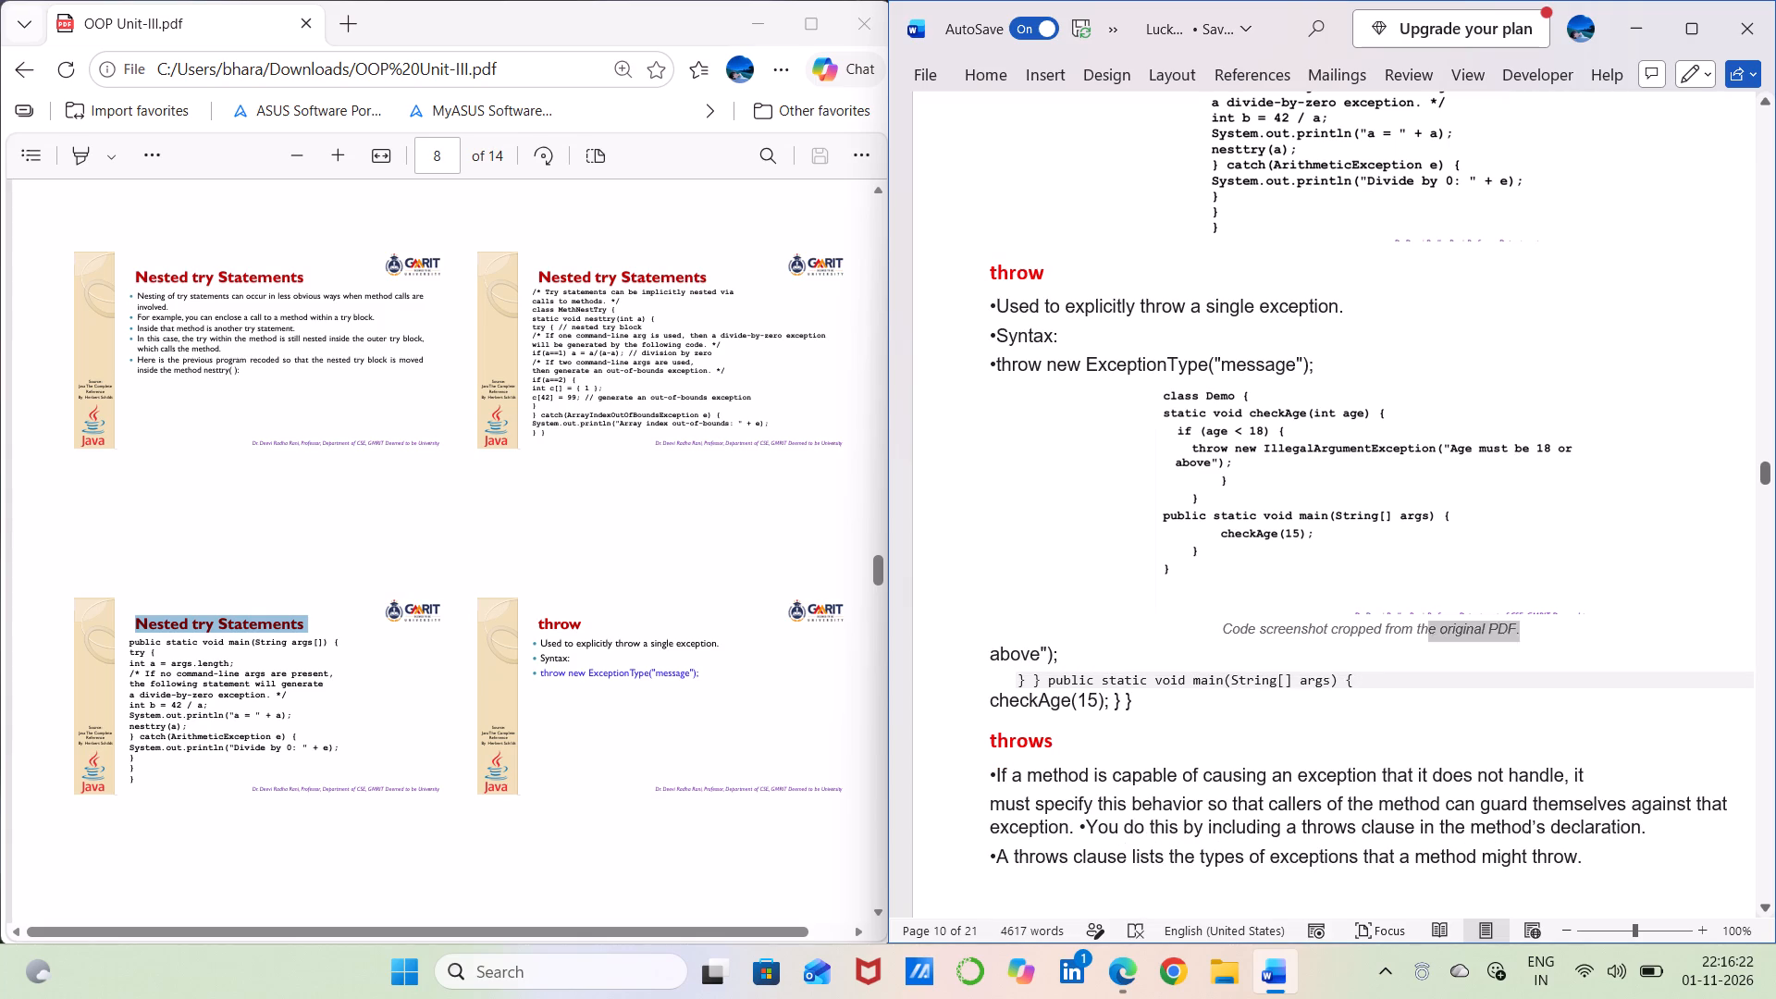
pyautogui.moveTo(1371, 635); pyautogui.dragTo(1202, 629)
pyautogui.hotkey('ctrl', 'x')
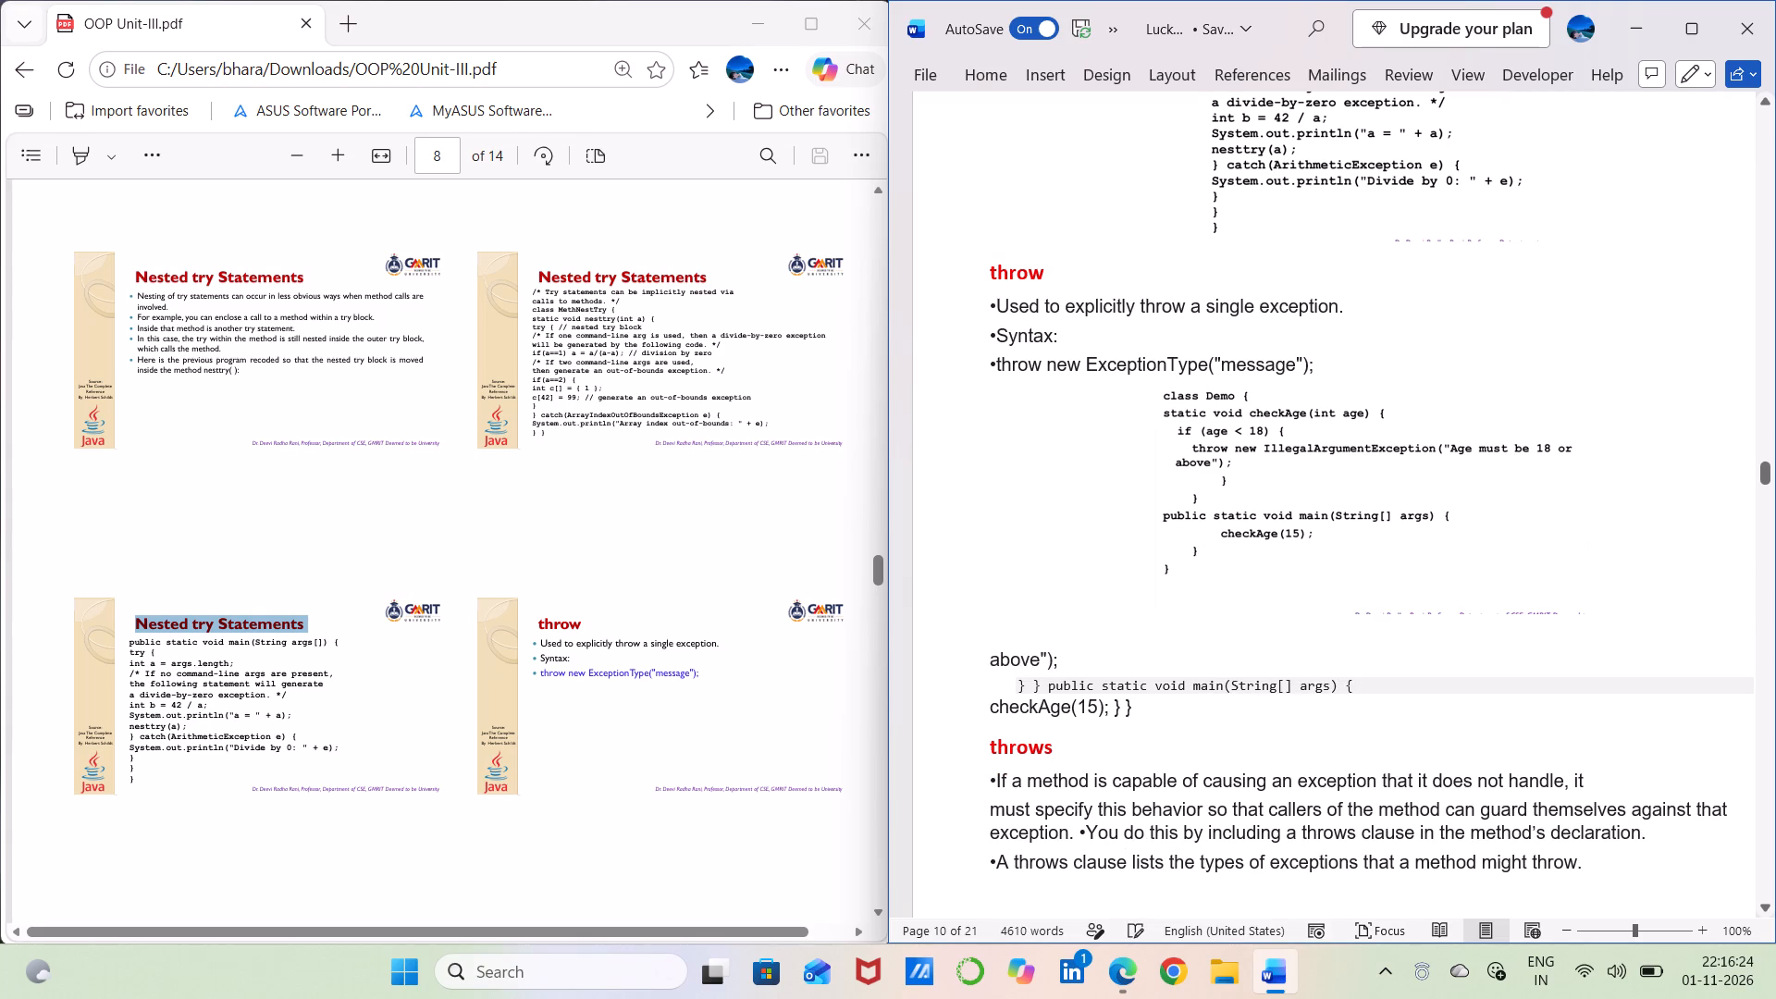
pyautogui.press('BackSpace')
pyautogui.press('BackSpace')
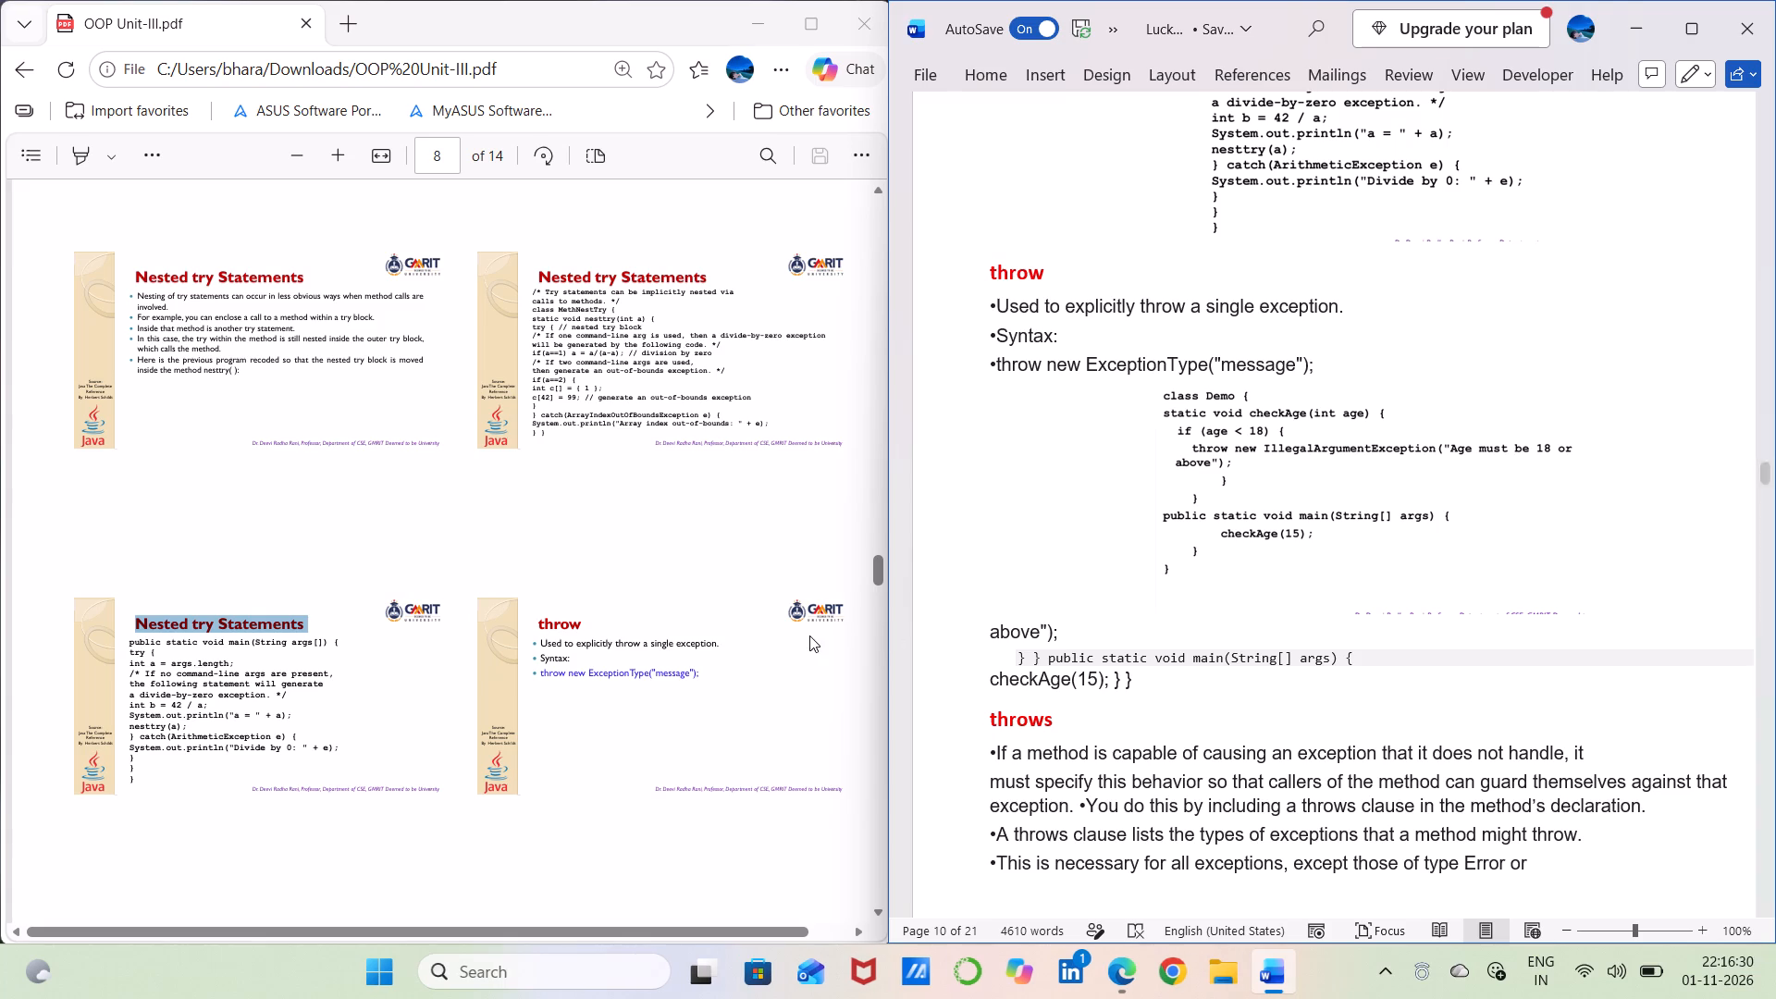
# Cut the remaining flattened checkAge code lines between the code image and the throws heading.
pyautogui.click(683, 711)
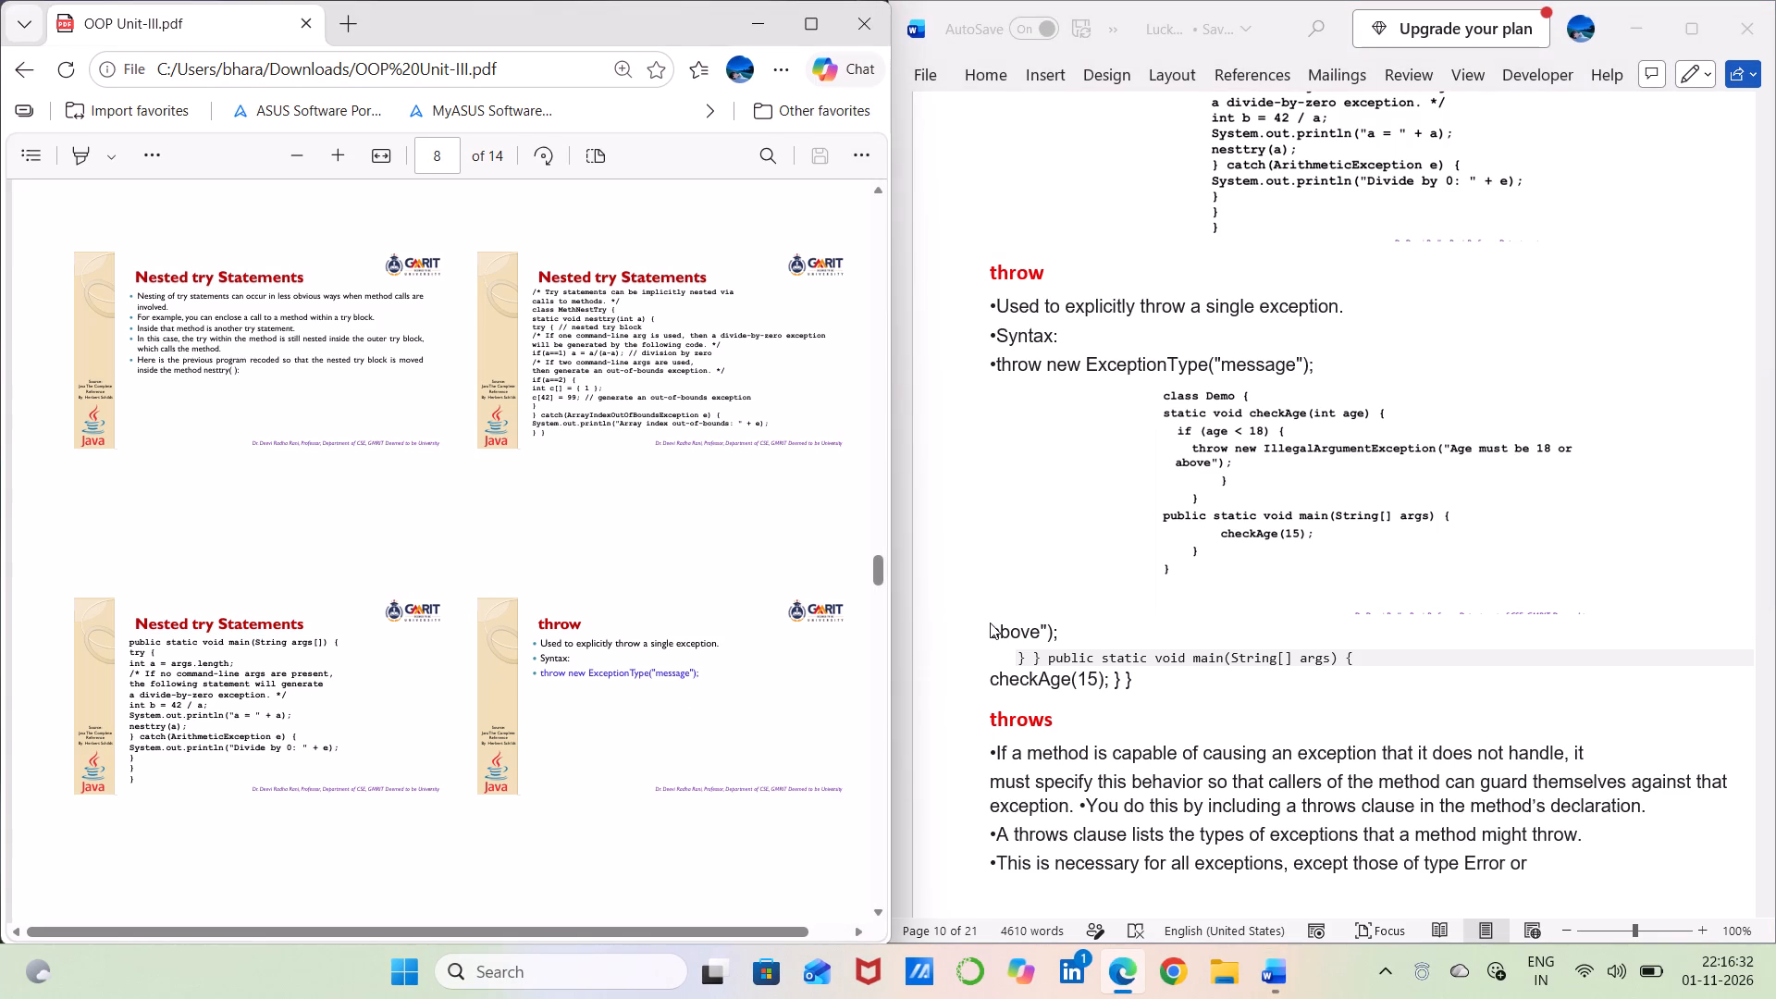
pyautogui.moveTo(990, 632); pyautogui.dragTo(1086, 658)
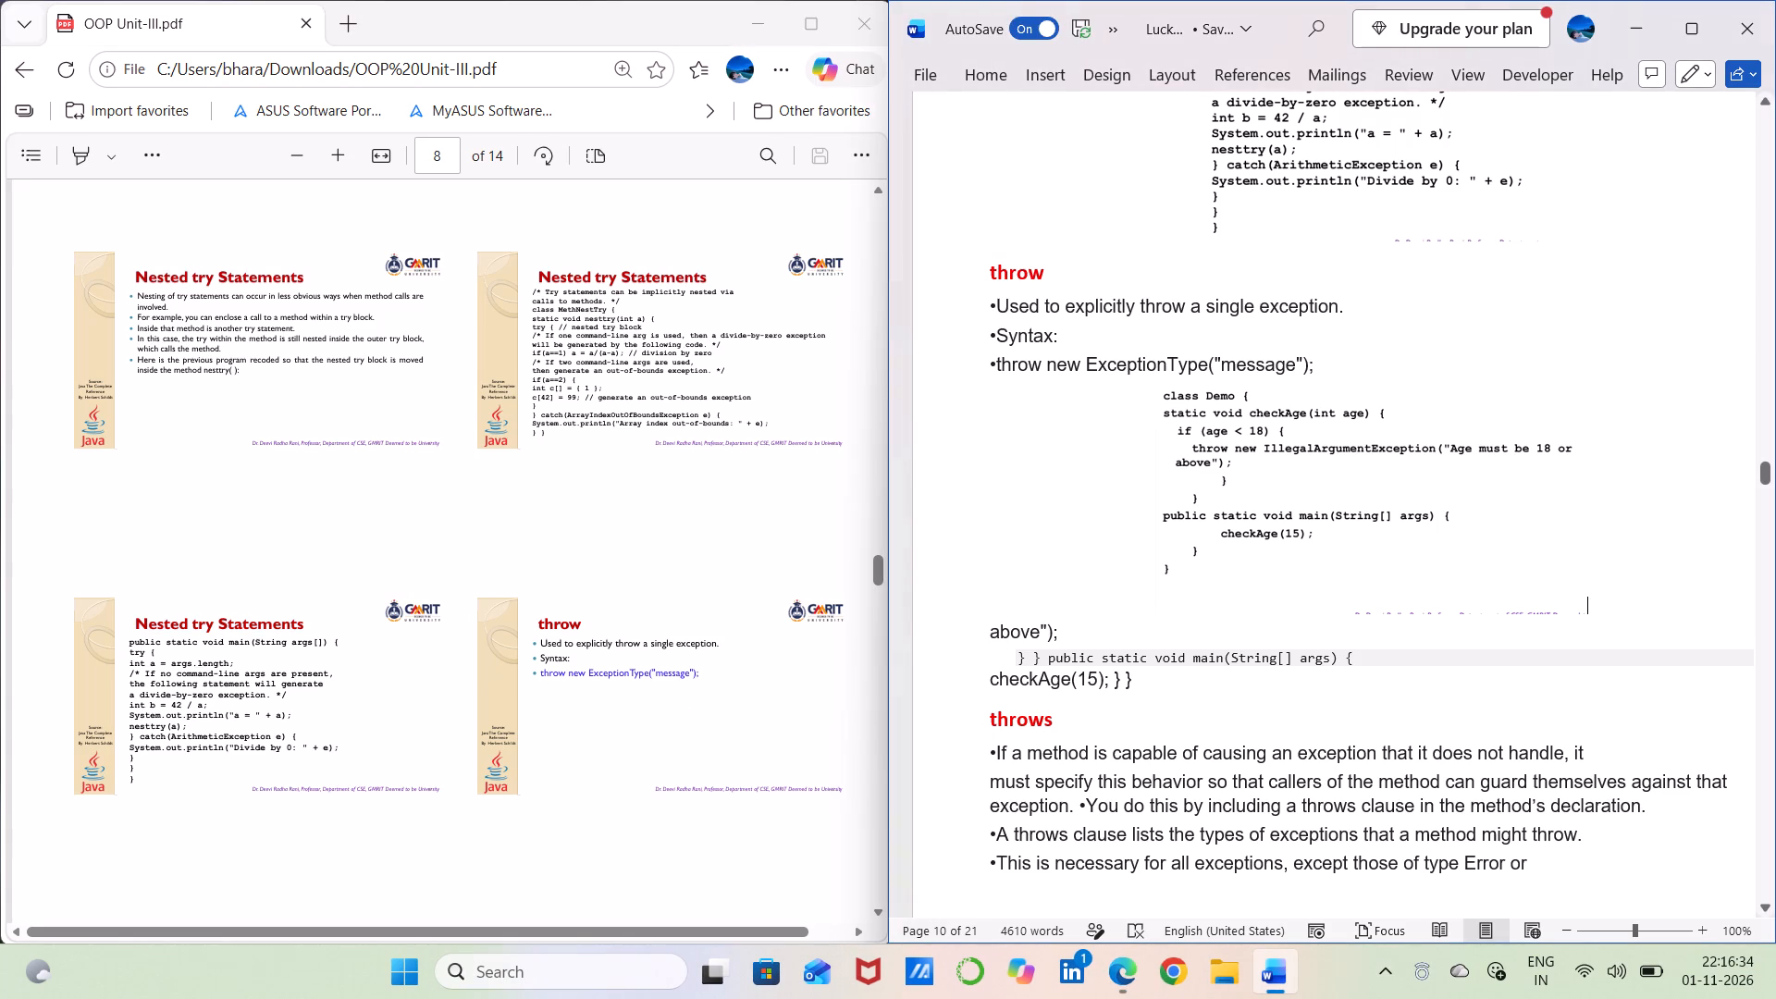
pyautogui.moveTo(988, 632); pyautogui.dragTo(1145, 679)
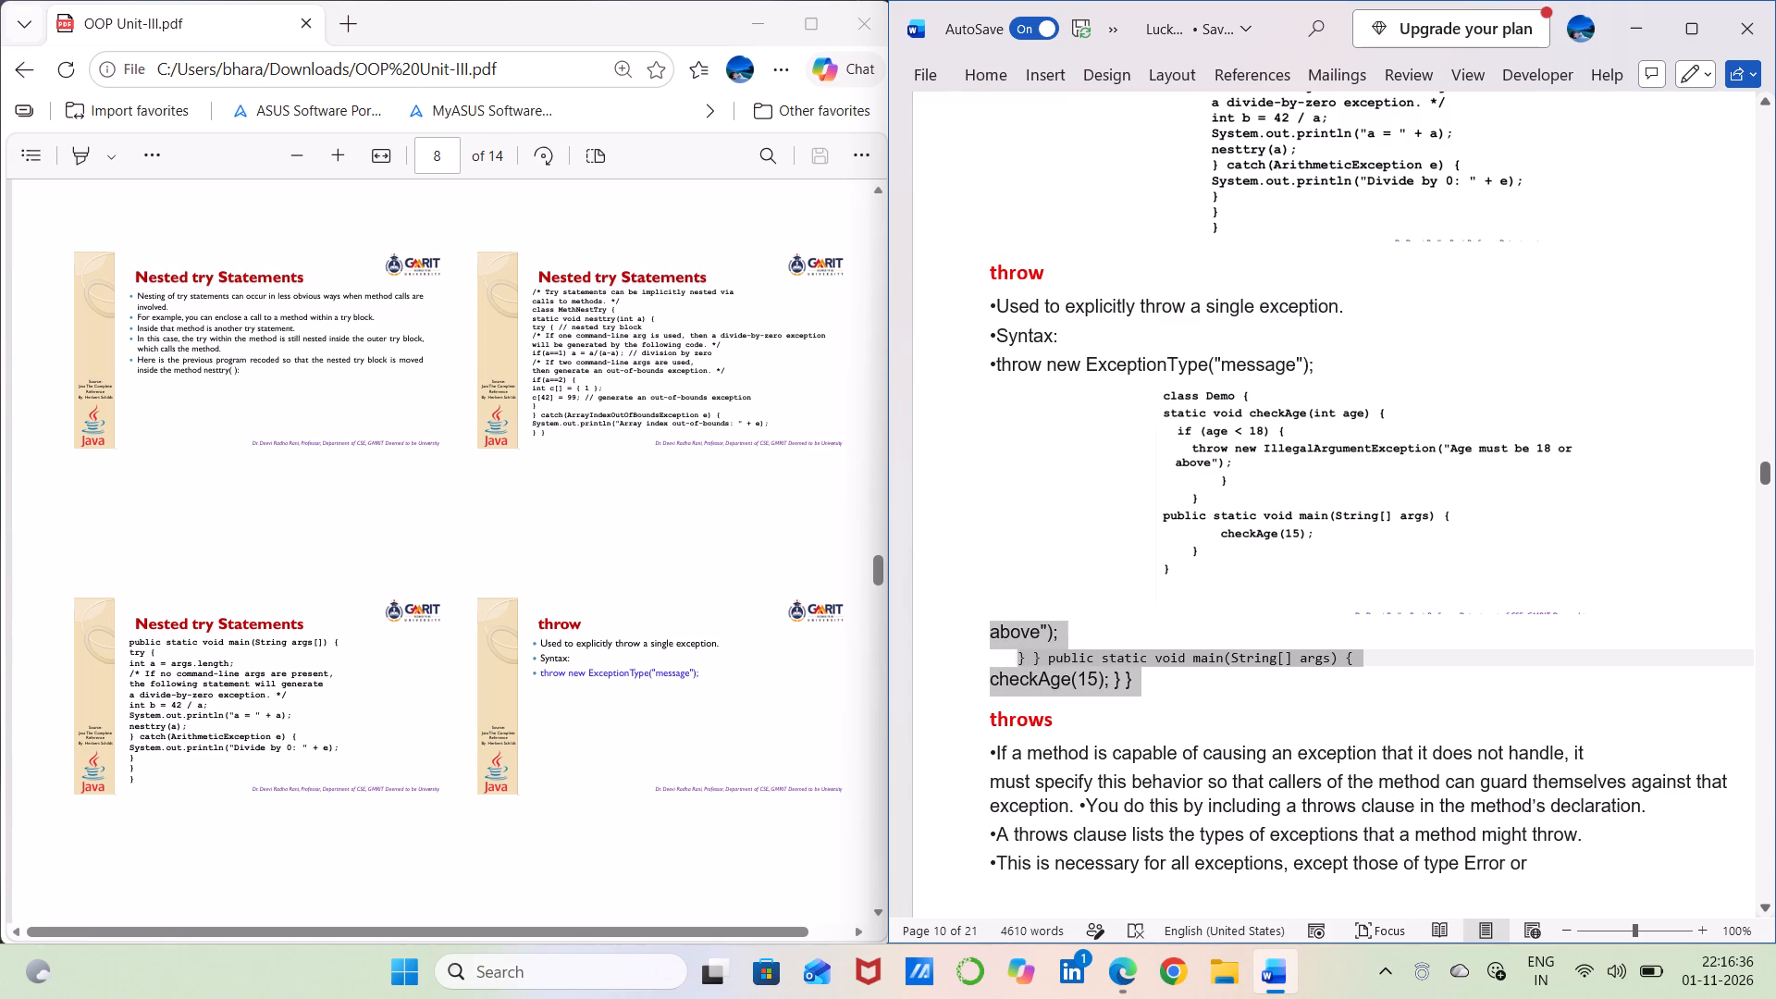
pyautogui.moveTo(1145, 679); pyautogui.dragTo(1146, 679)
pyautogui.hotkey('ctrl', 'x')
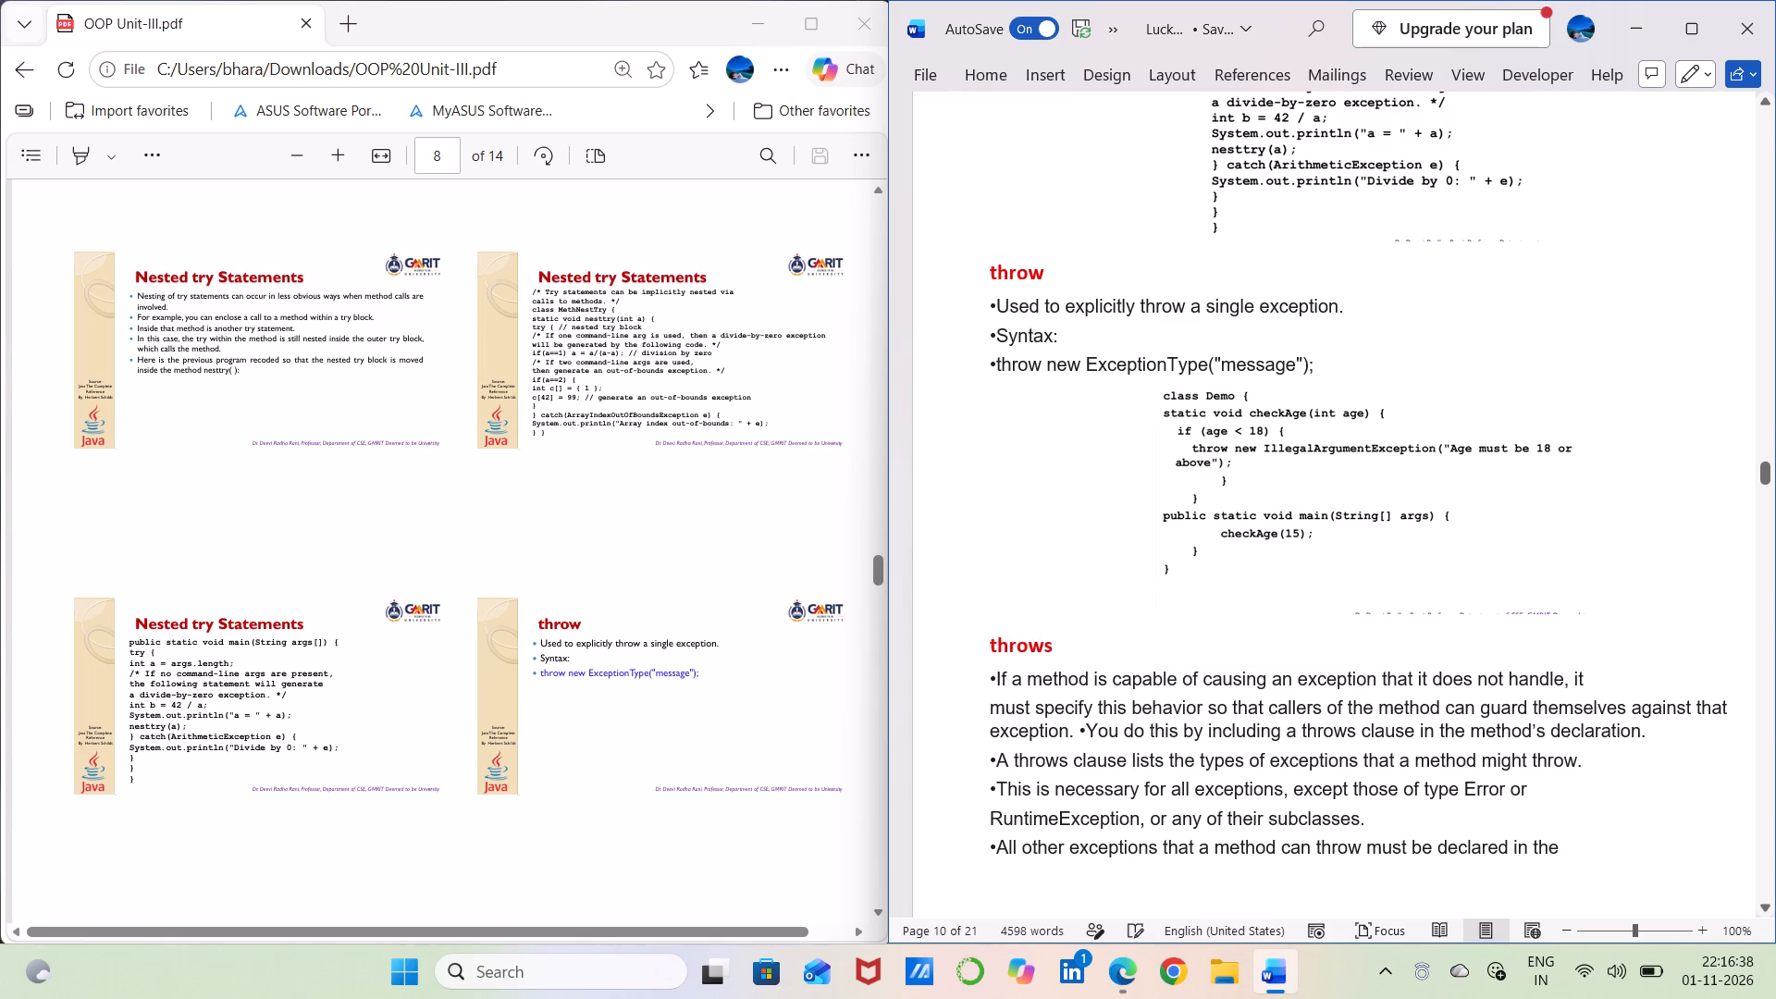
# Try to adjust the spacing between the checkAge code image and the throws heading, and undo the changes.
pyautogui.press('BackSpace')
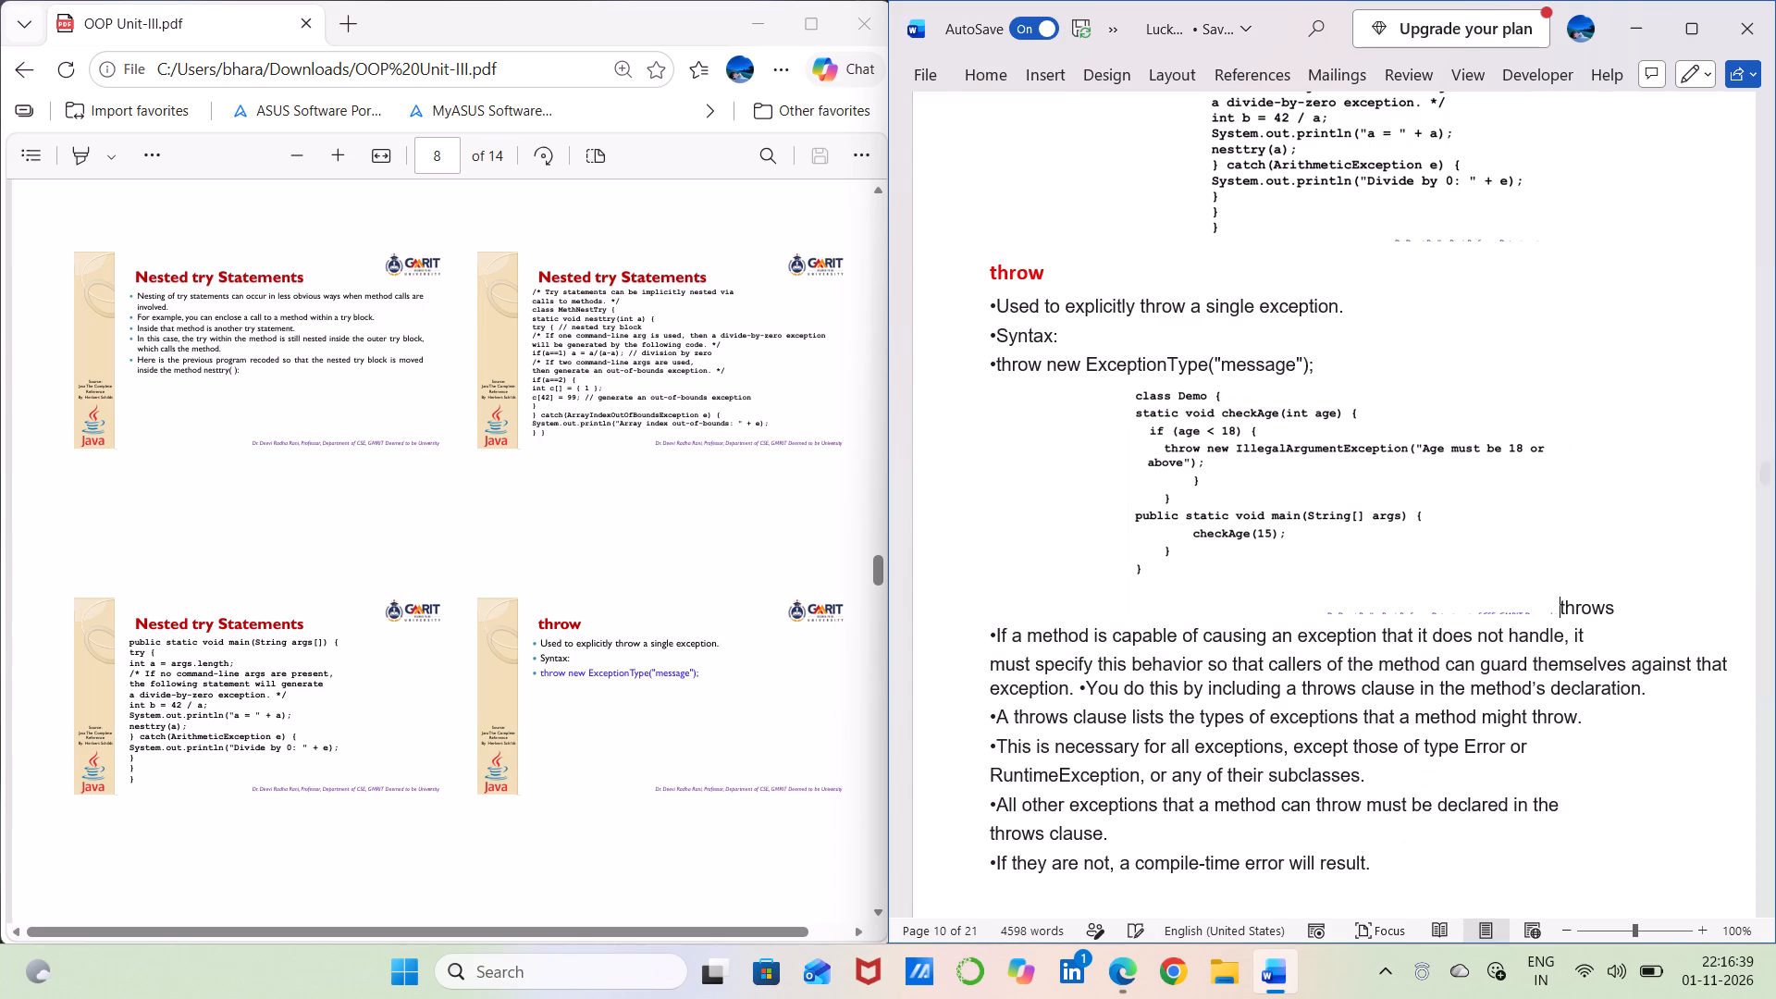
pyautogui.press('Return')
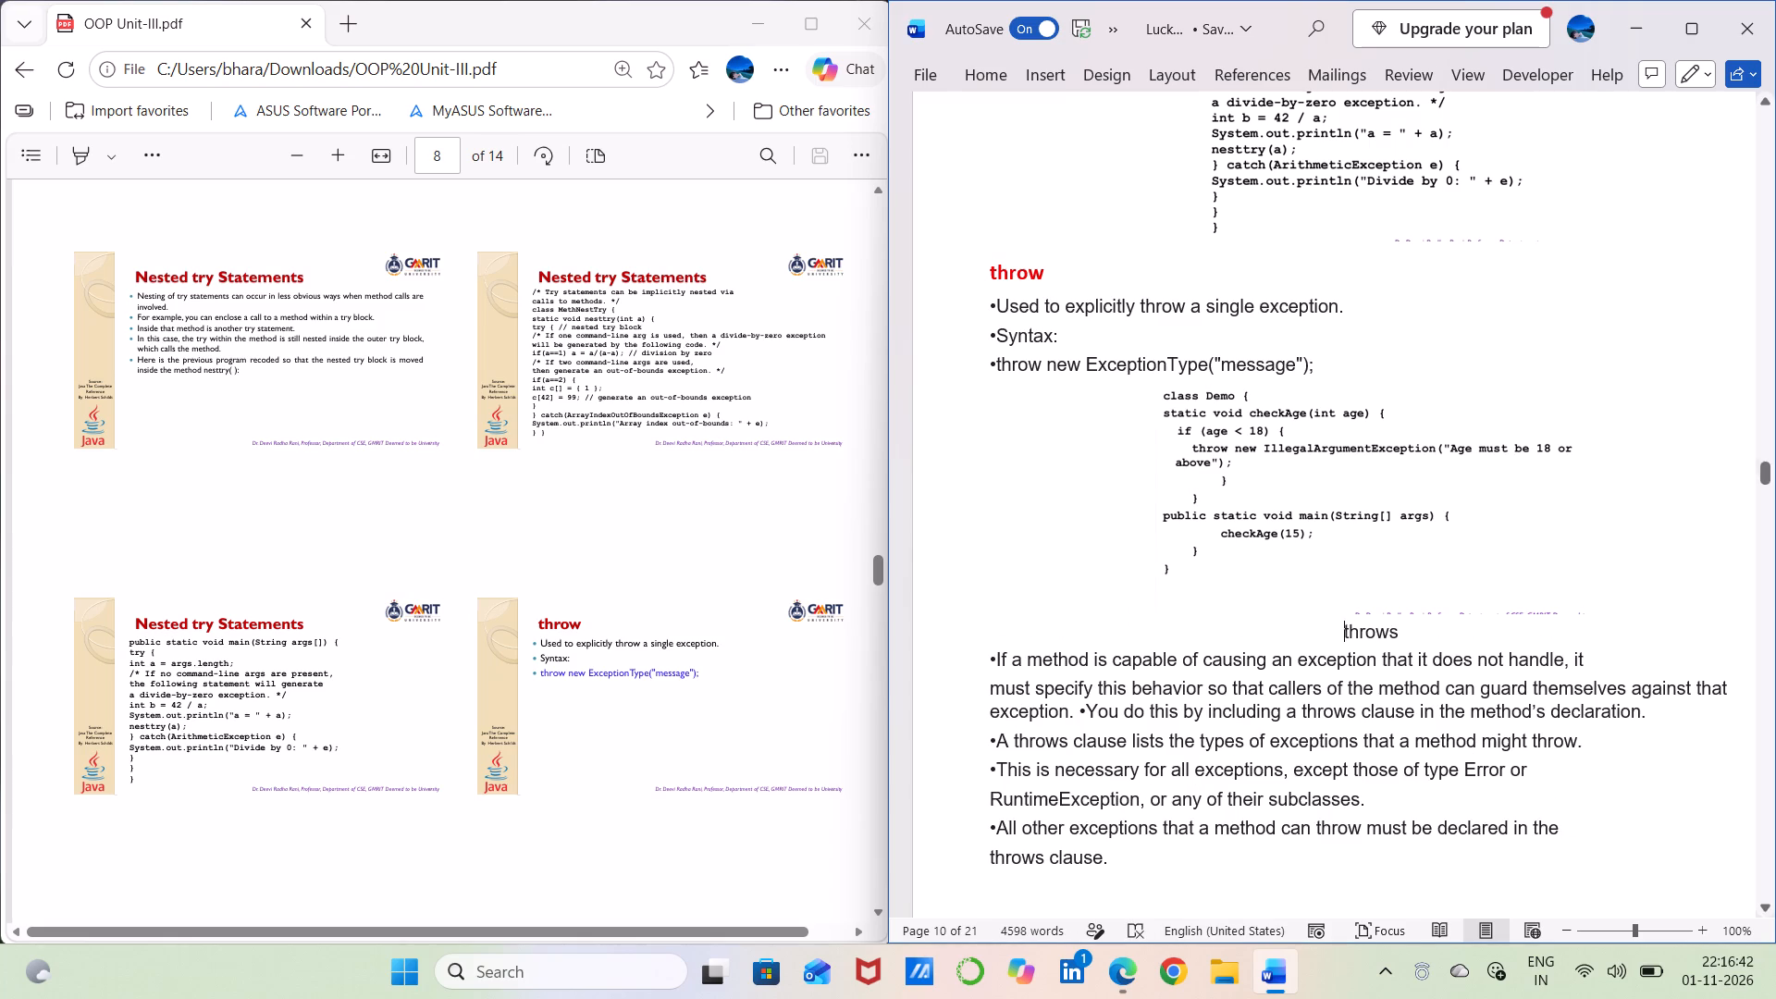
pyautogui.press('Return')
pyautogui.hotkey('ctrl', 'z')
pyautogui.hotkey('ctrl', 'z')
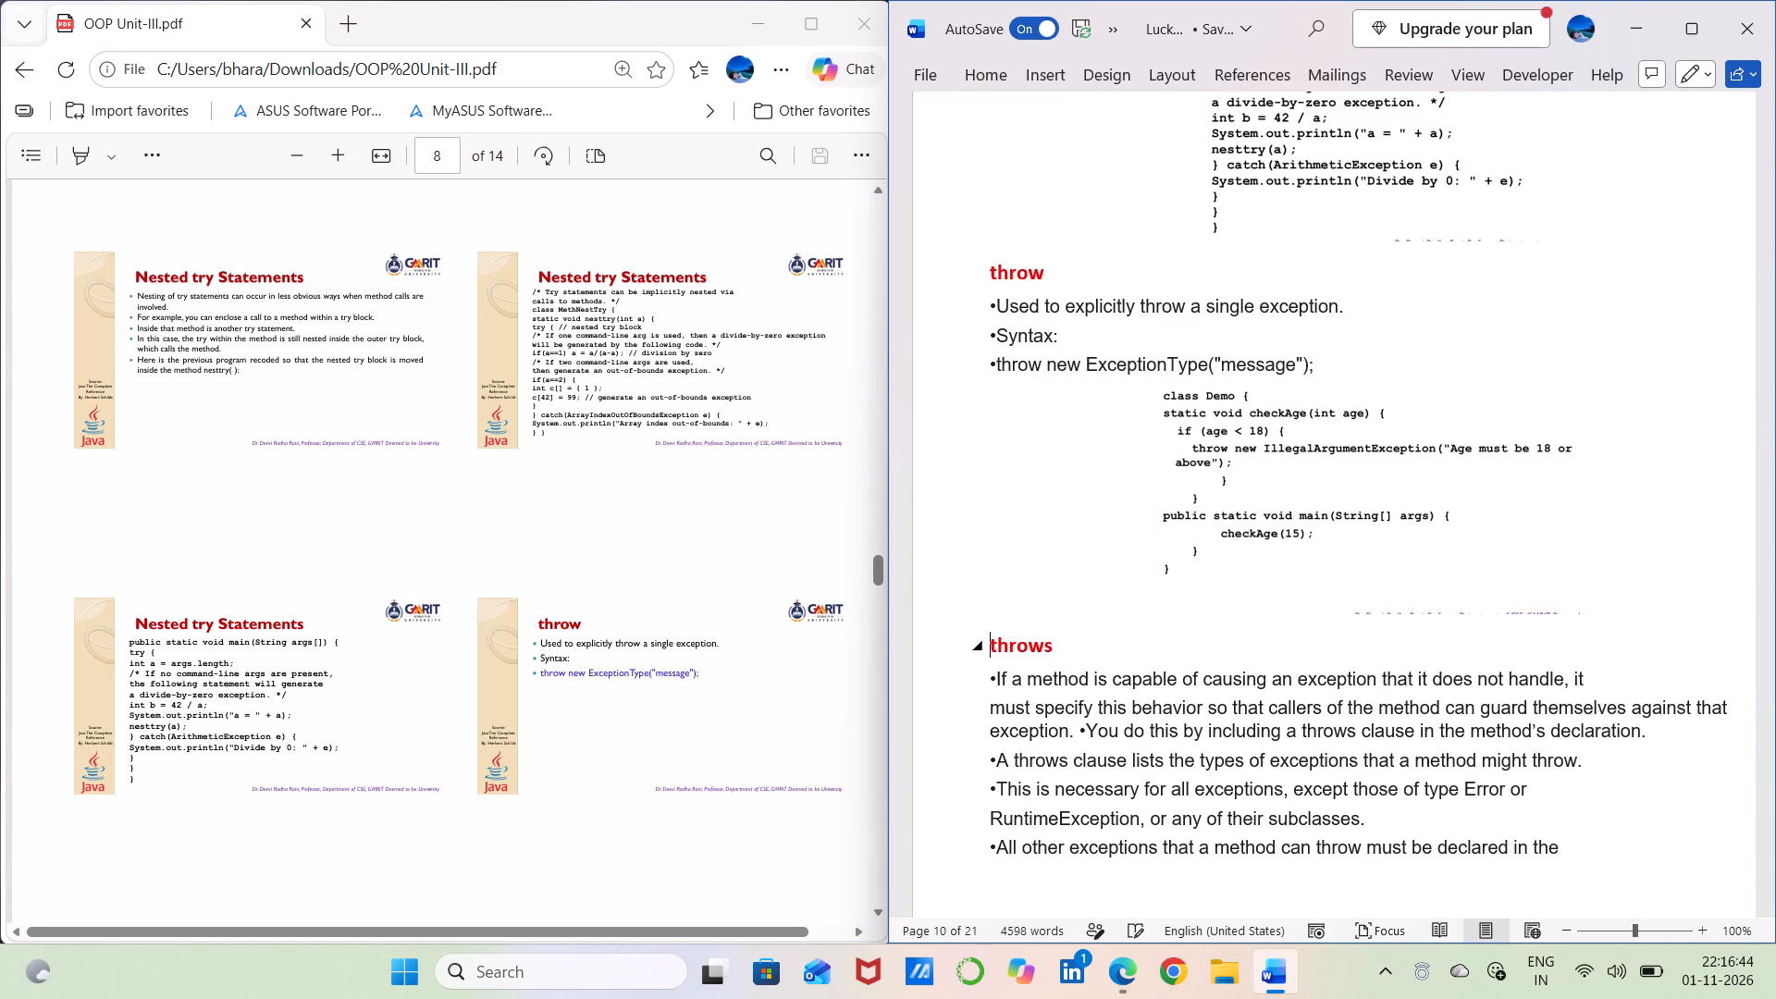
# Move the bullet "You do this by including a throws clause in the method's declaration." onto its own line.
pyautogui.click(1089, 673)
pyautogui.click(1079, 730)
pyautogui.press('Return')
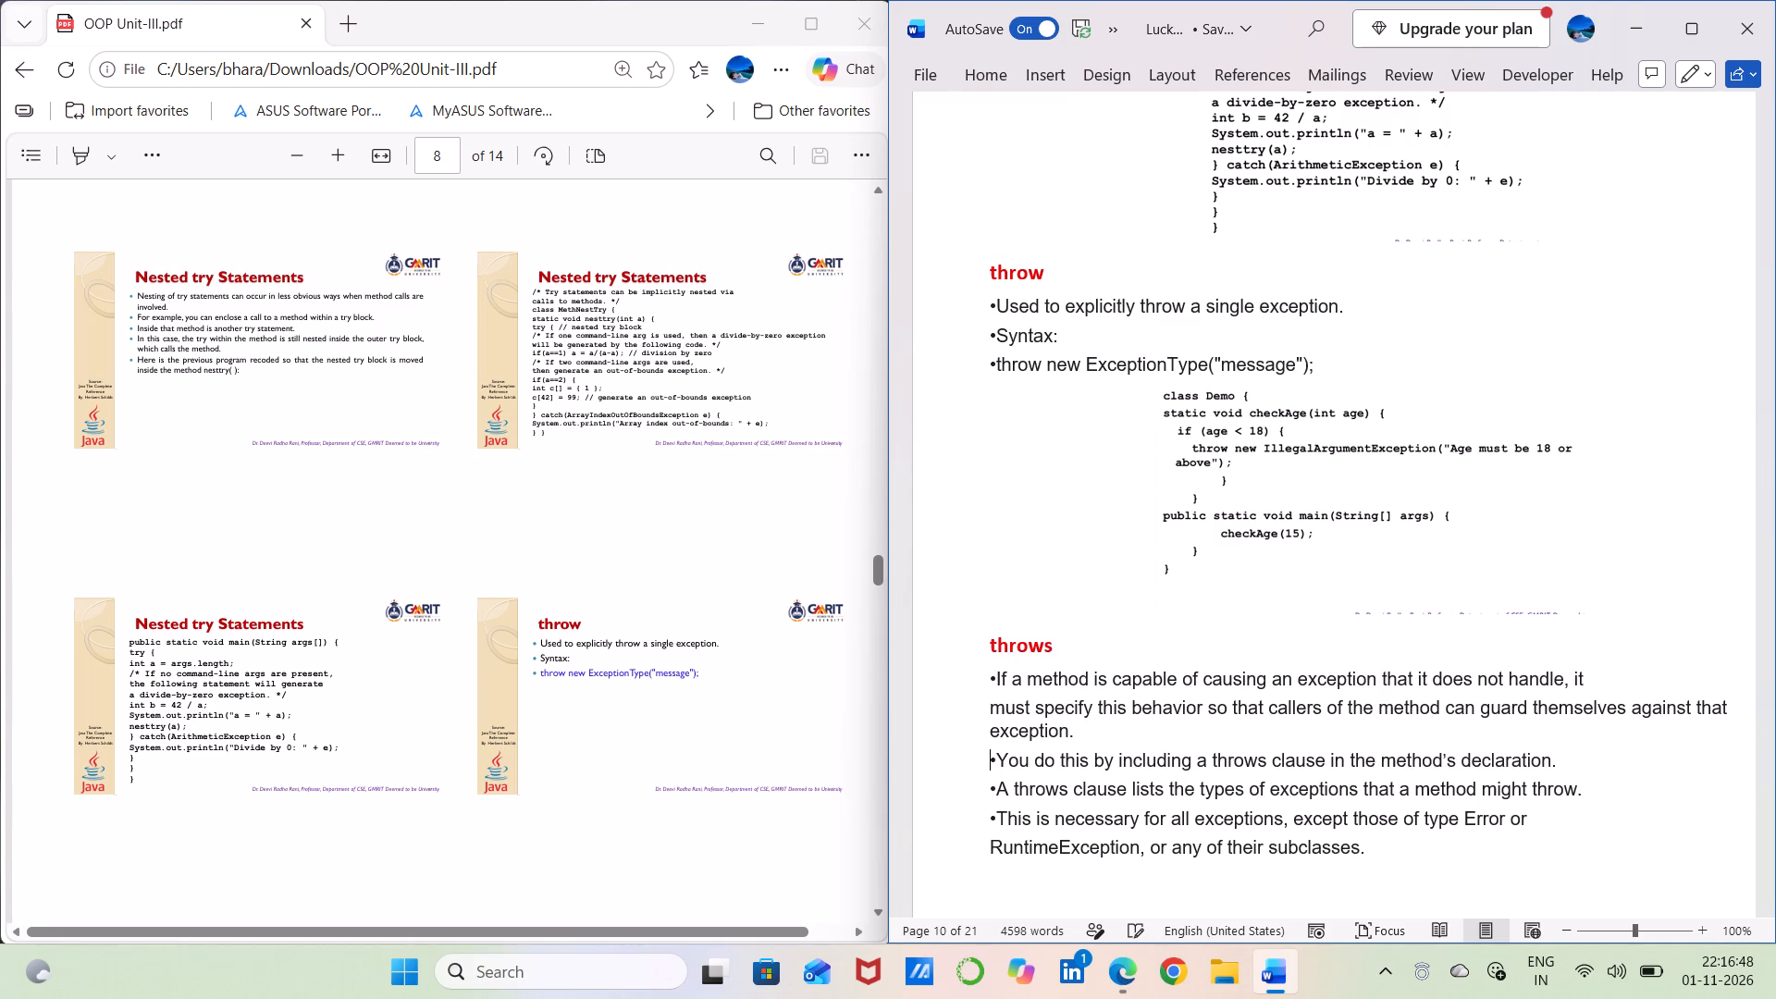
pyautogui.click(985, 785)
# Compare the throws section of the notes with the throw and throws slides in the PDF.
pyautogui.scroll(-1, 1000, 856)
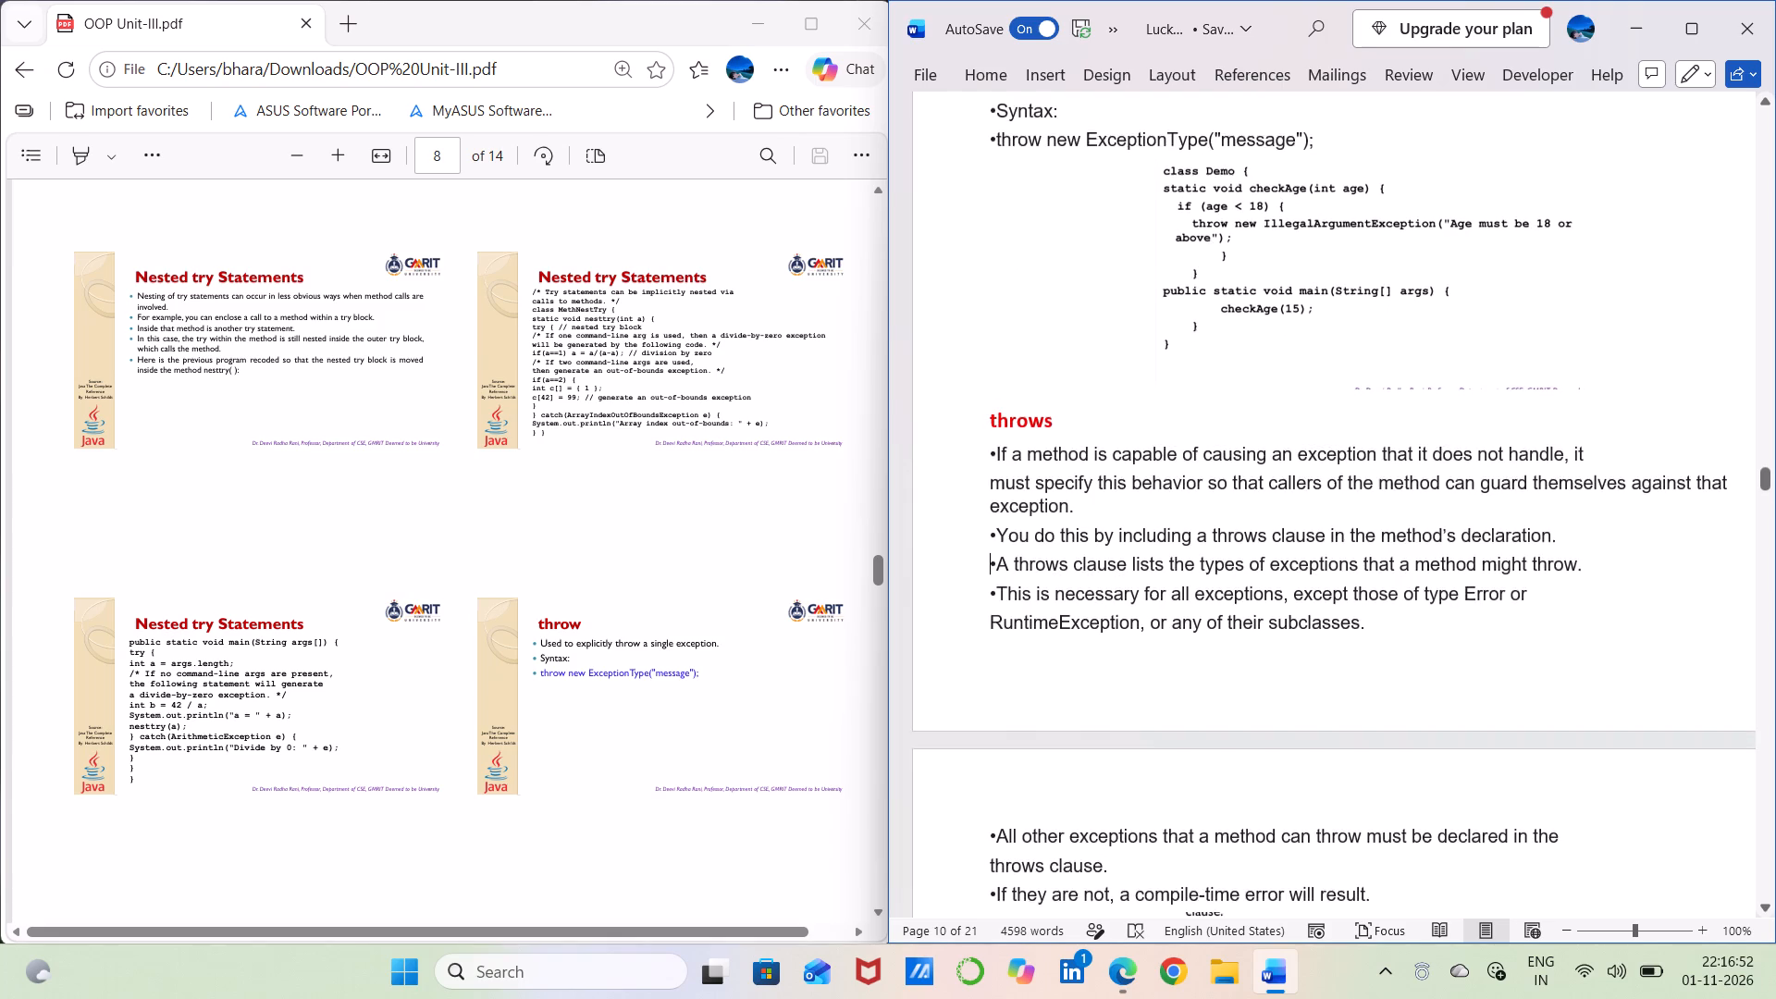
pyautogui.scroll(-1, 1000, 856)
pyautogui.scroll(-3, 596, 780)
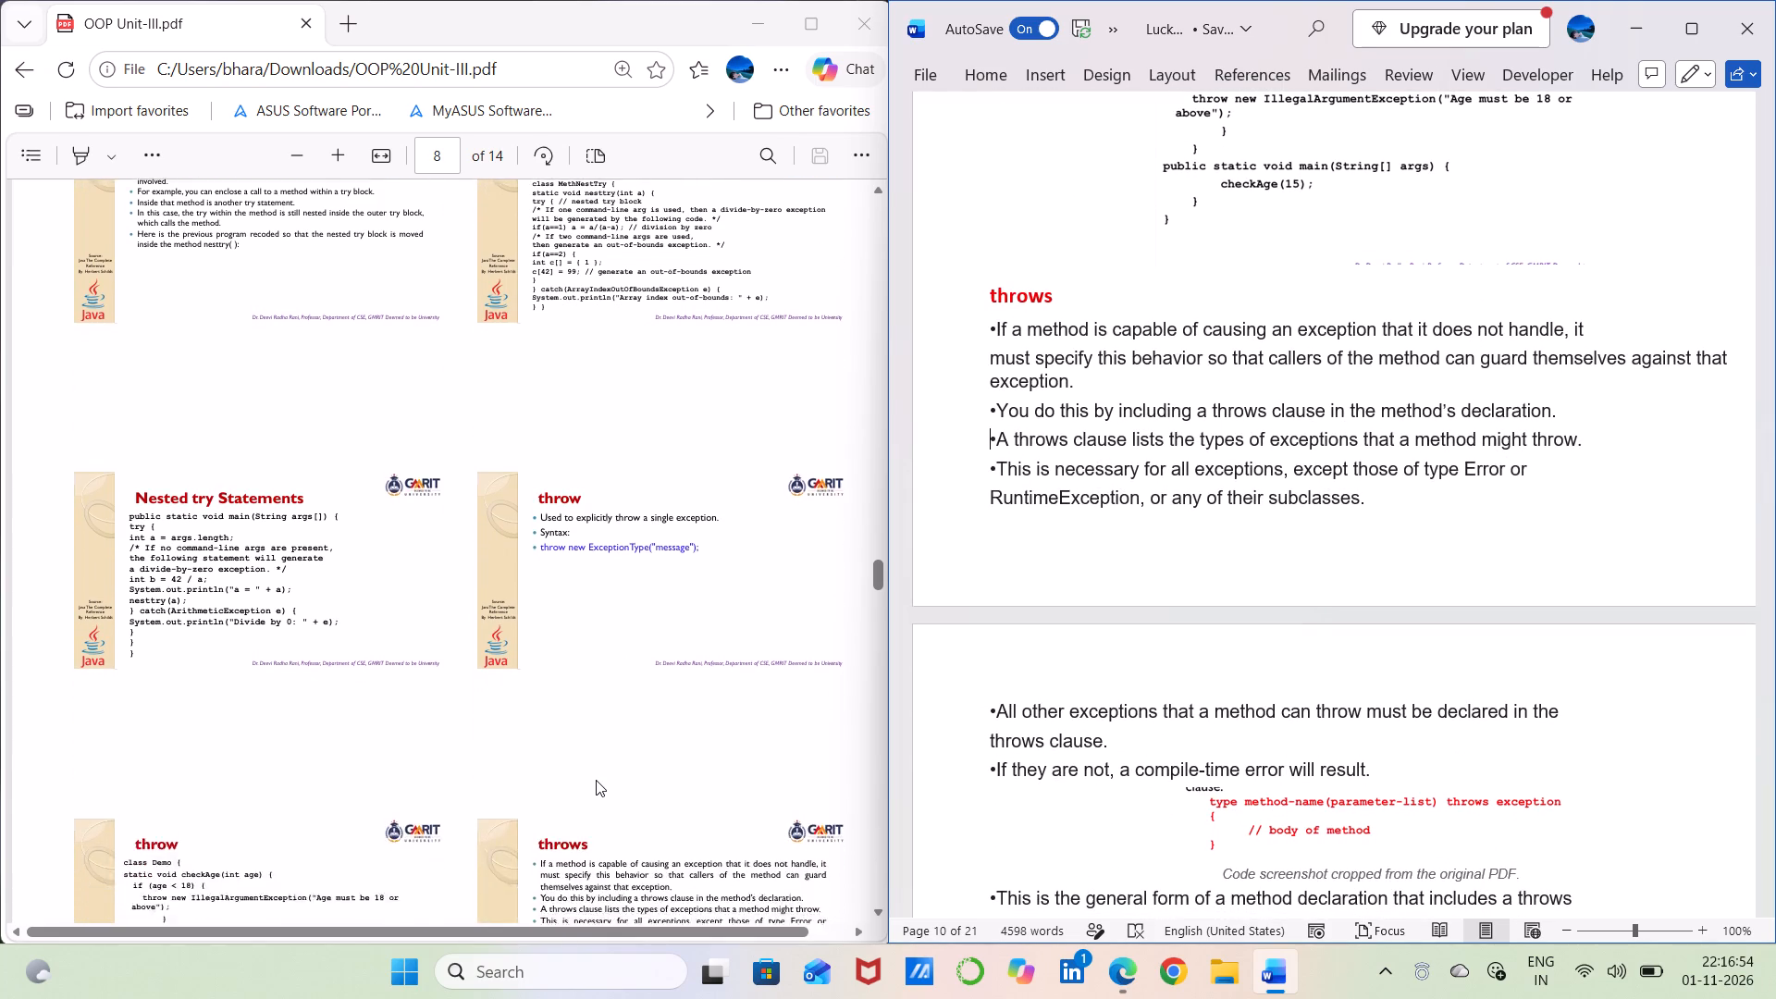
pyautogui.scroll(-2, 596, 780)
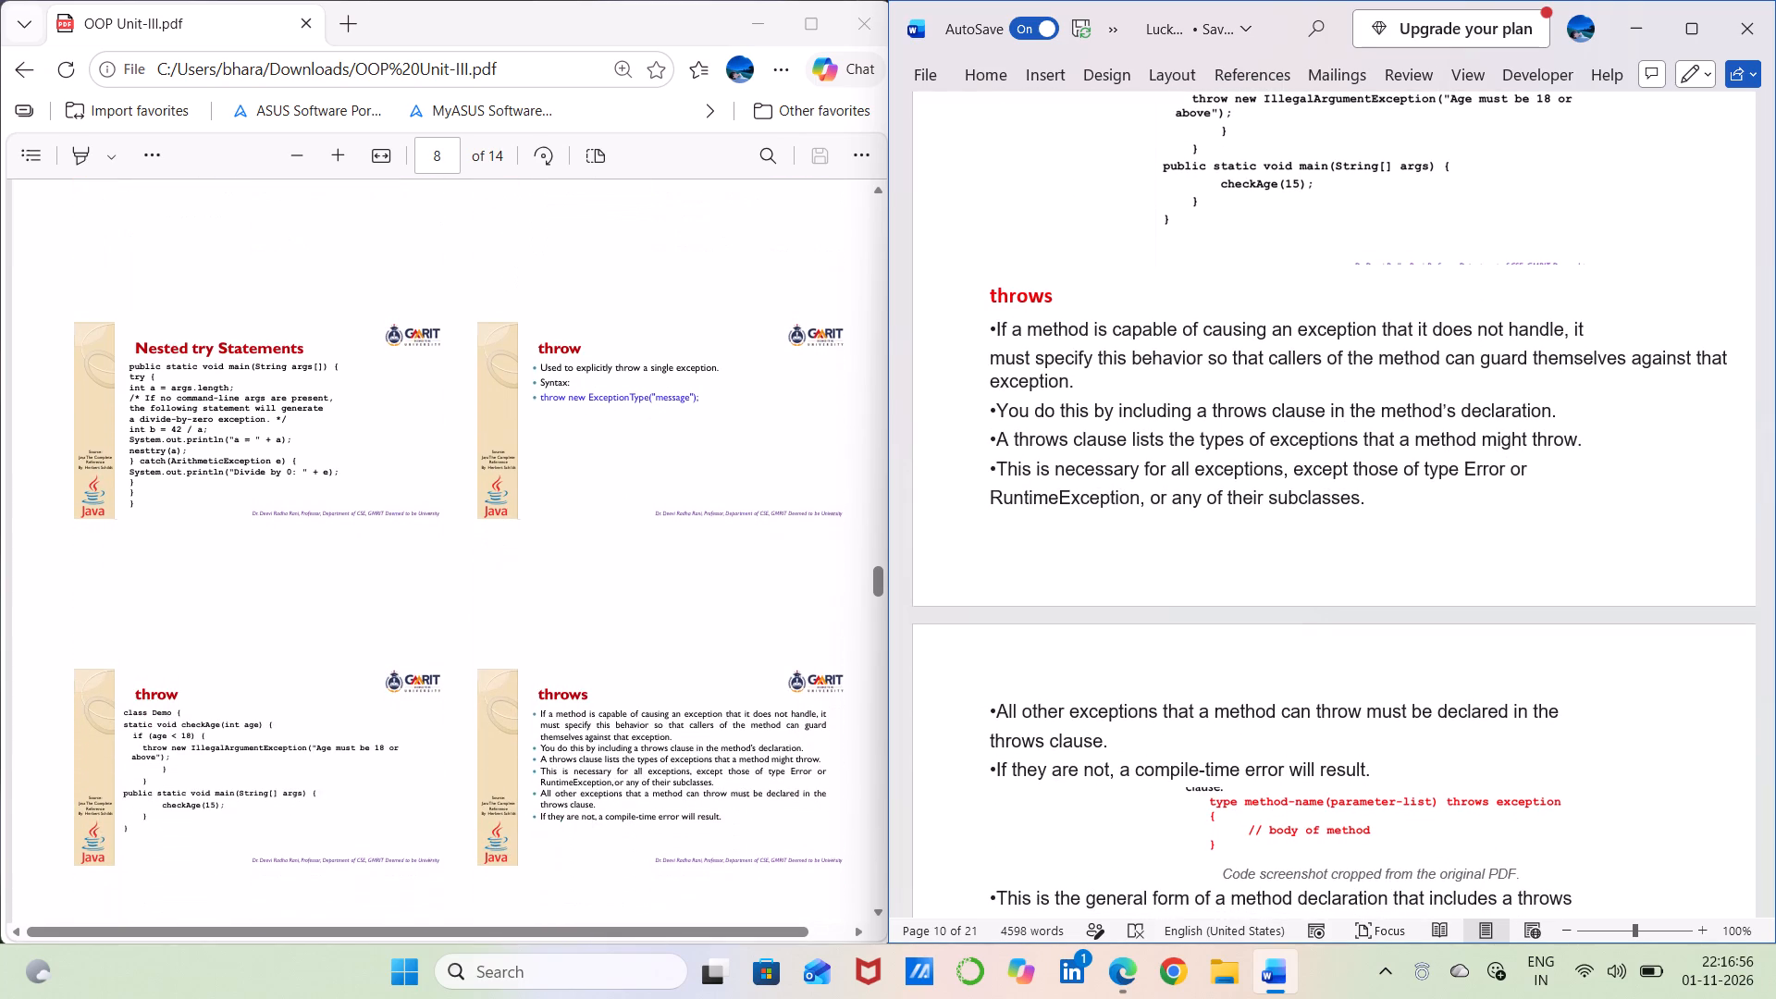
pyautogui.scroll(-1, 648, 766)
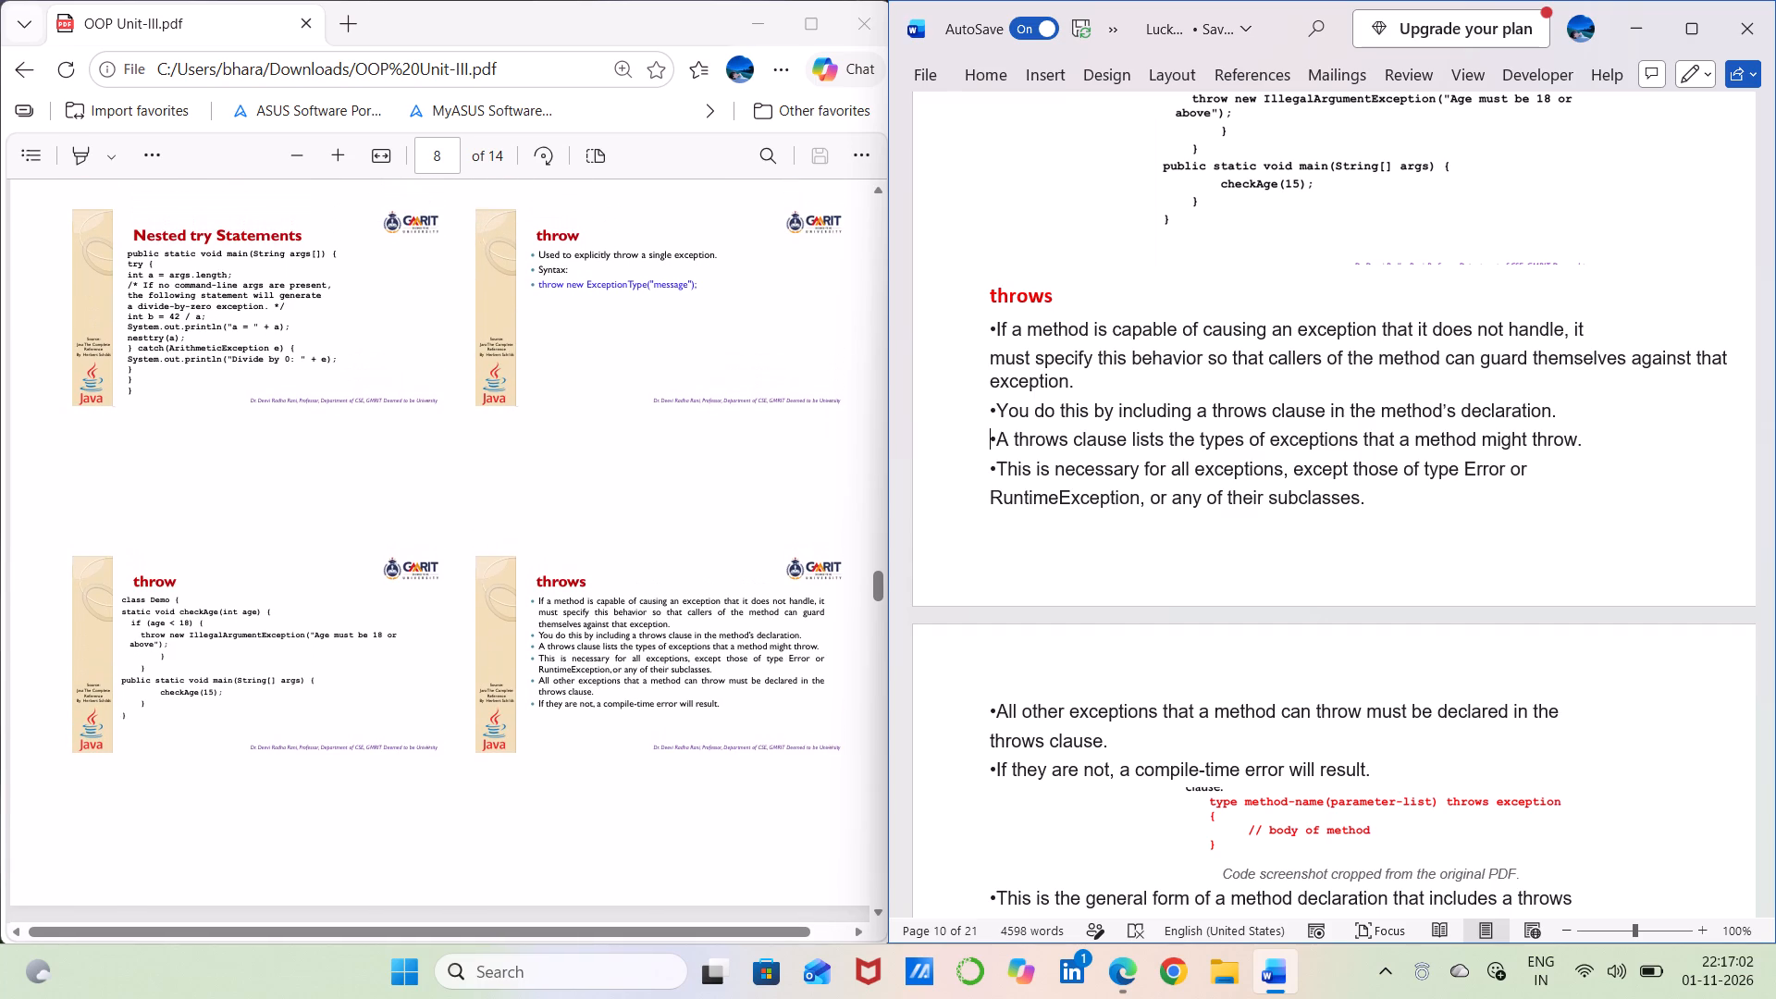
pyautogui.scroll(-1, 1148, 609)
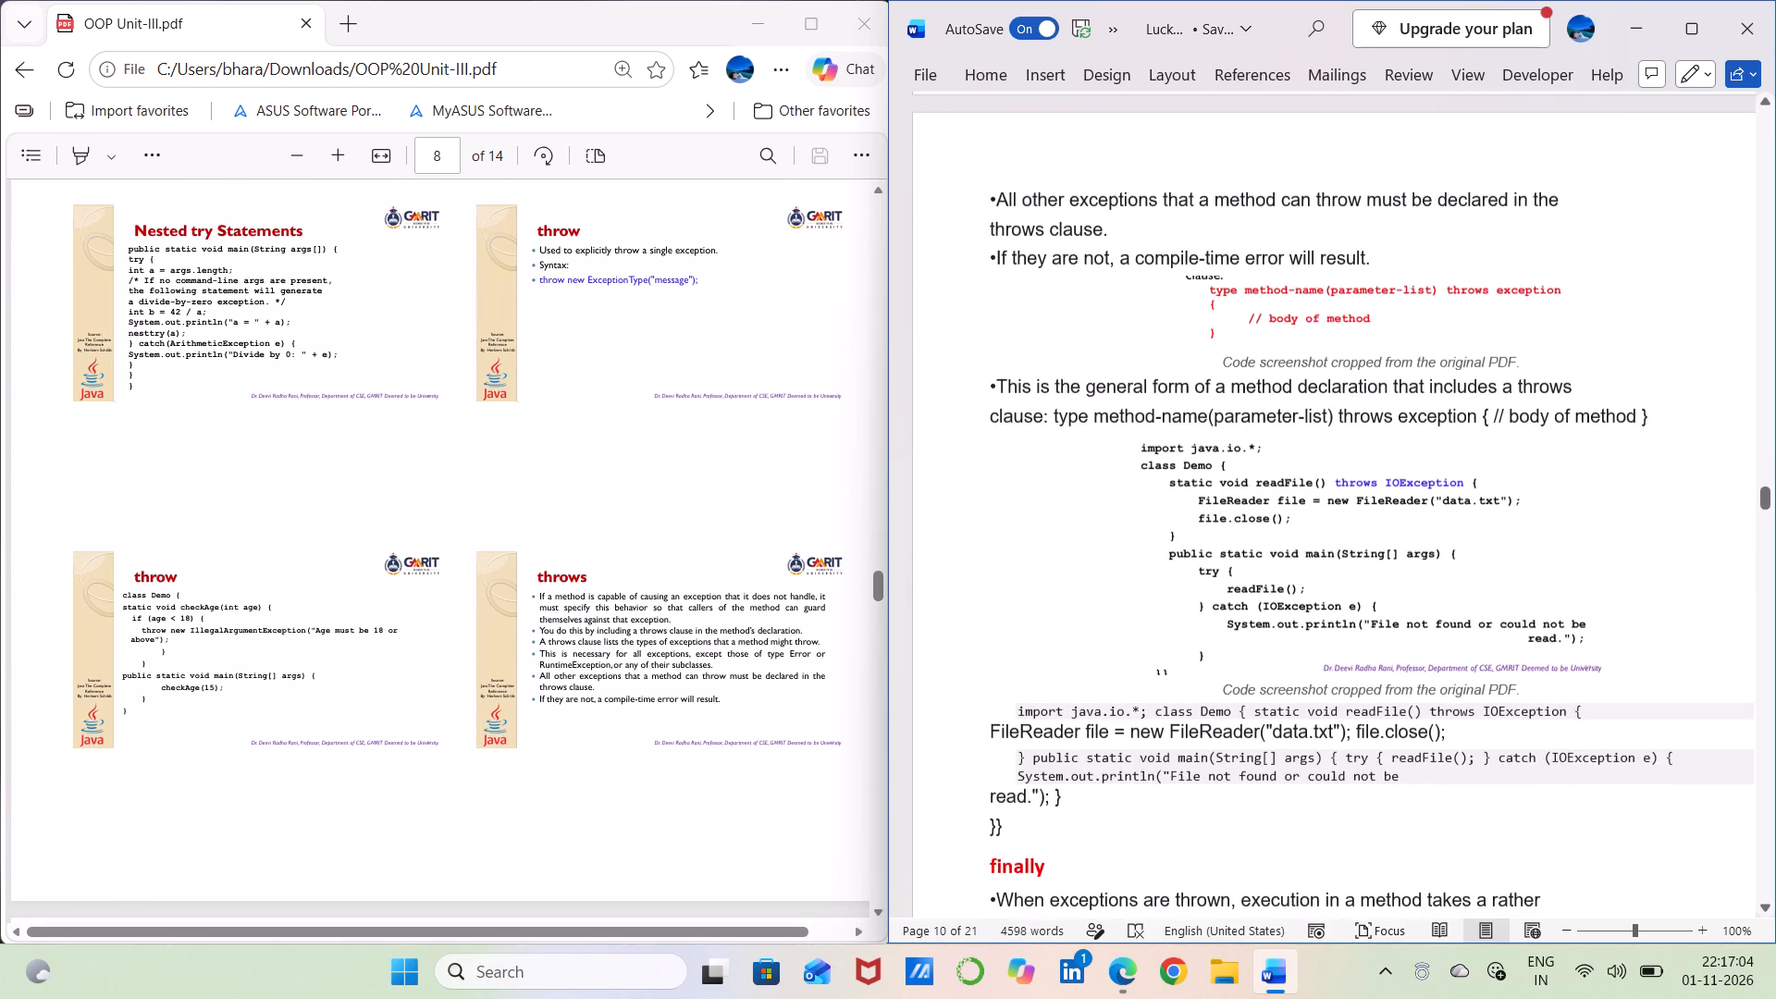
pyautogui.scroll(-1, 1148, 609)
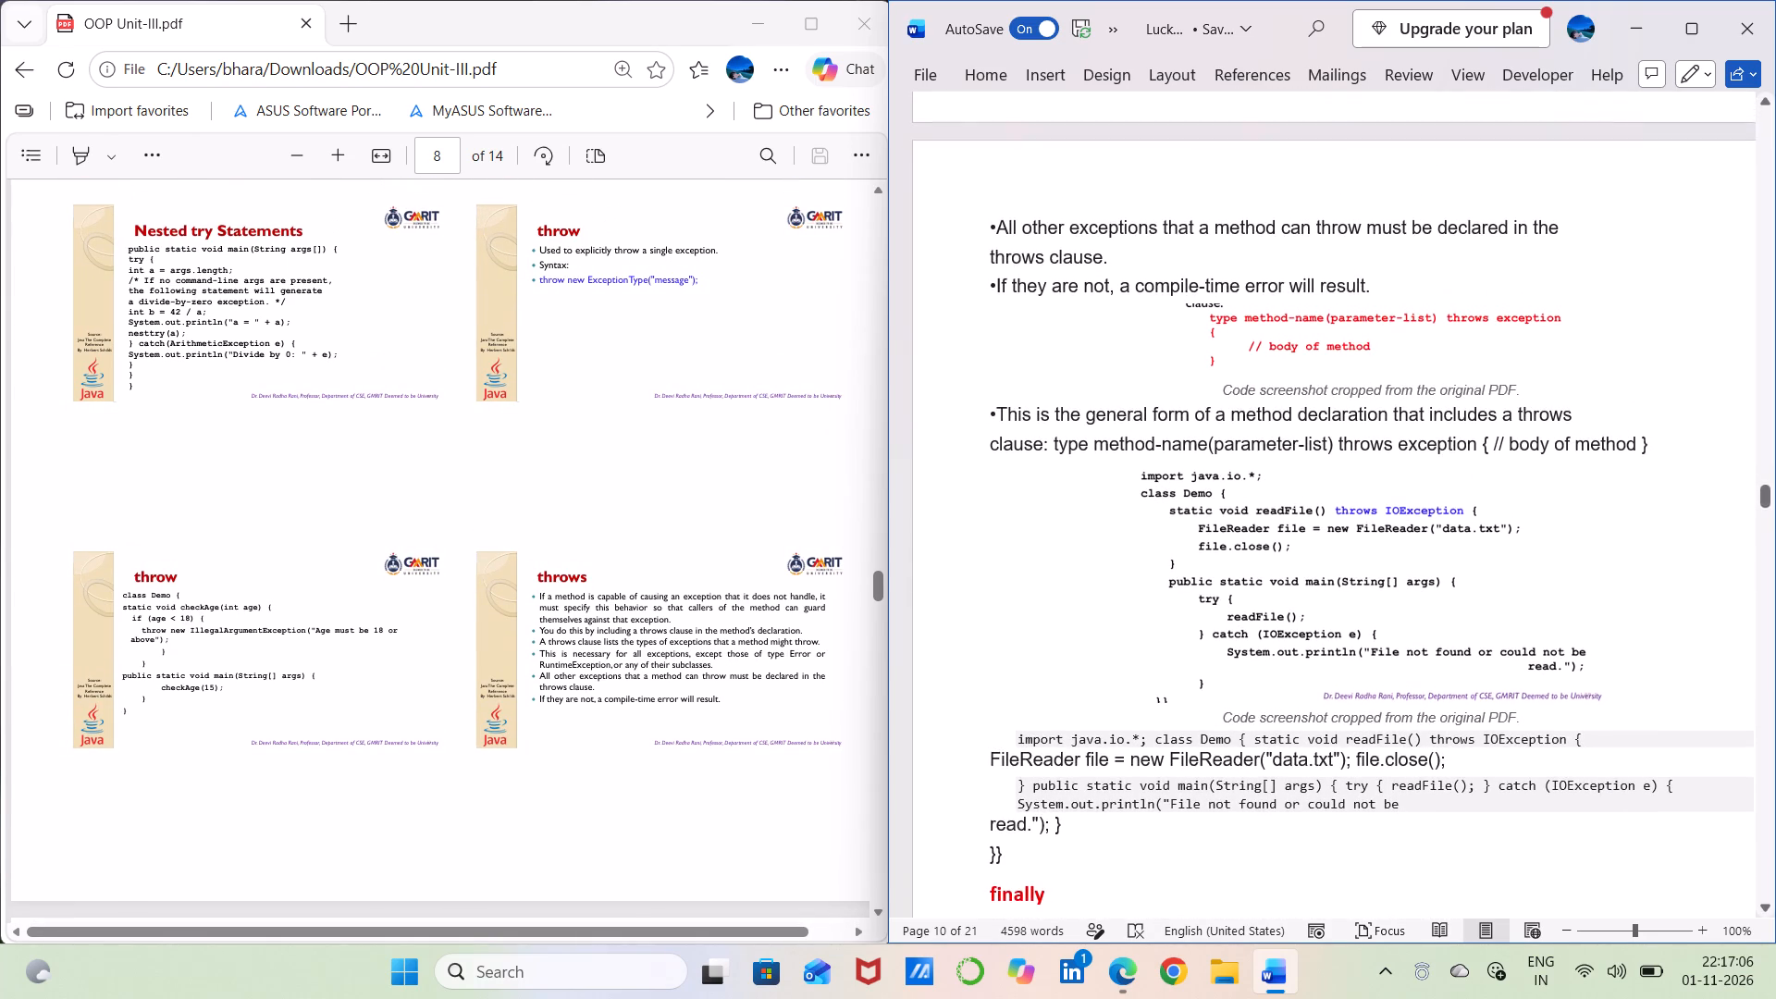
pyautogui.hscroll(1, 493, 602)
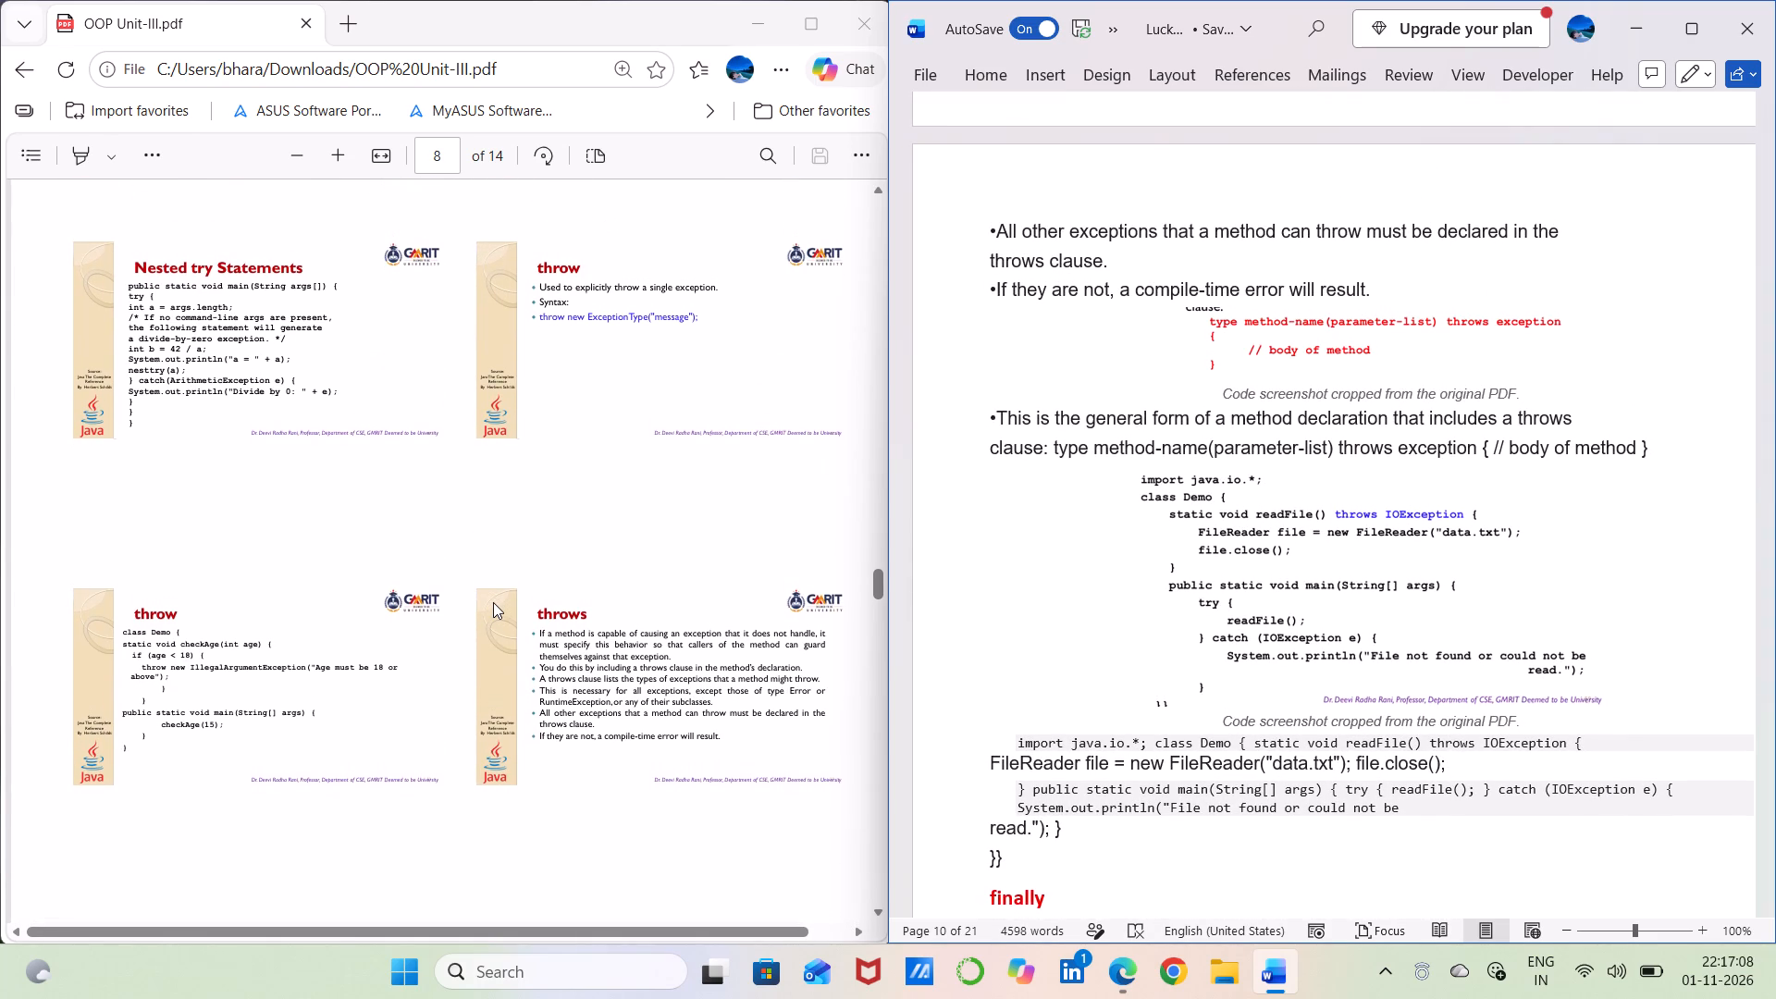
pyautogui.hscroll(2, 493, 602)
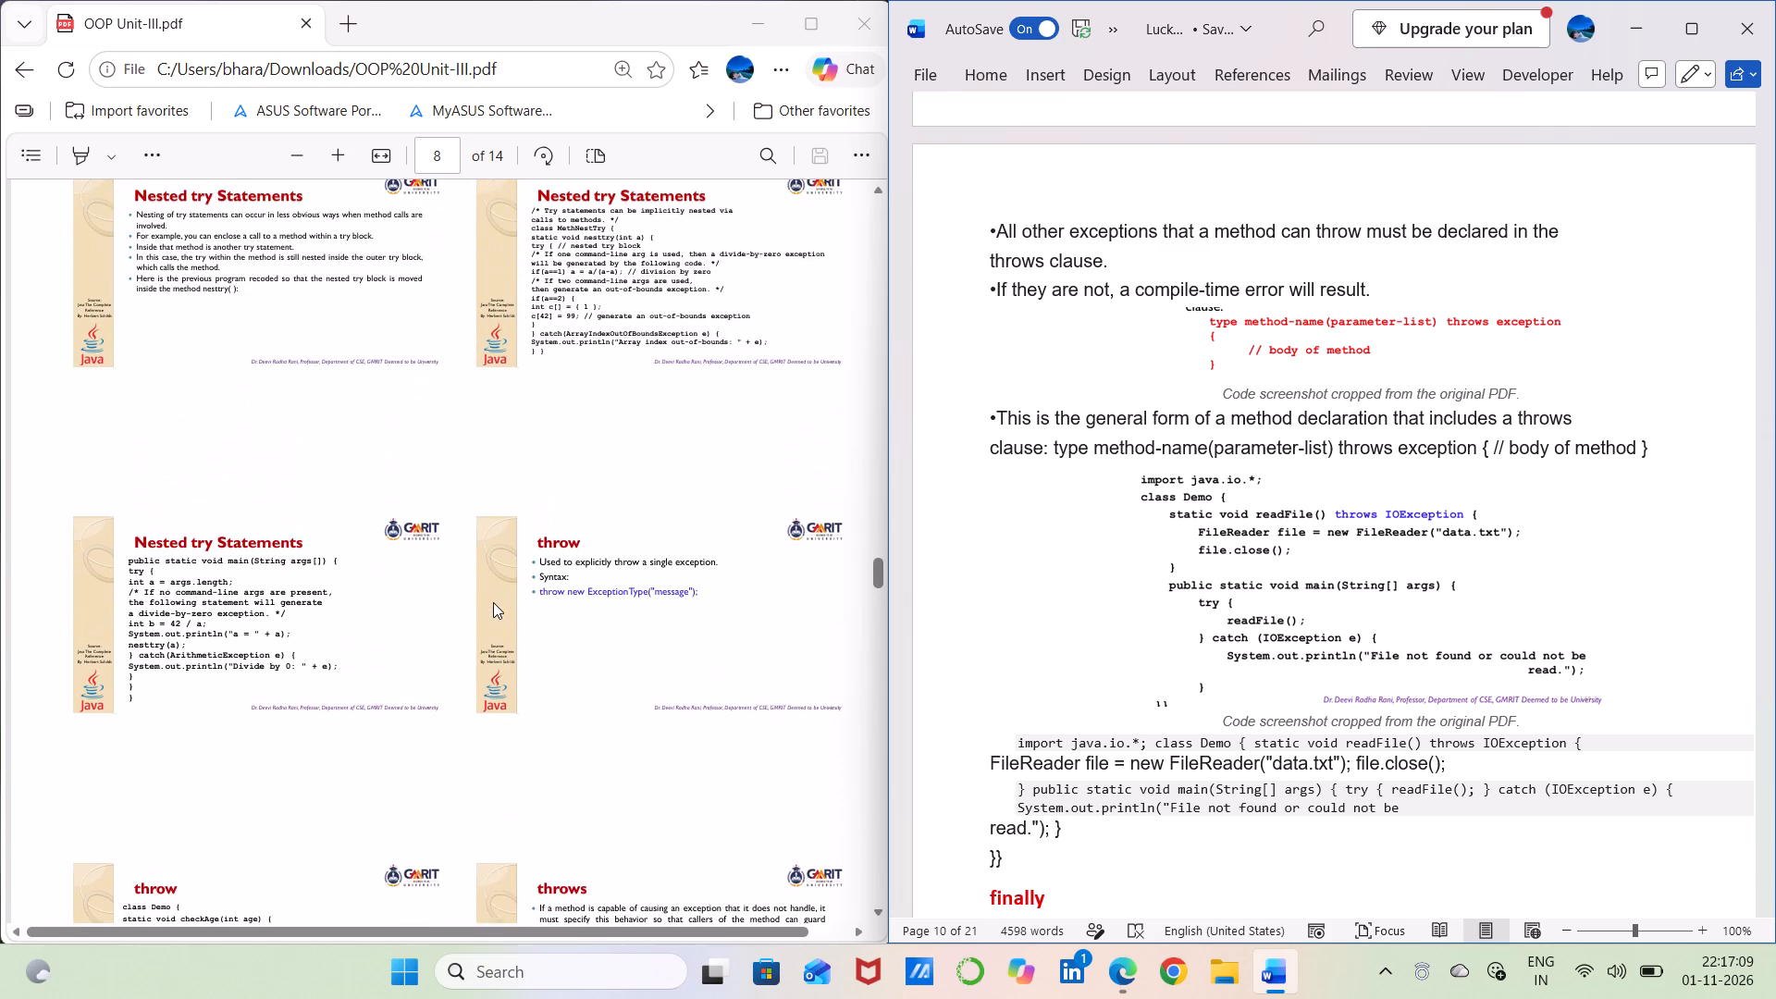
pyautogui.hscroll(1, 493, 602)
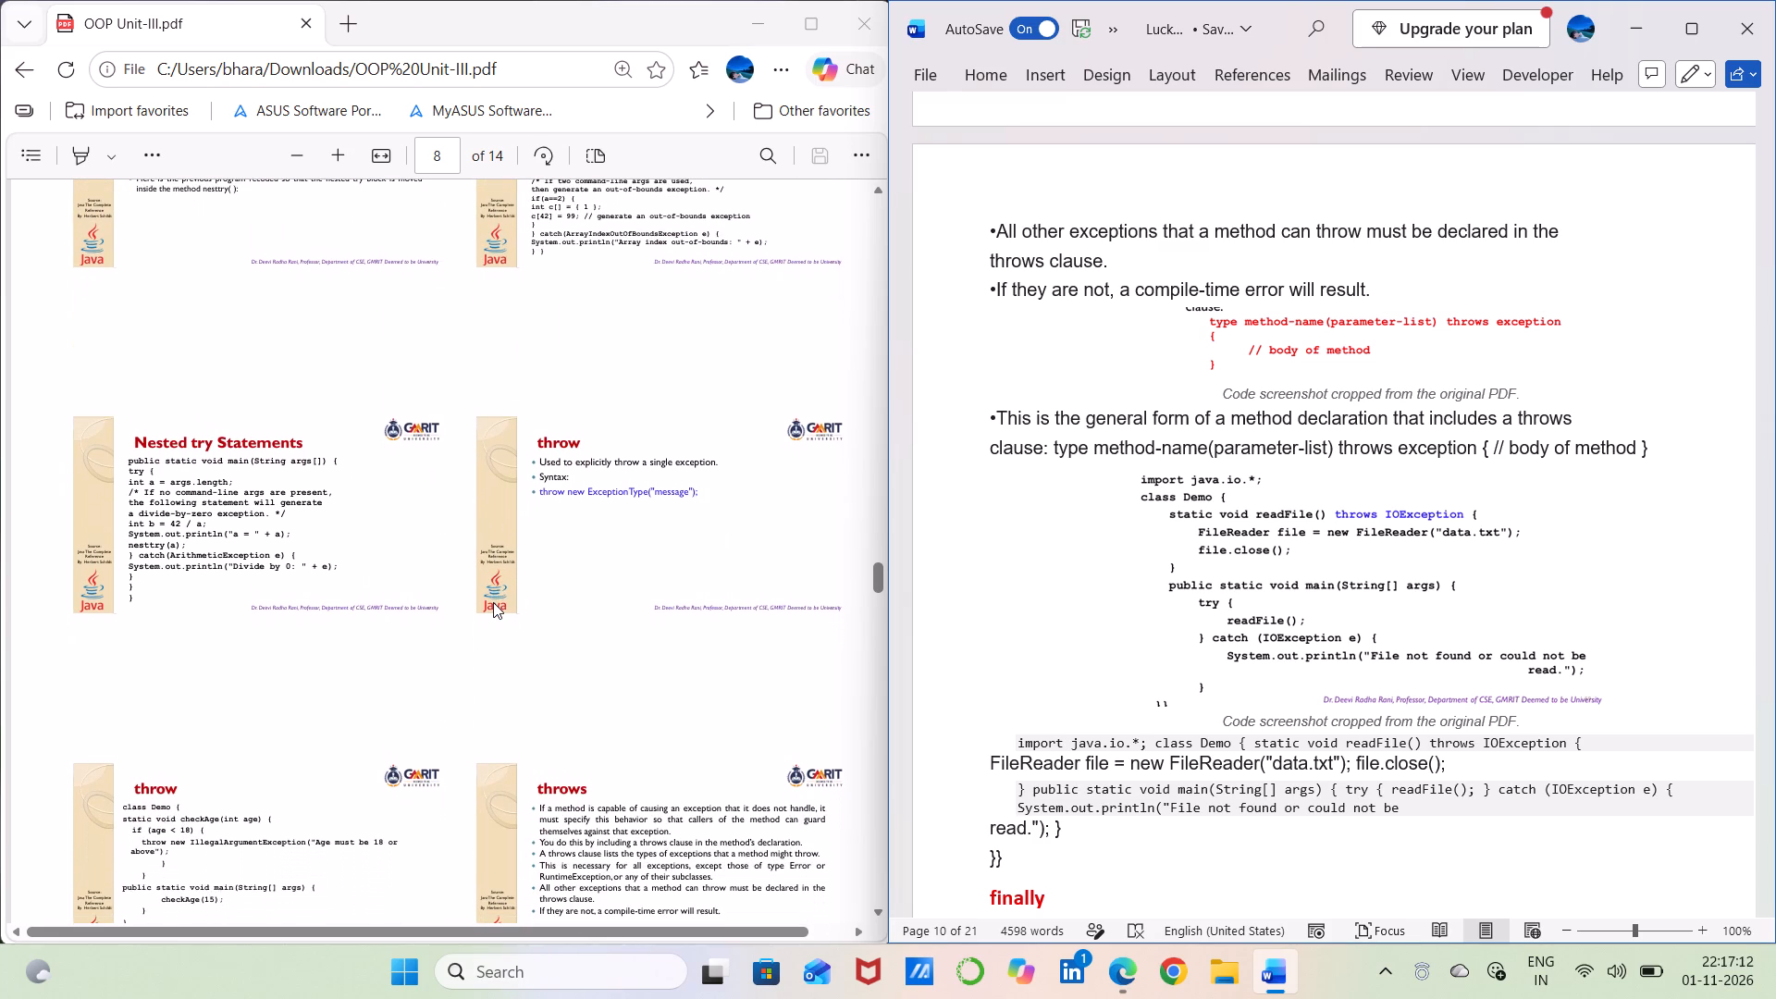
pyautogui.hscroll(1, 493, 602)
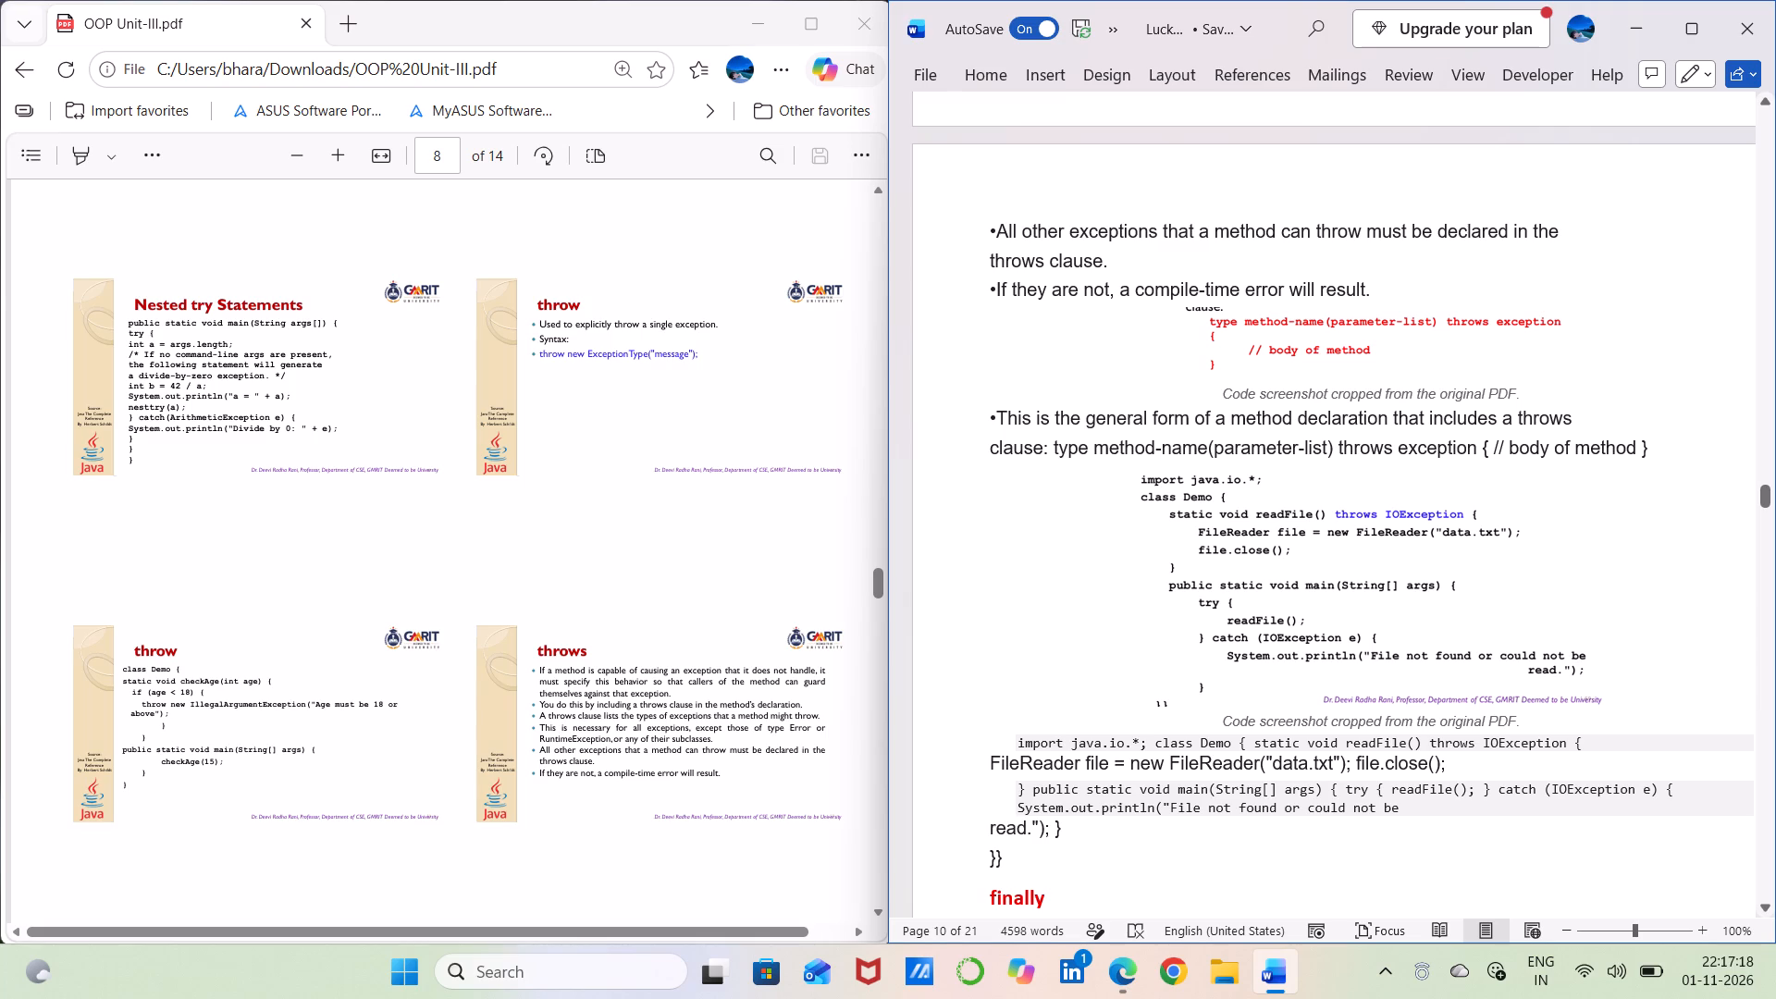
# Cut the "Code screenshot cropped" caption and the first flattened code line, starting import java.io.*;, below the readFile code image.
pyautogui.moveTo(1217, 721); pyautogui.dragTo(1557, 740)
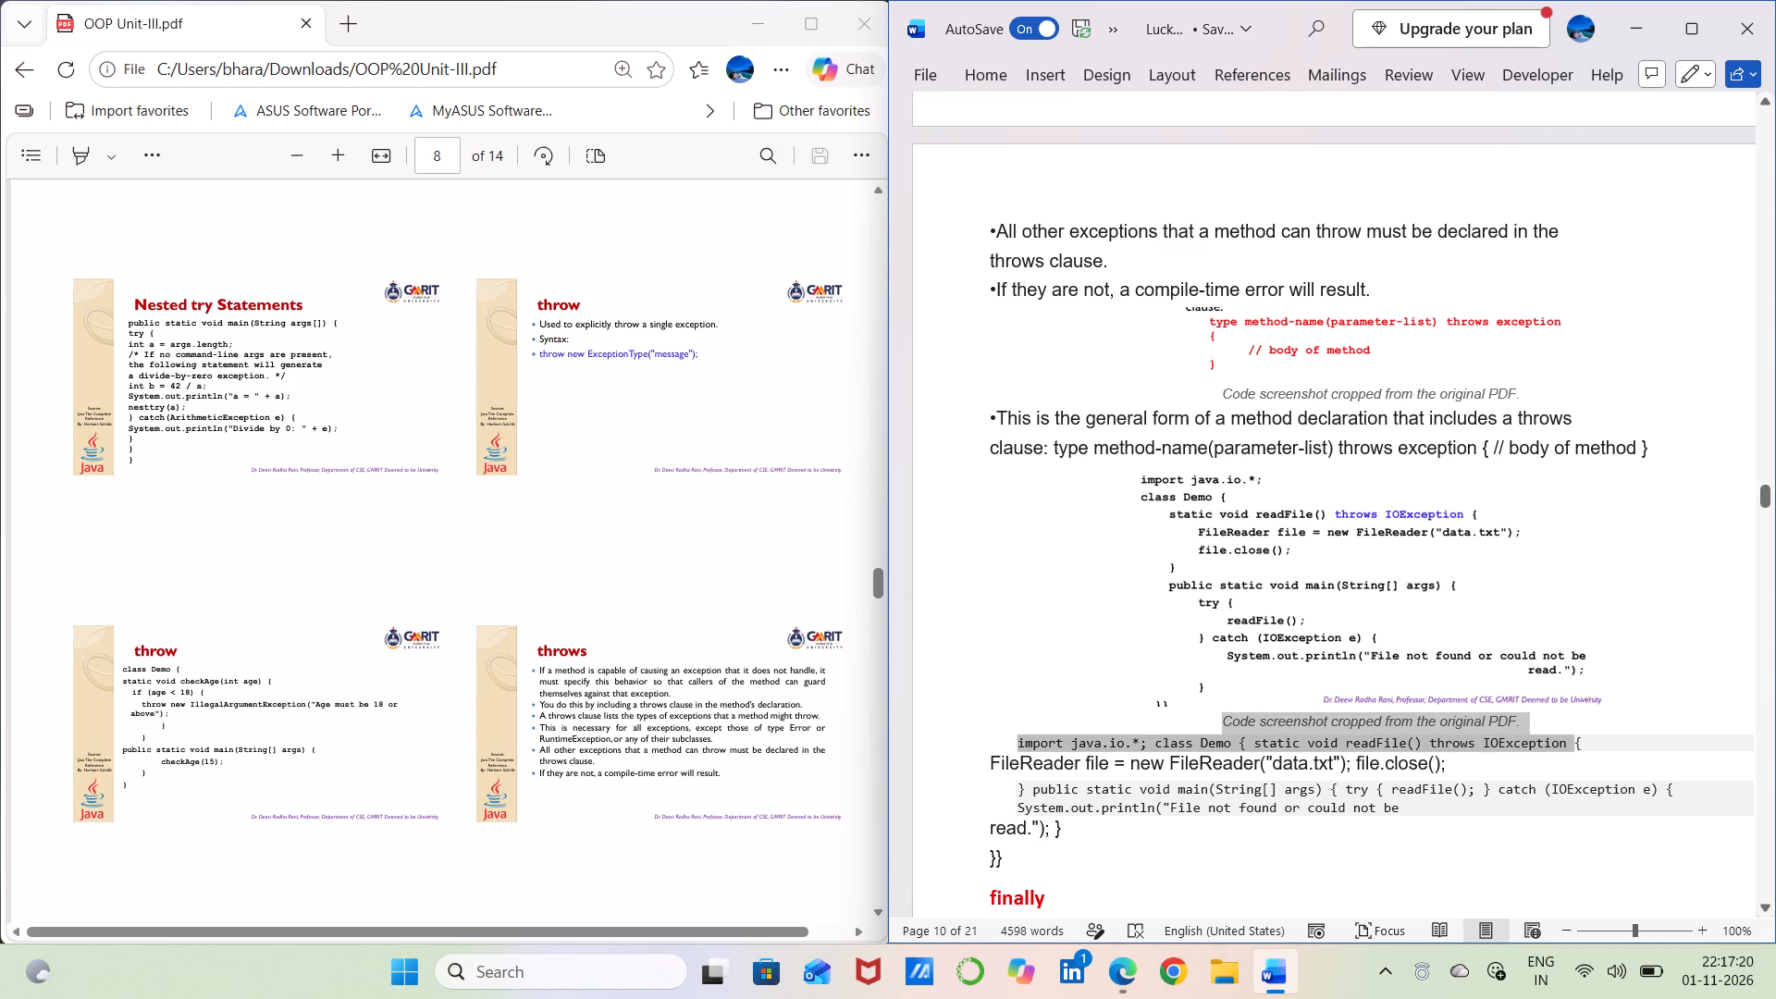
pyautogui.moveTo(1557, 740); pyautogui.dragTo(1580, 742)
pyautogui.moveTo(1580, 742); pyautogui.dragTo(1588, 742)
pyautogui.hotkey('ctrl', 'x')
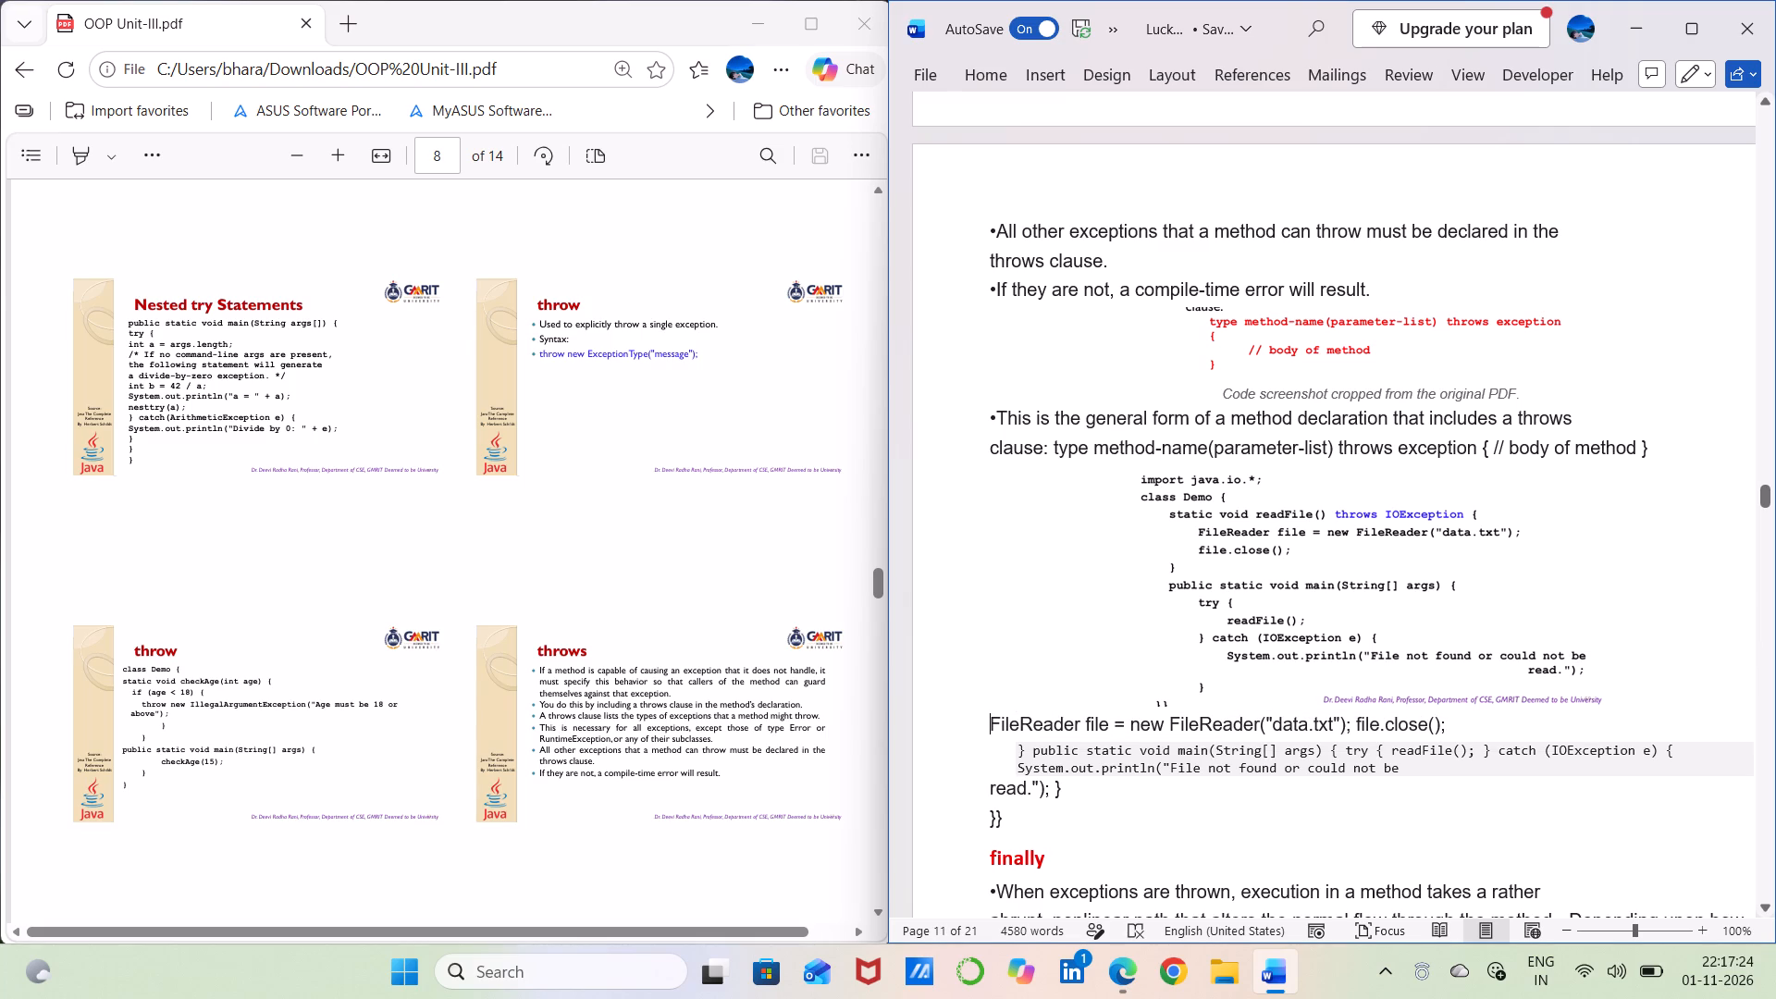
# Delete the remaining flattened readFile code, from FileReader through the closing braces, and its empty line above the finally heading.
pyautogui.moveTo(985, 722); pyautogui.dragTo(1092, 727)
pyautogui.click(1048, 721)
pyautogui.moveTo(1015, 748); pyautogui.dragTo(1363, 745)
pyautogui.click(1357, 745)
pyautogui.click(1014, 751)
pyautogui.moveTo(984, 722); pyautogui.dragTo(1445, 783)
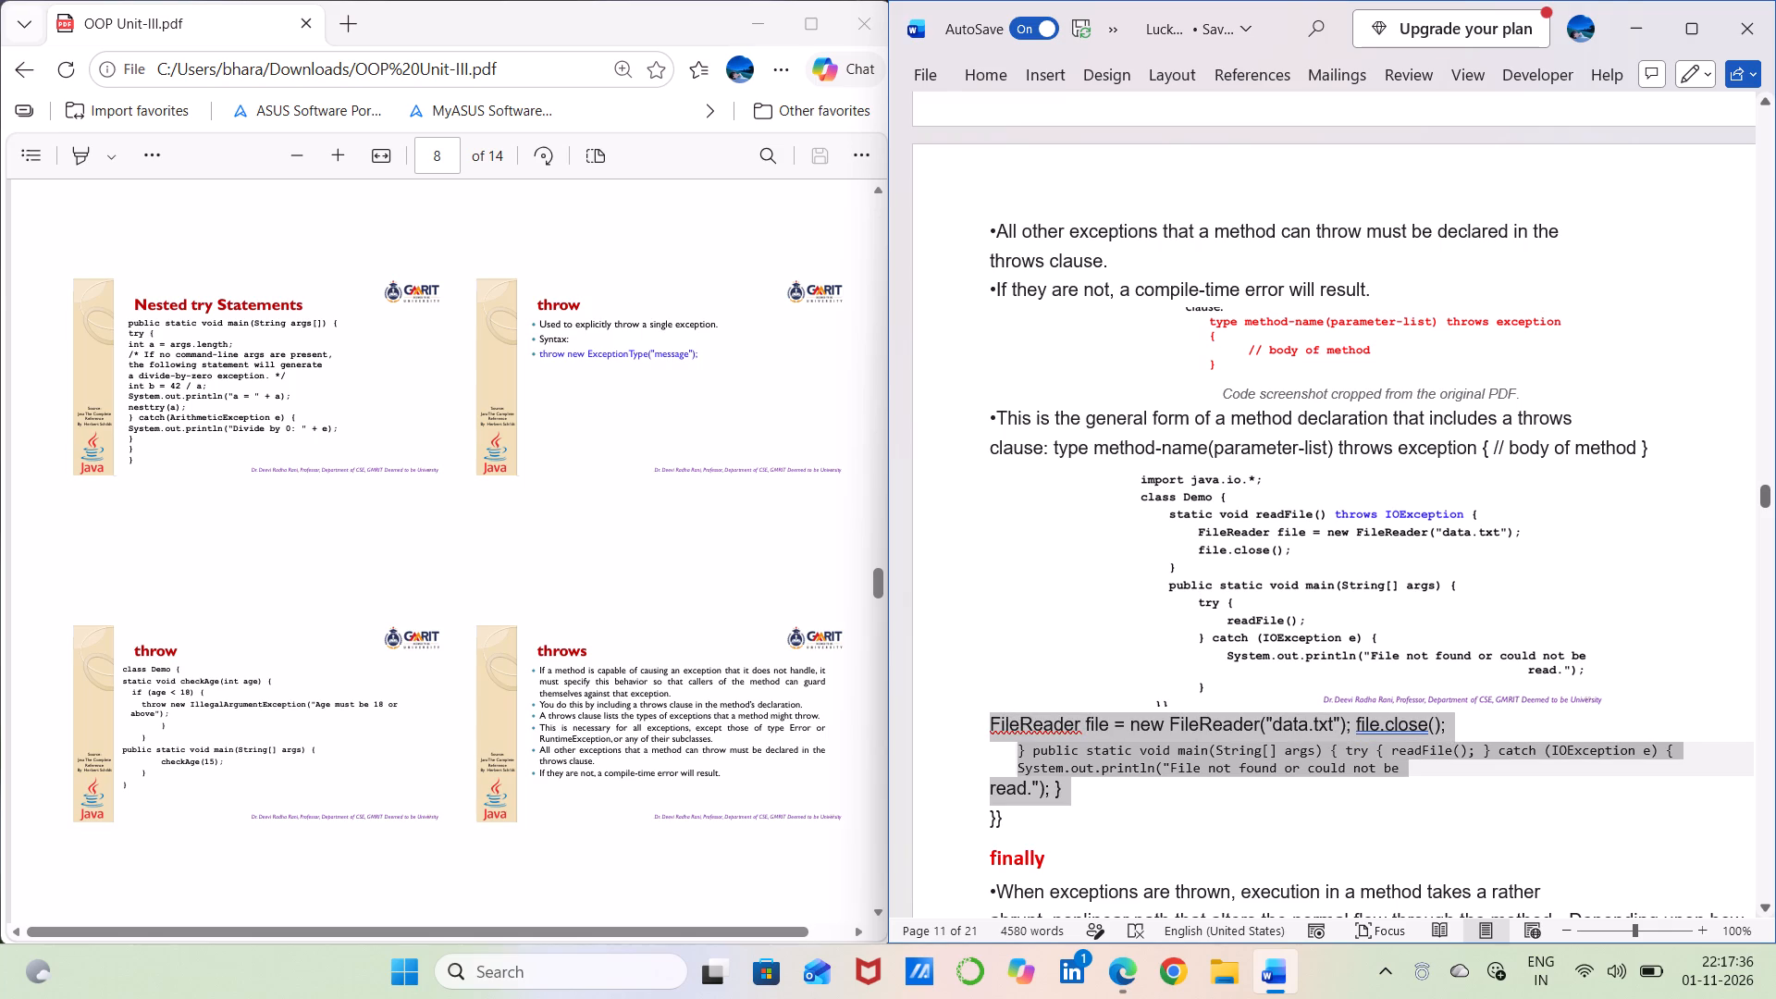
pyautogui.moveTo(1445, 783); pyautogui.dragTo(1447, 808)
pyautogui.press('x')
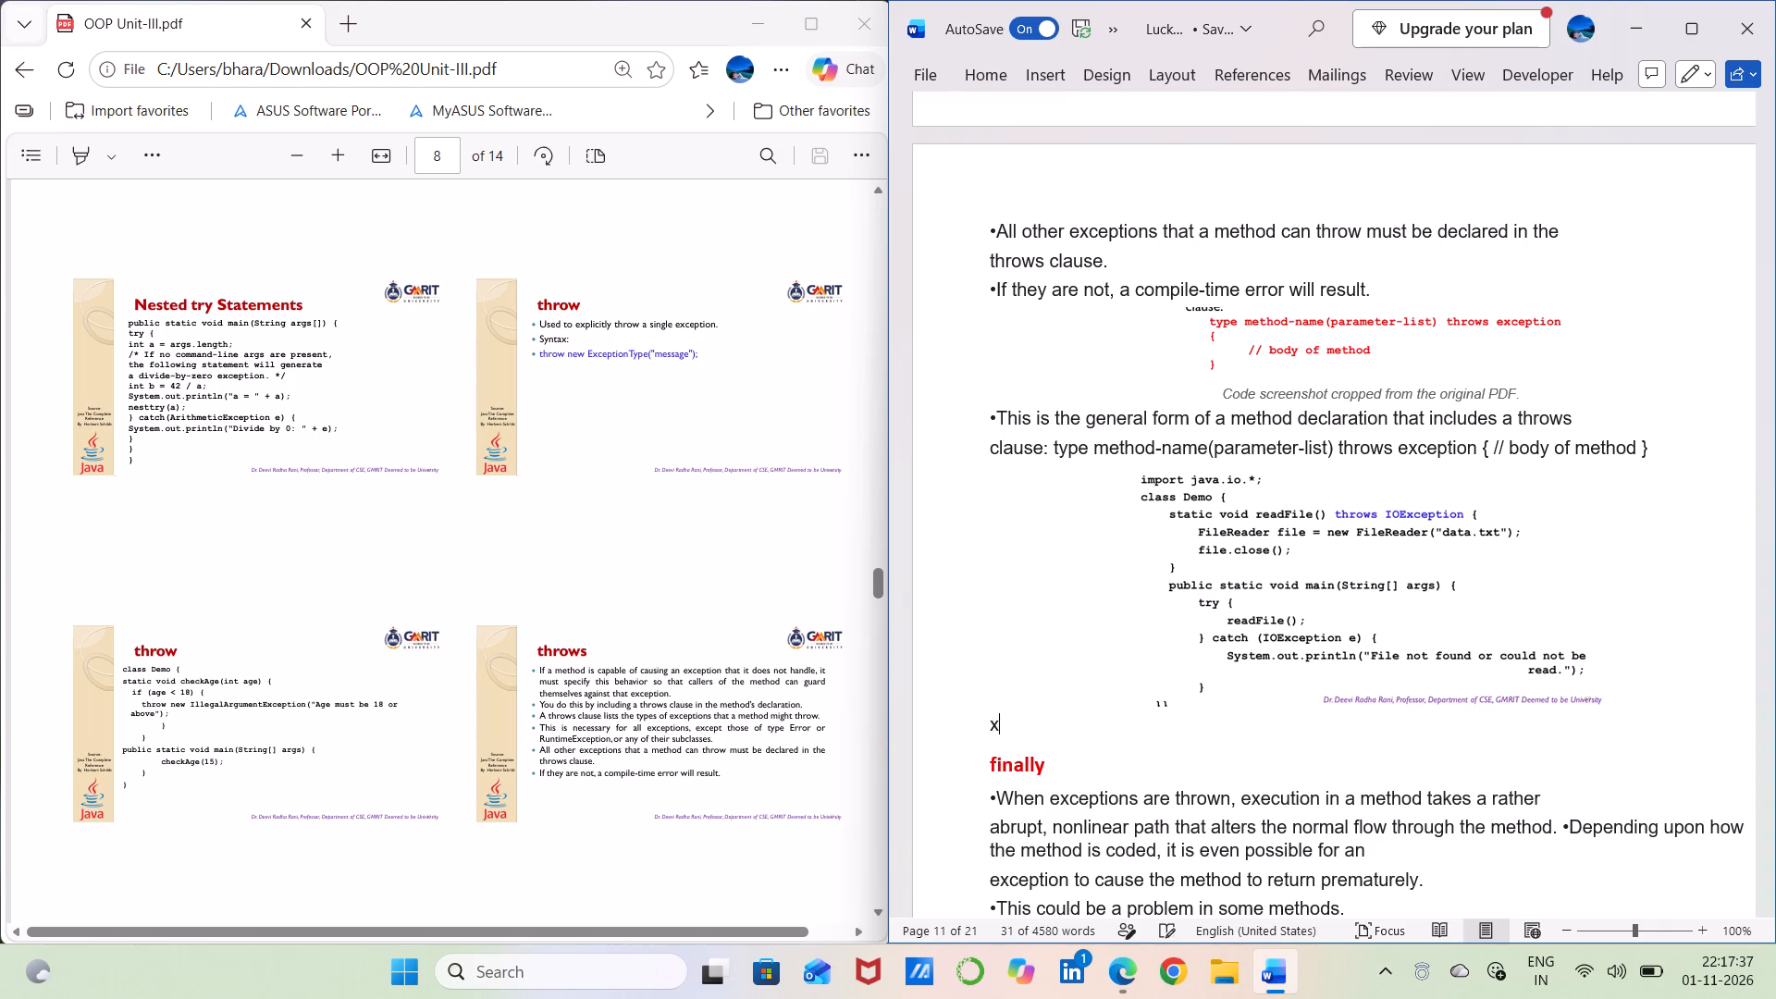
pyautogui.press('BackSpace')
pyautogui.press('BackSpace')
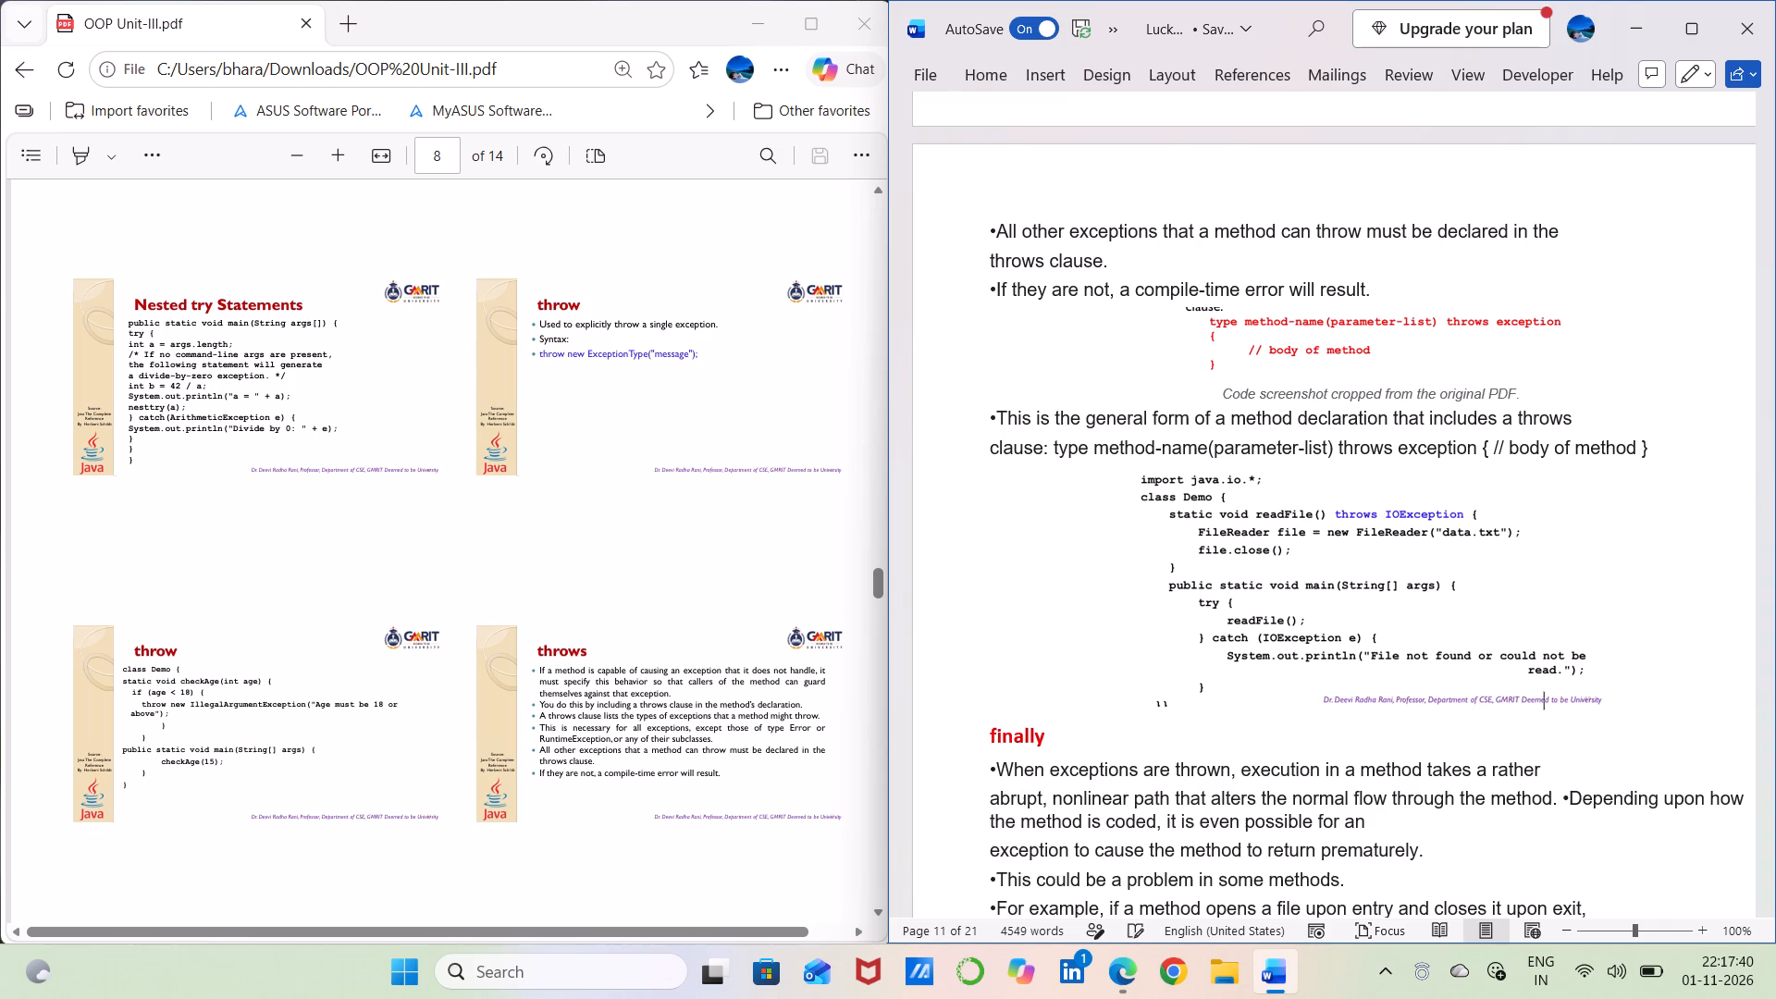
pyautogui.press('Down')
pyautogui.press('Up')
# Review the throw, Nested try Statements and Multiple catch Clauses slides in the PDF against the throws section of the notes.
pyautogui.scroll(1, 338, 490)
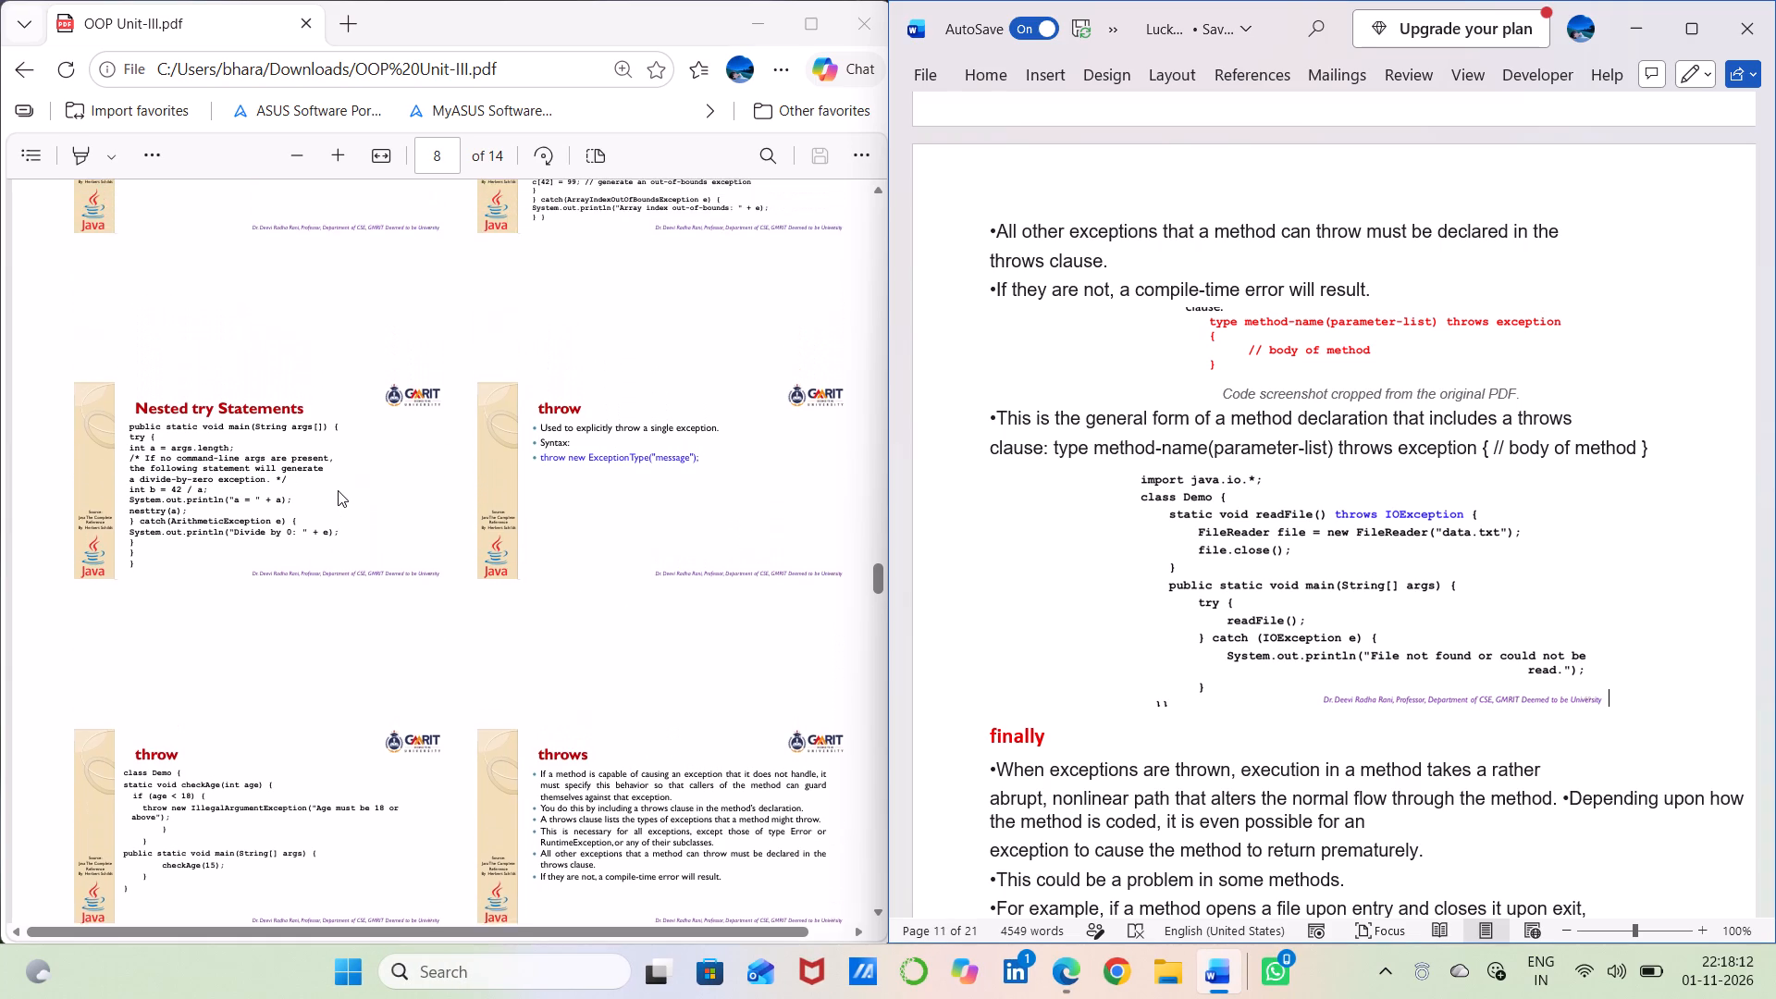
pyautogui.scroll(4, 338, 490)
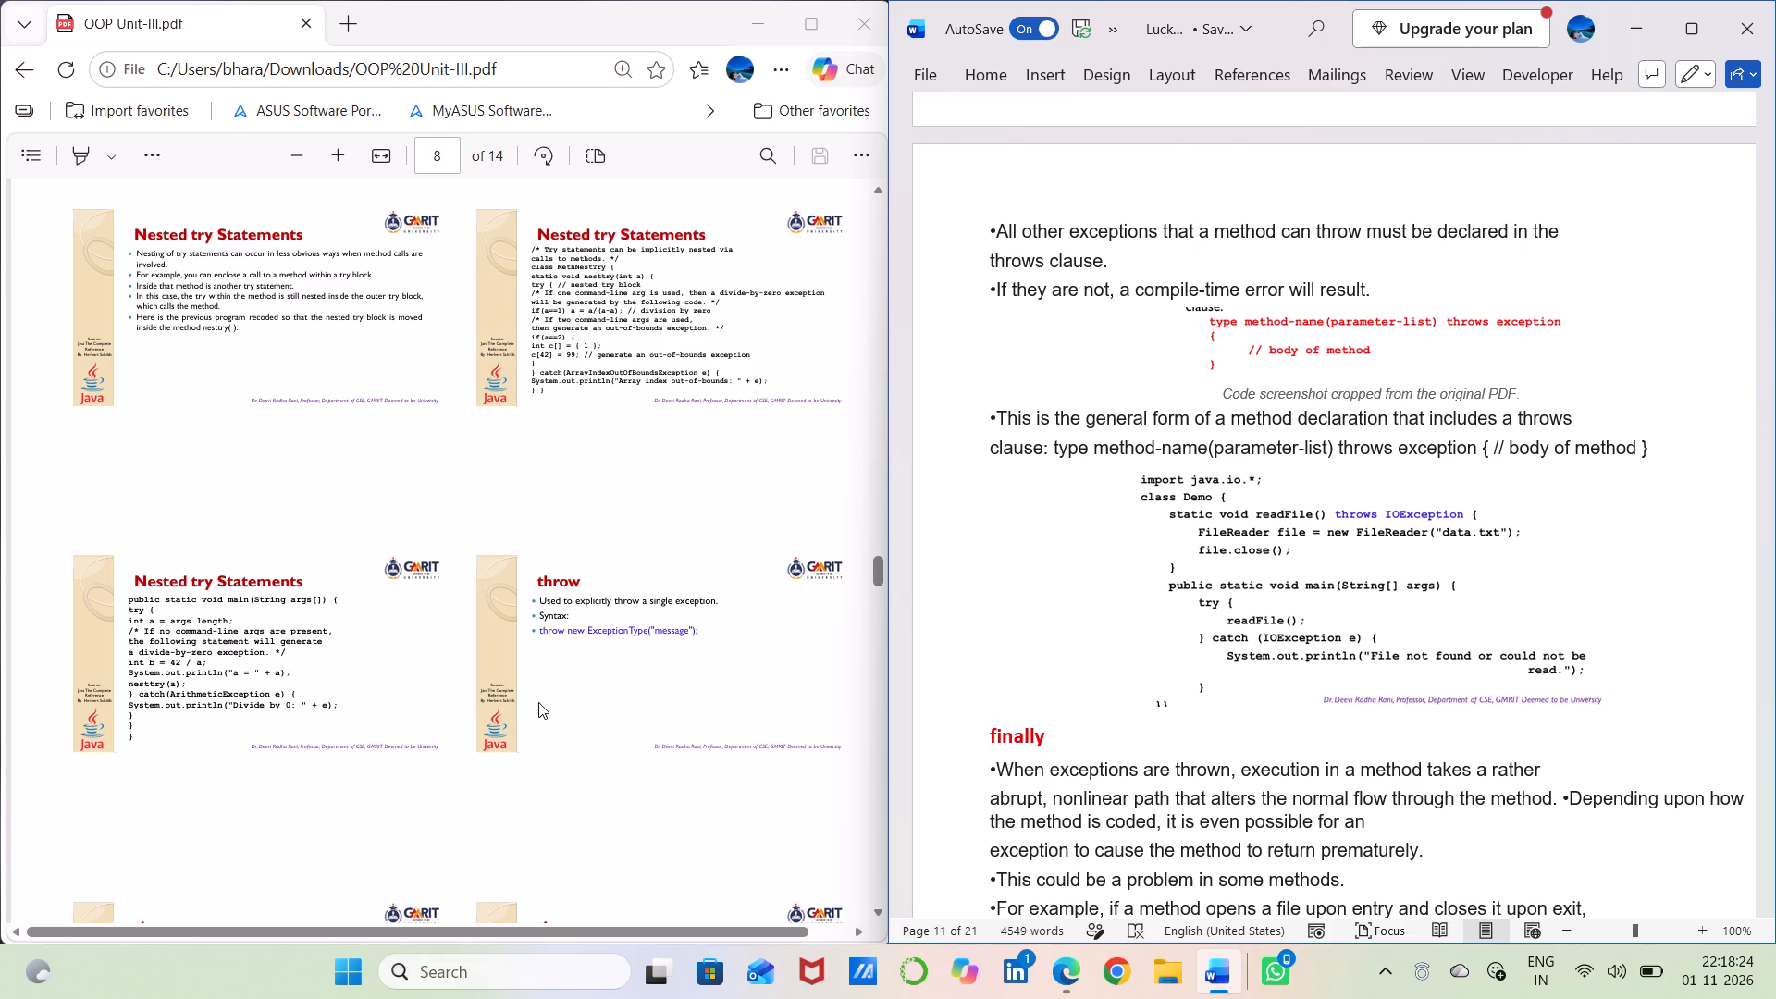
pyautogui.scroll(1, 538, 702)
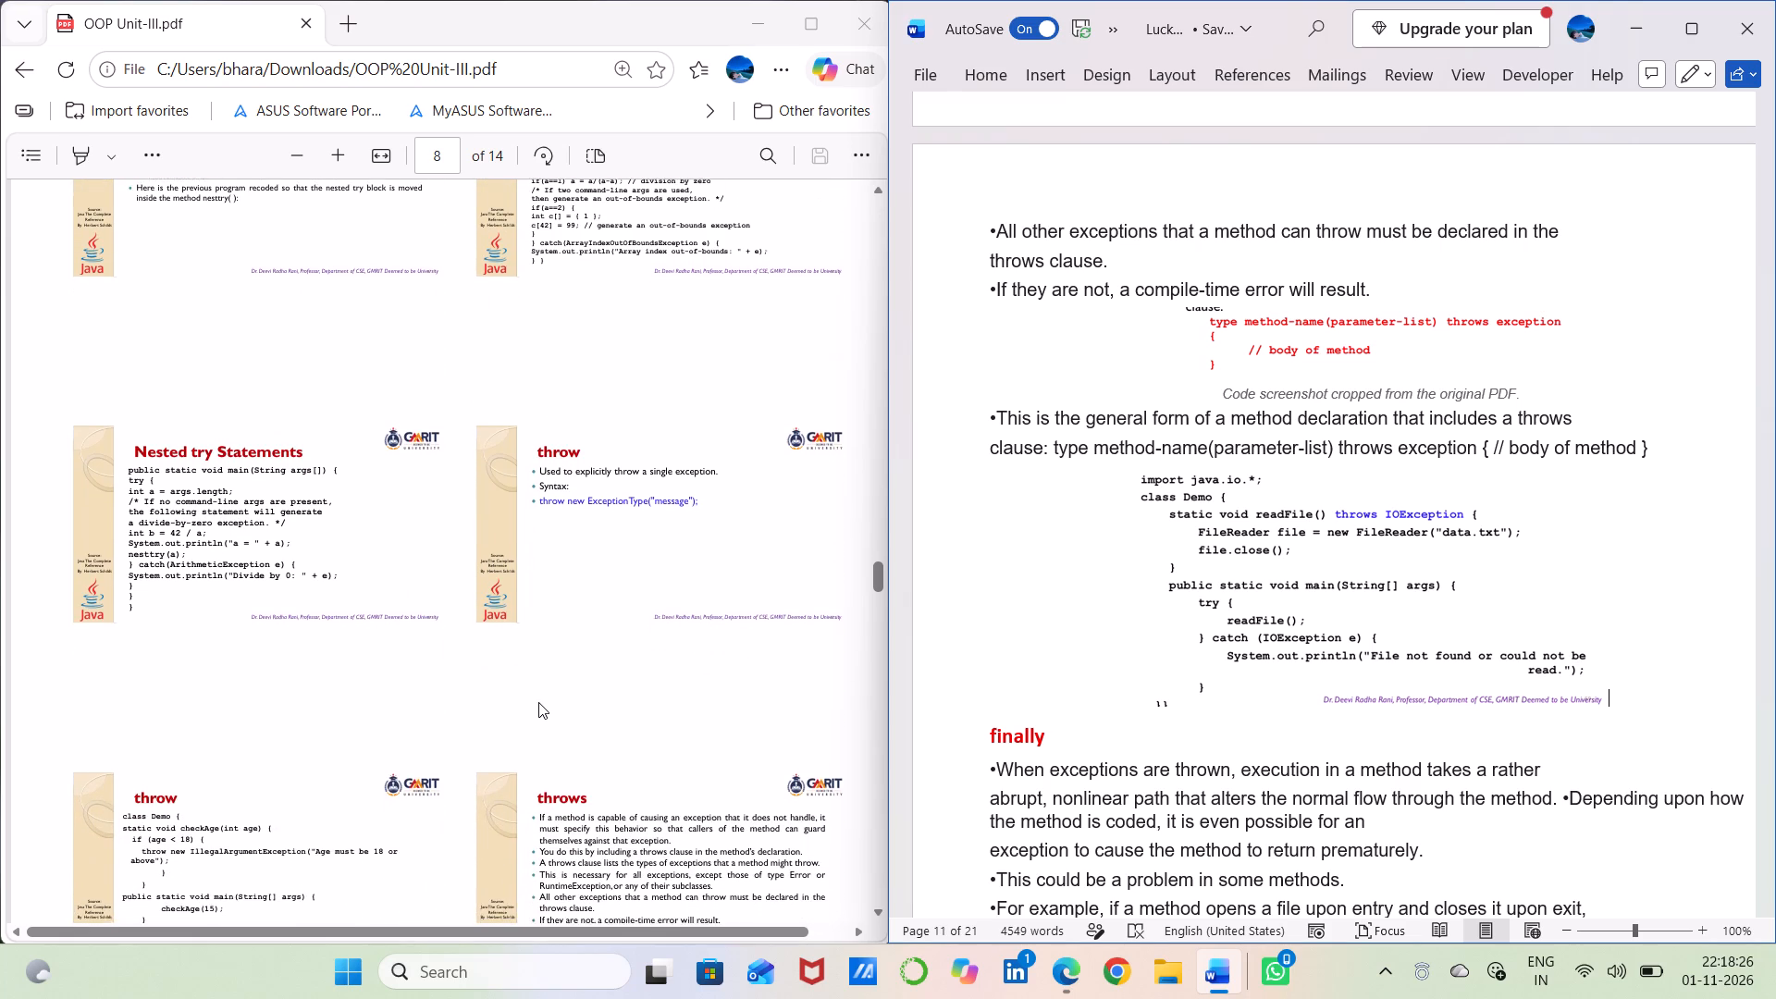
pyautogui.scroll(1, 538, 702)
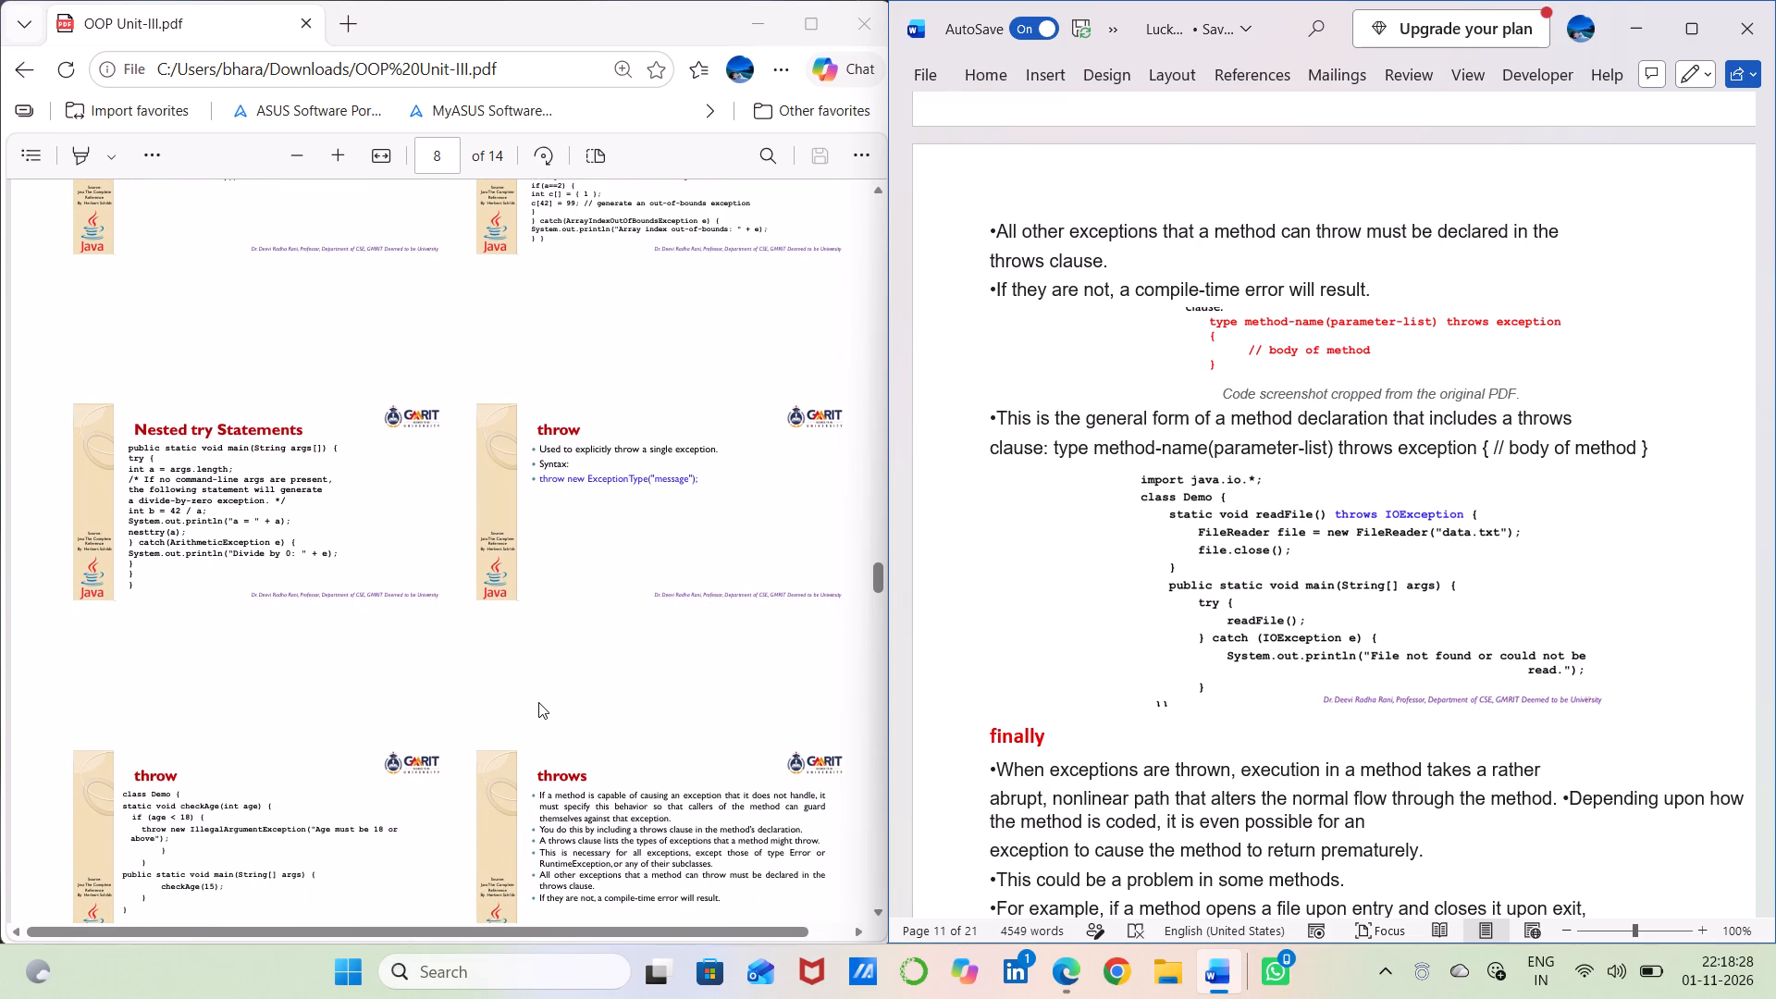
pyautogui.scroll(2, 538, 702)
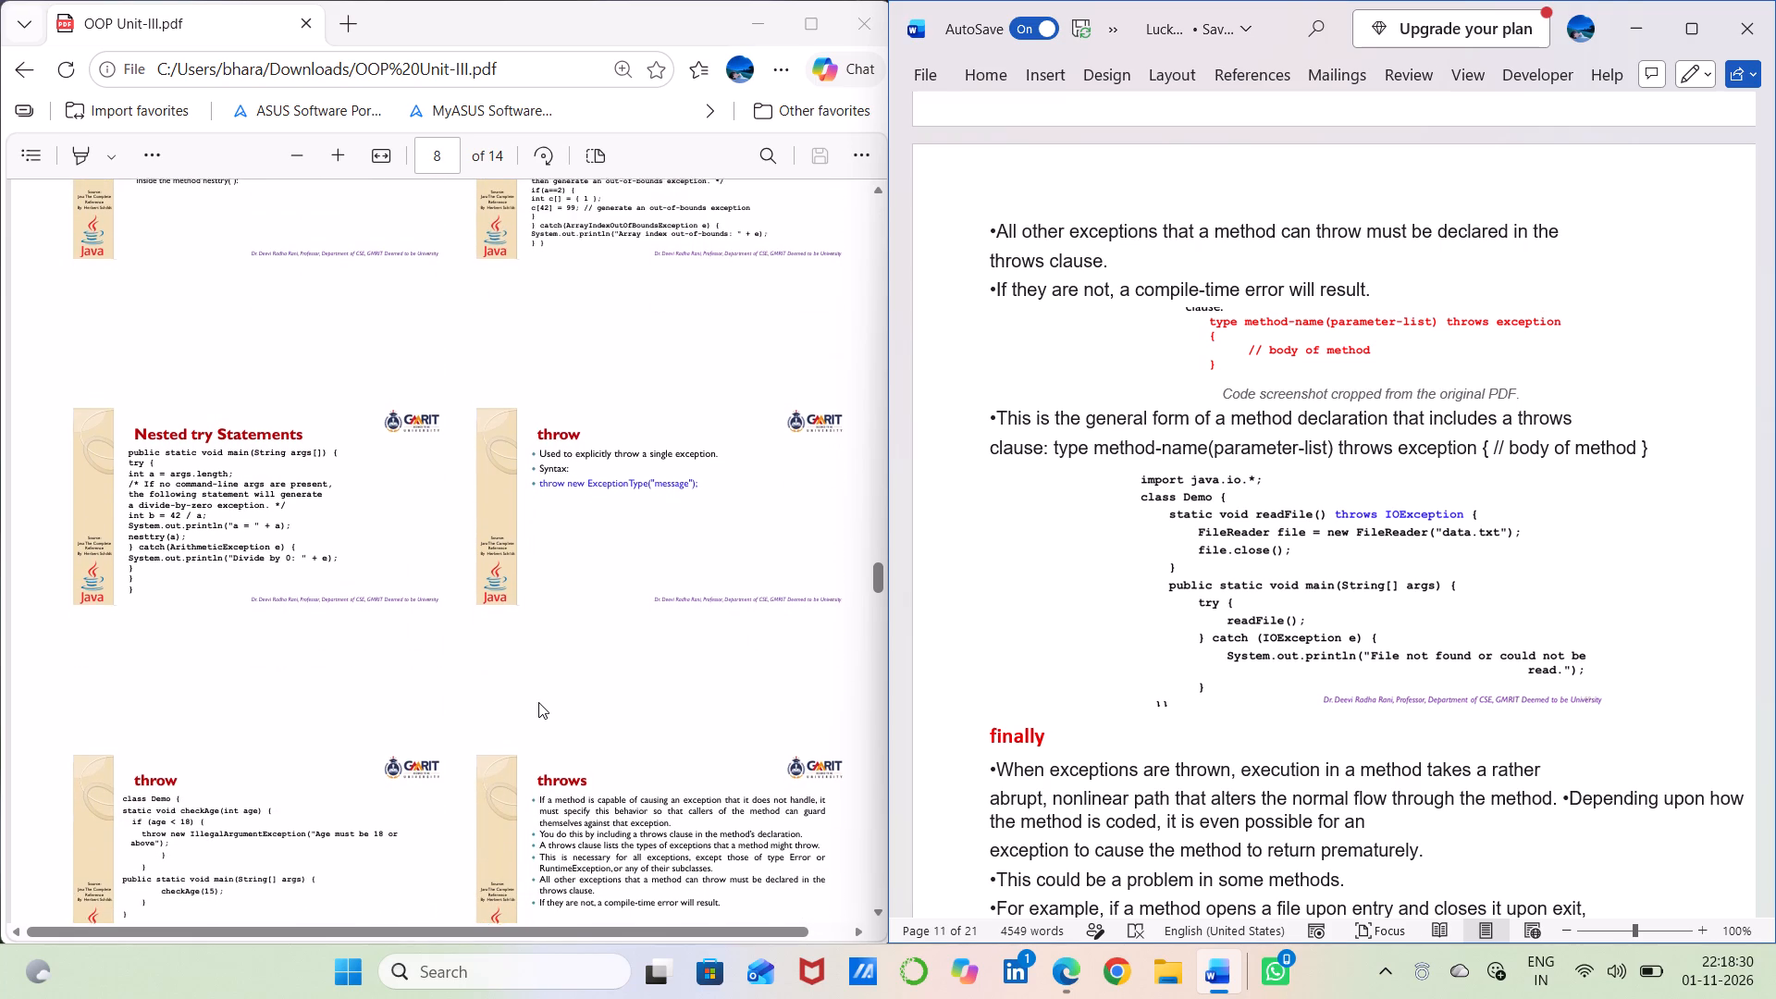
pyautogui.scroll(1, 538, 702)
pyautogui.scroll(-1, 538, 702)
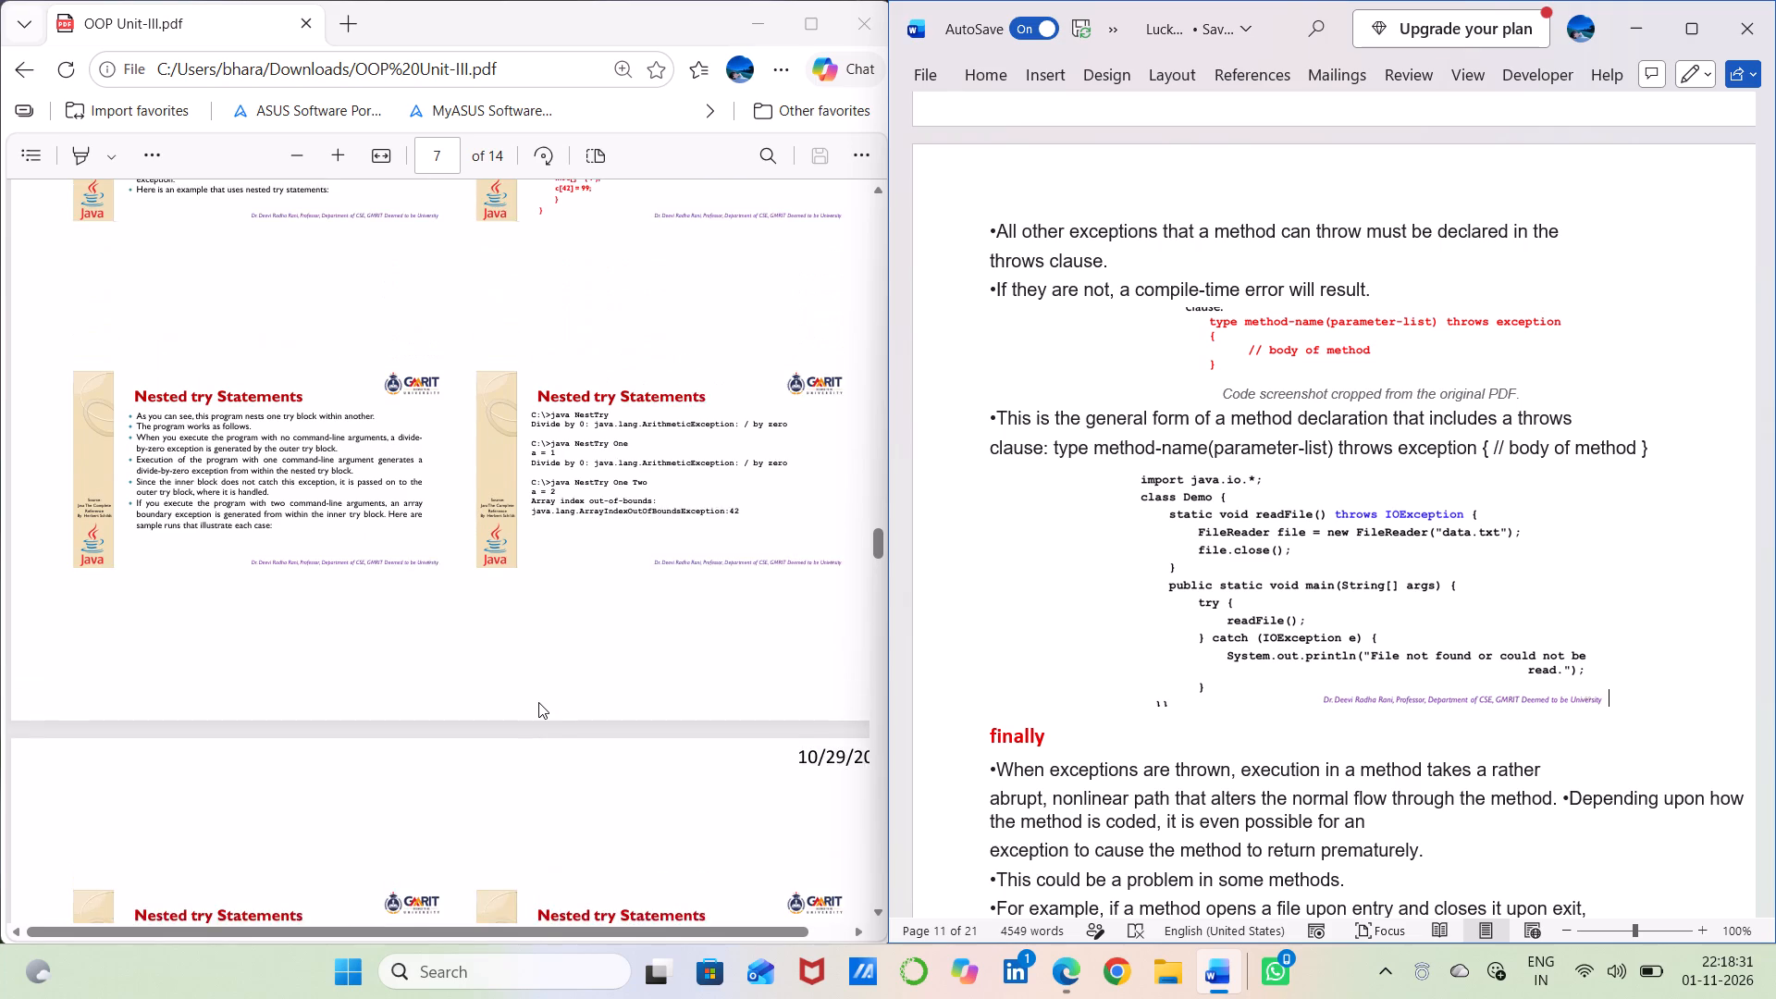
pyautogui.scroll(-1, 538, 702)
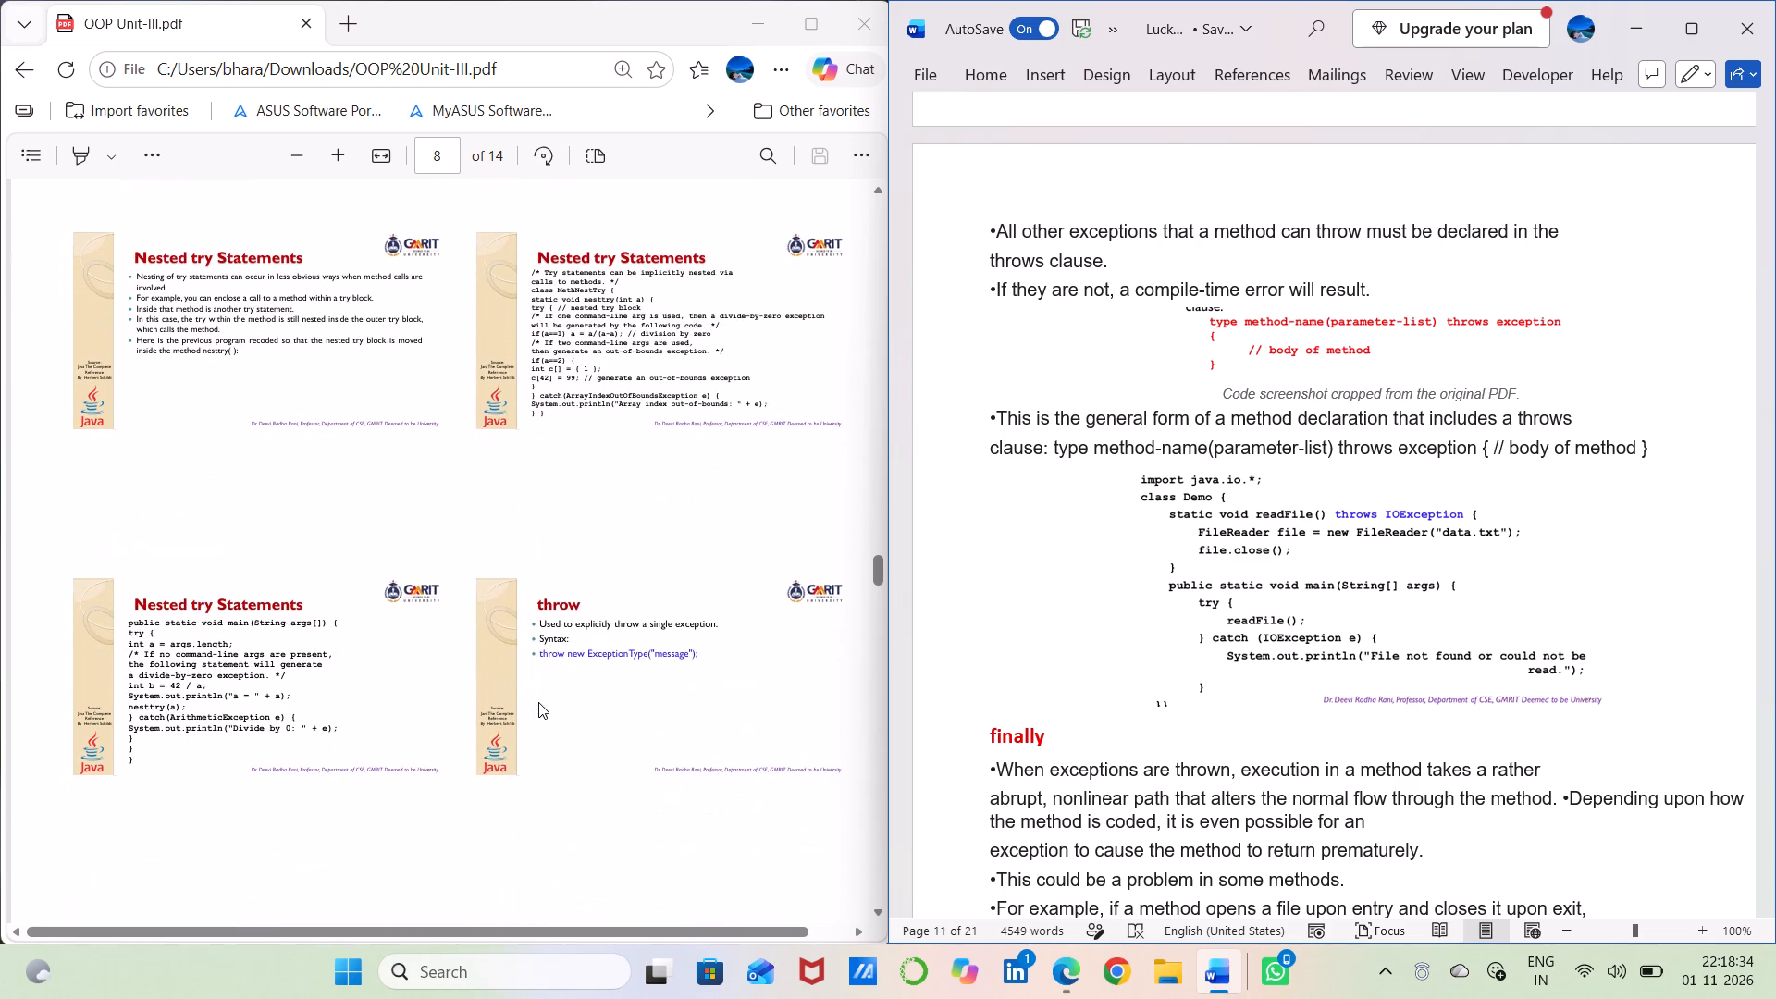
pyautogui.scroll(-3, 538, 702)
pyautogui.scroll(1, 538, 702)
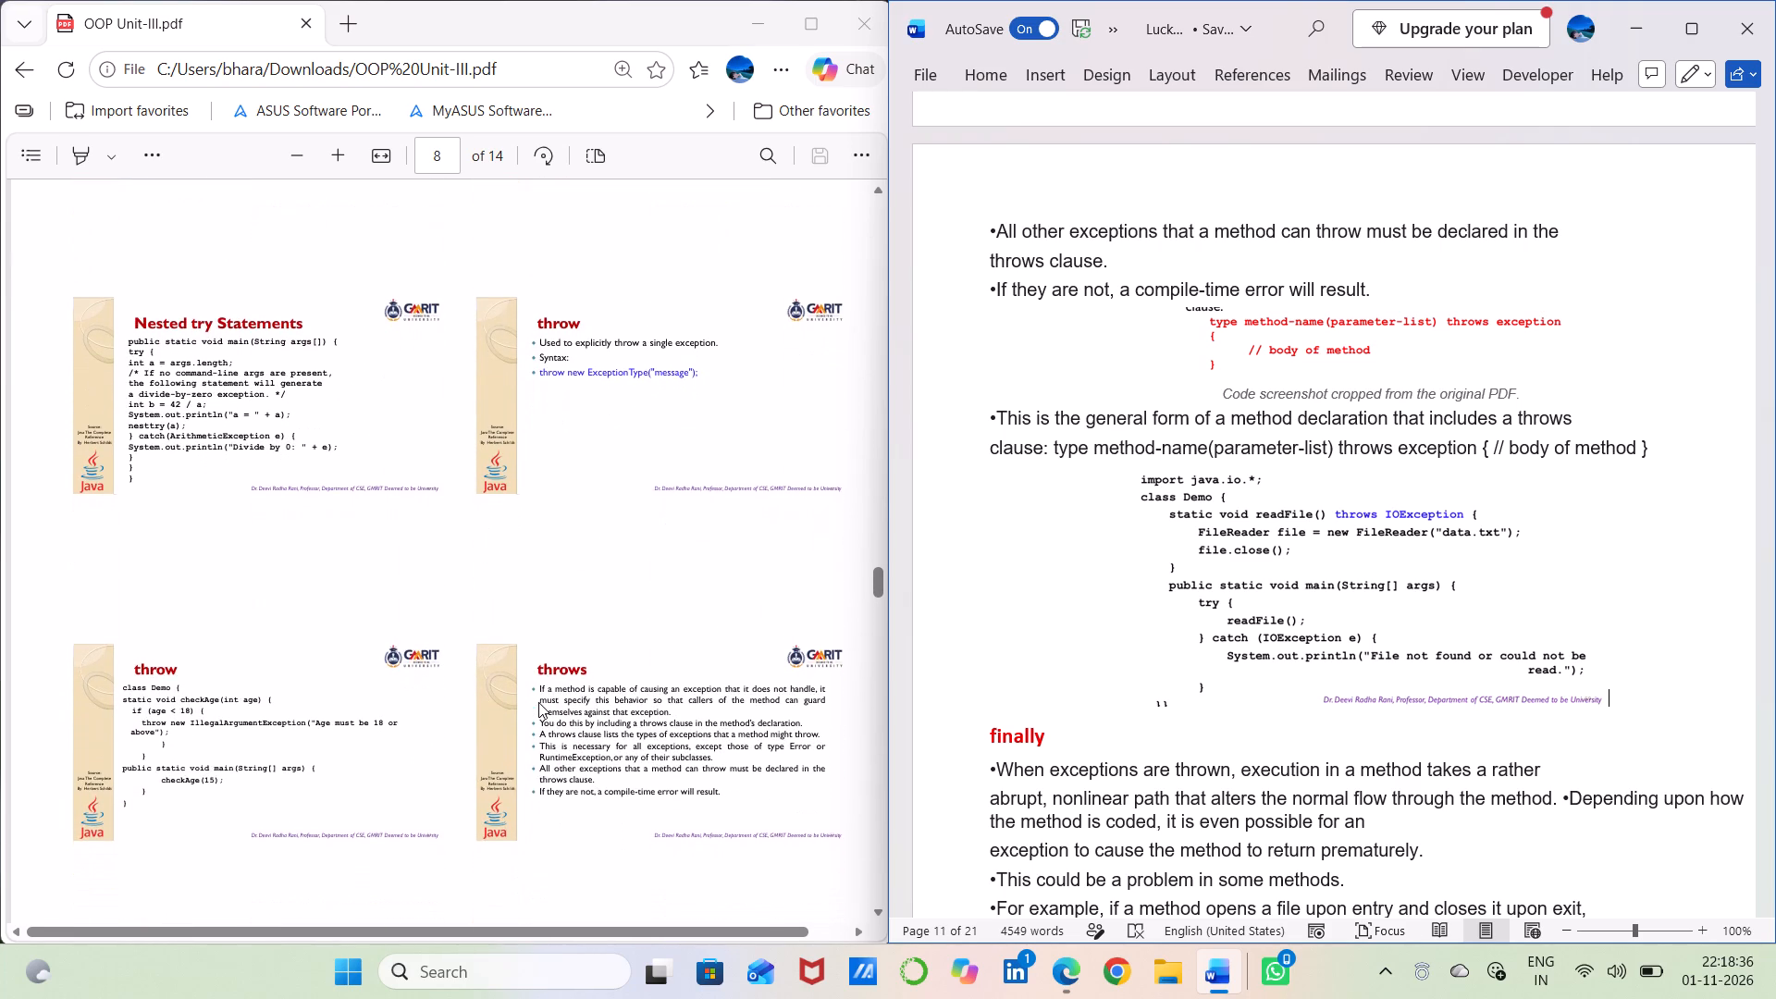
pyautogui.scroll(2, 538, 702)
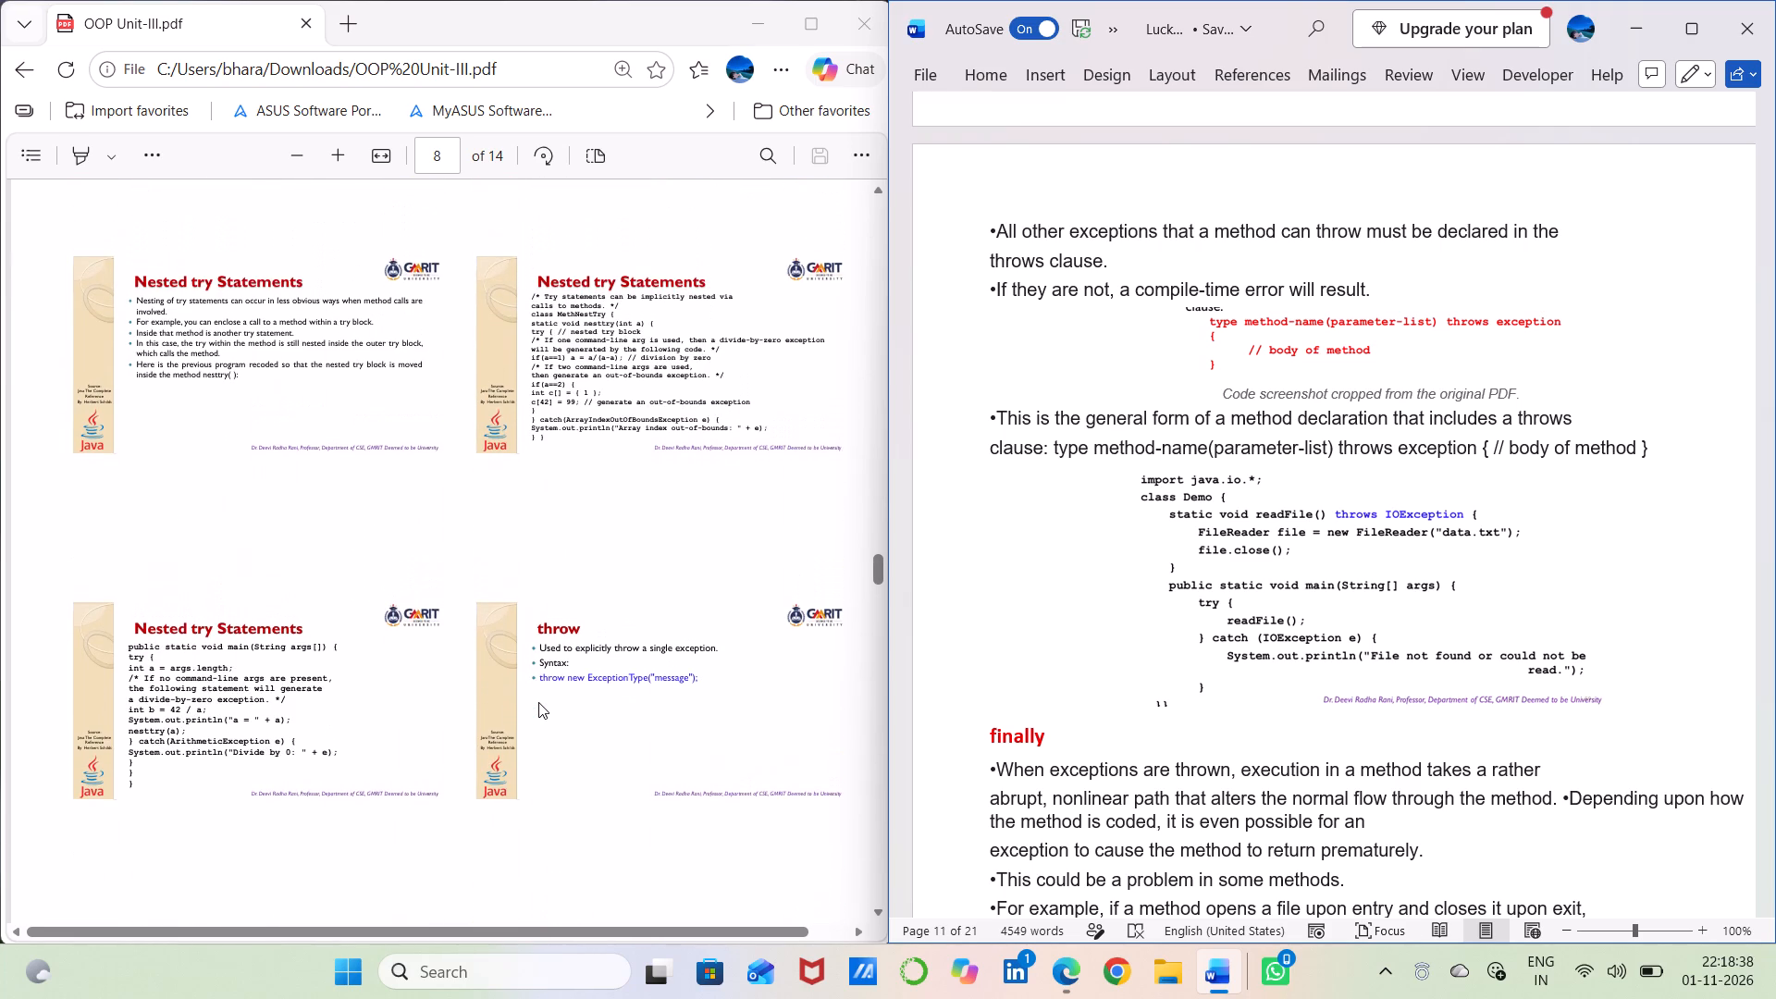
pyautogui.scroll(1, 538, 702)
pyautogui.scroll(2, 623, 491)
pyautogui.scroll(1, 1054, 555)
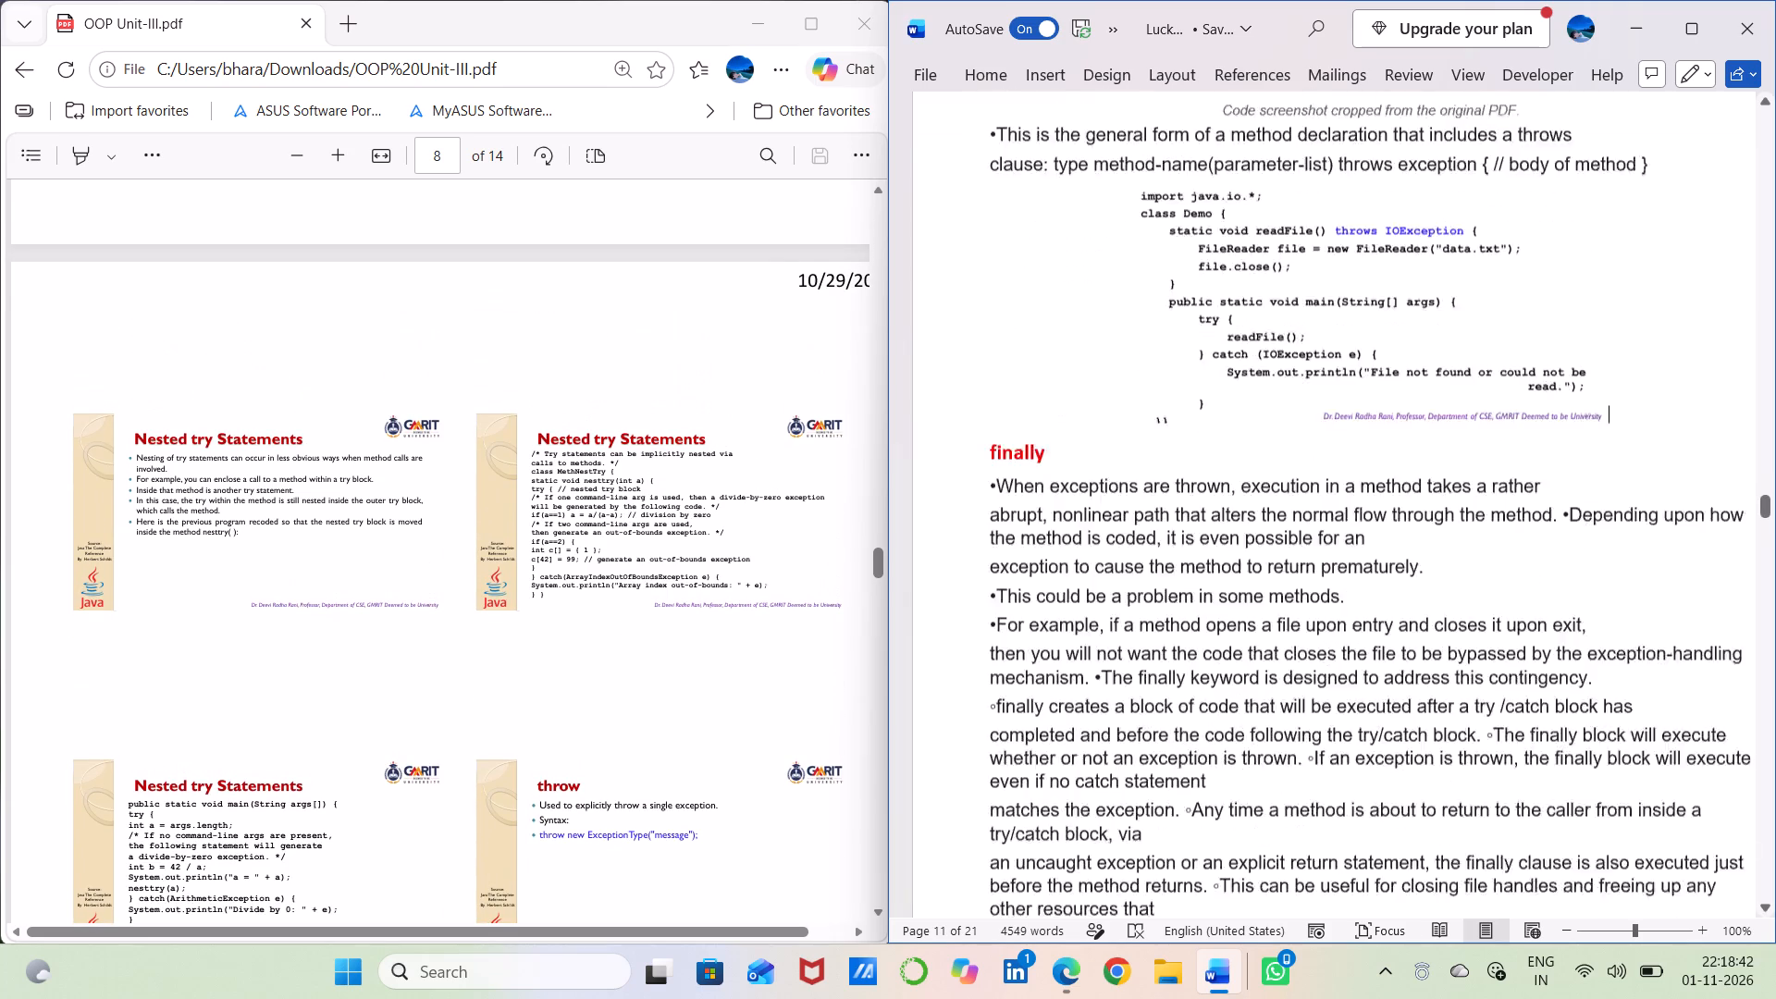
pyautogui.scroll(1, 1054, 555)
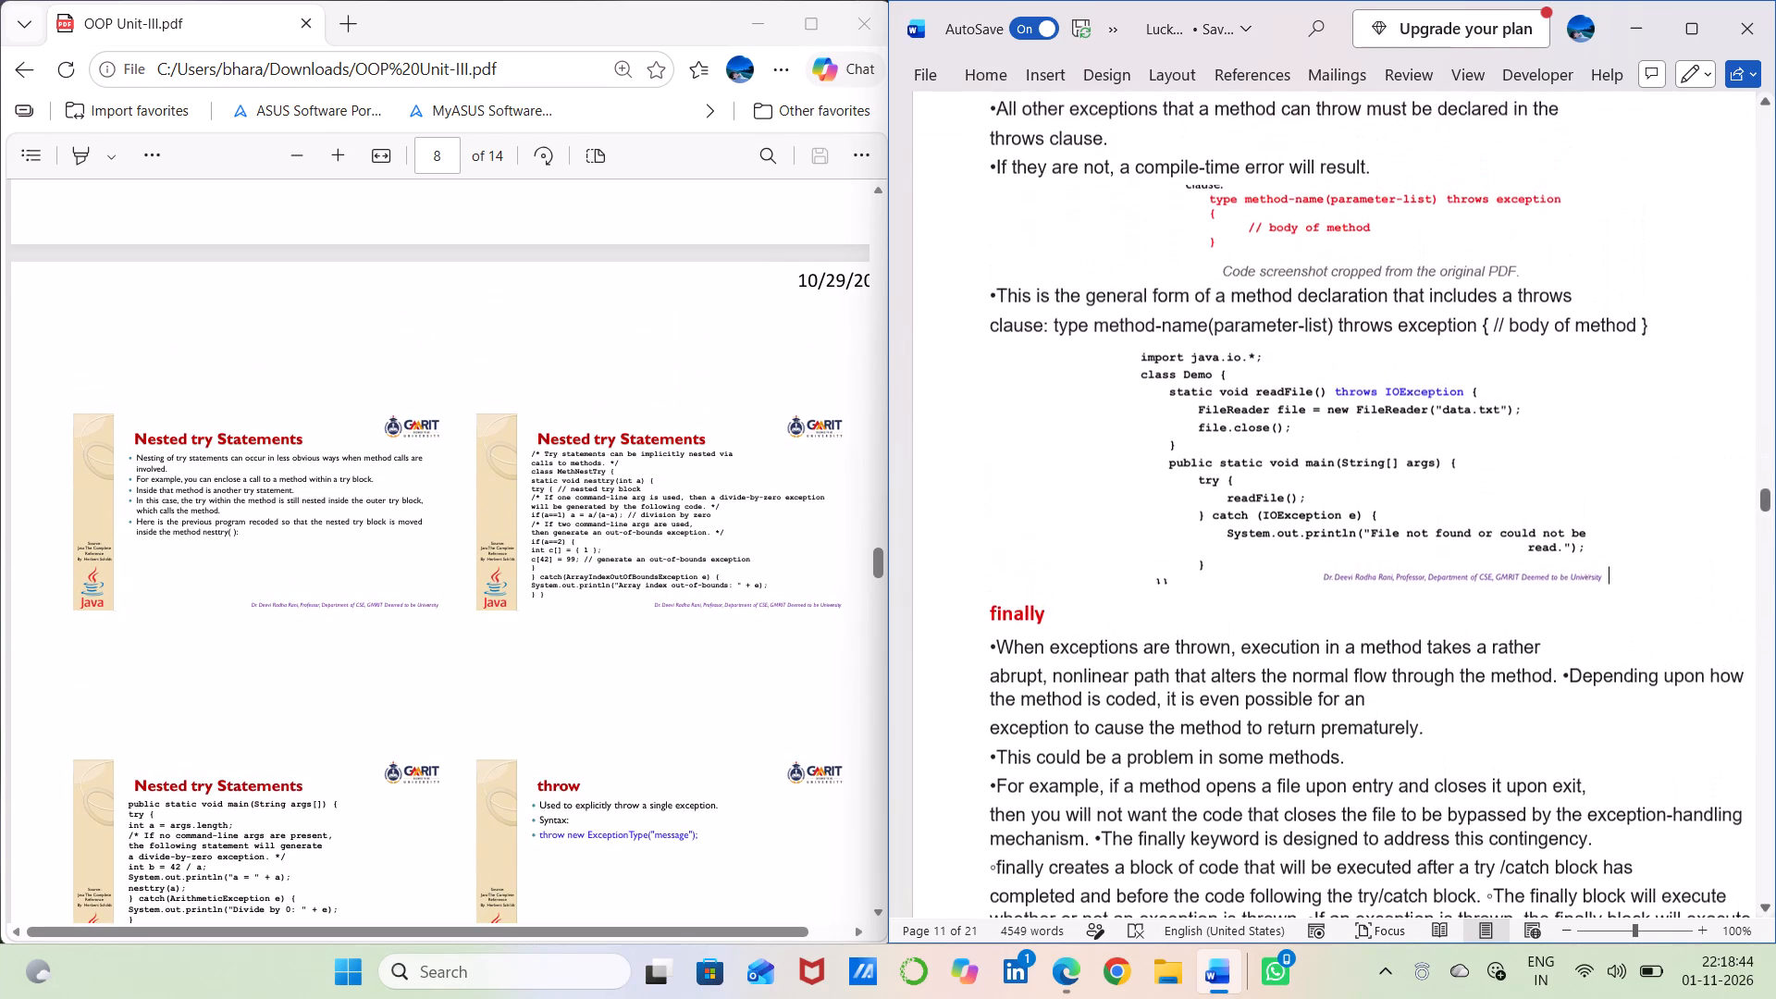
pyautogui.scroll(1, 1054, 555)
pyautogui.scroll(5, 520, 452)
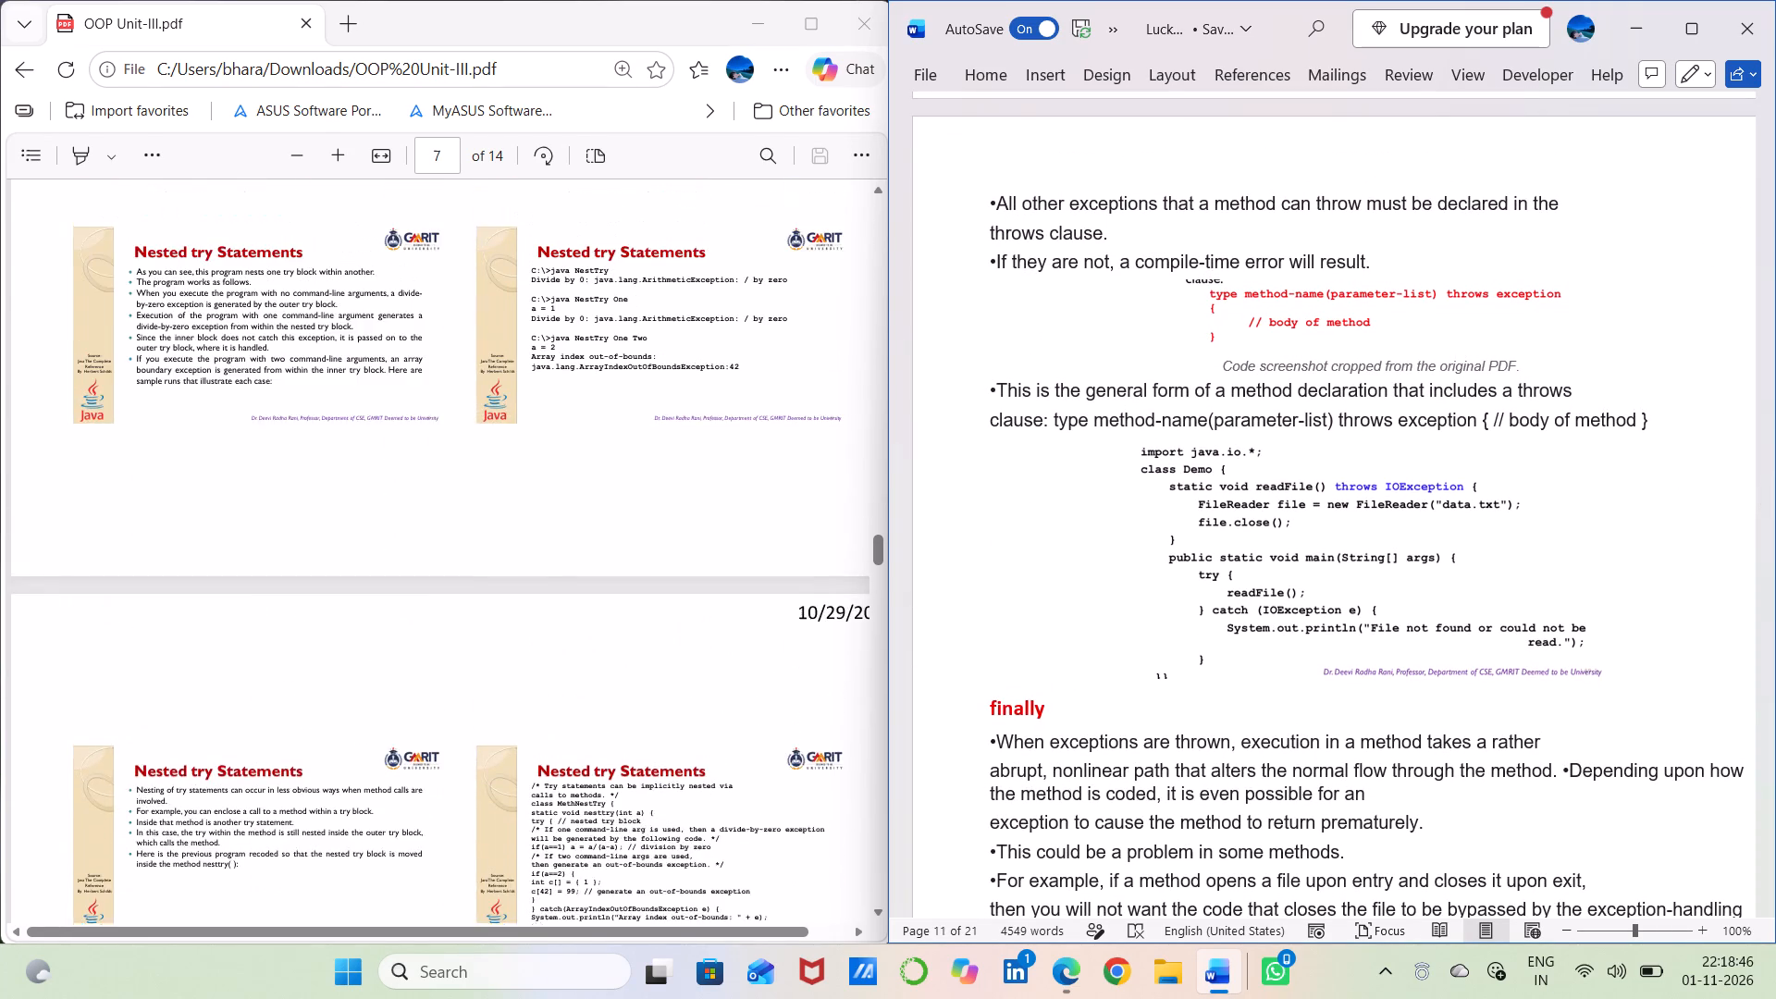
pyautogui.scroll(4, 520, 452)
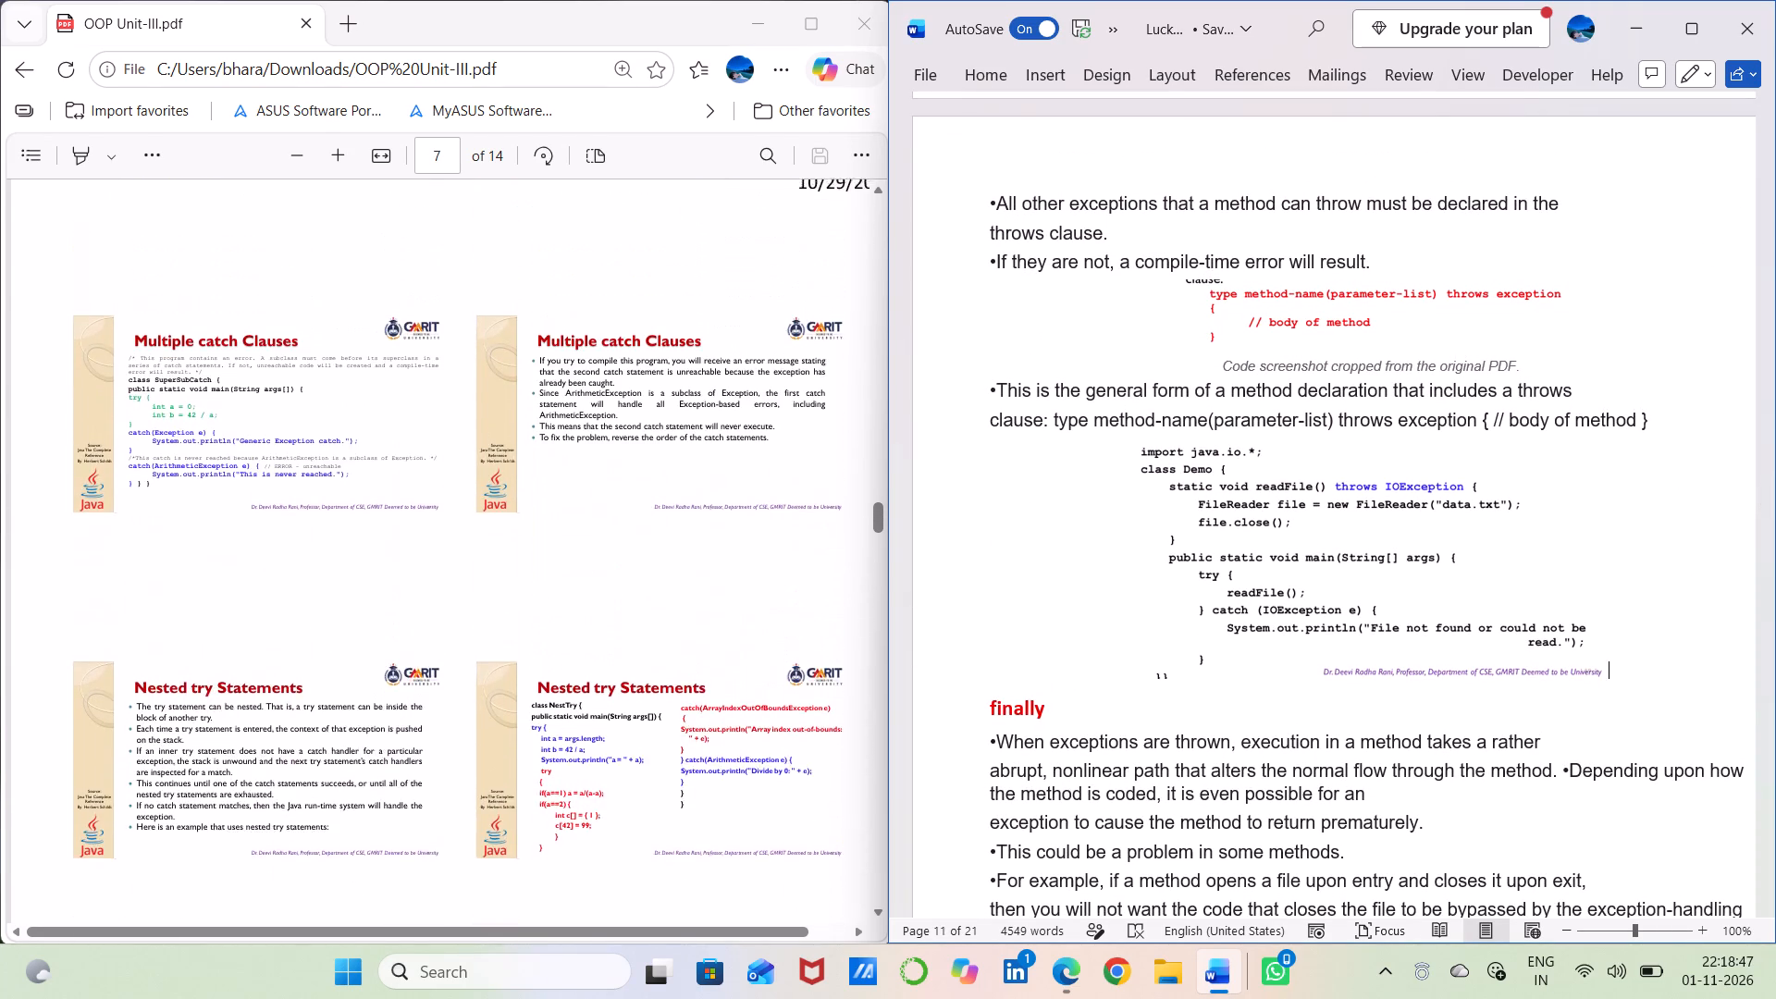
pyautogui.scroll(7, 520, 452)
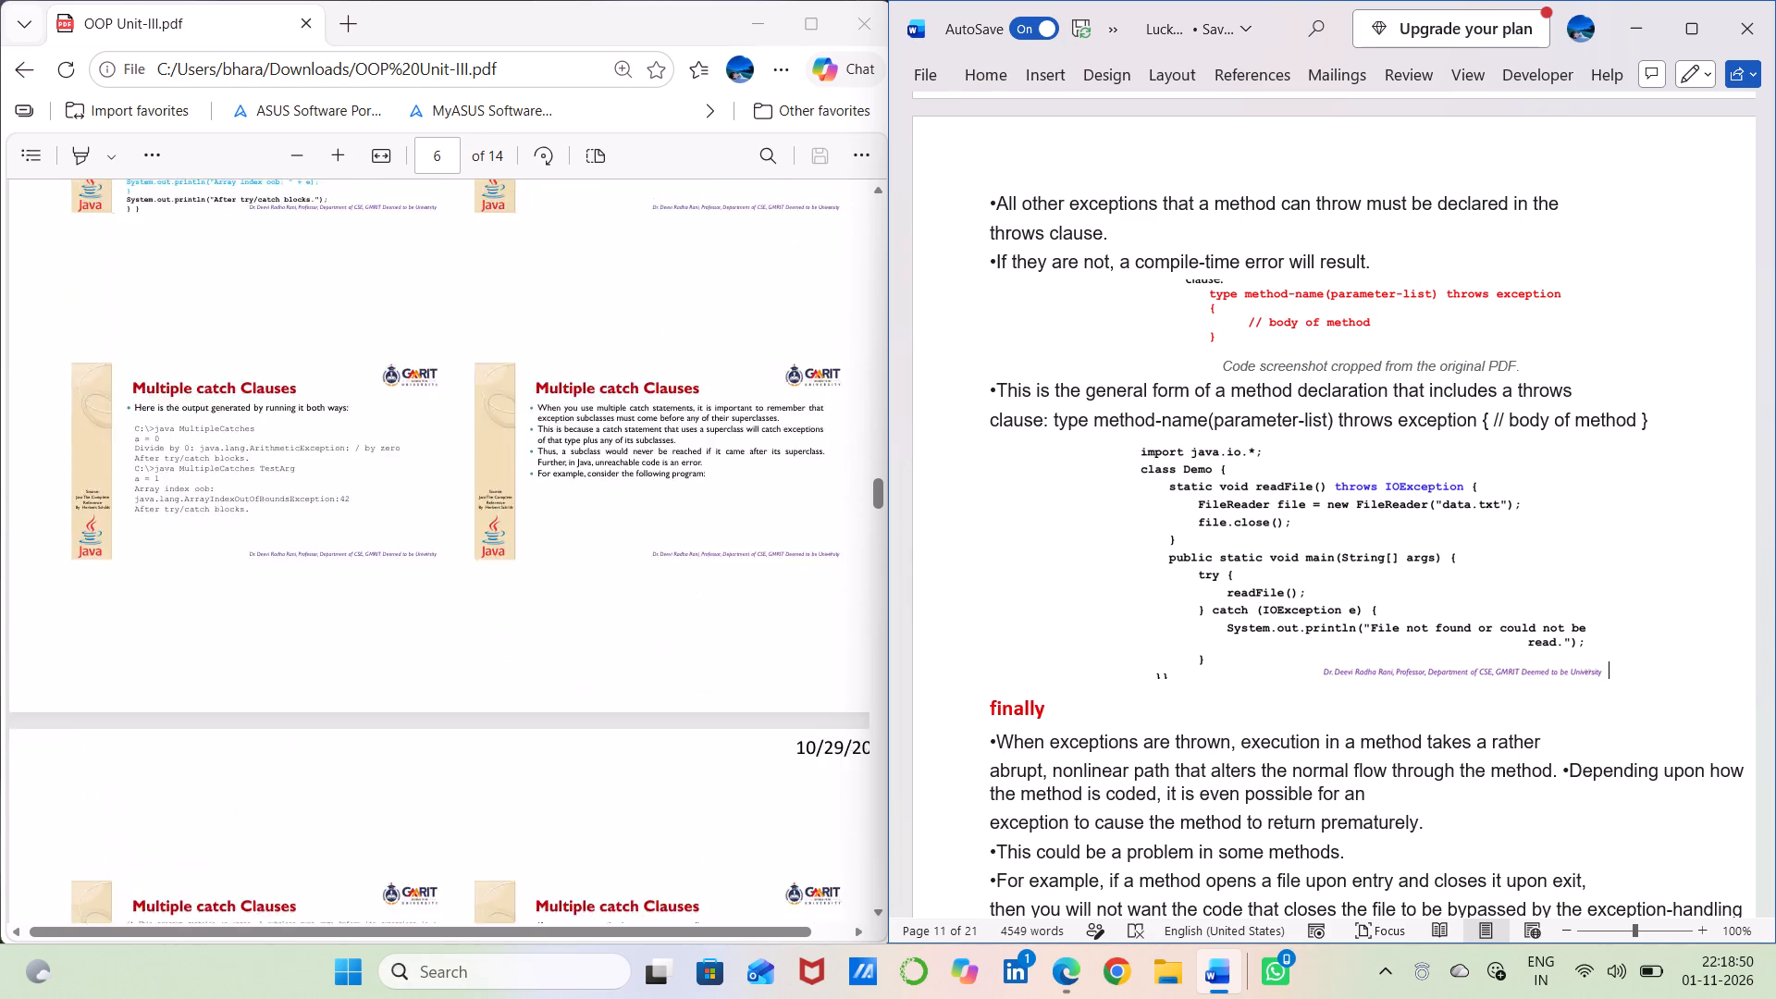
pyautogui.scroll(2, 520, 452)
# Compare the finally section of the notes and its code images with the throws and finally slides in the PDF.
pyautogui.scroll(-1, 520, 452)
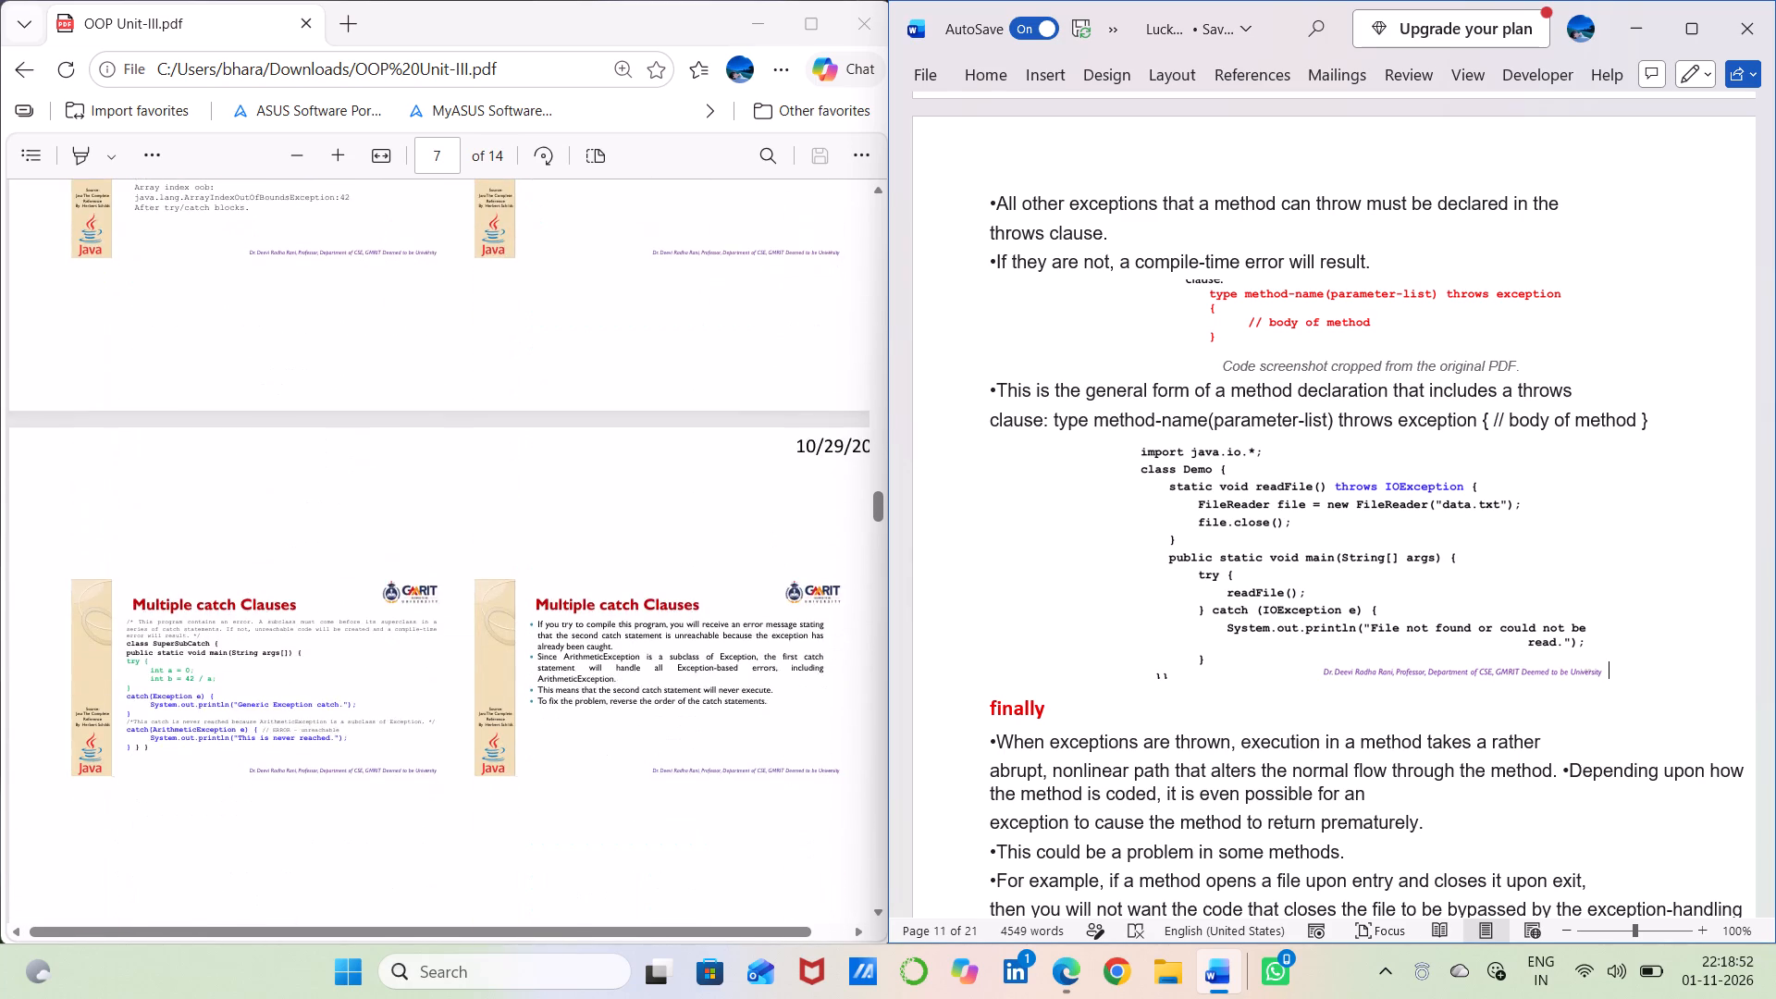
pyautogui.scroll(-8, 520, 452)
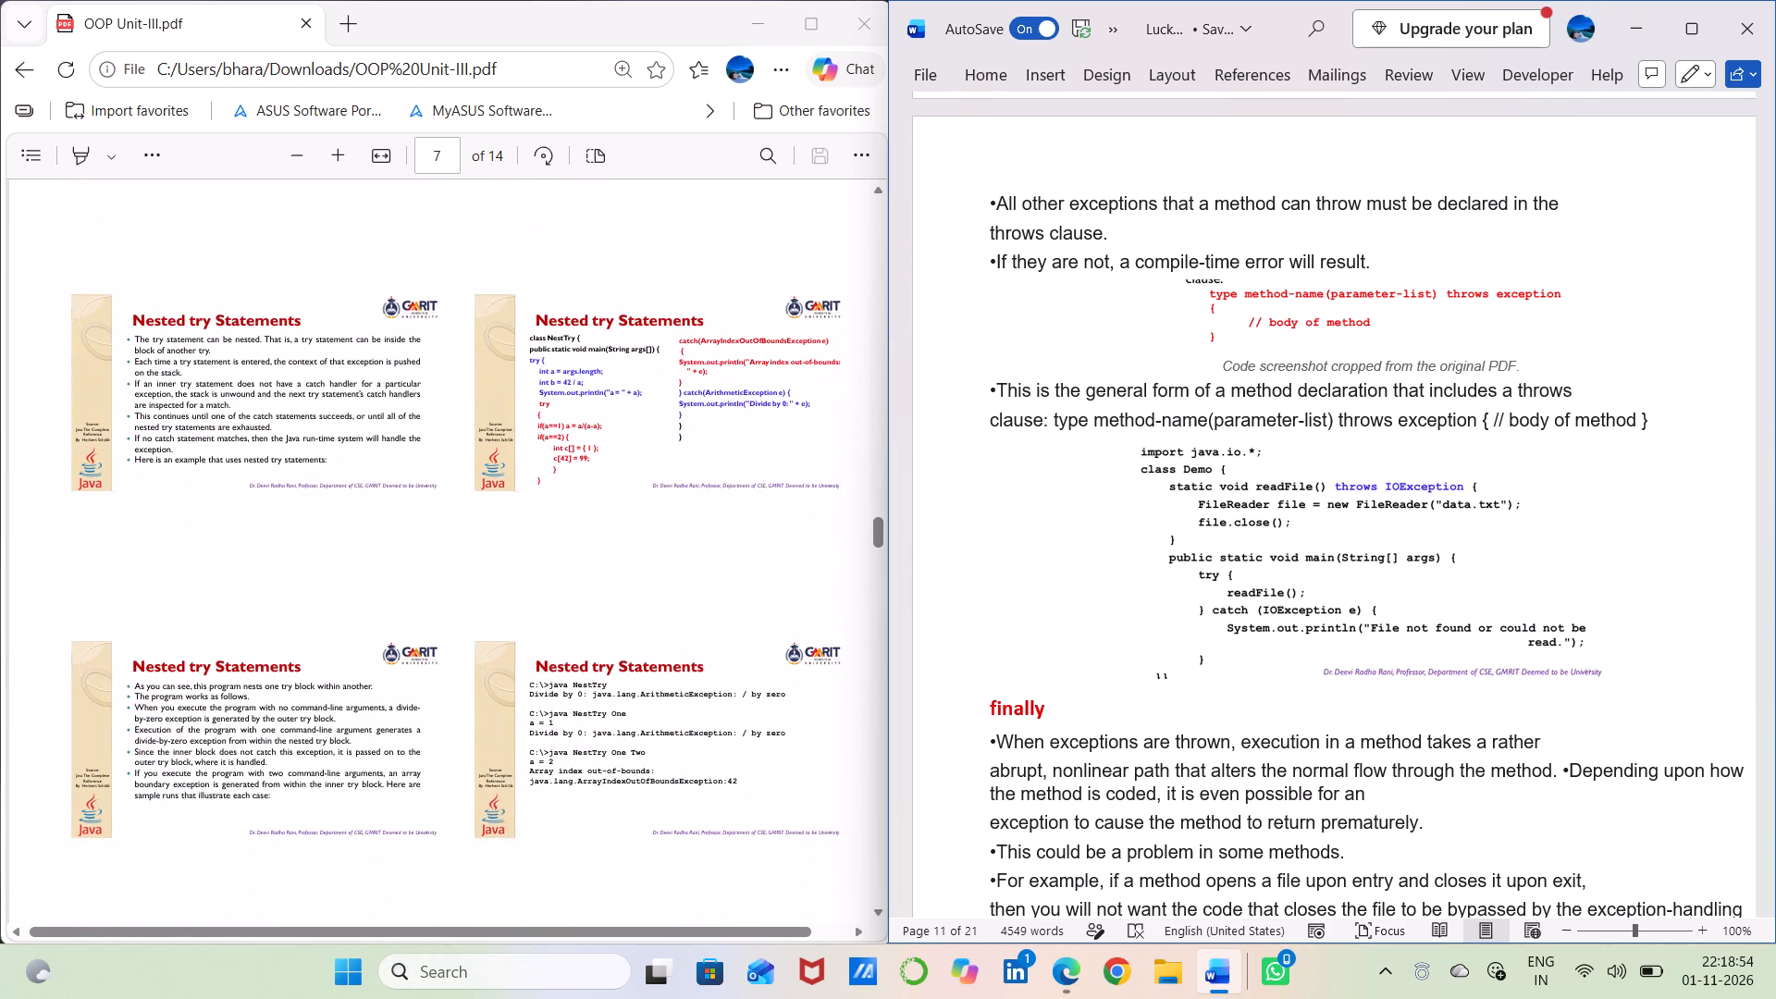
pyautogui.scroll(-10, 520, 452)
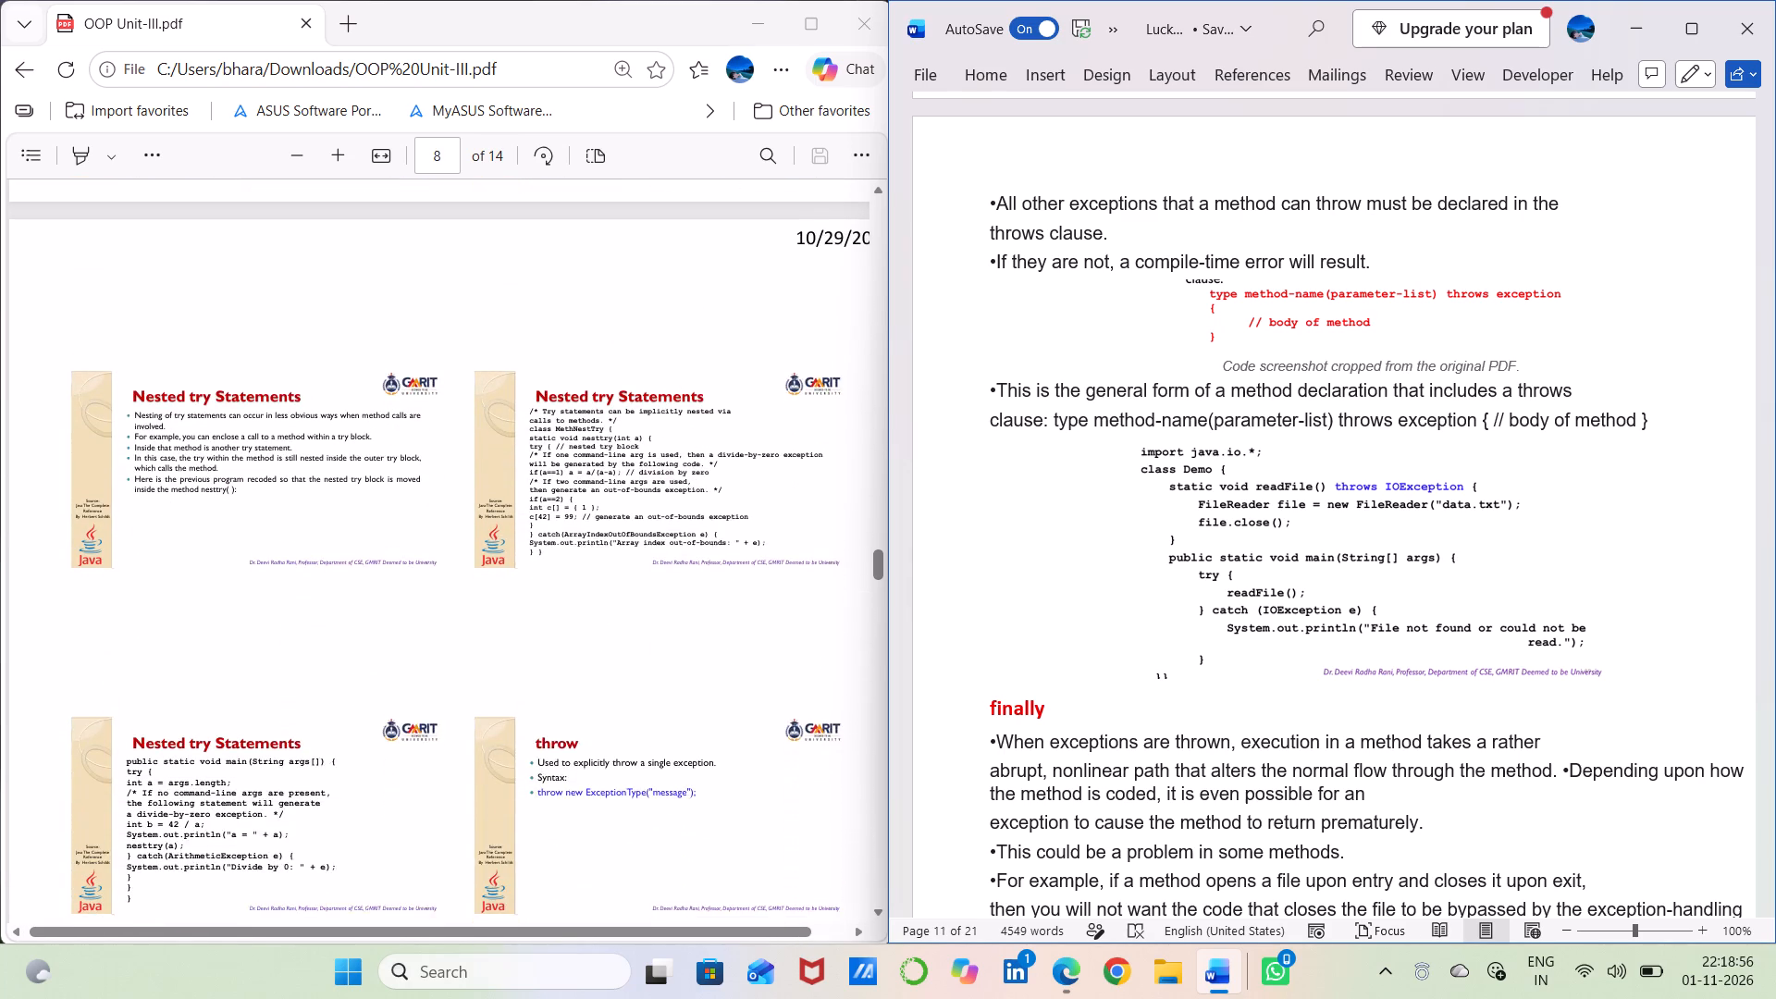
pyautogui.scroll(-5, 520, 452)
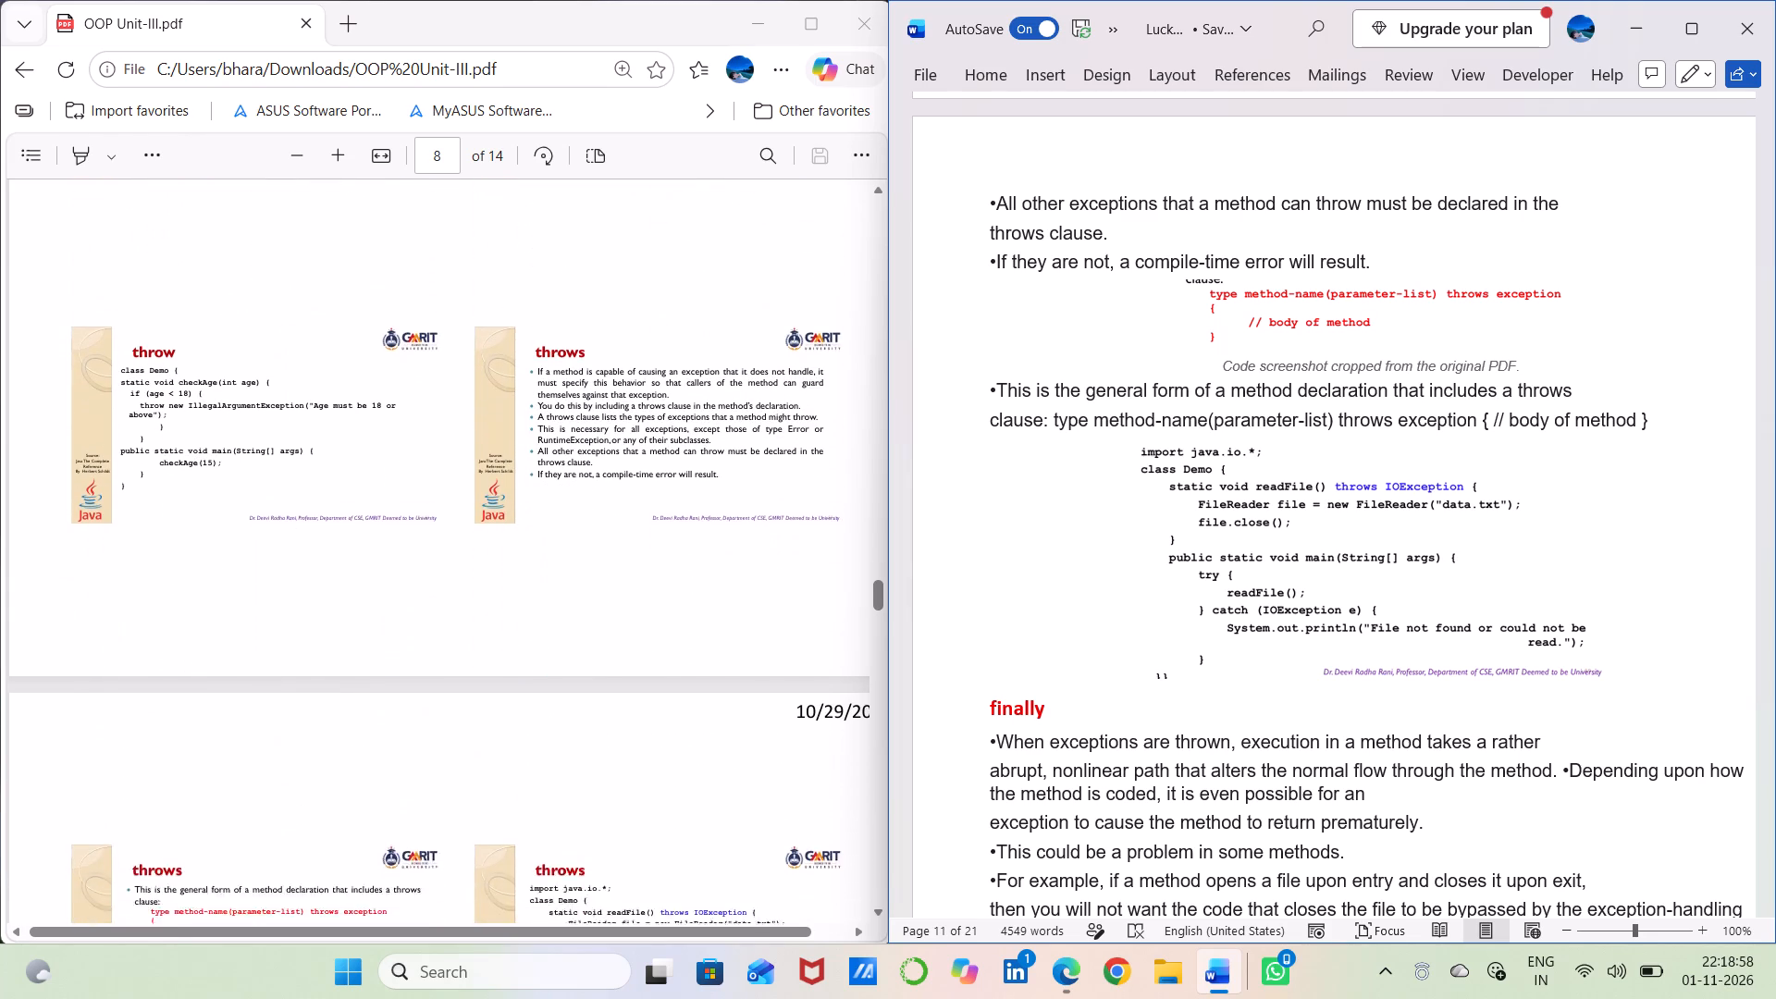
pyautogui.scroll(-7, 520, 452)
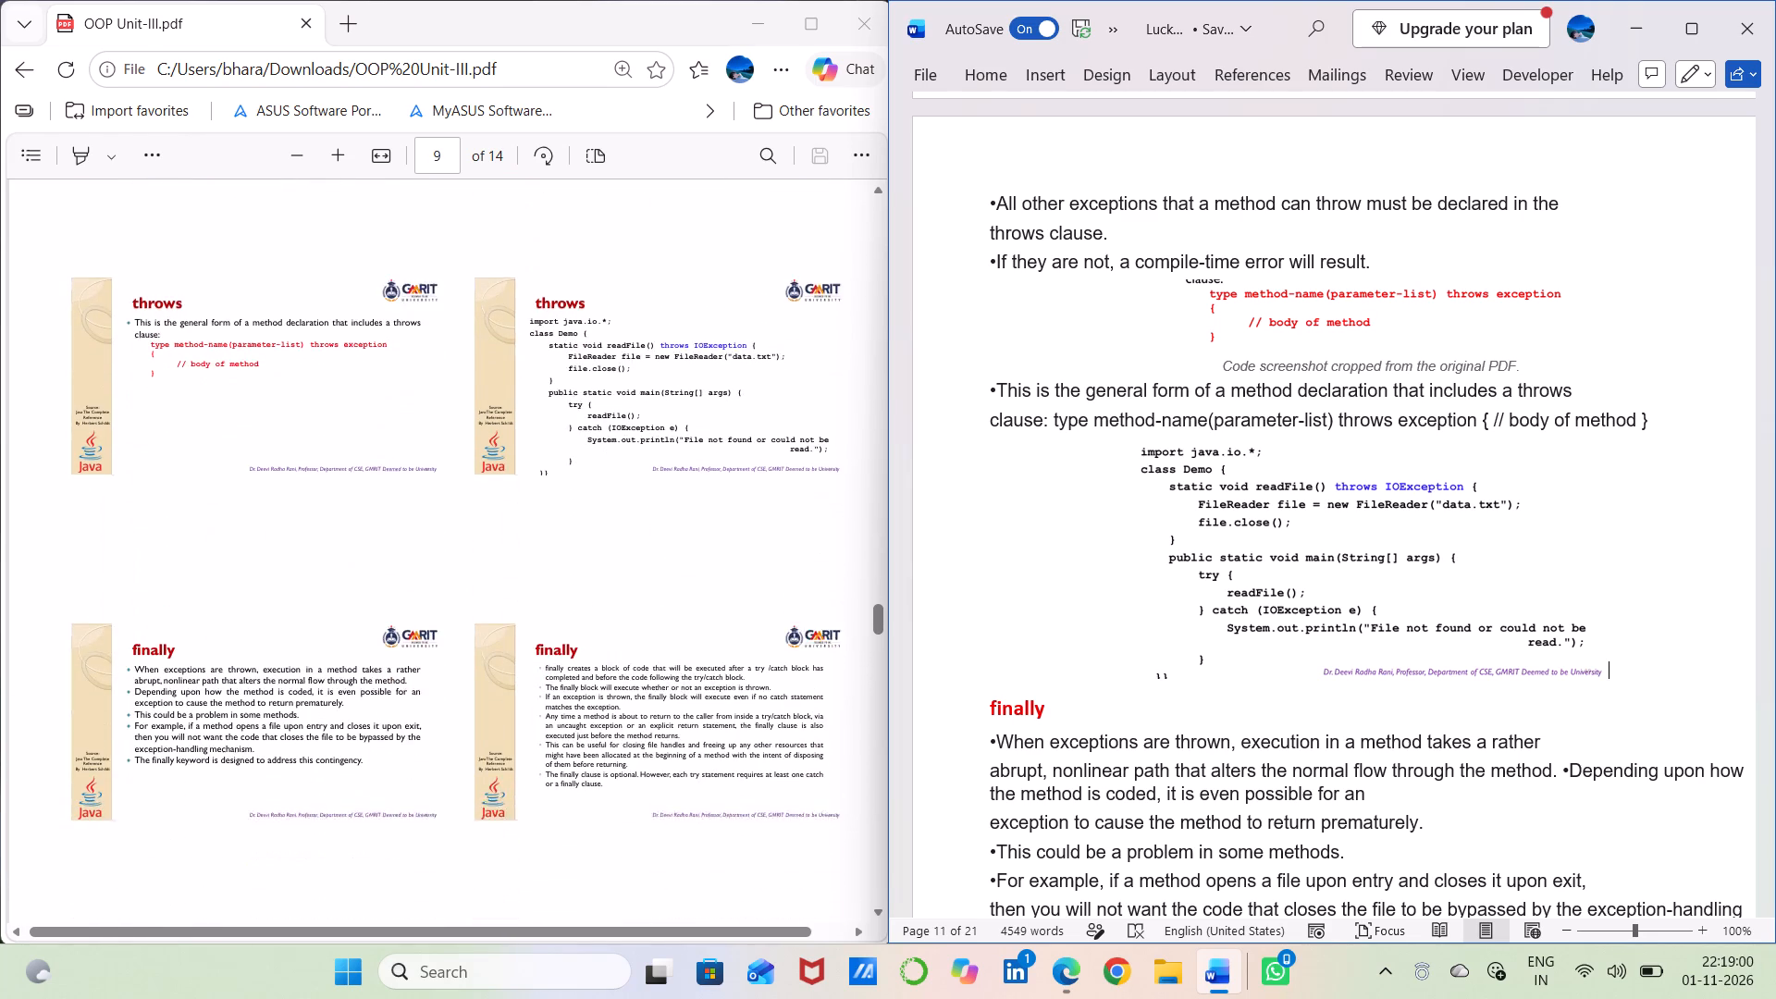
pyautogui.scroll(-6, 520, 452)
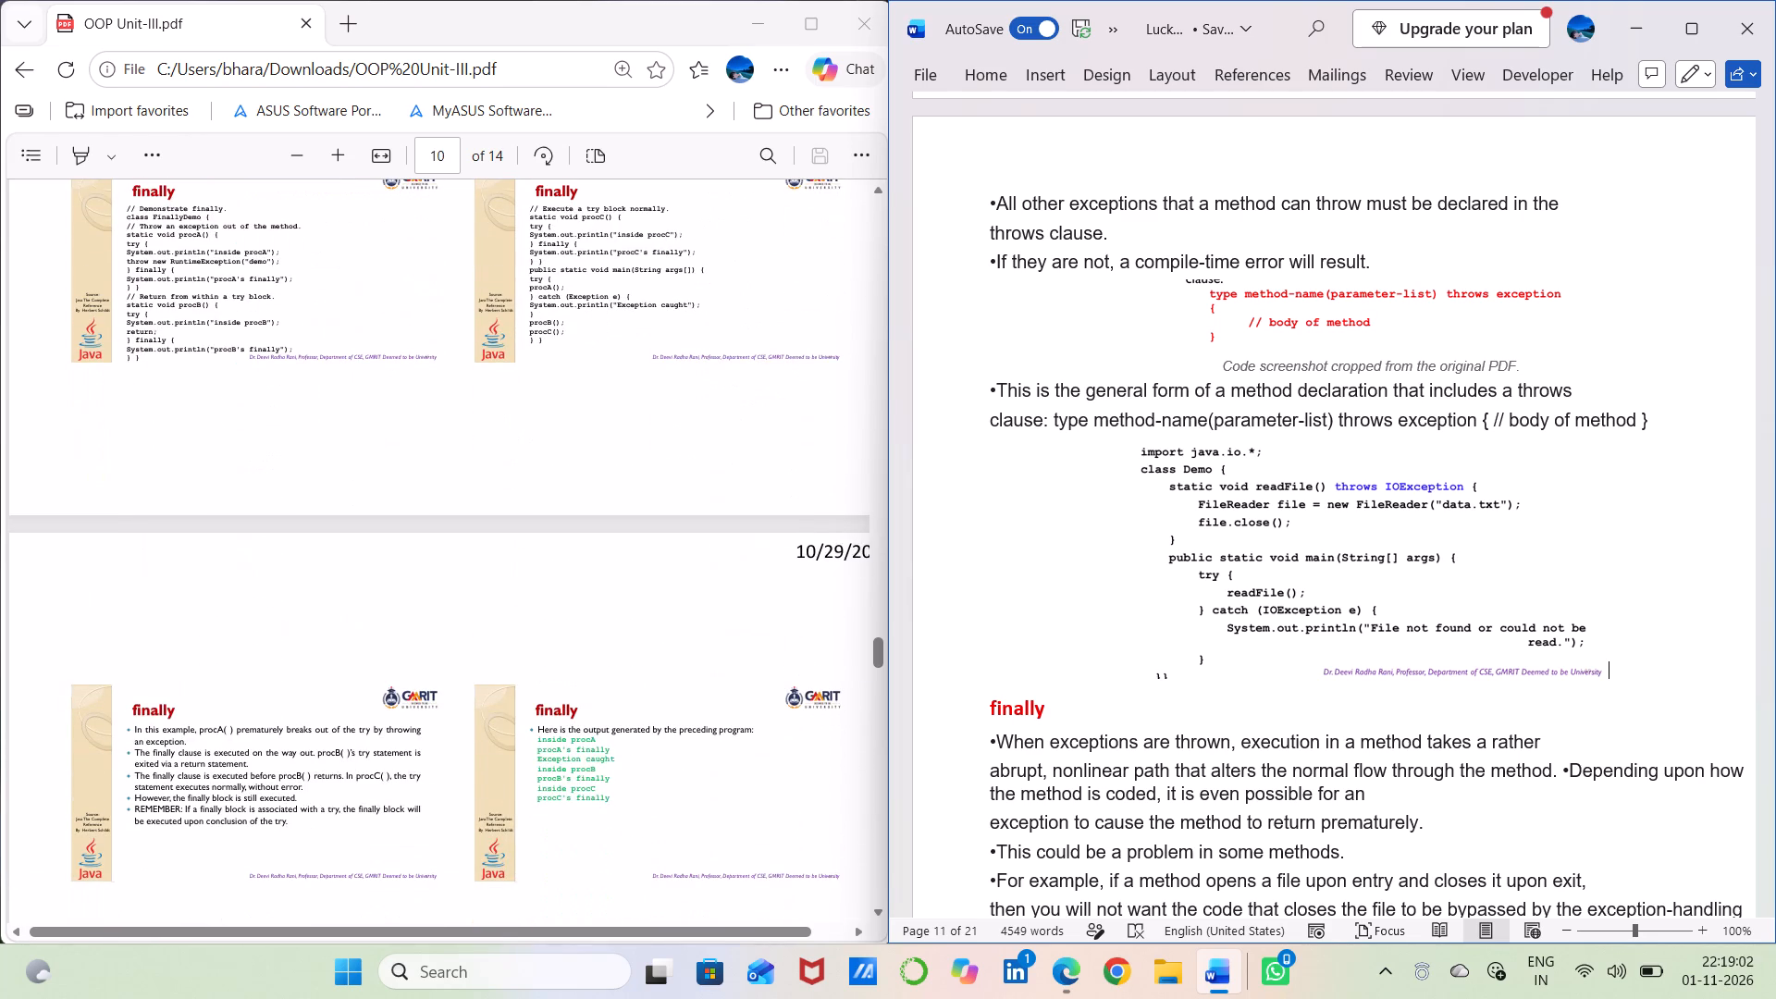
pyautogui.scroll(-2, 520, 452)
pyautogui.scroll(-1, 1086, 621)
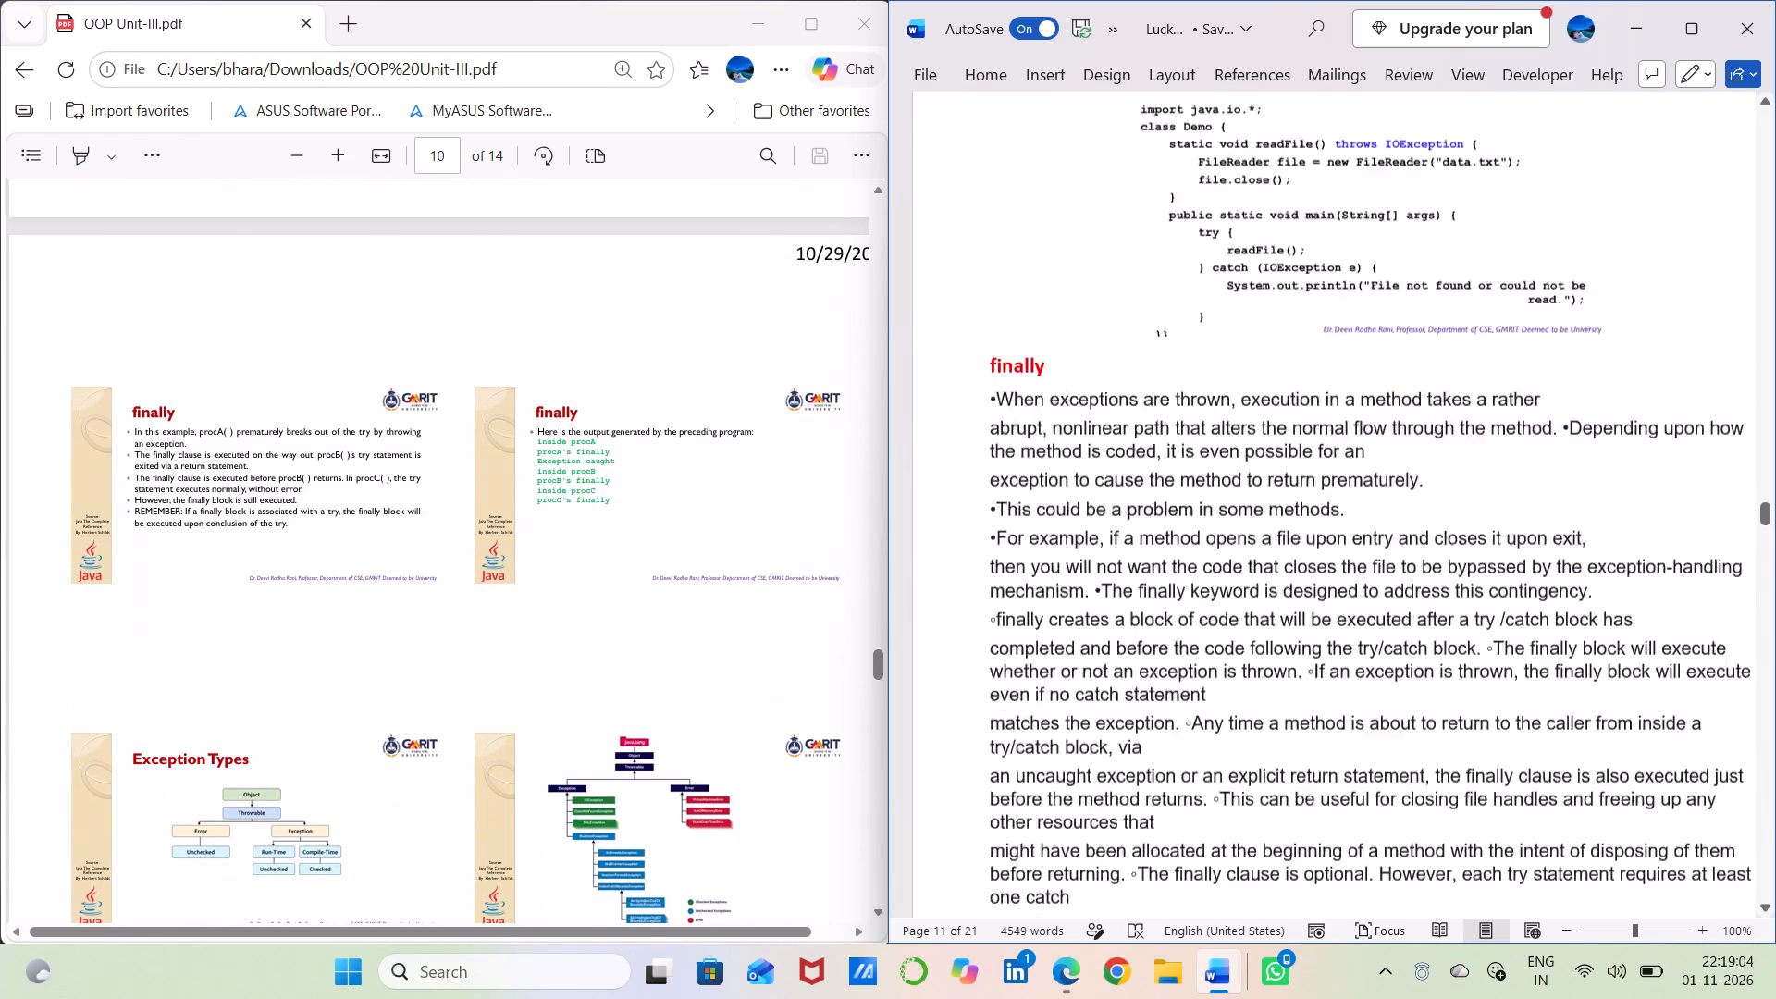
pyautogui.scroll(-2, 1086, 621)
pyautogui.scroll(1, 1060, 688)
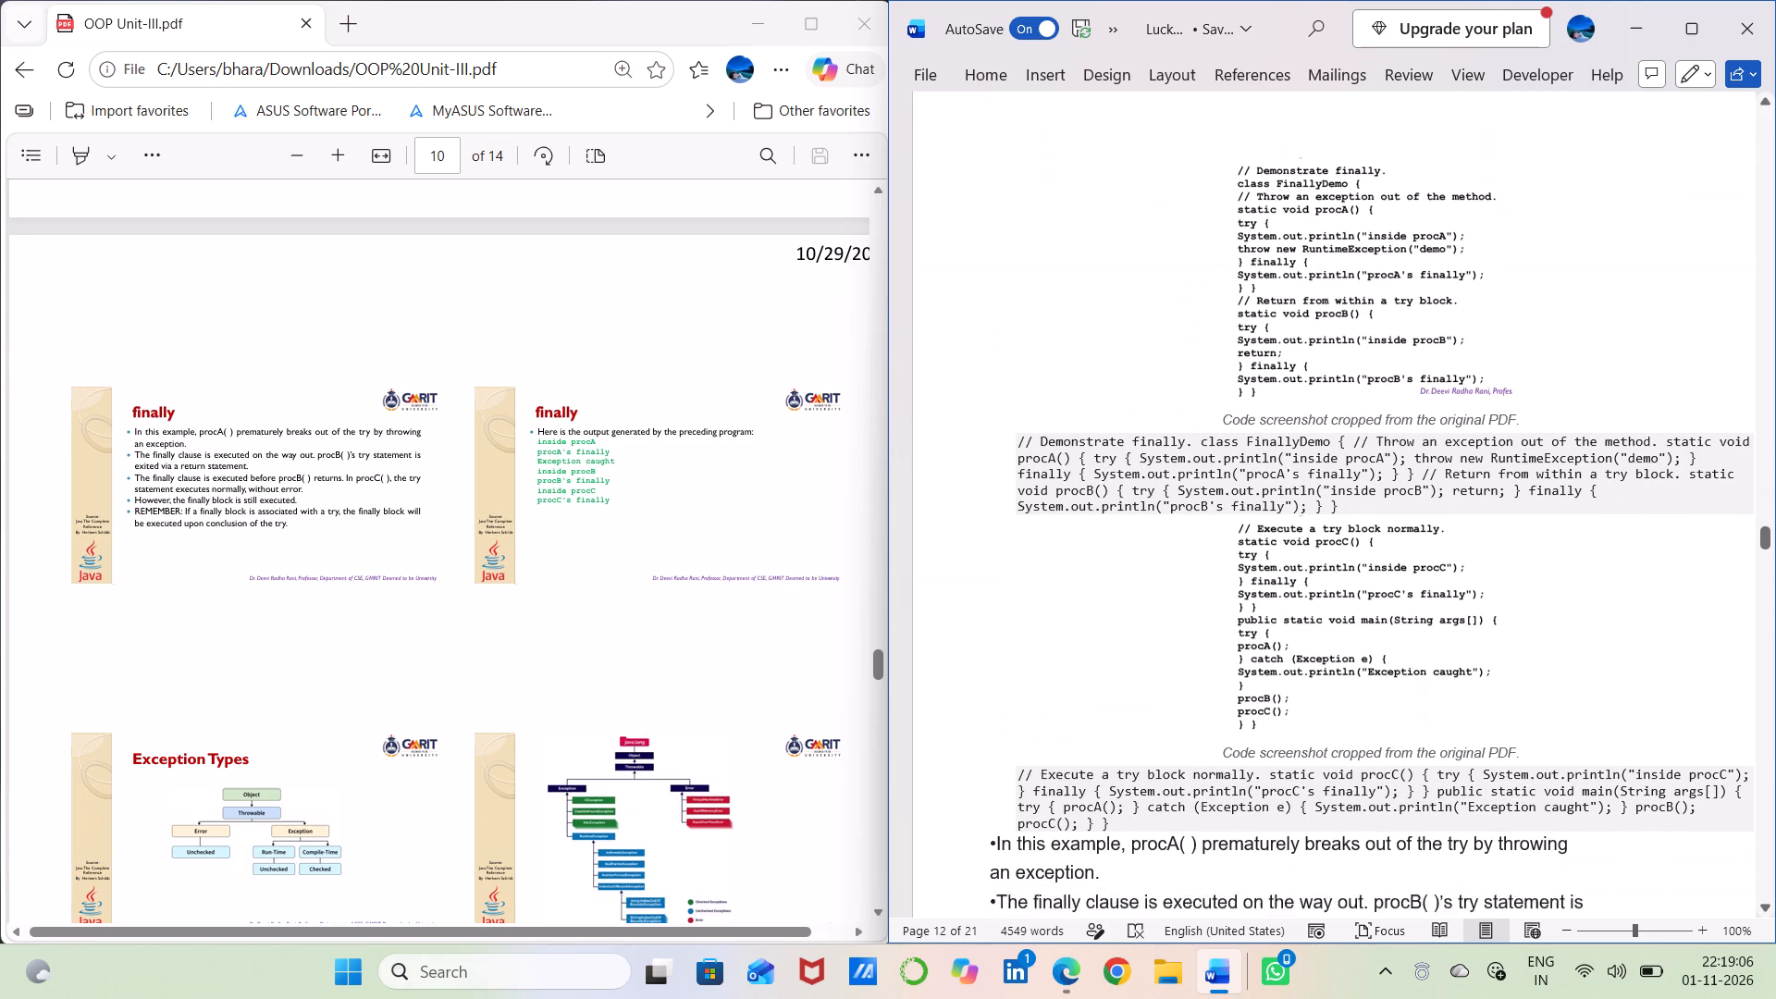
pyautogui.scroll(1, 1060, 688)
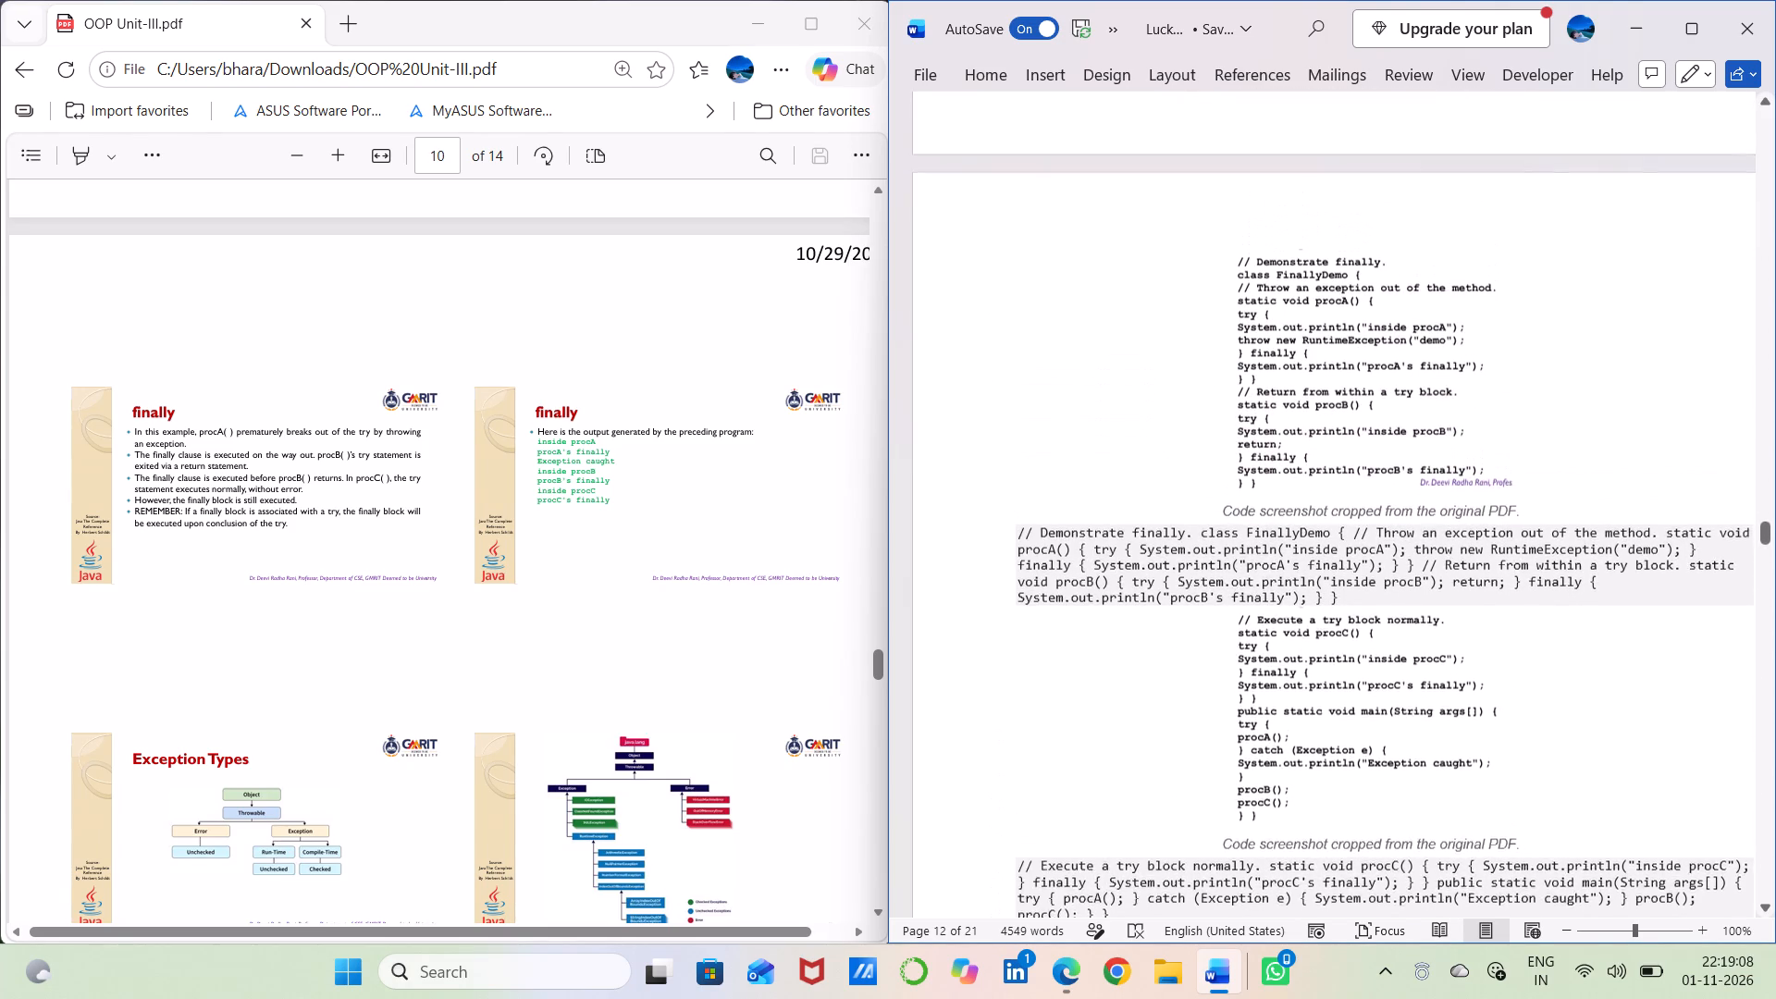
pyautogui.scroll(1, 1060, 688)
pyautogui.scroll(2, 581, 618)
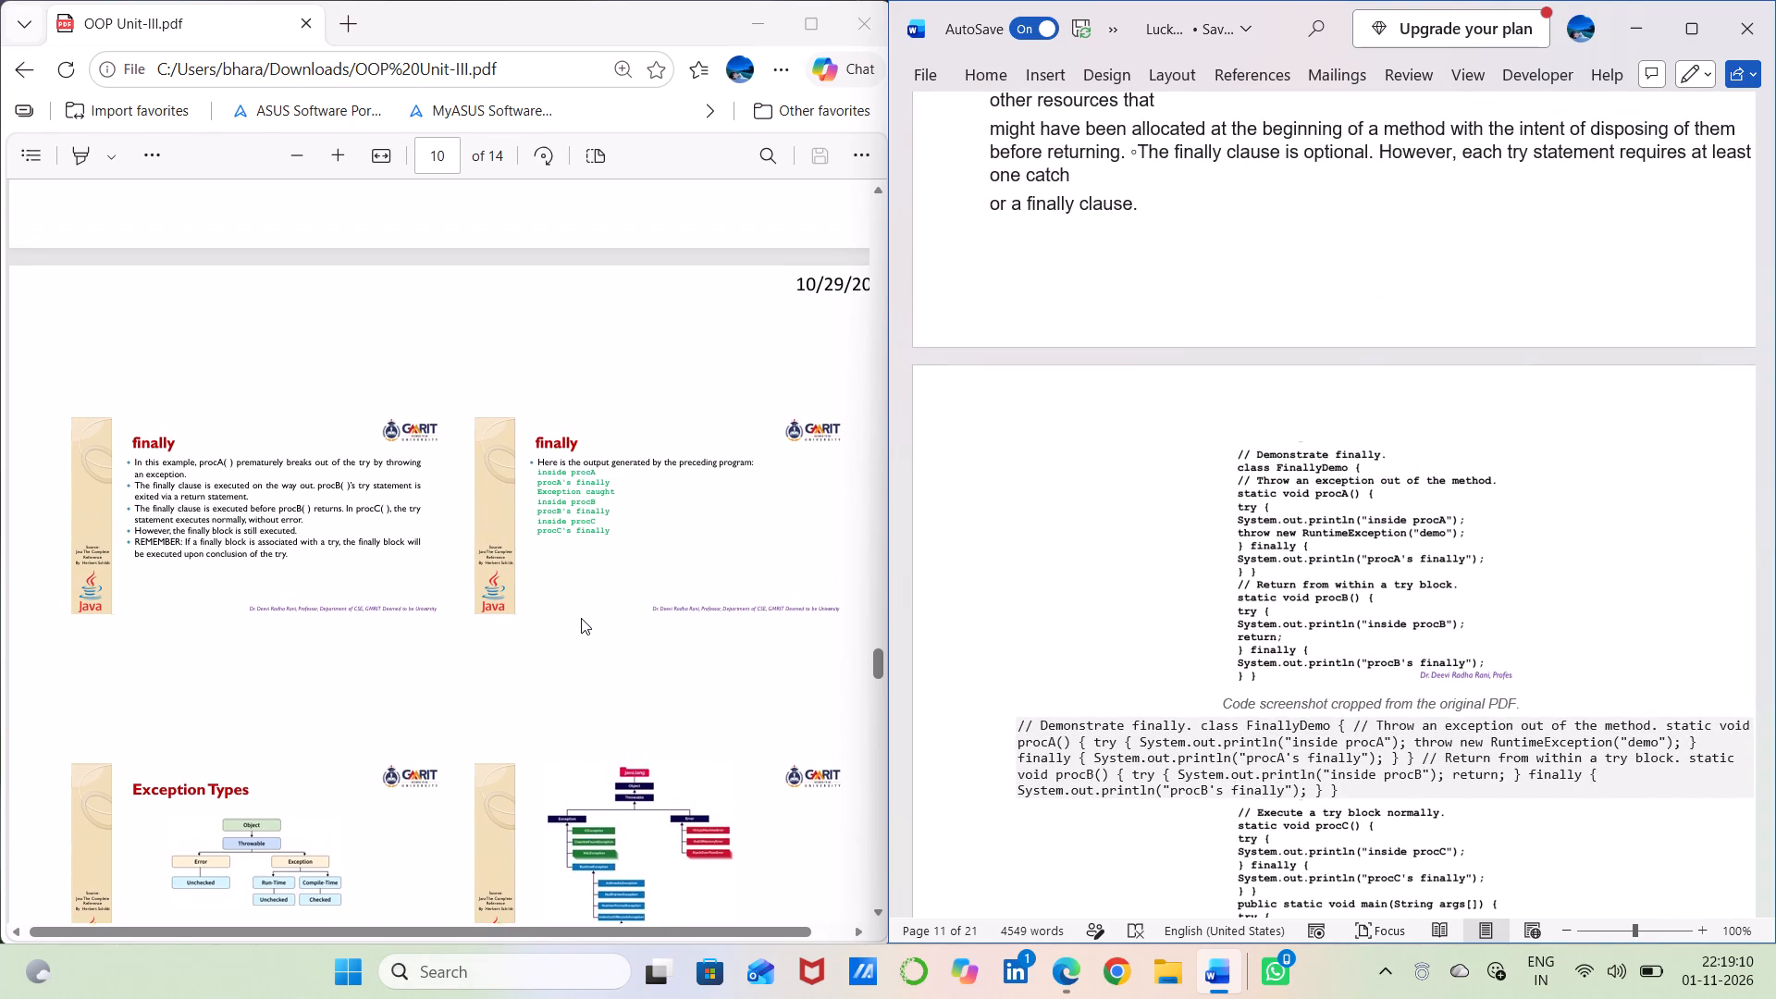
pyautogui.scroll(4, 581, 618)
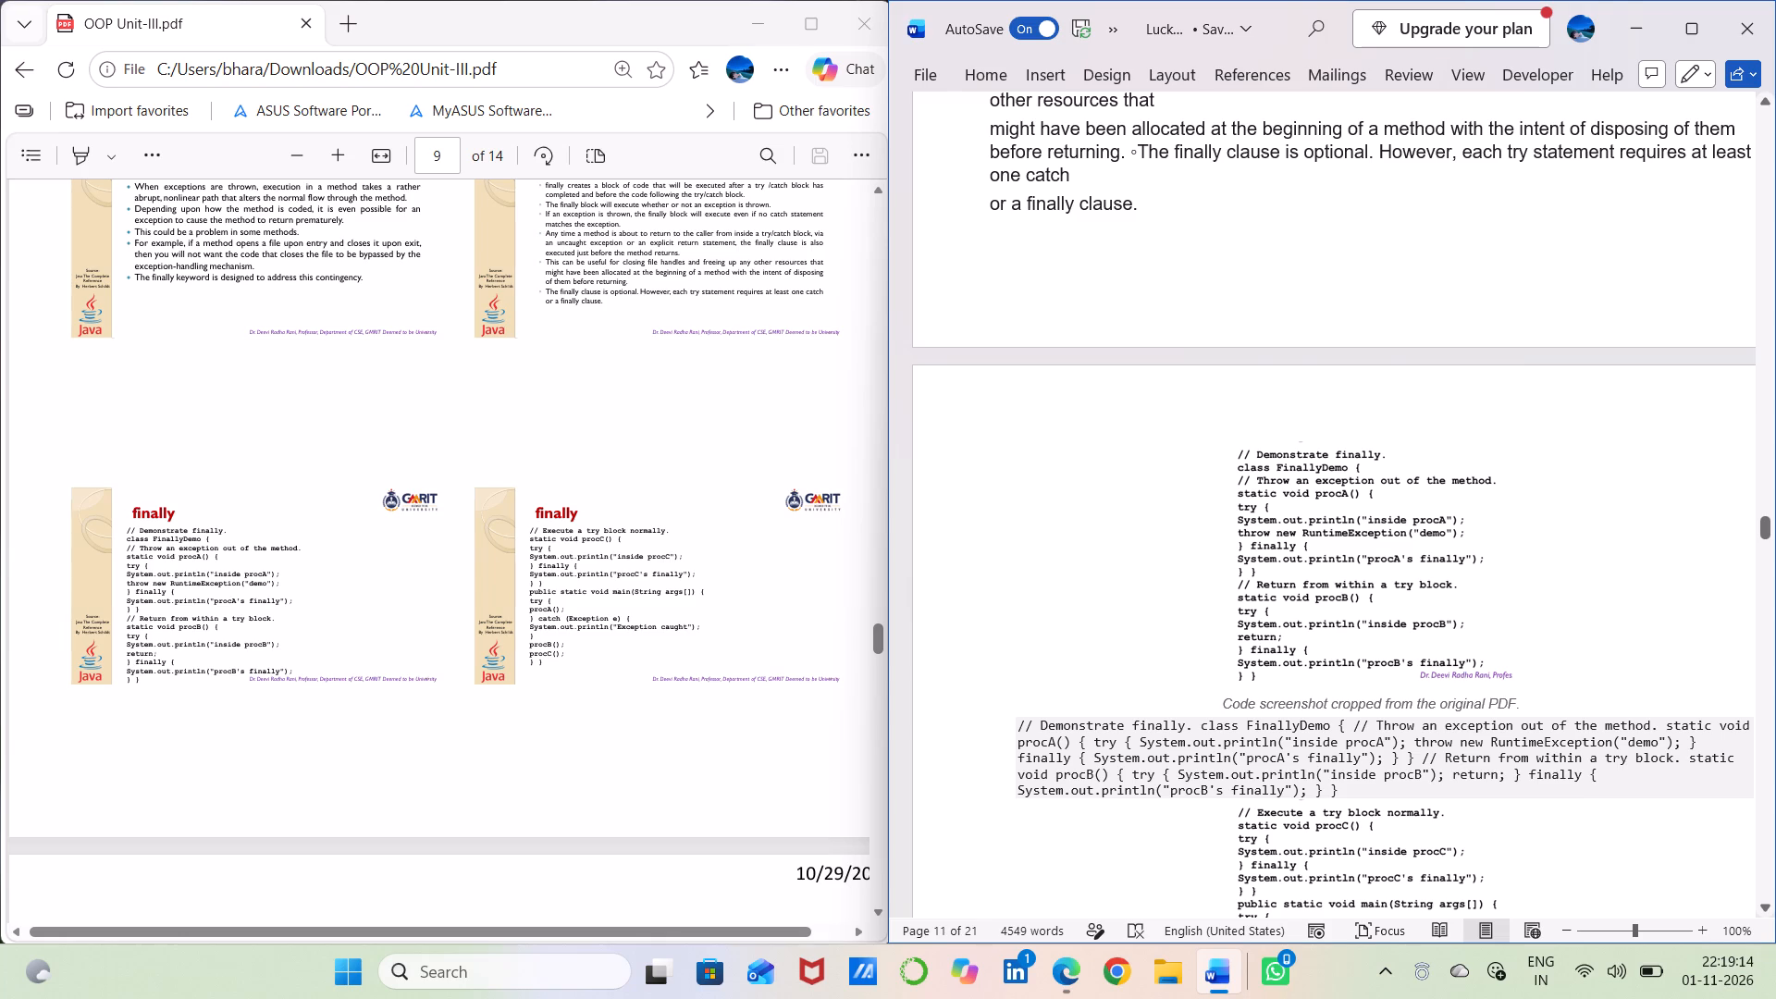
# Cut the "Code screenshot cropped" caption and all the flattened FinallyDemo code below the procA/procB code image, keeping the following image centered.
pyautogui.moveTo(1224, 702); pyautogui.dragTo(1383, 780)
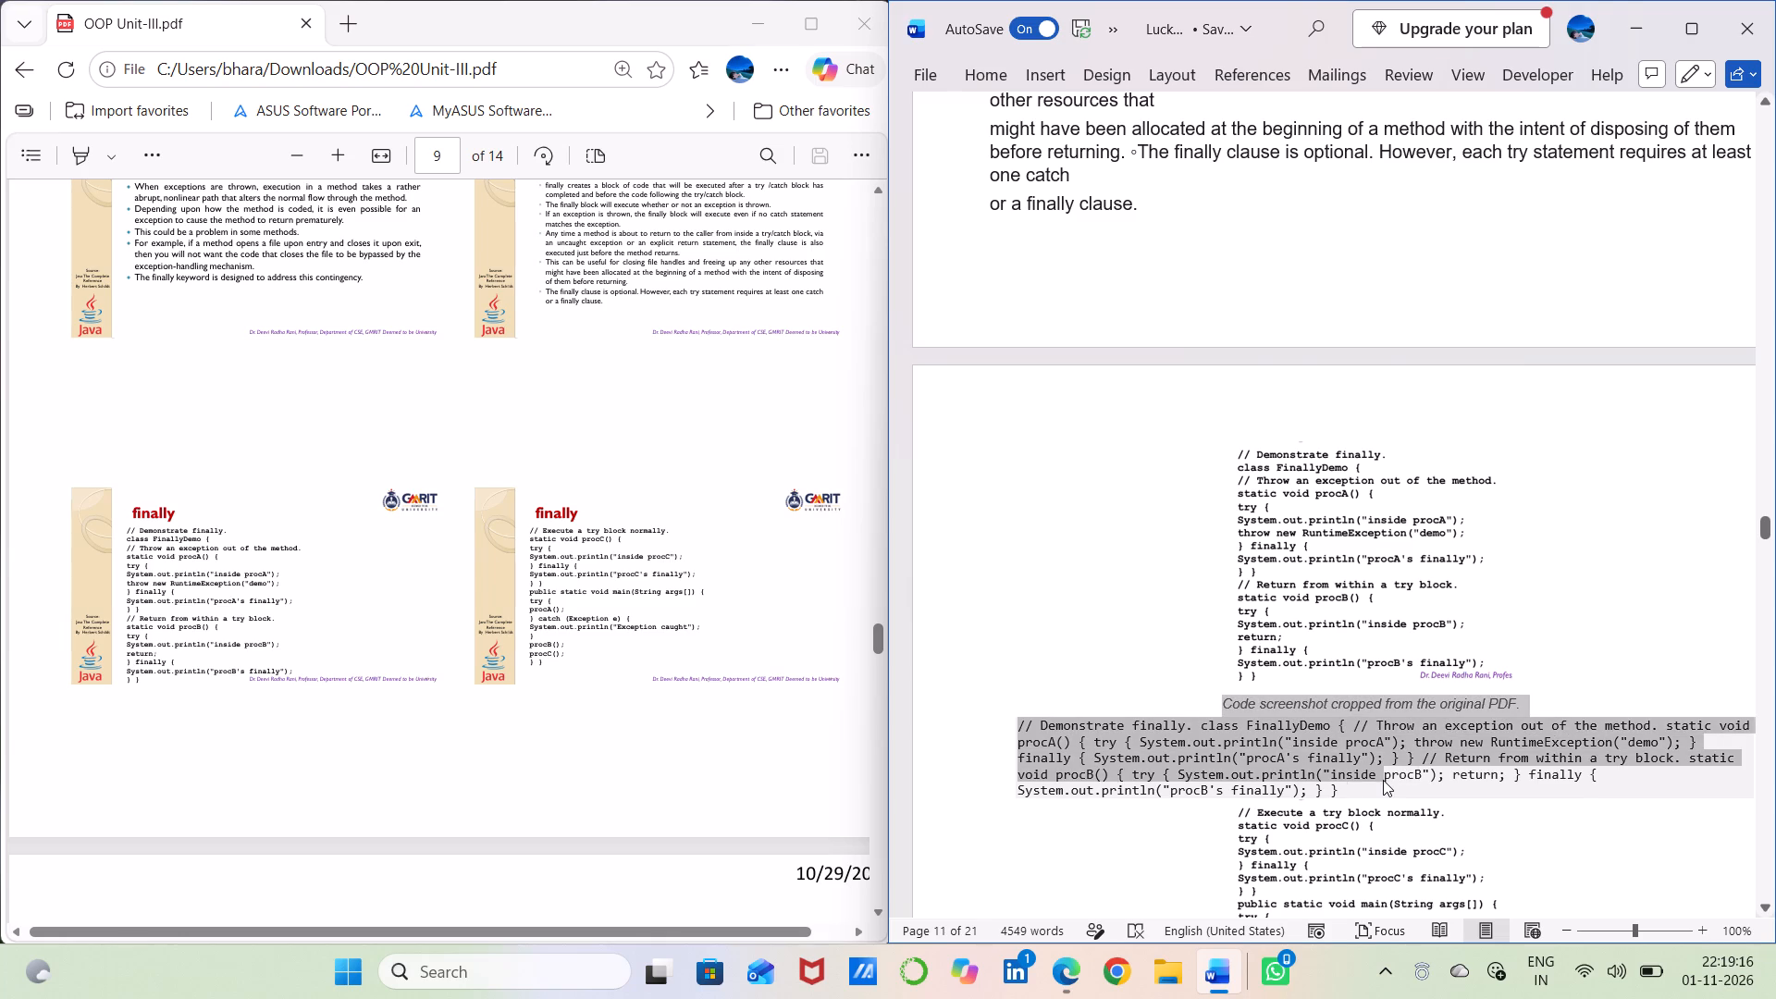
pyautogui.hotkey('ctrl', 'x')
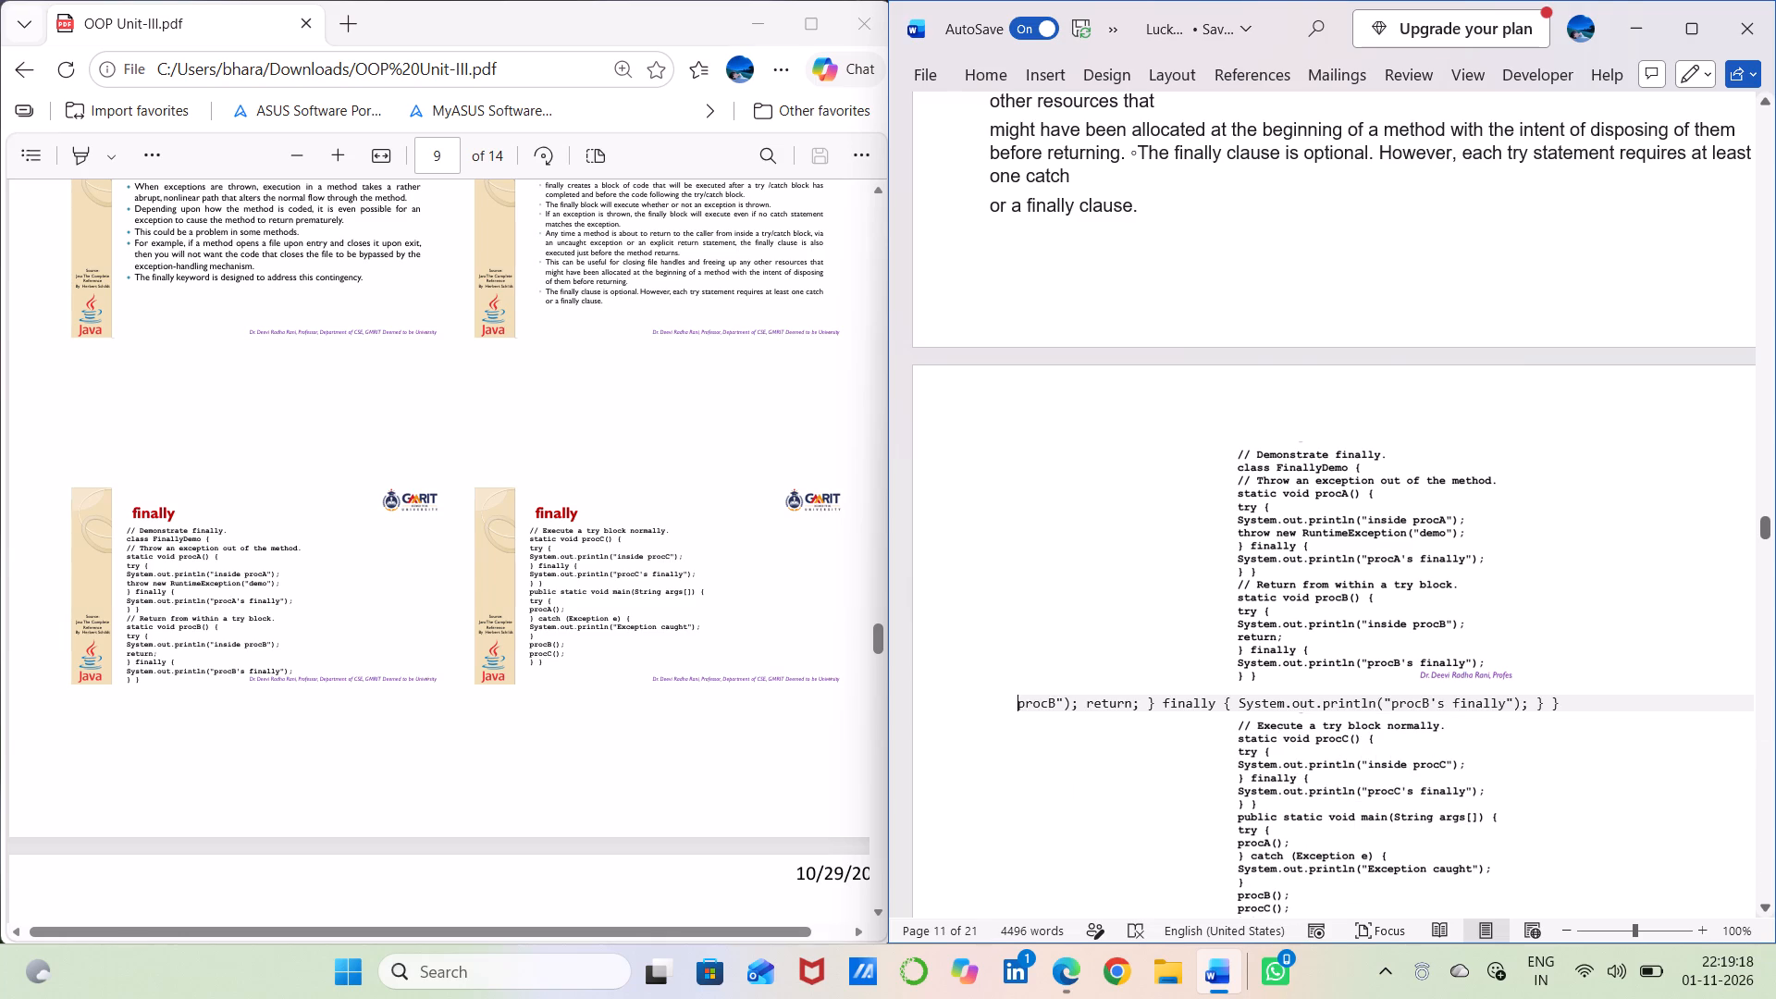
pyautogui.moveTo(1016, 705); pyautogui.dragTo(1524, 696)
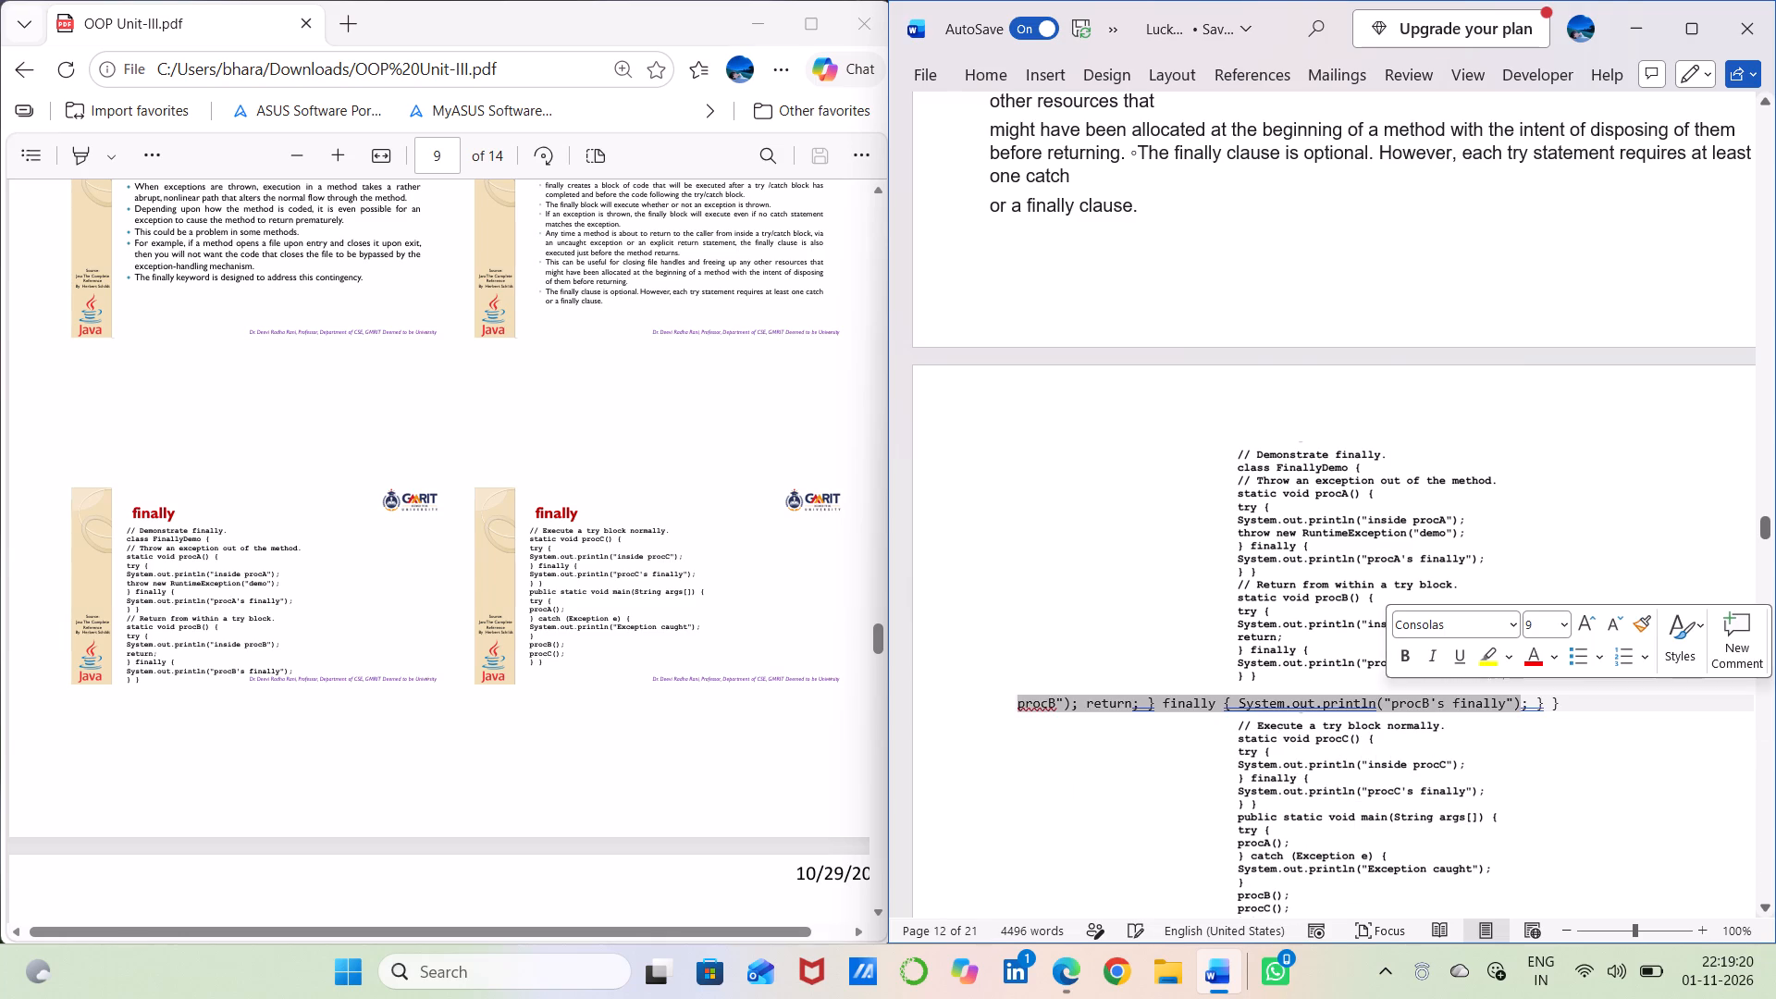
pyautogui.hotkey('ctrl', 'x')
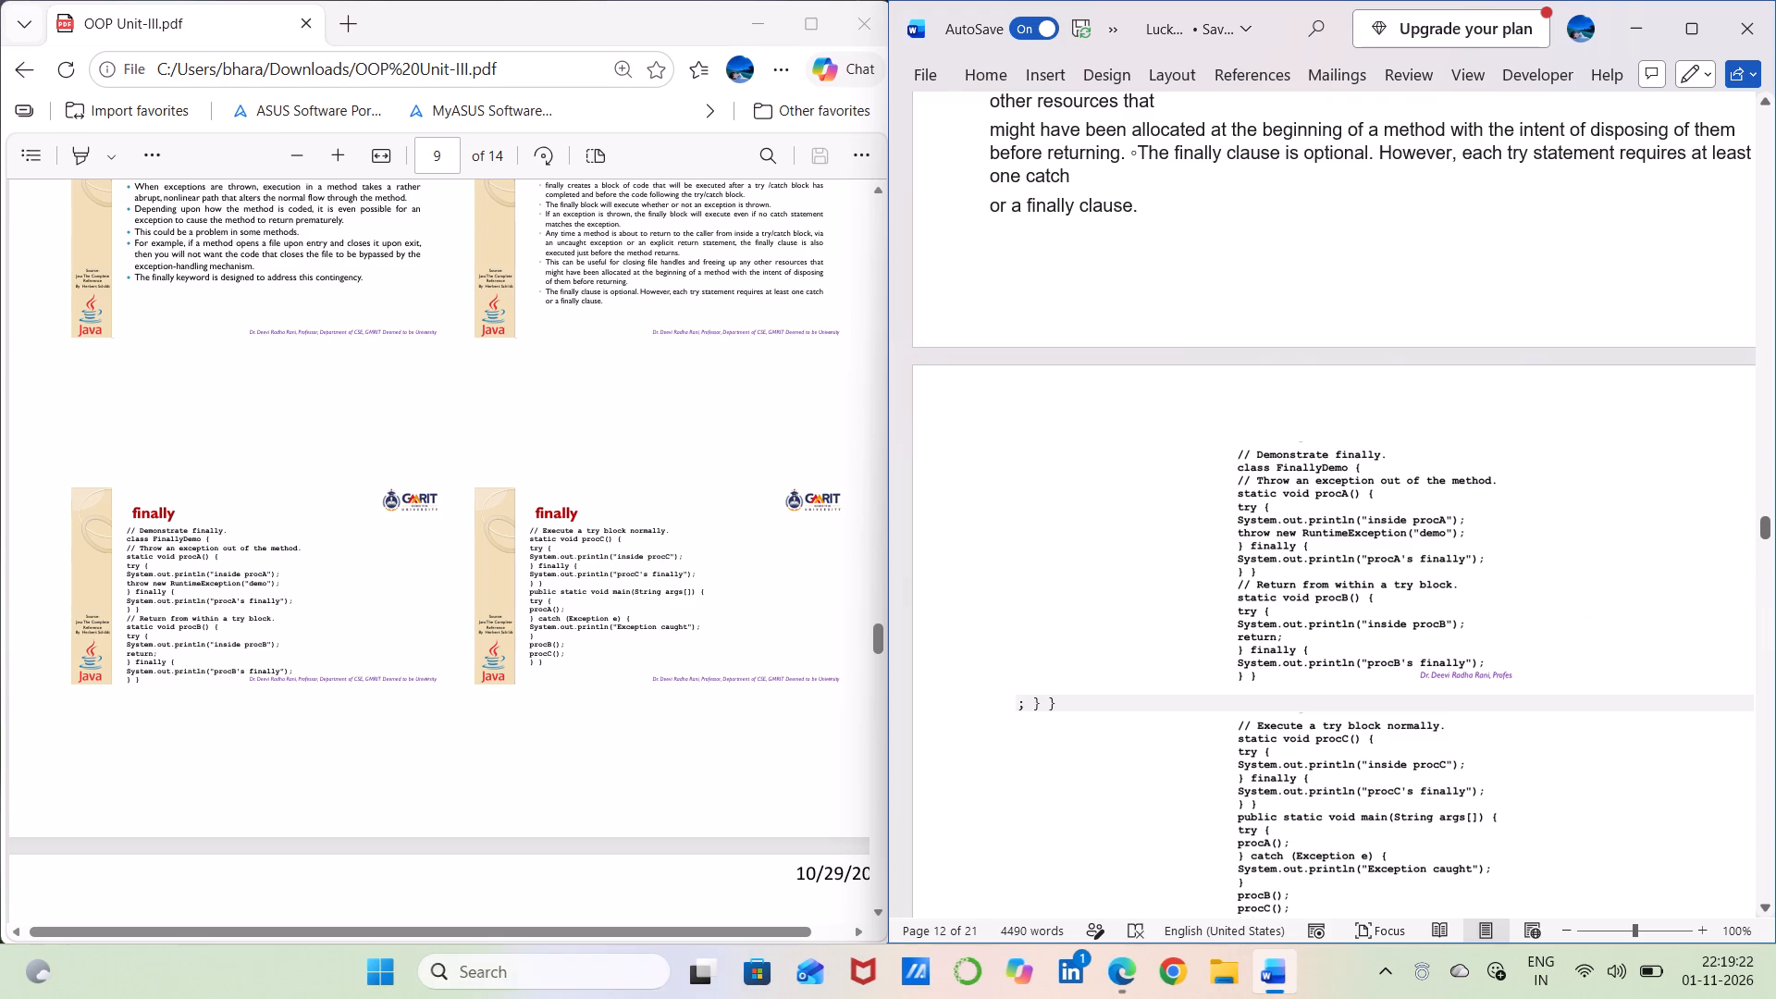
pyautogui.moveTo(1063, 704); pyautogui.dragTo(998, 705)
pyautogui.hotkey('ctrl', 'x')
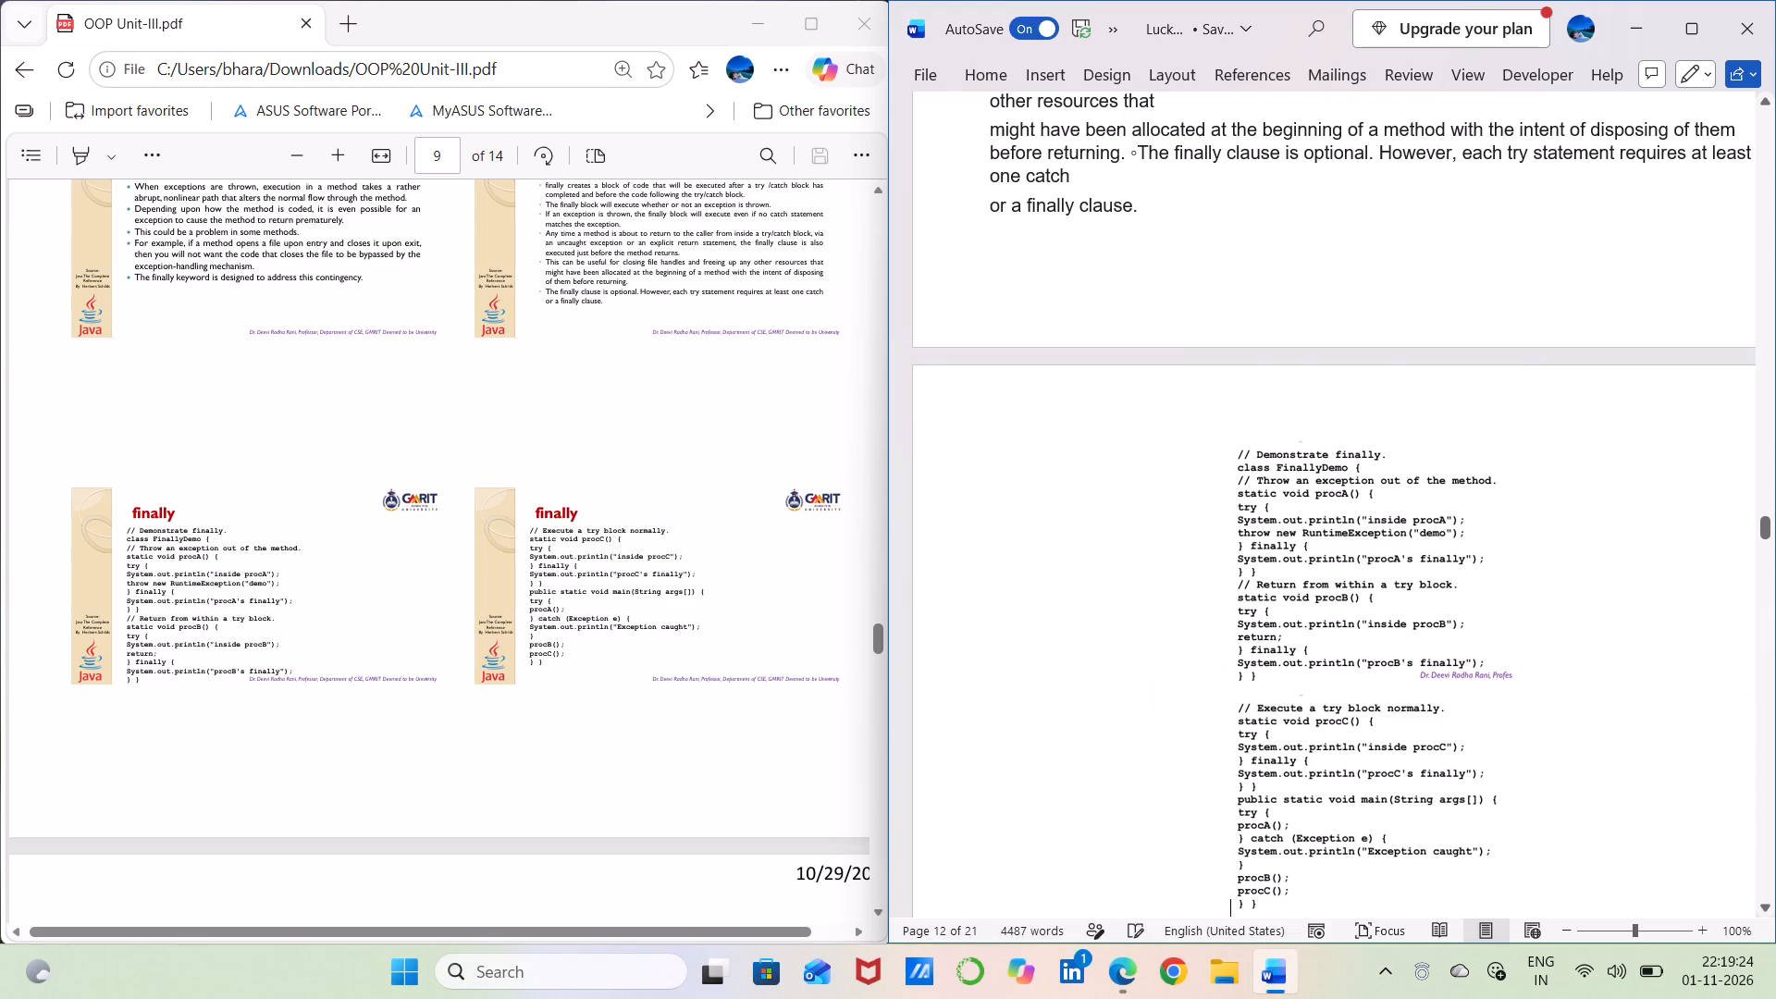
pyautogui.press('BackSpace')
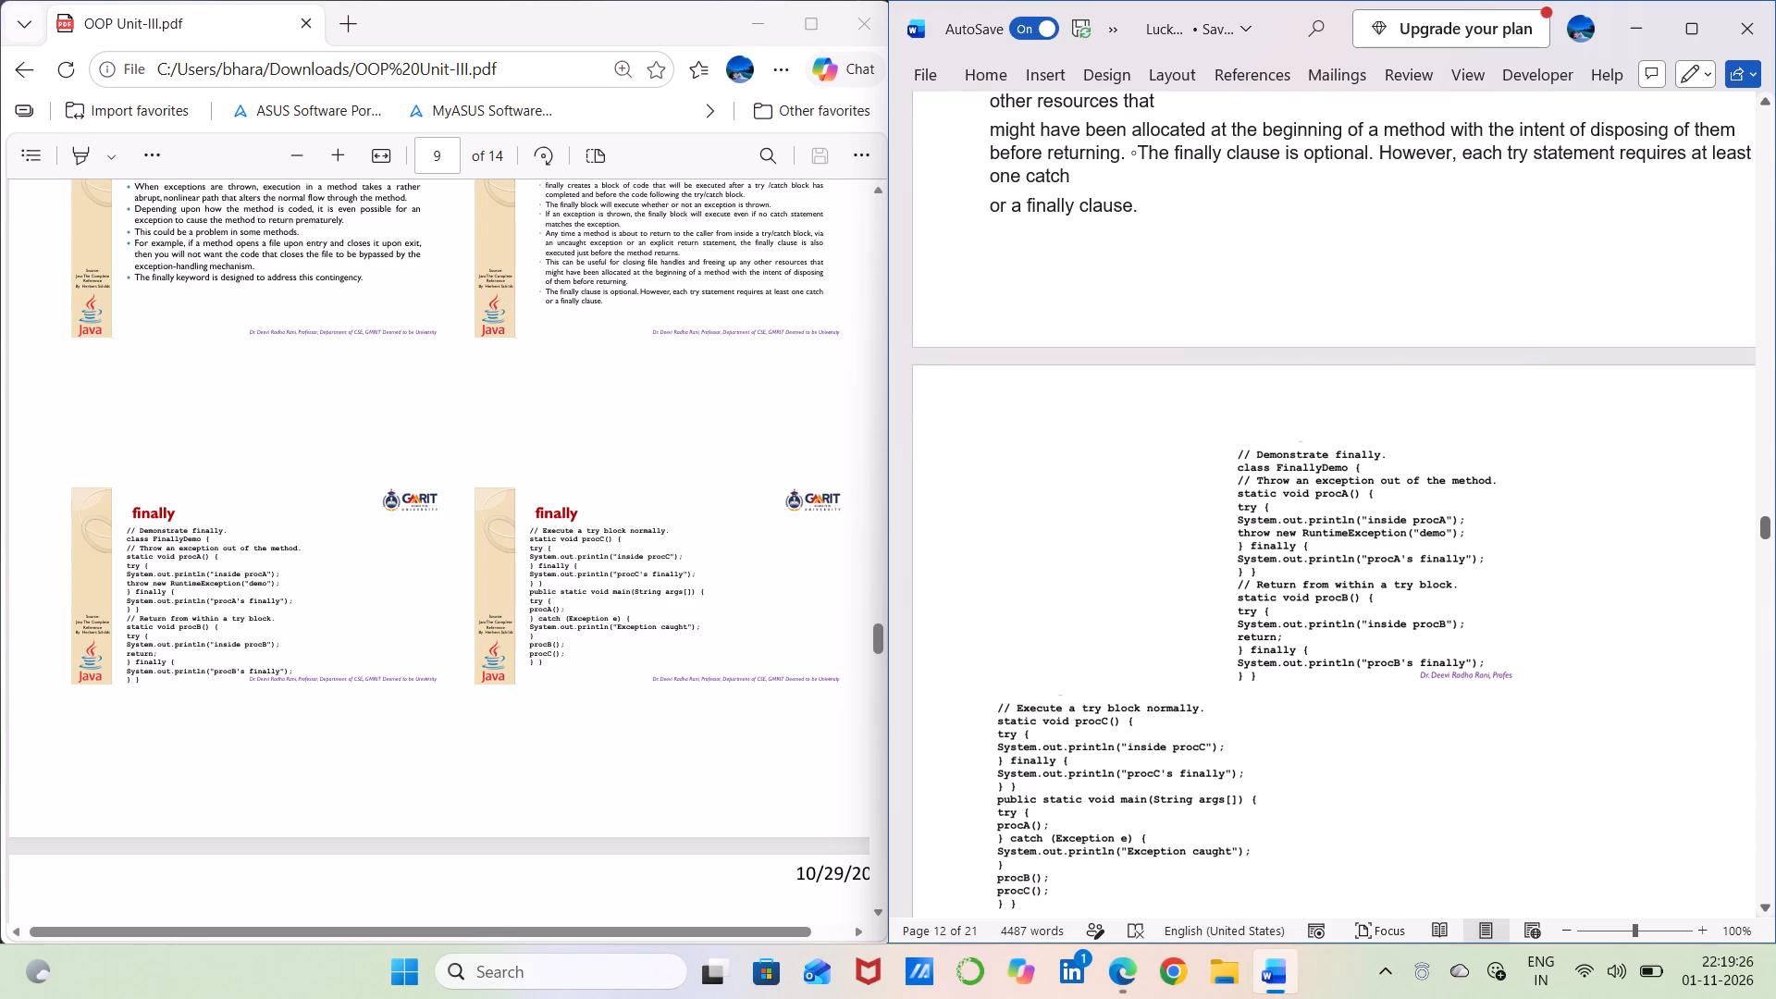
pyautogui.hotkey('ctrl', 'z')
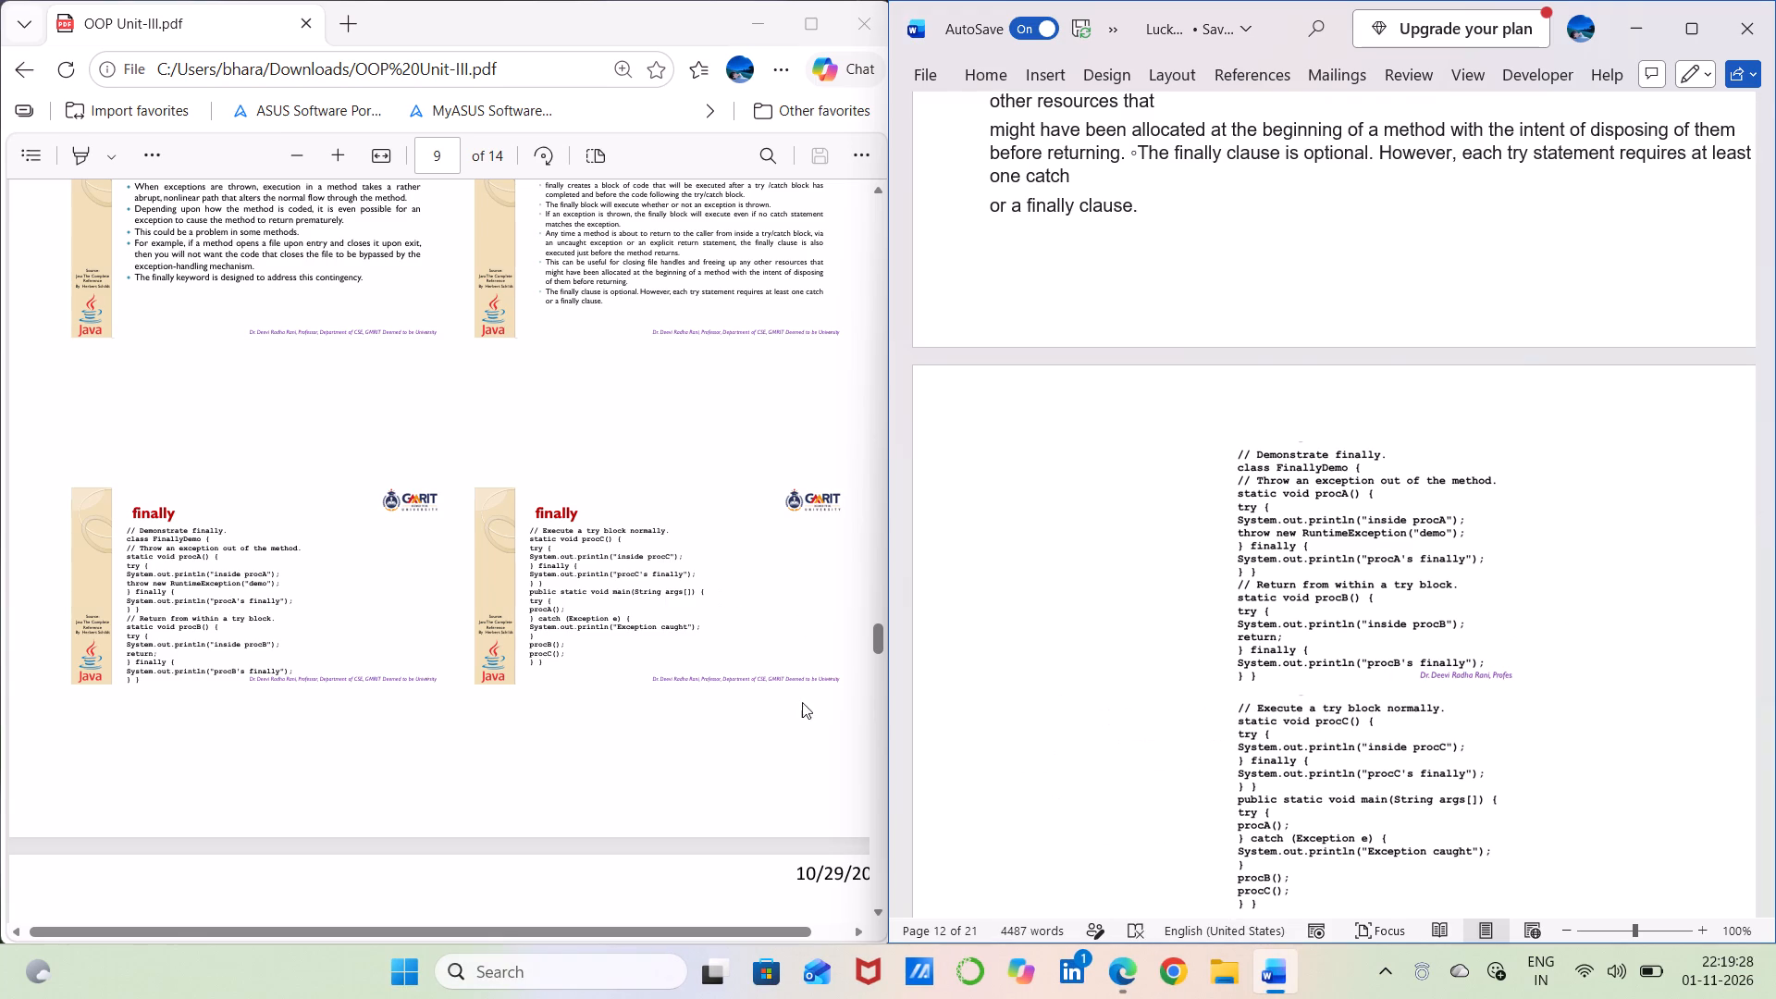
# Cut the flattened code starting "// Execute a try block normally." below the procC code image.
pyautogui.scroll(-1, 1096, 828)
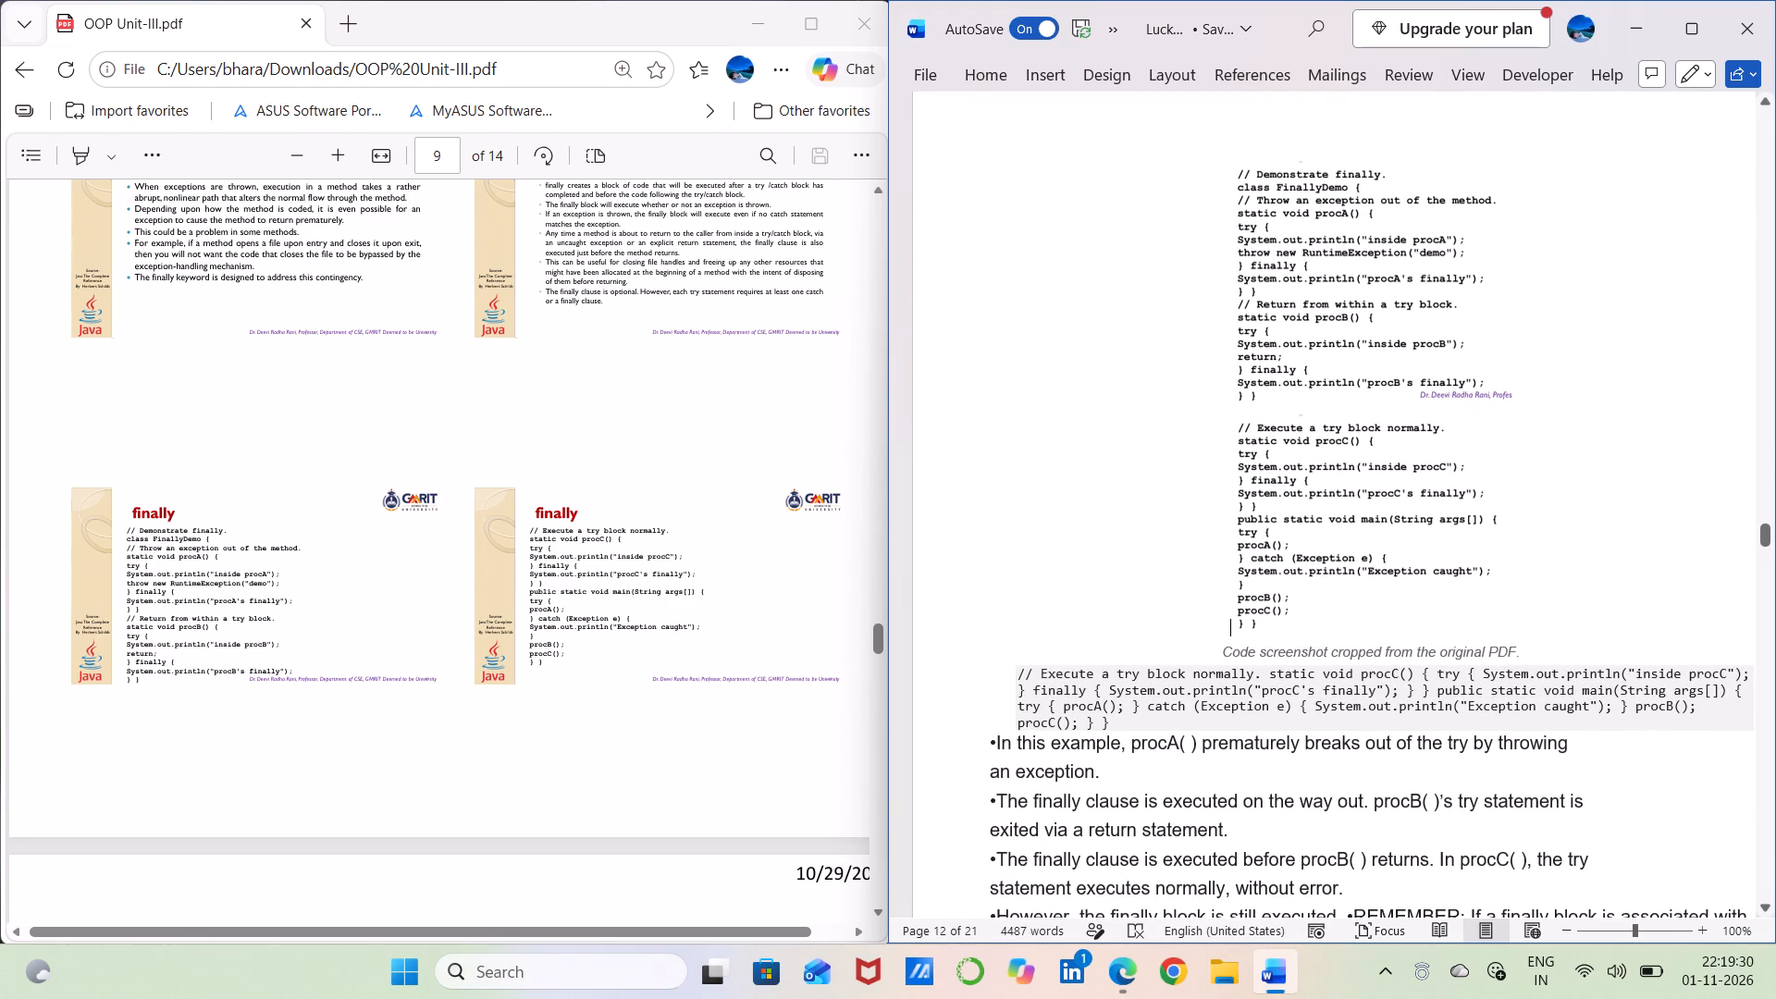
pyautogui.moveTo(1014, 674); pyautogui.dragTo(1114, 727)
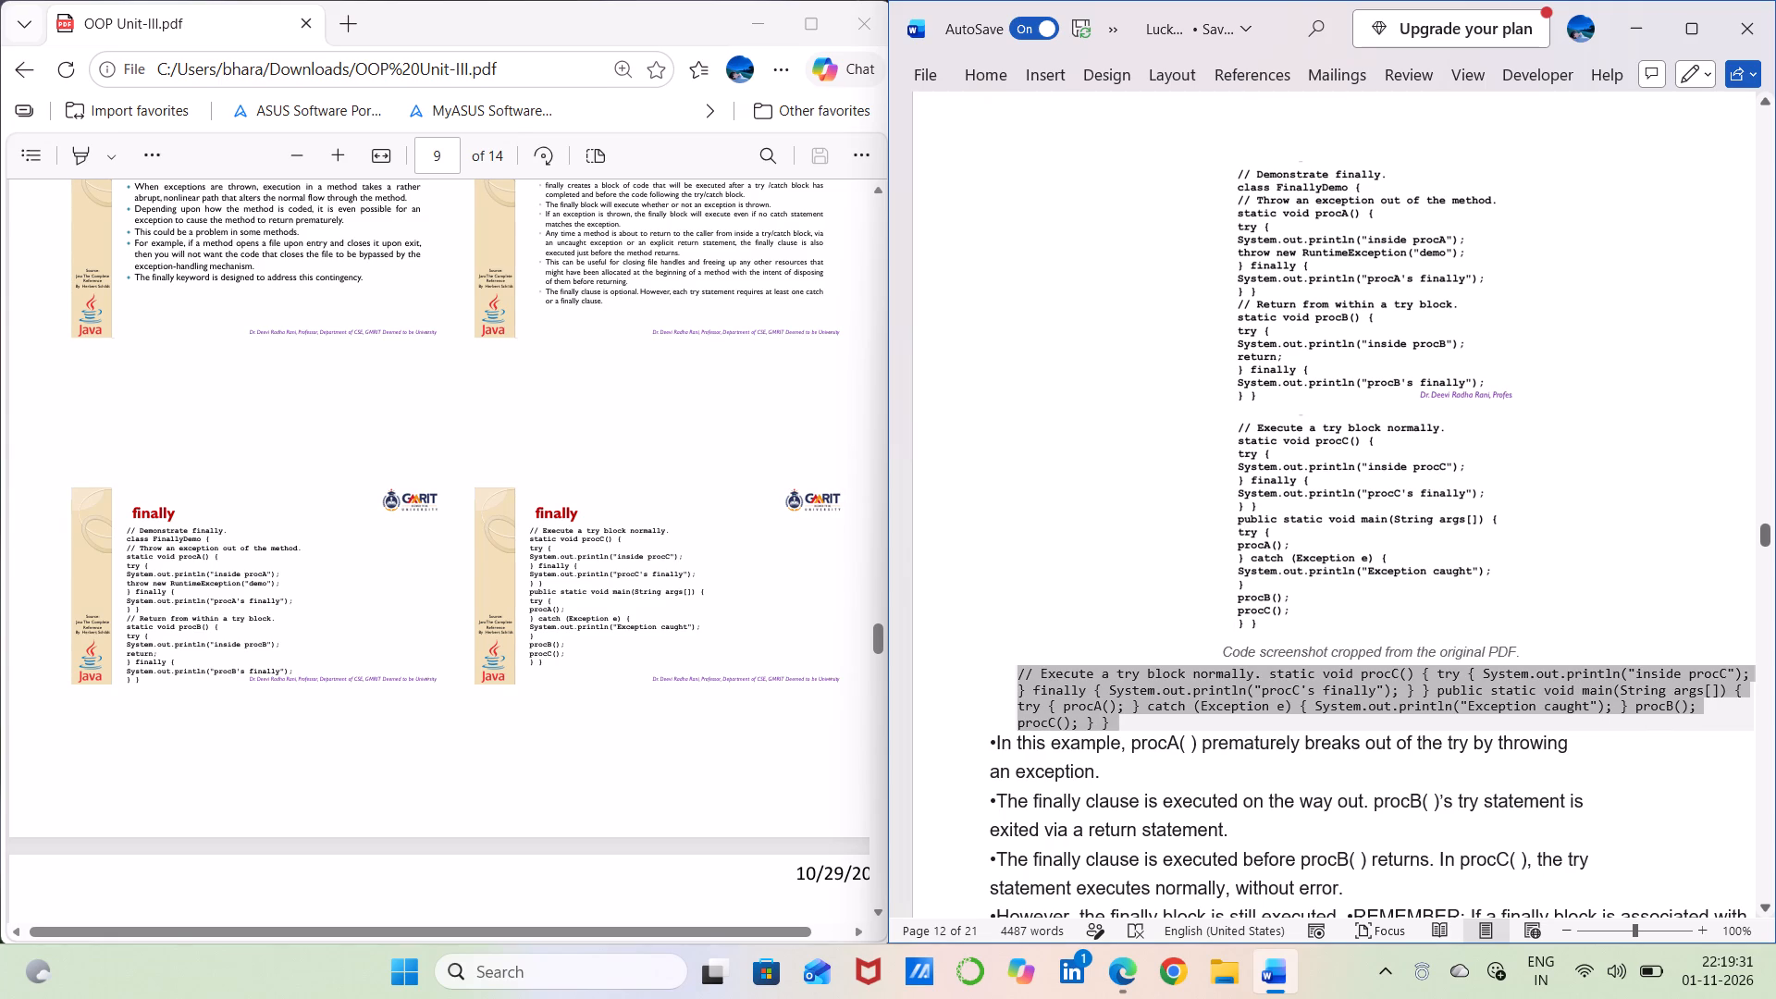
pyautogui.moveTo(1114, 727); pyautogui.dragTo(1118, 729)
pyautogui.hotkey('ctrl', 'x')
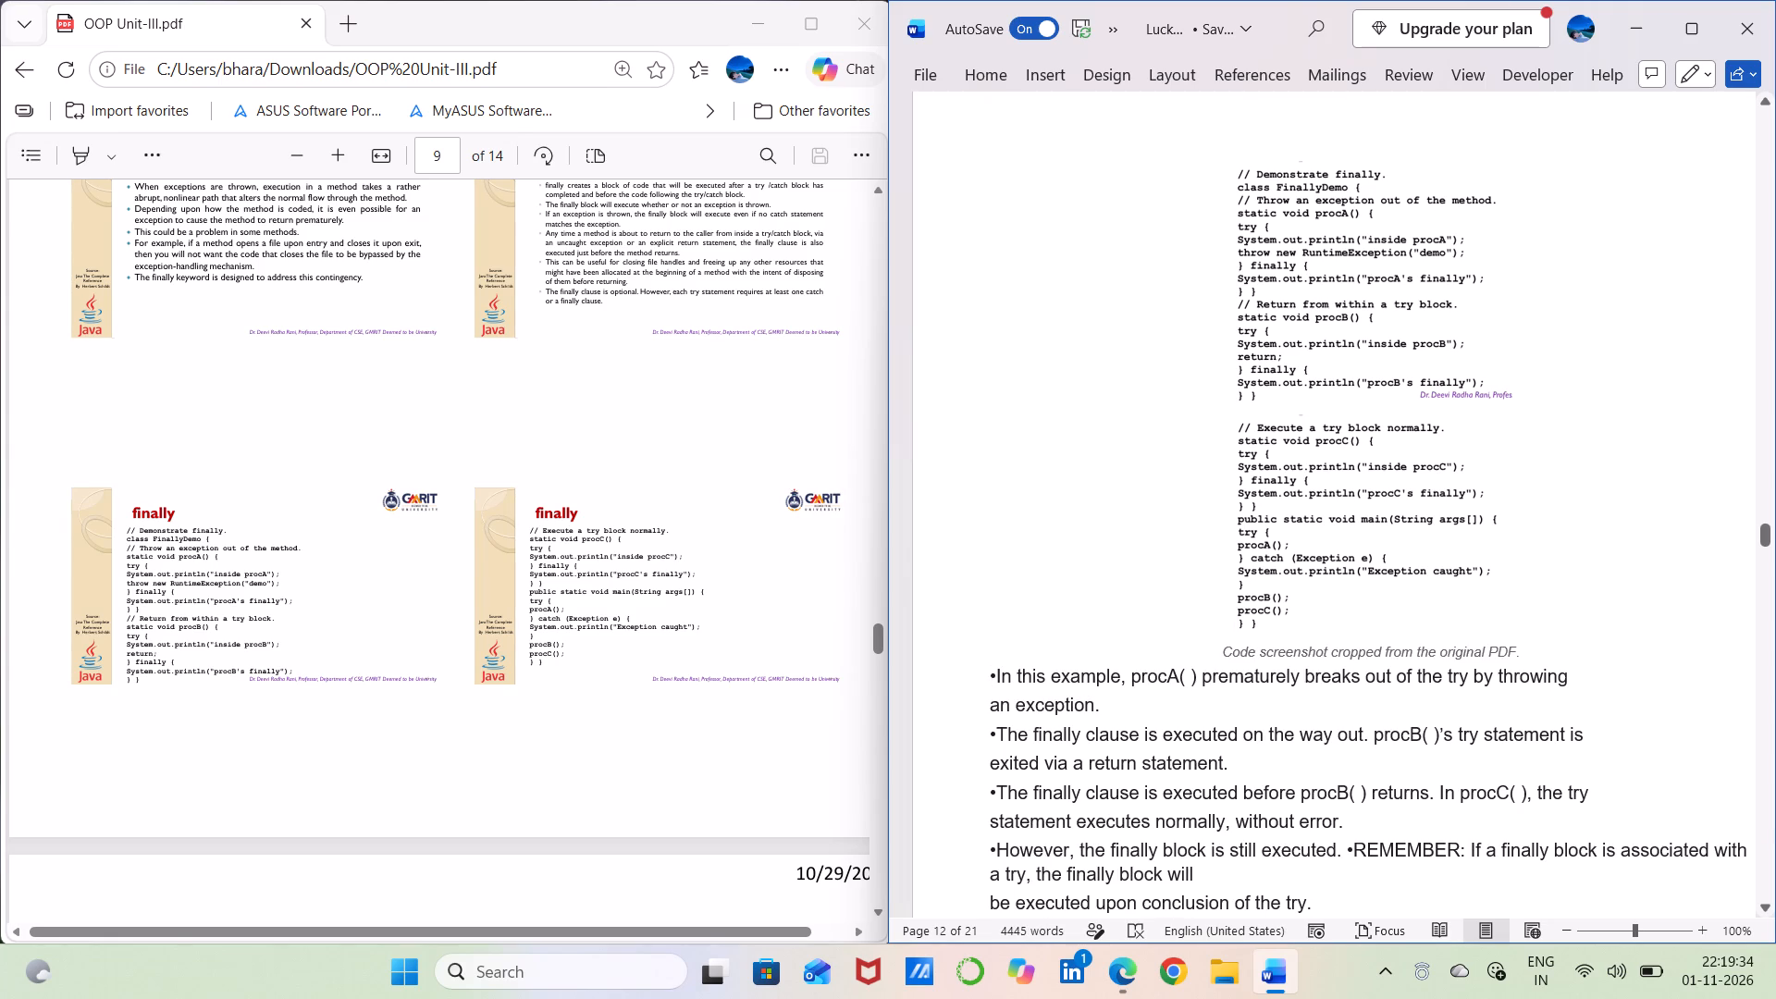
# Cut the "Code screenshot cropped from the original PDF." caption below the procC code image and remove its leftover empty line.
pyautogui.moveTo(1223, 657); pyautogui.dragTo(1421, 669)
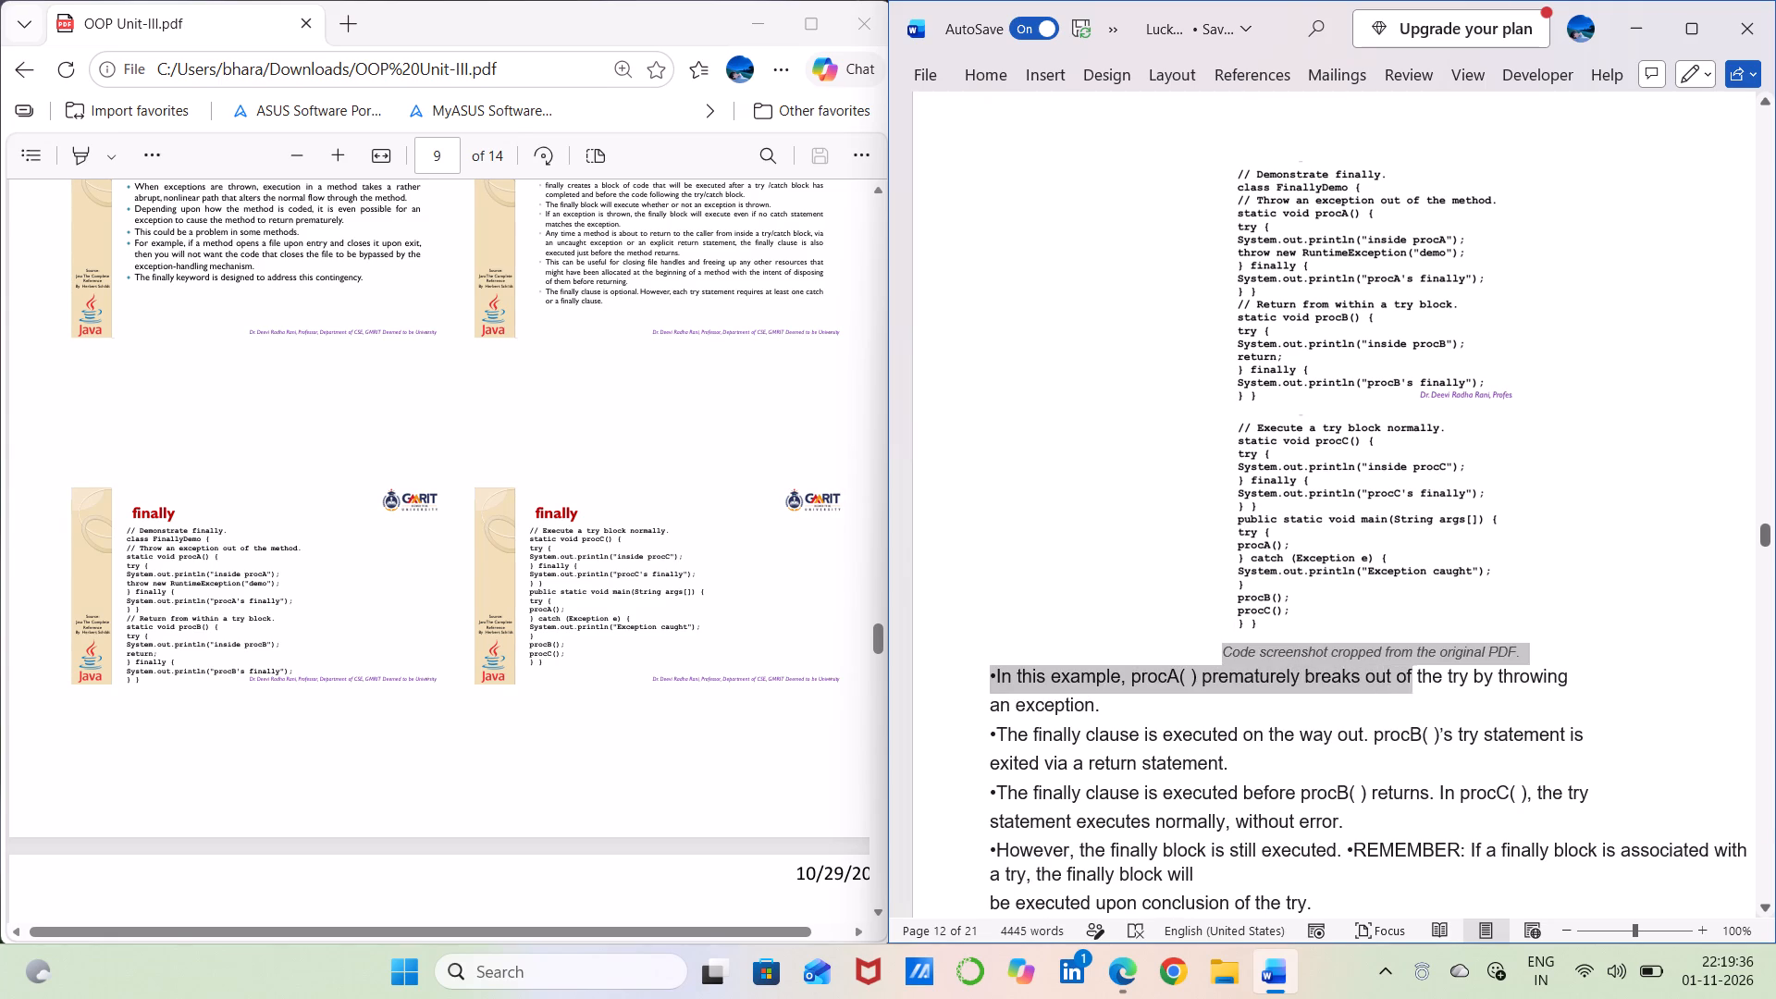
pyautogui.moveTo(1421, 669); pyautogui.dragTo(1520, 647)
pyautogui.hotkey('ctrl', 'x')
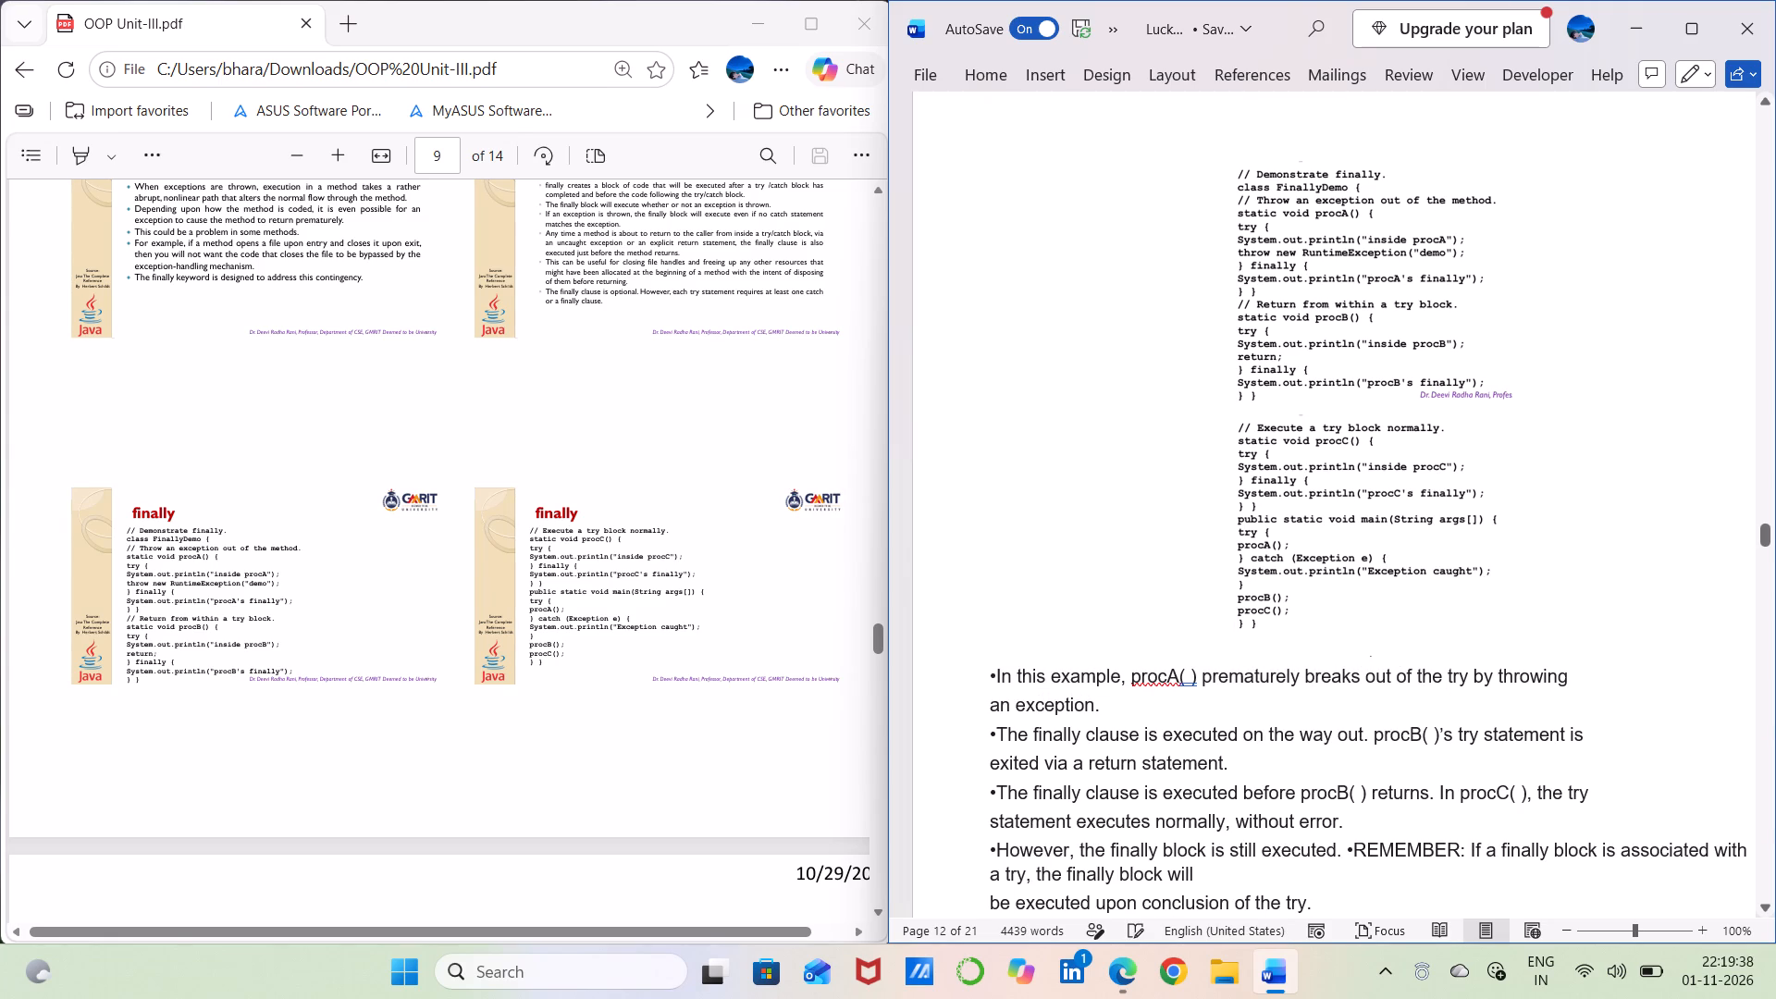
pyautogui.press('BackSpace')
pyautogui.press('BackSpace')
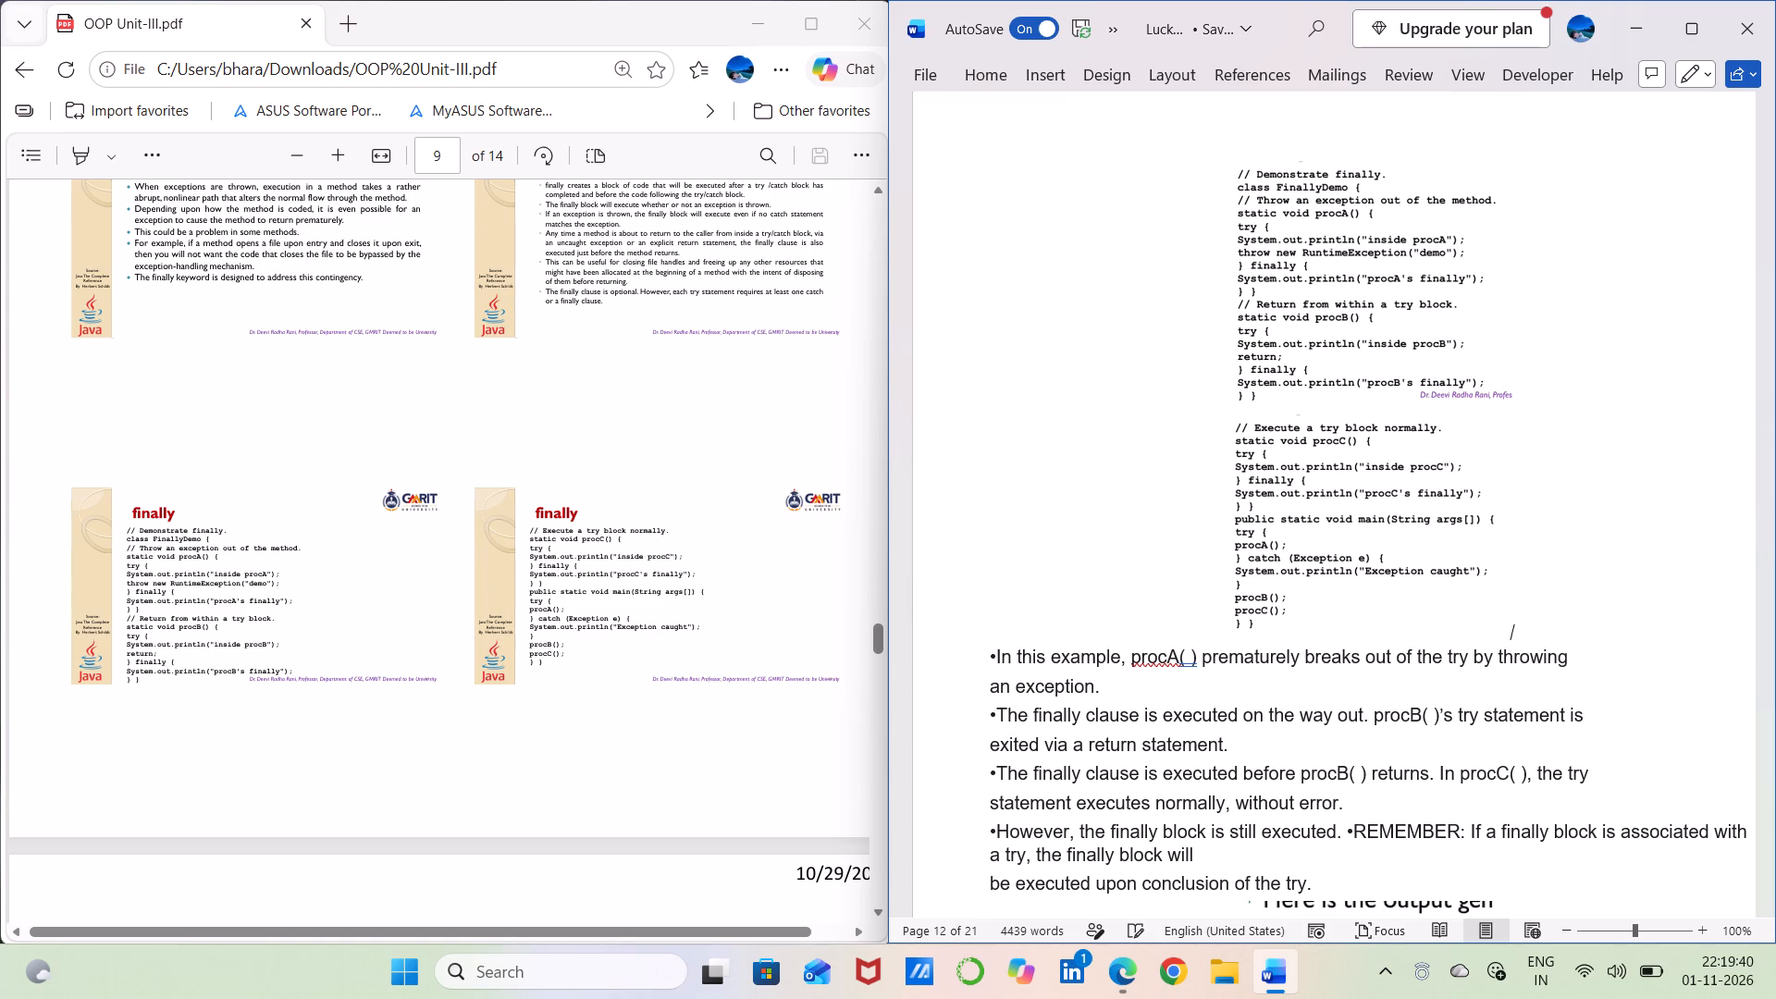
# Cut the "Code screenshot cropped from the original PDF." caption below the green program output image in the finally section.
pyautogui.scroll(-1, 1123, 704)
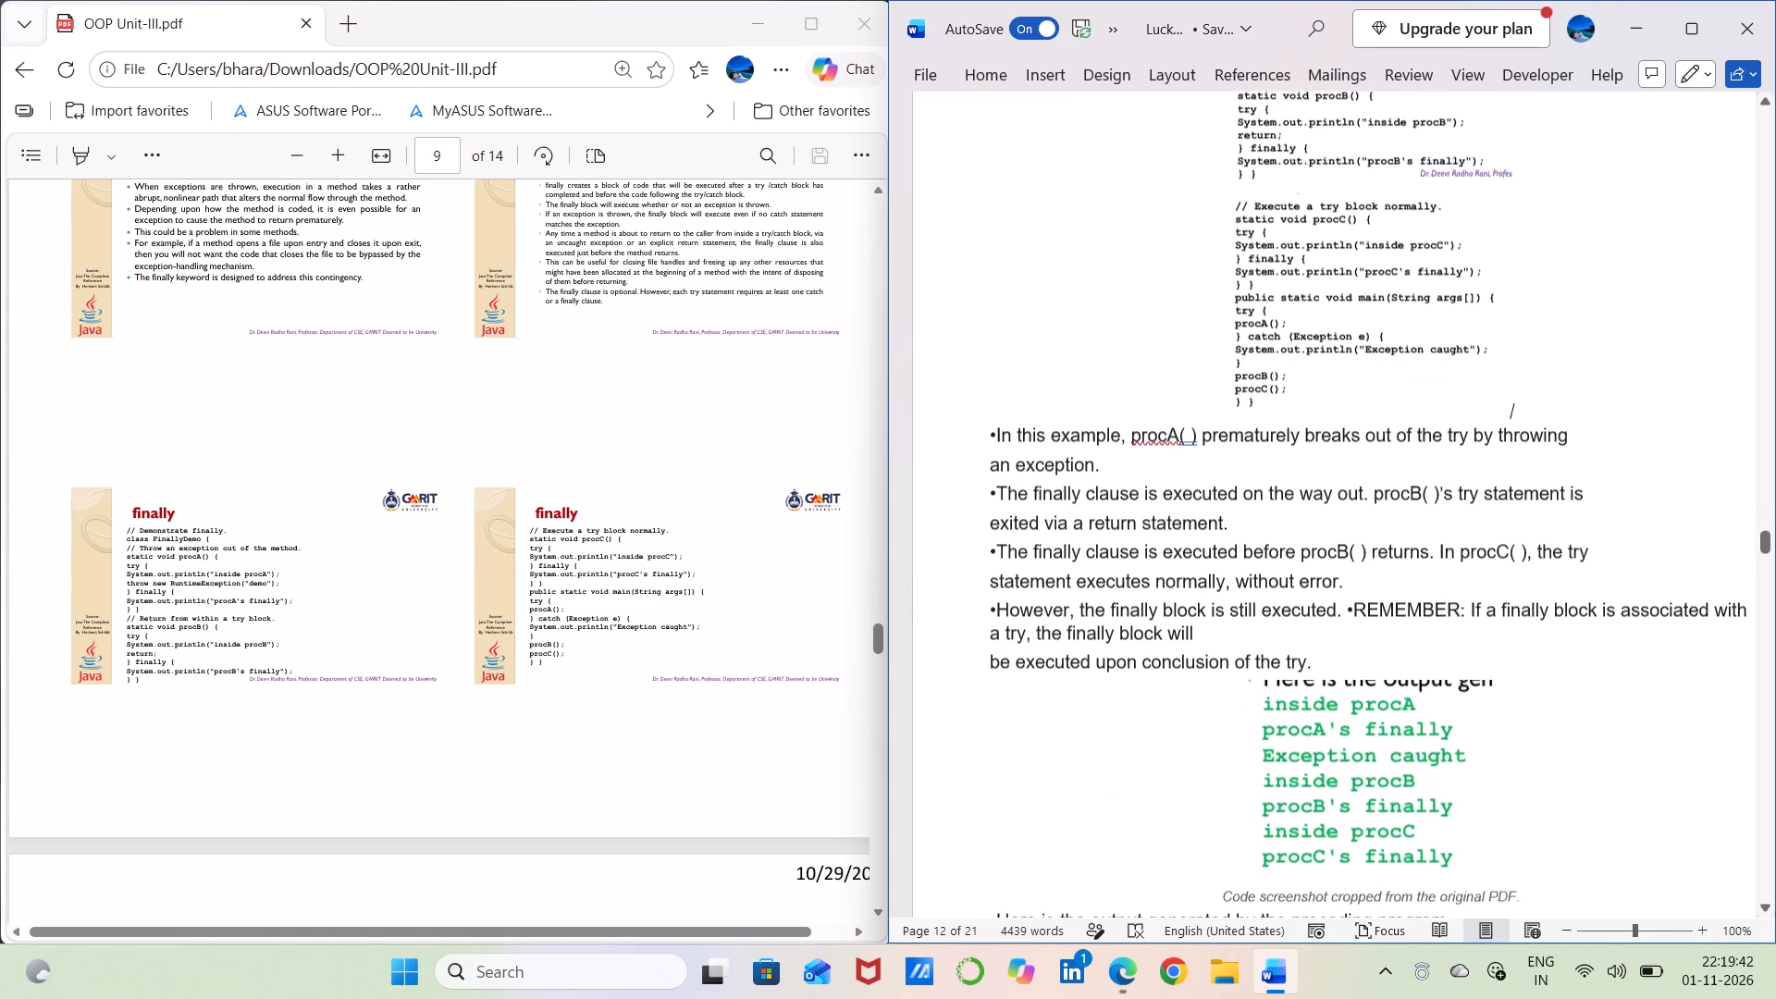
pyautogui.scroll(-1, 1123, 704)
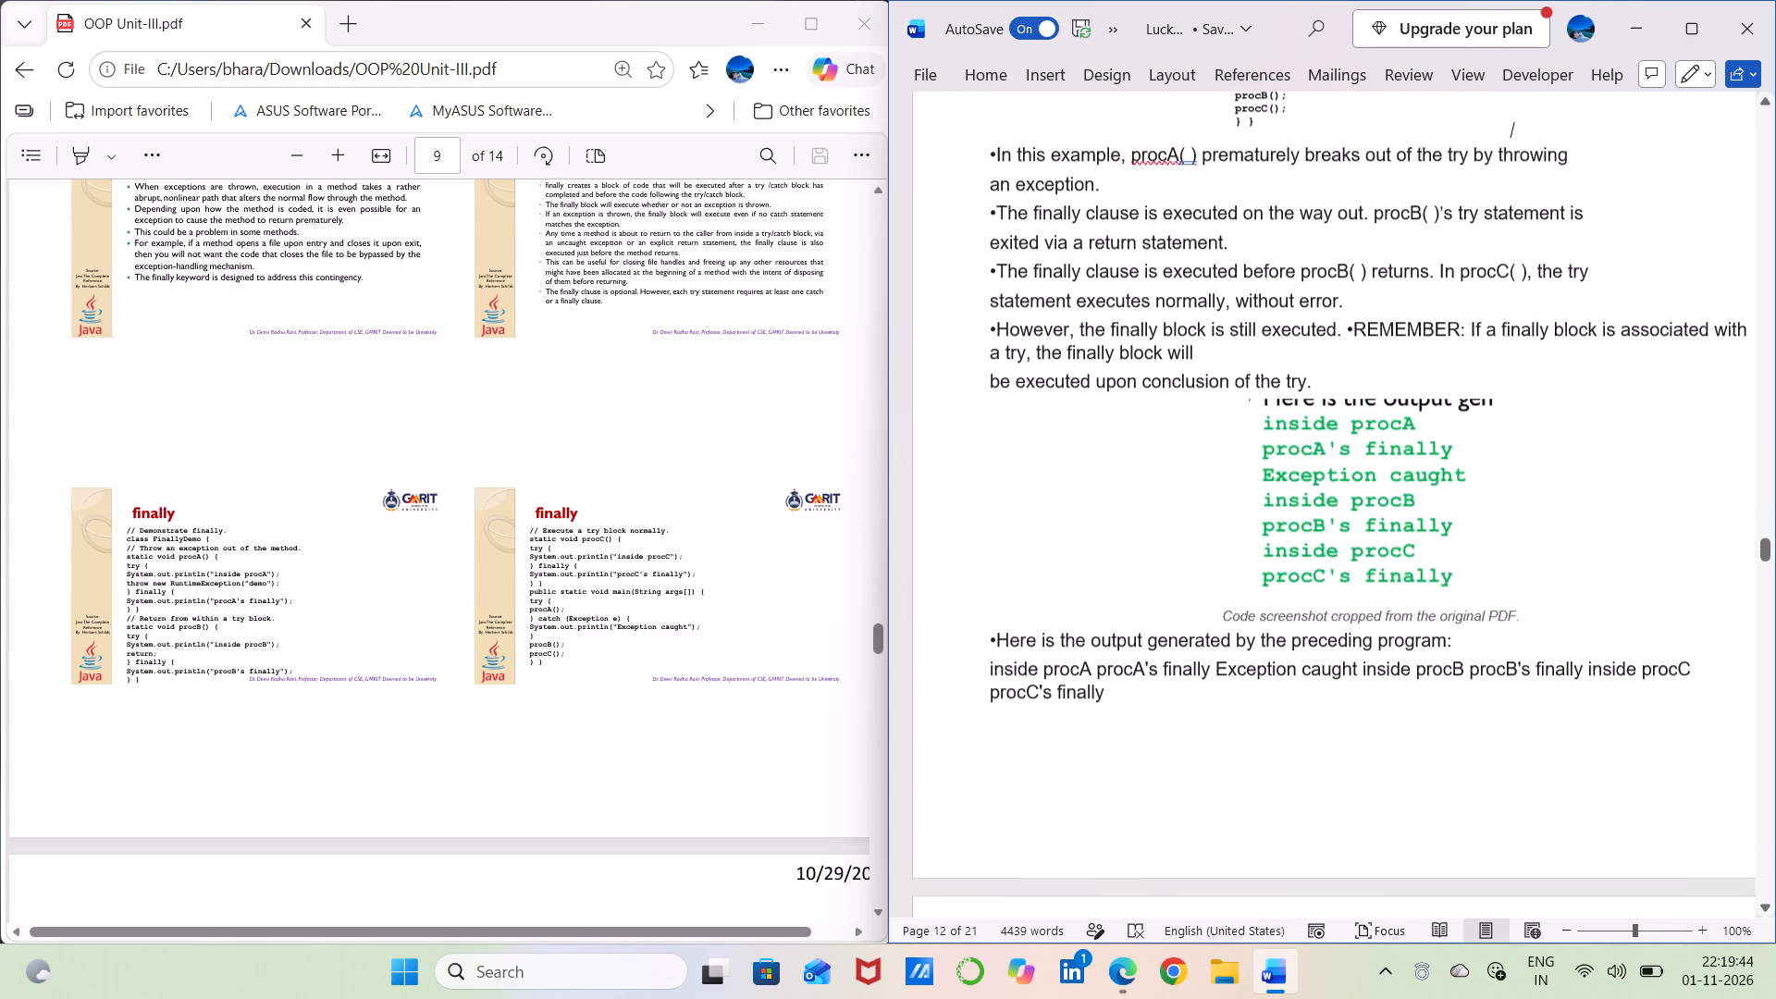
pyautogui.scroll(-1, 1123, 704)
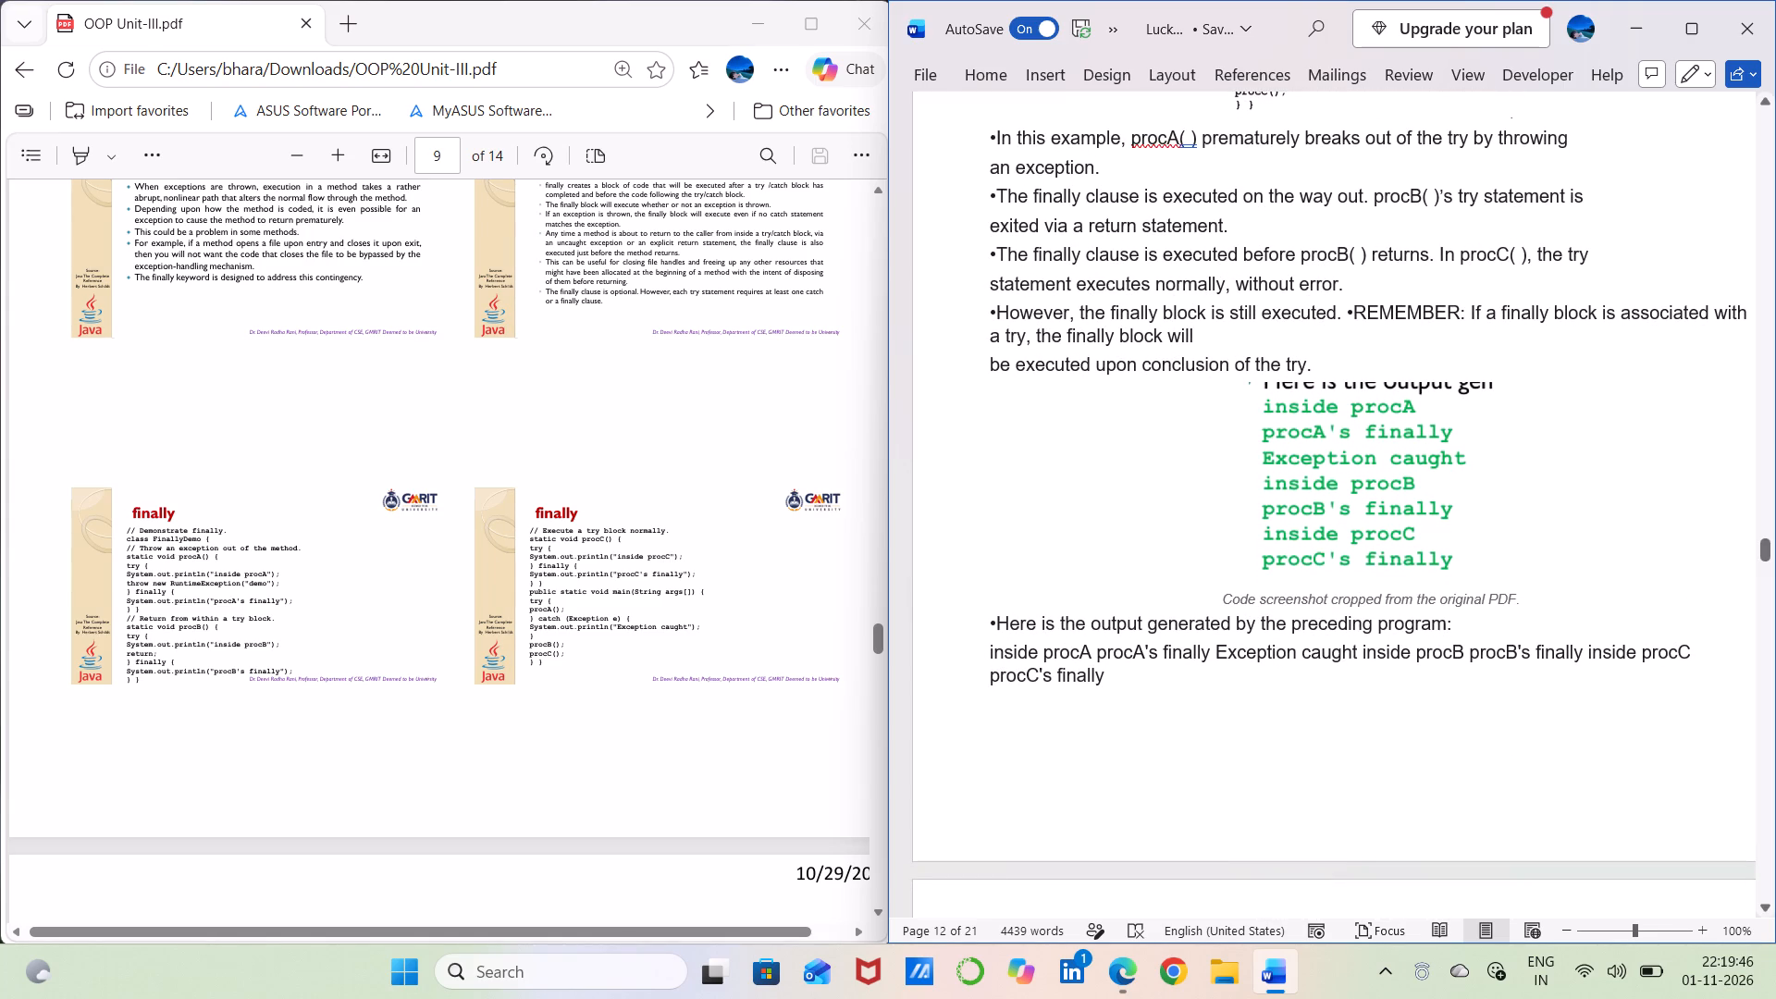
pyautogui.moveTo(1226, 598); pyautogui.dragTo(1542, 593)
pyautogui.hotkey('ctrl', 'x')
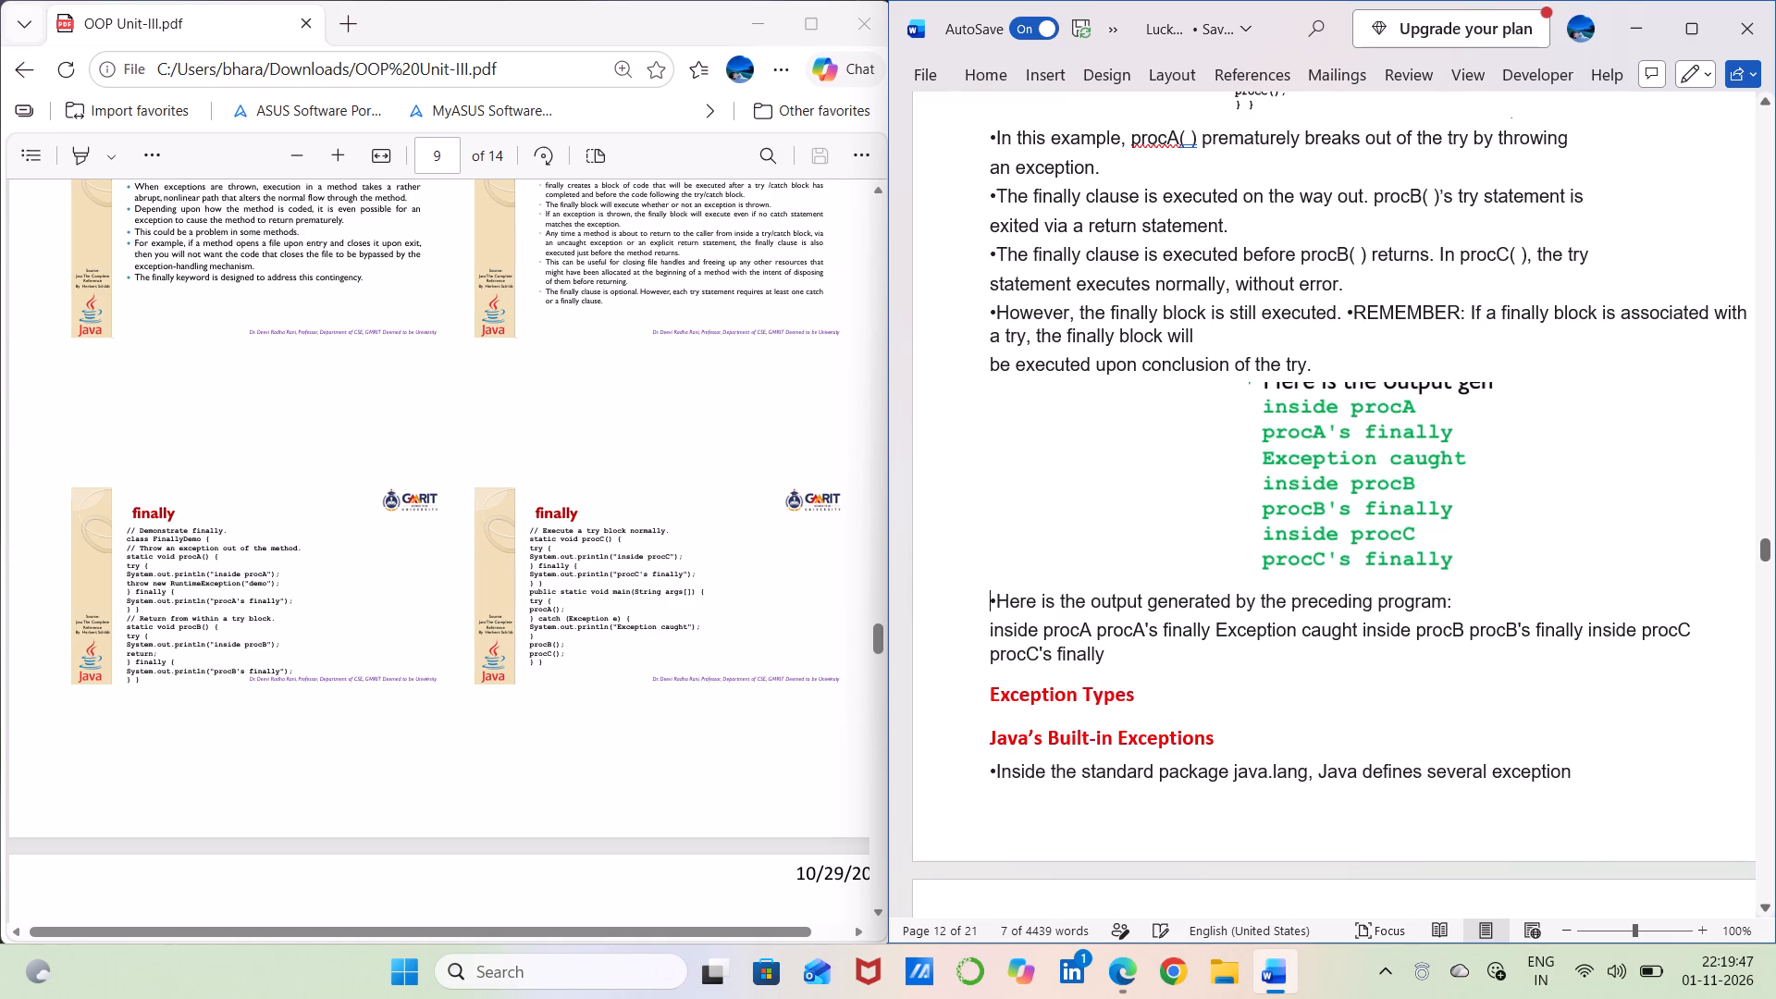
# Compare the end of the finally section and the following exception sections of the notes with the PDF's finally and Exception Types slides.
pyautogui.scroll(-2, 576, 776)
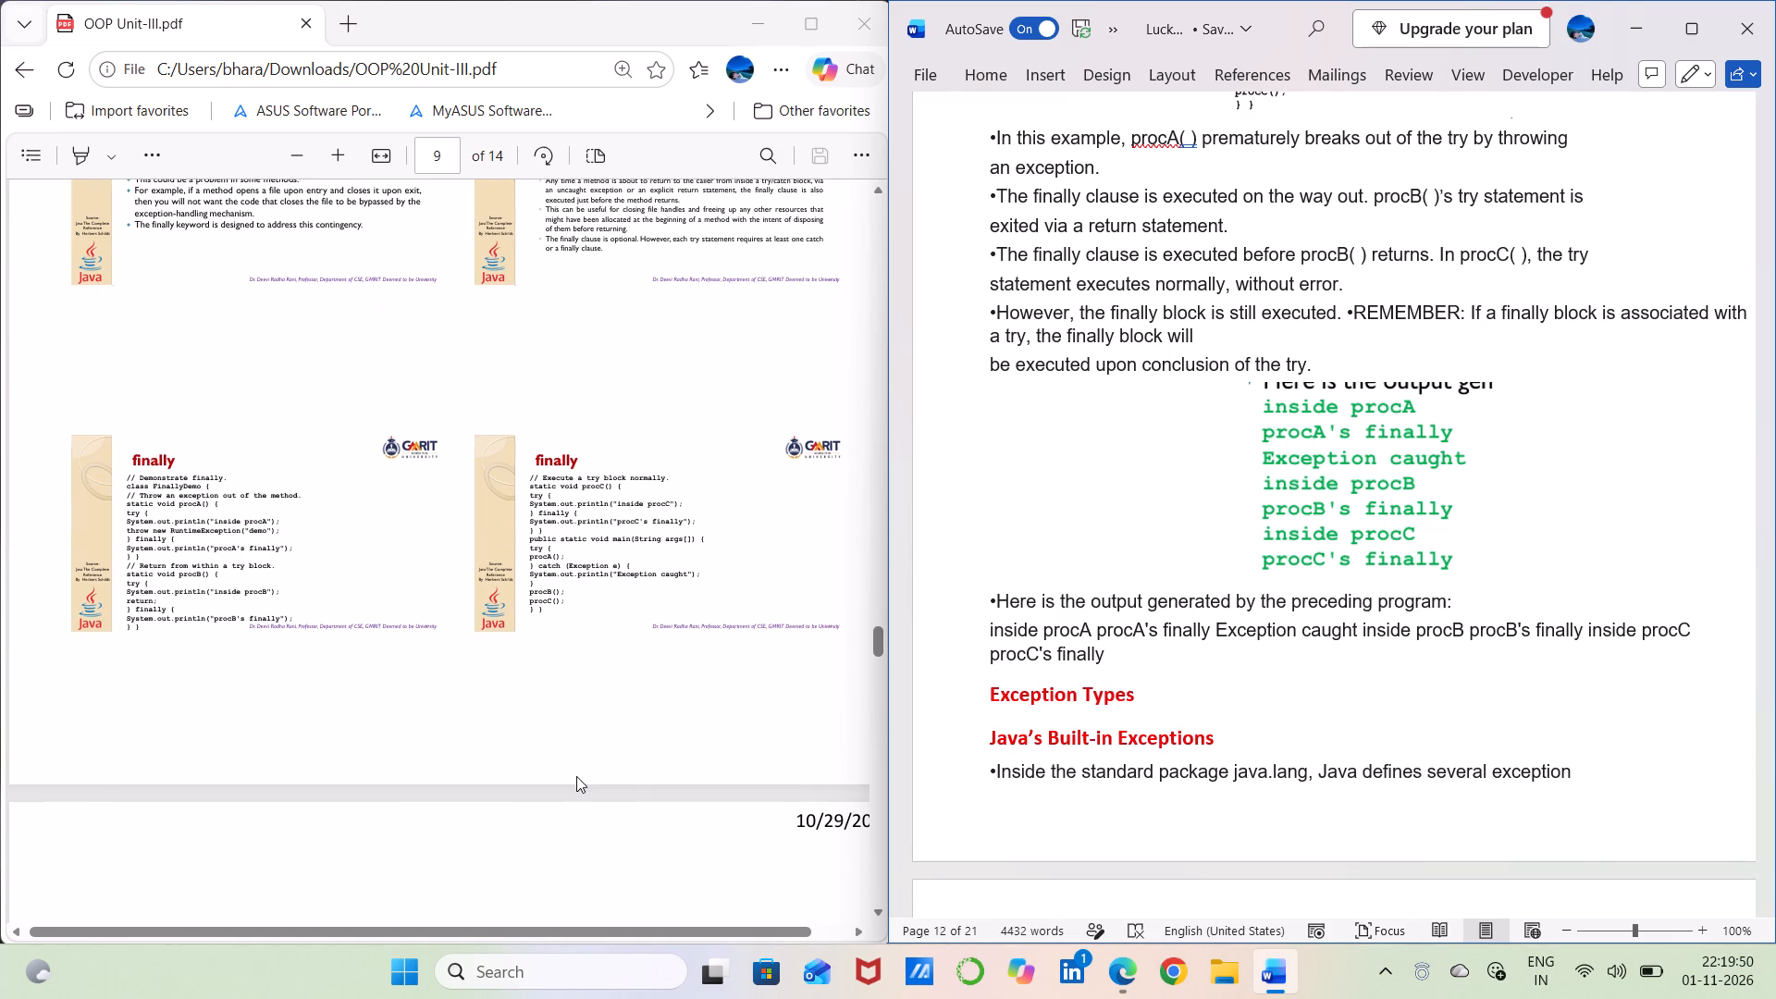
pyautogui.scroll(-4, 576, 776)
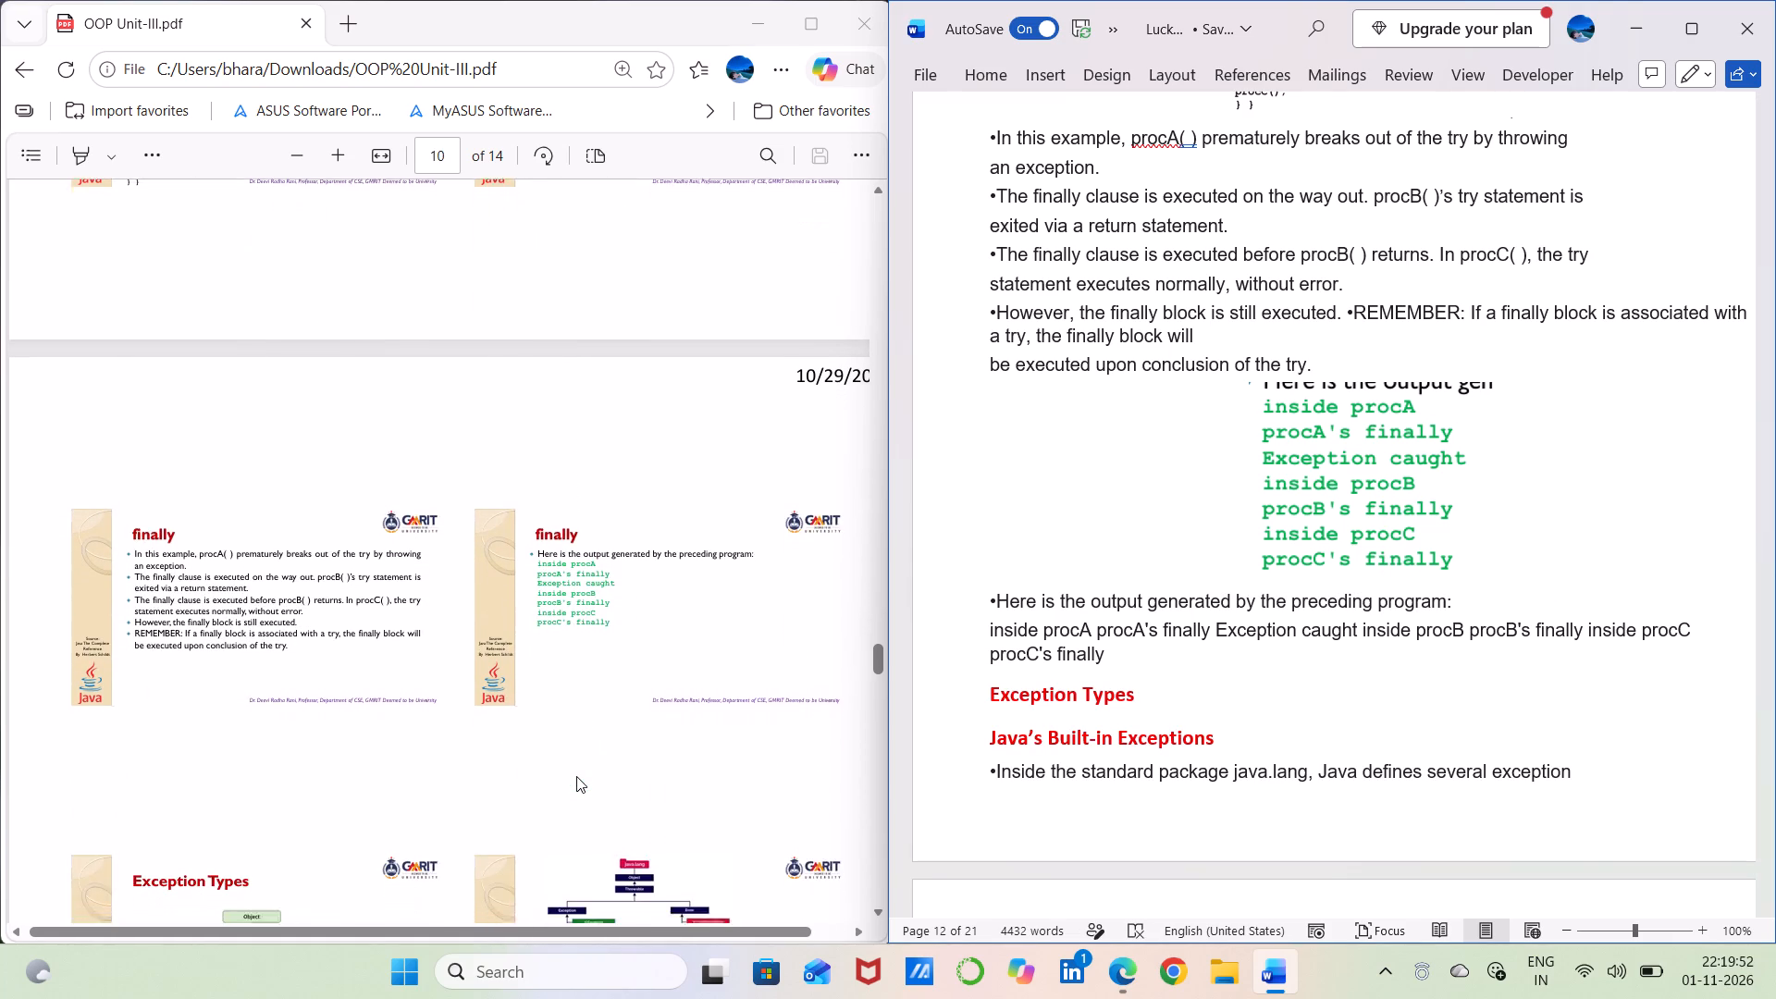
pyautogui.scroll(-1, 576, 776)
pyautogui.hscroll(1, 912, 791)
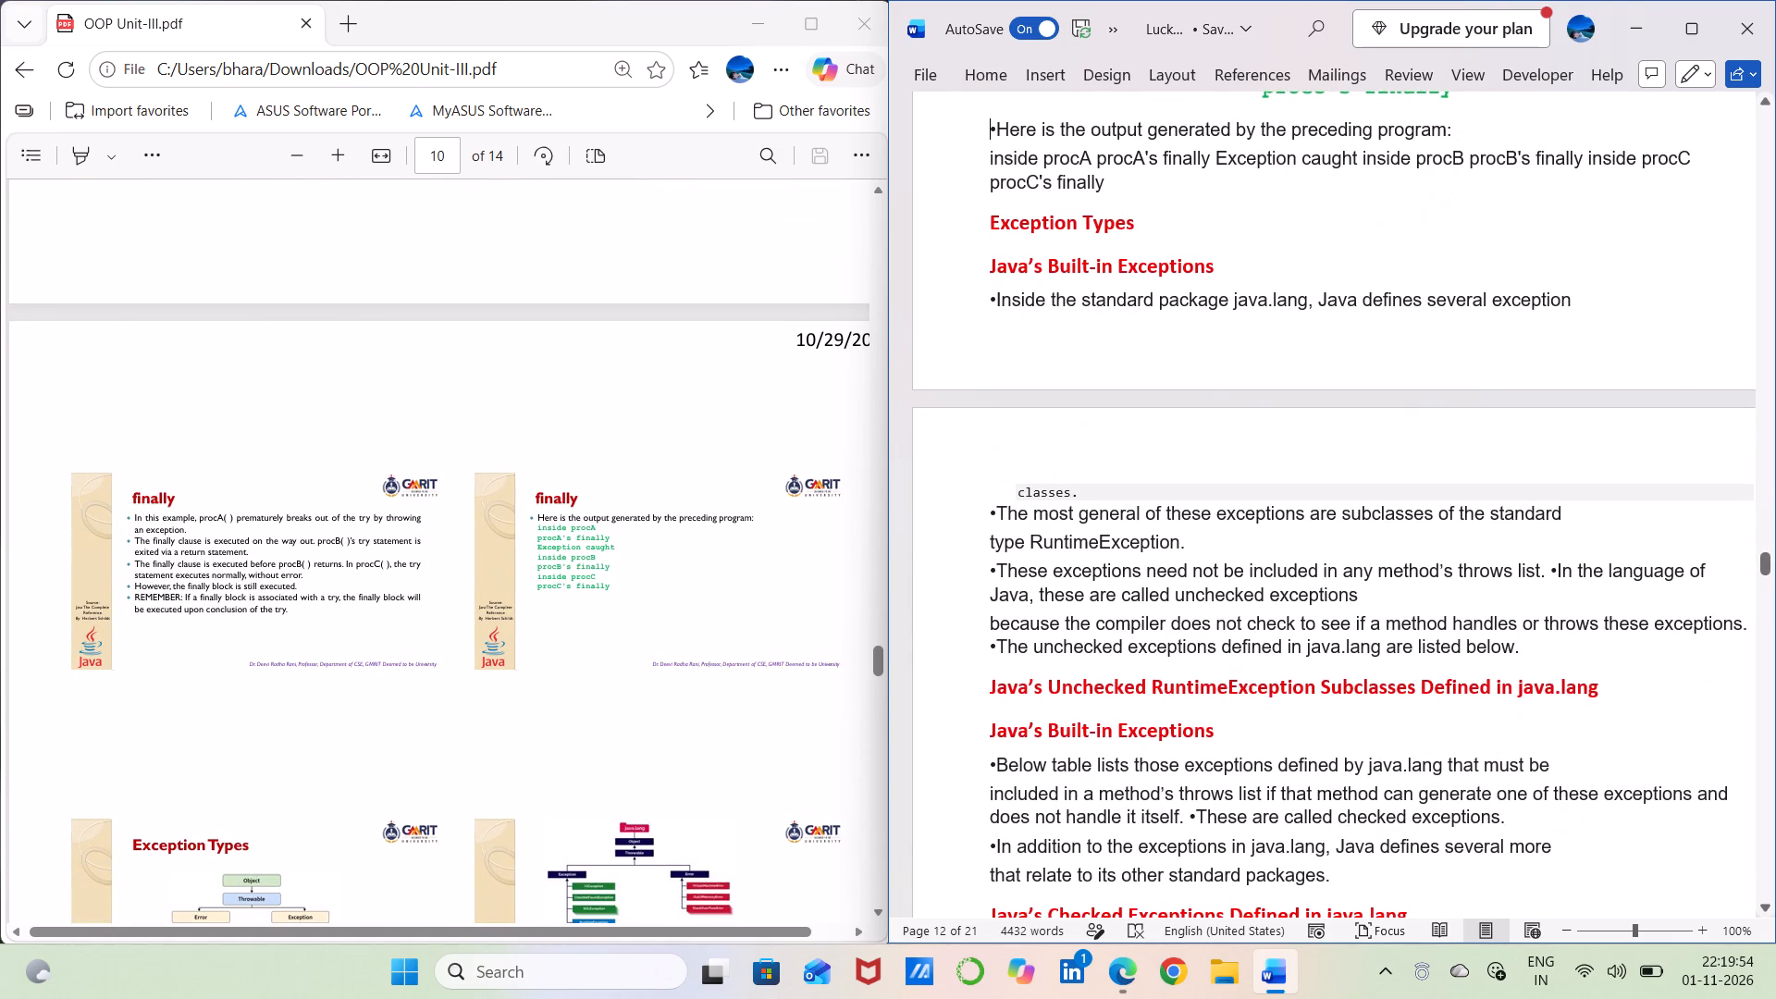
pyautogui.scroll(-2, 1038, 714)
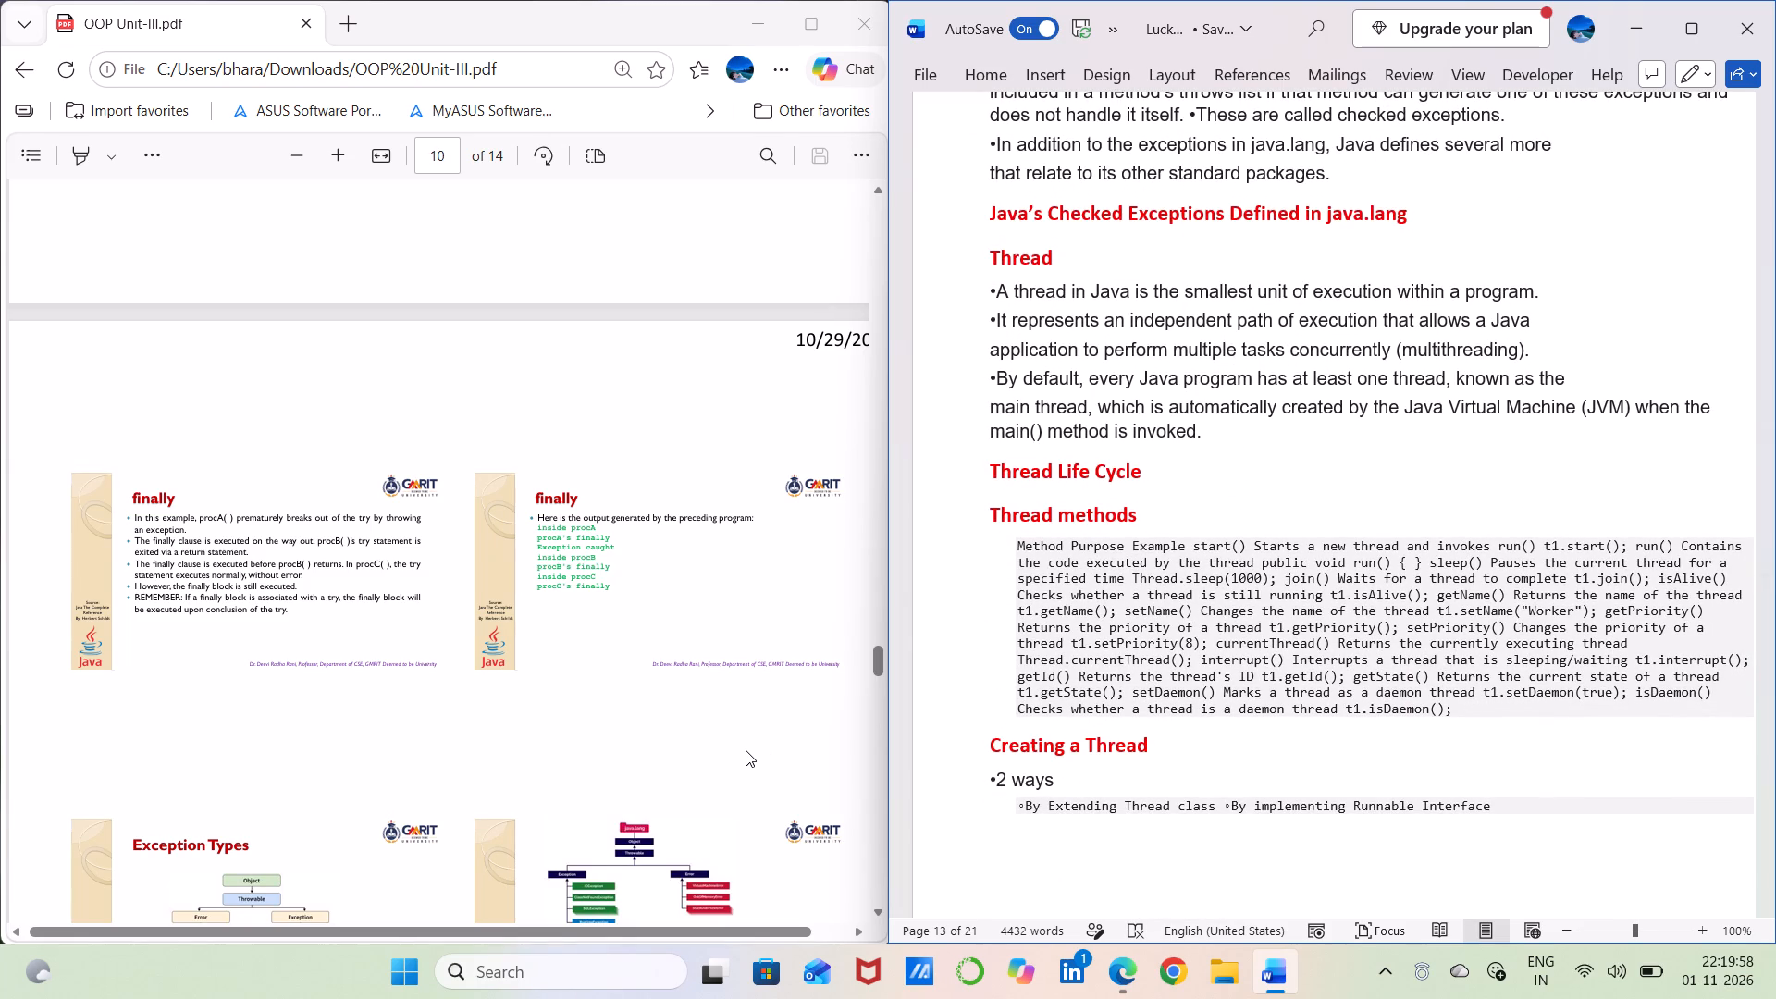
pyautogui.scroll(1, 746, 750)
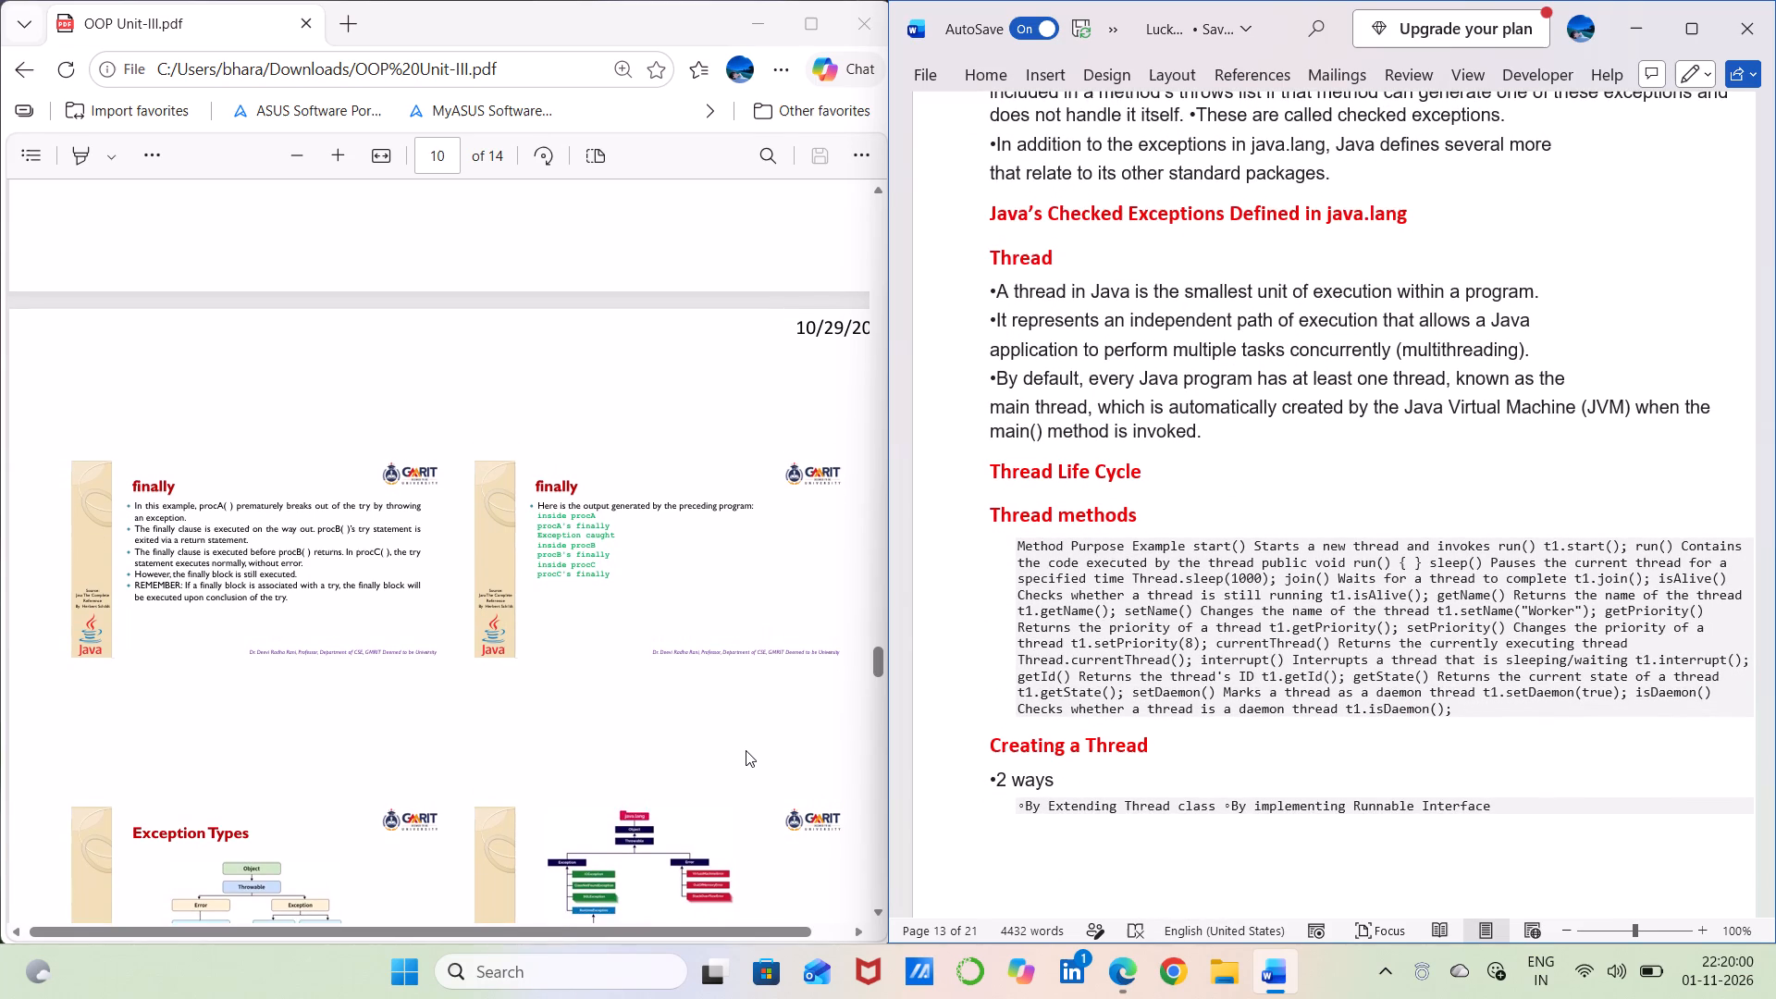
pyautogui.scroll(1, 746, 750)
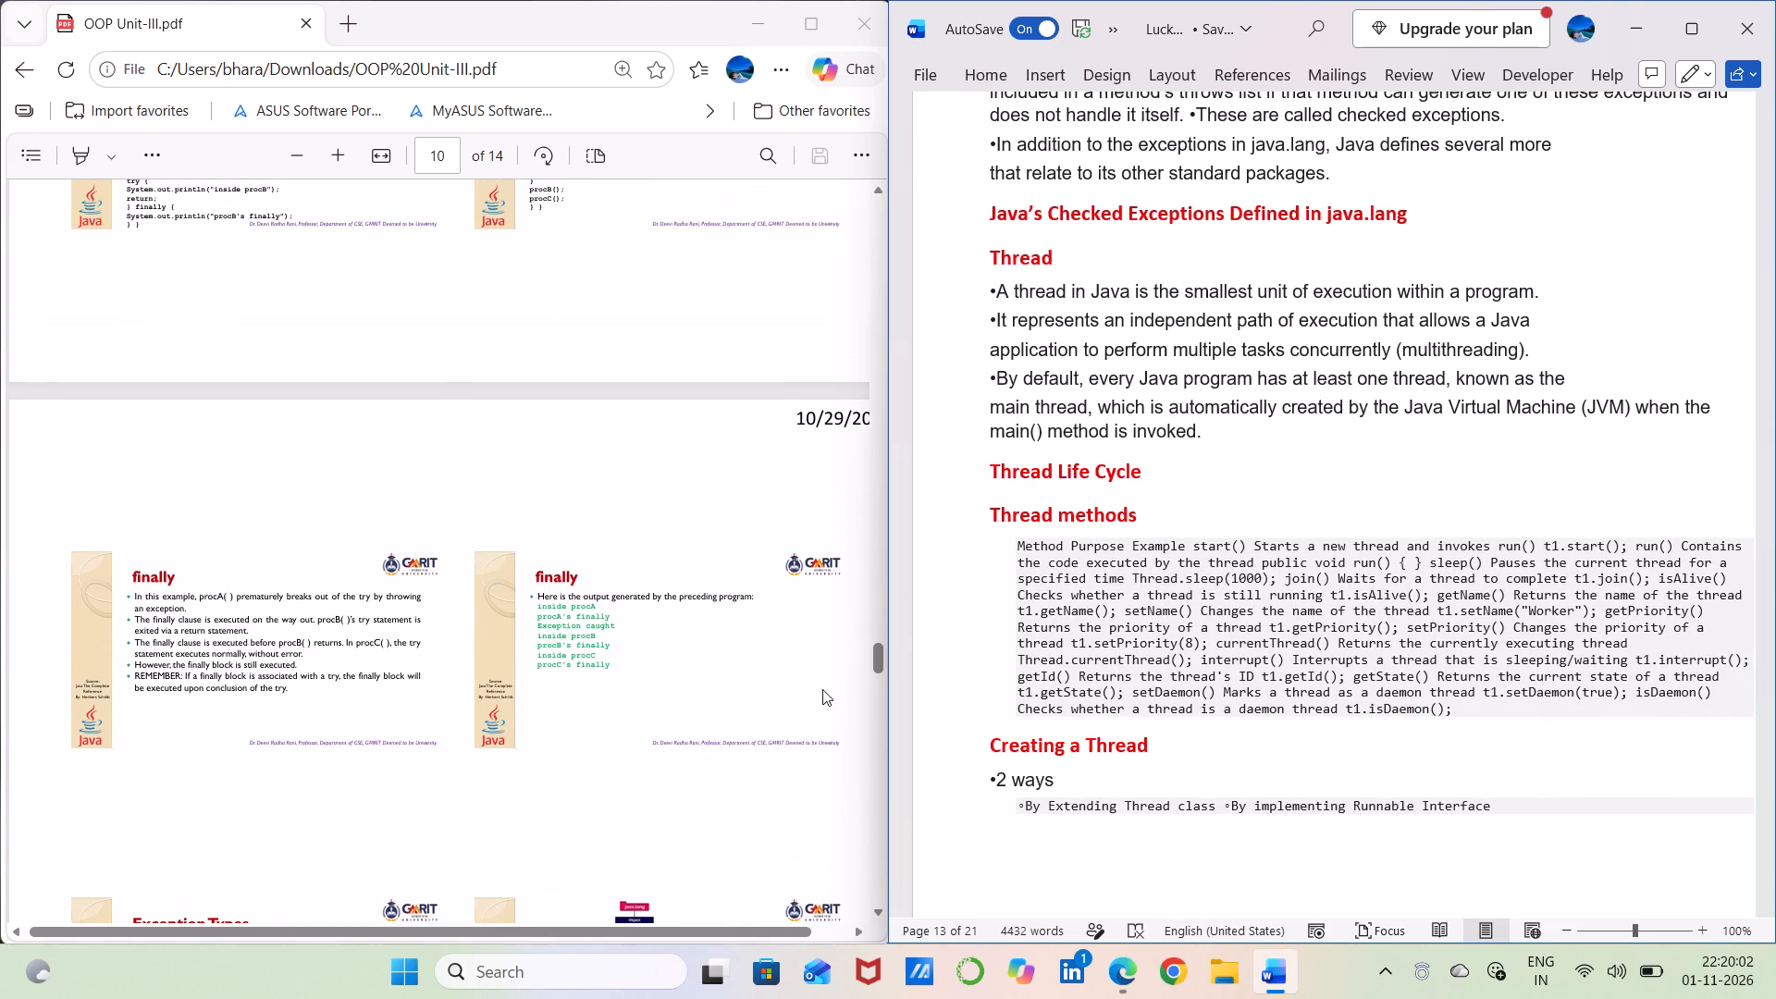
pyautogui.scroll(1, 1301, 369)
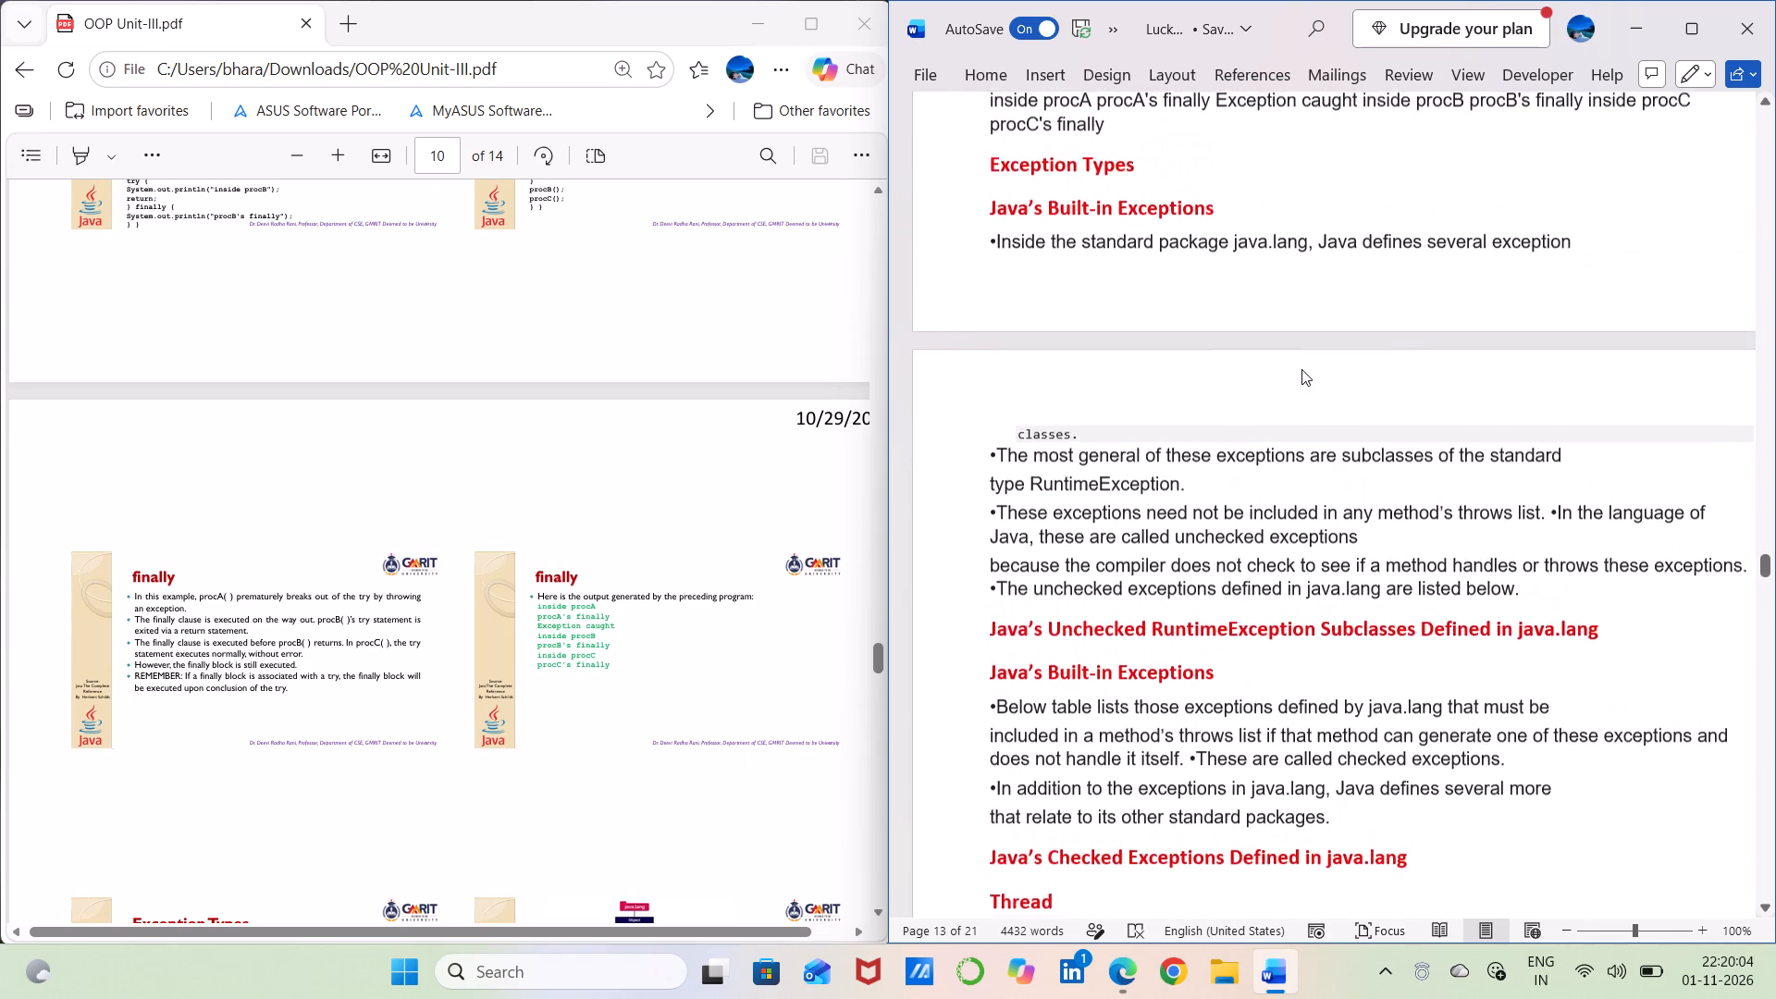
pyautogui.scroll(1, 1301, 369)
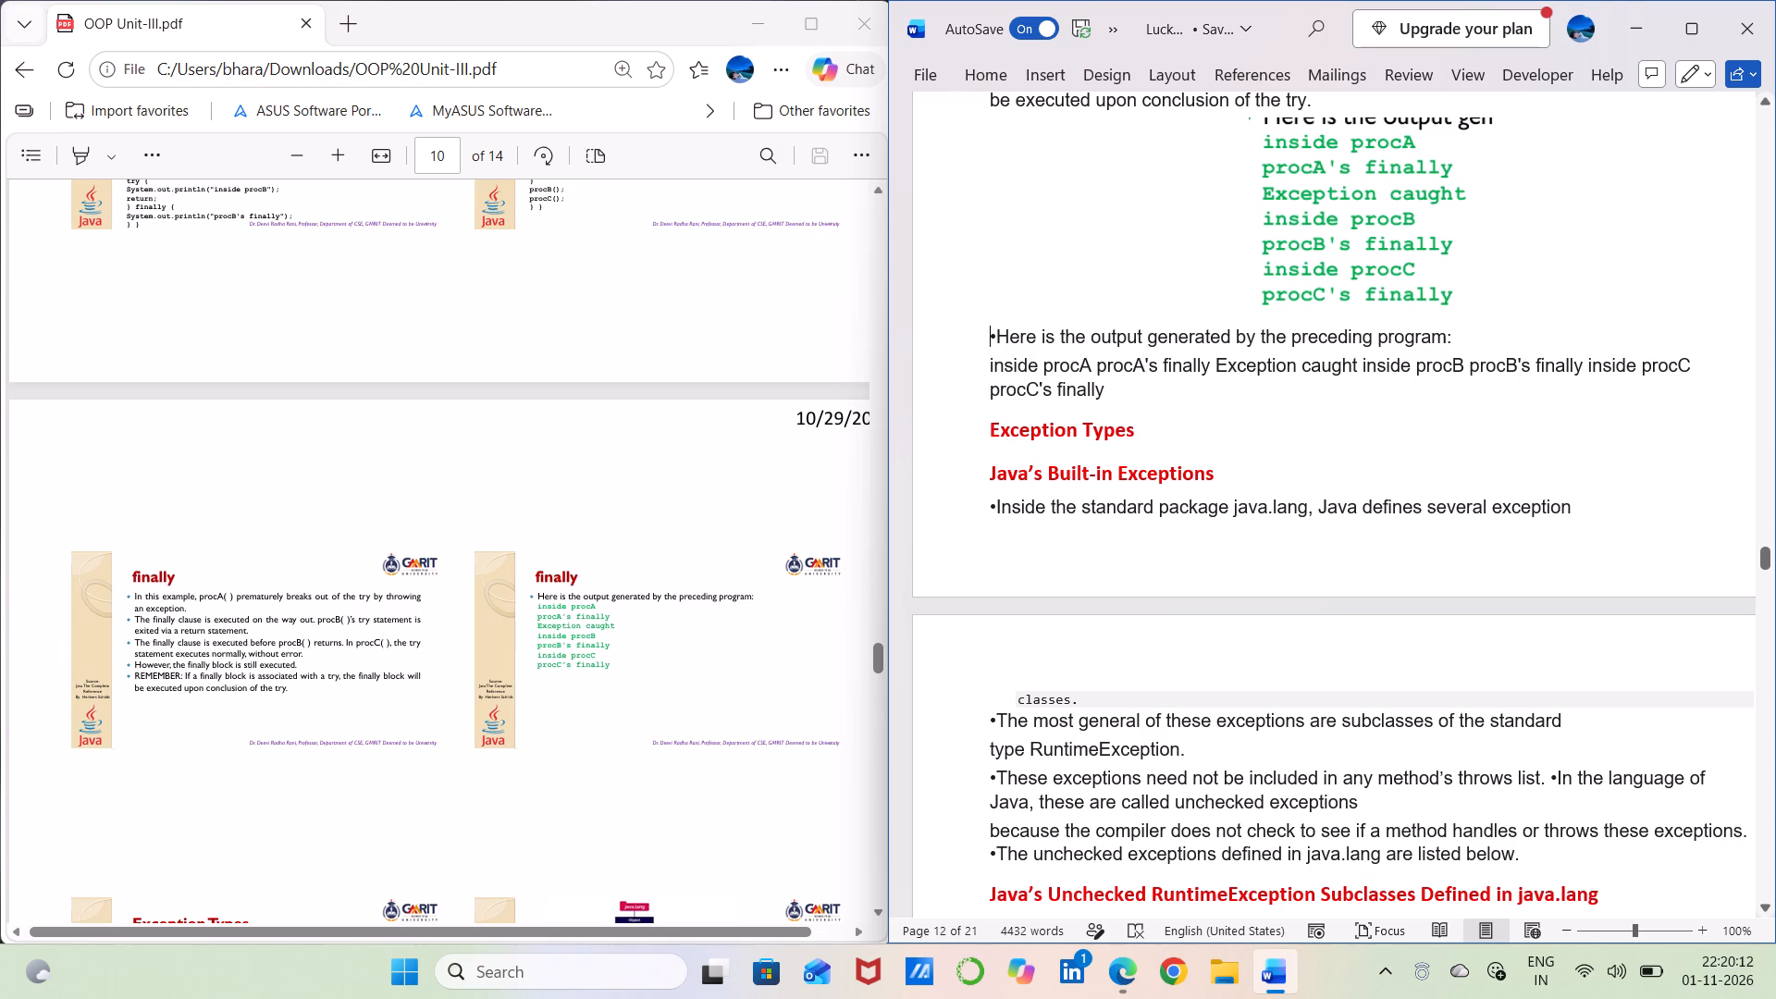
pyautogui.scroll(1, 1143, 336)
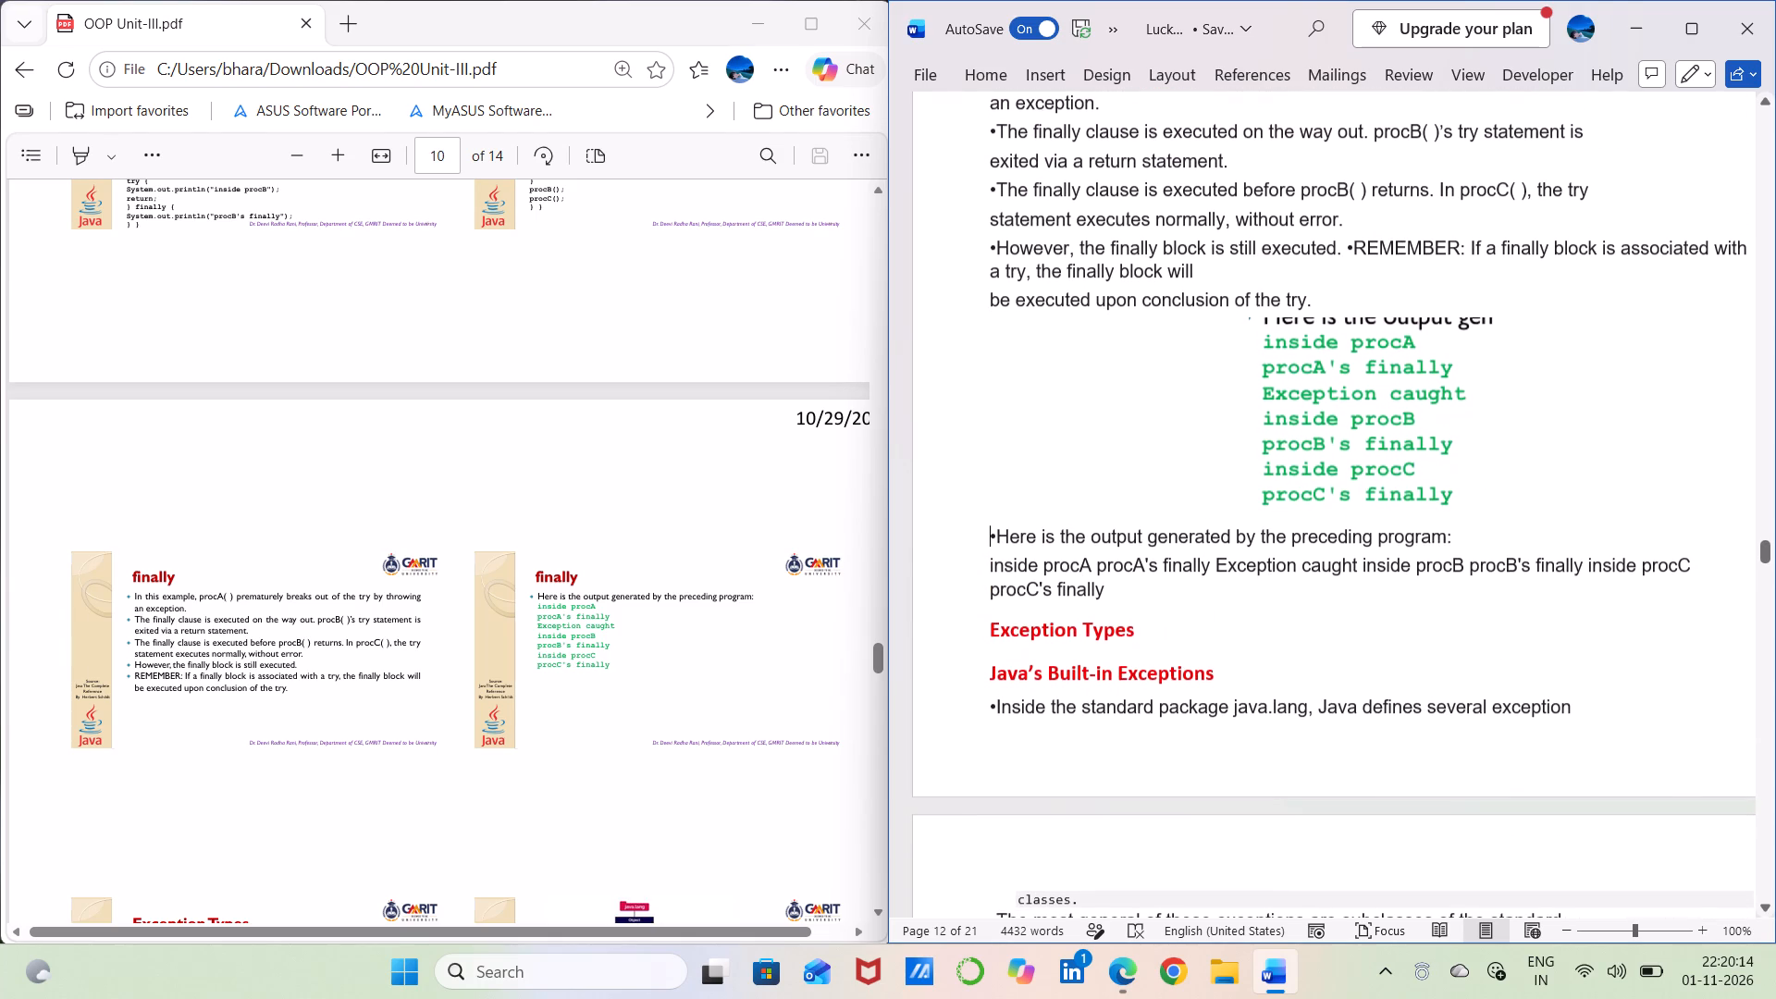
pyautogui.scroll(1, 1143, 336)
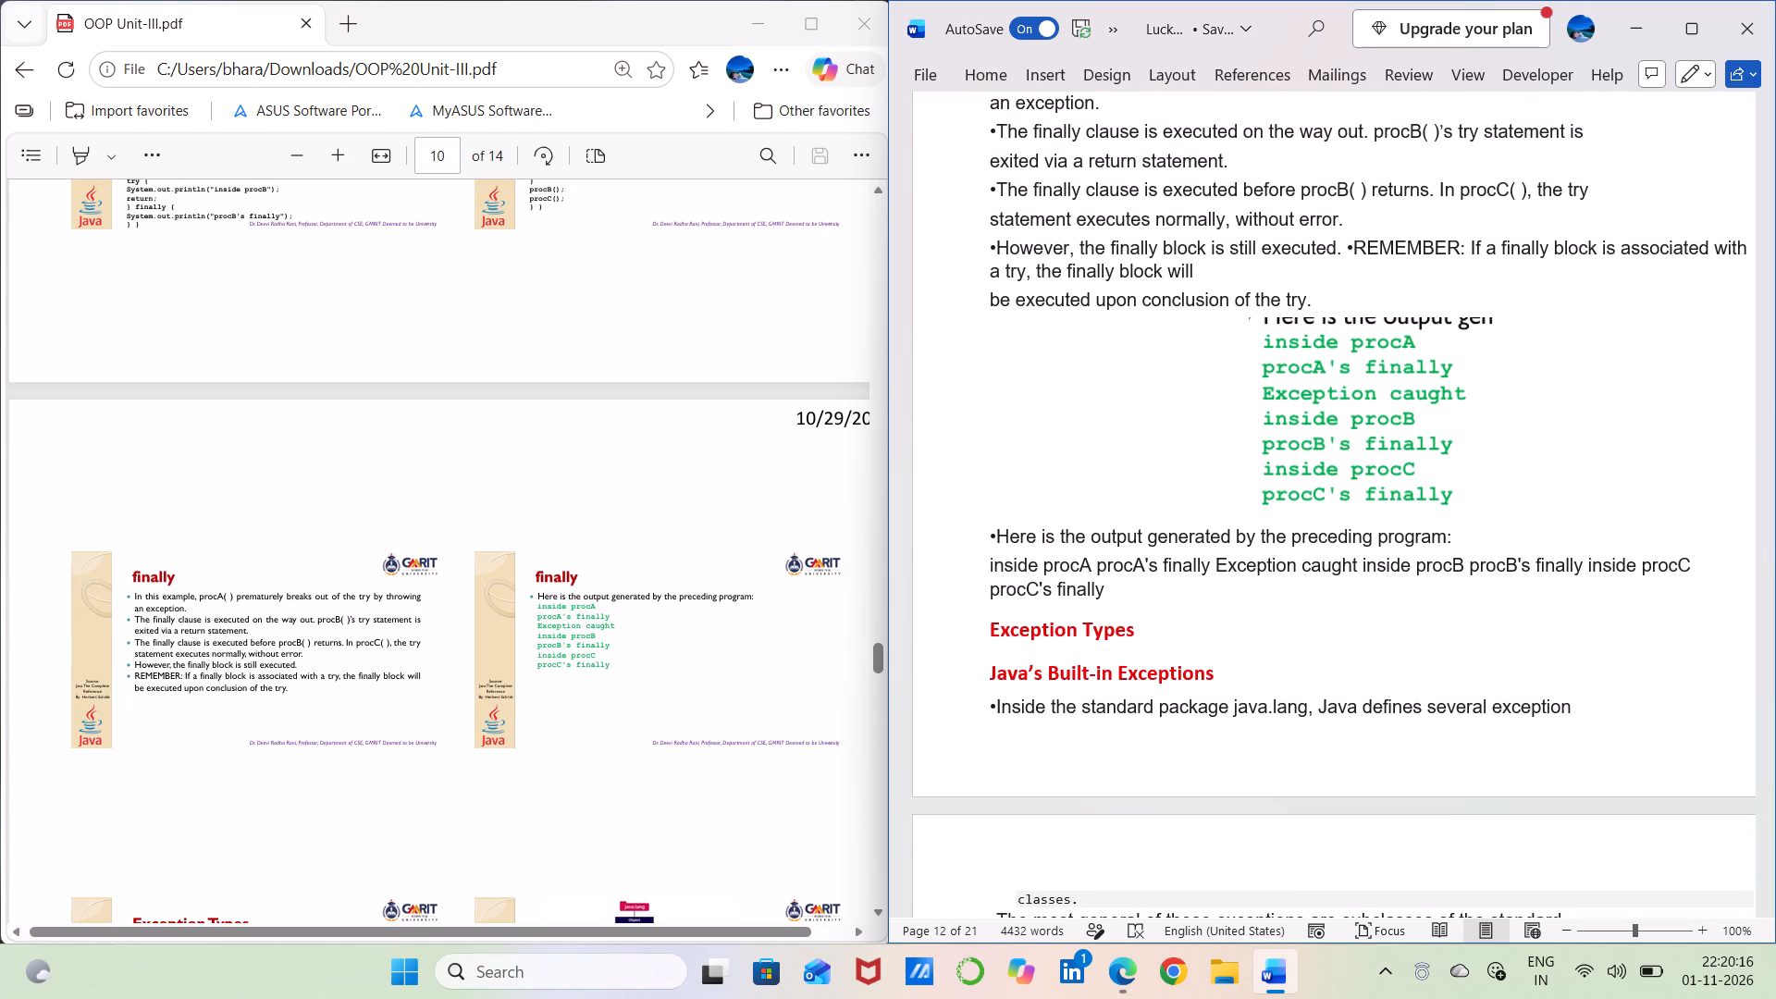
# Cut the "Here is the output generated by the preceding program:" line and the flattened procA, procB and procC output below the image.
pyautogui.scroll(-3, 449, 729)
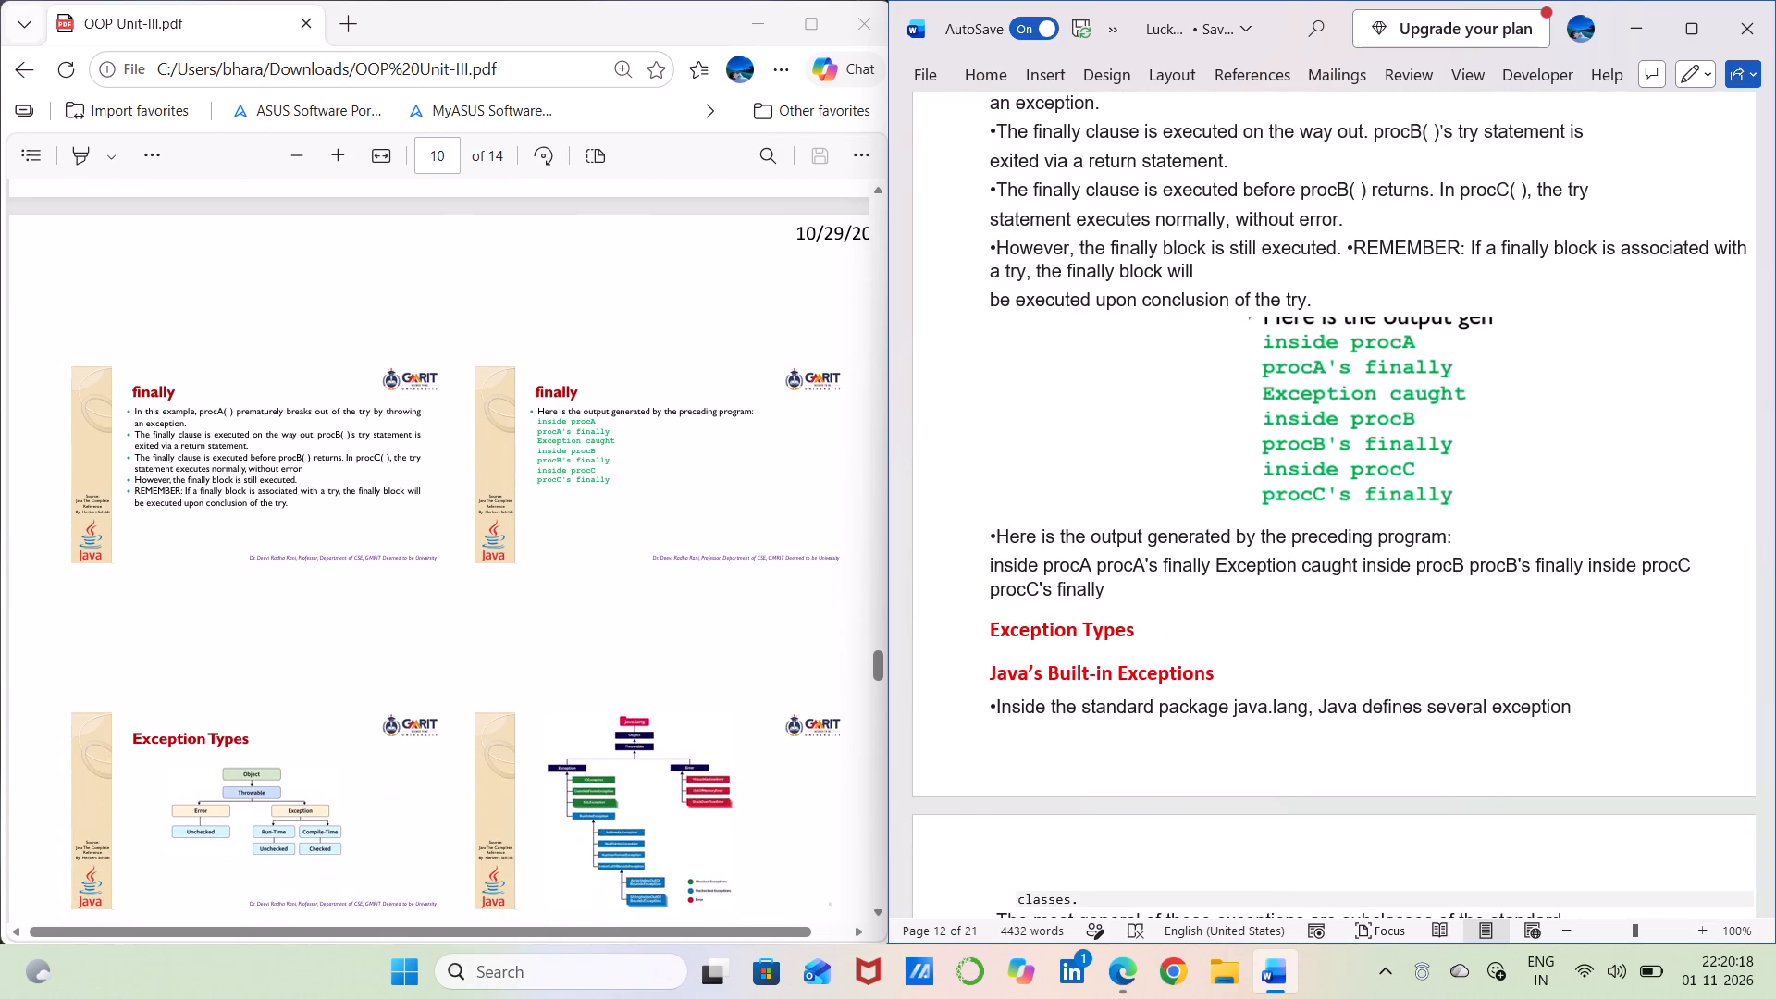
pyautogui.scroll(-1, 449, 729)
pyautogui.moveTo(991, 536); pyautogui.dragTo(1141, 596)
pyautogui.hotkey('ctrl', 'x')
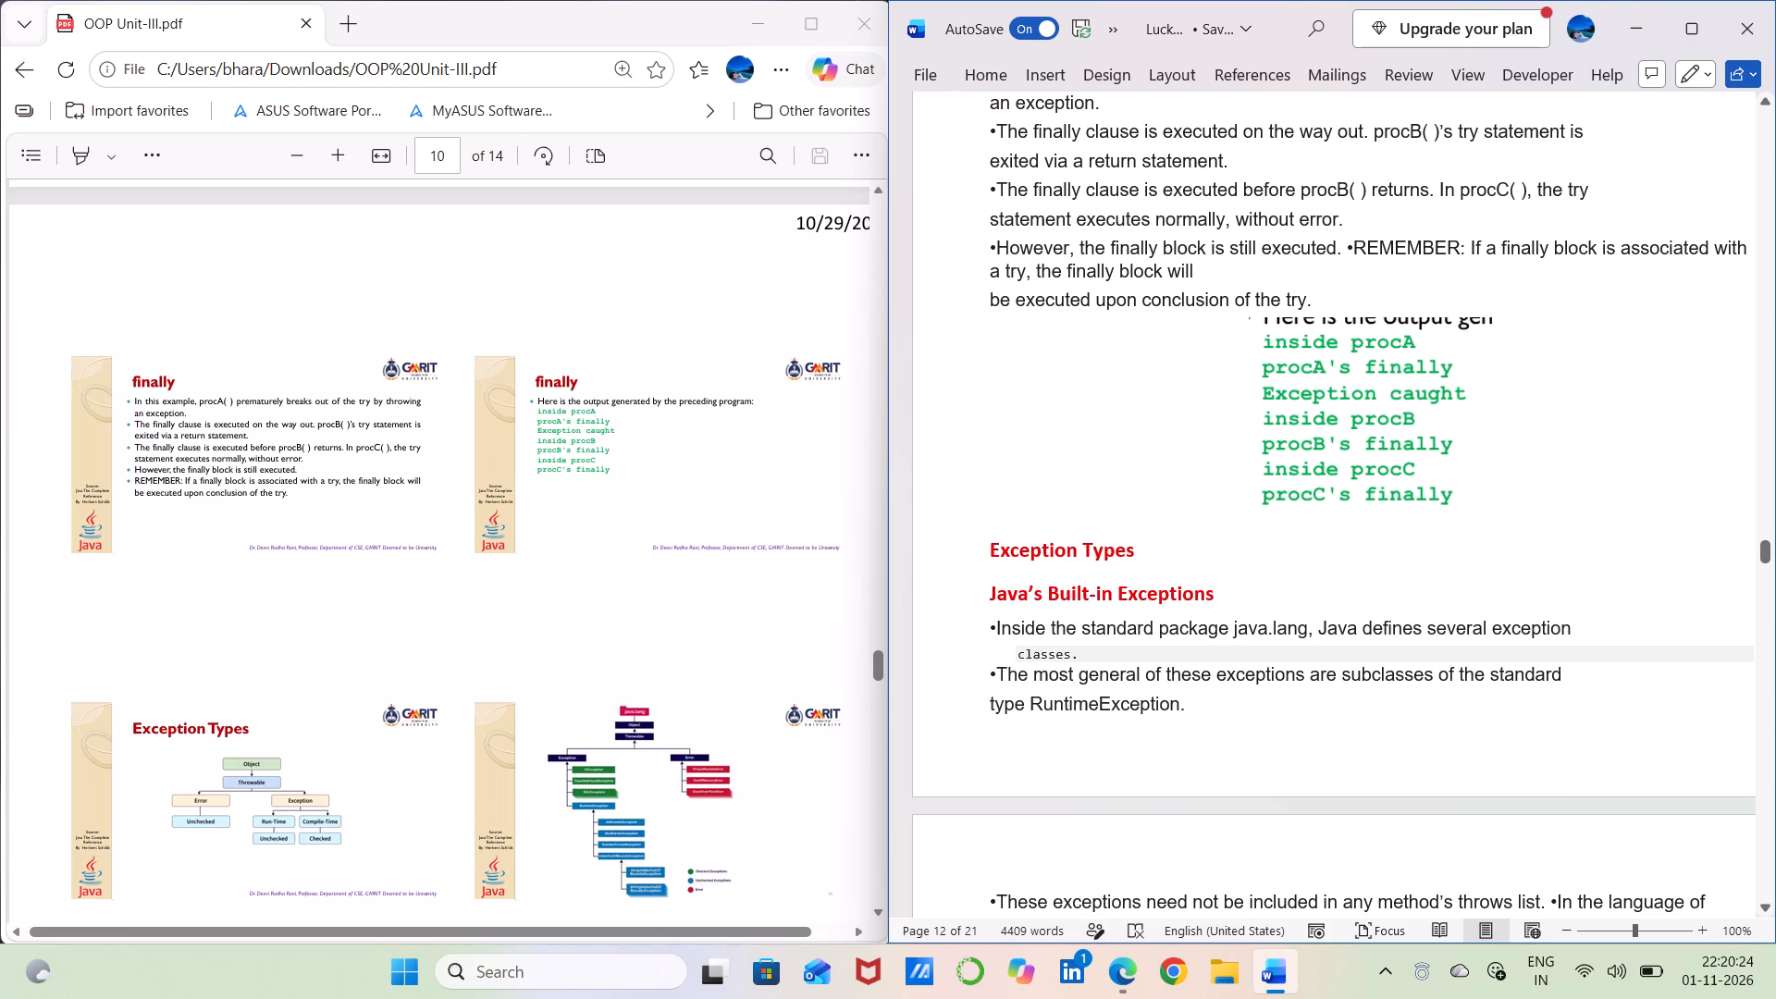
# Insert an empty line between the Exception Types and Java's Built-in Exceptions headings.
pyautogui.click(1151, 538)
pyautogui.press('Return')
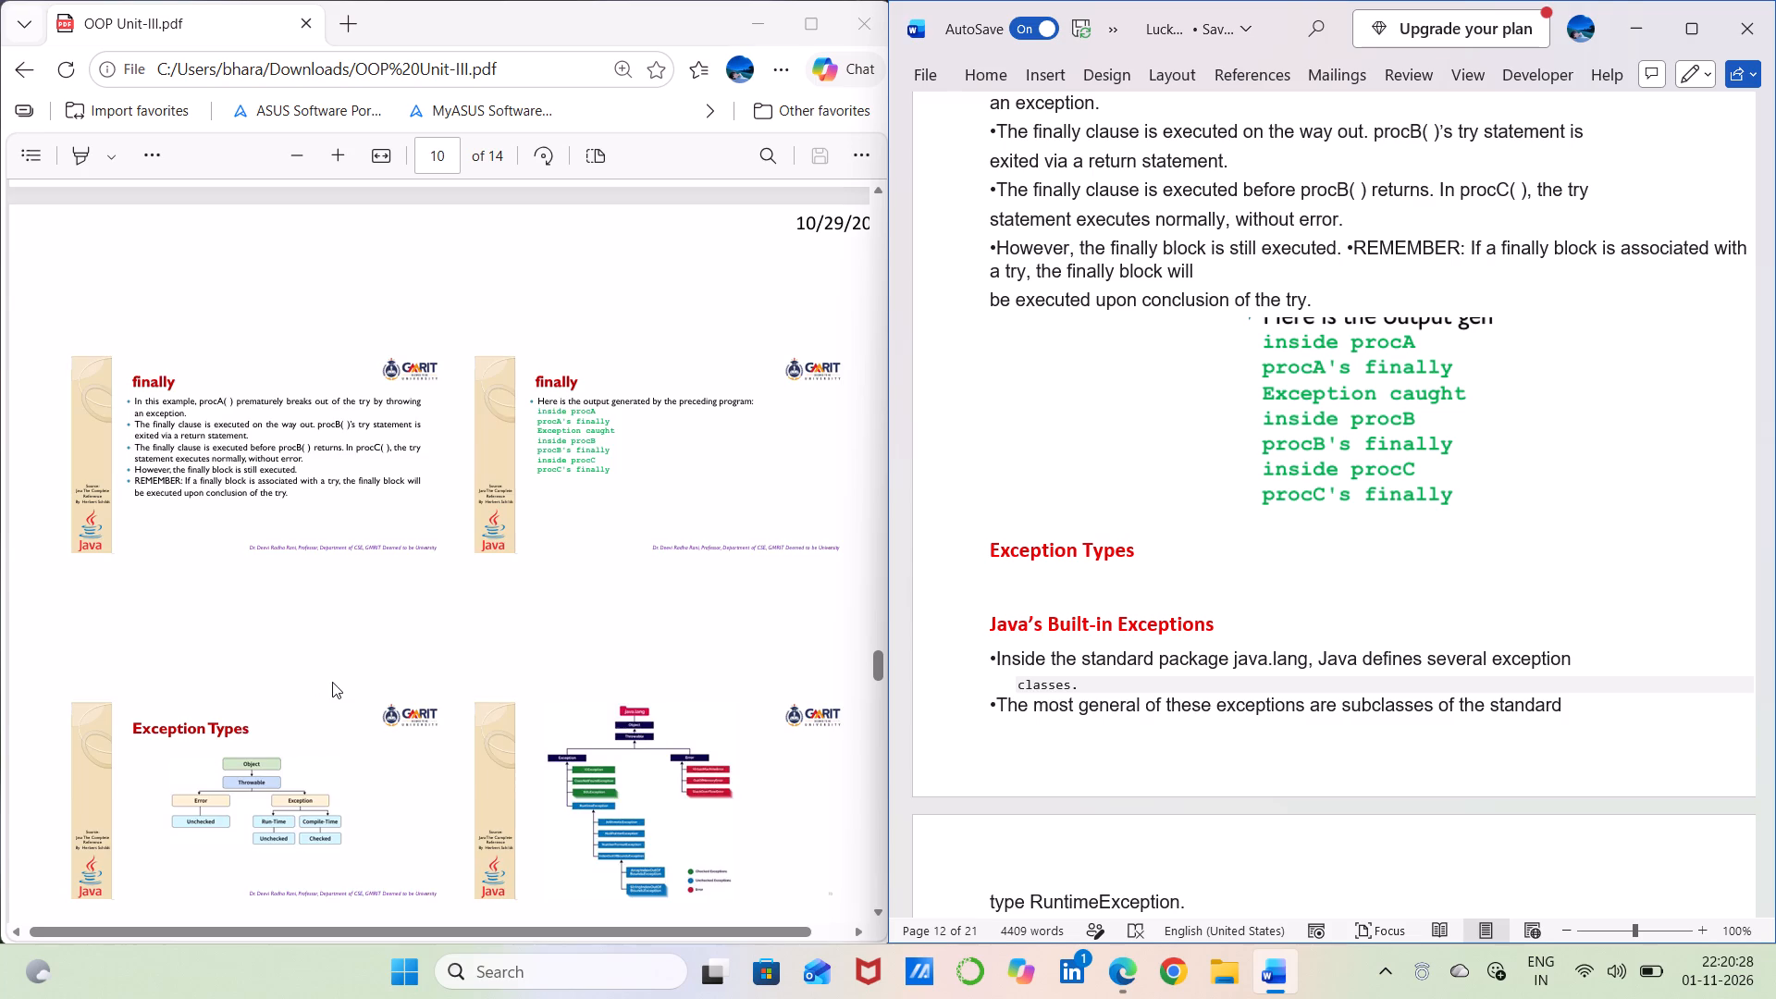
# Look back through the notes and the PDF for the earlier Exception Types slides and the top-level exception hierarchy diagram.
pyautogui.scroll(-1, 332, 682)
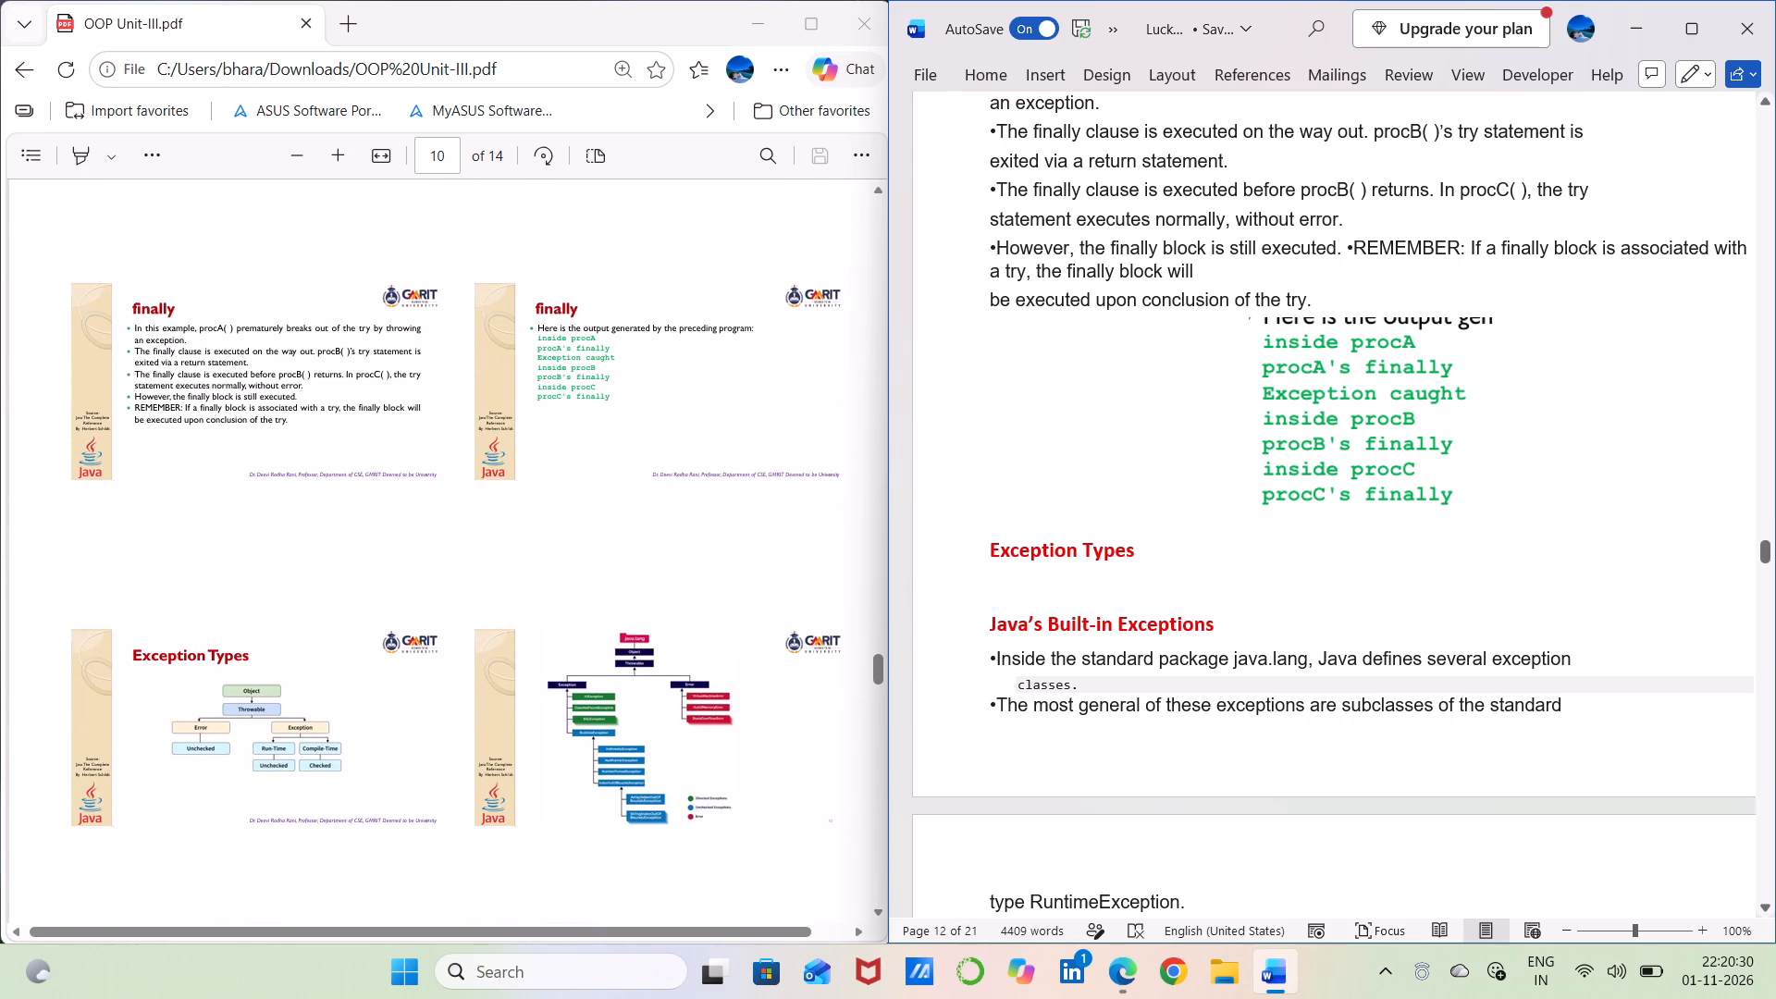
pyautogui.scroll(11, 1165, 372)
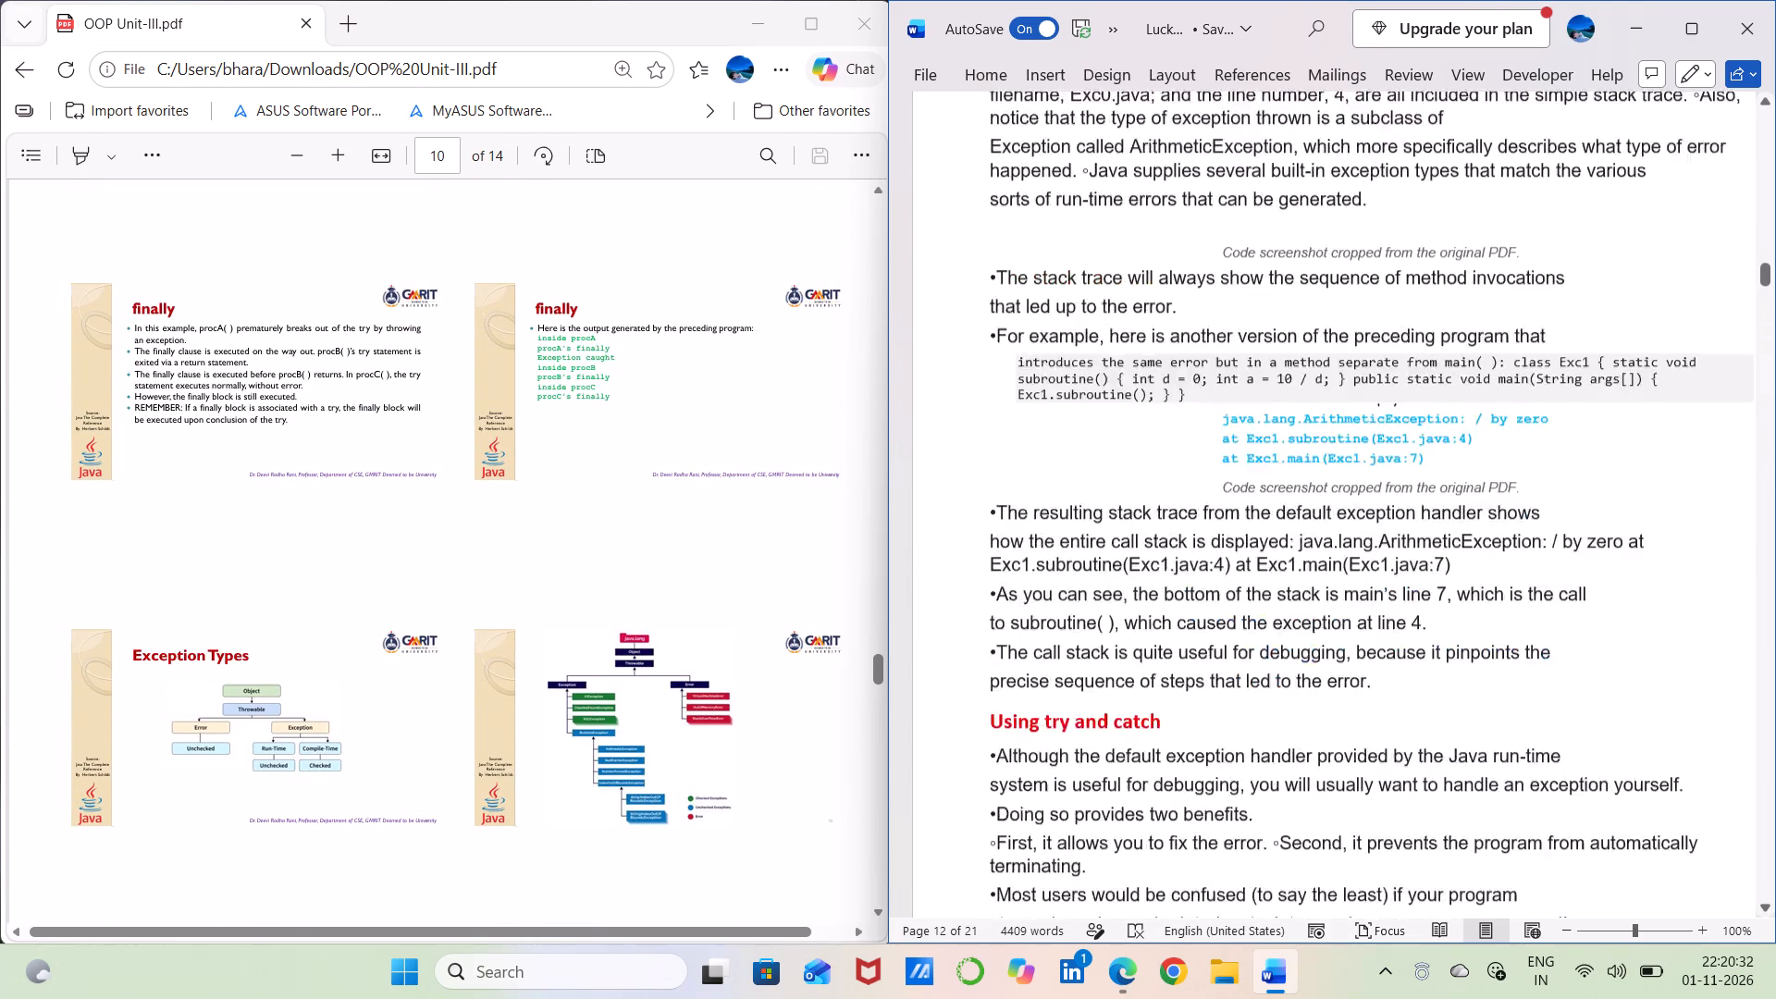
pyautogui.scroll(-1, 1165, 372)
pyautogui.scroll(1, 1165, 372)
pyautogui.scroll(-1, 1165, 372)
pyautogui.scroll(1, 1165, 372)
pyautogui.scroll(-4, 1165, 372)
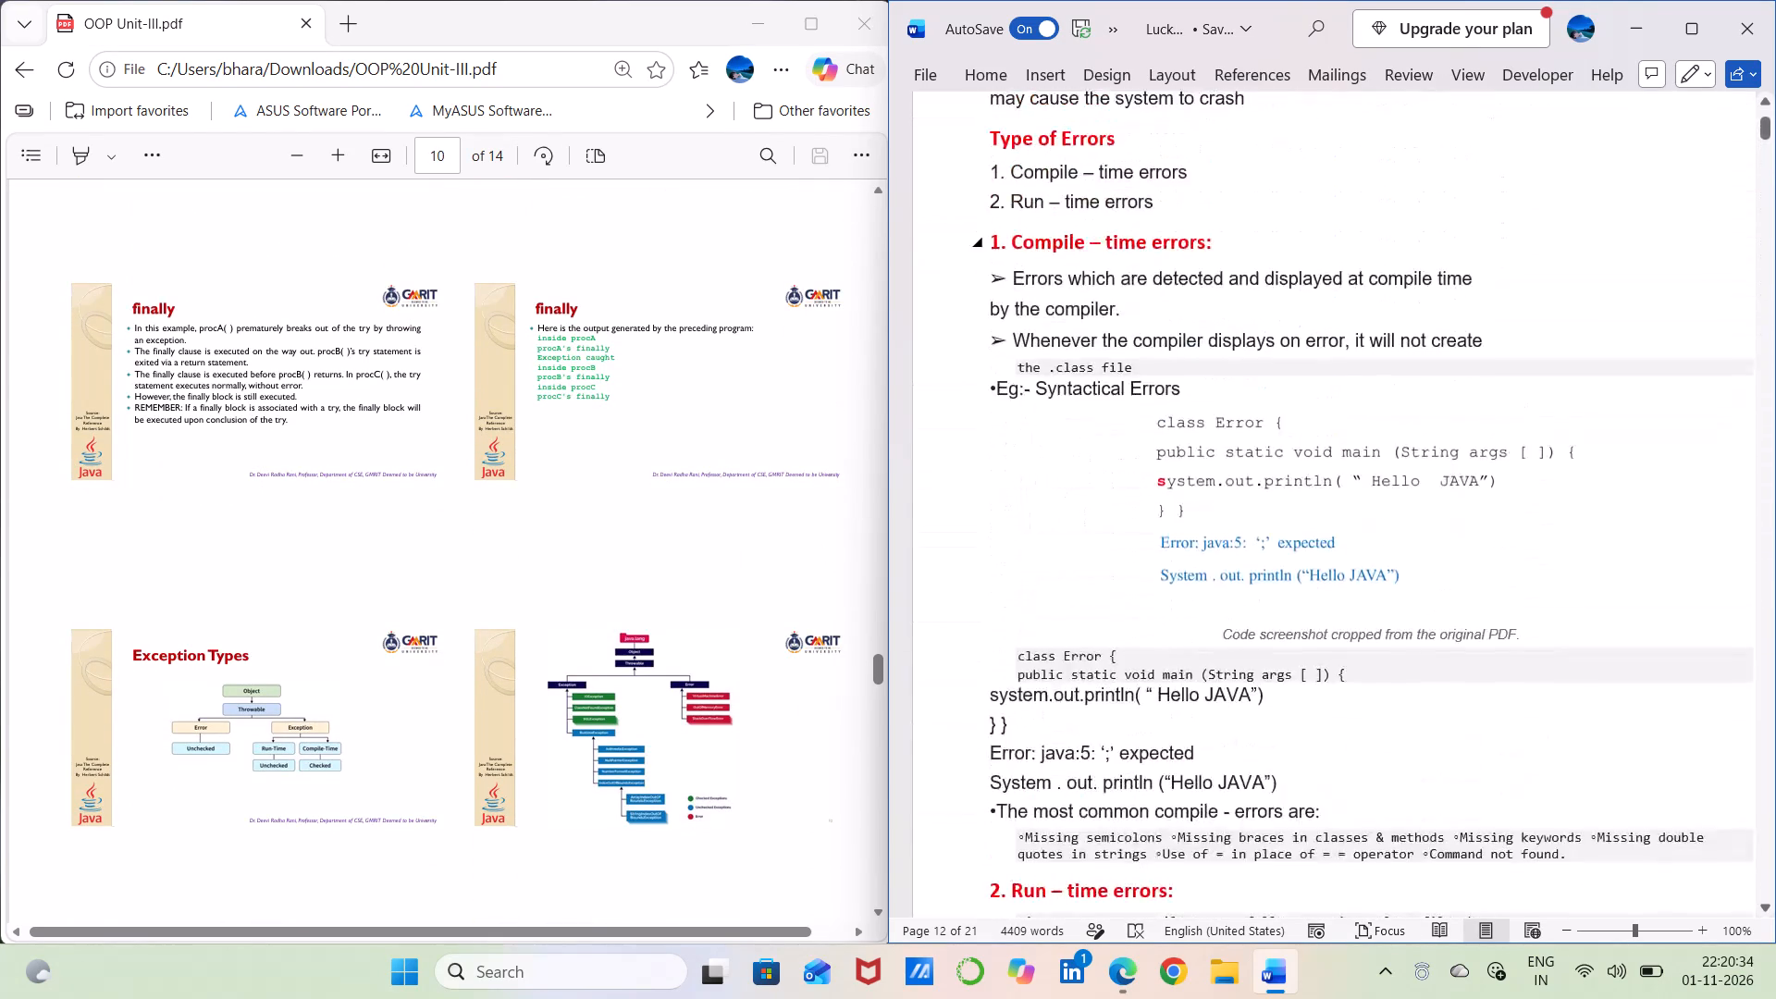
pyautogui.scroll(-3, 1165, 372)
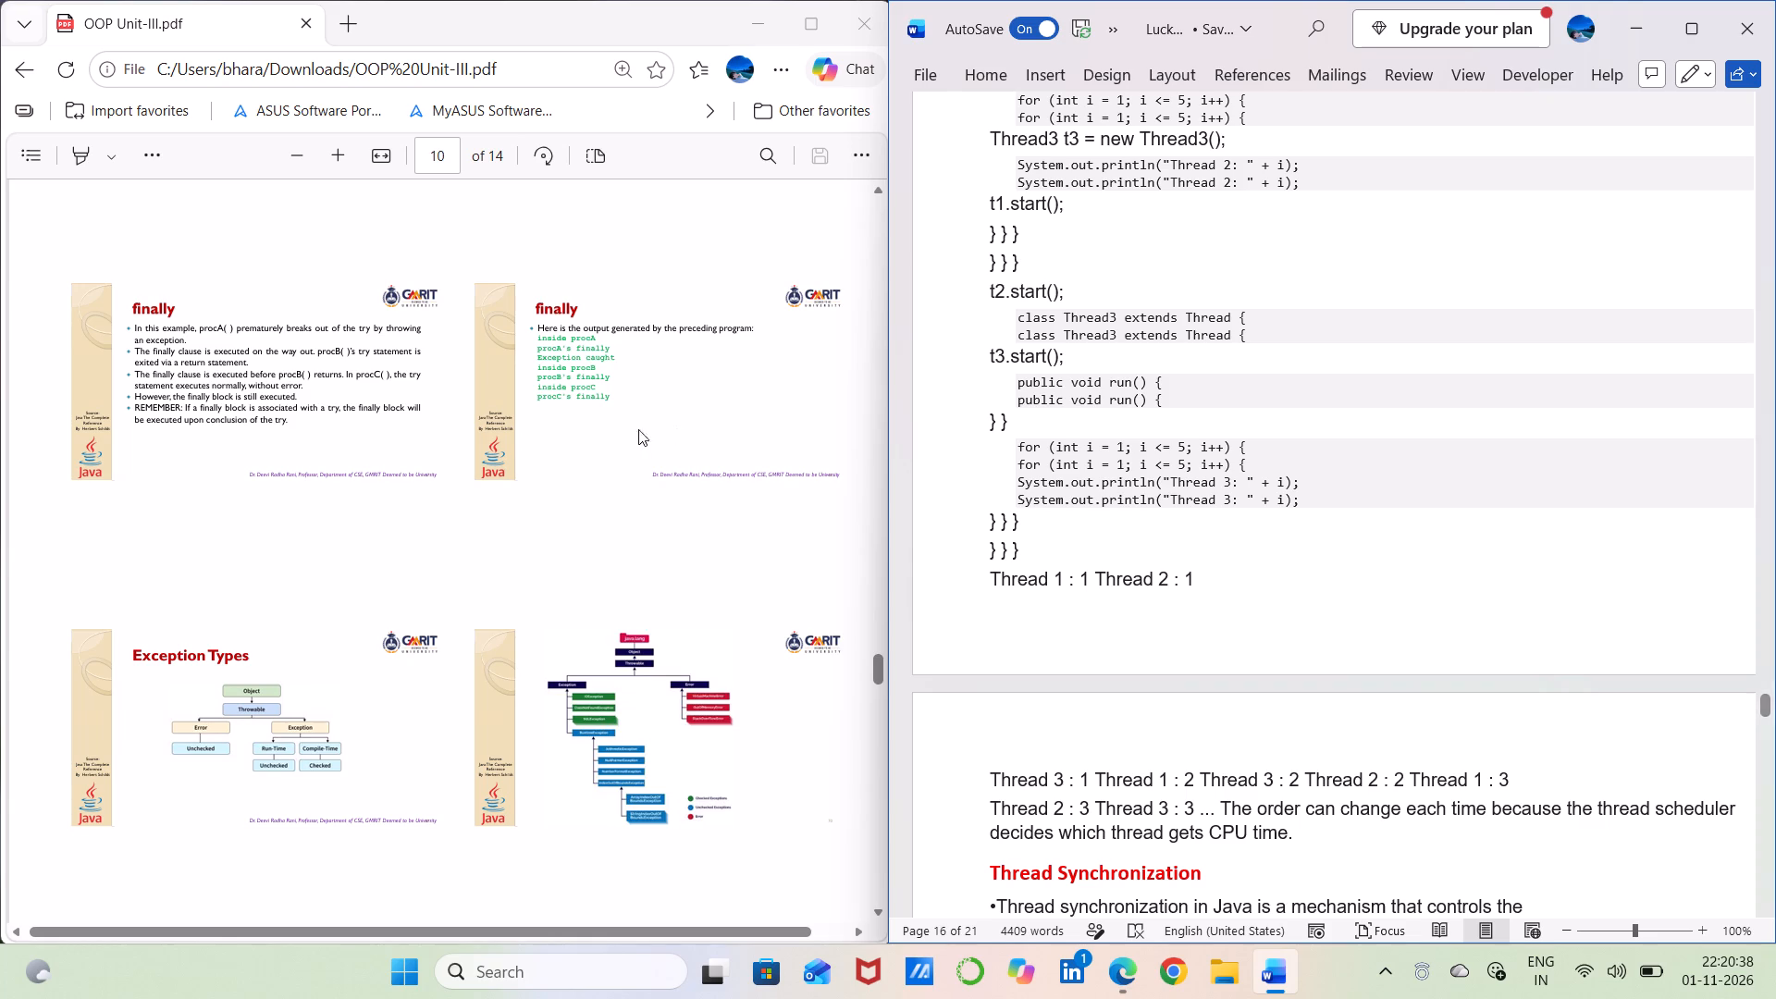
pyautogui.scroll(10, 629, 427)
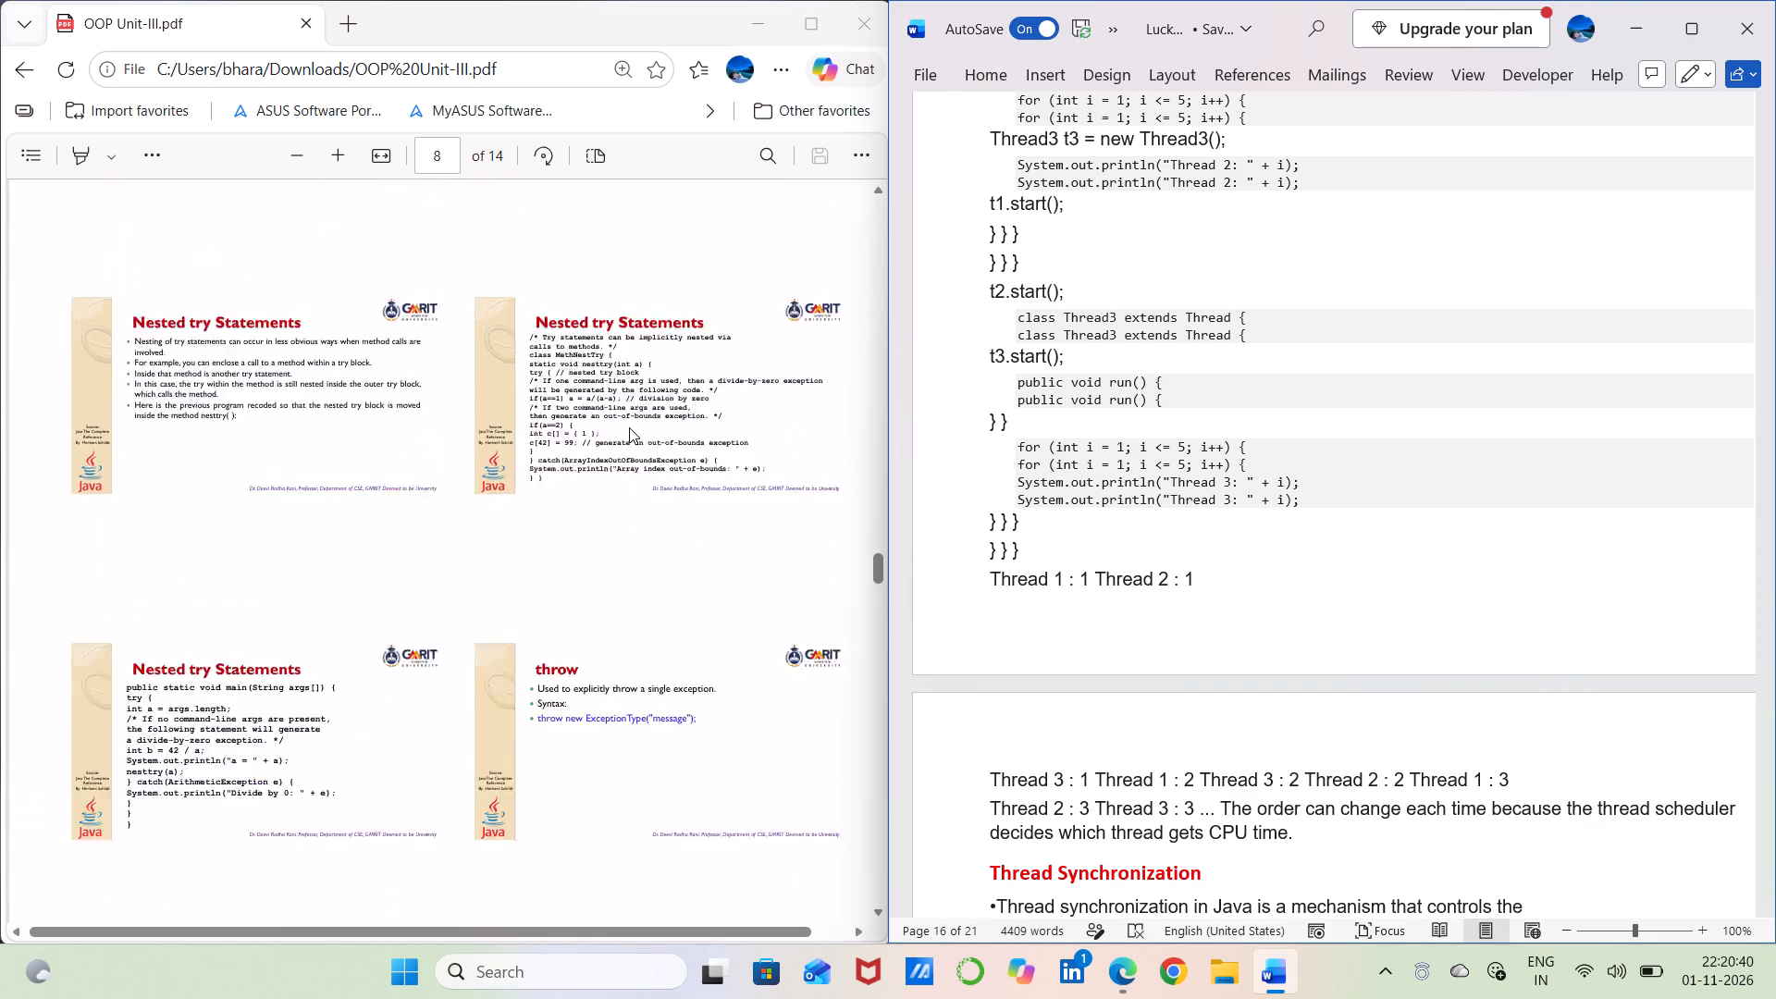
pyautogui.scroll(8, 629, 427)
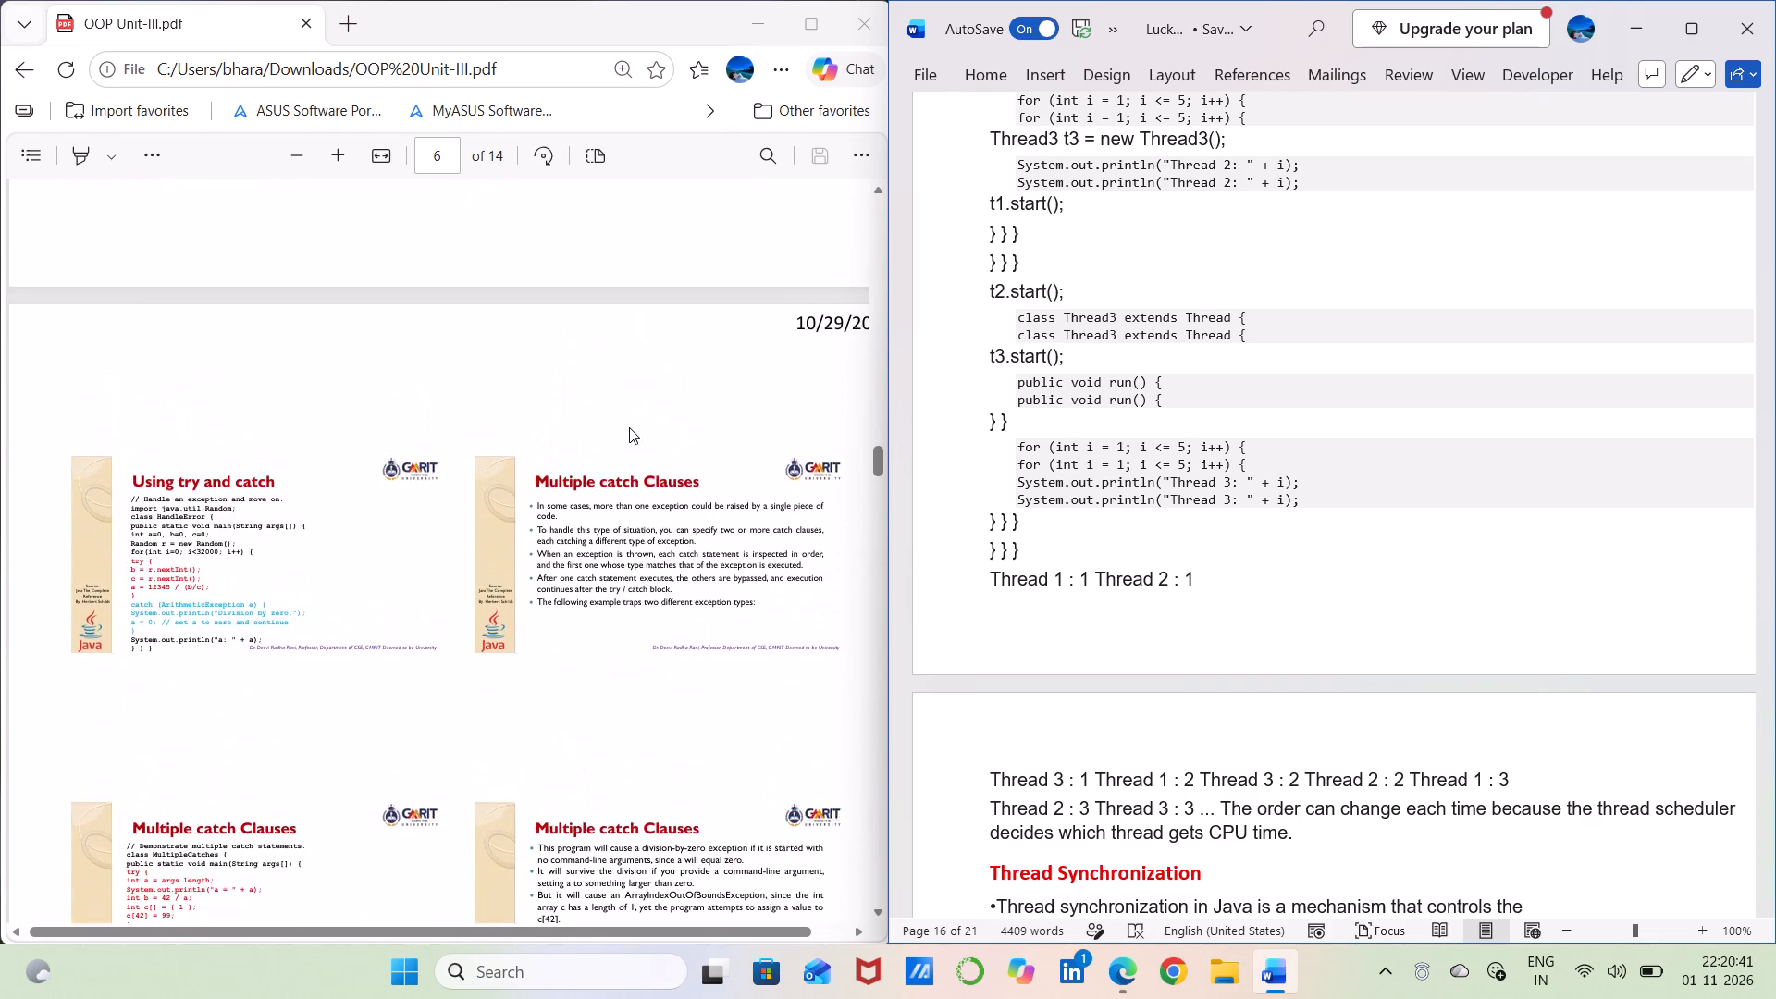
pyautogui.scroll(8, 629, 427)
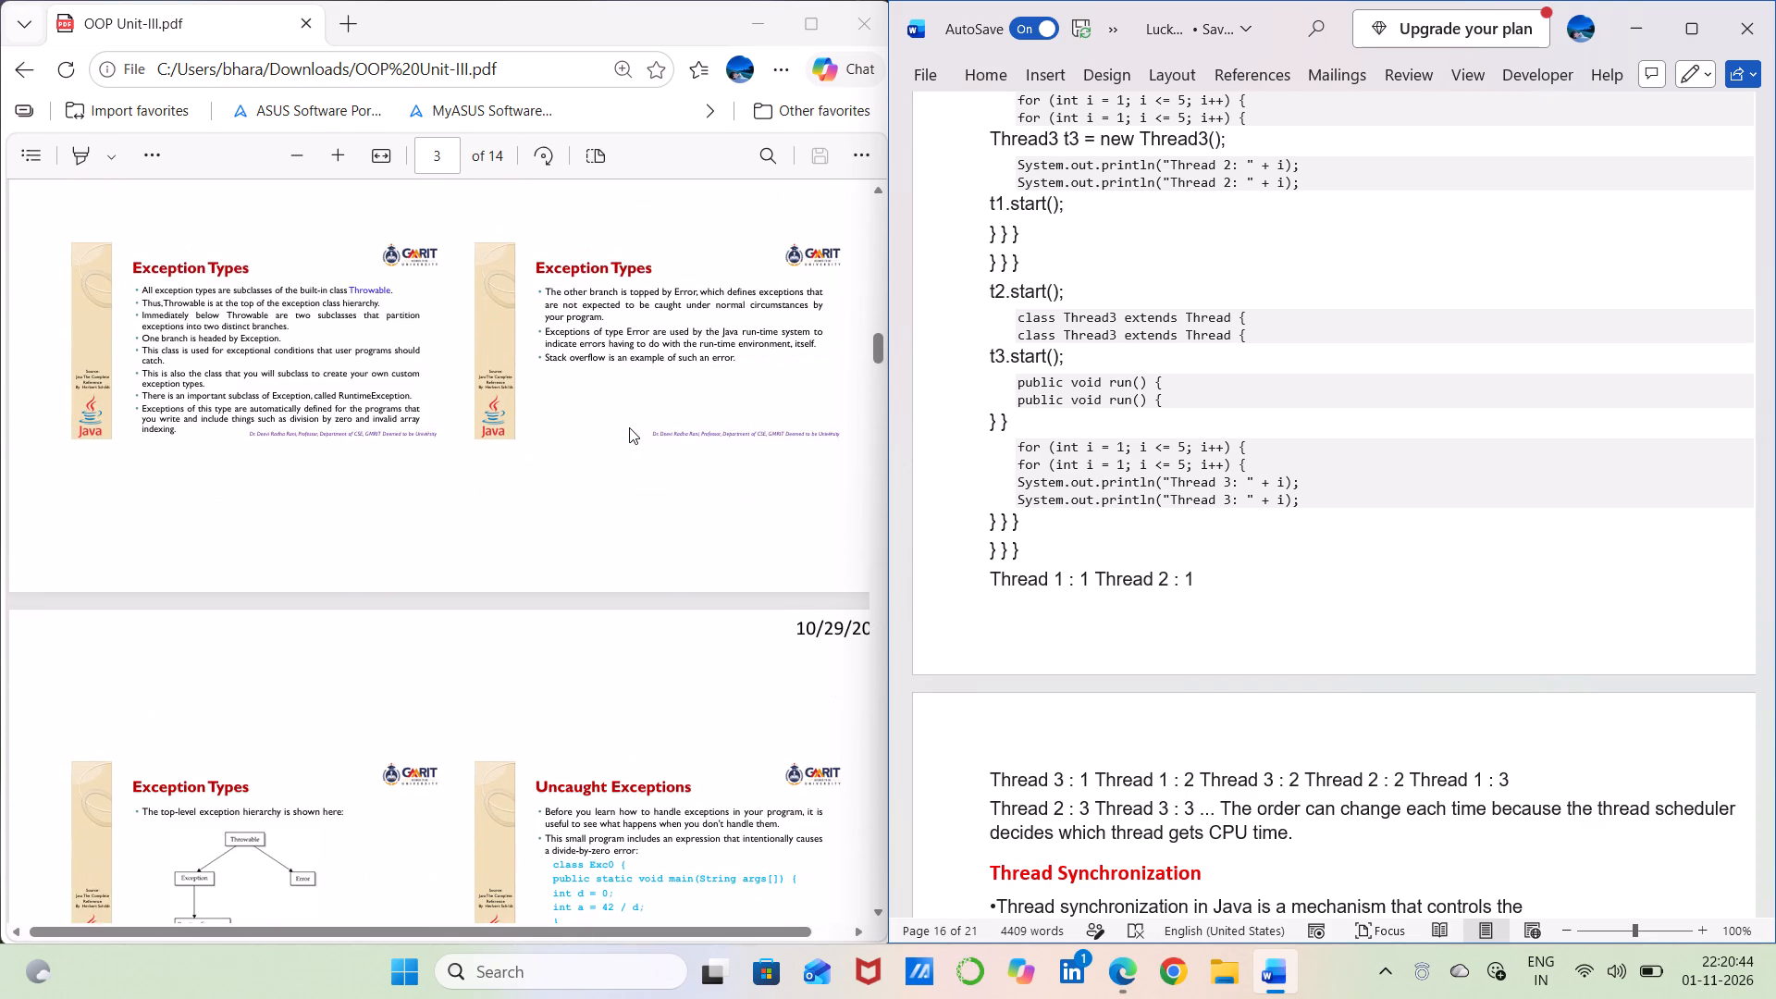
pyautogui.scroll(-2, 629, 427)
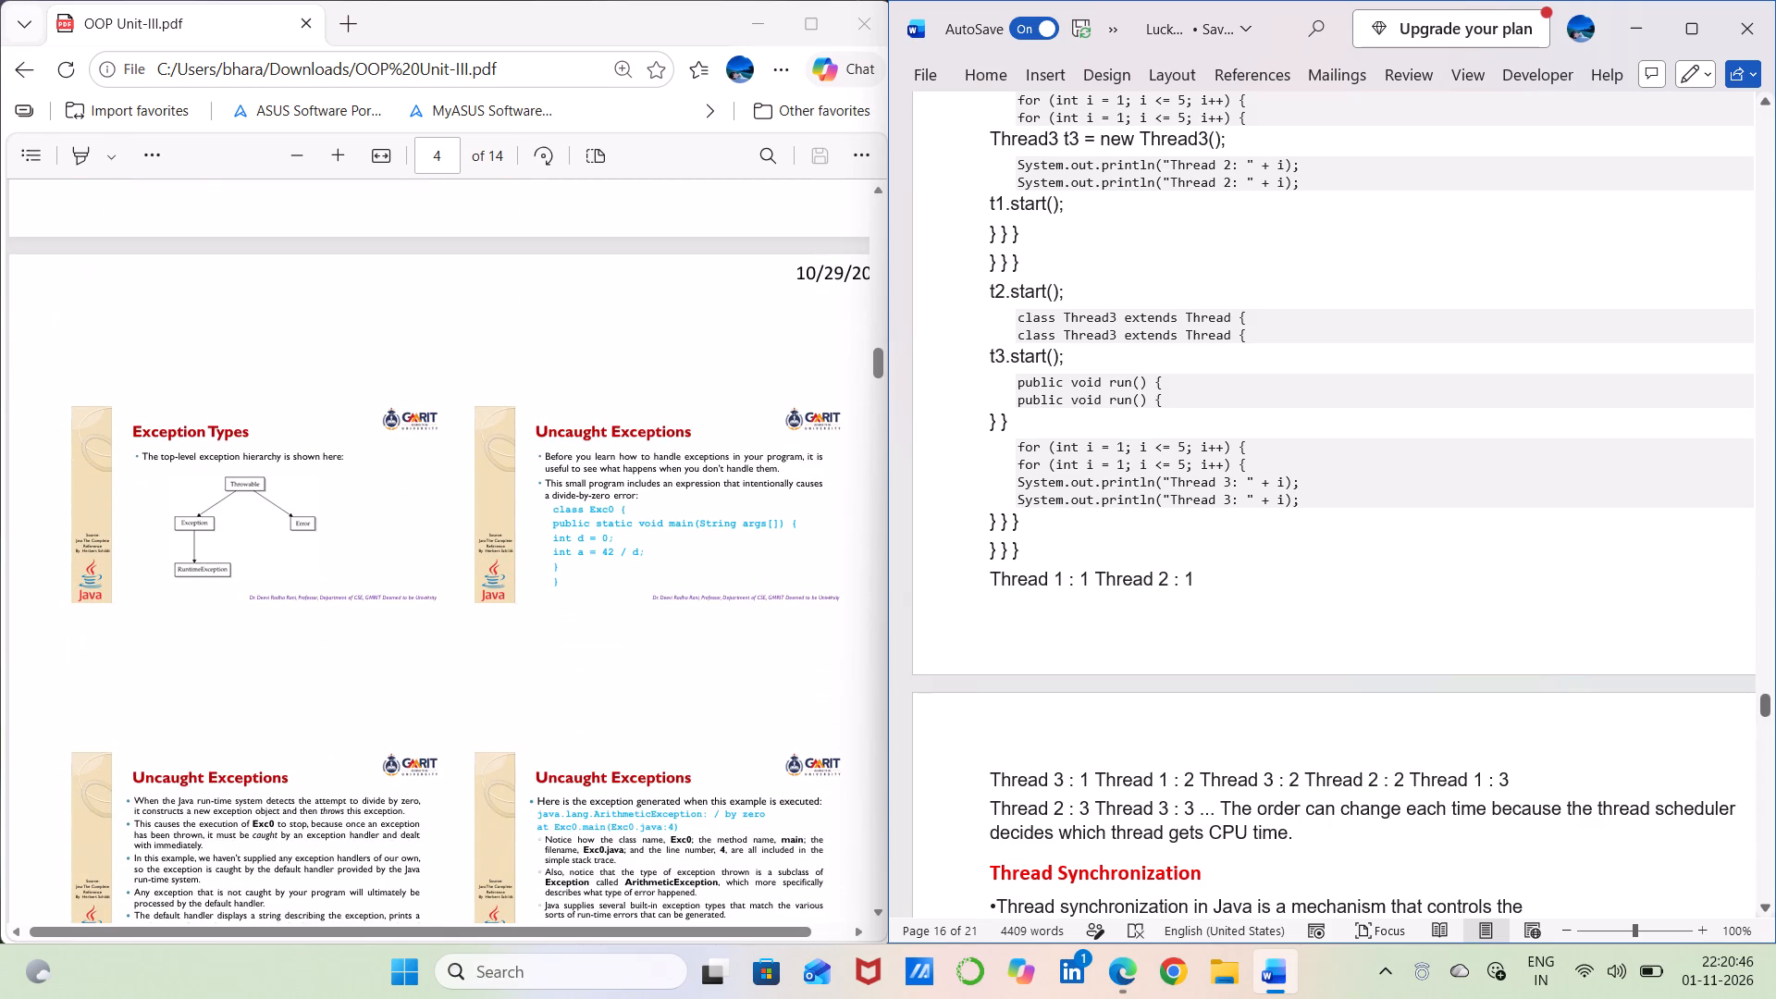
# Look back through the notes from the run-time errors section through Exception Handling to the Exception Types section.
pyautogui.scroll(3, 1255, 350)
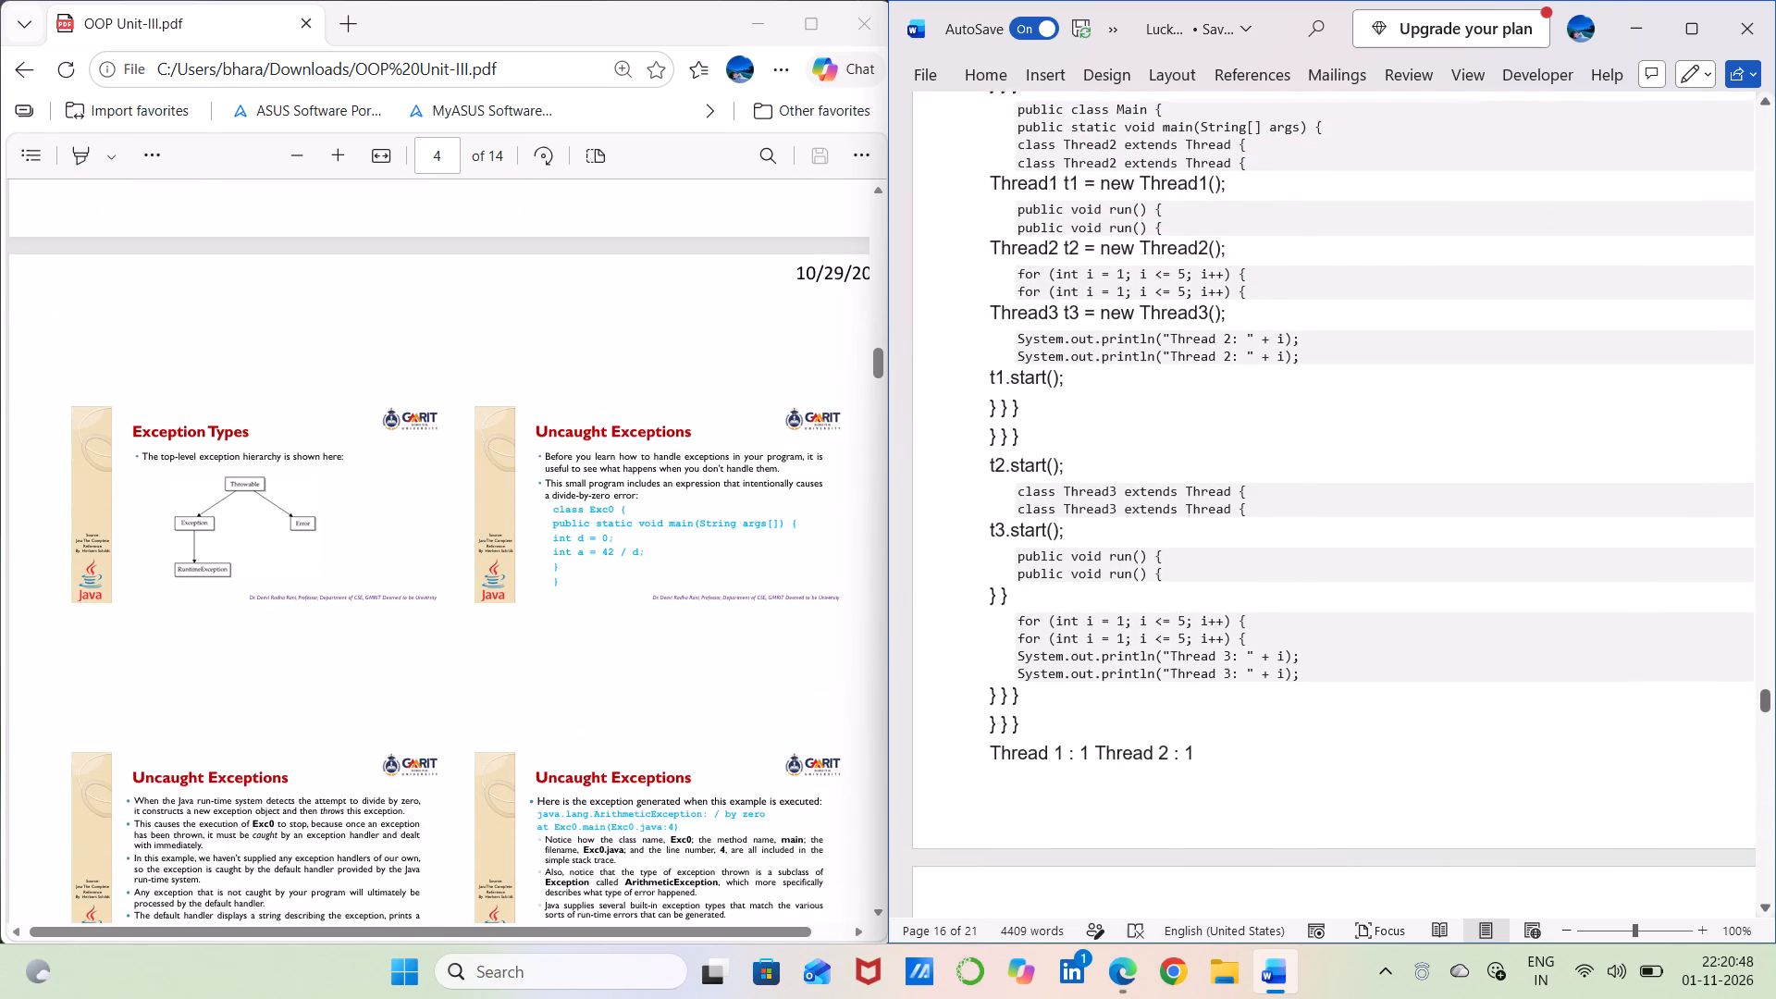
pyautogui.scroll(5, 1255, 350)
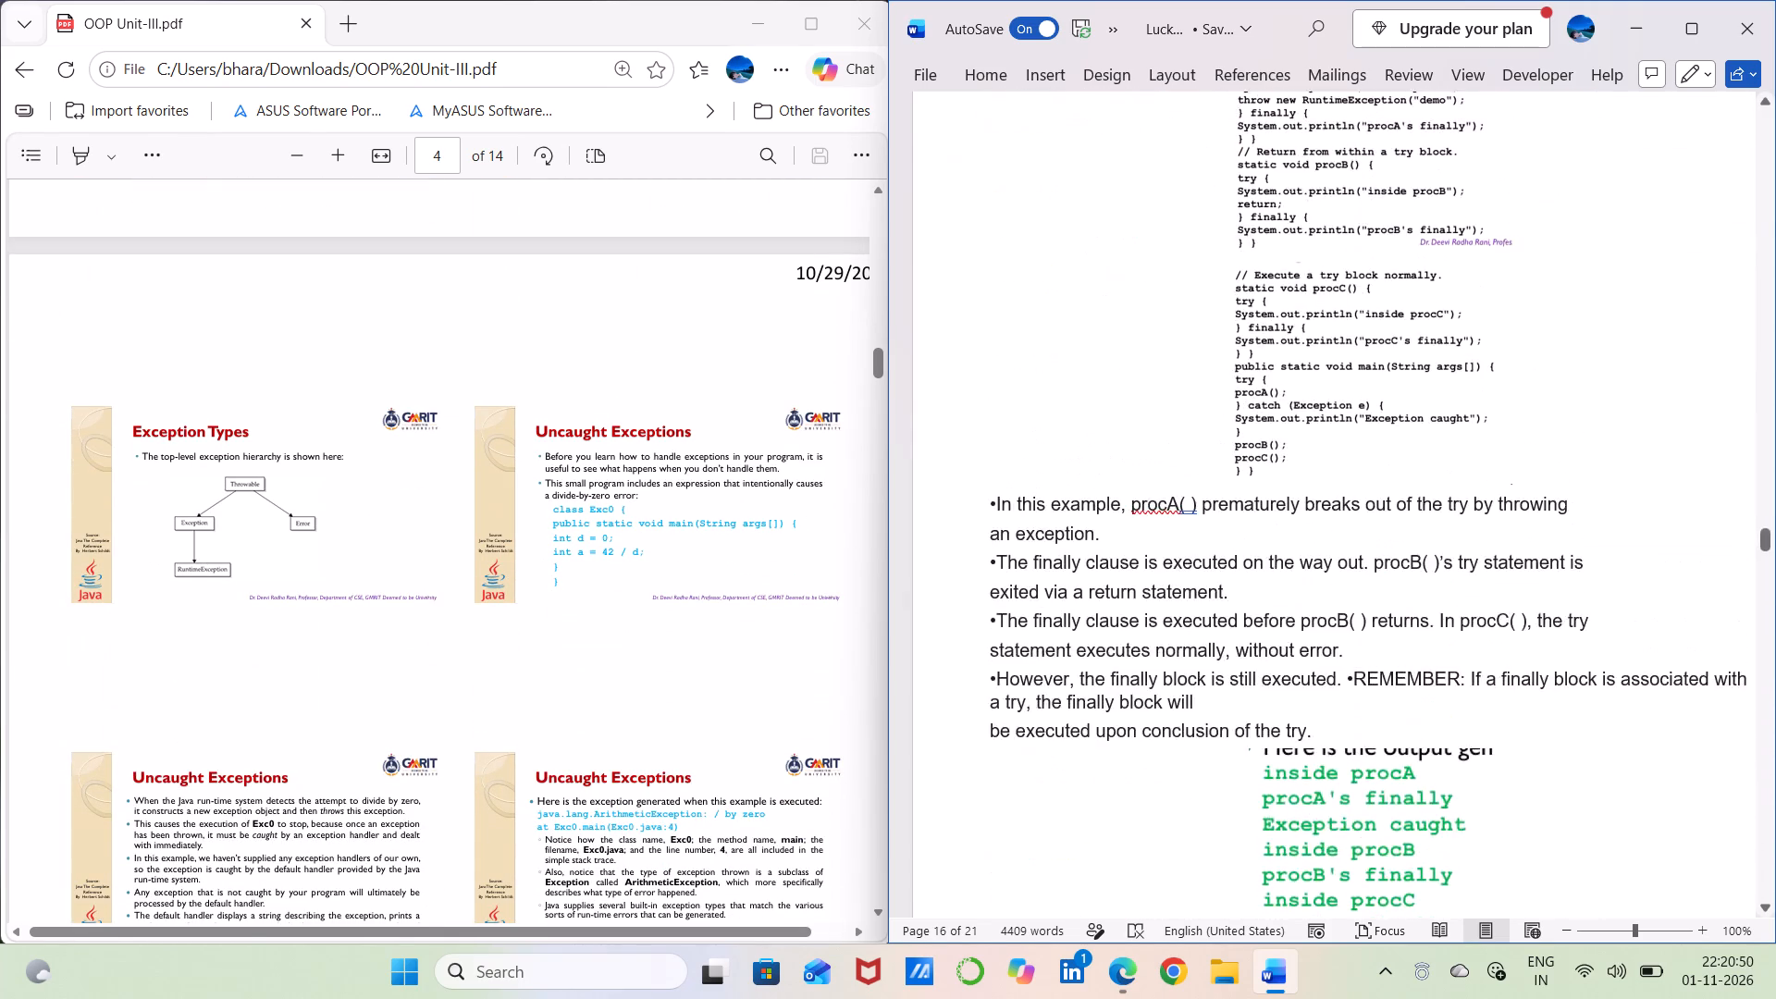
pyautogui.scroll(17, 1255, 350)
pyautogui.scroll(-1, 1332, 822)
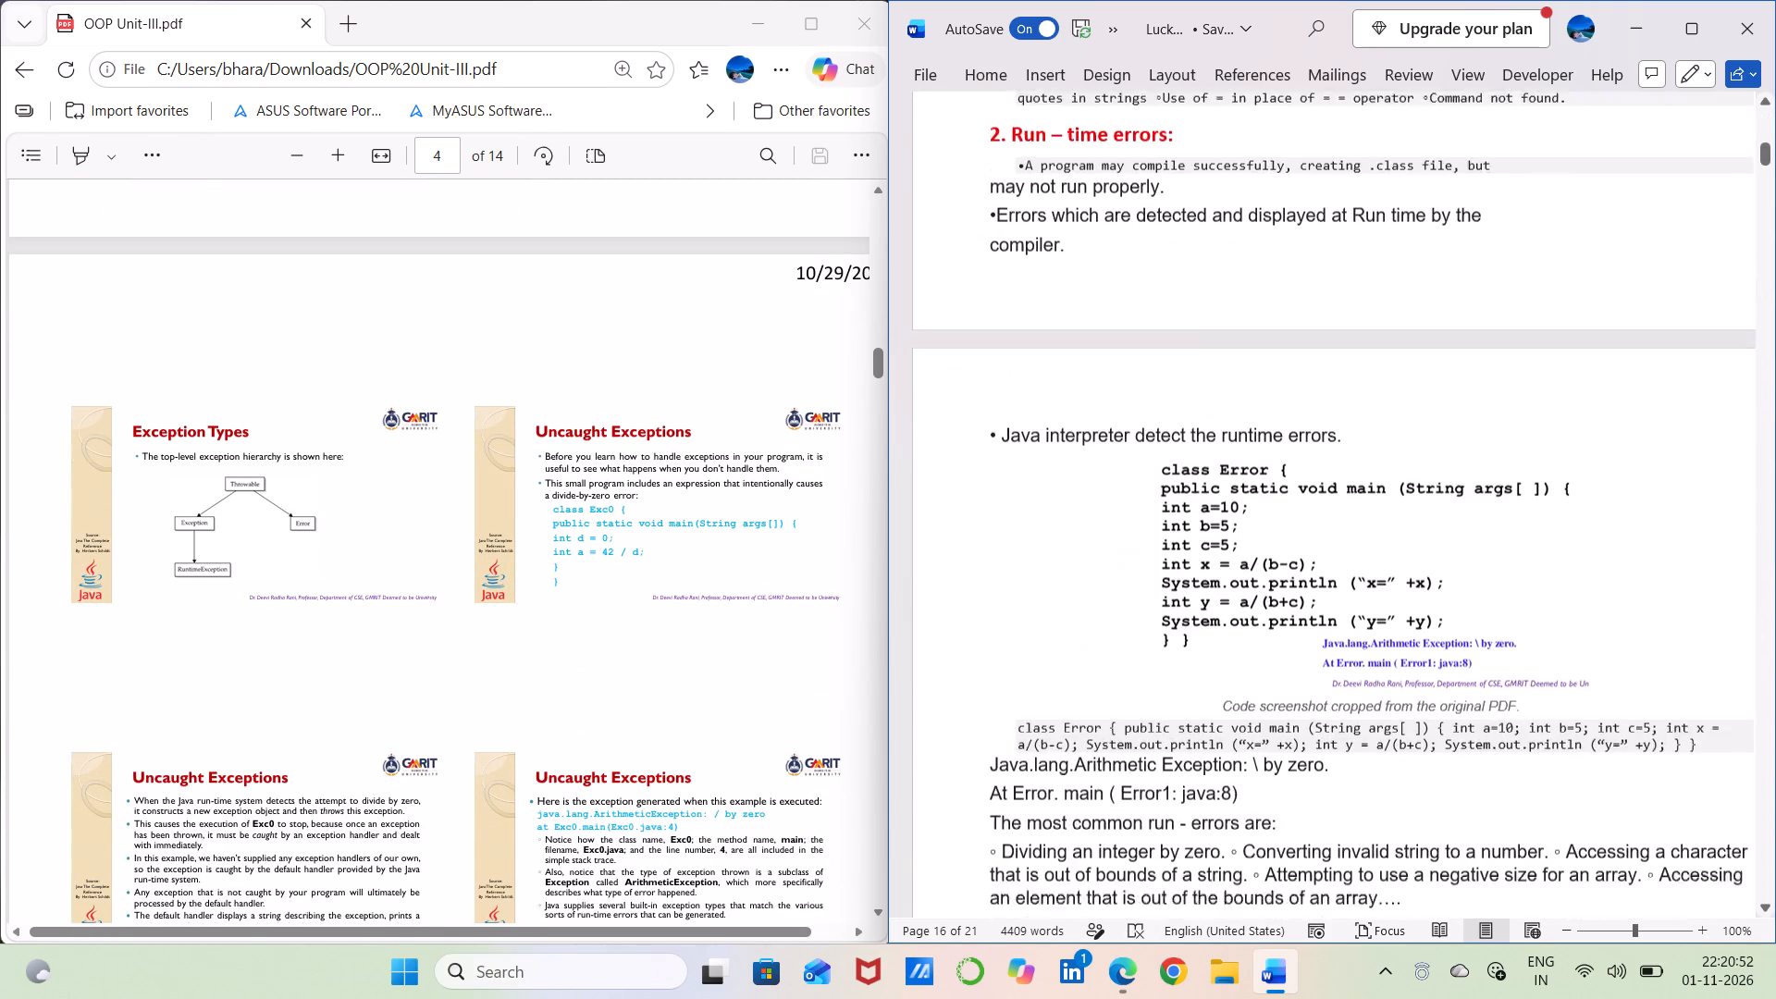
pyautogui.scroll(-2, 1332, 822)
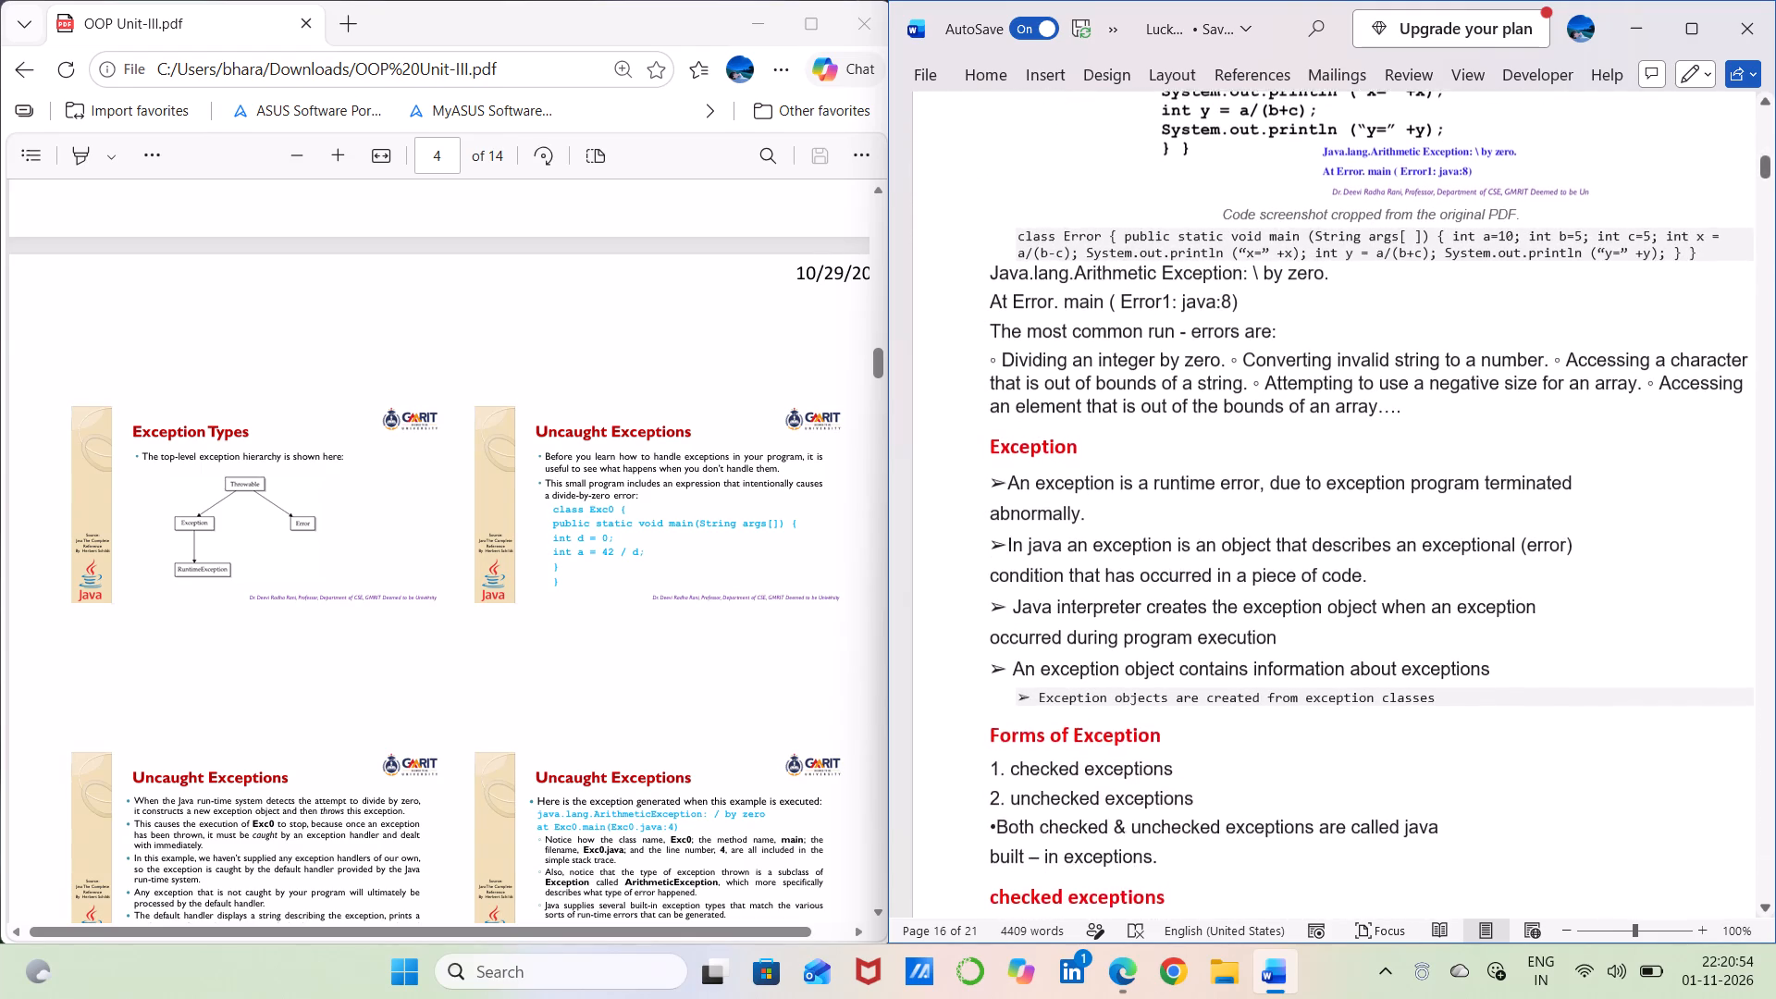
pyautogui.scroll(-2, 1332, 822)
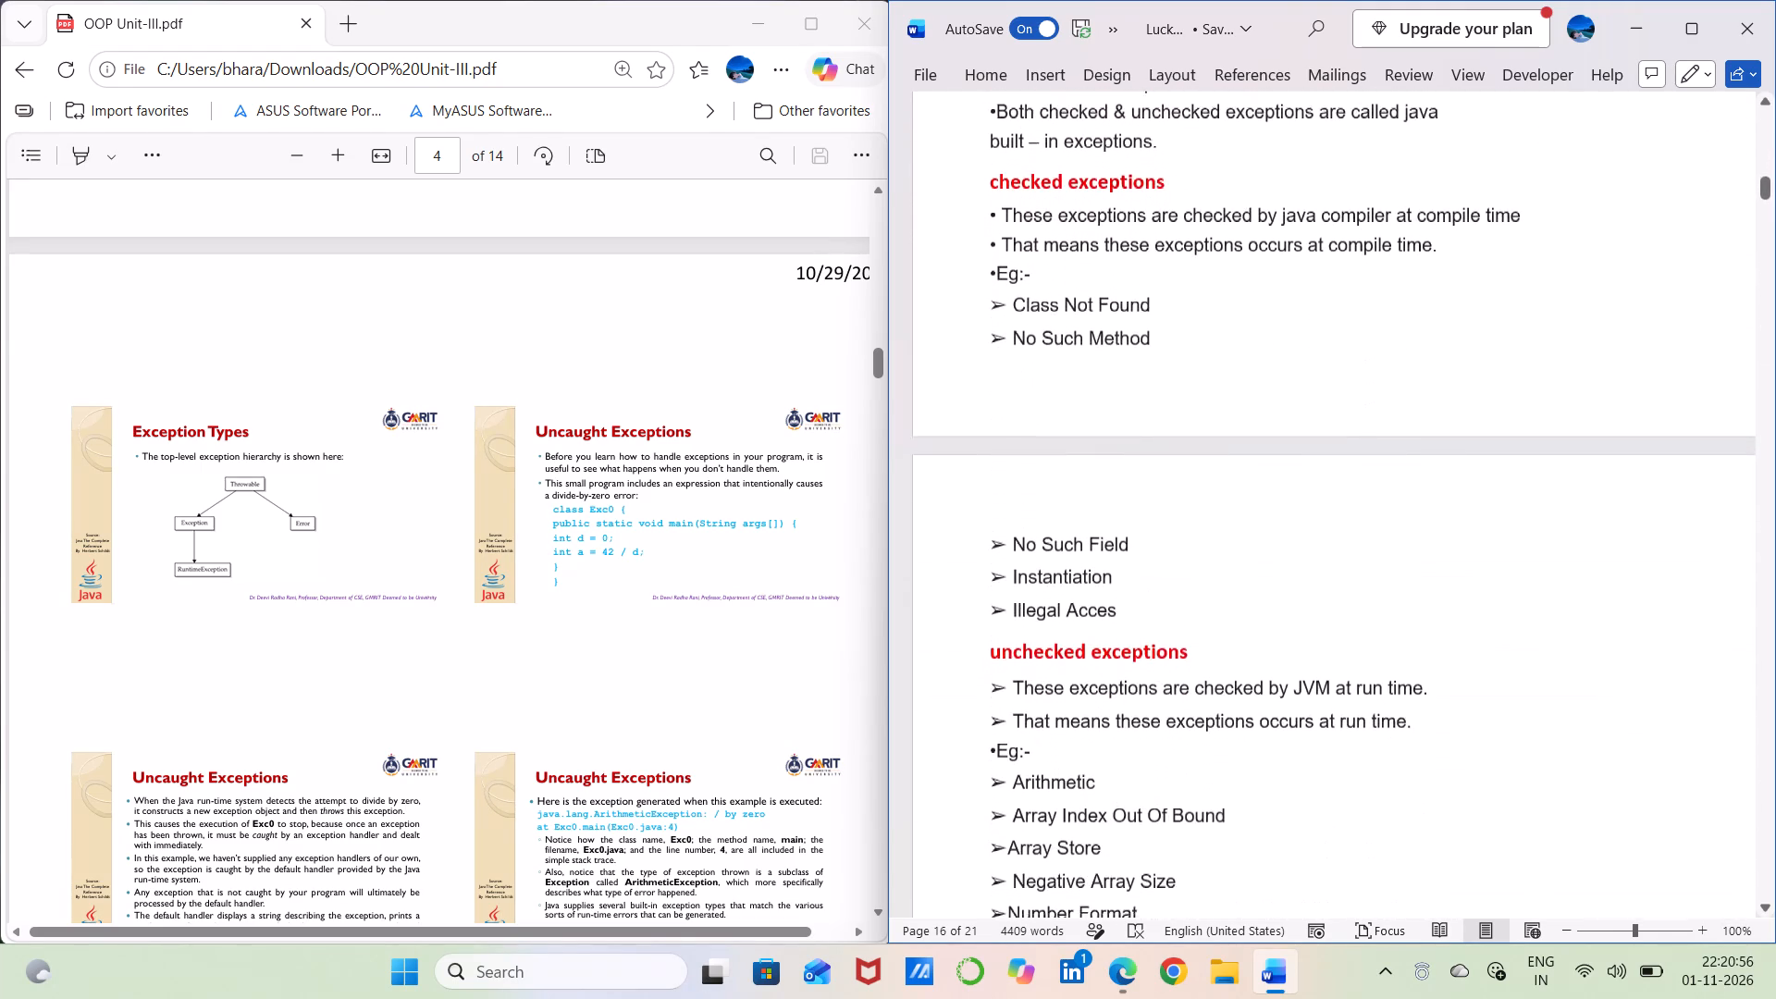
pyautogui.scroll(-2, 1332, 822)
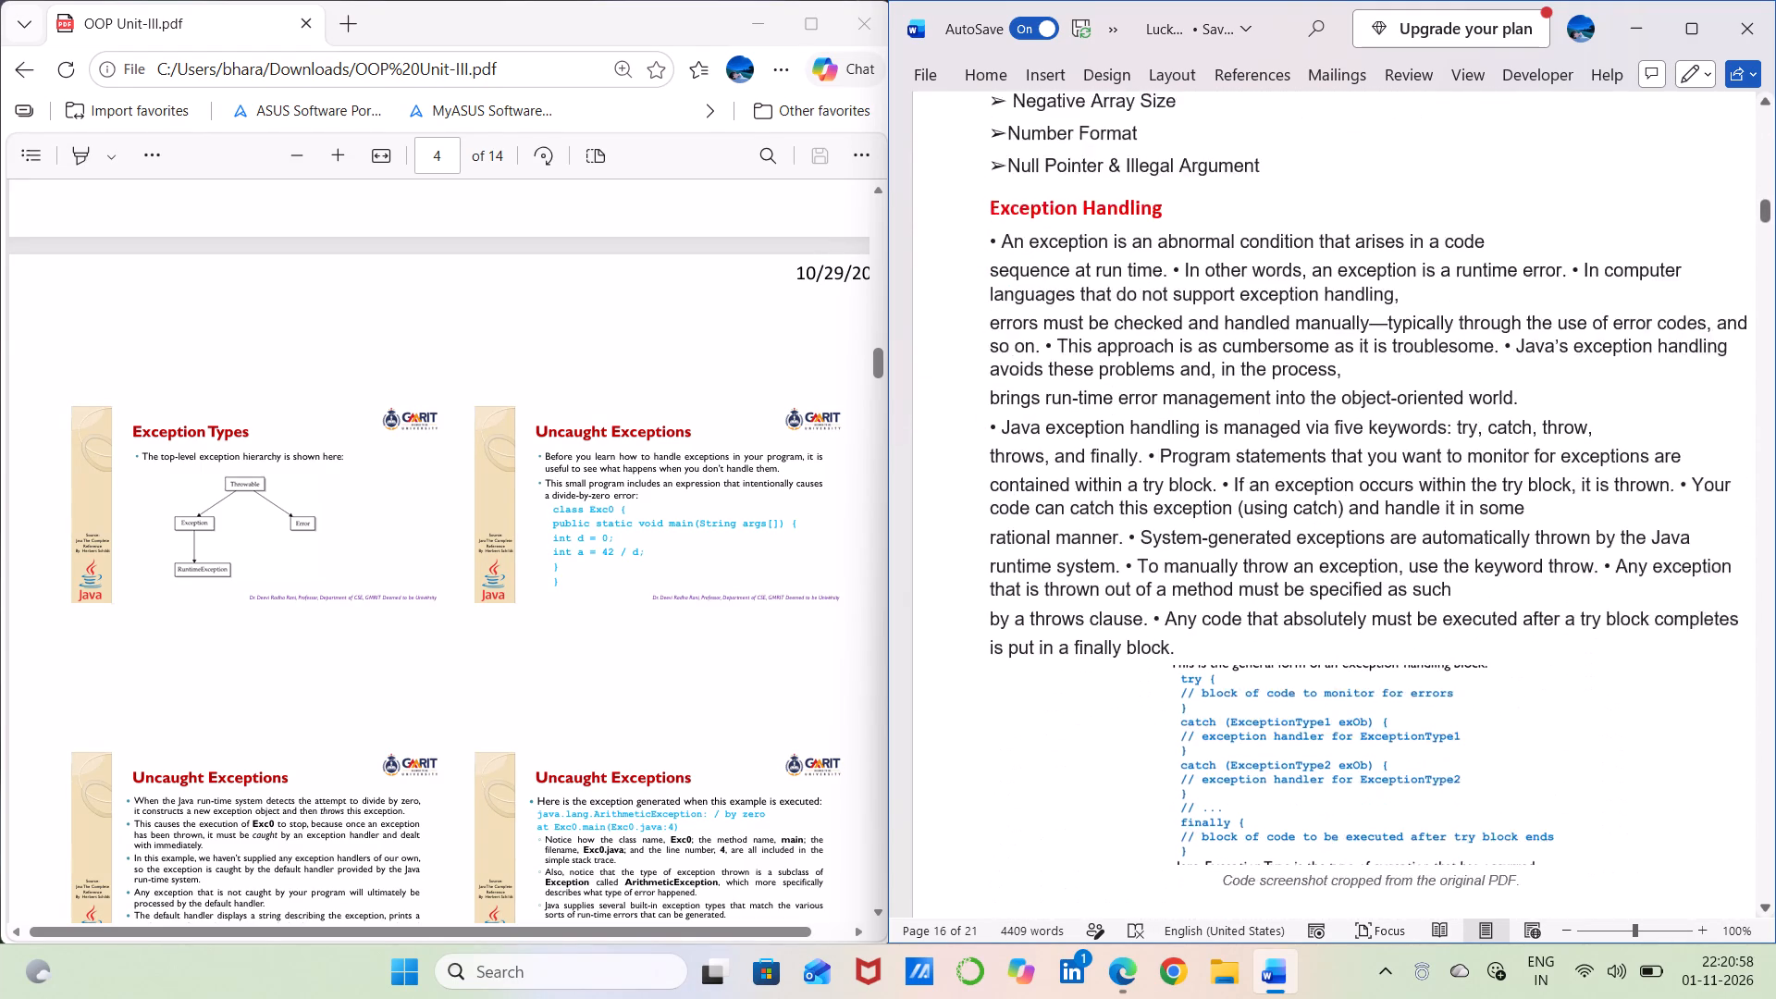
pyautogui.scroll(-1, 1332, 822)
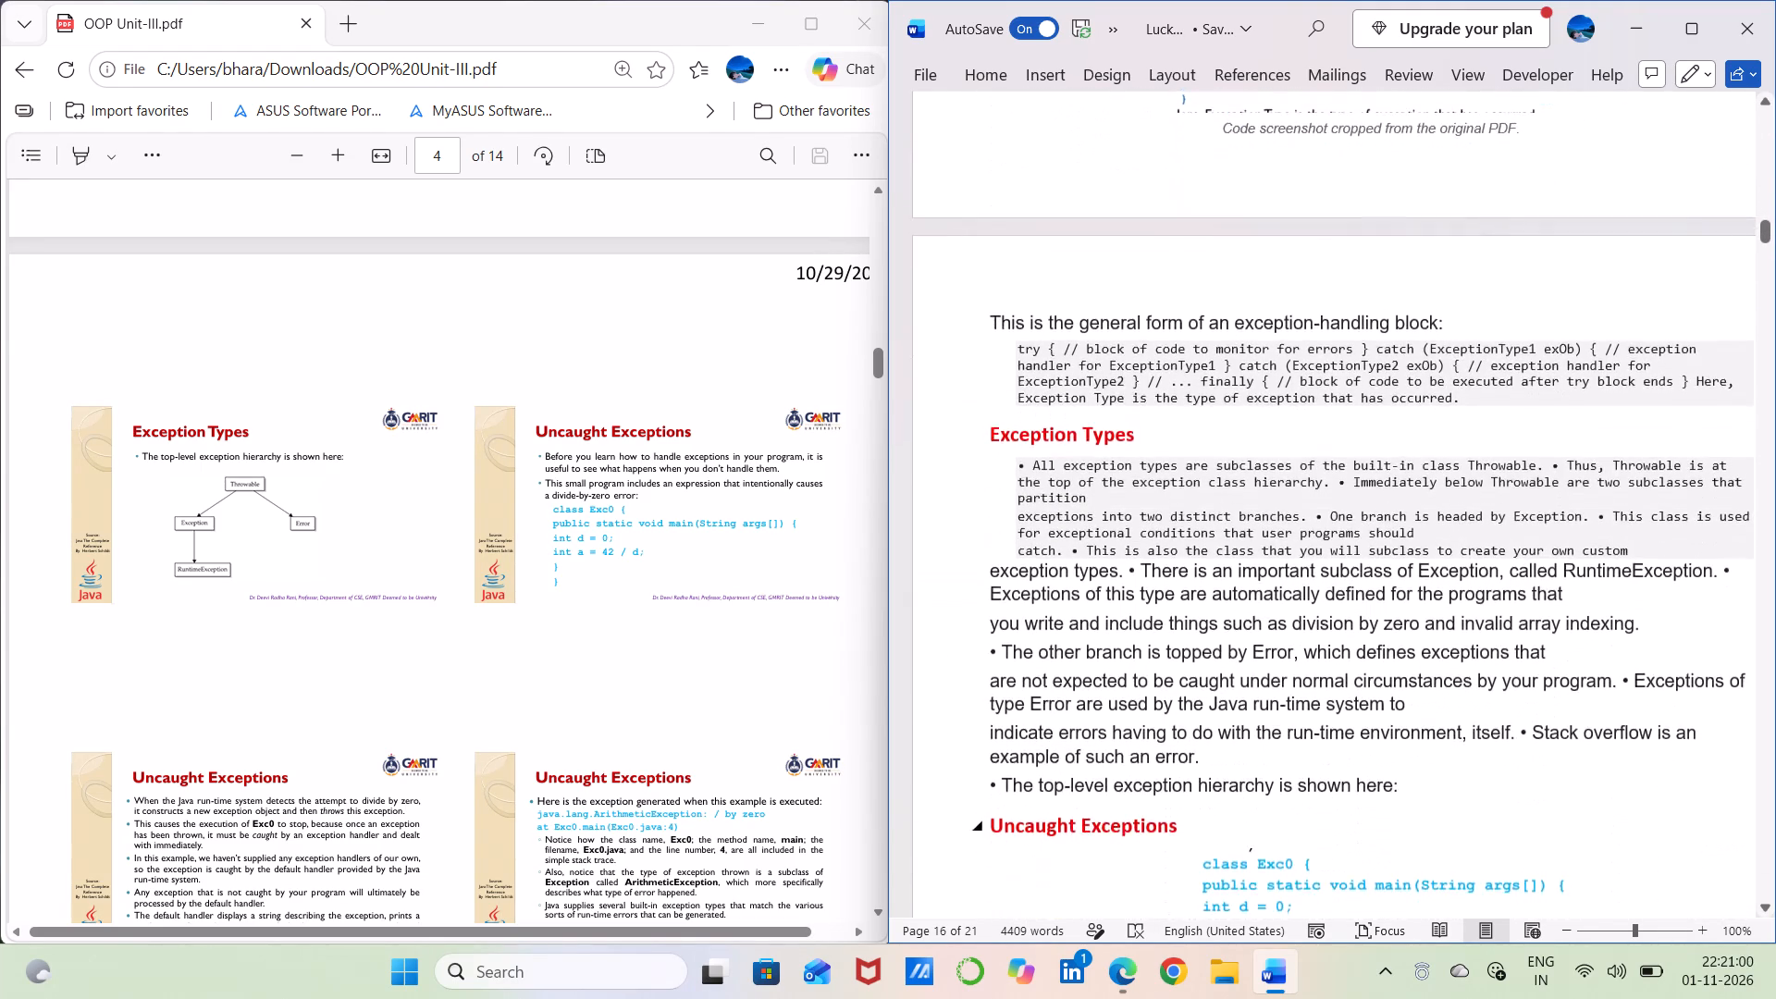
pyautogui.scroll(-1, 1332, 822)
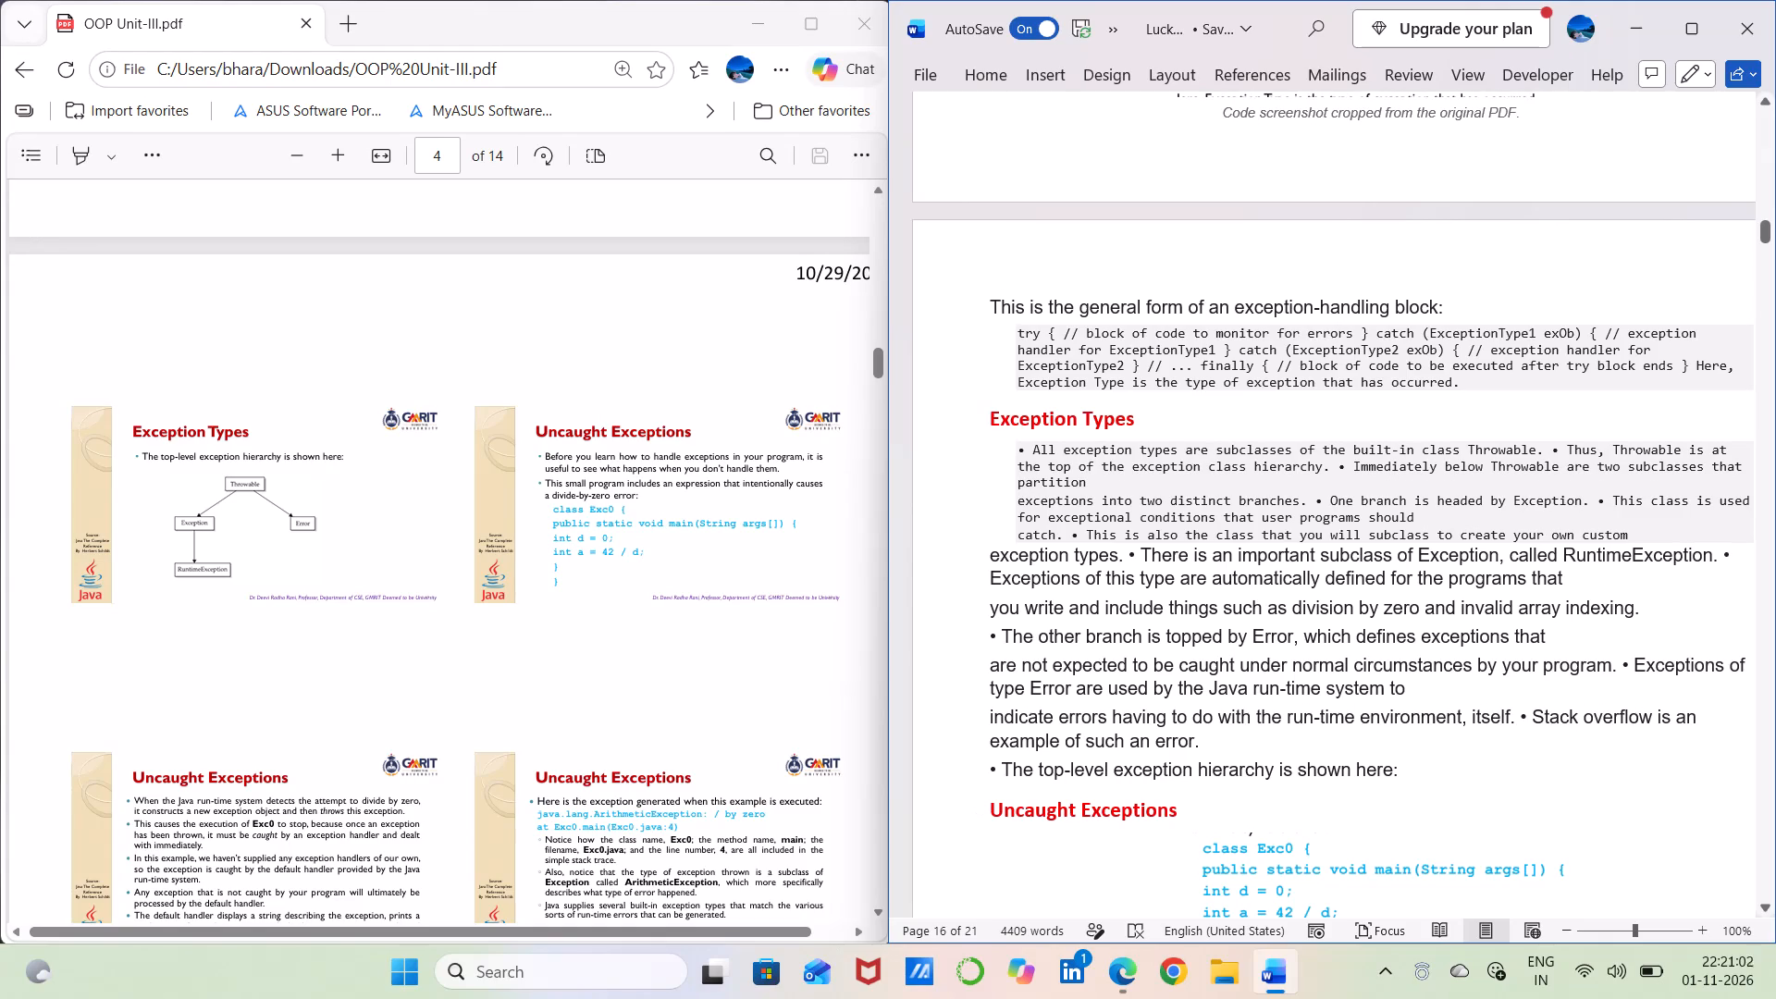
pyautogui.click(1016, 450)
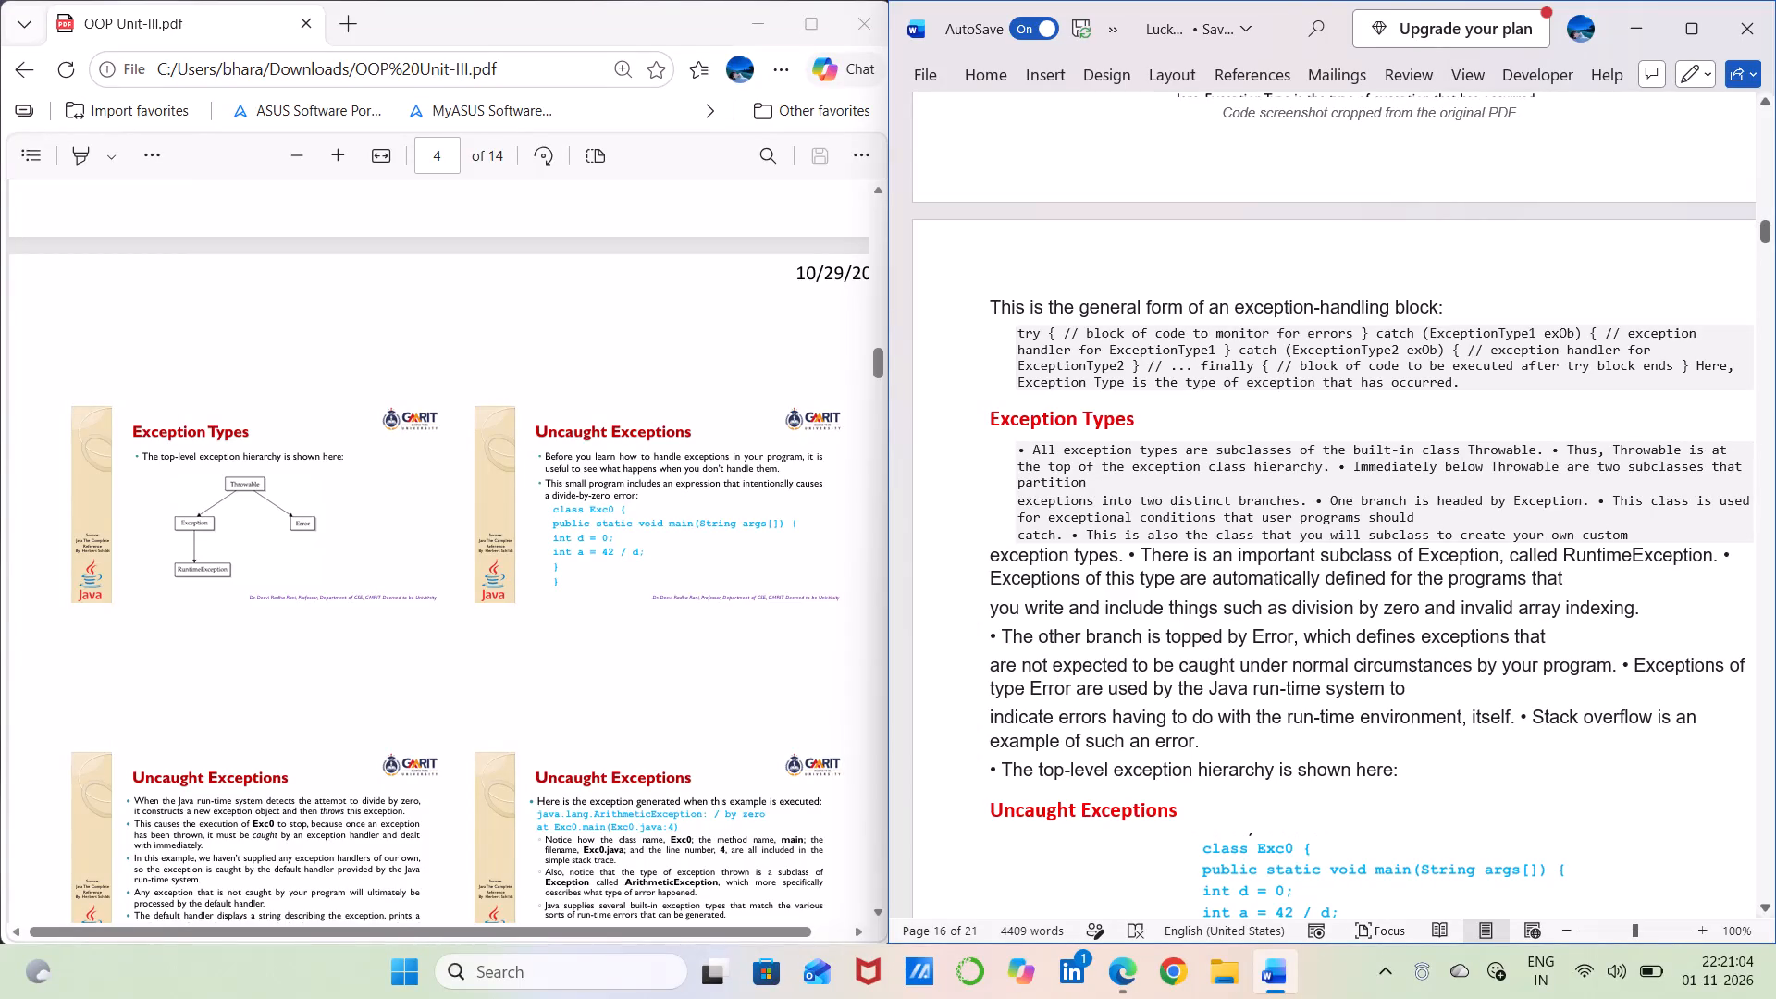
# Cut the "Code screenshot cropped from the original PDF." caption below the try/catch/finally general-form image.
pyautogui.scroll(1, 1015, 325)
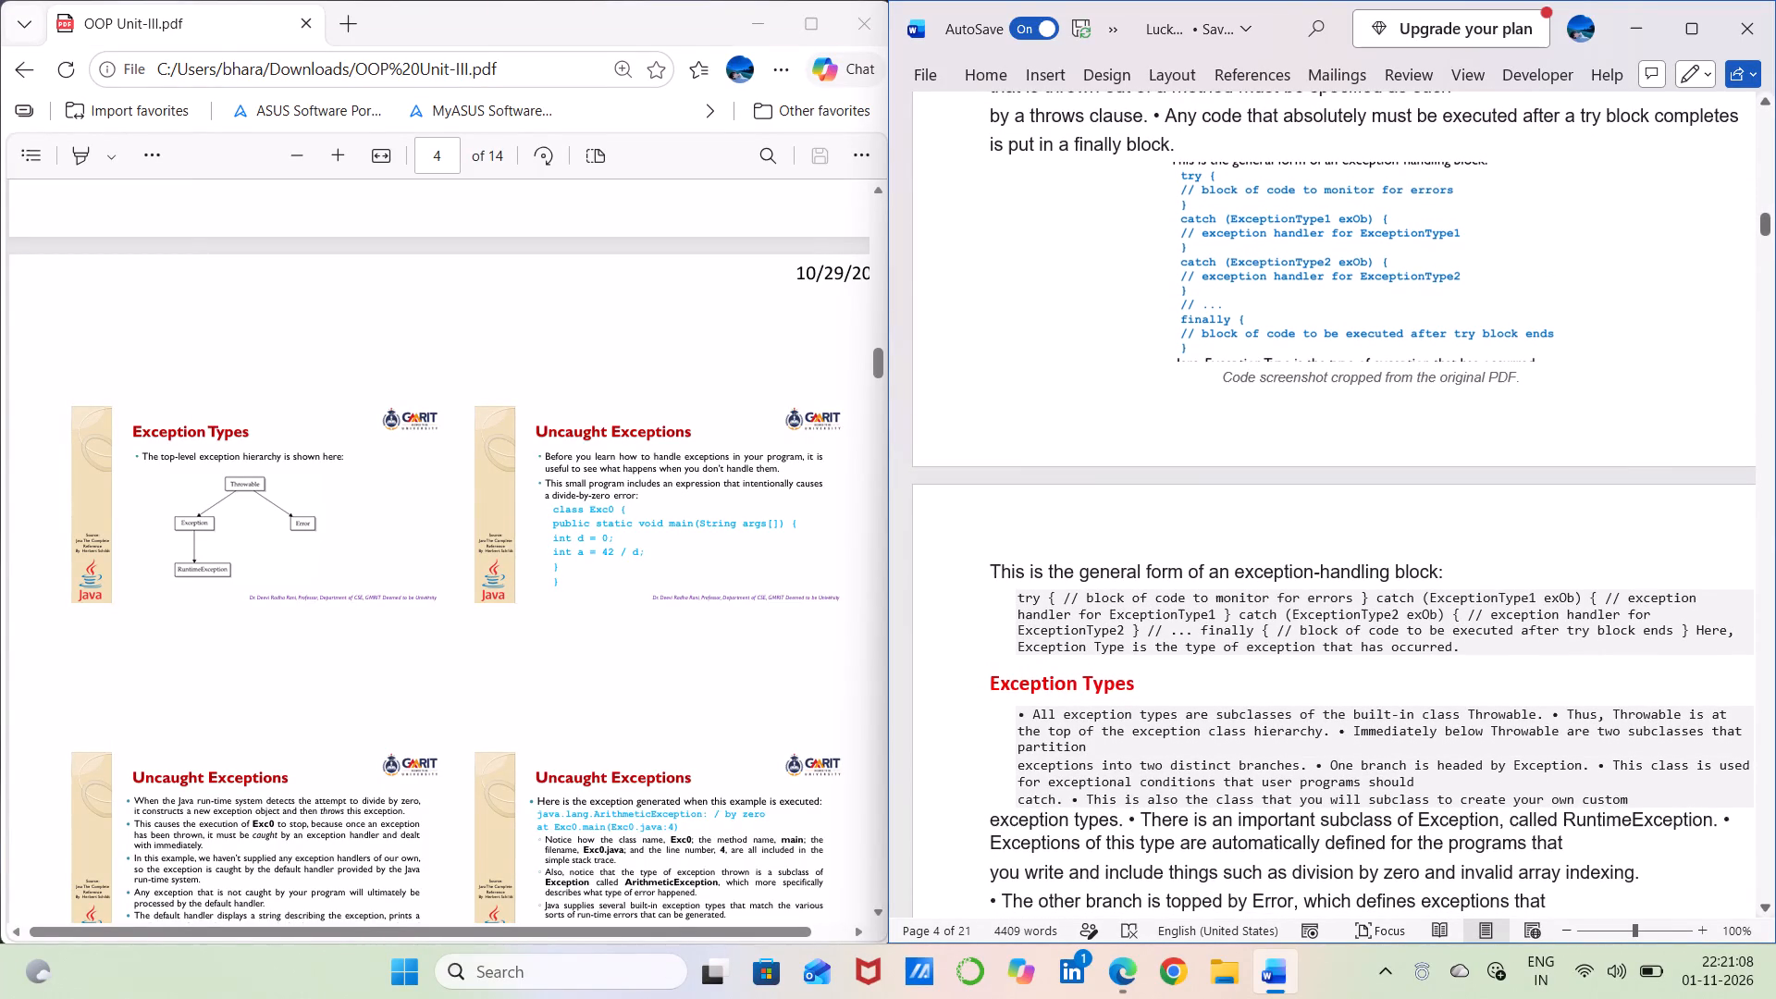
pyautogui.moveTo(1213, 372); pyautogui.dragTo(1482, 405)
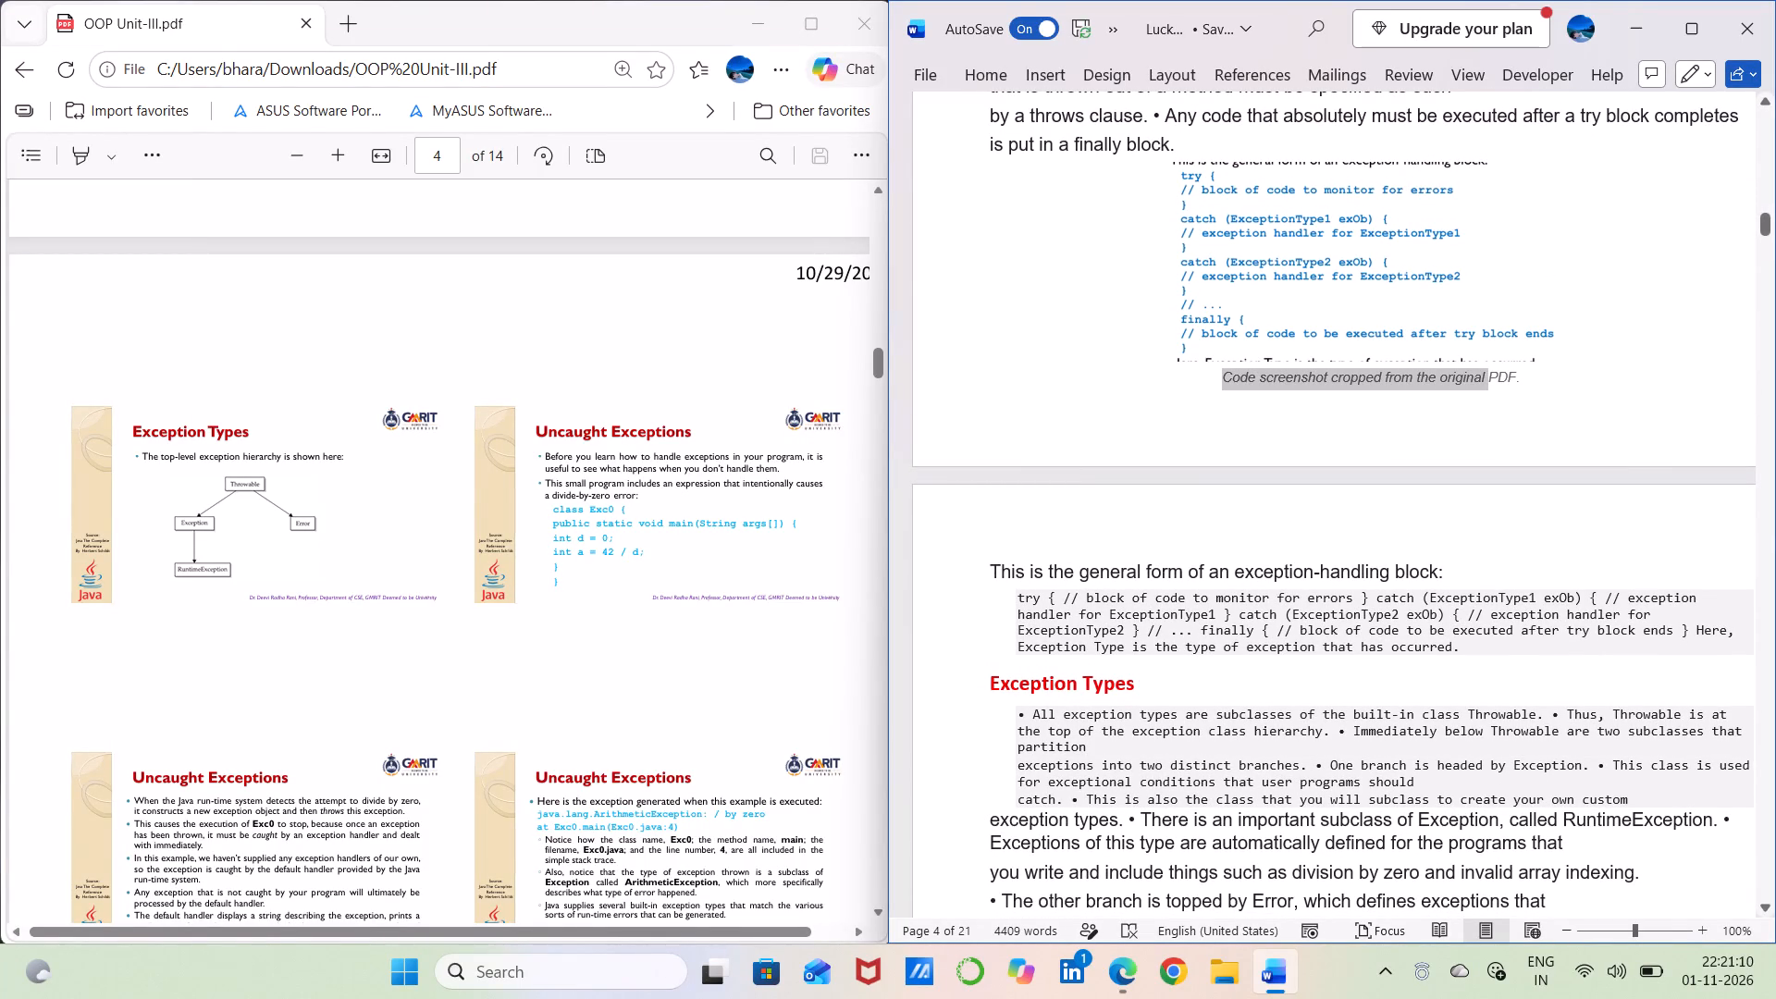
pyautogui.moveTo(1482, 405); pyautogui.dragTo(1542, 411)
pyautogui.hotkey('ctrl', 'x')
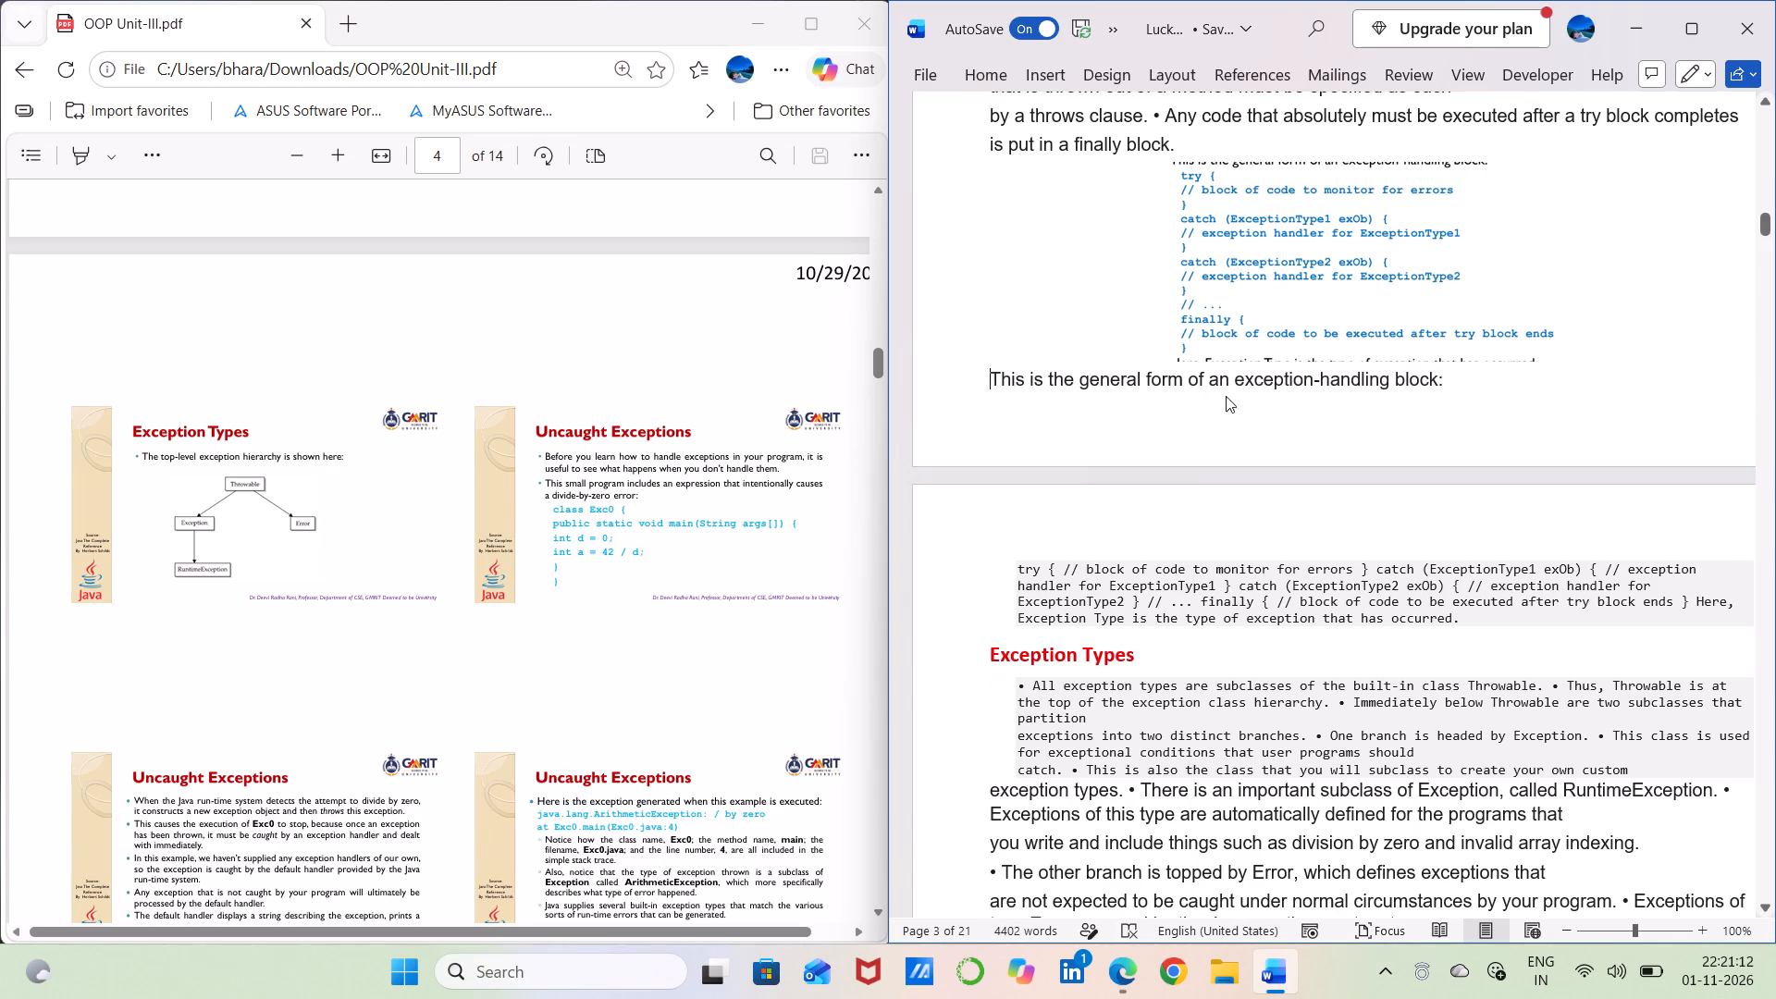
# Cut the "This is the general form of an exception-handling block:" line and the flattened try/catch/finally code before the Exception Types heading.
pyautogui.moveTo(993, 376); pyautogui.dragTo(1634, 302)
pyautogui.moveTo(1634, 302); pyautogui.dragTo(1615, 317)
pyautogui.moveTo(989, 383); pyautogui.dragTo(1452, 383)
pyautogui.hotkey('ctrl', 'x')
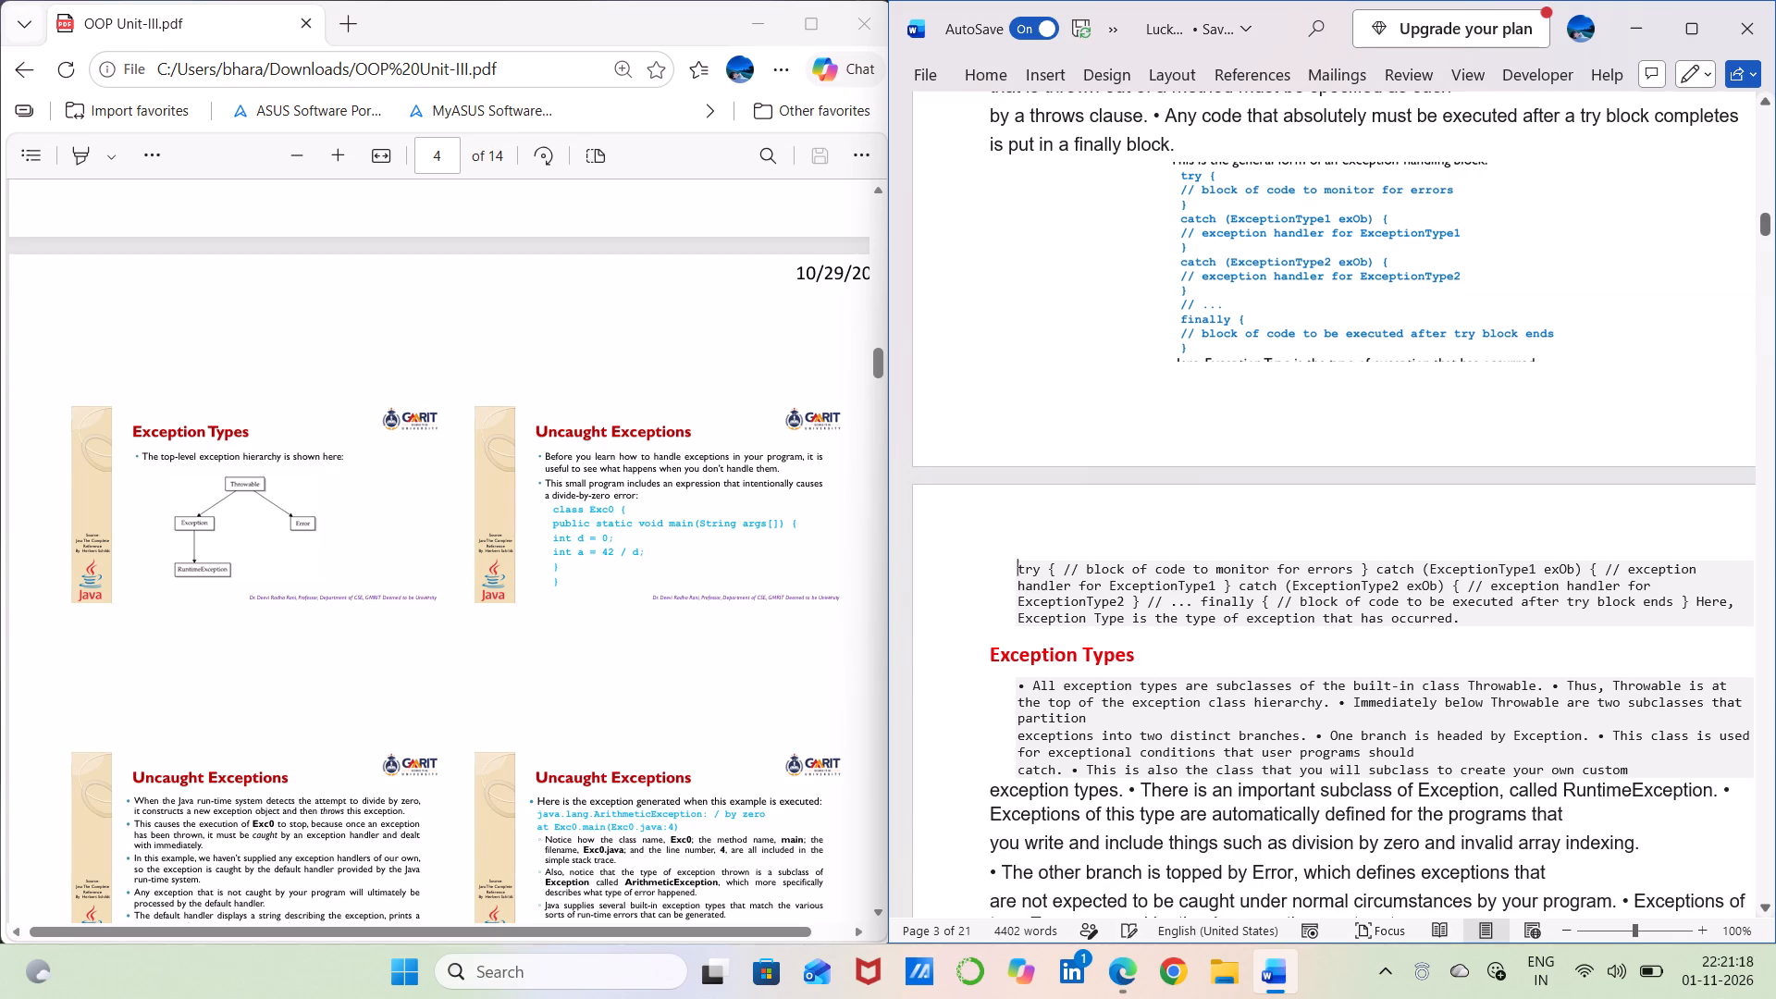
pyautogui.moveTo(1015, 566); pyautogui.dragTo(1460, 616)
pyautogui.hotkey('ctrl', 'x')
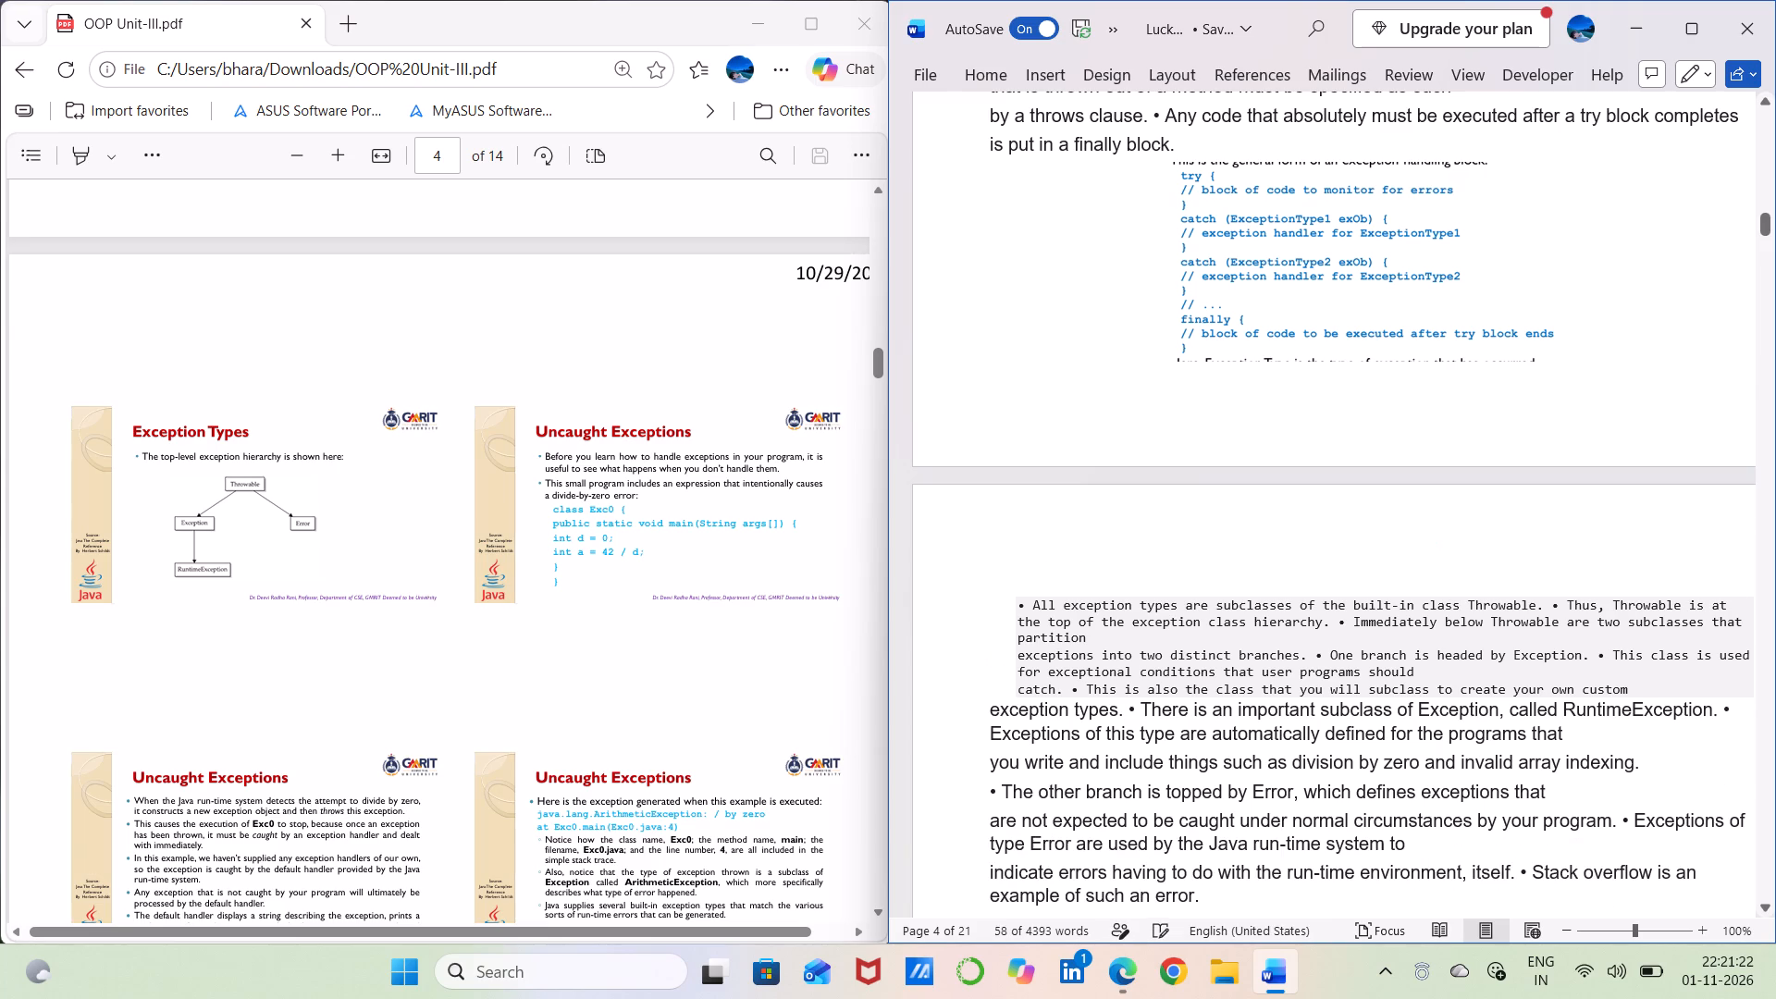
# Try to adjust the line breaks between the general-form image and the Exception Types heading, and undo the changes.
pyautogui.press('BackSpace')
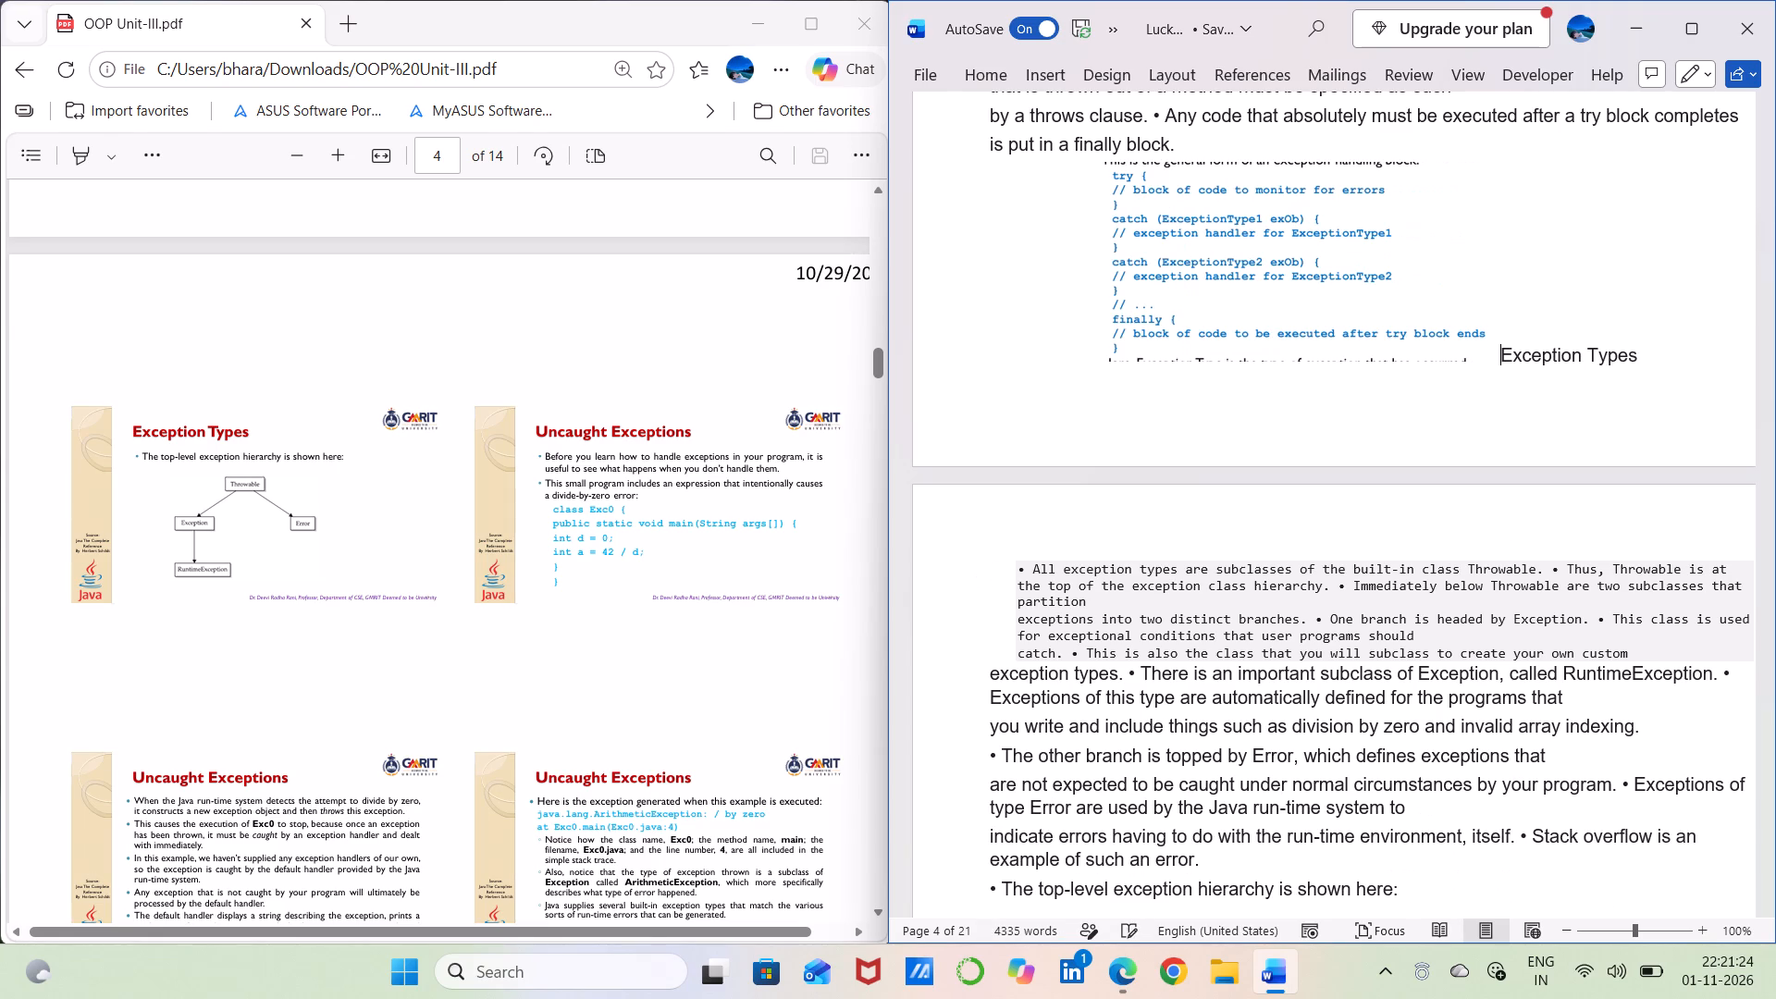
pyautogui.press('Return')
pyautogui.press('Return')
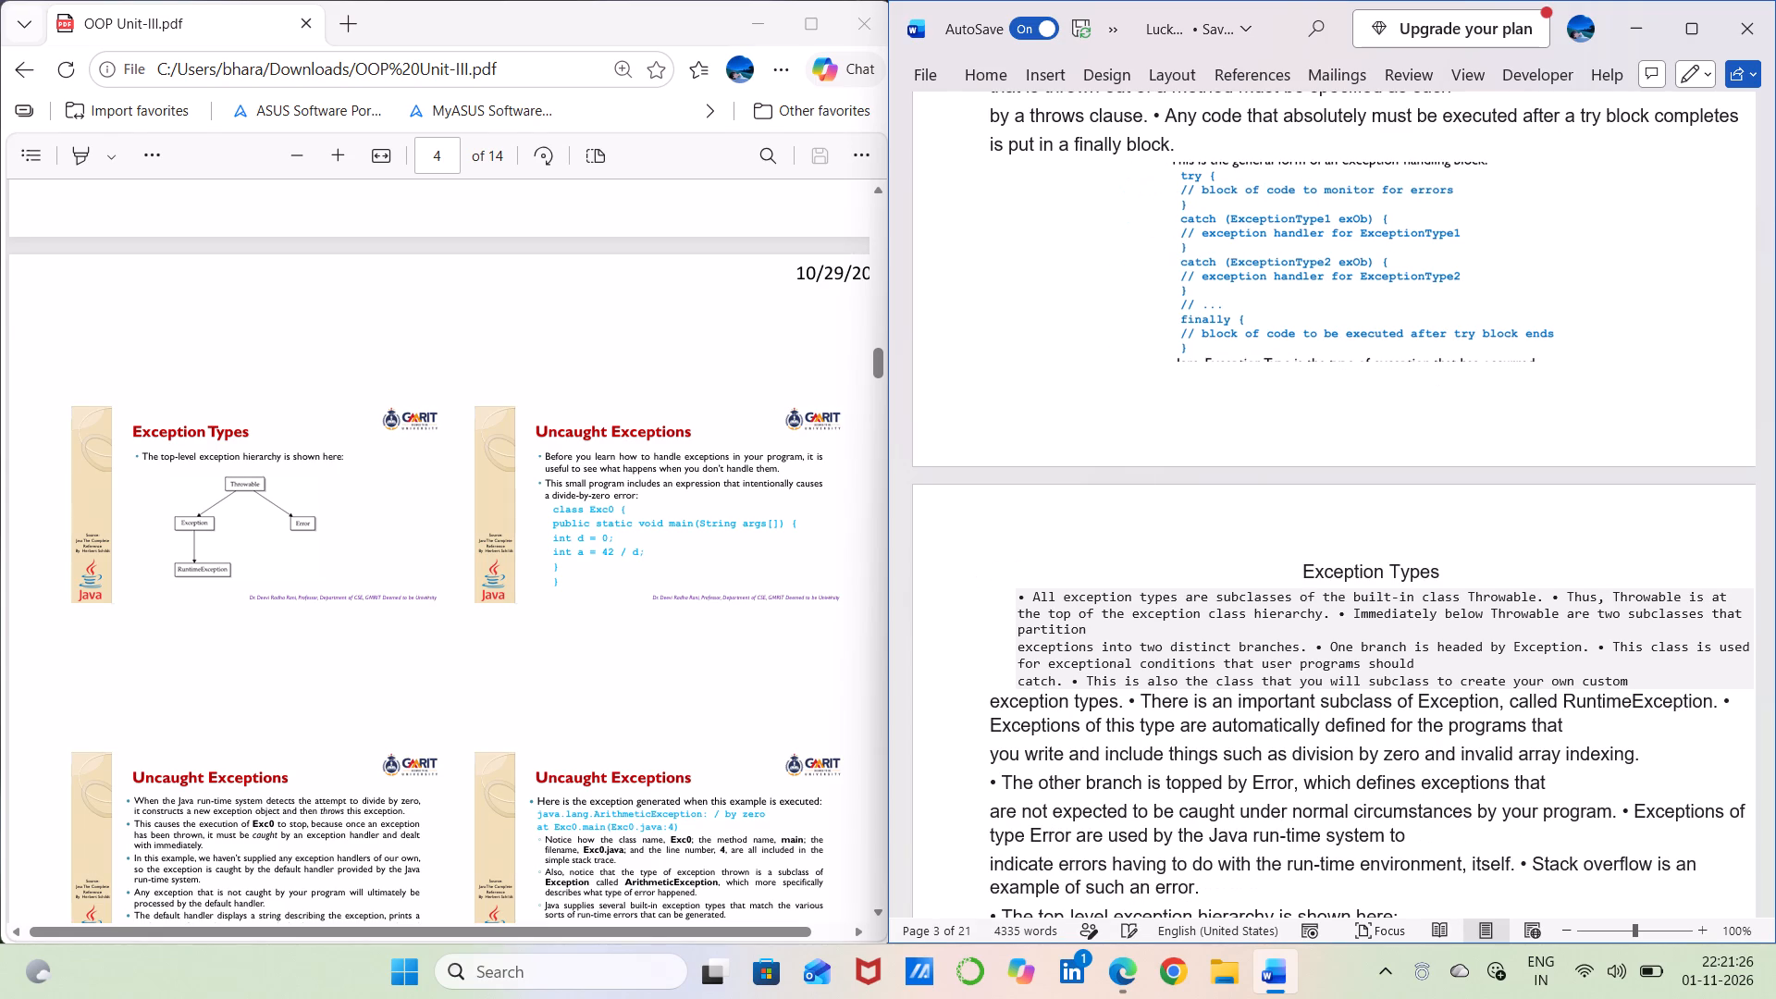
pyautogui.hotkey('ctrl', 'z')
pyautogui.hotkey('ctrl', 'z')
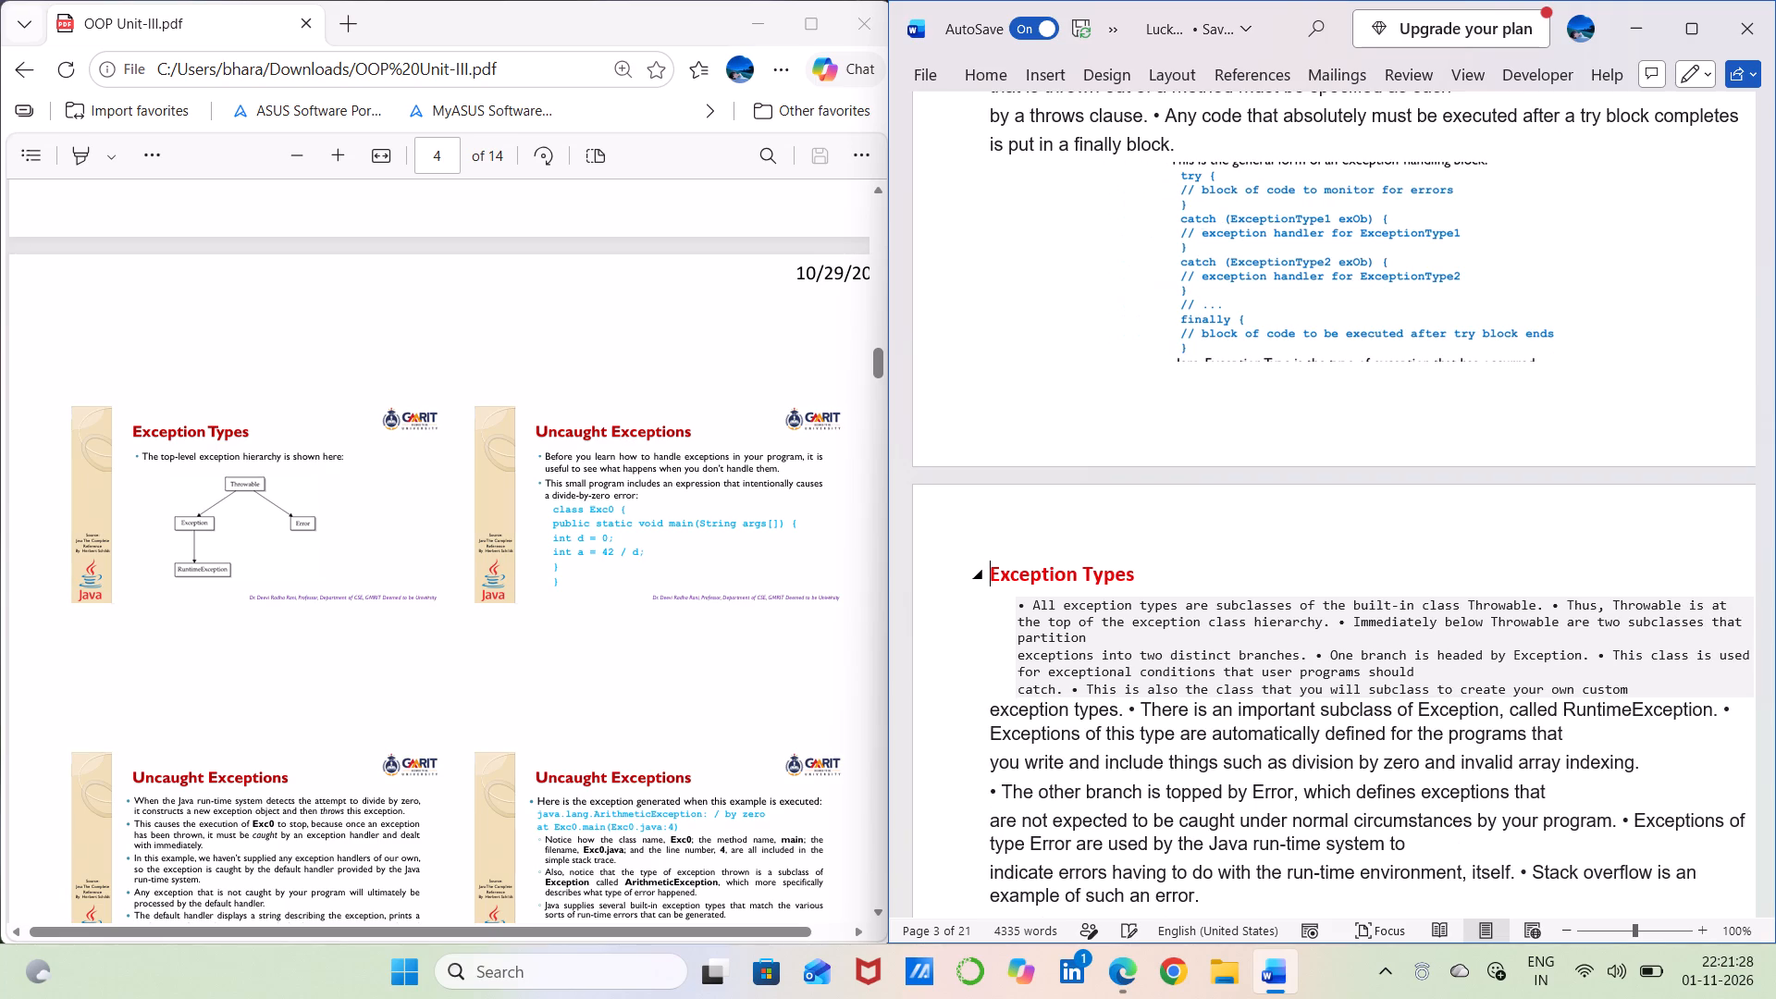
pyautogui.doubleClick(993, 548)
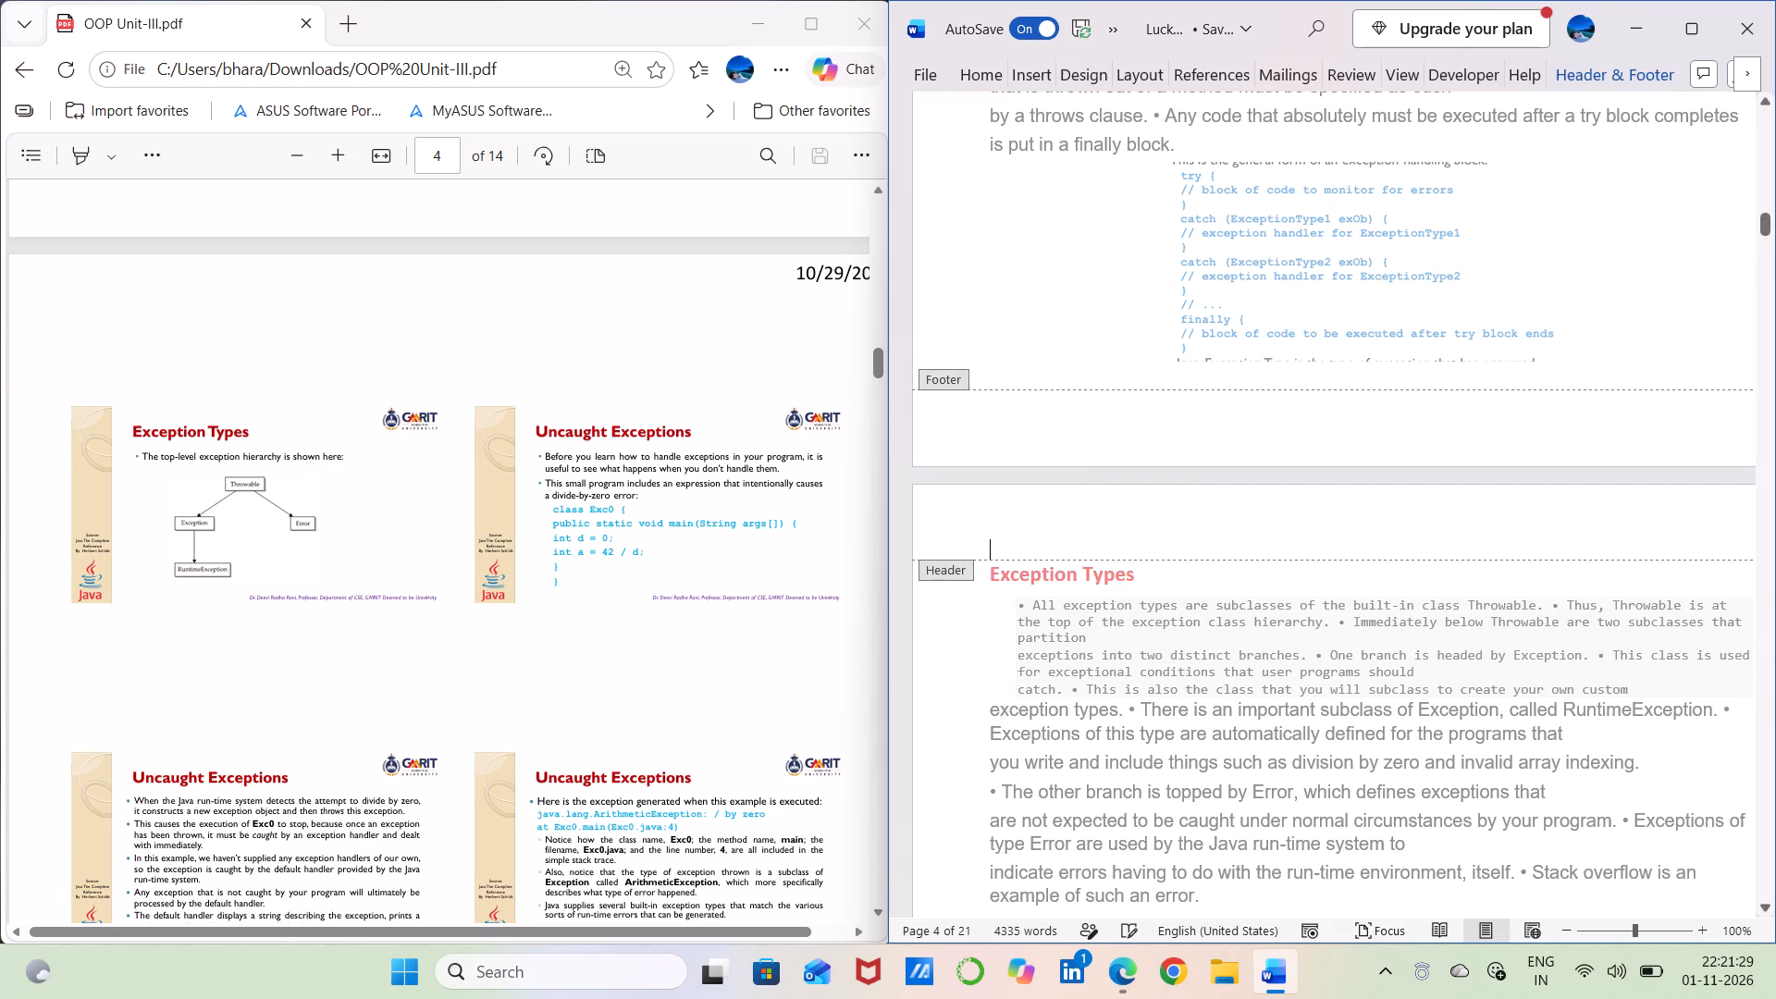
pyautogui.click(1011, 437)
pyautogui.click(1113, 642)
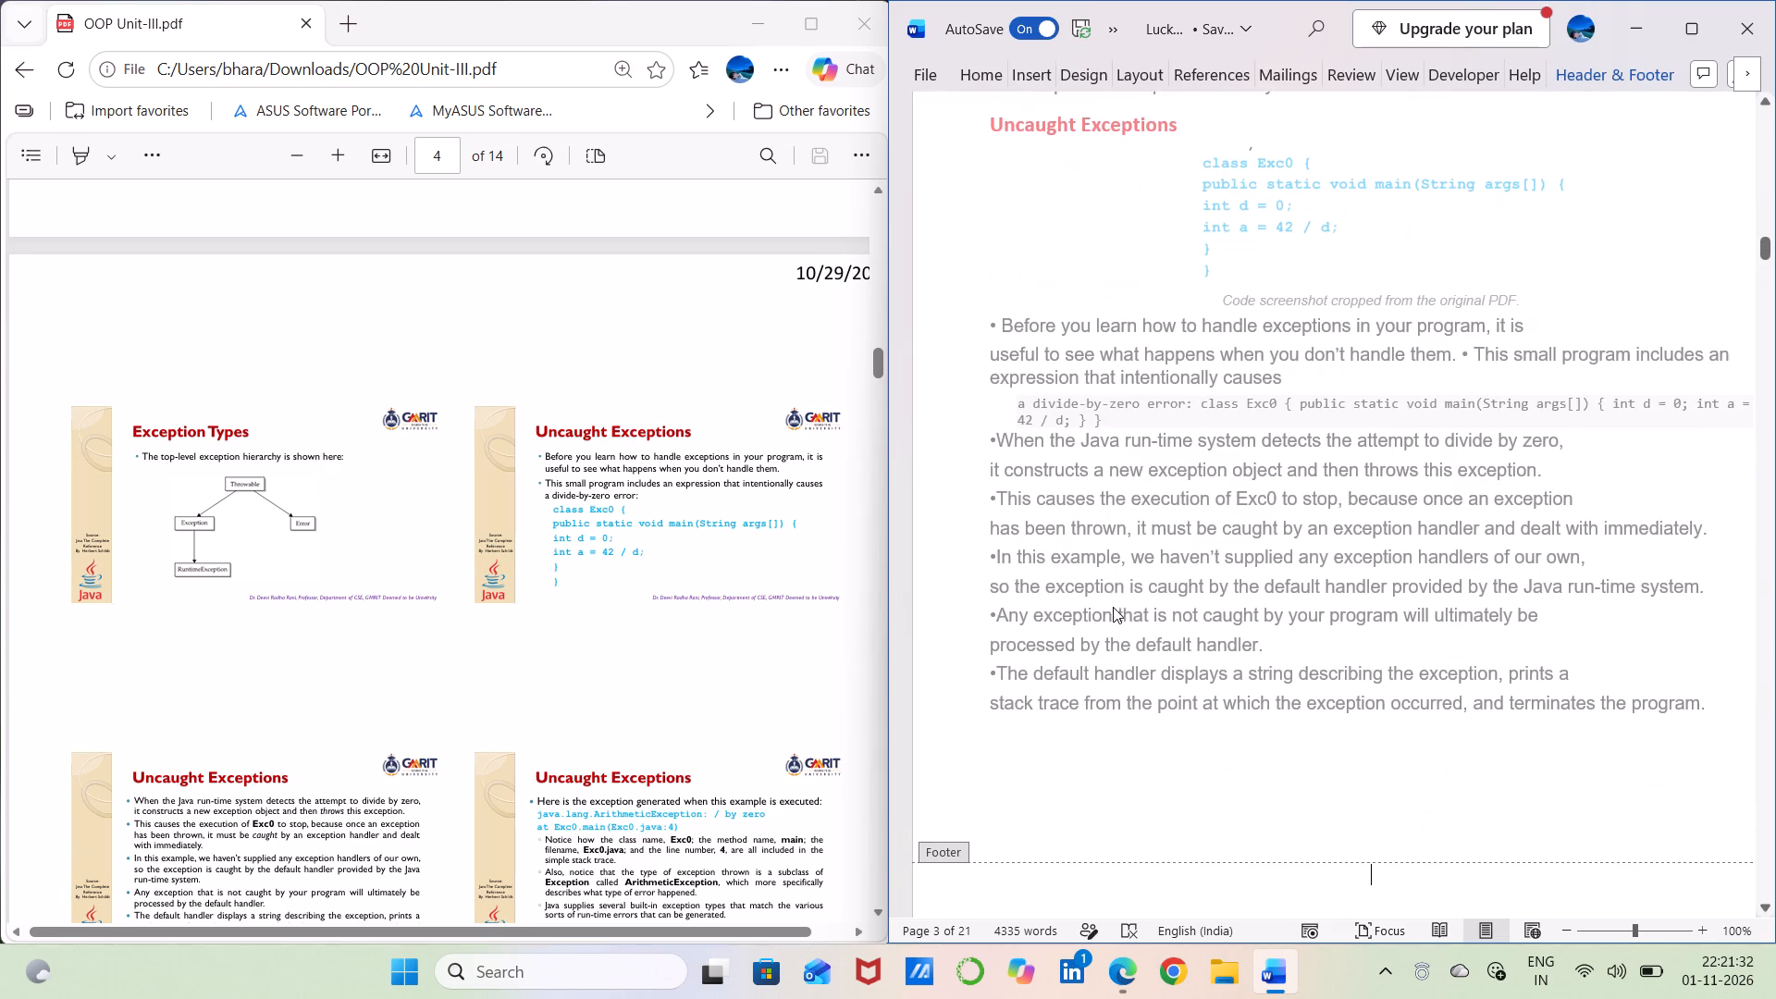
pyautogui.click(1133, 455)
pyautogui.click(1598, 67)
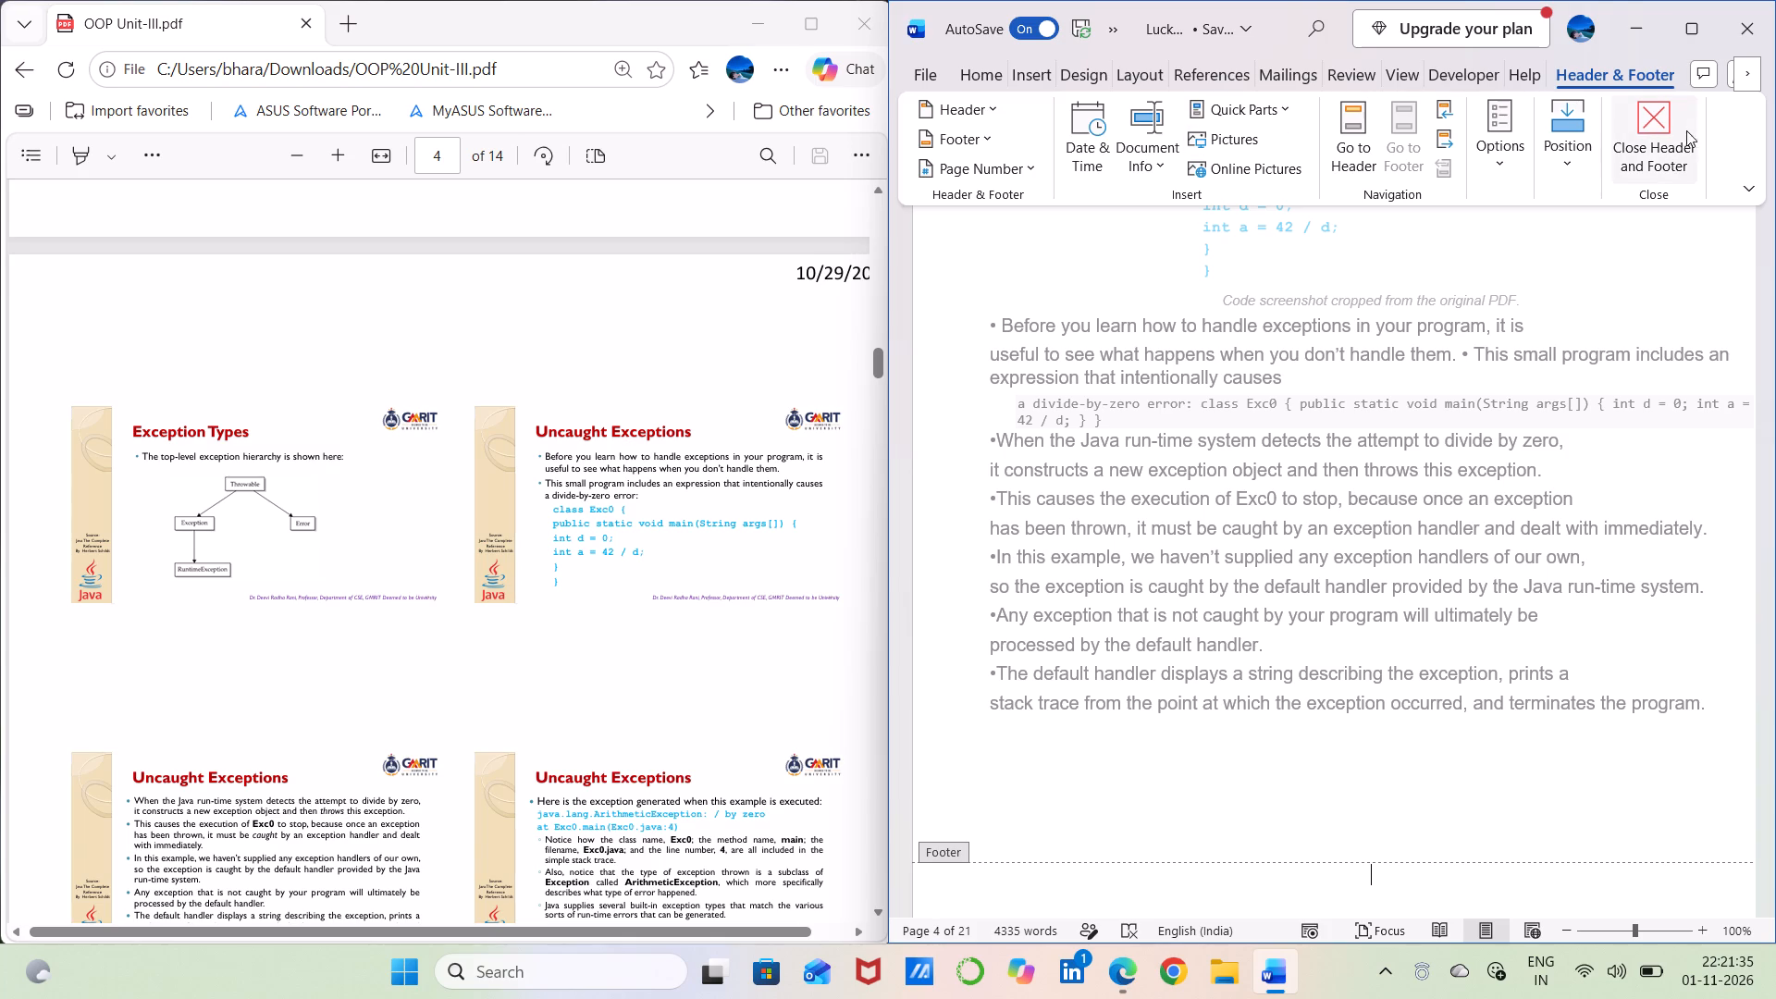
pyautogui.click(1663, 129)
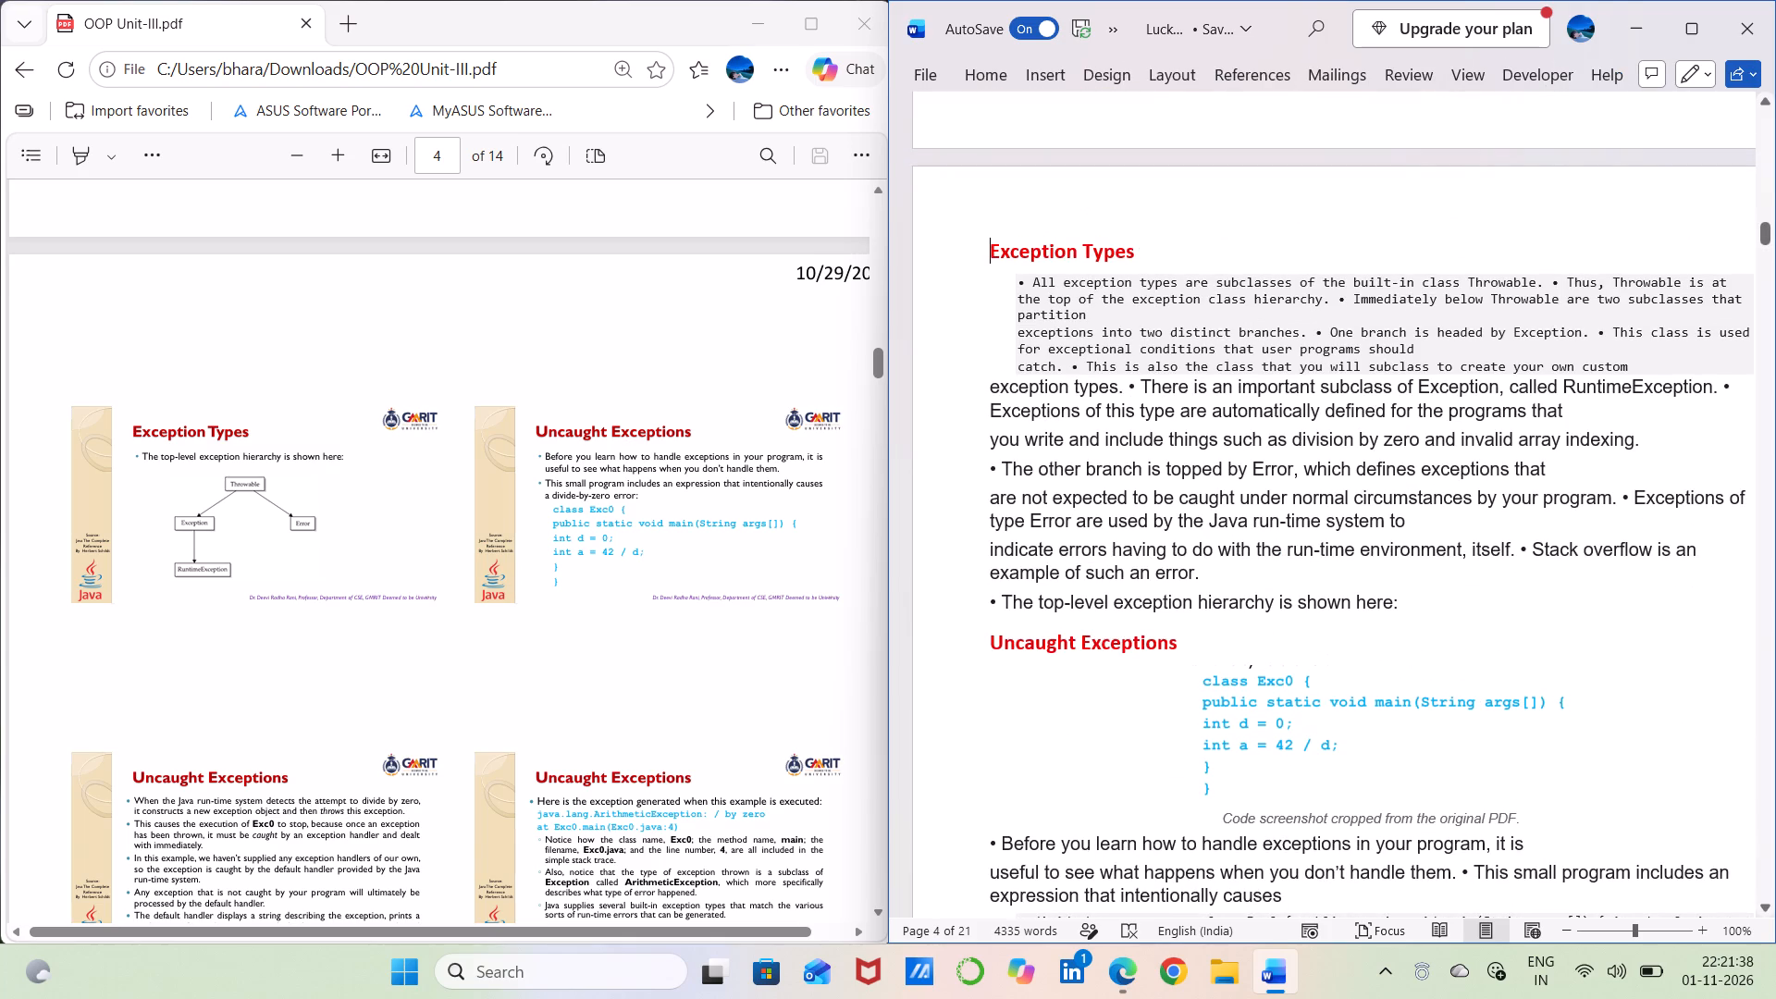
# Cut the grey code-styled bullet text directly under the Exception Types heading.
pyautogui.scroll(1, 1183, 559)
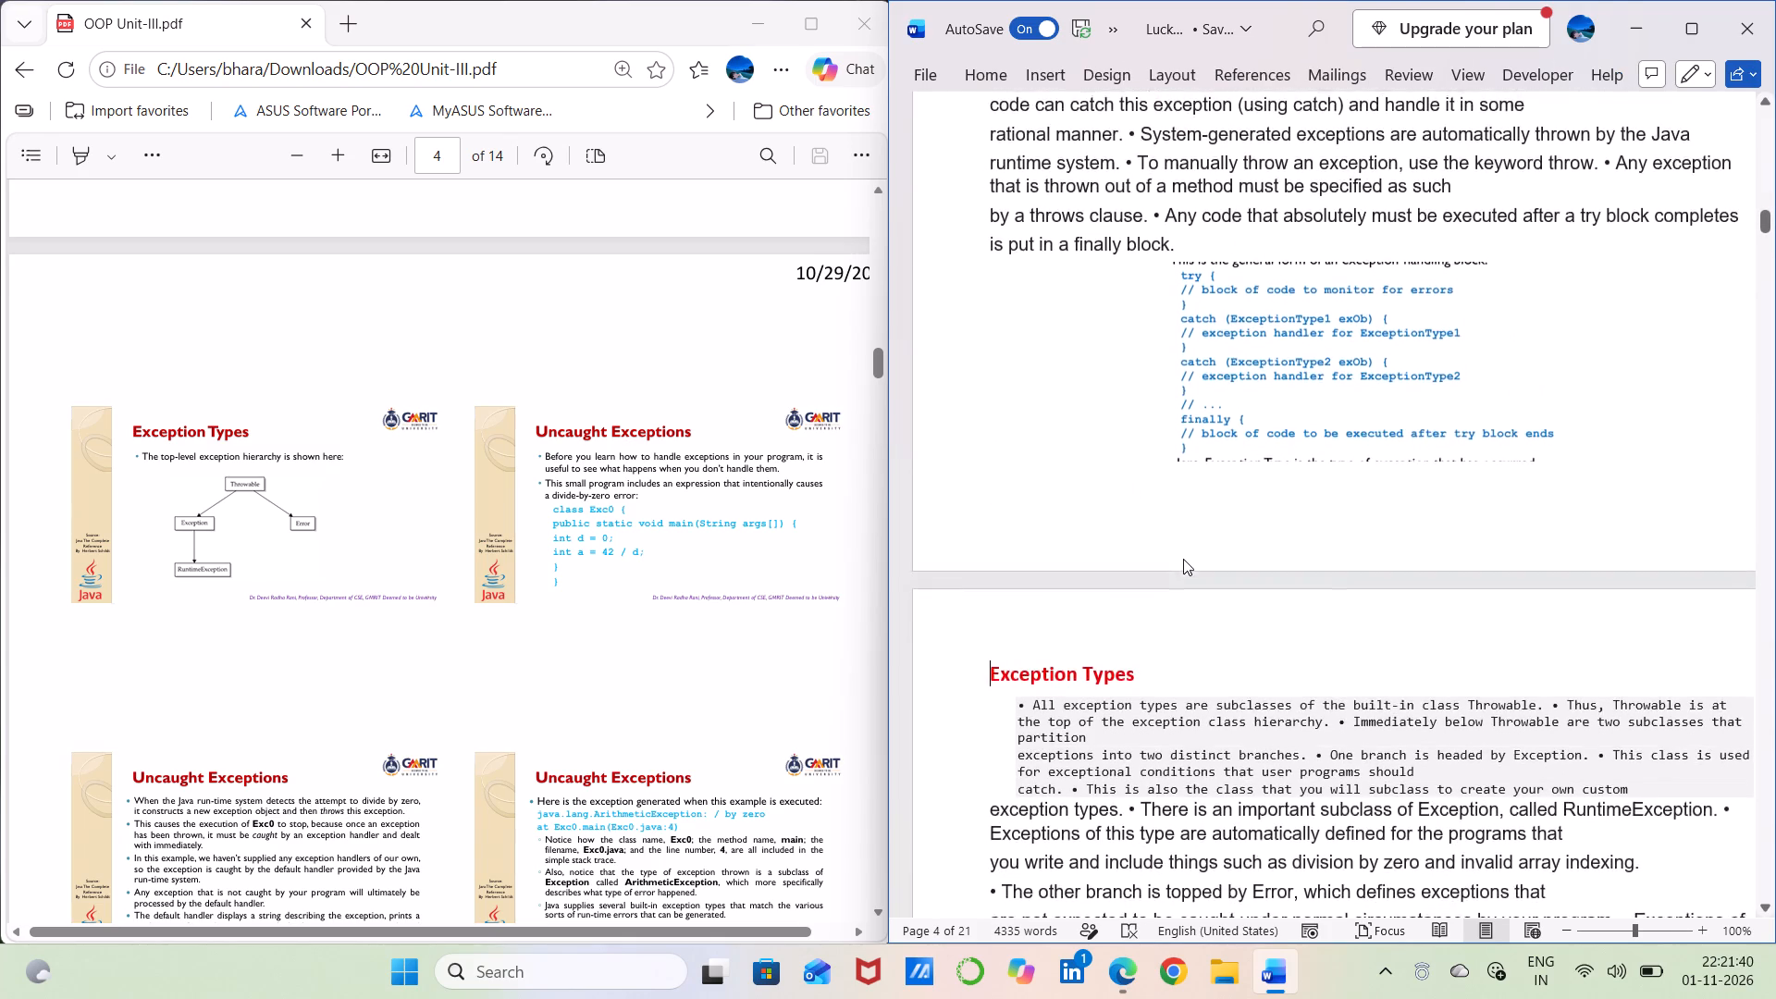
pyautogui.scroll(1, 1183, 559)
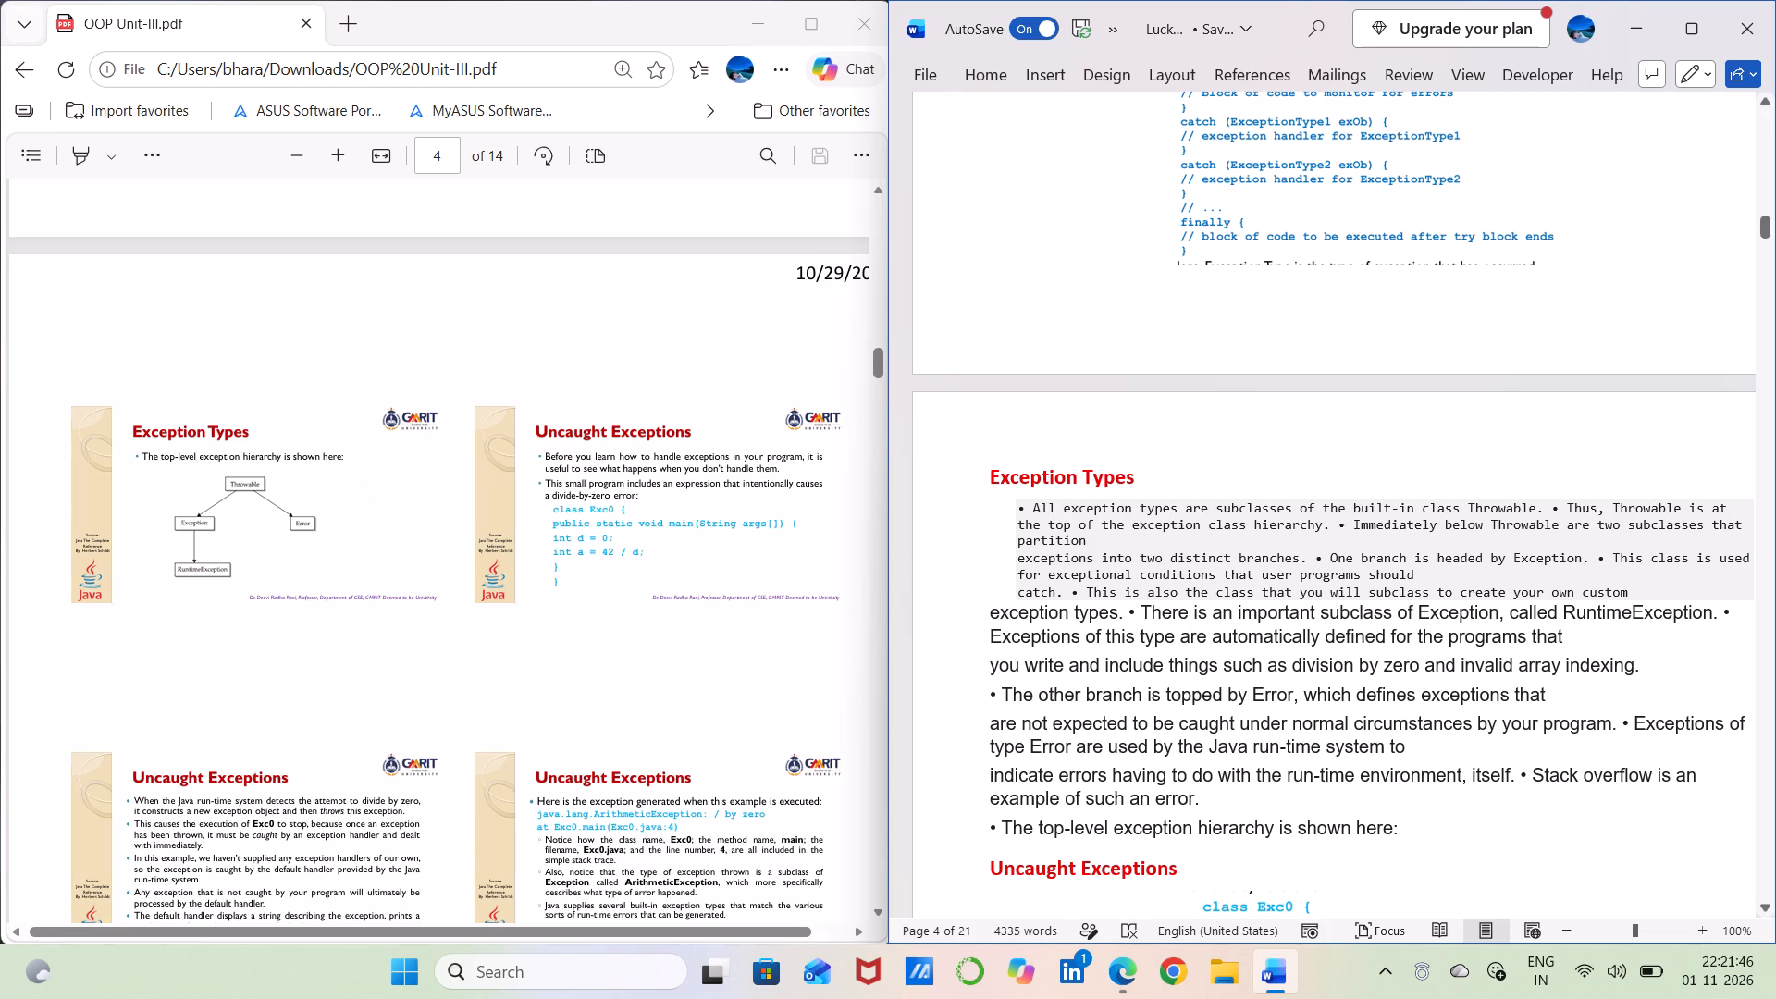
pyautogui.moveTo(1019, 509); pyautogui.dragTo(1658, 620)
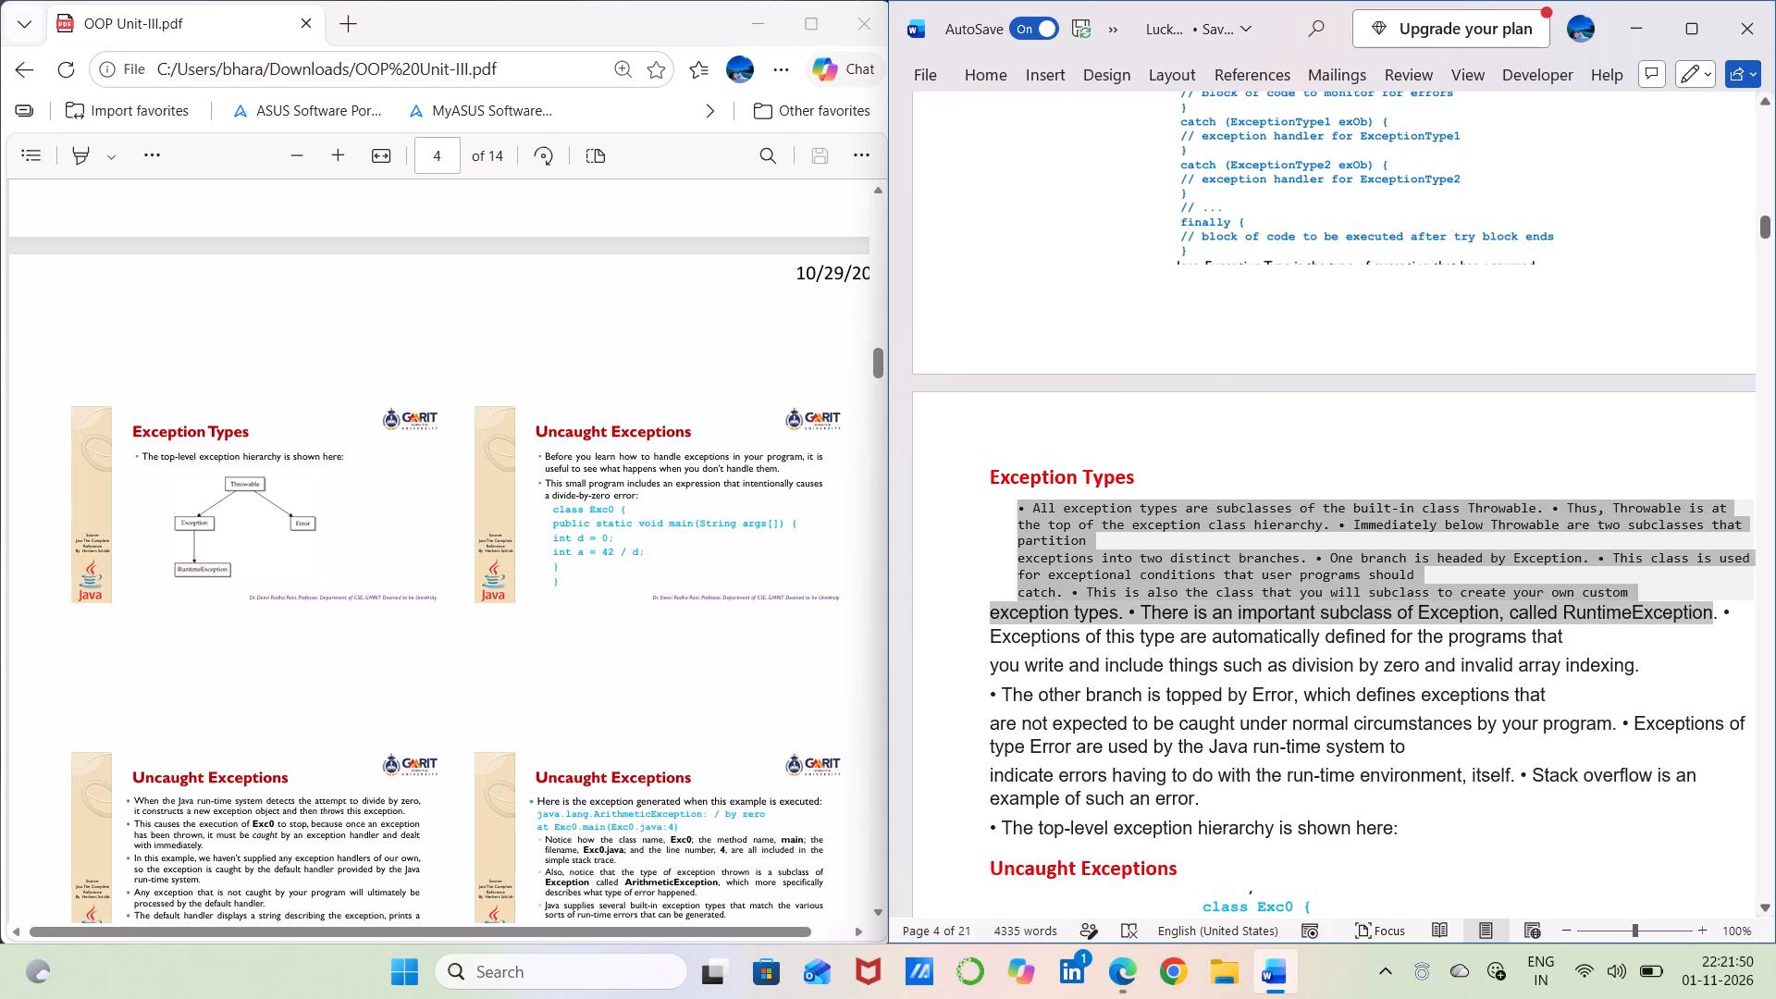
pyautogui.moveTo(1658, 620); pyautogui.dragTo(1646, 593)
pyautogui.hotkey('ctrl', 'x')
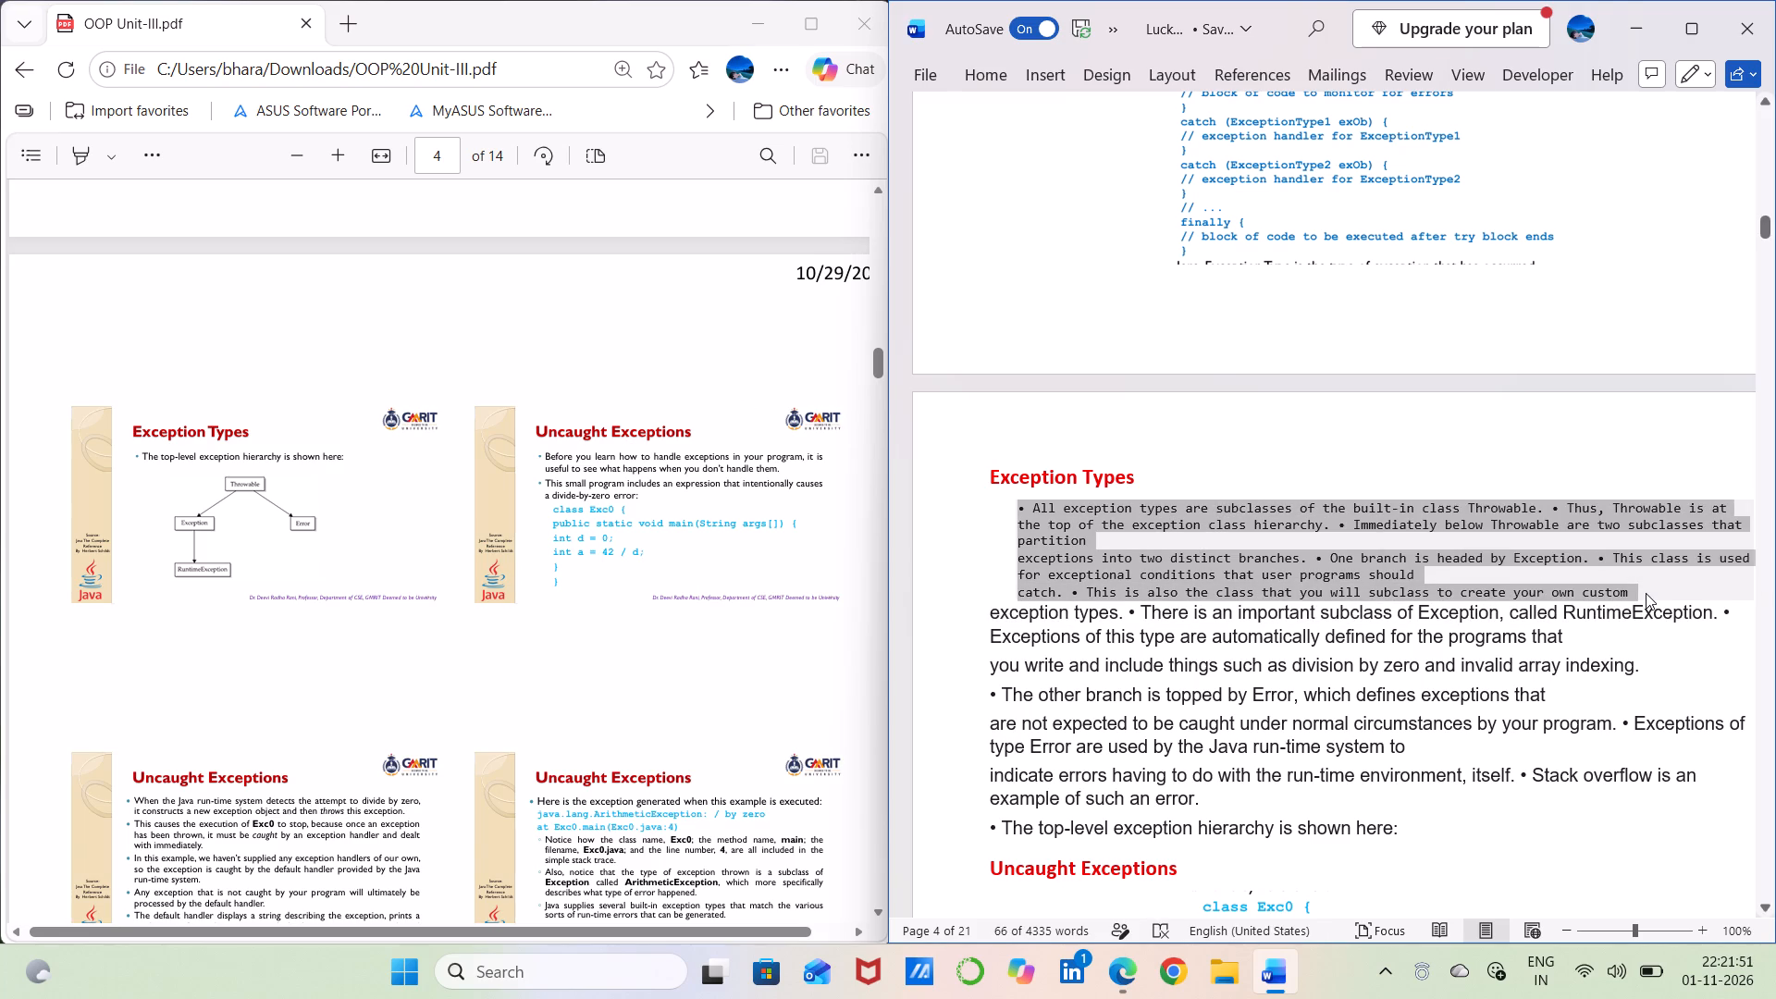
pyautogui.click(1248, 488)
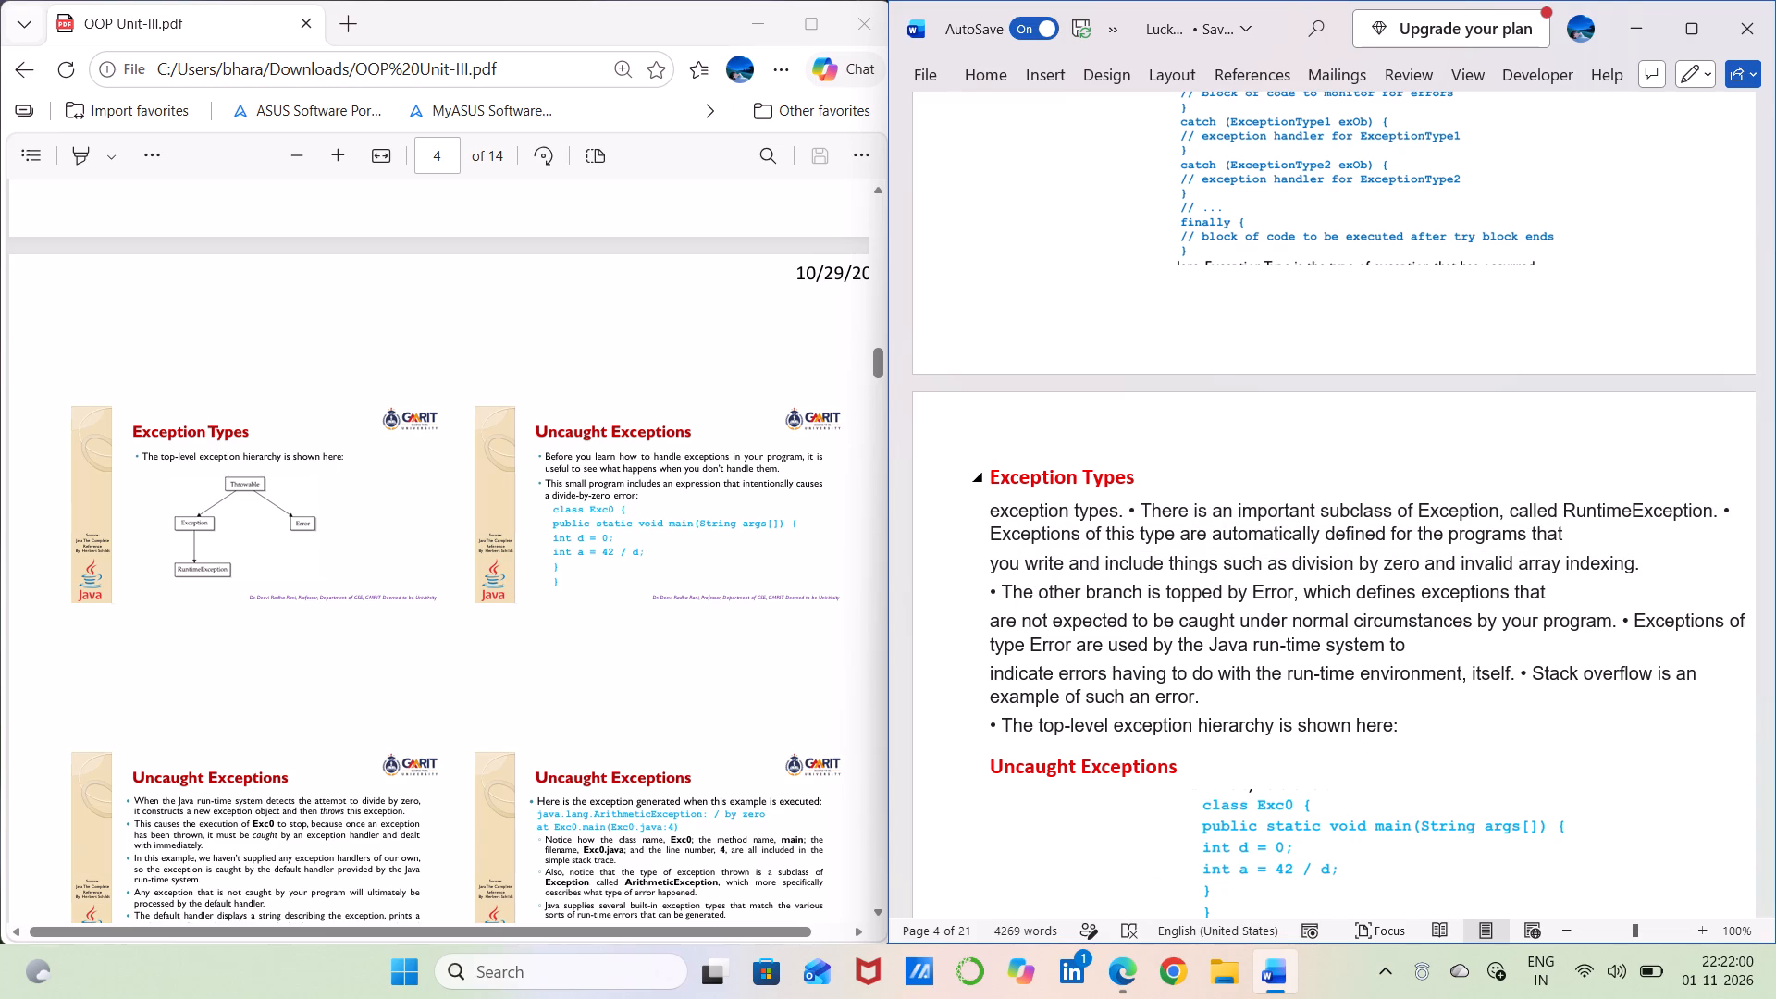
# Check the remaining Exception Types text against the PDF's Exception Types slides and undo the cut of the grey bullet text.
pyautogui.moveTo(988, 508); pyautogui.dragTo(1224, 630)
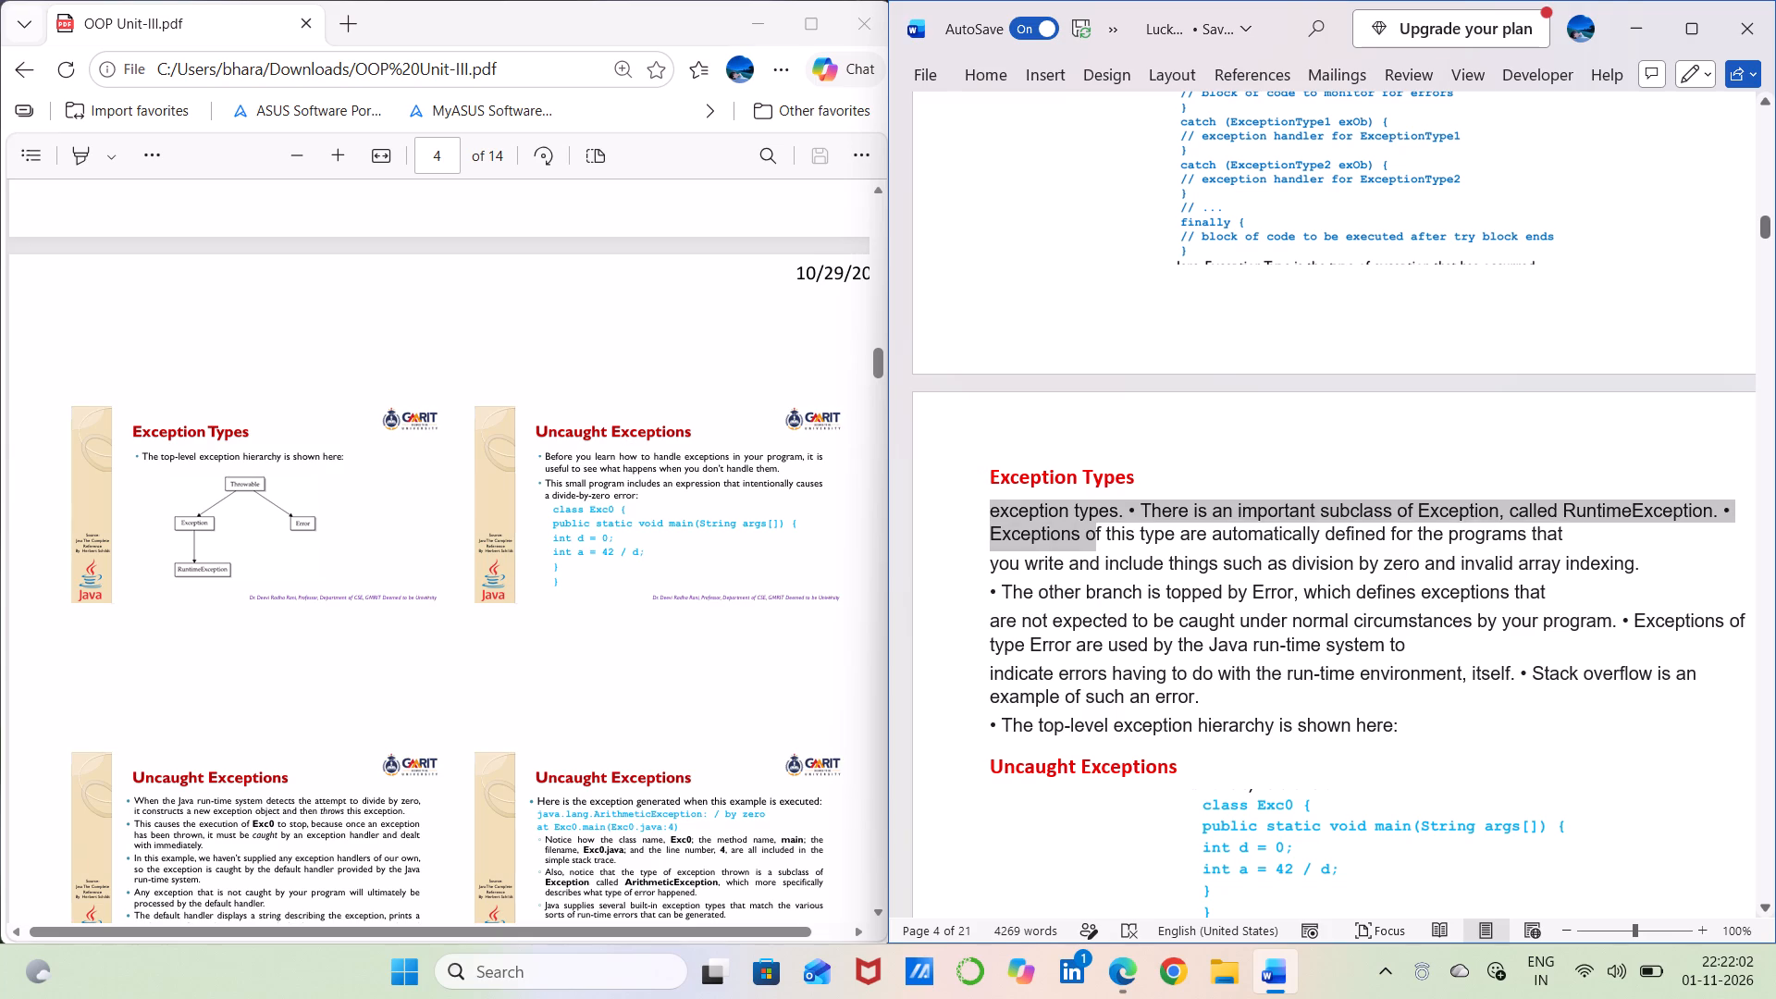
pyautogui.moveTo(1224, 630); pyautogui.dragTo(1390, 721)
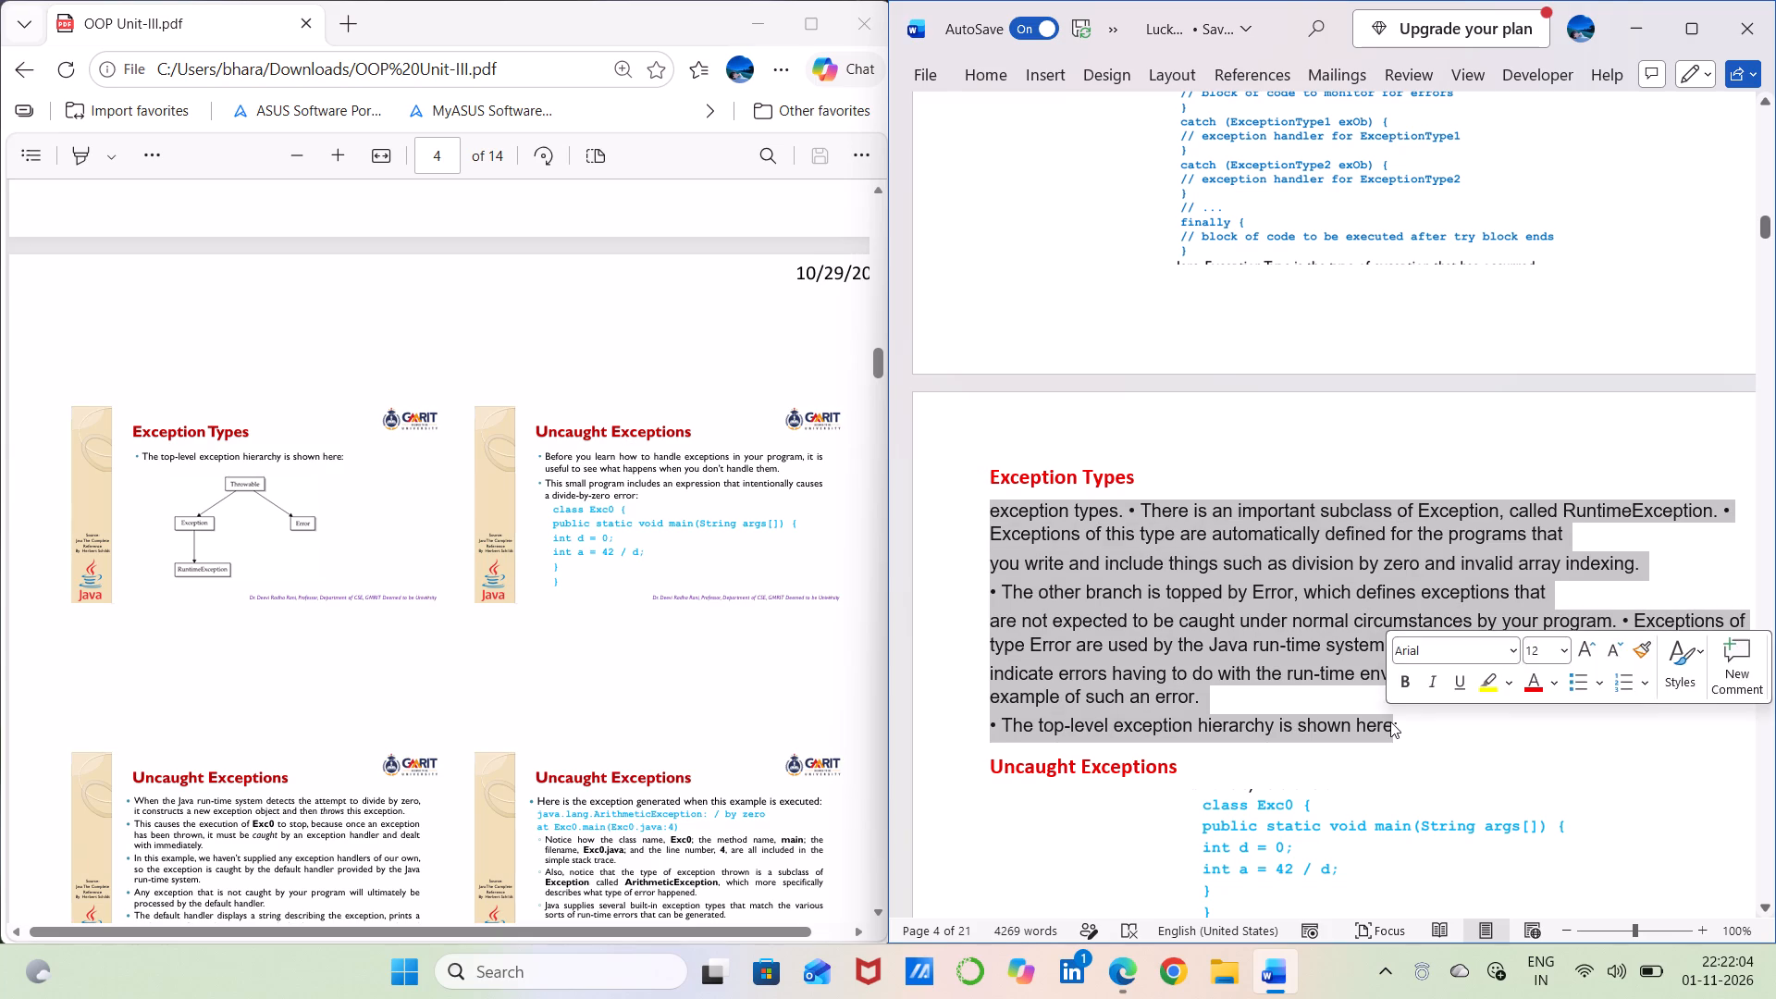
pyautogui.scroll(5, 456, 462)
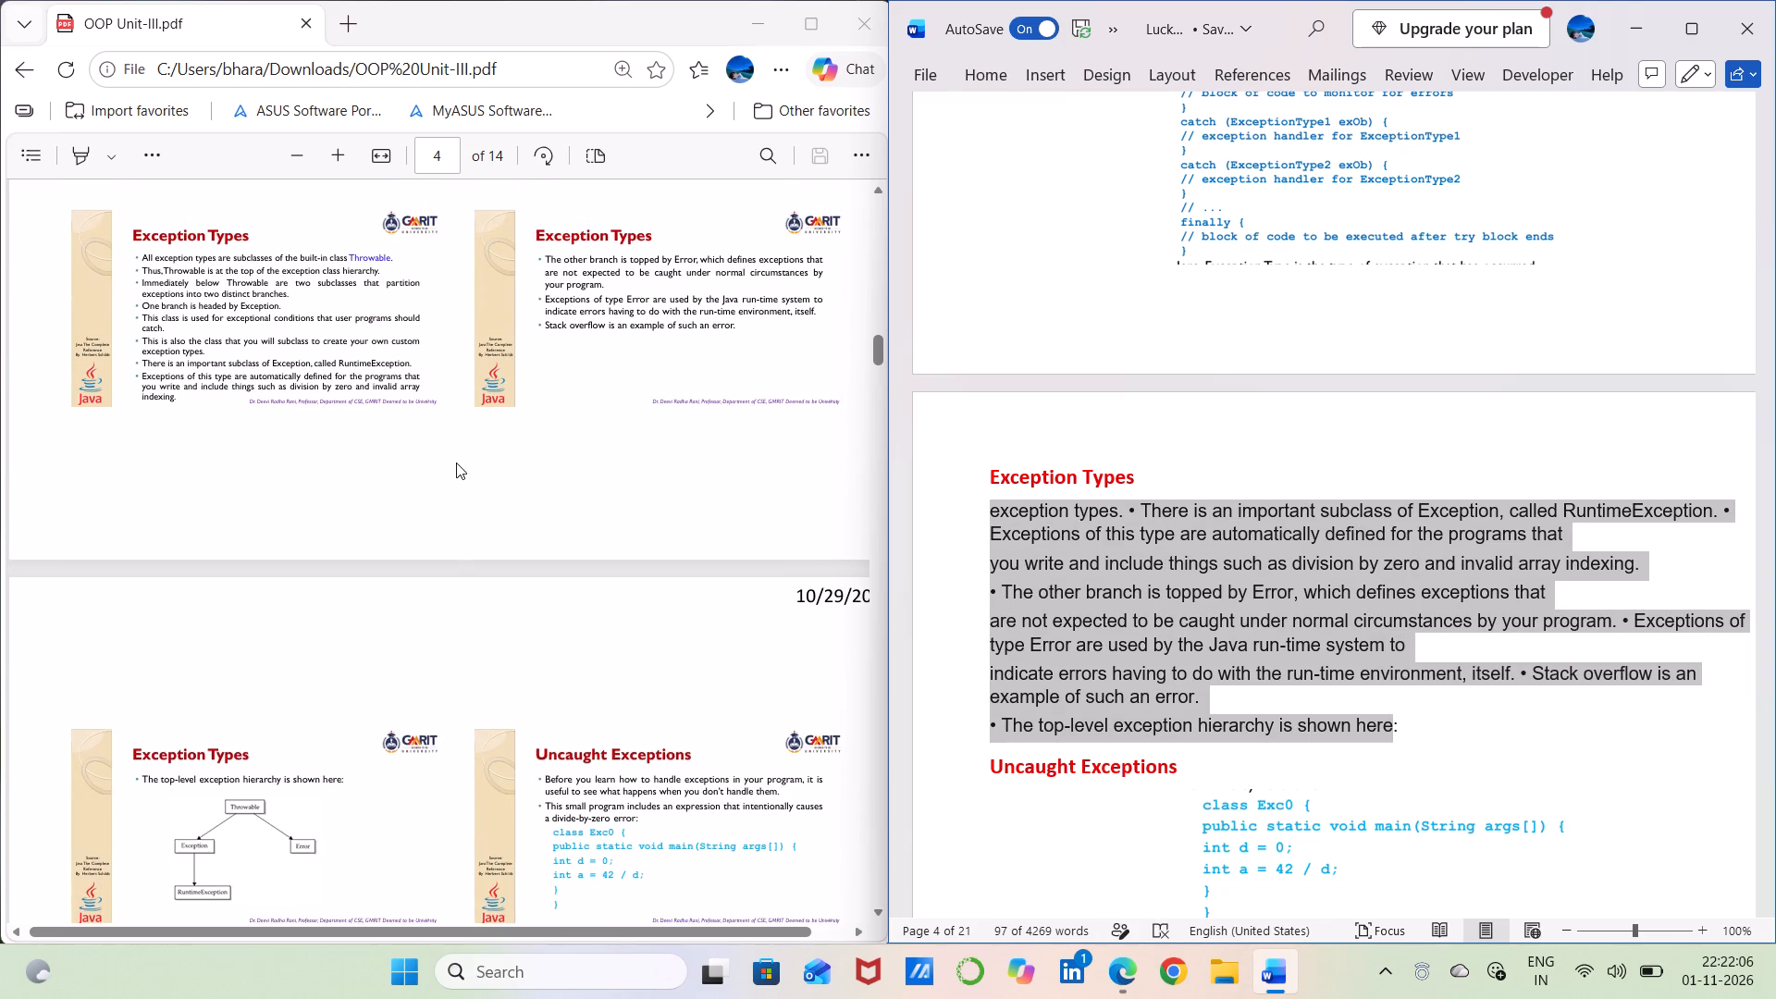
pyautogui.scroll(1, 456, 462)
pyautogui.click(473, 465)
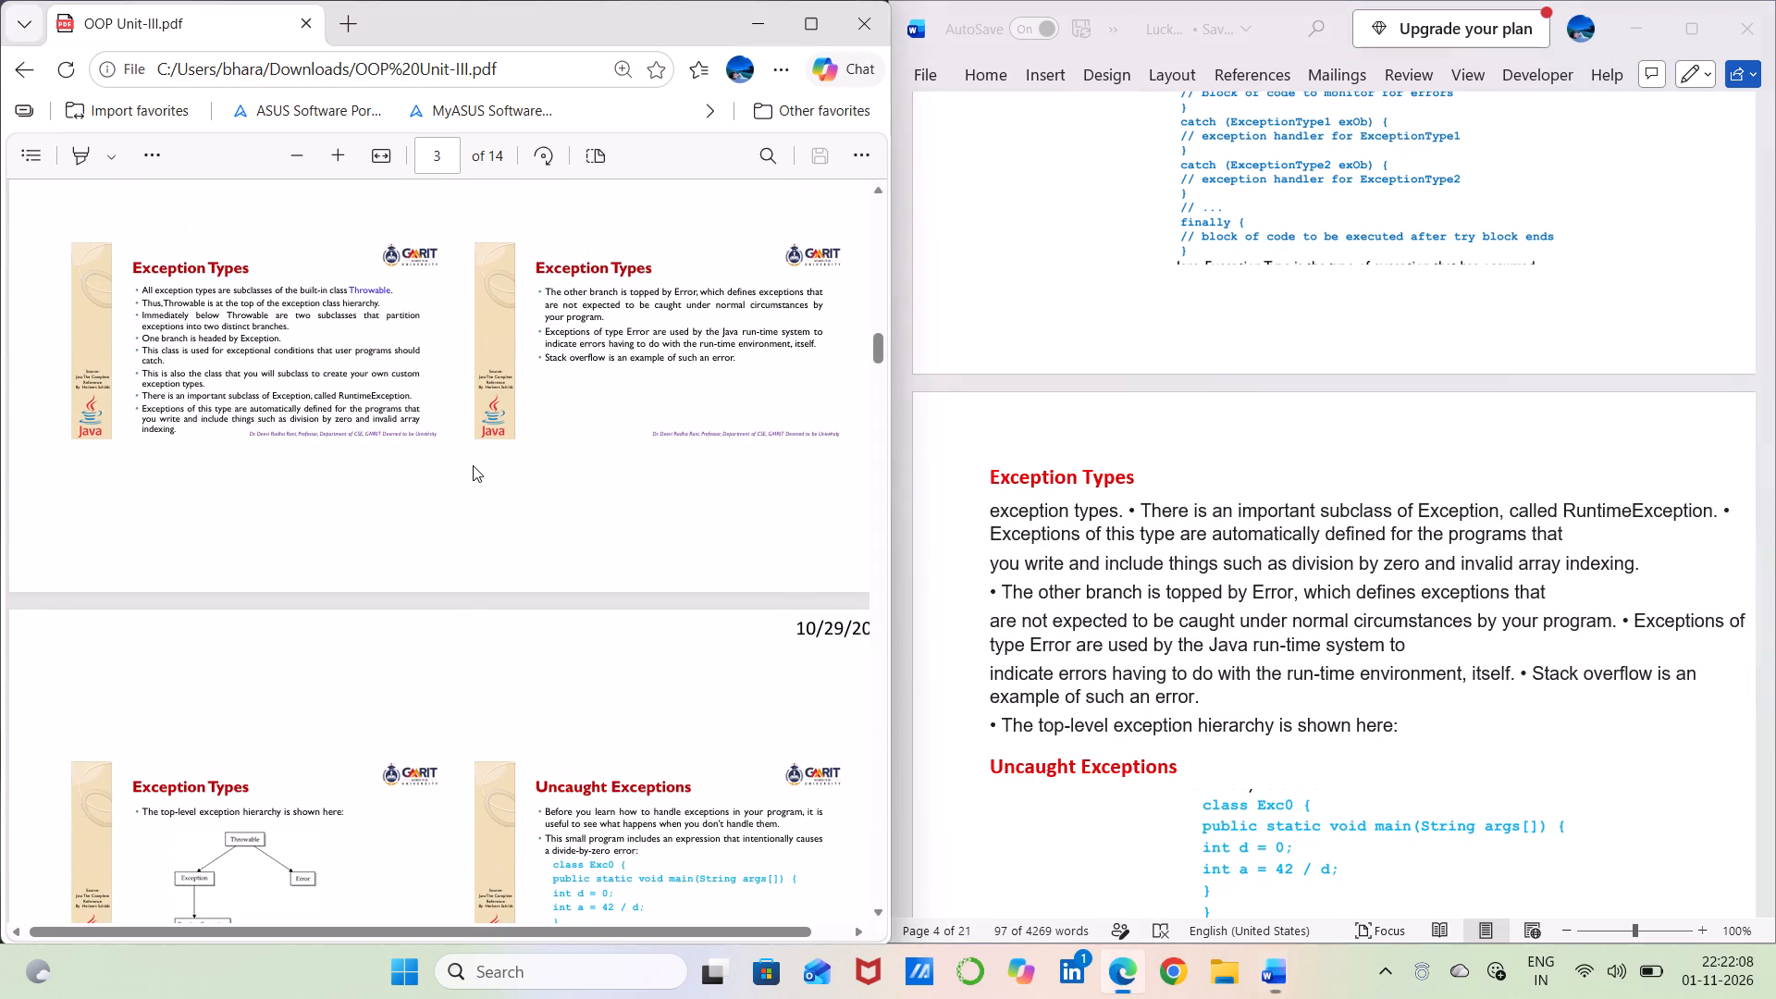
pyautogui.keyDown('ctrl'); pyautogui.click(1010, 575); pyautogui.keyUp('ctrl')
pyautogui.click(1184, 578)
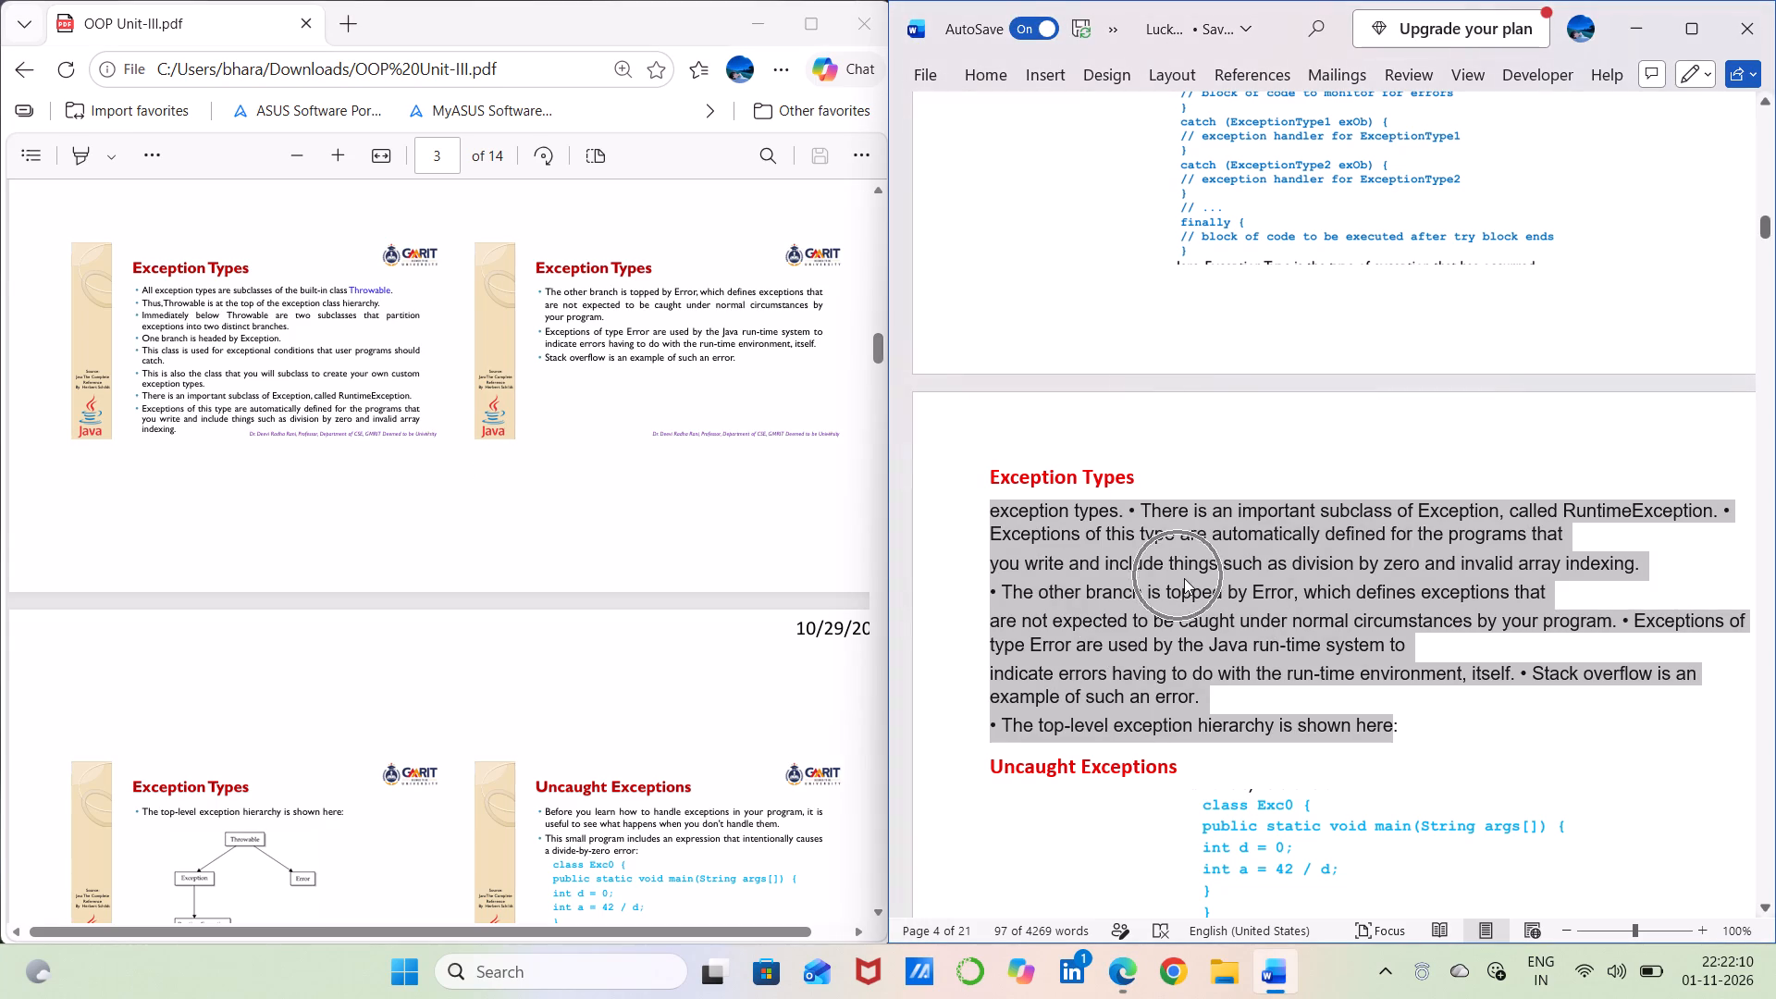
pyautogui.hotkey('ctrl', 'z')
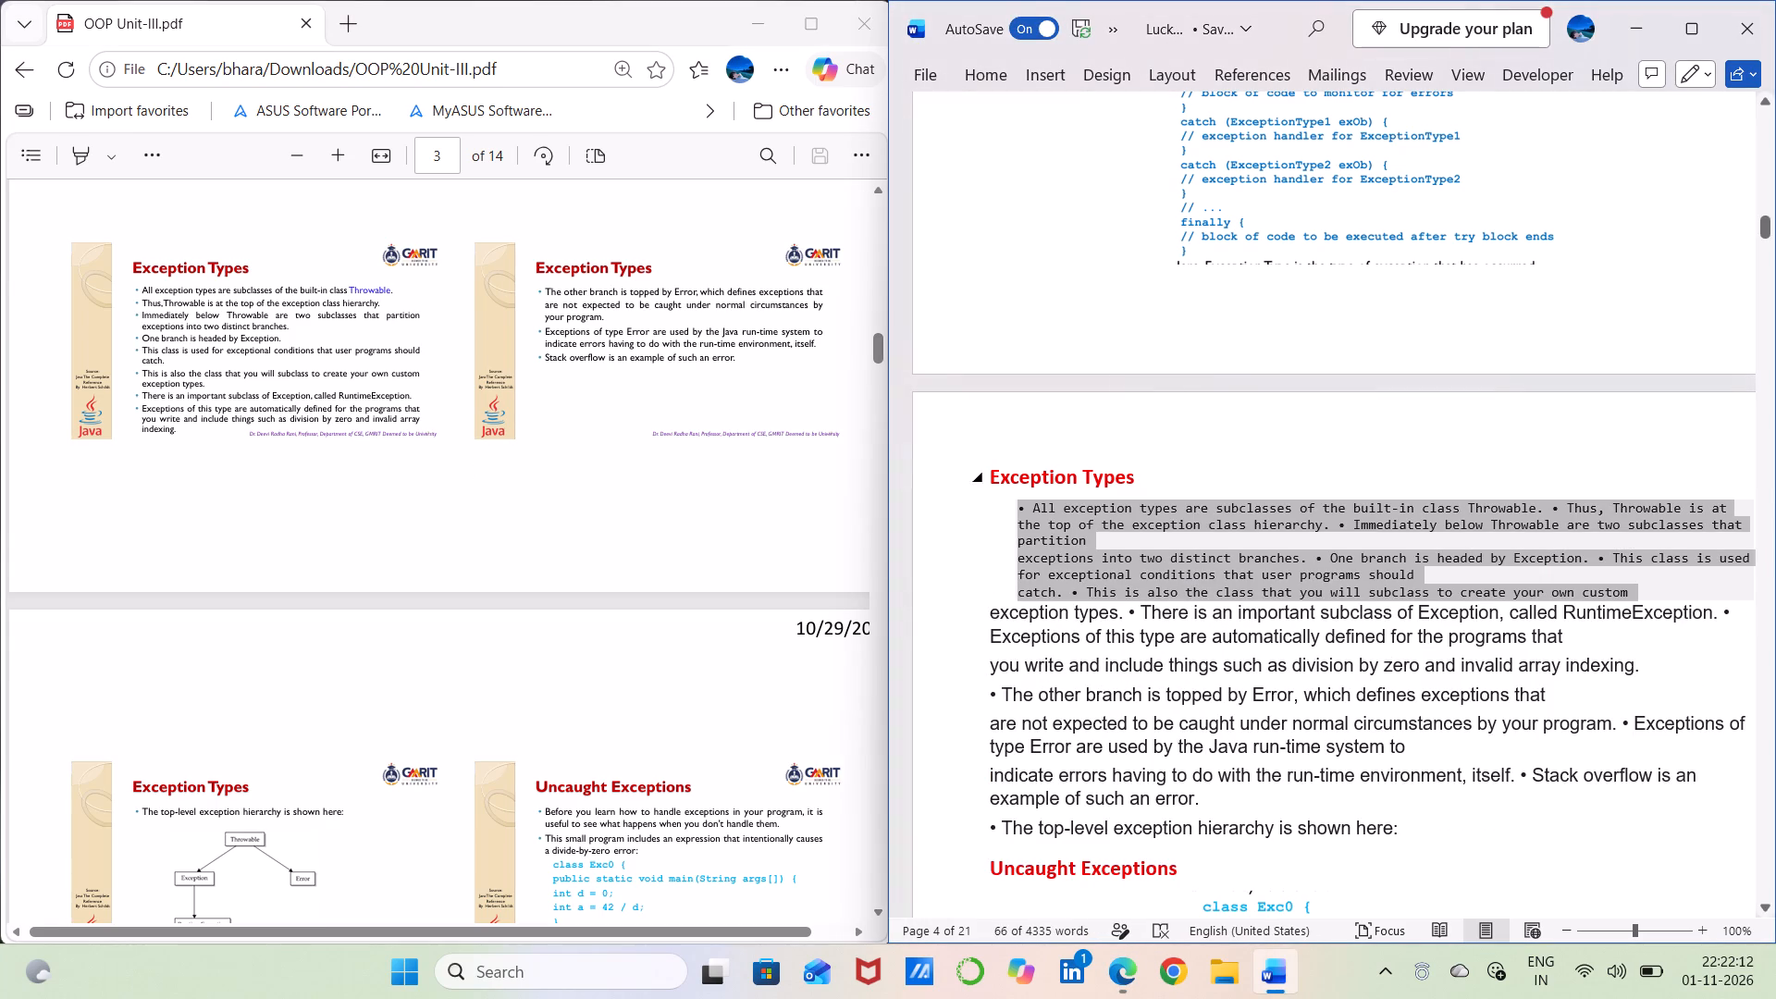
# Set the font size of the grey code-styled bullet text under the Exception Types heading to 12.
pyautogui.click(1024, 509)
pyautogui.click(1013, 506)
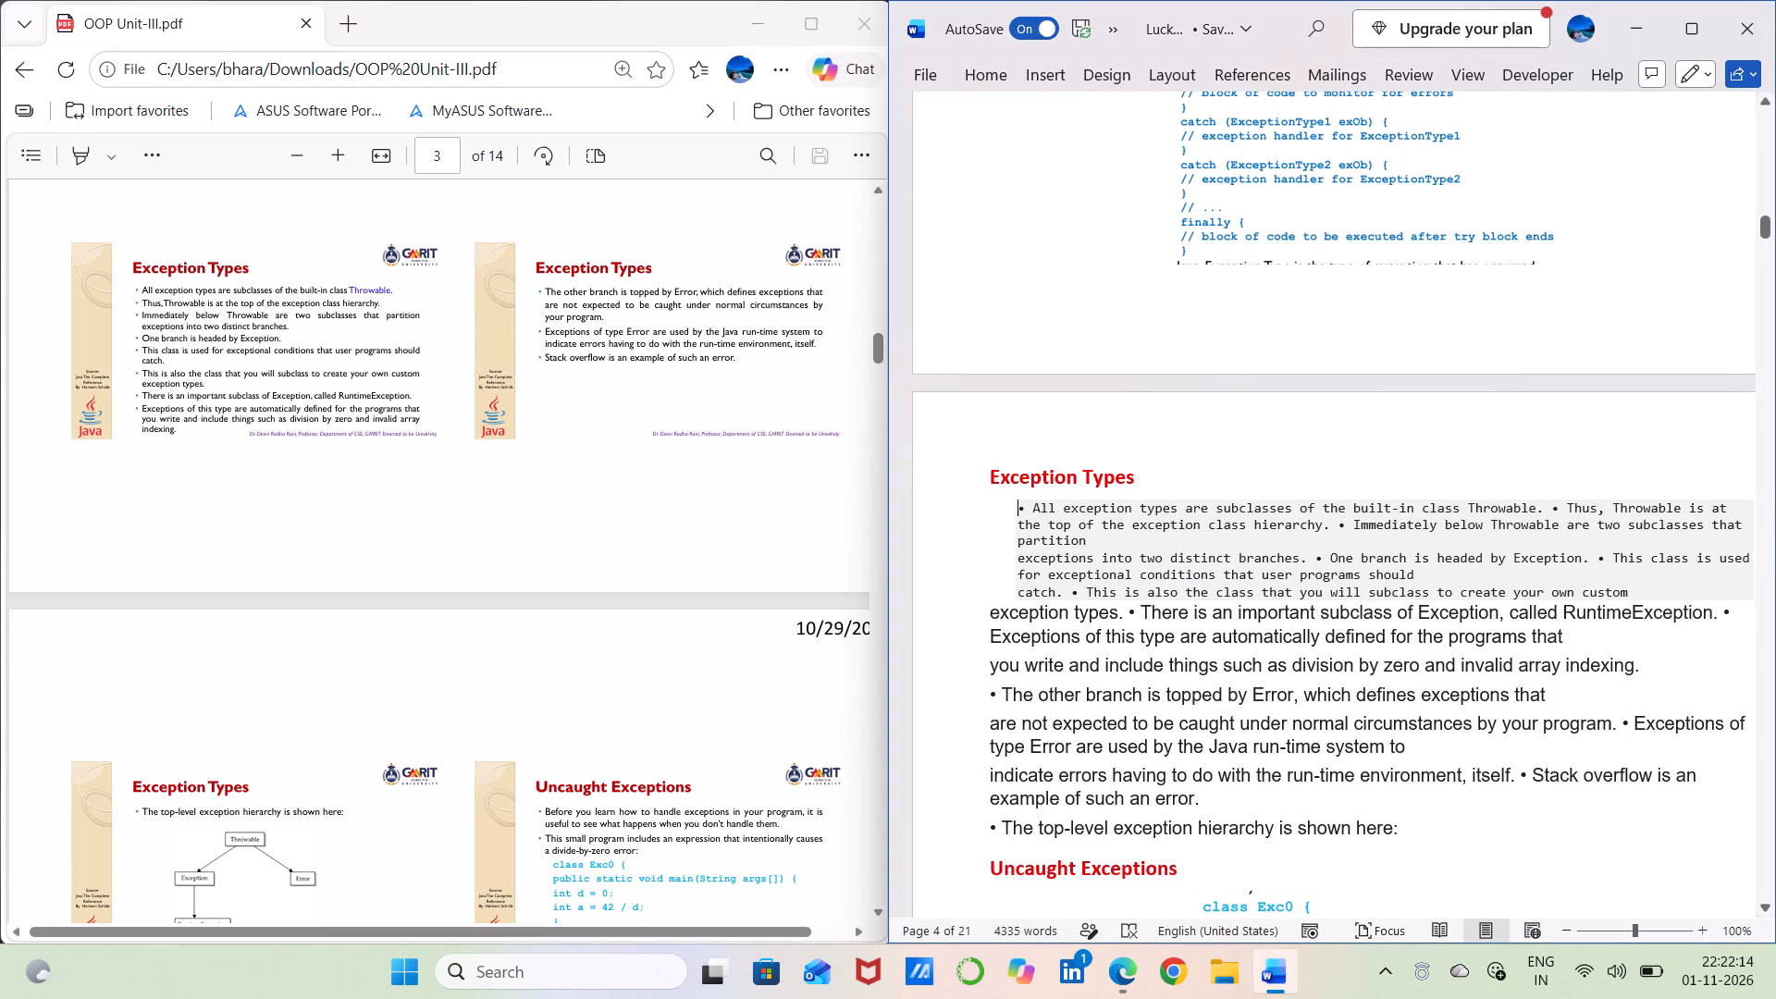
pyautogui.moveTo(1019, 506); pyautogui.dragTo(1709, 598)
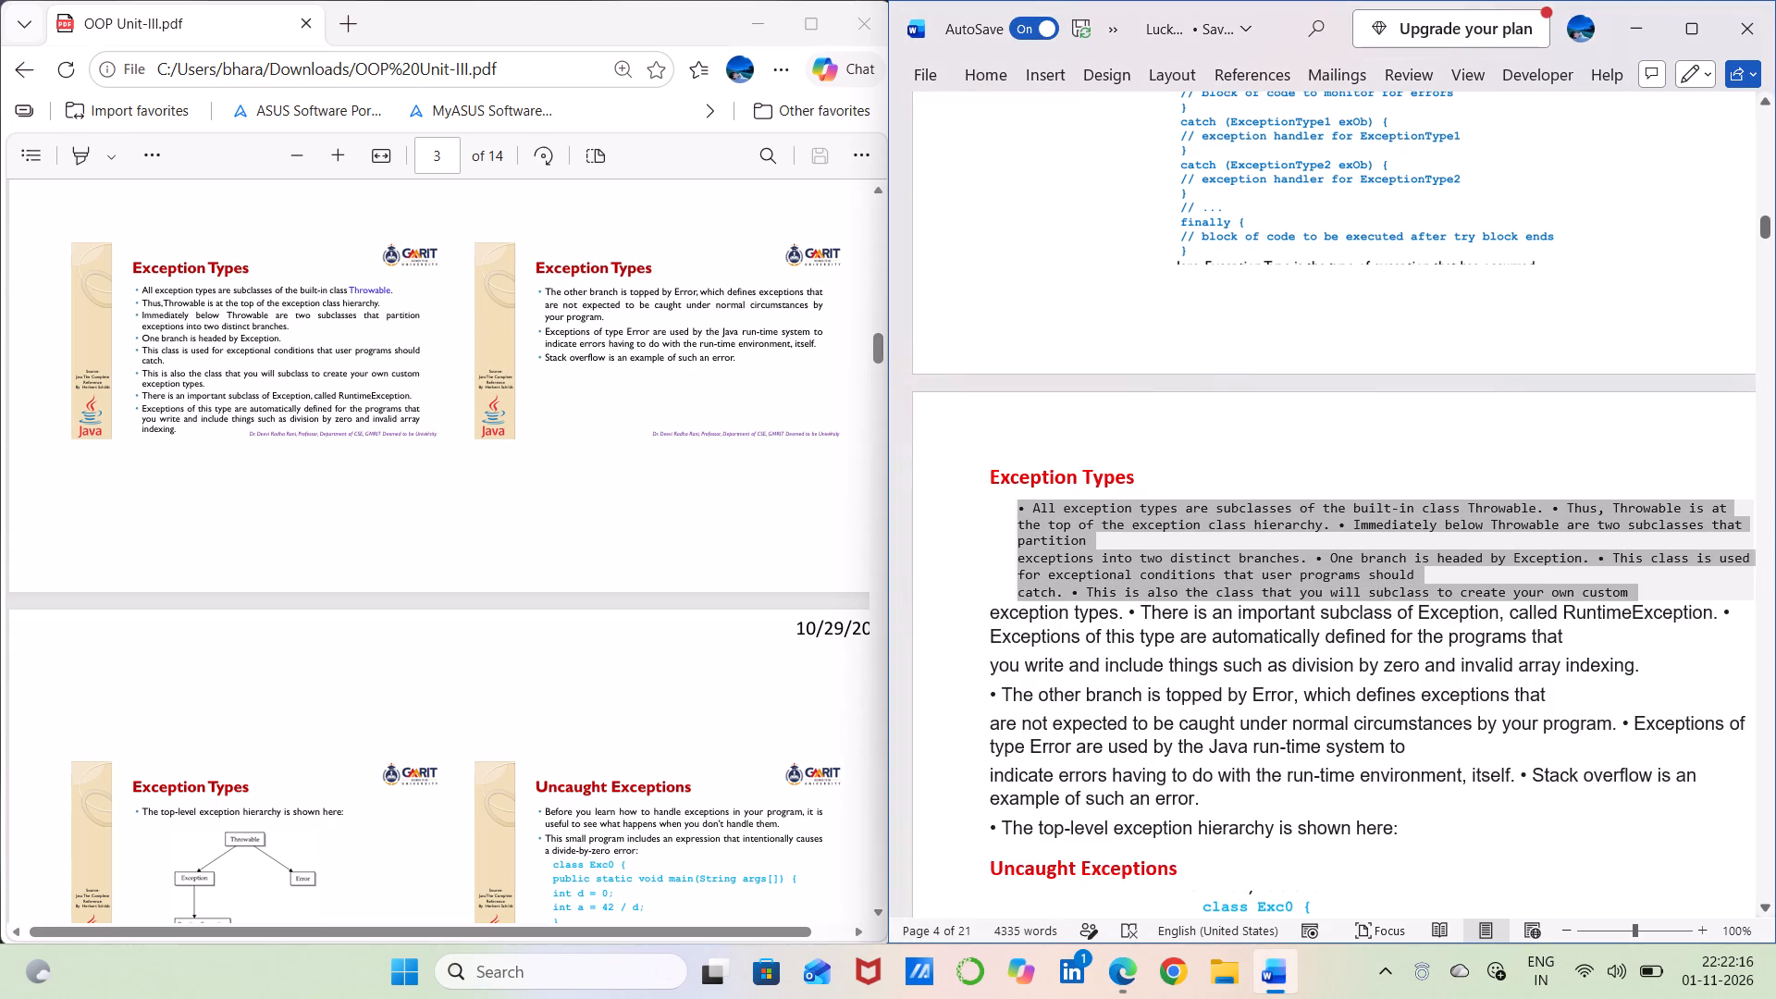
pyautogui.moveTo(1709, 598); pyautogui.dragTo(1744, 585)
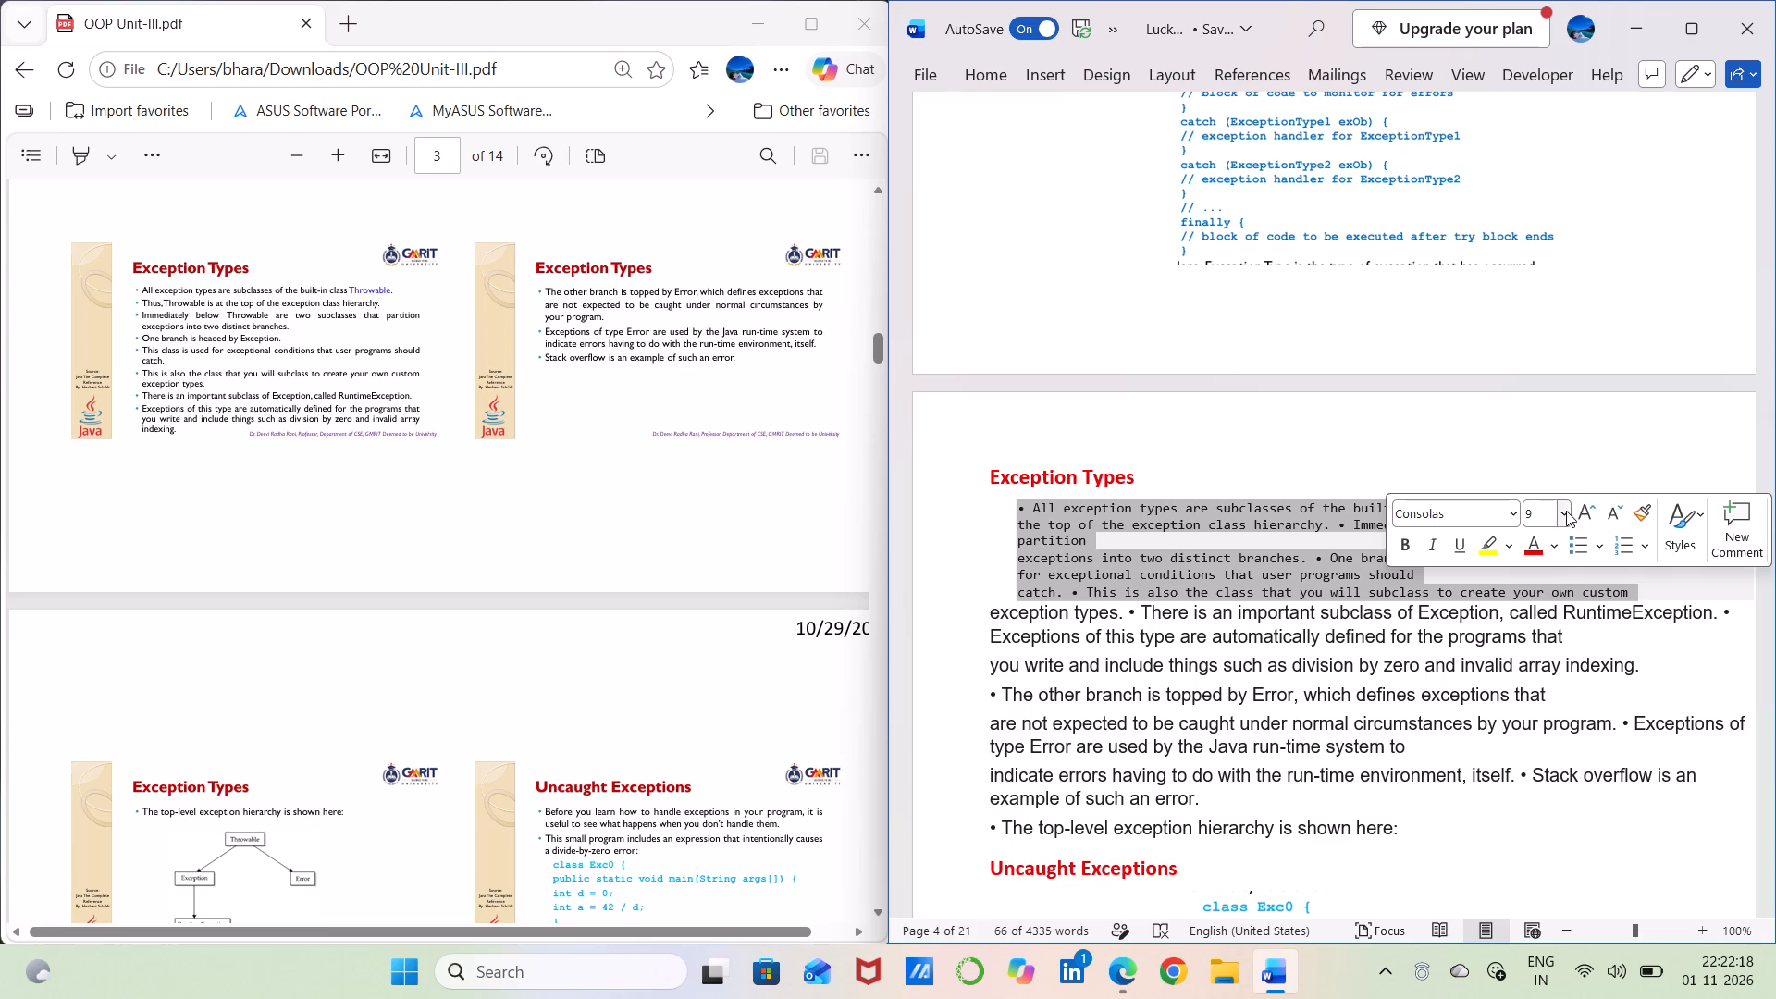
pyautogui.click(1564, 511)
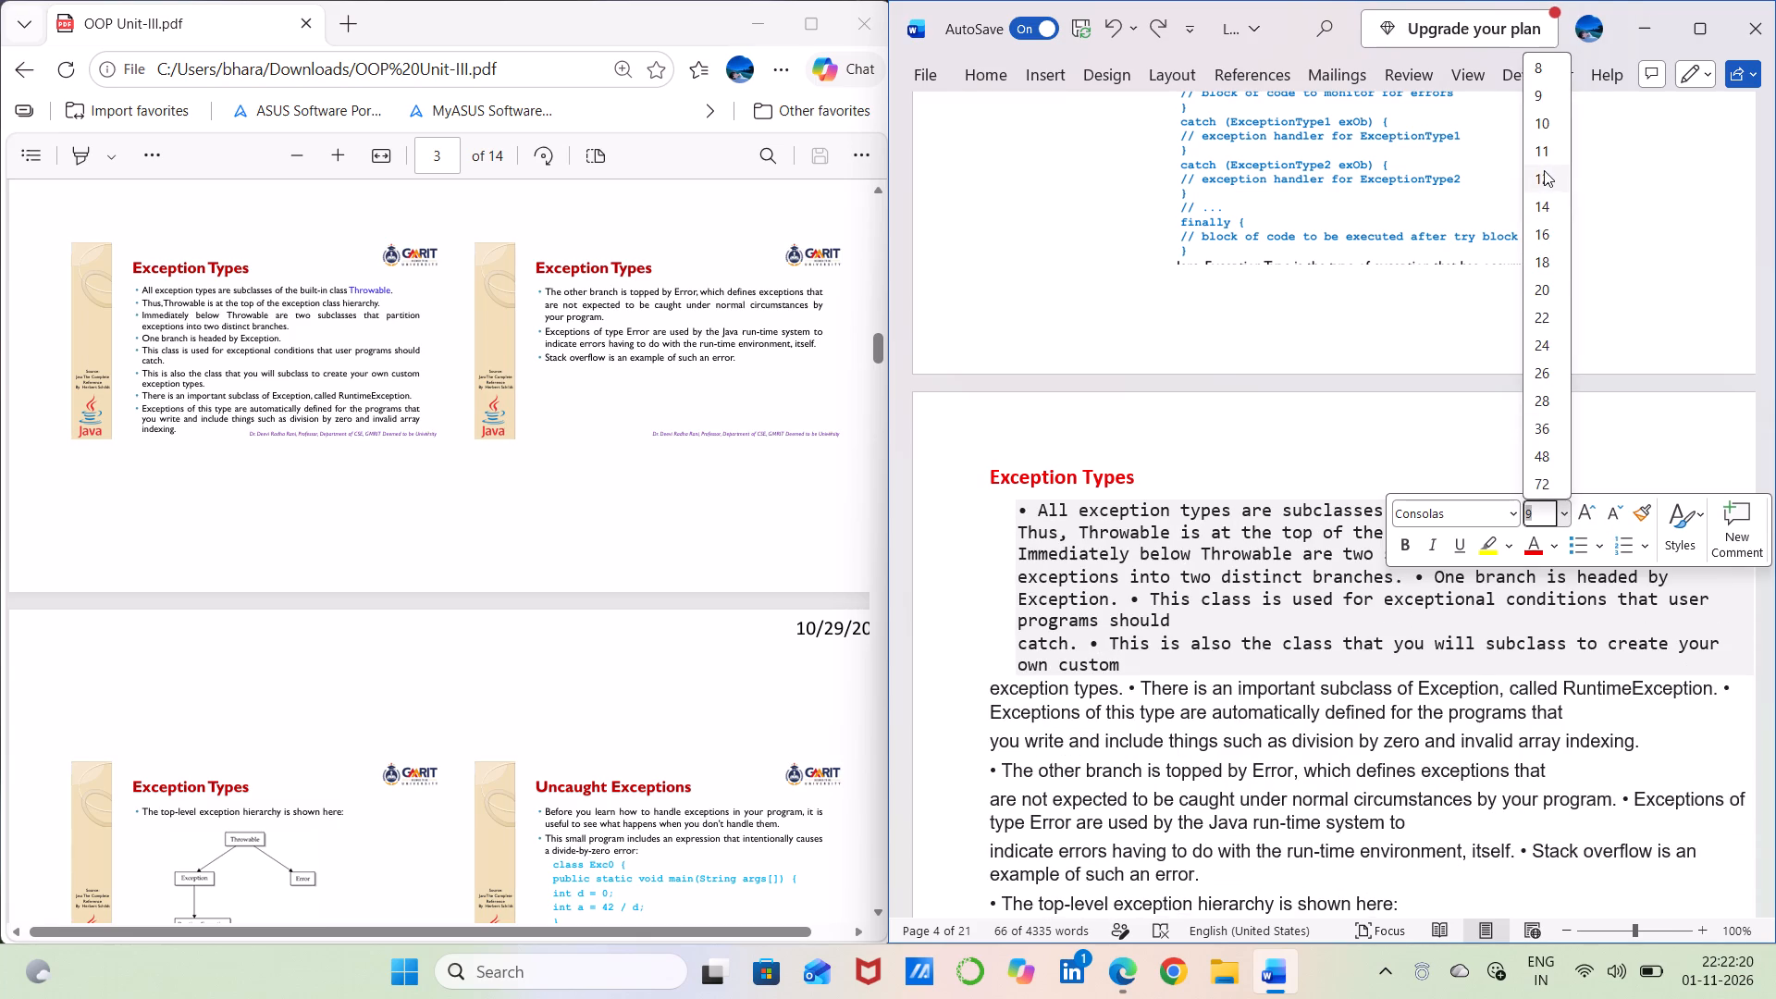
pyautogui.click(1544, 181)
pyautogui.click(1150, 547)
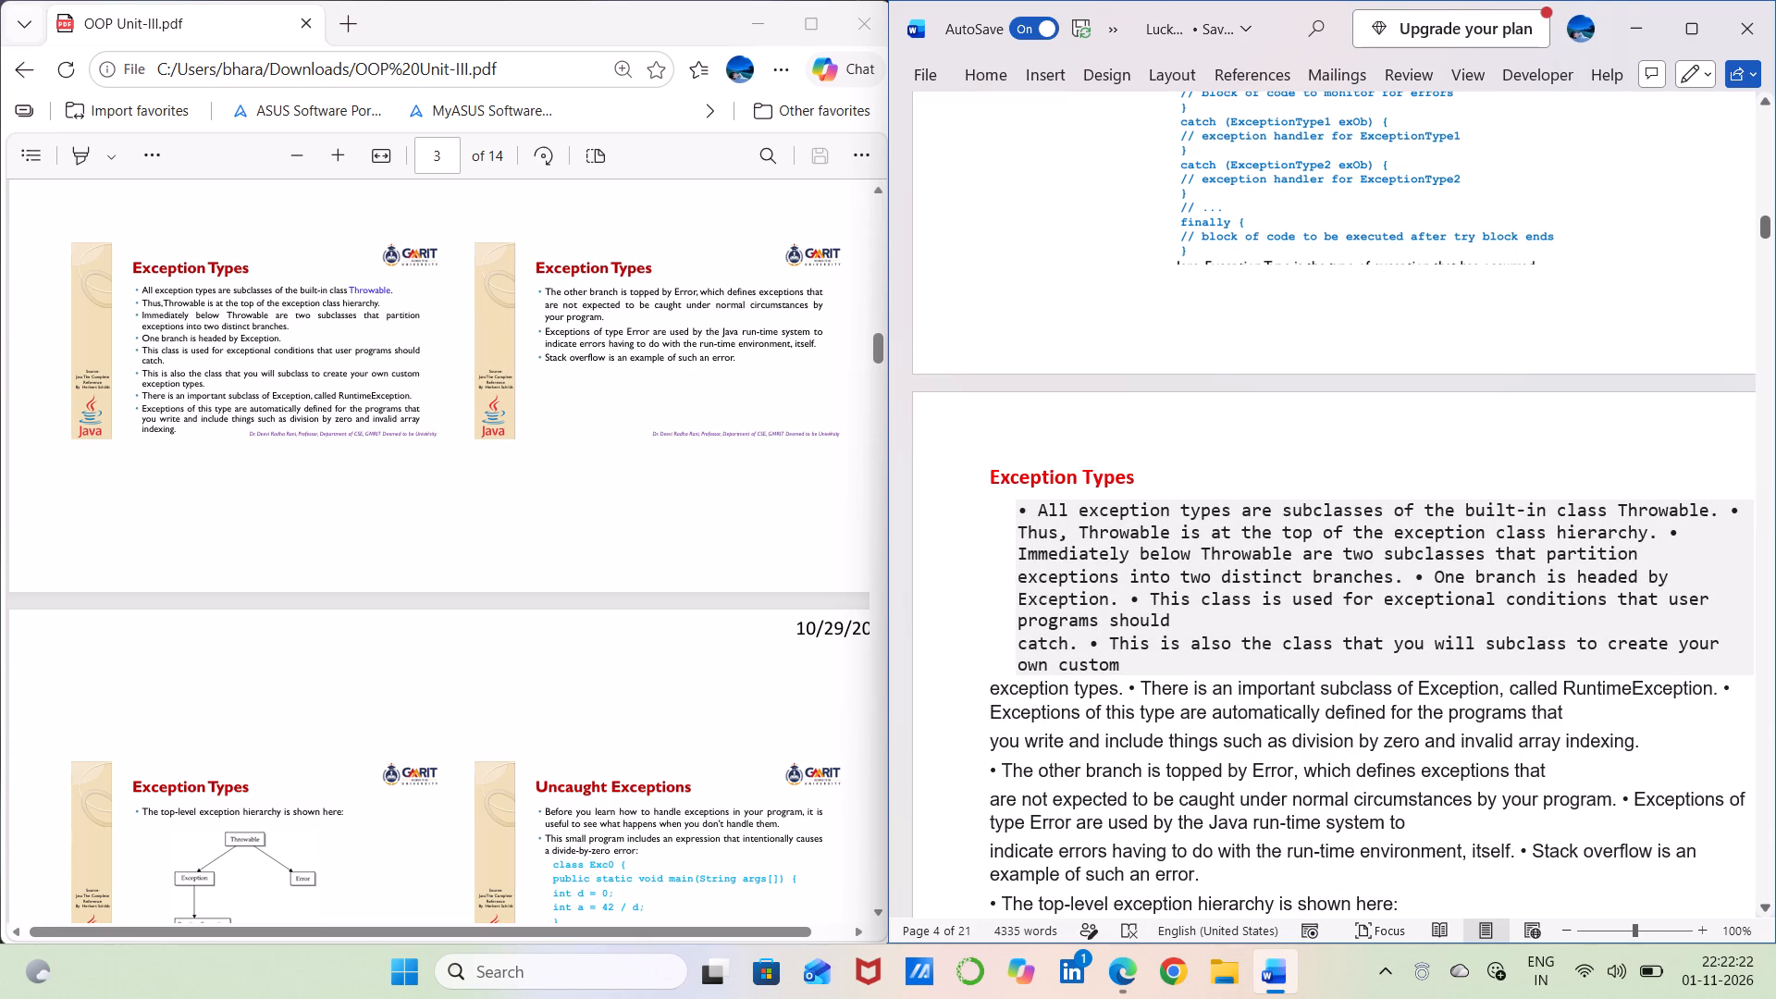
# Break the grey Exception Types text so each bullet, from "Thus, Throwable" through "This is also the class", starts its own line.
pyautogui.click(1720, 512)
pyautogui.press('Return')
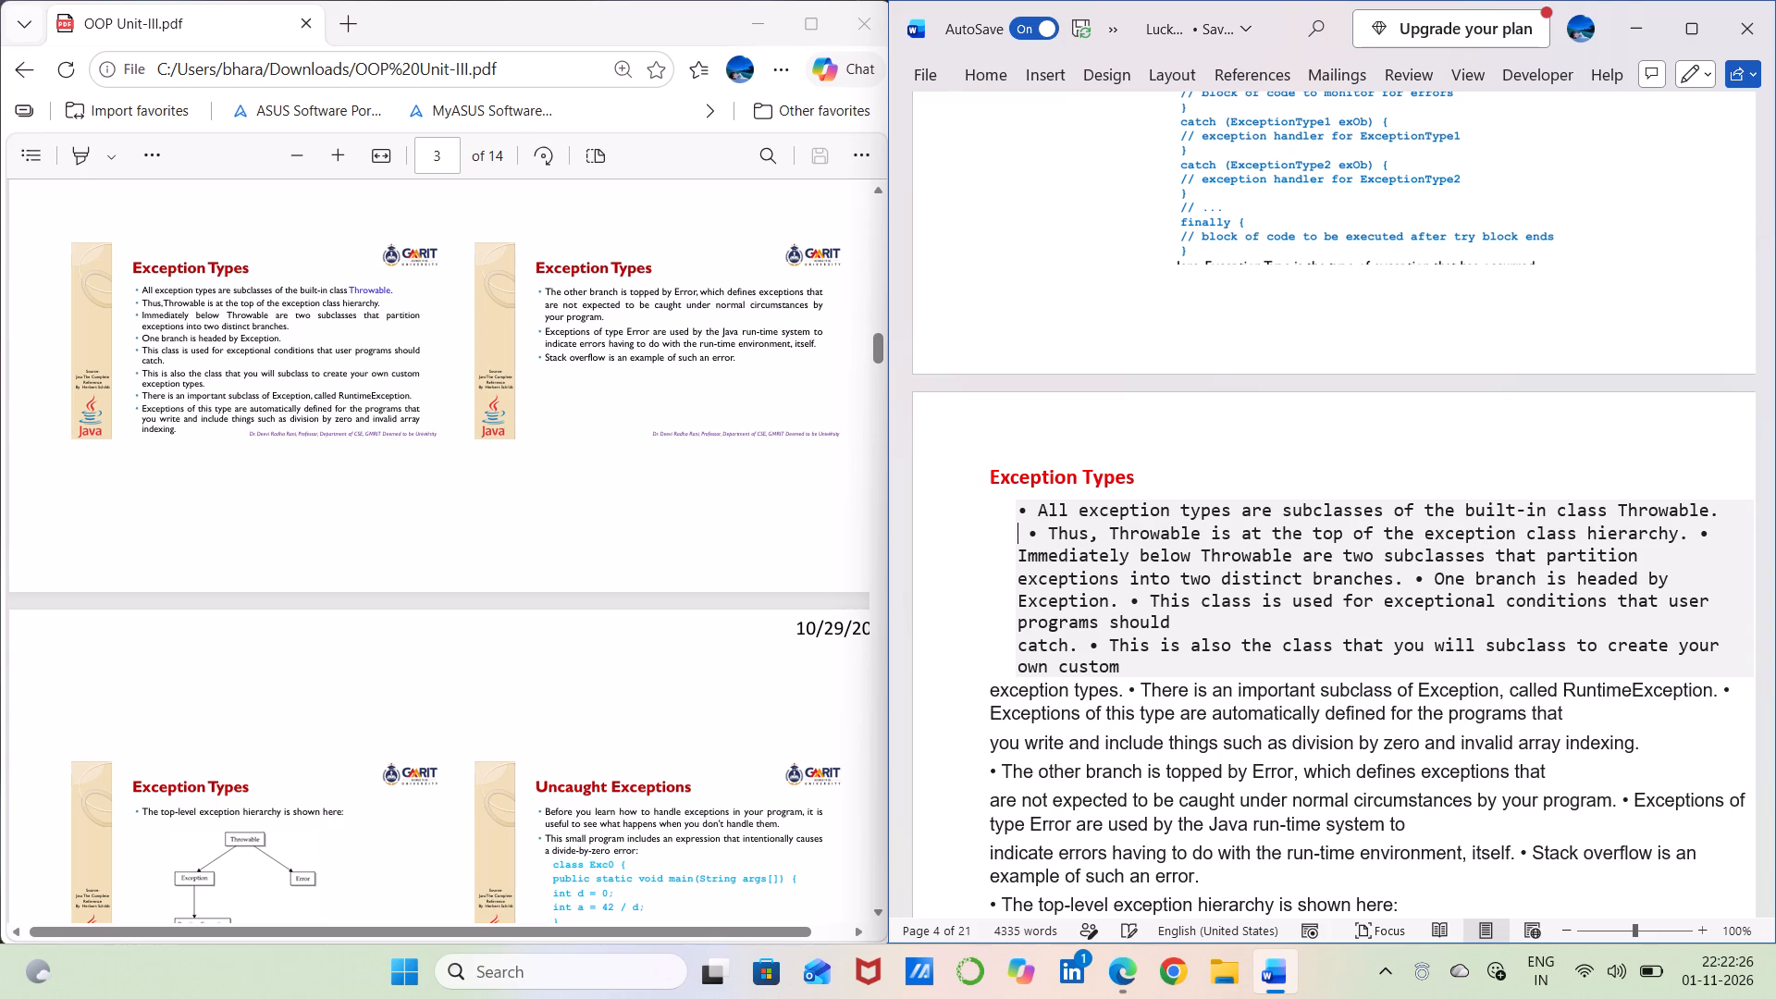
pyautogui.click(1693, 536)
pyautogui.press('Return')
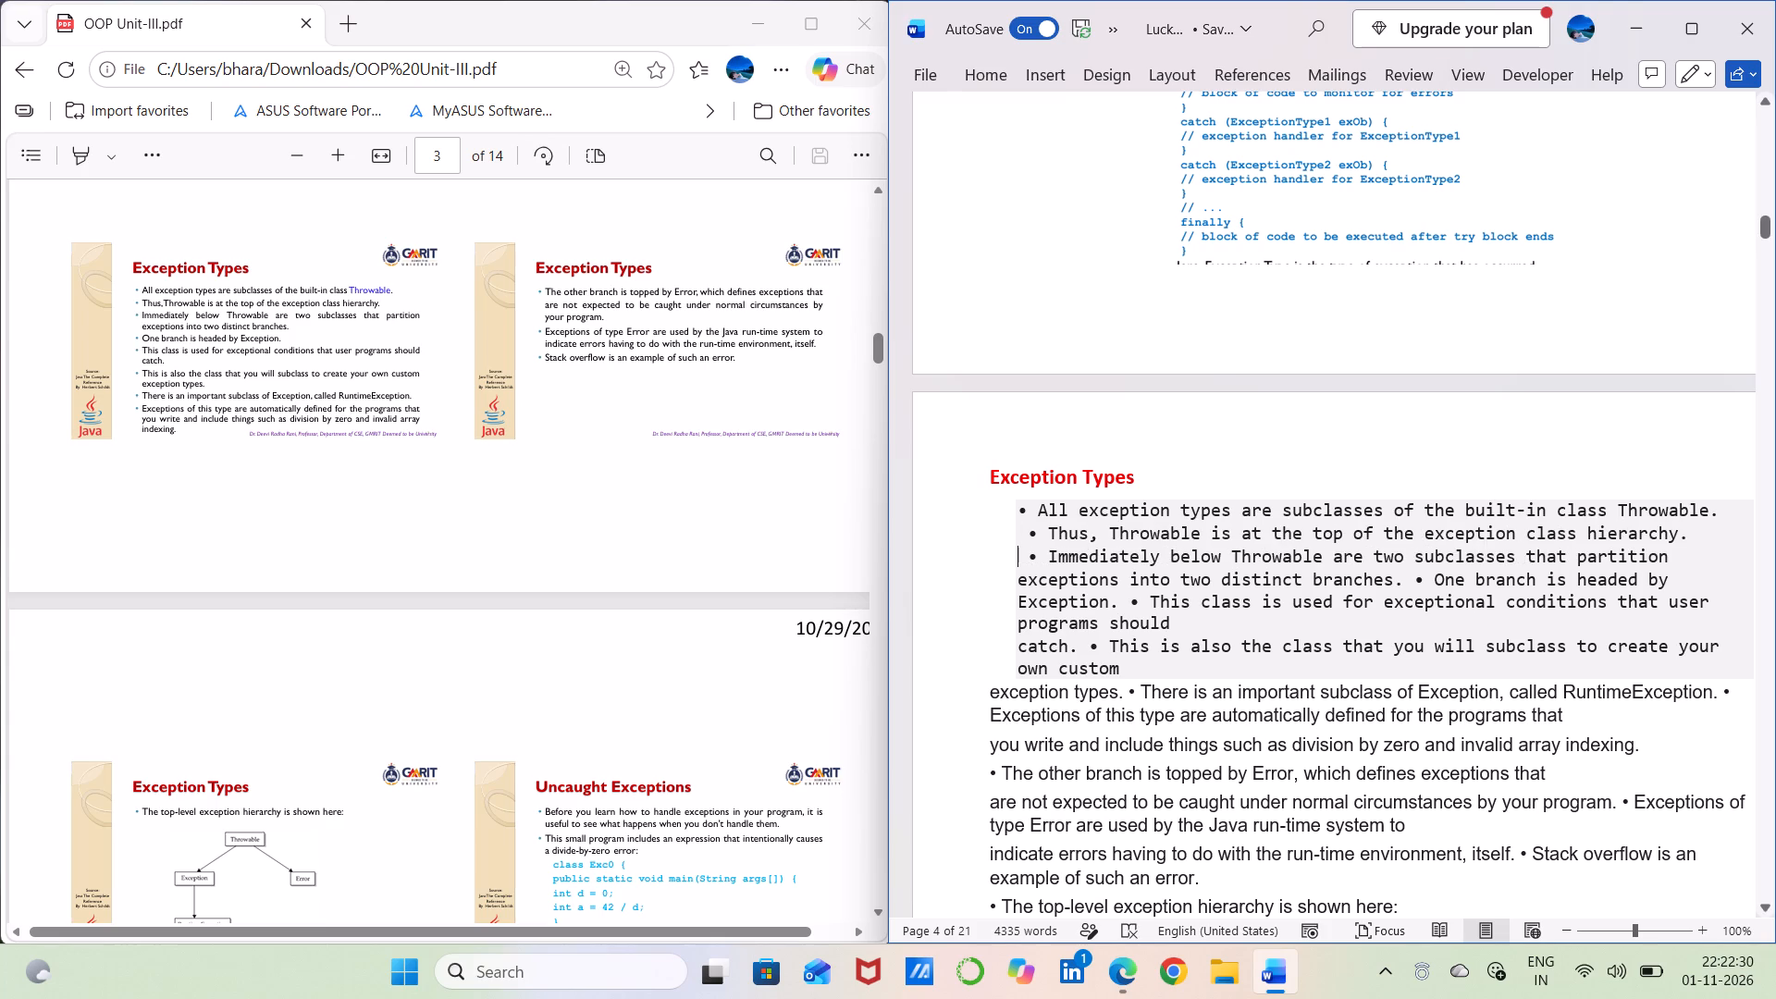
pyautogui.click(1411, 573)
pyautogui.press('Return')
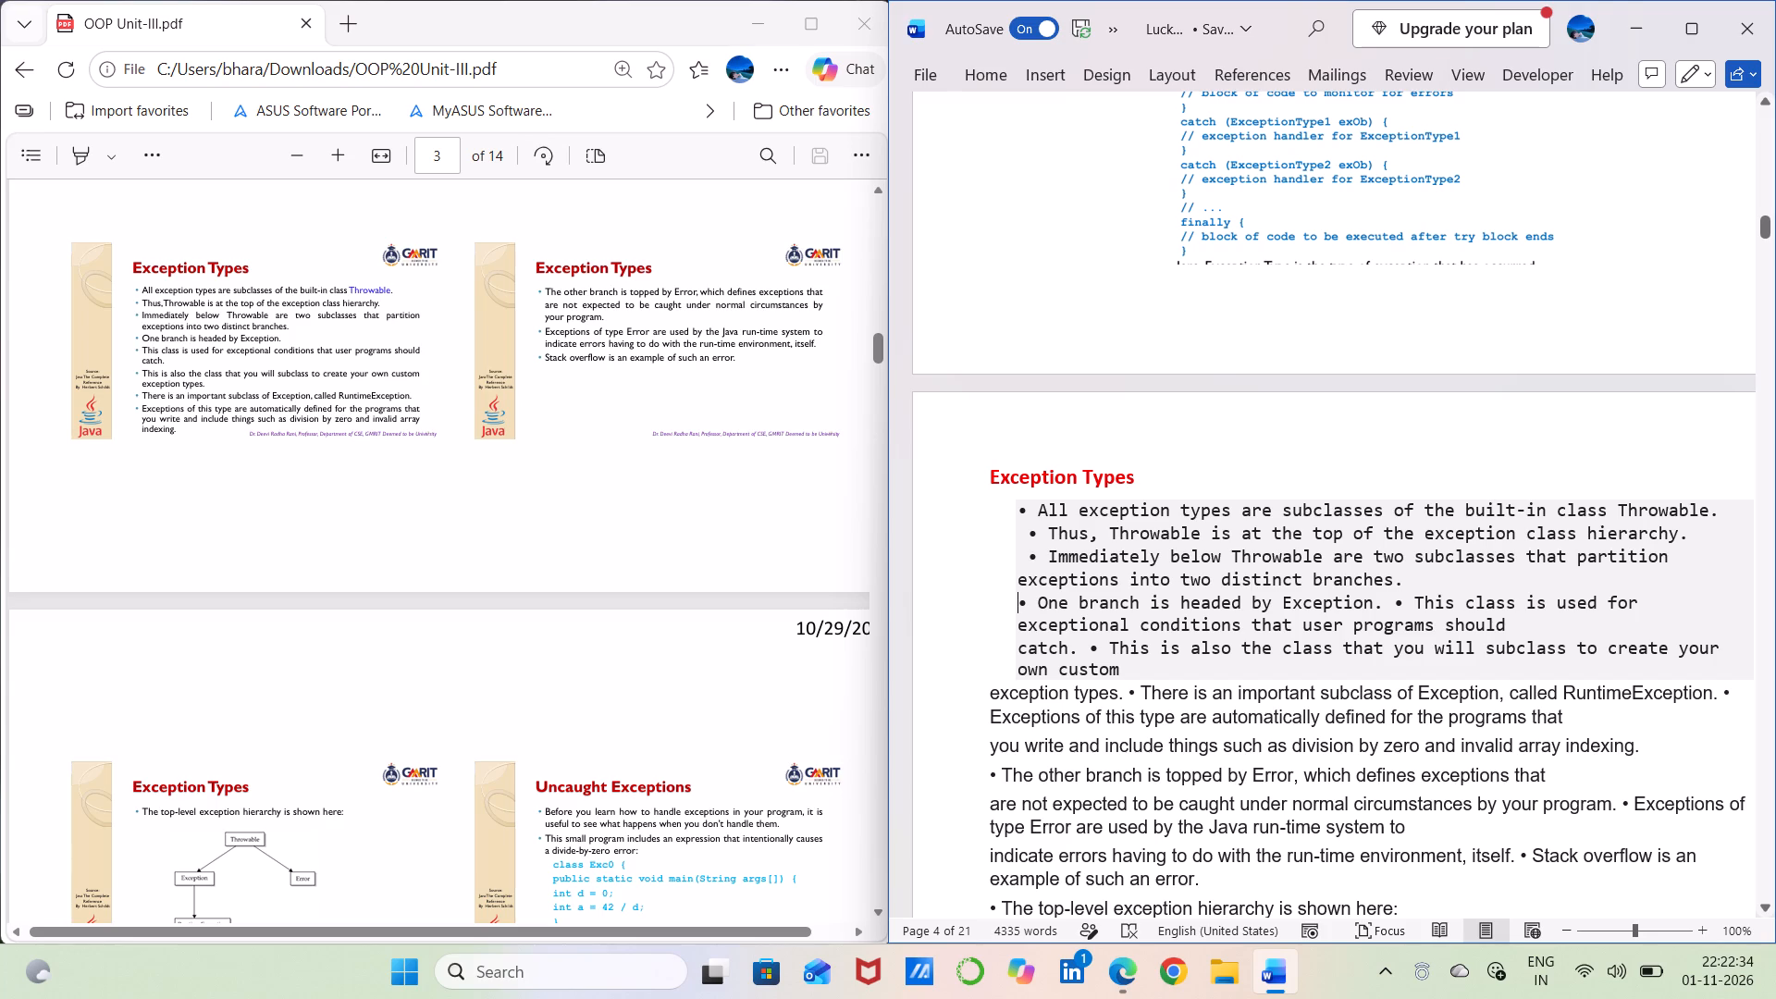
pyautogui.click(1396, 599)
pyautogui.press('Return')
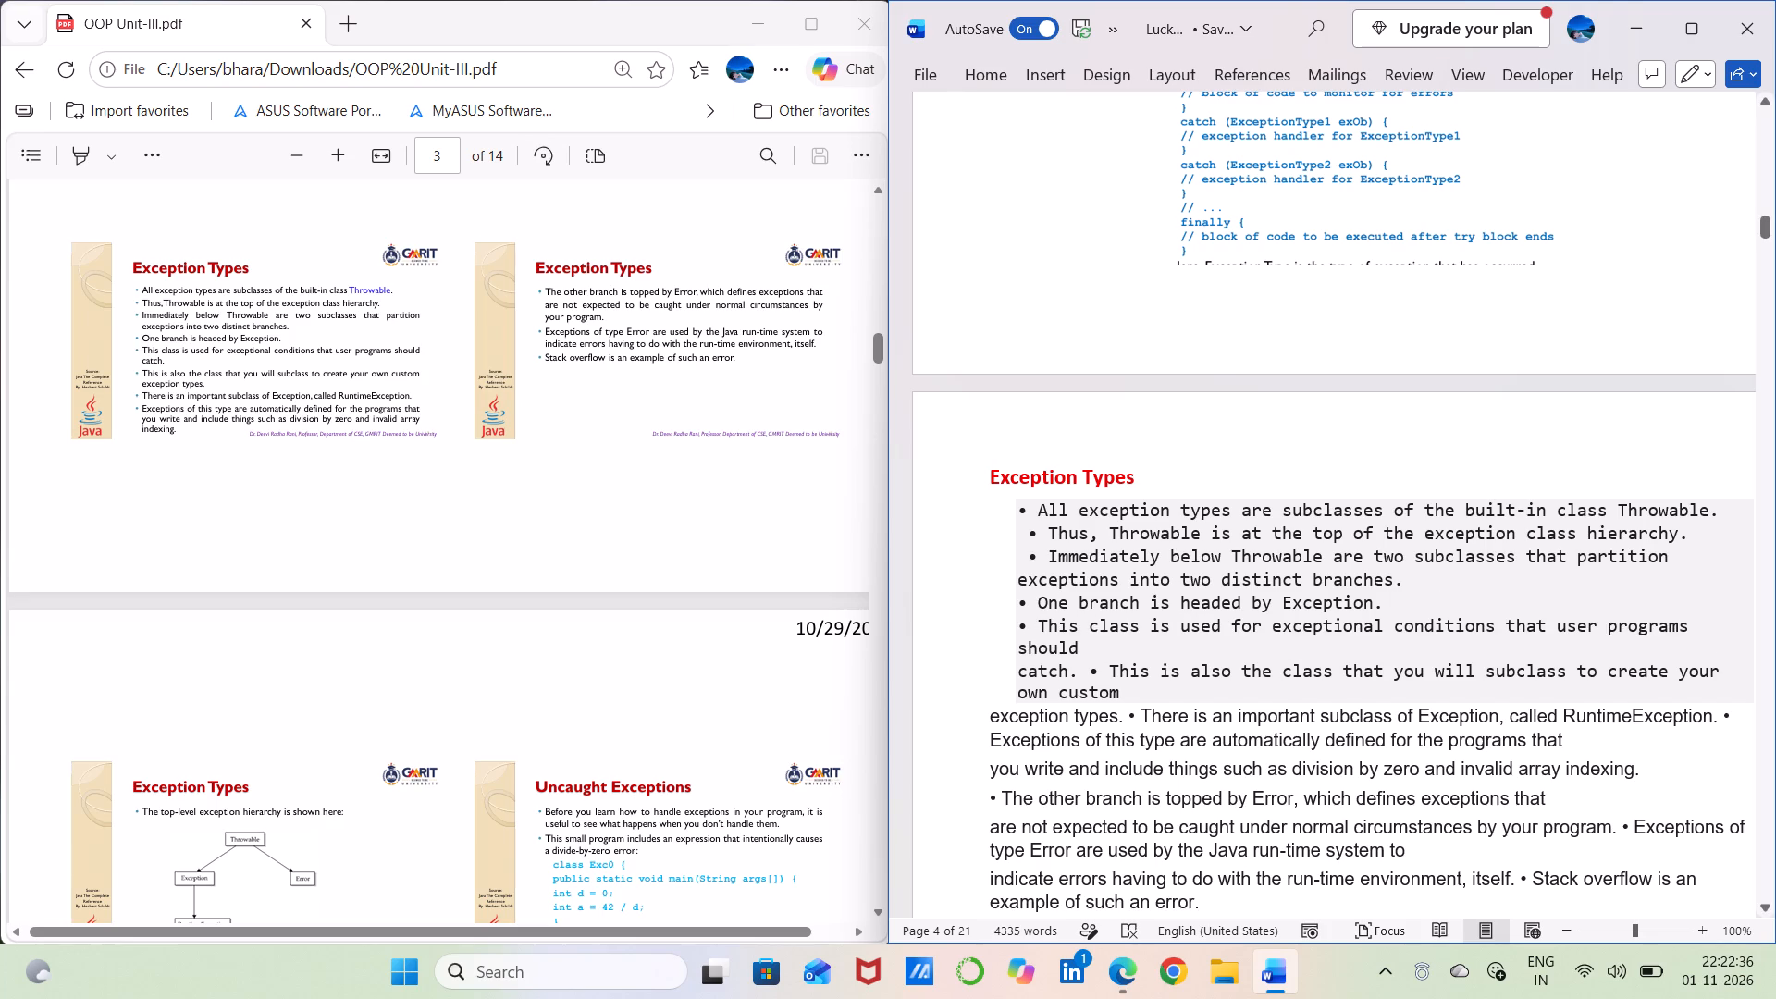
pyautogui.click(1092, 672)
pyautogui.press('Return')
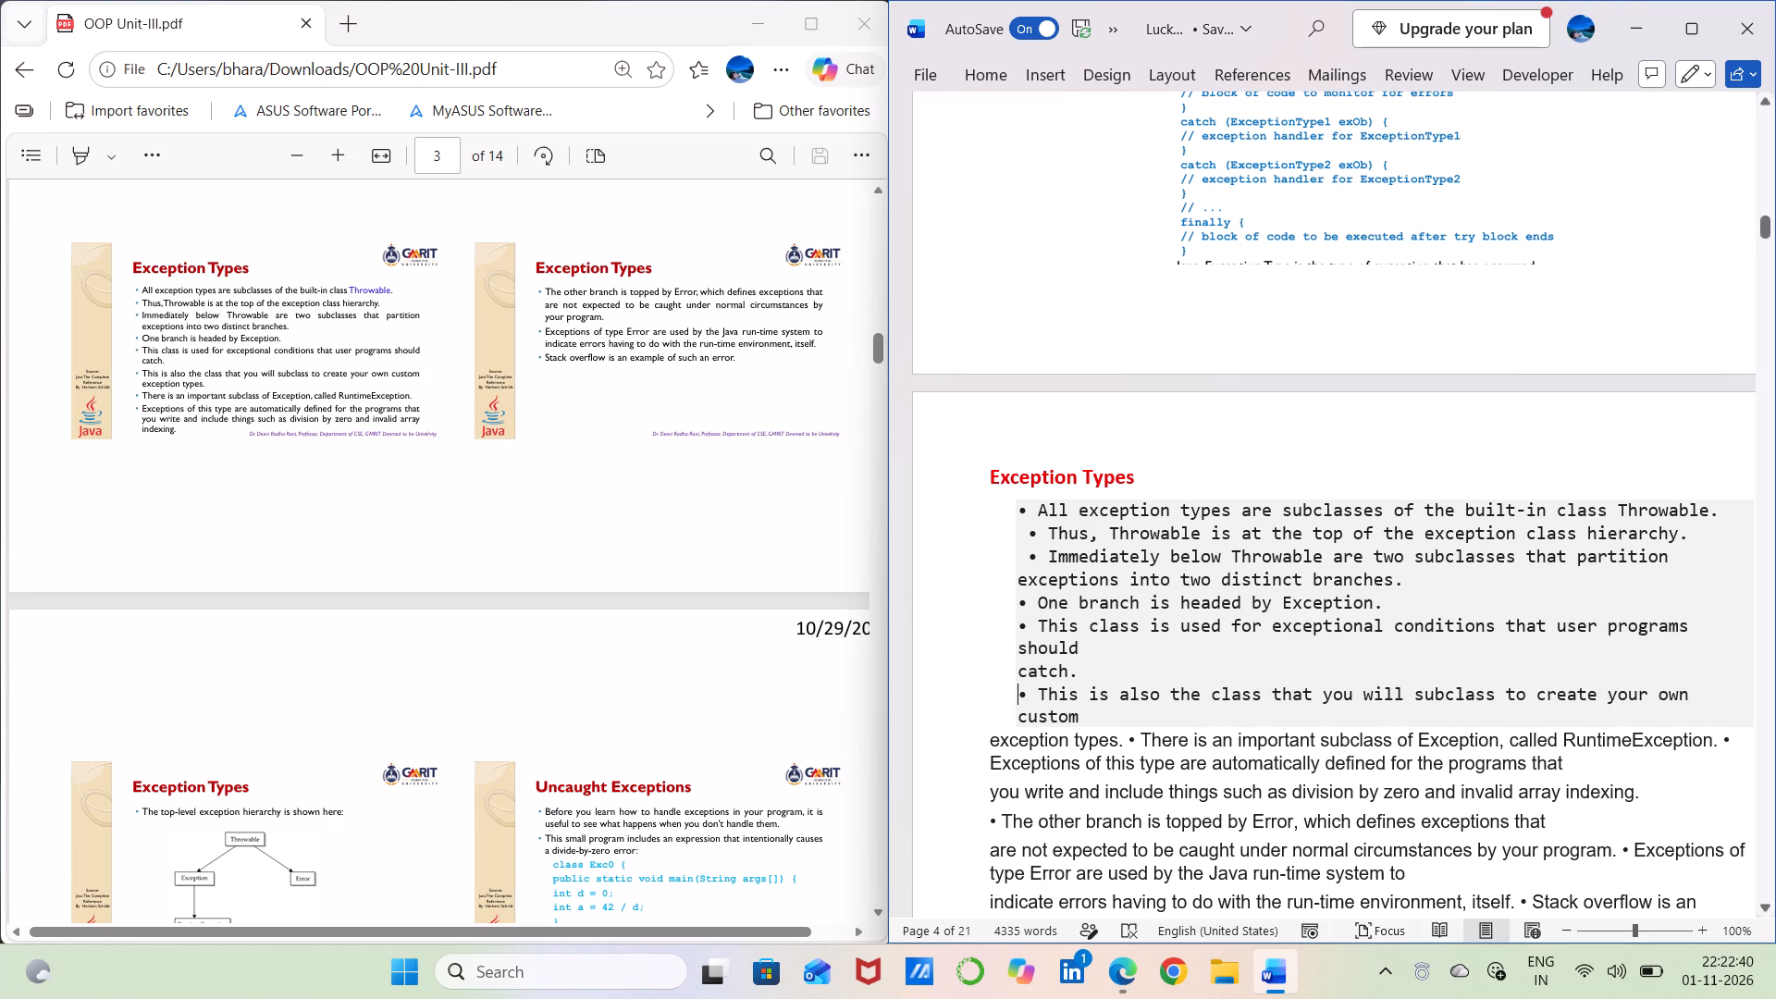
# Move "exception types." from the start of the plain text to the end of the grey bullet after "custom".
pyautogui.scroll(-1, 1011, 650)
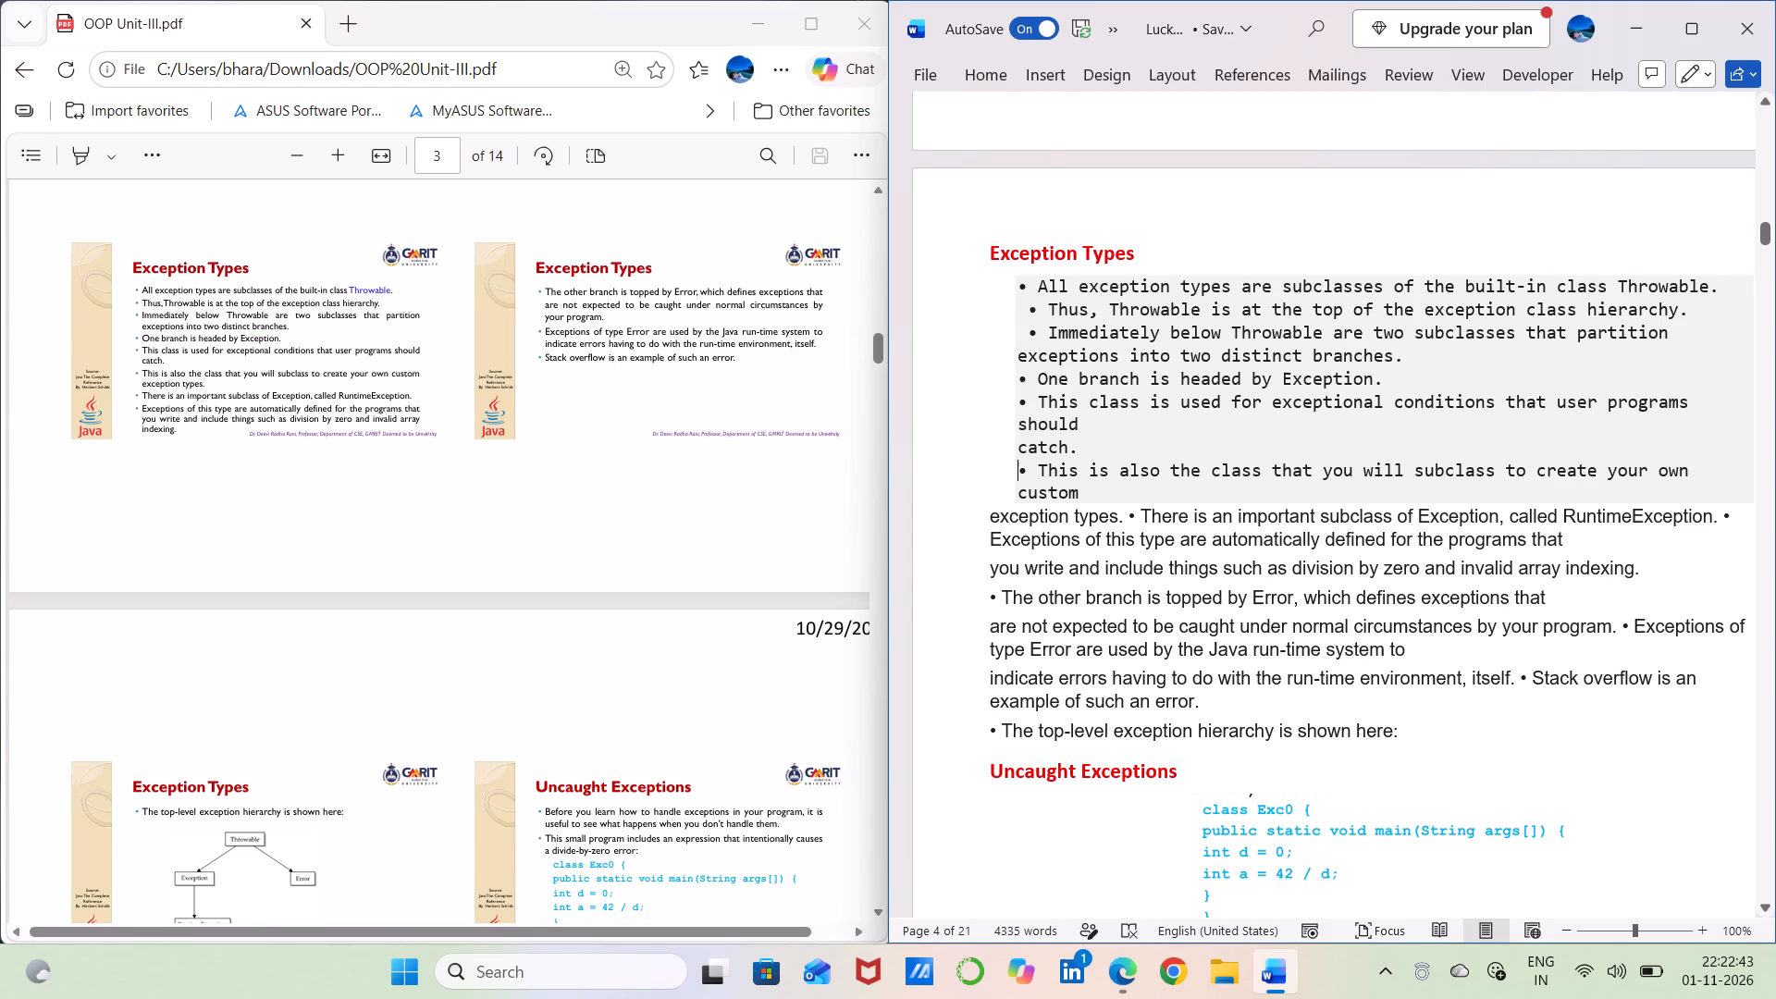
pyautogui.scroll(2, 664, 448)
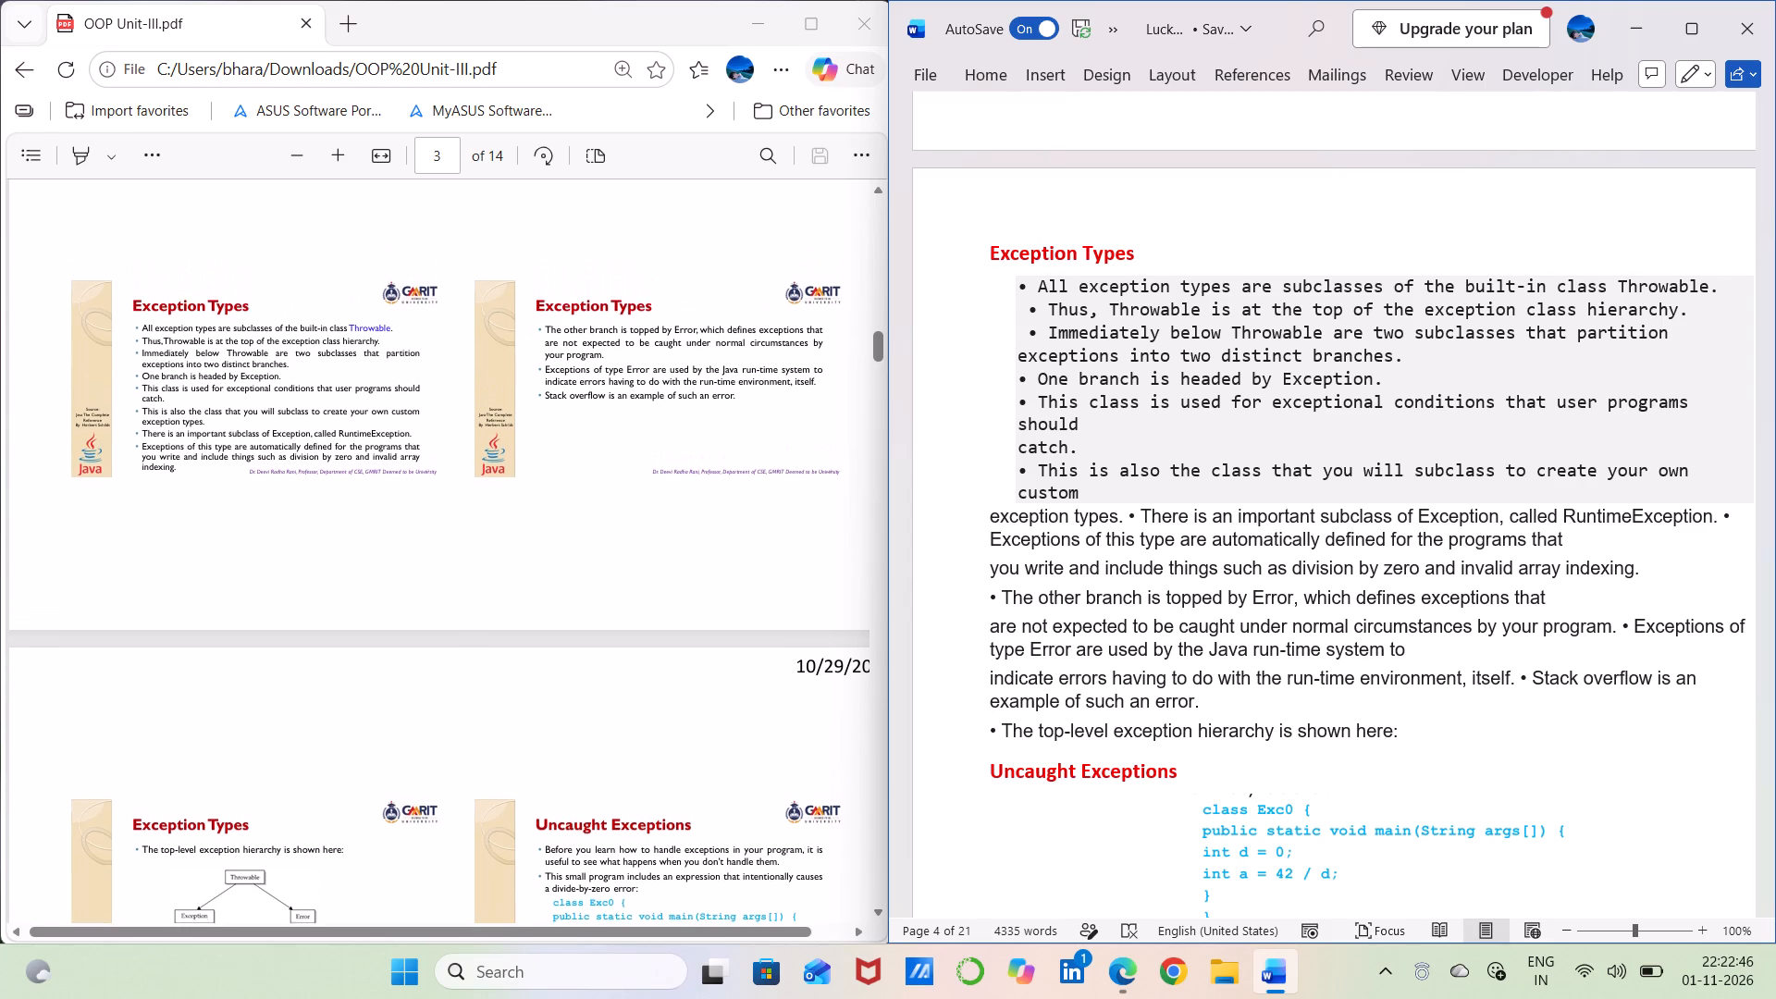
pyautogui.scroll(3, 664, 448)
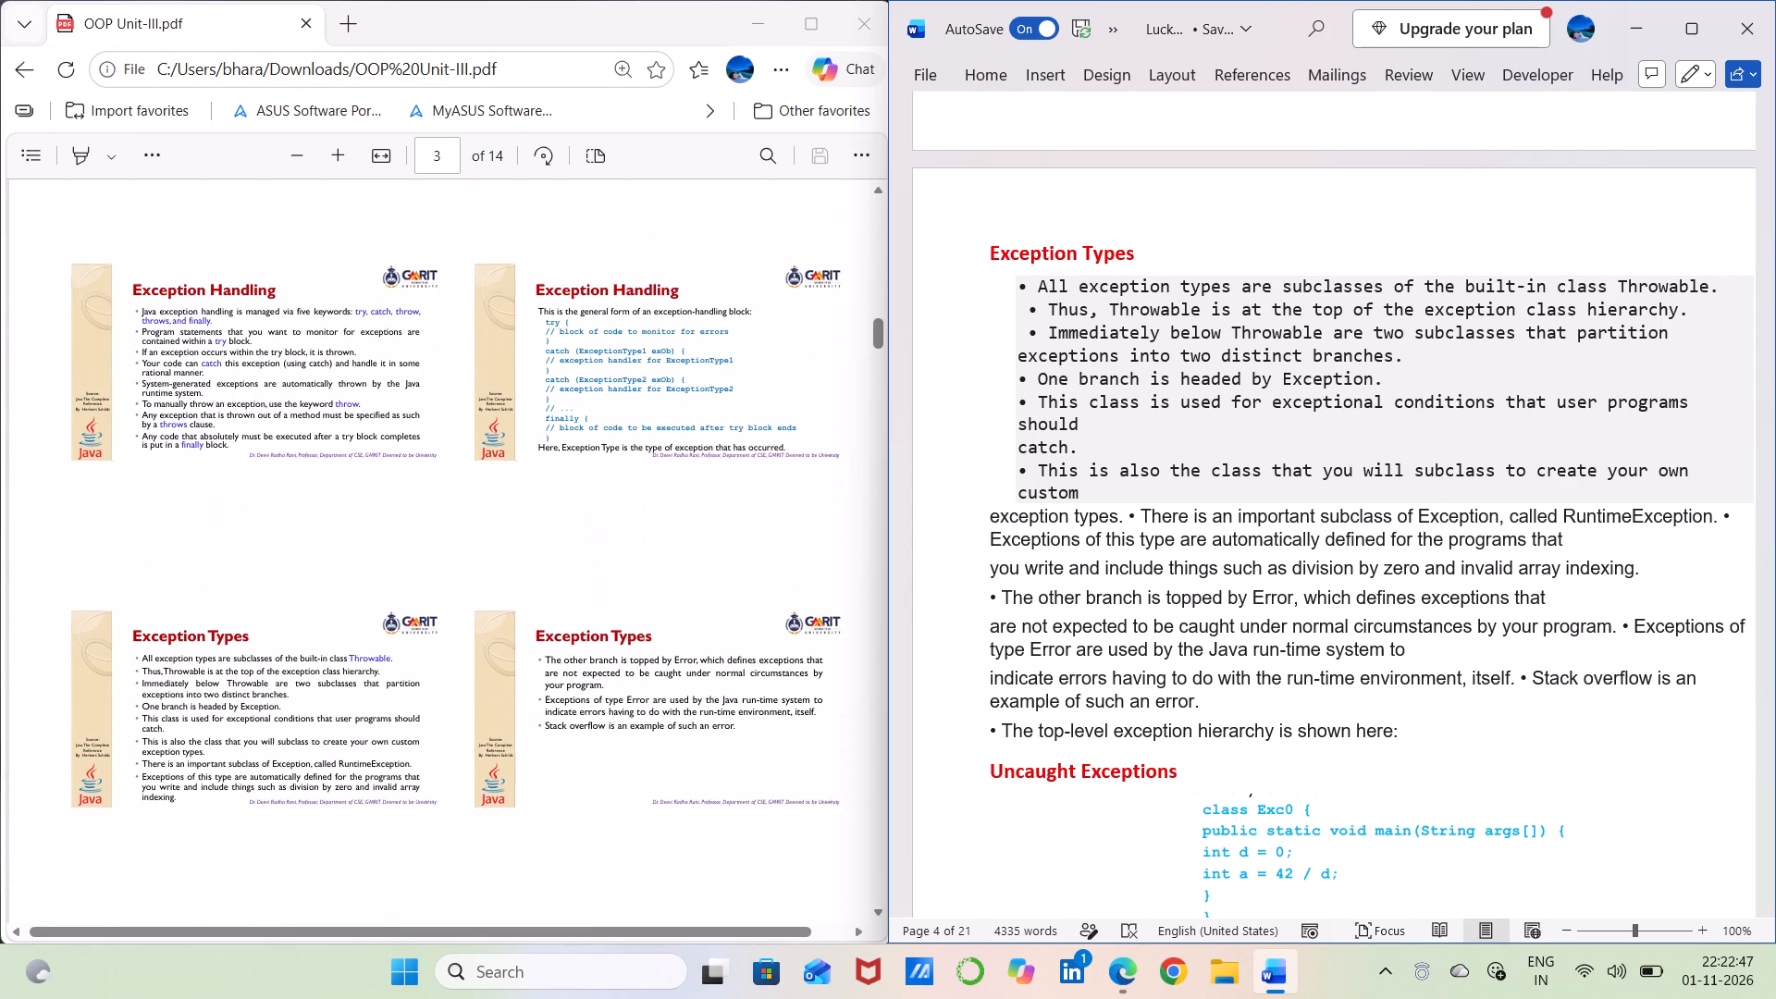
pyautogui.scroll(-2, 664, 448)
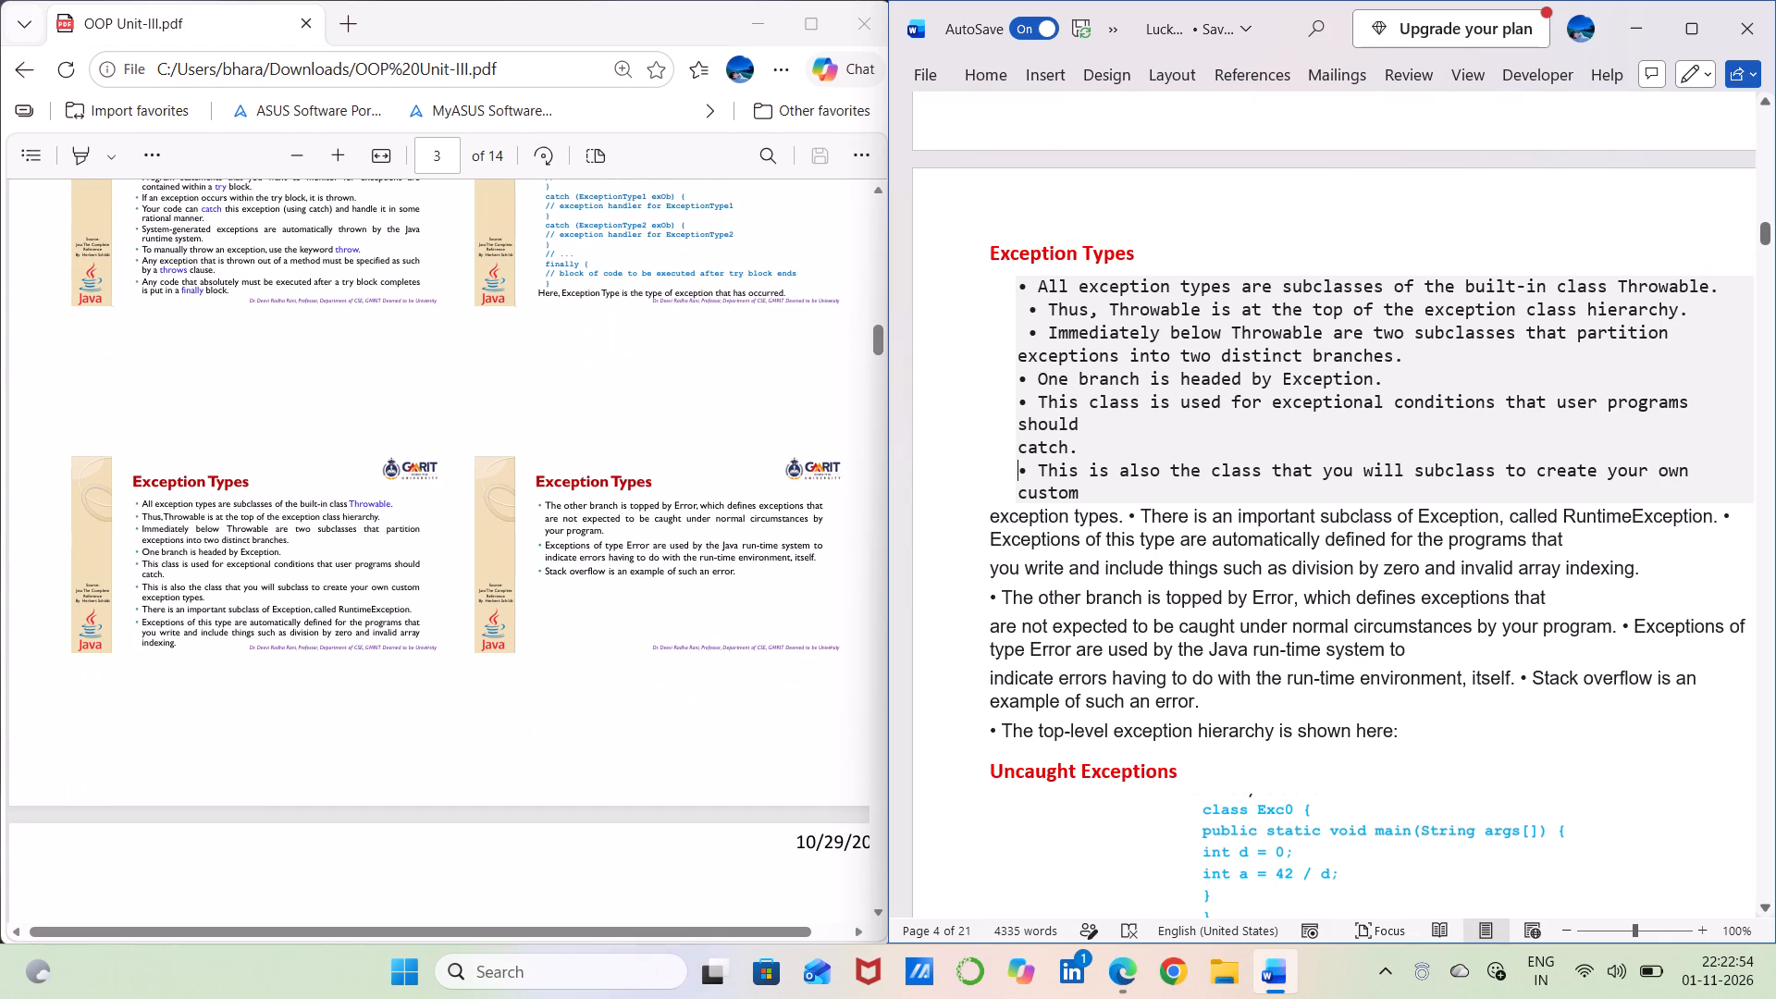
pyautogui.moveTo(1123, 514); pyautogui.dragTo(1017, 519)
pyautogui.hotkey('ctrl', 'c')
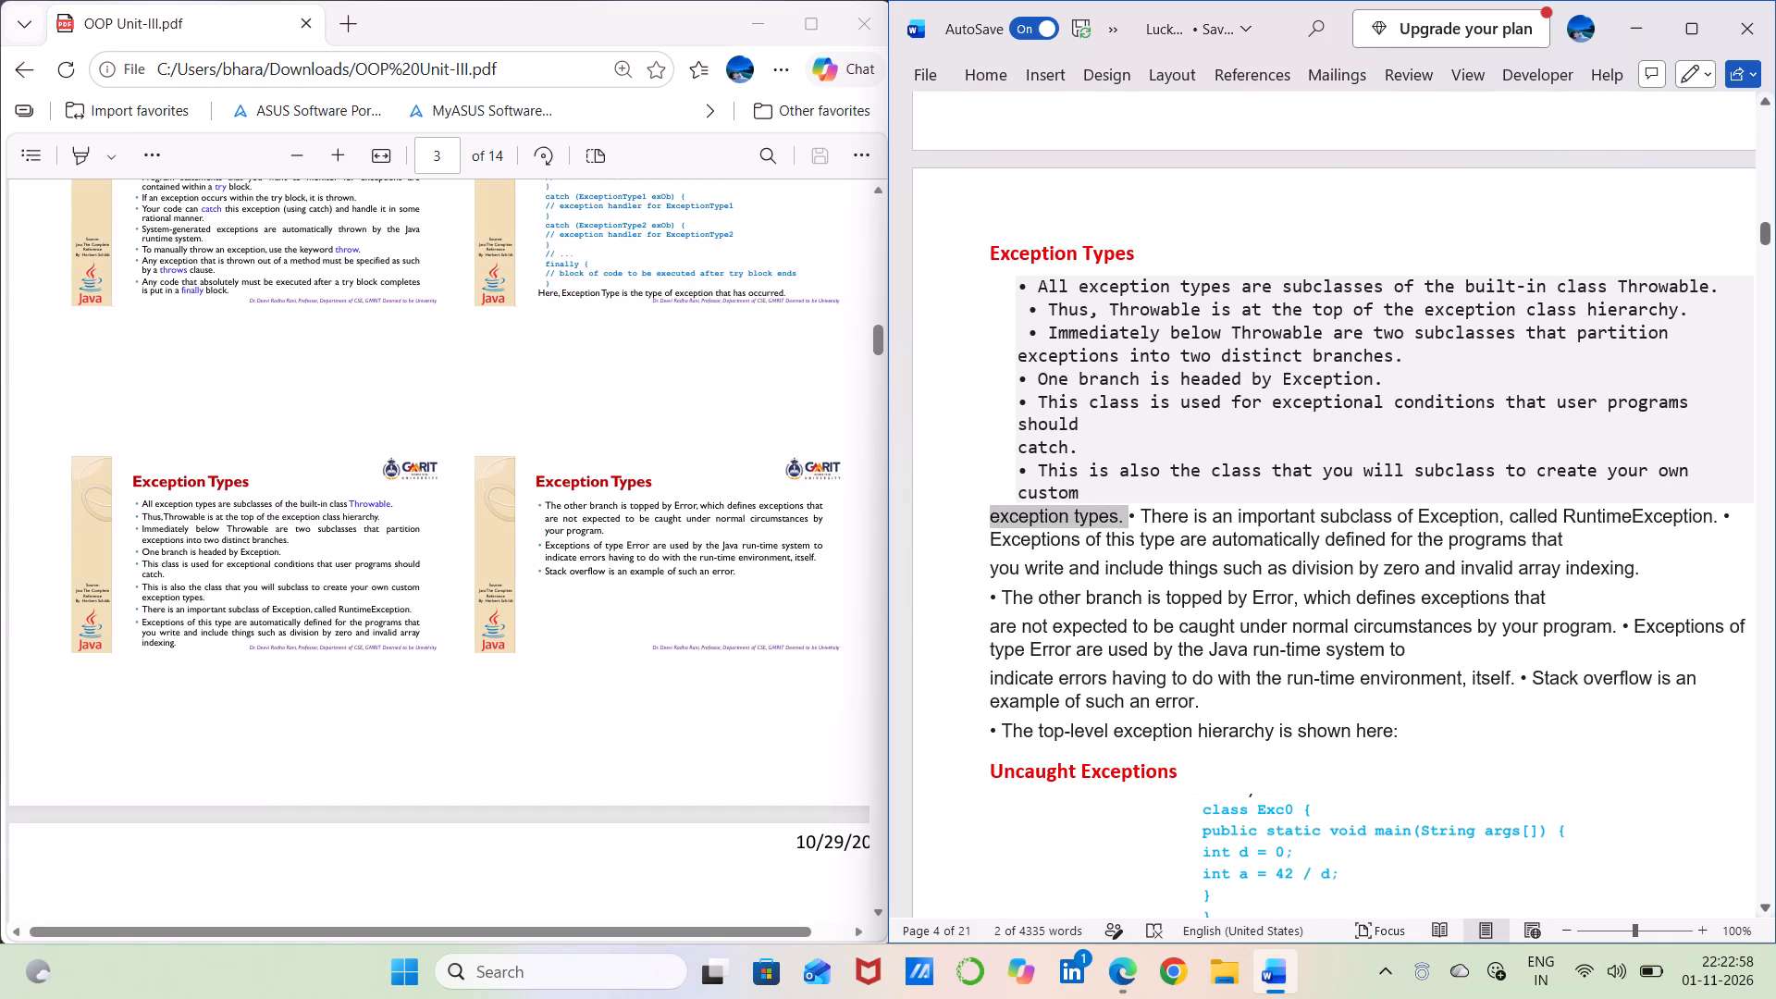
pyautogui.click(1104, 487)
pyautogui.press('space')
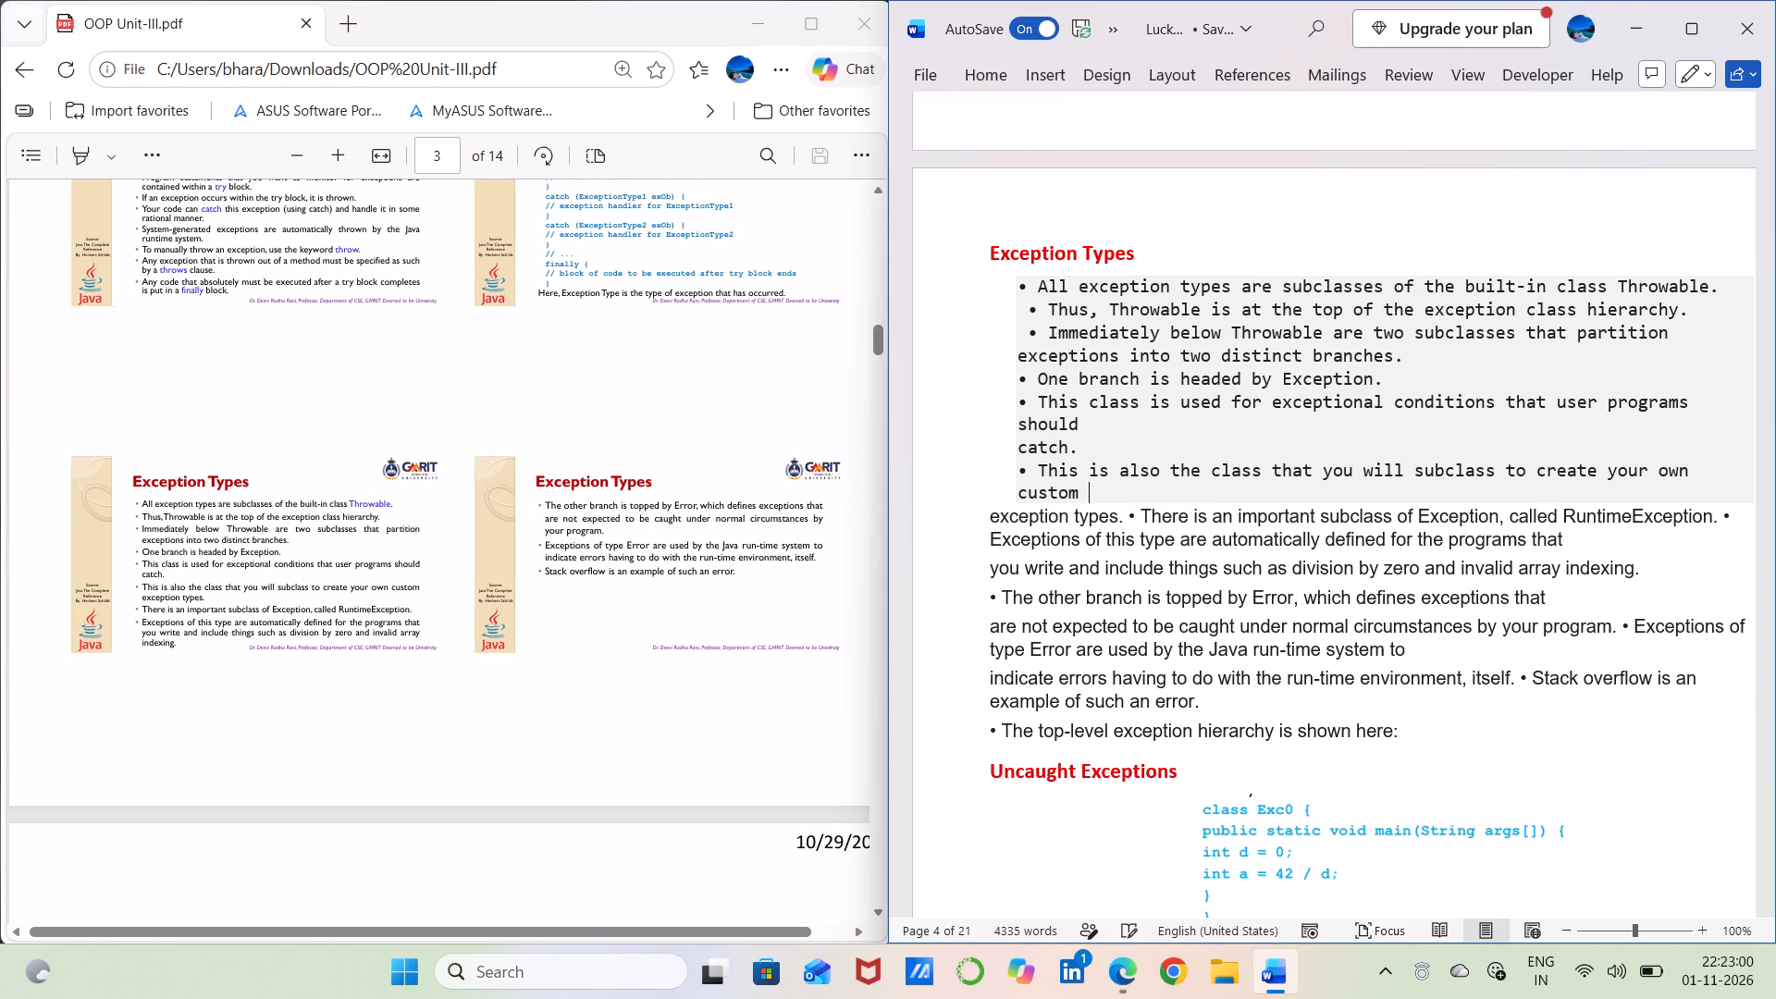
pyautogui.hotkey('ctrl', 'v')
pyautogui.moveTo(1125, 517); pyautogui.dragTo(1030, 512)
pyautogui.hotkey('ctrl', 'x')
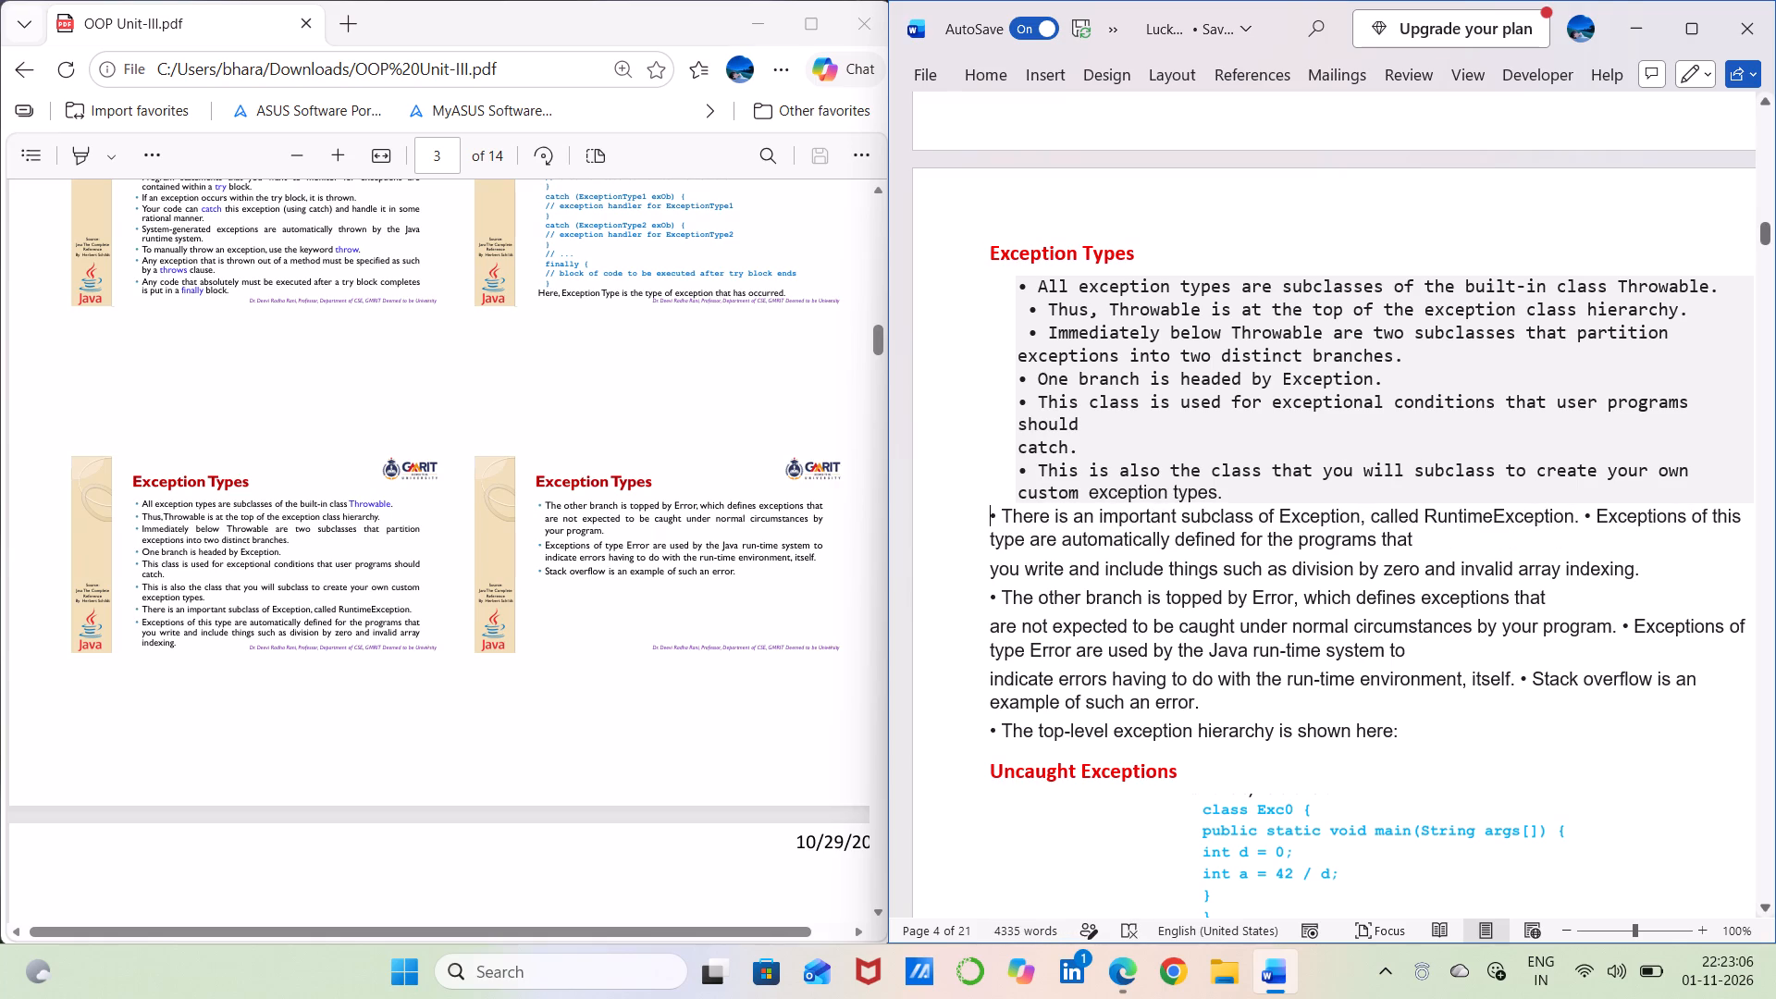
# Start new lines for the bullets "Exceptions of this type", "Exceptions of type Error" and "Stack overflow".
pyautogui.click(1582, 523)
pyautogui.press('Return')
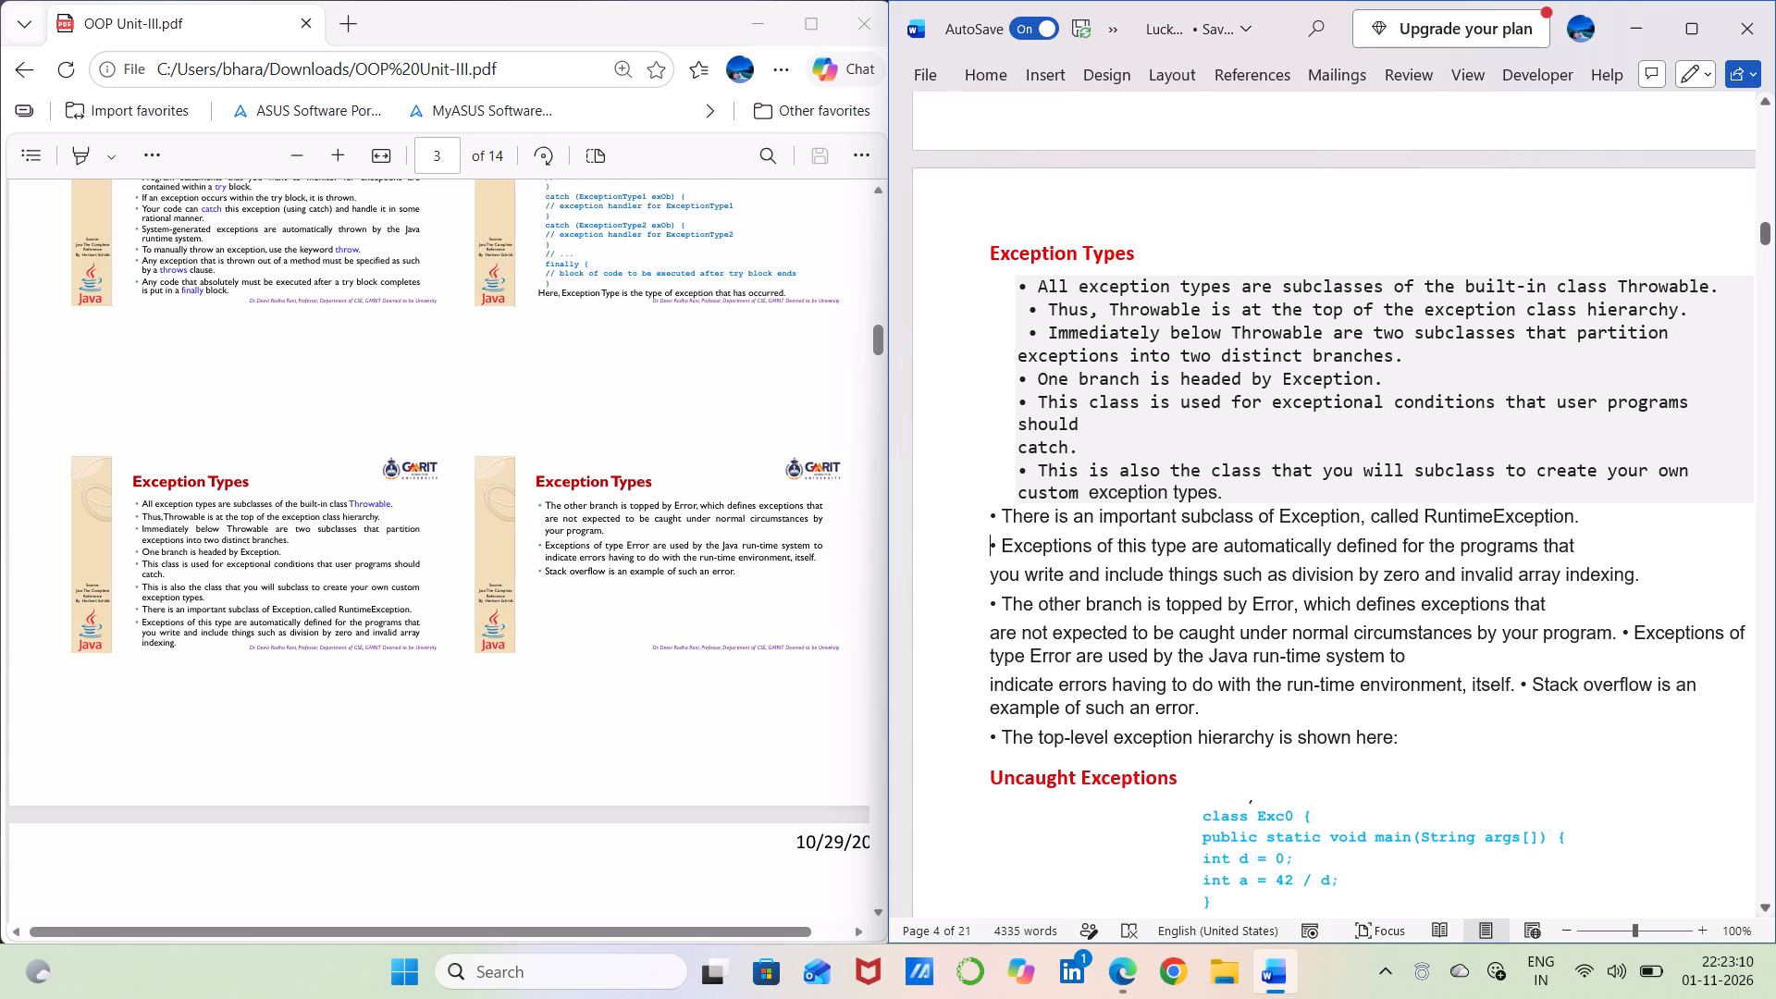
pyautogui.click(1624, 632)
pyautogui.press('Return')
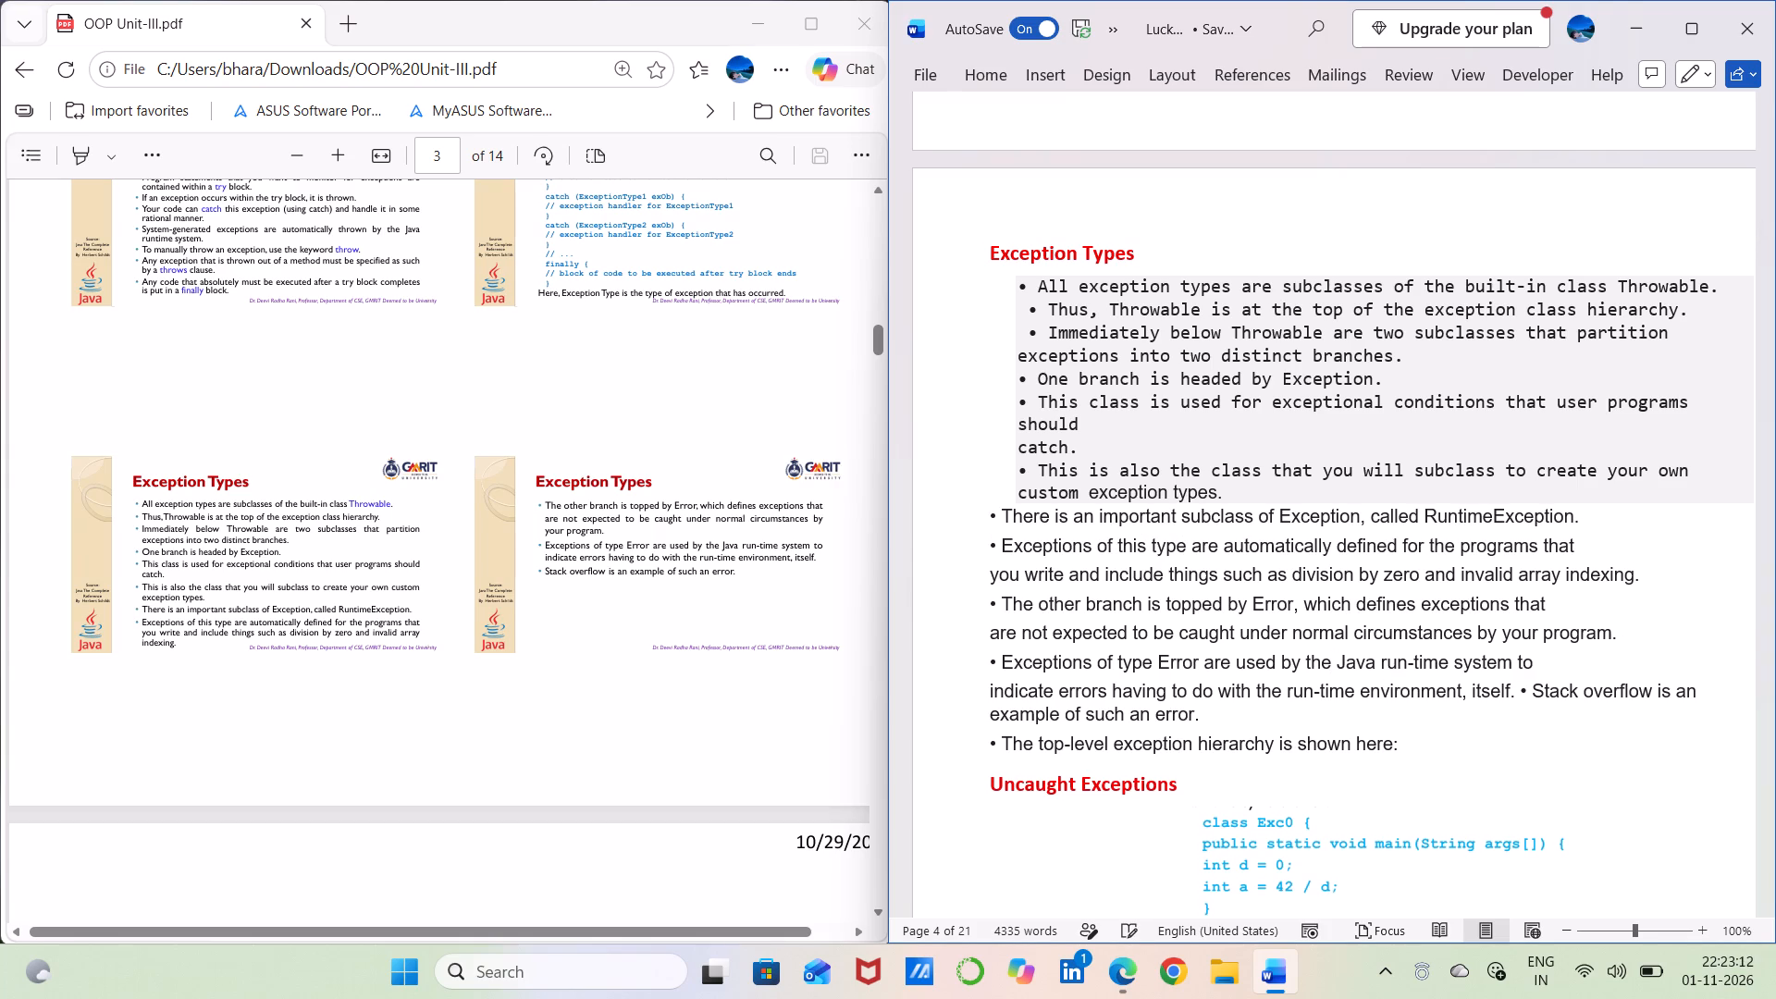
pyautogui.click(1519, 690)
pyautogui.press('Return')
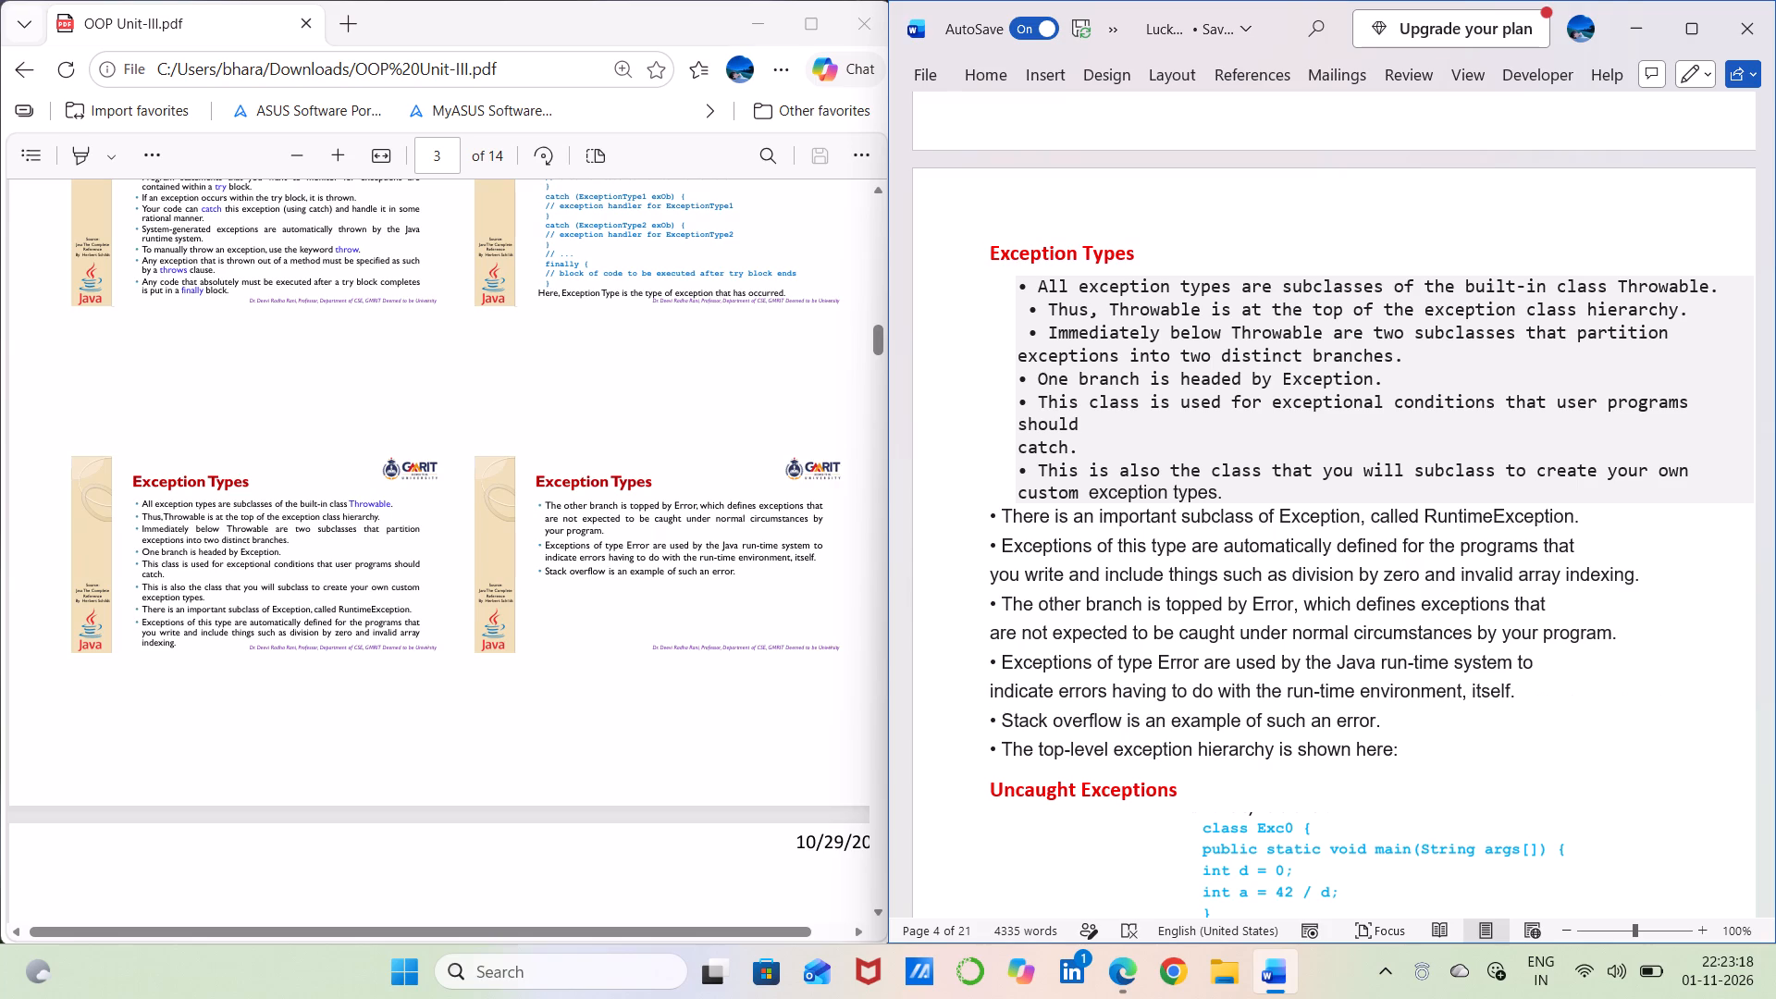
# Insert a blank line between the Exception Types heading and its first bullet.
pyautogui.scroll(-1, 1410, 772)
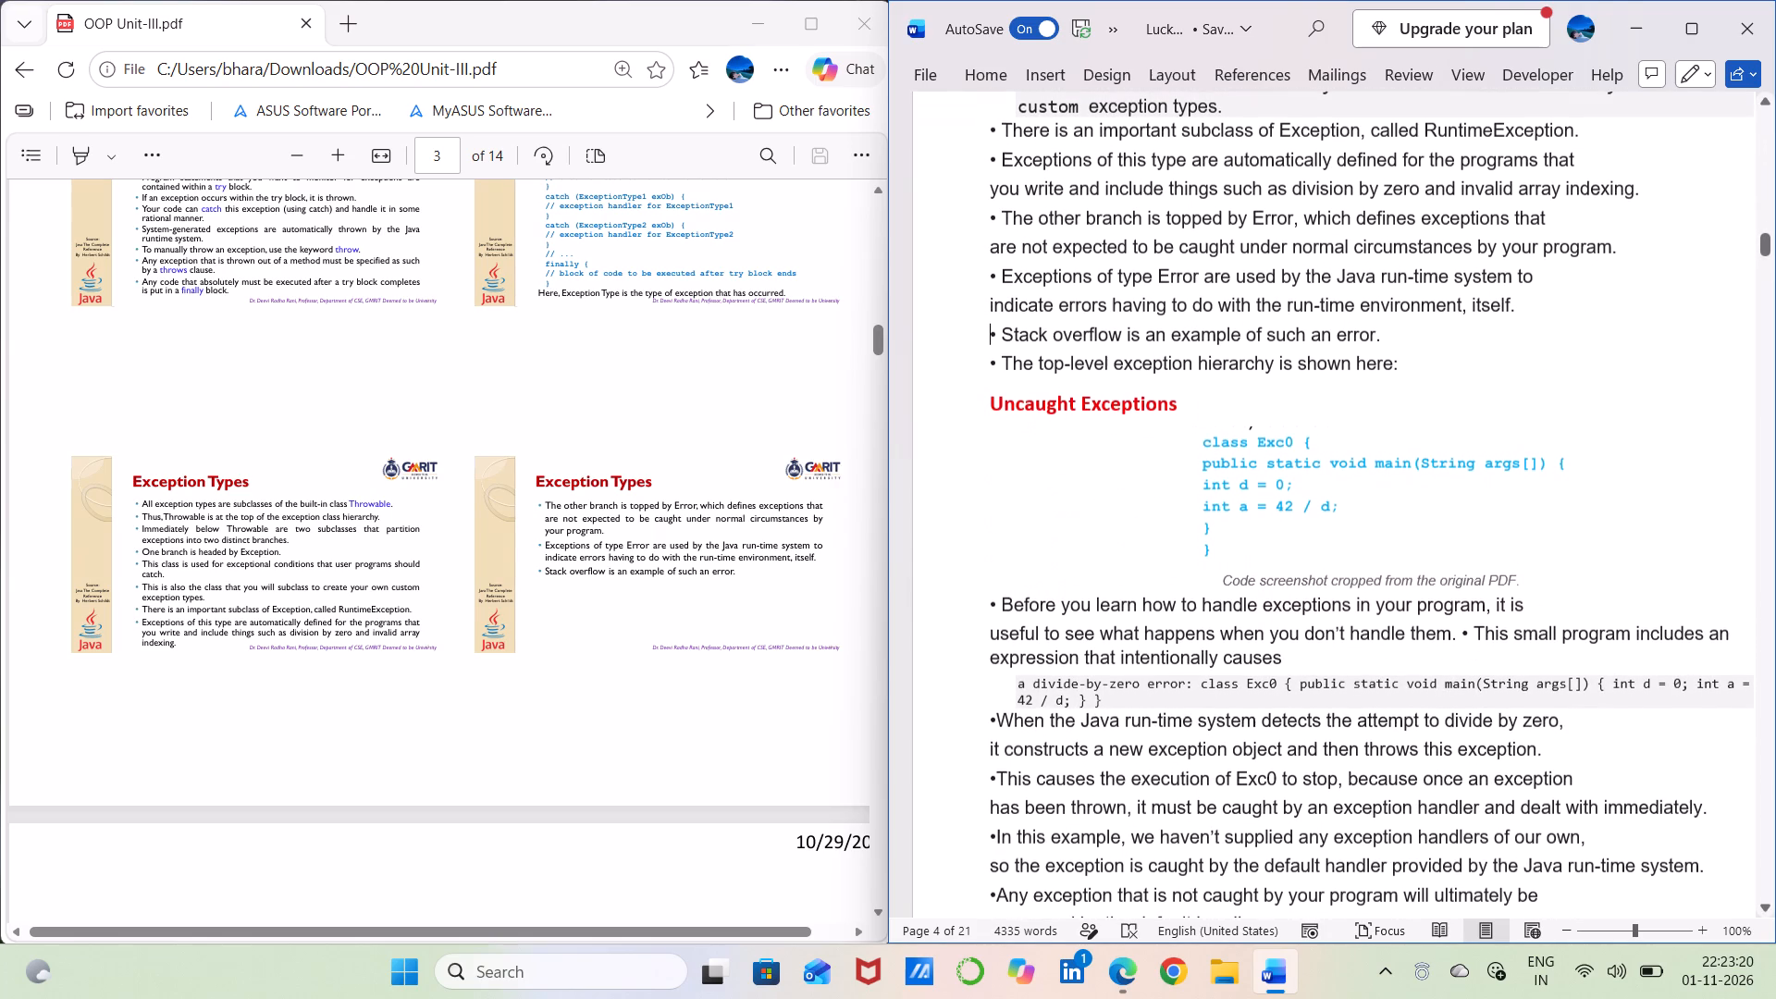
pyautogui.scroll(-1, 661, 692)
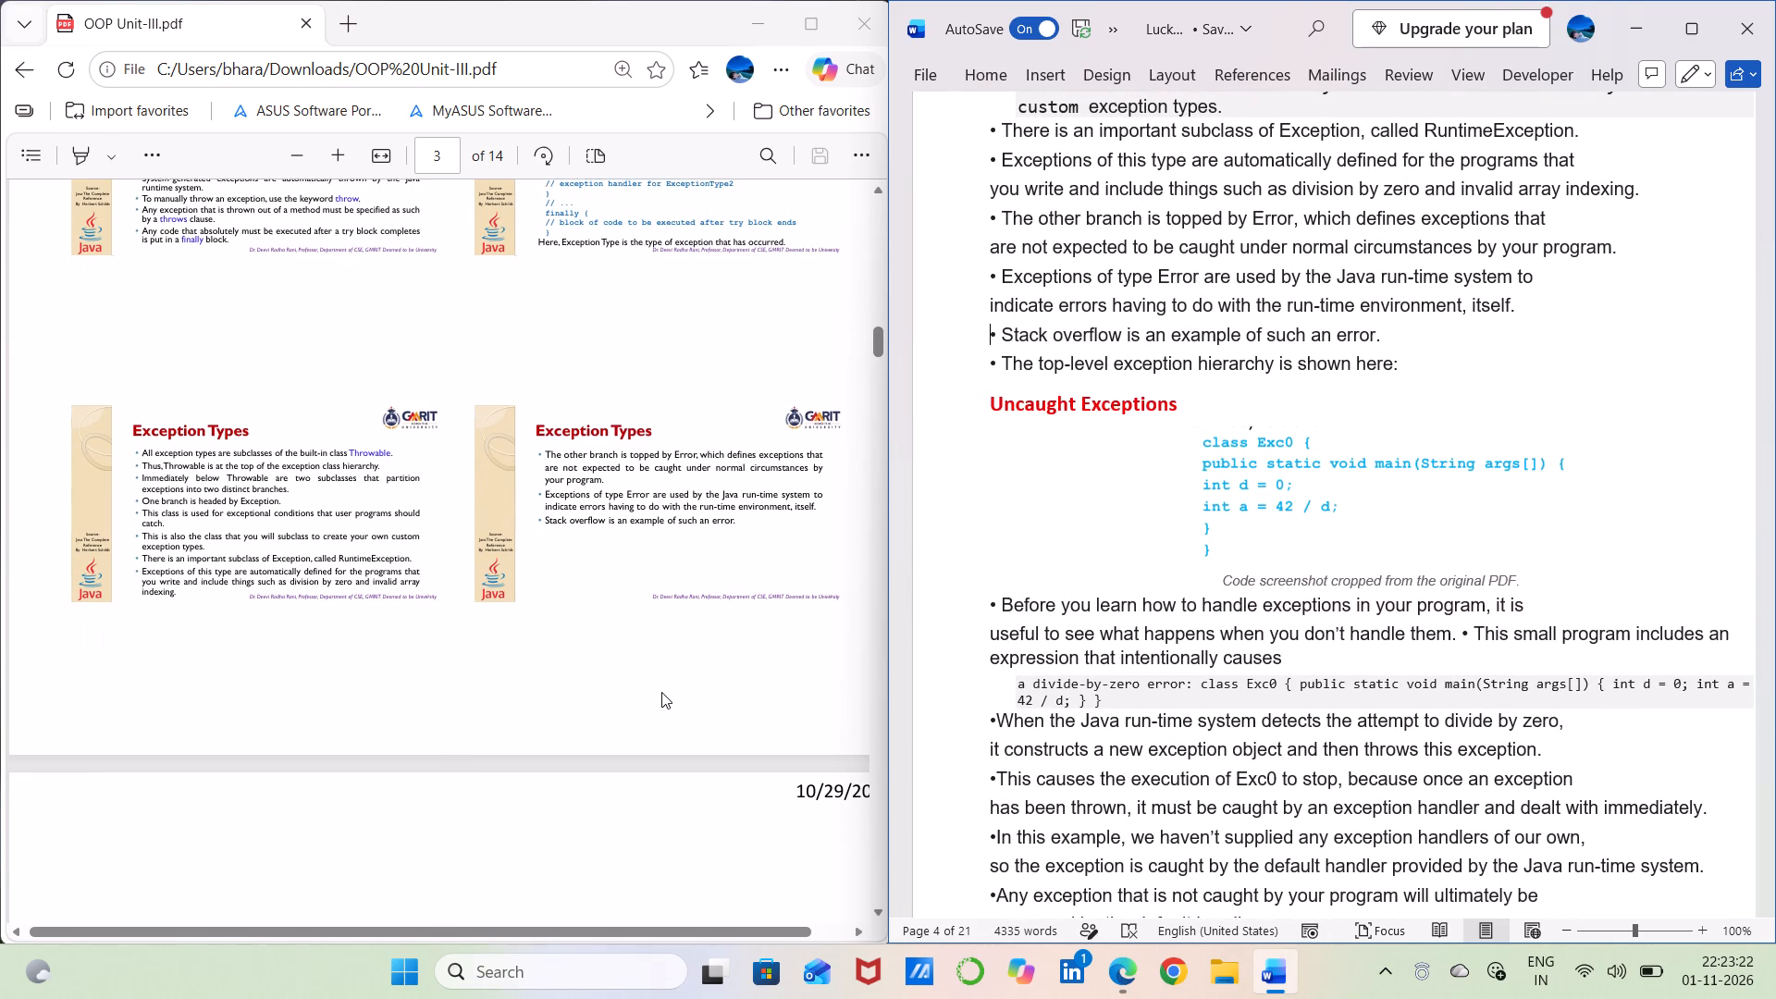
pyautogui.scroll(-1, 661, 692)
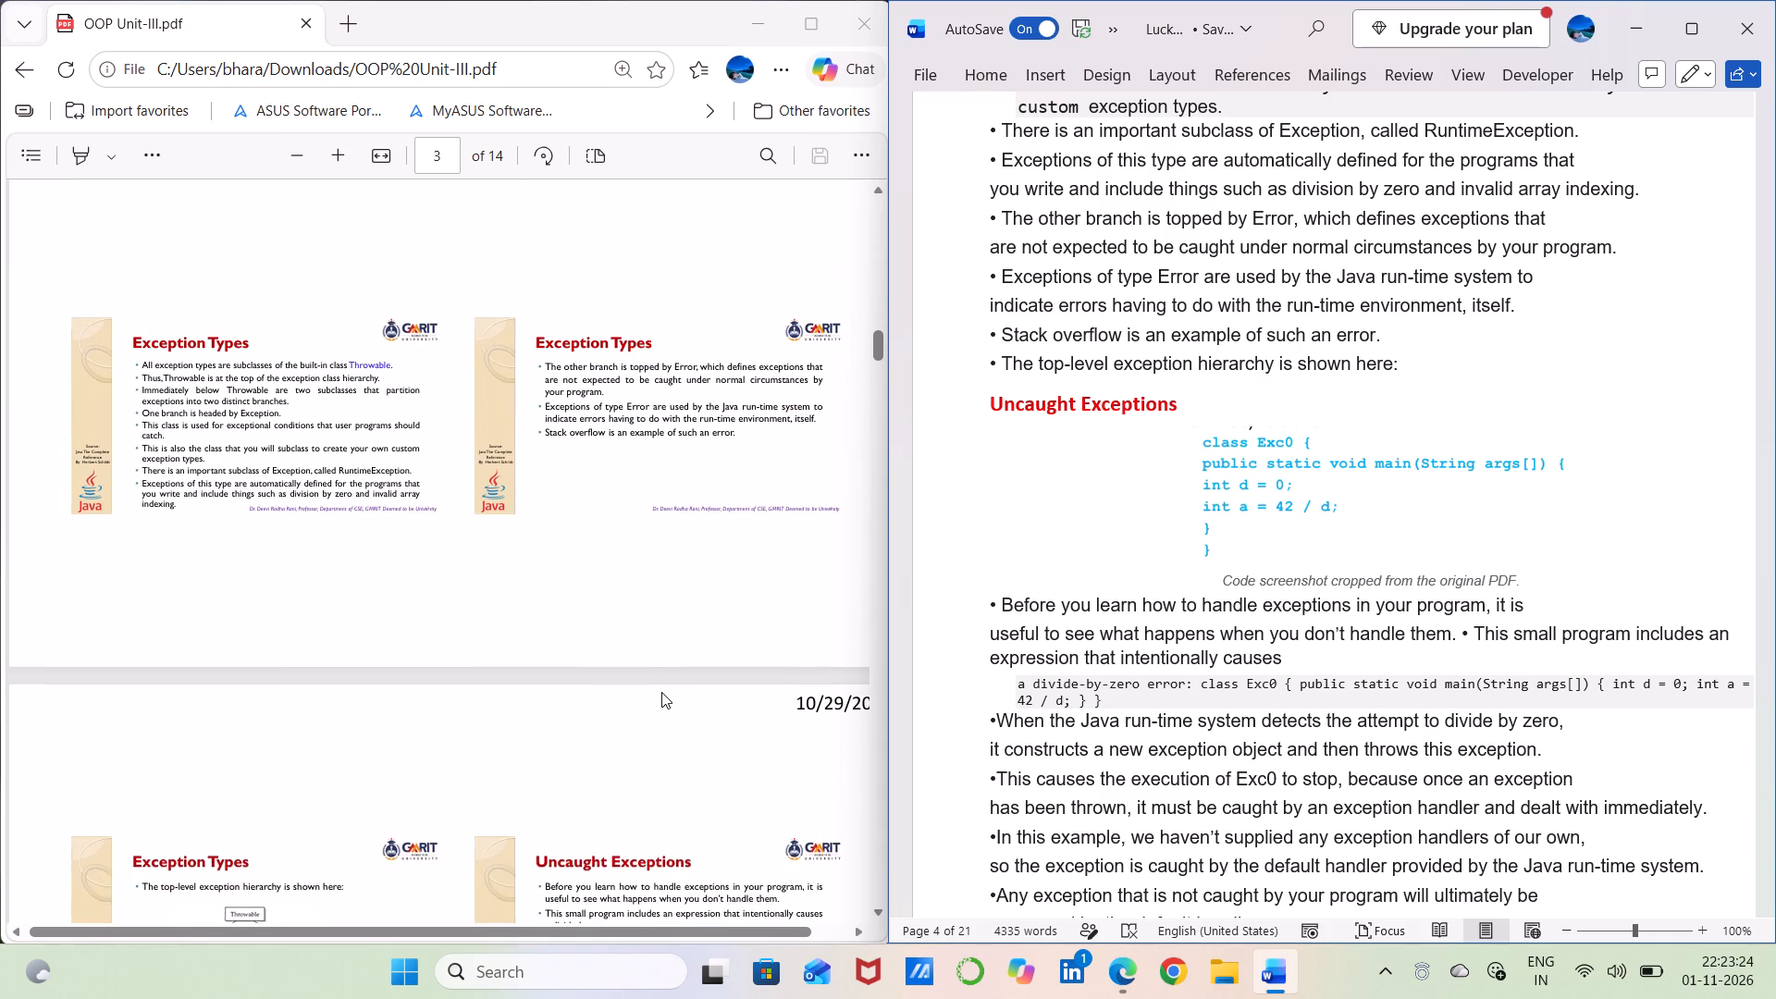
pyautogui.scroll(-1, 661, 692)
pyautogui.scroll(1, 1092, 490)
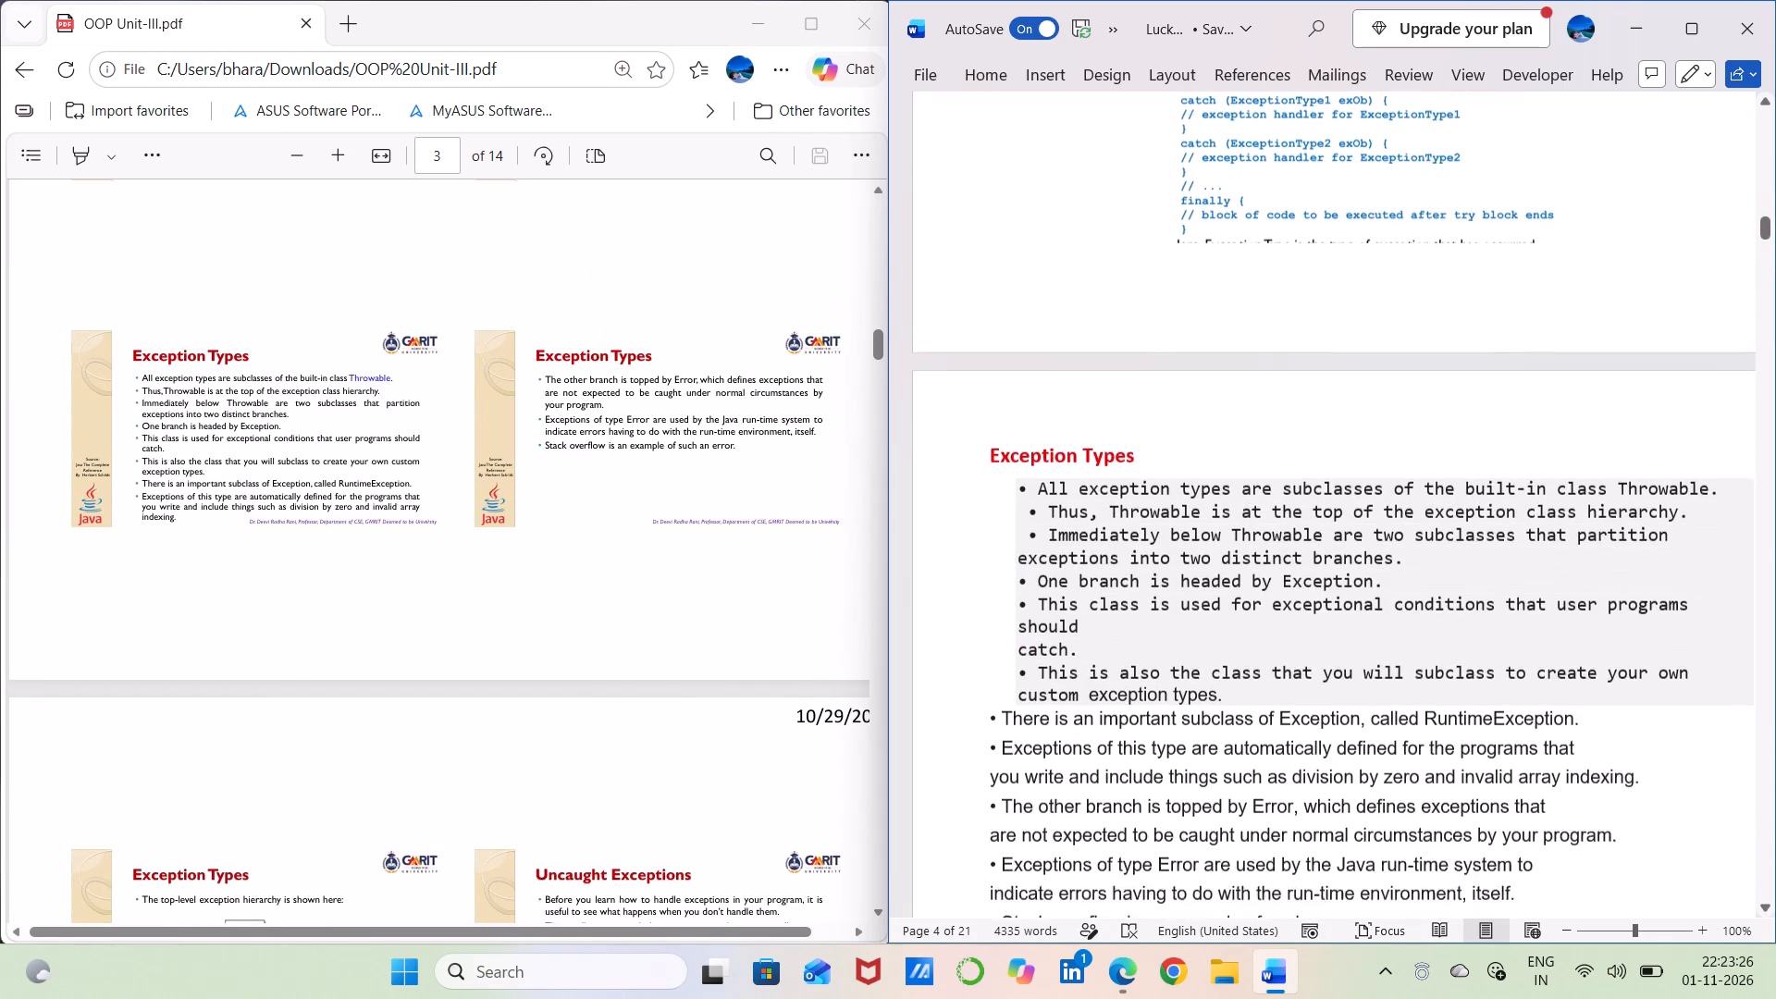
pyautogui.scroll(1, 1092, 490)
pyautogui.click(1170, 370)
pyautogui.press('Return')
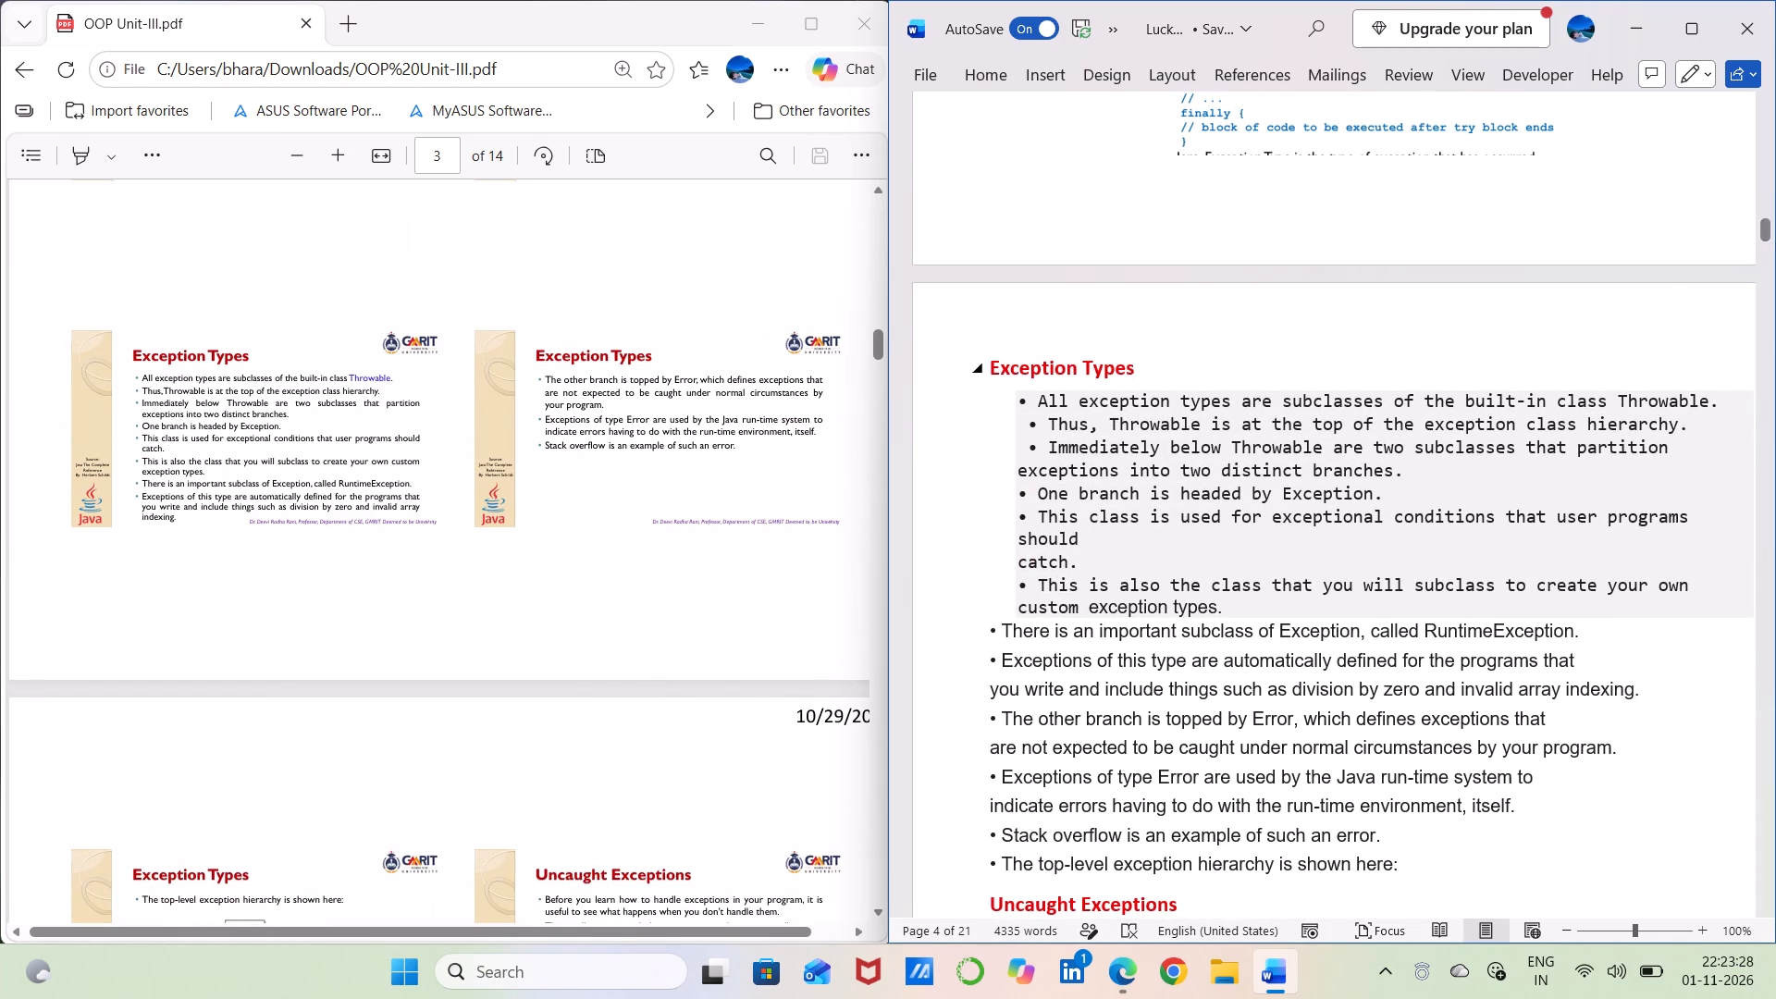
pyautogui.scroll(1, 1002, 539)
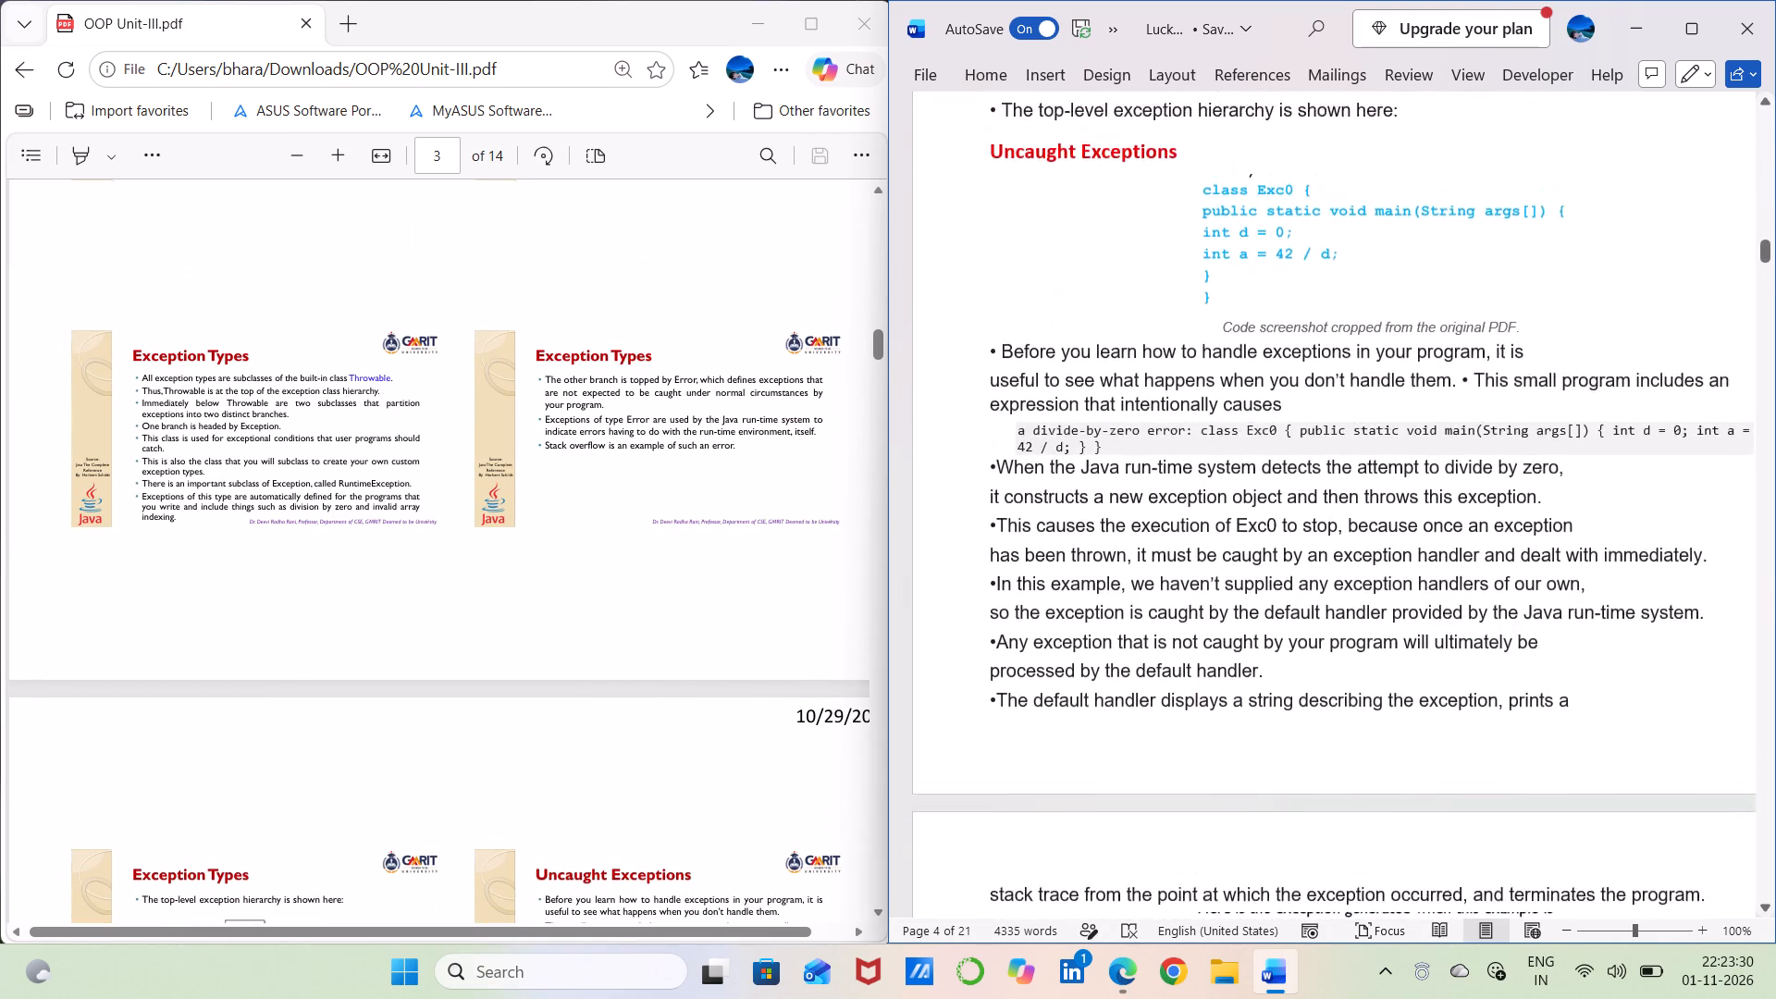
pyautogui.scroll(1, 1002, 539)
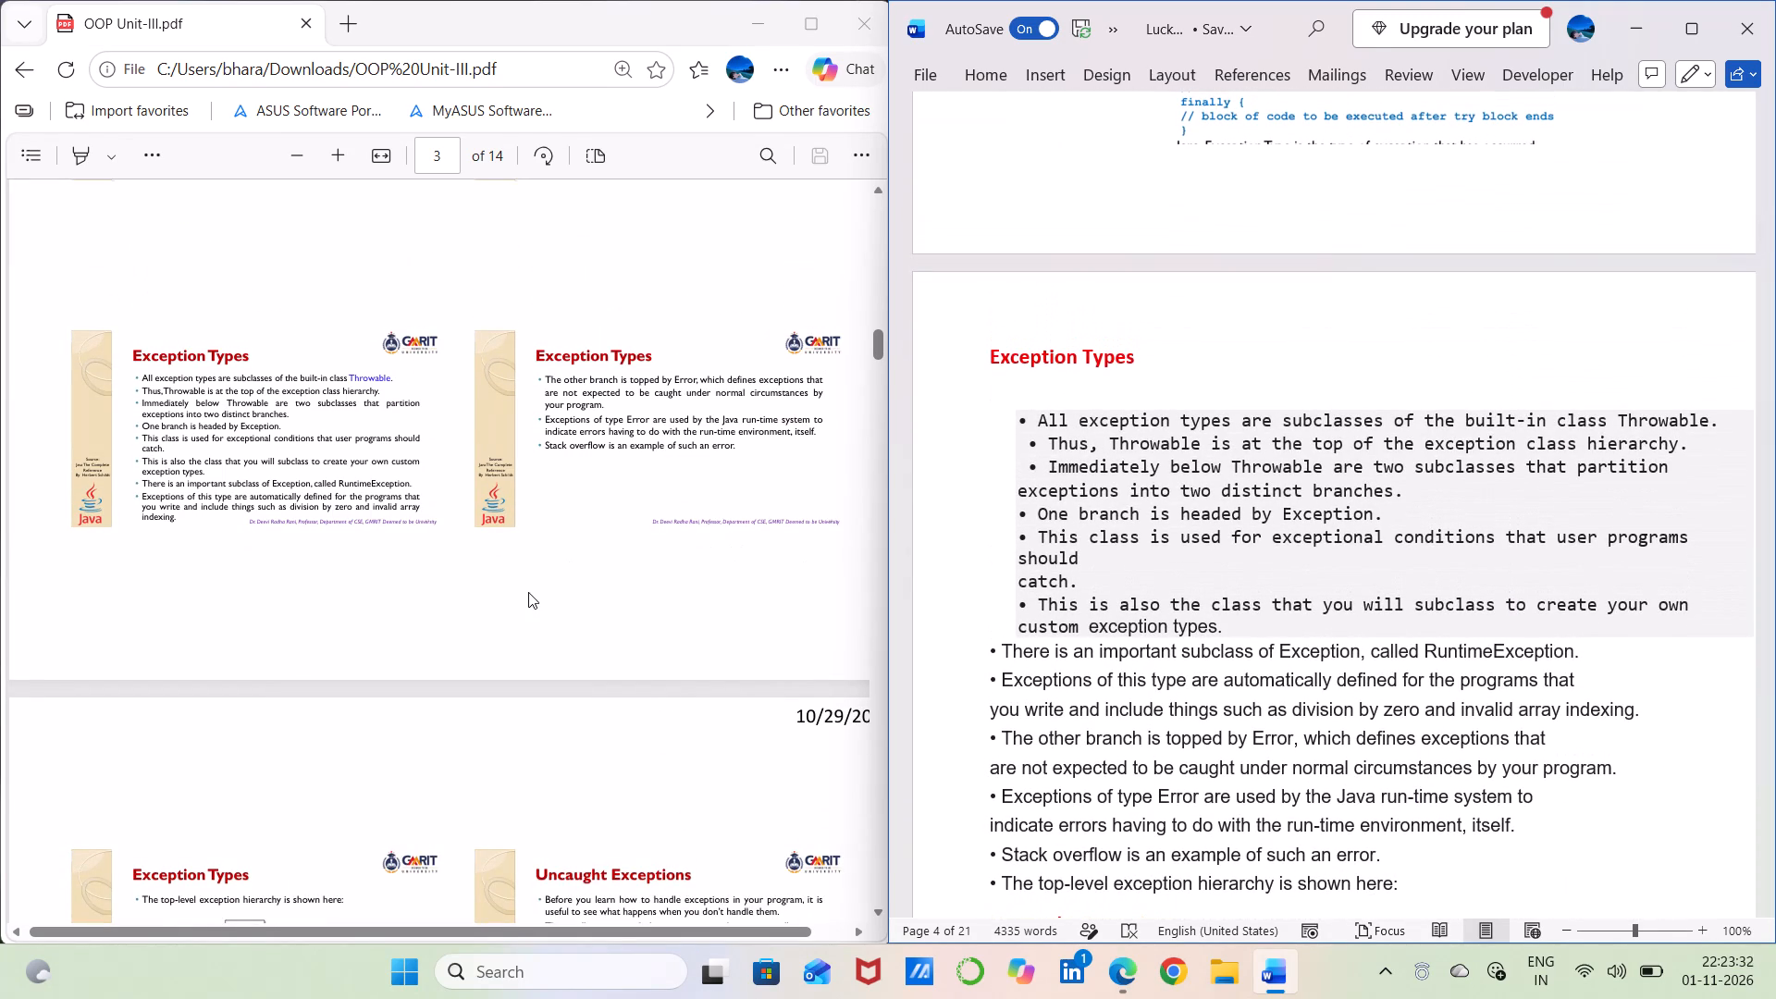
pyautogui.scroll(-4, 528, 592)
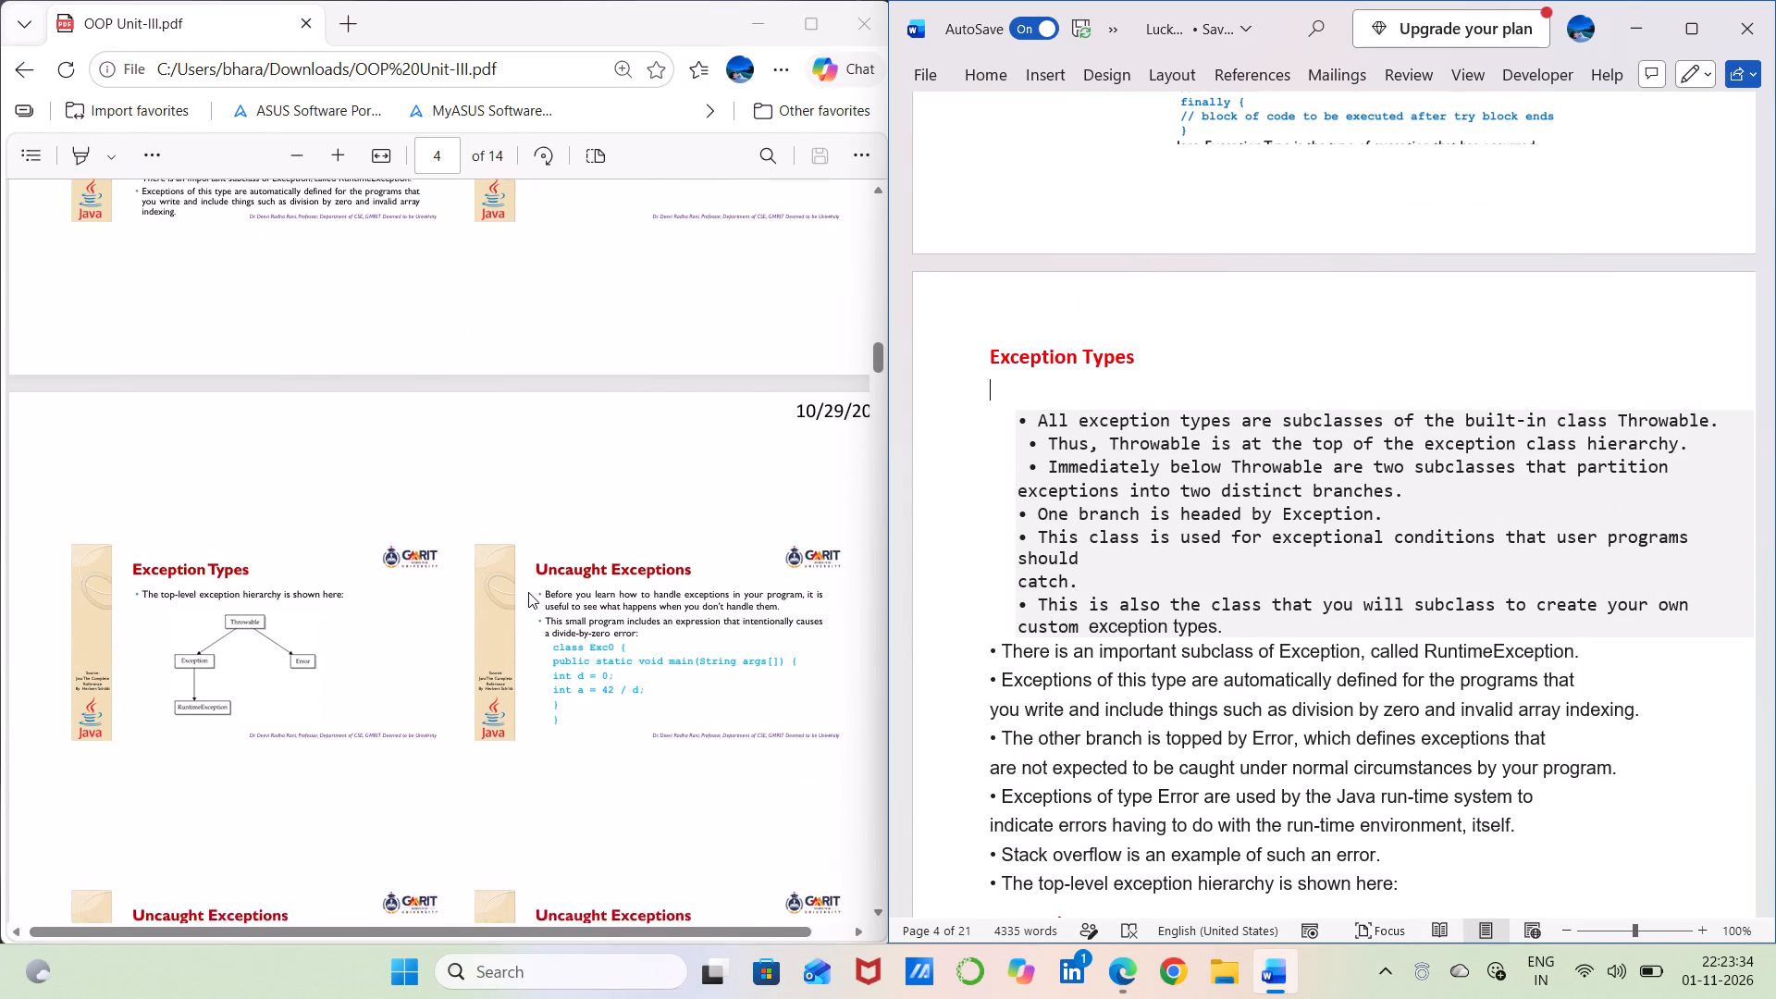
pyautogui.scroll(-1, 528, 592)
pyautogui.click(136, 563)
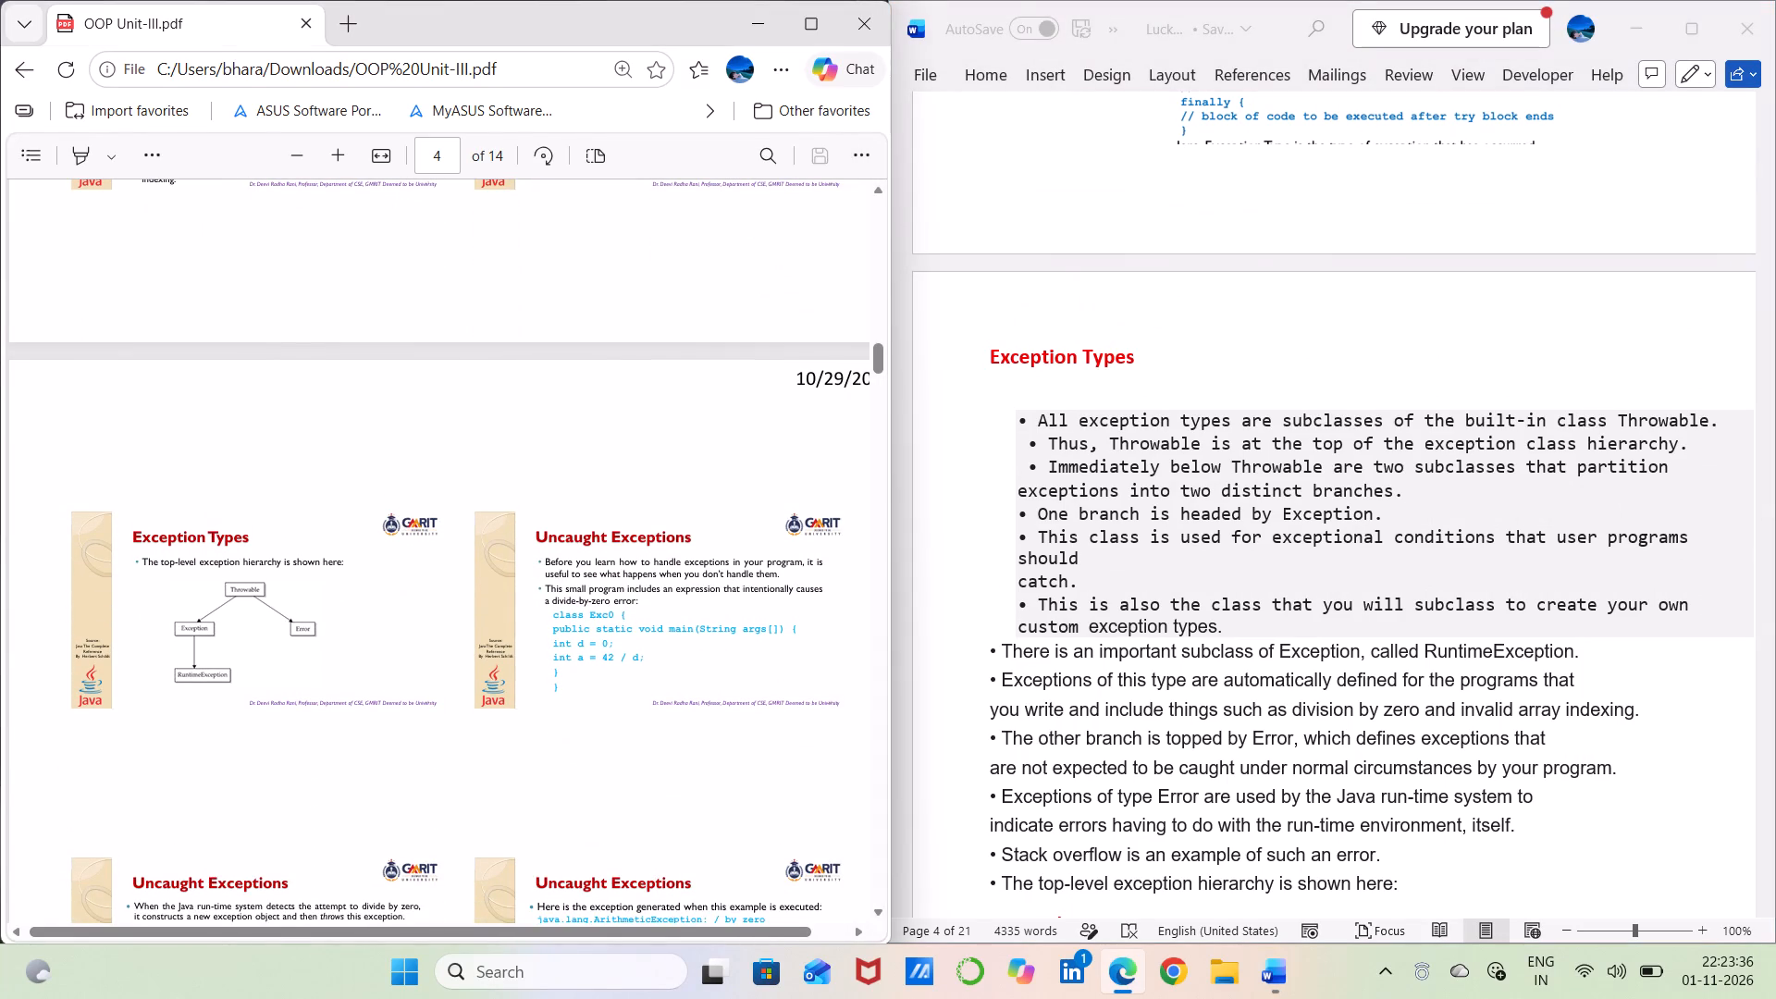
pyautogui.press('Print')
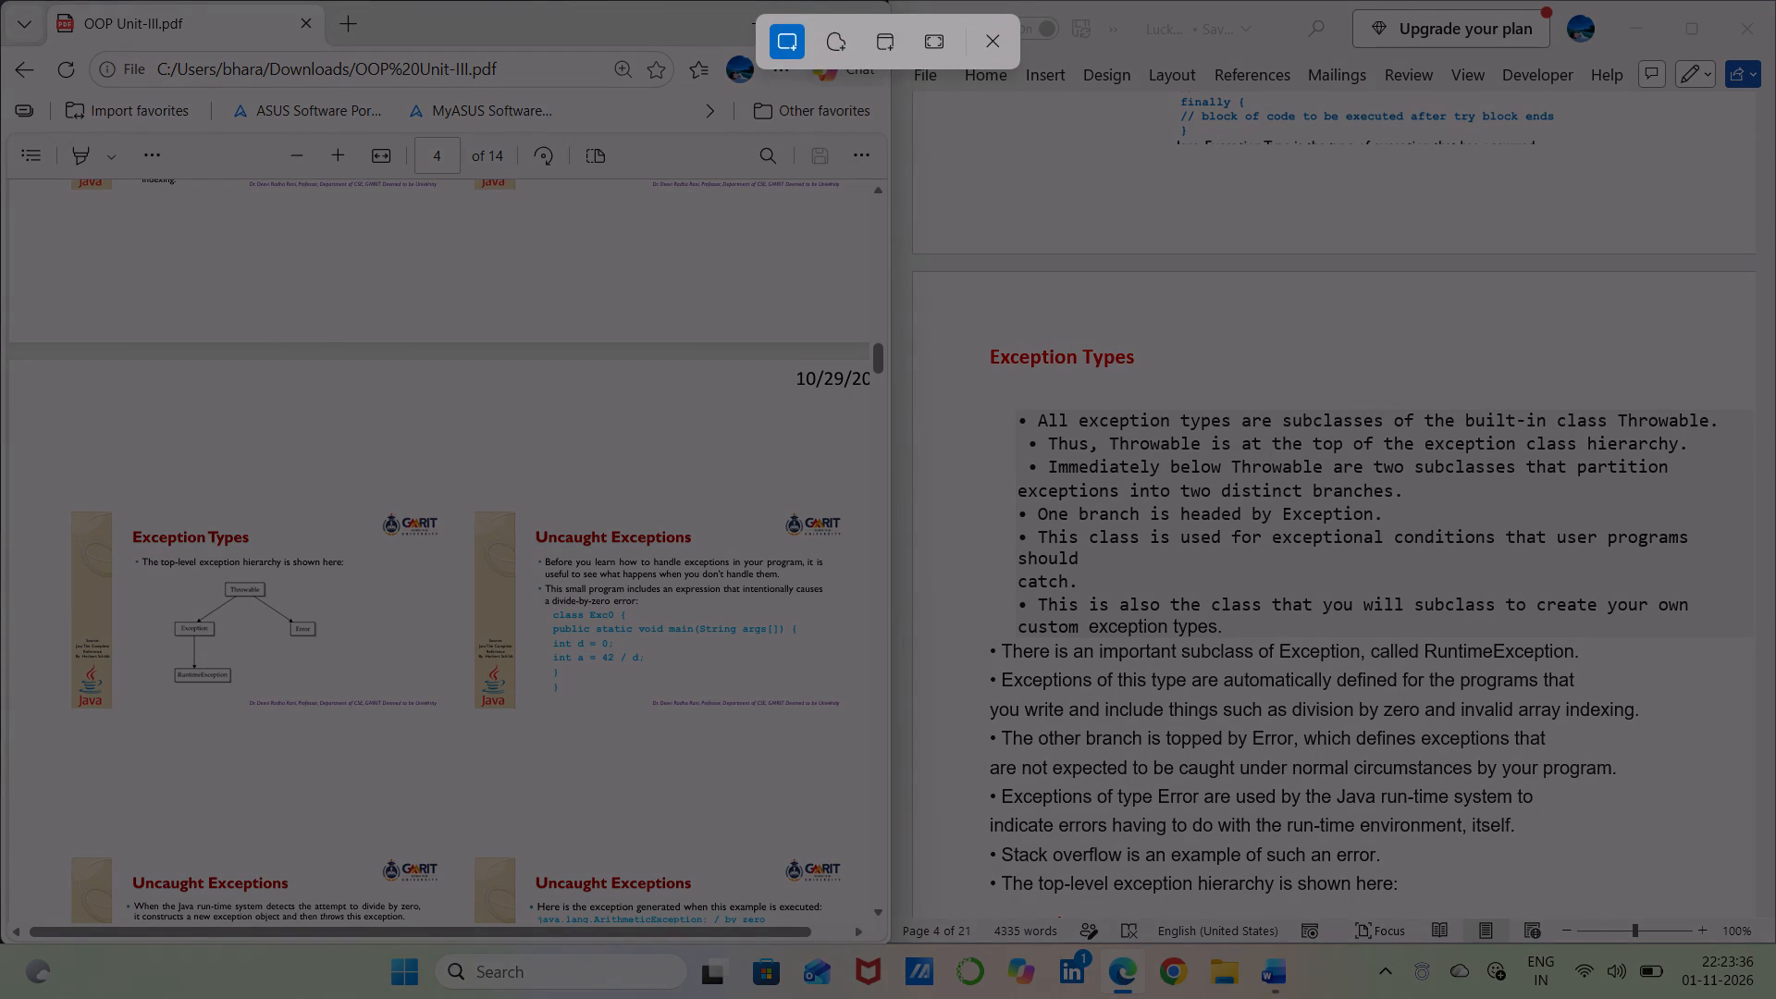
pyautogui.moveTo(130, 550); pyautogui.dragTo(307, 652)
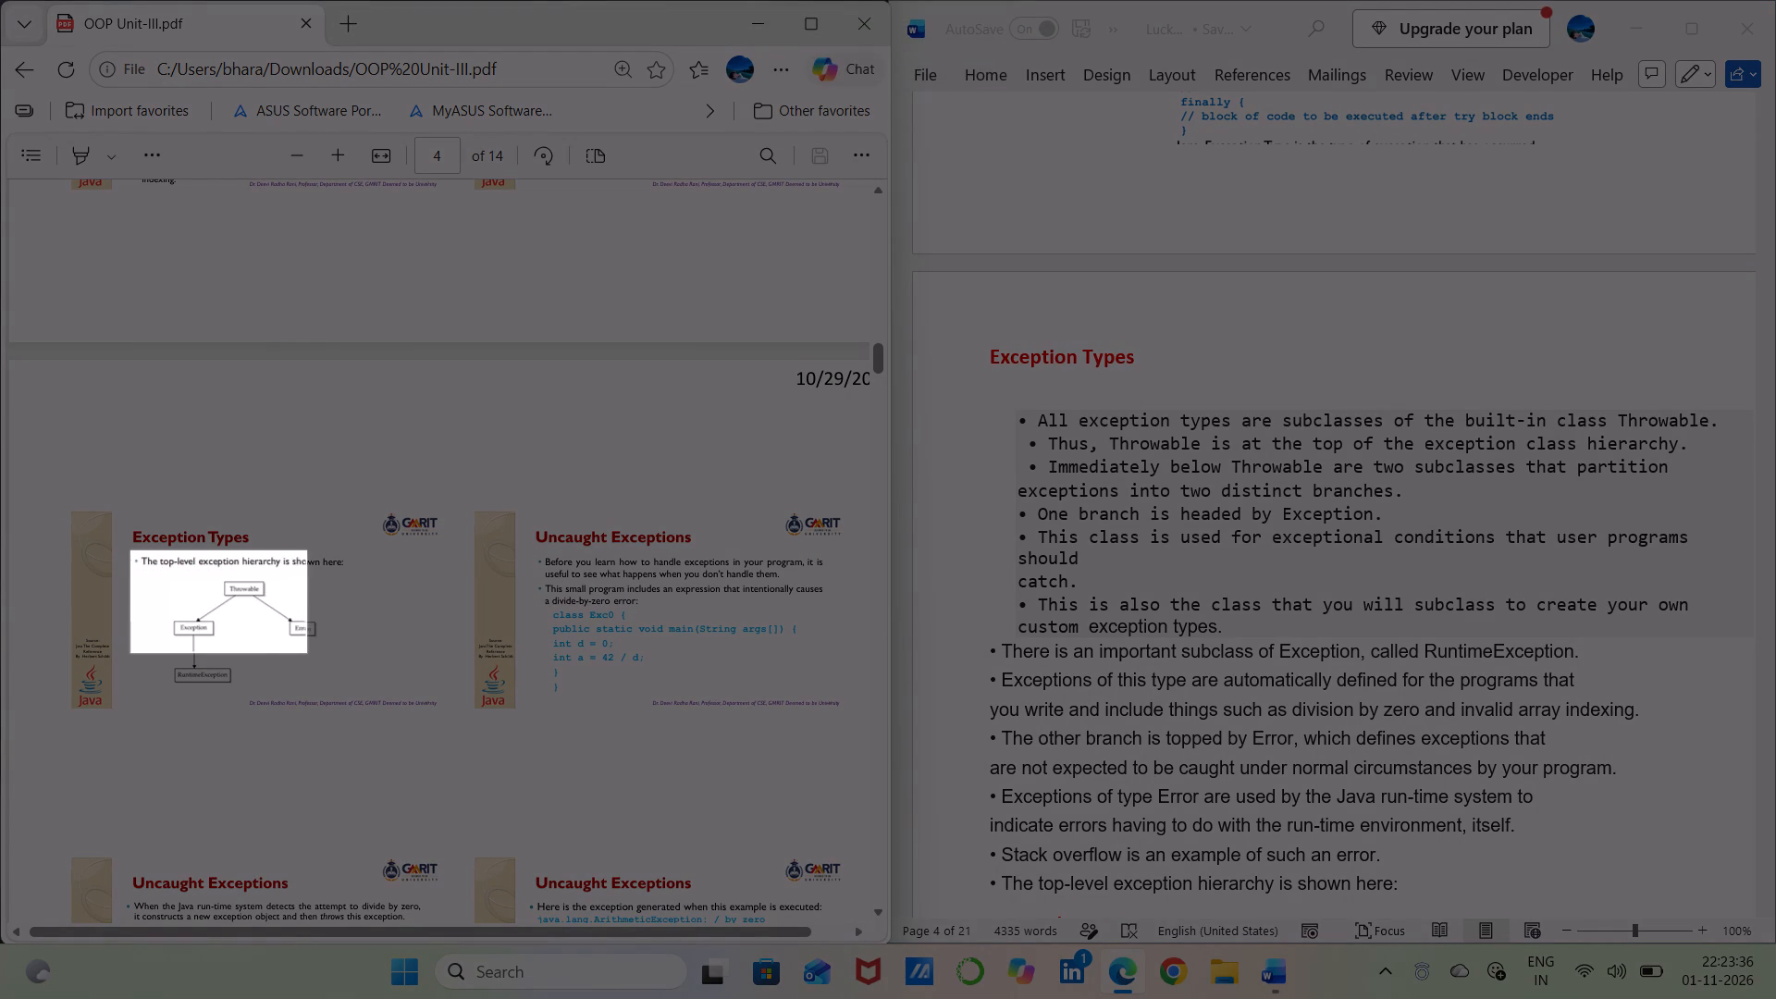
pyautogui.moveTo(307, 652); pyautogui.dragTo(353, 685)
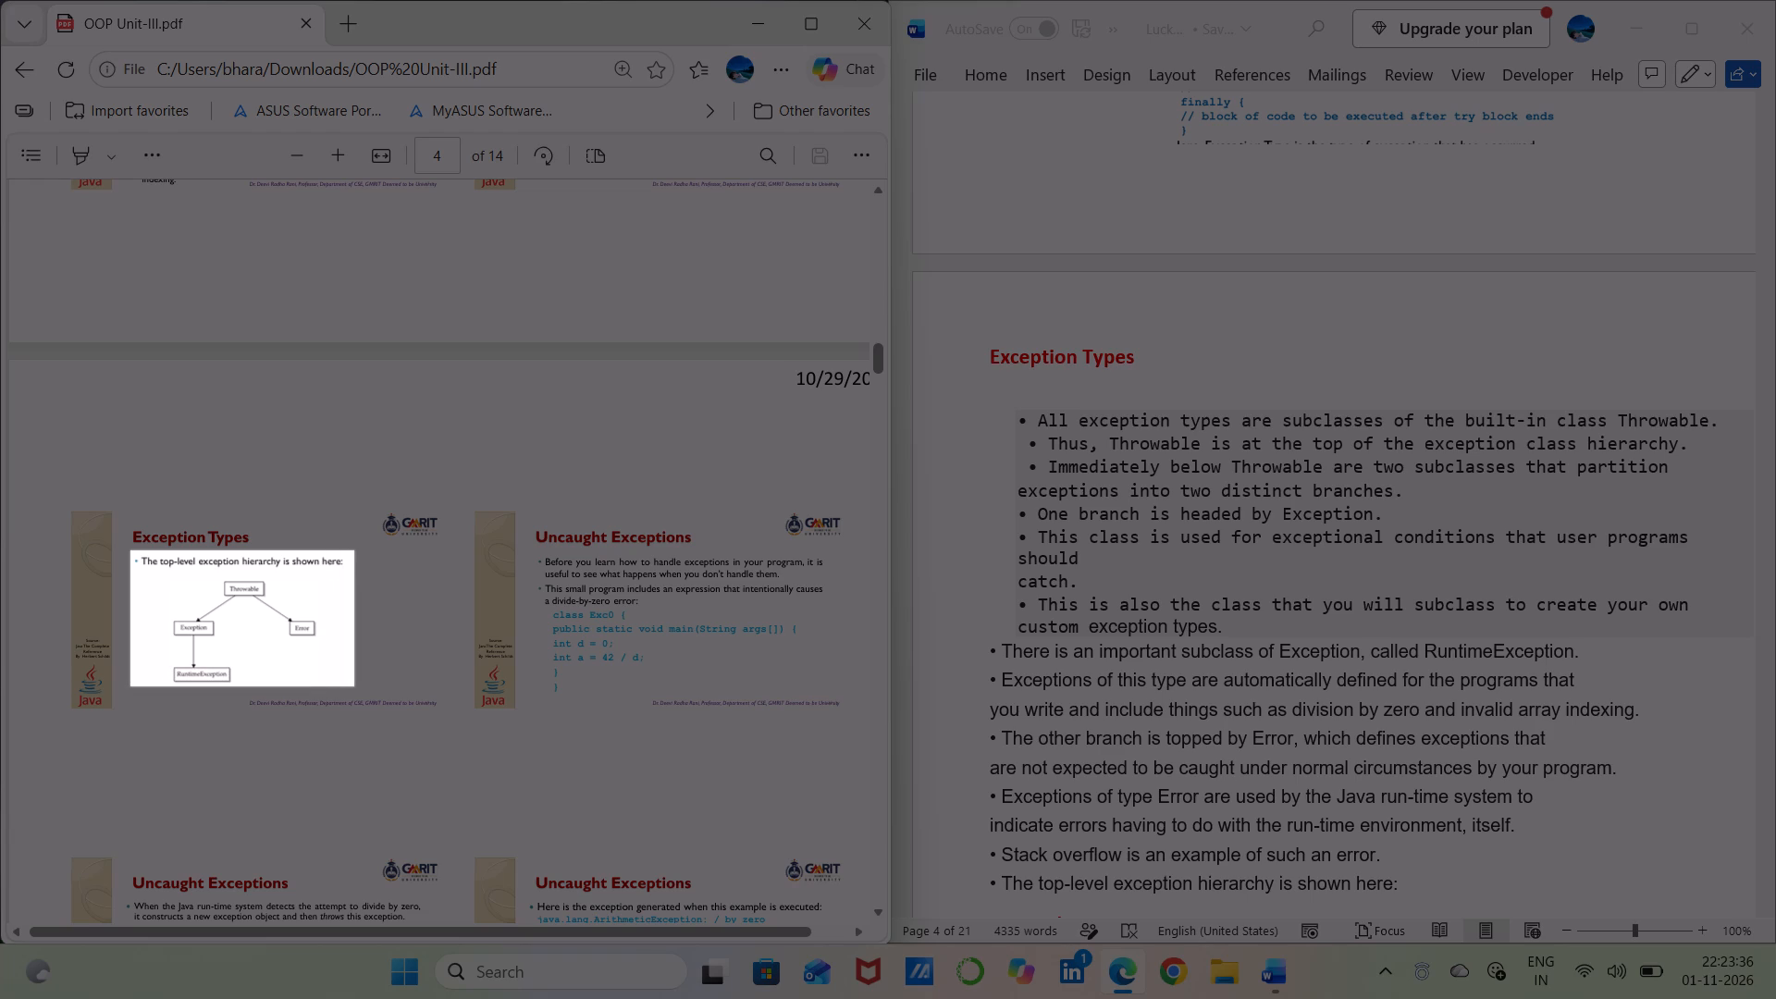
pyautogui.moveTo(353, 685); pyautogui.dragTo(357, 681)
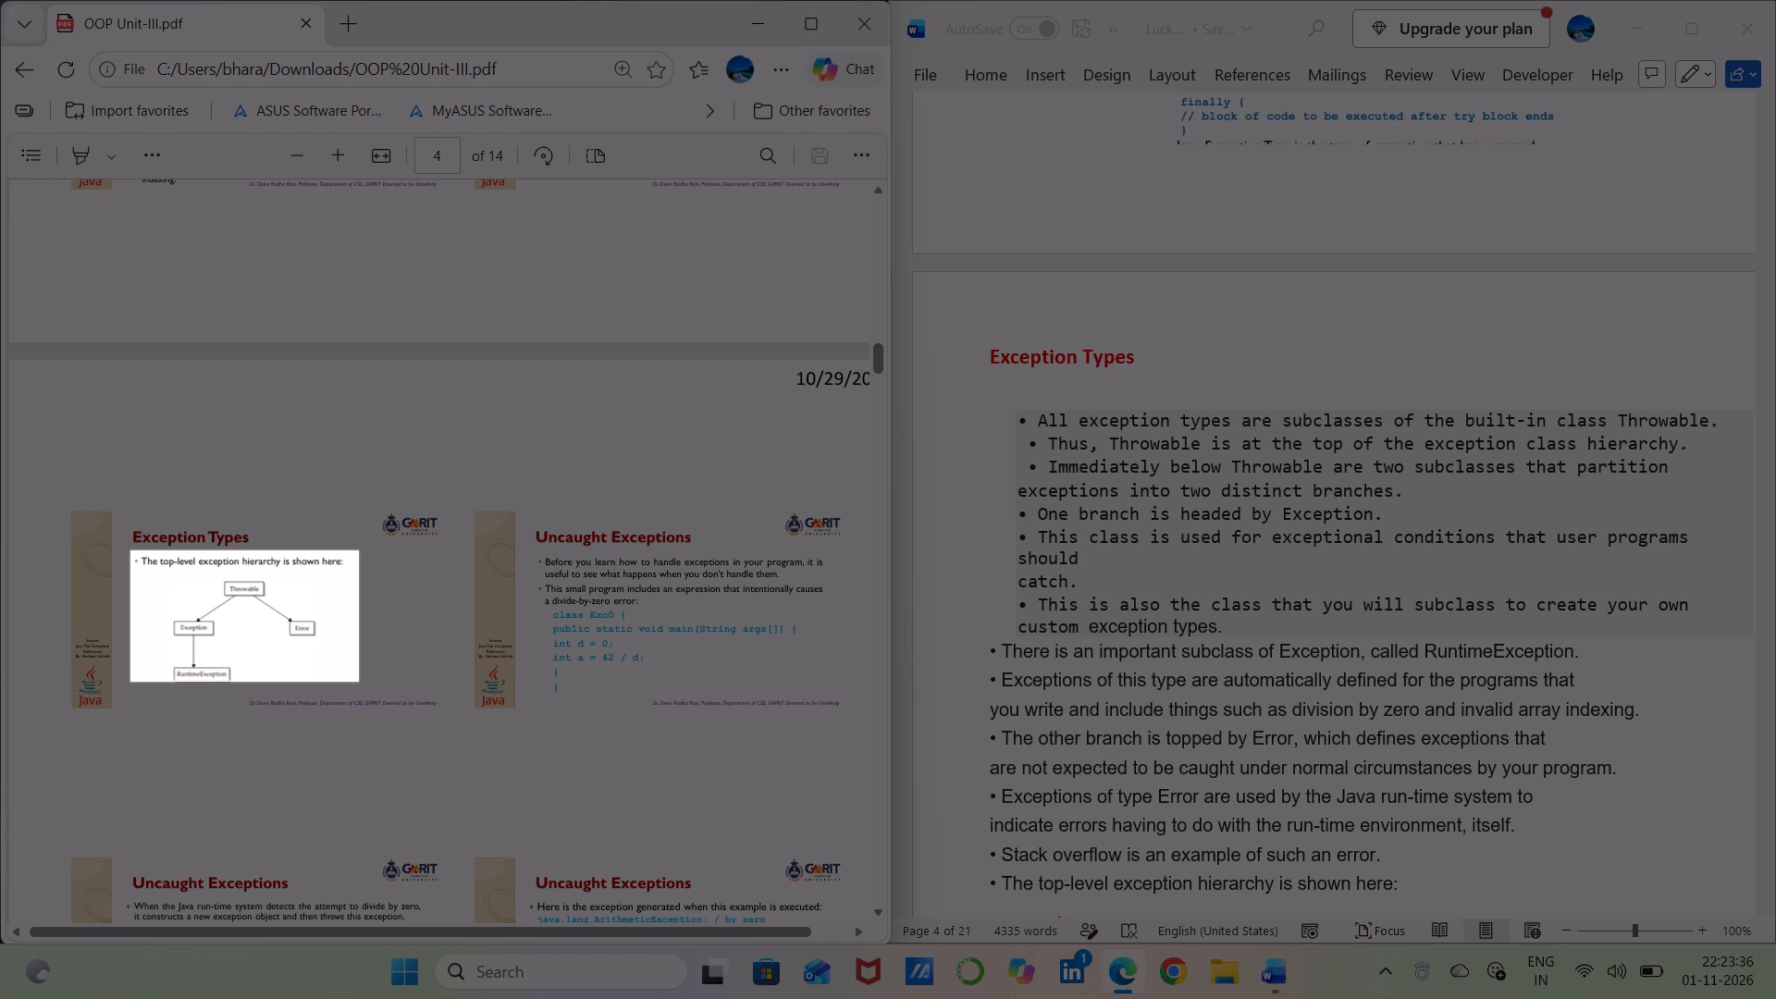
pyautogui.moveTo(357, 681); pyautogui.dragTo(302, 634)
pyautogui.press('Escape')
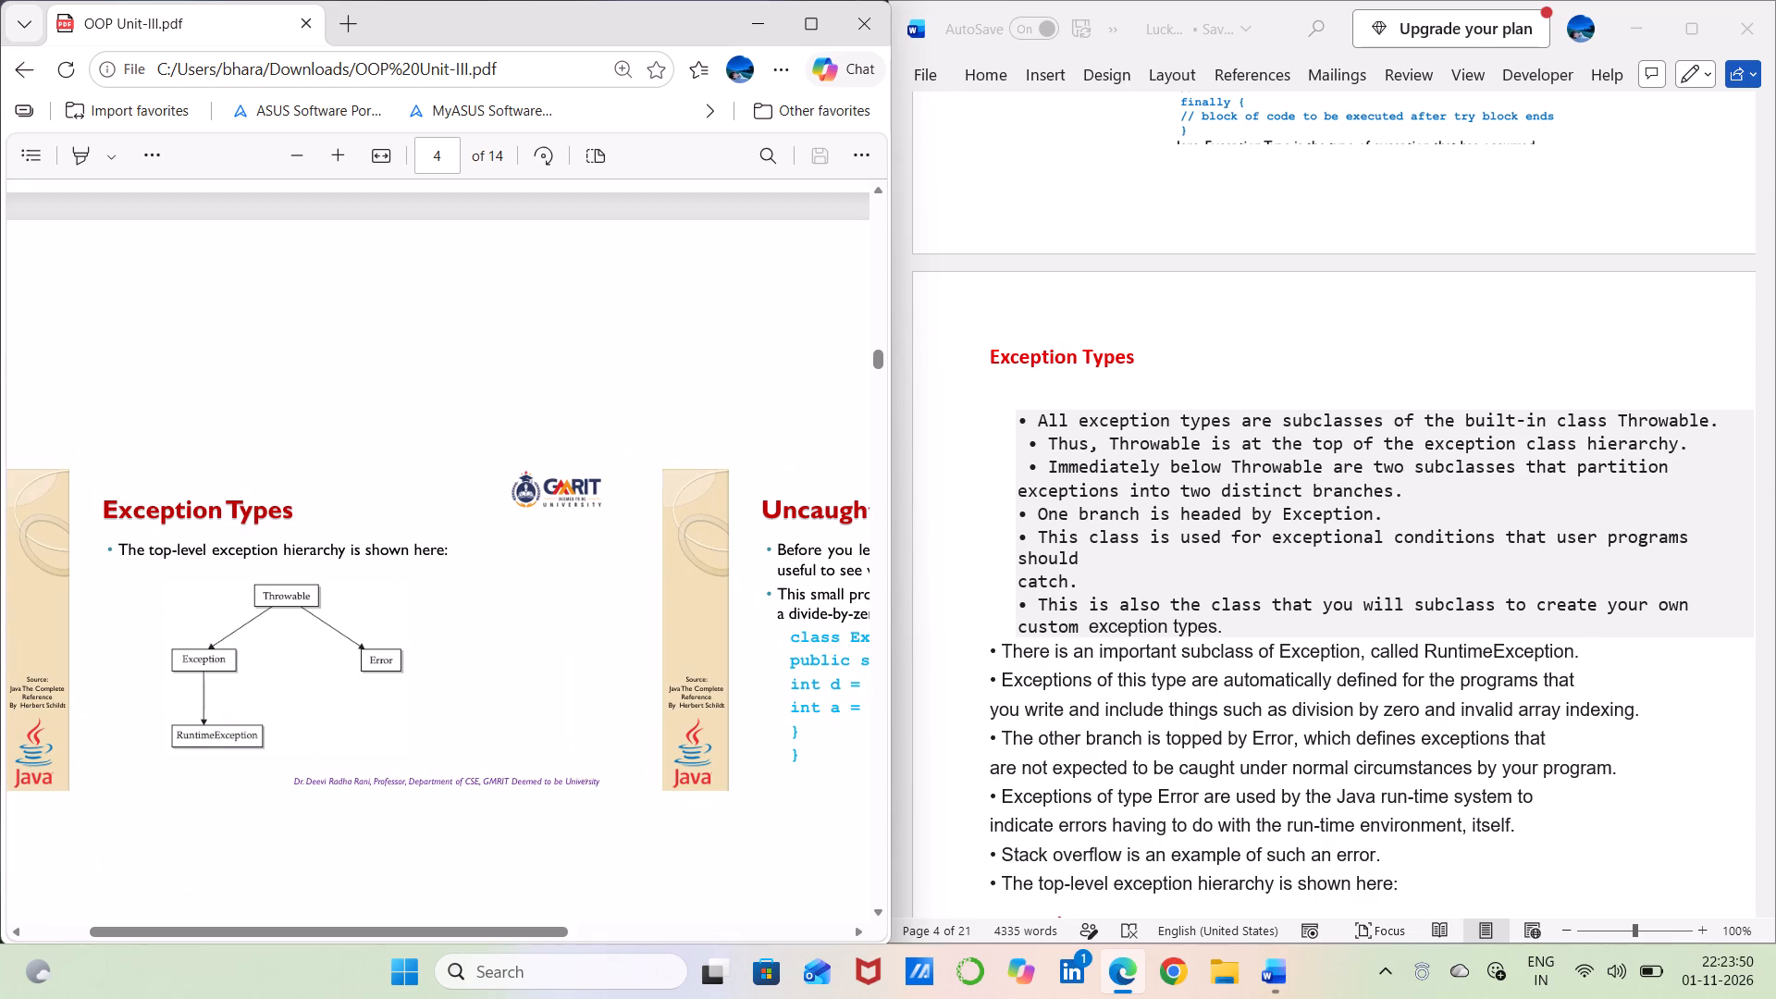
# Capture the enlarged top-level exception hierarchy diagram, including its bullet line, from page 4 of the PDF.
pyautogui.press('Print')
pyautogui.moveTo(98, 534); pyautogui.dragTo(182, 567)
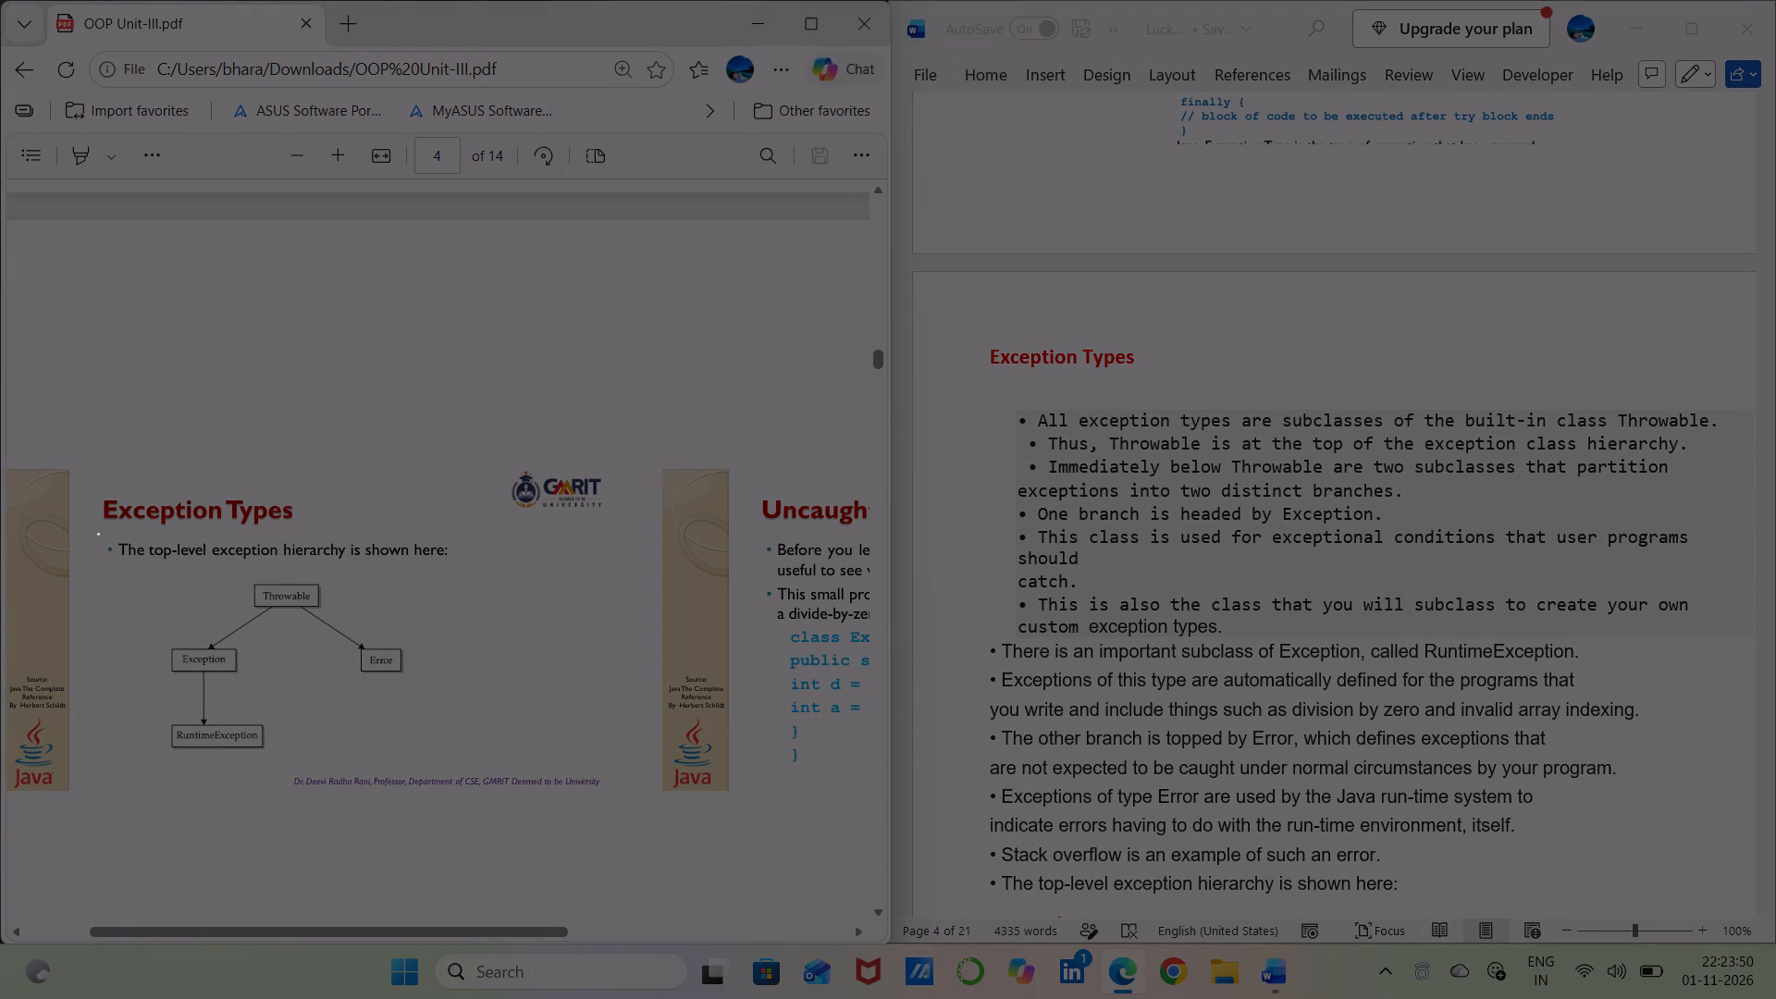
pyautogui.moveTo(182, 567); pyautogui.dragTo(475, 758)
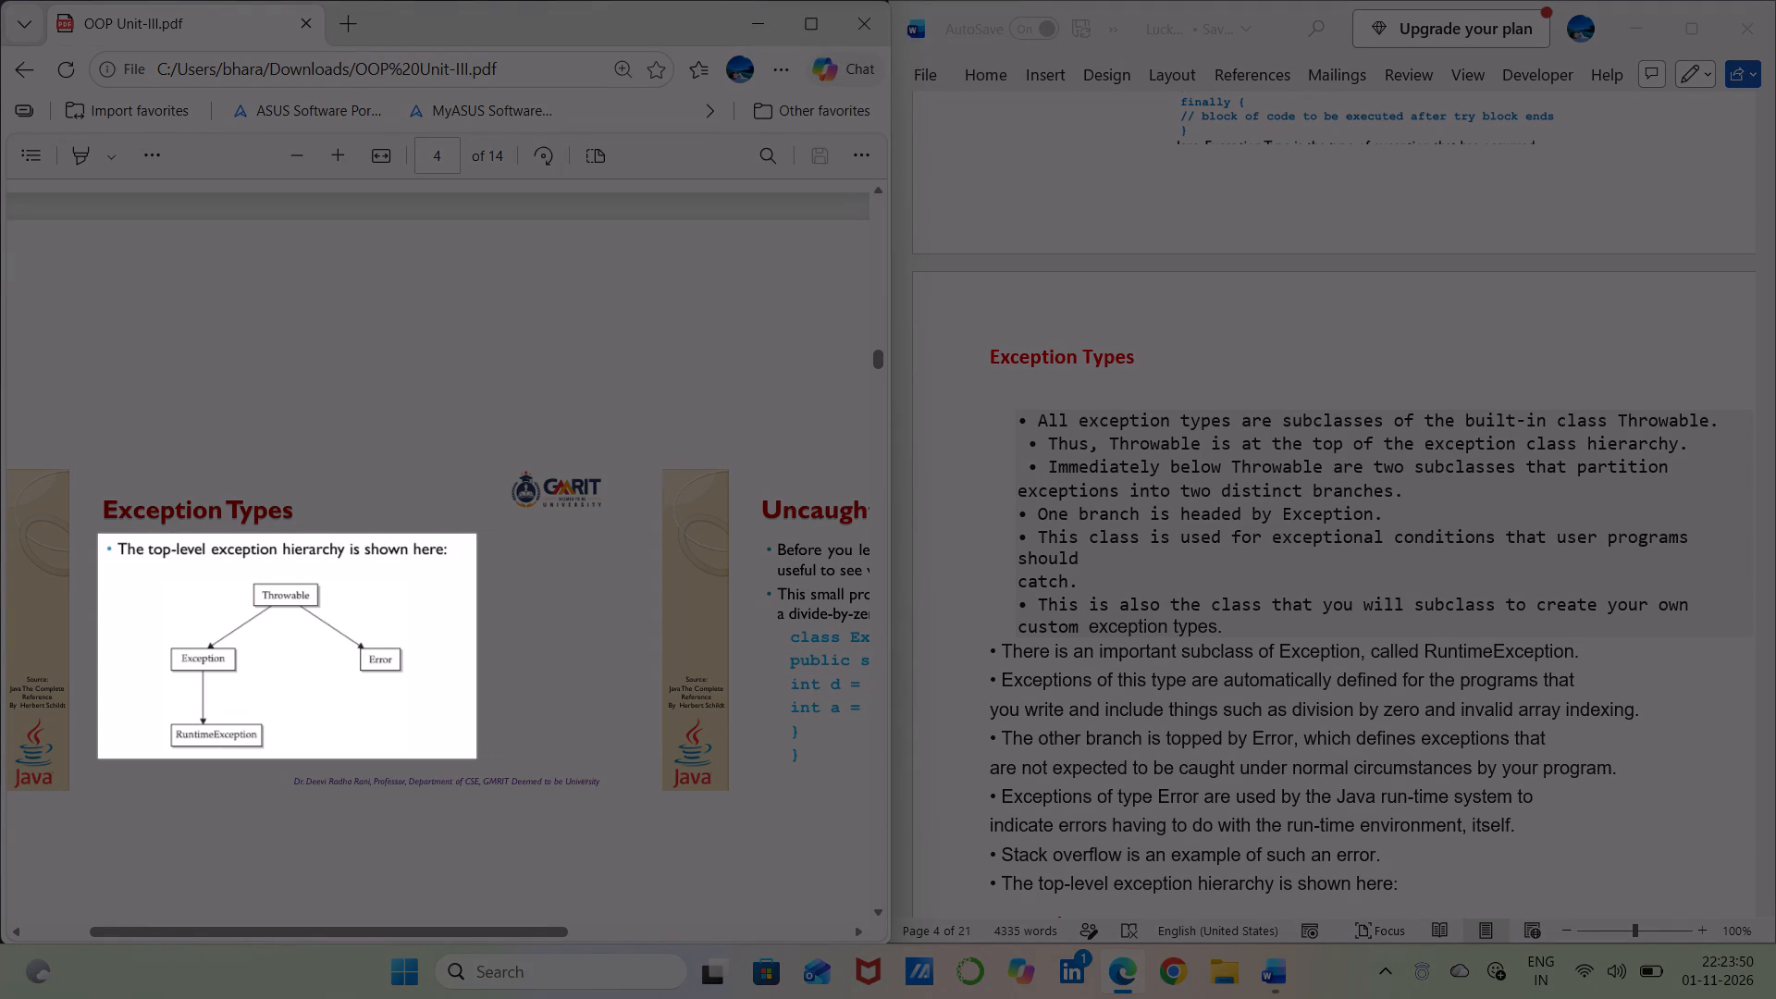
pyautogui.moveTo(475, 758); pyautogui.dragTo(480, 764)
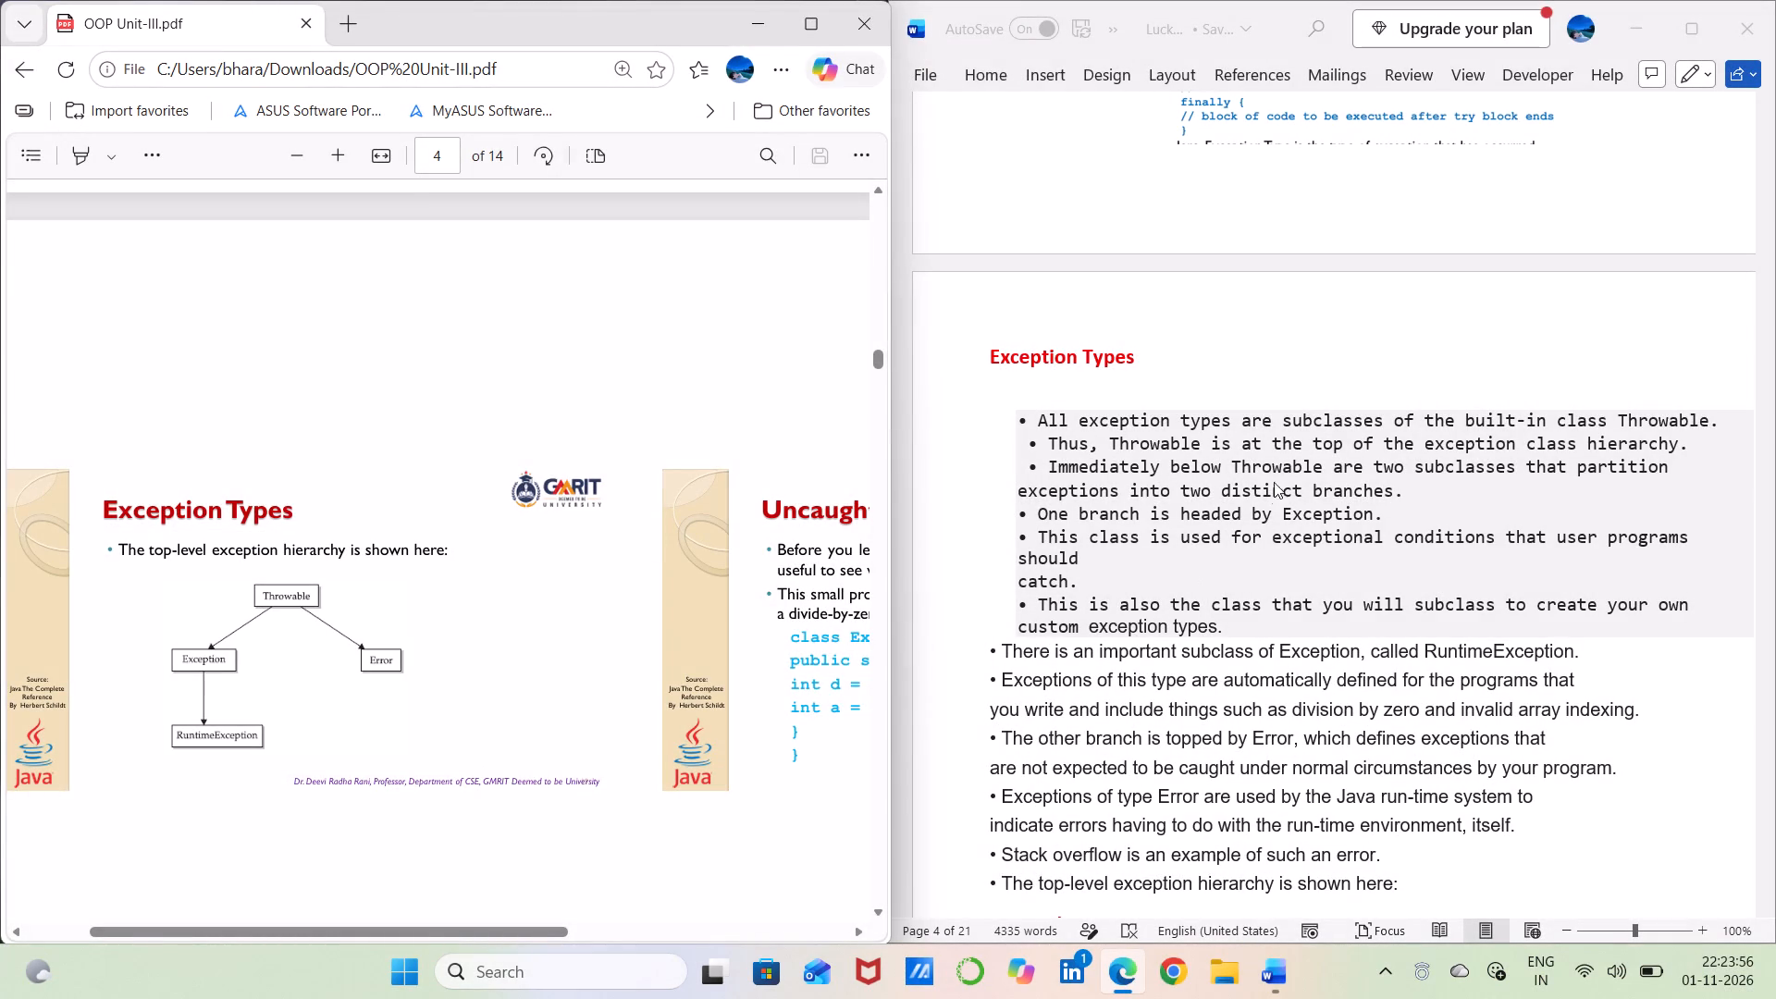
# In the Word notes, add a colon to the Exception Types heading and paste the captured hierarchy diagram on a new line below it.
pyautogui.click(1190, 349)
pyautogui.click(1167, 361)
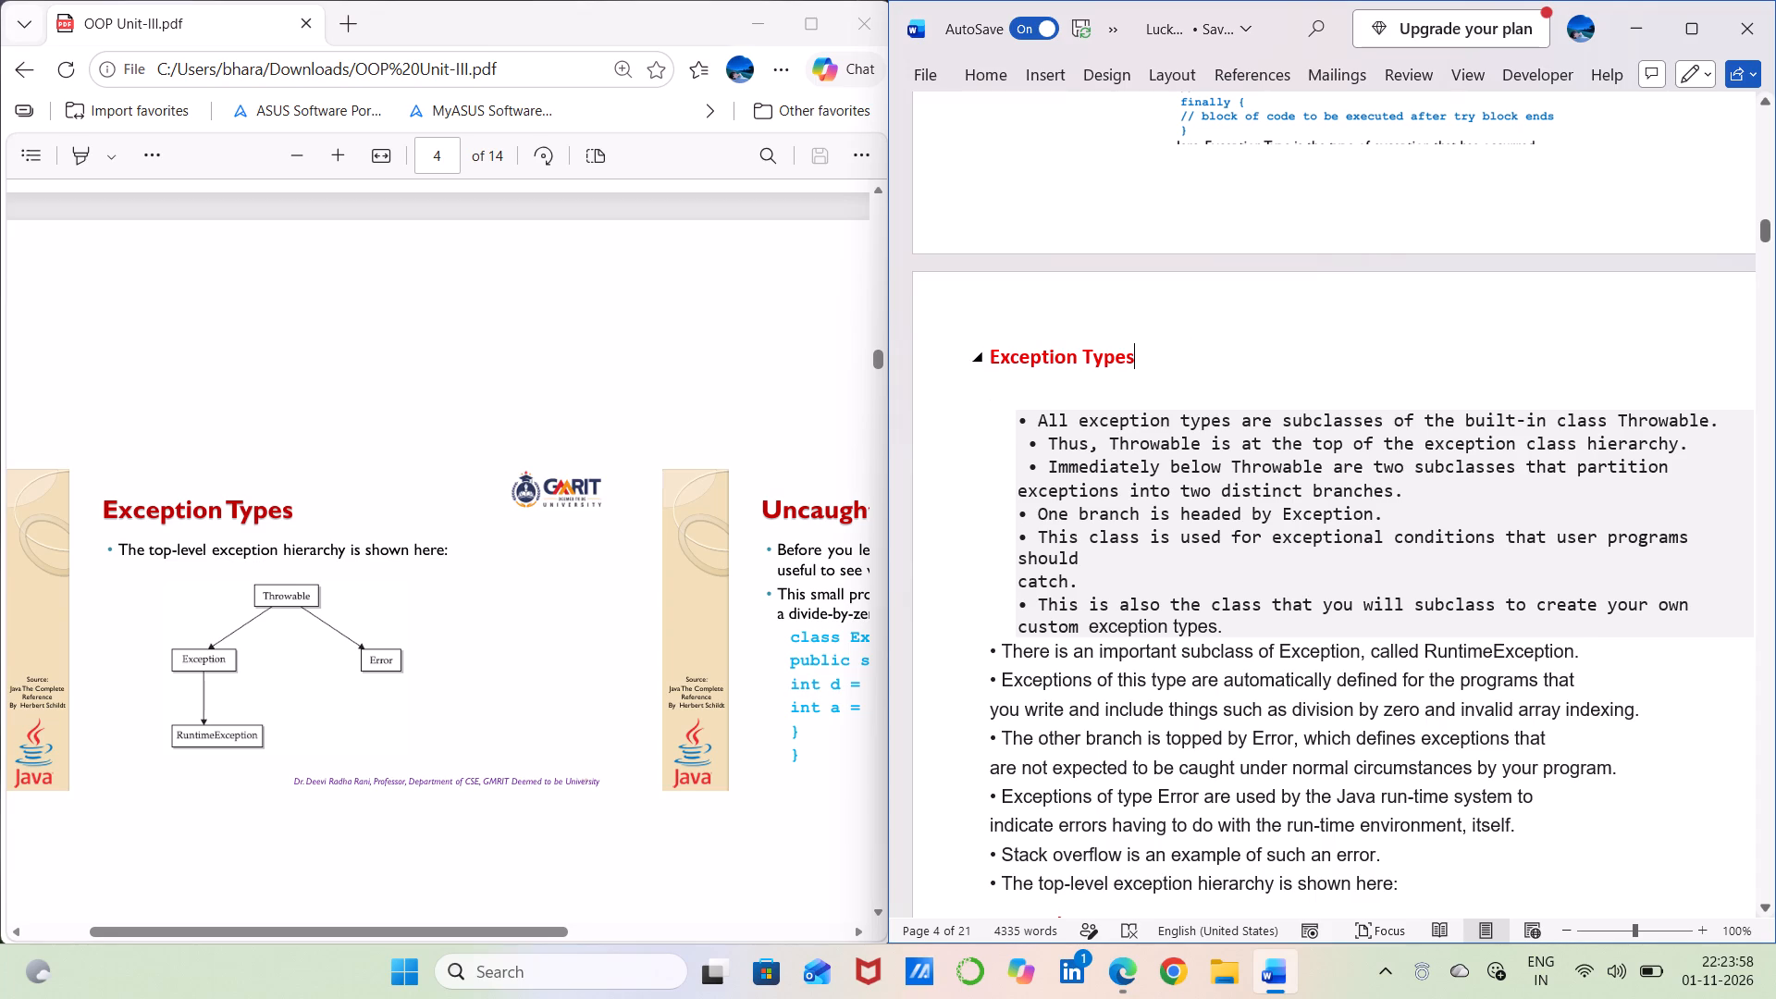
pyautogui.hotkey('shift', ':')
pyautogui.press('Return')
pyautogui.hotkey('ctrl', 'v')
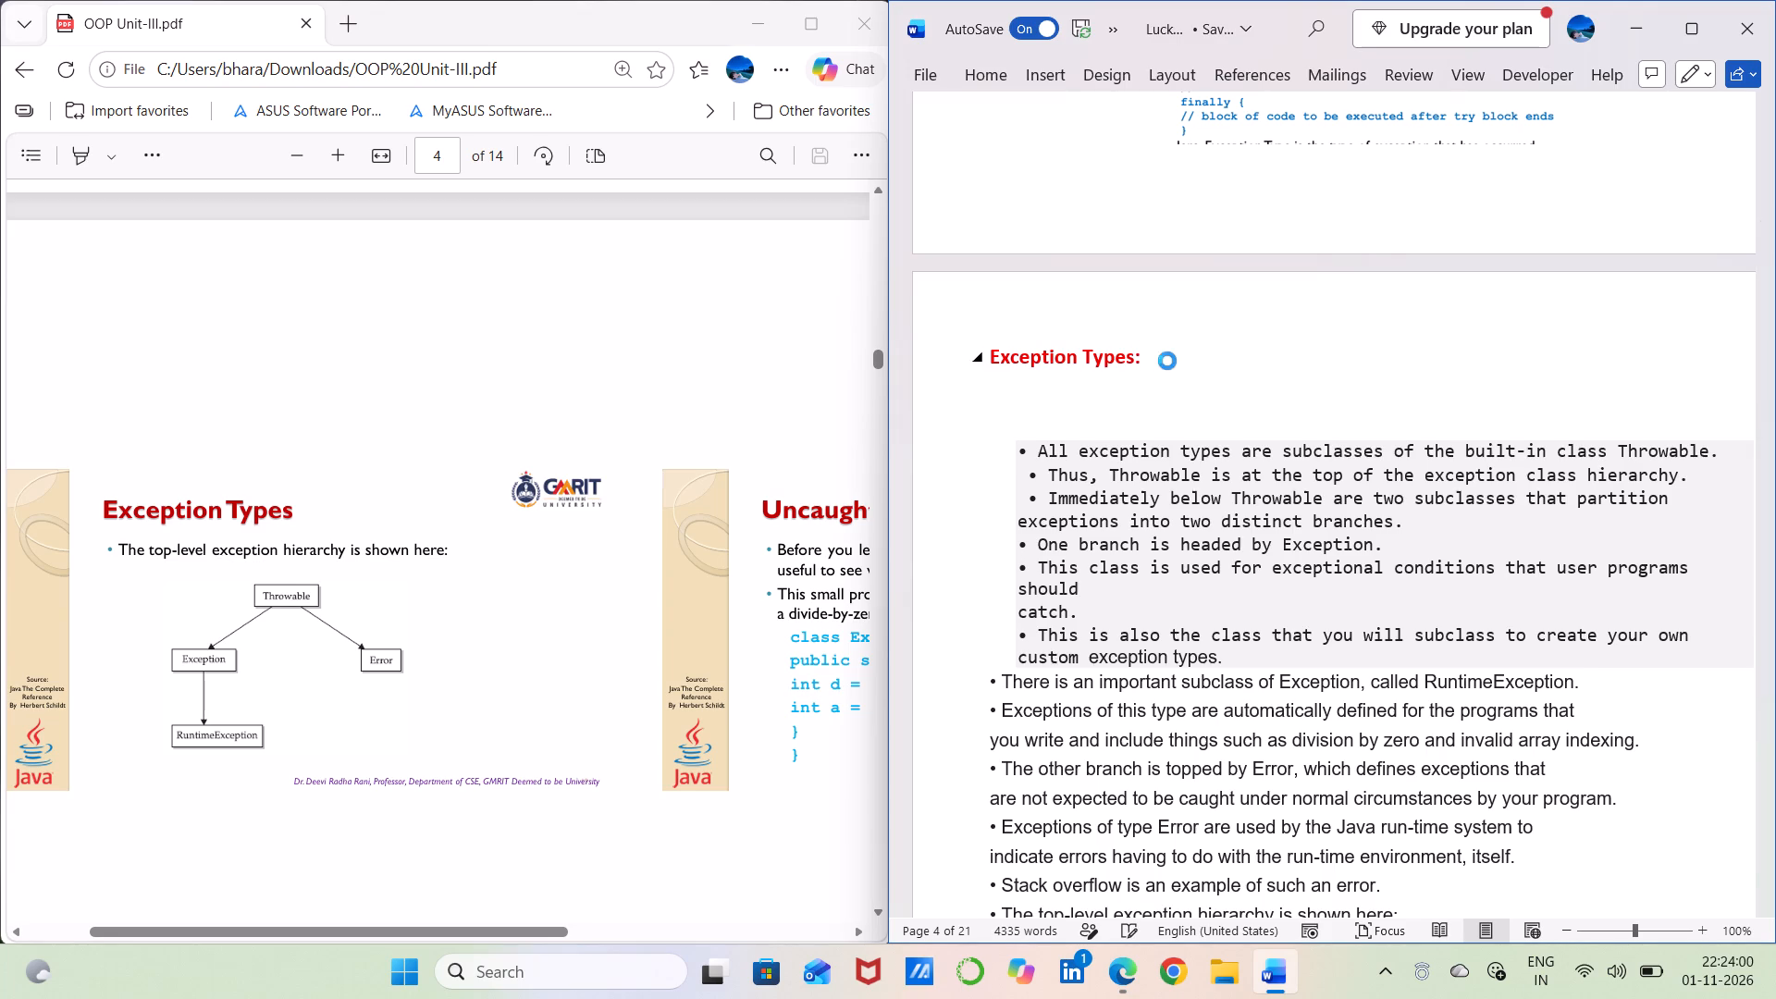
# Enlarge the pasted hierarchy diagram moderately, keeping it well within the page width.
pyautogui.click(1087, 402)
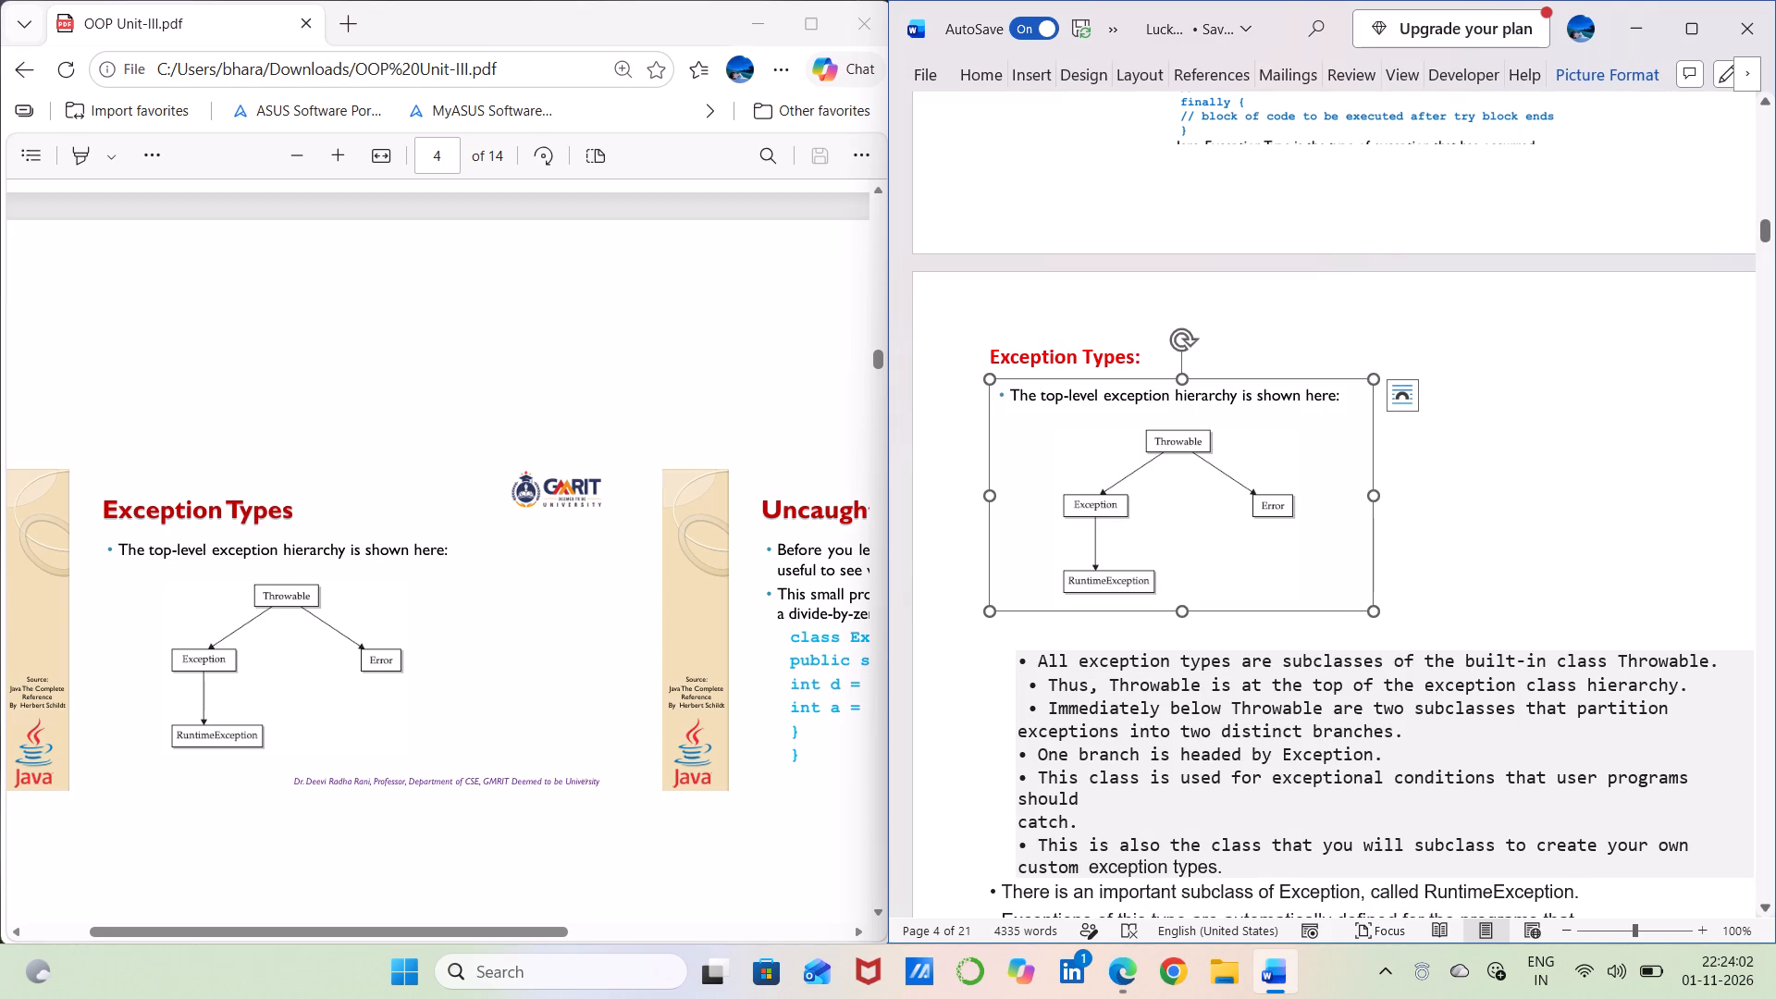
pyautogui.moveTo(1374, 612); pyautogui.dragTo(1426, 714)
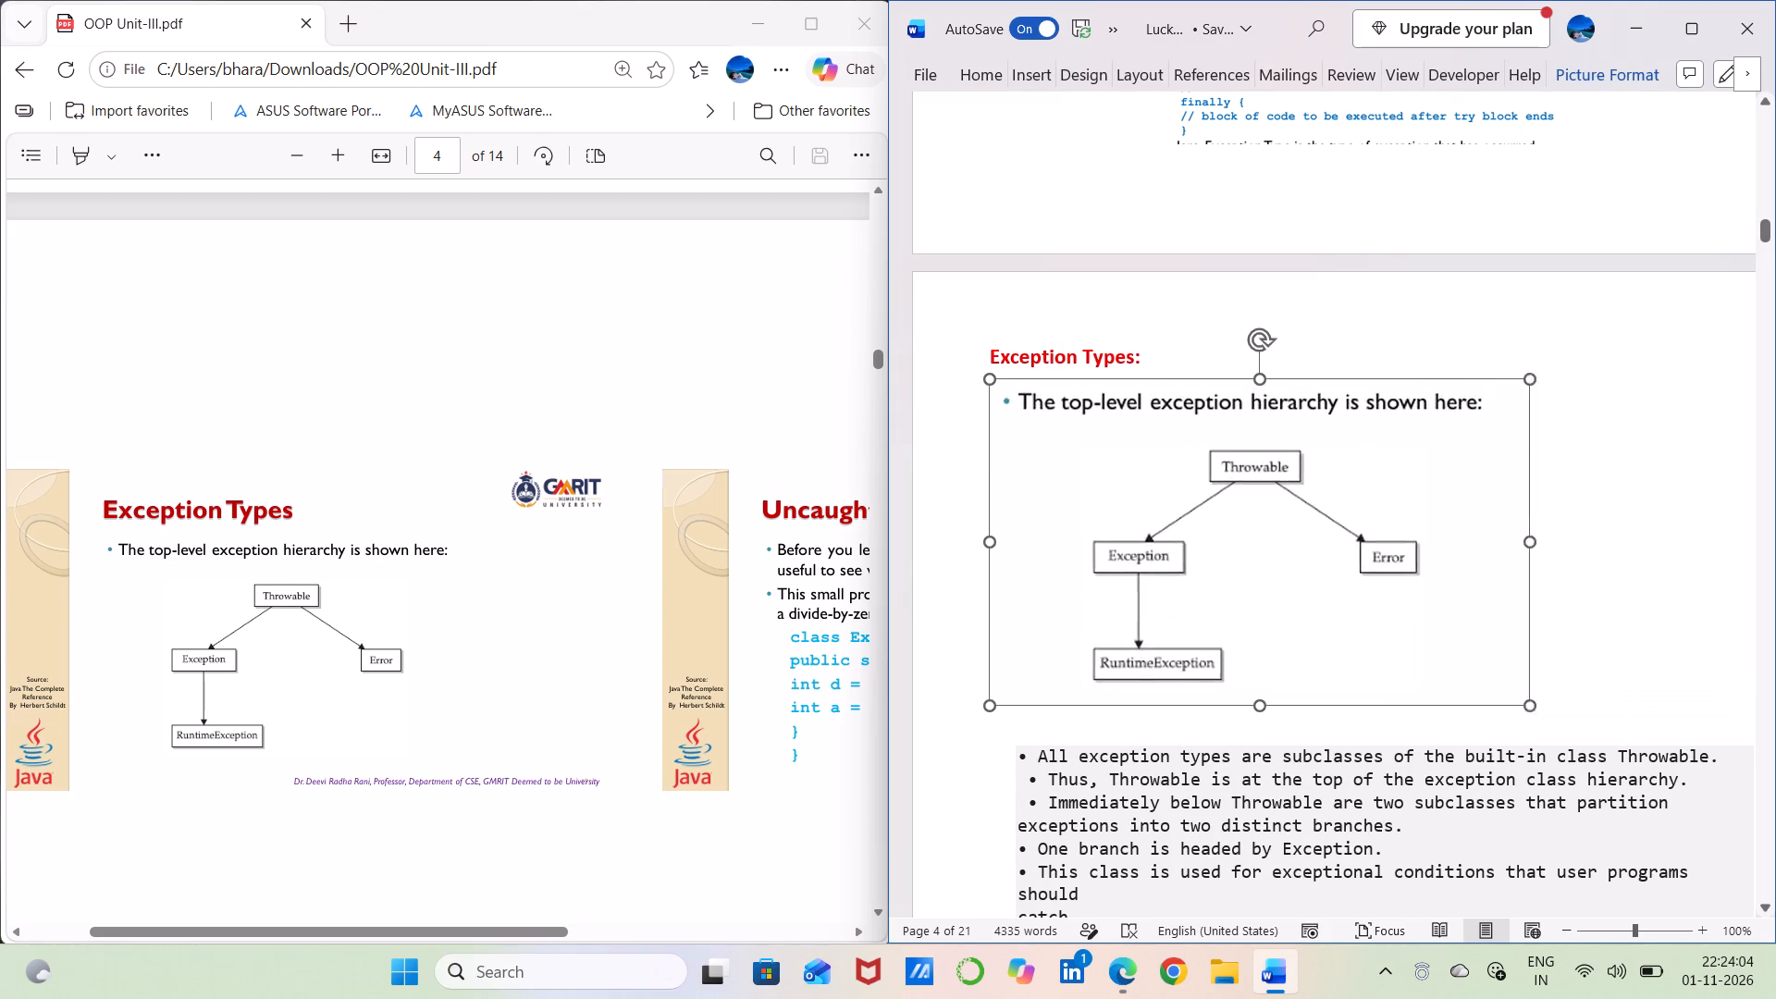
pyautogui.moveTo(1426, 714); pyautogui.dragTo(1262, 654)
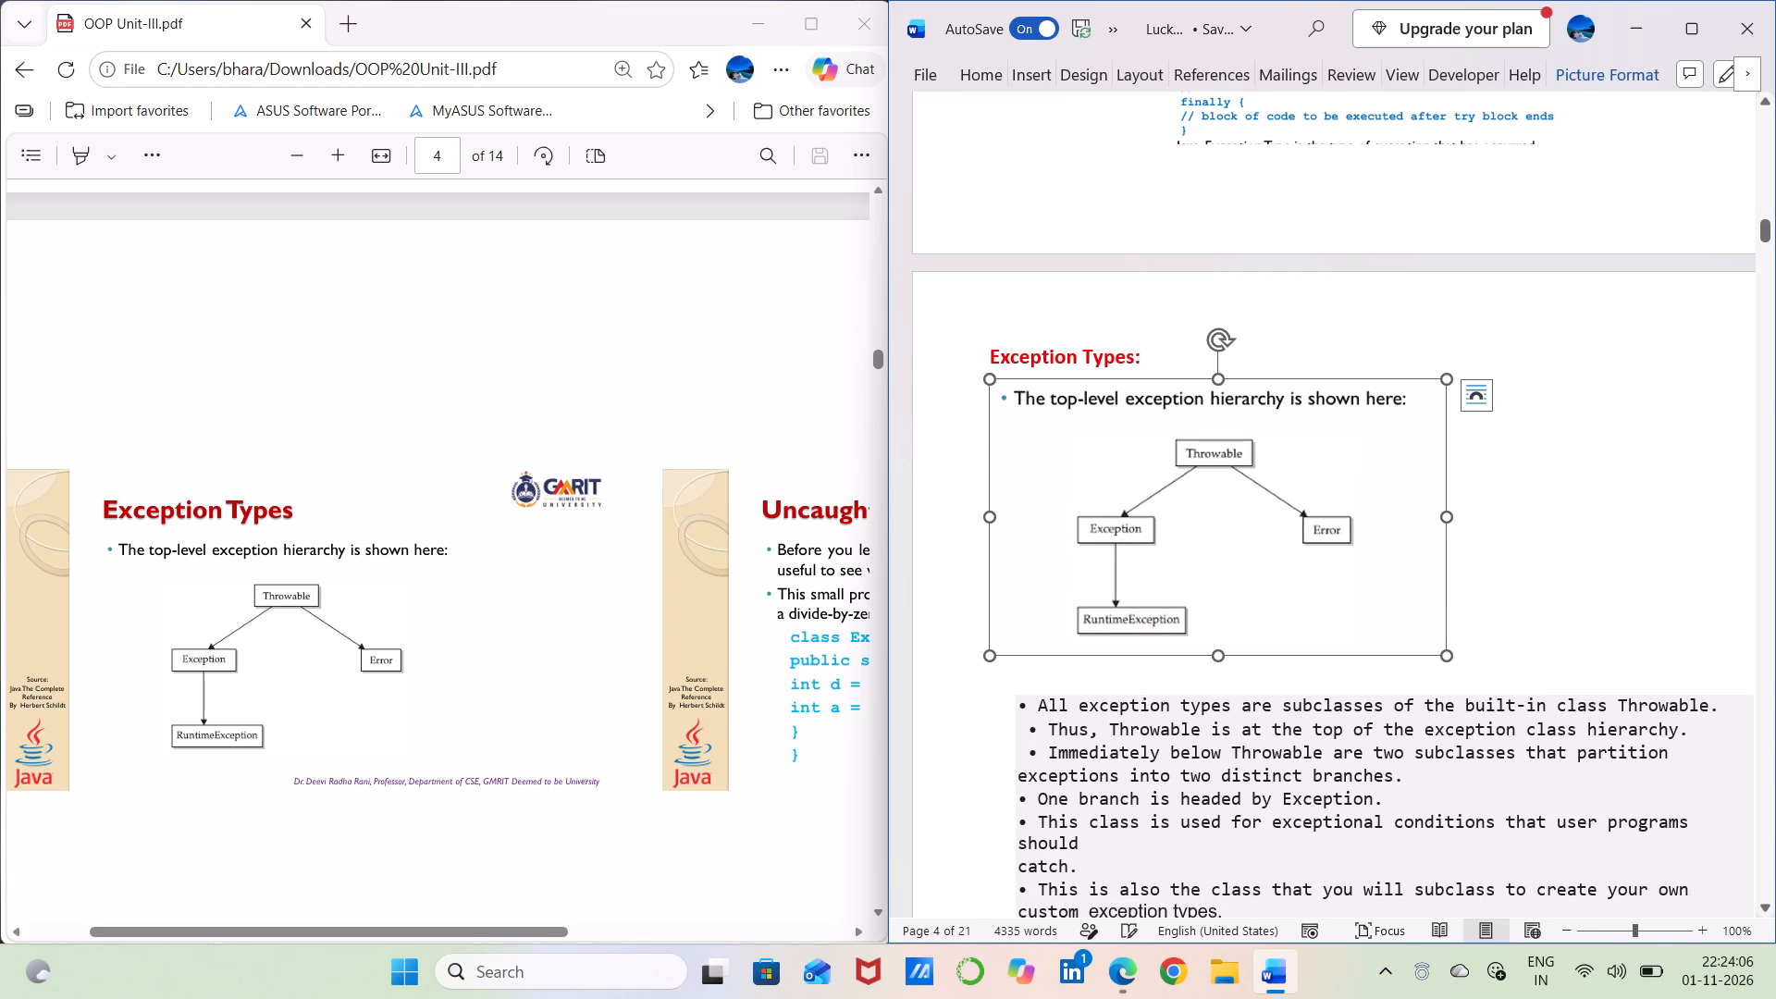
# Cut the grey run-on code text starting "a divide-by-zero error: class Exc0" from the Uncaught Exceptions section.
pyautogui.click(741, 386)
pyautogui.scroll(-1, 1350, 509)
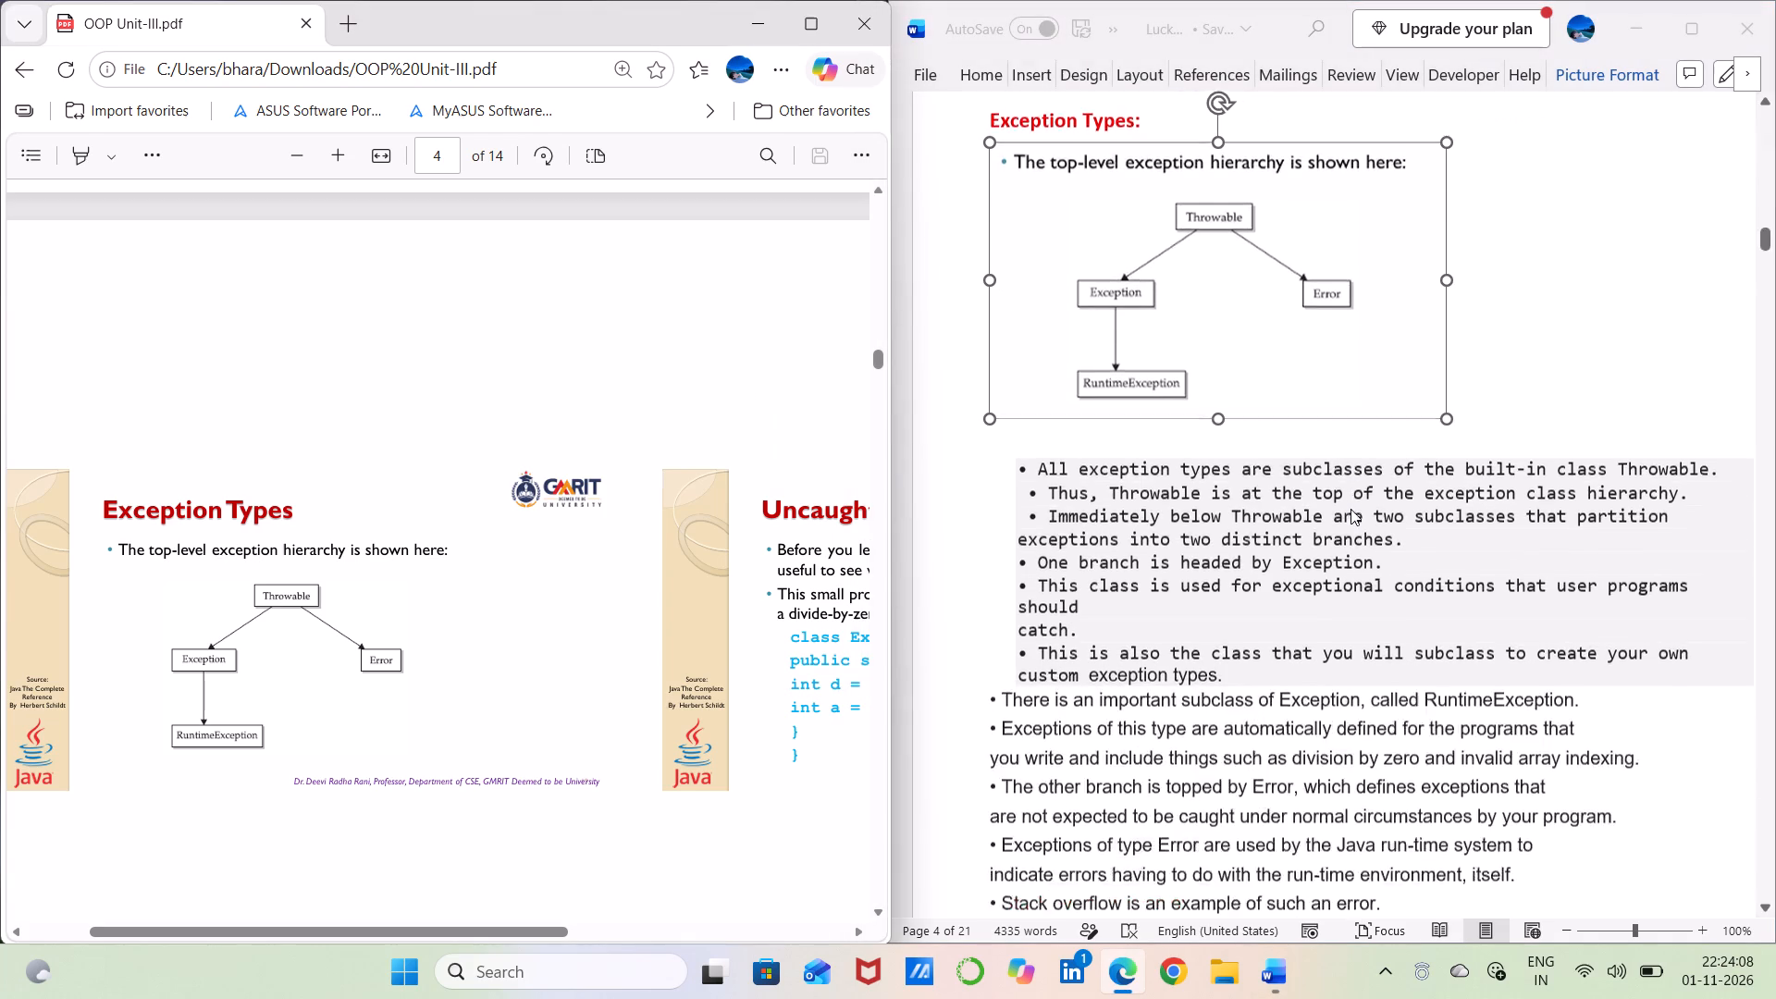
pyautogui.scroll(-1, 1350, 509)
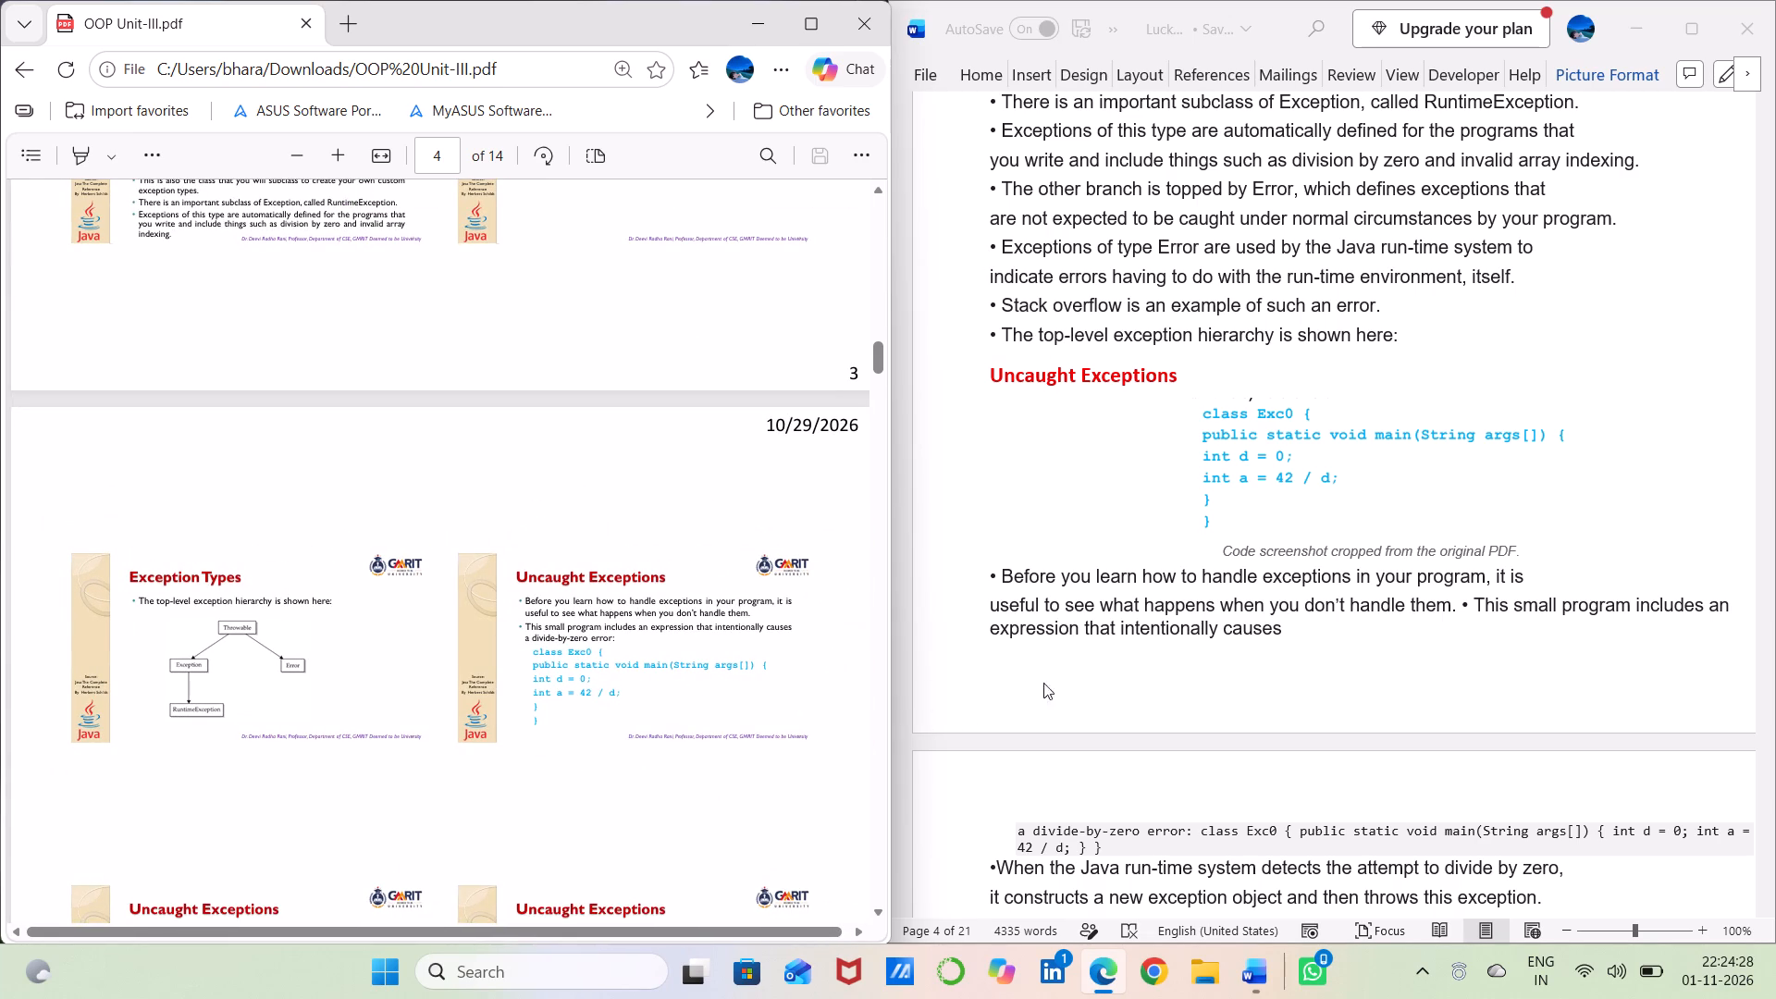
pyautogui.moveTo(1014, 829); pyautogui.dragTo(1094, 846)
pyautogui.moveTo(1016, 832); pyautogui.dragTo(1045, 840)
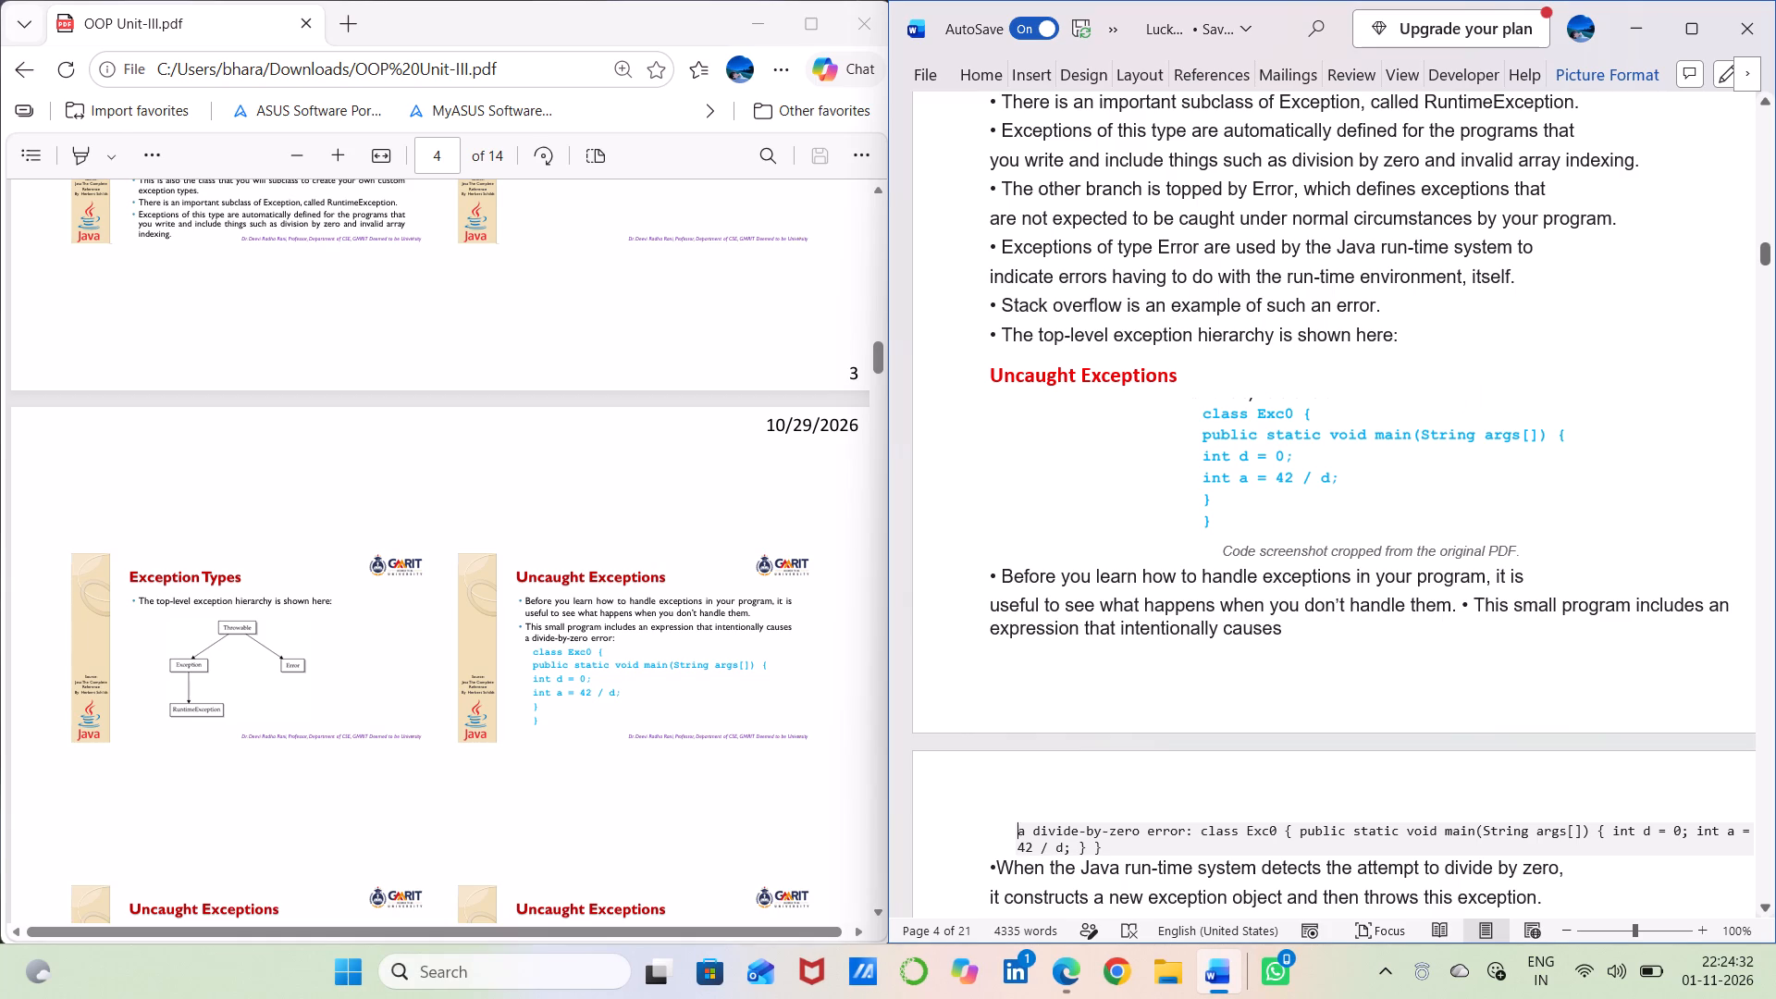
pyautogui.moveTo(1045, 840); pyautogui.dragTo(1104, 852)
pyautogui.hotkey('ctrl', 'x')
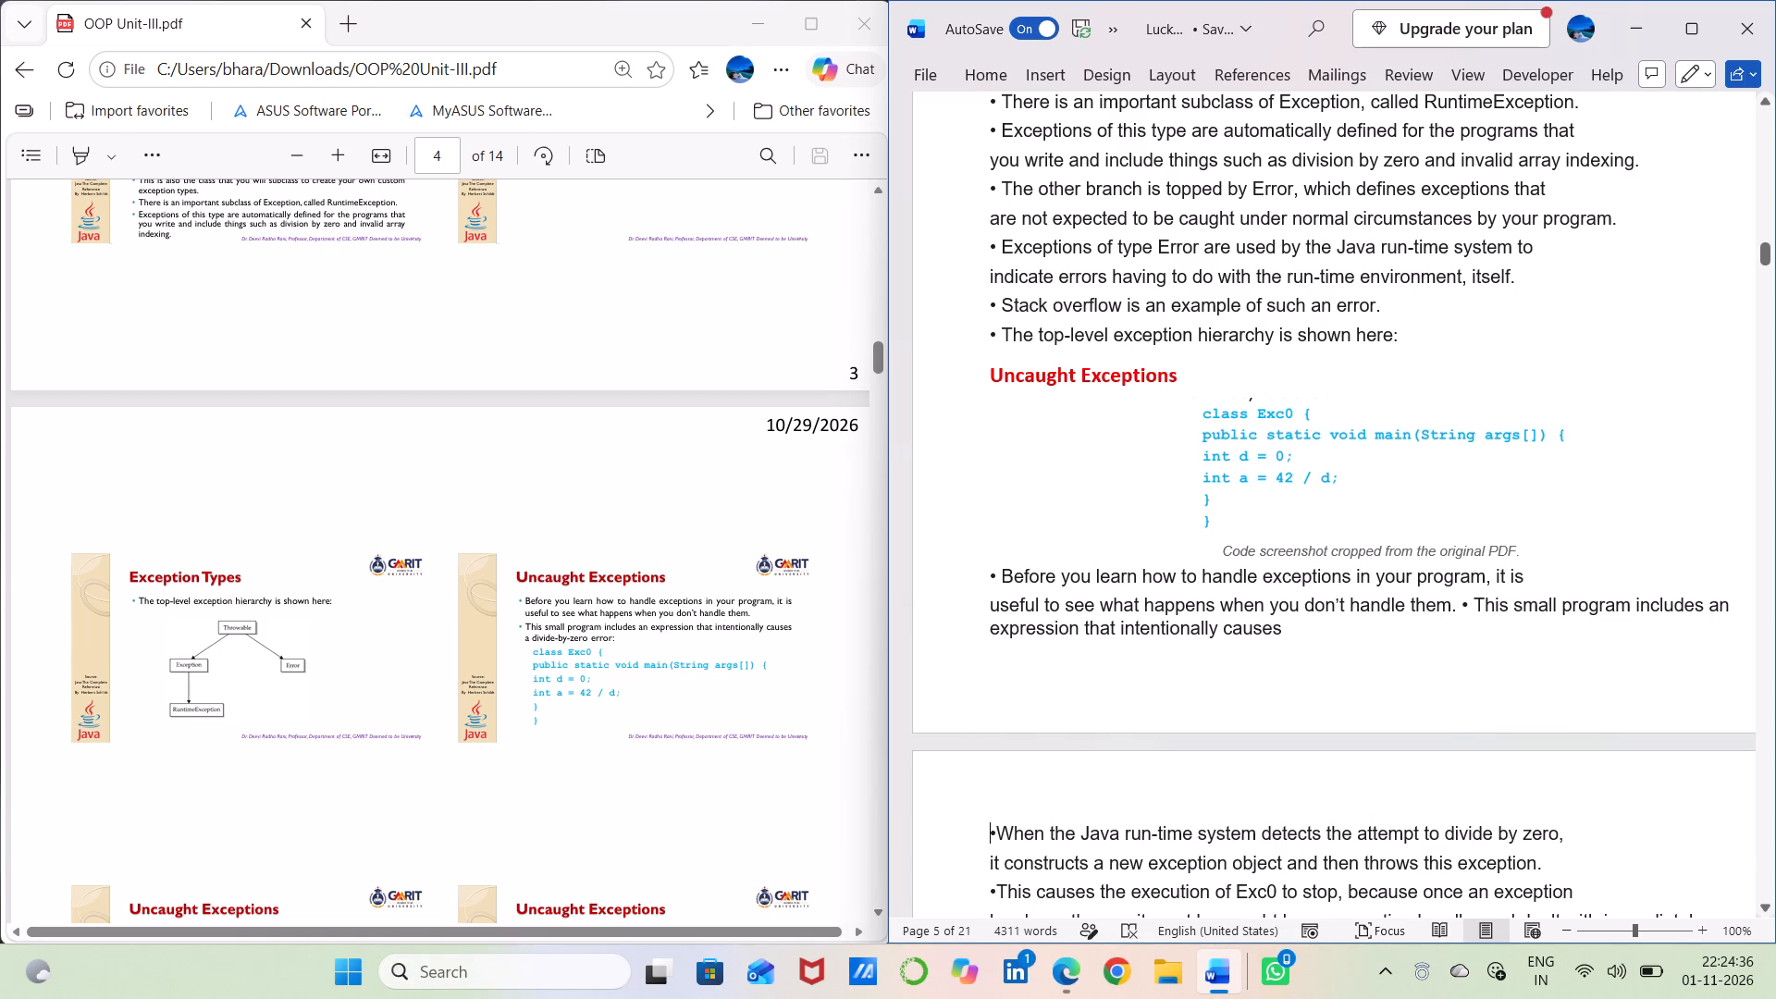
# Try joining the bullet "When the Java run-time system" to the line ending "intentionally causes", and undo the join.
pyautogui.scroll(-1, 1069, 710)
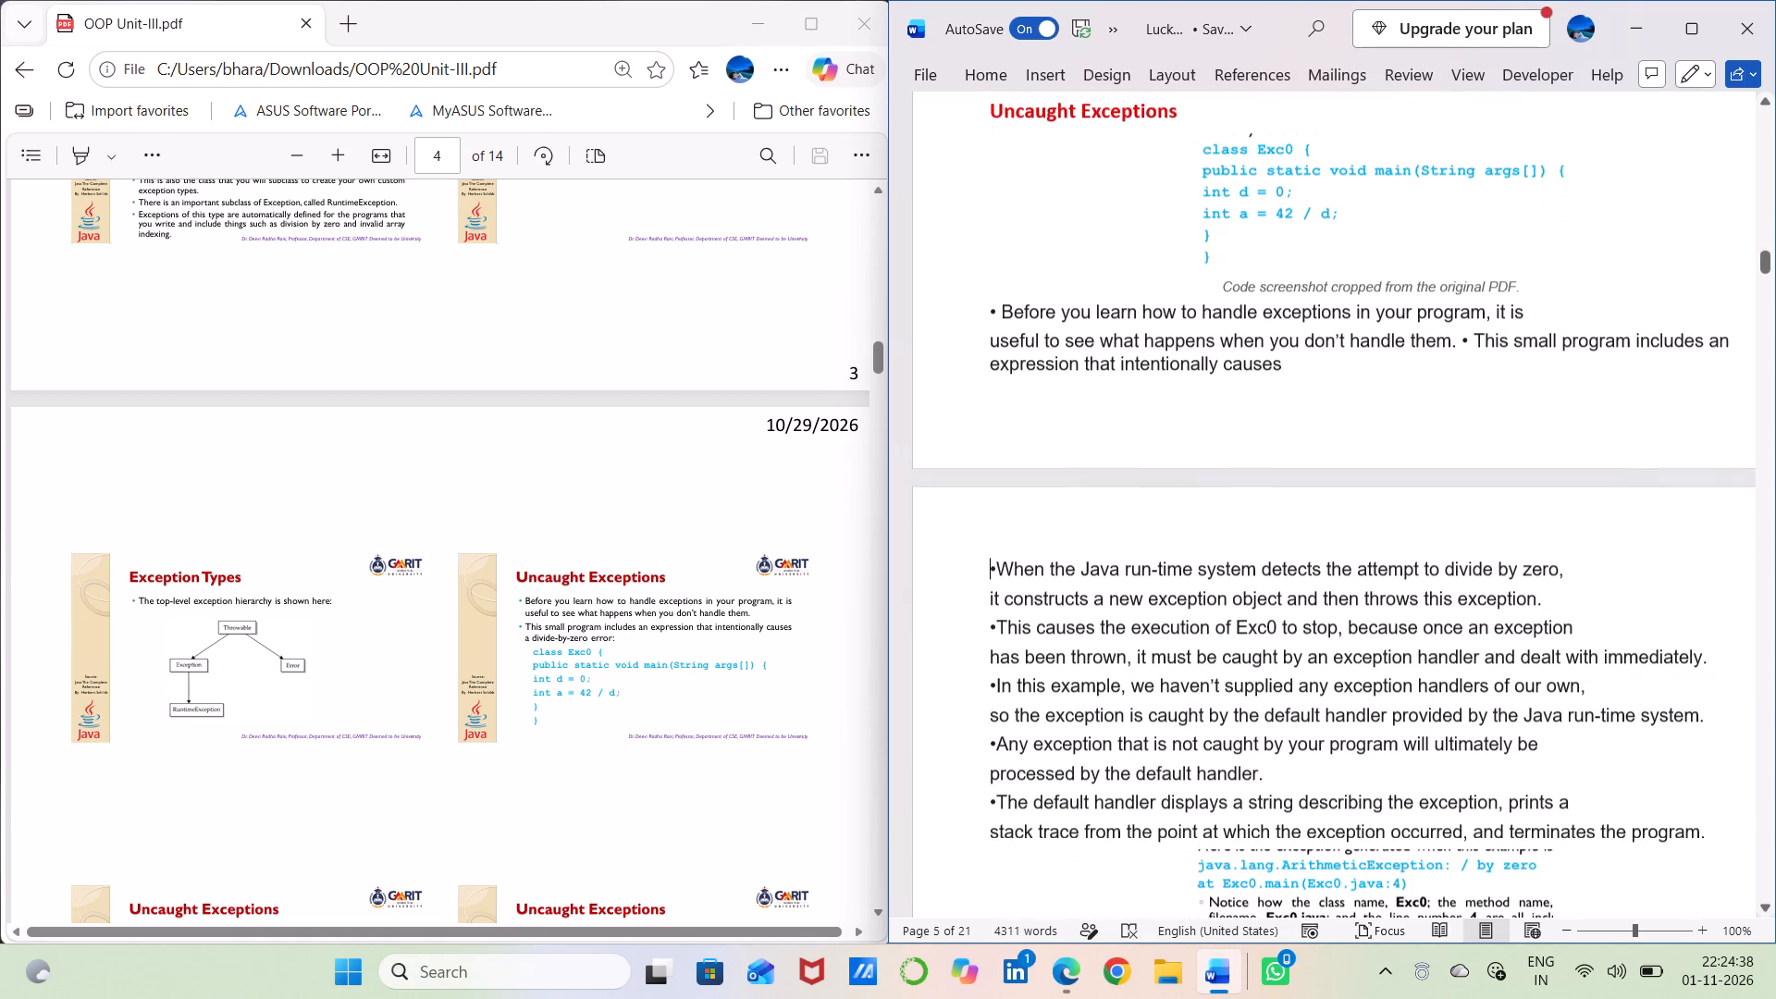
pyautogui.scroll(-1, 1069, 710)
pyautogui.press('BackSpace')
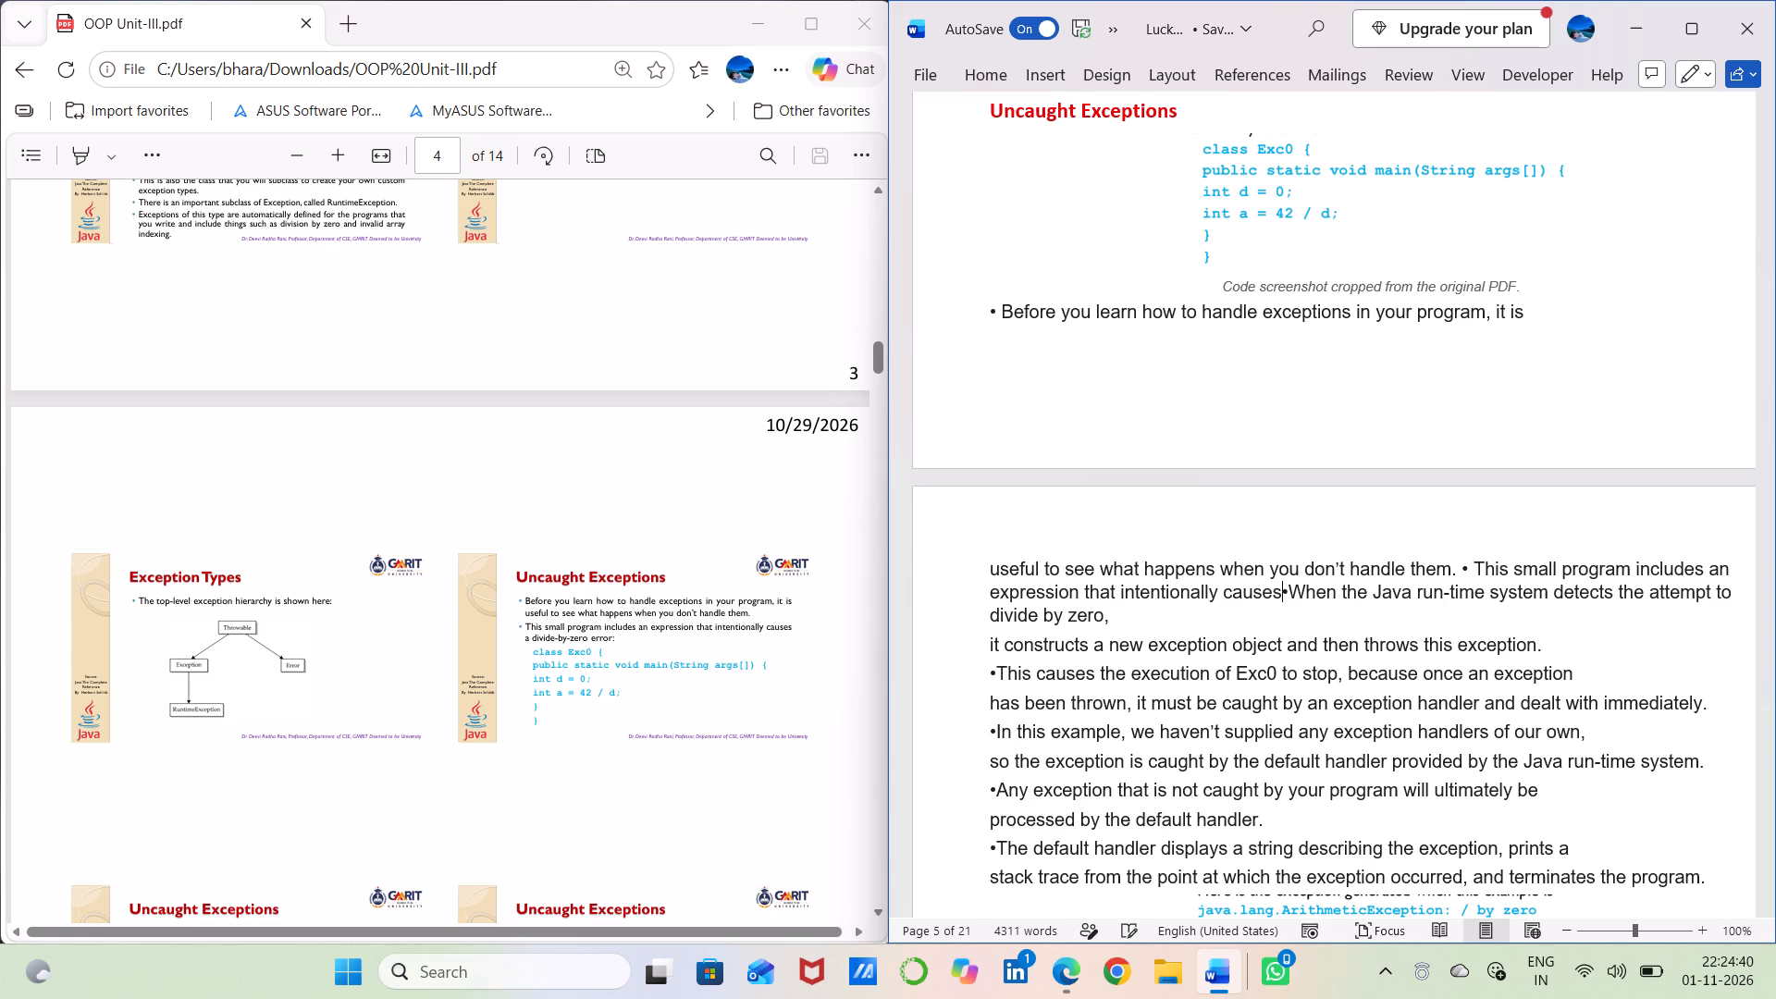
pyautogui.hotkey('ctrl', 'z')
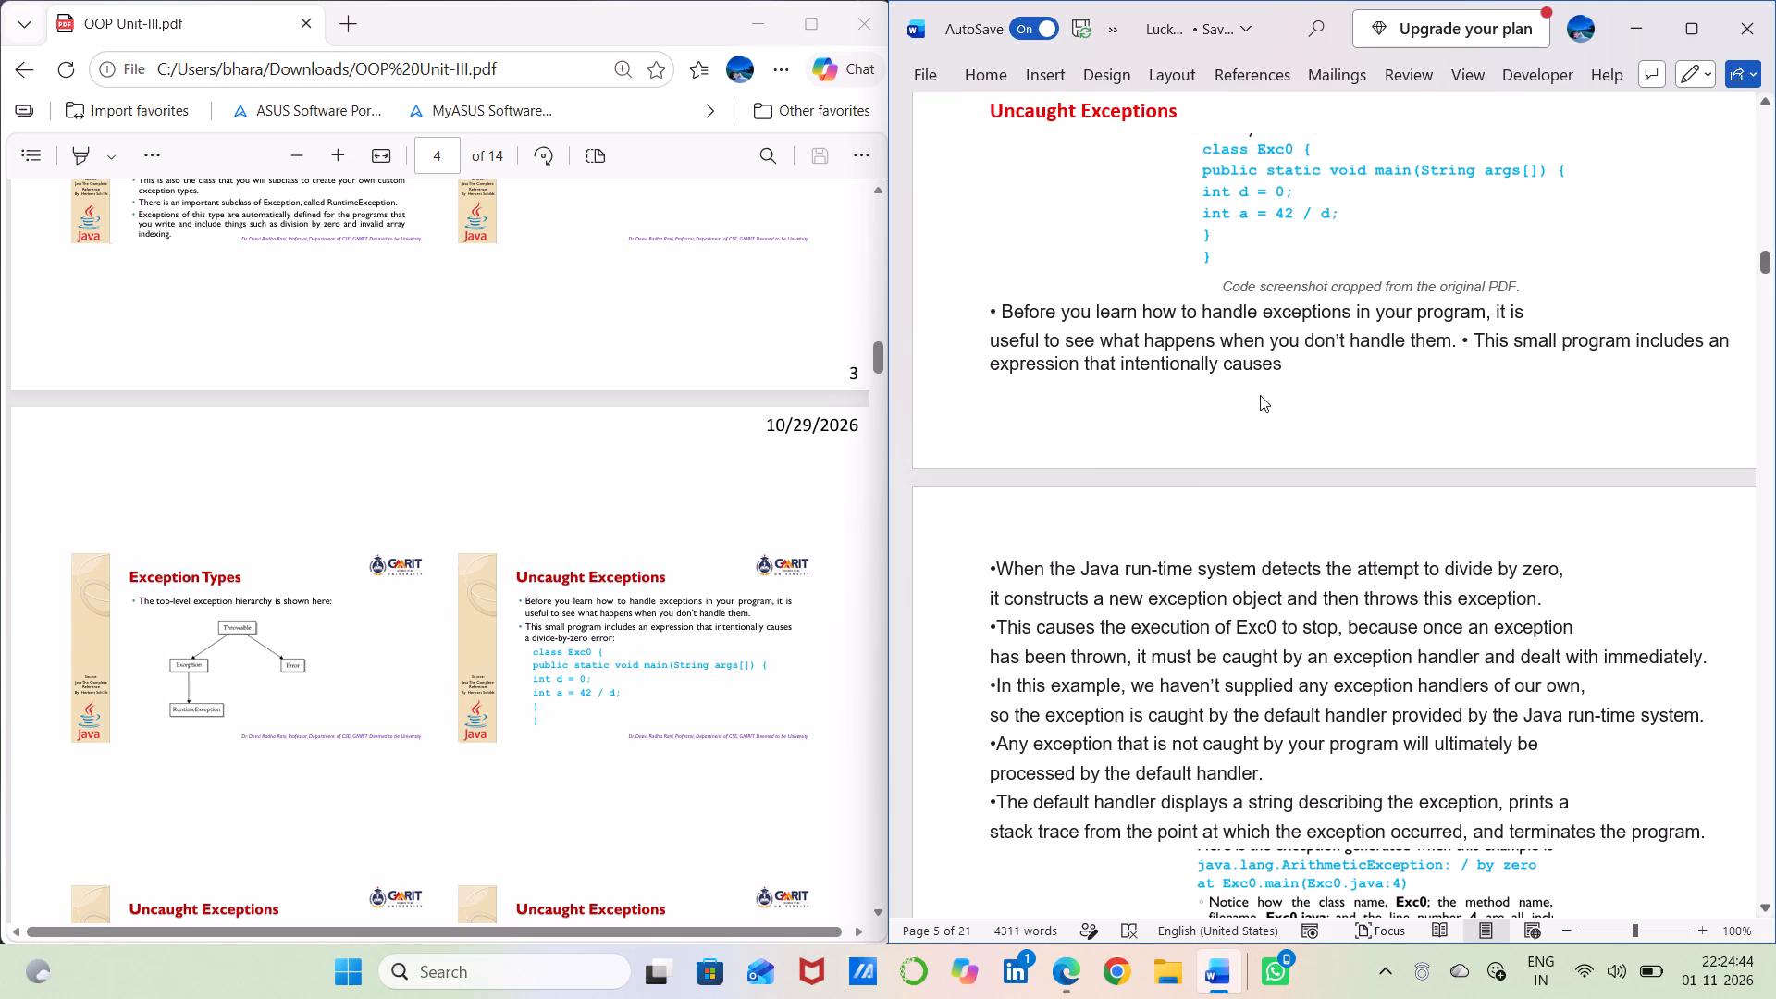
# Start a new line for the bullet "This small program includes an expression" under Uncaught Exceptions.
pyautogui.click(1461, 343)
pyautogui.press('Return')
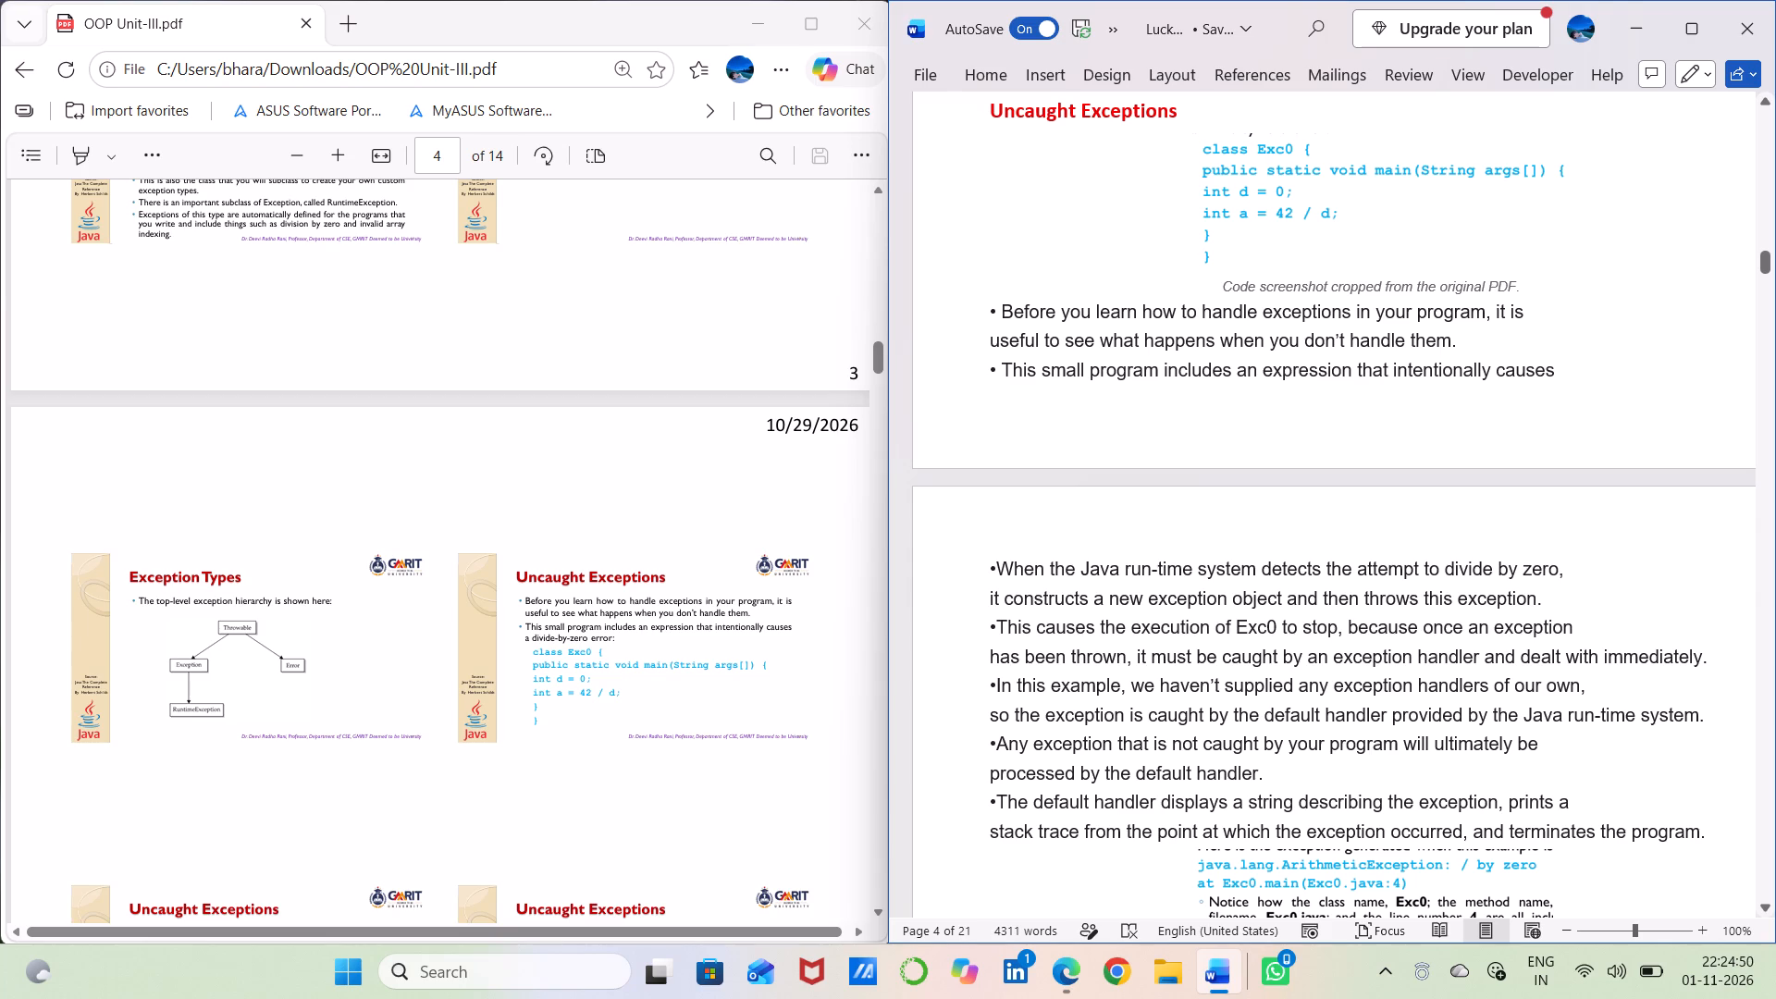
# Cut the text from "Here is the exception generated" through "that can be generated" below the ArithmeticException screenshot, and remove the leftover period and line.
pyautogui.scroll(-1, 578, 757)
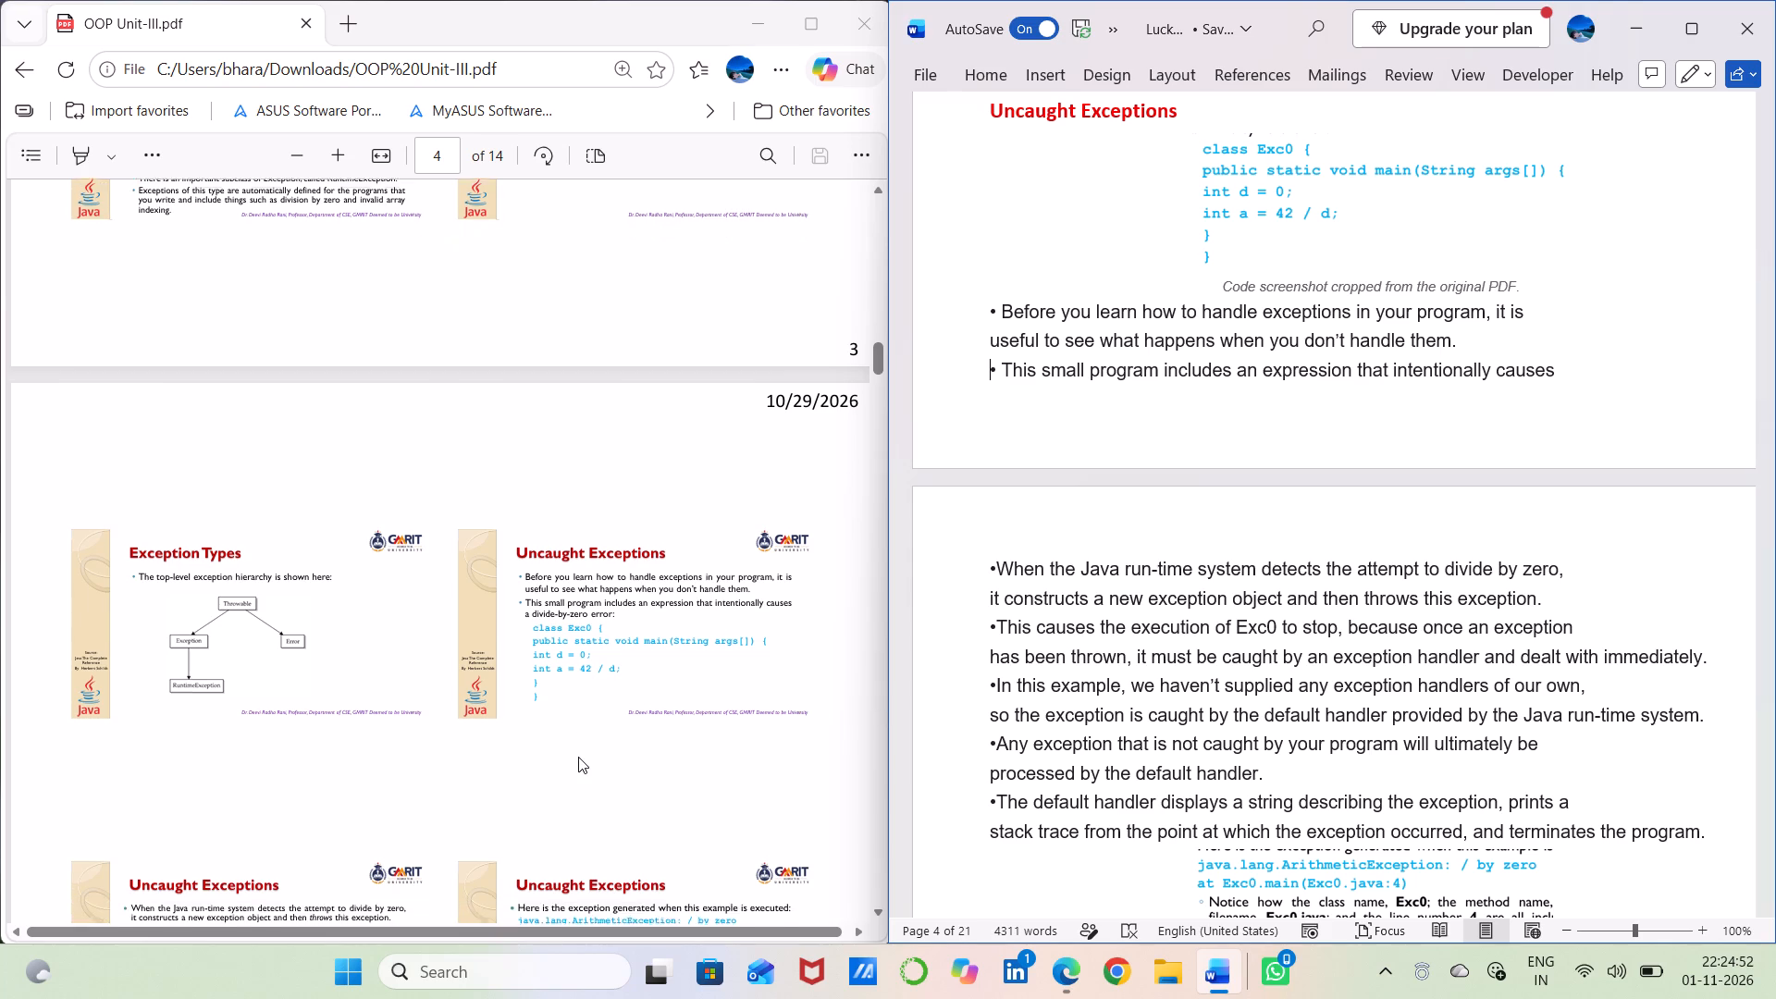
pyautogui.scroll(-2, 578, 757)
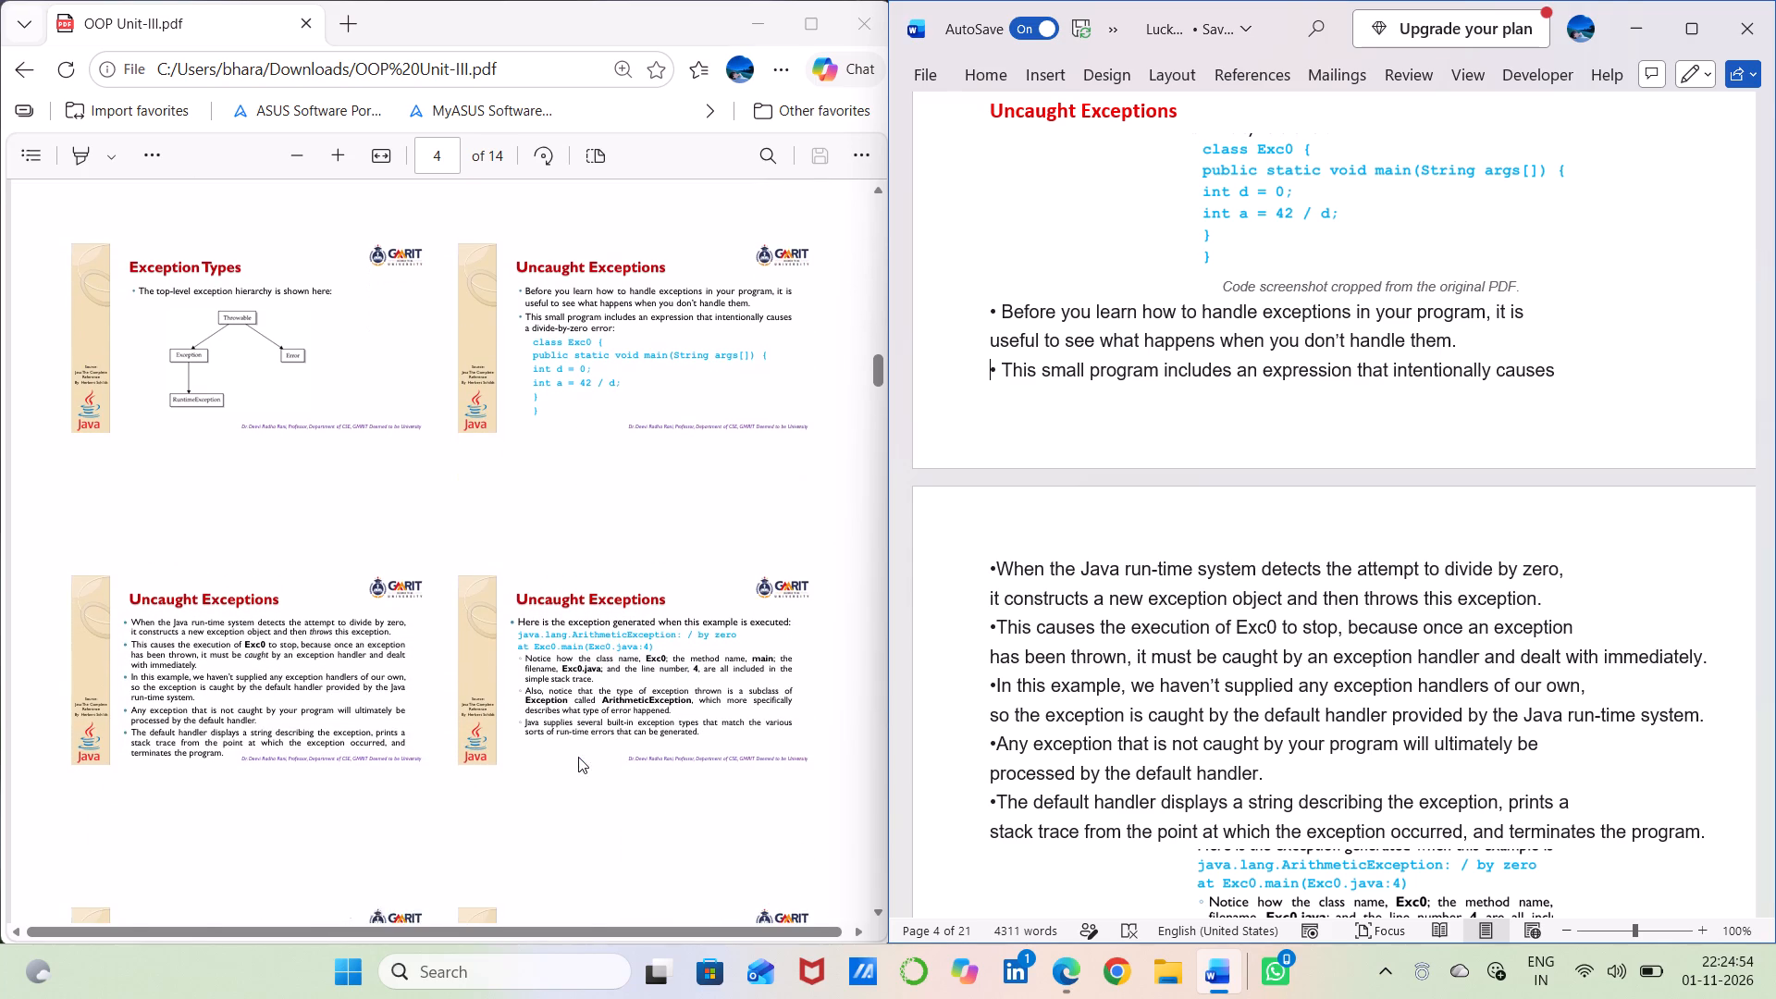
pyautogui.scroll(-1, 578, 757)
pyautogui.scroll(-1, 1065, 766)
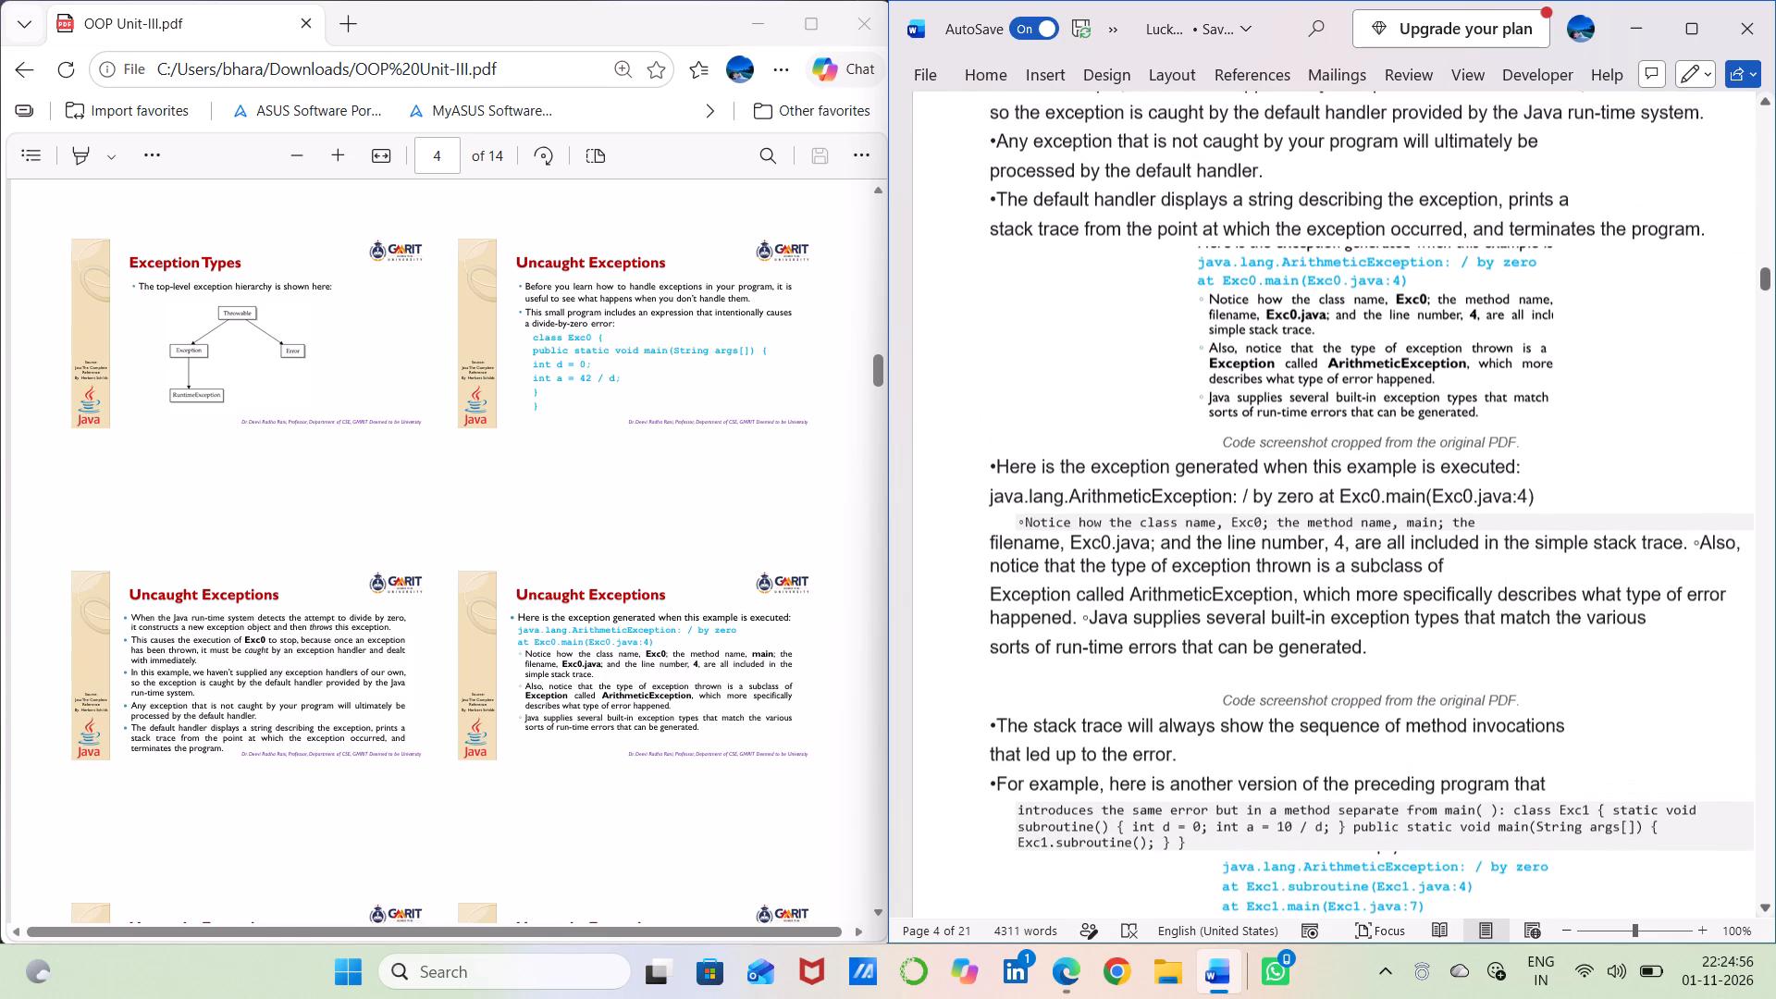
pyautogui.scroll(-1, 1065, 766)
pyautogui.scroll(-1, 584, 767)
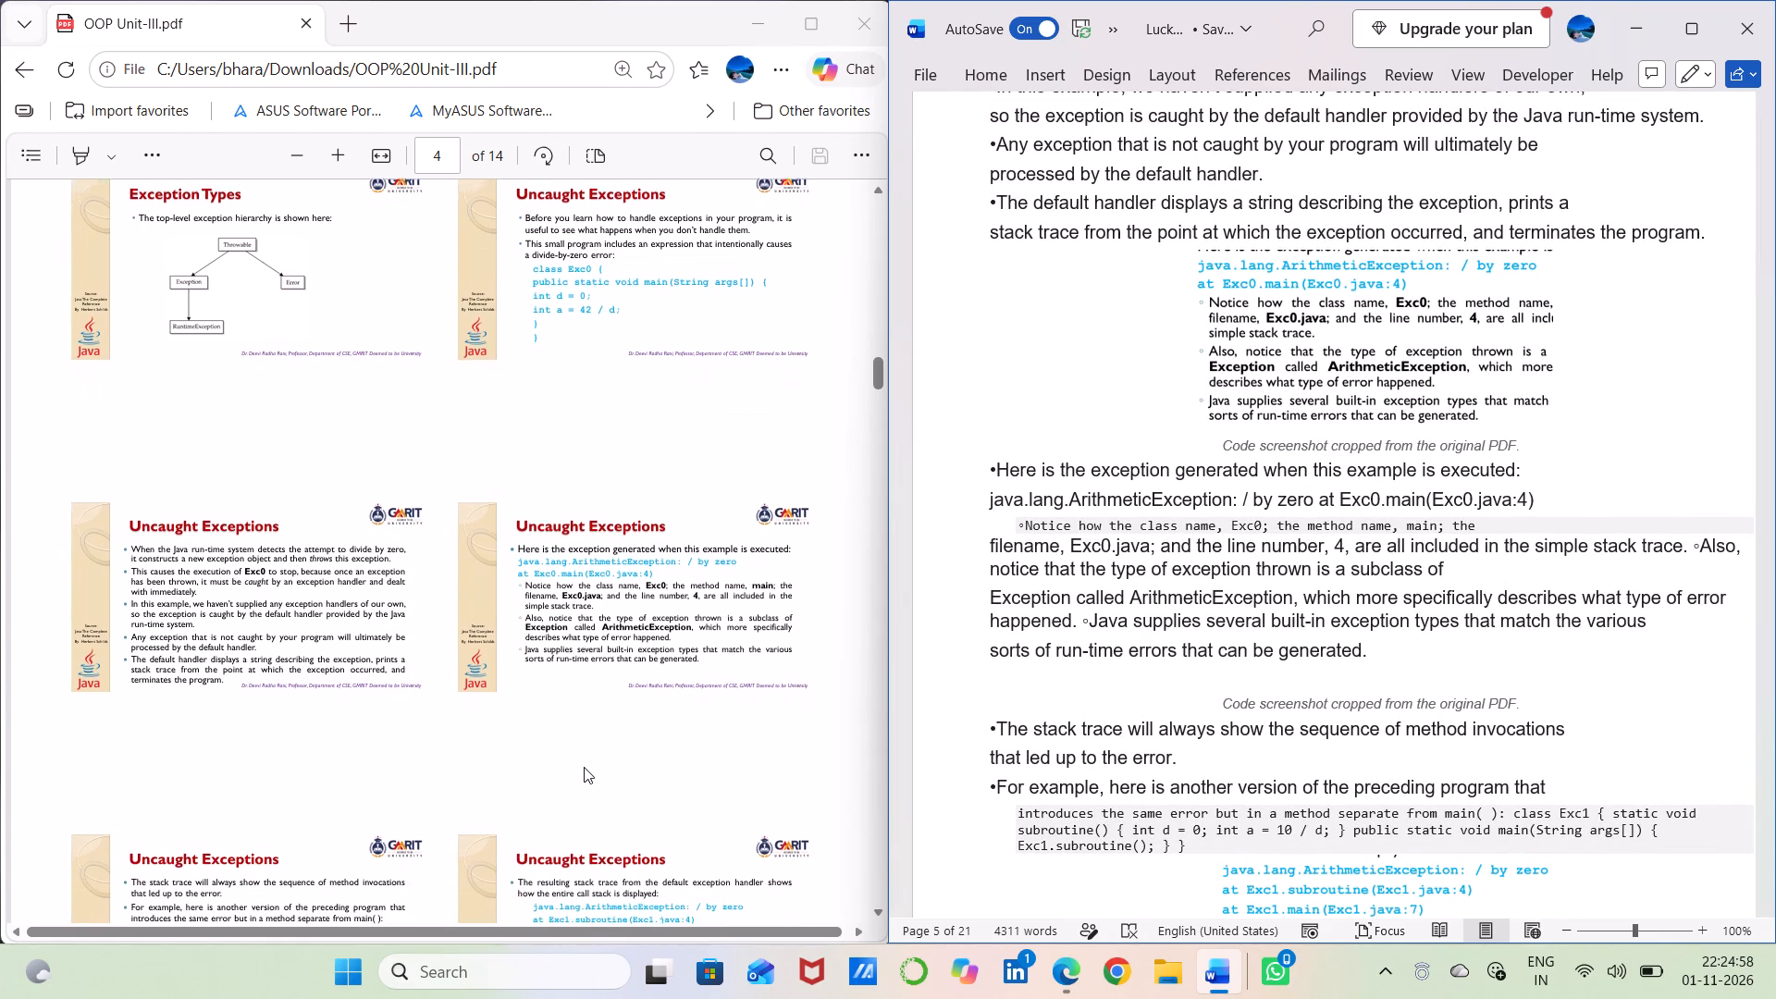
pyautogui.scroll(-1, 584, 767)
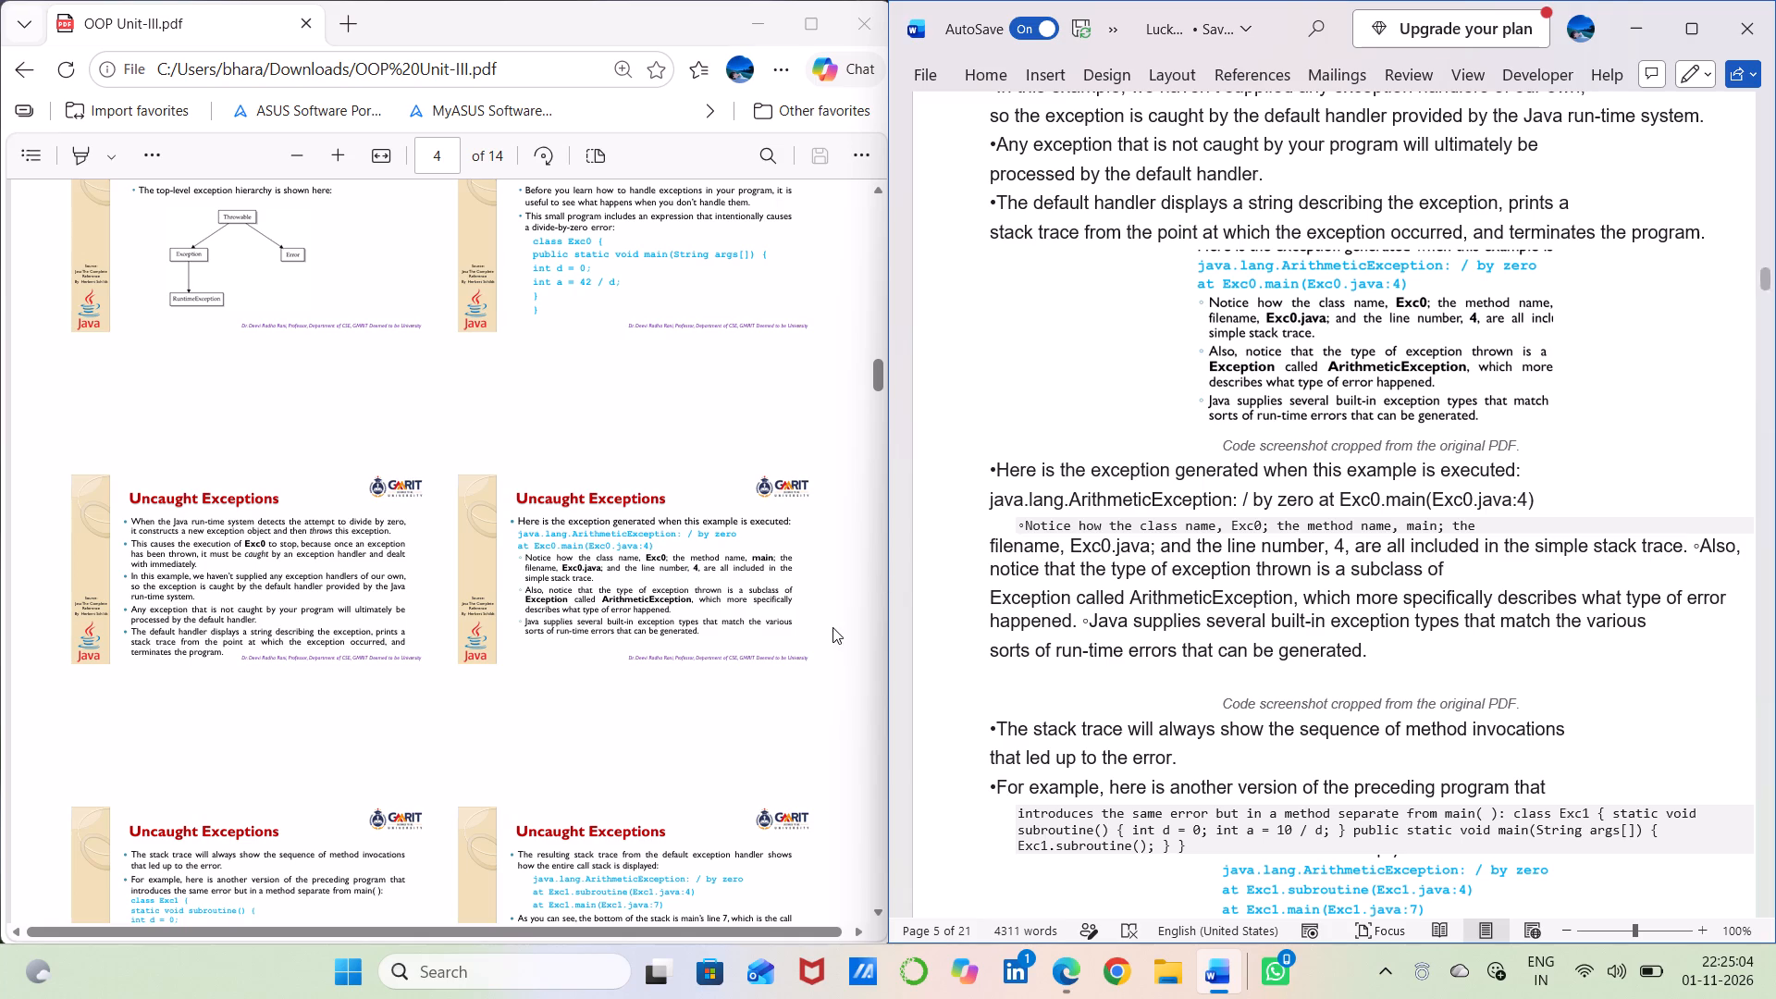
pyautogui.scroll(-1, 586, 721)
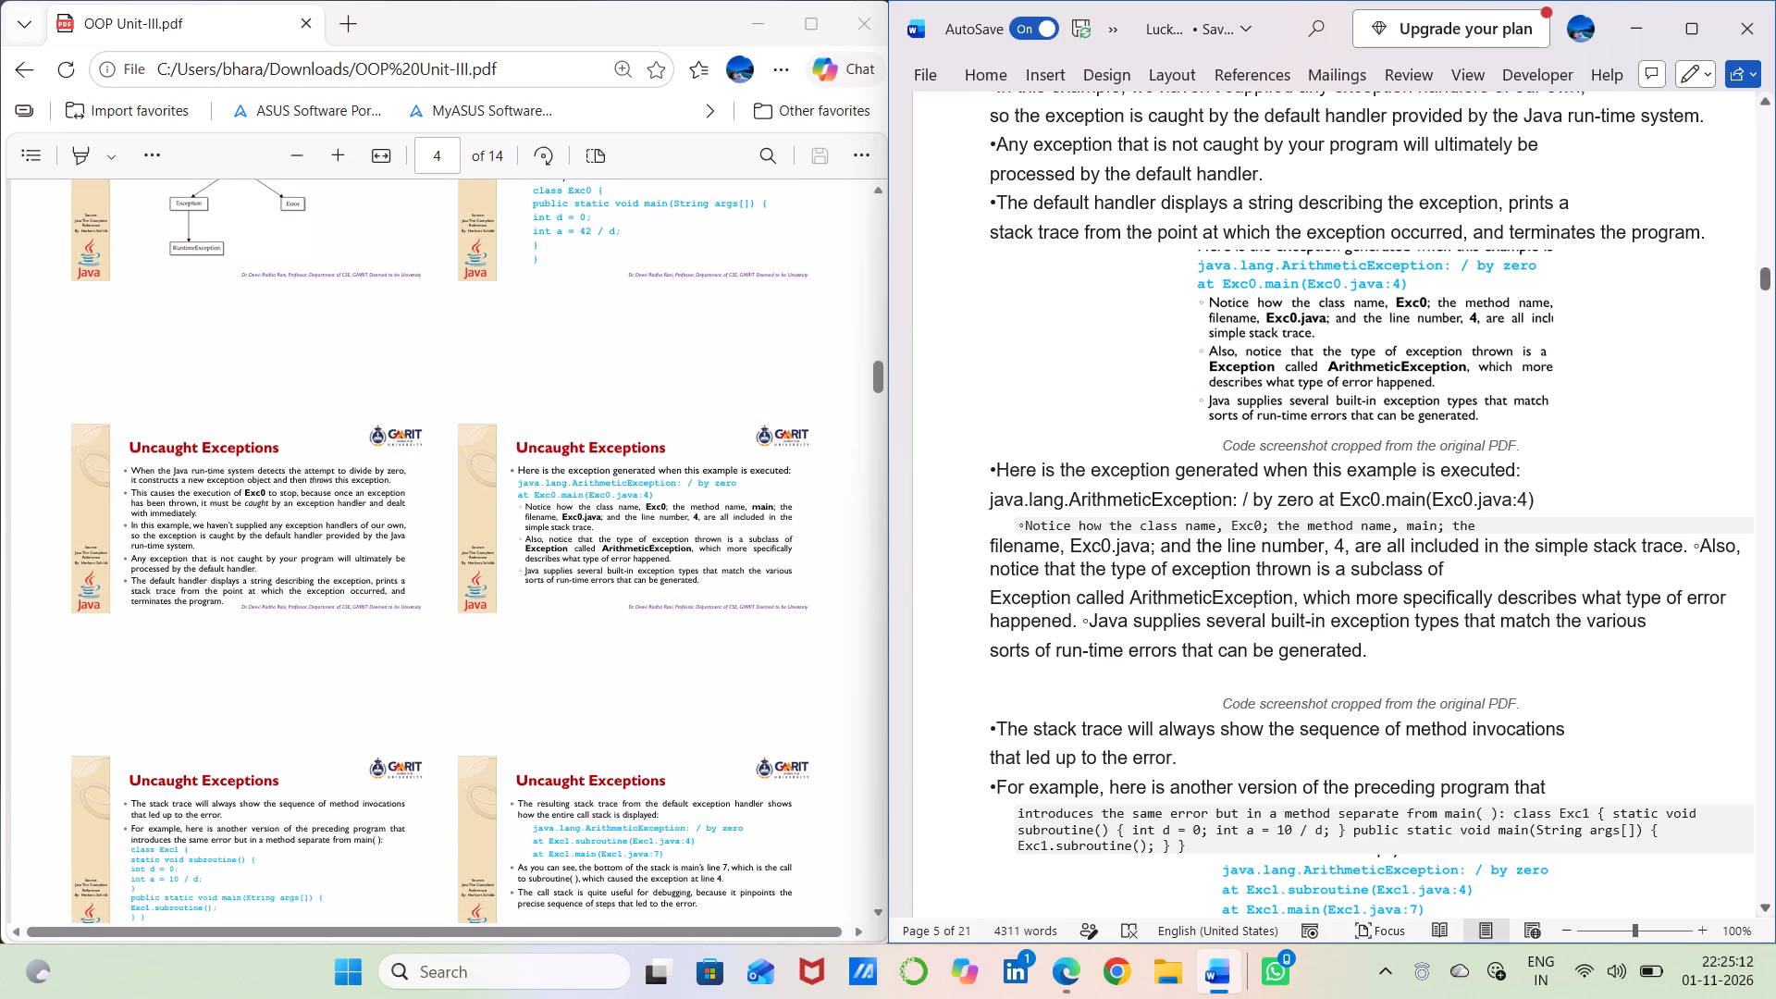
pyautogui.moveTo(987, 467); pyautogui.dragTo(1237, 598)
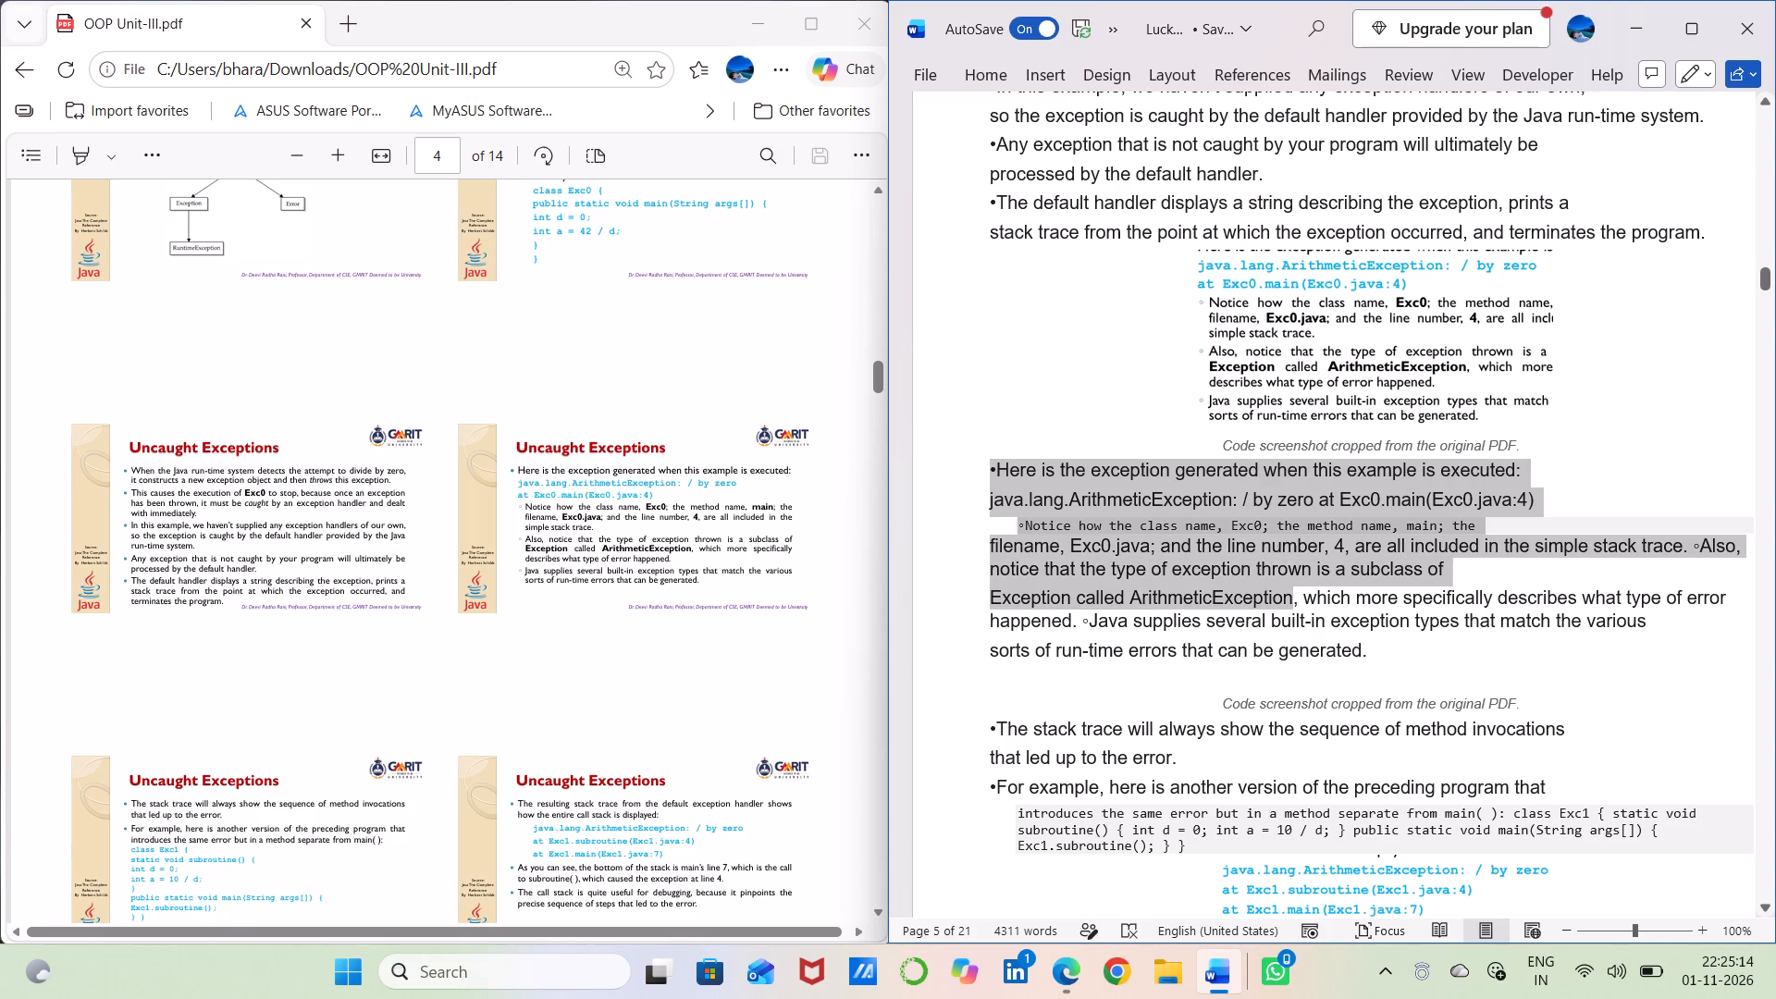
pyautogui.moveTo(1237, 598); pyautogui.dragTo(1362, 646)
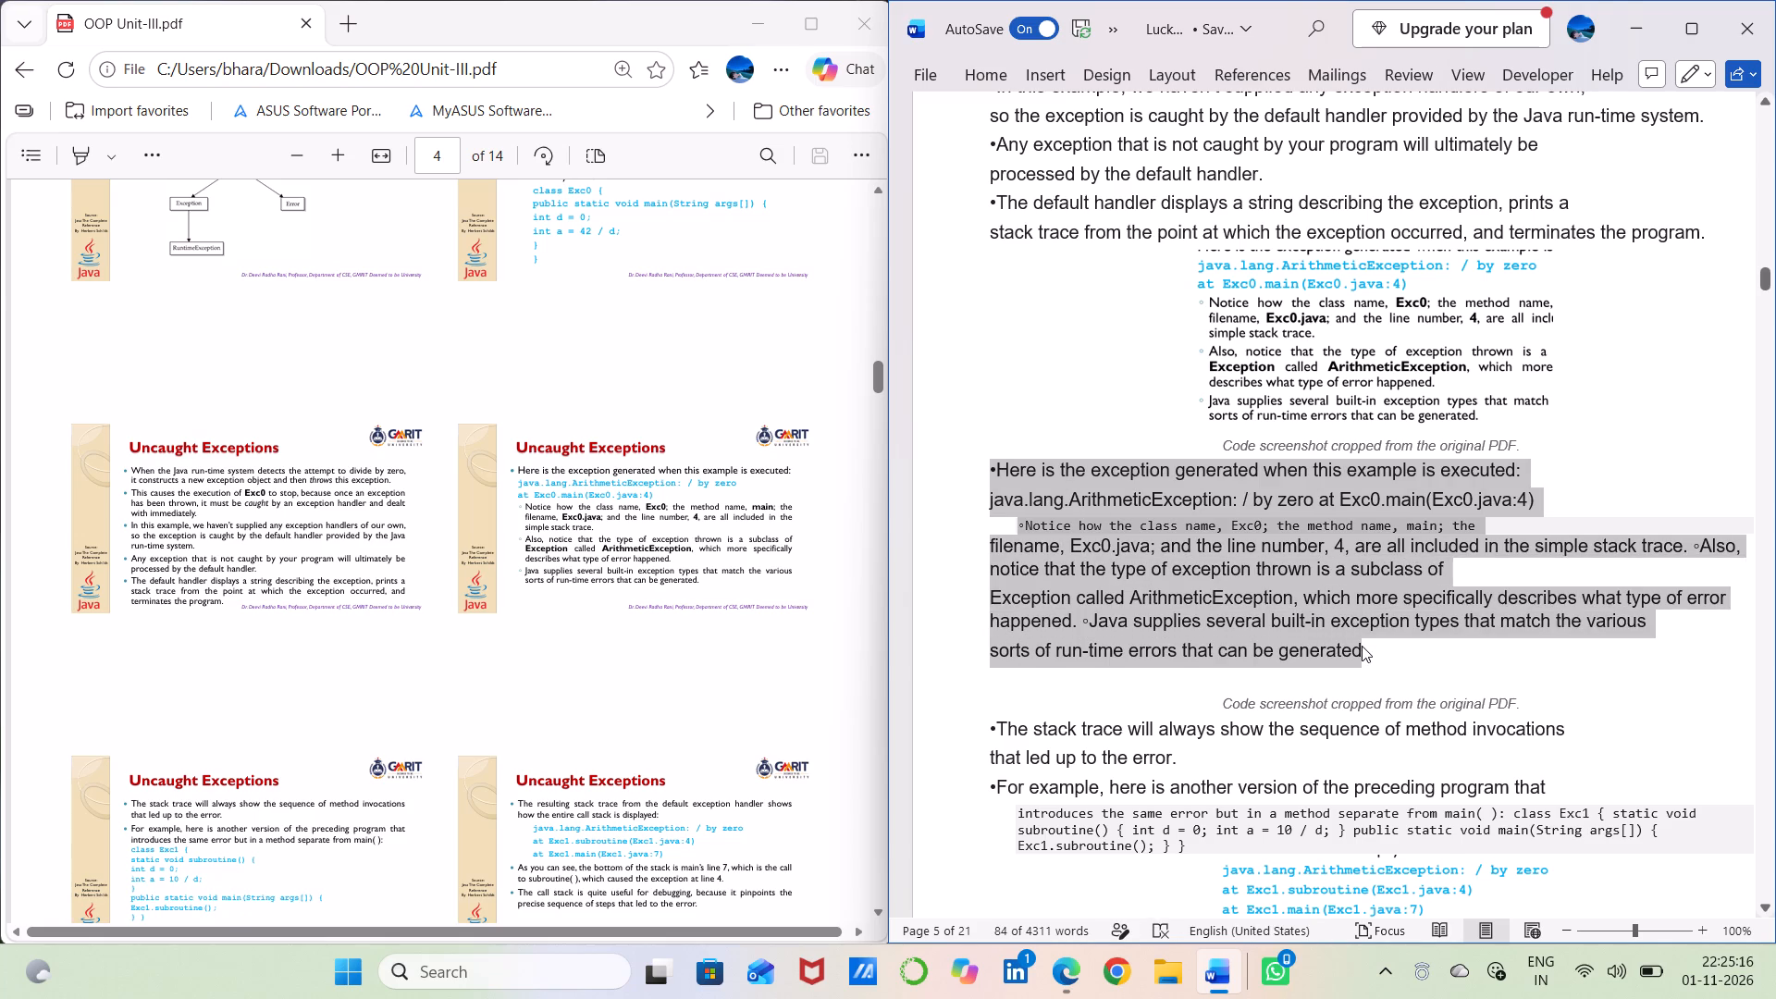
pyautogui.hotkey('ctrl', 'x')
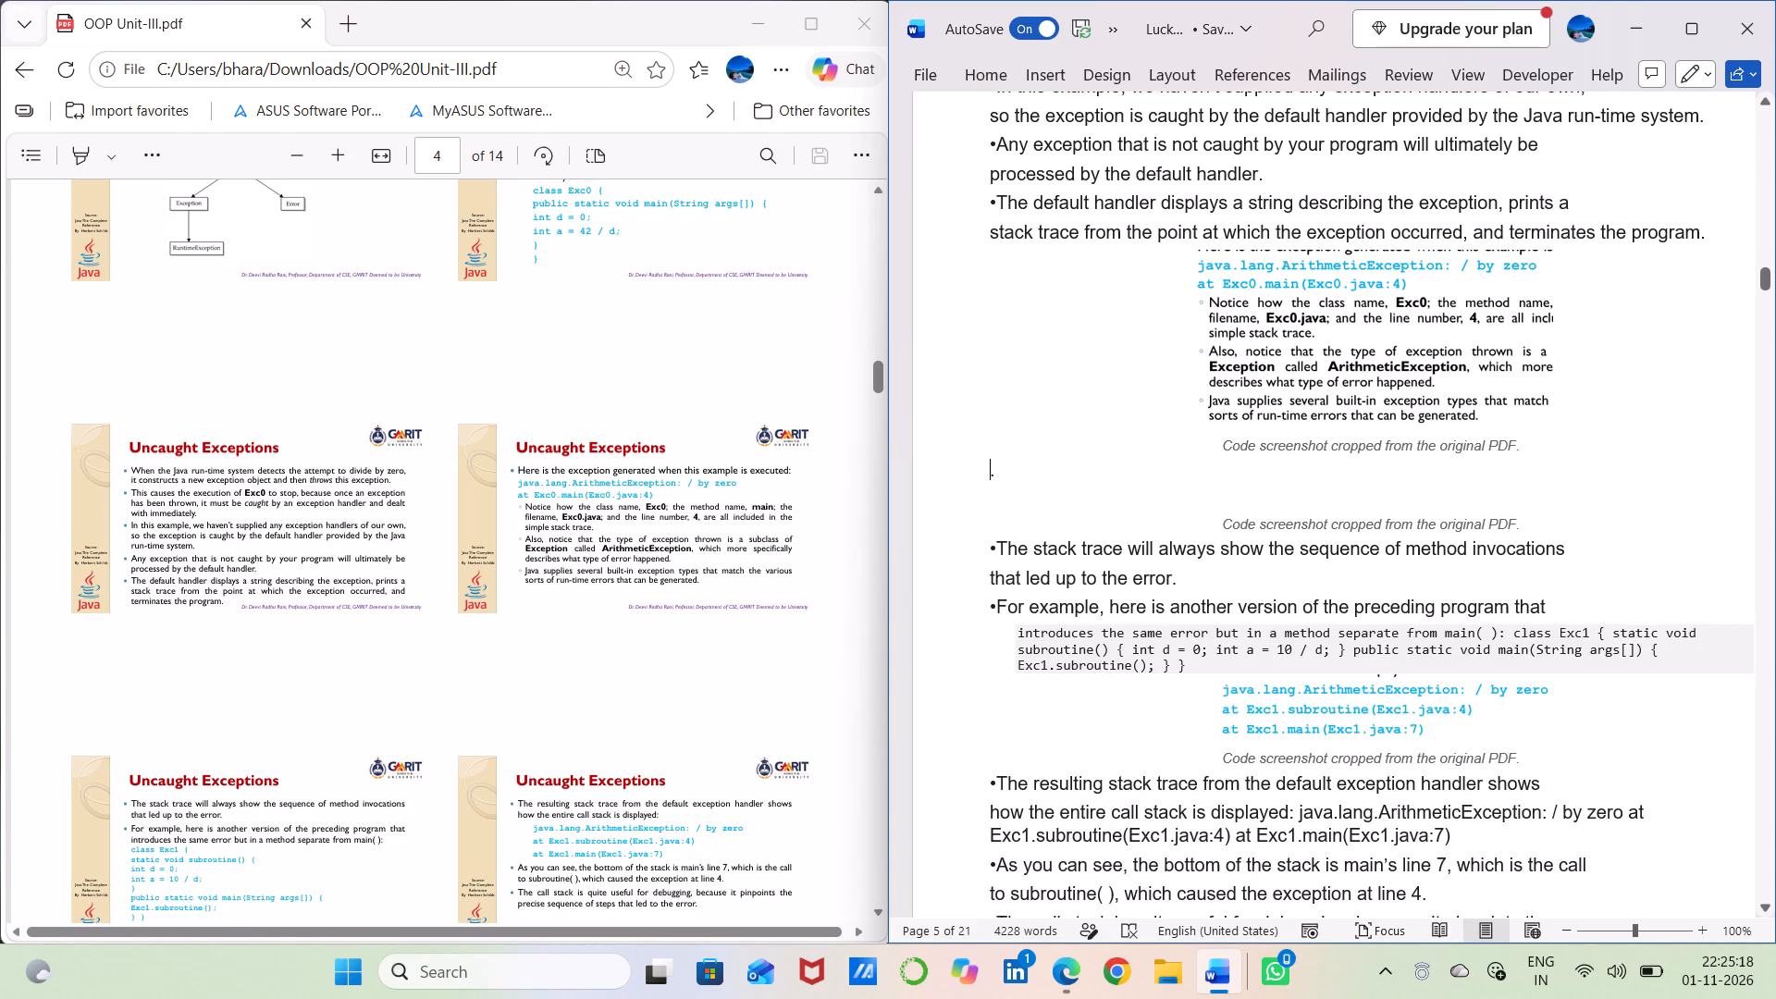
pyautogui.click(1005, 472)
pyautogui.press('BackSpace')
pyautogui.press('BackSpace')
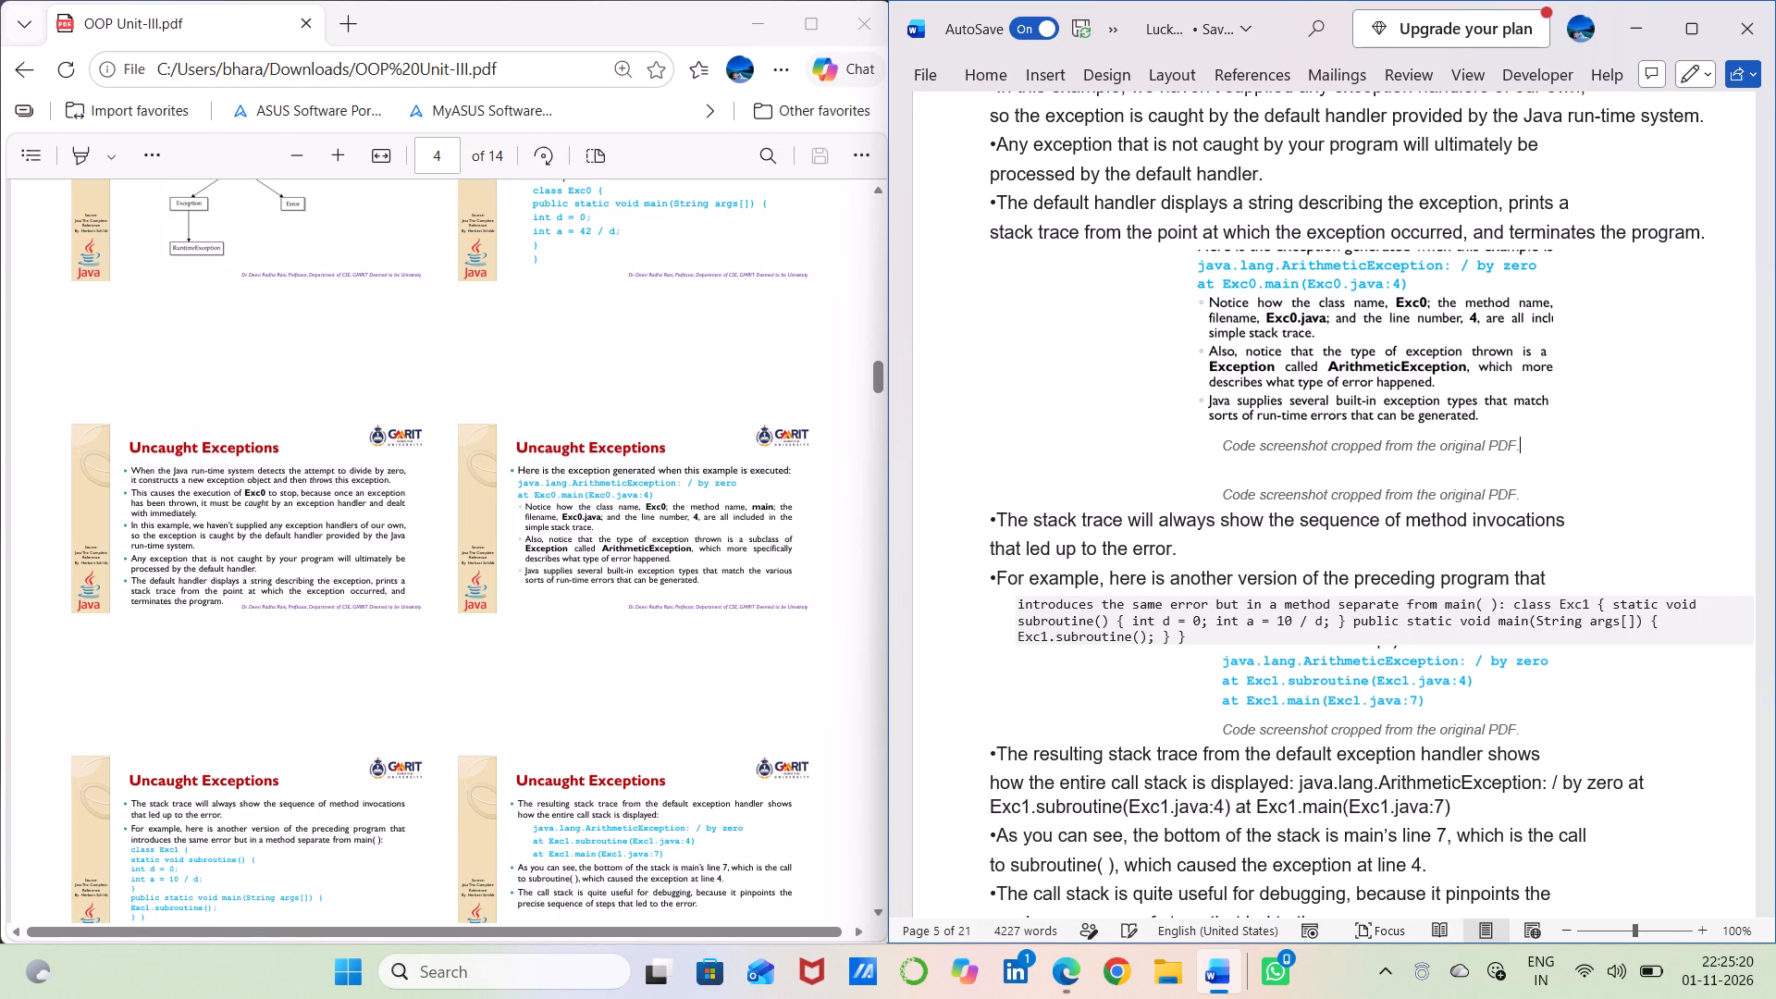
# Cut the two 'Code screenshot cropped from the original PDF.' captions below the Exc0 ArithmeticException screenshot.
pyautogui.moveTo(1216, 439); pyautogui.dragTo(1335, 476)
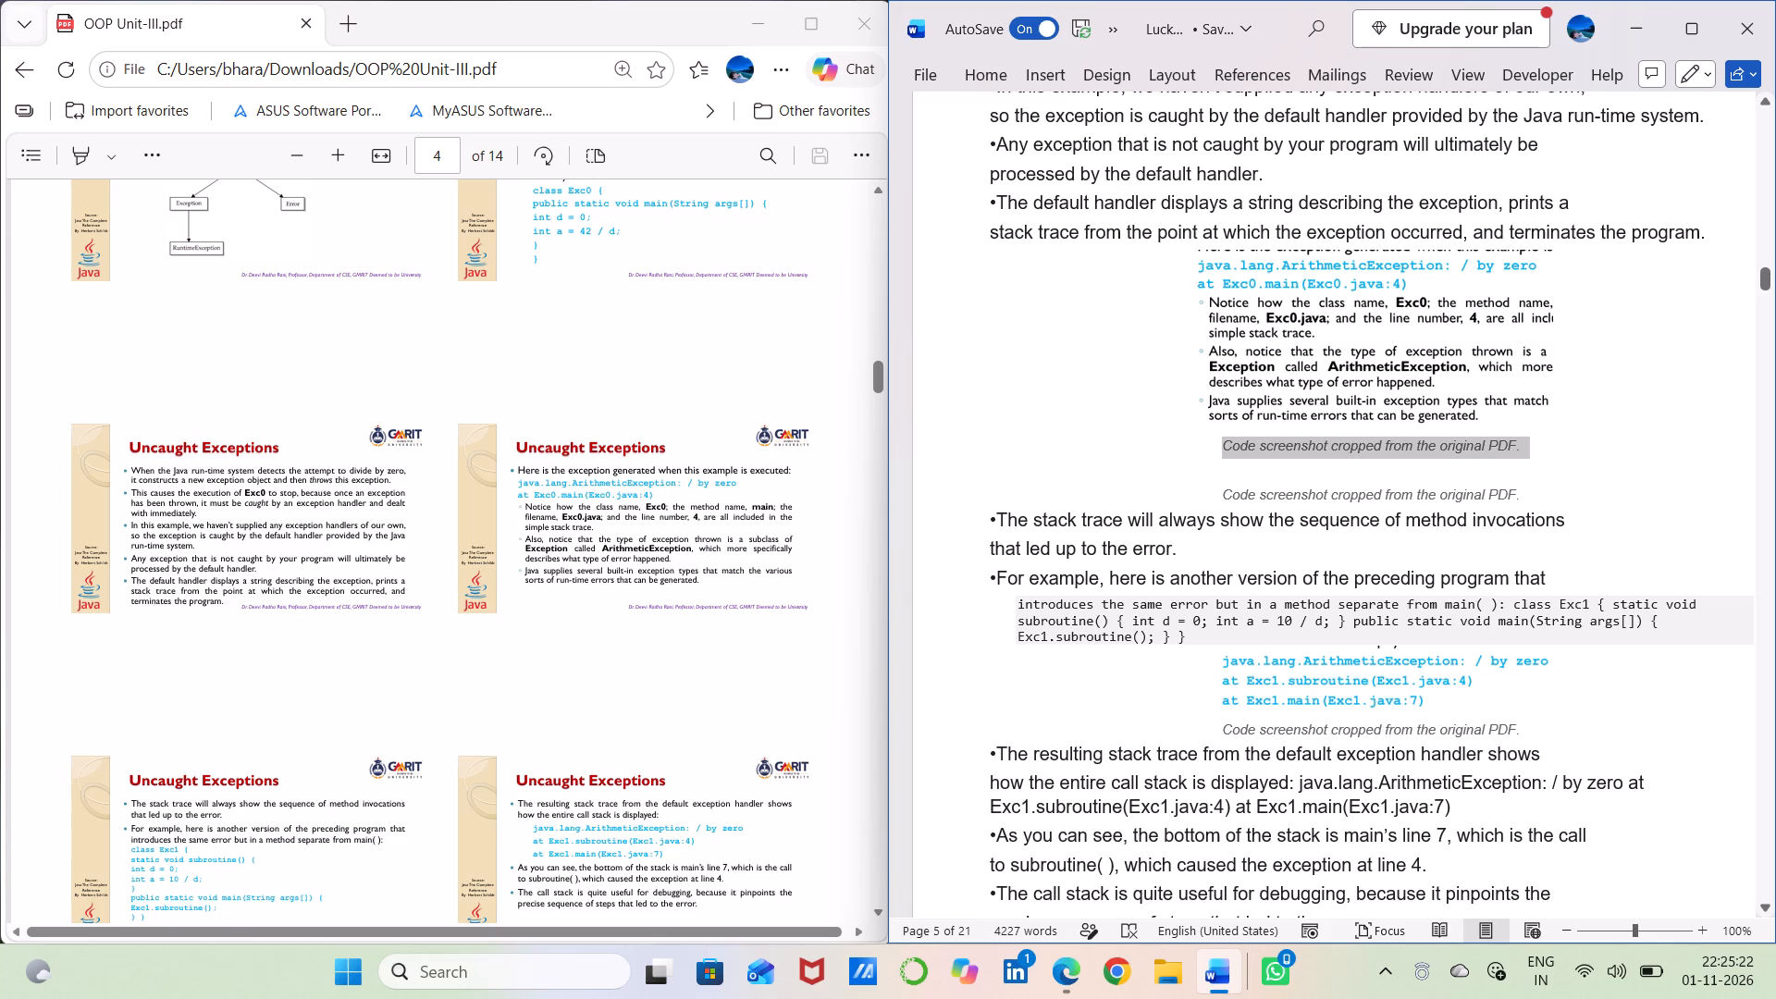
pyautogui.moveTo(1335, 476); pyautogui.dragTo(1525, 491)
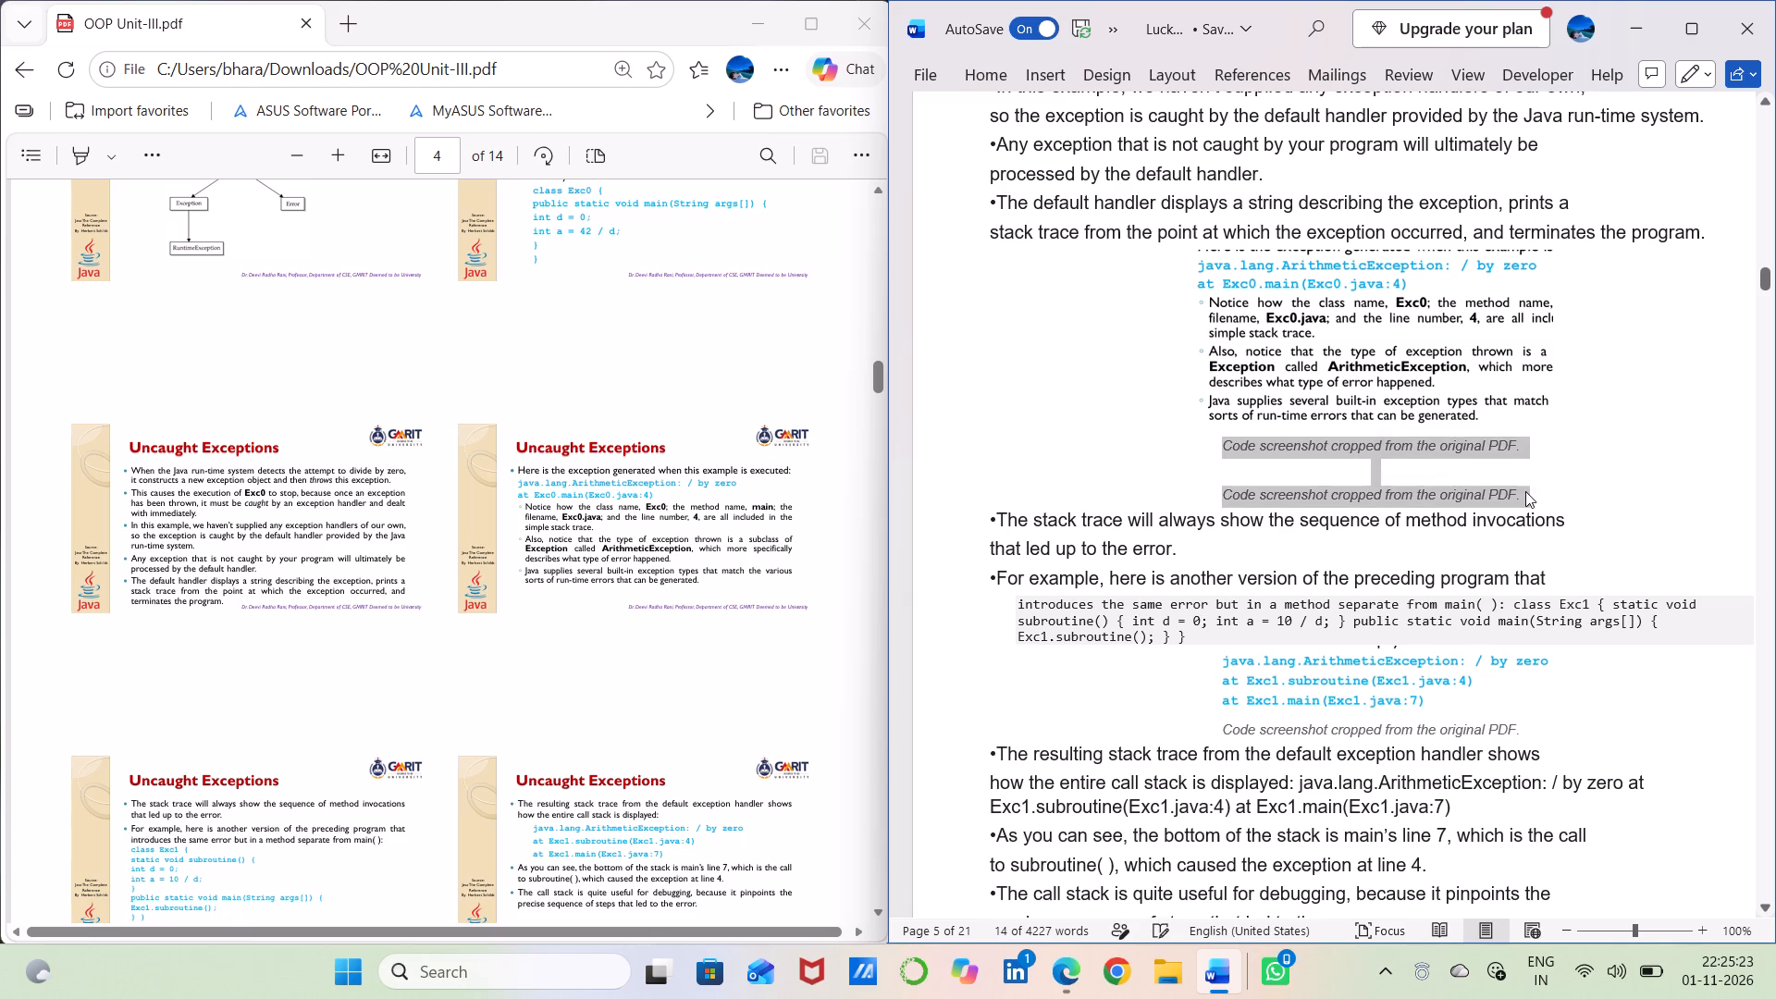
pyautogui.hotkey('ctrl', 'x')
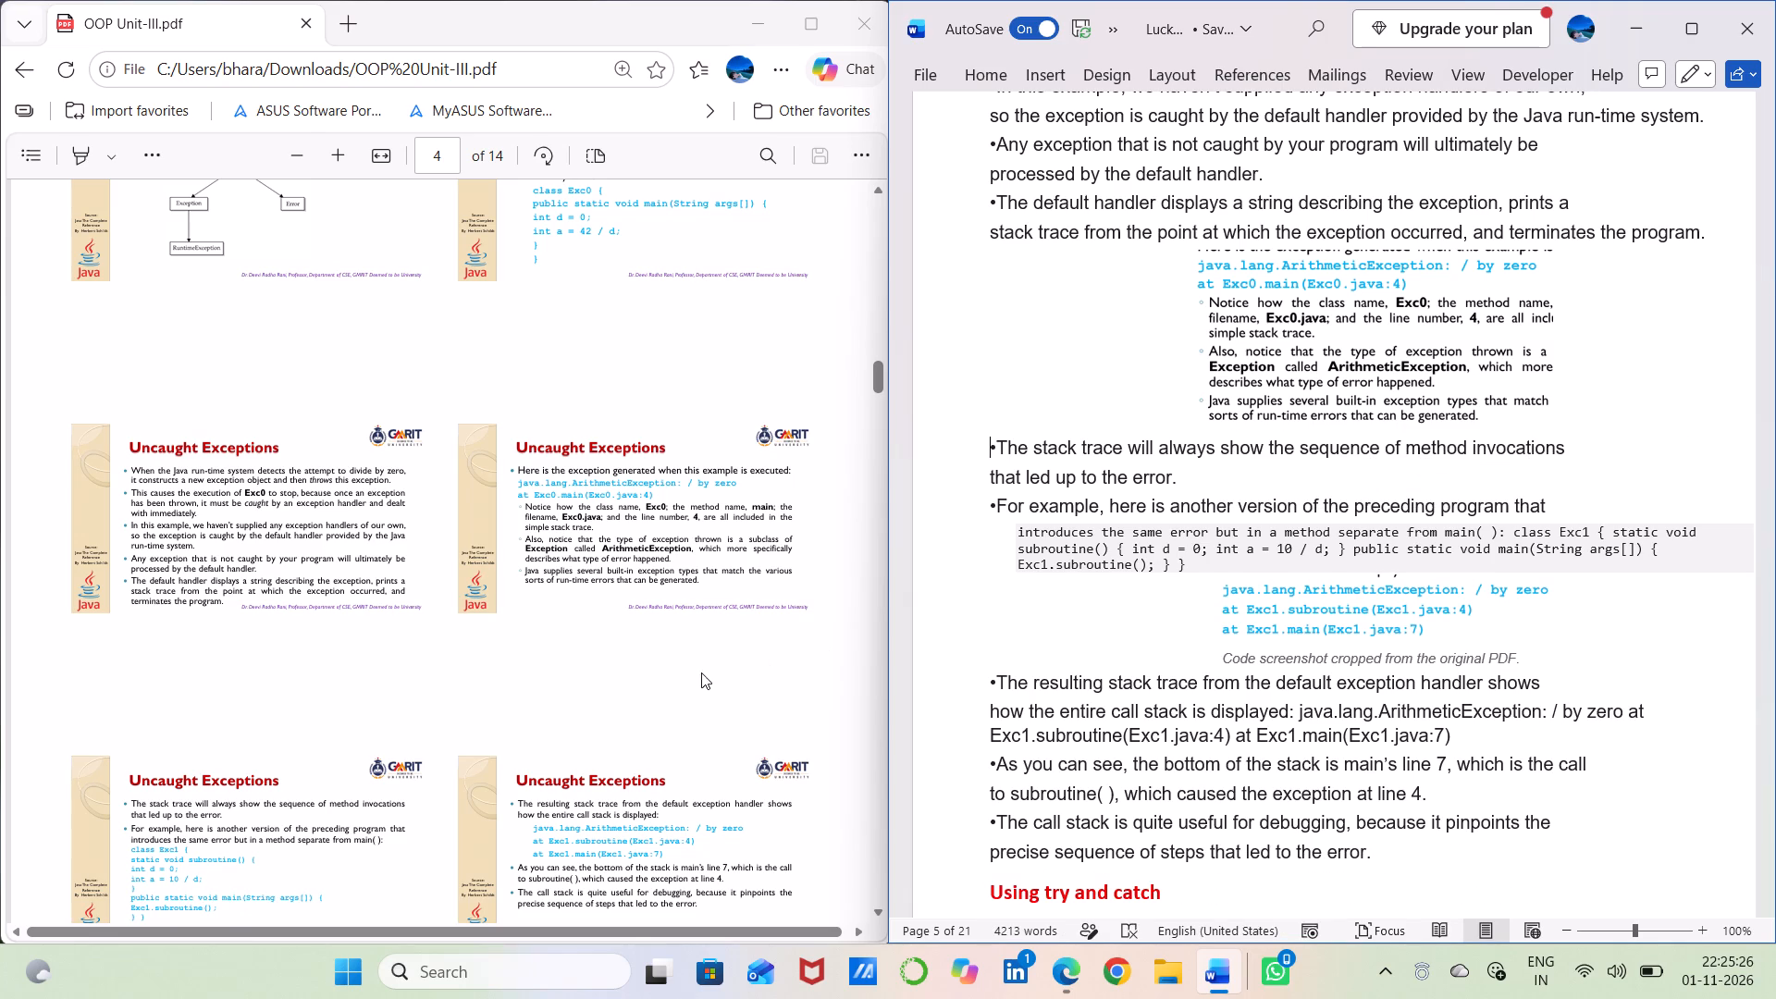
# Cut the grey run-on code text from 'introduces the same error' through the closing braces after 'Exc1.subroutine();' in the Uncaught Exceptions section.
pyautogui.scroll(-1, 558, 693)
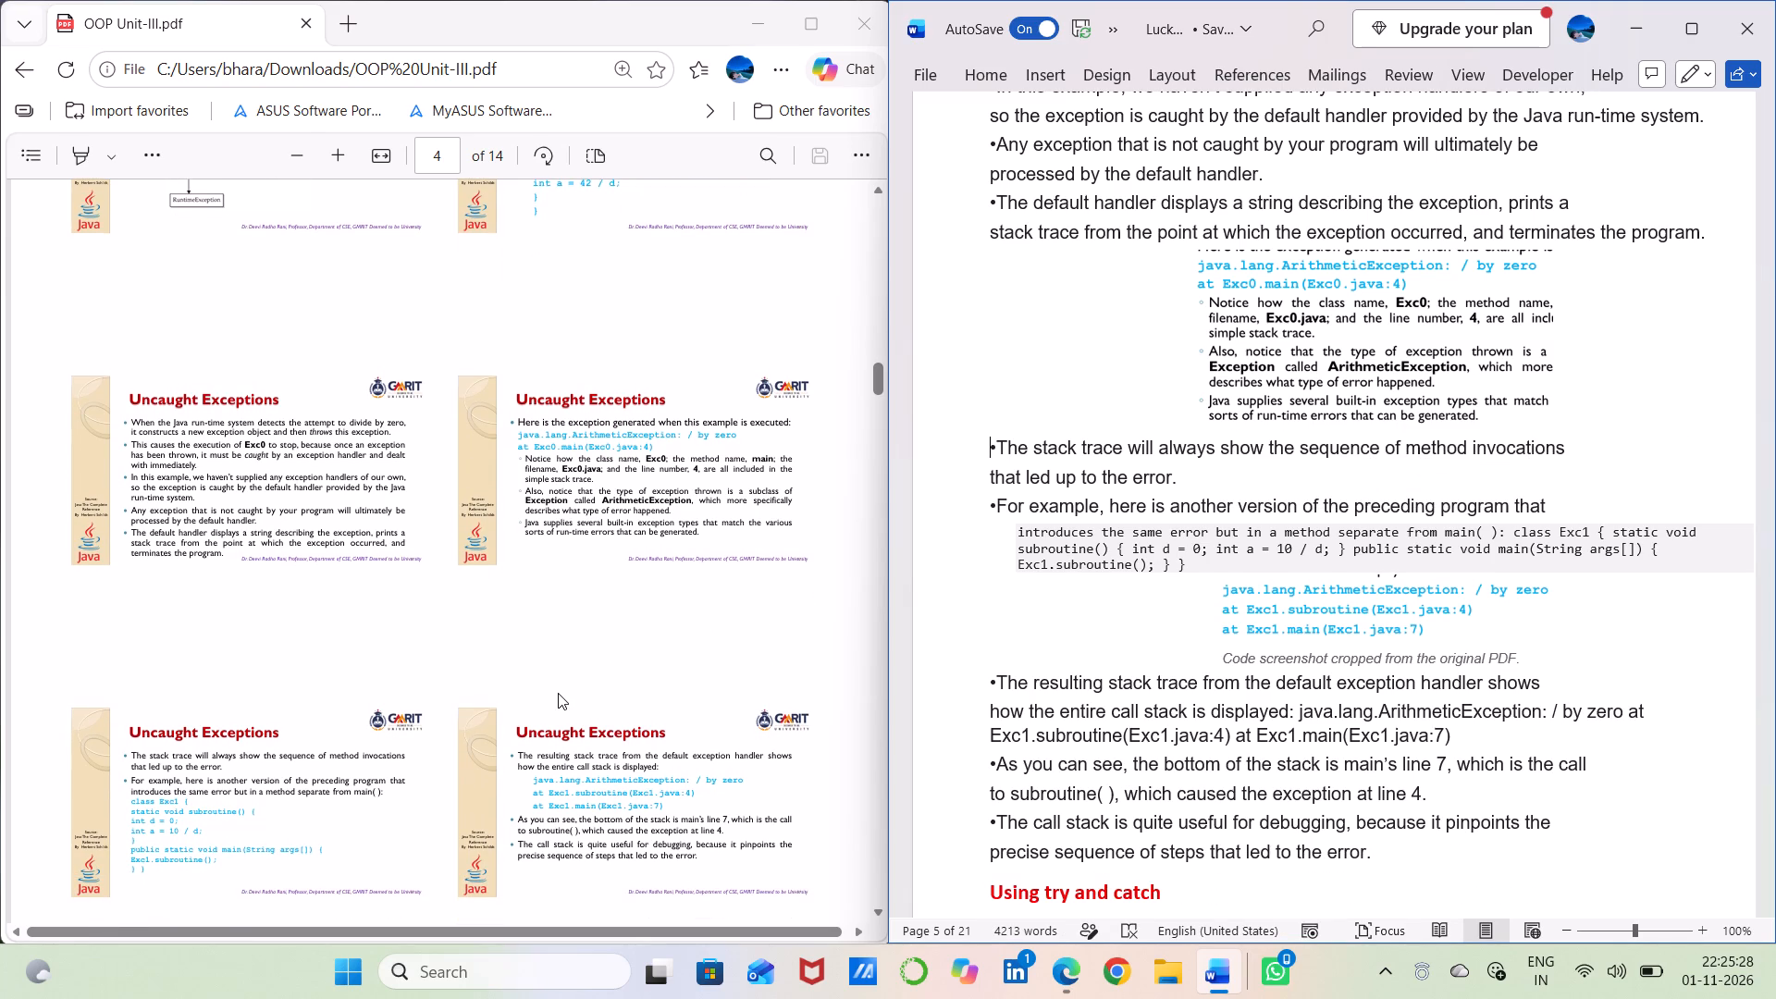
pyautogui.scroll(-2, 558, 693)
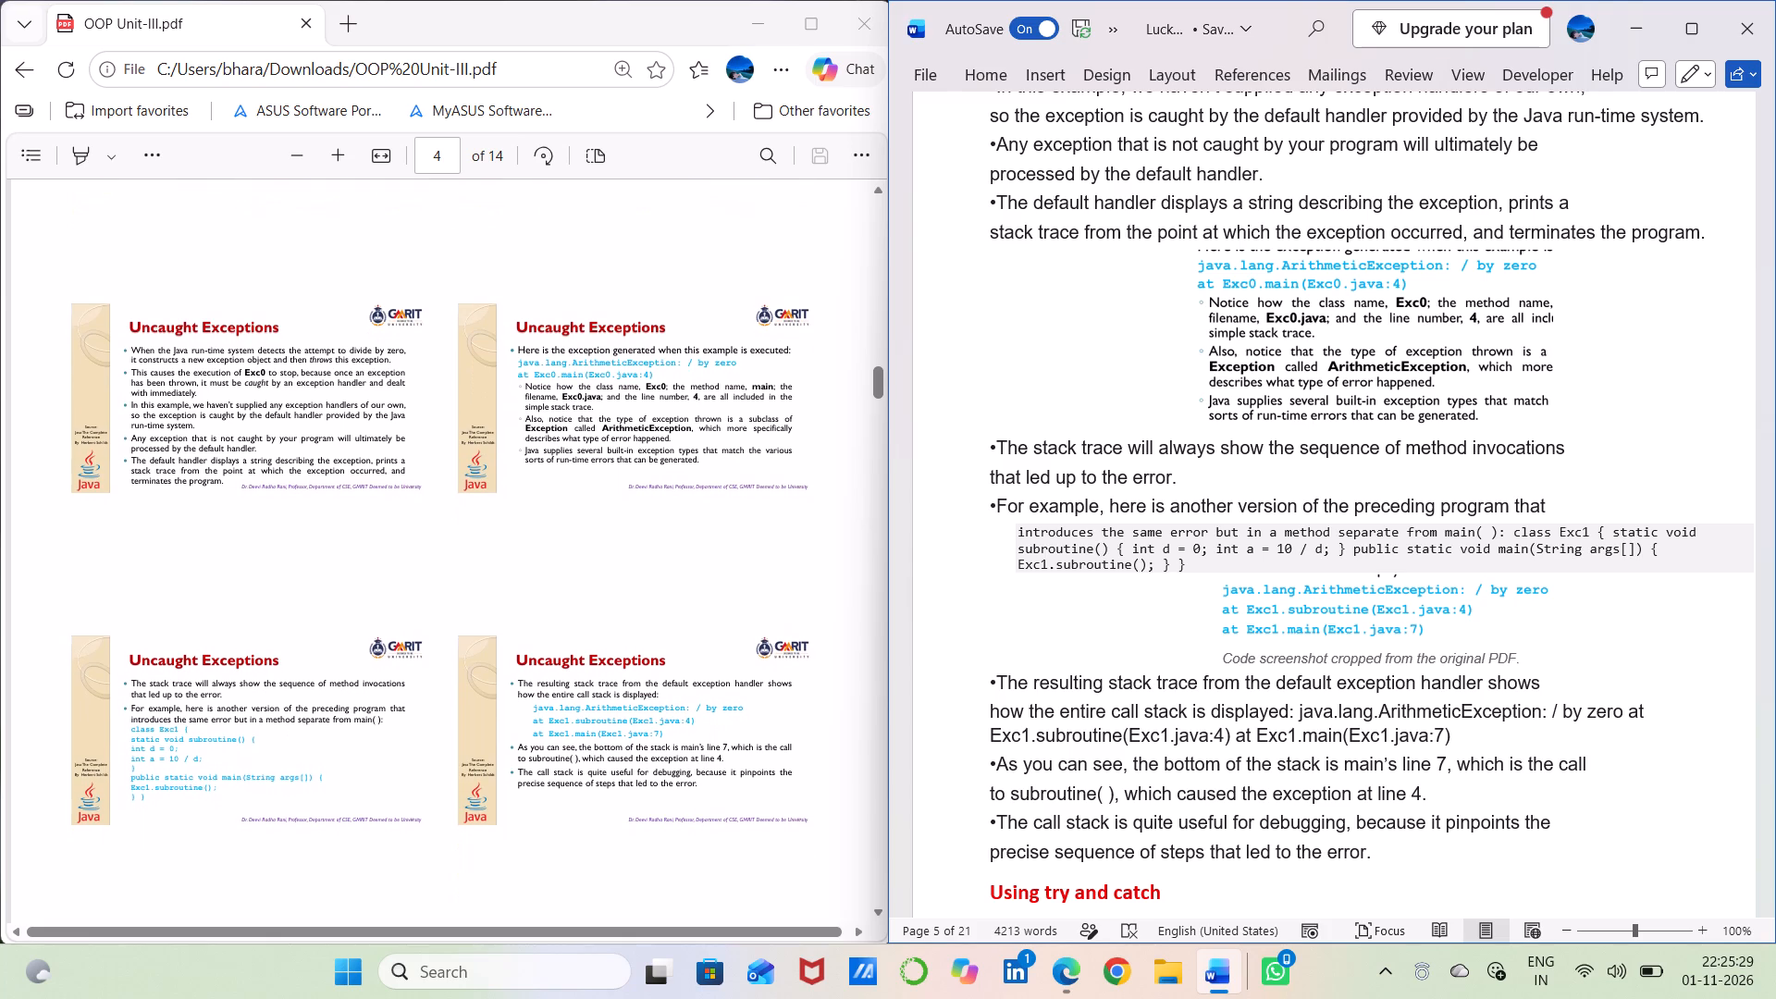
pyautogui.scroll(-1, 566, 740)
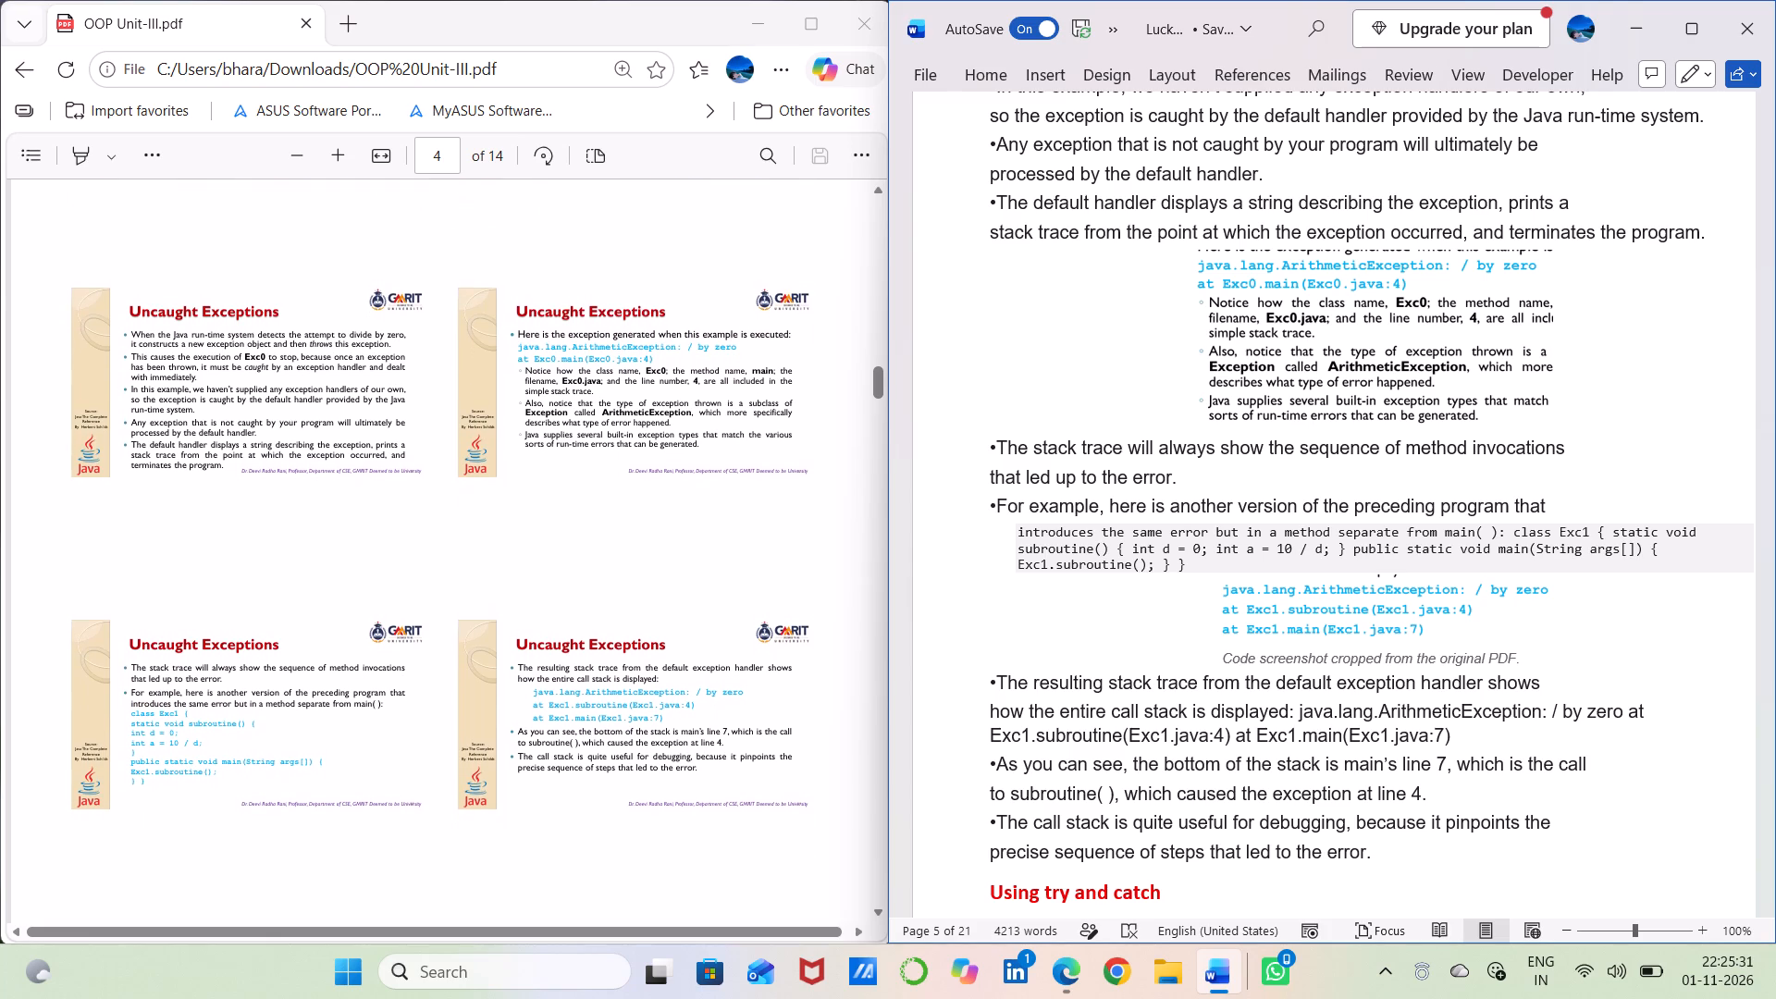
pyautogui.scroll(-1, 566, 740)
pyautogui.scroll(-1, 502, 536)
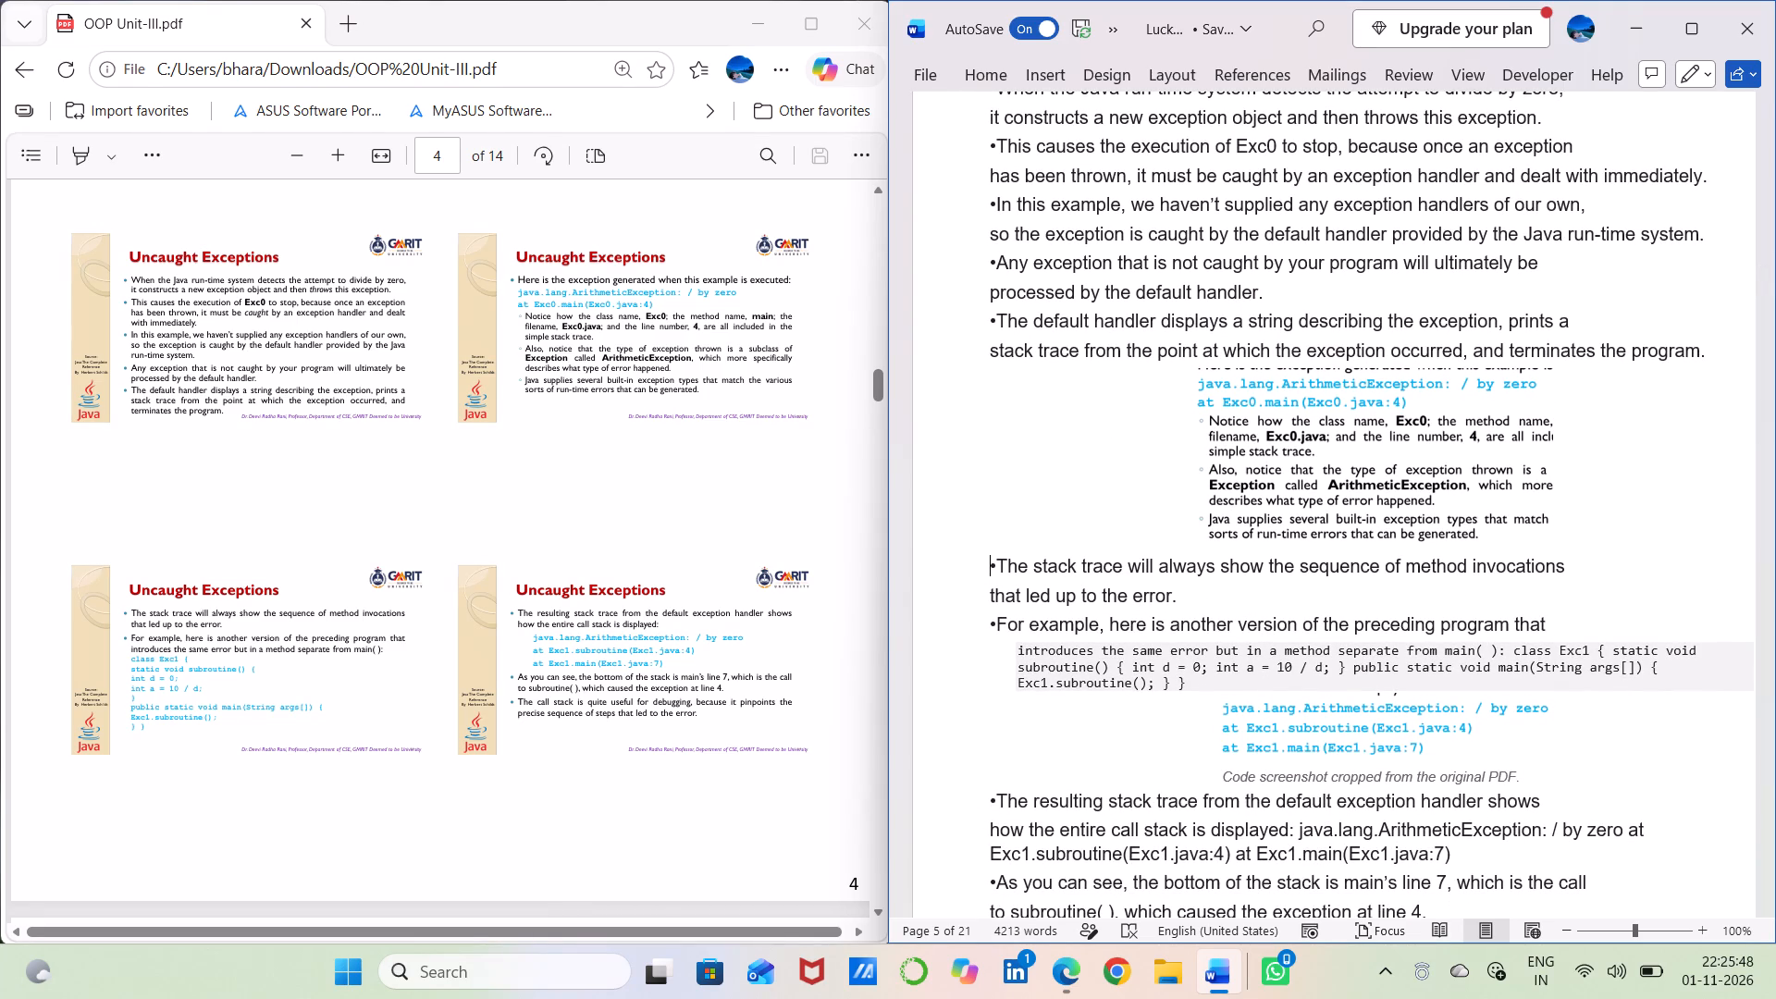
pyautogui.click(1018, 652)
pyautogui.rightClick(1077, 664)
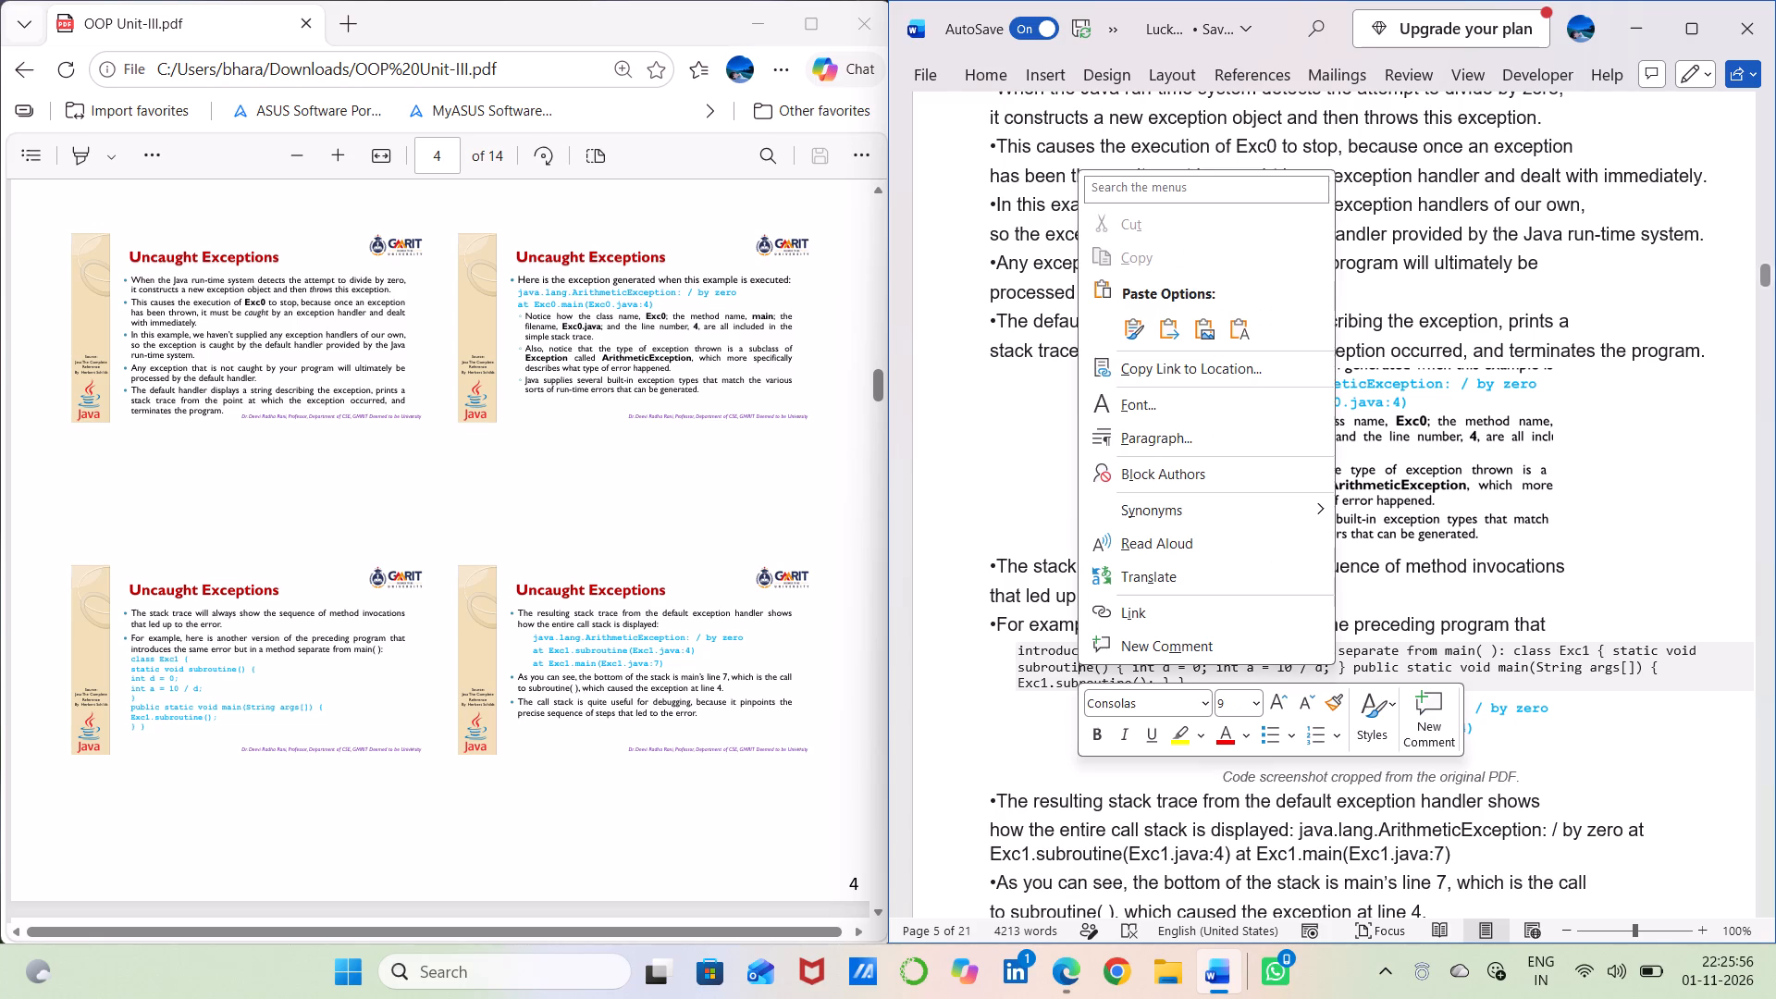
pyautogui.click(1009, 670)
pyautogui.moveTo(1017, 650); pyautogui.dragTo(1188, 684)
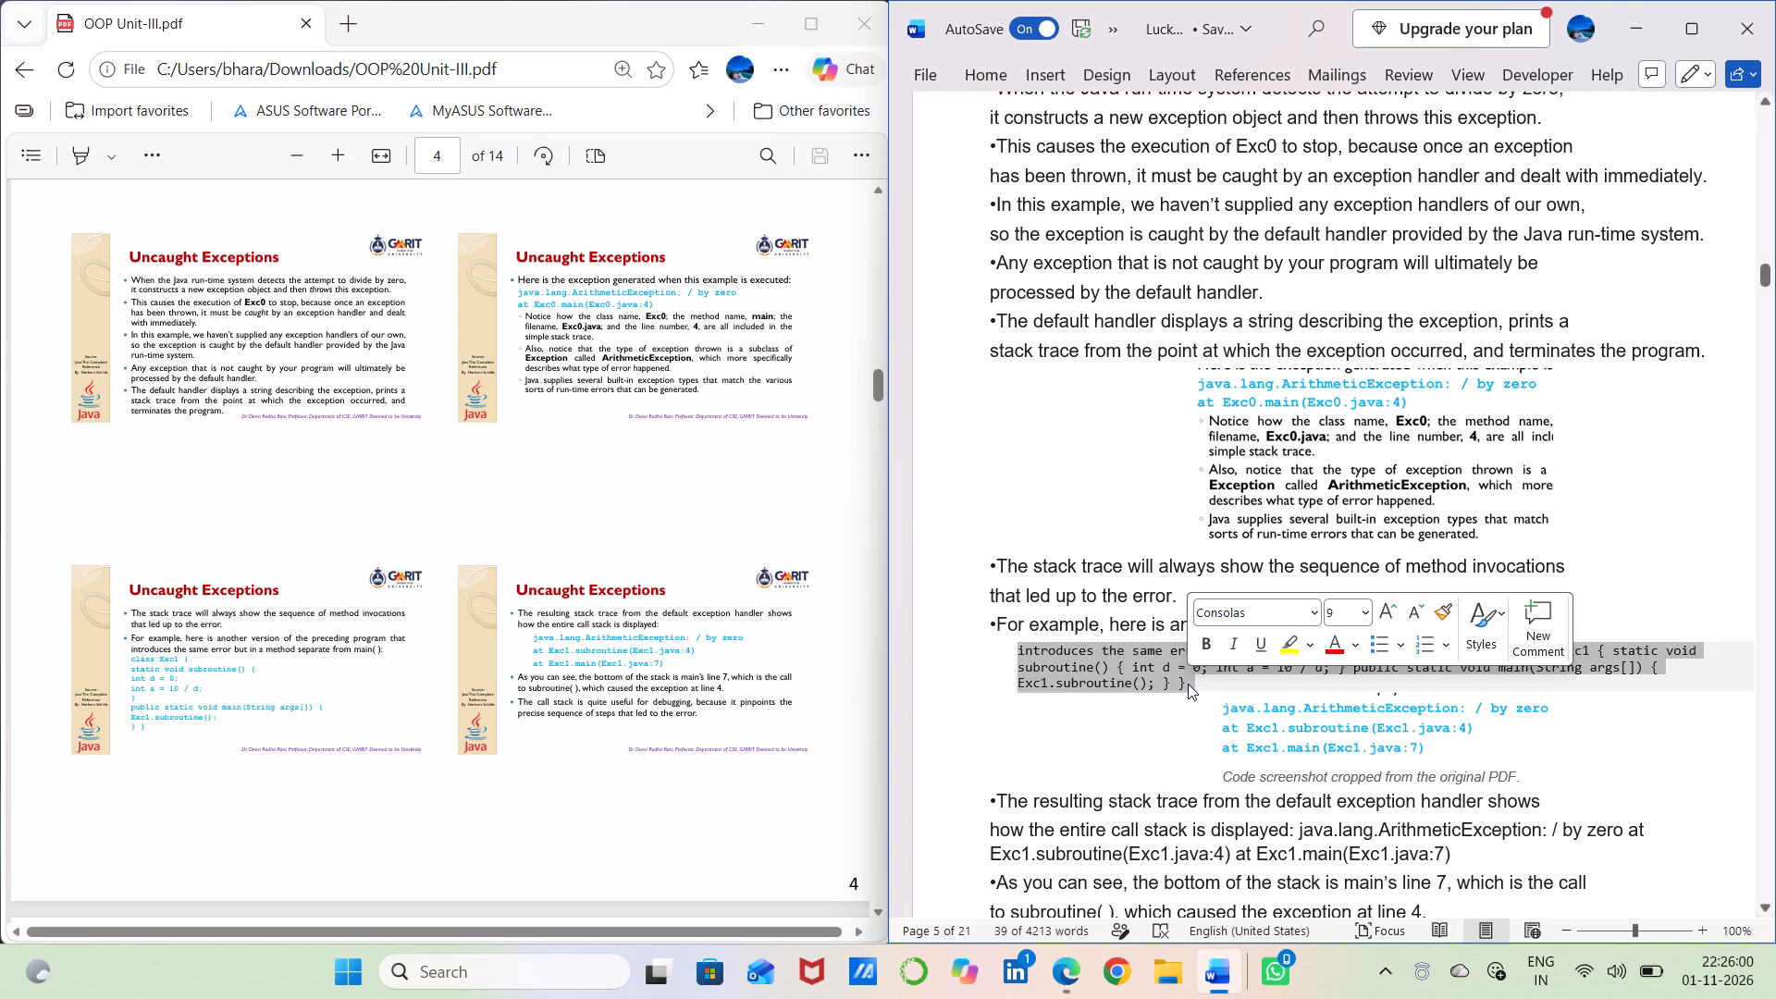
pyautogui.click(1087, 763)
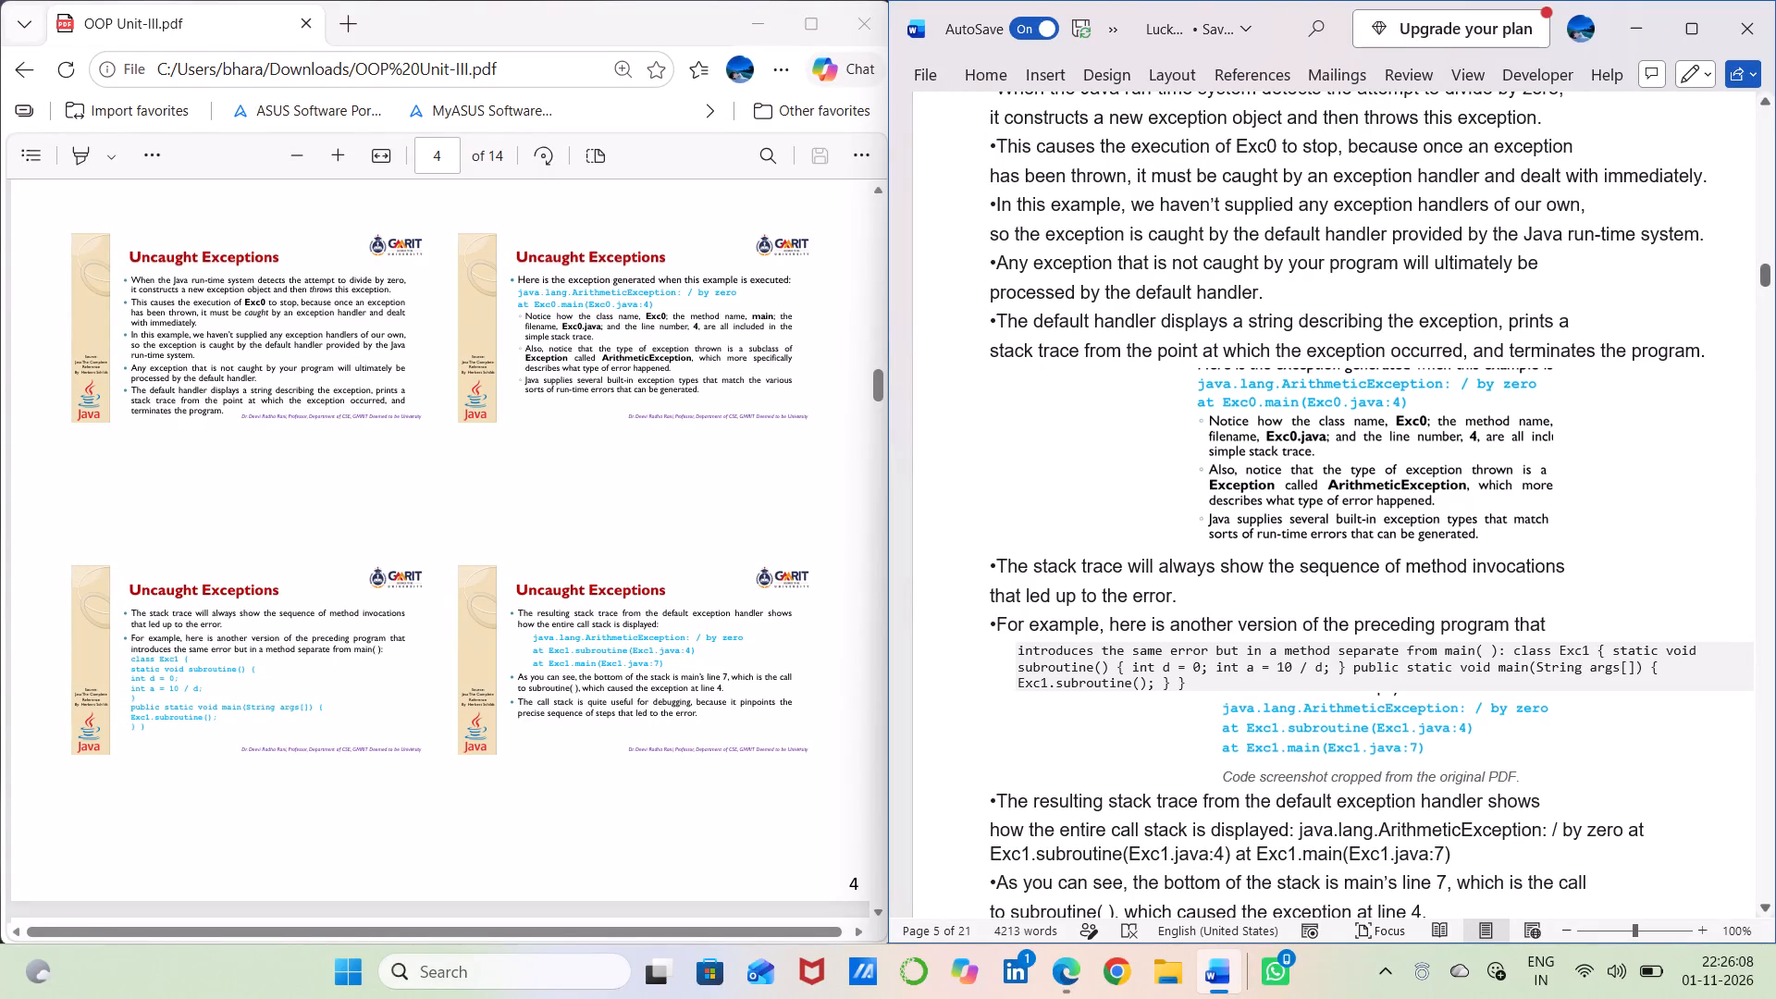
pyautogui.moveTo(1013, 650); pyautogui.dragTo(1152, 683)
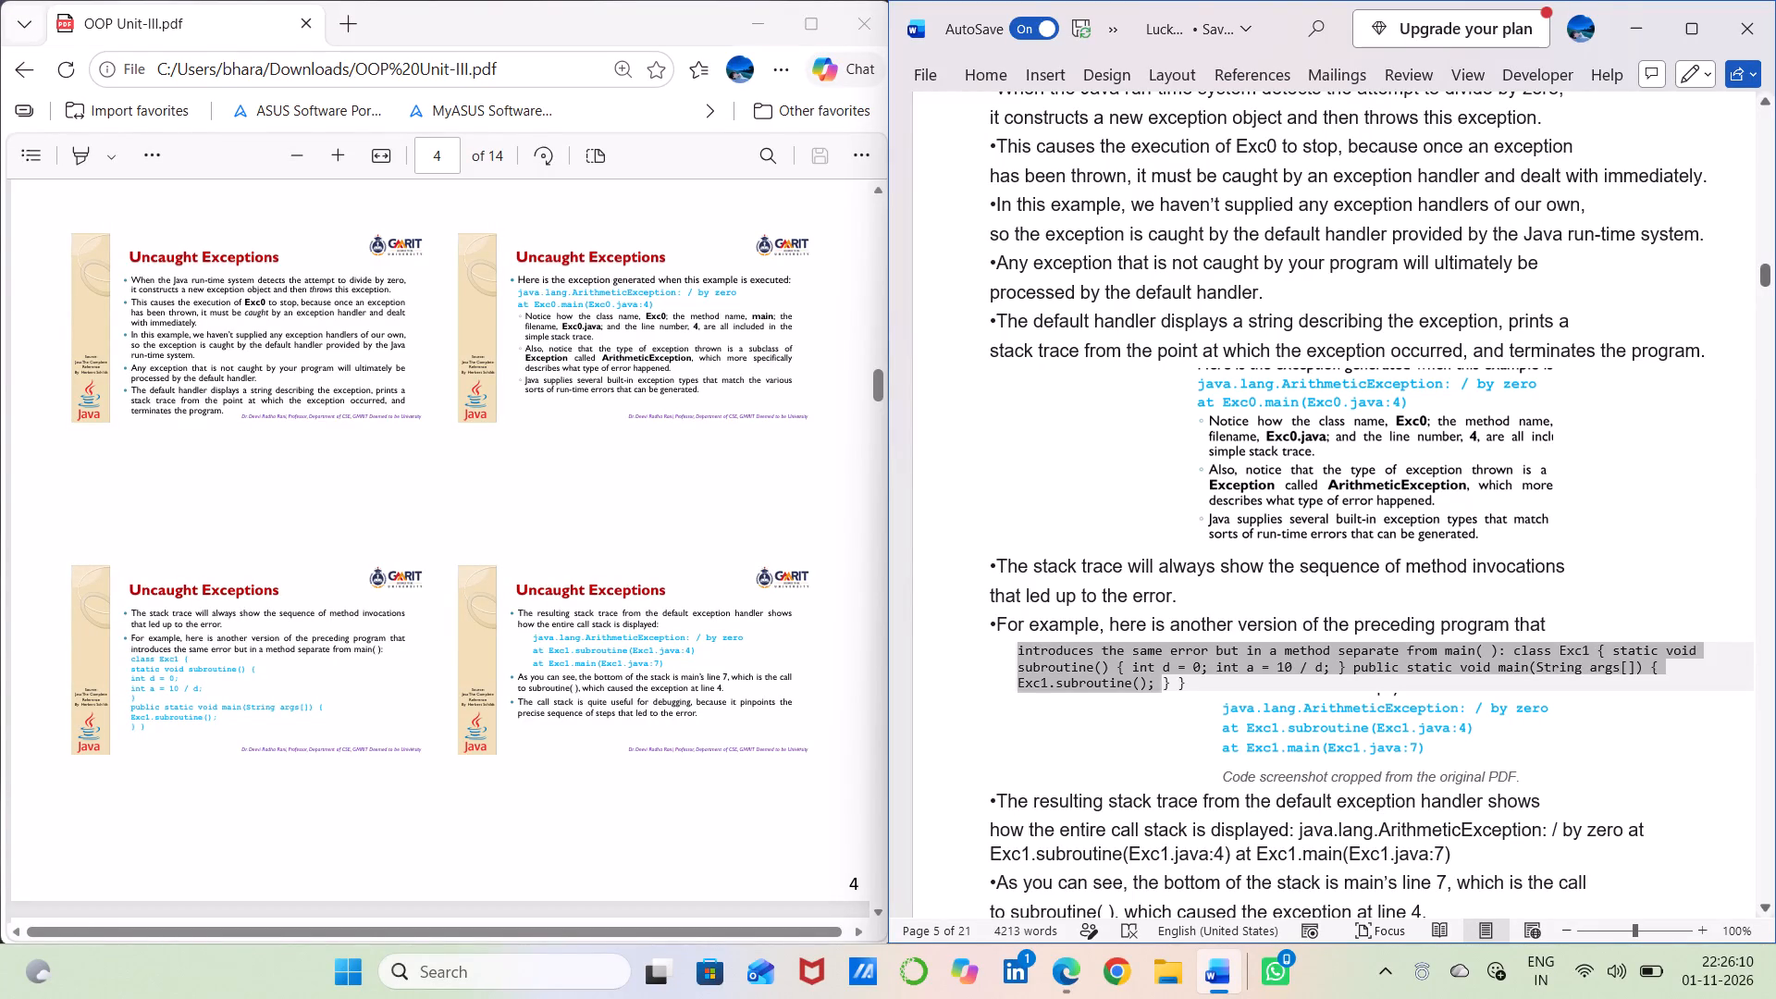
pyautogui.moveTo(1152, 683); pyautogui.dragTo(1187, 690)
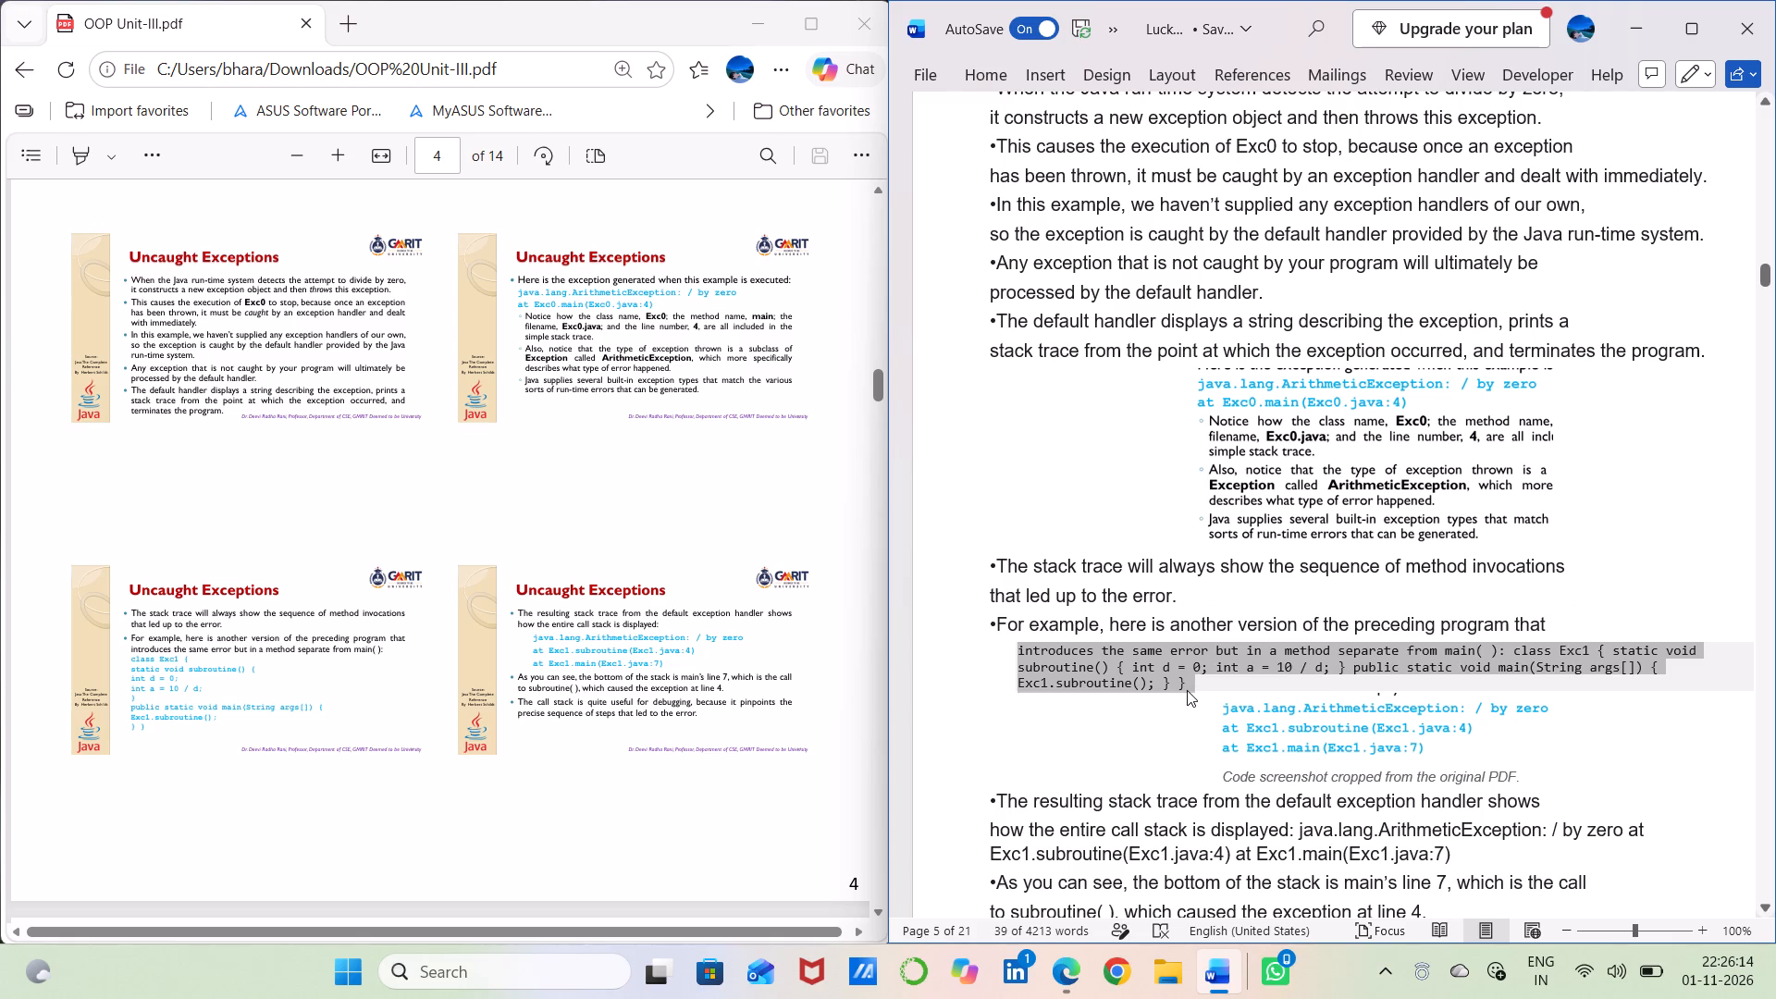
pyautogui.hotkey('ctrl', 'x')
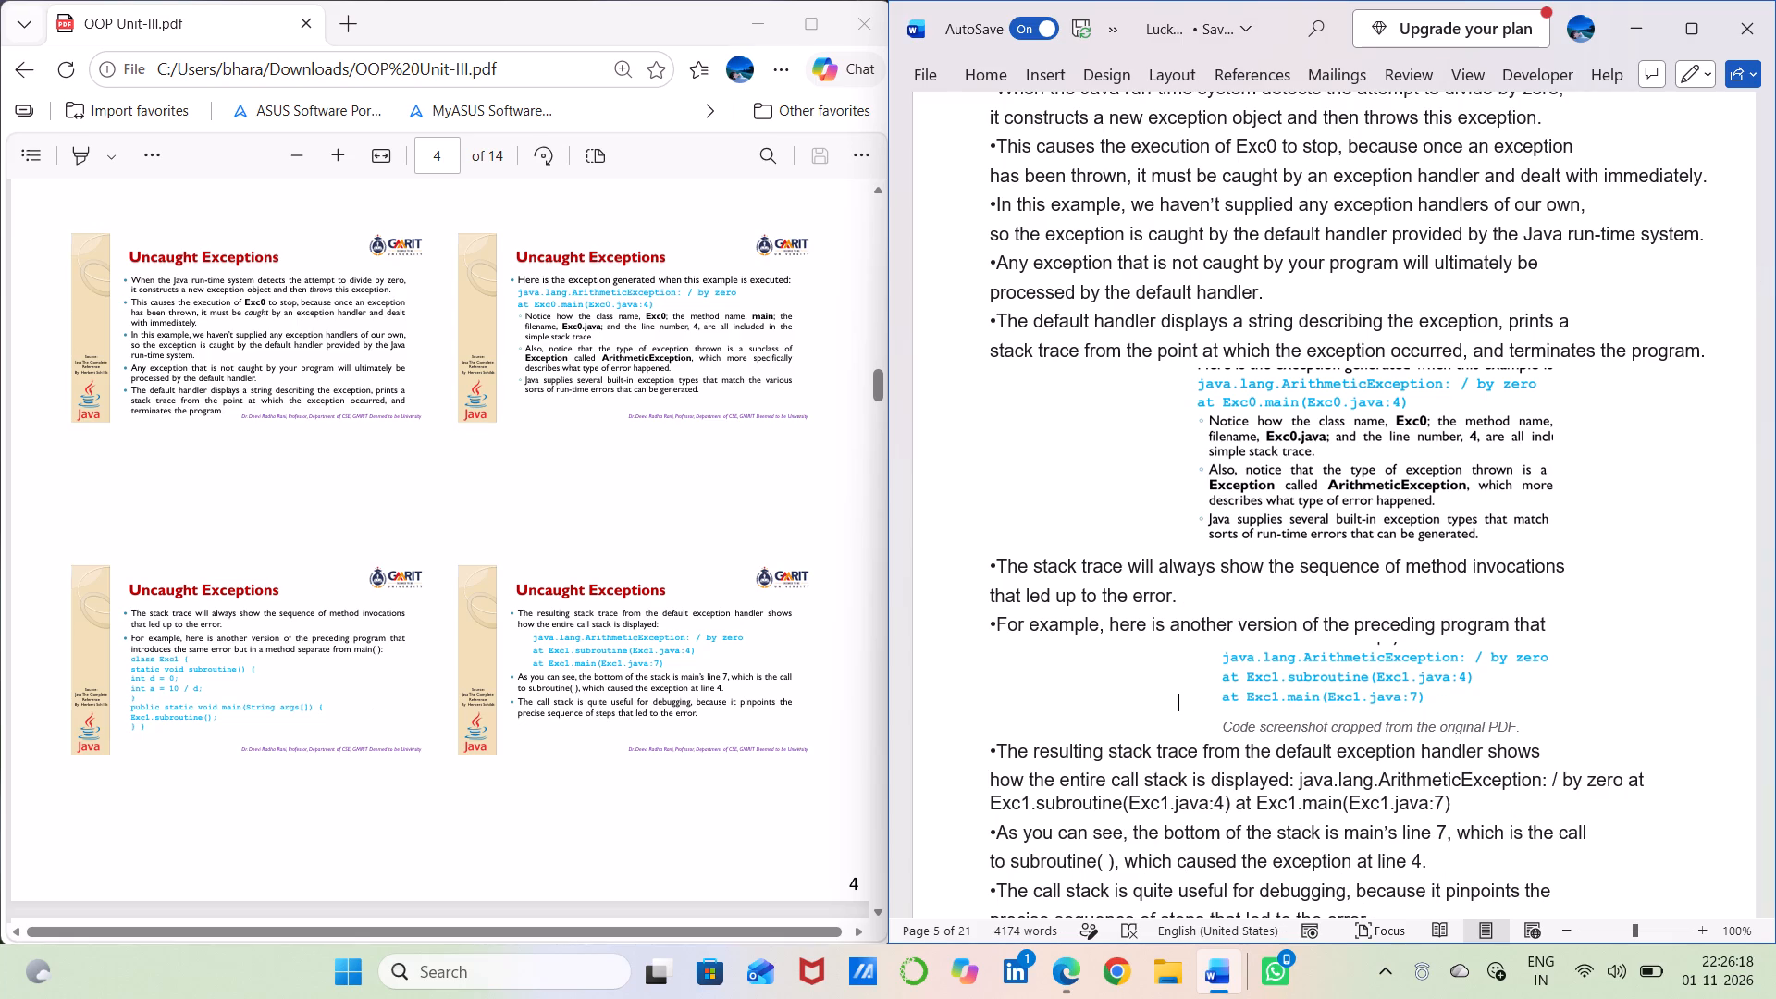
# Copy the full 'For example, here is another version' bullet from the PDF slide onto a new line below its truncated version in the notes.
pyautogui.moveTo(128, 651); pyautogui.dragTo(309, 649)
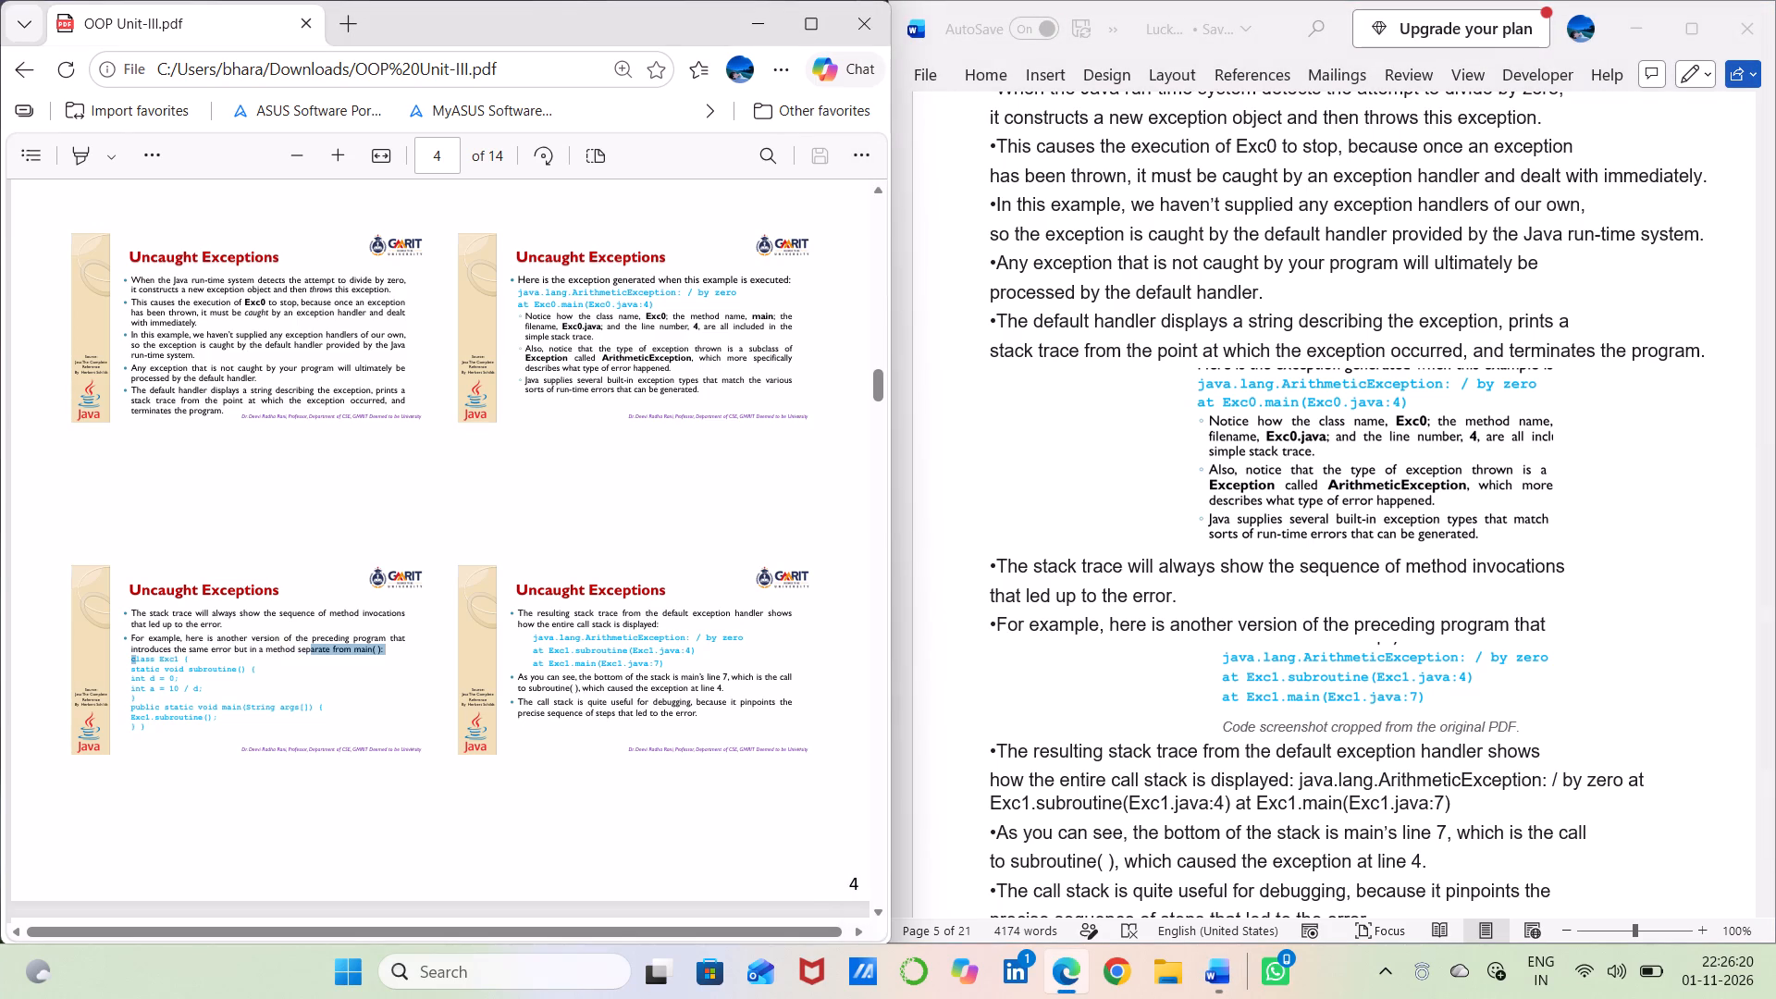
pyautogui.moveTo(309, 649); pyautogui.dragTo(309, 648)
pyautogui.click(309, 648)
pyautogui.moveTo(125, 650); pyautogui.dragTo(383, 653)
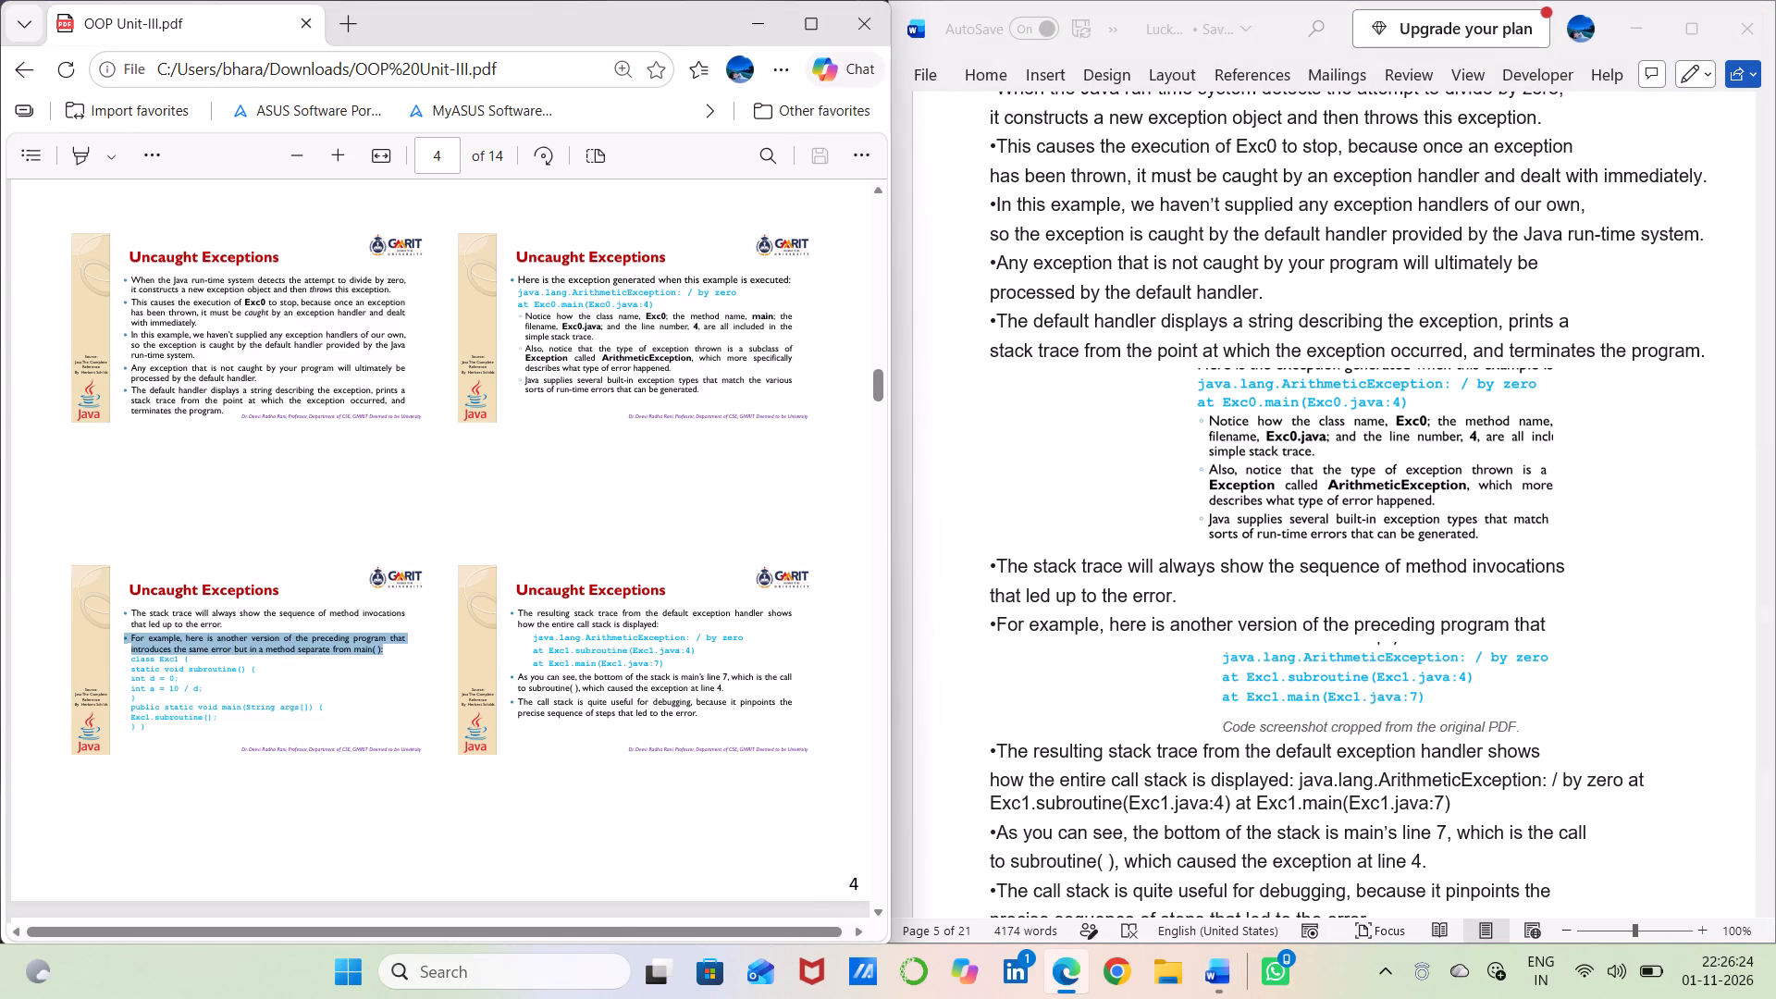
pyautogui.moveTo(383, 653); pyautogui.dragTo(392, 653)
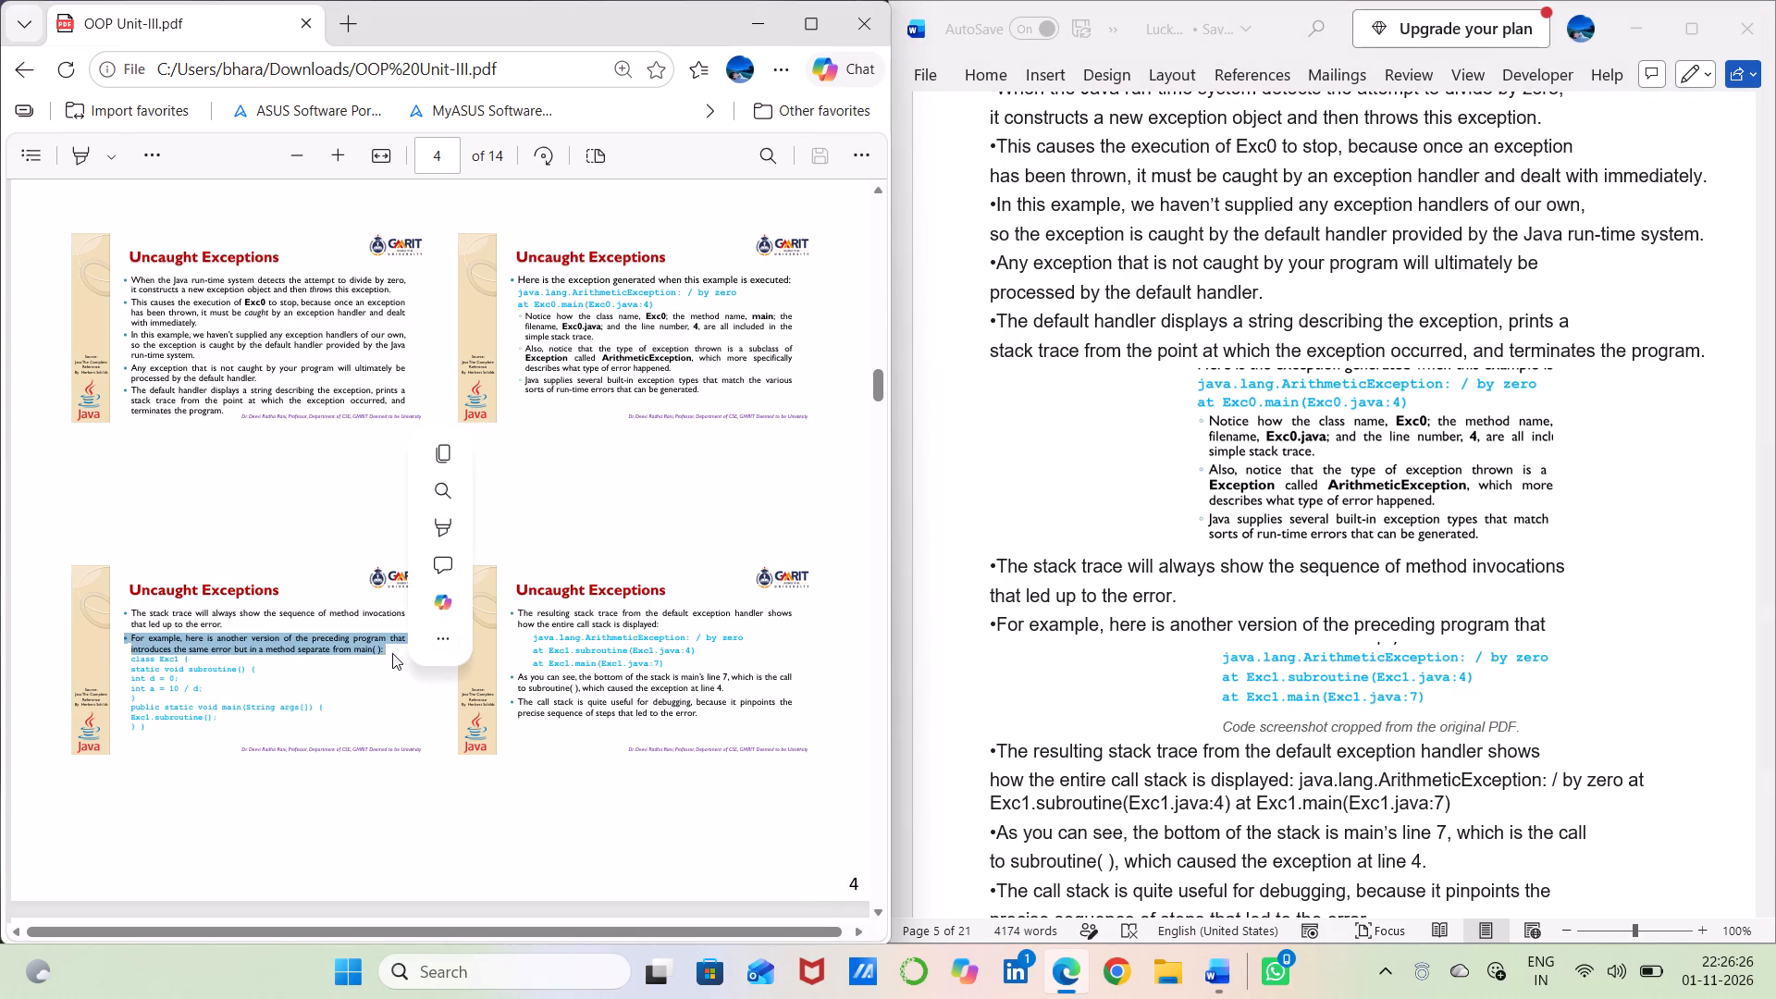
pyautogui.hotkey('ctrl', 'c')
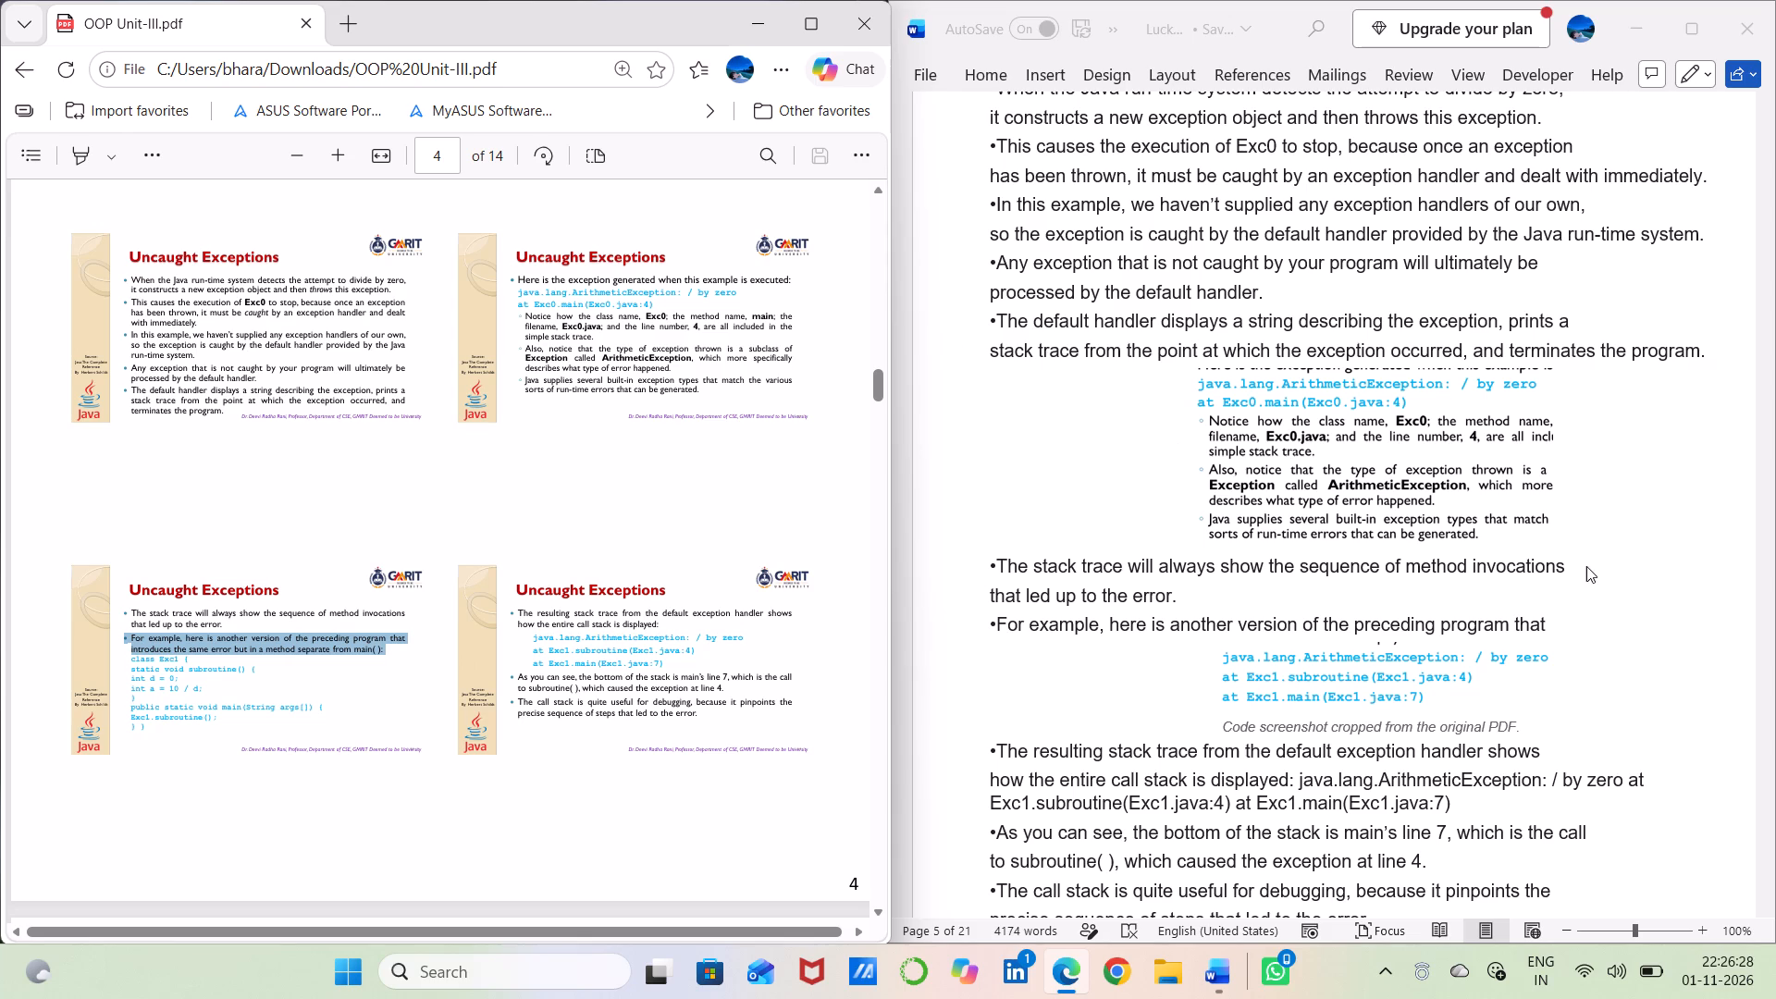
pyautogui.click(1558, 613)
pyautogui.click(1558, 615)
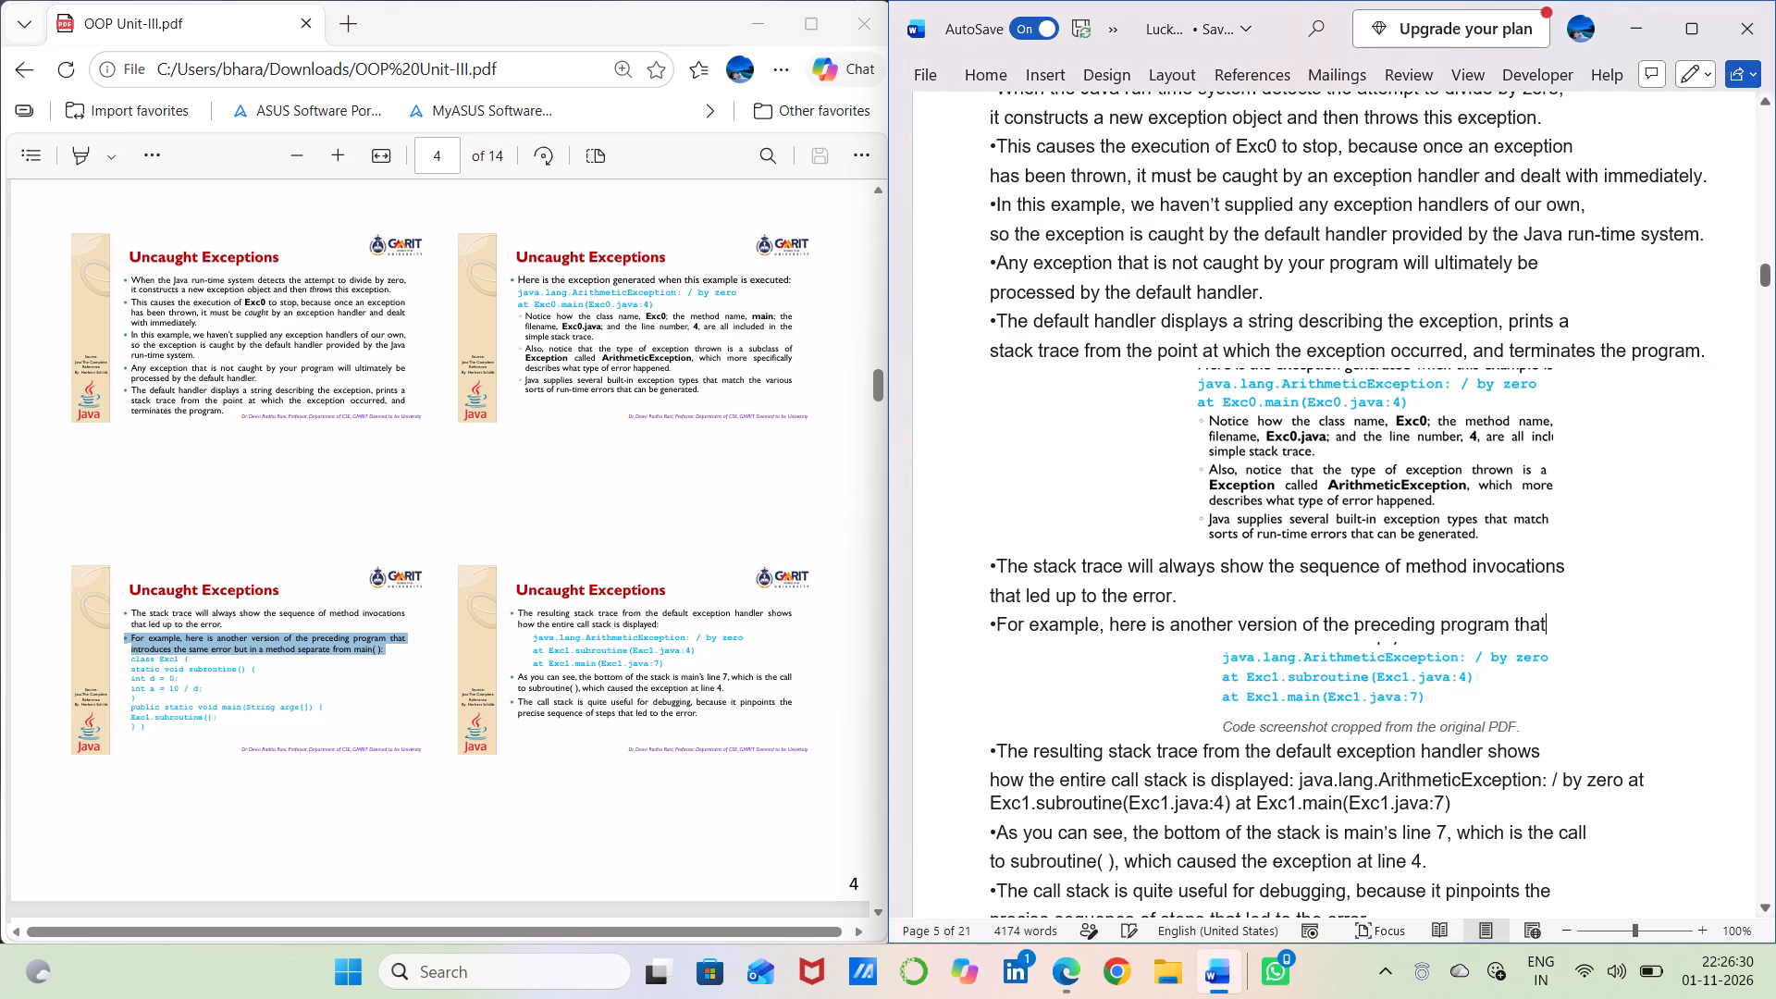
pyautogui.press('Return')
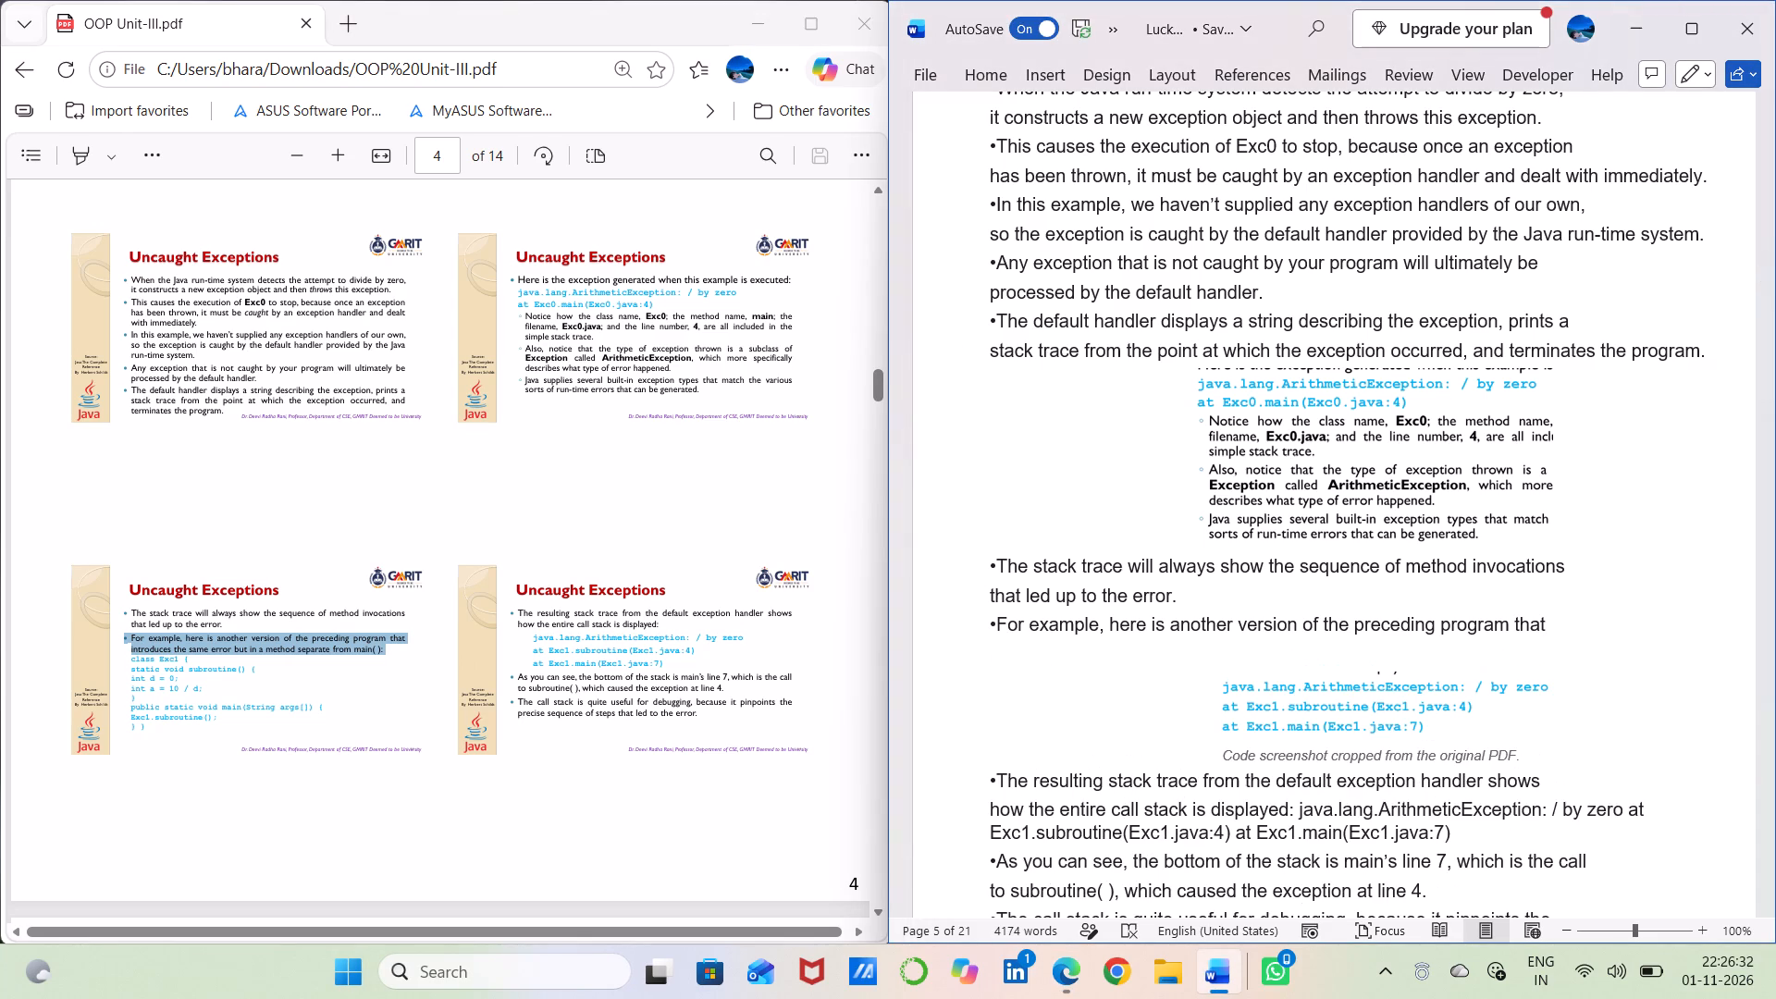
pyautogui.hotkey('ctrl', 'v')
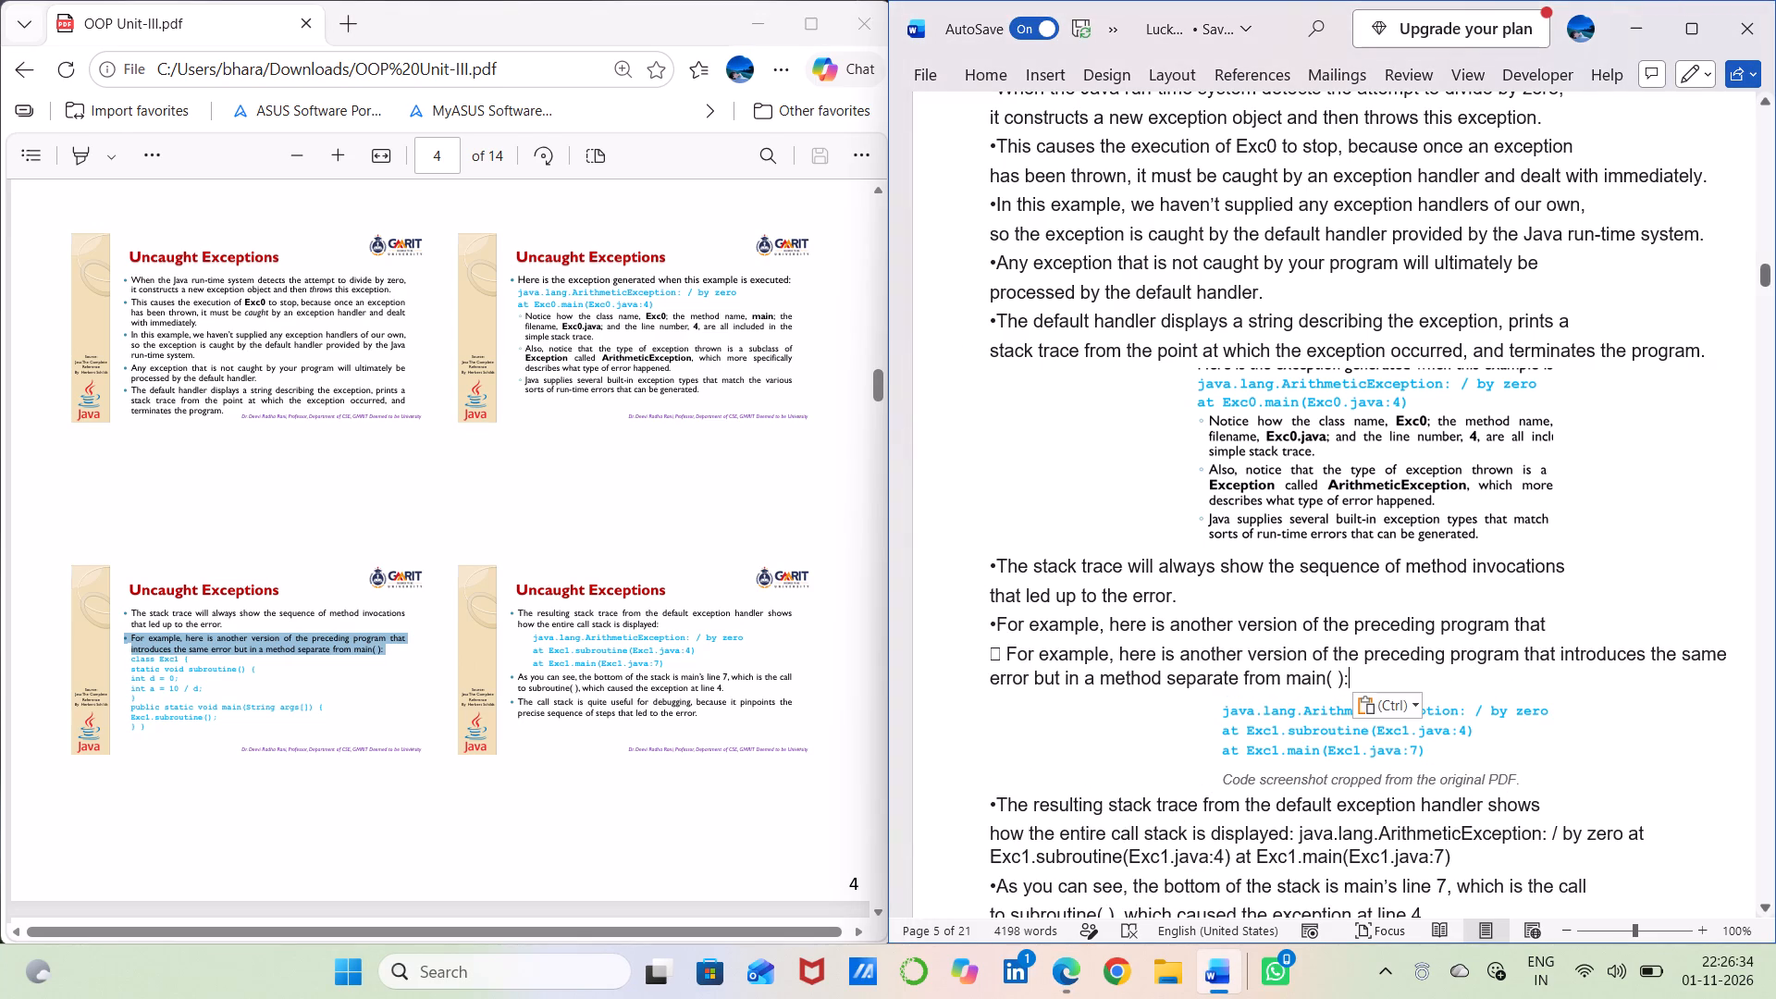
# Delete the truncated 'For example' text and the stray pasted symbol, leaving the full sentence directly after the original bullet mark.
pyautogui.click(1001, 652)
pyautogui.press('BackSpace')
pyautogui.press('BackSpace')
pyautogui.press('BackSpace')
pyautogui.press('BackSpace')
pyautogui.press('BackSpace')
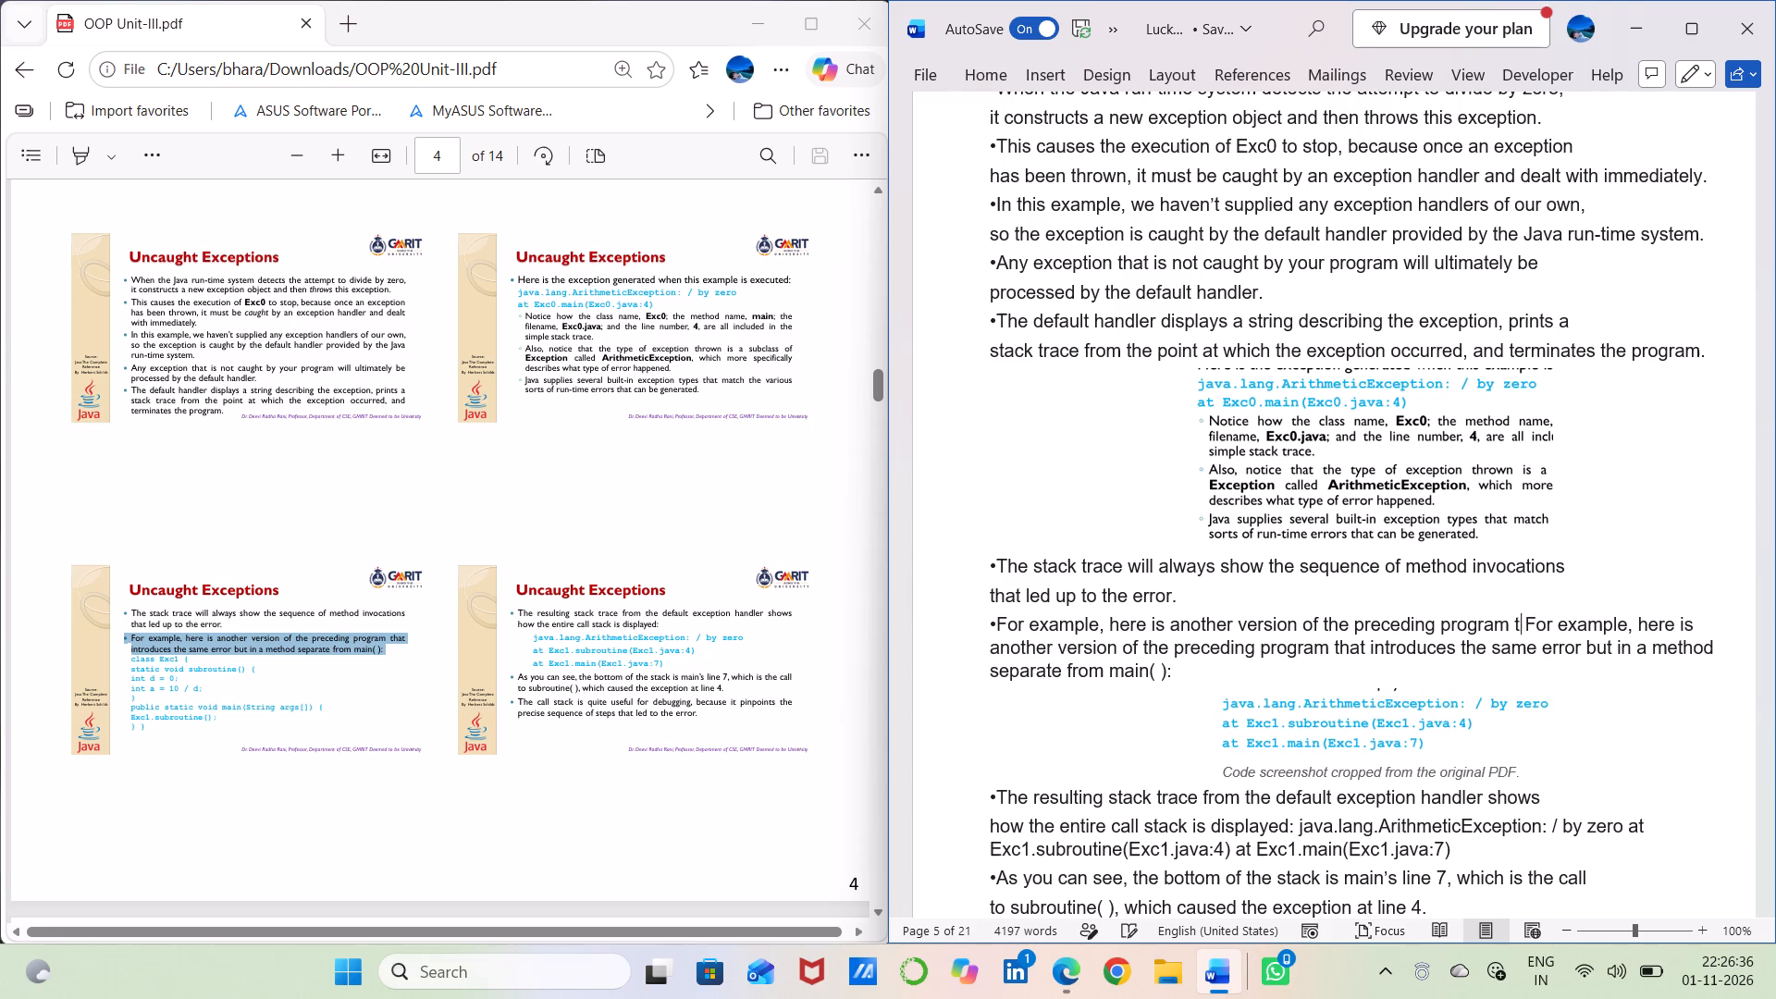
pyautogui.press('BackSpace')
pyautogui.press('BackSpace')
pyautogui.press('BackSpace')
pyautogui.press('BackSpace')
pyautogui.press('BackSpace')
pyautogui.press('BackSpace')
pyautogui.press('BackSpace')
pyautogui.press('BackSpace')
pyautogui.press('BackSpace')
pyautogui.press('BackSpace')
pyautogui.press('BackSpace')
pyautogui.press('BackSpace')
pyautogui.press('BackSpace')
pyautogui.press('BackSpace')
pyautogui.press('BackSpace')
pyautogui.press('BackSpace')
pyautogui.press('BackSpace')
pyautogui.press('BackSpace')
pyautogui.press('BackSpace')
pyautogui.press('BackSpace')
pyautogui.press('BackSpace')
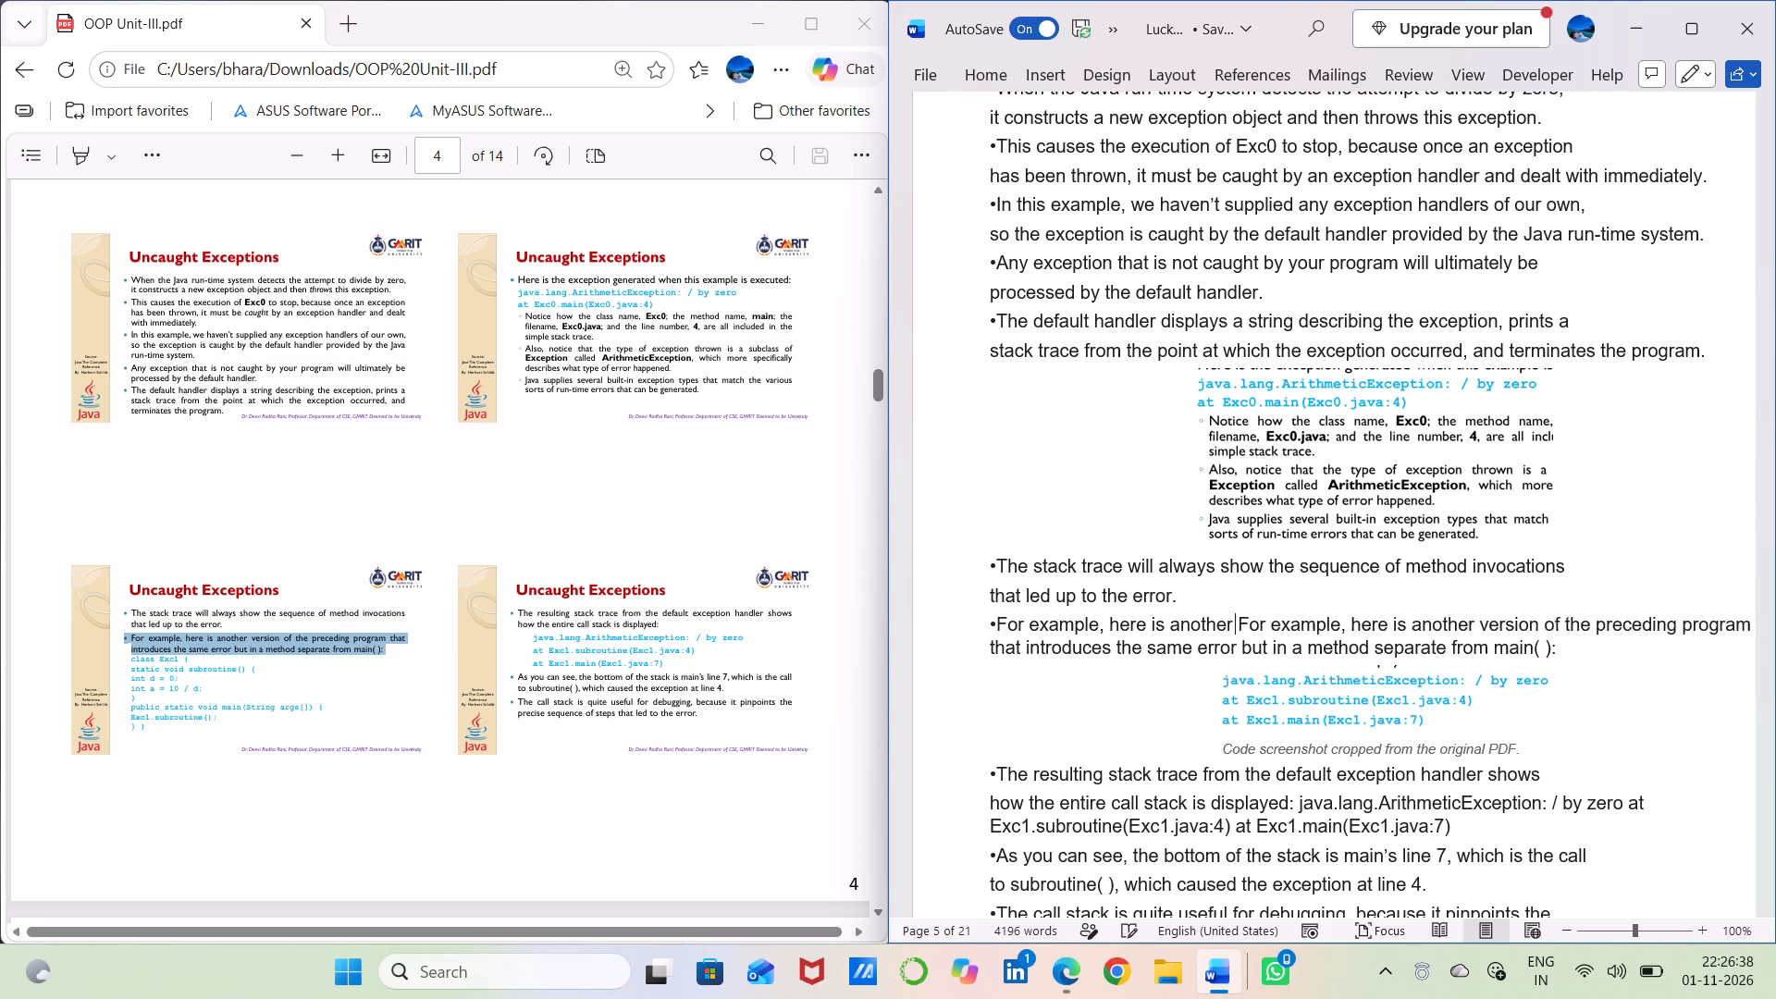
pyautogui.press('BackSpace')
pyautogui.press('BackSpace')
pyautogui.press('BackSpace')
pyautogui.press('BackSpace')
pyautogui.press('BackSpace')
pyautogui.press('BackSpace')
pyautogui.press('BackSpace')
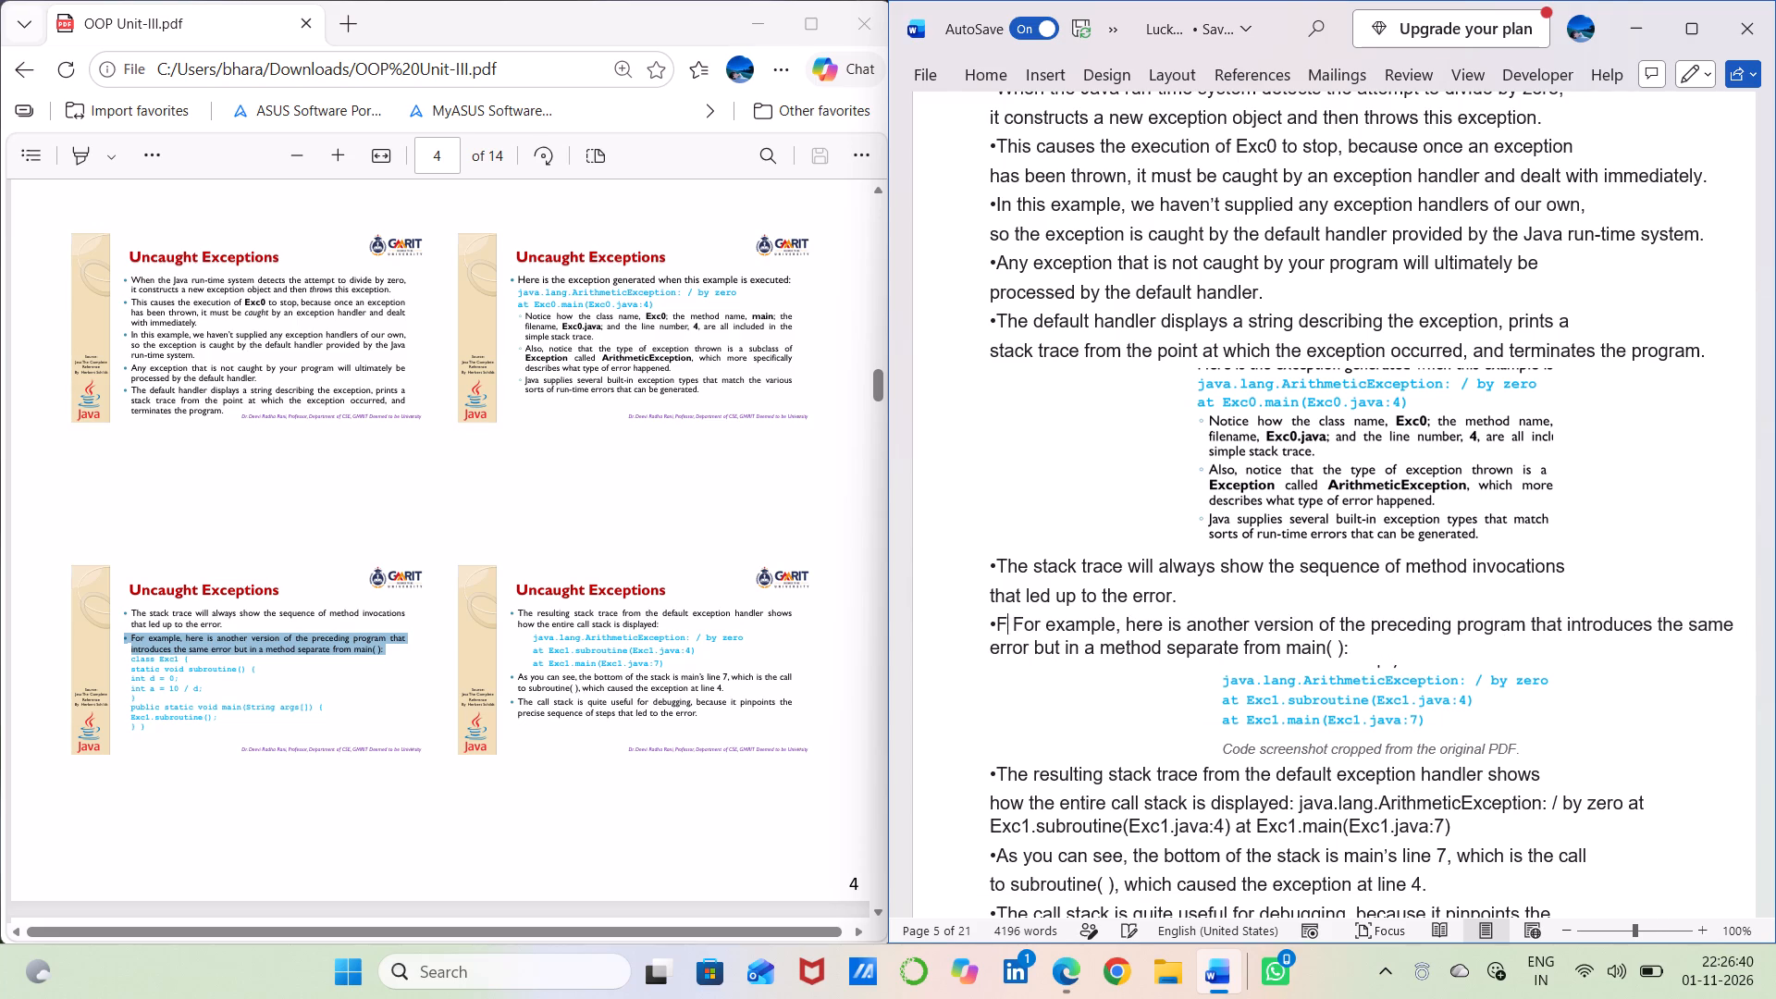
pyautogui.press('BackSpace')
pyautogui.press('Right')
pyautogui.press('BackSpace')
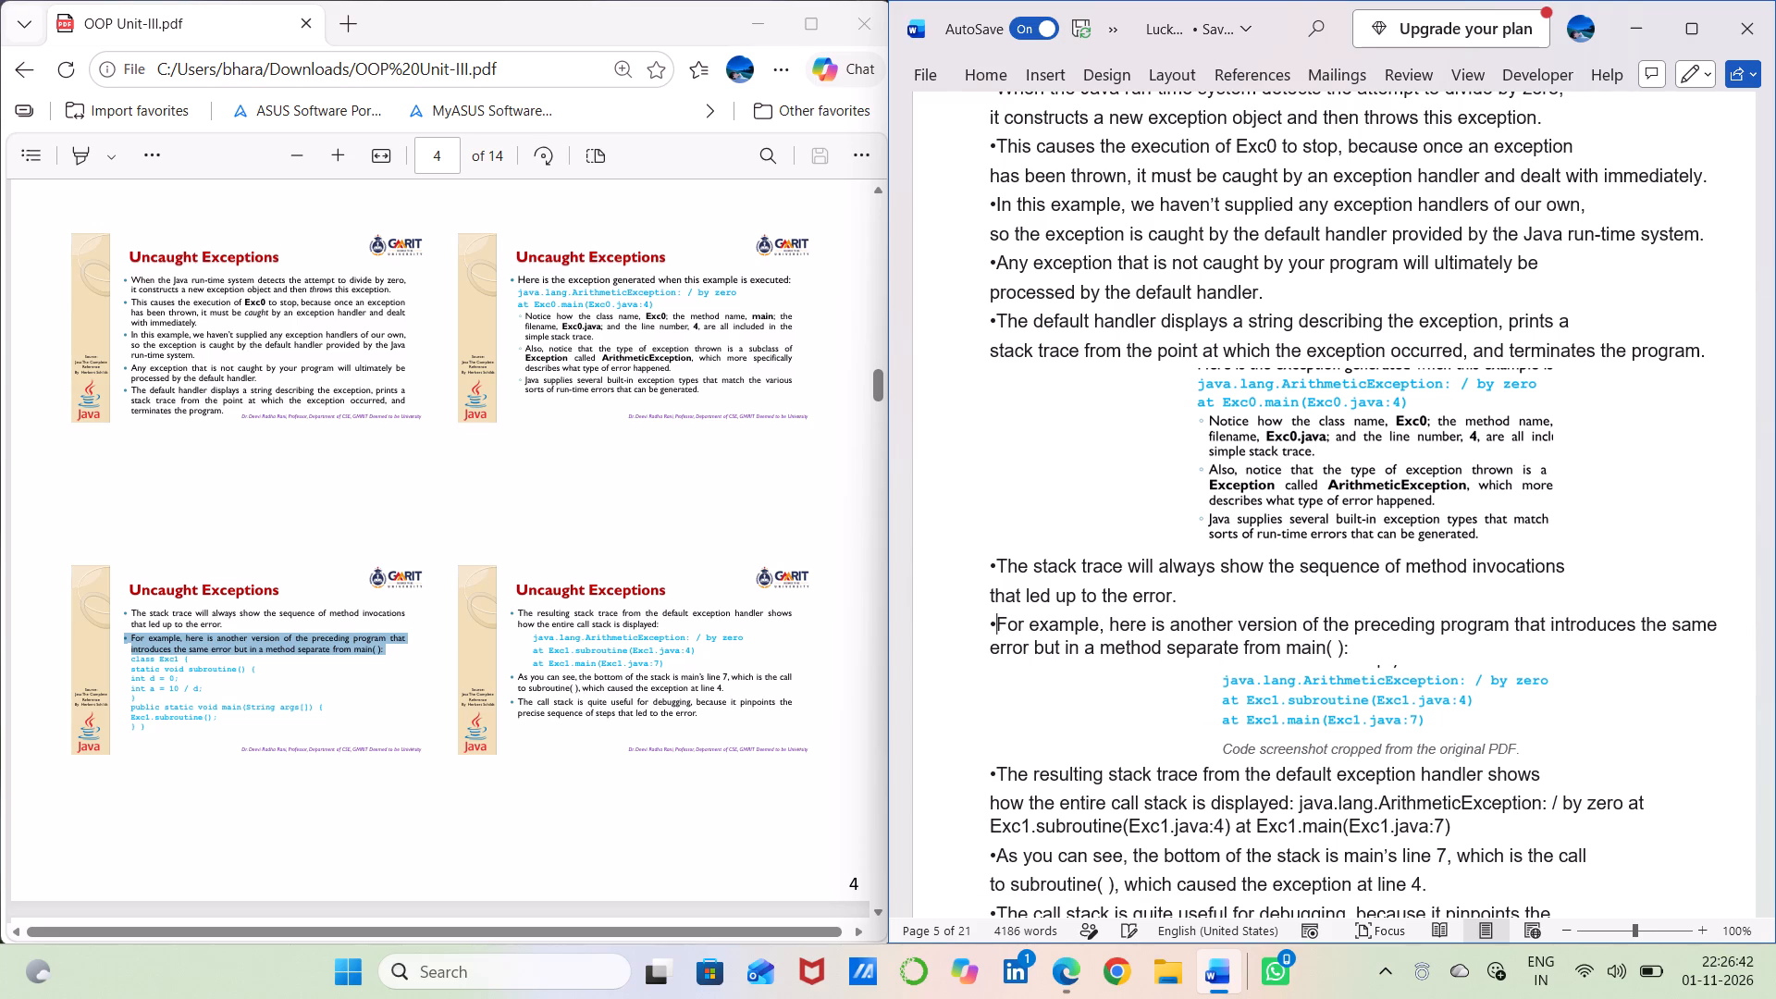
# Add a blank line indented by four tab stops below the bullet ending 'in a method separate from main( ):'.
pyautogui.click(451, 762)
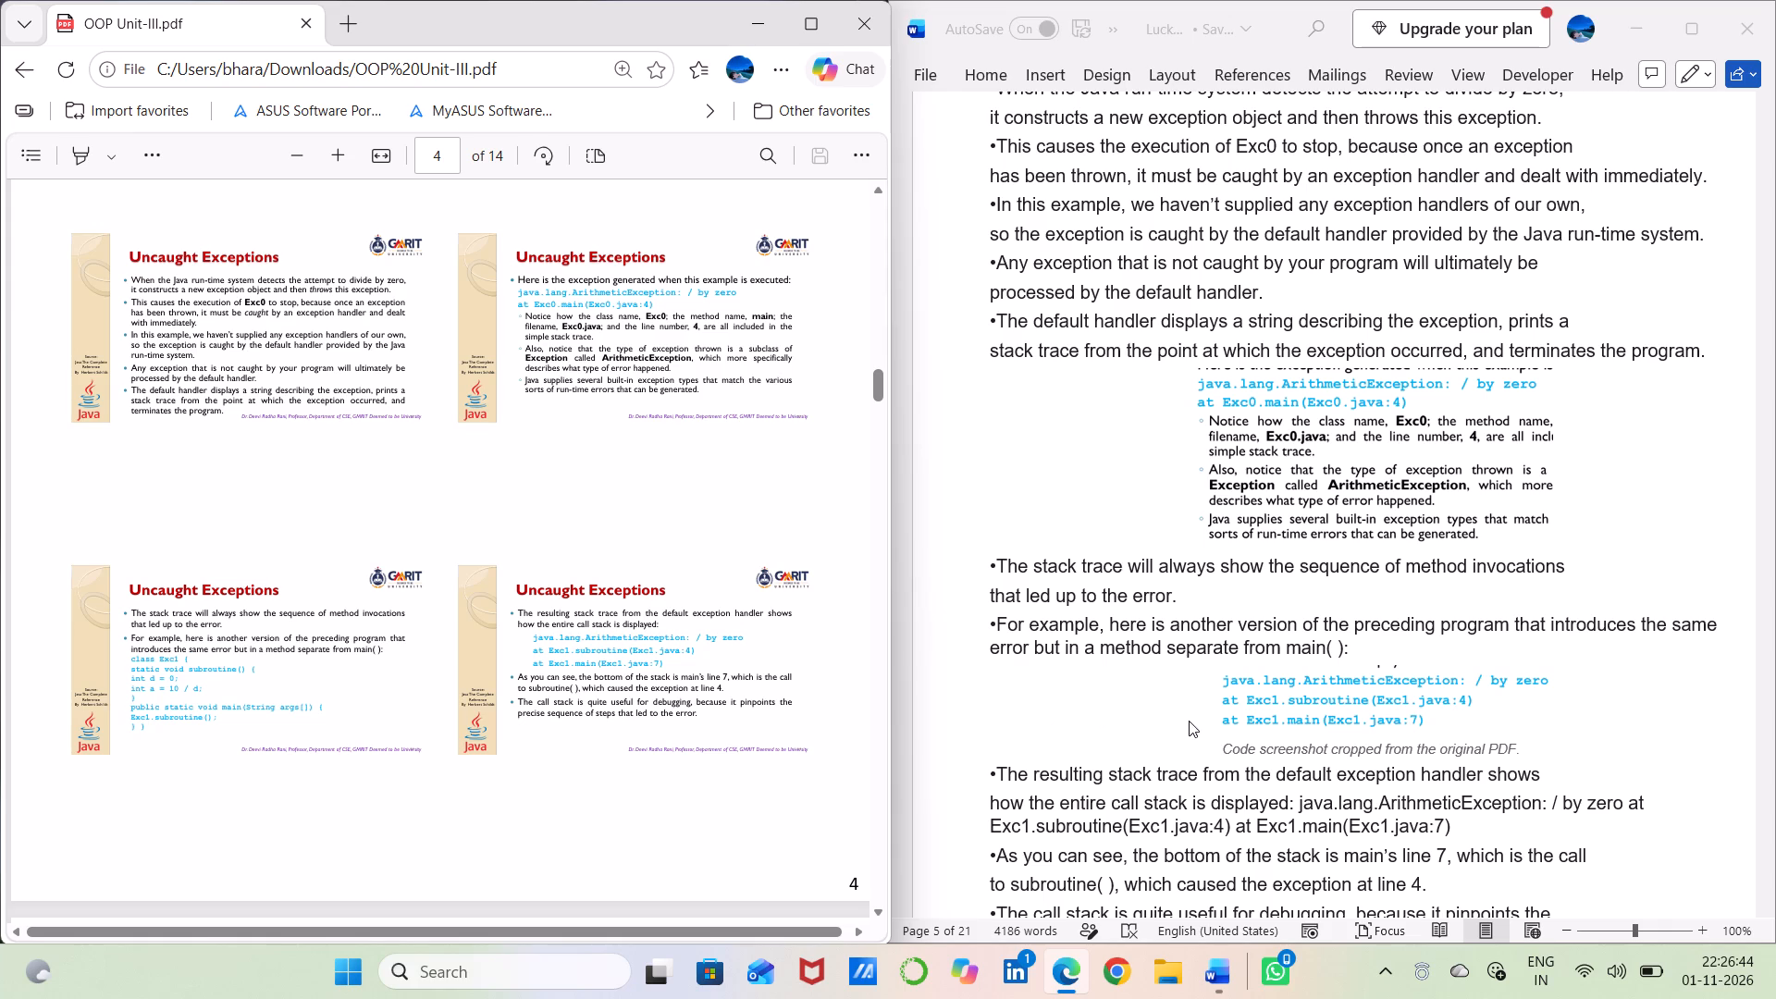
pyautogui.click(1412, 646)
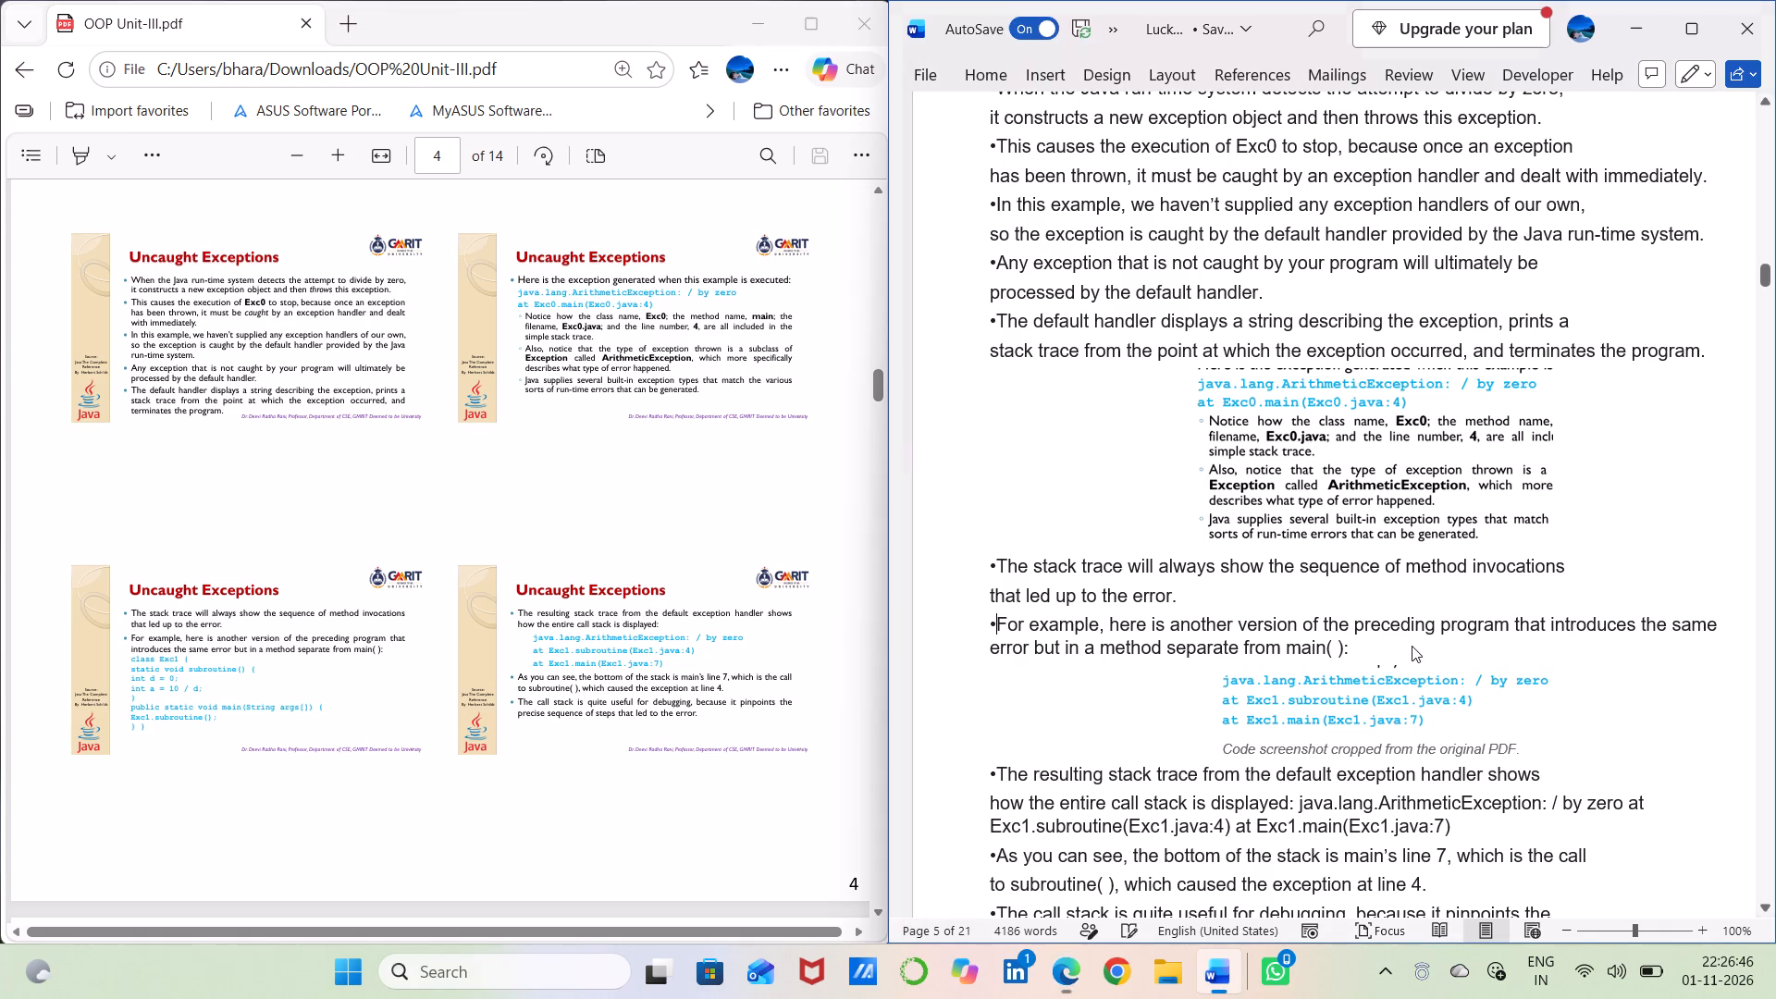
pyautogui.click(1397, 654)
pyautogui.press('Return')
pyautogui.press('\\')
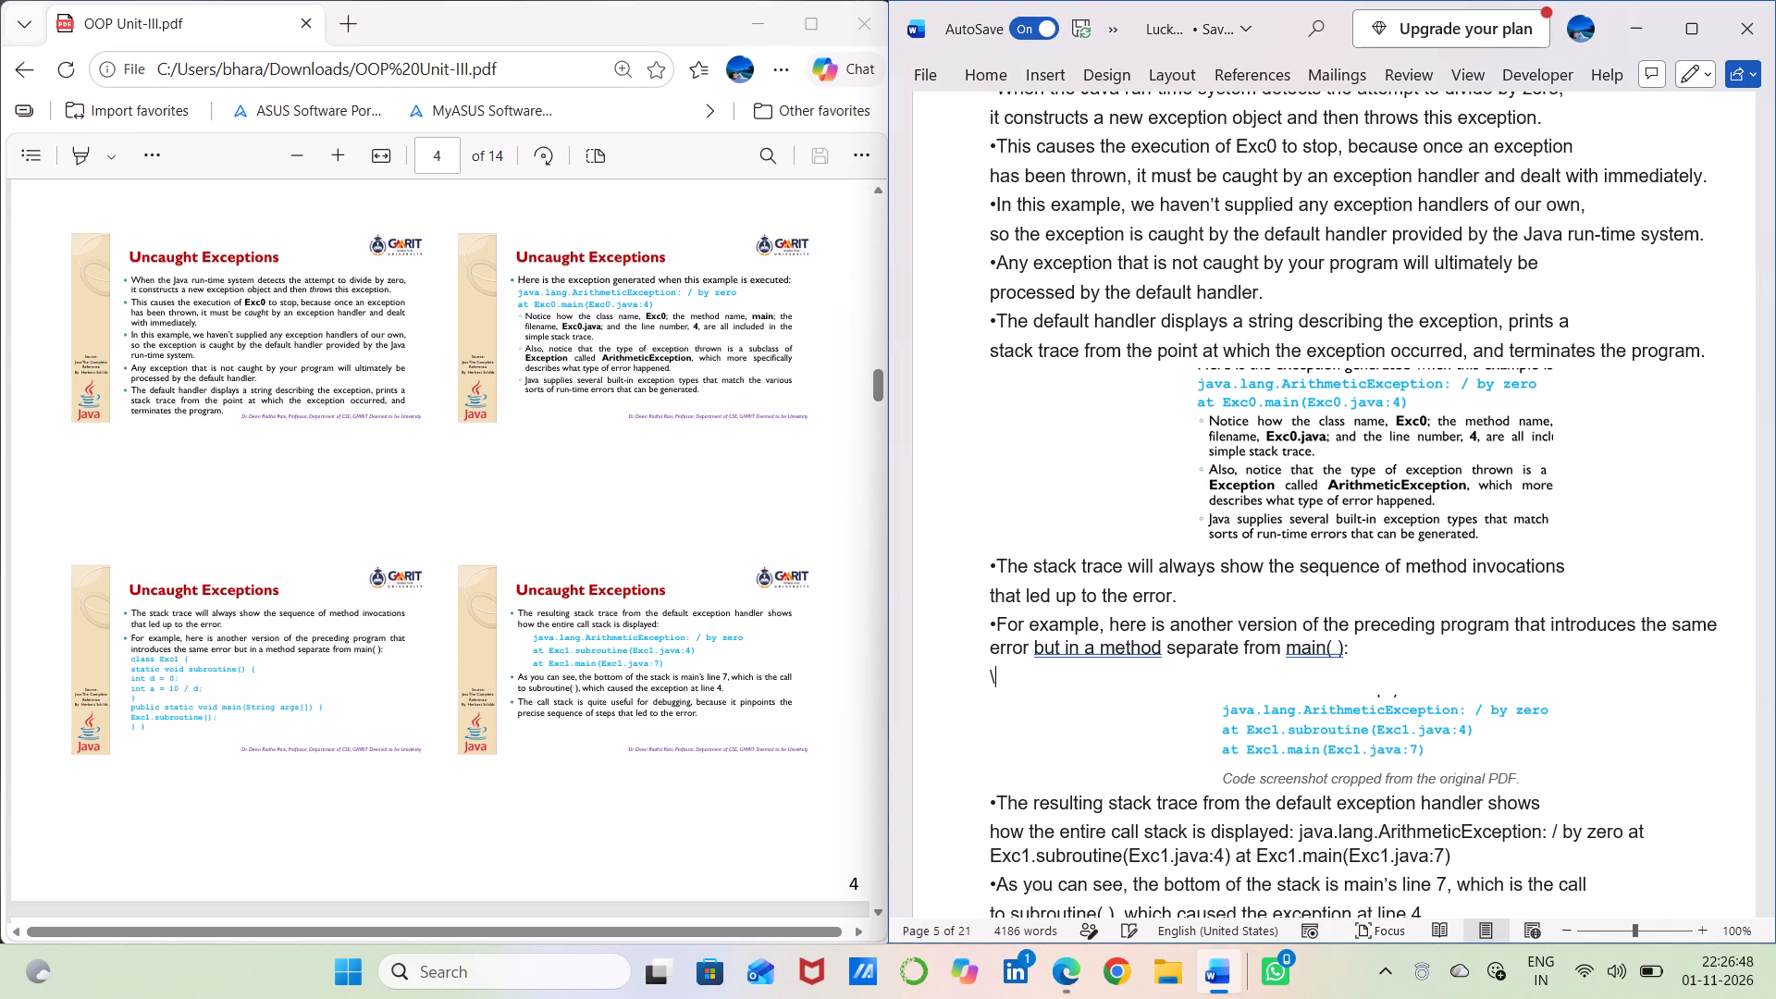
pyautogui.press('BackSpace')
pyautogui.press('Tab')
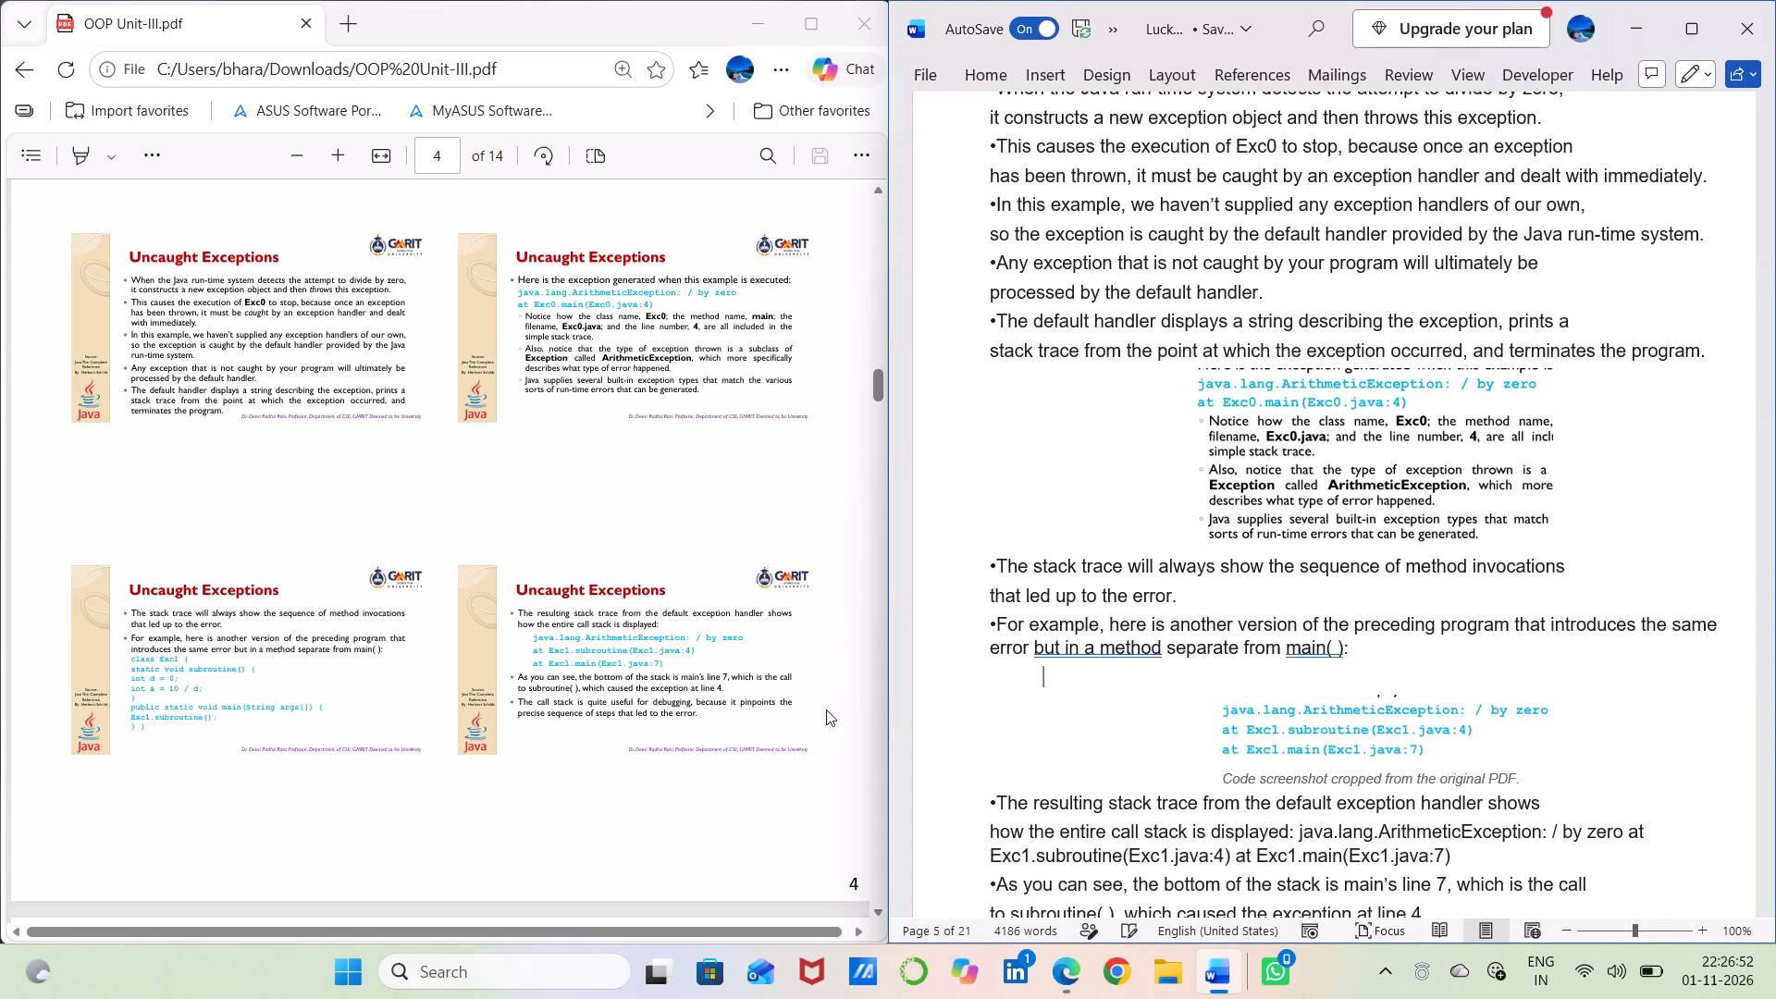
pyautogui.press('Tab')
pyautogui.press('Tab')
pyautogui.press('Tab')
# Capture the complete class Exc1 code block from the PDF slide and paste it on the indented line below the 'For example' bullet.
pyautogui.press('Print')
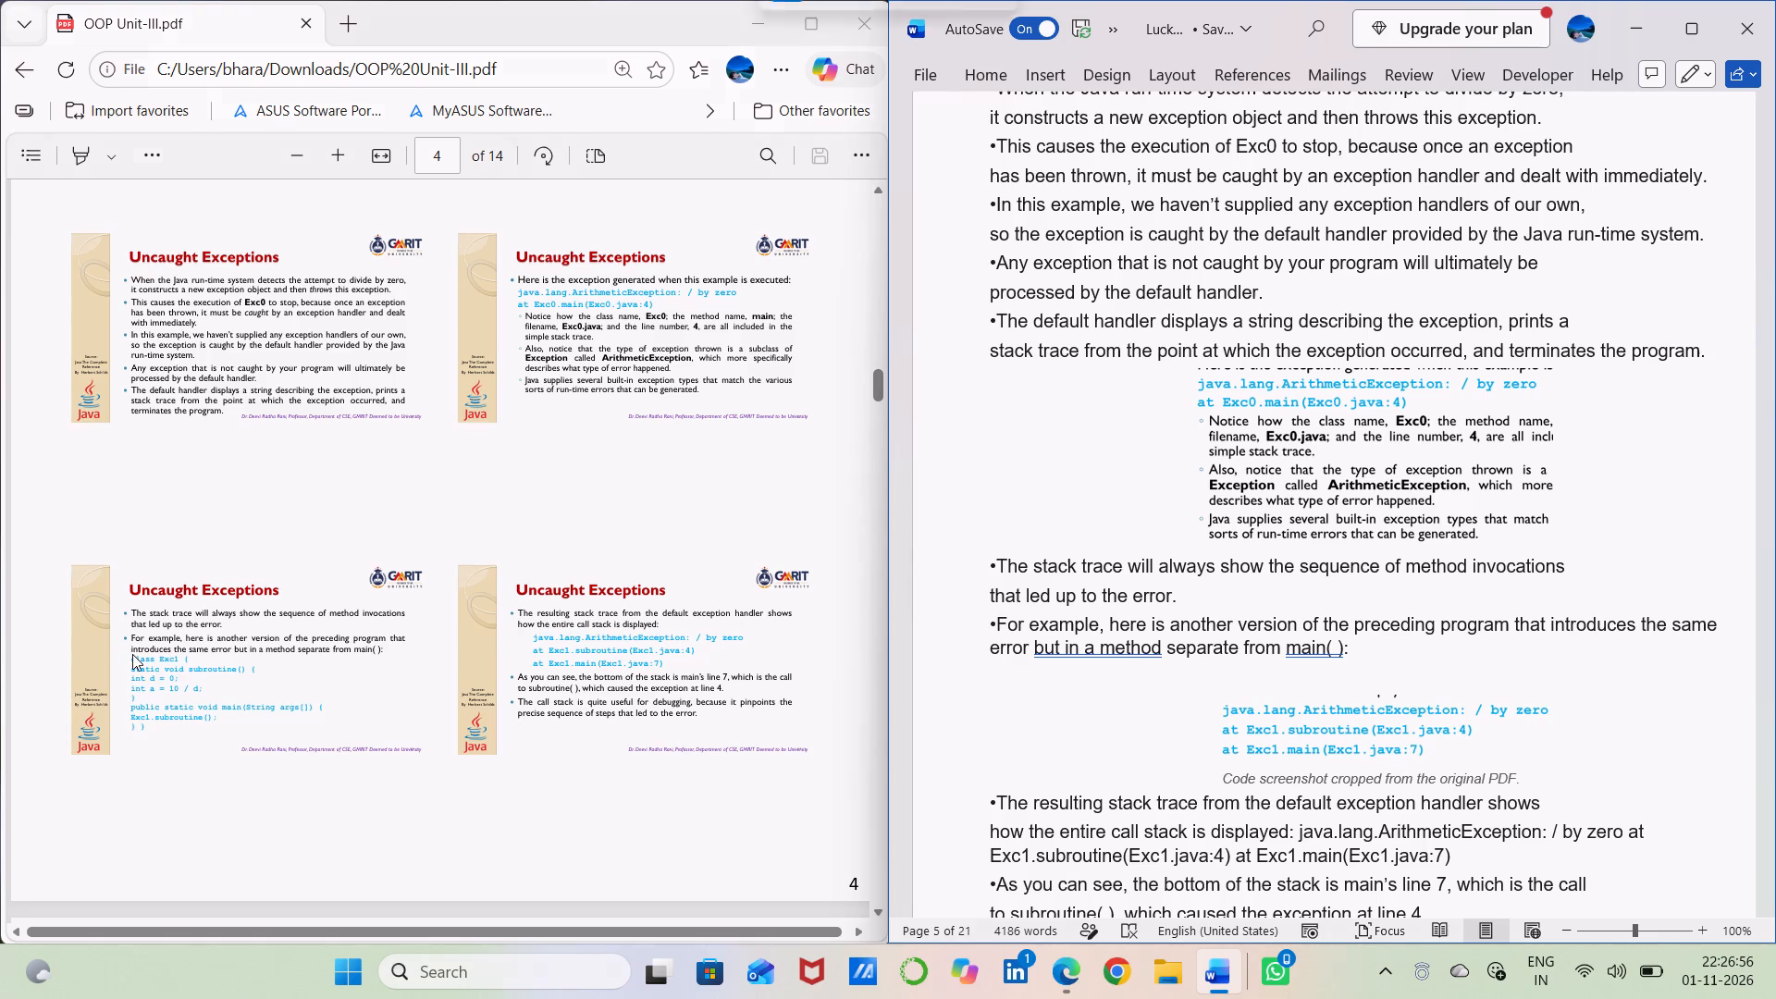
pyautogui.moveTo(129, 655); pyautogui.dragTo(307, 725)
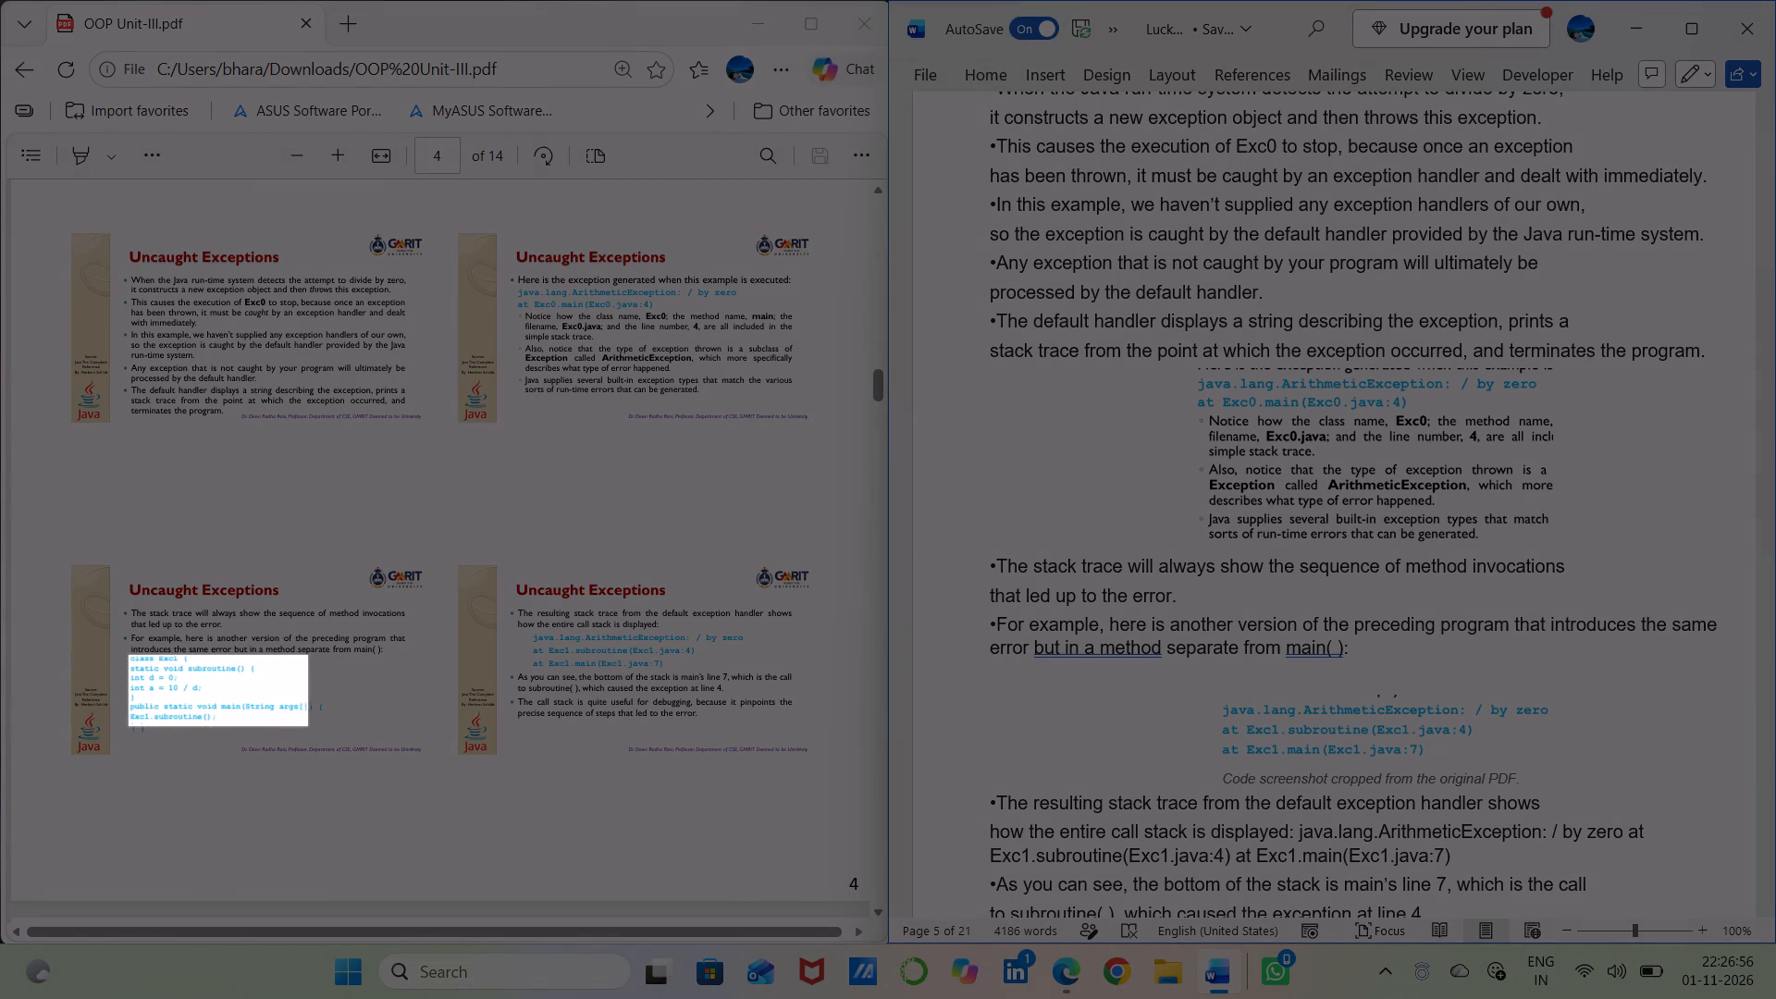
pyautogui.moveTo(307, 725); pyautogui.dragTo(331, 737)
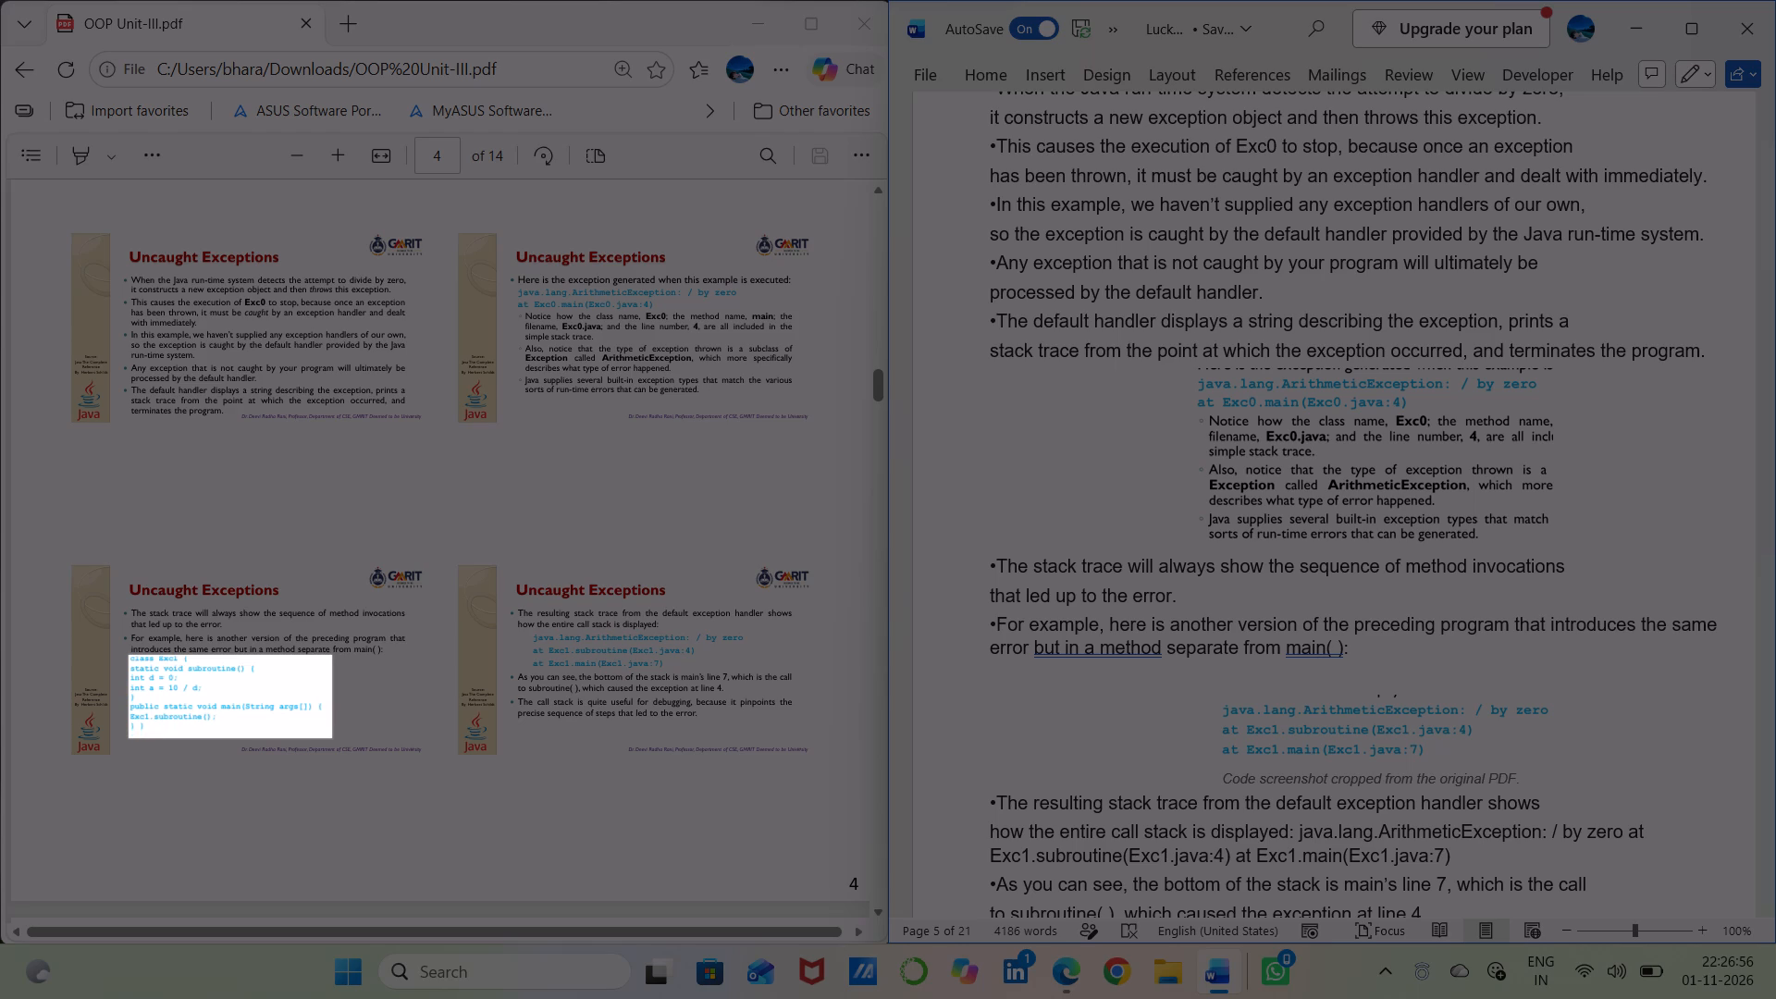
pyautogui.moveTo(331, 737); pyautogui.dragTo(333, 736)
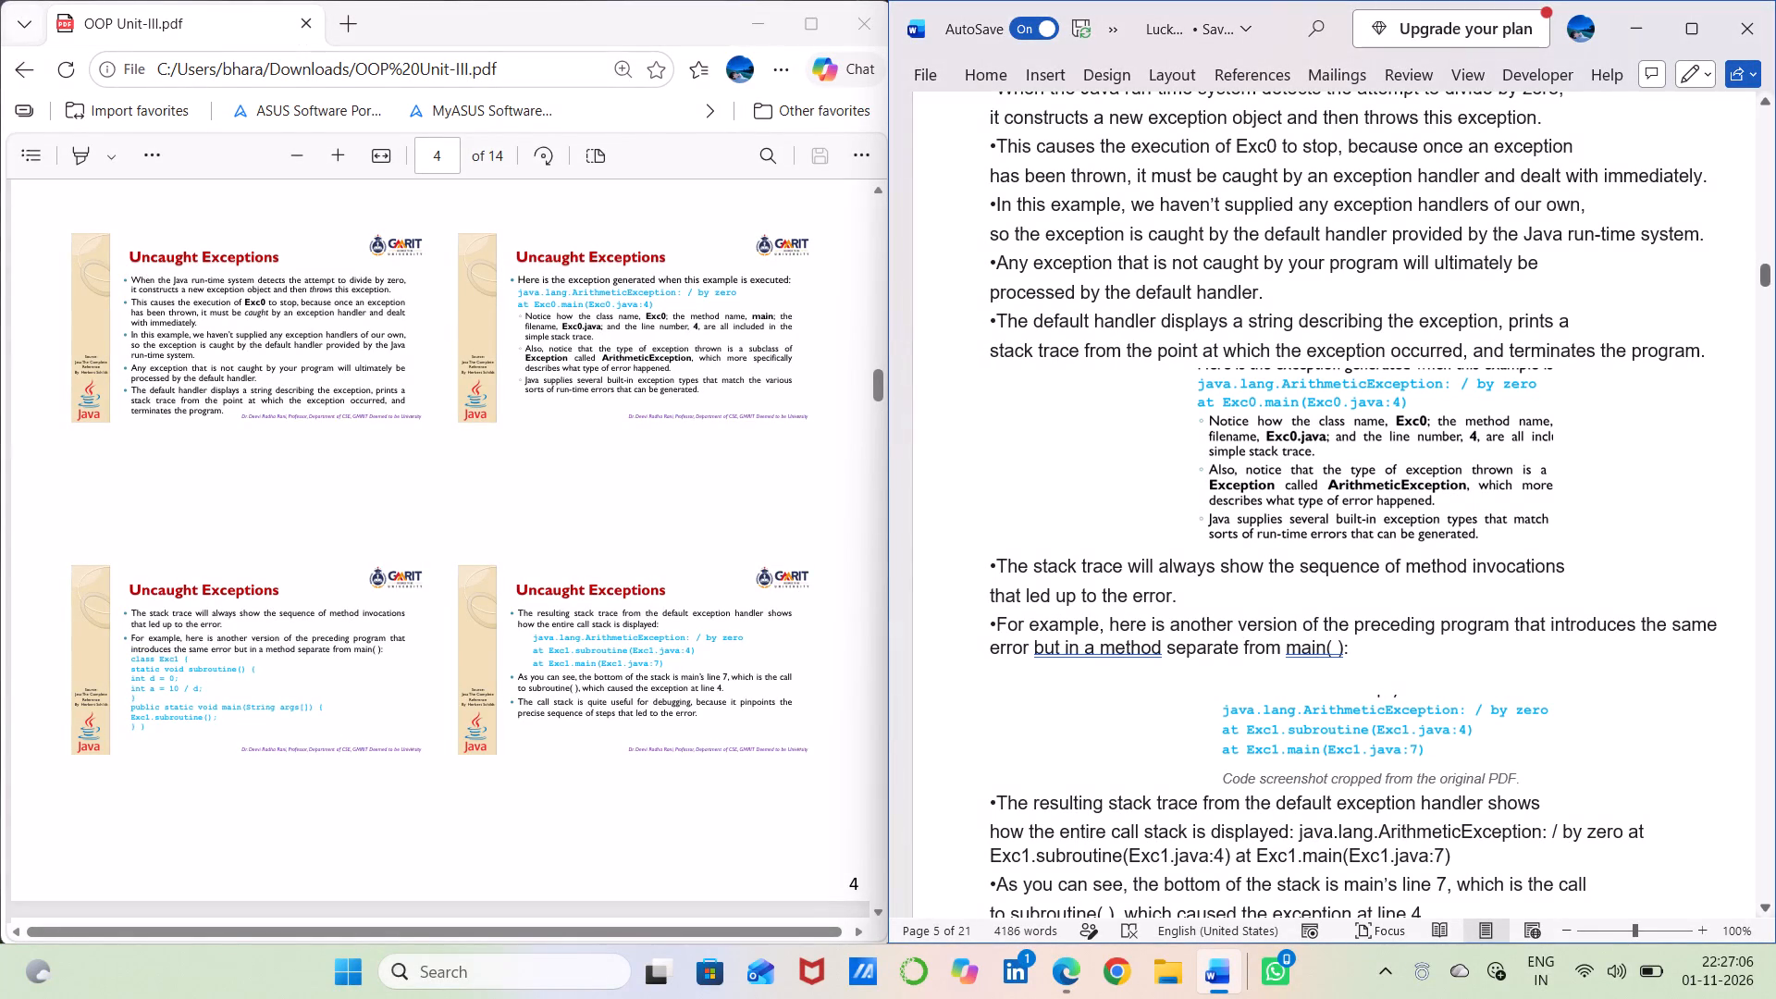
pyautogui.hotkey('ctrl', 'v')
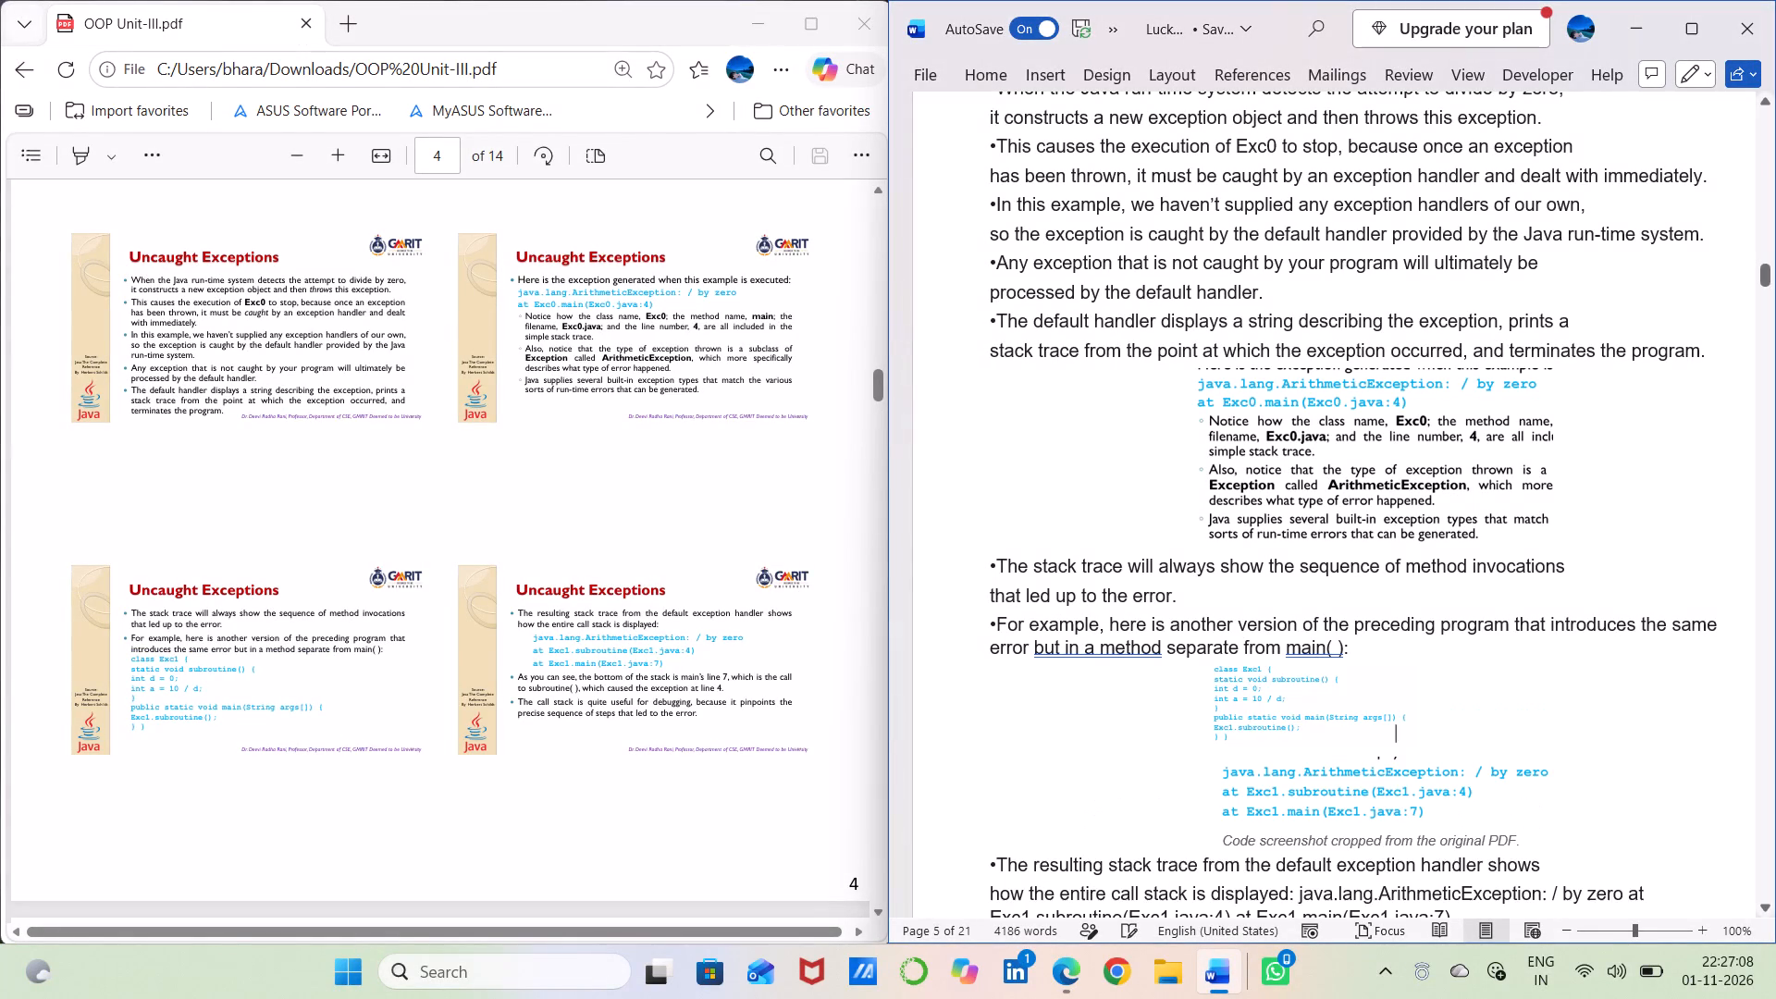
# Enlarge the pasted Exc1 code picture proportionally by about 30 percent.
pyautogui.click(1277, 693)
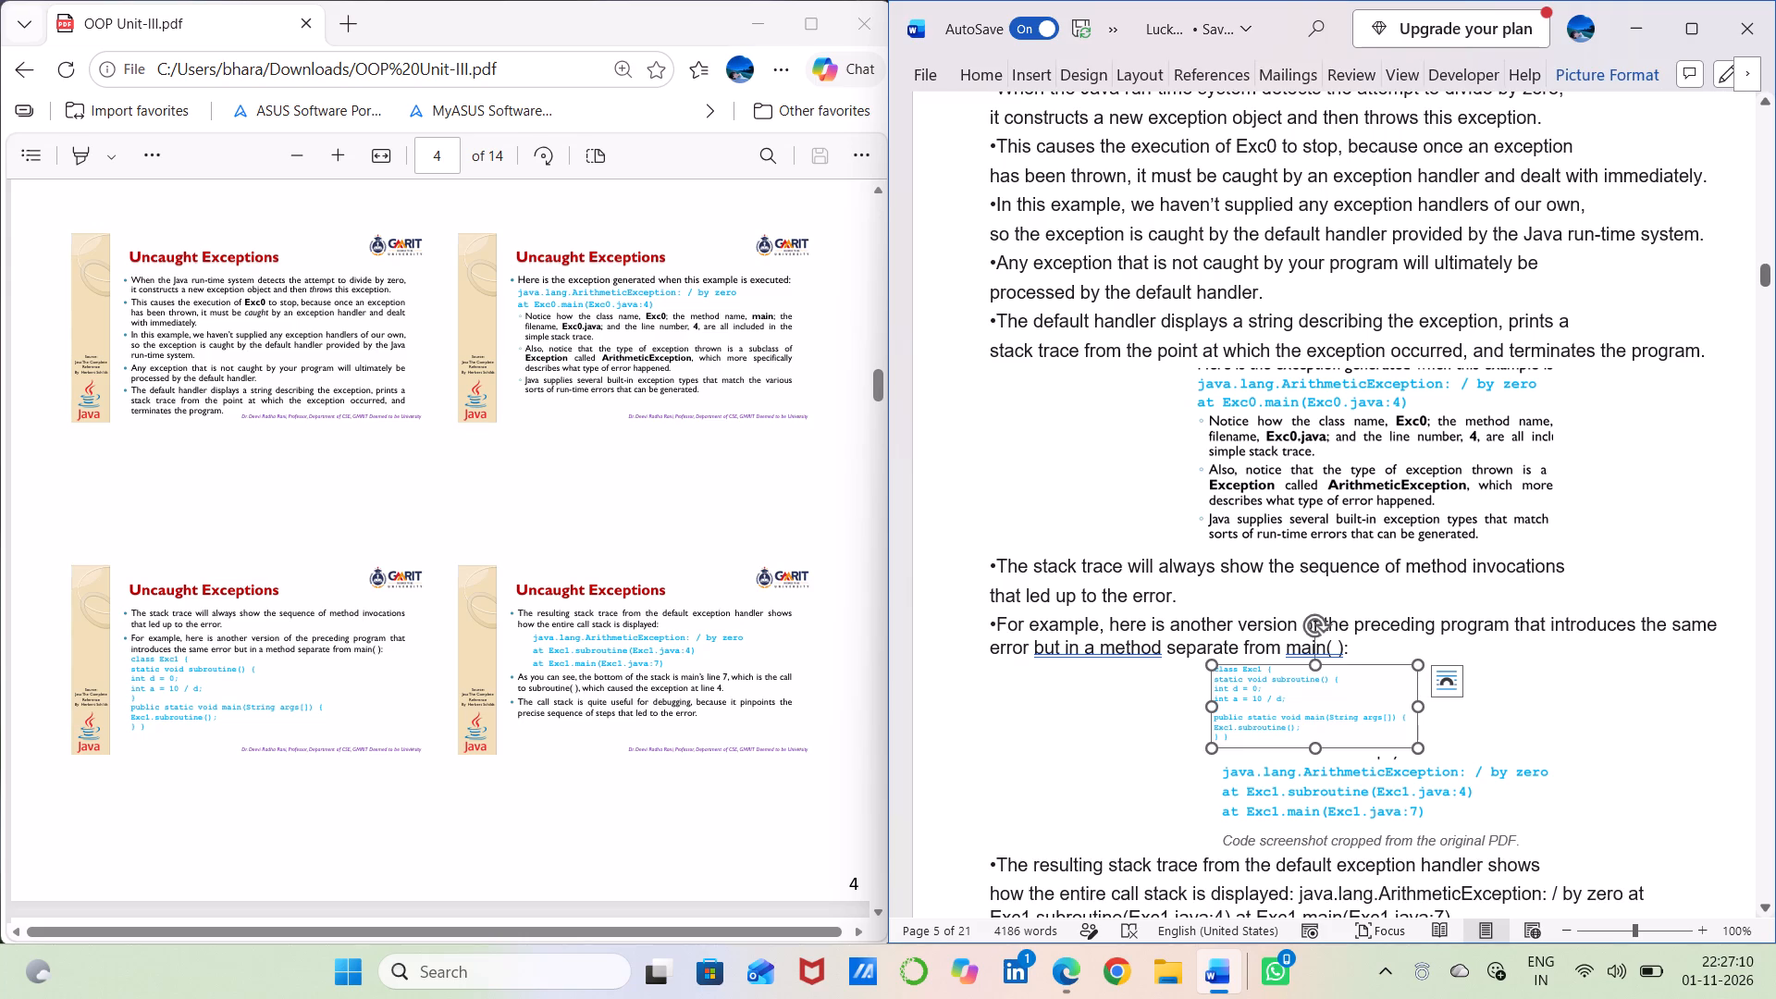
pyautogui.moveTo(1417, 747); pyautogui.dragTo(1438, 760)
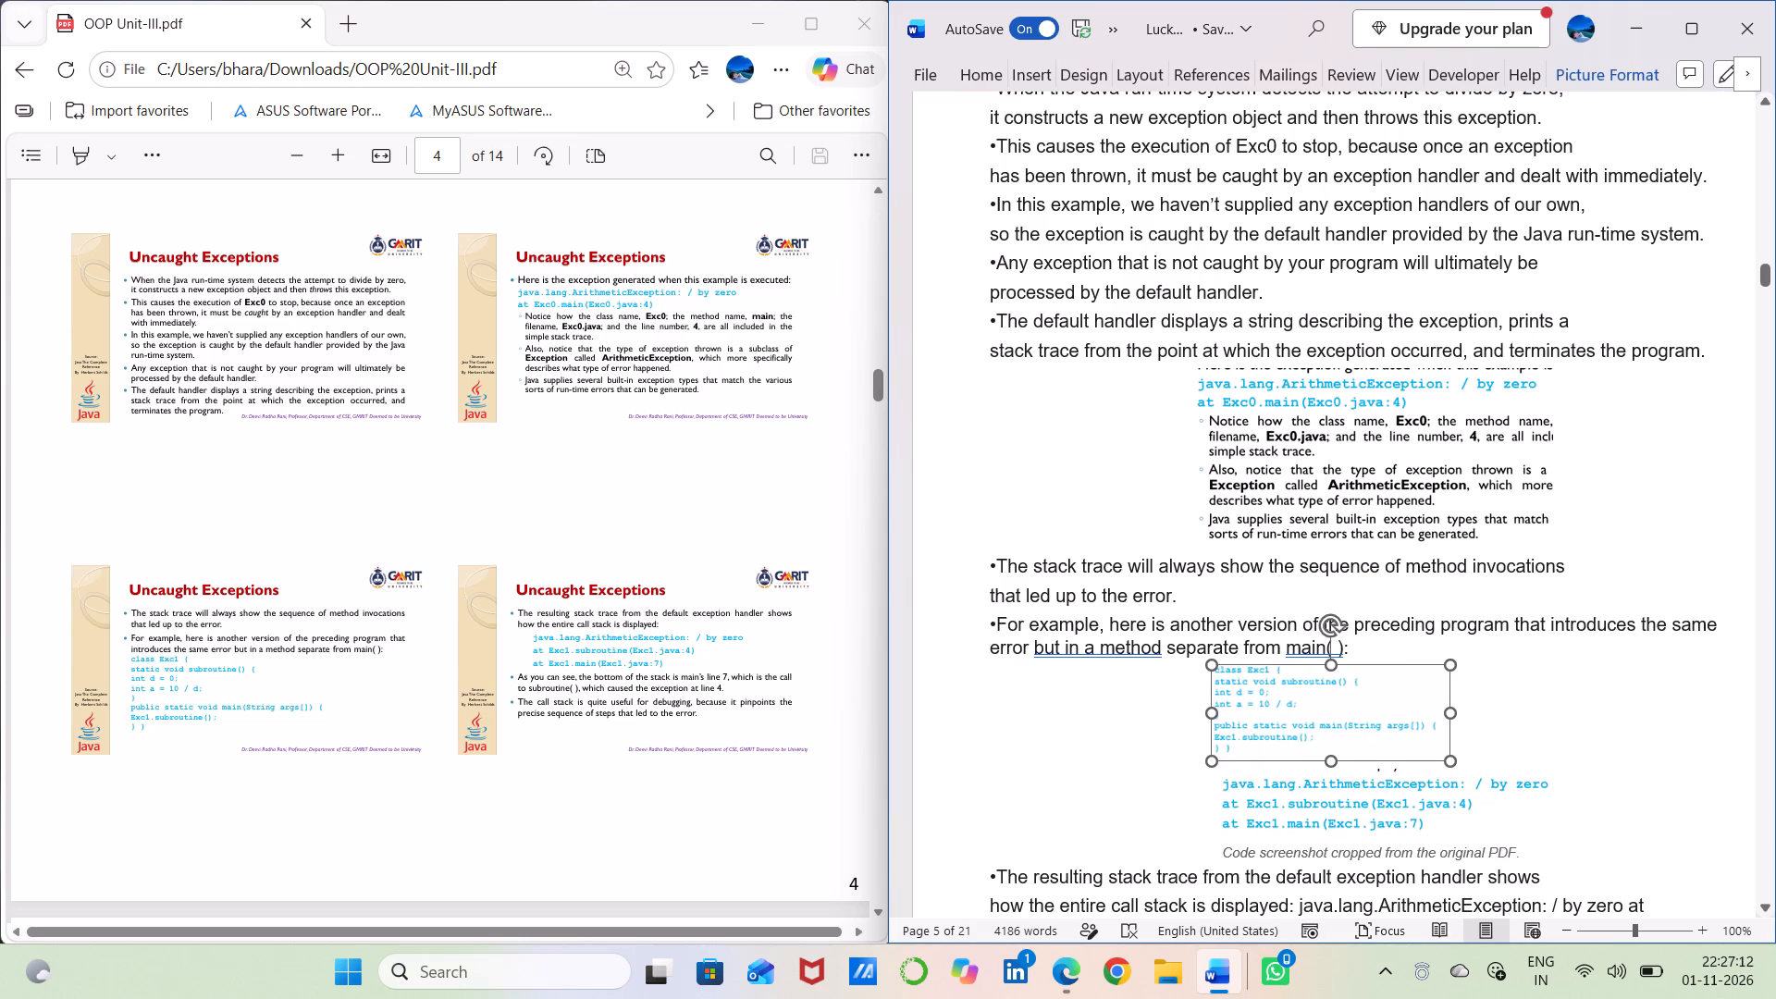
pyautogui.moveTo(1438, 760); pyautogui.dragTo(1452, 772)
# Copy the PDF bullet 'The resulting stack trace from the default exception handler shows how the entire call stack is displayed:' onto a new line below the Exc1 picture.
pyautogui.click(1510, 778)
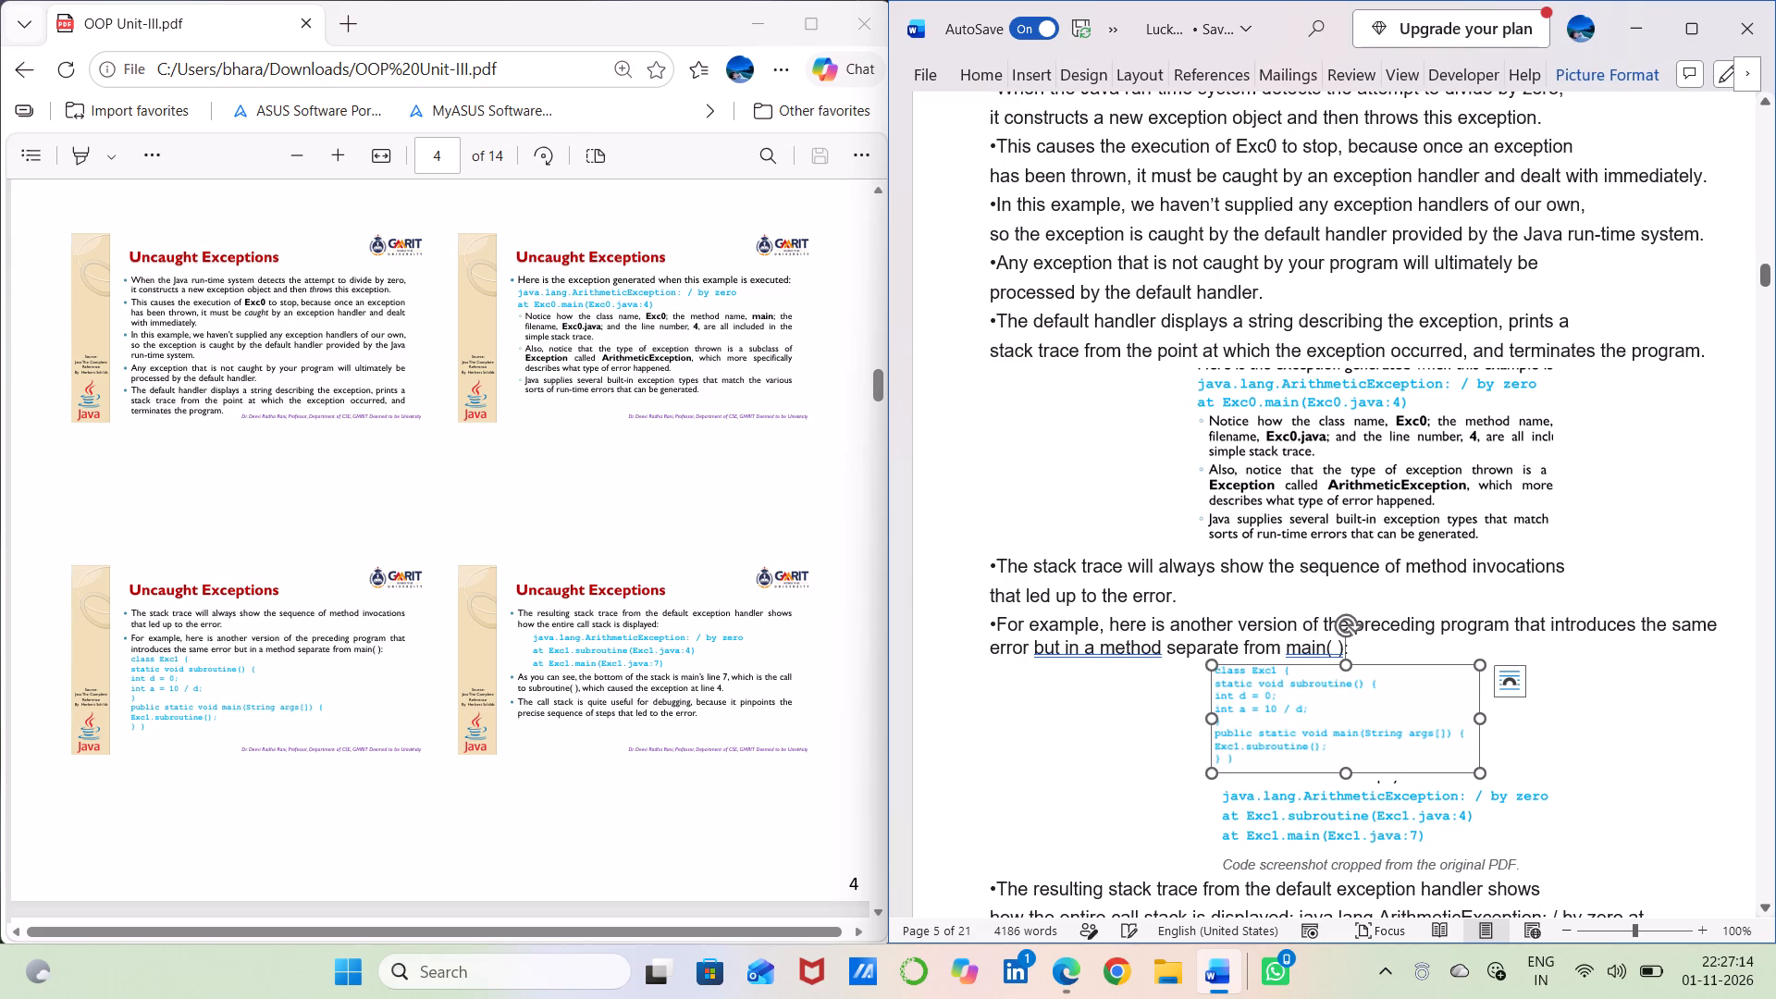
pyautogui.press('Return')
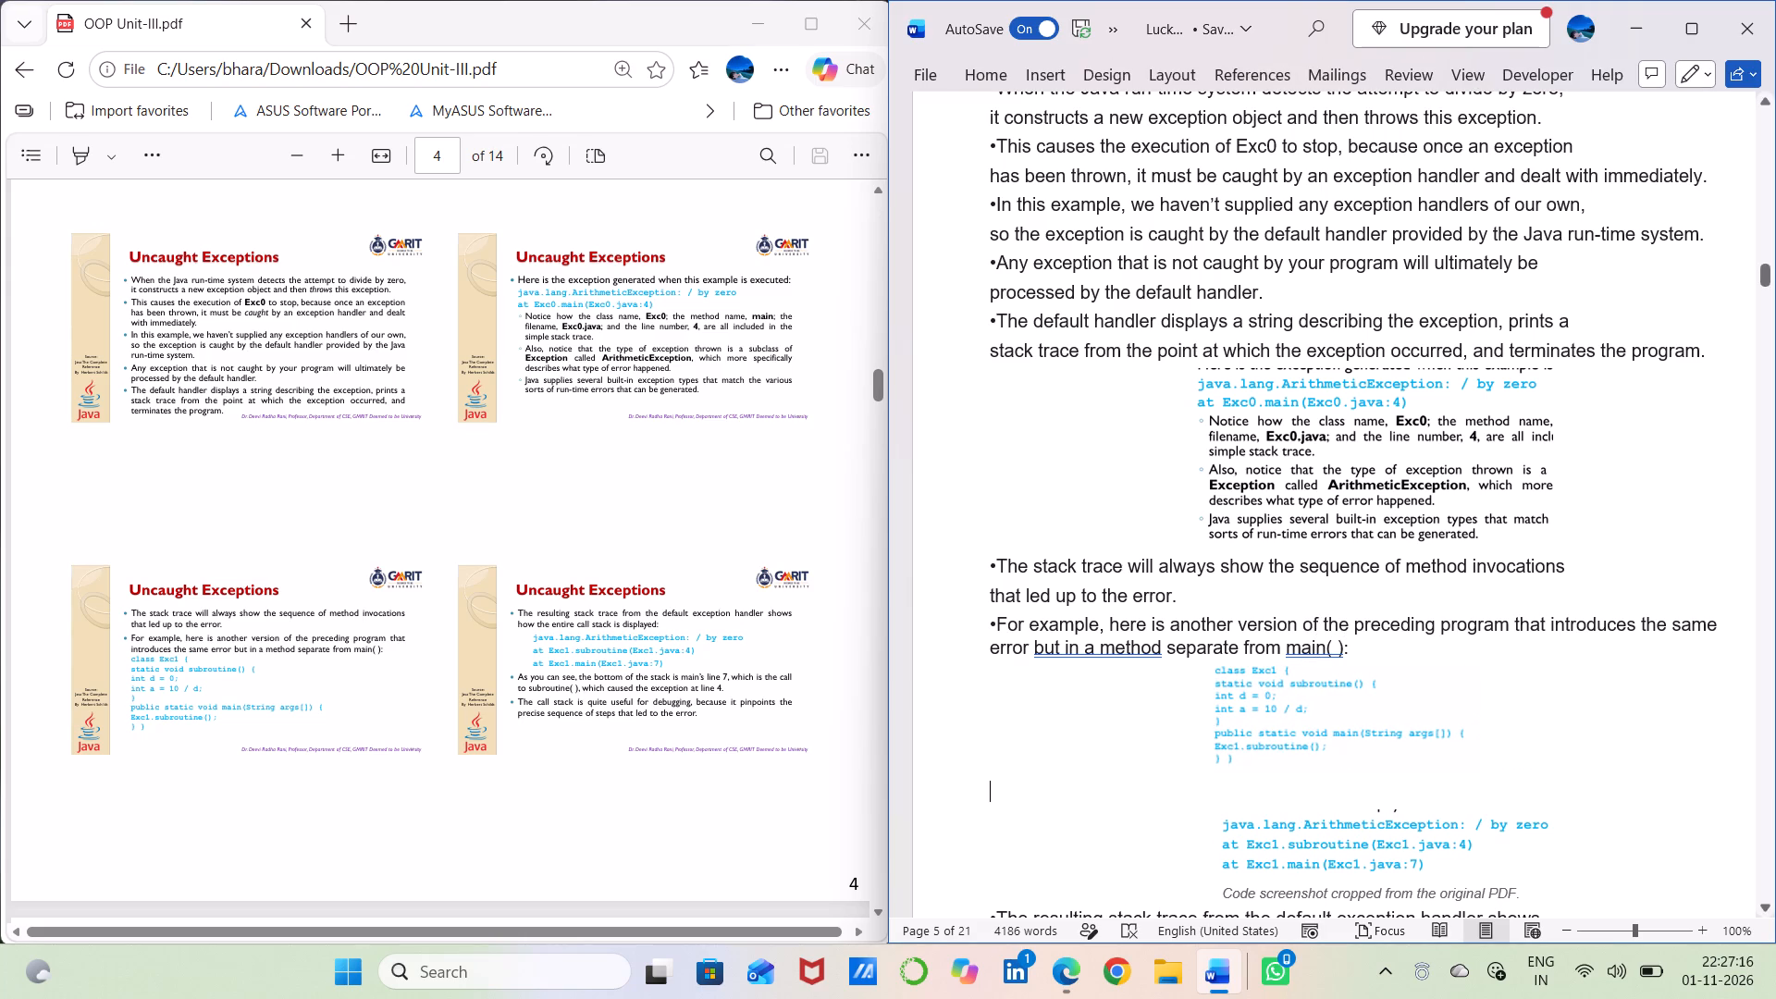
pyautogui.moveTo(510, 613); pyautogui.dragTo(672, 623)
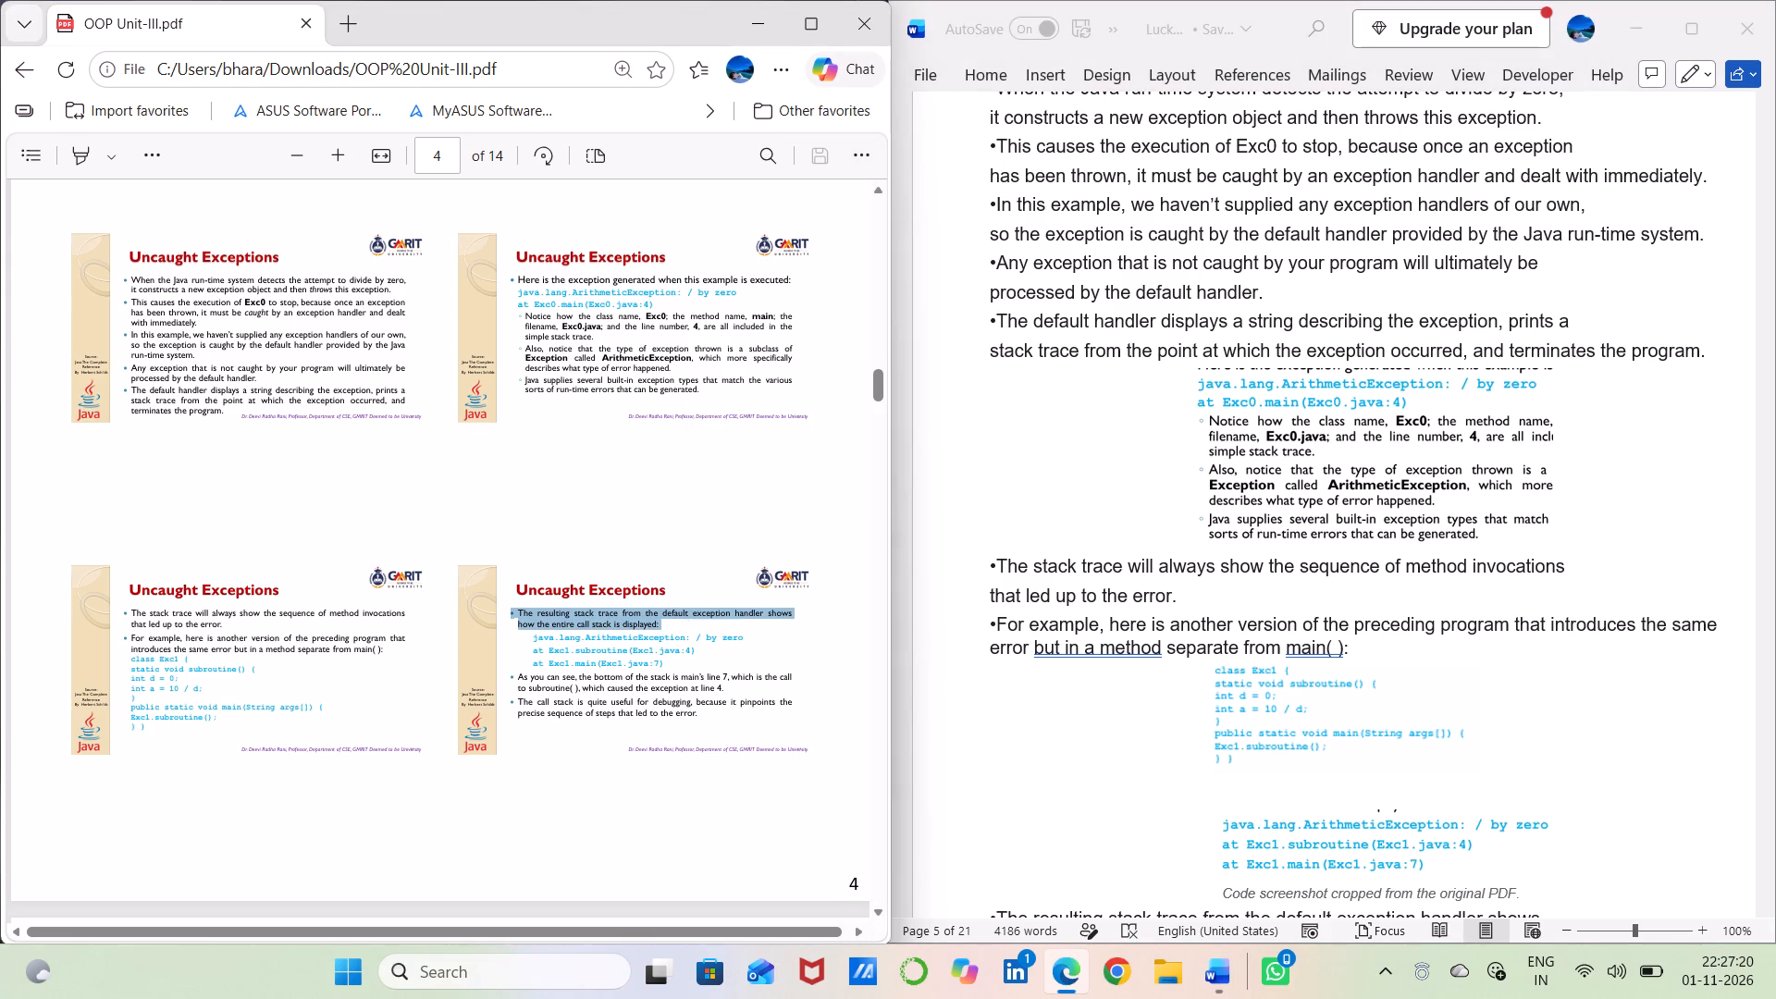
pyautogui.hotkey('ctrl', 'c')
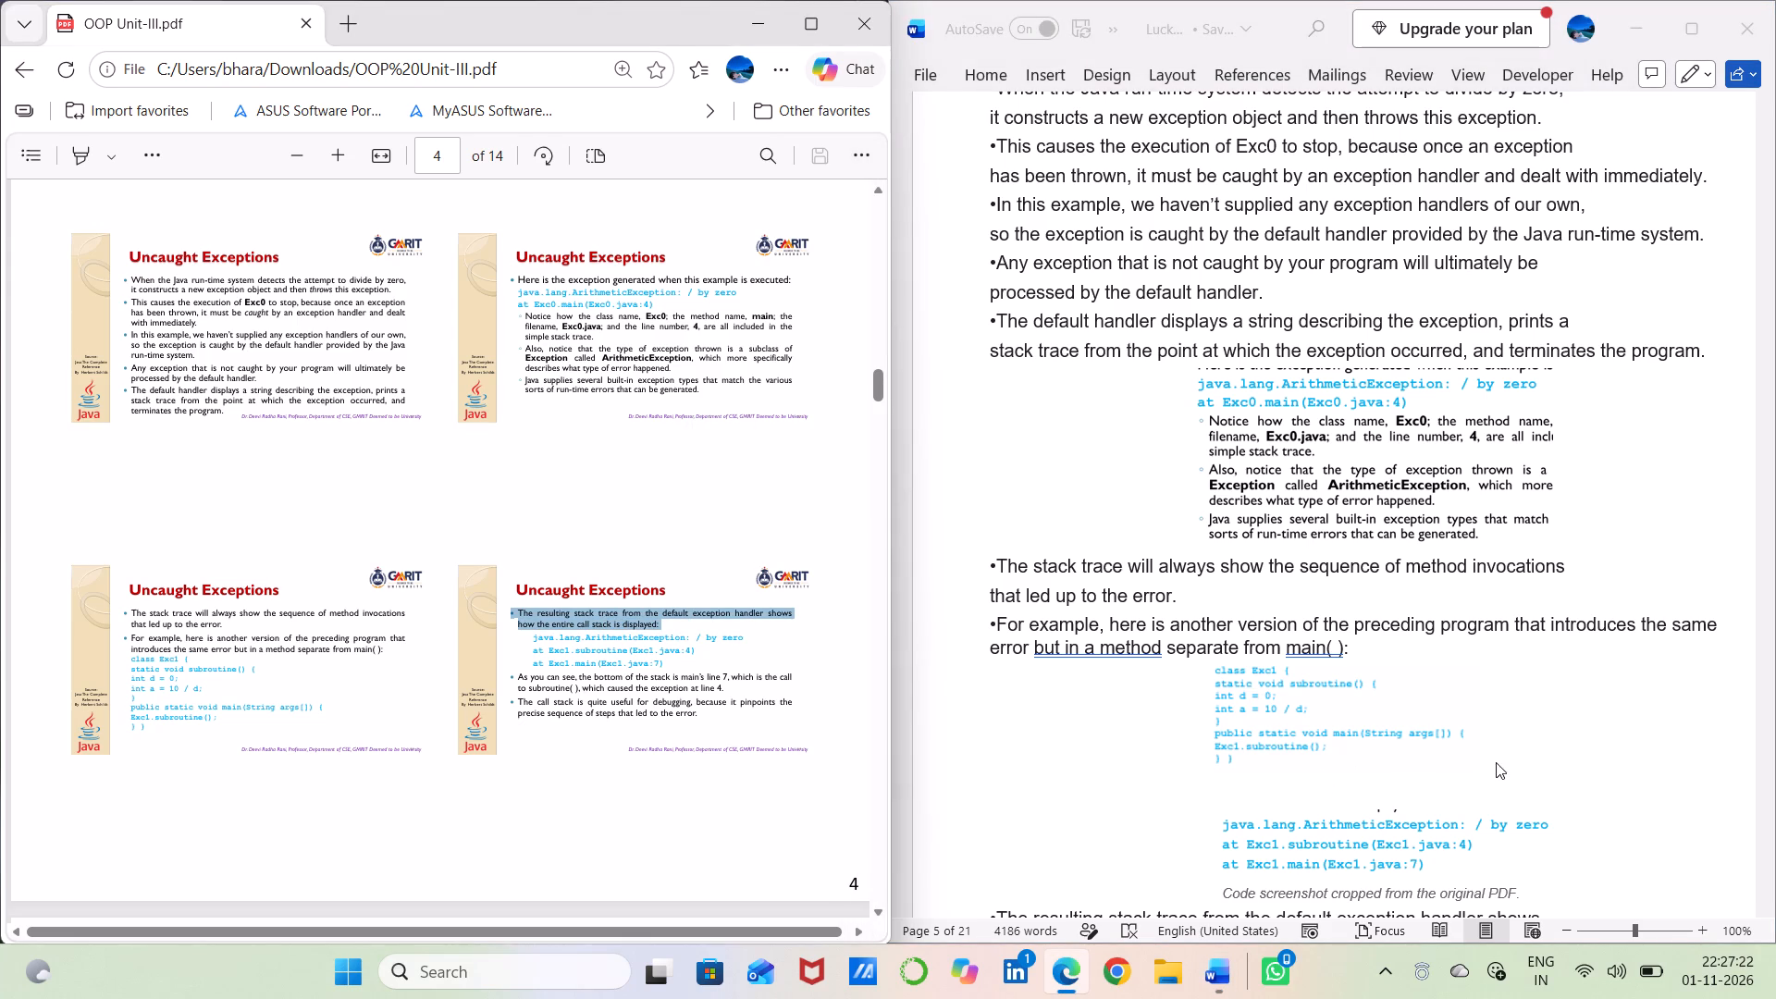
pyautogui.click(1499, 764)
pyautogui.hotkey('ctrl', 'v')
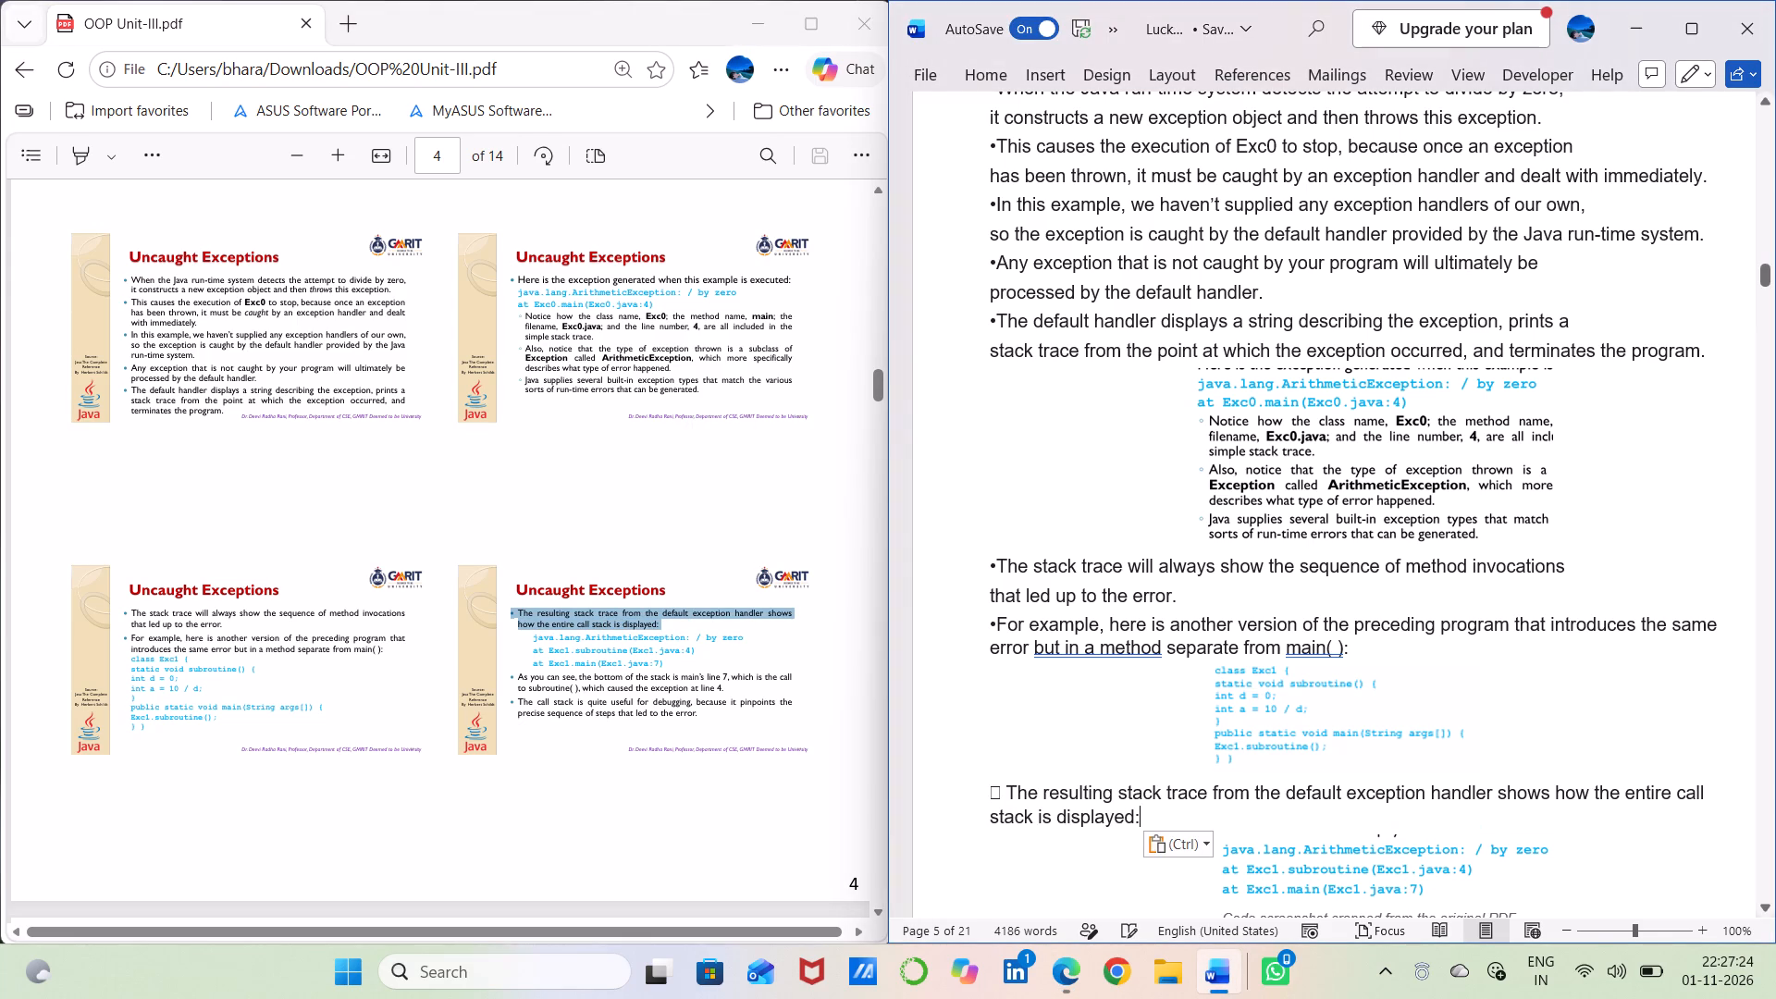
# Replace the stray symbol before the pasted 'The resulting stack trace' sentence with '>'.
pyautogui.click(1000, 792)
pyautogui.press('BackSpace')
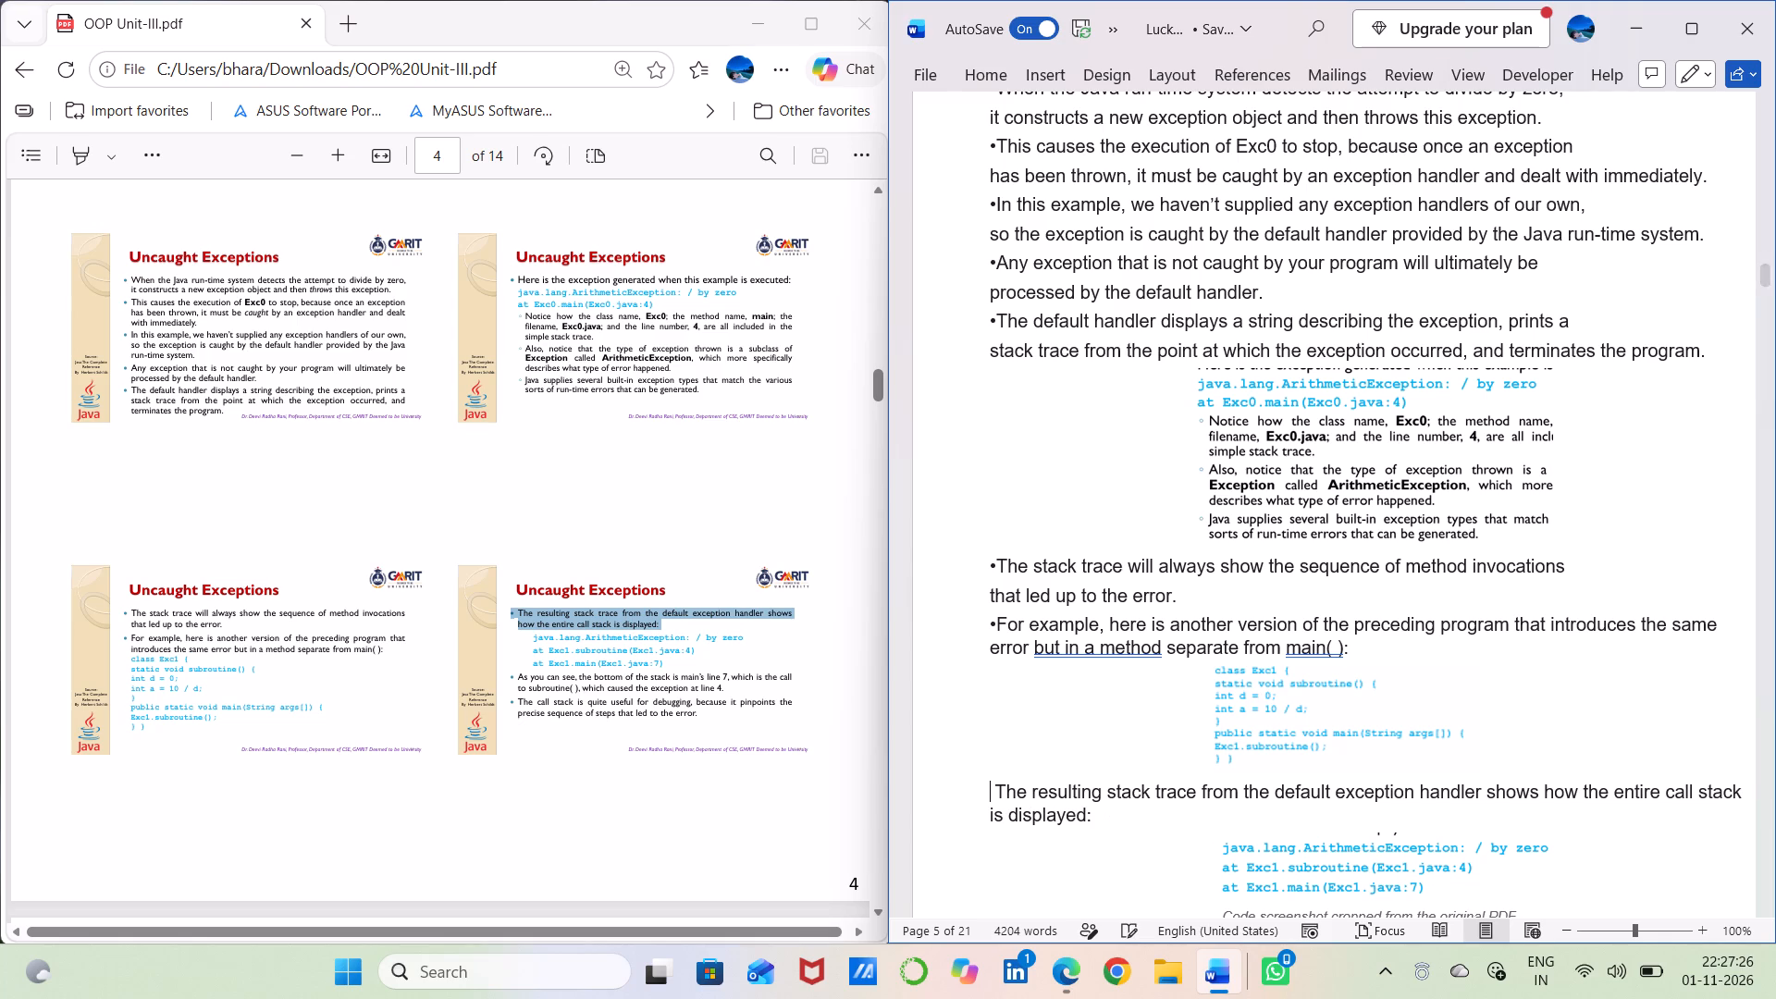
pyautogui.hotkey('shift', '>')
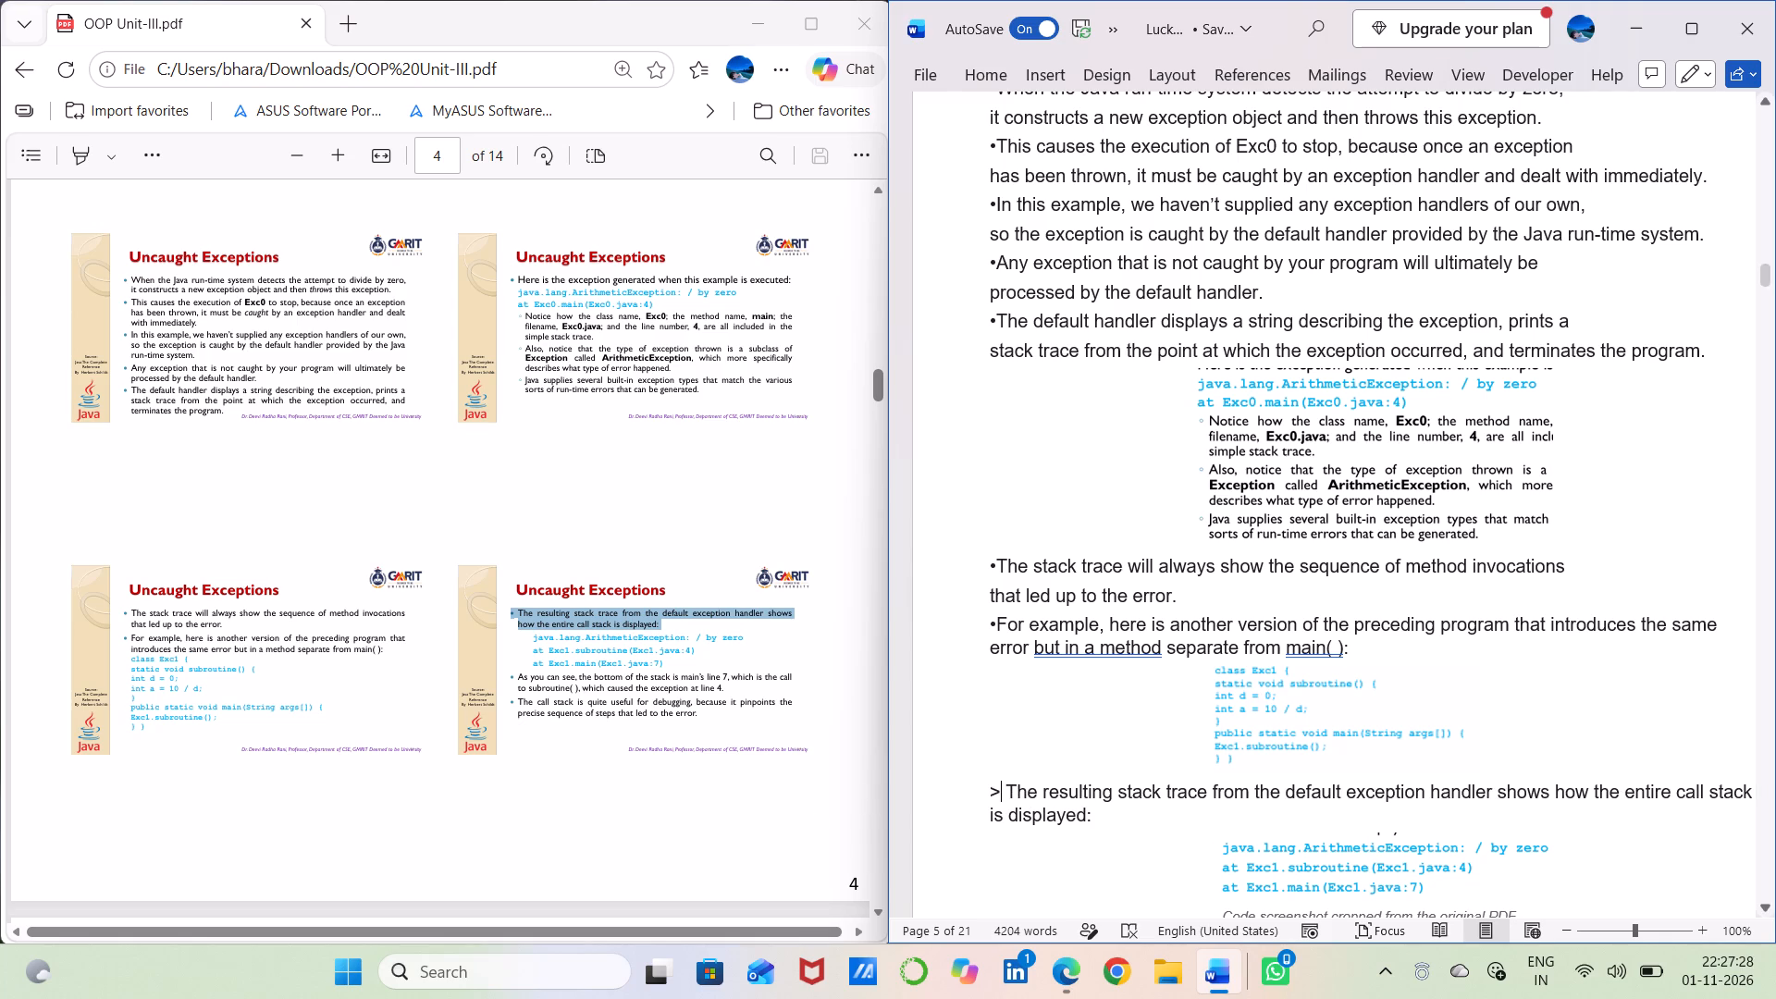
pyautogui.scroll(-1, 1104, 785)
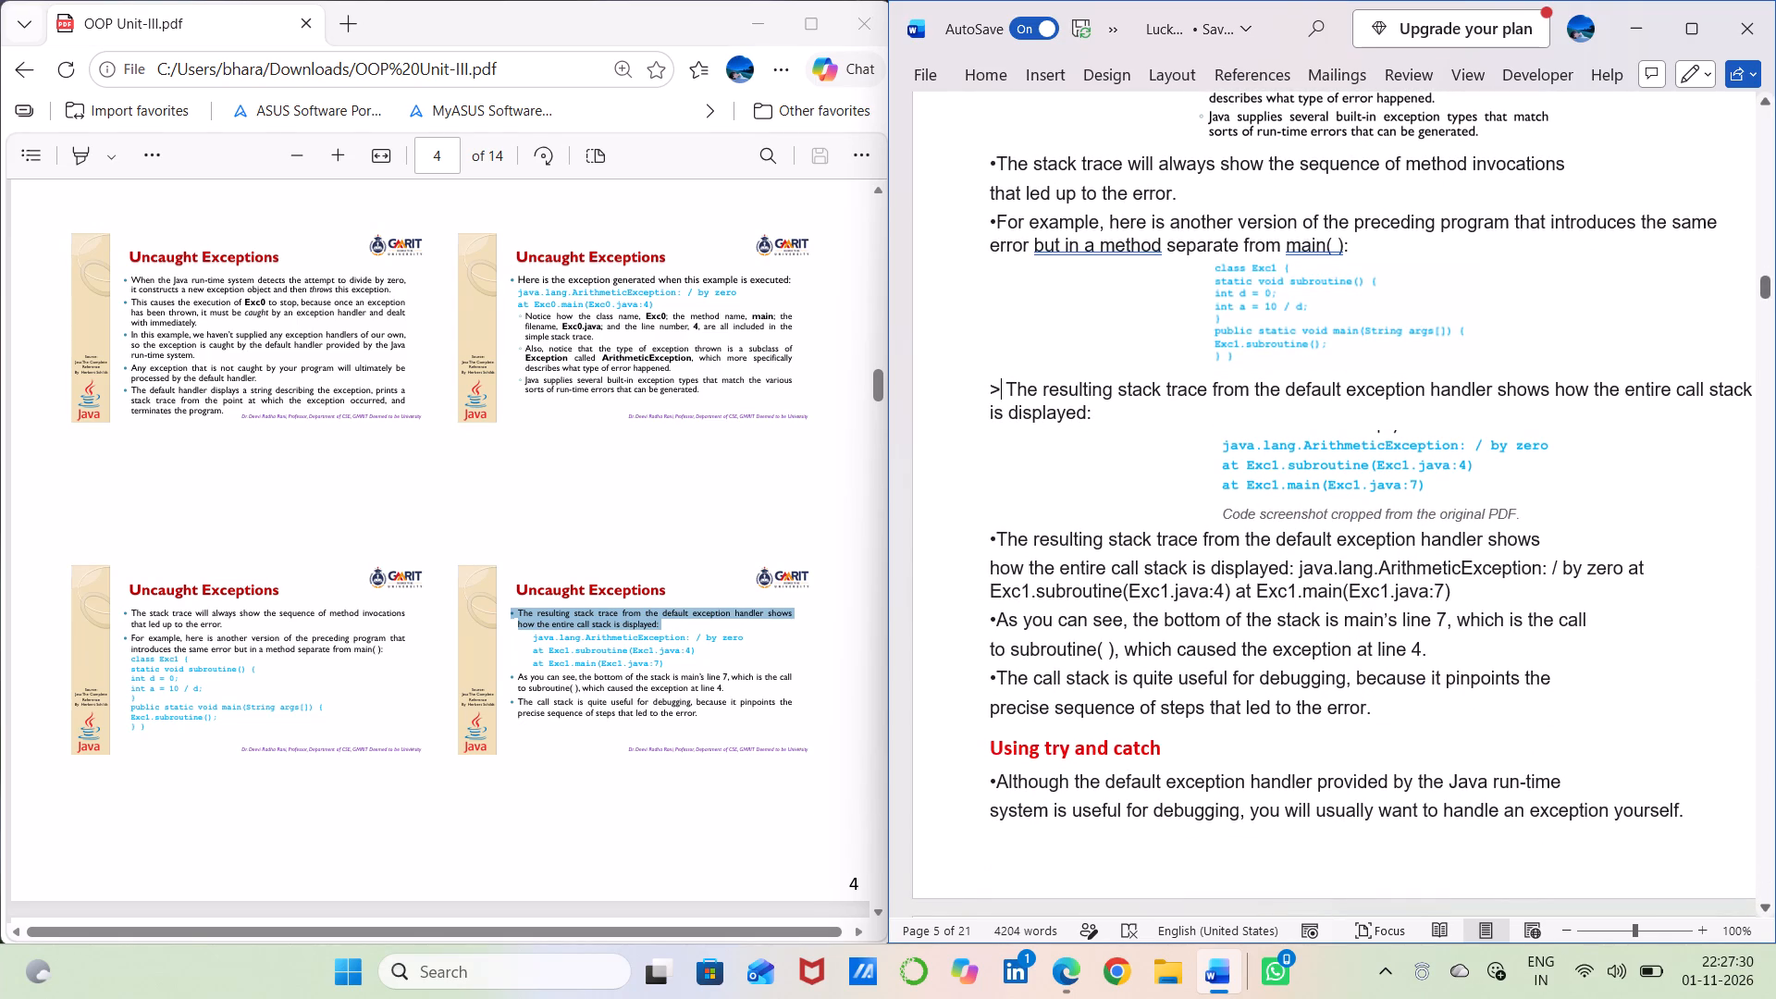
pyautogui.click(986, 385)
# Cut the old 'The resulting stack trace' bullet with its inline exception text below the stack trace screenshot.
pyautogui.moveTo(985, 536); pyautogui.dragTo(1457, 587)
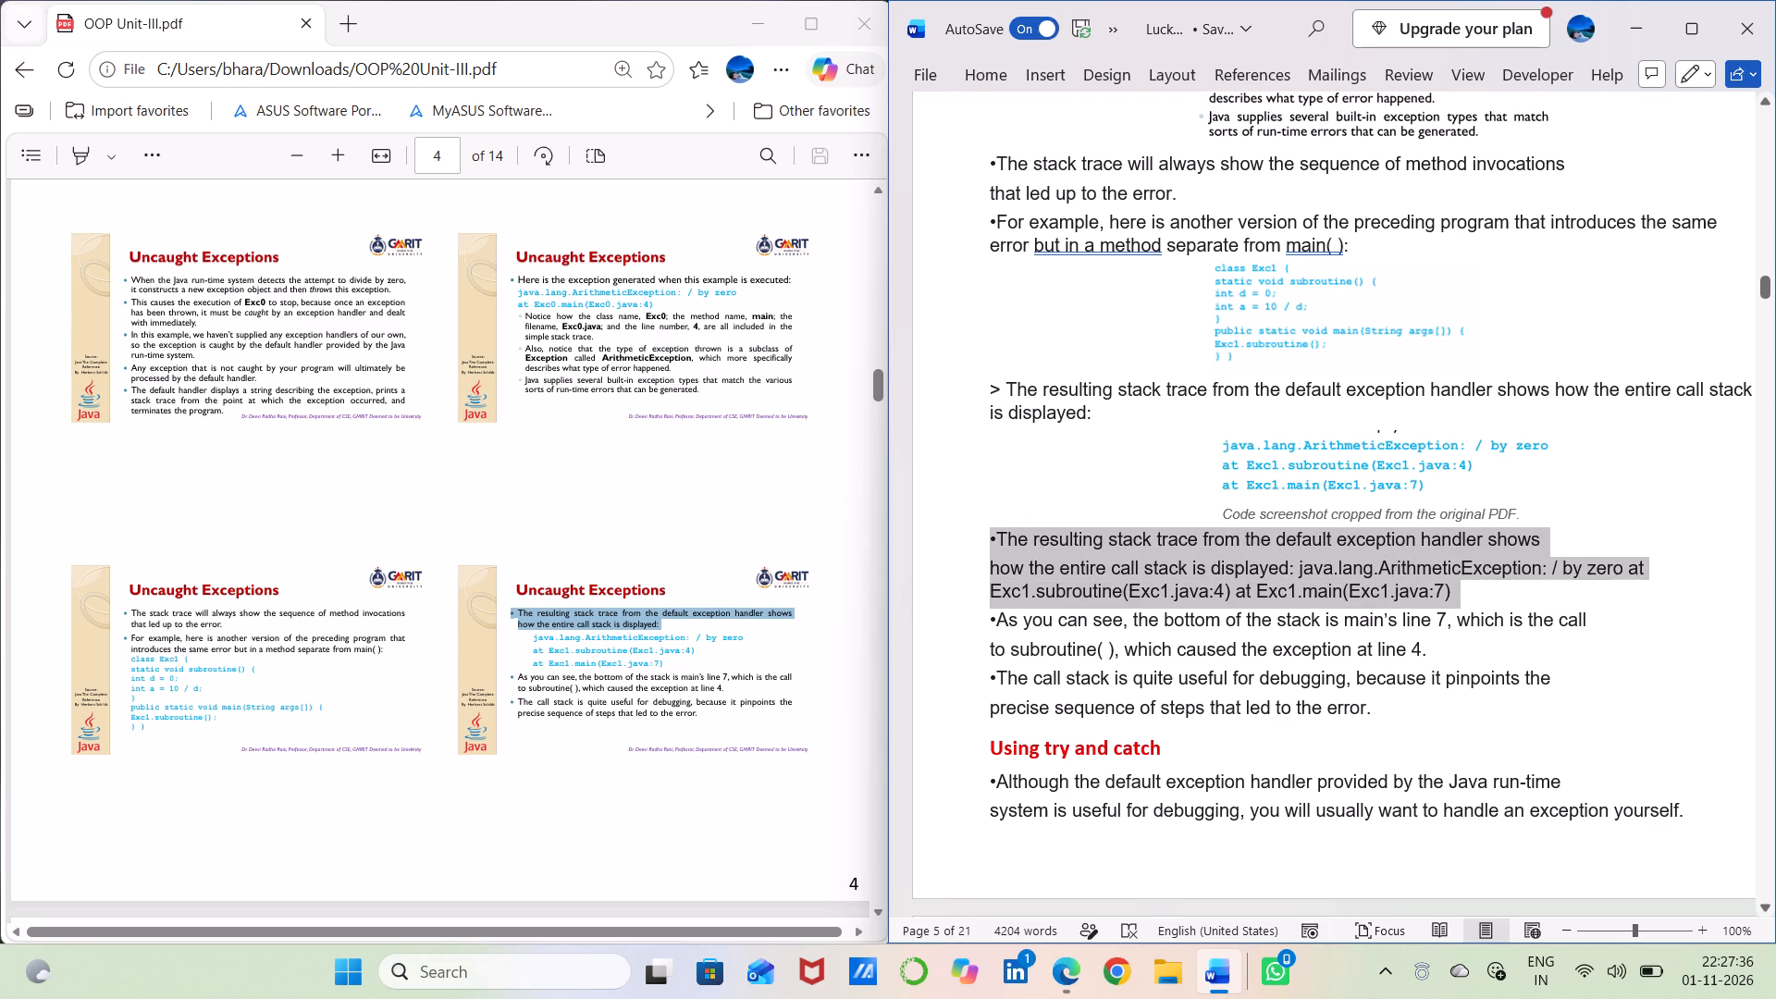
pyautogui.moveTo(1457, 587); pyautogui.dragTo(1457, 586)
pyautogui.hotkey('ctrl', 'x')
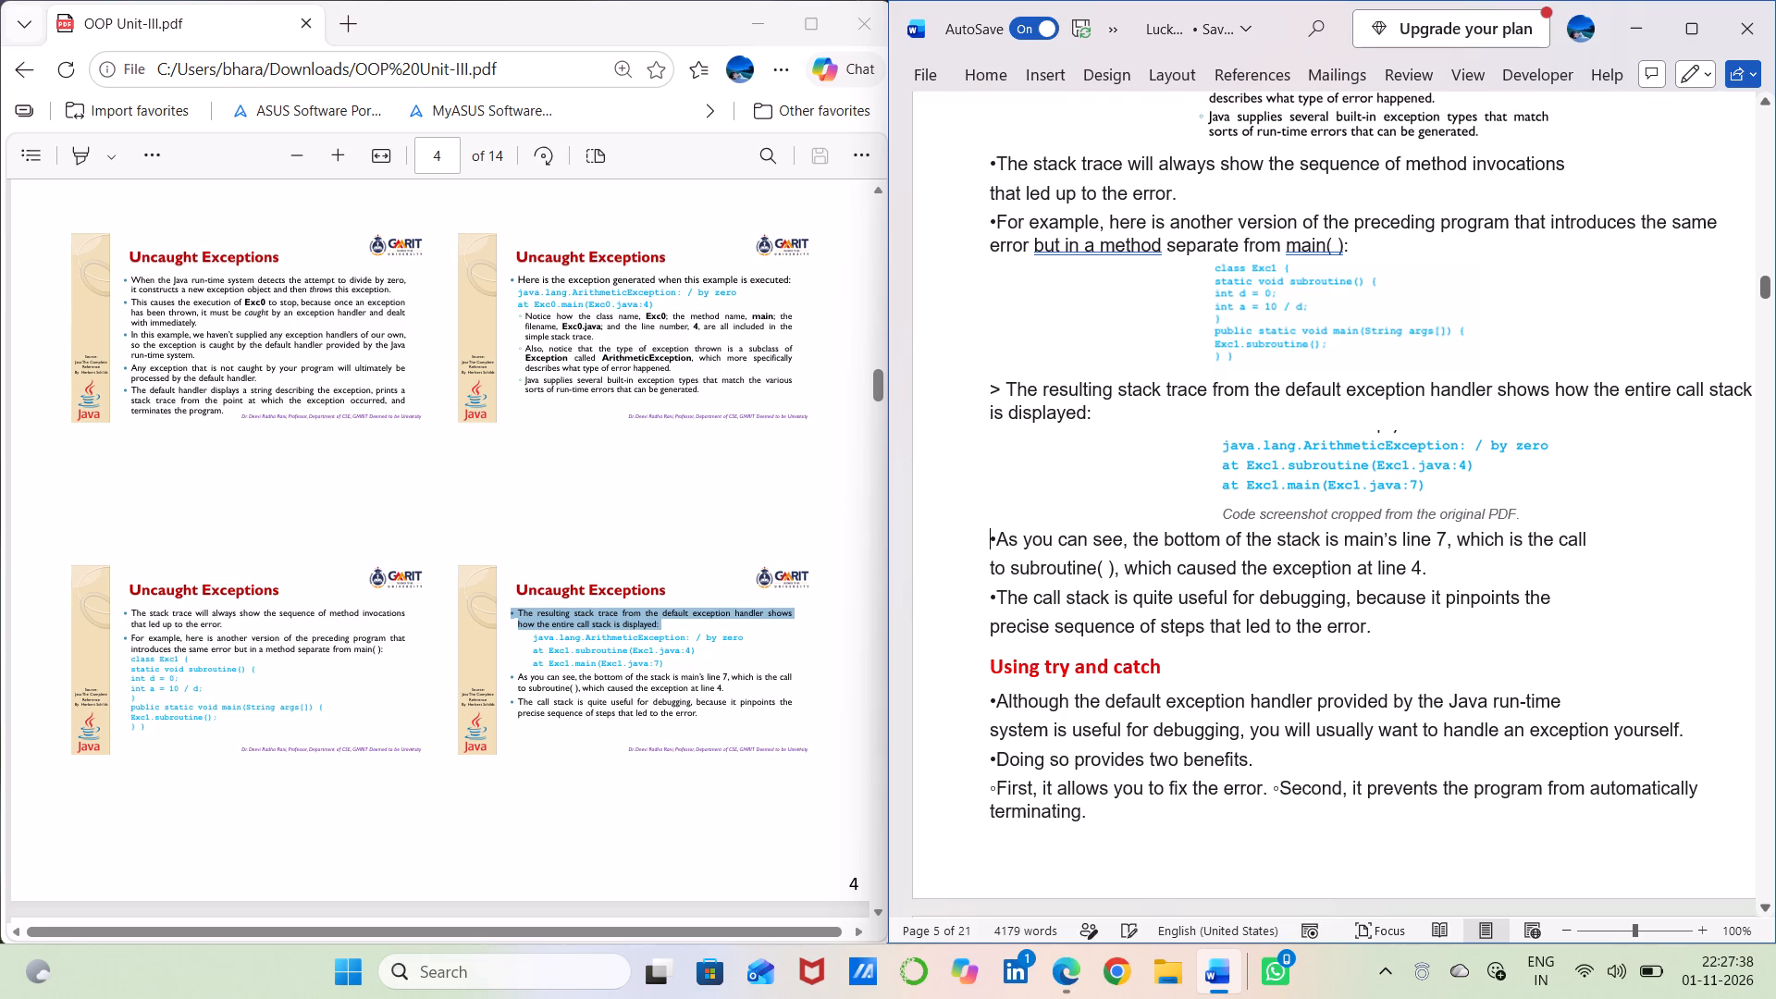
# Cut the grey run-on class Exc2 code text below its screenshot in the Using try and catch section.
pyautogui.scroll(-1, 677, 760)
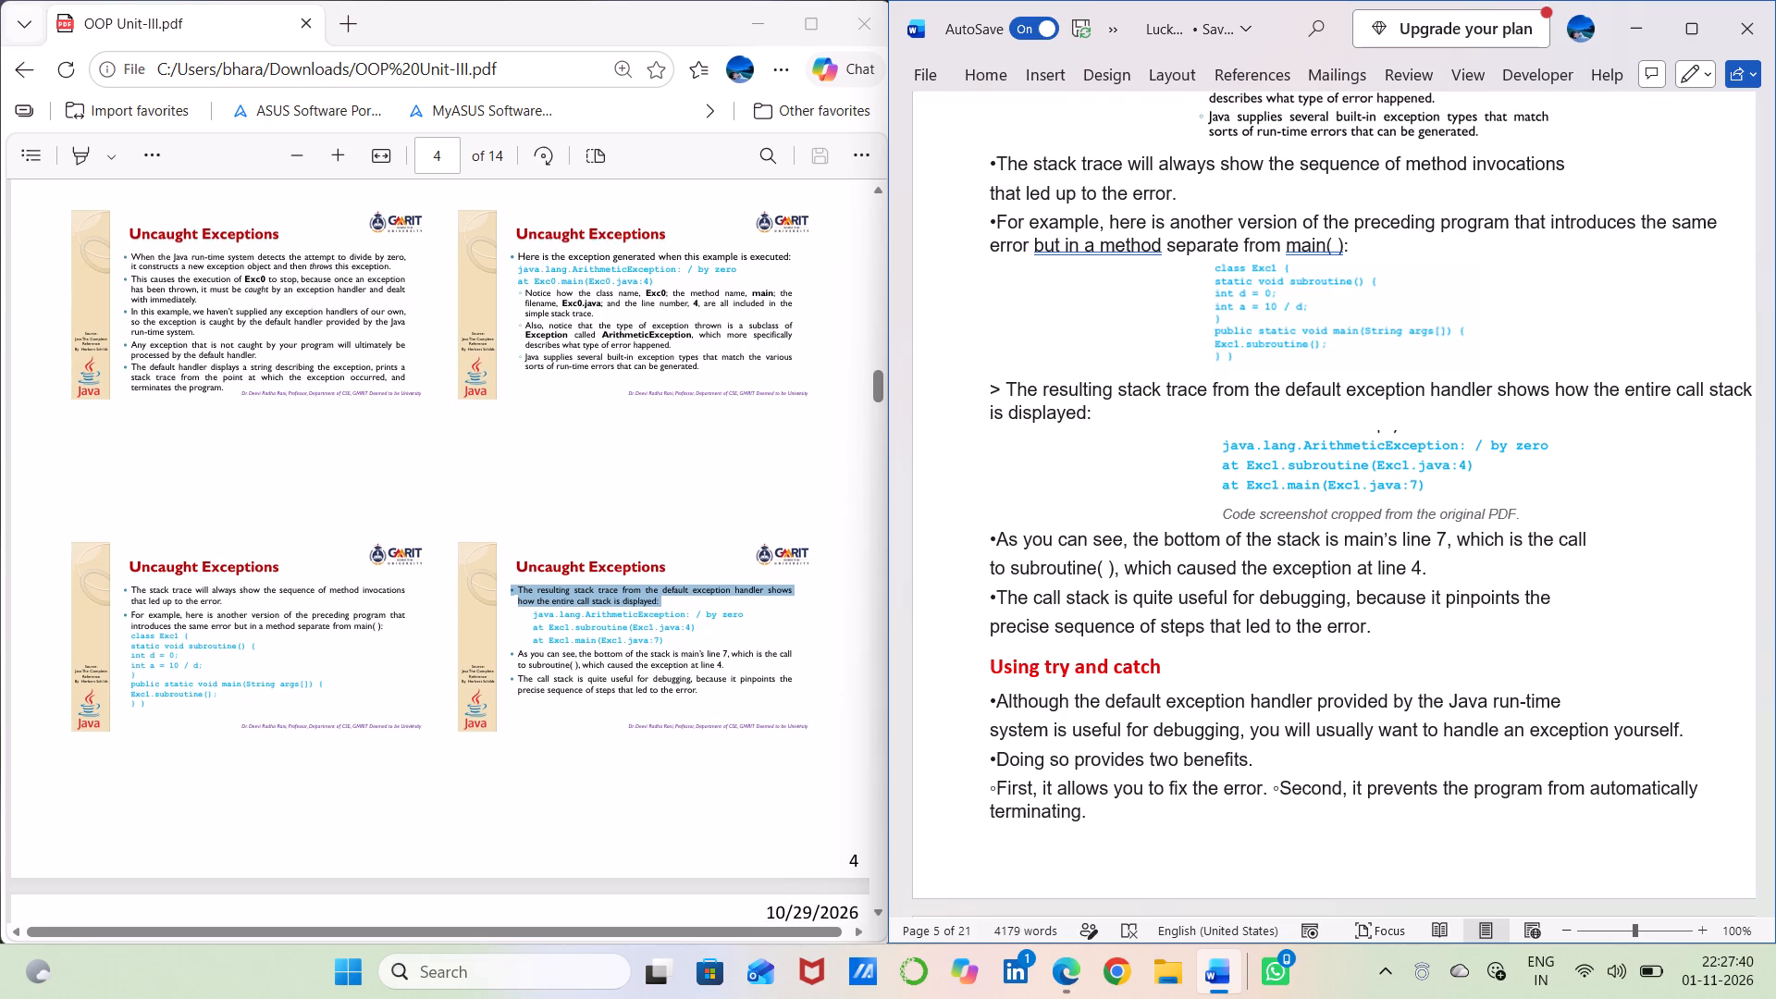
pyautogui.scroll(-1, 677, 760)
pyautogui.click(677, 760)
pyautogui.scroll(-2, 615, 805)
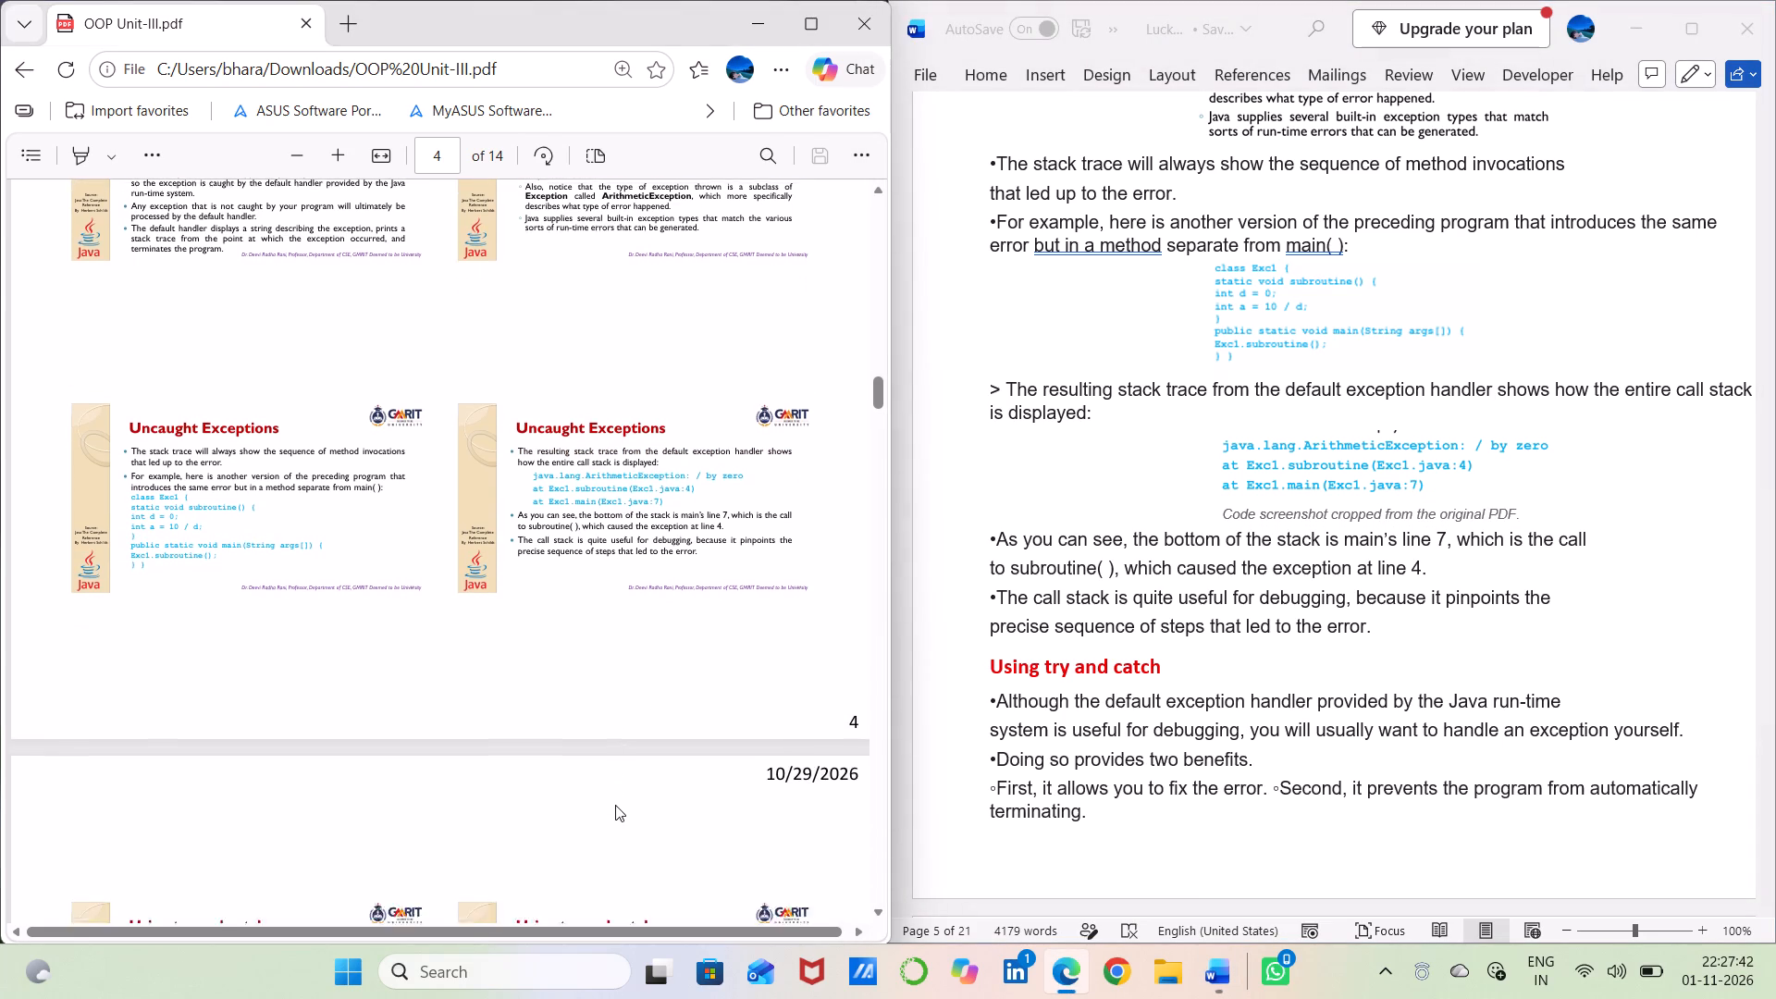
pyautogui.scroll(-3, 615, 805)
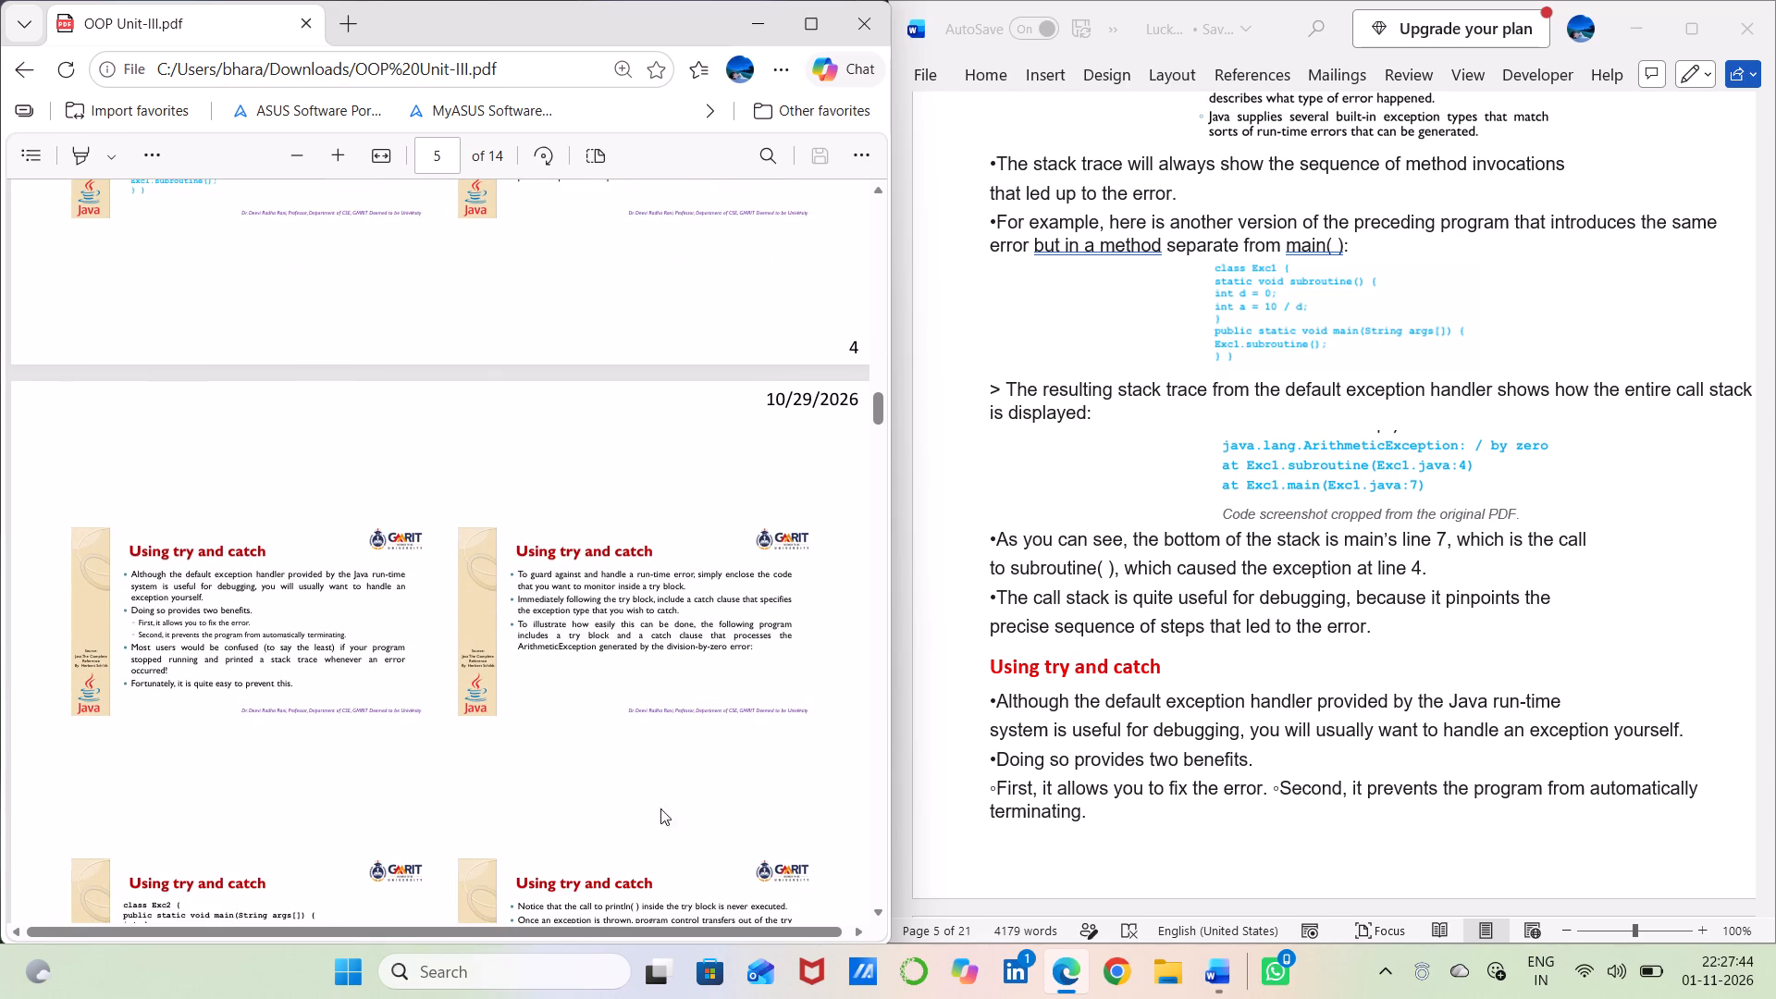
pyautogui.scroll(-3, 514, 794)
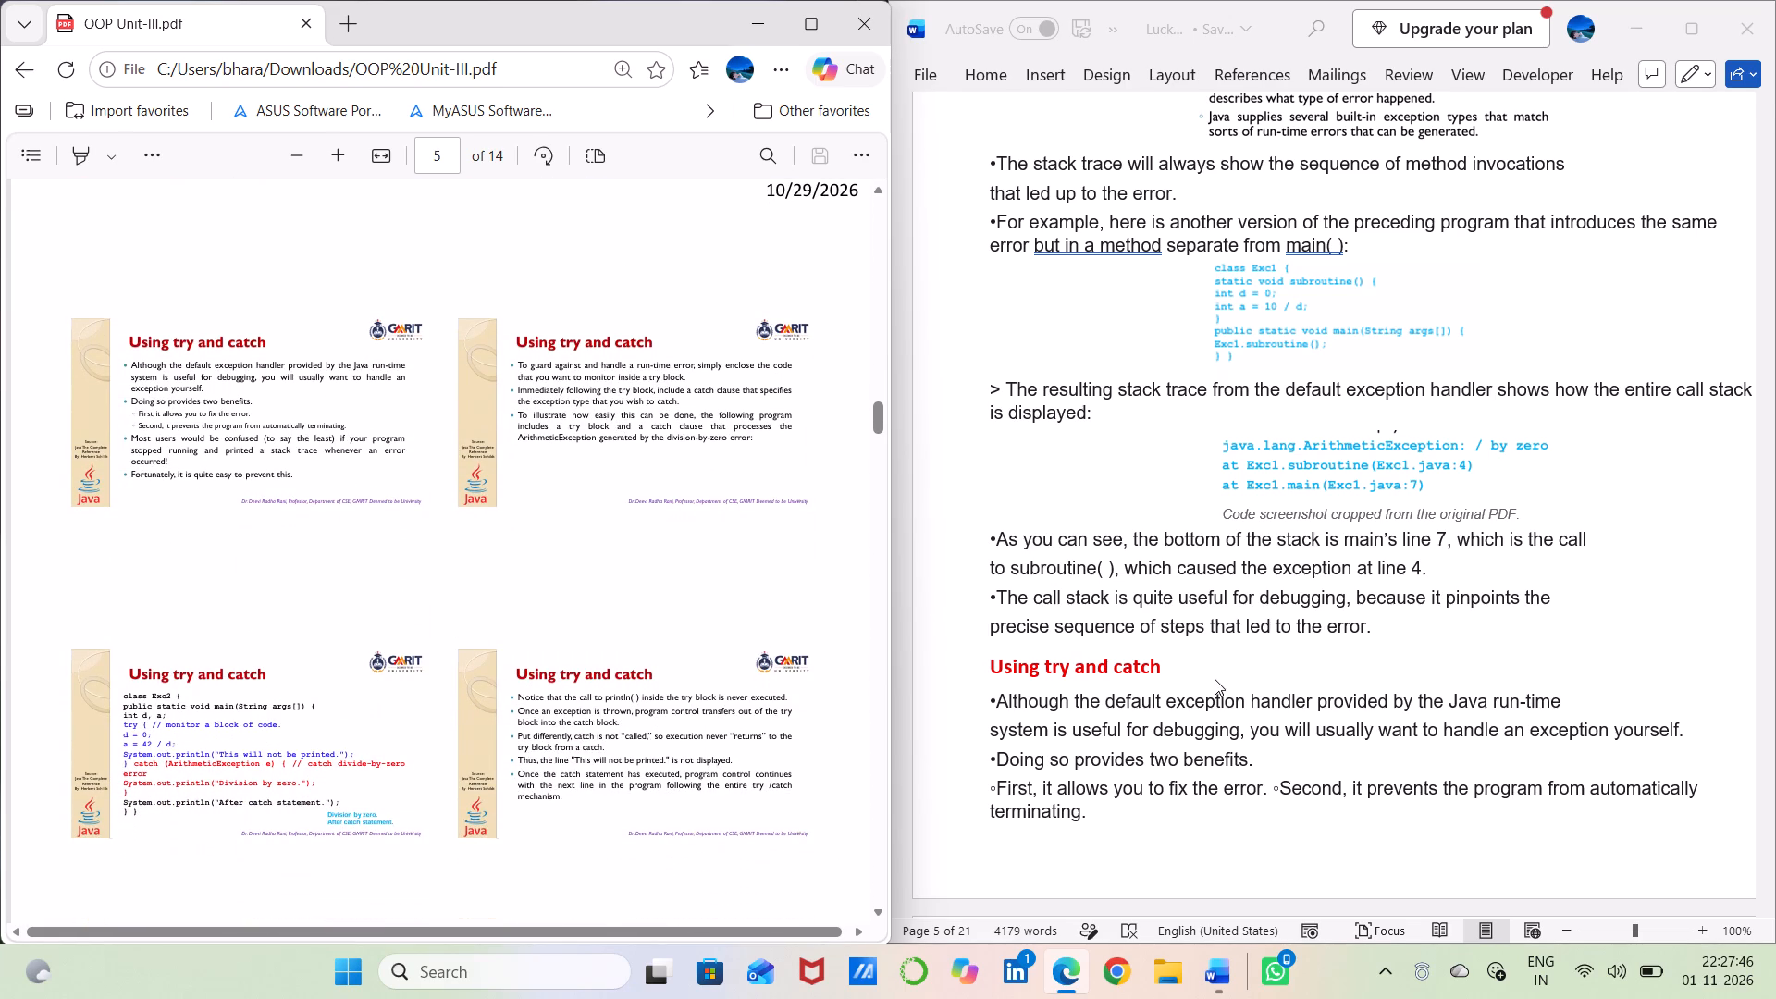
pyautogui.scroll(-1, 1215, 679)
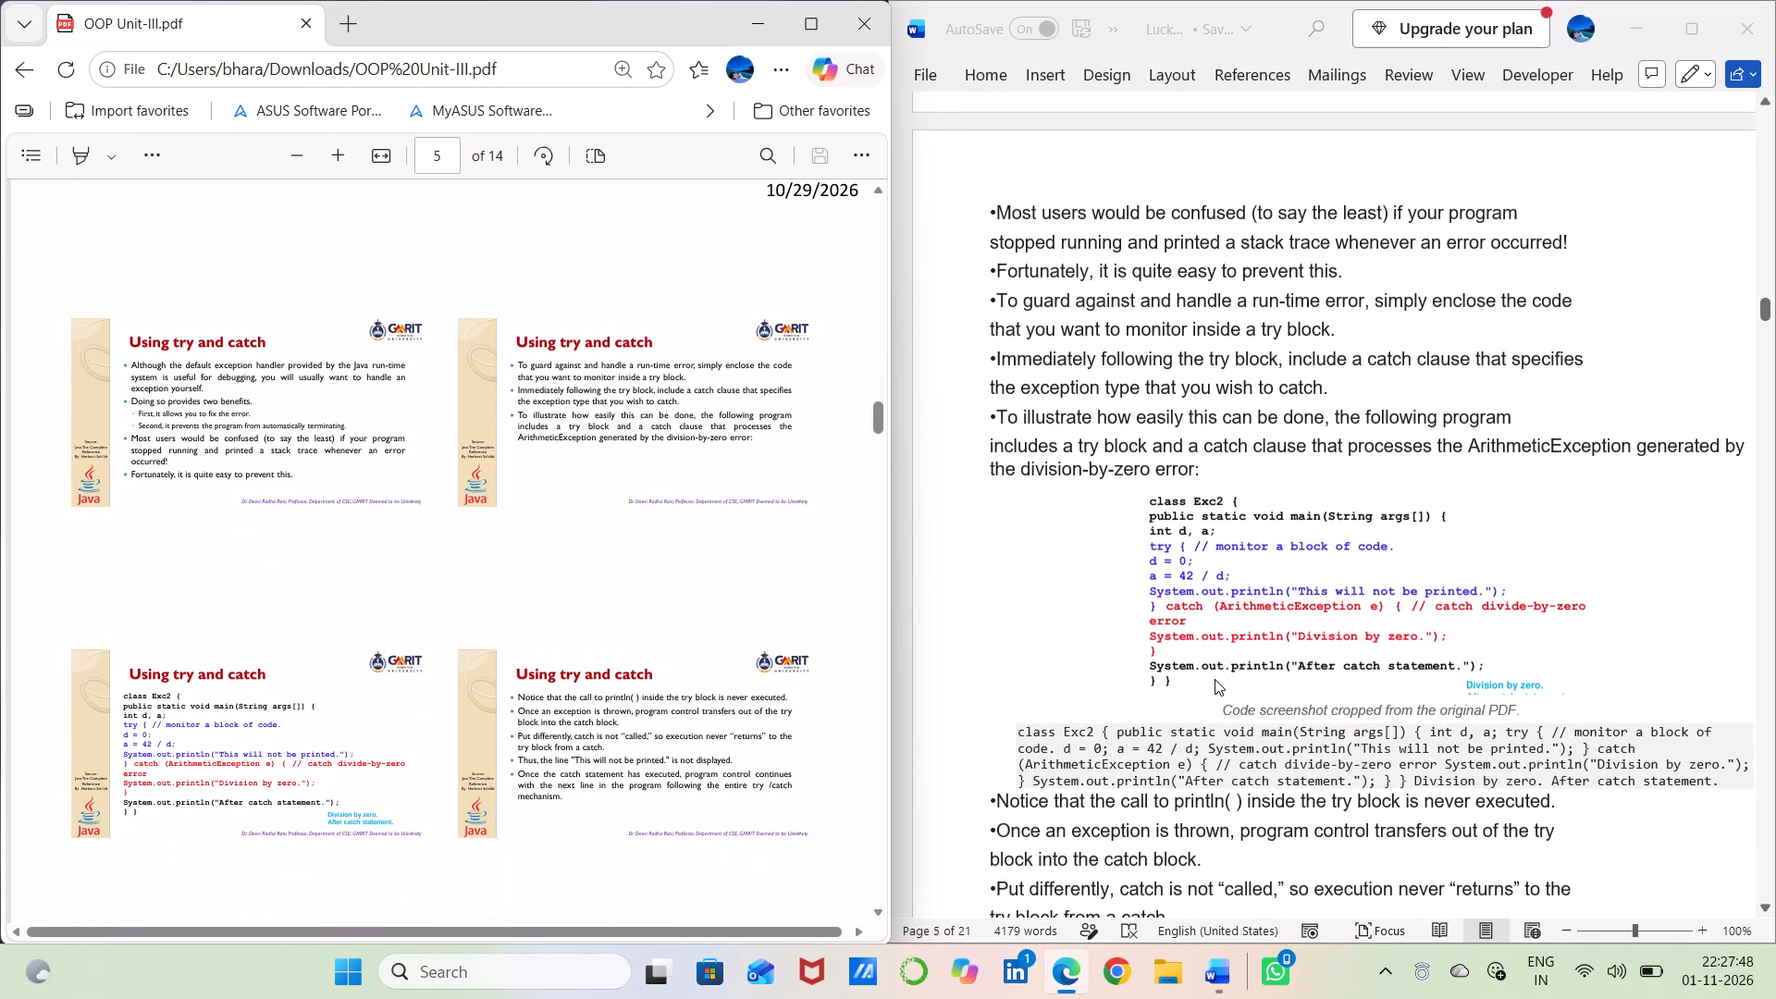
pyautogui.scroll(-1, 1215, 679)
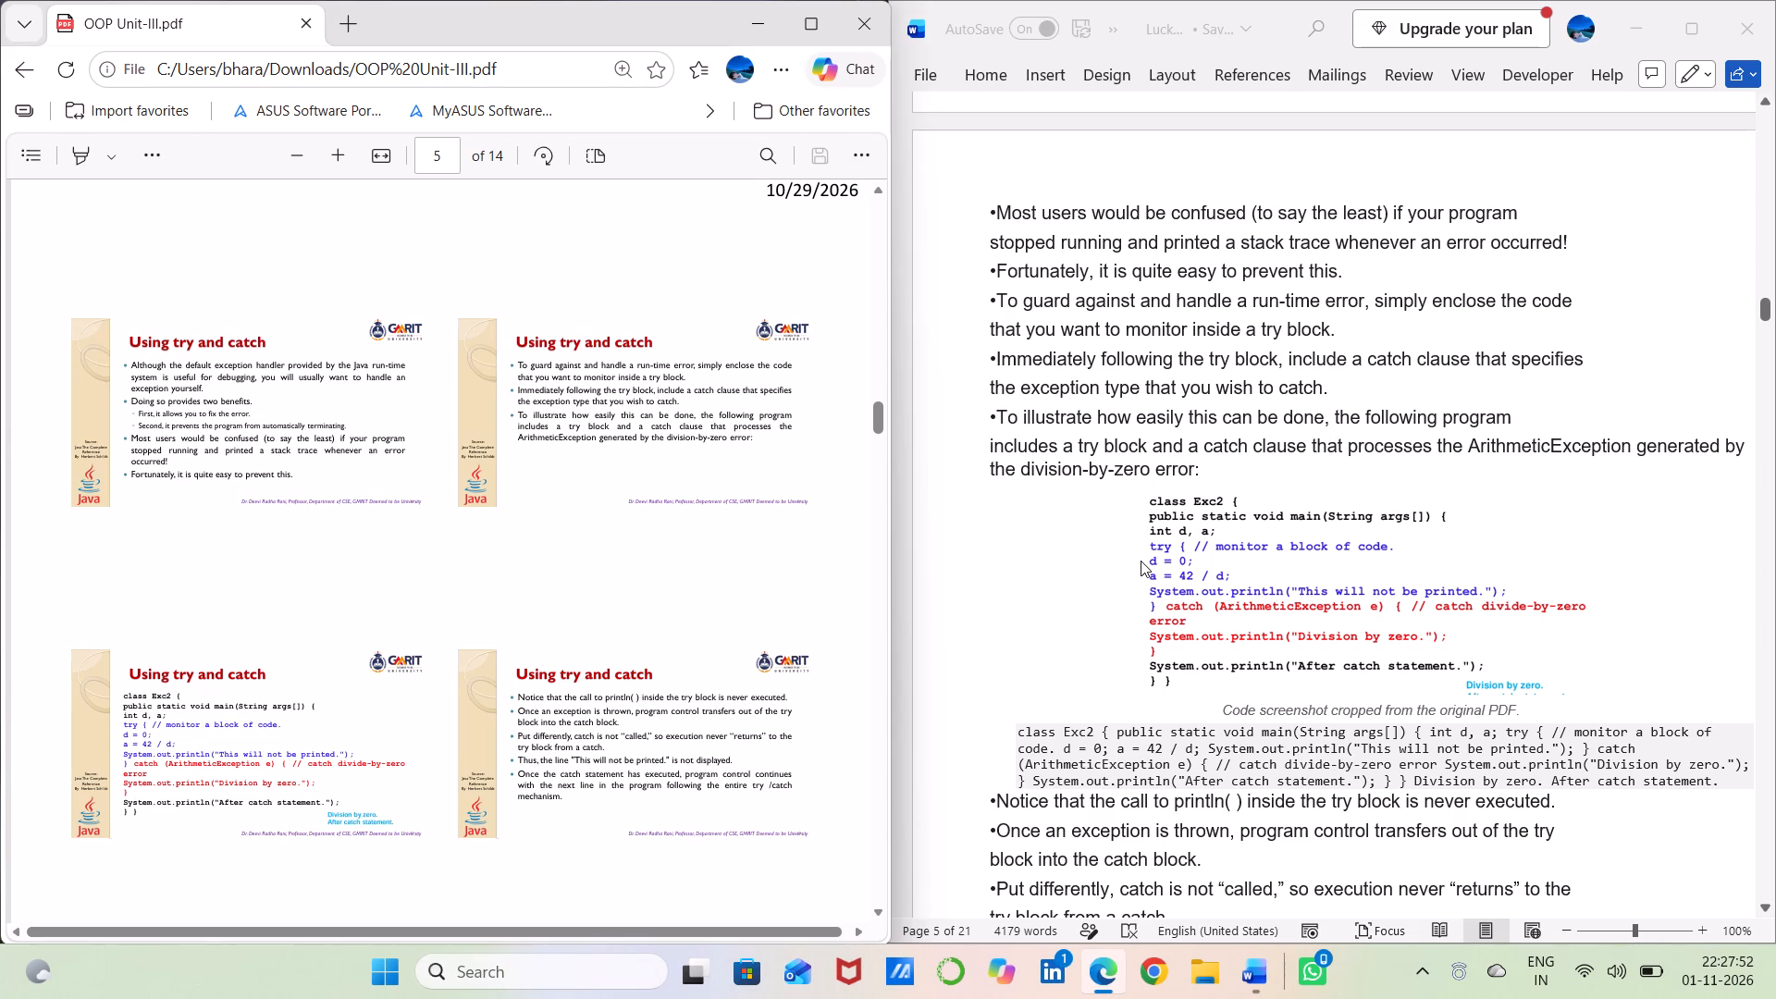
pyautogui.moveTo(1016, 729); pyautogui.dragTo(1212, 771)
pyautogui.moveTo(1009, 728); pyautogui.dragTo(1422, 761)
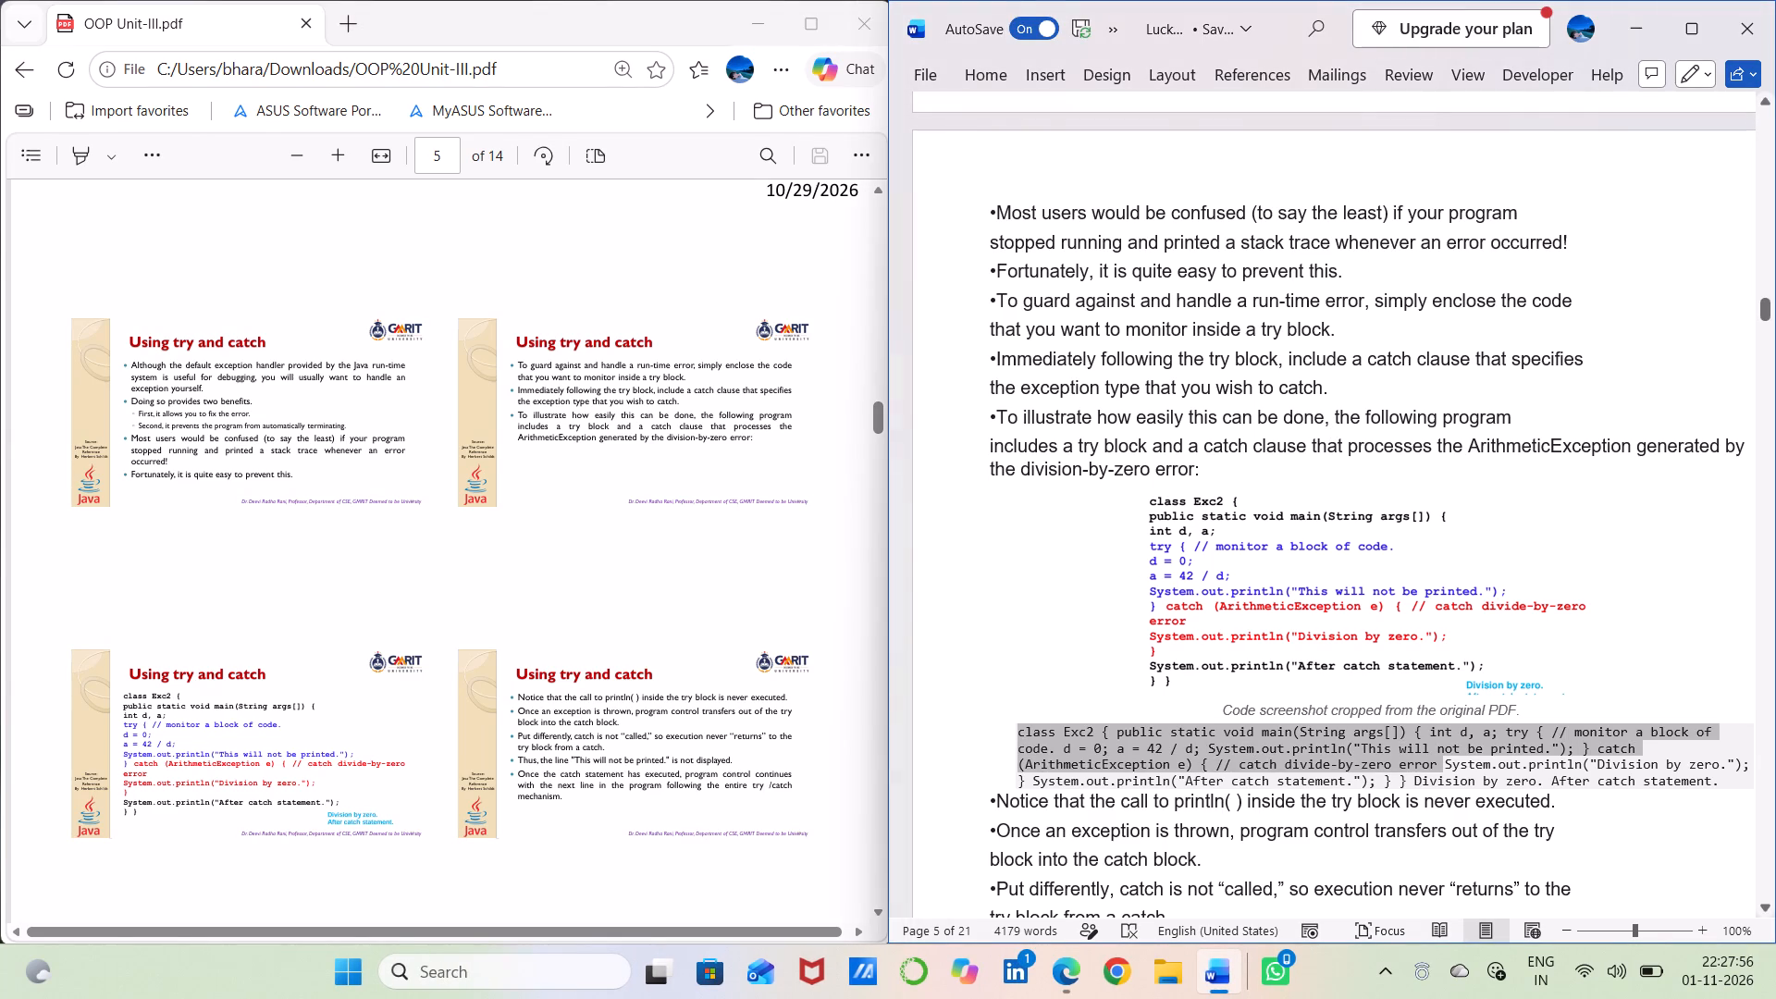
pyautogui.moveTo(1422, 761); pyautogui.dragTo(1745, 789)
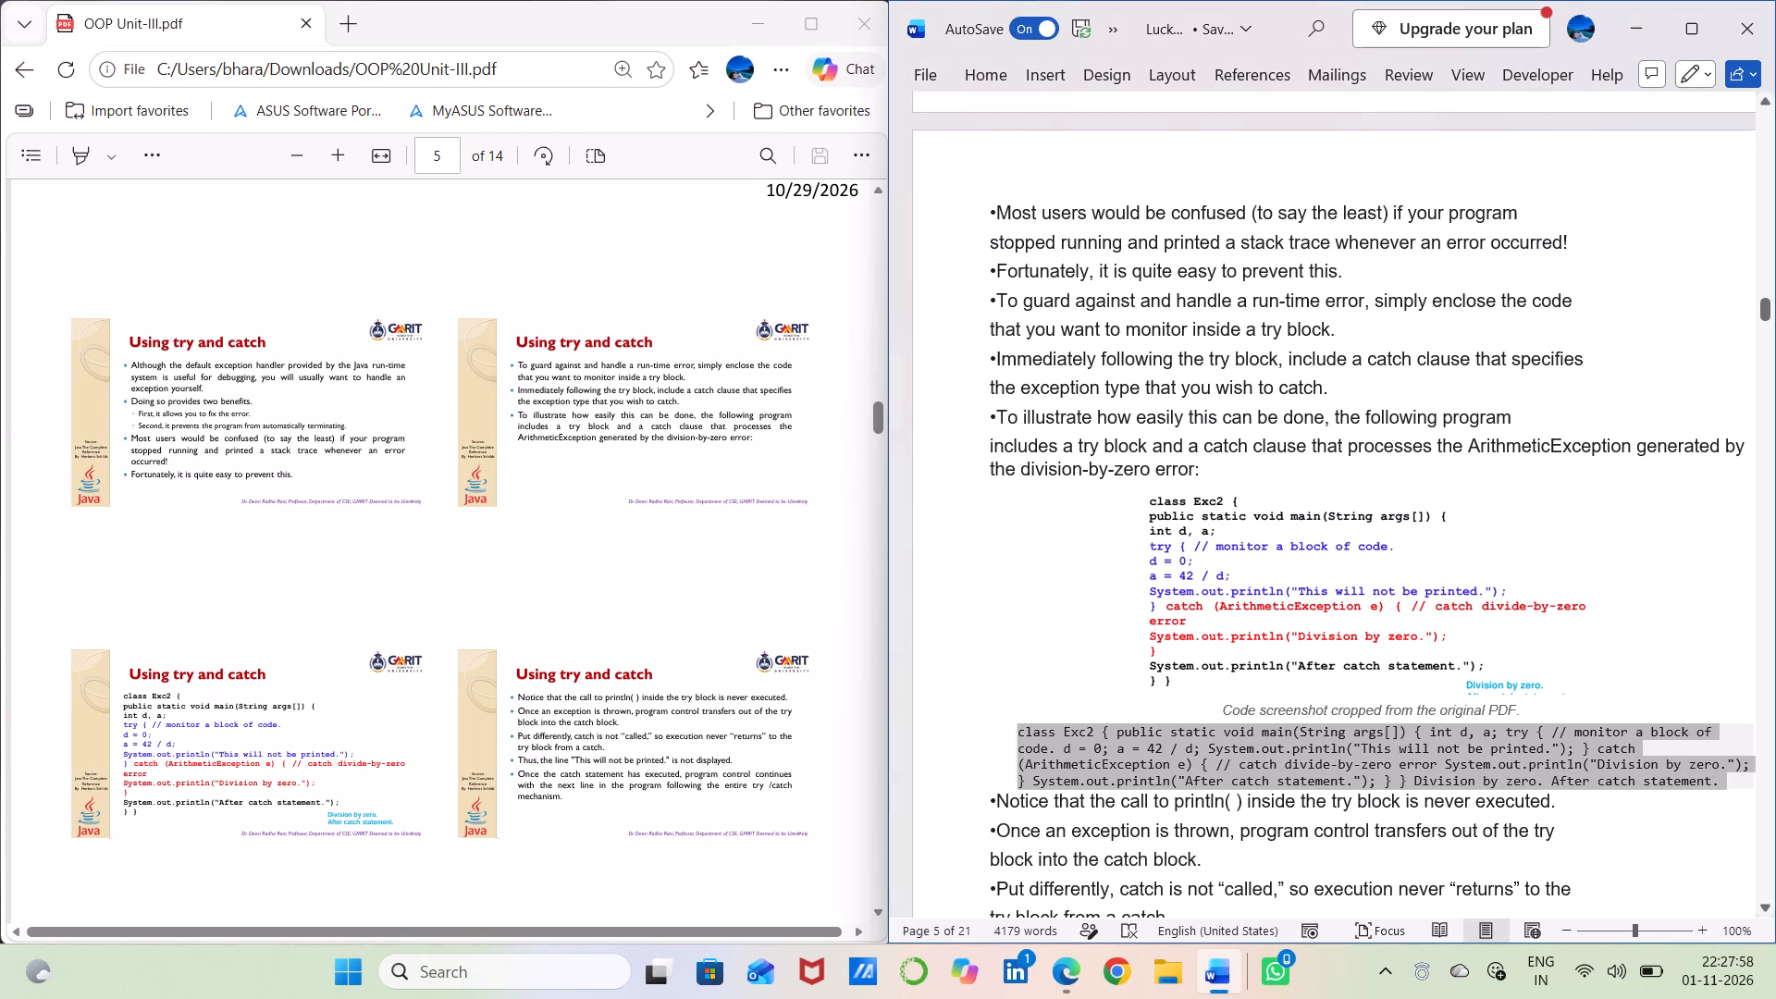
pyautogui.moveTo(1745, 789); pyautogui.dragTo(1775, 789)
pyautogui.hotkey('ctrl', 'x')
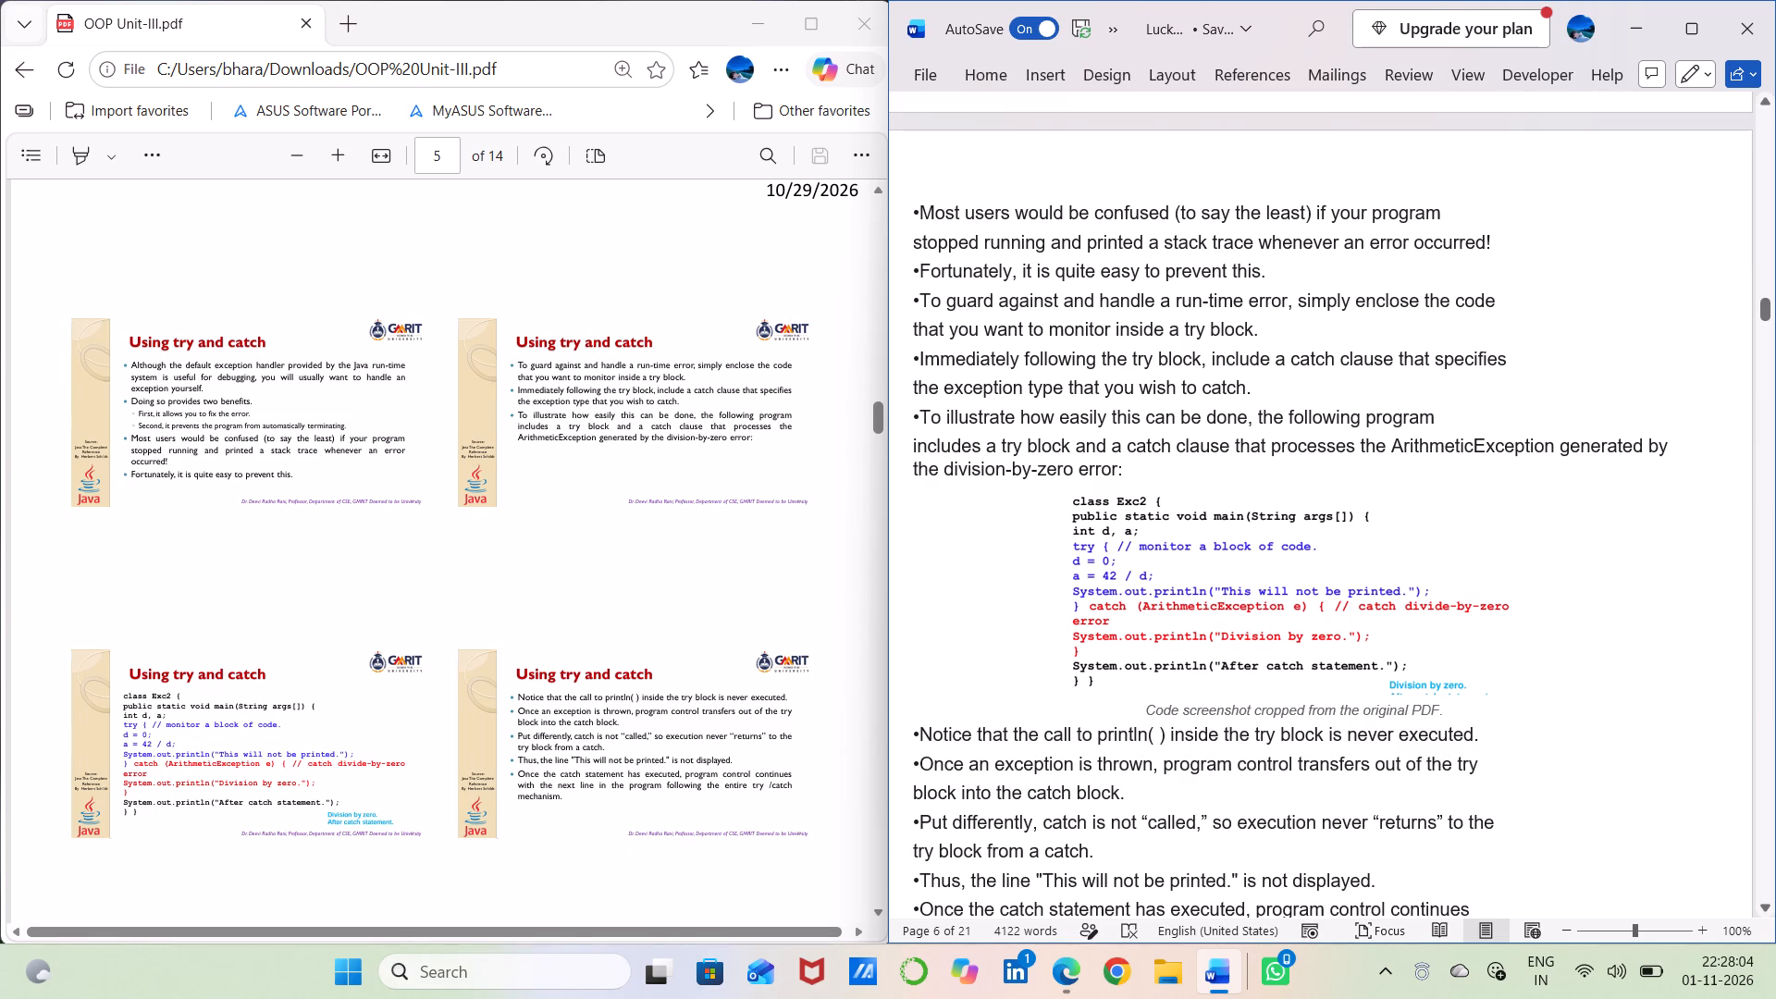
# Cut the caption 'Code screenshot cropped from the original PDF.' below the Exc2 code picture.
pyautogui.moveTo(1145, 707); pyautogui.dragTo(1540, 719)
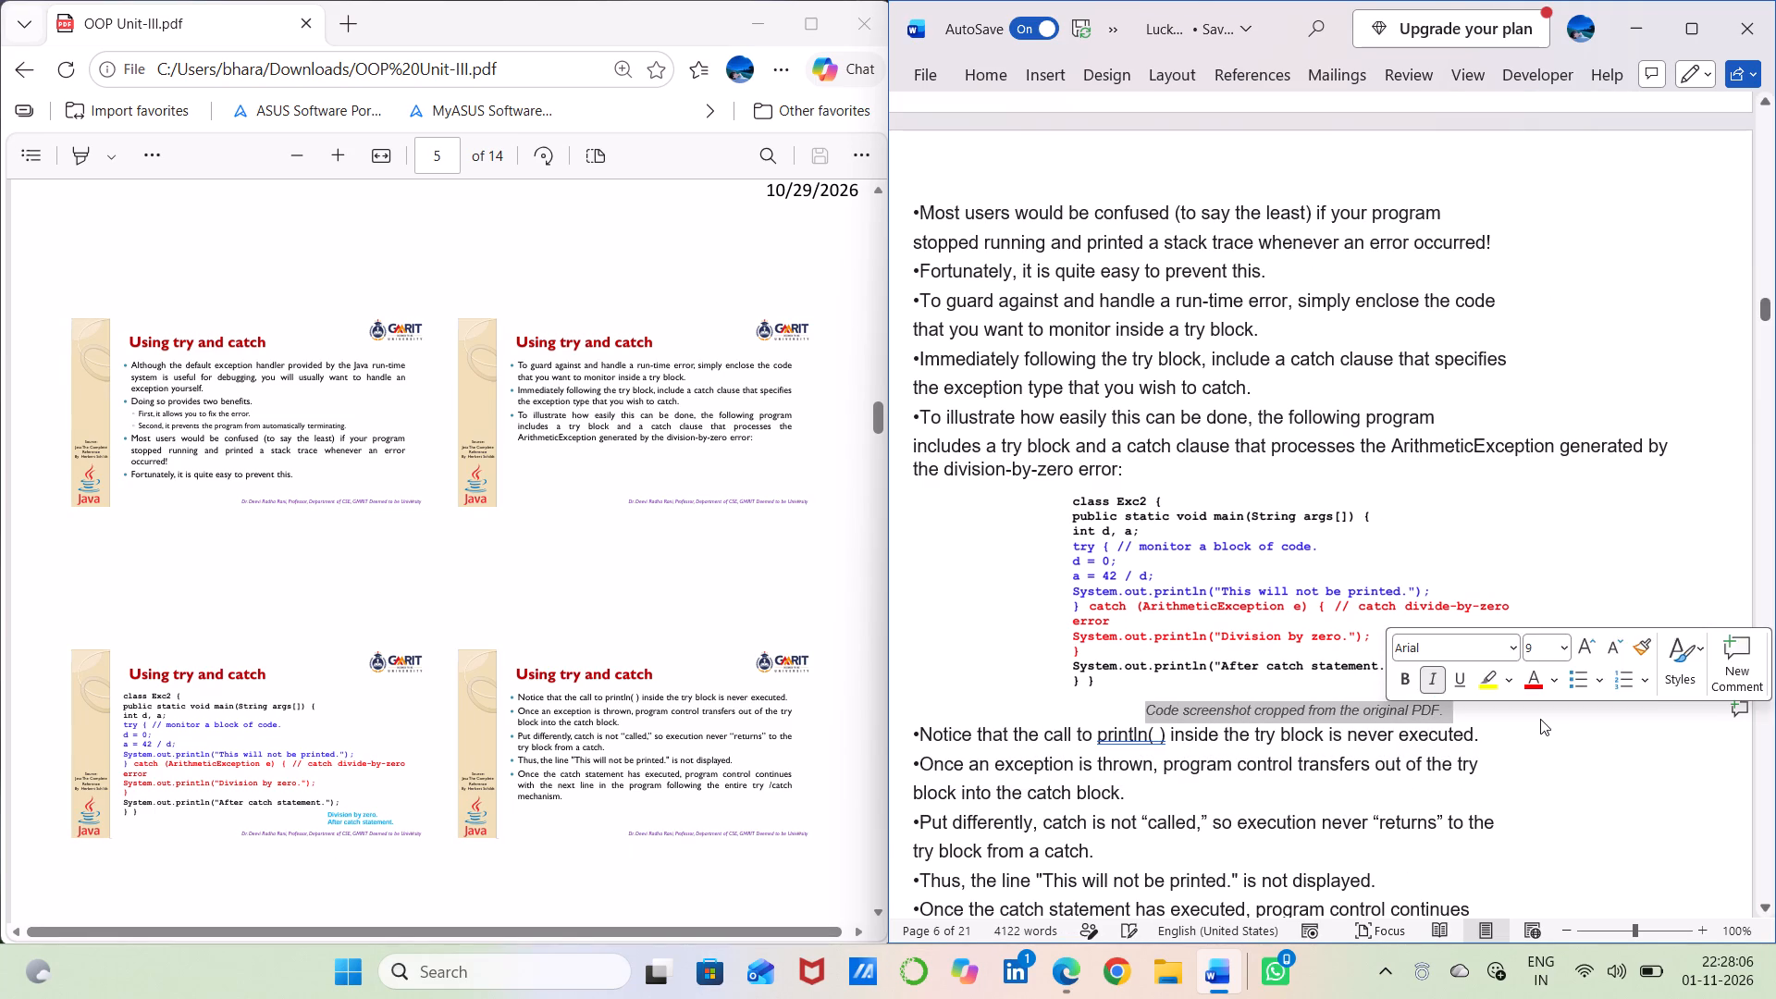
pyautogui.hotkey('ctrl', 'x')
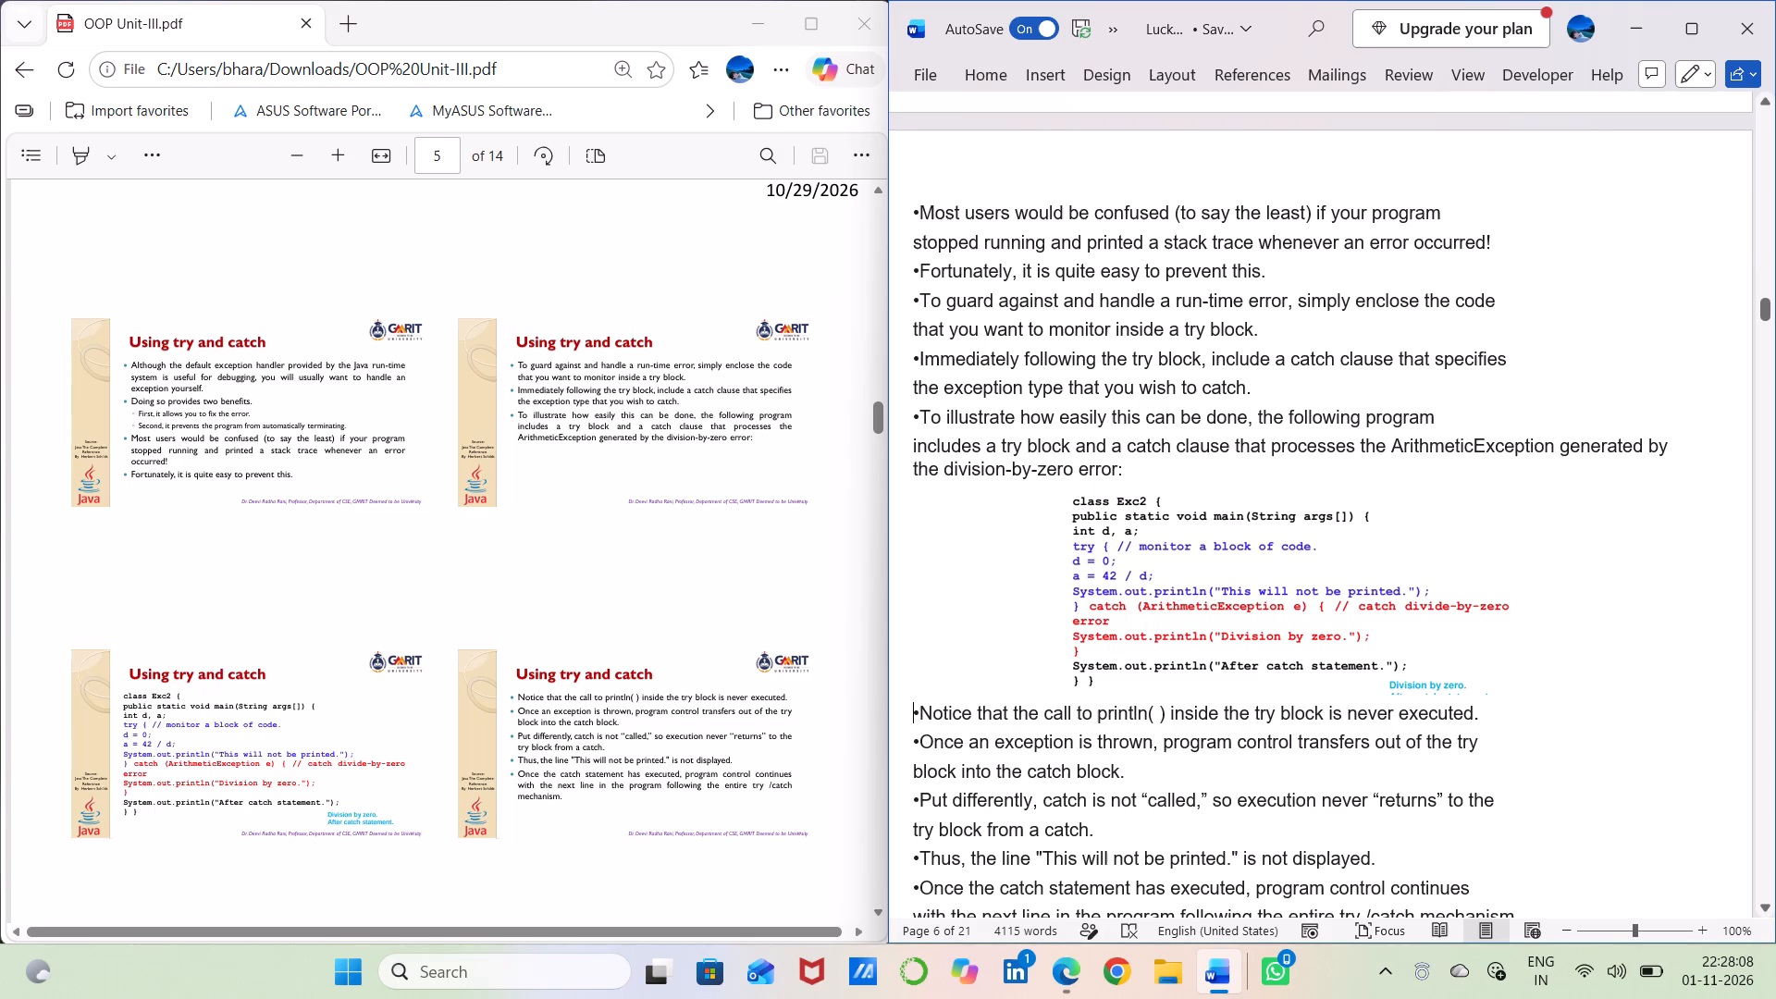
# Compare the rest of the Using try and catch section, including the HandleError code picture, with pages 5 and 6 of the PDF.
pyautogui.keyDown('ctrl'); pyautogui.scroll(-3, 954, 647); pyautogui.keyUp('ctrl')
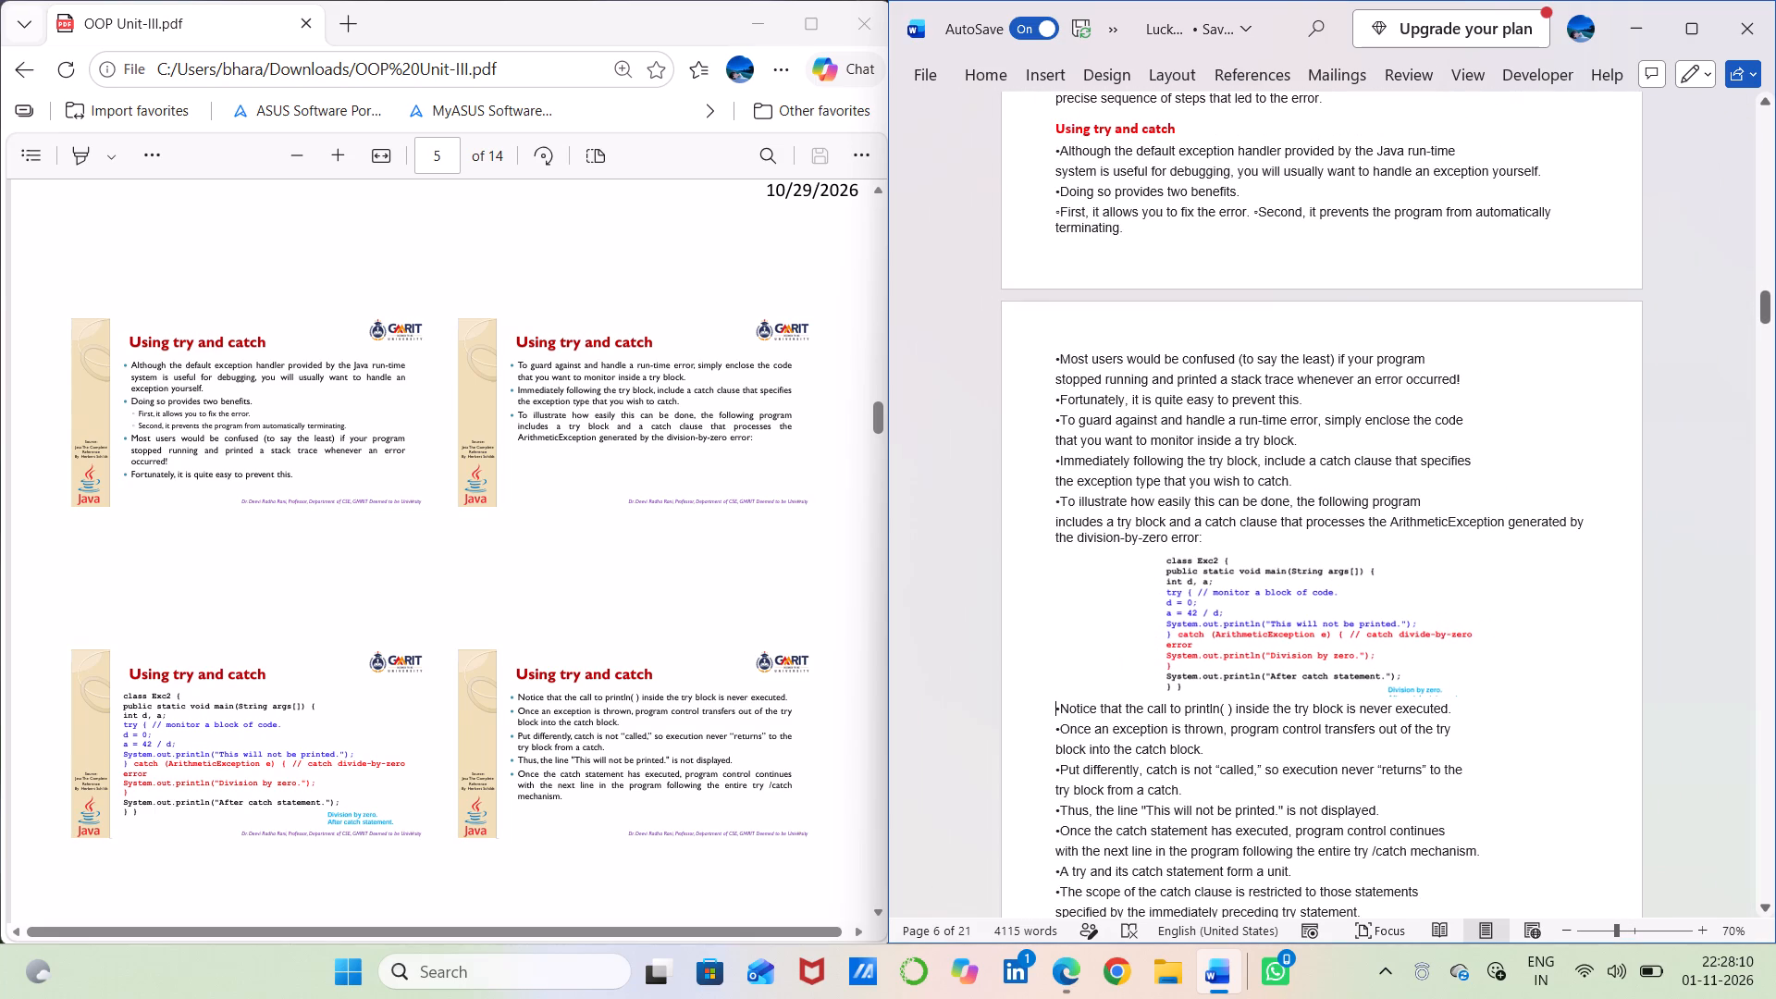
pyautogui.scroll(-1, 1116, 625)
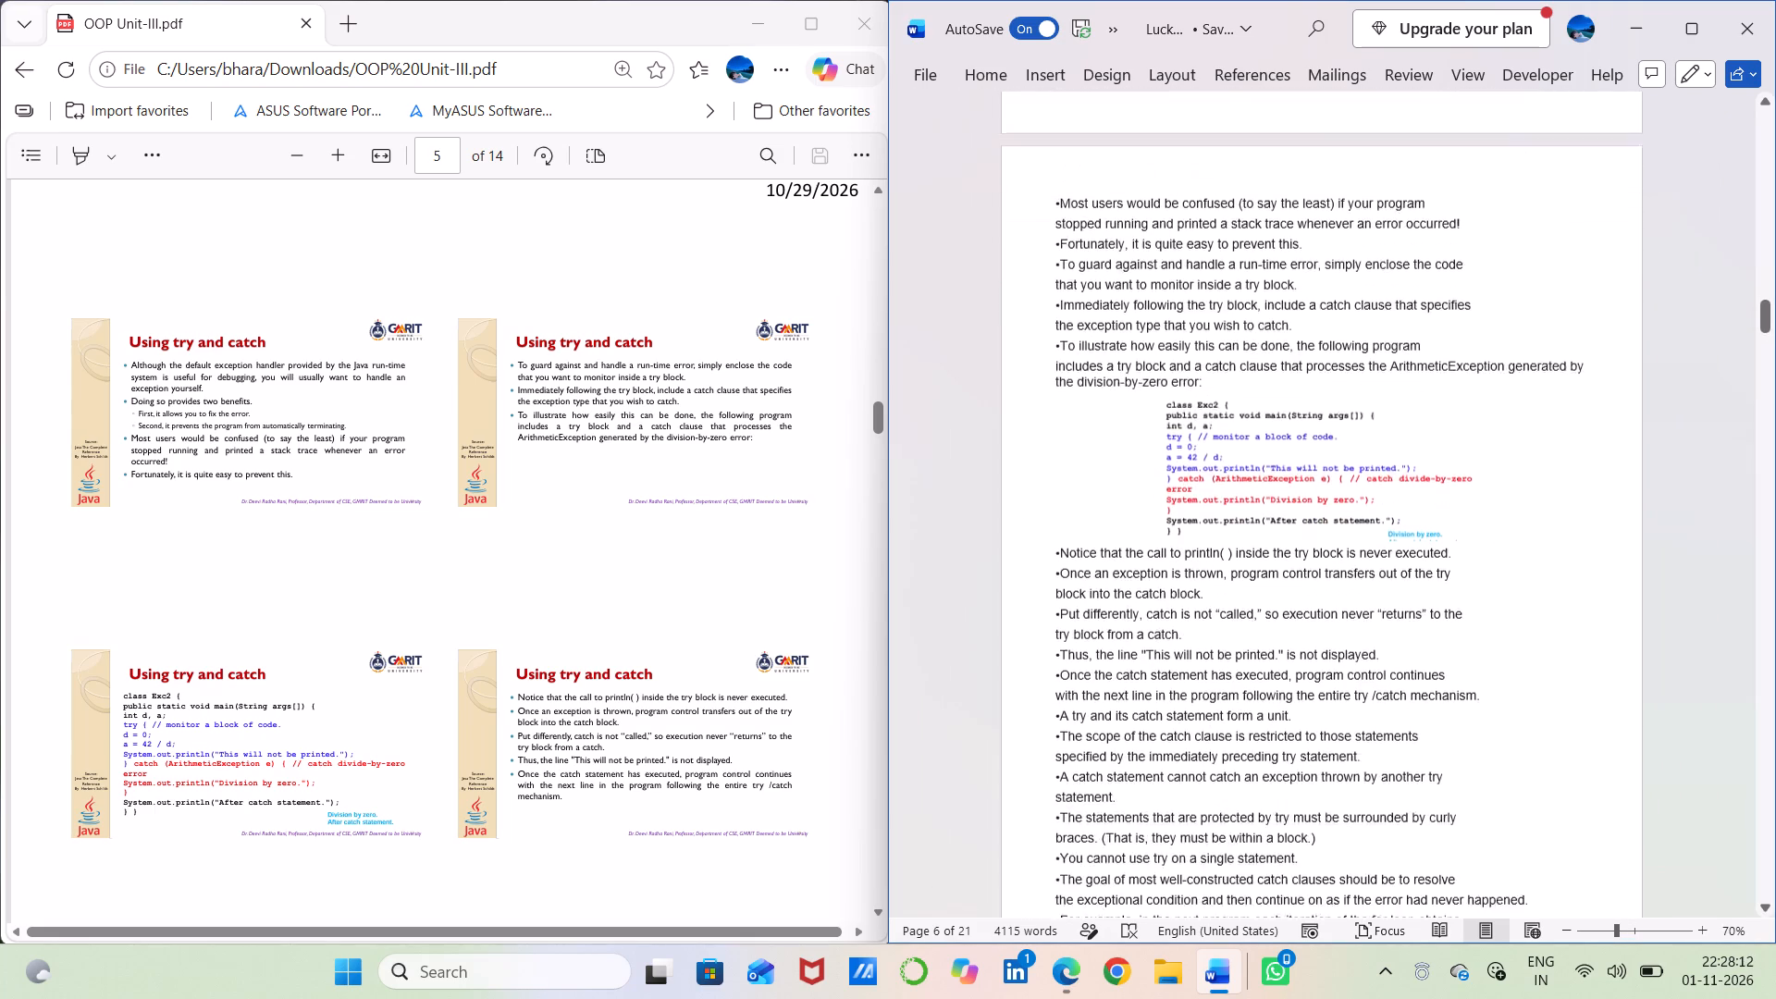
pyautogui.scroll(-1, 1116, 625)
pyautogui.scroll(-2, 573, 715)
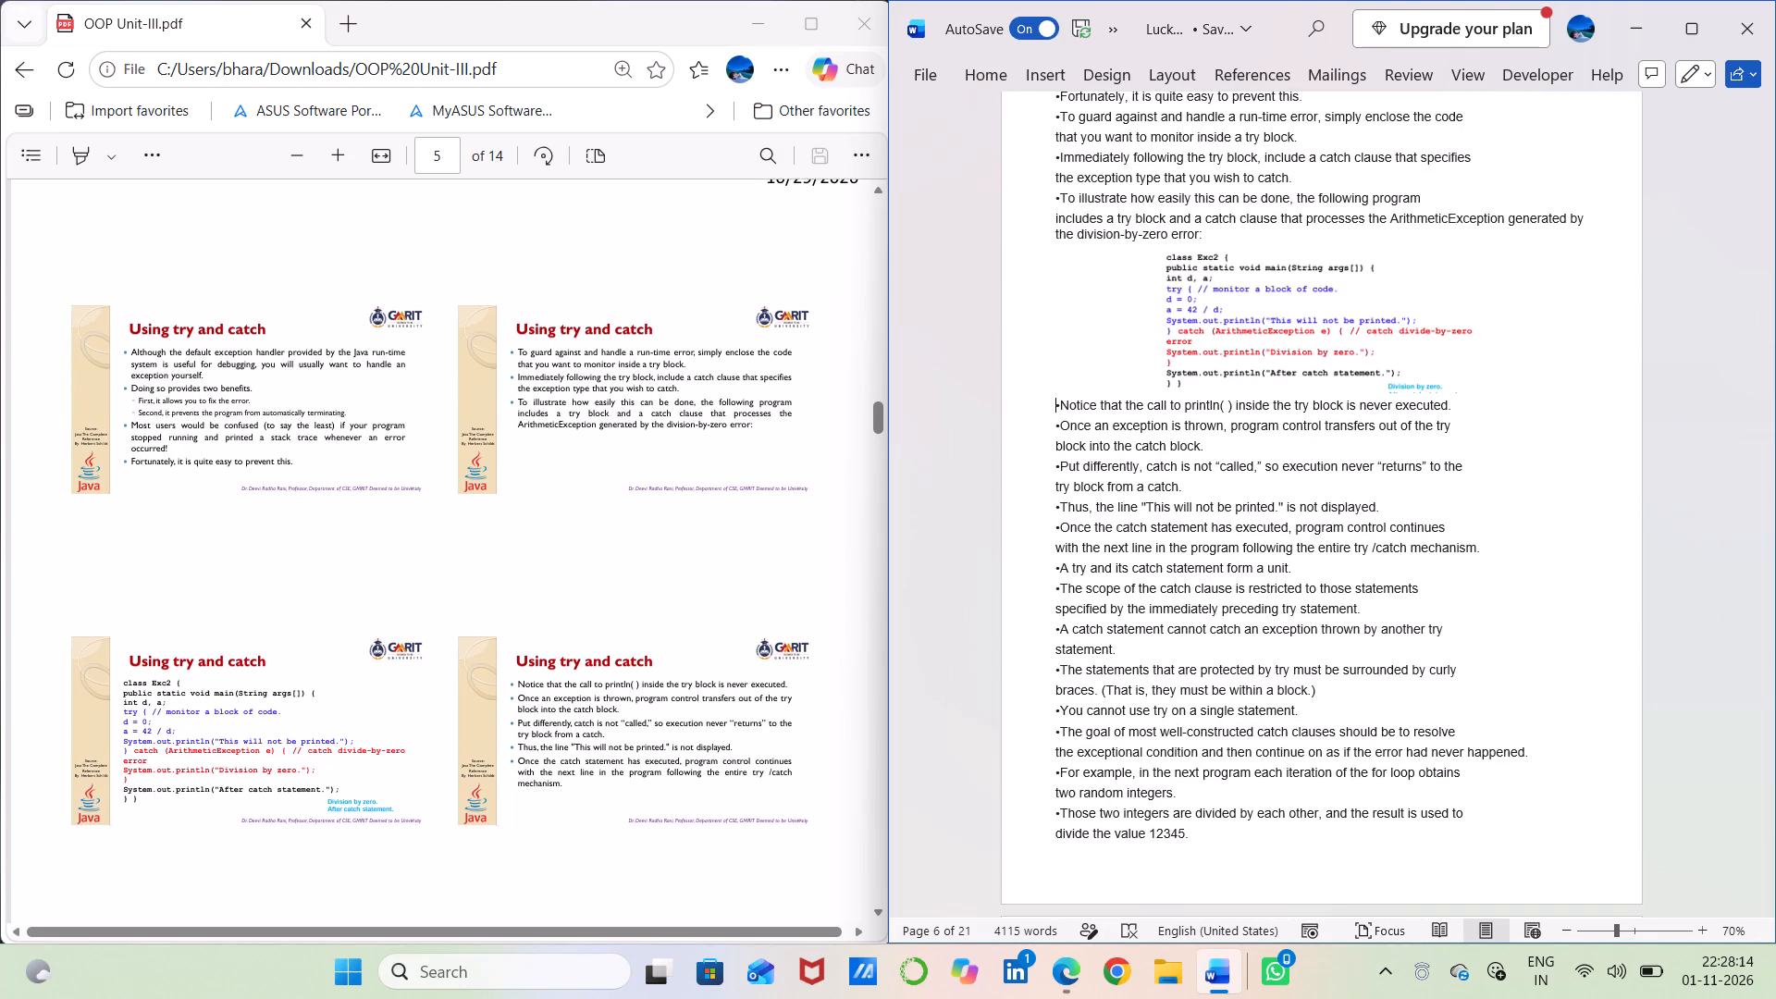
pyautogui.scroll(-3, 573, 715)
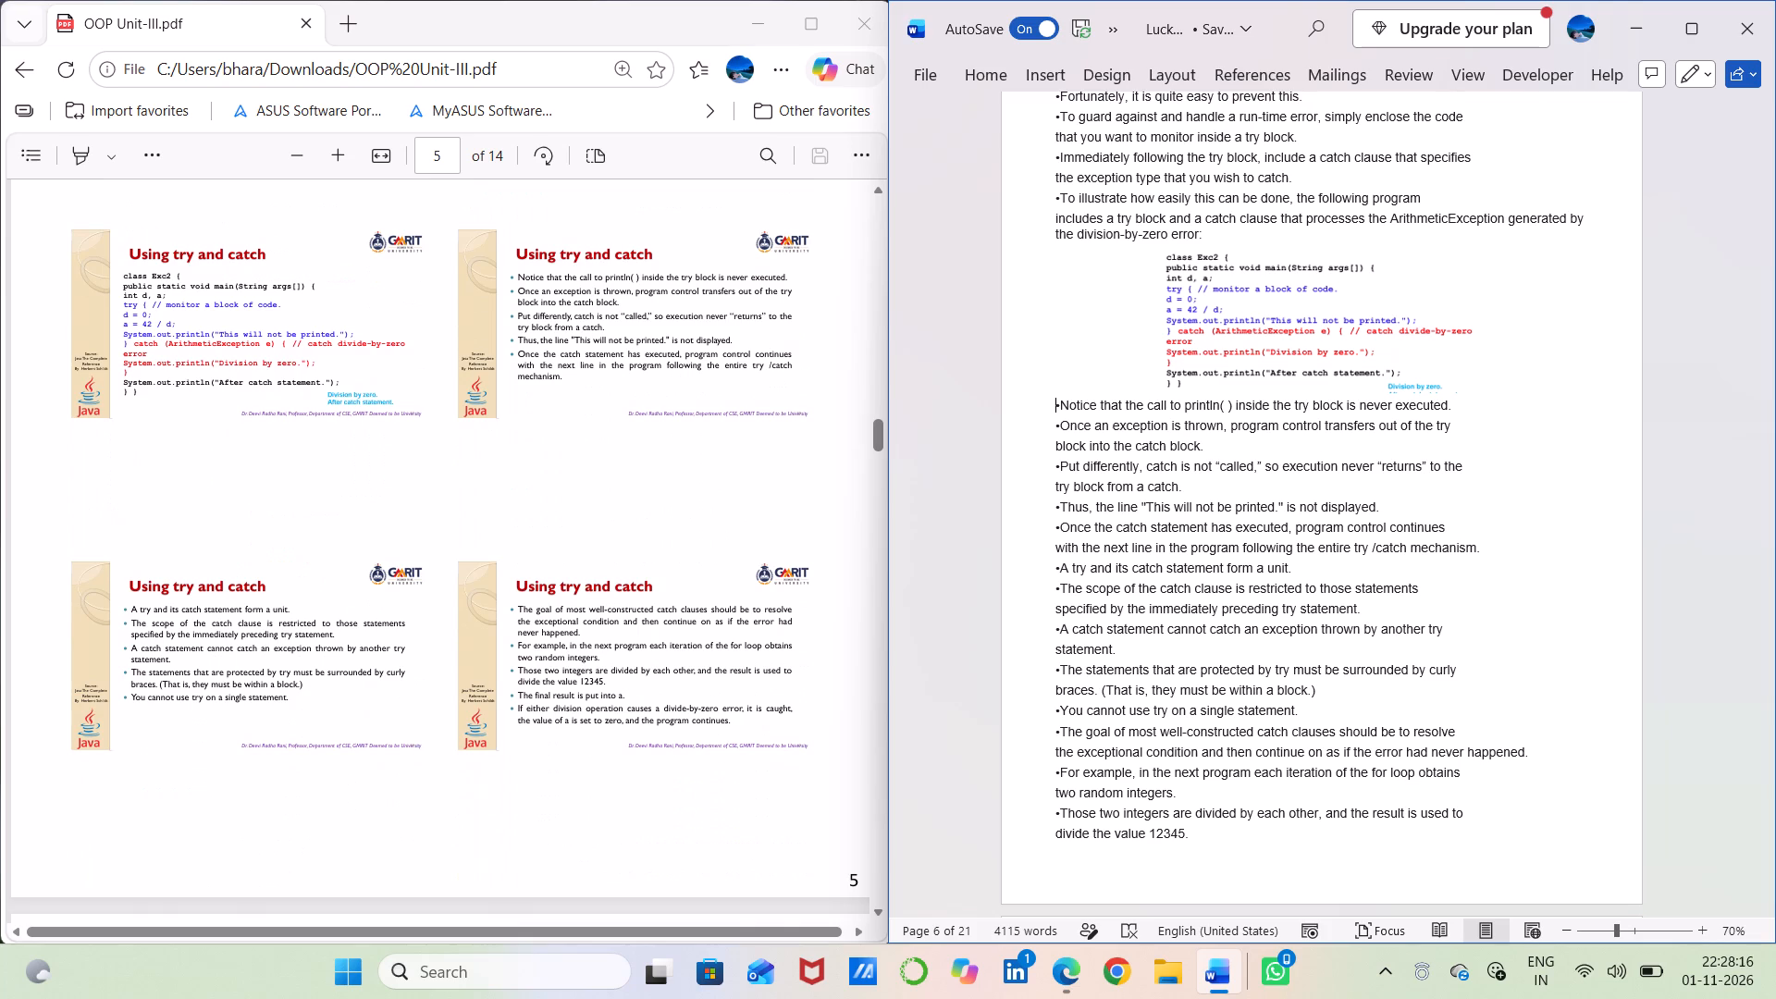
pyautogui.scroll(-2, 1203, 688)
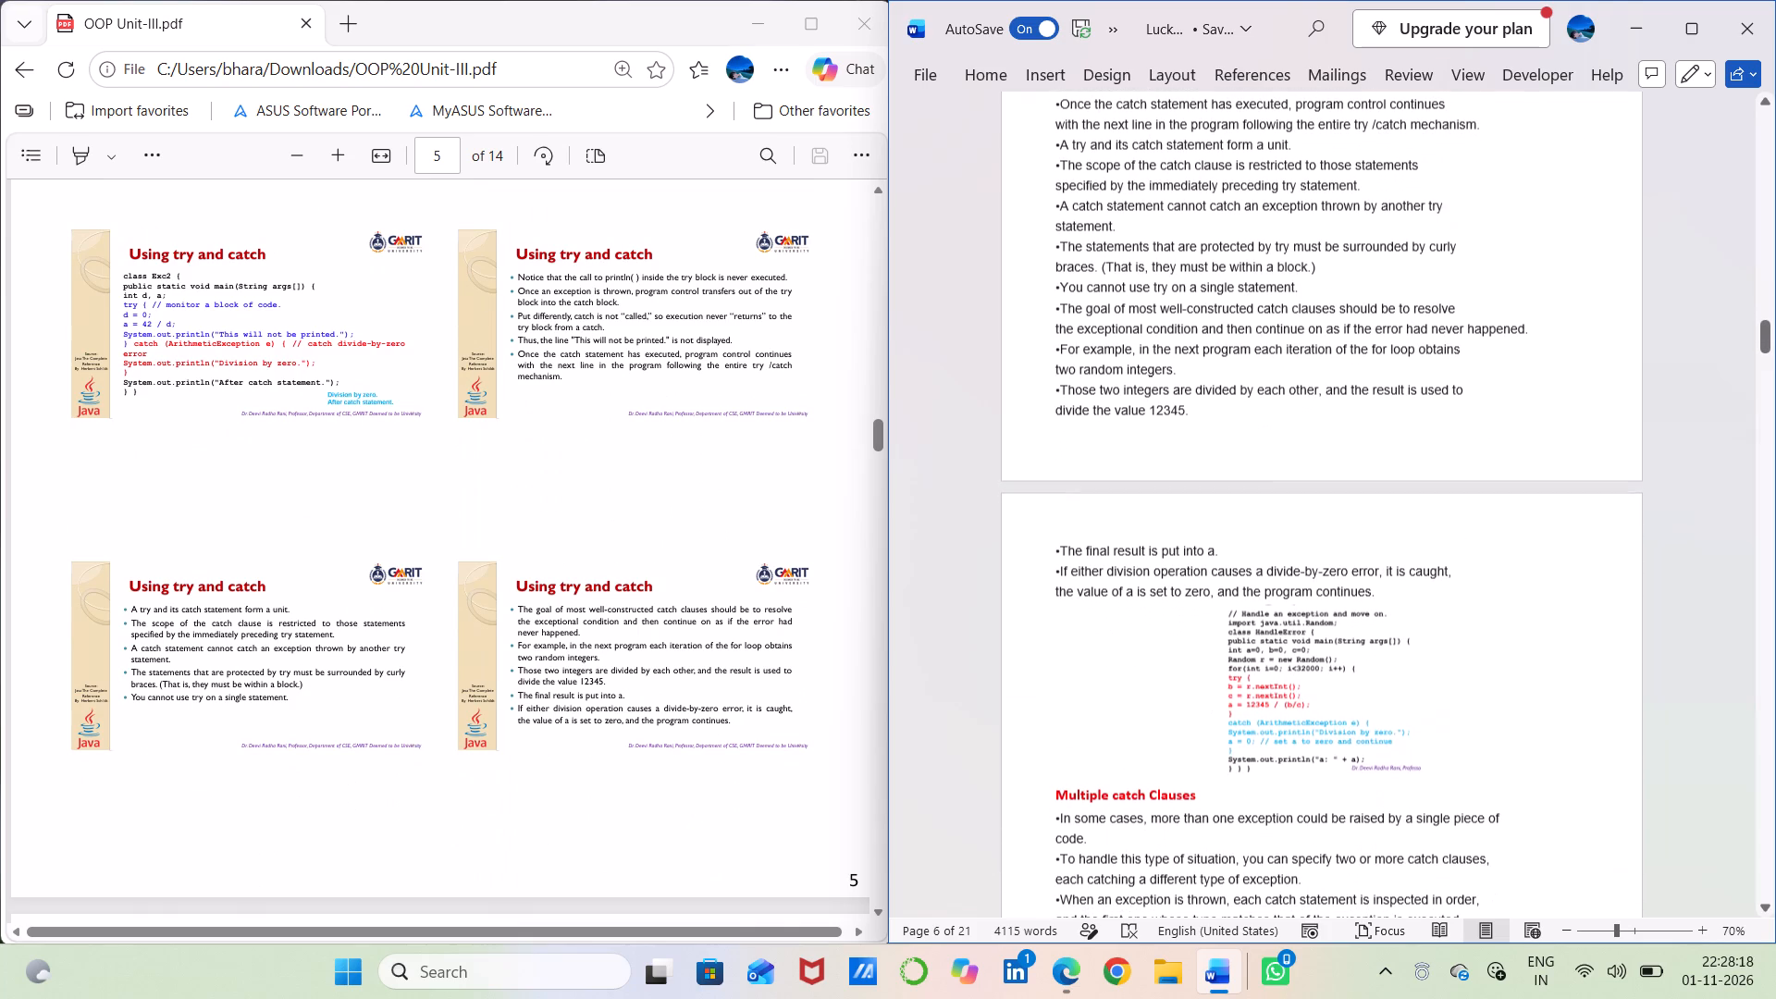
pyautogui.scroll(-6, 685, 787)
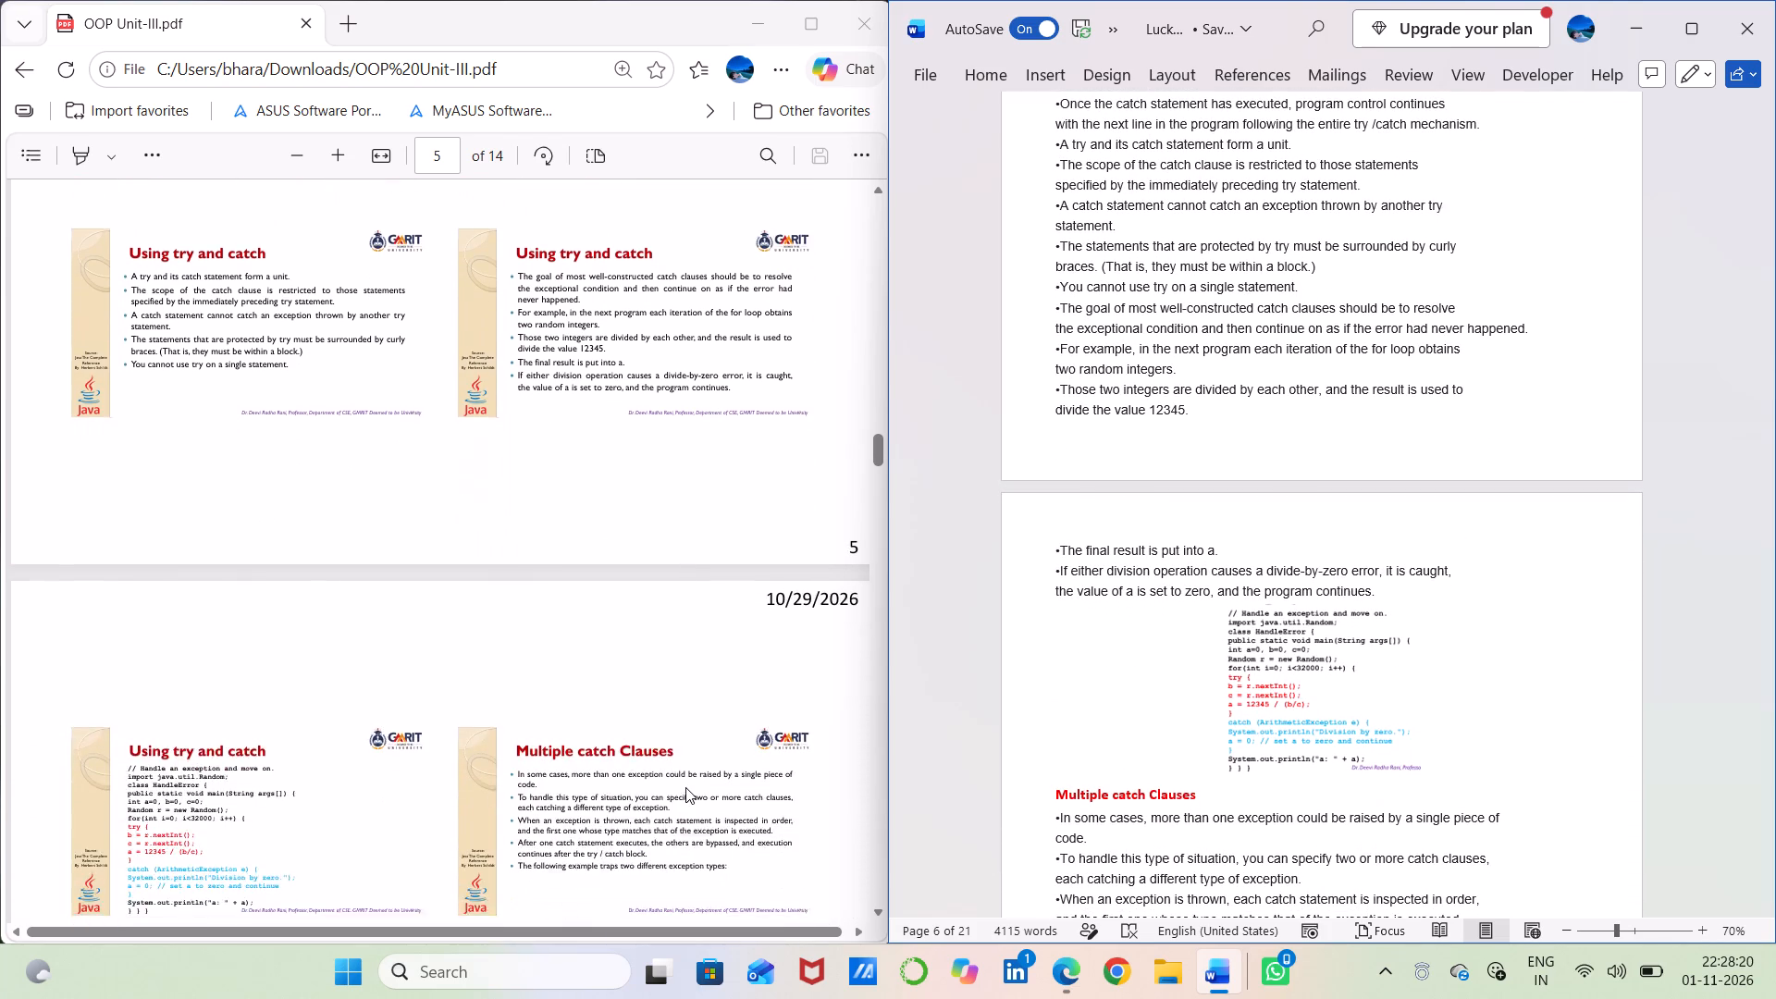
pyautogui.scroll(-1, 685, 787)
pyautogui.scroll(-1, 1038, 734)
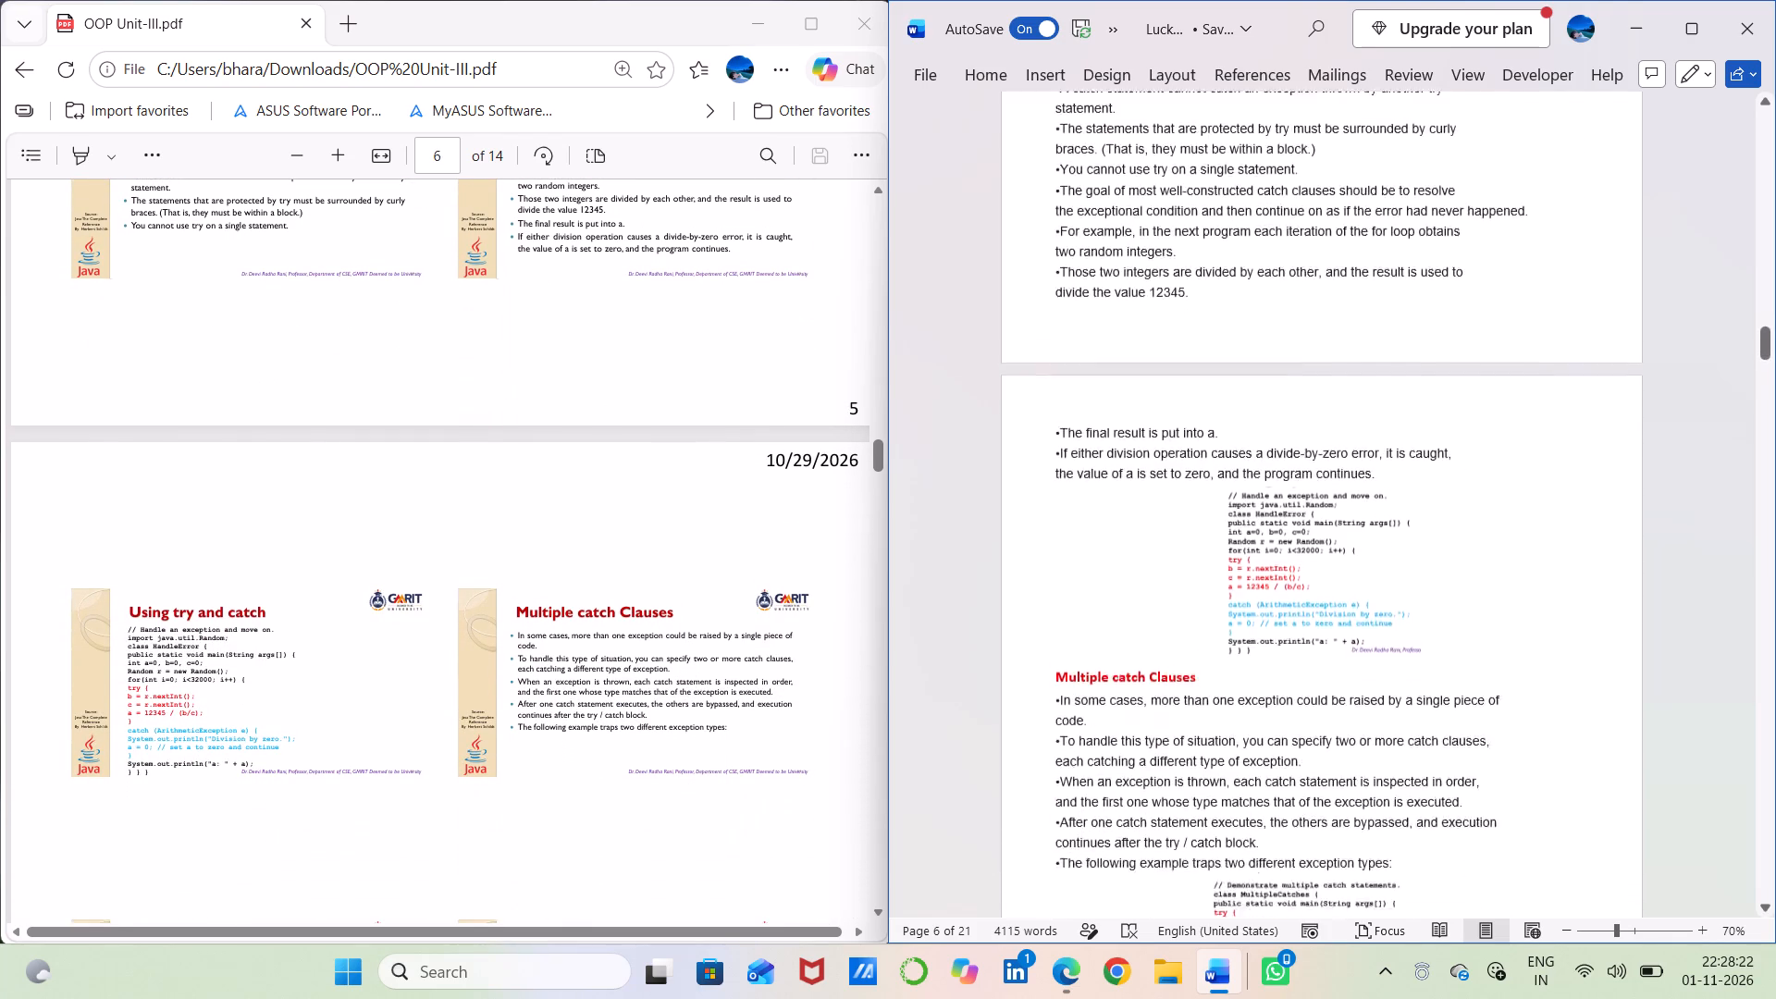
# Compare the Multiple catch Clauses section, with its MultipleCatches and SuperSubCatch code pictures, against pages 6 and 7 of the PDF.
pyautogui.scroll(-1, 1038, 734)
pyautogui.scroll(-2, 611, 774)
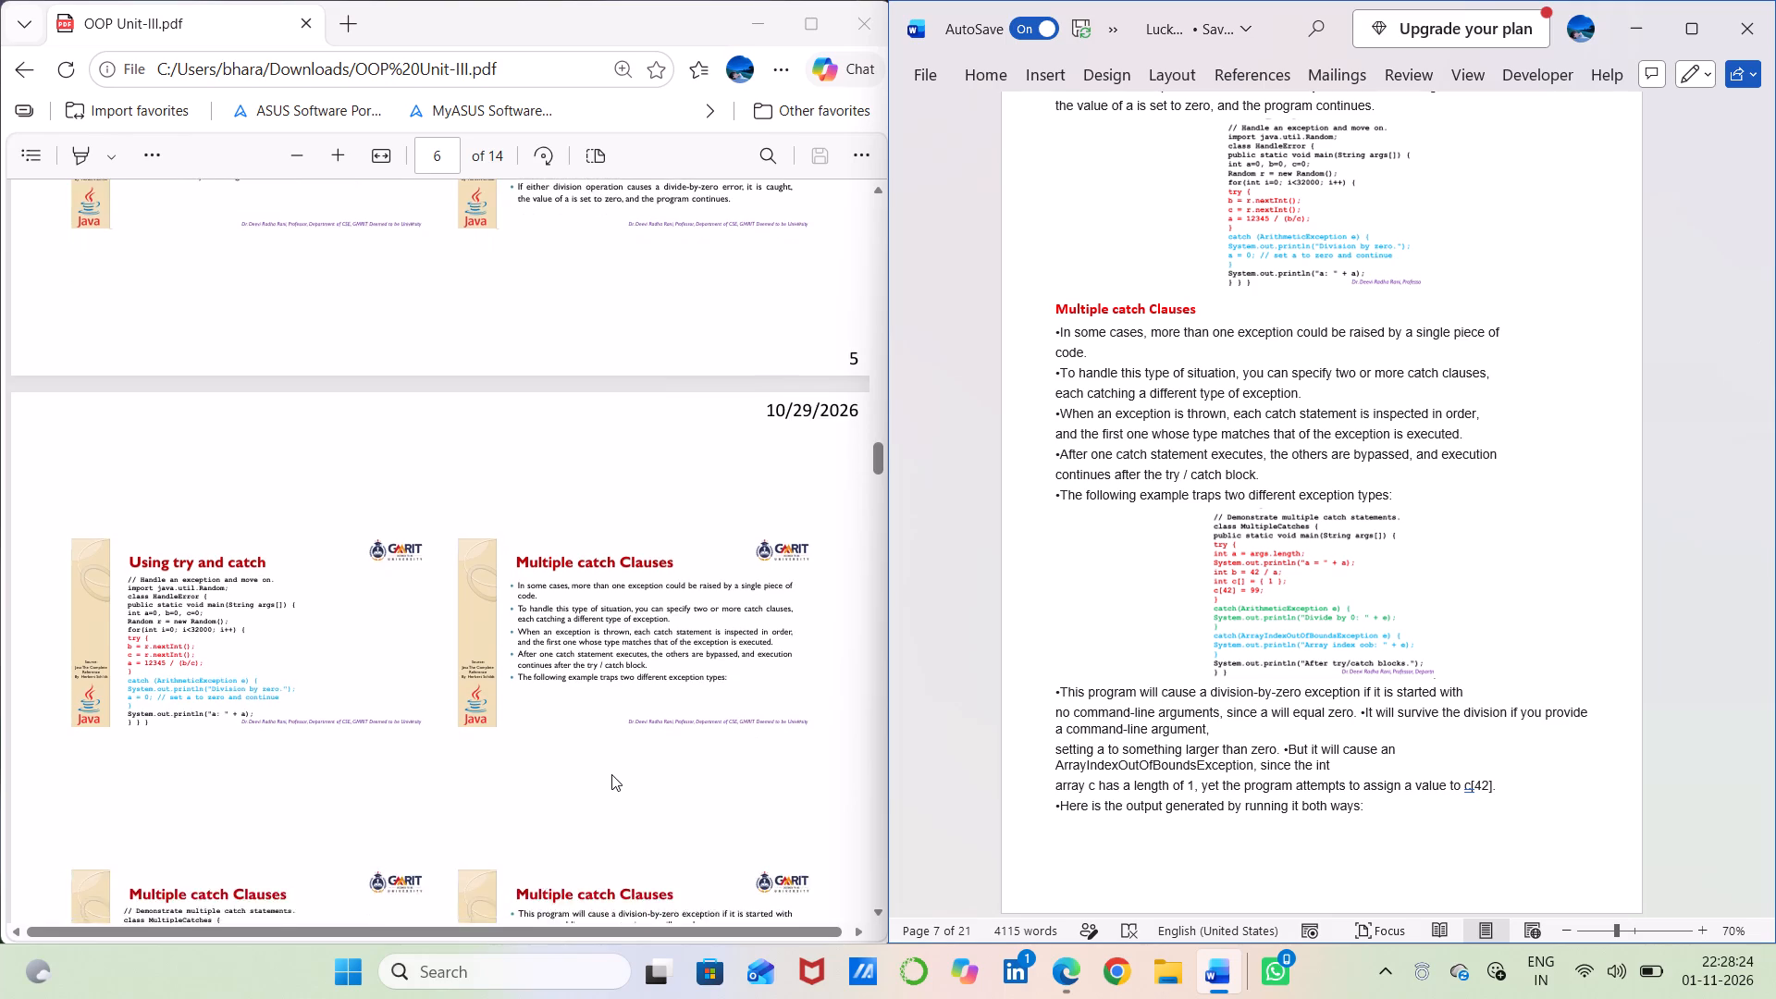
pyautogui.scroll(-3, 611, 774)
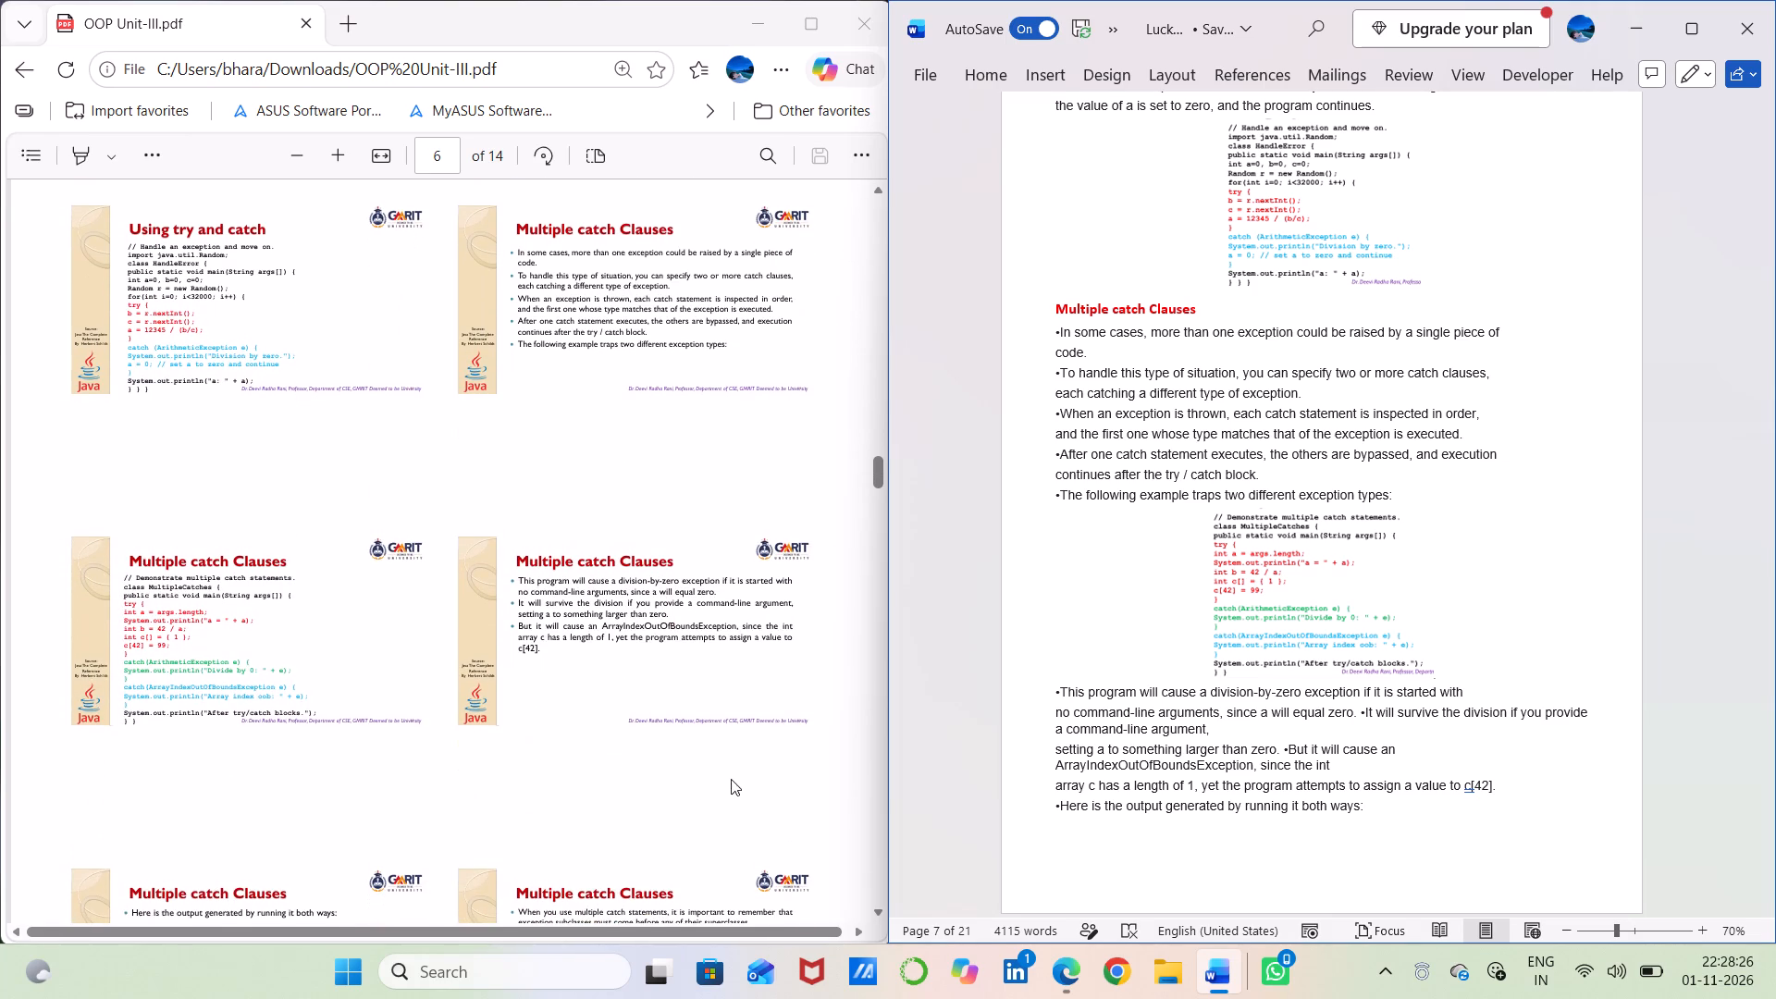
pyautogui.scroll(-5, 616, 820)
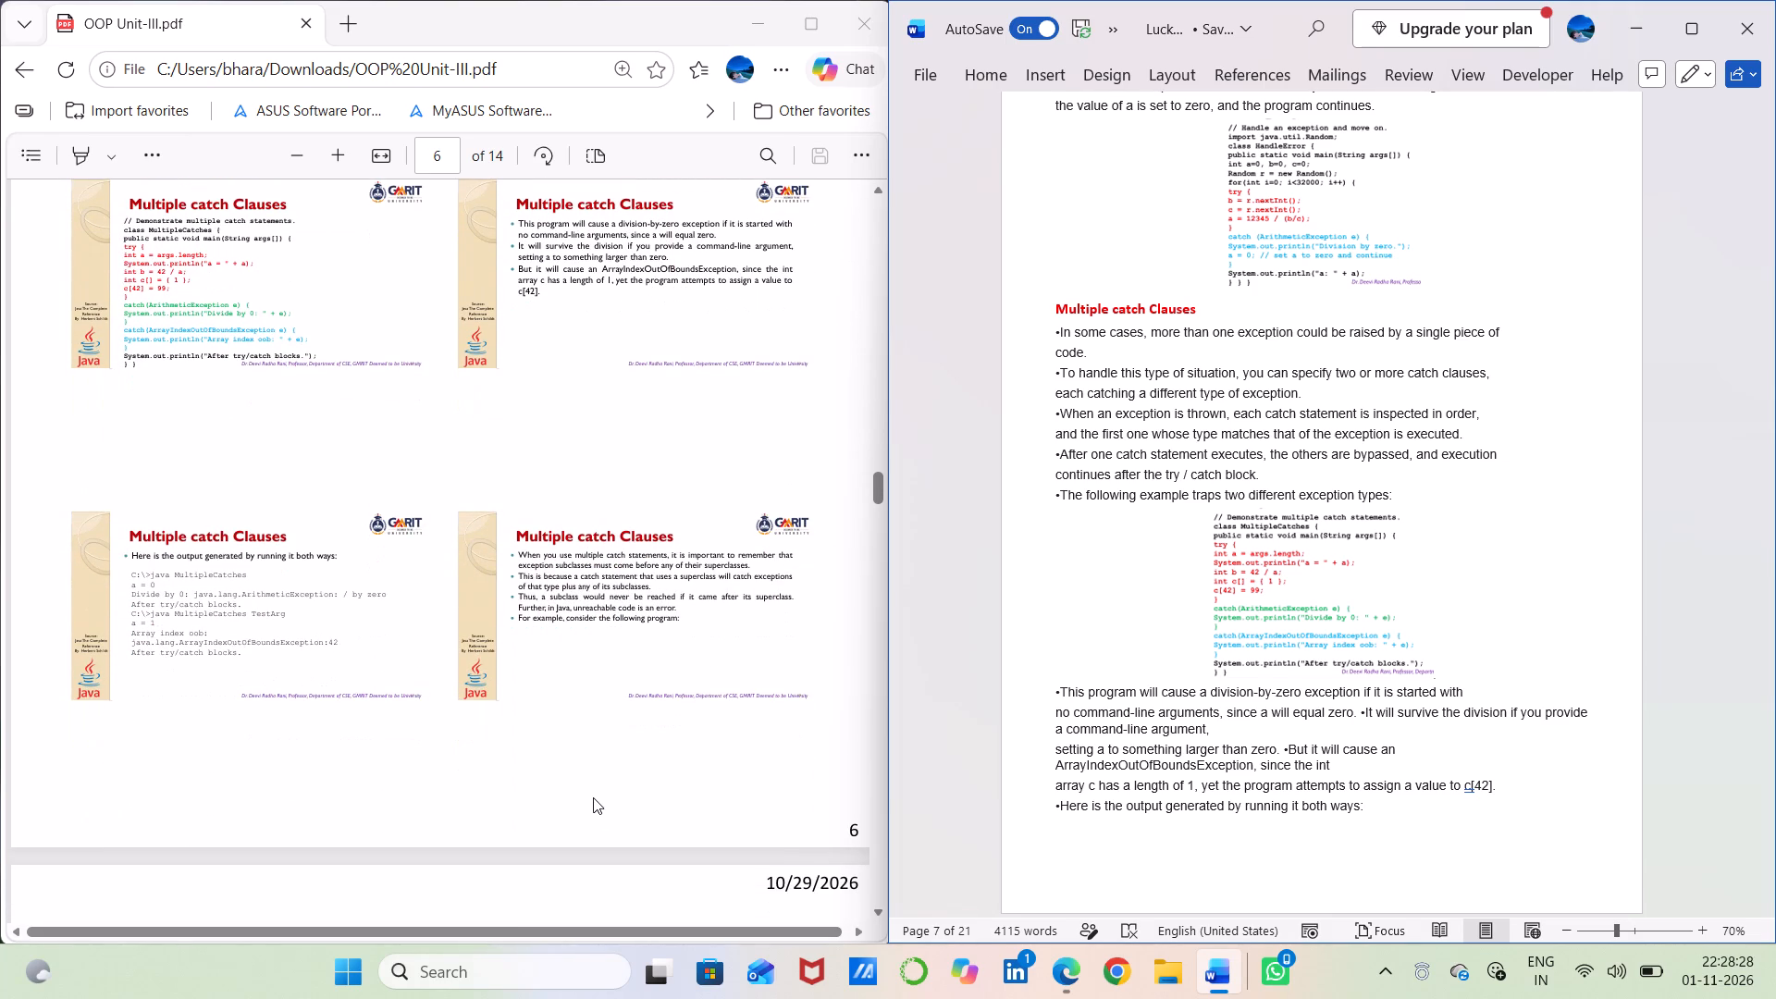
pyautogui.scroll(-3, 1145, 610)
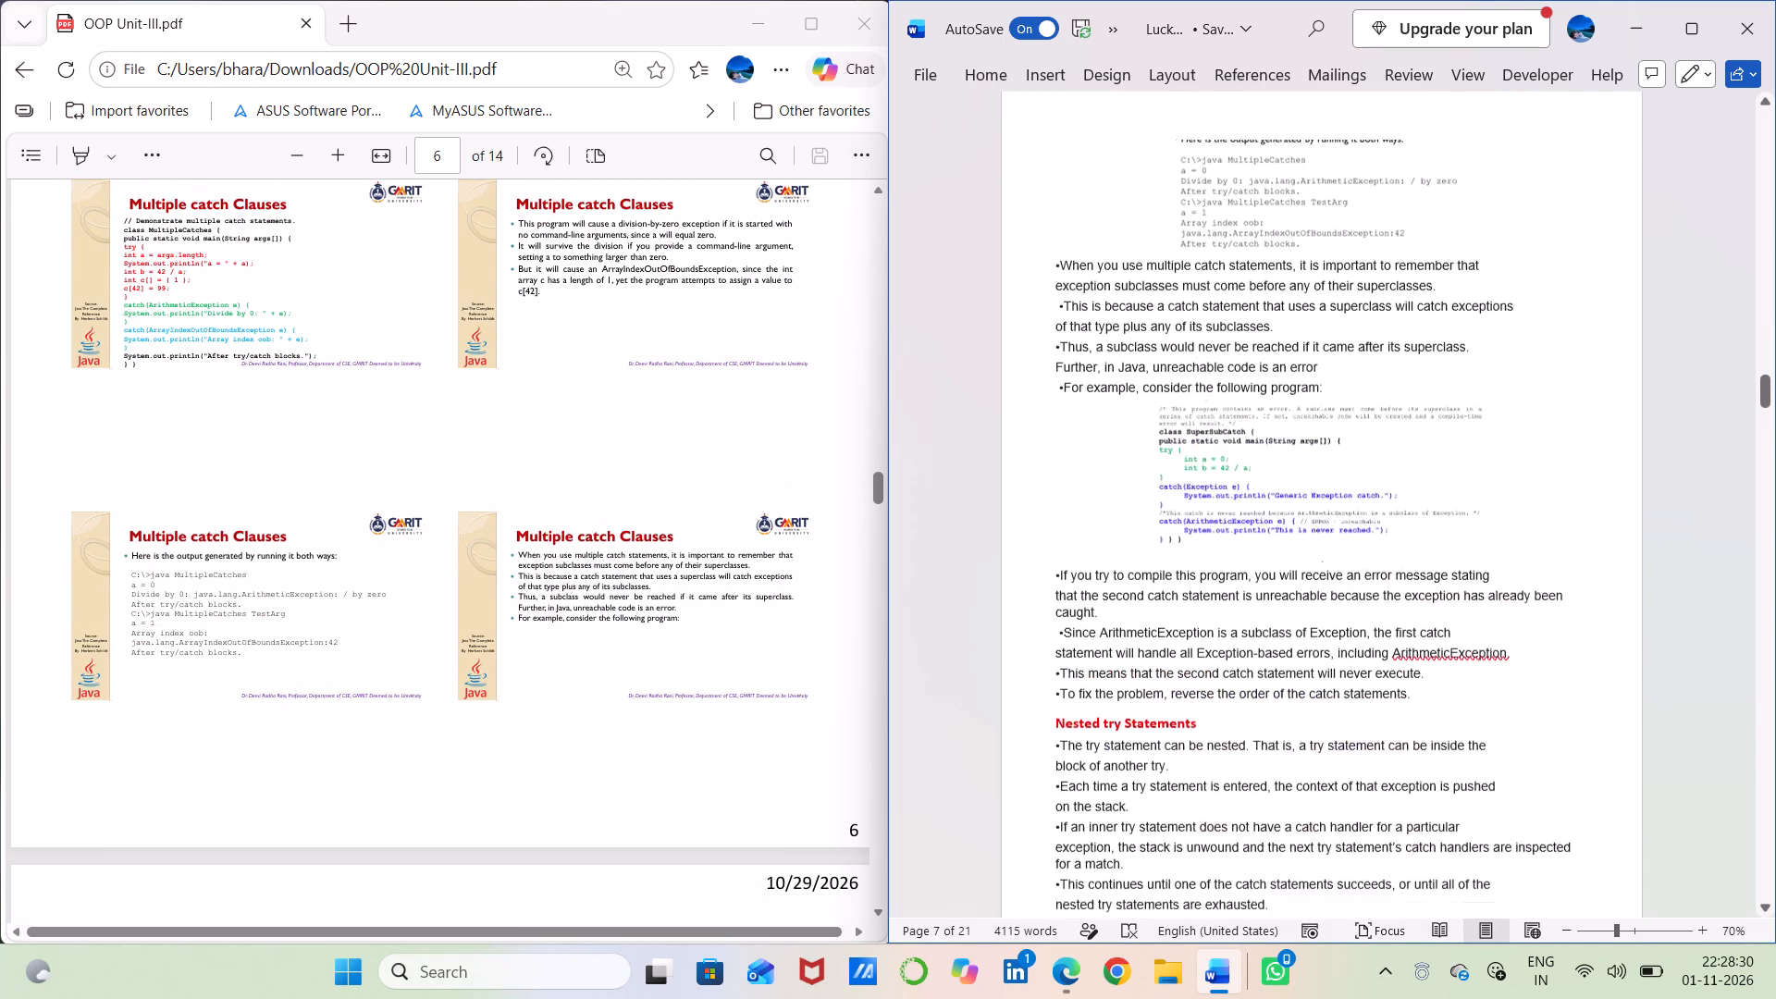
pyautogui.scroll(1, 1145, 610)
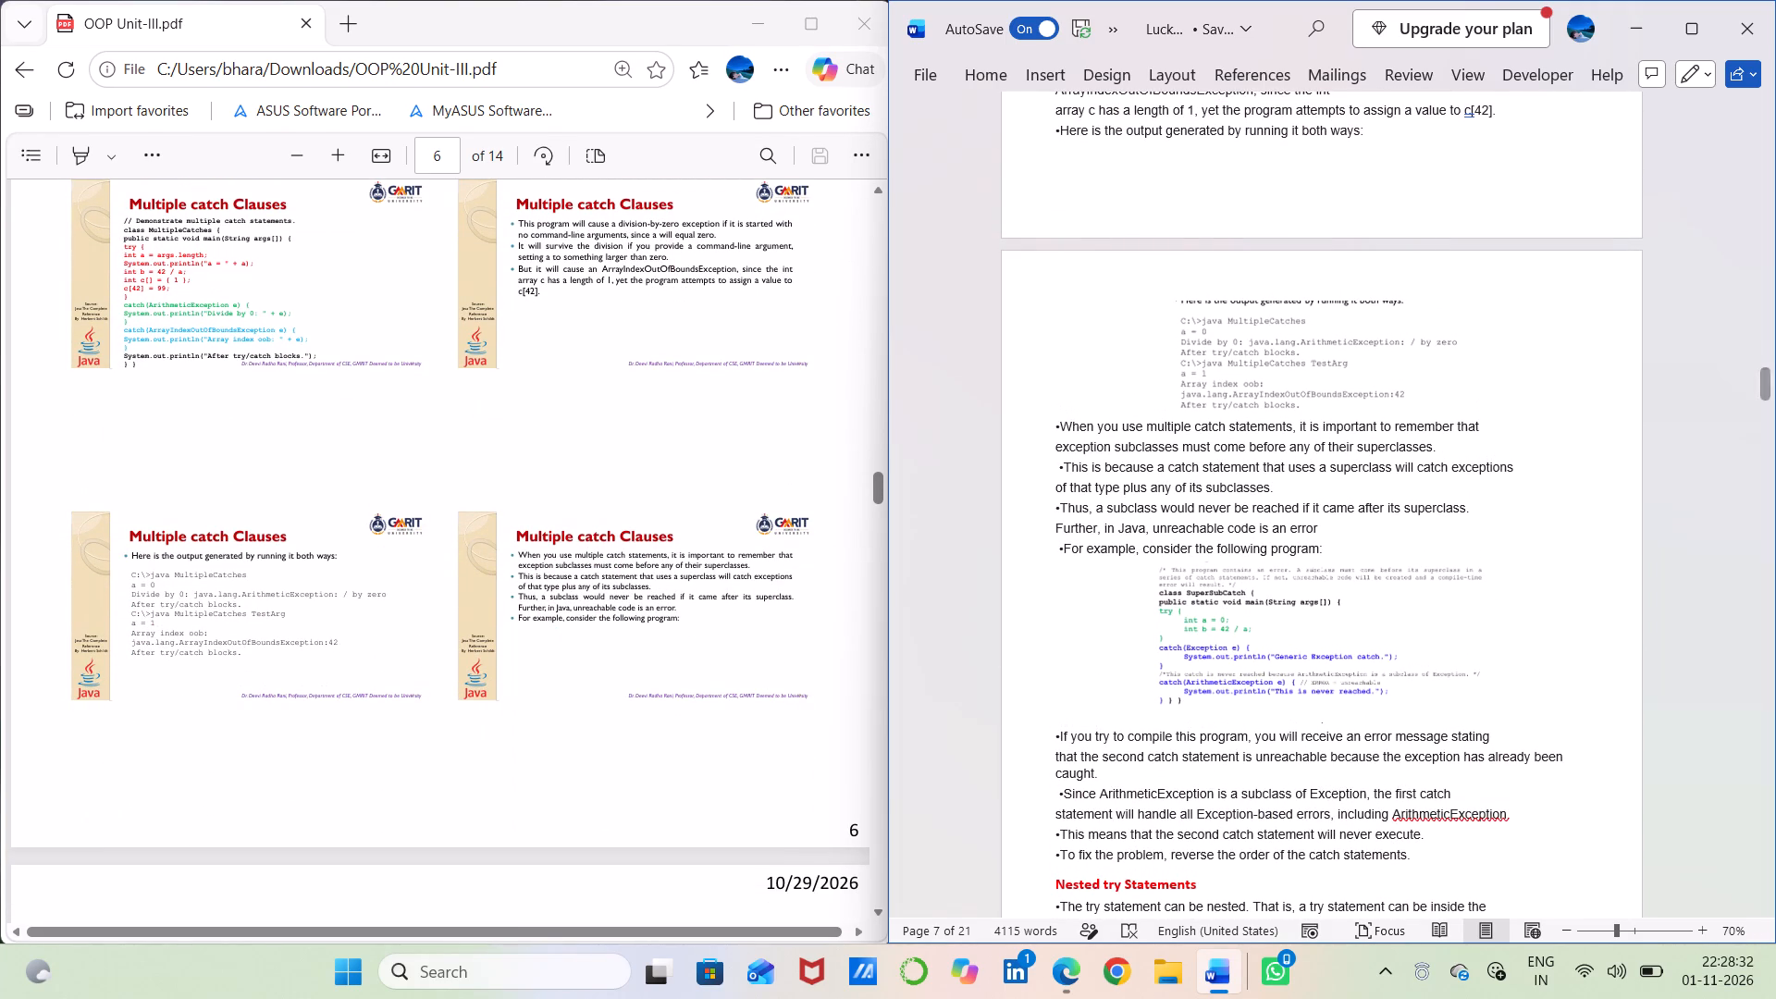
pyautogui.scroll(-5, 749, 700)
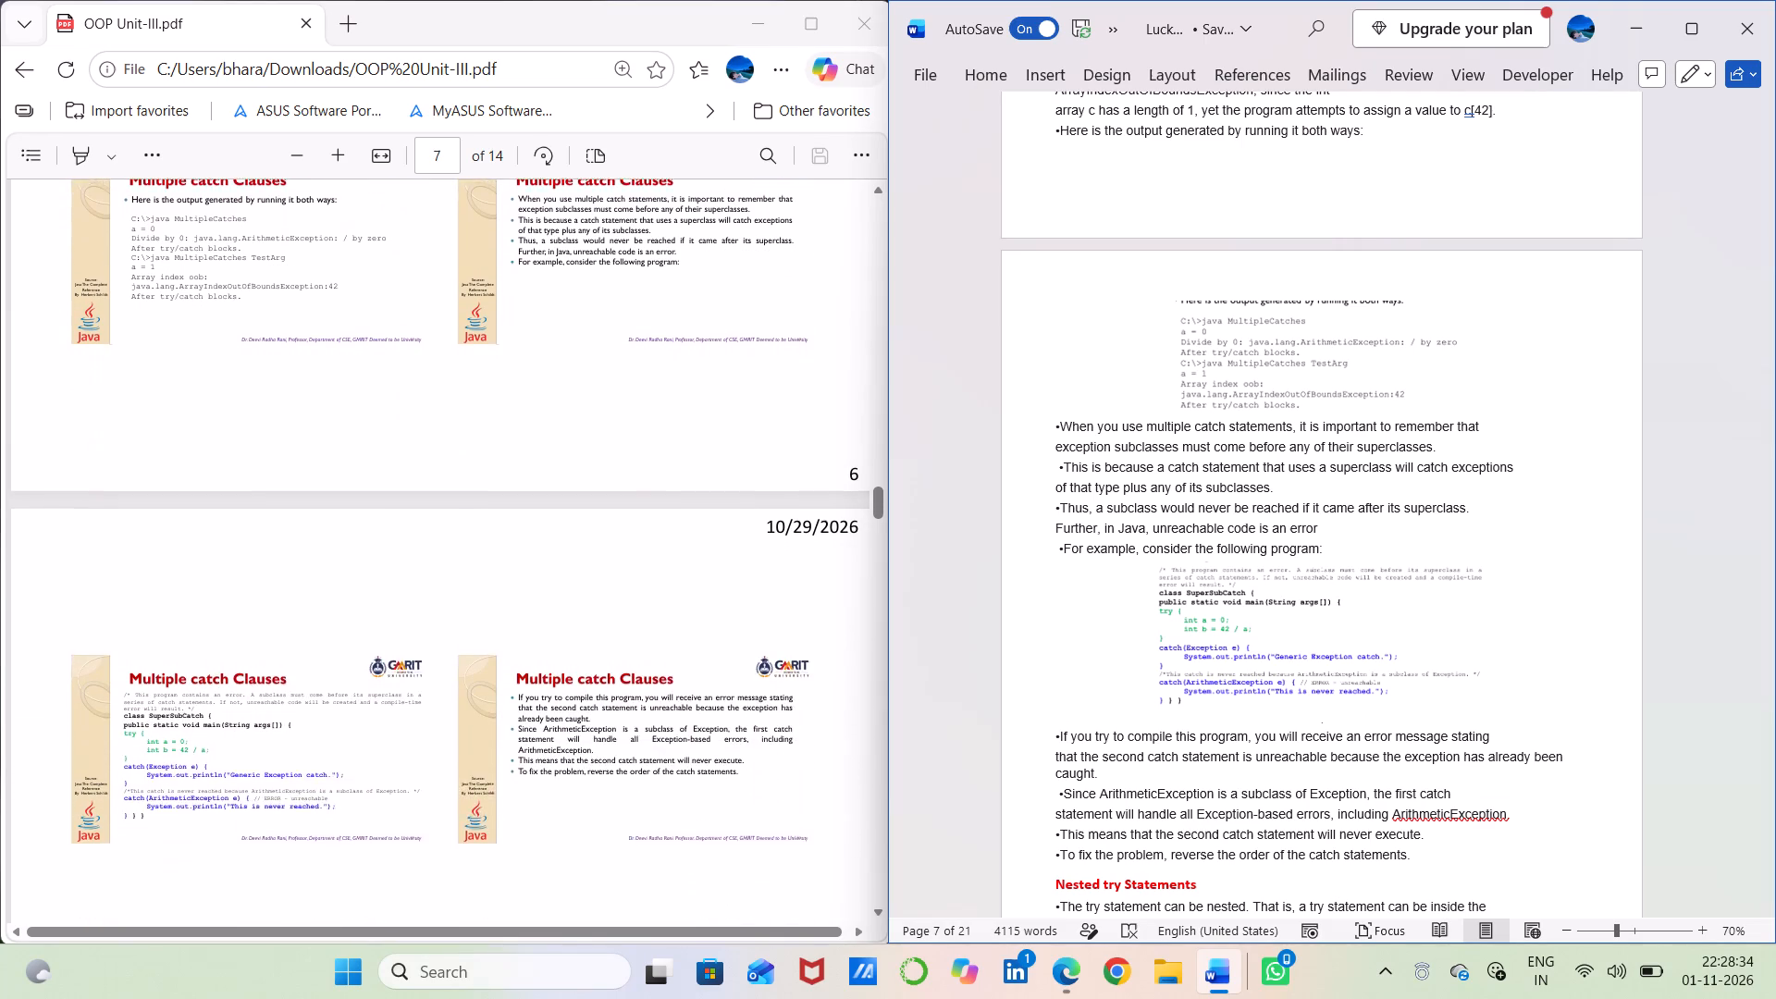
pyautogui.scroll(-1, 749, 700)
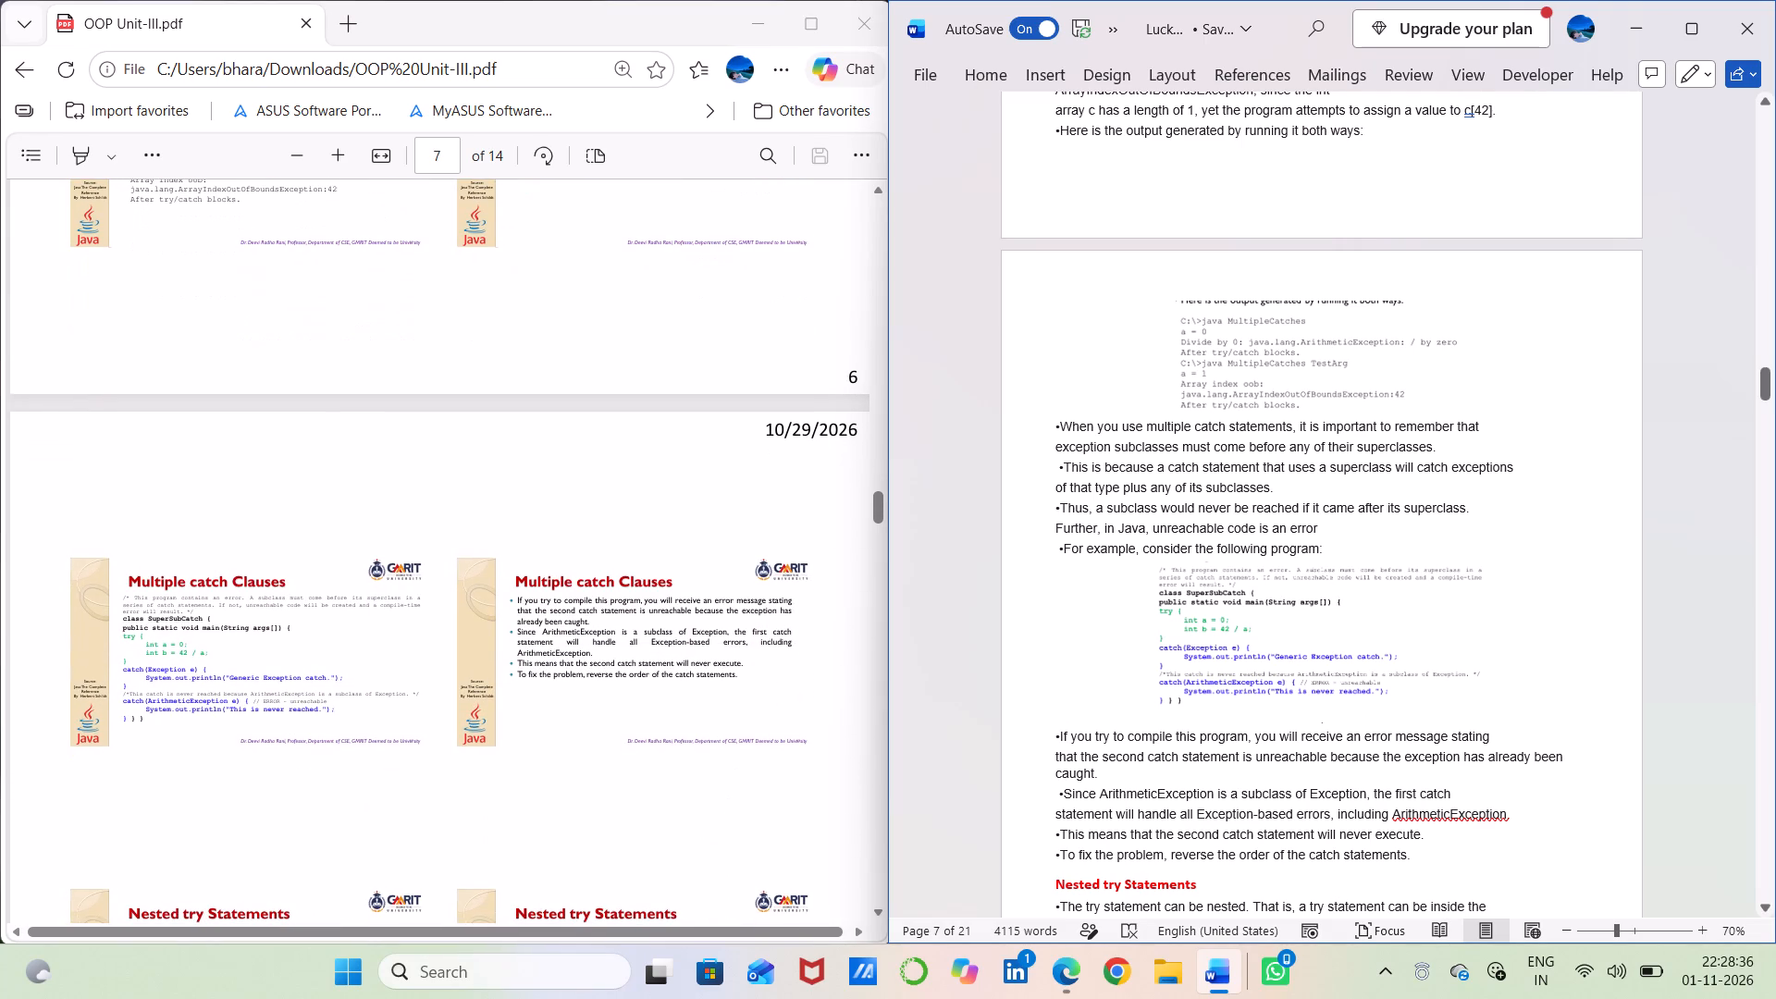
# Compare the Nested try Statements bullets, NestTry code picture and sample runs with pages 7 and 8 of the PDF.
pyautogui.scroll(-1, 1078, 671)
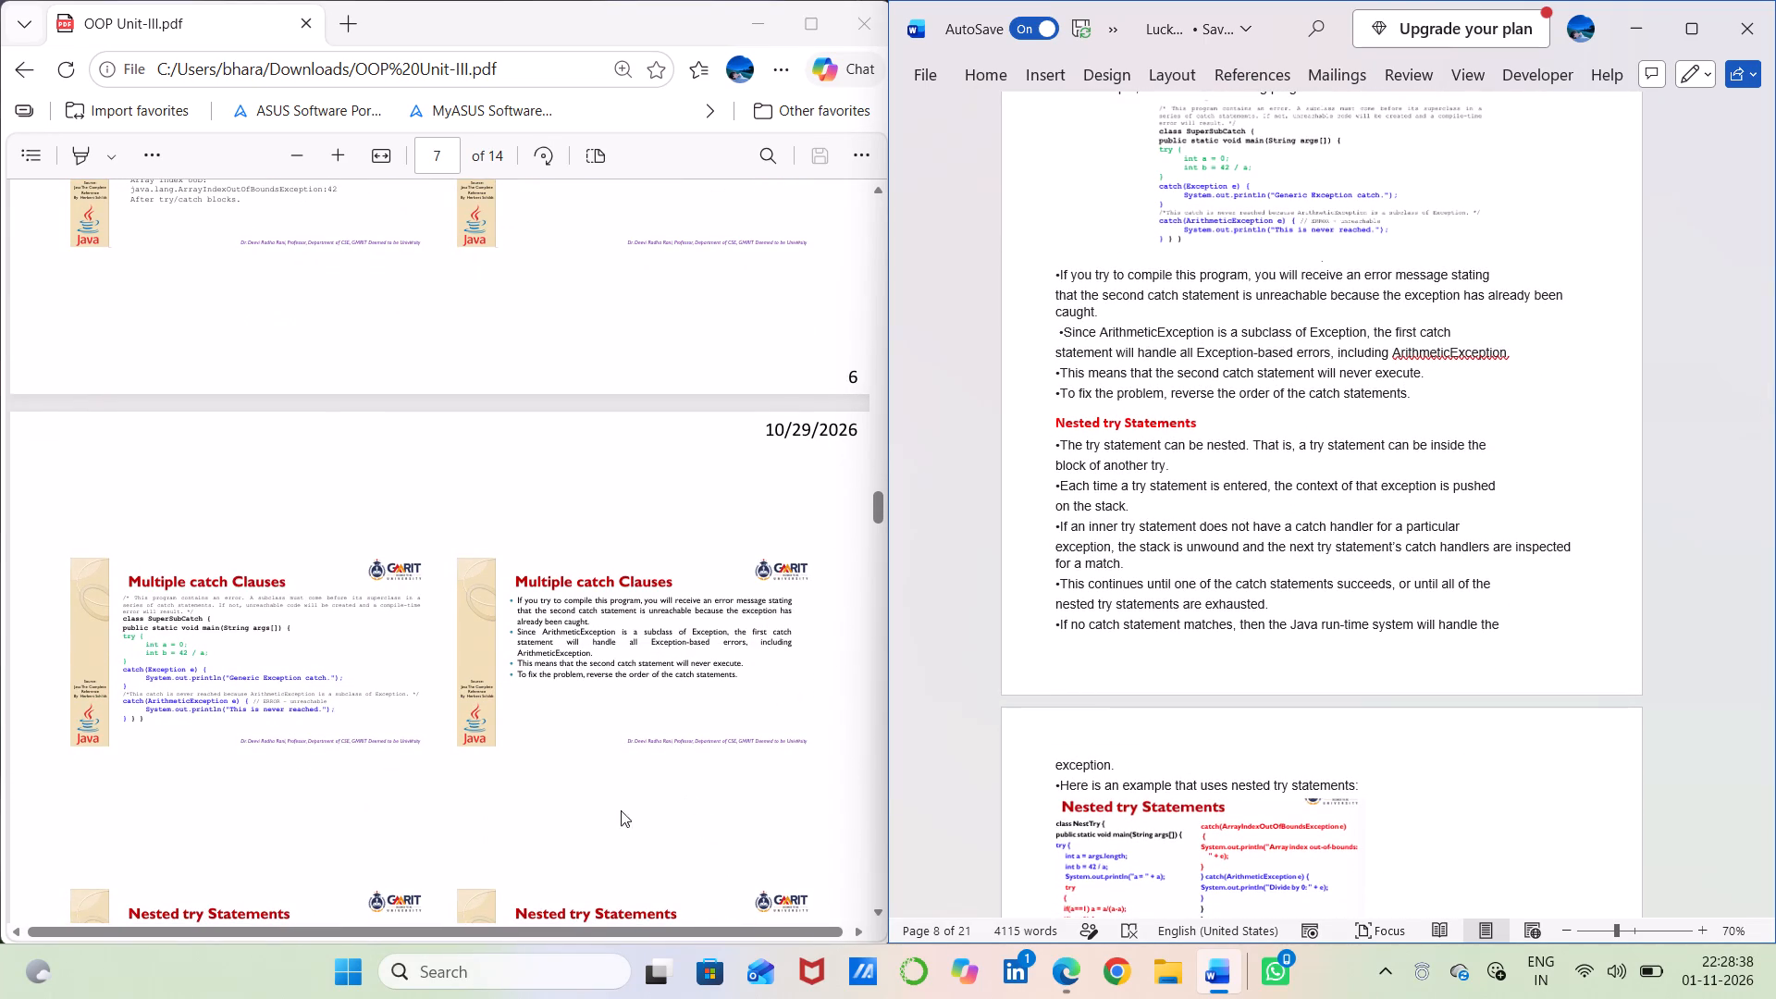
pyautogui.scroll(-3, 573, 820)
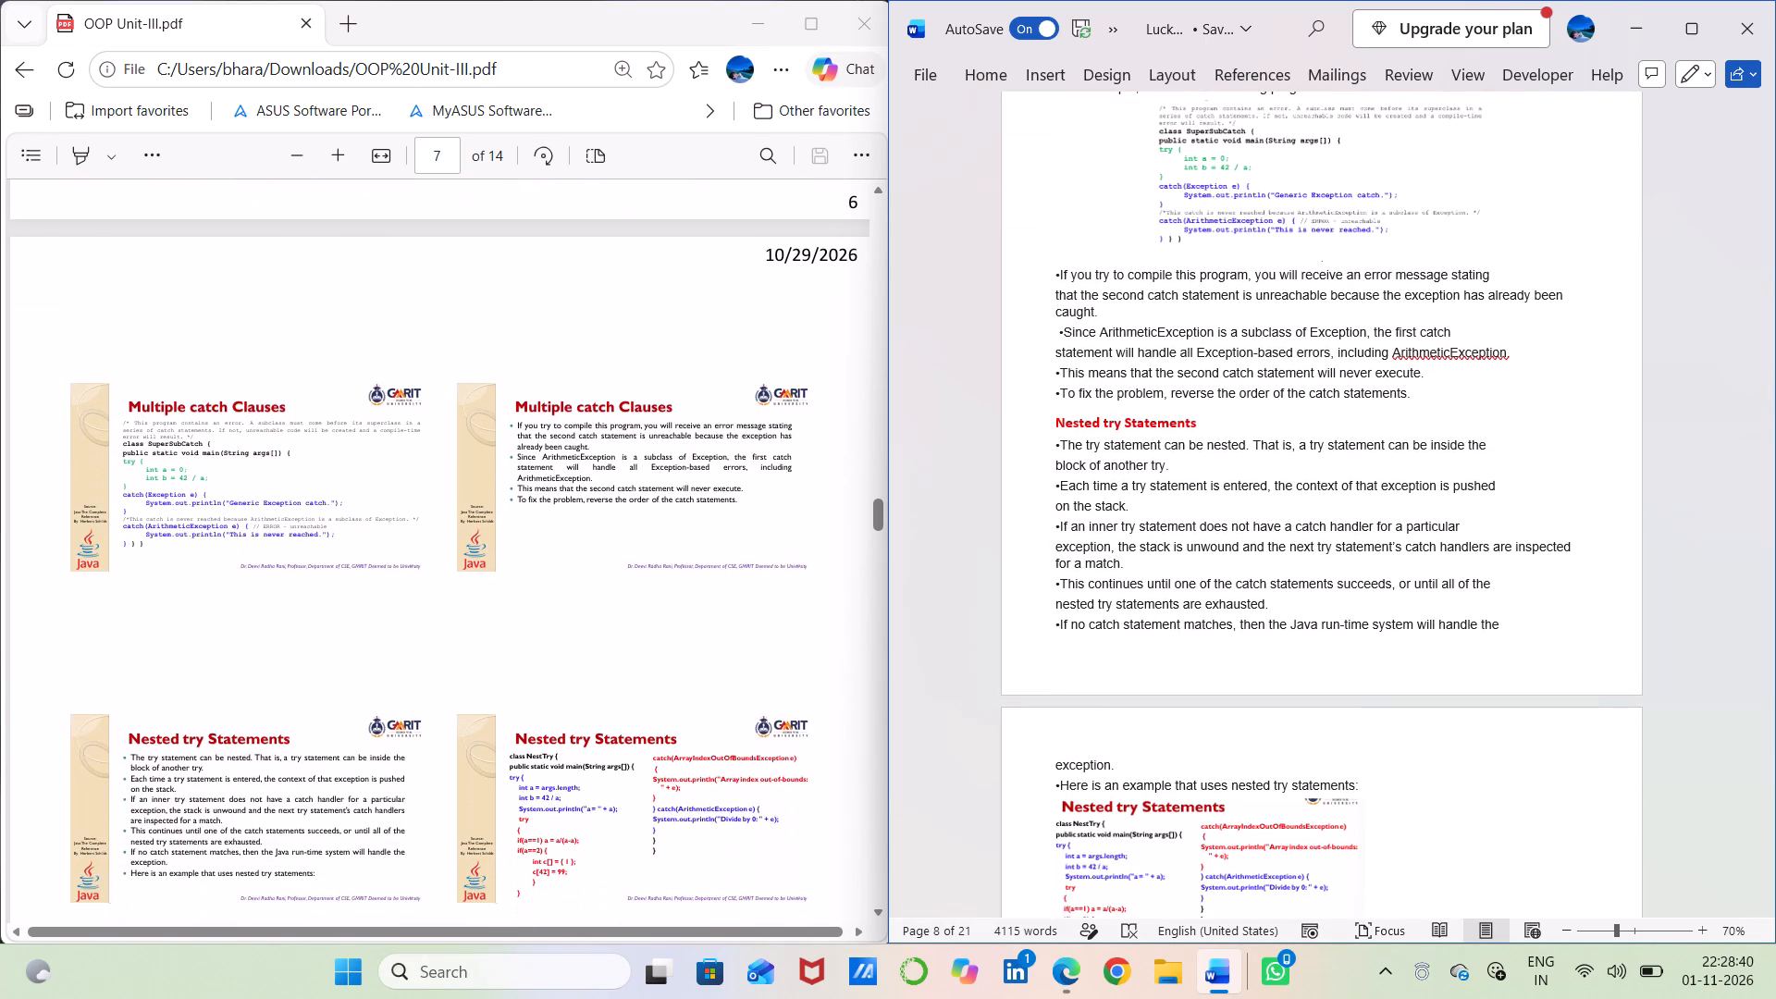
pyautogui.scroll(-2, 582, 862)
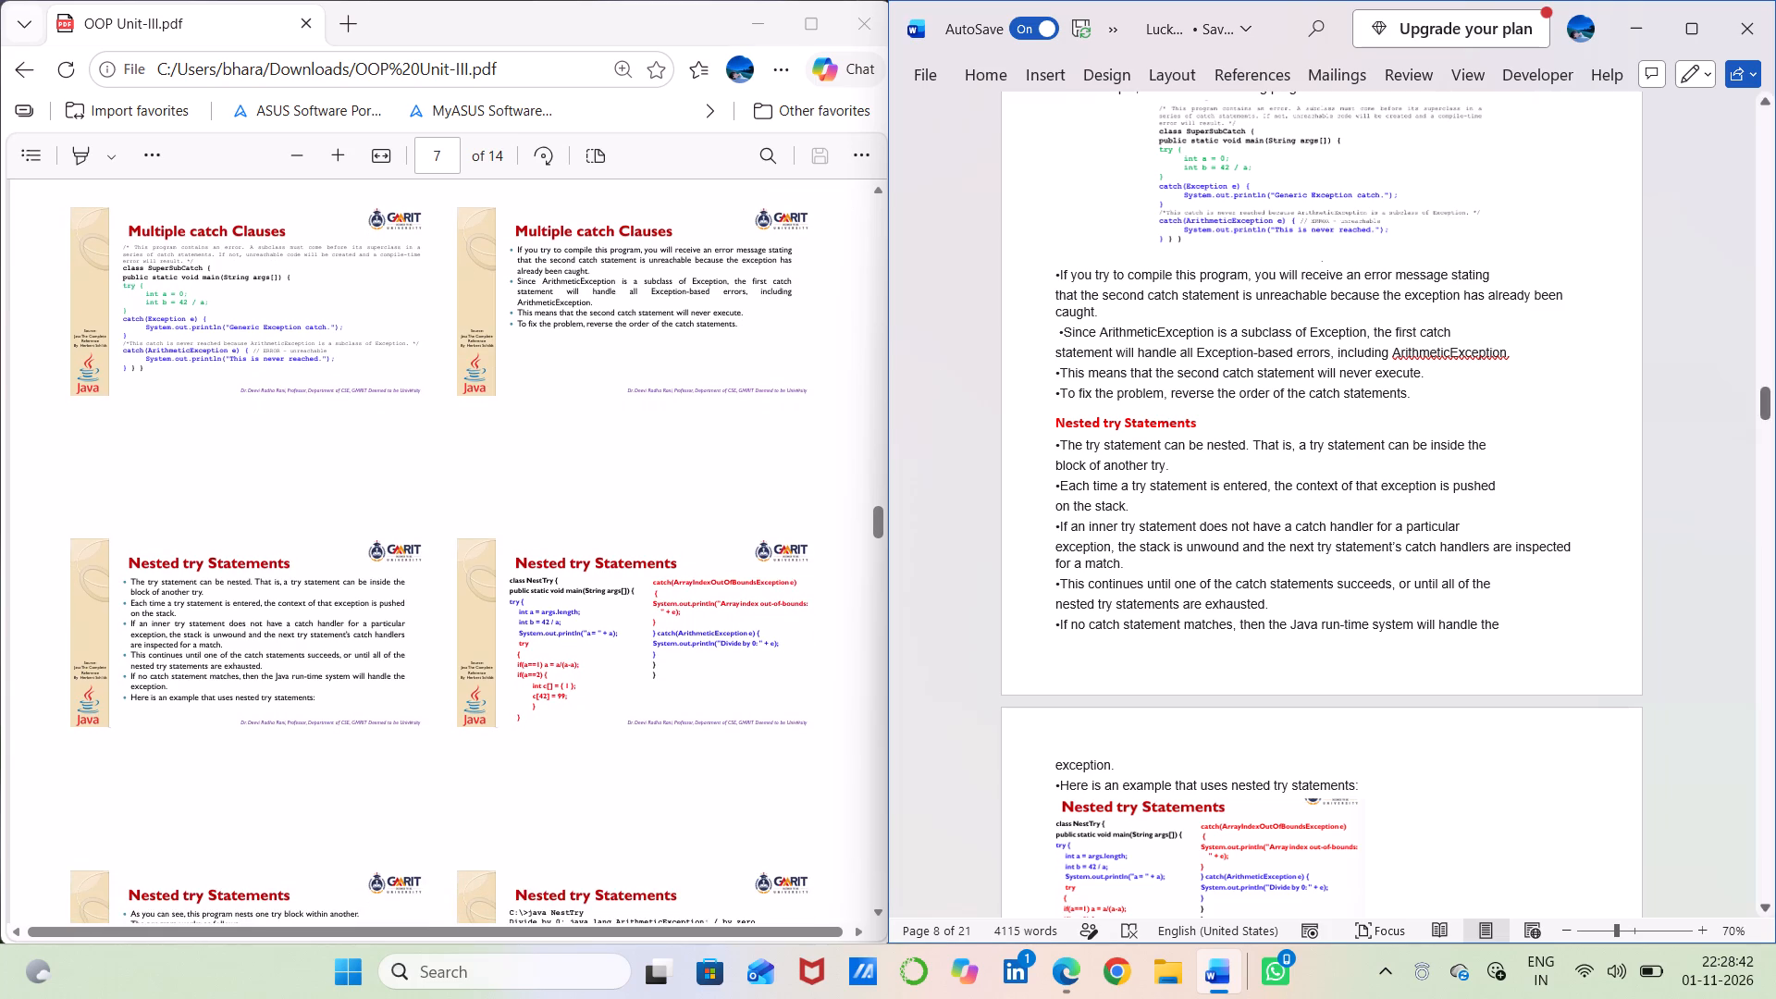
pyautogui.scroll(-3, 734, 803)
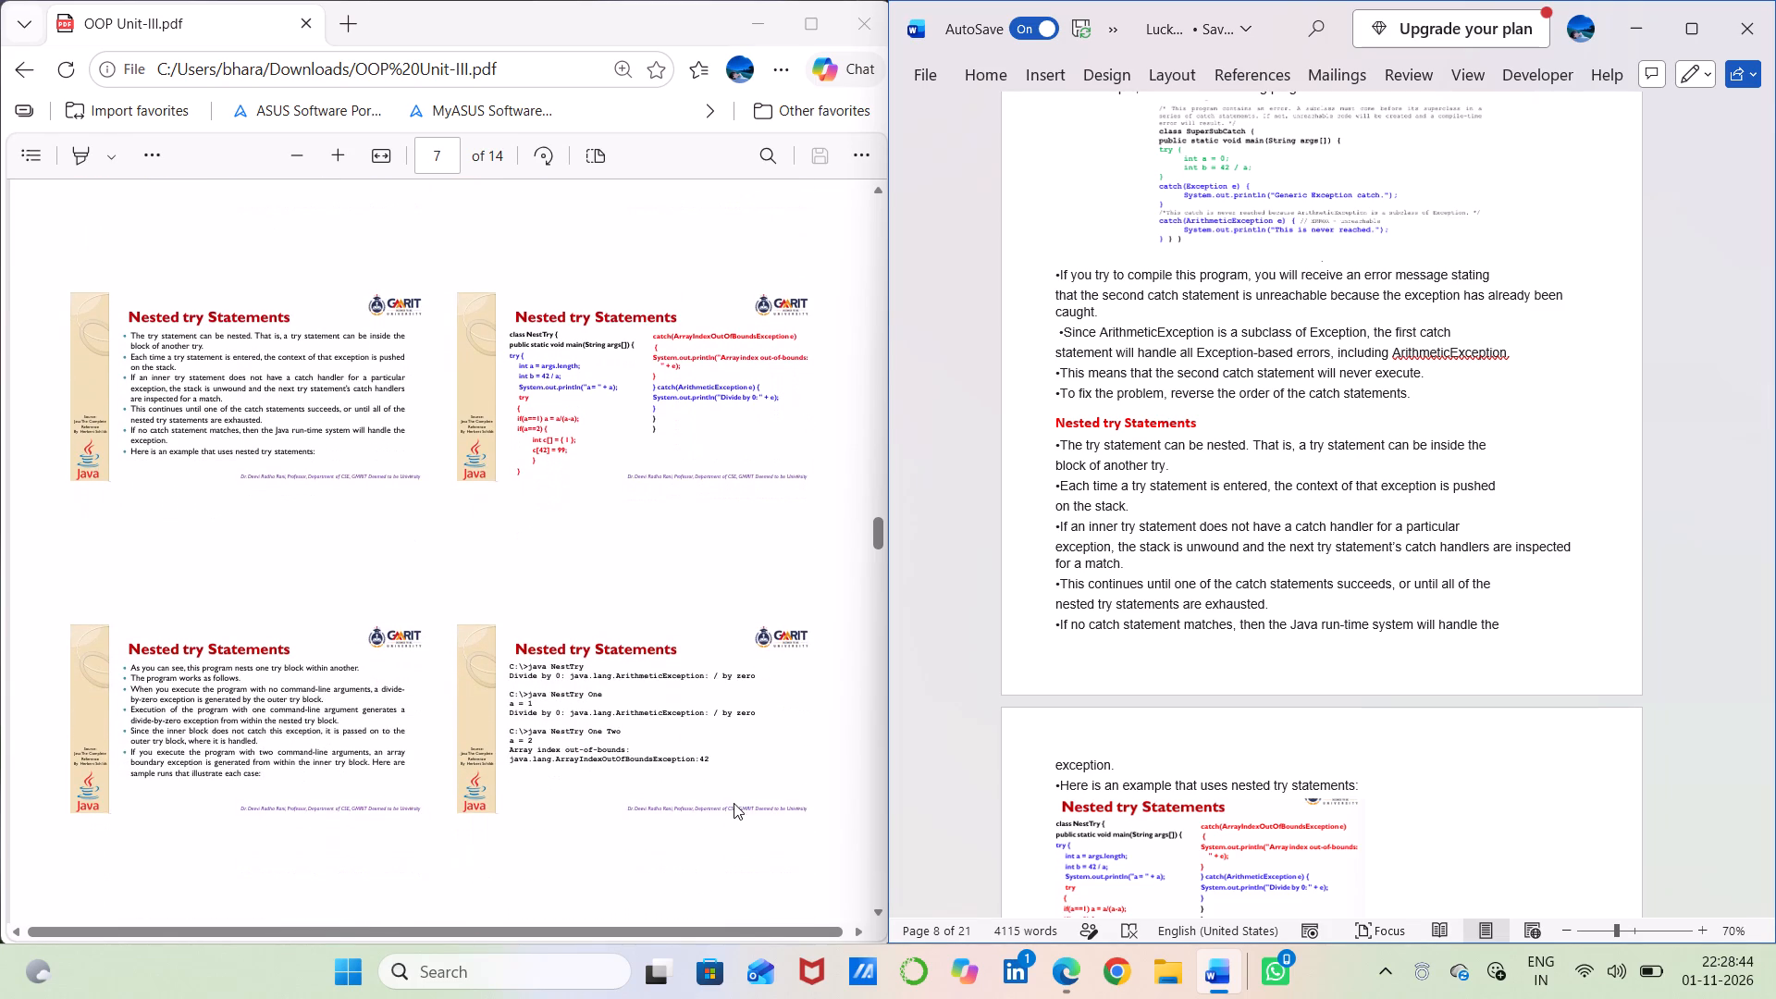
pyautogui.scroll(-1, 734, 803)
pyautogui.scroll(-1, 1062, 754)
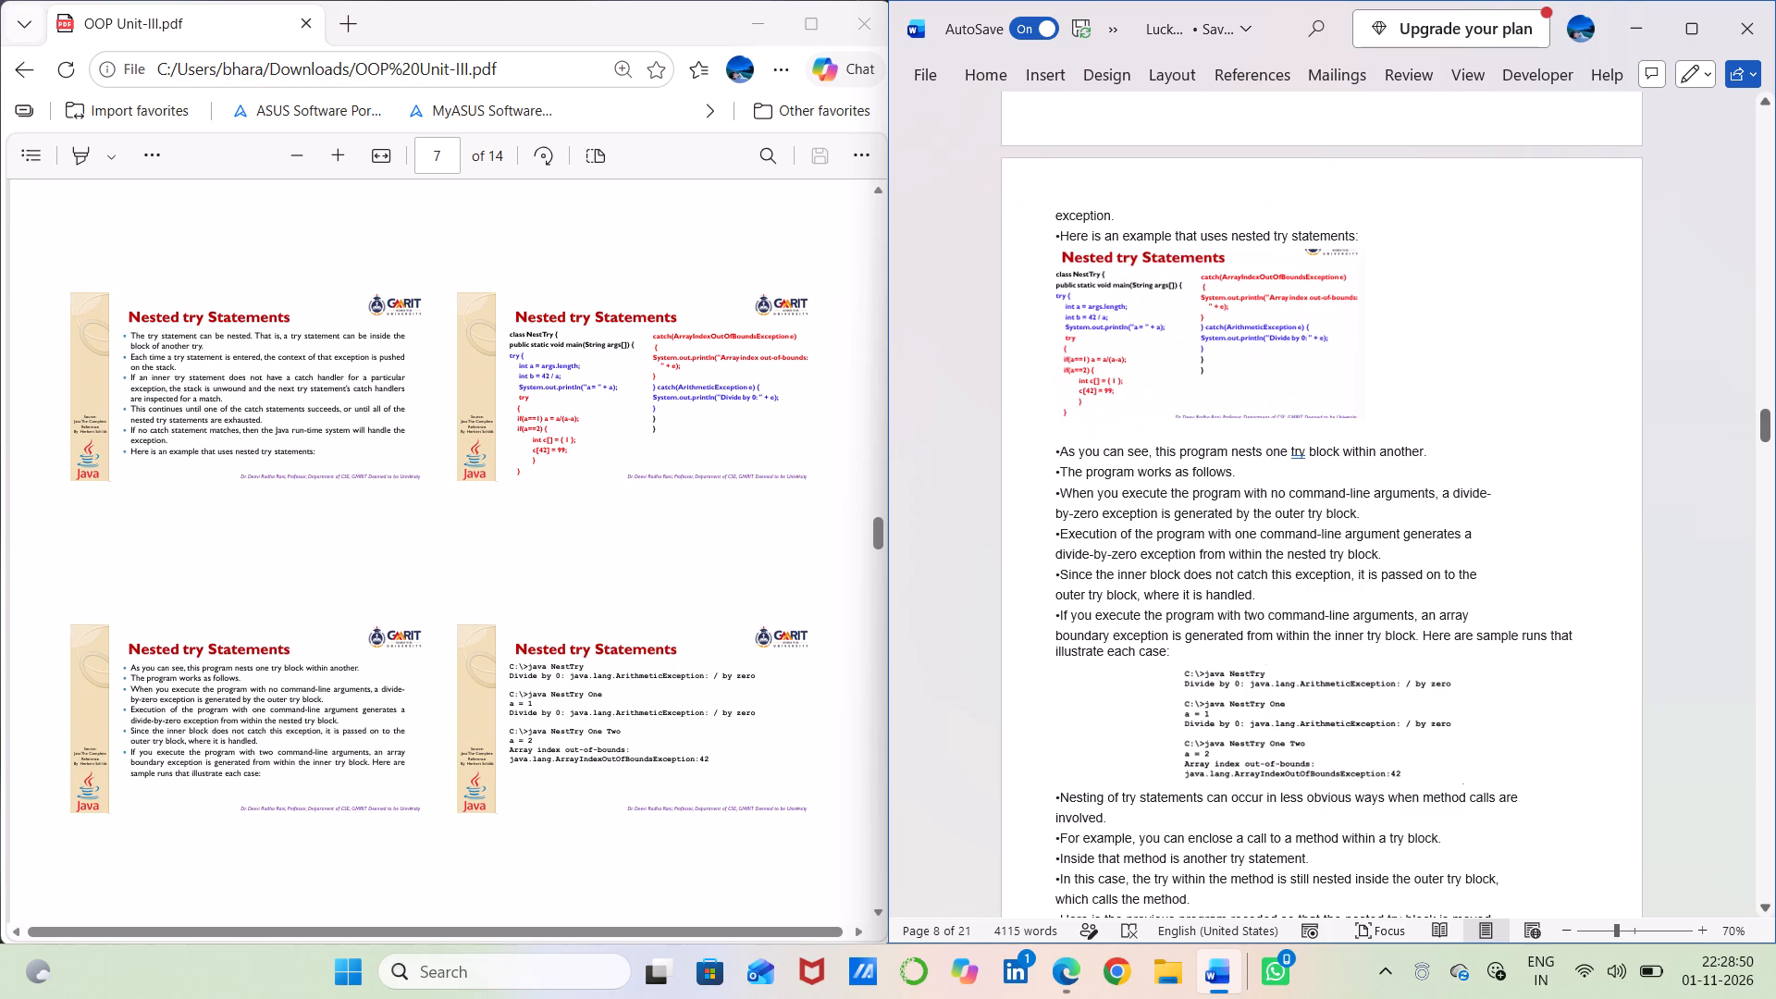
pyautogui.scroll(-3, 705, 807)
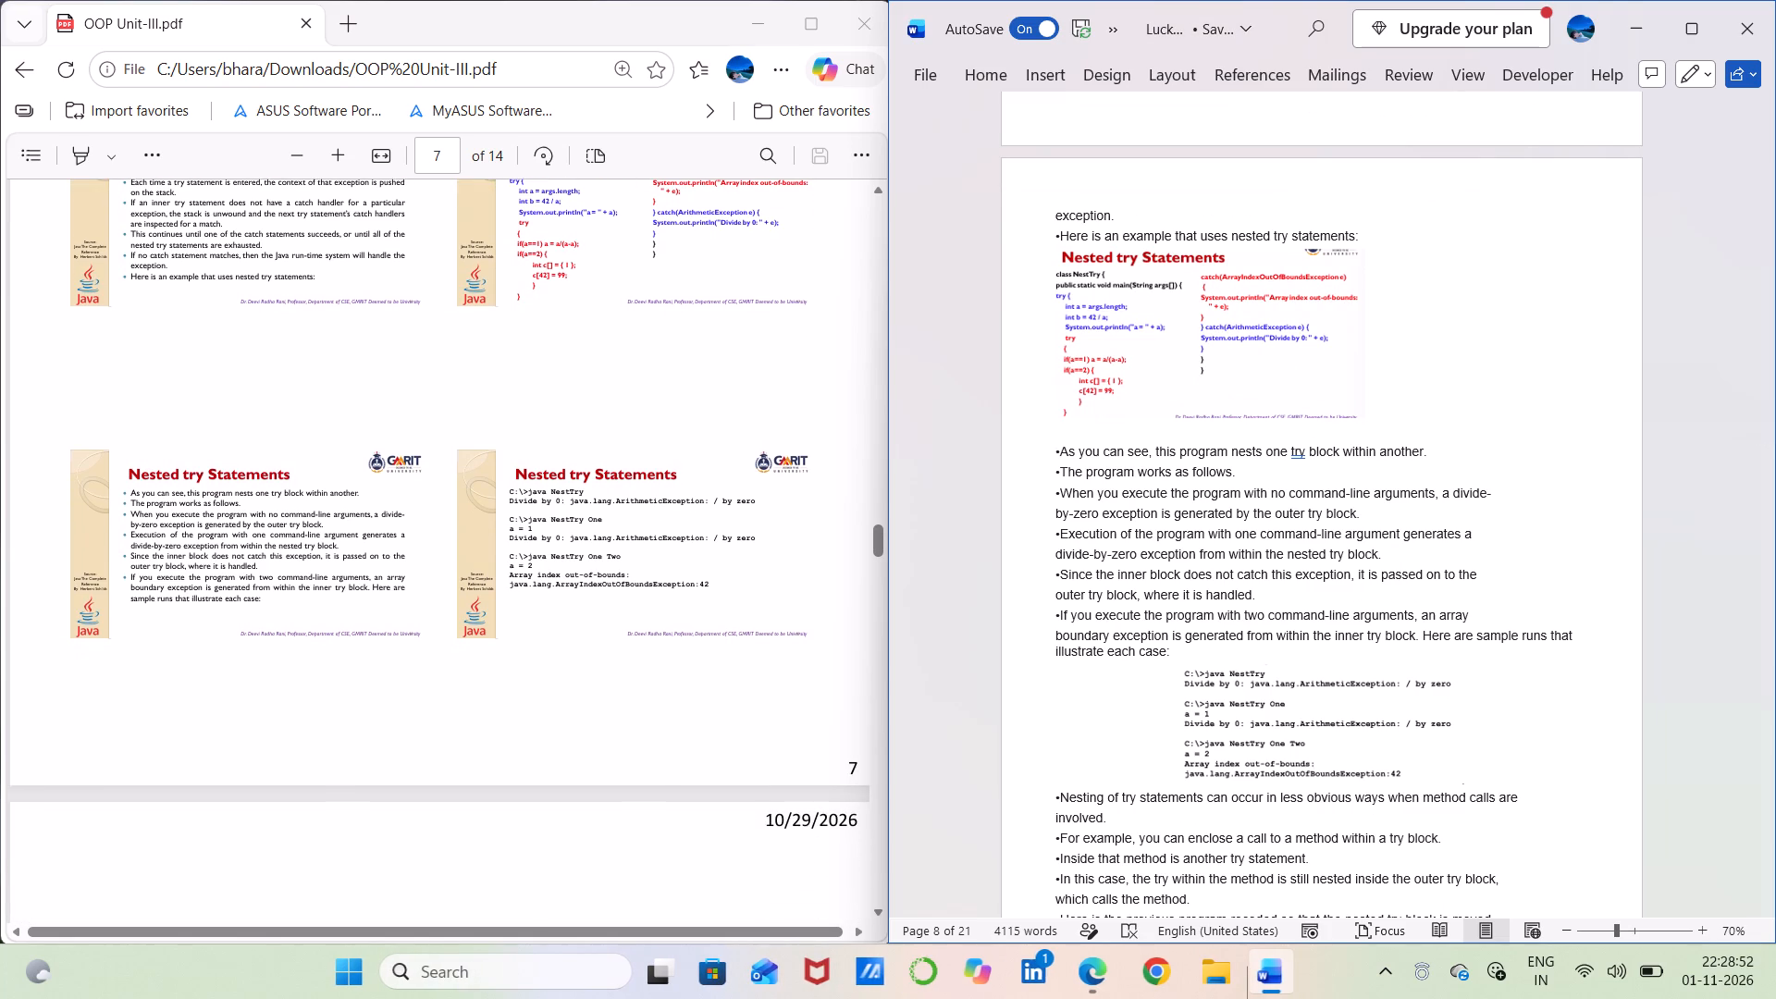
pyautogui.scroll(-3, 705, 807)
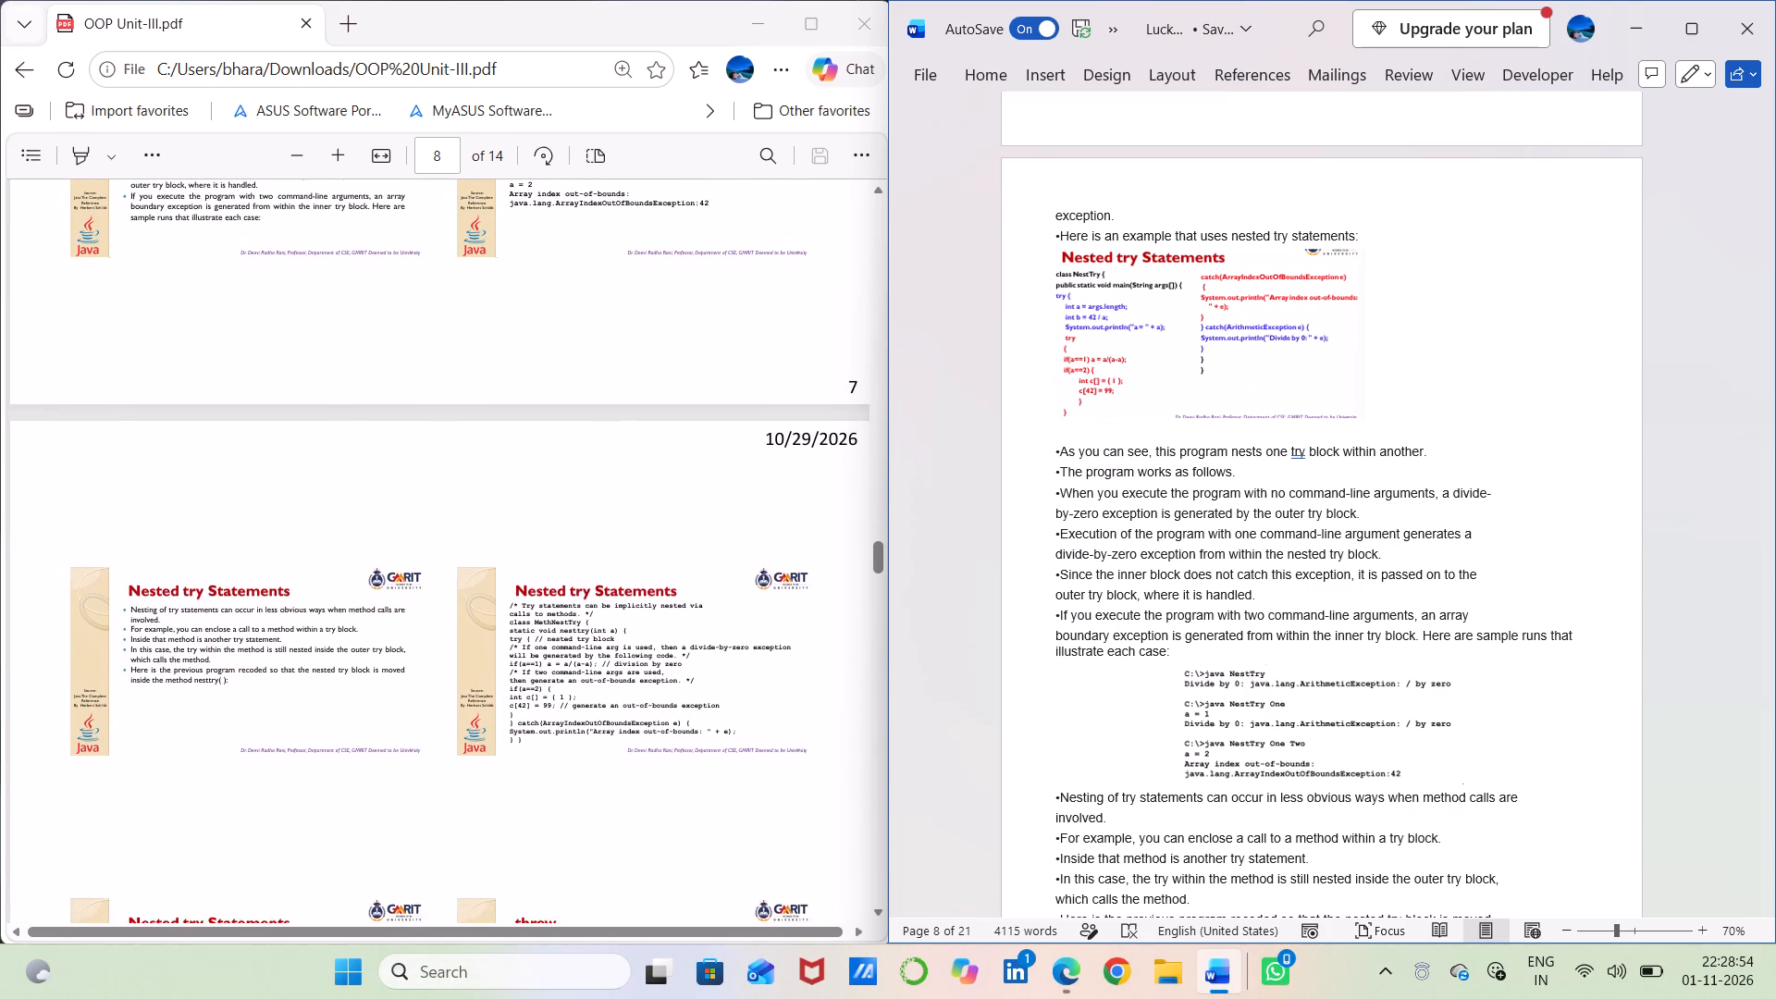
pyautogui.scroll(-1, 705, 807)
pyautogui.scroll(-1, 1042, 731)
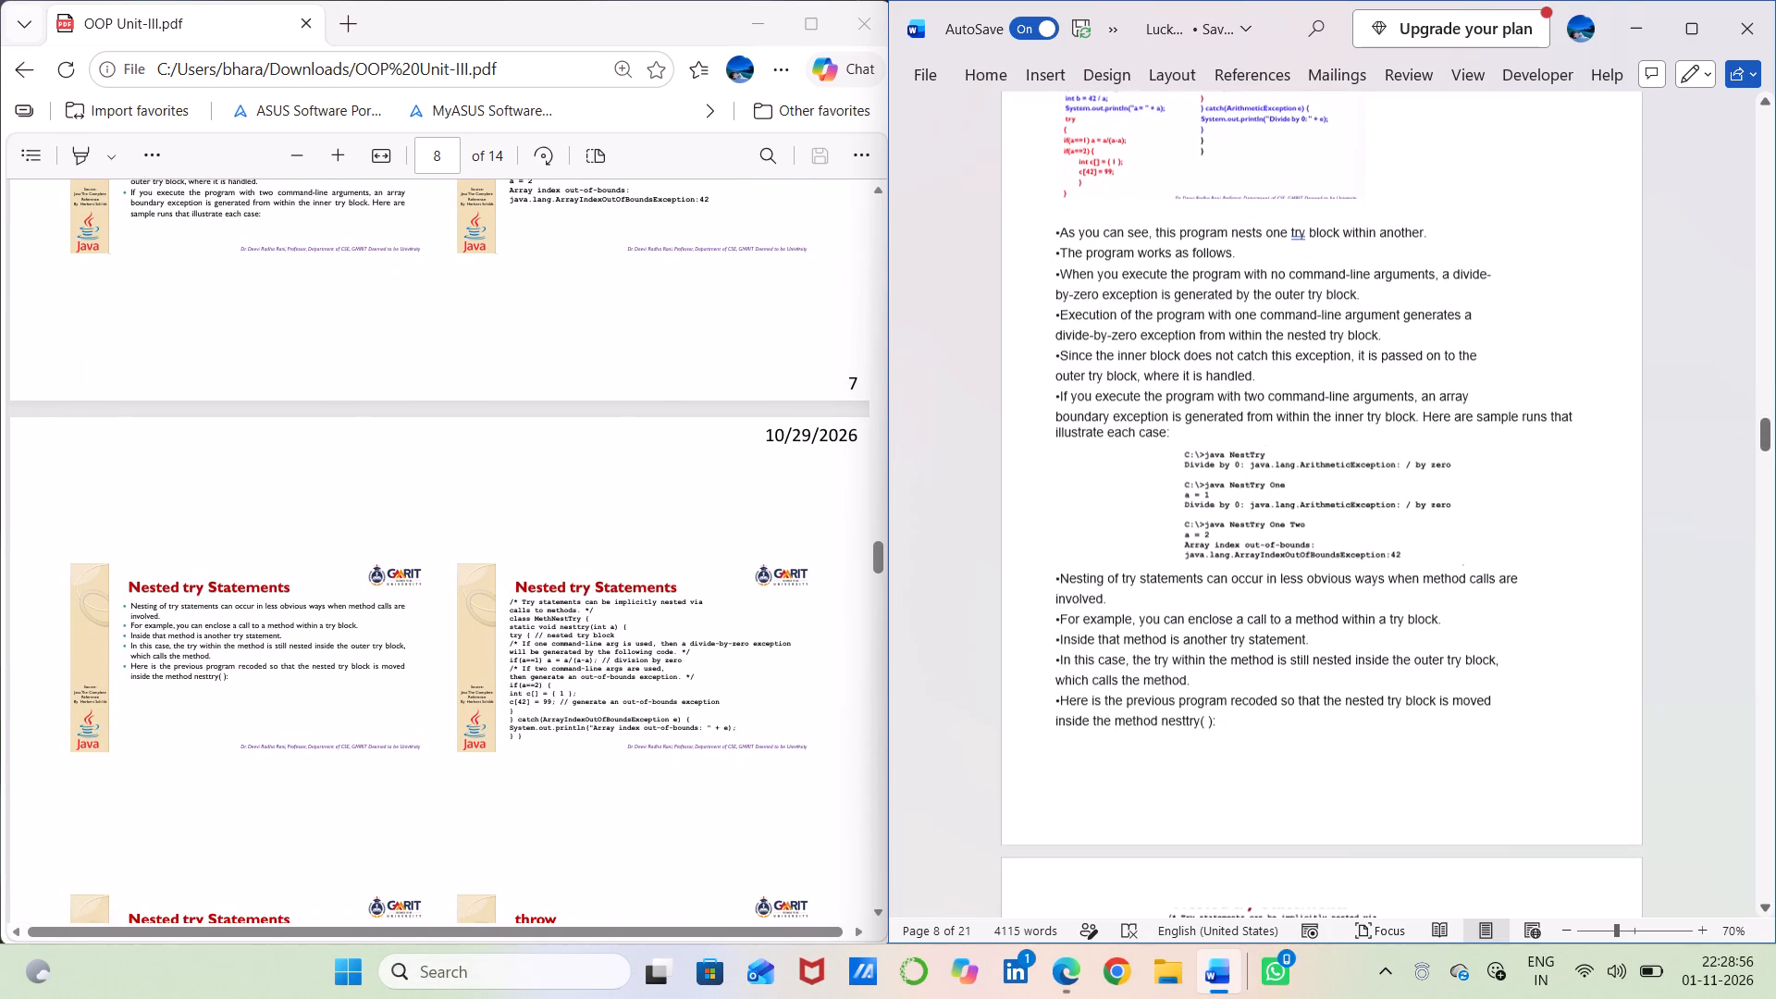
pyautogui.scroll(-1, 1042, 731)
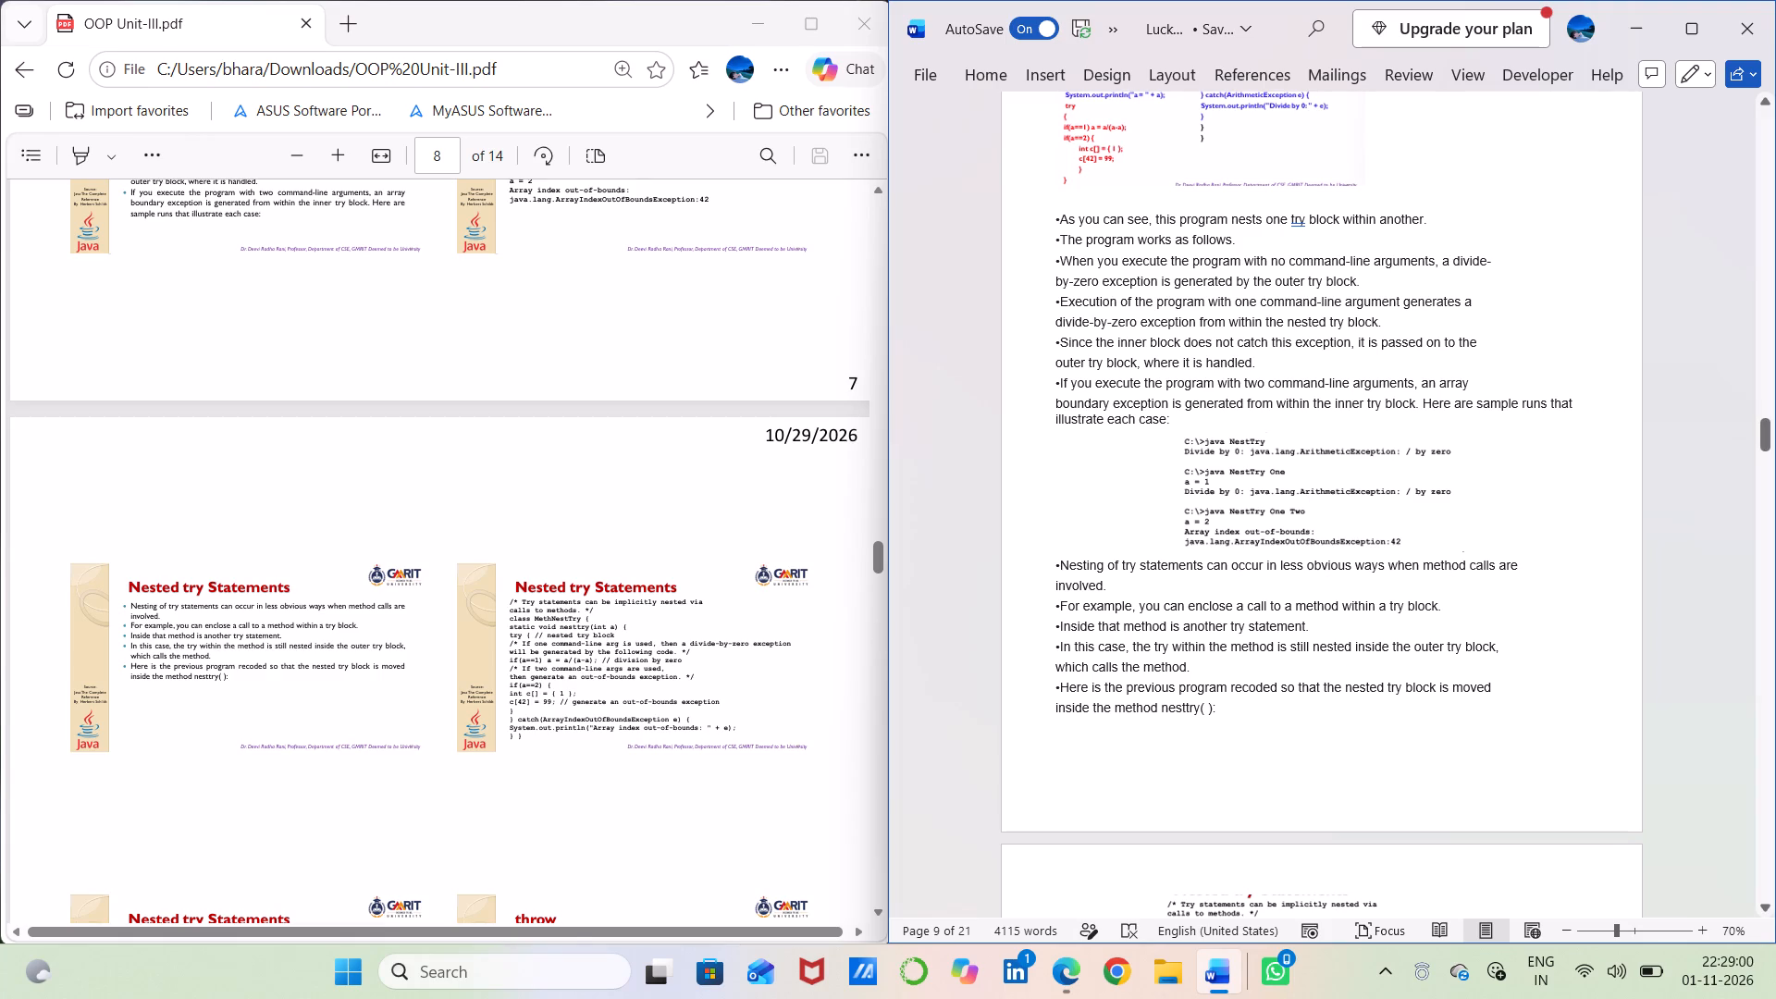
# Re-examine the NestTry code picture and the explanatory bullets and sample runs below it in the Word notes.
pyautogui.click(1026, 500)
pyautogui.scroll(1, 1026, 500)
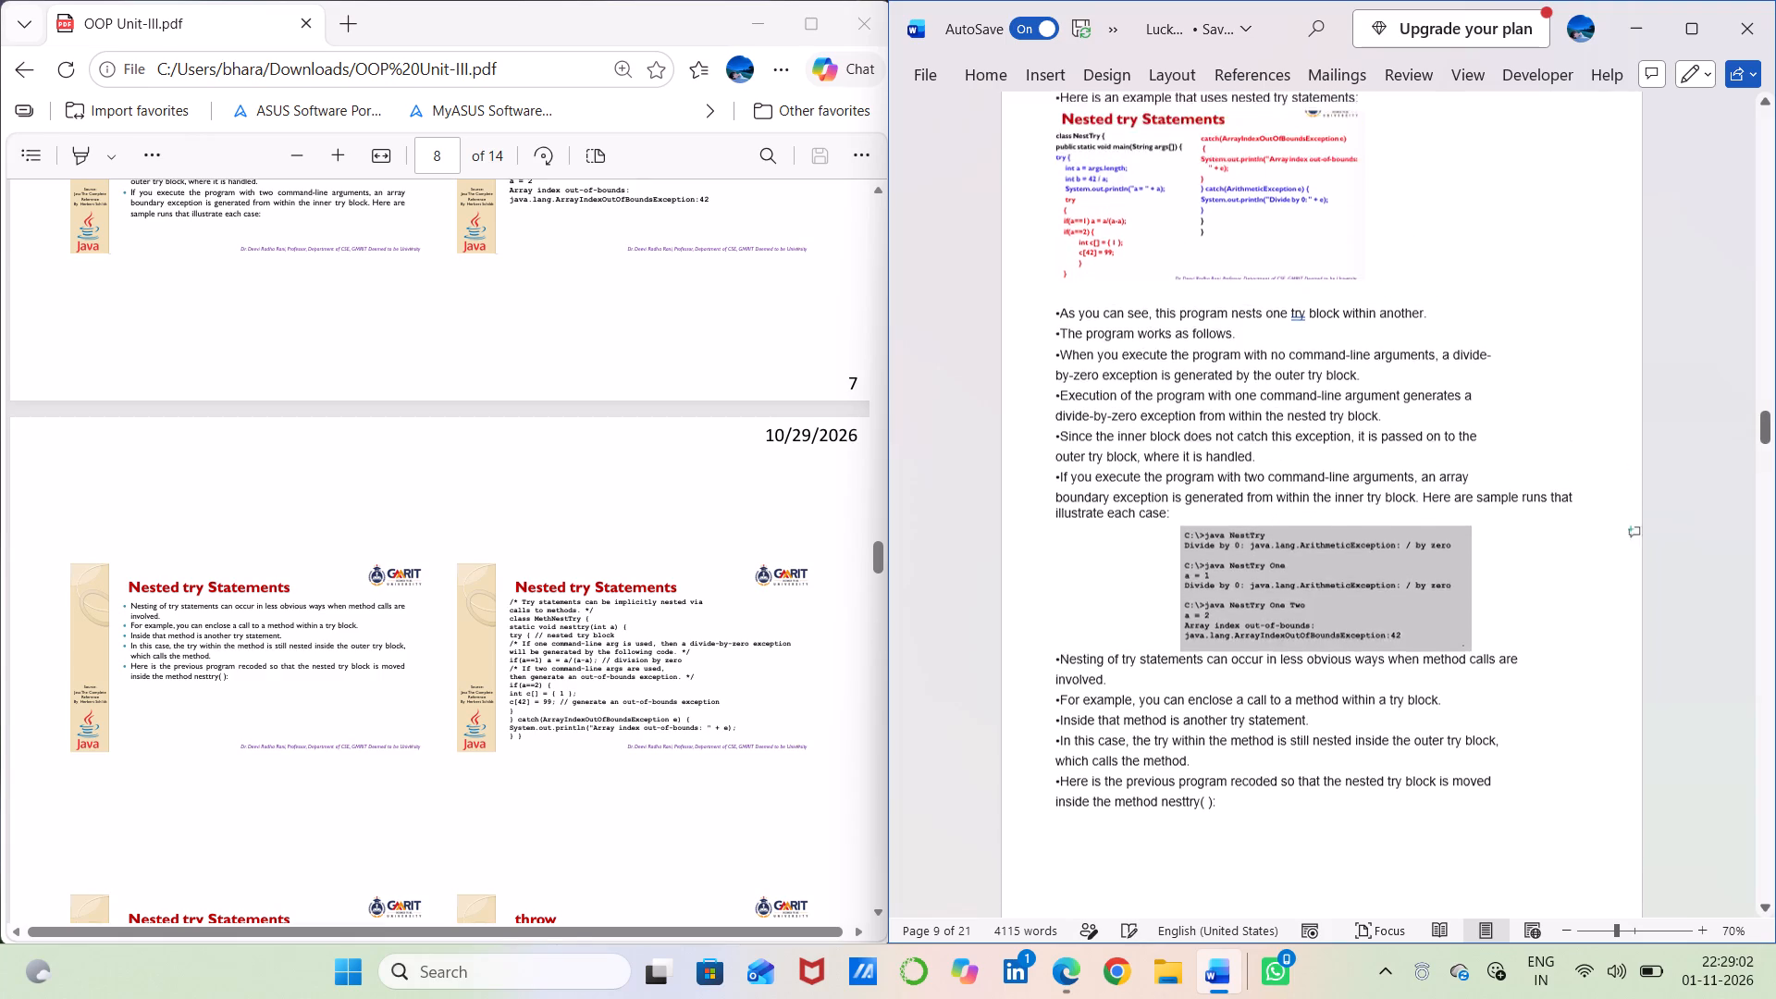
pyautogui.scroll(1, 1026, 500)
pyautogui.click(1026, 500)
pyautogui.click(964, 573)
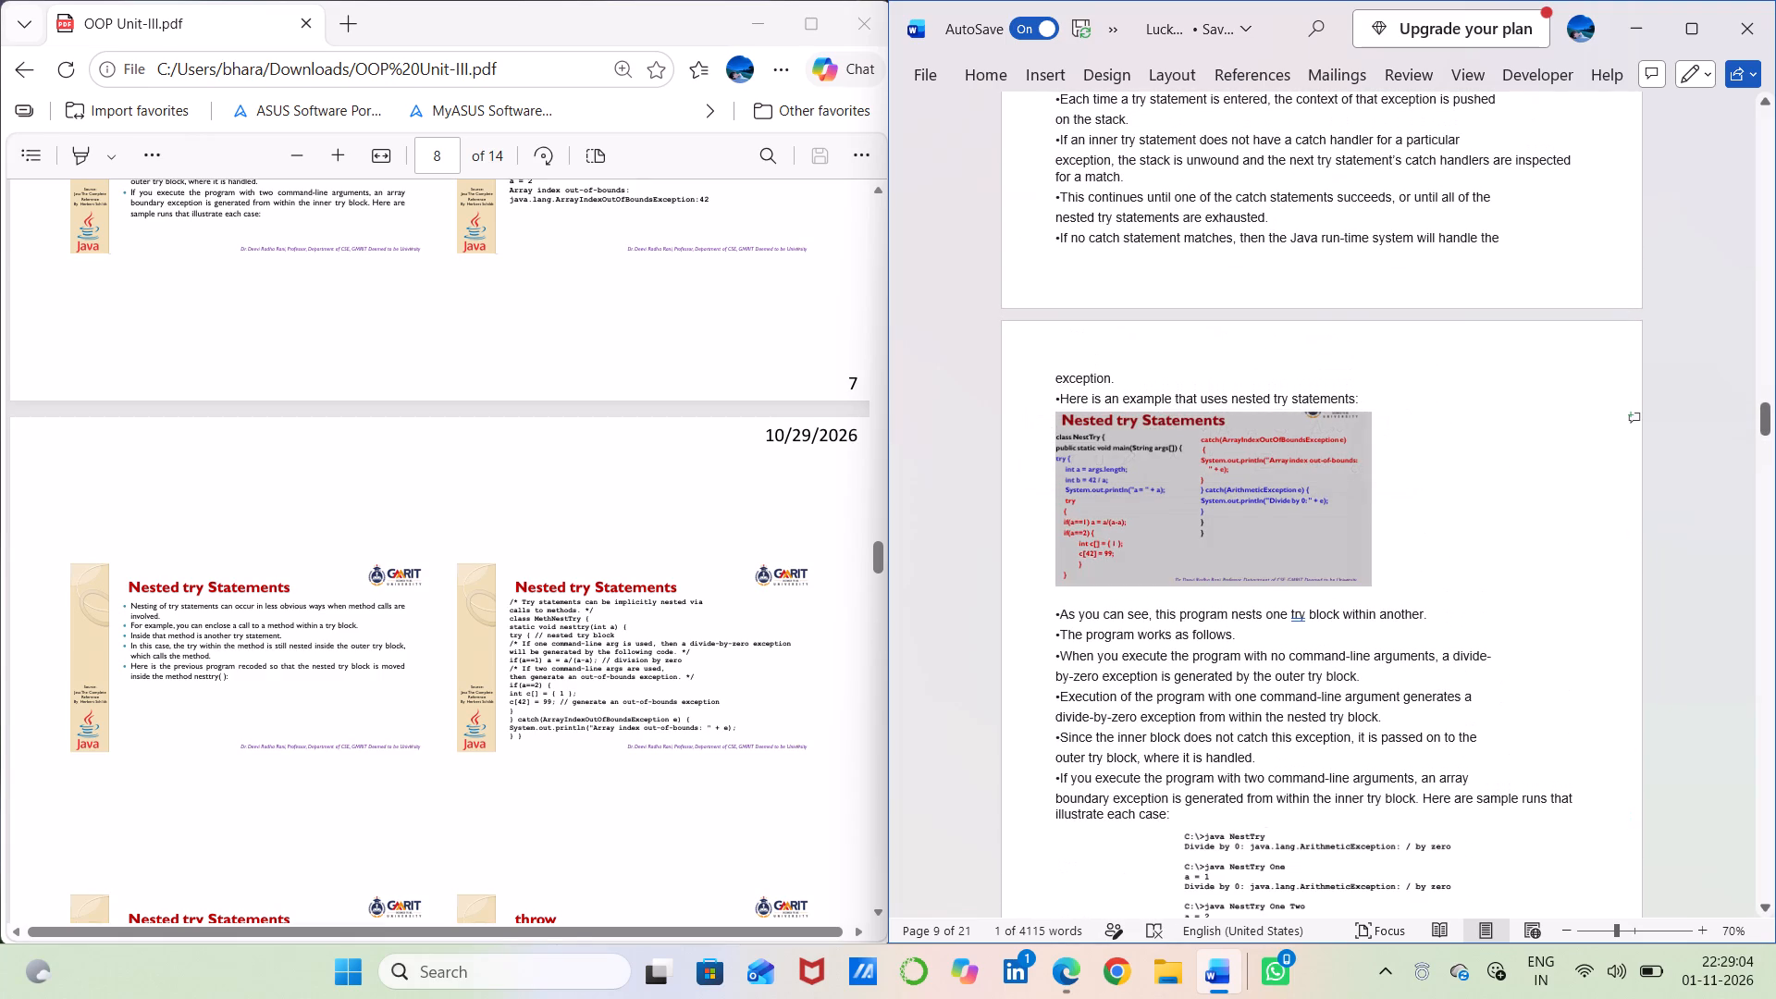
pyautogui.click(970, 653)
pyautogui.click(996, 692)
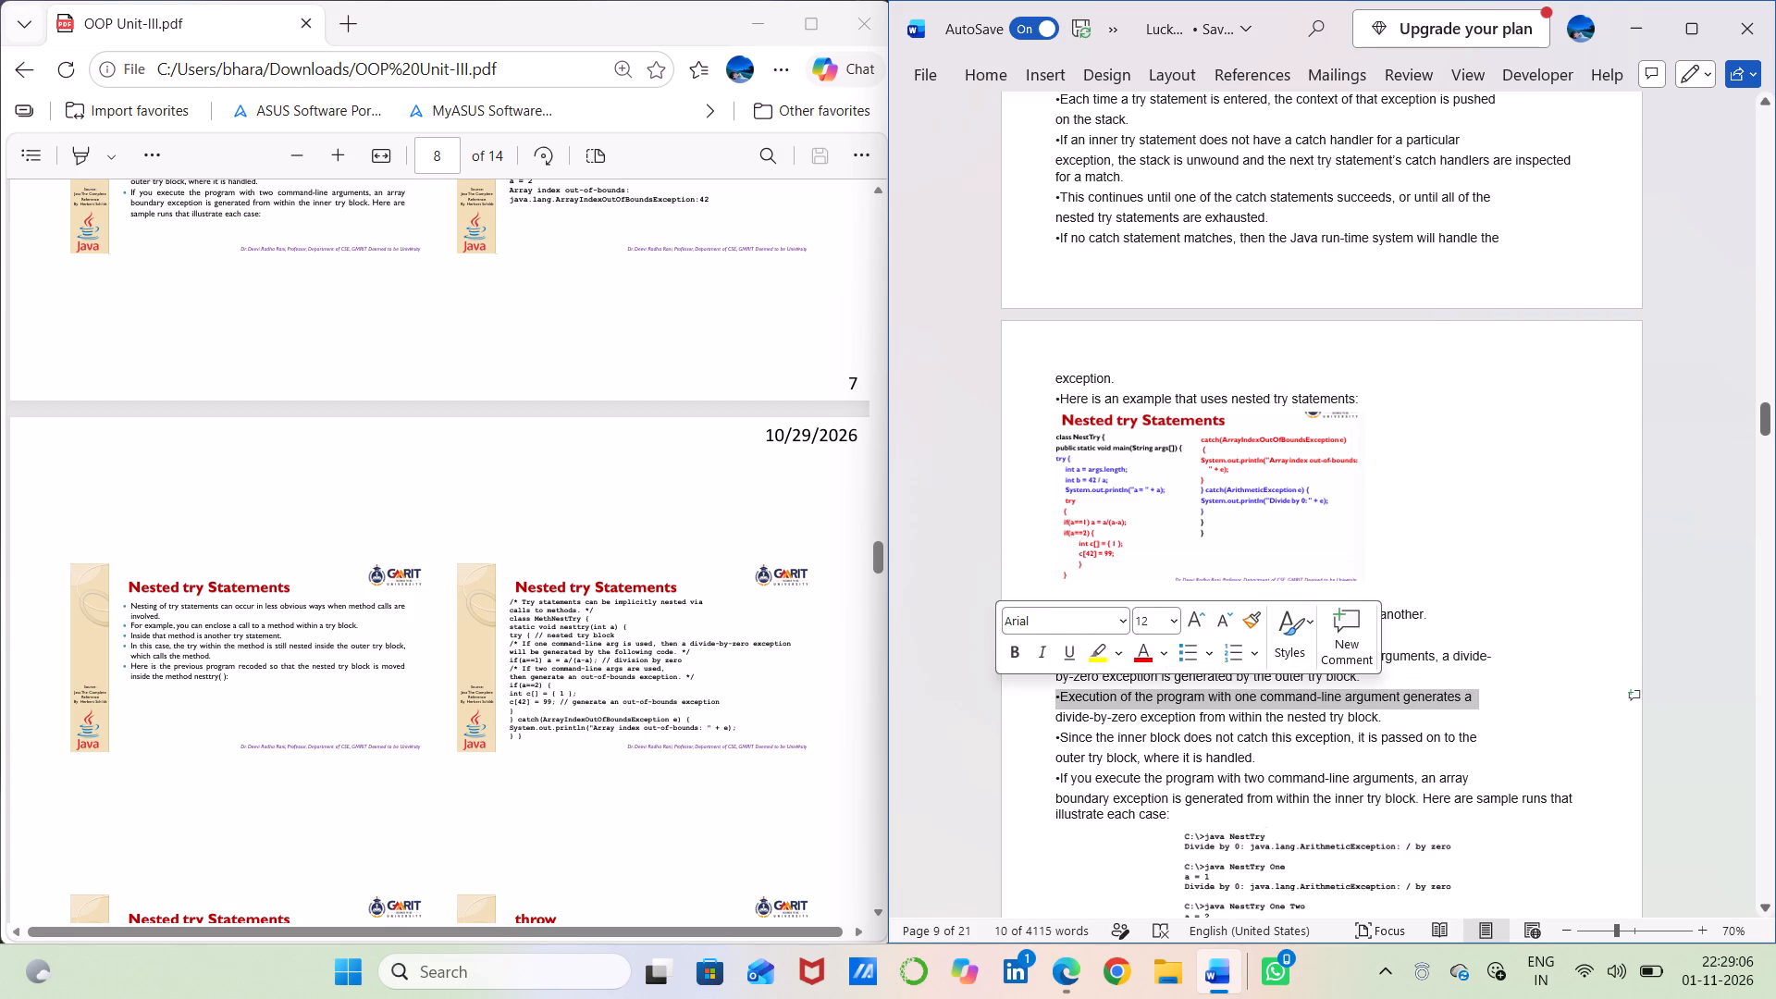
pyautogui.click(968, 730)
pyautogui.scroll(-2, 971, 643)
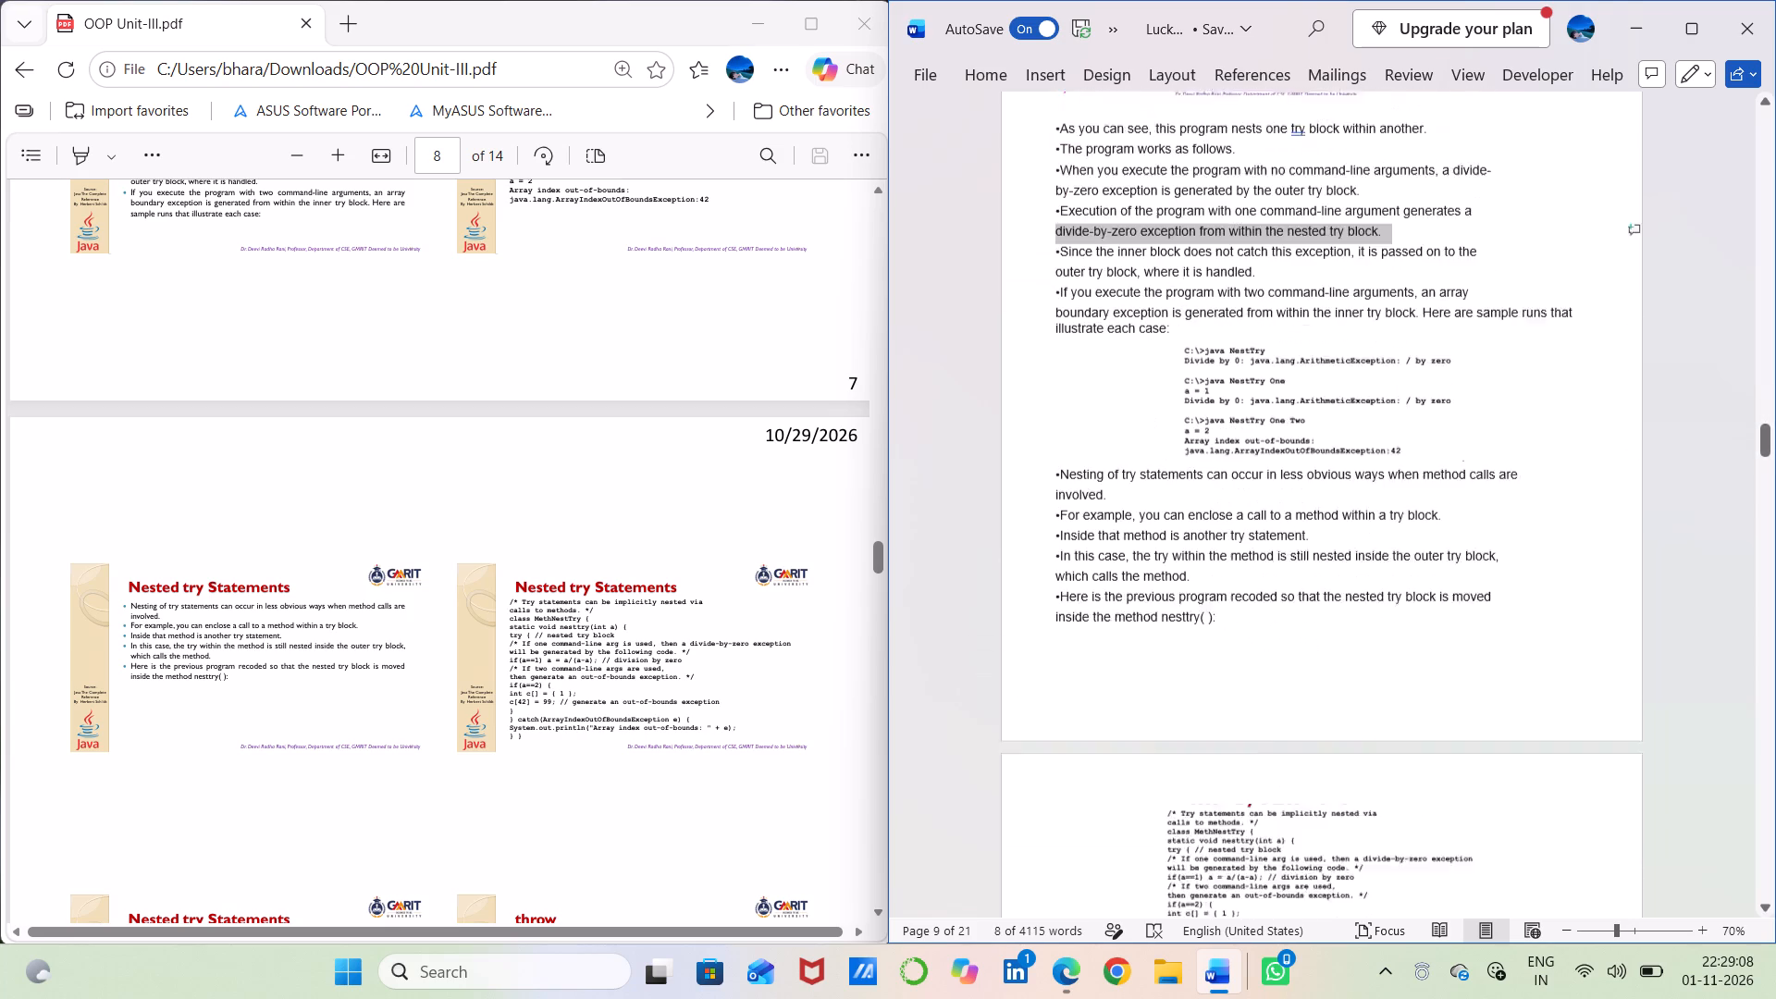
pyautogui.scroll(-1, 984, 607)
# Compare the MathNestTry code pictures and the throw section in the Word notes with page 8 of the PDF.
pyautogui.click(744, 734)
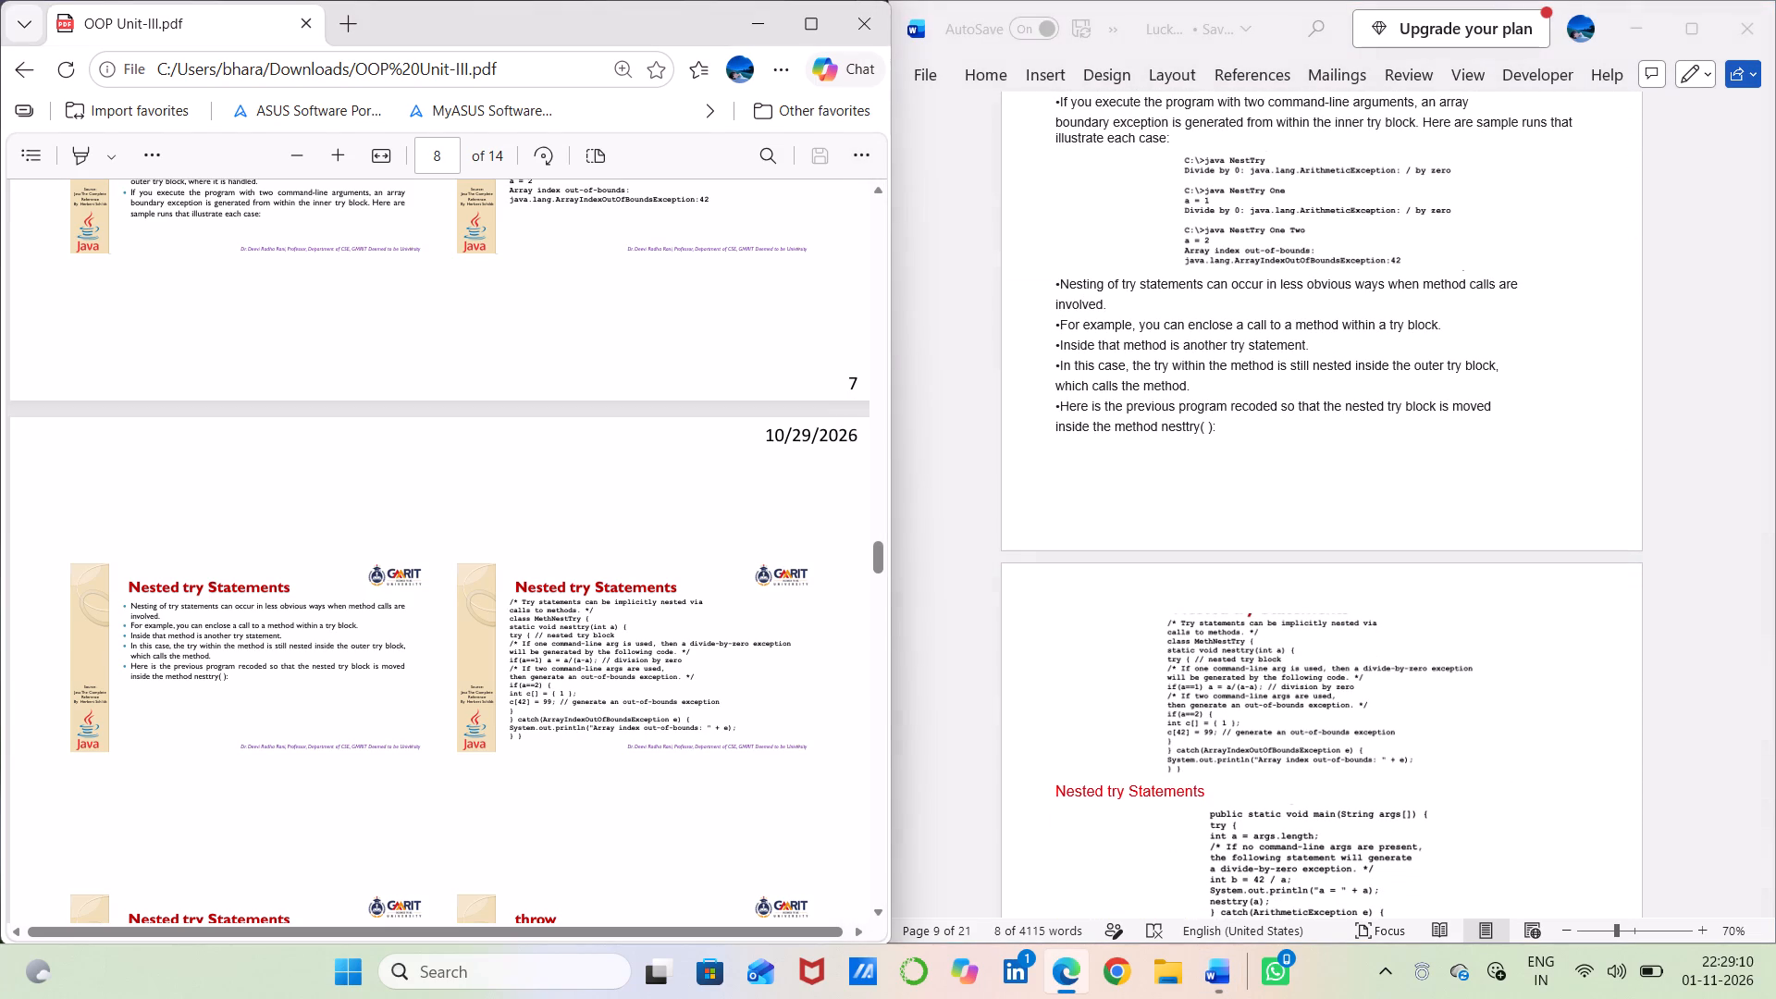
pyautogui.scroll(-2, 689, 755)
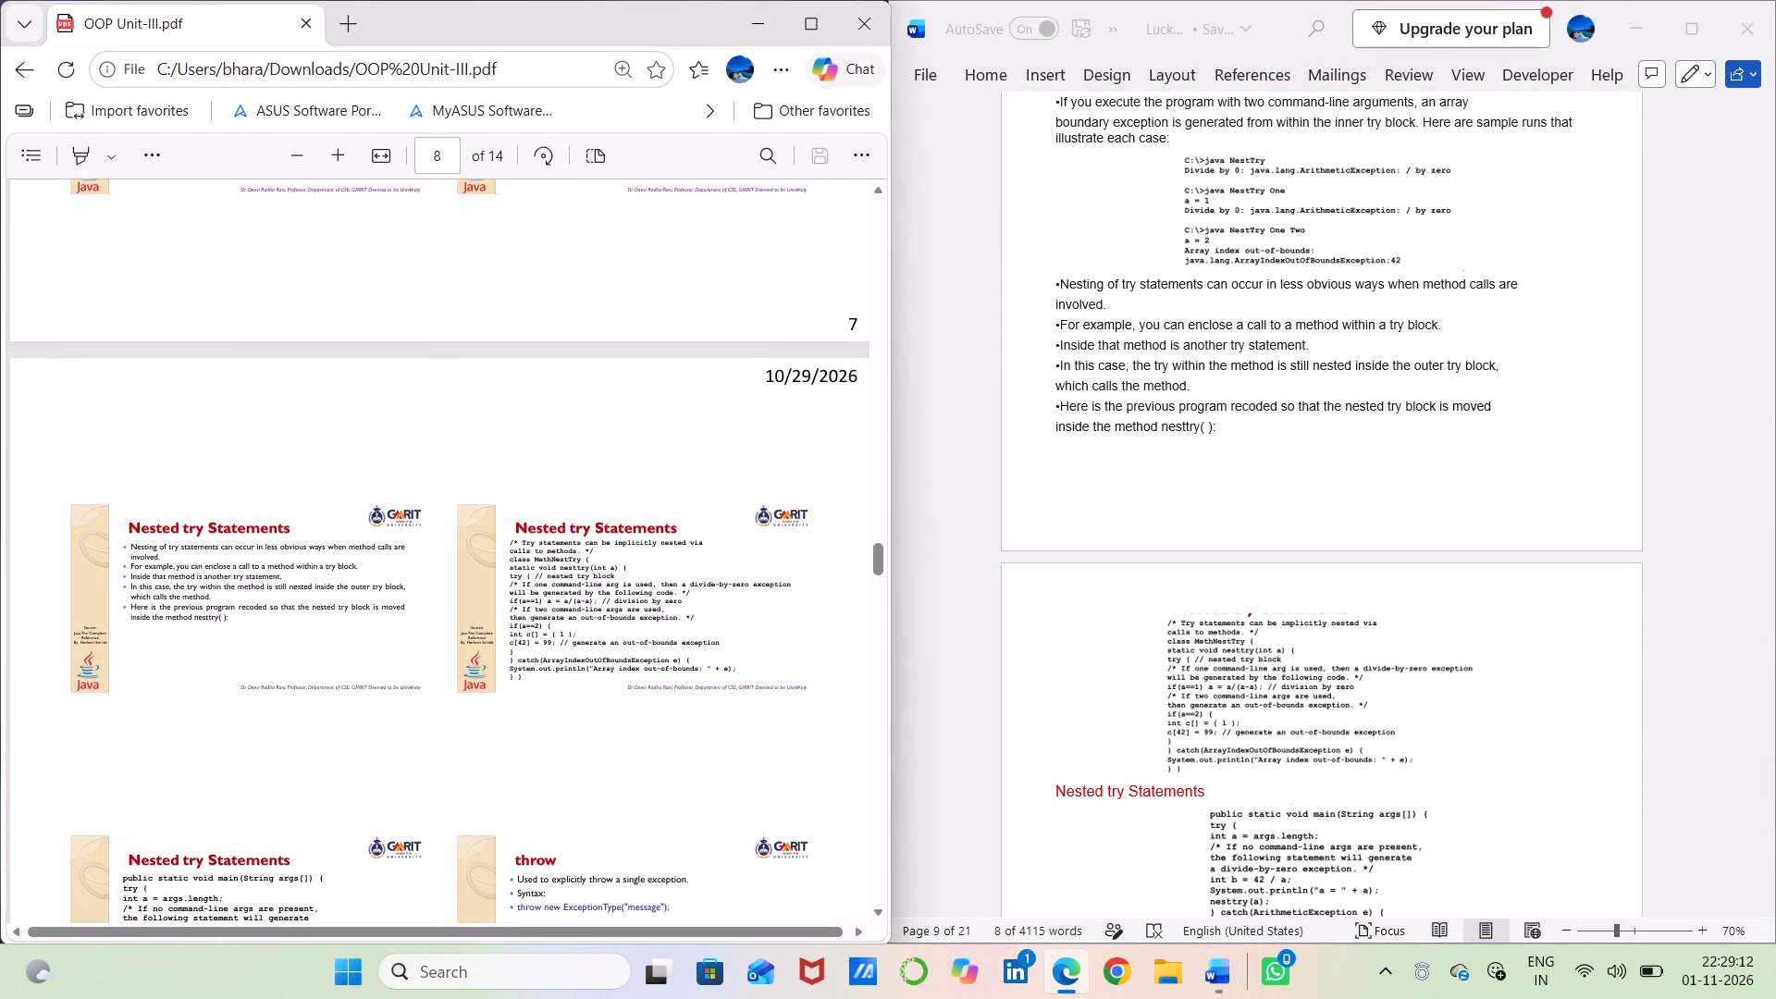
pyautogui.scroll(-3, 689, 755)
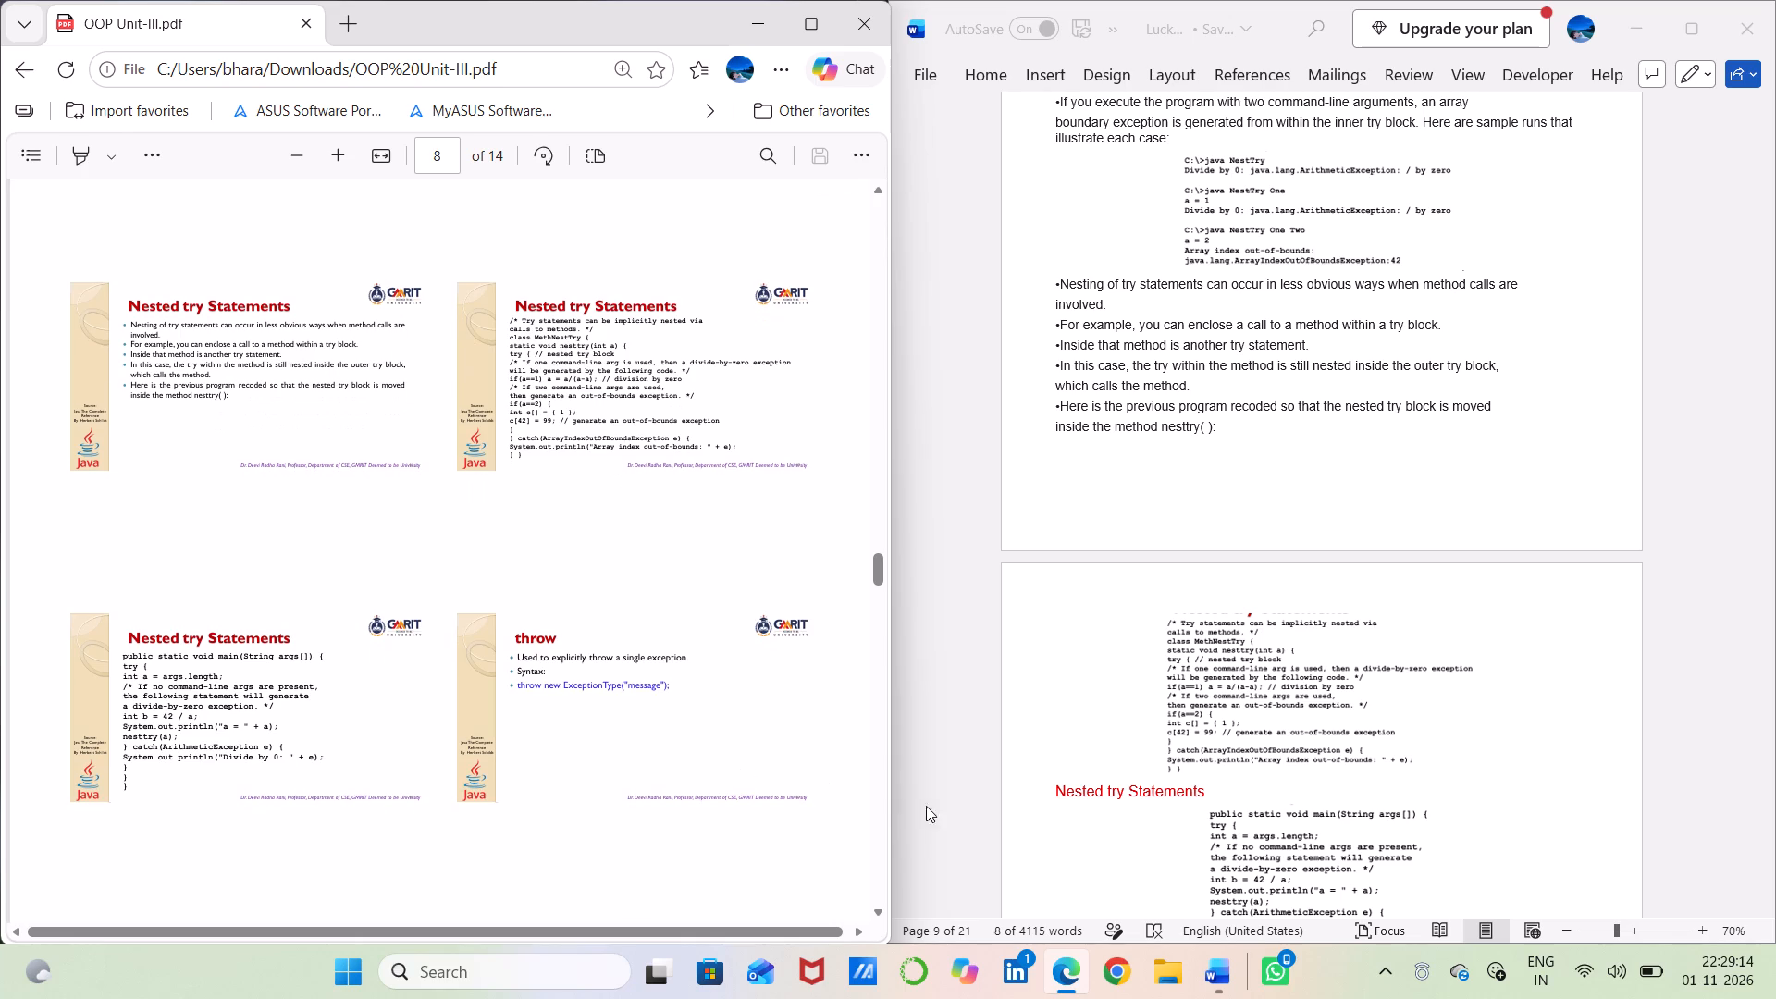
pyautogui.scroll(-1, 1057, 752)
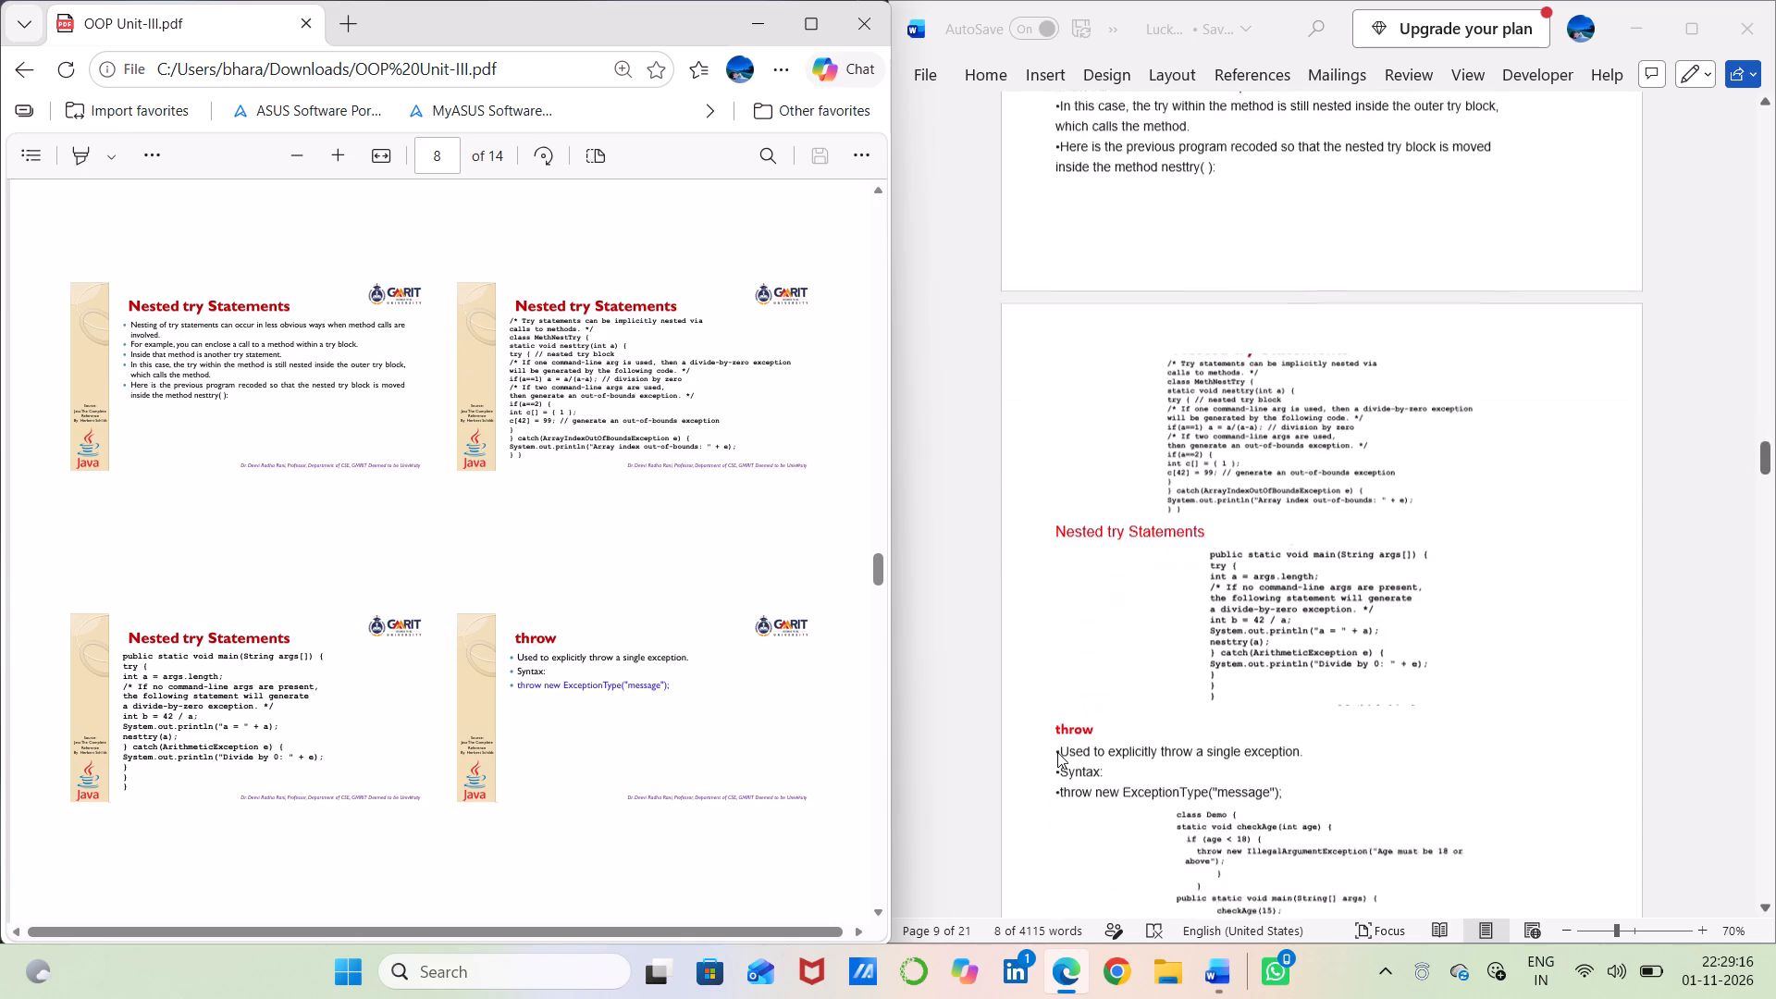
pyautogui.scroll(-2, 1057, 752)
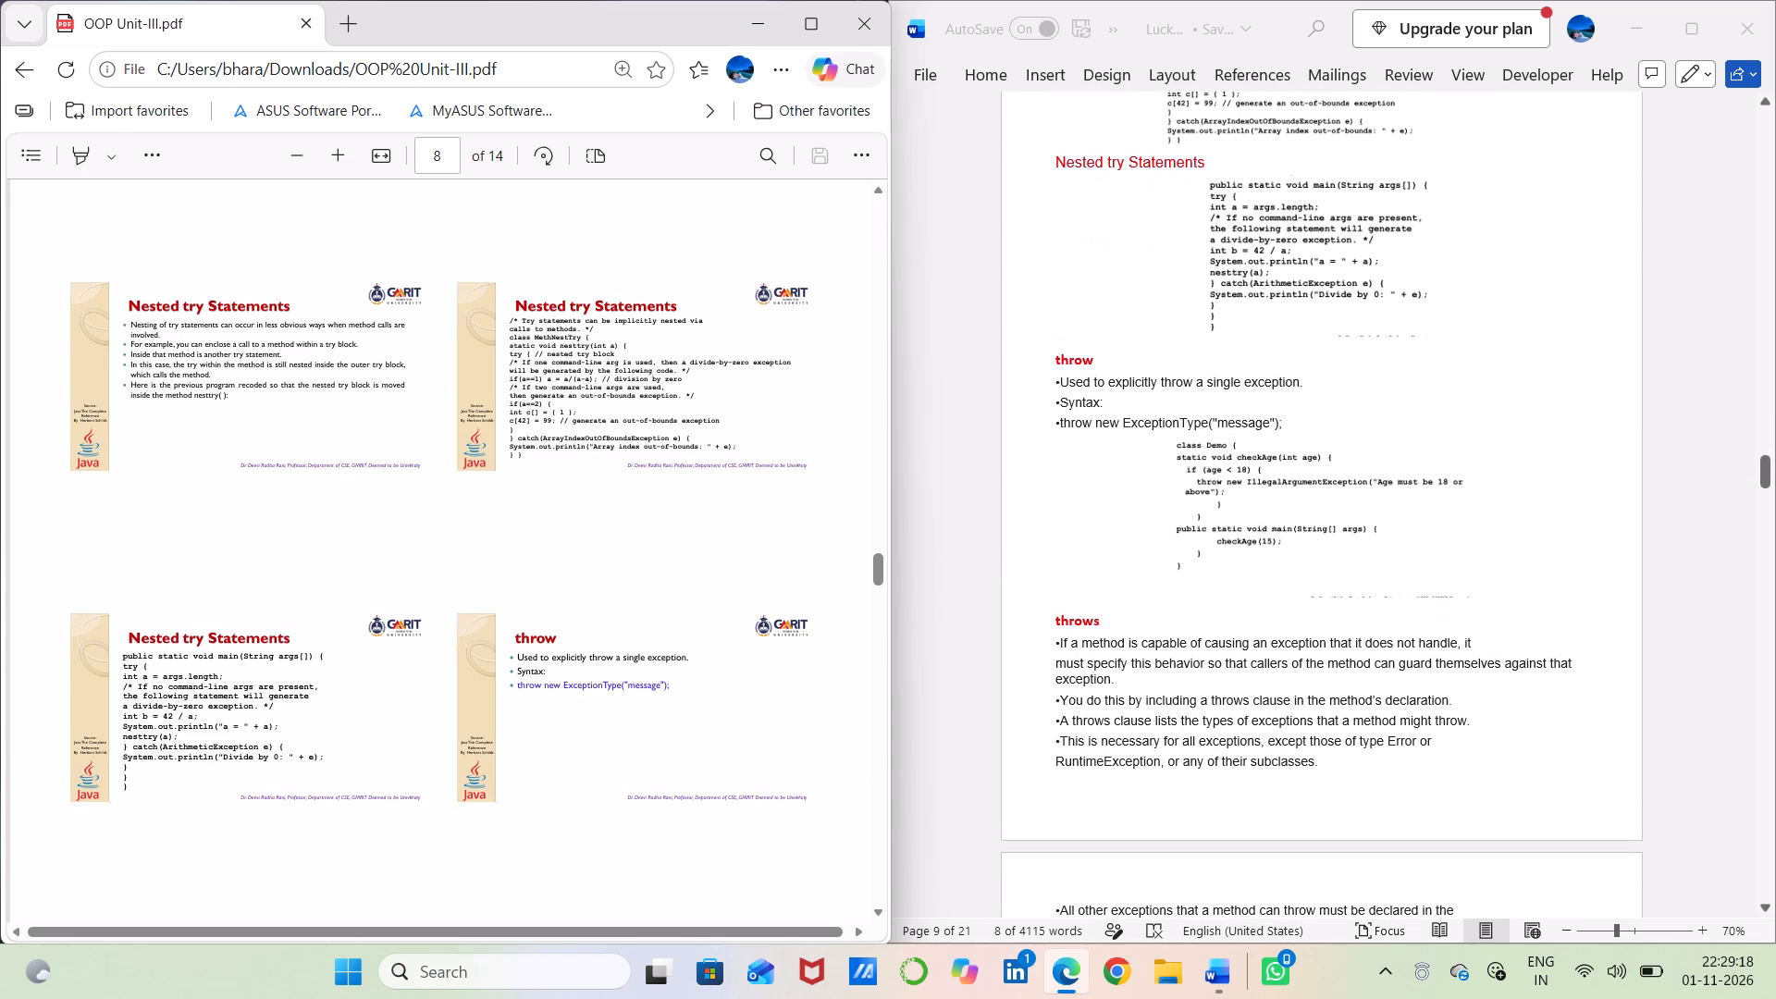
pyautogui.scroll(-1, 596, 817)
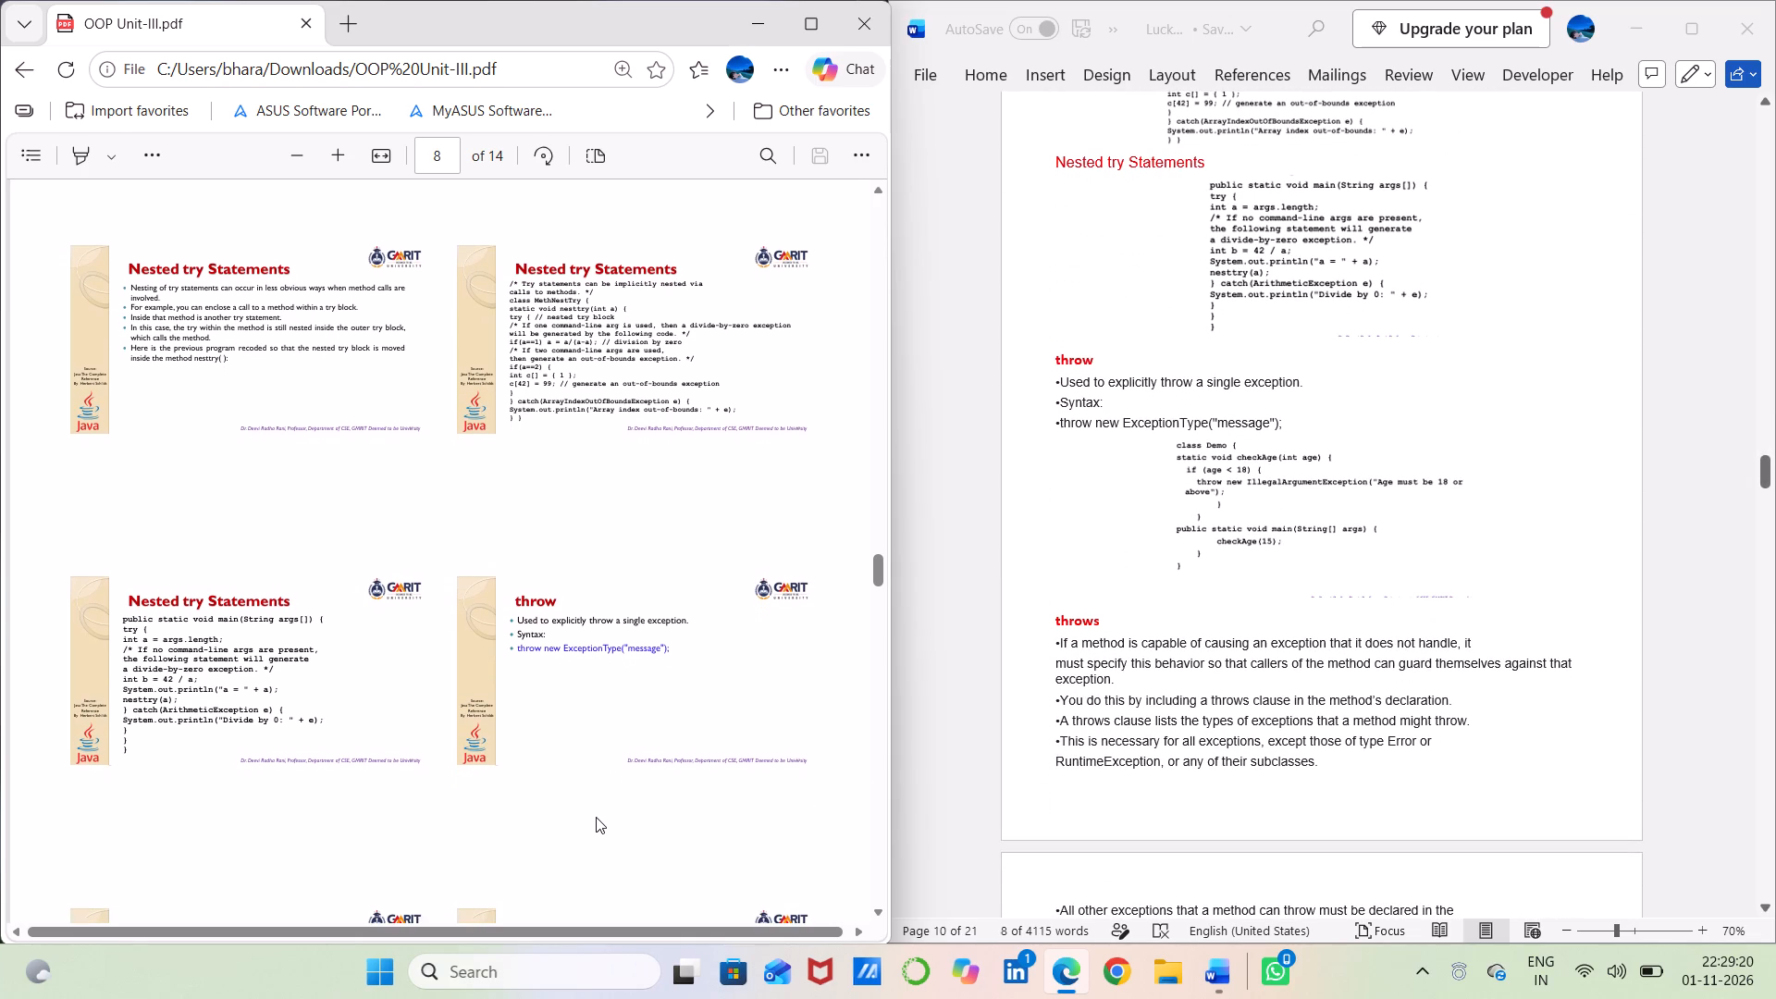
pyautogui.scroll(-1, 596, 817)
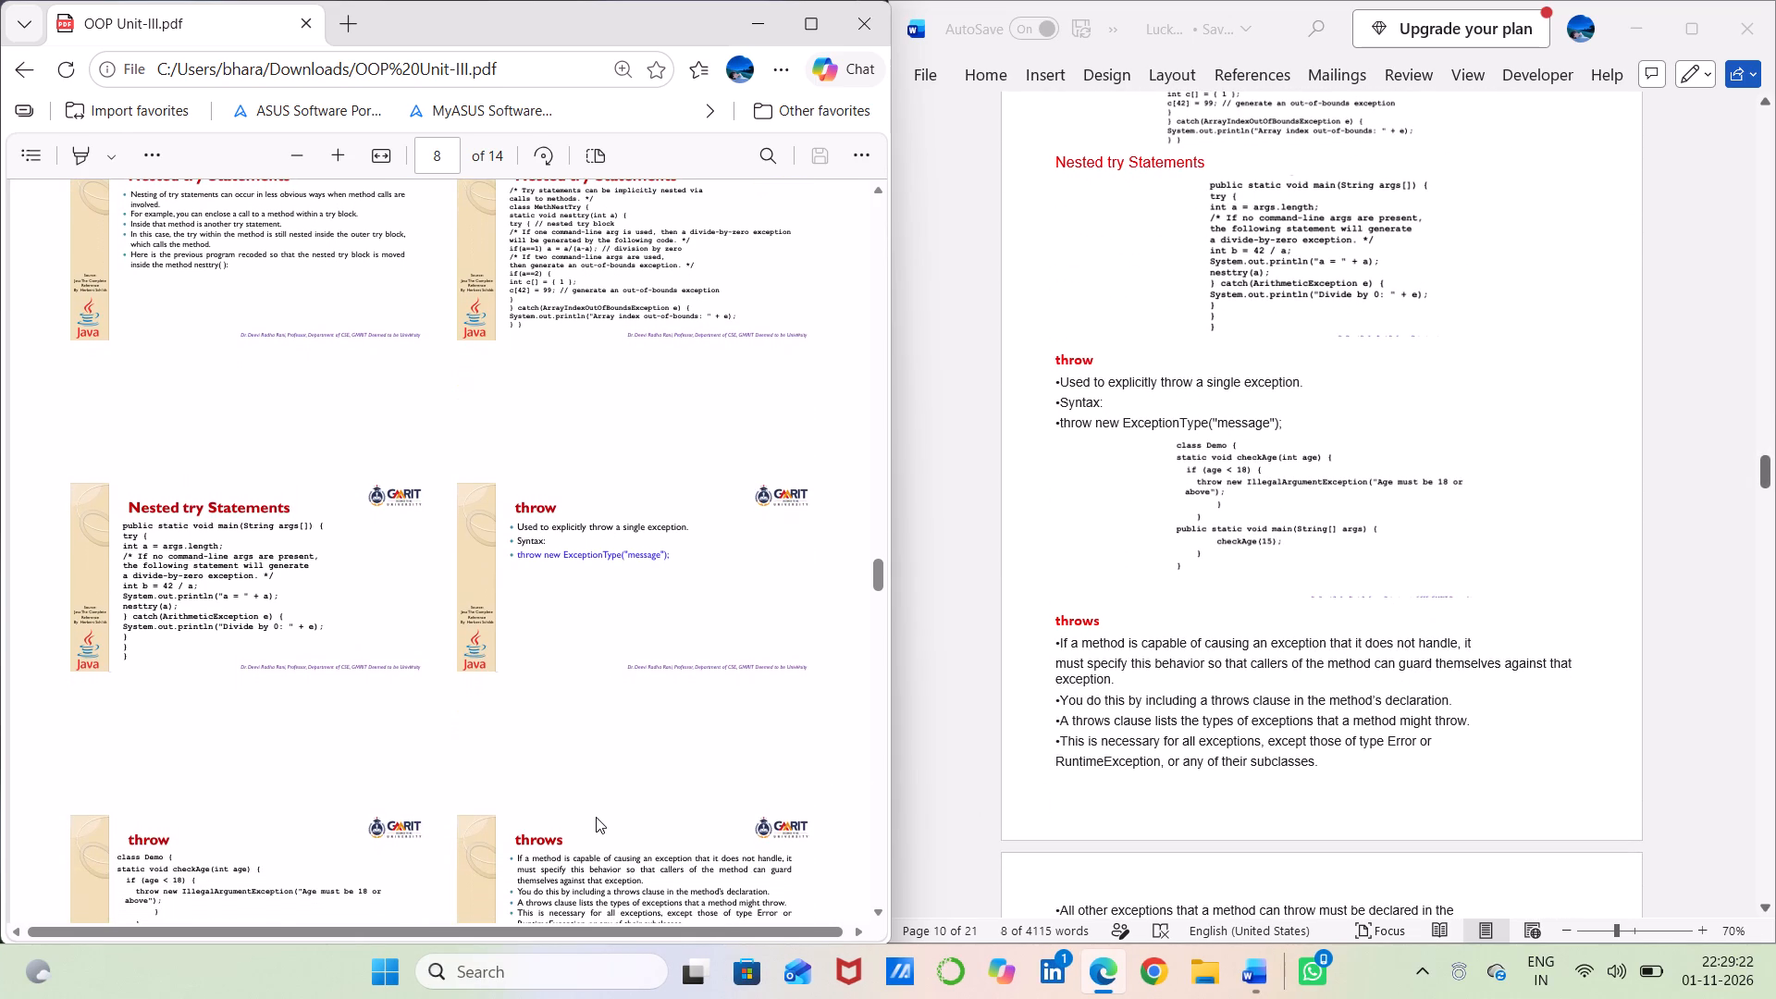
pyautogui.scroll(-1, 596, 817)
# Colour the throw section's syntax line, throw new ExceptionType("message");, medium blue.
pyautogui.moveTo(1289, 416); pyautogui.dragTo(1256, 417)
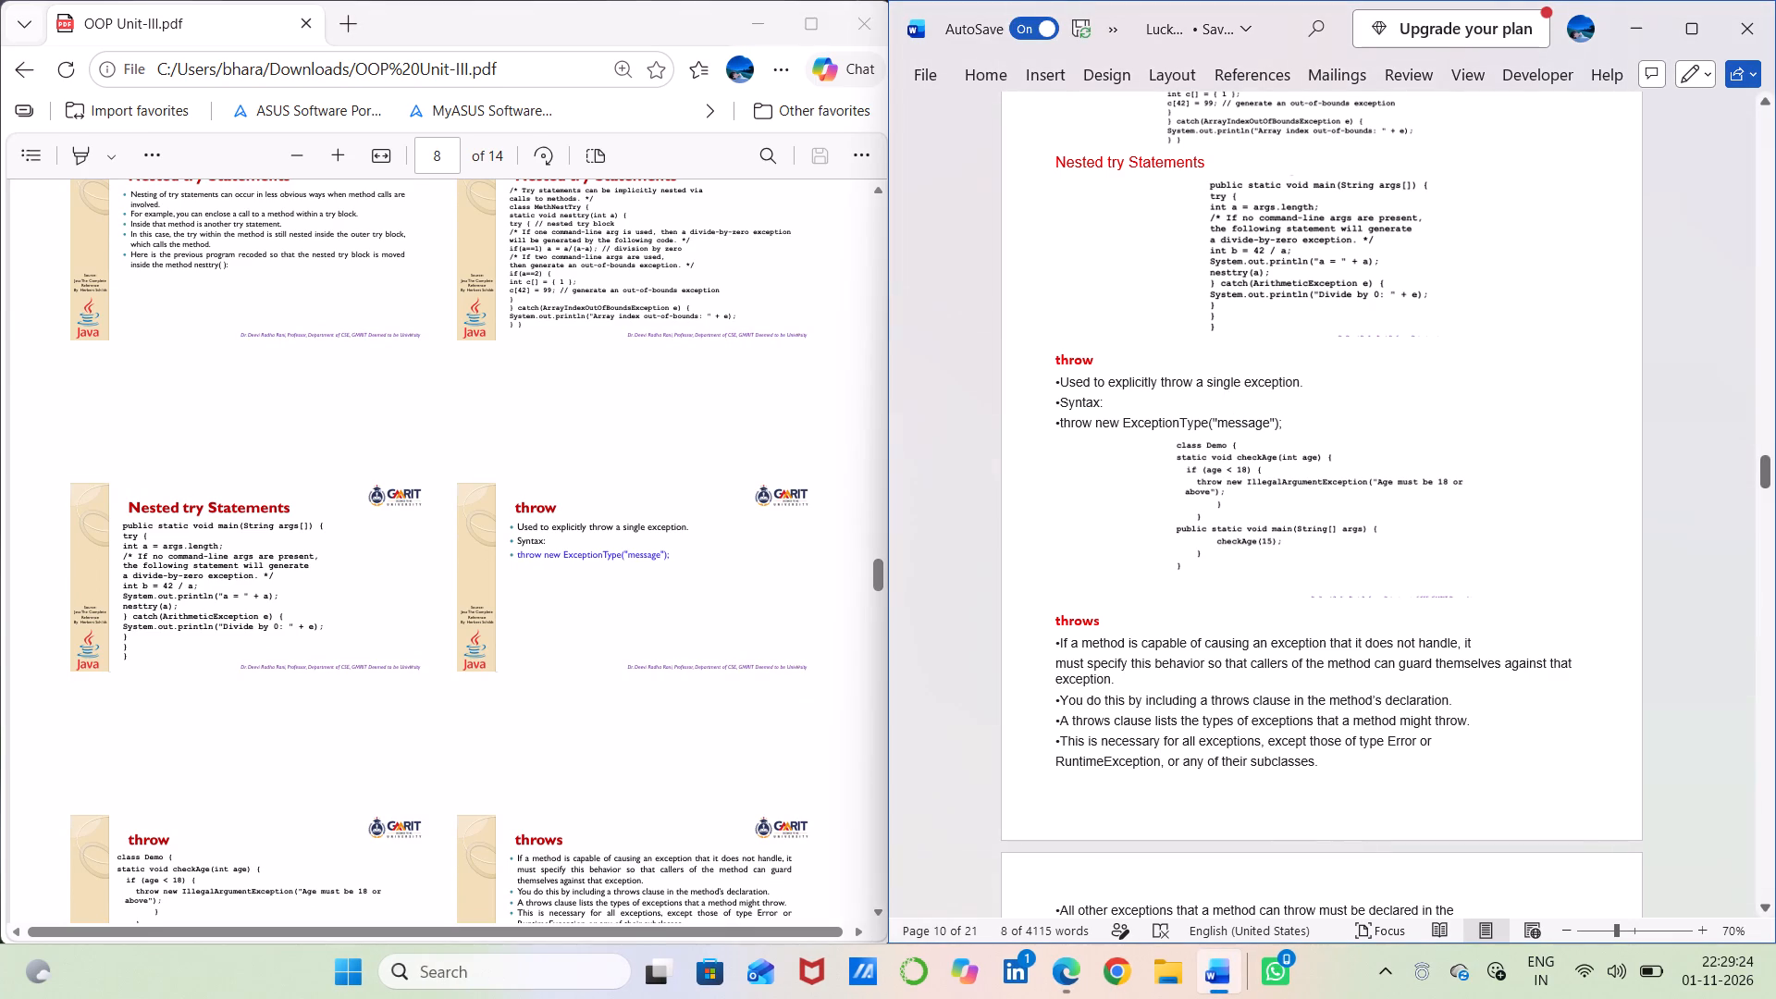
pyautogui.moveTo(1284, 423); pyautogui.dragTo(1063, 430)
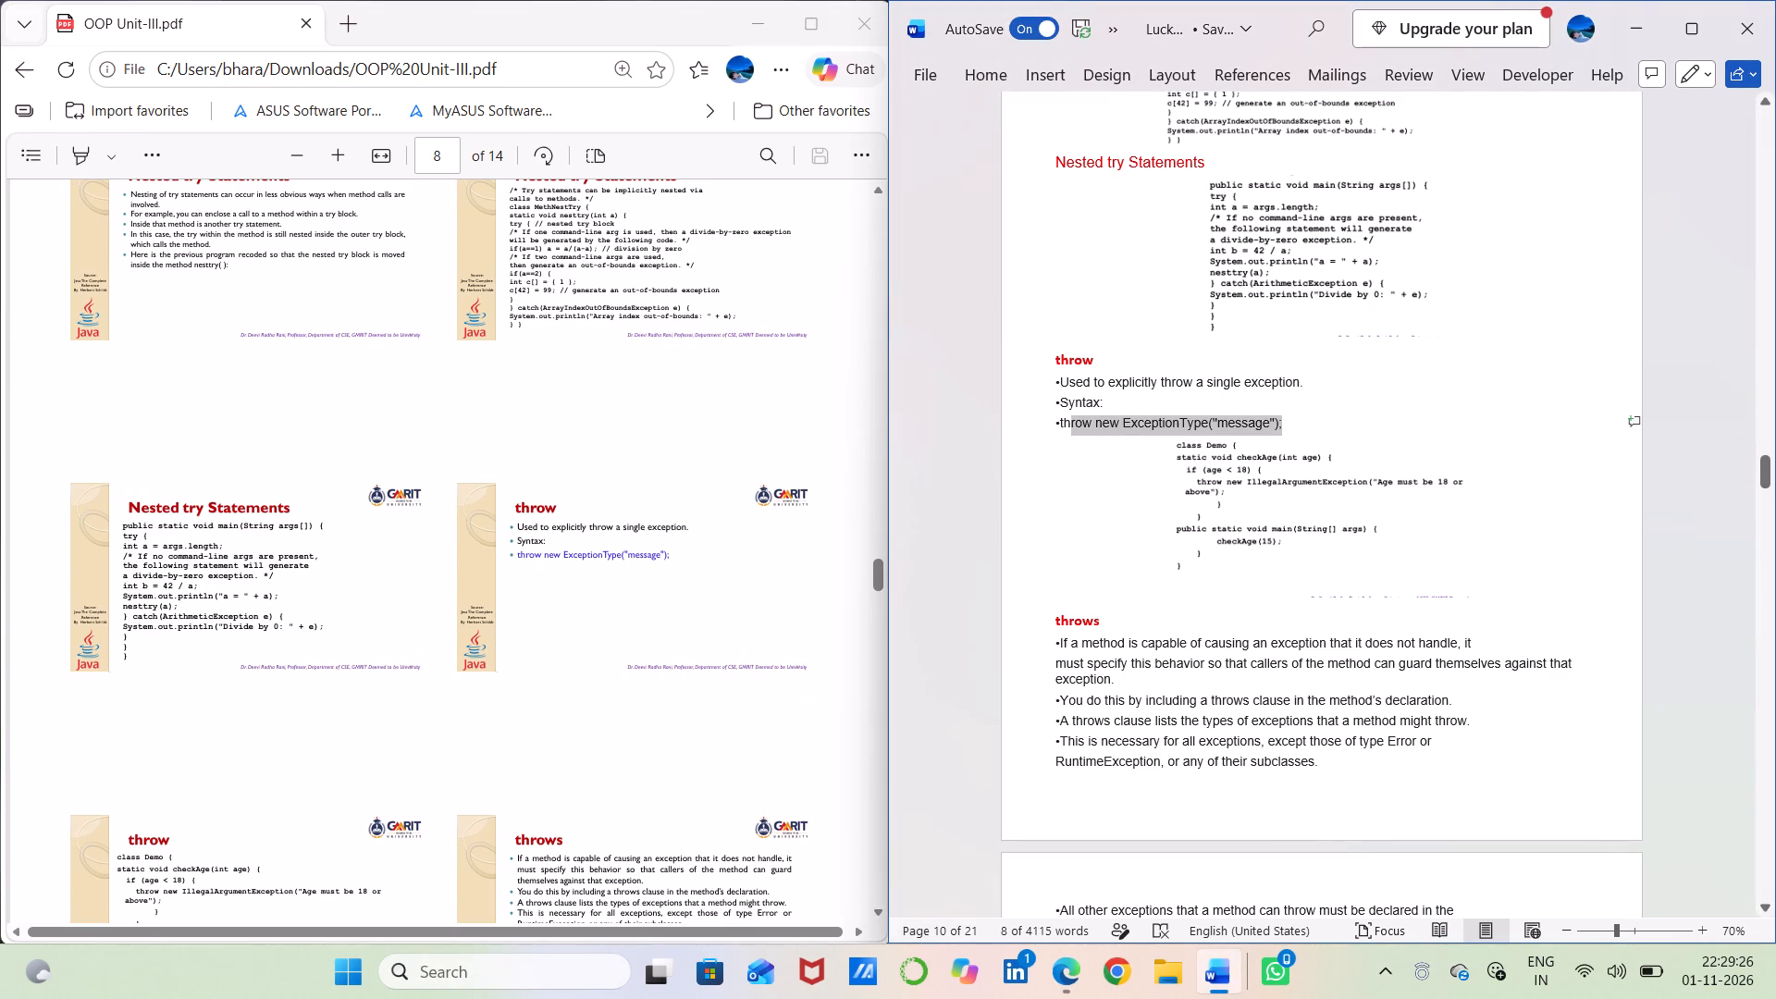
pyautogui.moveTo(1063, 430); pyautogui.dragTo(1055, 428)
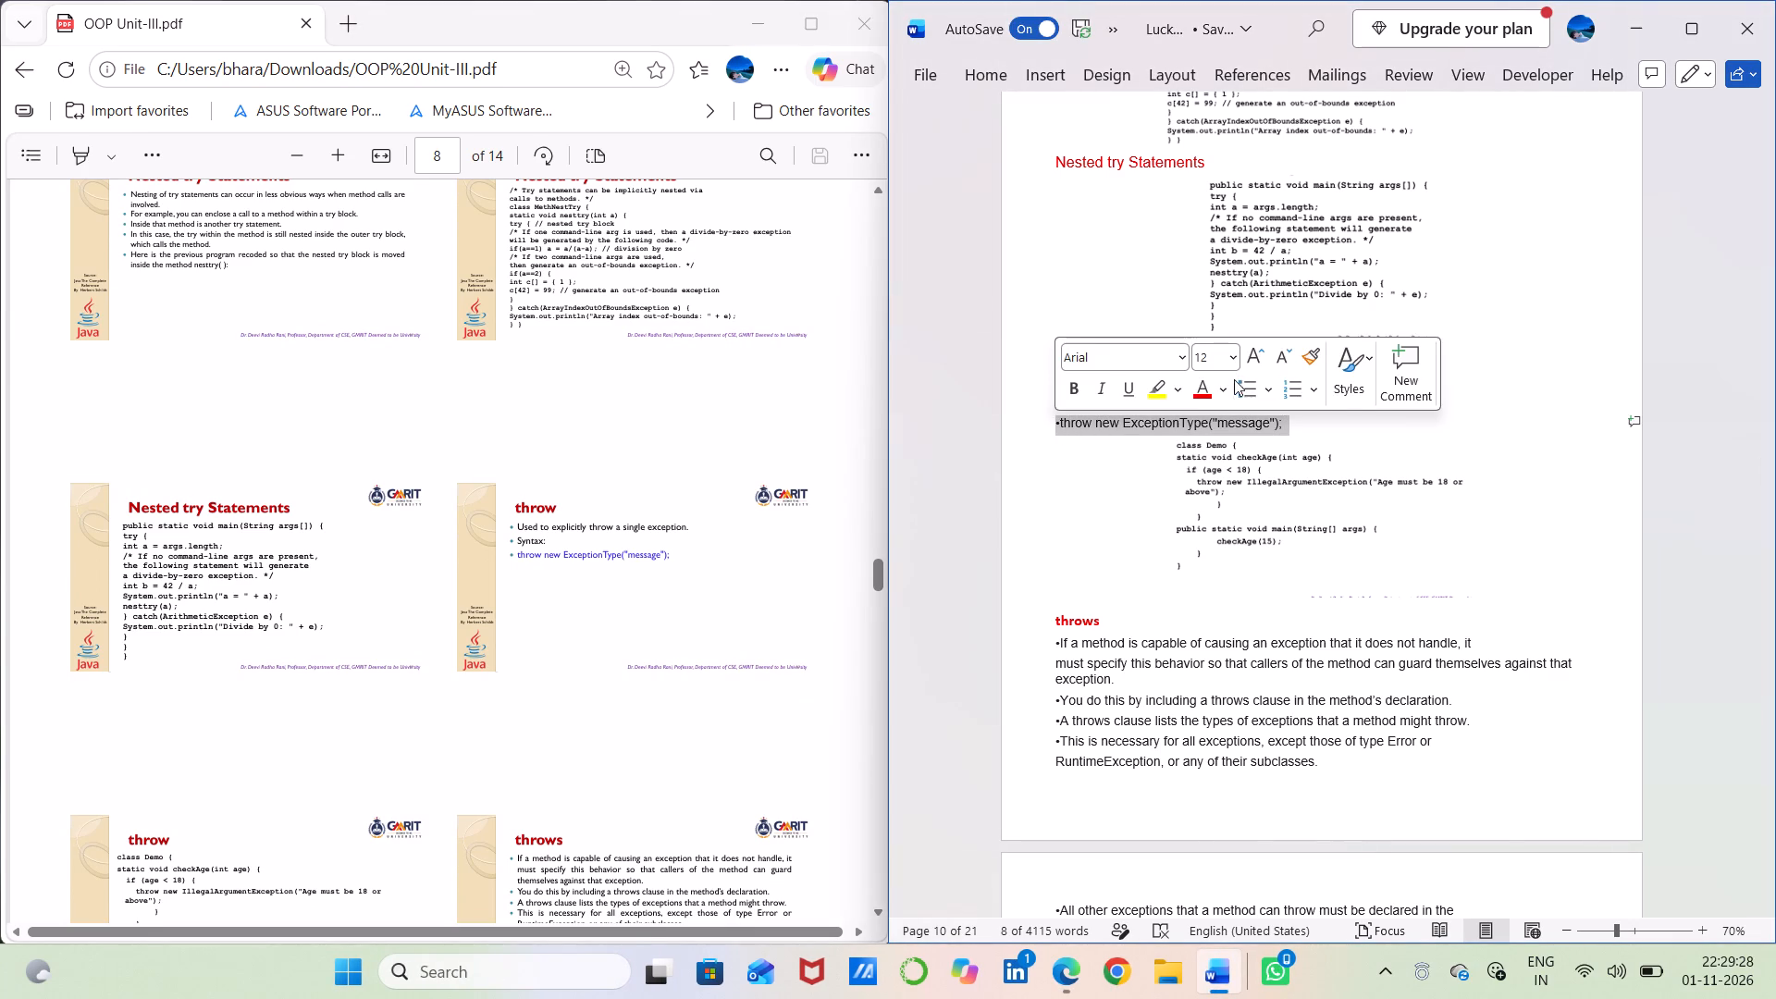
pyautogui.click(1225, 385)
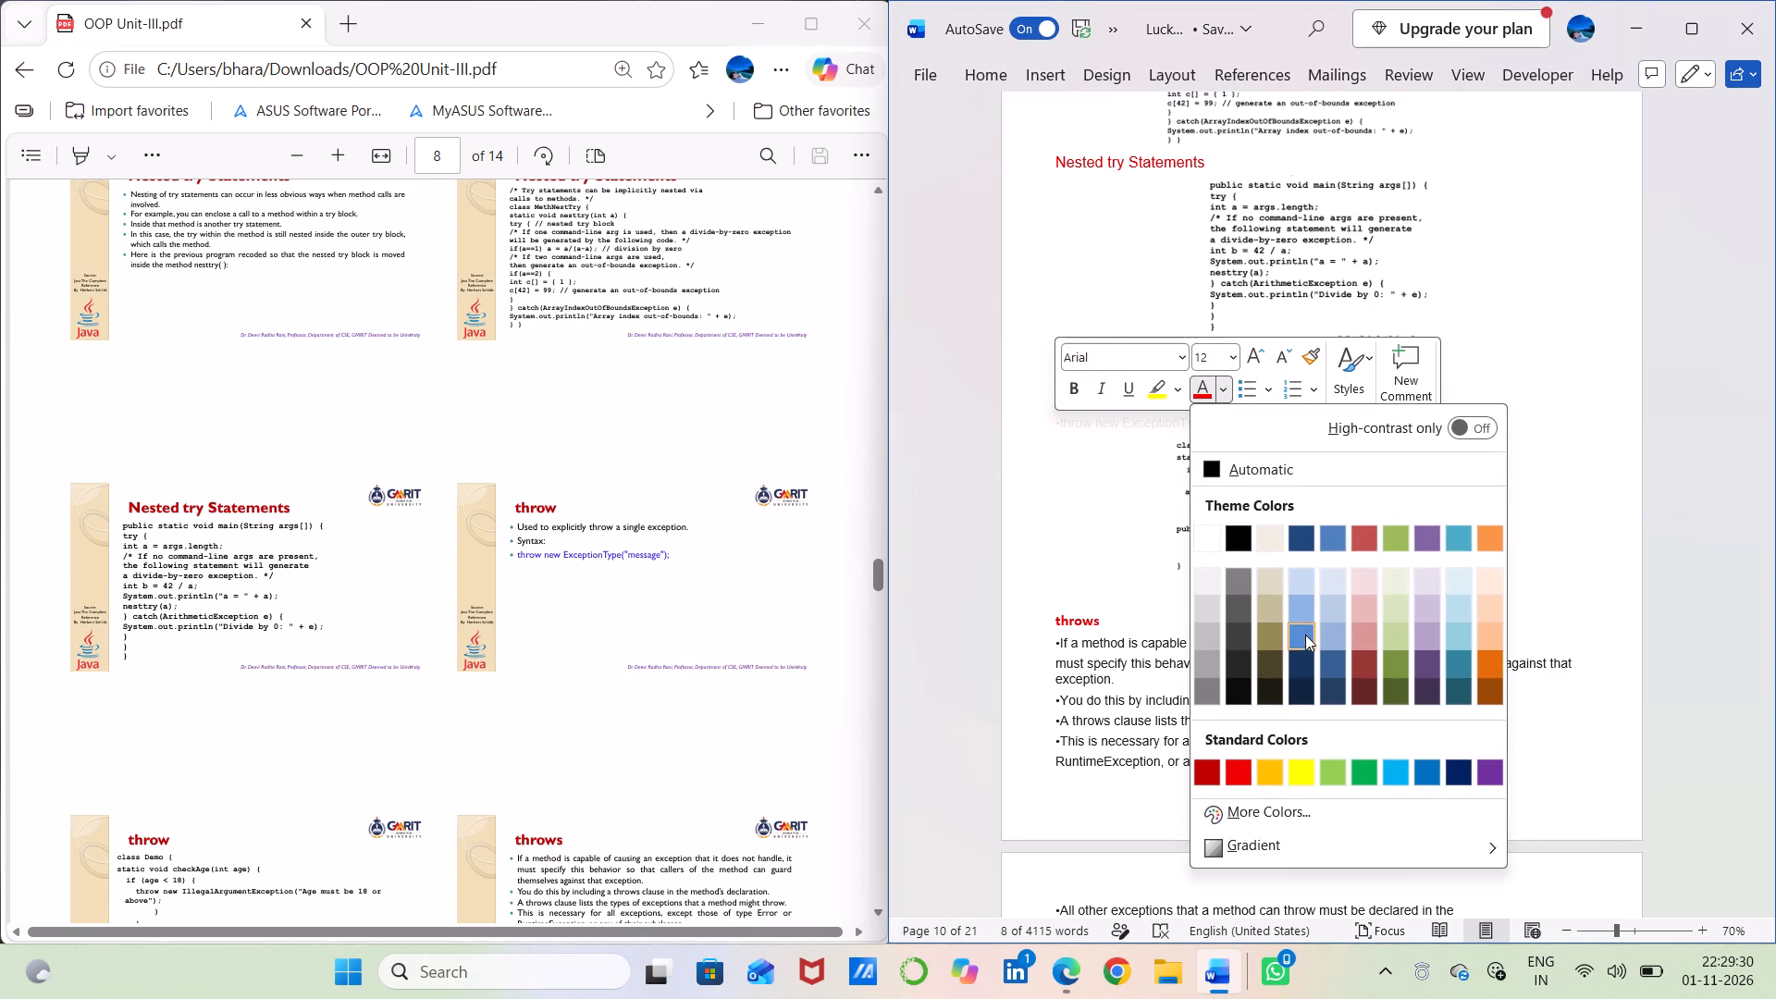
pyautogui.click(1302, 638)
pyautogui.click(1109, 542)
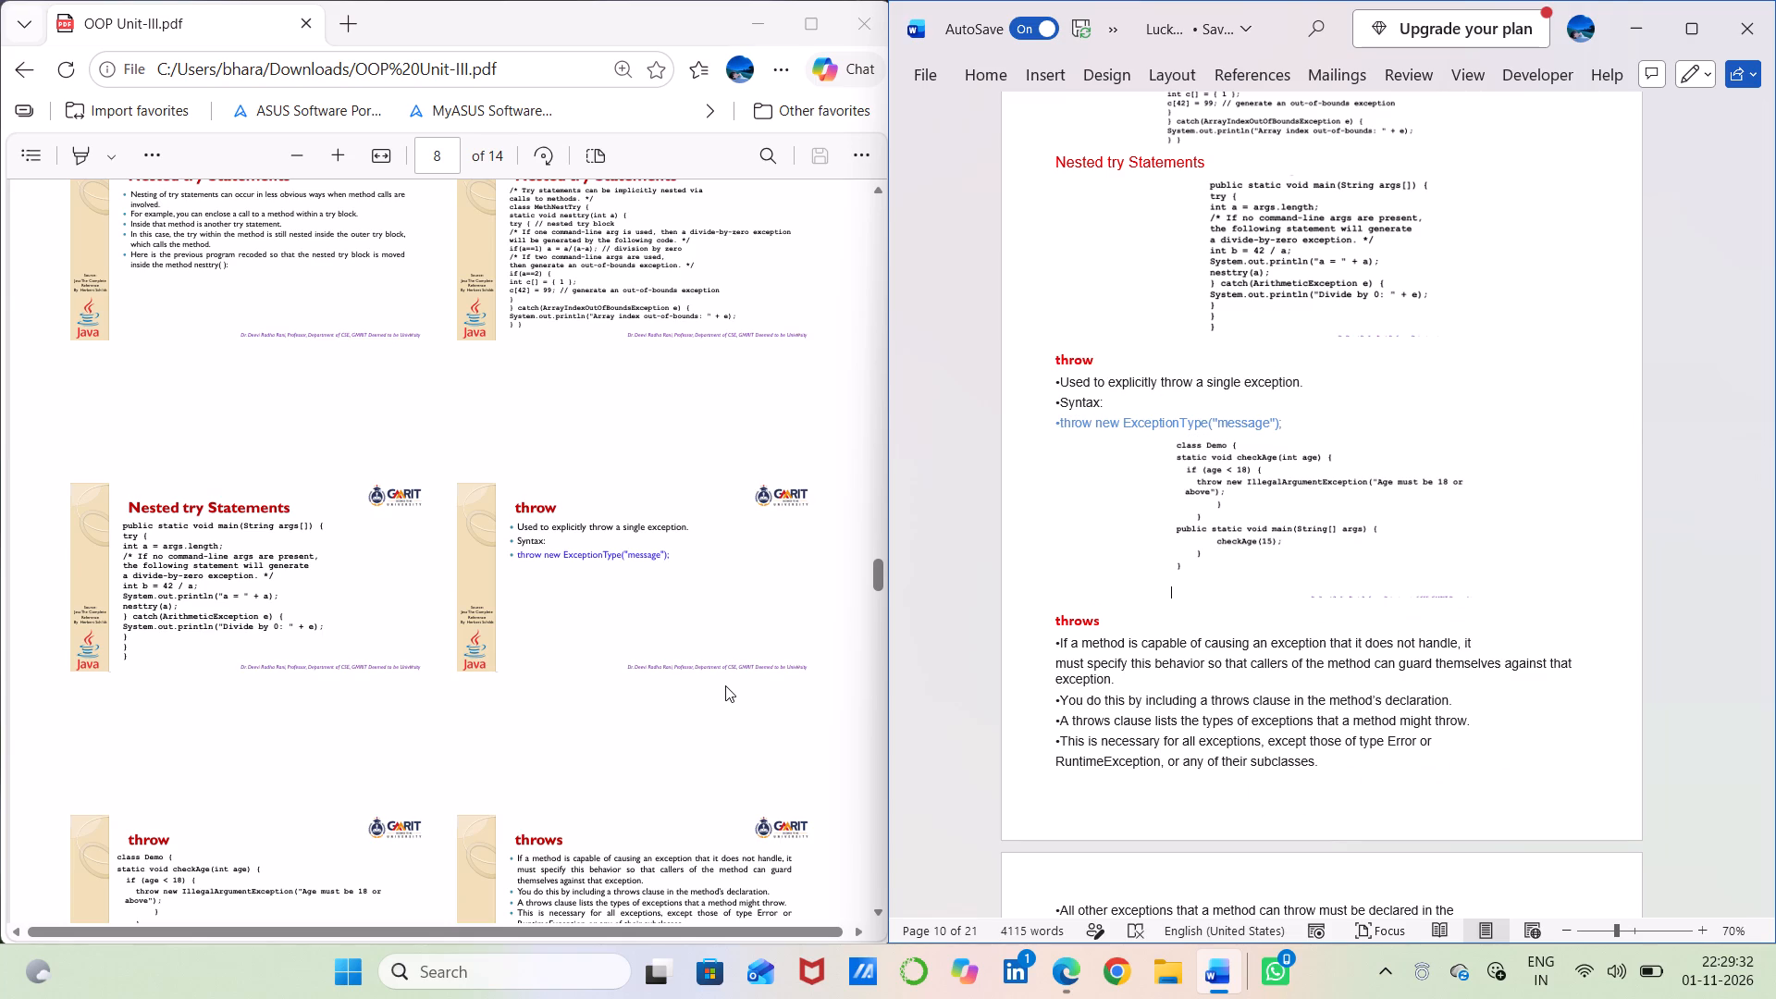
# Compare the throw code picture and the throws bullets and code pictures with pages 8 and 9 of the PDF.
pyautogui.scroll(-4, 725, 685)
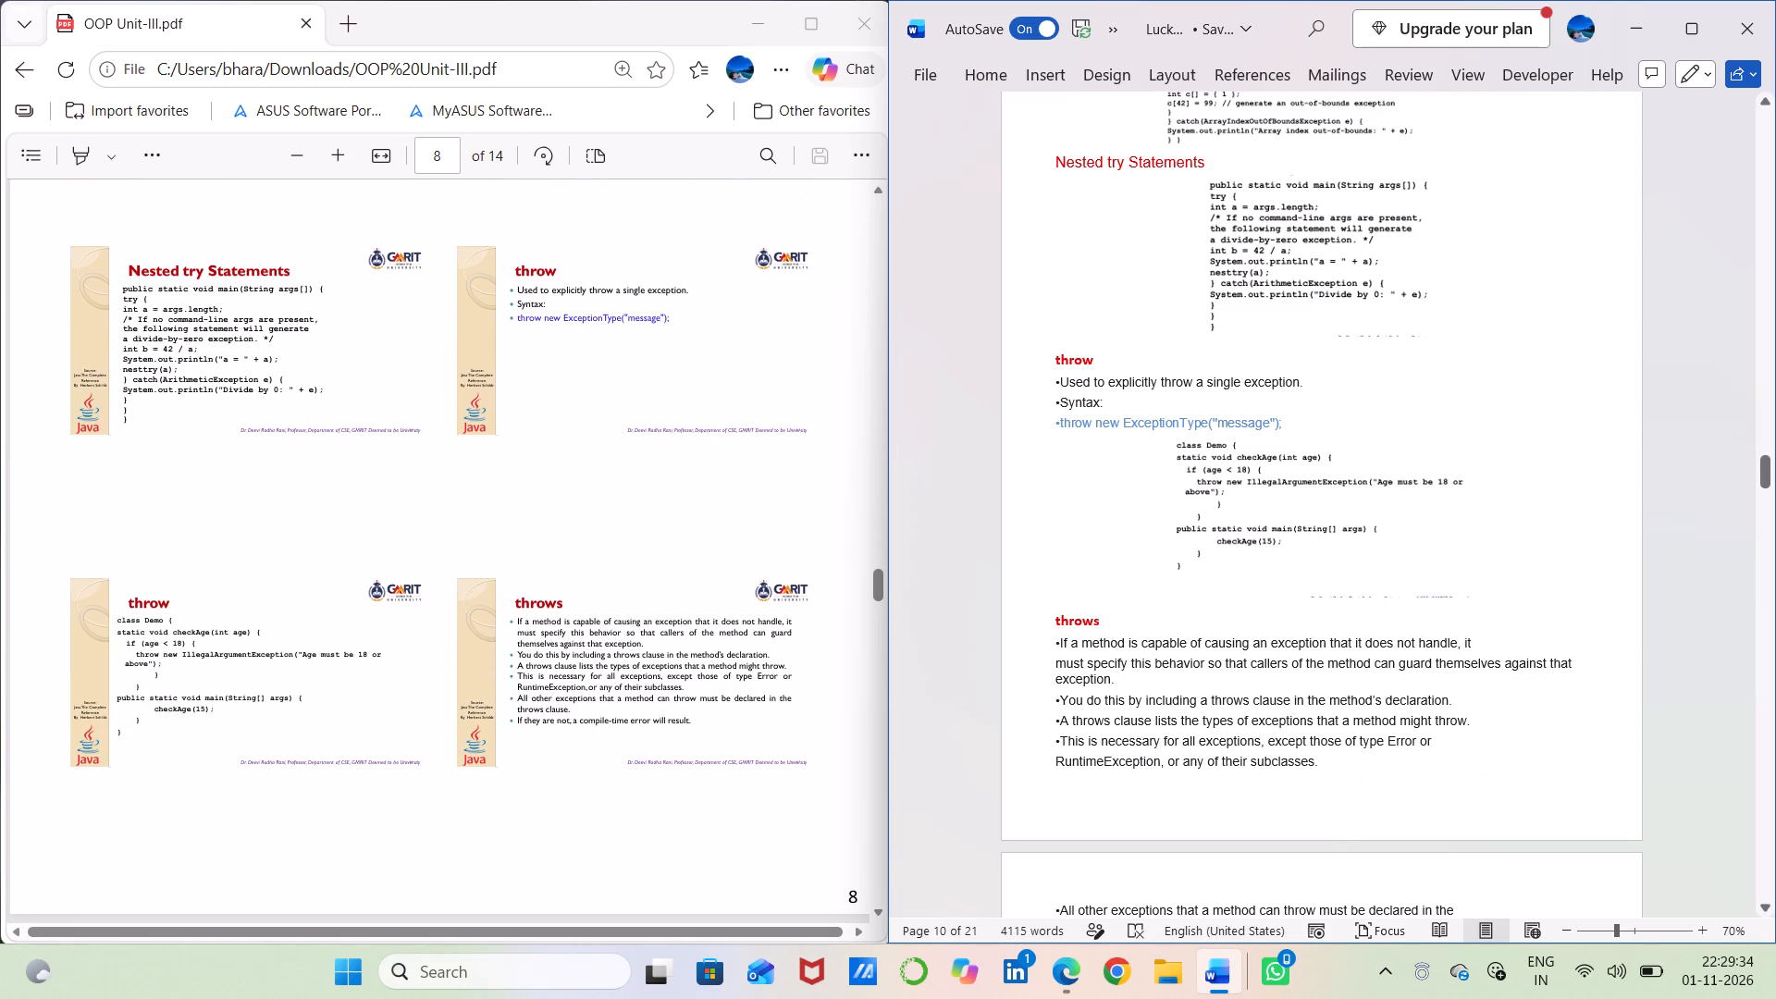
pyautogui.scroll(-1, 1103, 627)
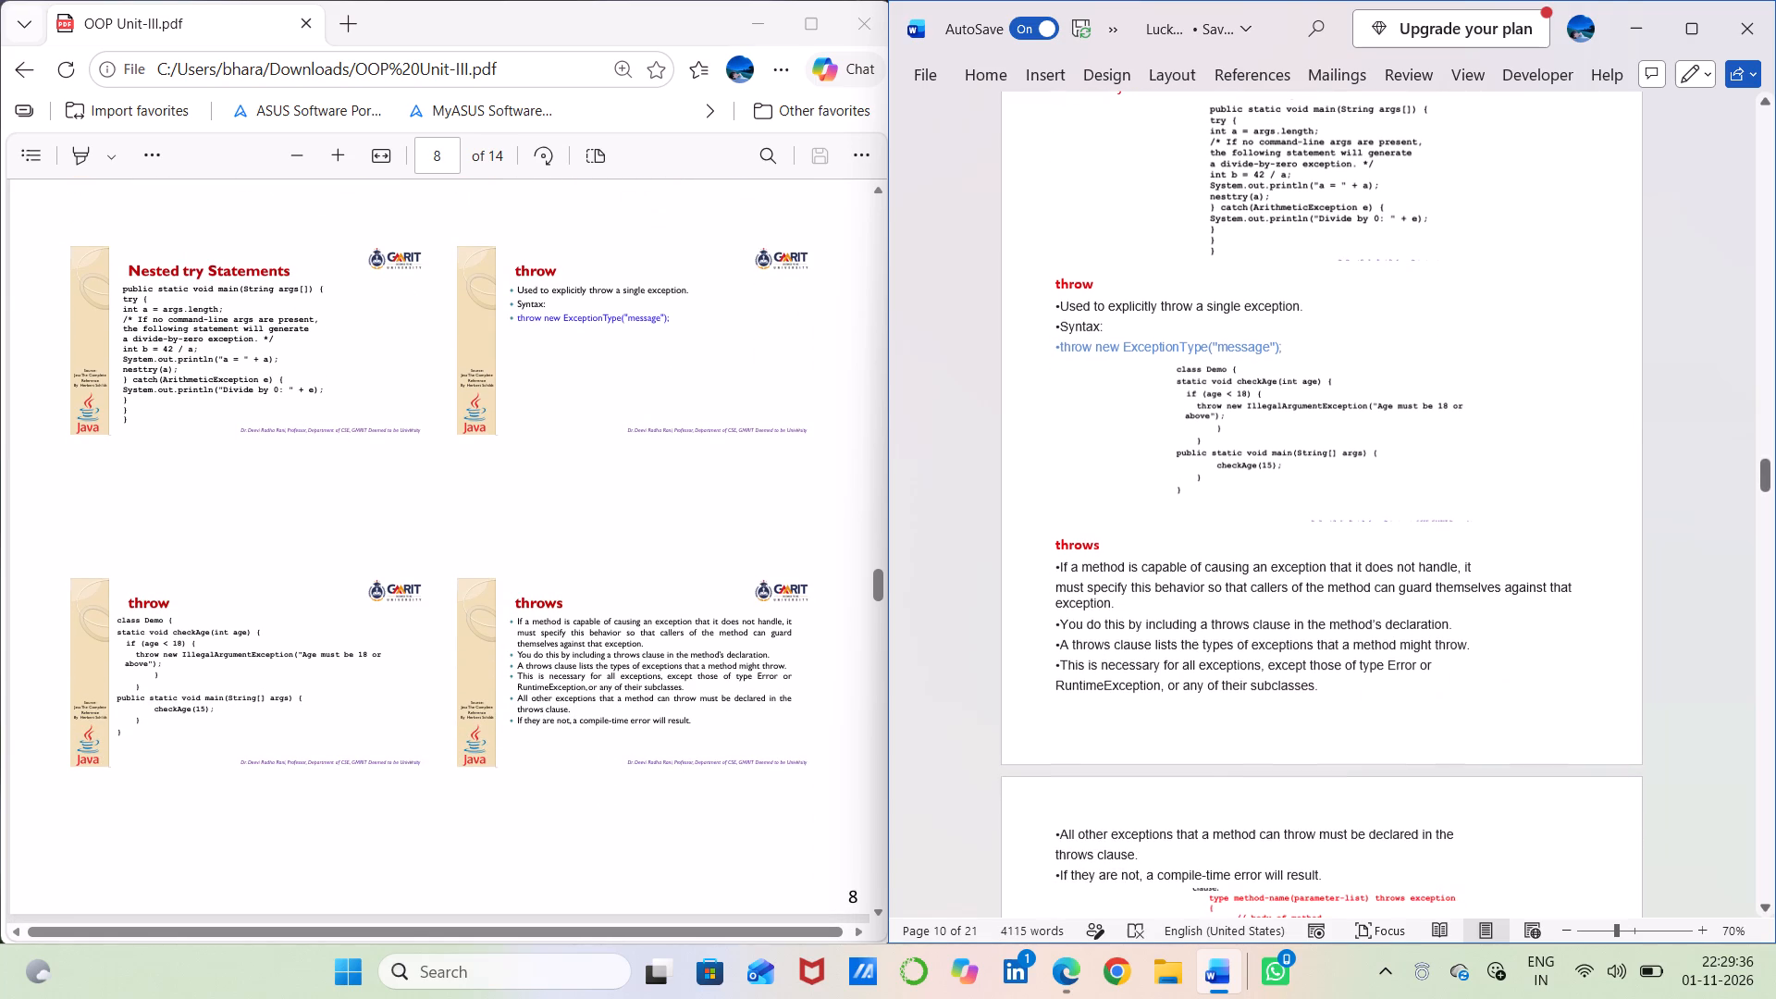
pyautogui.scroll(-1, 1103, 627)
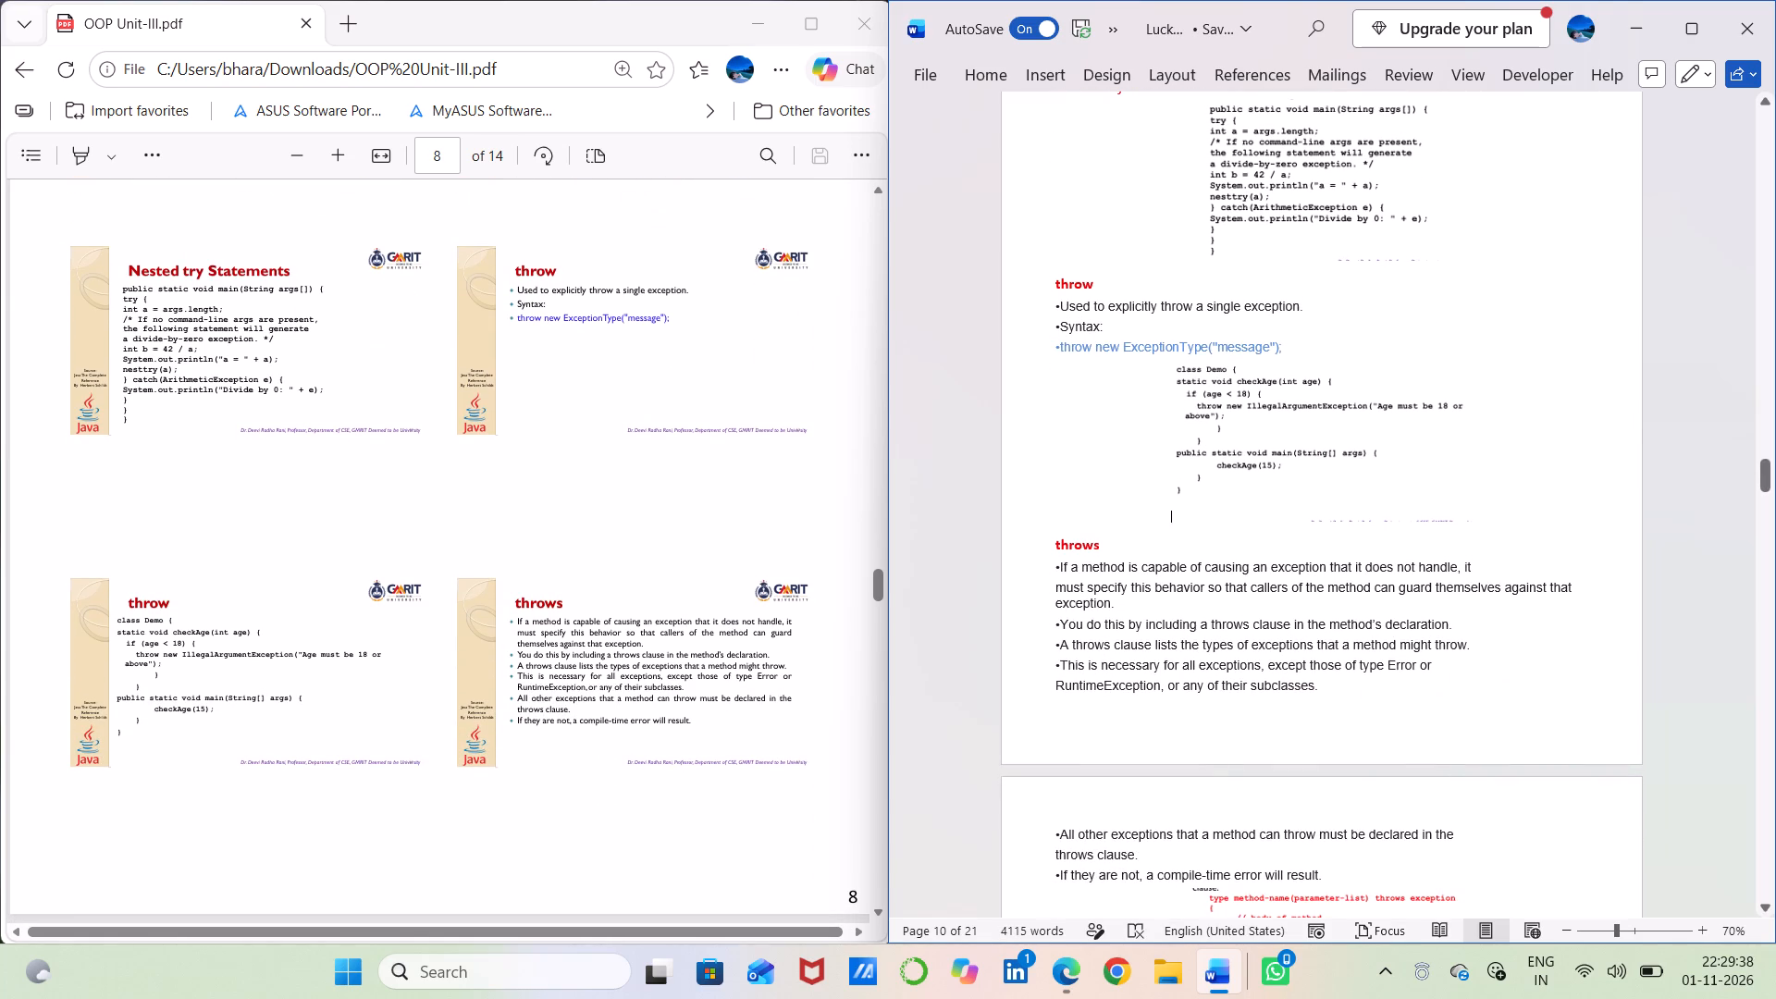
pyautogui.scroll(-1, 1090, 690)
pyautogui.scroll(-2, 677, 823)
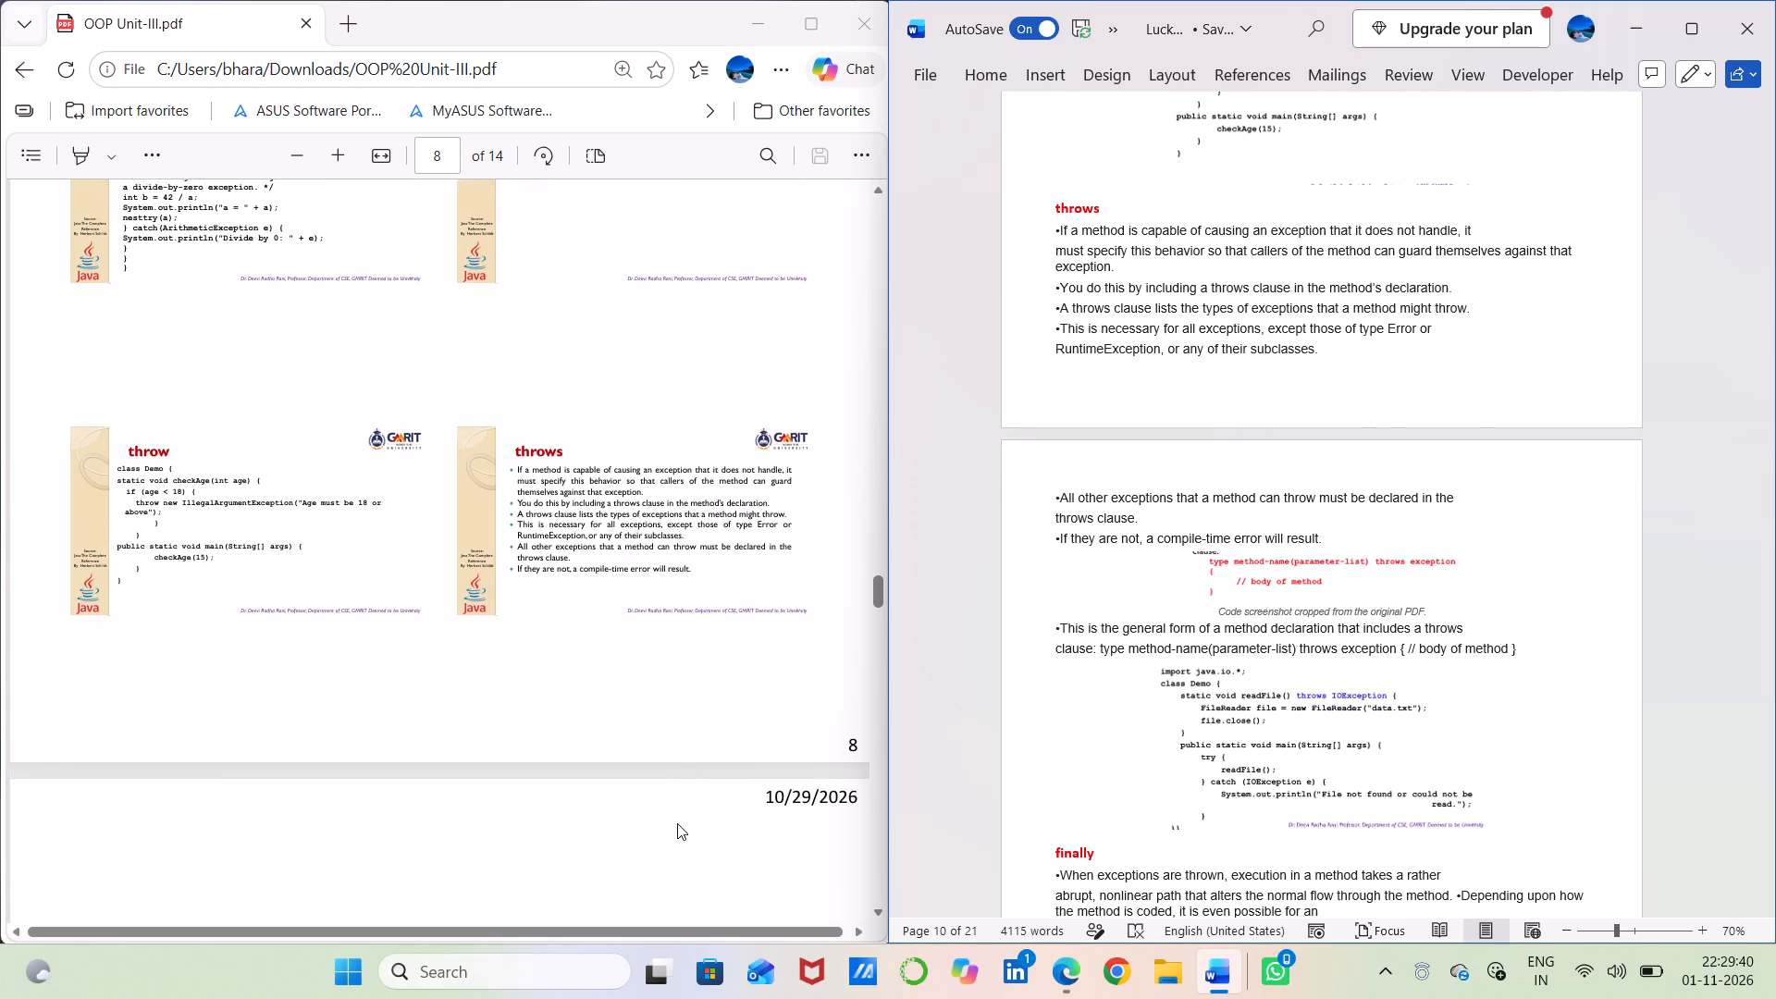
pyautogui.scroll(-7, 677, 823)
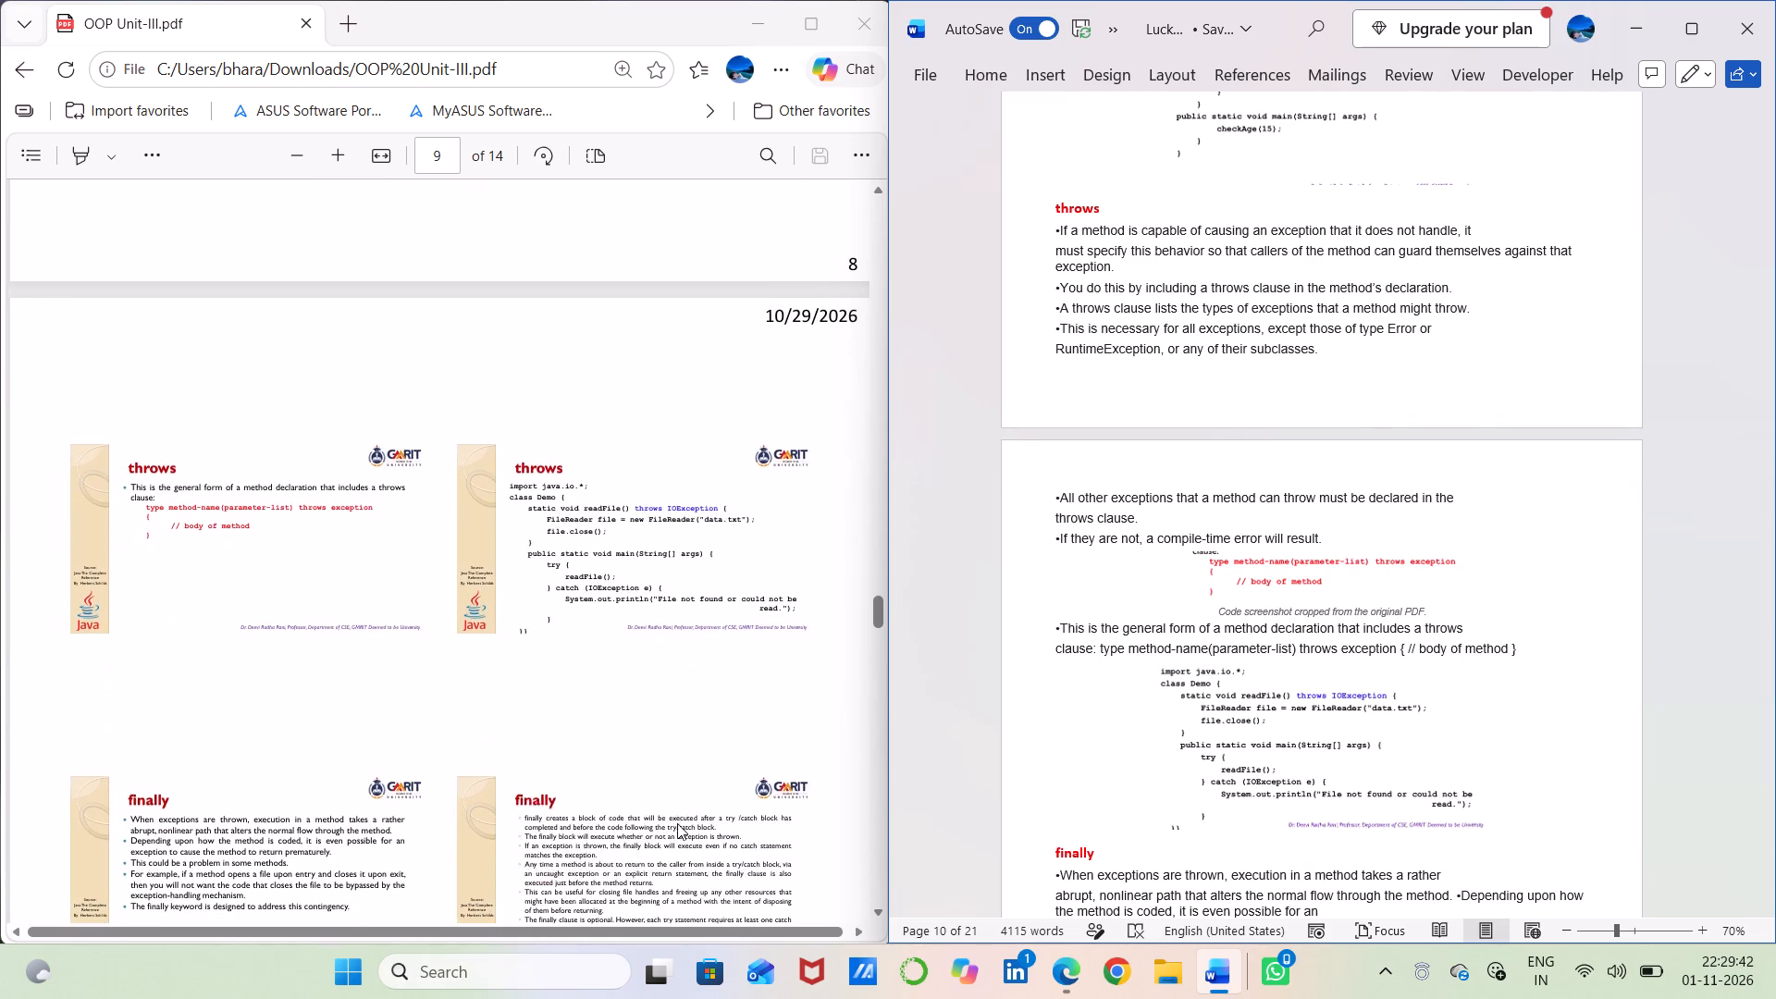
pyautogui.scroll(-1, 677, 823)
pyautogui.scroll(-1, 562, 833)
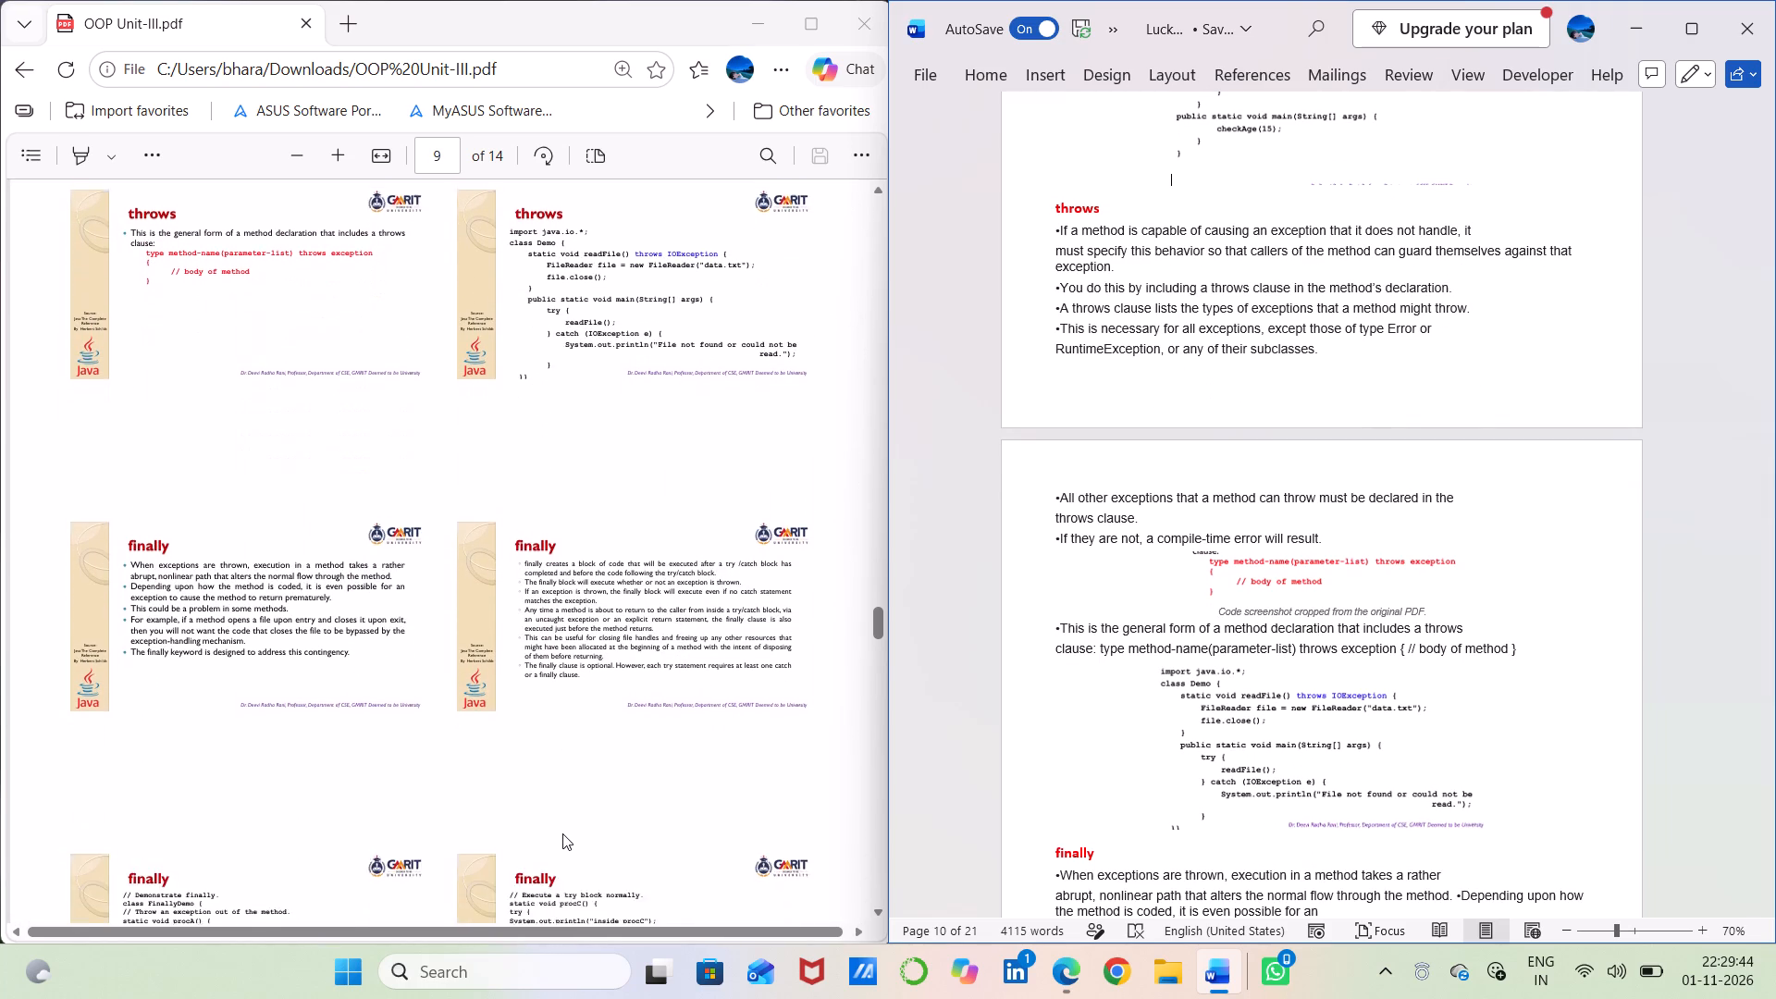
pyautogui.scroll(-1, 562, 833)
pyautogui.hscroll(1, 980, 722)
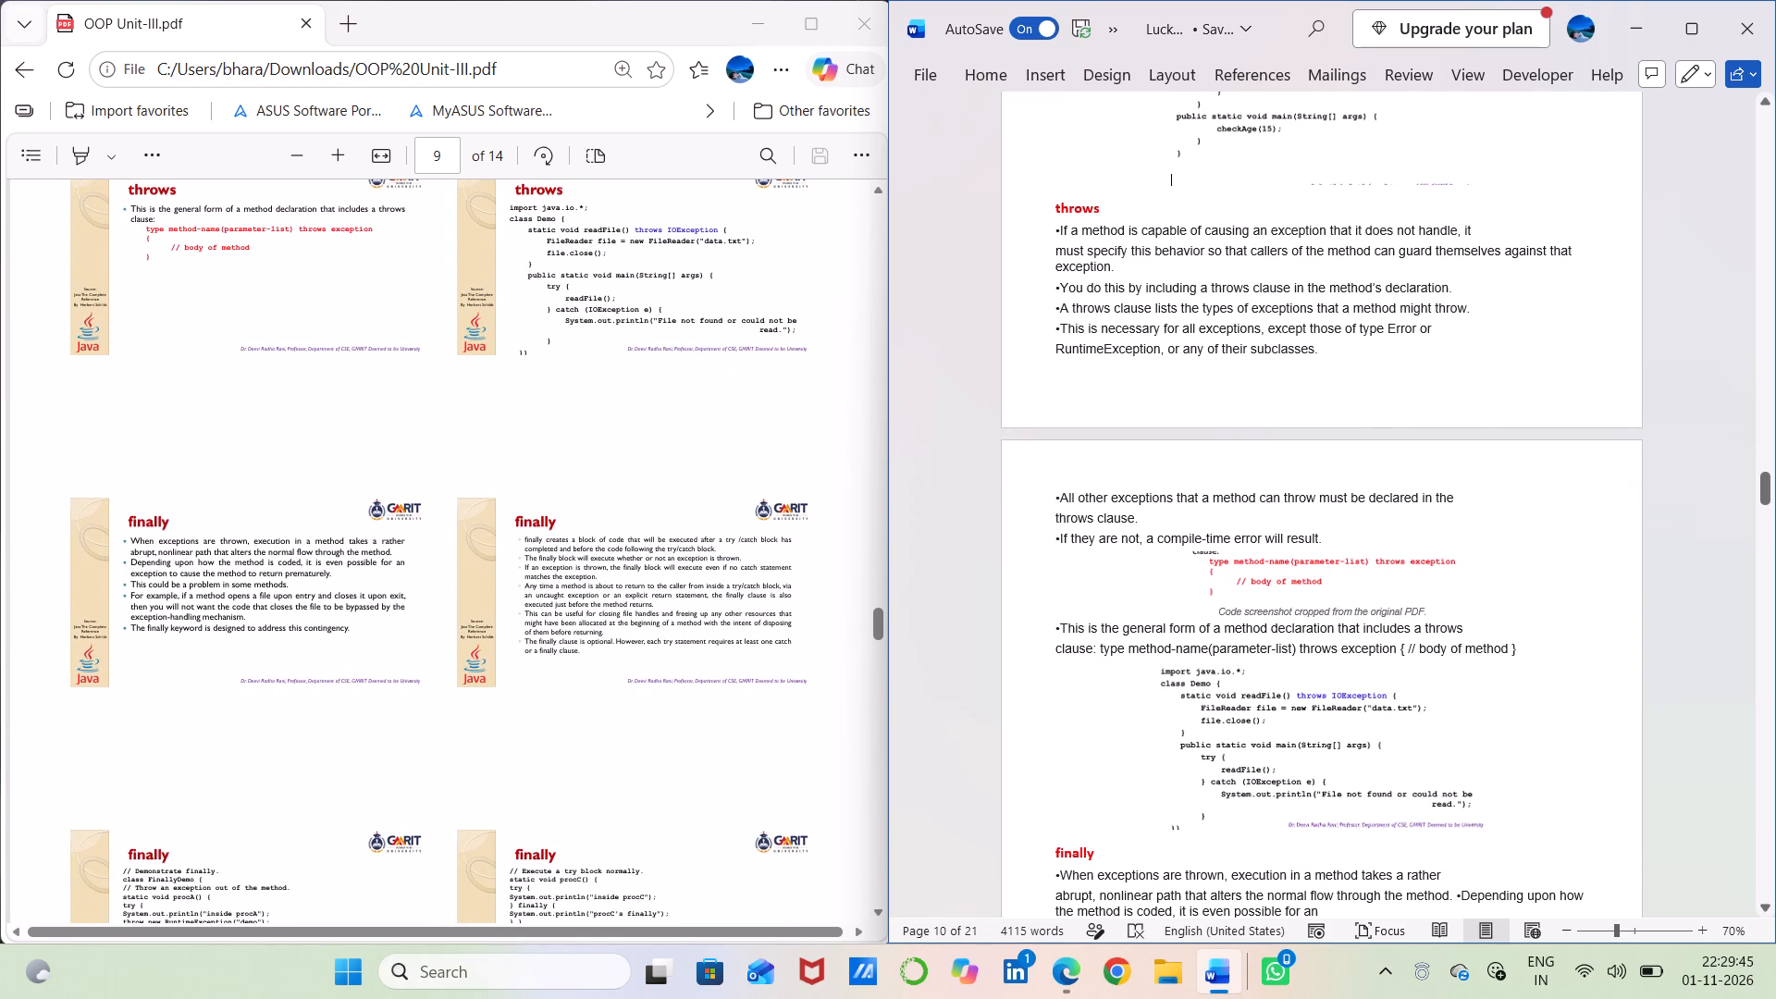
# Split the run-on finally text so the bullets from "The finally keyword is designed" to "The finally clause is optional" each start a new line.
pyautogui.scroll(-1, 1078, 730)
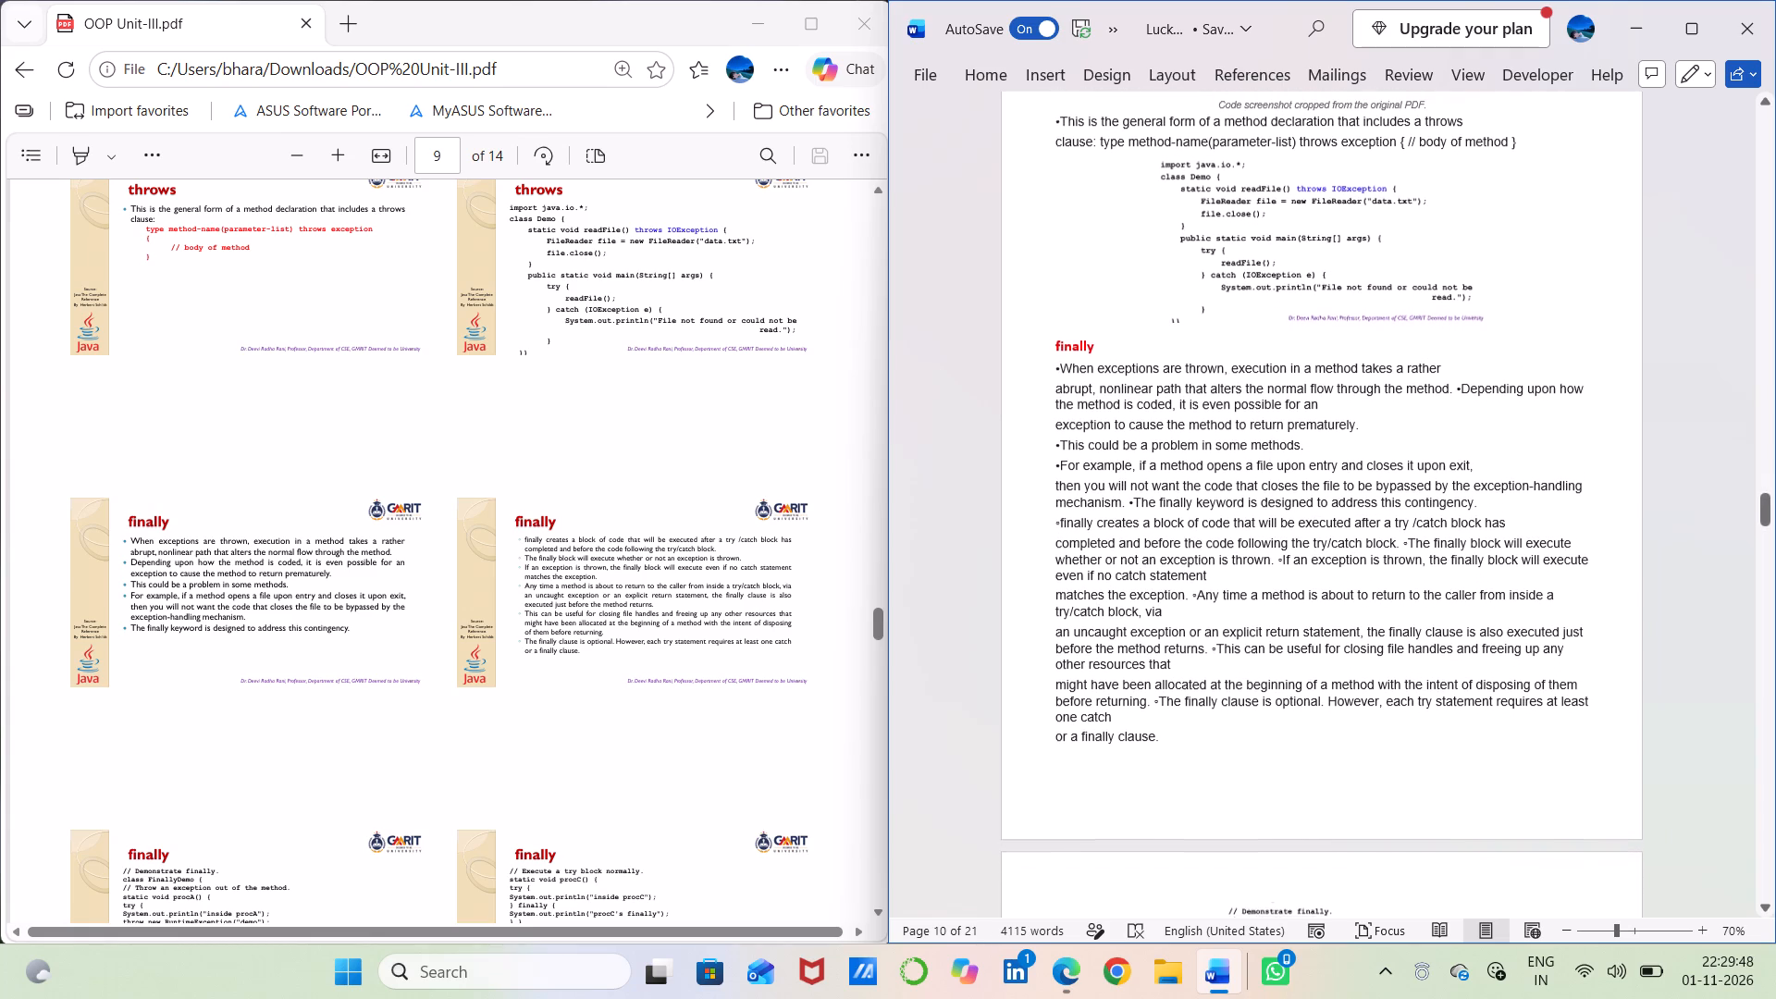
pyautogui.scroll(-1, 1078, 730)
pyautogui.scroll(-2, 649, 852)
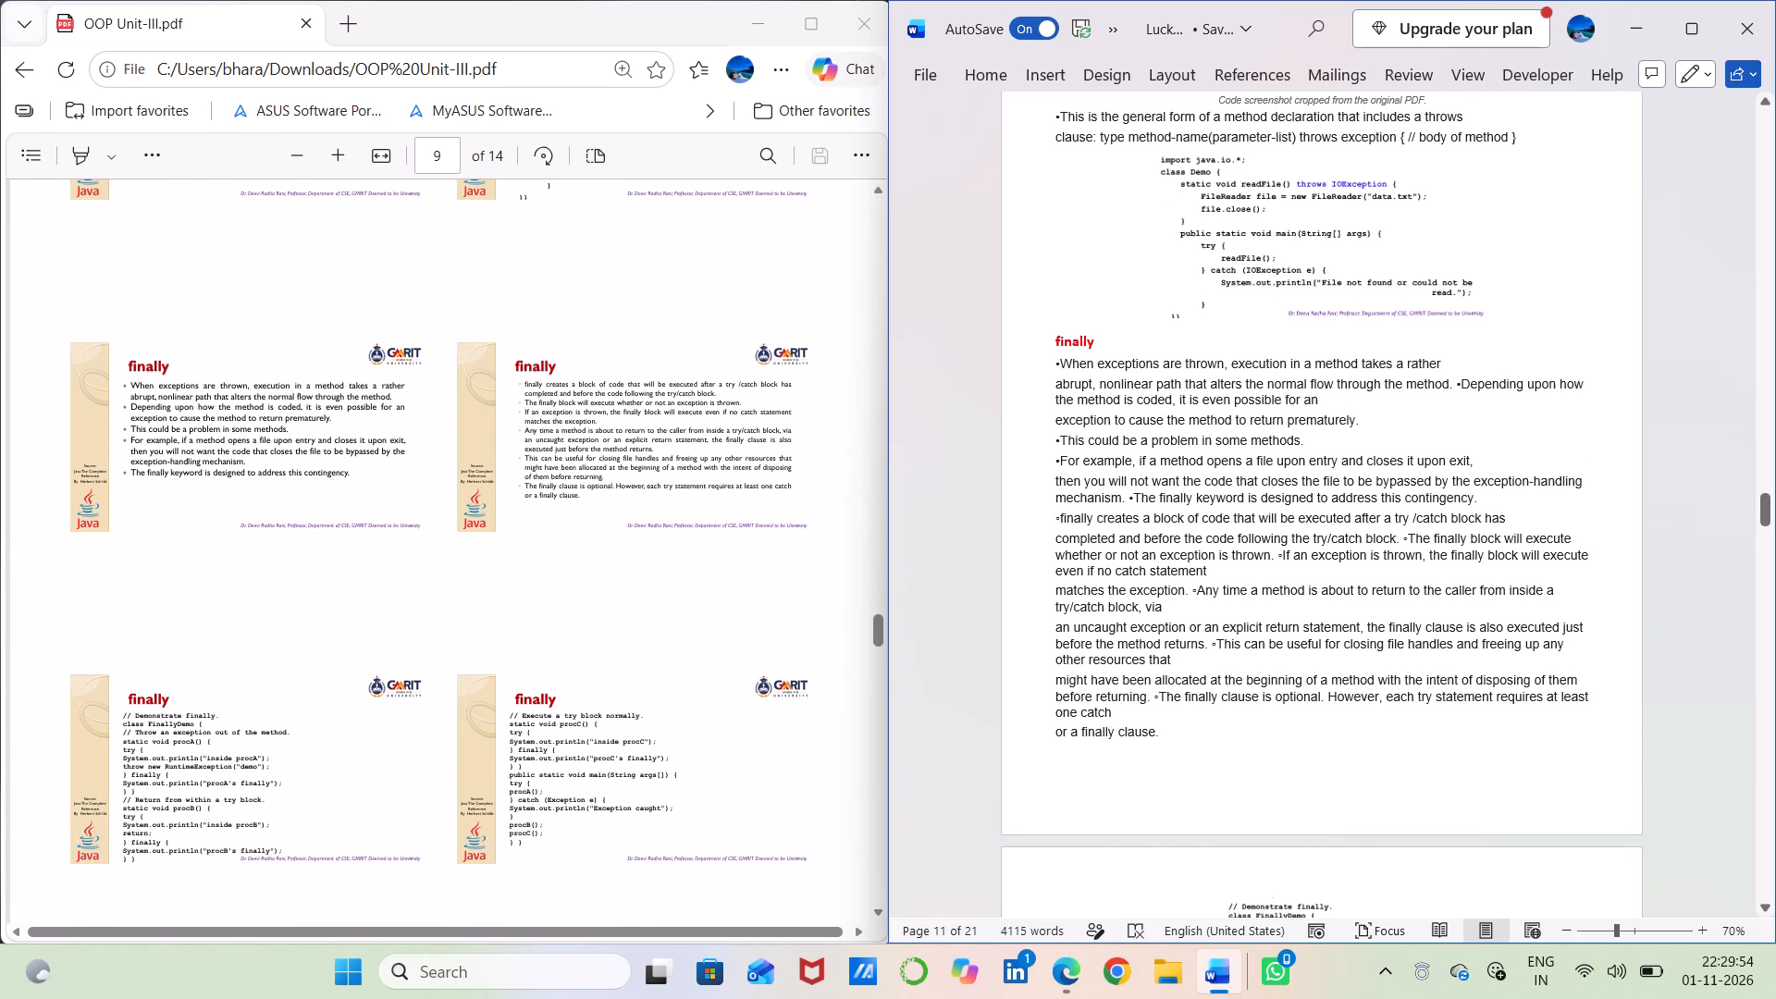
pyautogui.click(1126, 495)
pyautogui.press('Return')
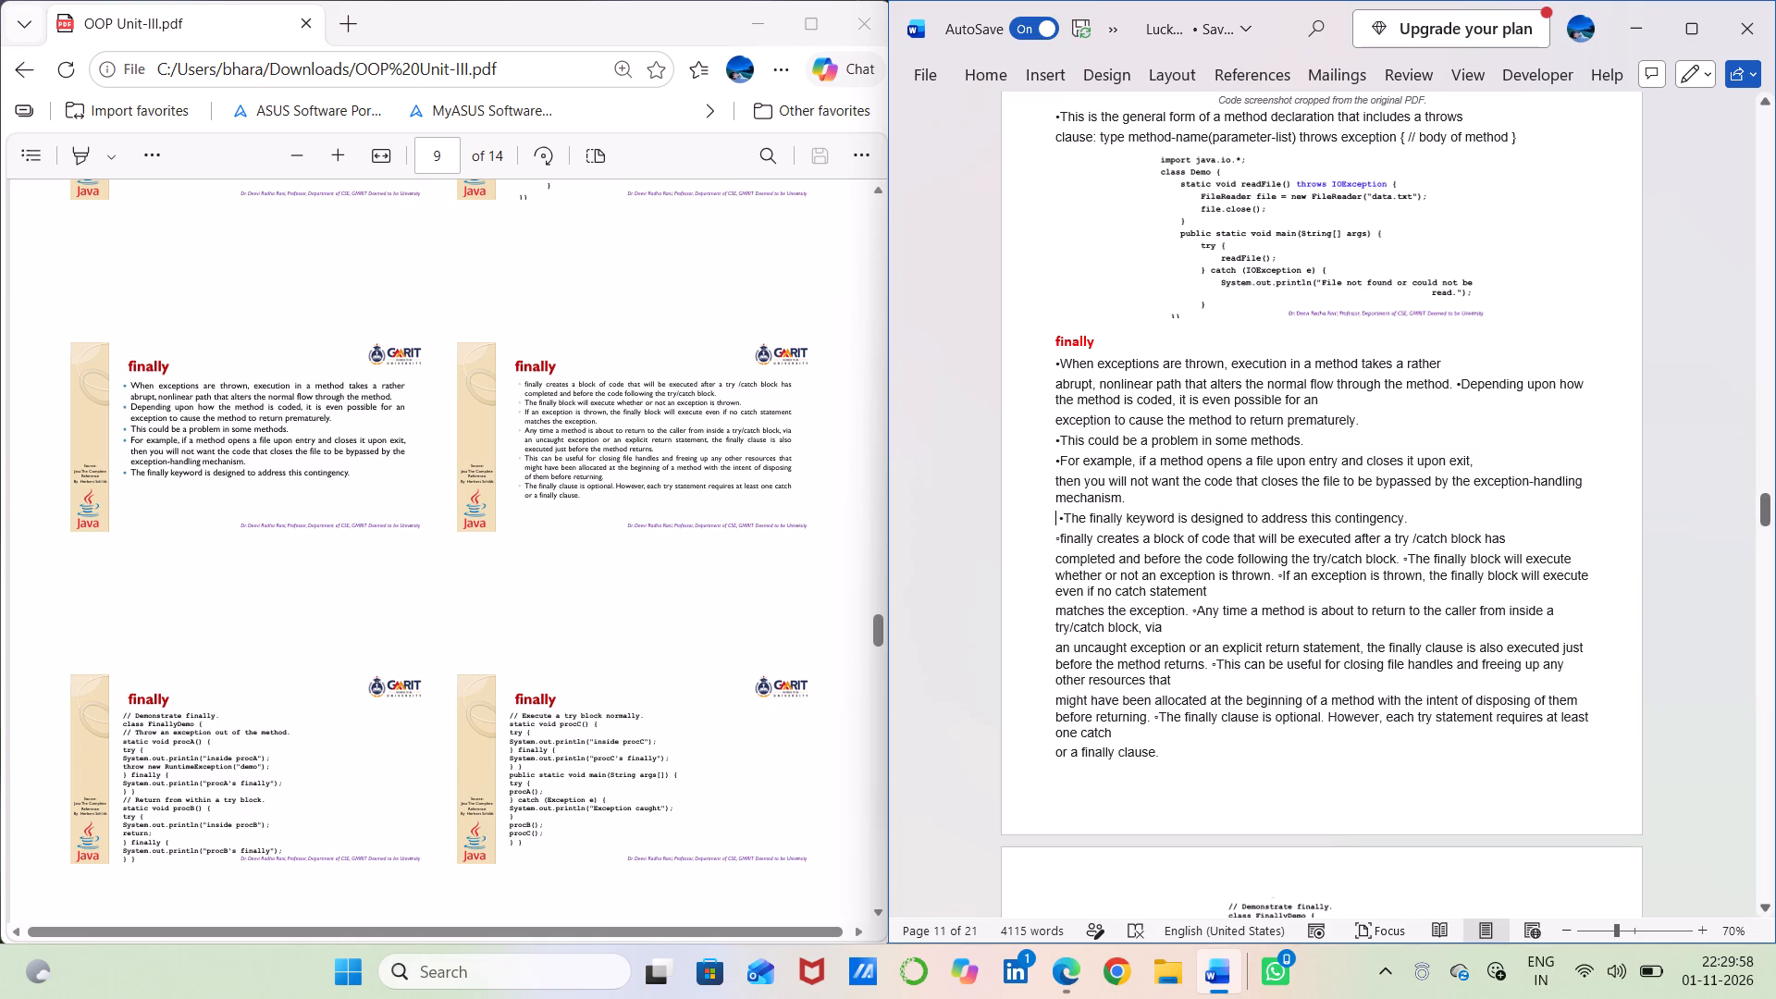
pyautogui.click(1402, 563)
pyautogui.press('Return')
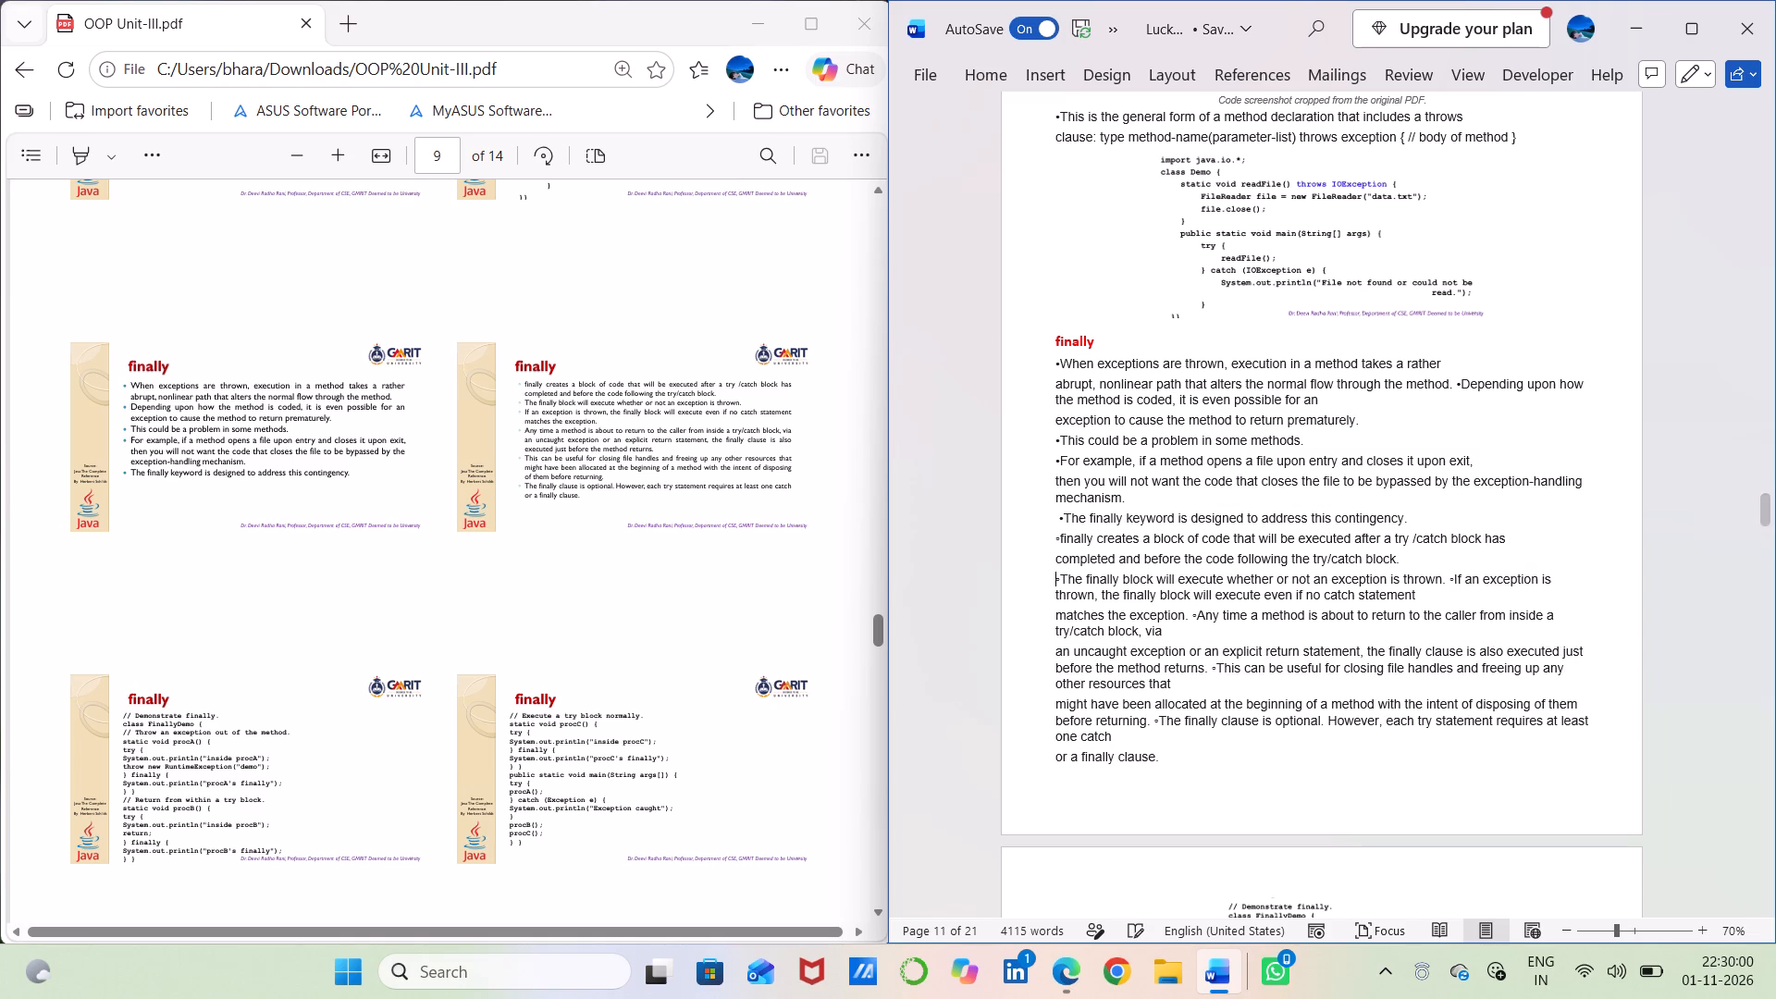
pyautogui.click(1192, 615)
pyautogui.press('Return')
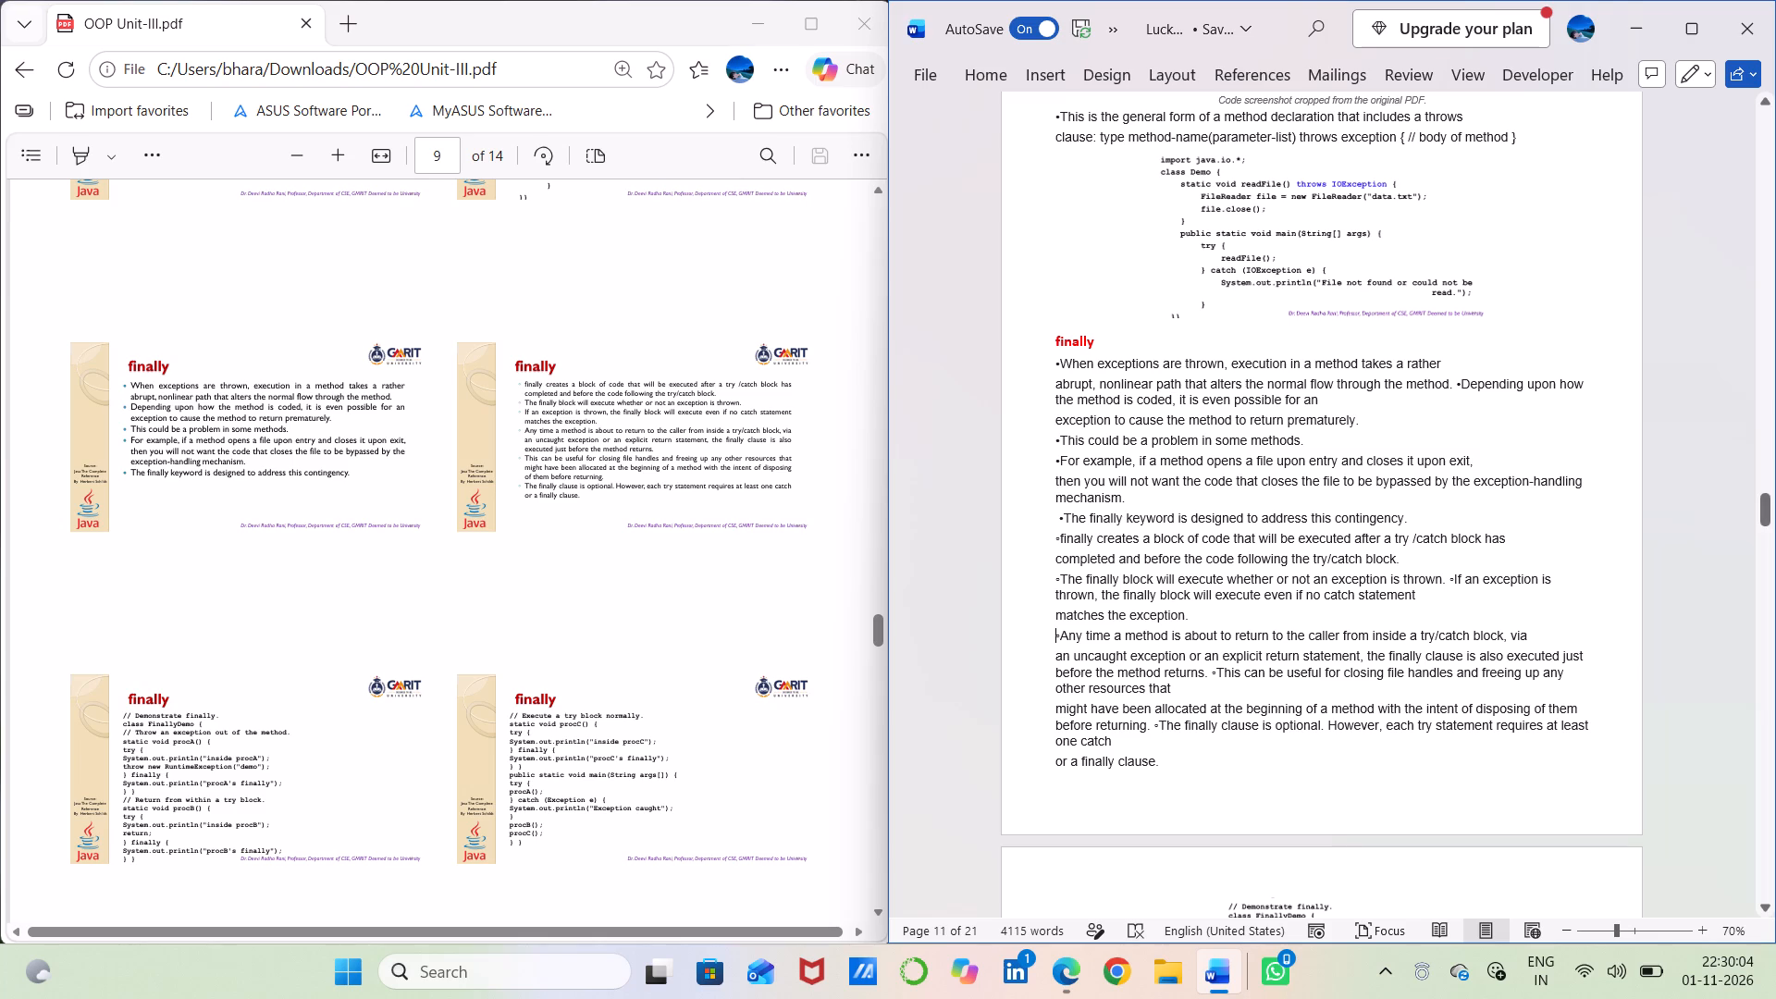
pyautogui.click(1210, 672)
pyautogui.press('Return')
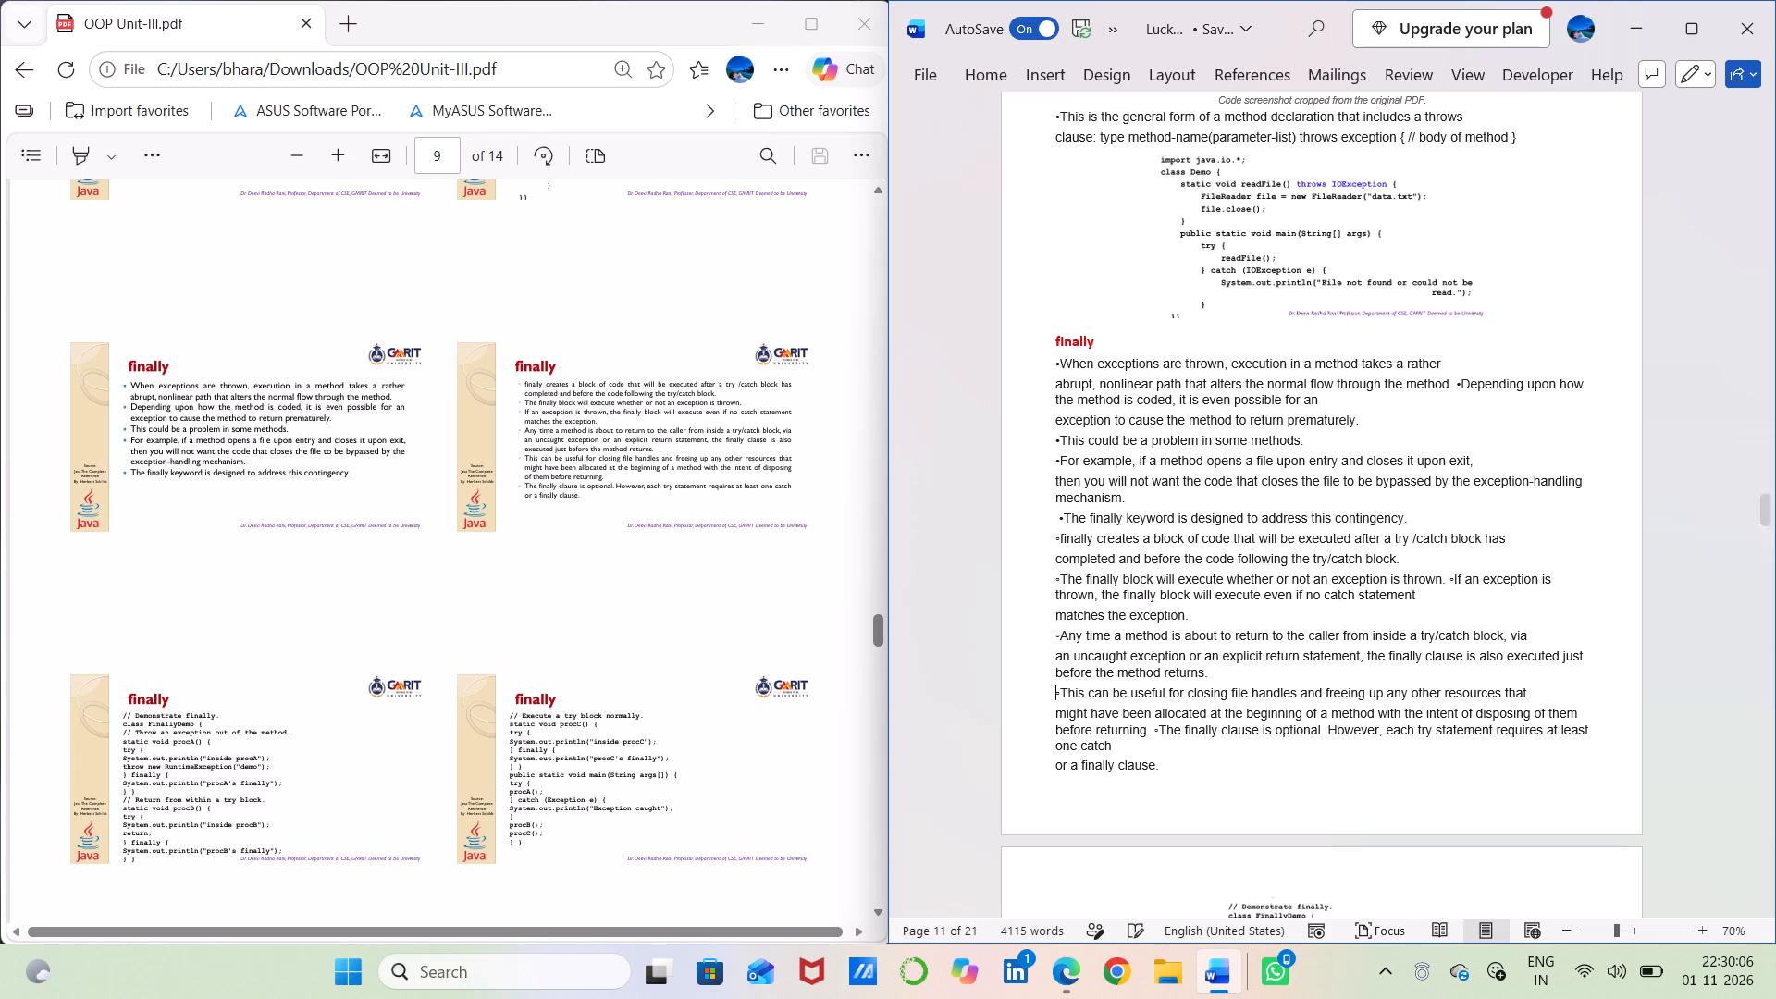
pyautogui.click(1153, 731)
pyautogui.press('Return')
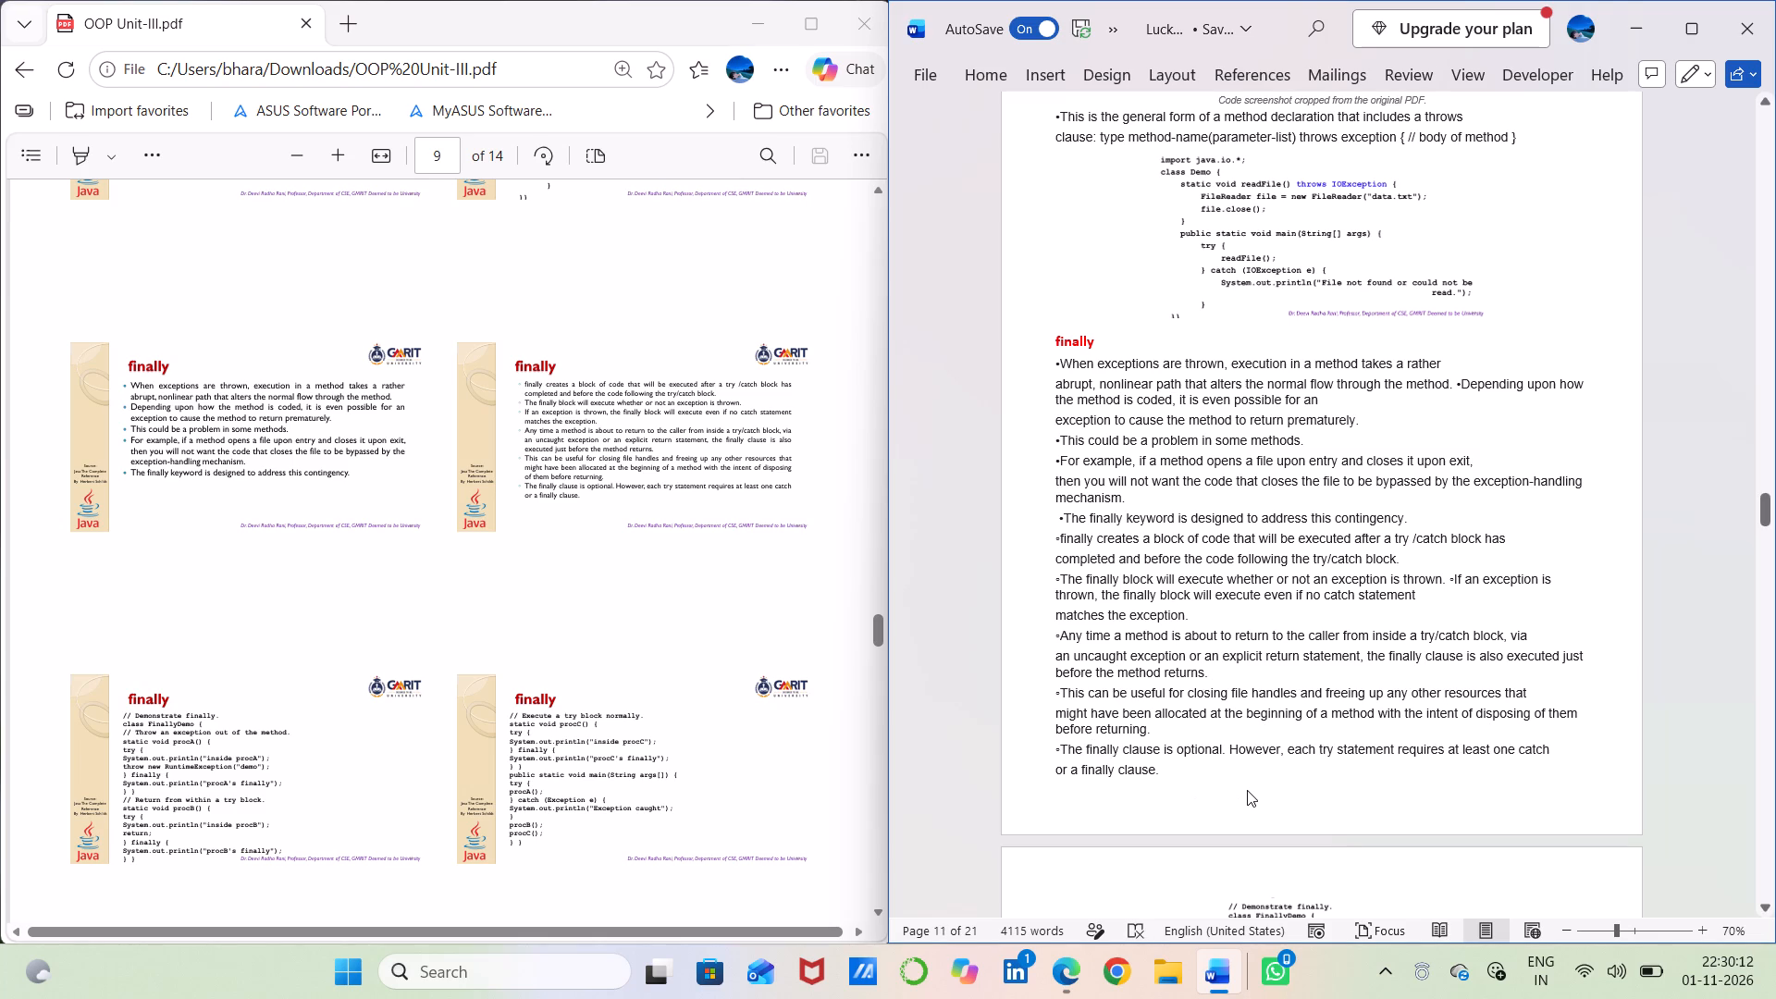
pyautogui.click(1449, 585)
pyautogui.press('Return')
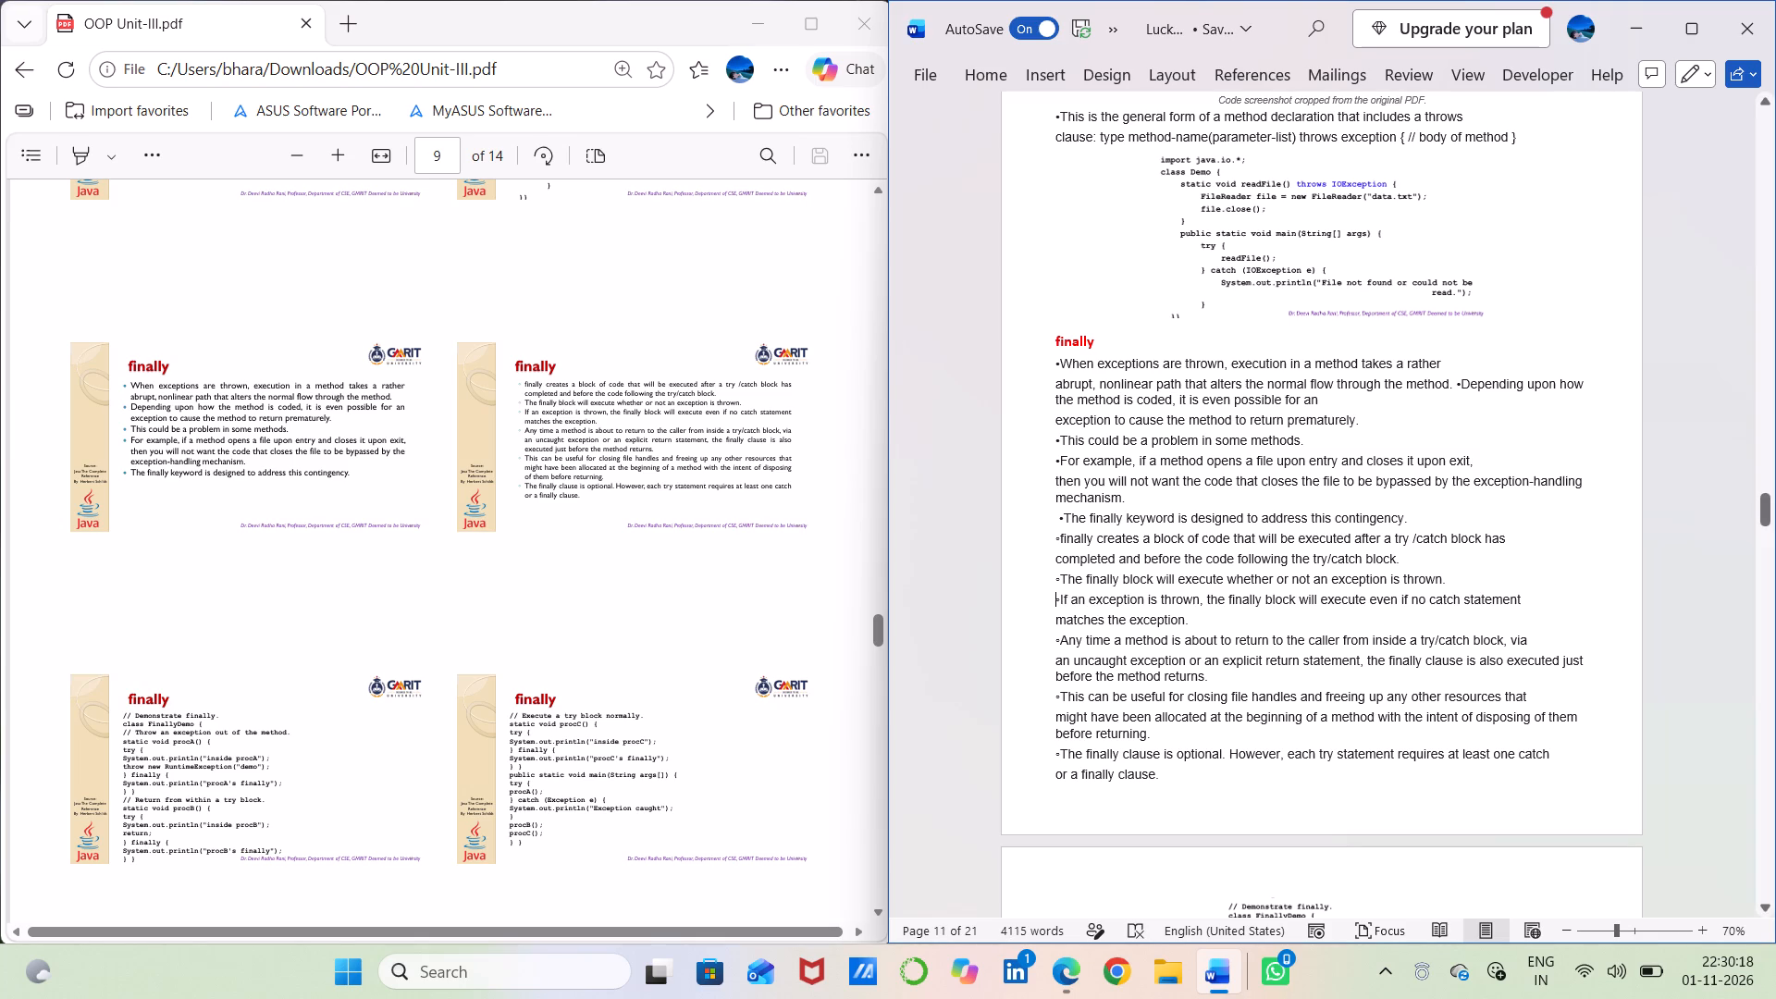
# Compare the FinallyDemo code pictures, explanatory bullets and program output, up to Exception Types, with pages 9 and 10 of the PDF.
pyautogui.scroll(-1, 1236, 768)
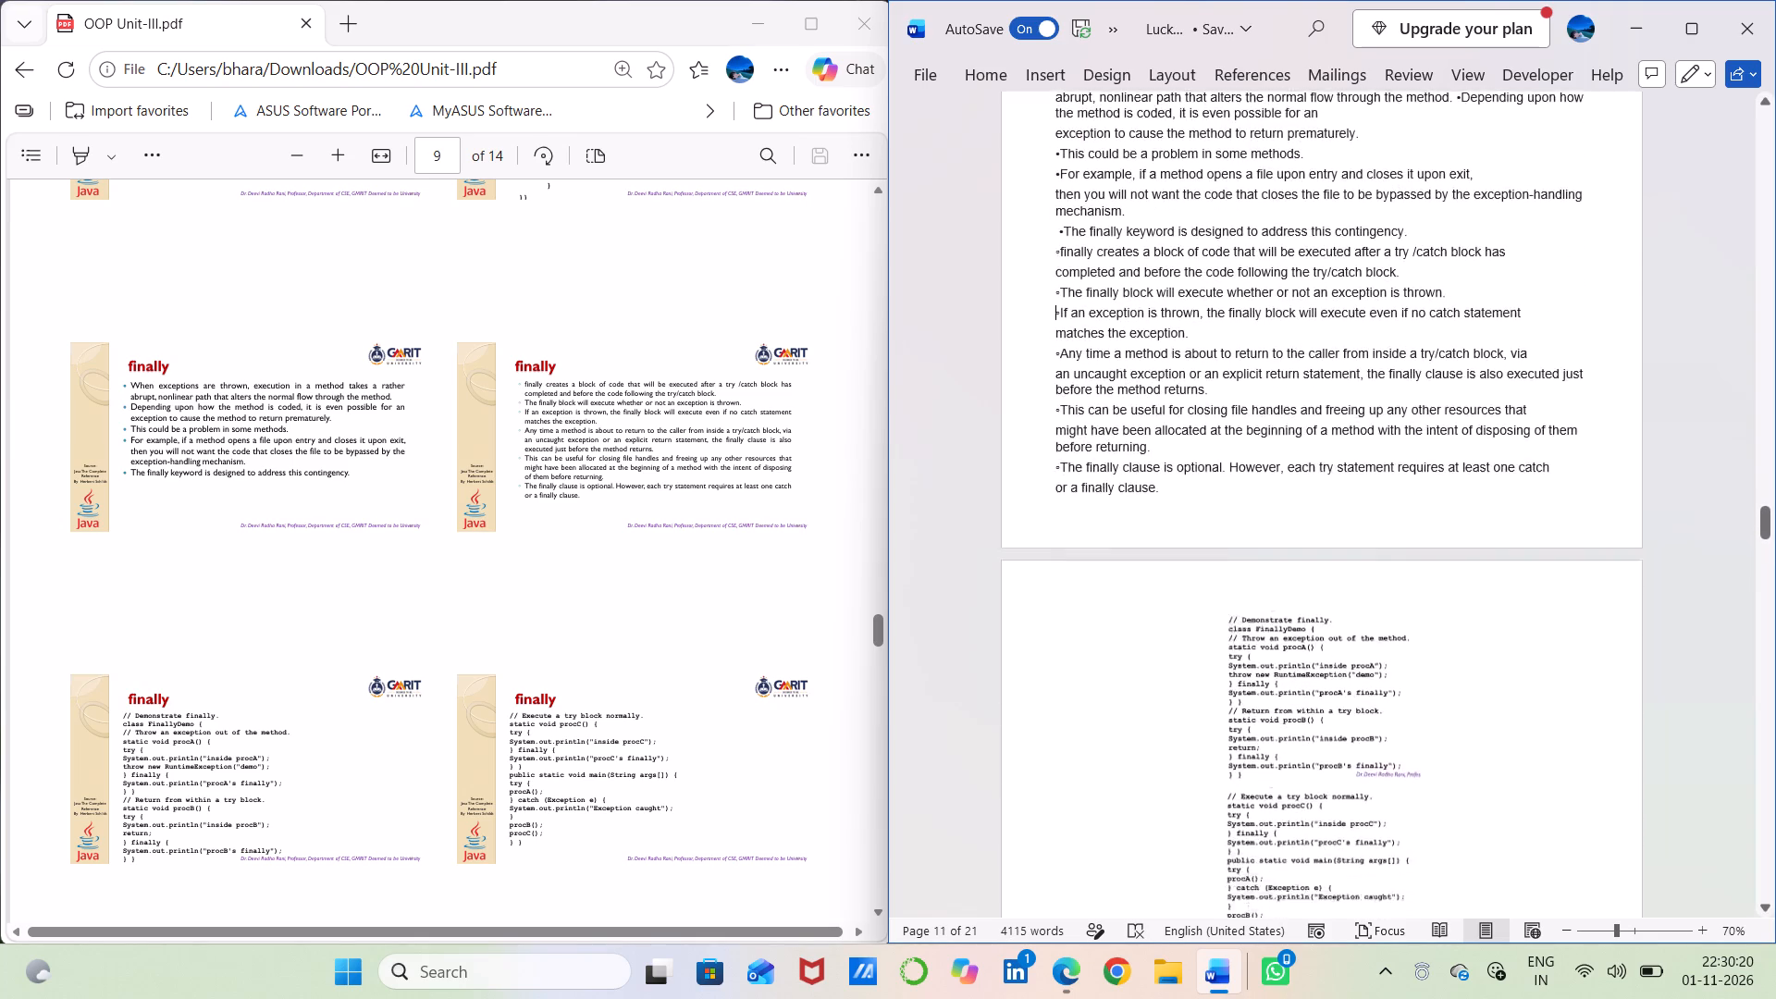
pyautogui.scroll(-1, 1236, 768)
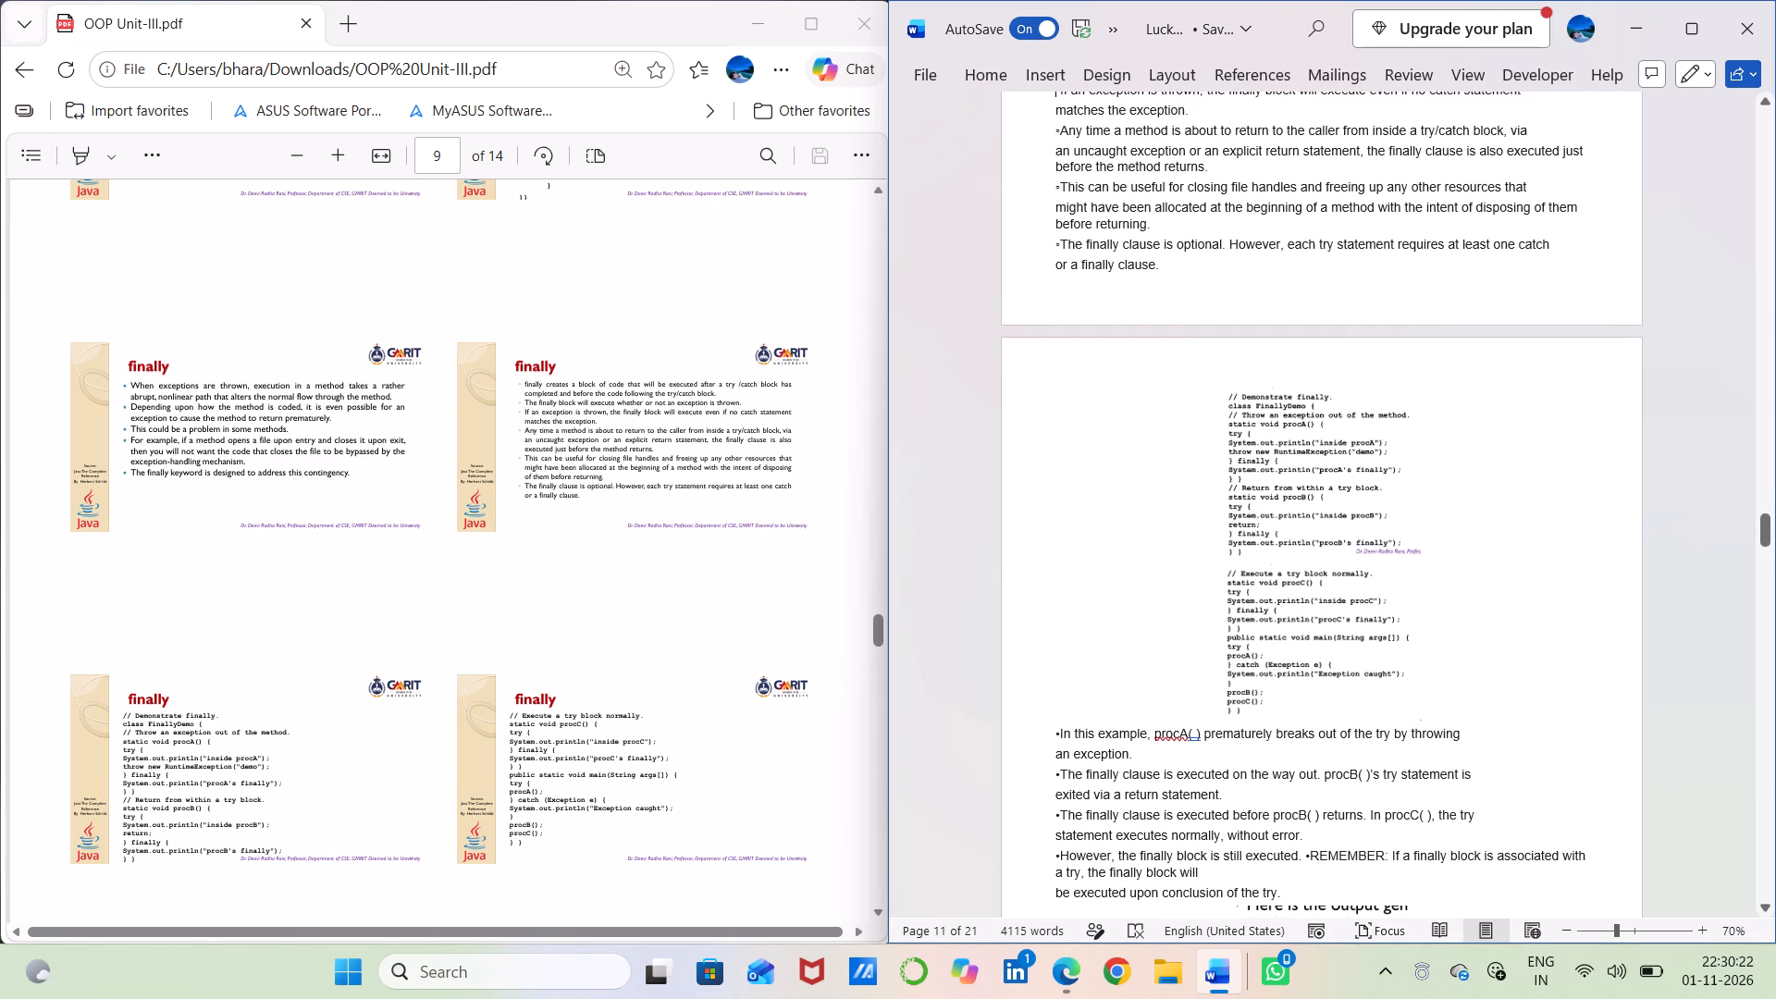
pyautogui.scroll(-2, 607, 771)
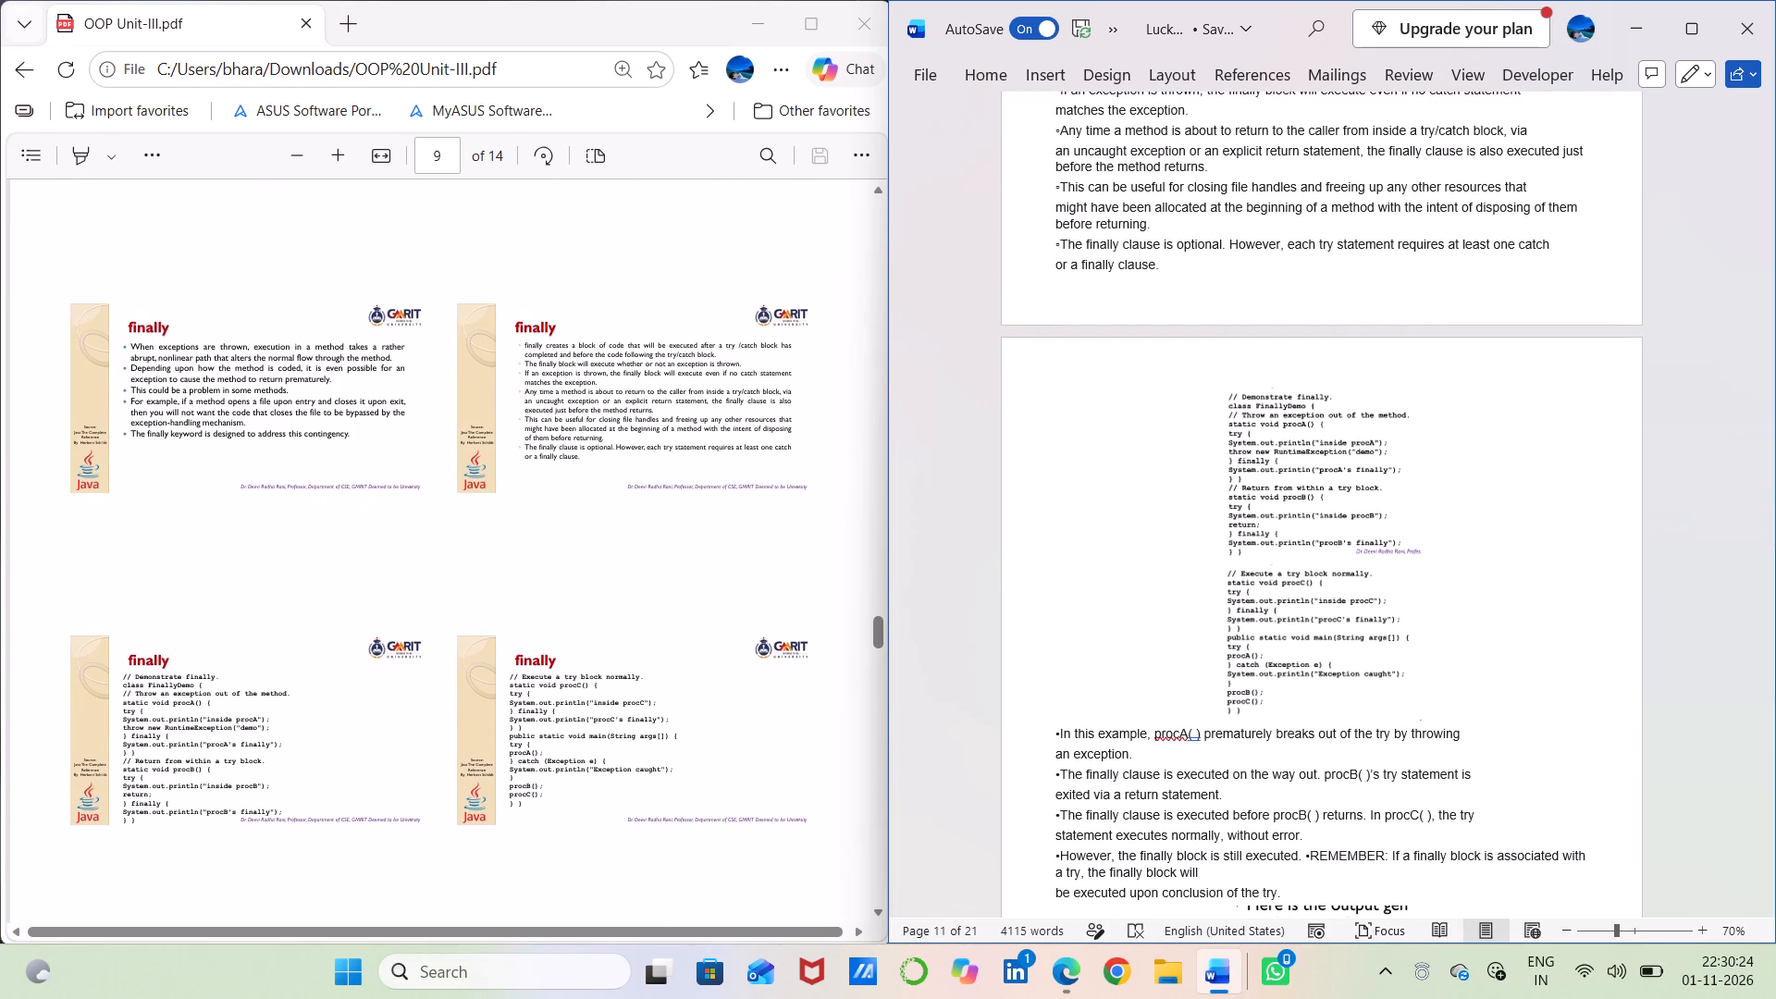
pyautogui.scroll(-4, 607, 771)
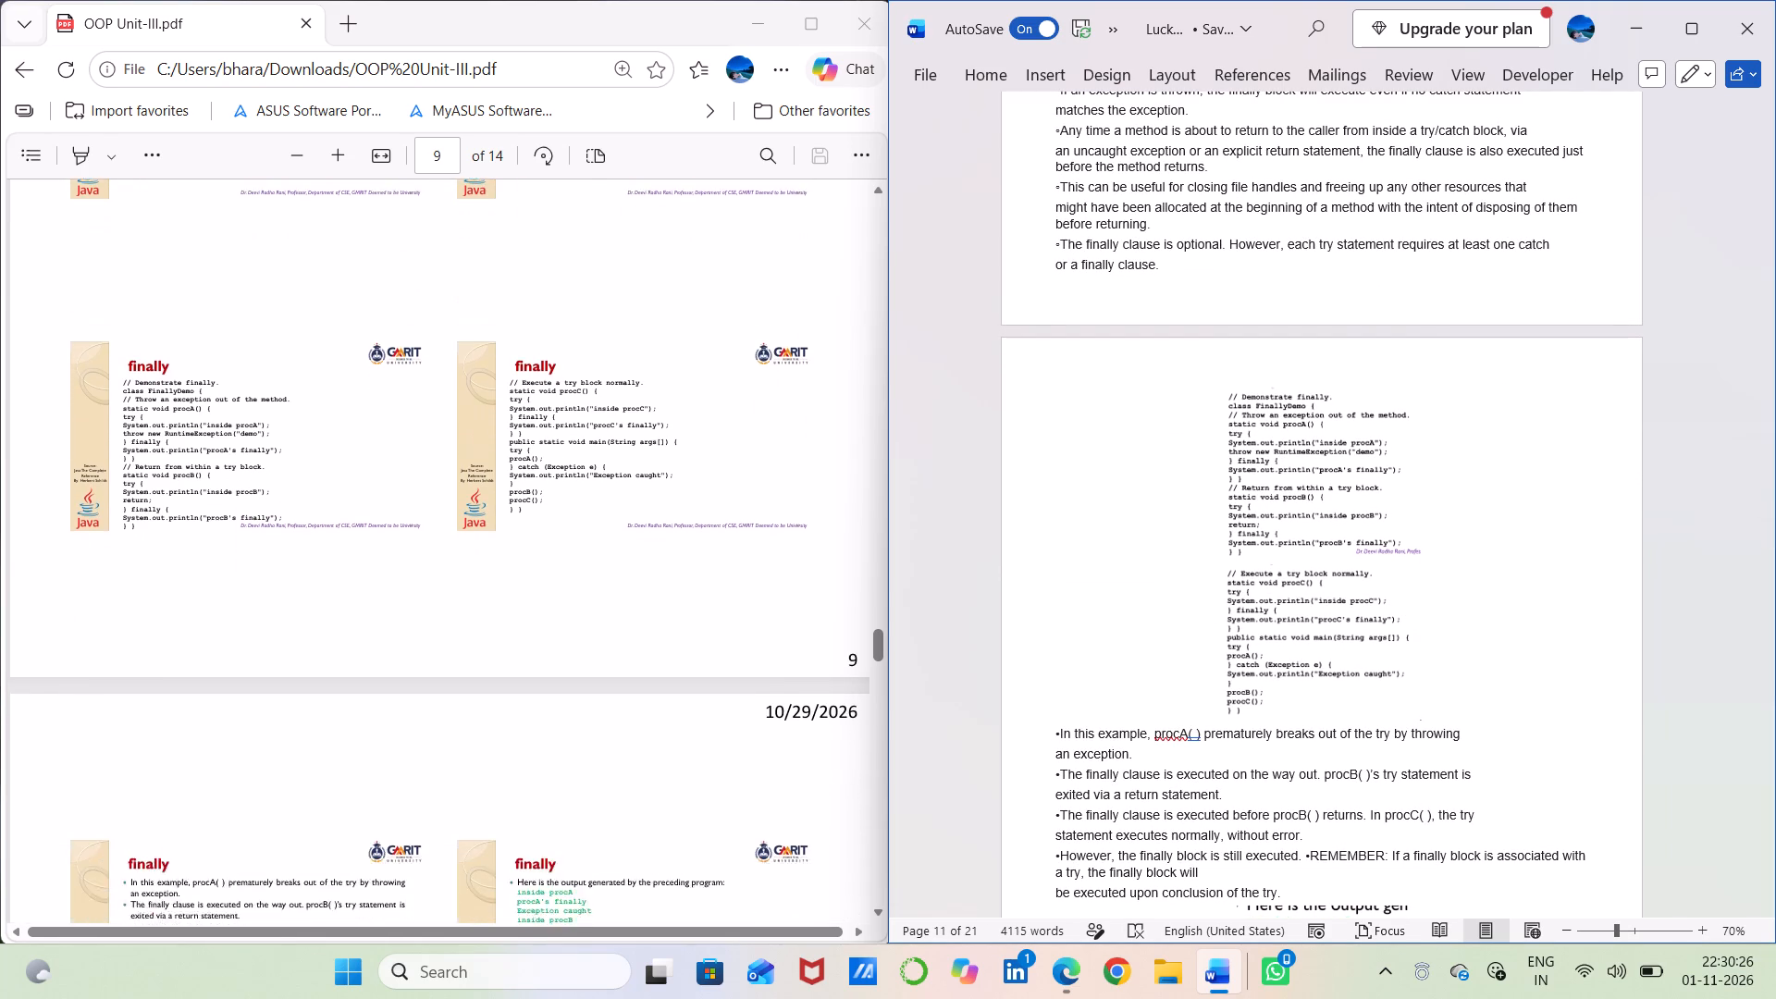
pyautogui.scroll(-4, 607, 771)
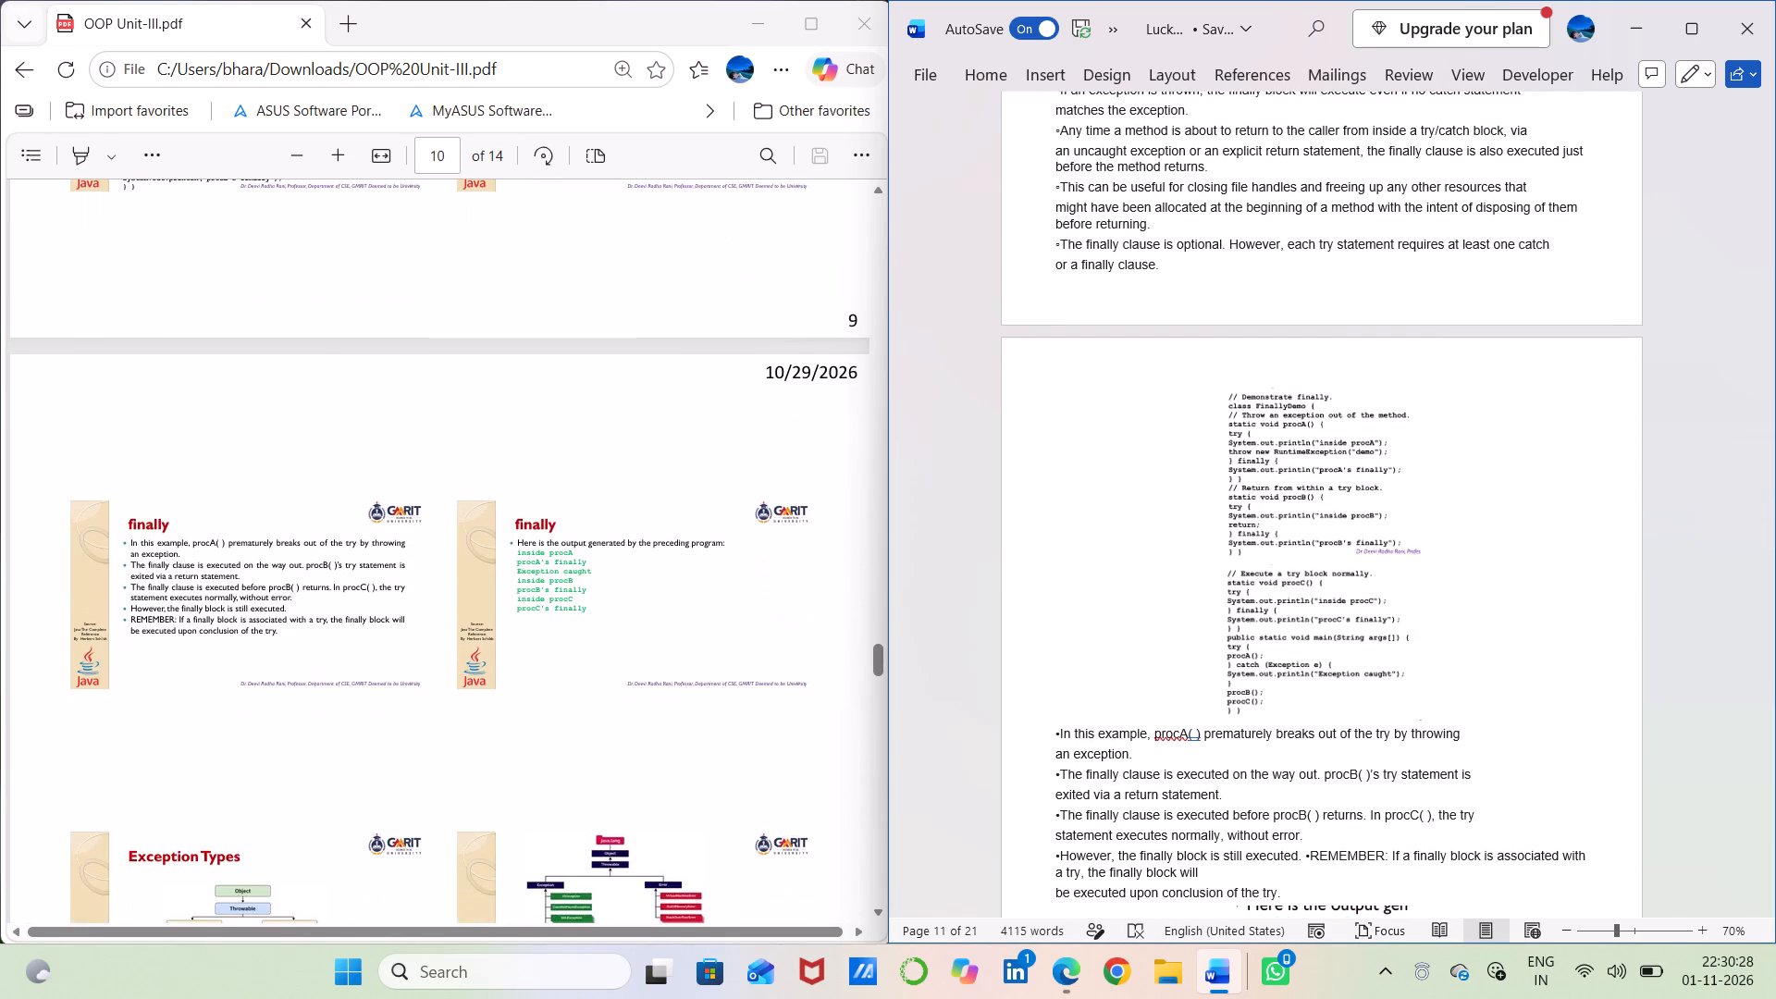
pyautogui.scroll(-4, 607, 771)
pyautogui.scroll(-1, 1198, 655)
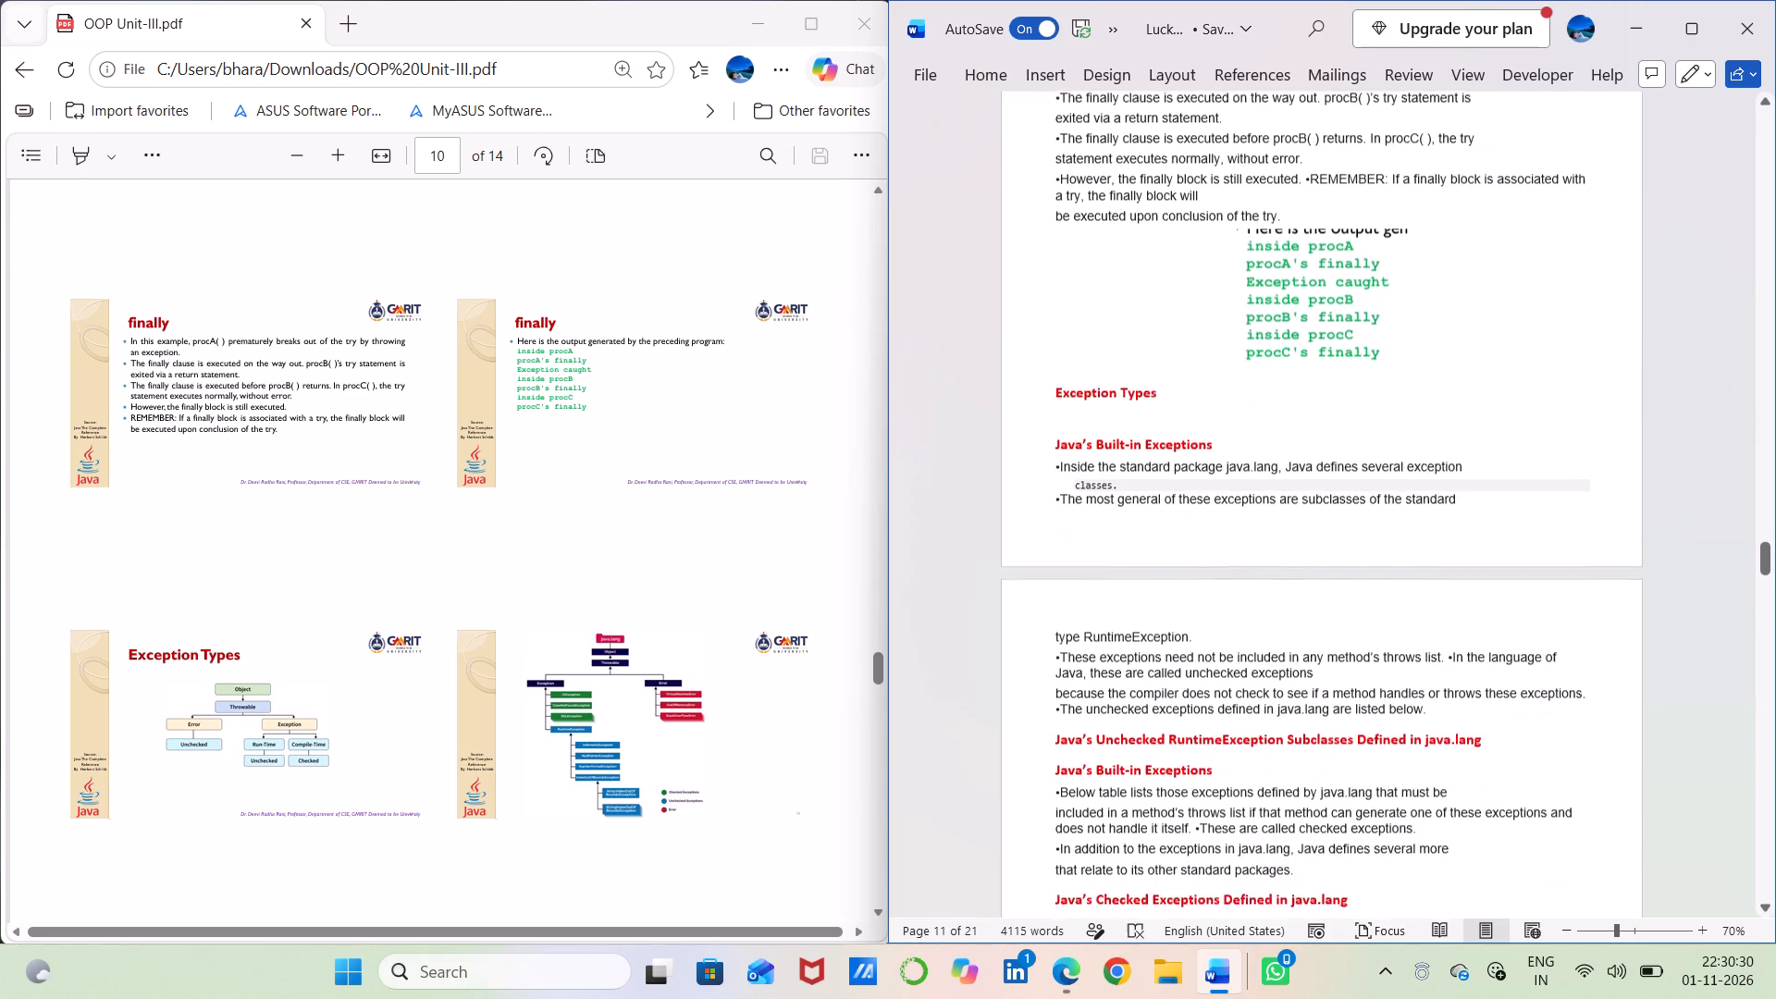
pyautogui.scroll(-1, 1198, 655)
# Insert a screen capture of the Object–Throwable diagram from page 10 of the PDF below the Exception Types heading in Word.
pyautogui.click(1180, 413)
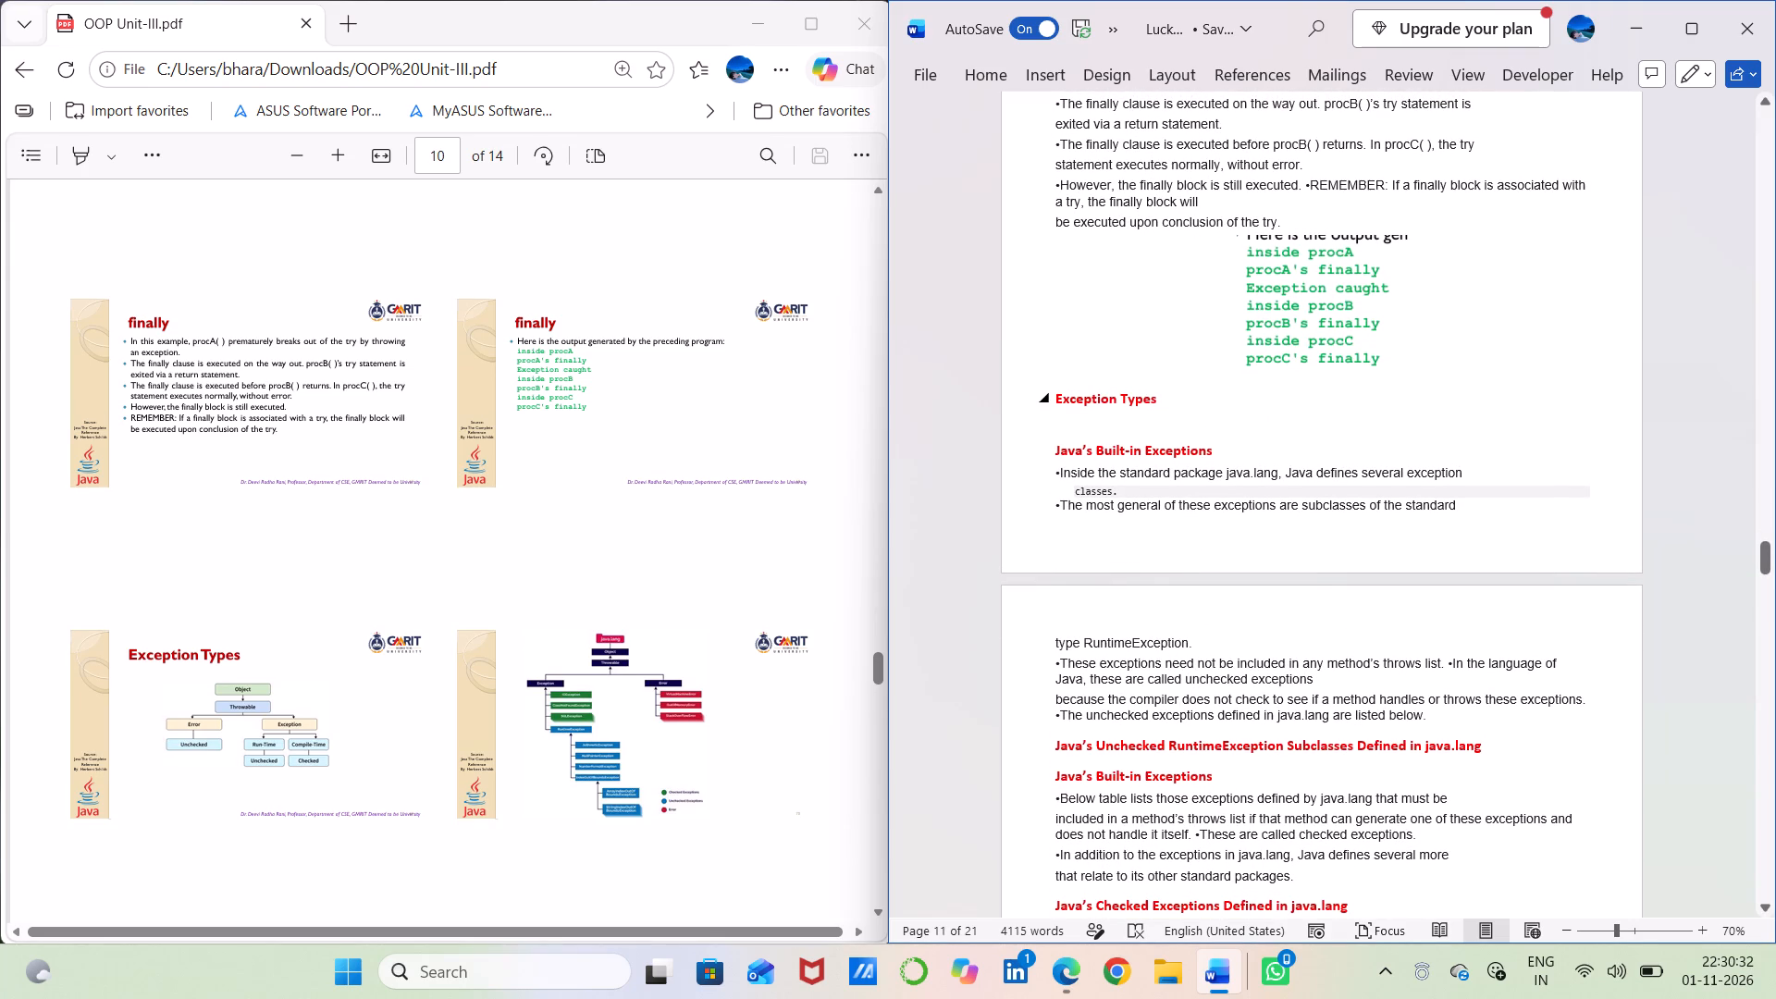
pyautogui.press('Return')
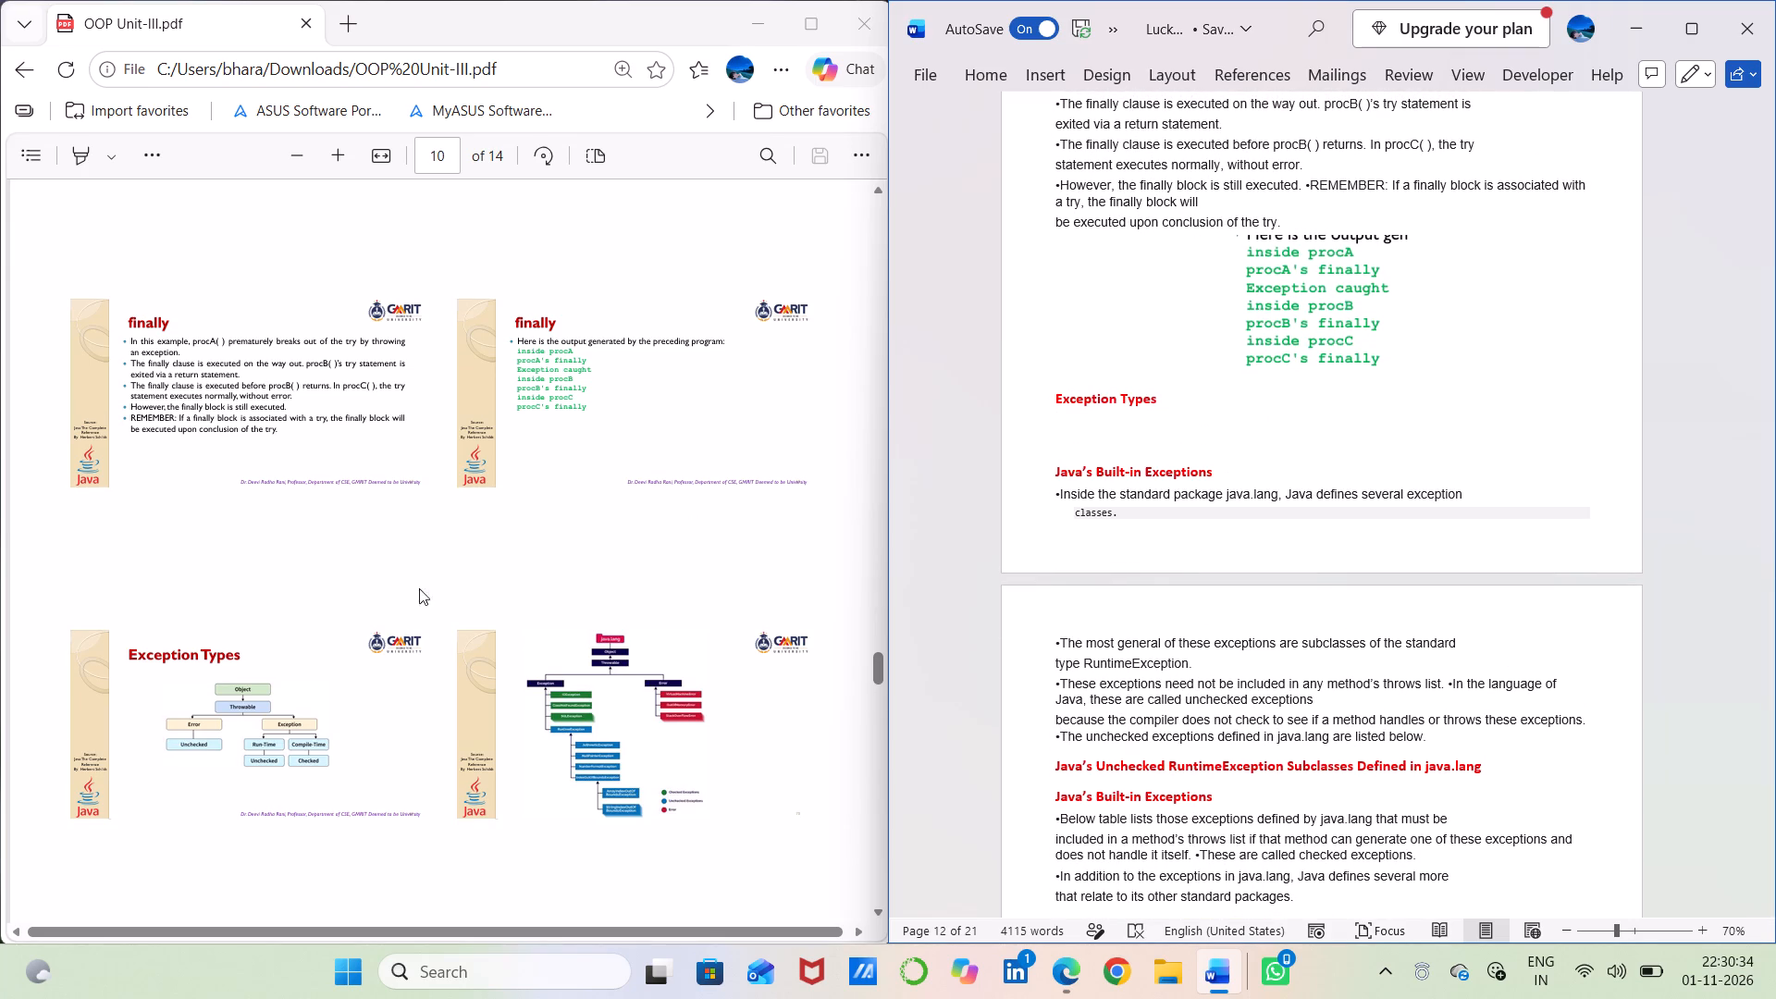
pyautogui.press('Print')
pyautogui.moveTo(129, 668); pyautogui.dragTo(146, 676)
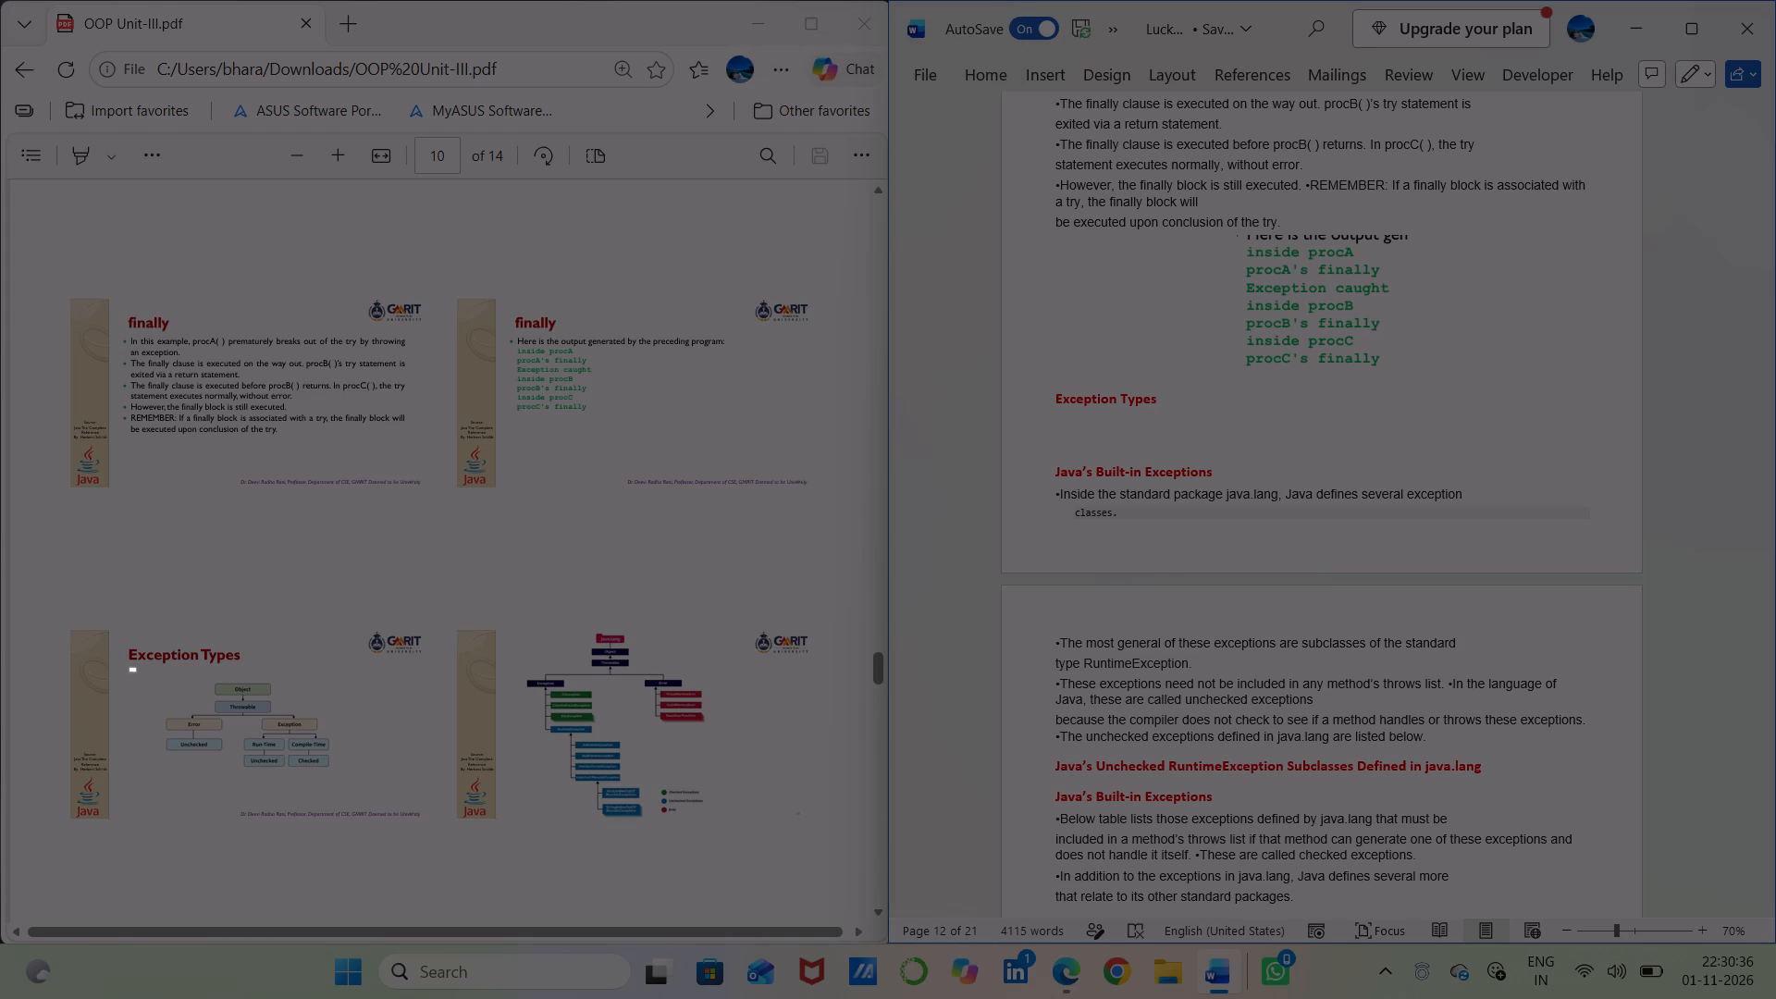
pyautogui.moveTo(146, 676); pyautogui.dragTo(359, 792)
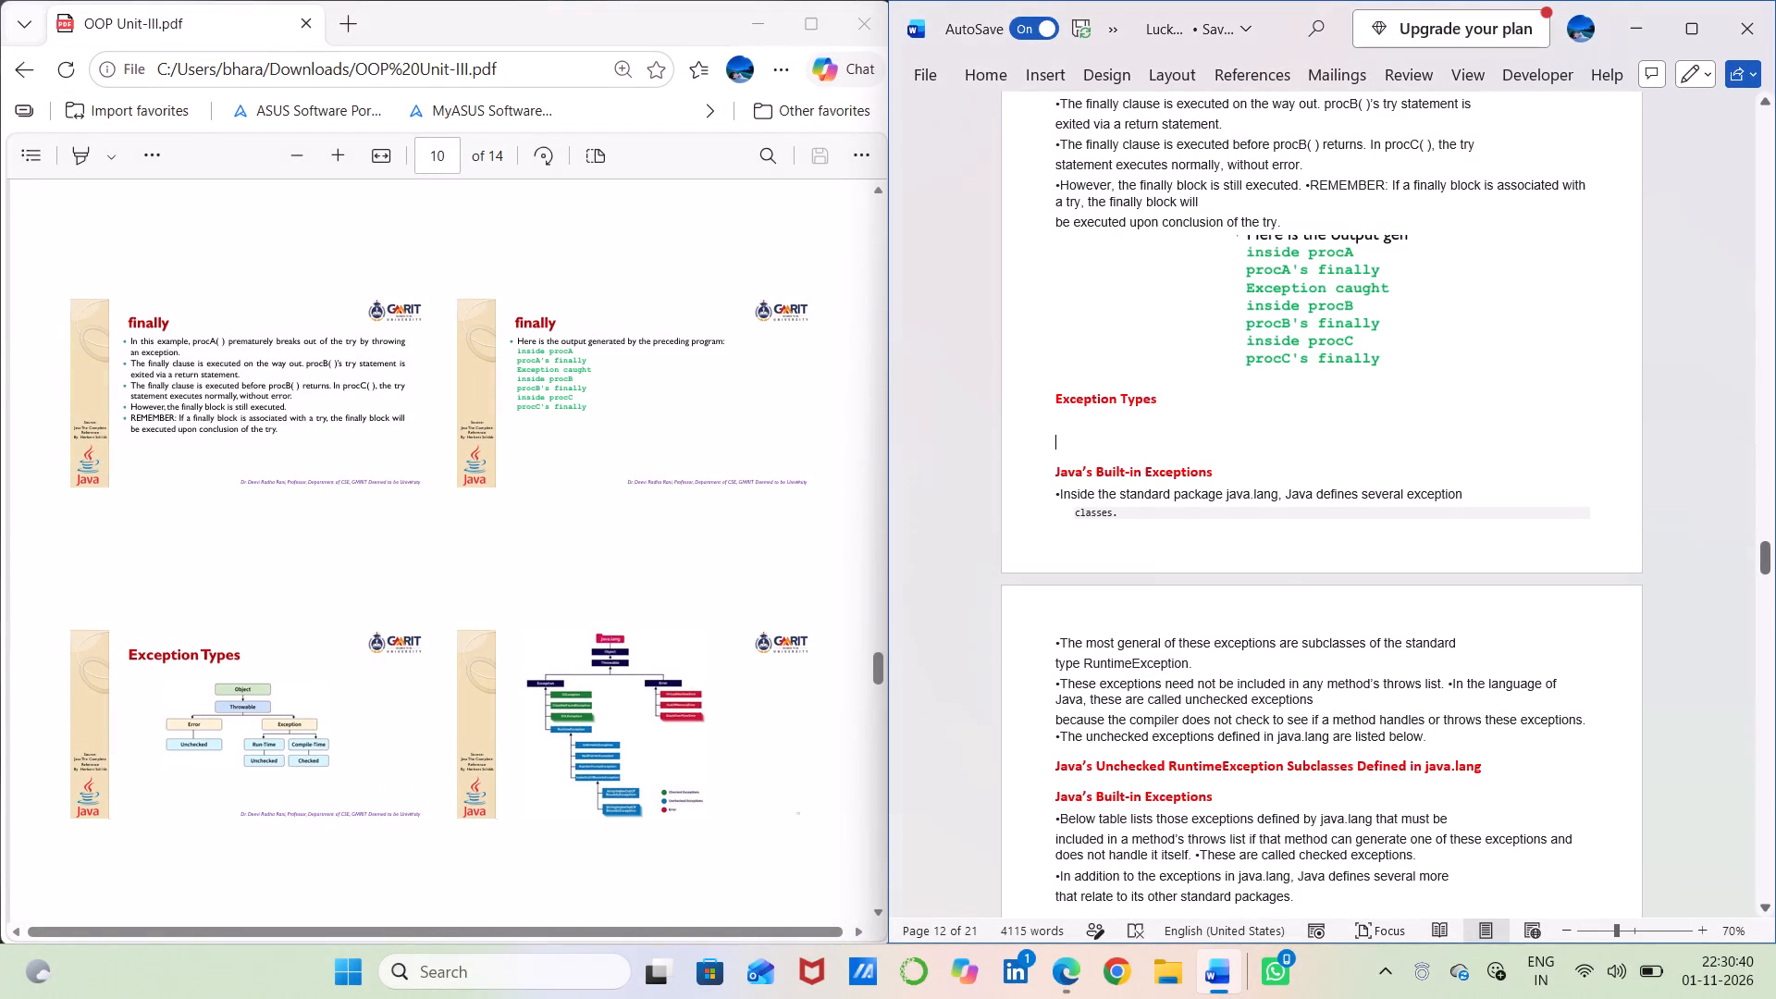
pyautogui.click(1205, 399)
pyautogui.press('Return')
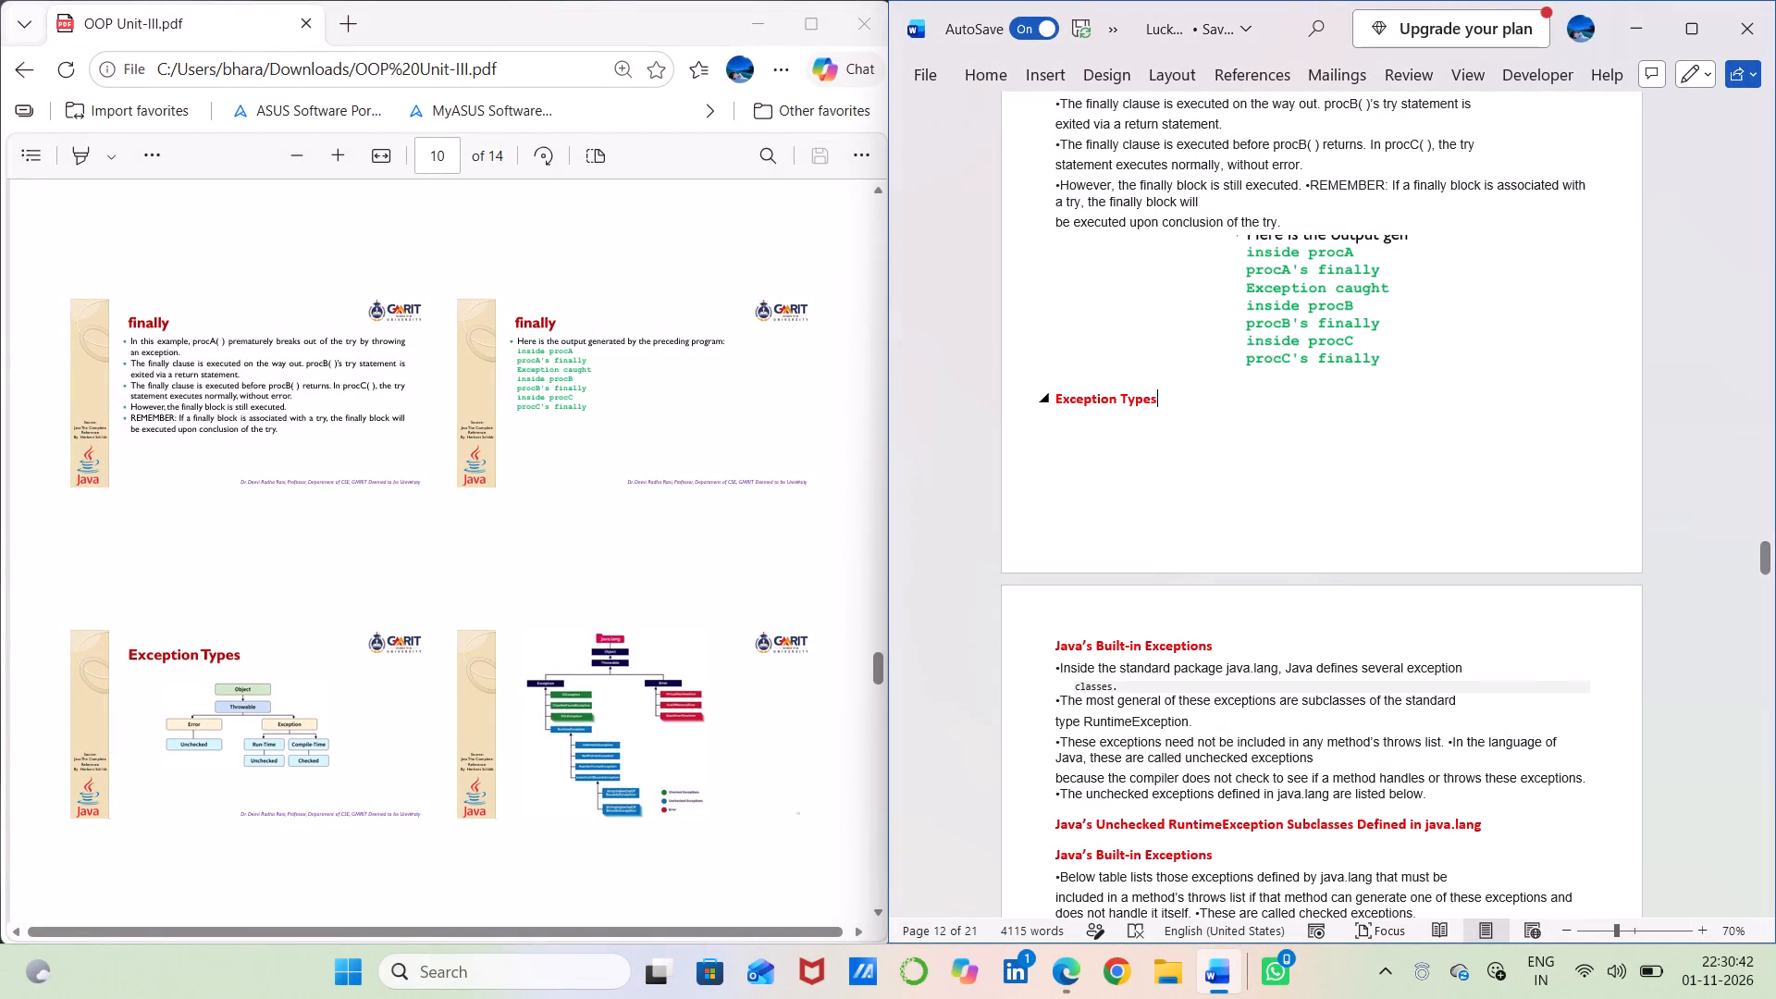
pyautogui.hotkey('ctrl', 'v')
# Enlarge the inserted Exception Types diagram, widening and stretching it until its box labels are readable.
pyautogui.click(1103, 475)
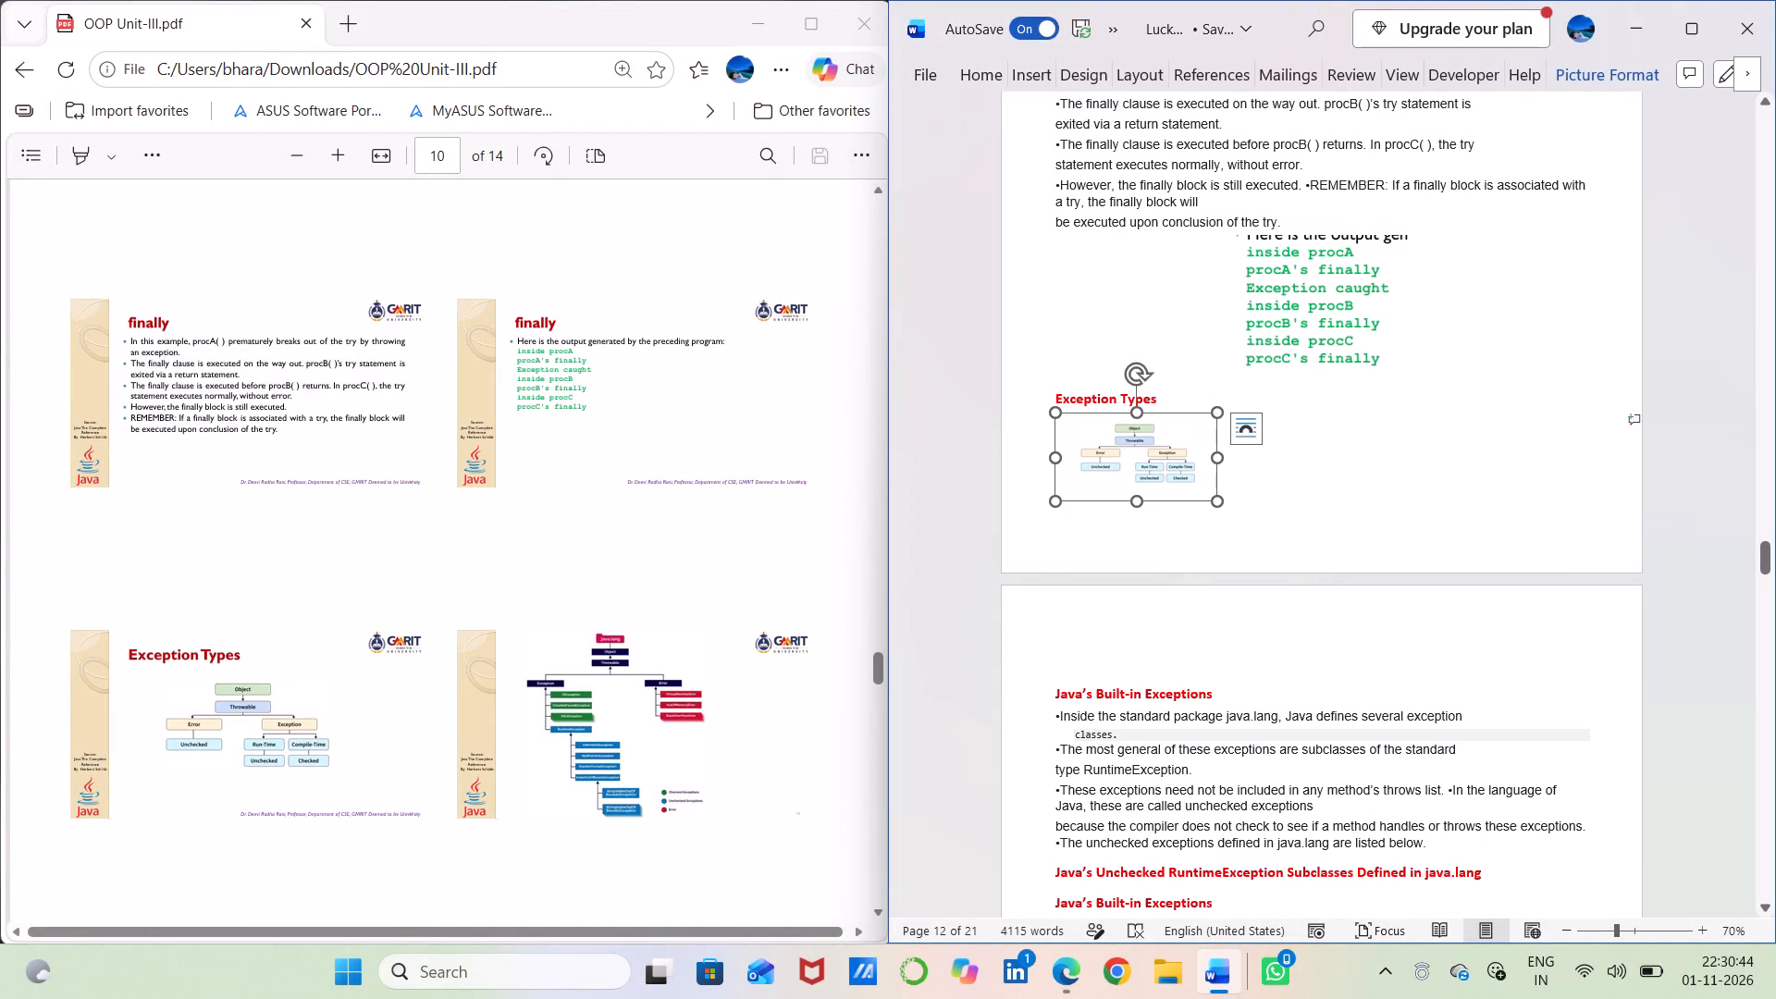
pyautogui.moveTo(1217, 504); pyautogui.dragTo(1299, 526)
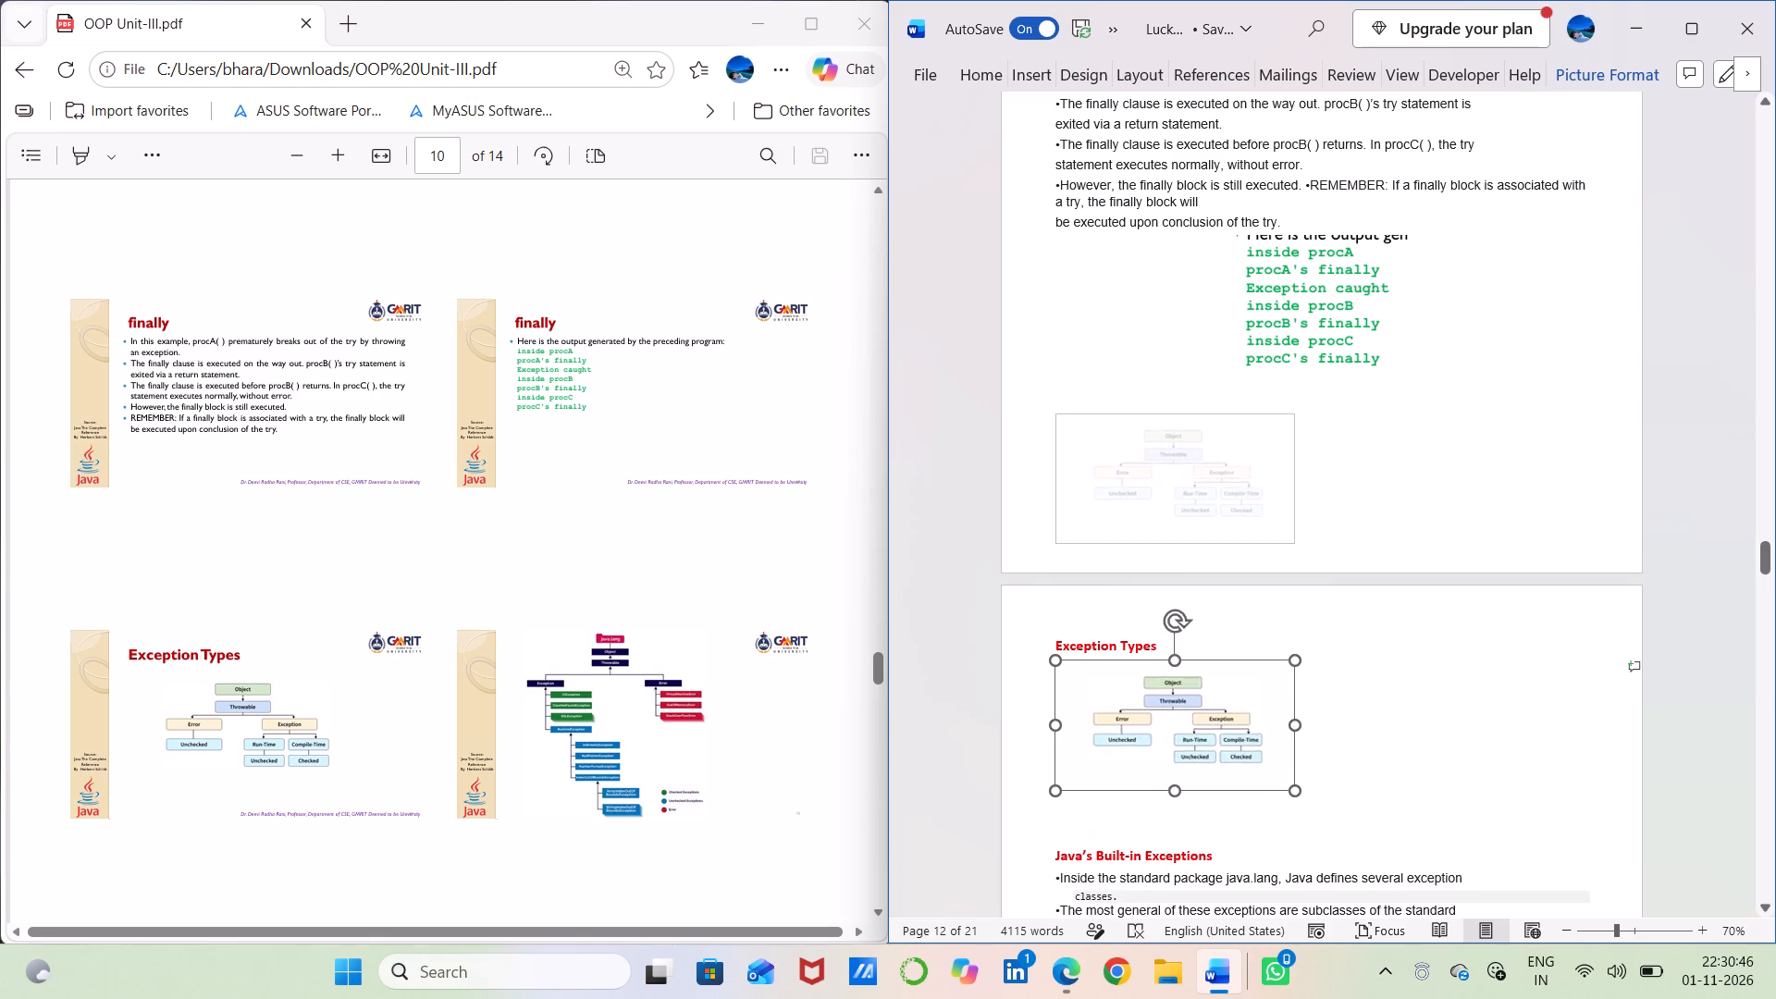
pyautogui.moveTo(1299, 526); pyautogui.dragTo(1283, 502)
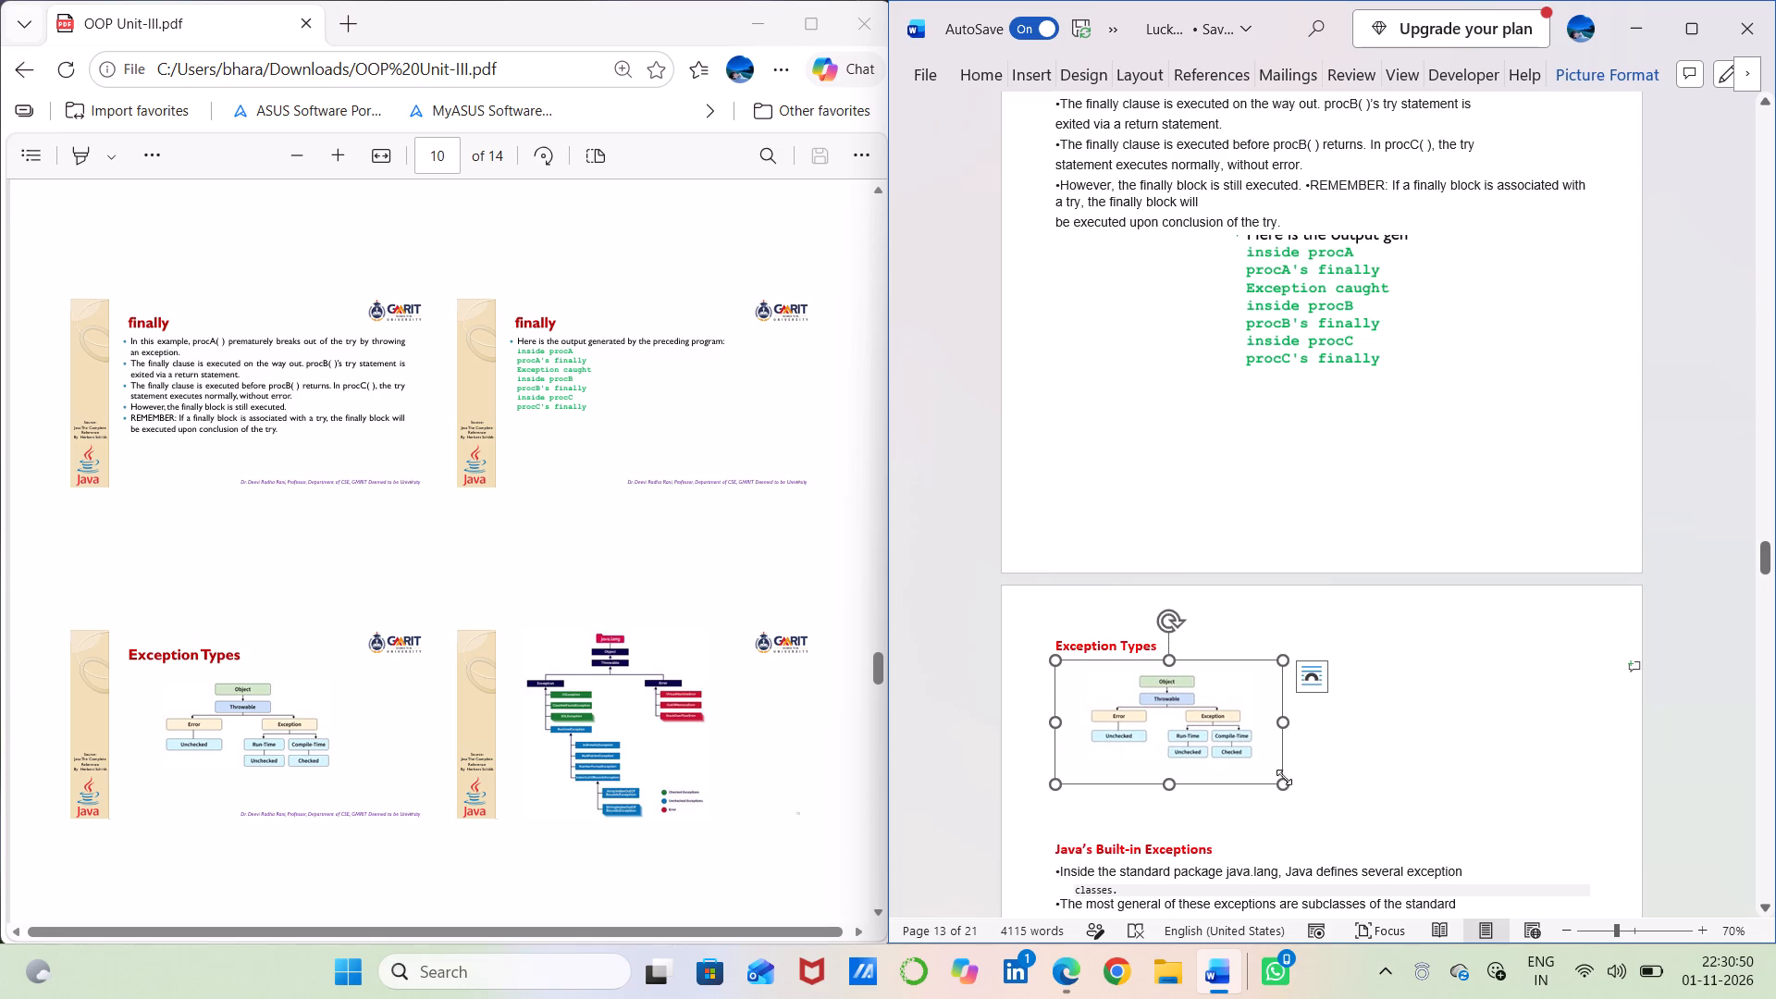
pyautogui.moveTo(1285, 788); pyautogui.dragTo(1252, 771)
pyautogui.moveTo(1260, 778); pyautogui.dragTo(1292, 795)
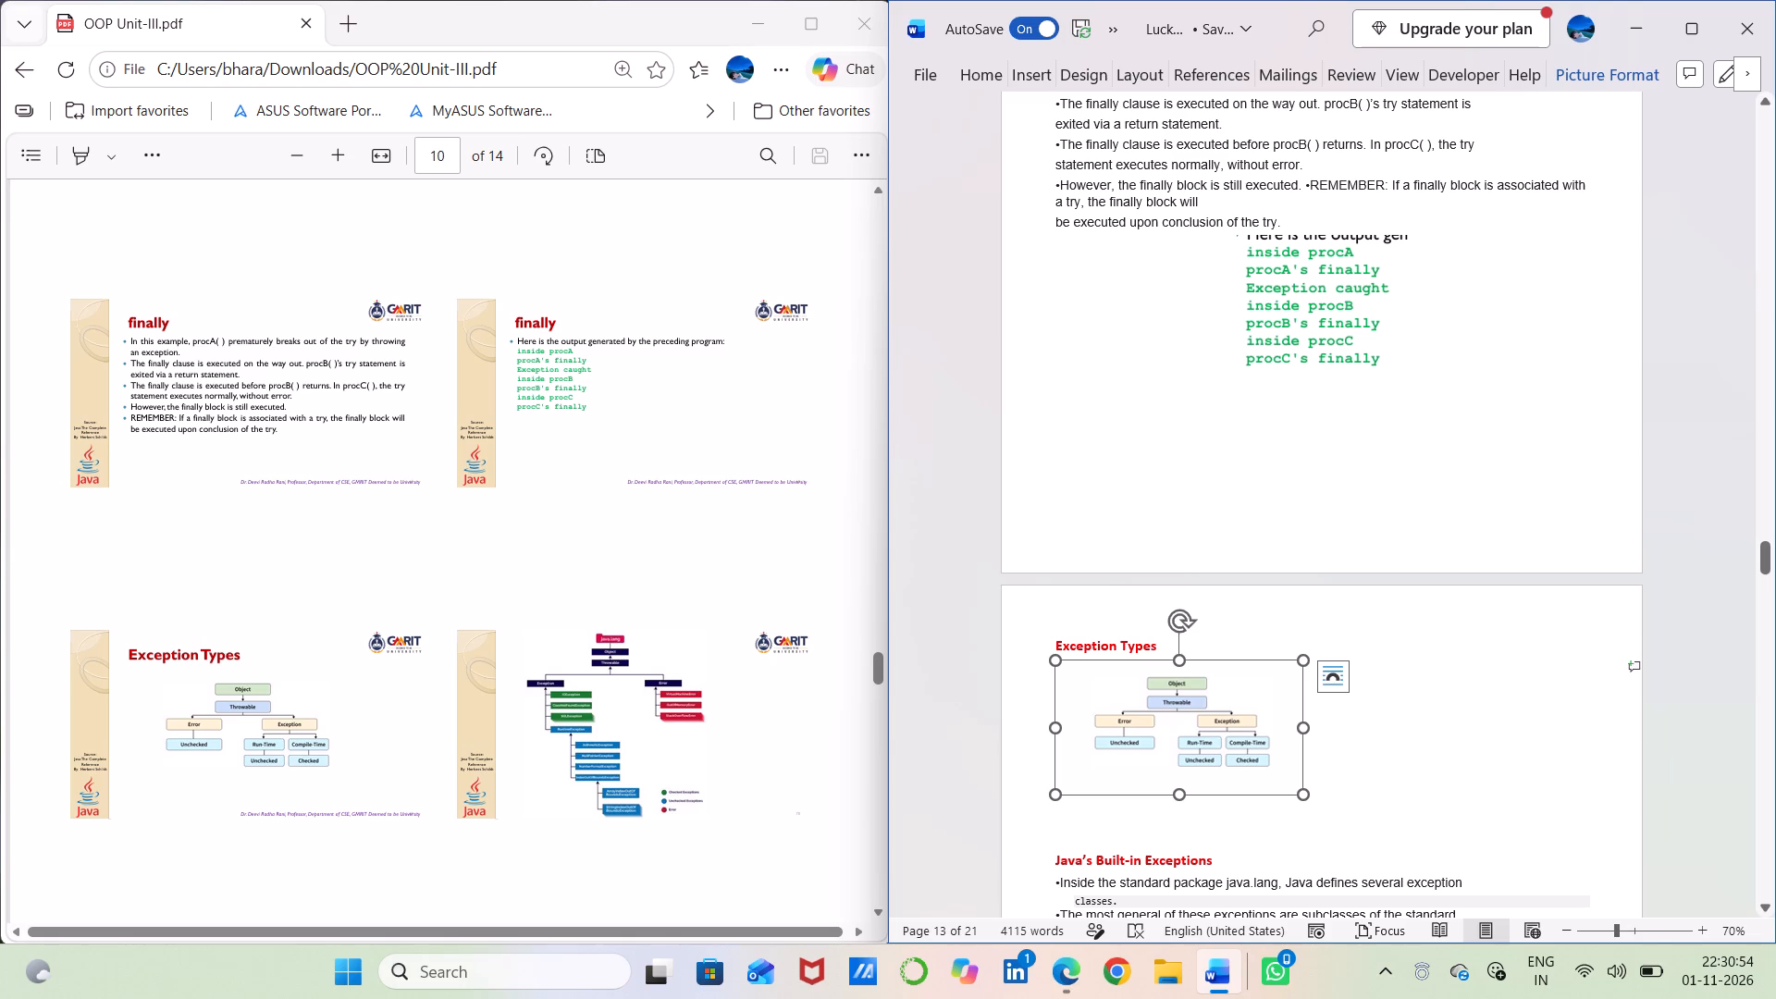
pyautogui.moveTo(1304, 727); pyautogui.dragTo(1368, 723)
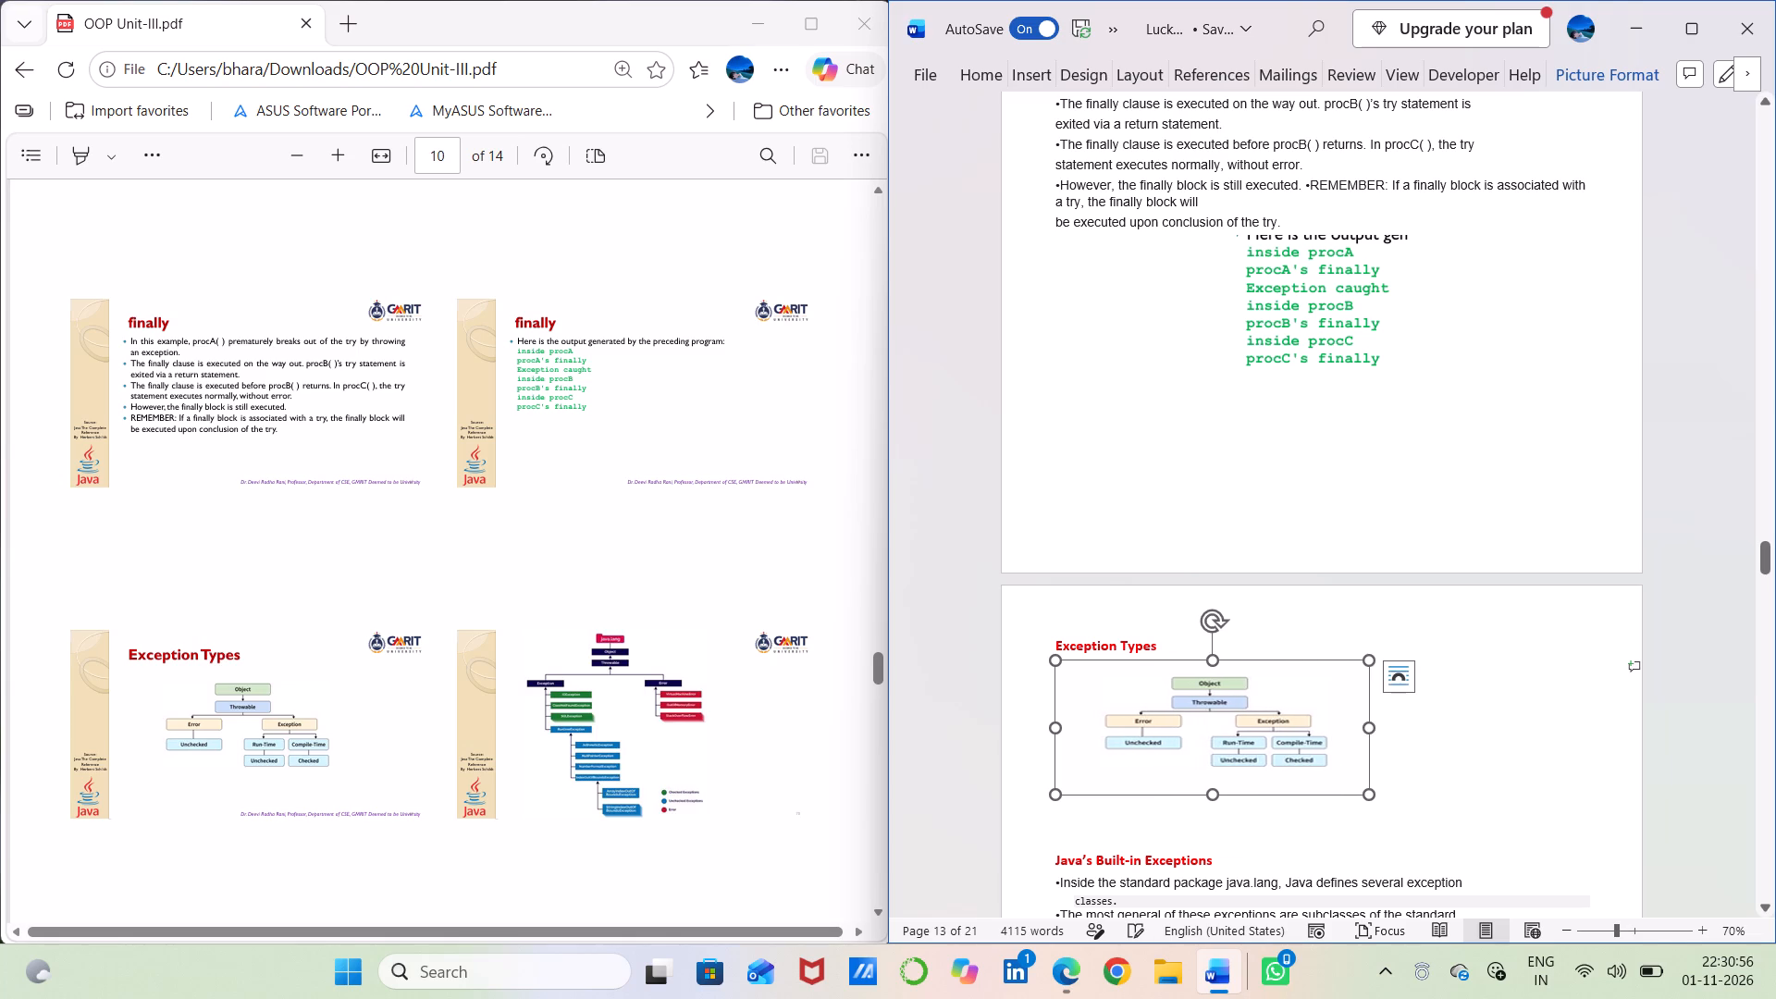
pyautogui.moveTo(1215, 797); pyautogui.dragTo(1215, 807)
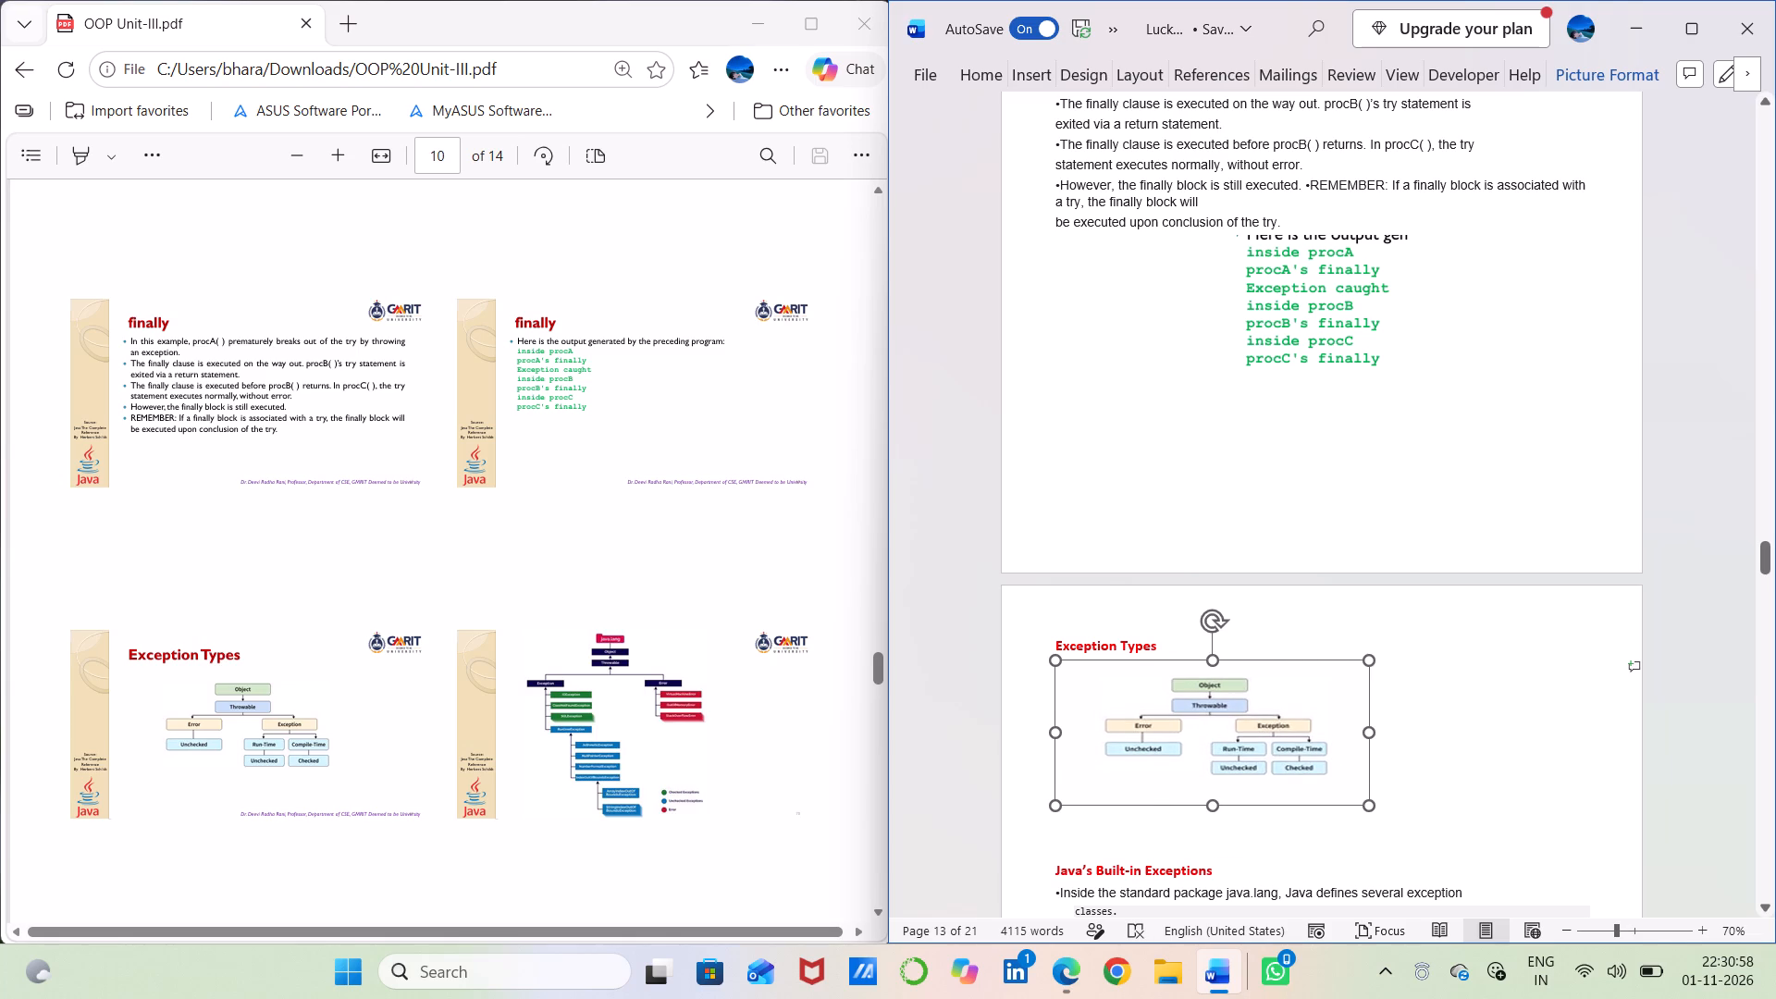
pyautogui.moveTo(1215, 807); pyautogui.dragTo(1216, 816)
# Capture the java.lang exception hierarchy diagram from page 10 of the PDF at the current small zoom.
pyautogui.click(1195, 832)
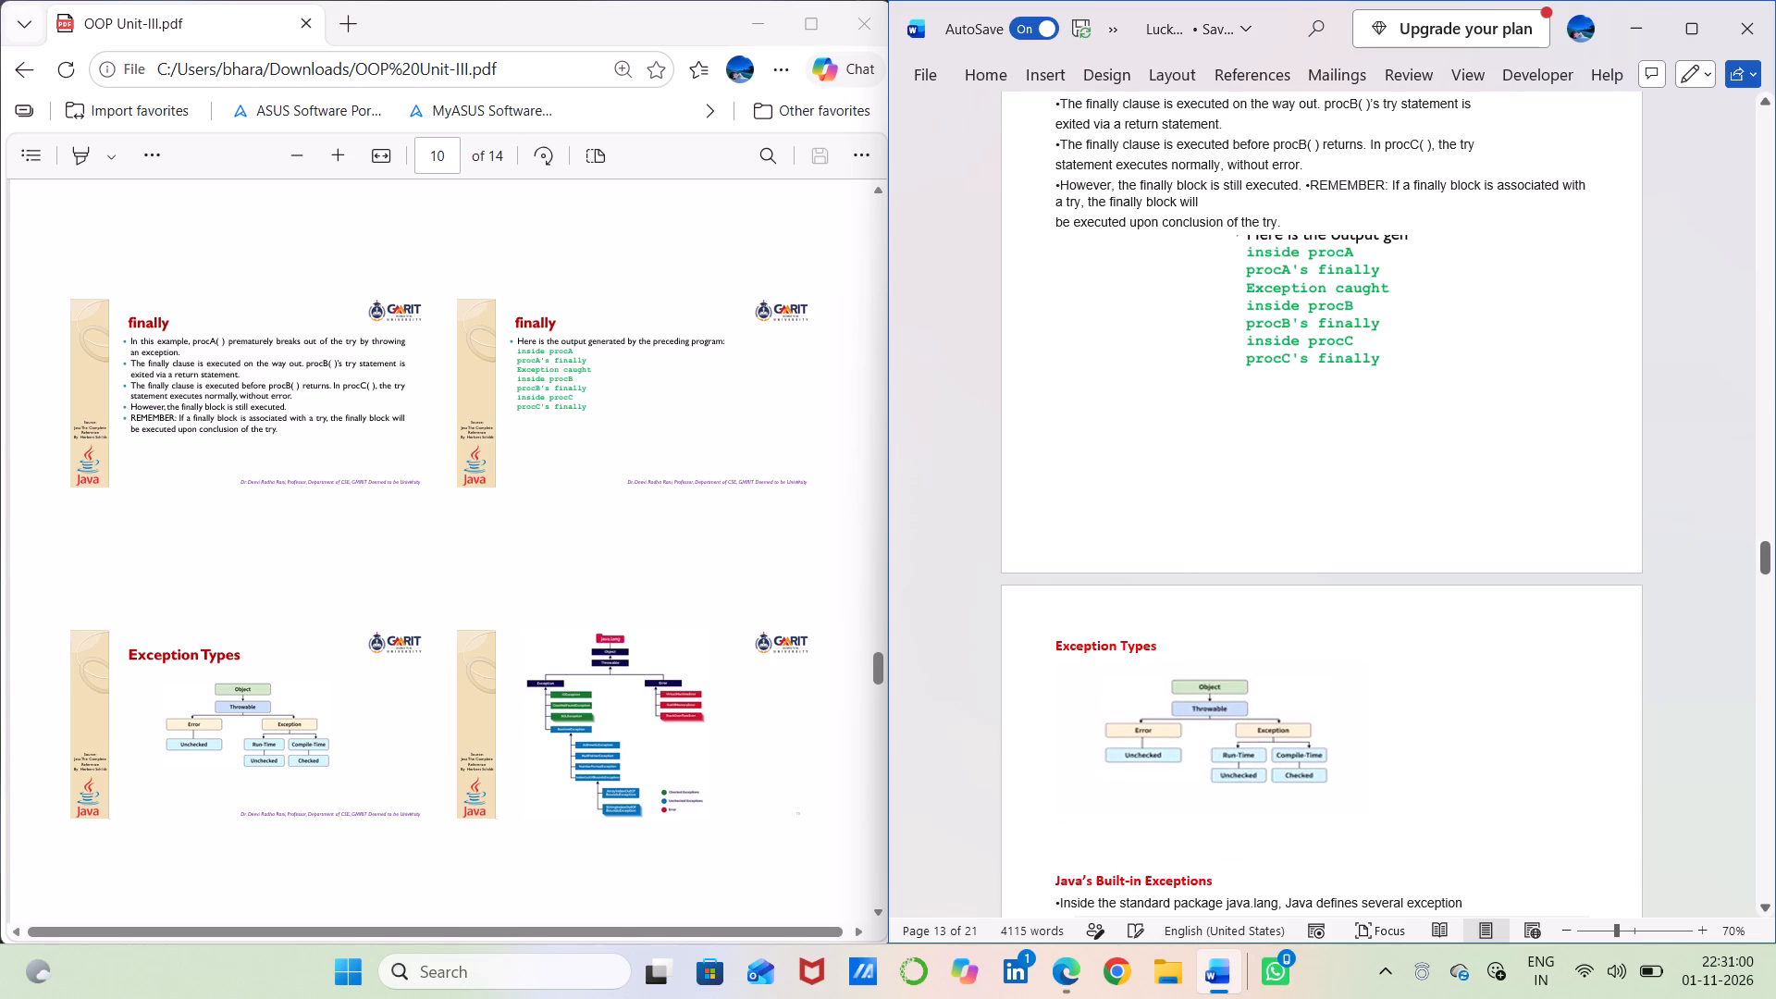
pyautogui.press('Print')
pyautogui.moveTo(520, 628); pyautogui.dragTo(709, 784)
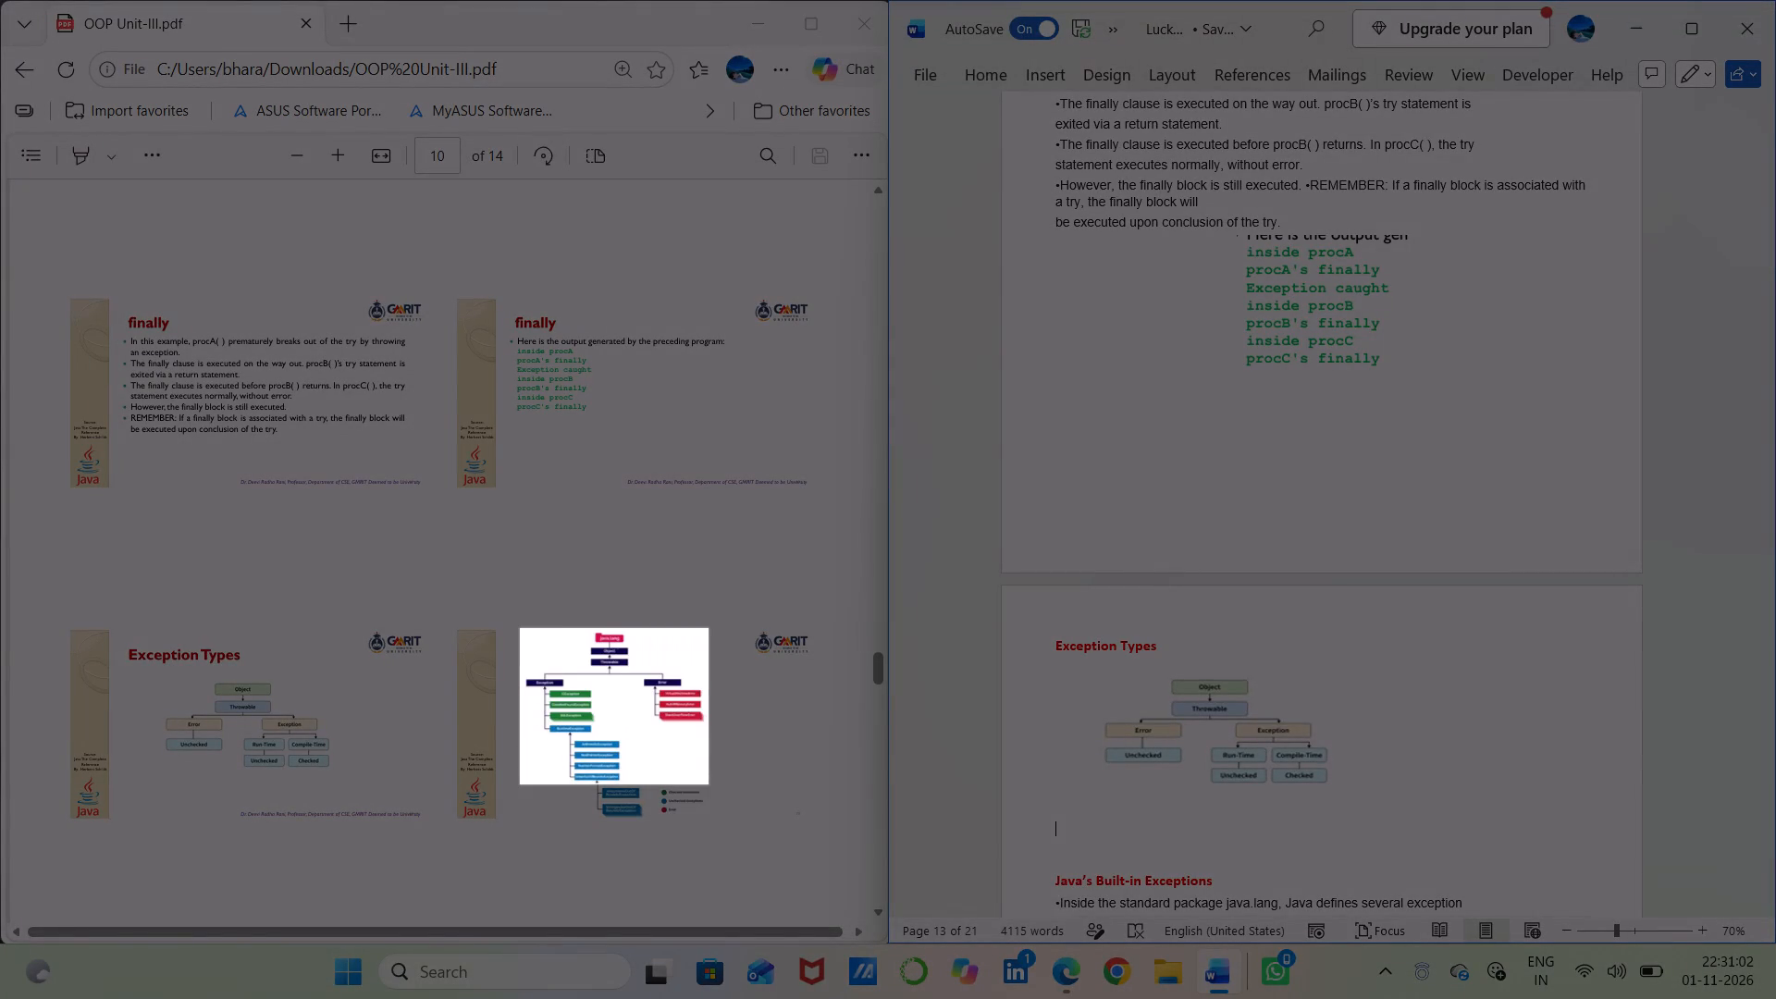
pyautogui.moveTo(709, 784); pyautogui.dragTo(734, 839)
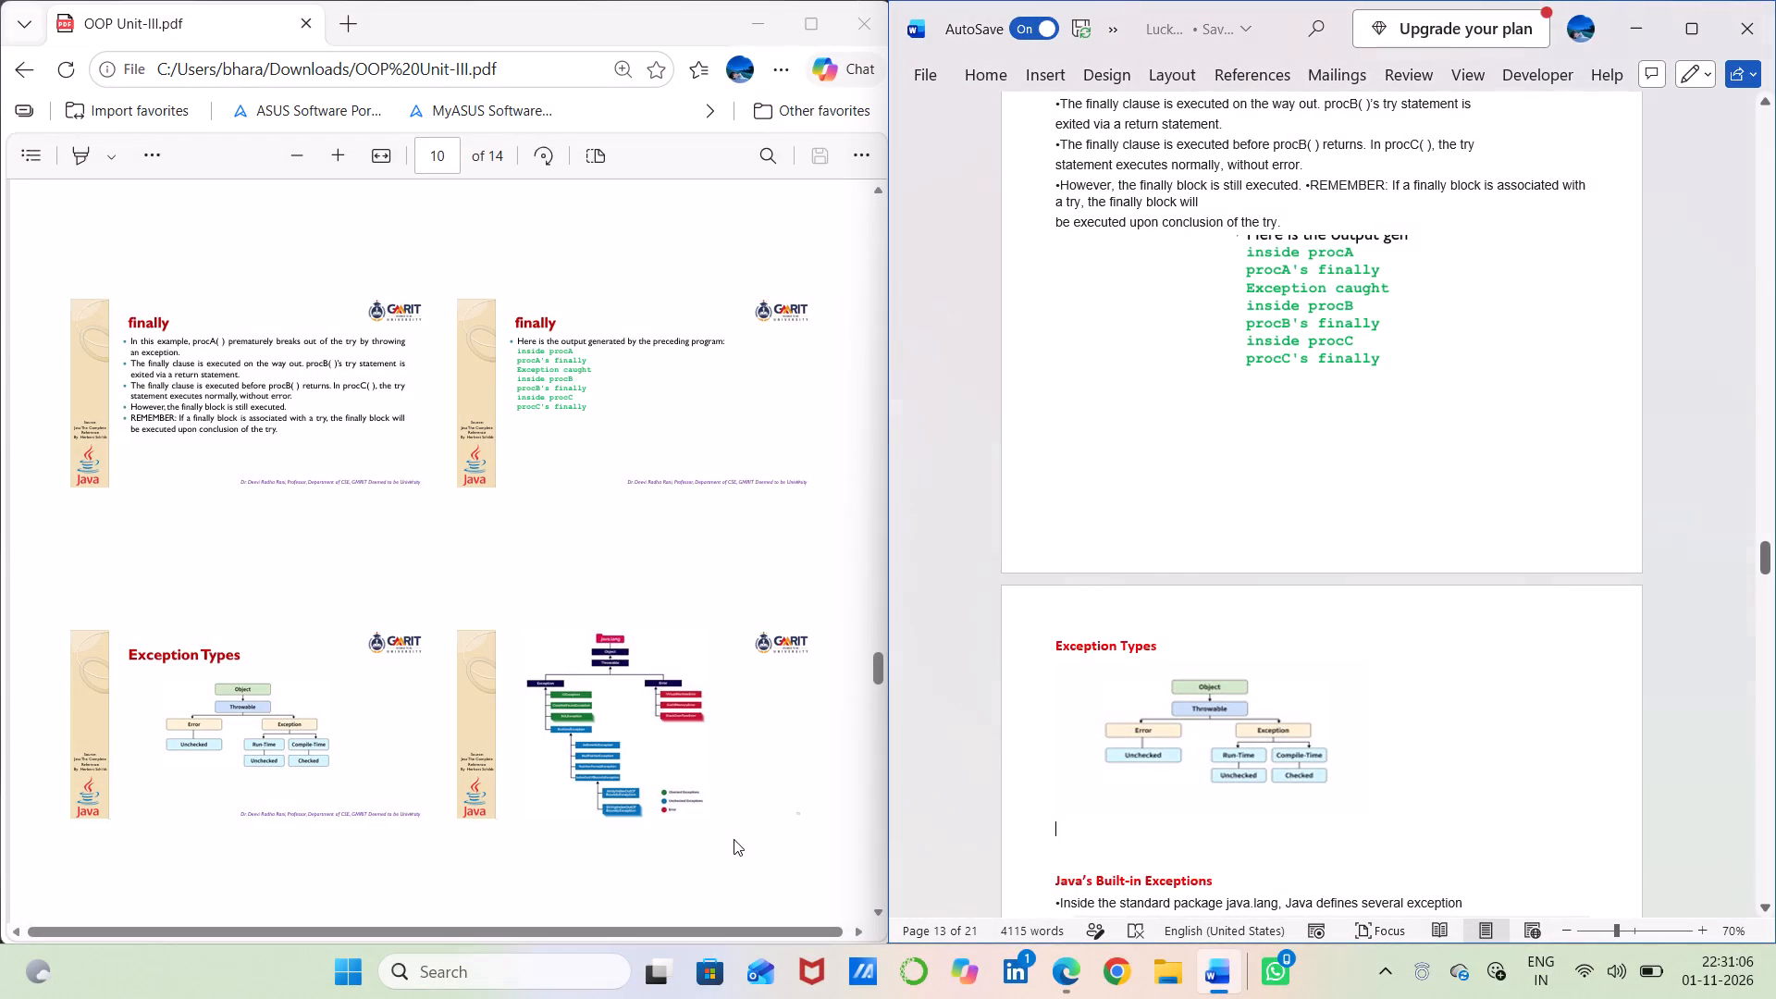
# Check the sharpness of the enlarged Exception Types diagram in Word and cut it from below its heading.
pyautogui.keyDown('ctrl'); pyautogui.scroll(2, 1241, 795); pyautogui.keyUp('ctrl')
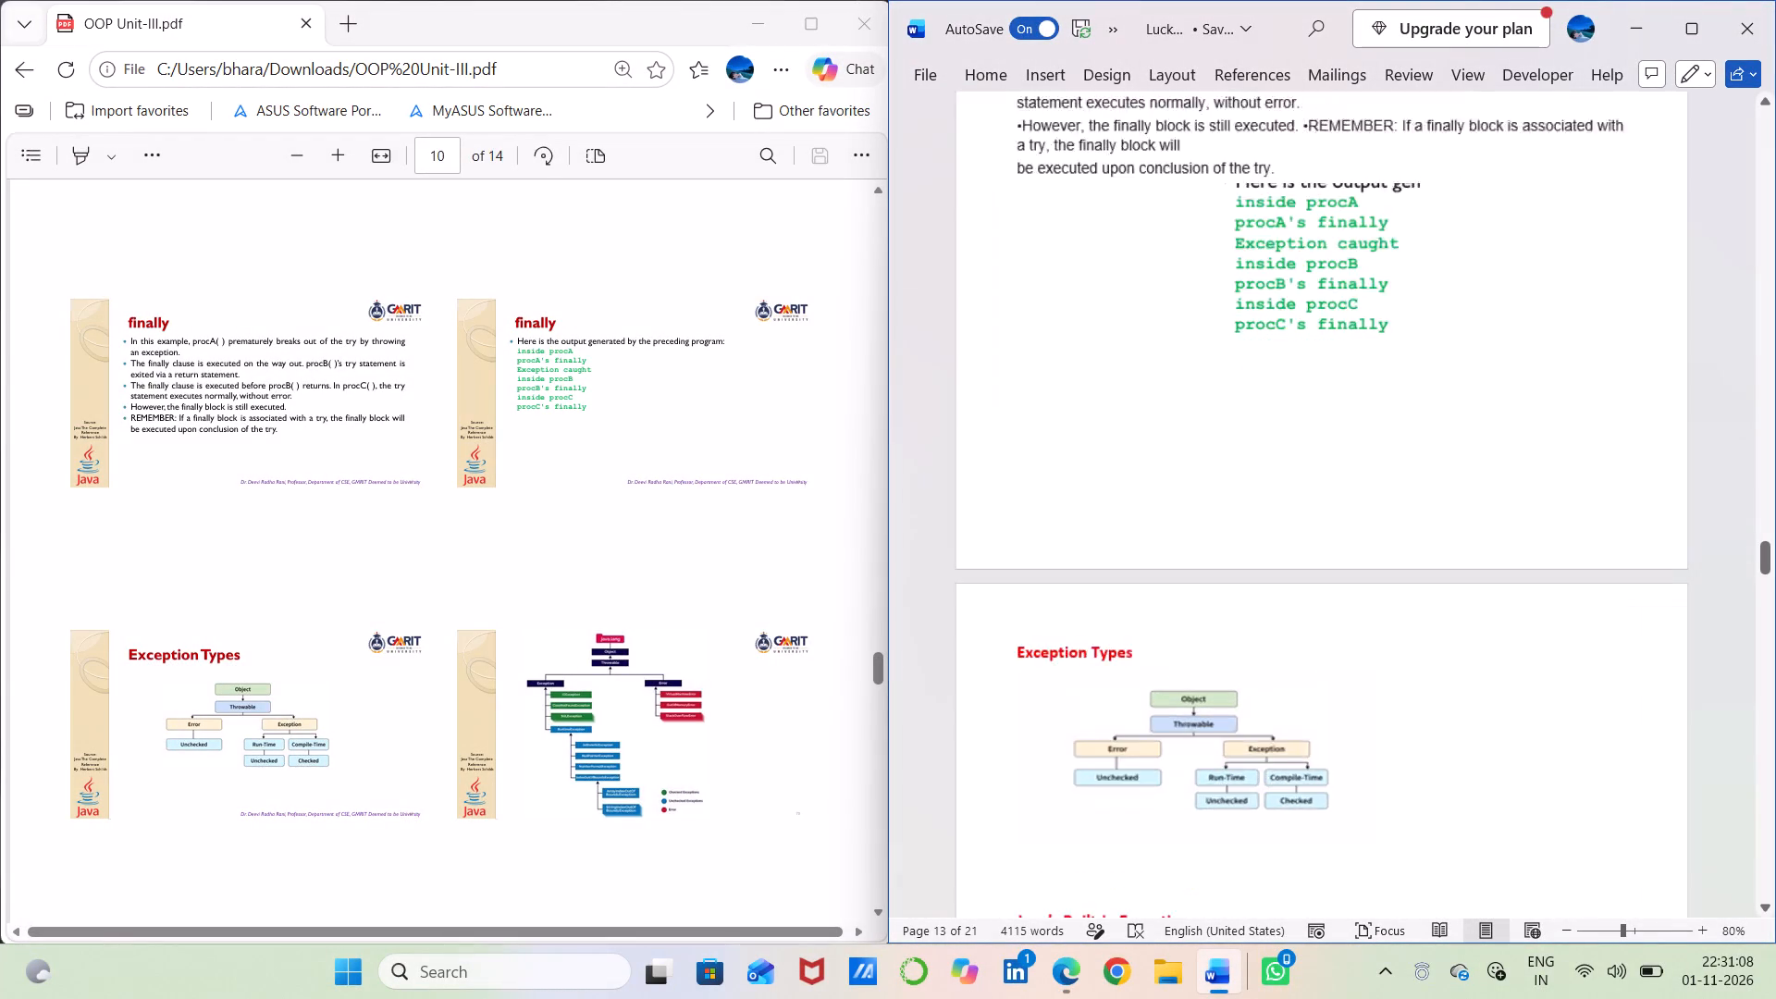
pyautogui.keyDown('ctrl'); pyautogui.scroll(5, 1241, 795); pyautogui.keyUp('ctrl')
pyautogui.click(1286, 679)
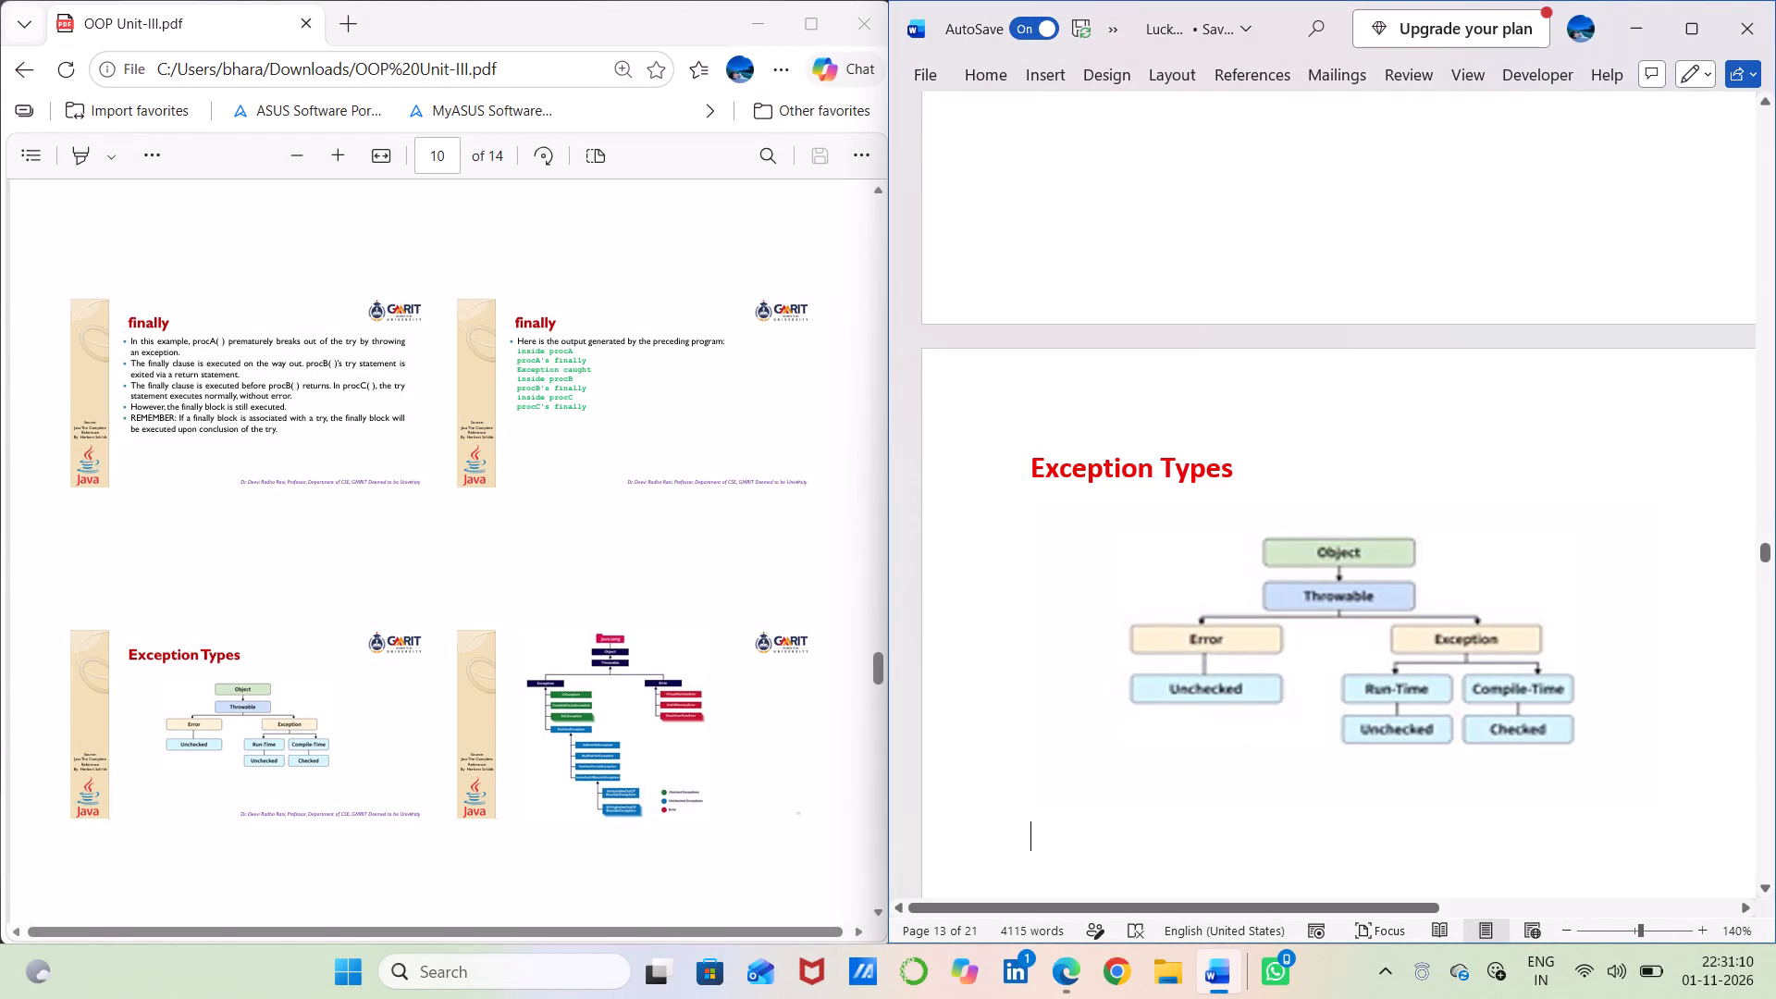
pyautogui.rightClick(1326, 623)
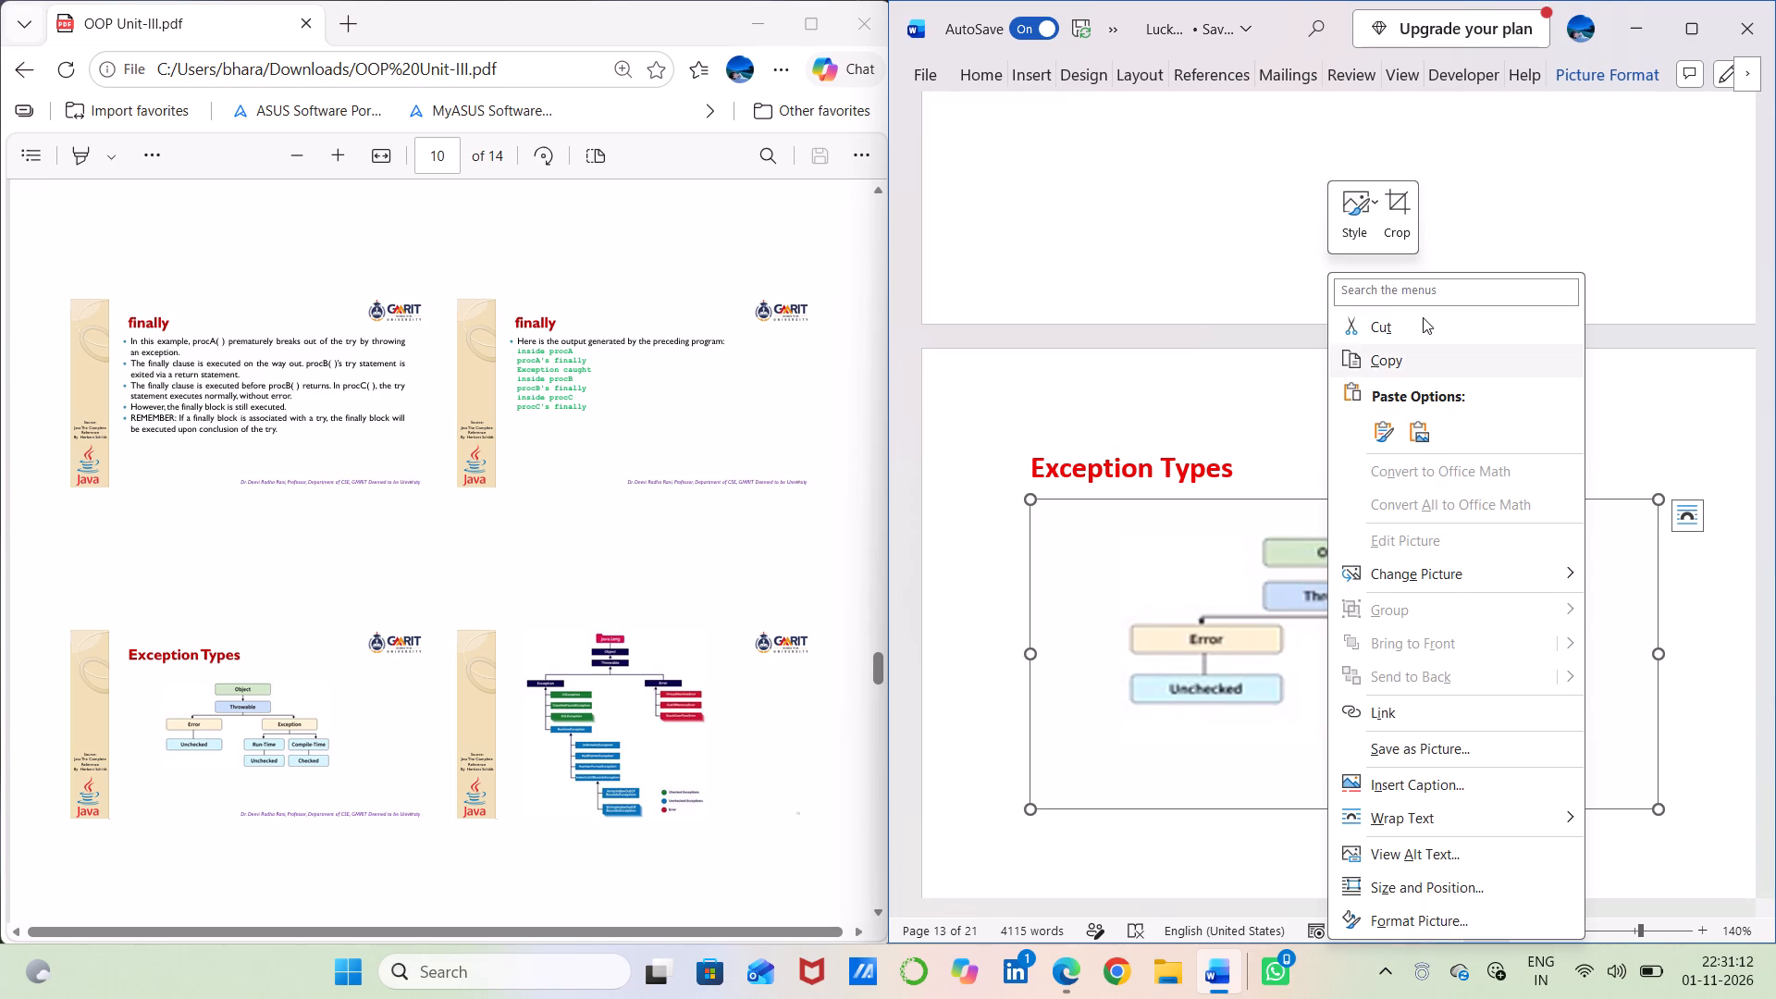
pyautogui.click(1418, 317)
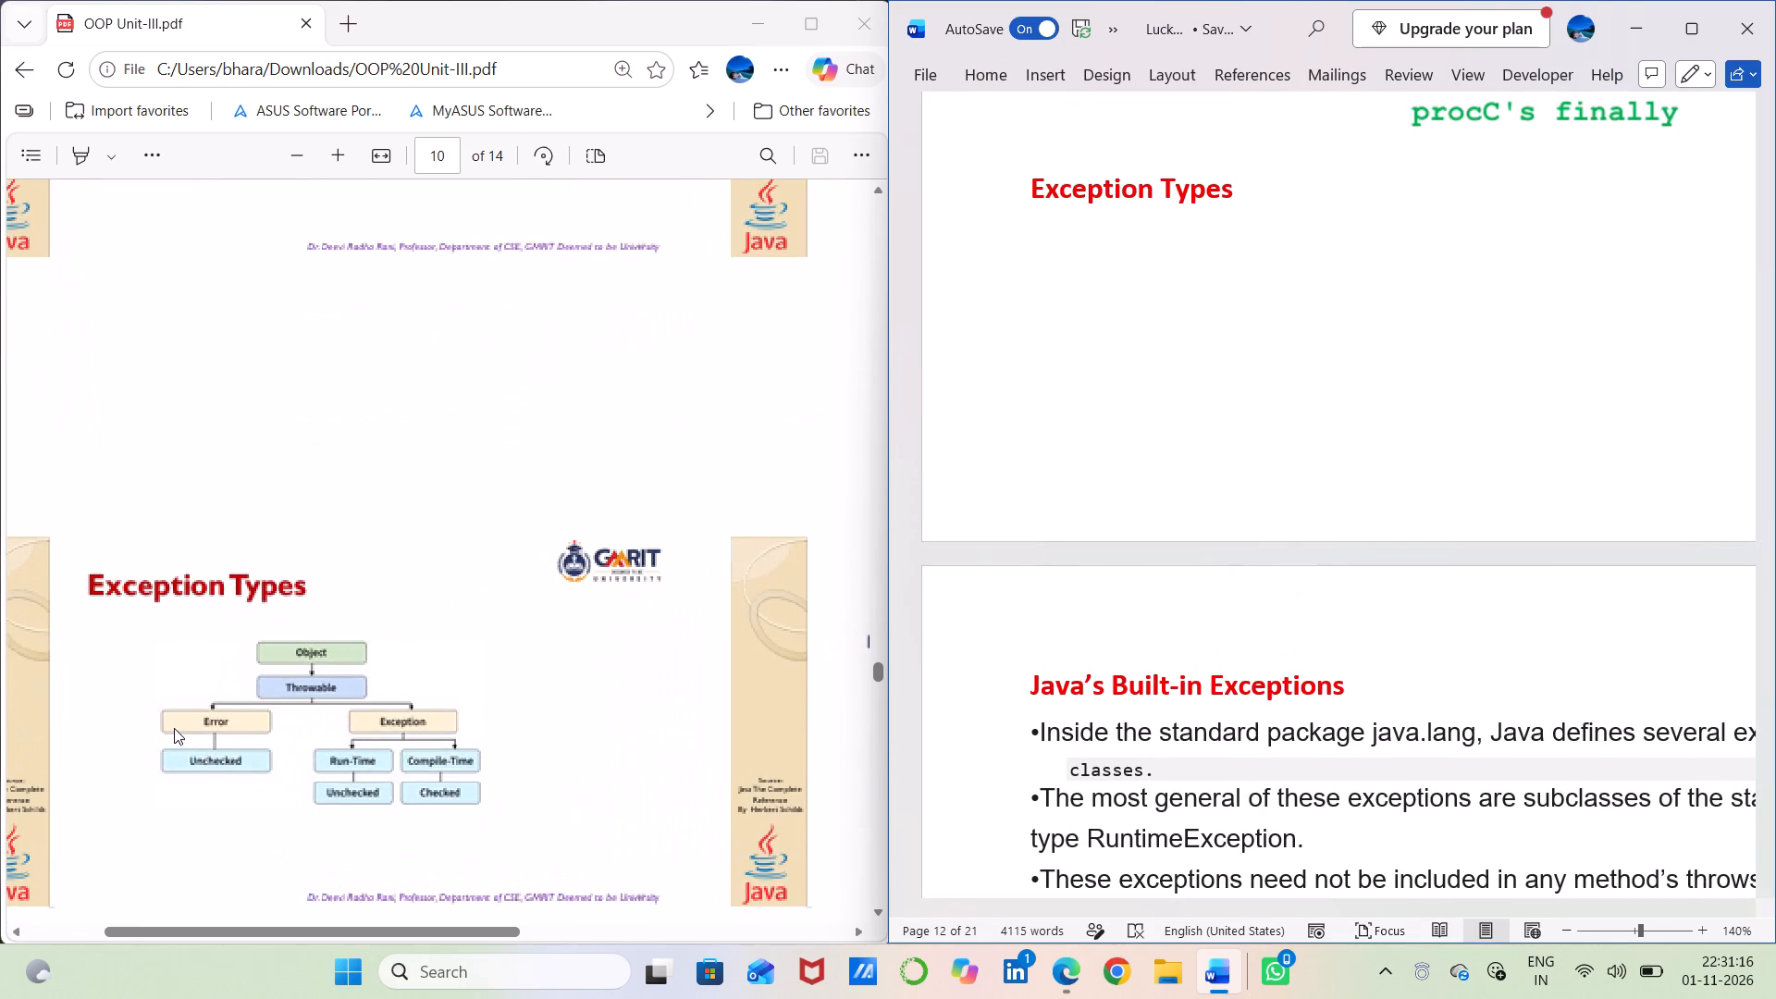
# Recapture the Exception Types diagram from the magnified PDF page 10 and insert it below the Exception Types heading in Word.
pyautogui.click(183, 629)
pyautogui.press('Print')
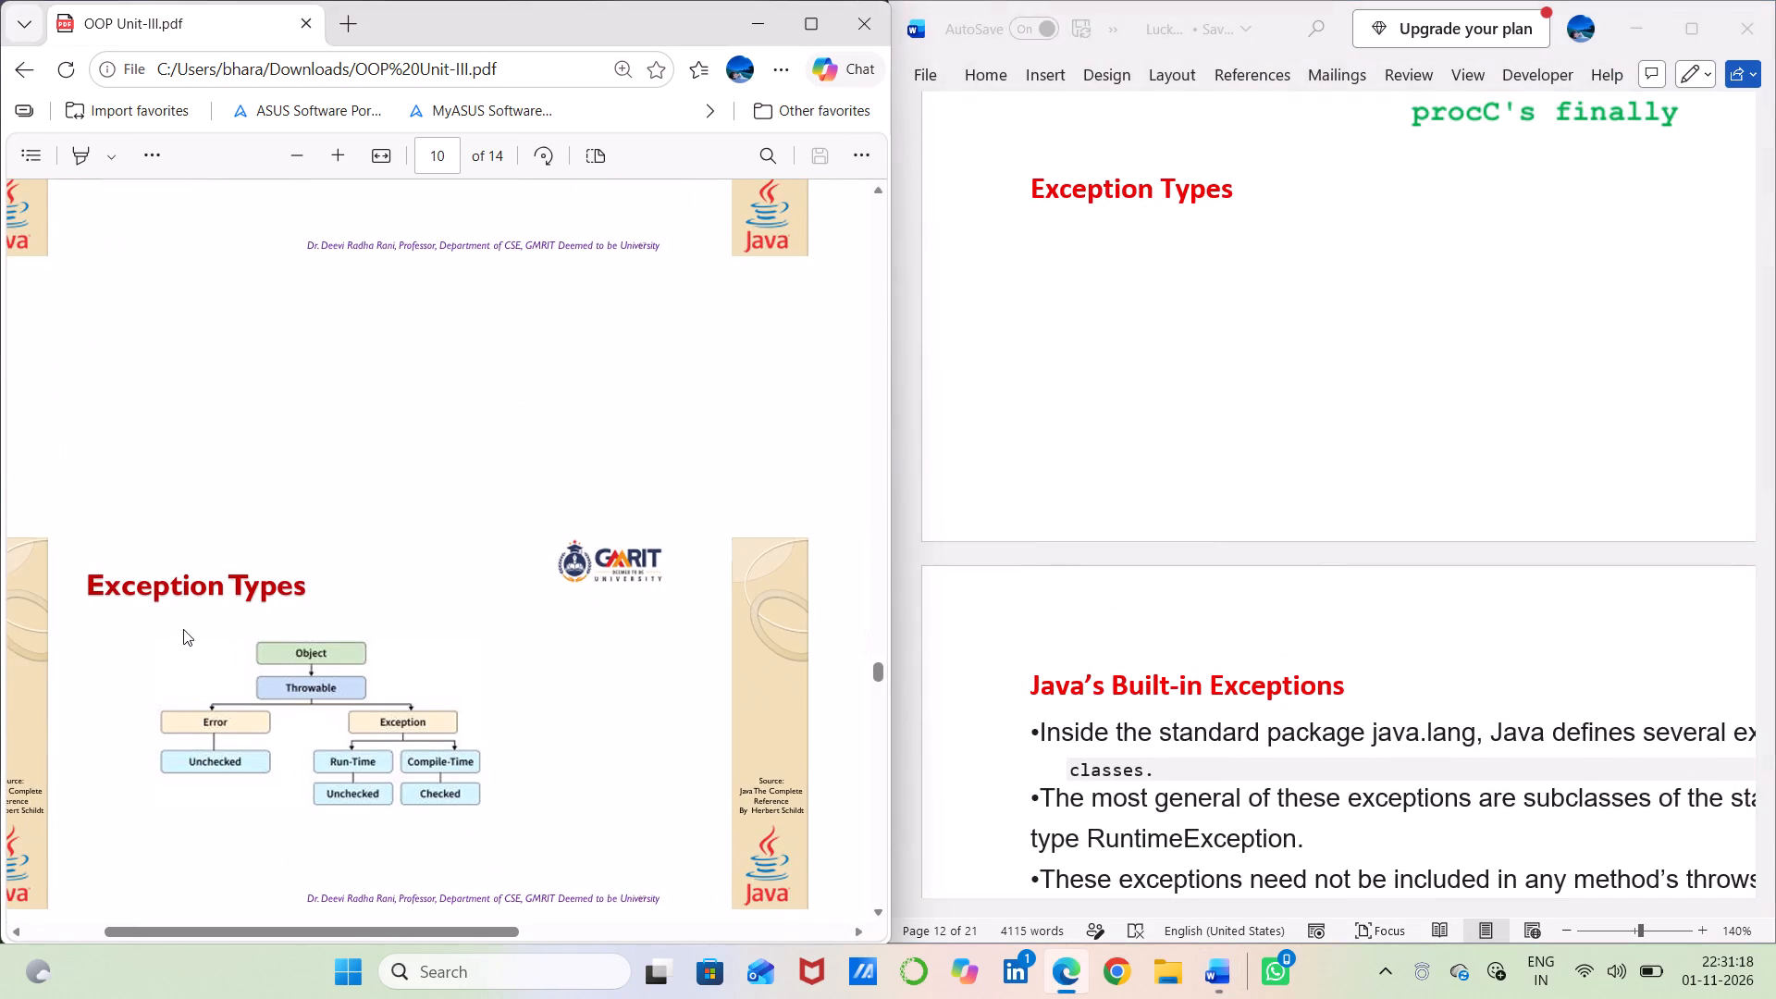
pyautogui.moveTo(83, 614); pyautogui.dragTo(404, 734)
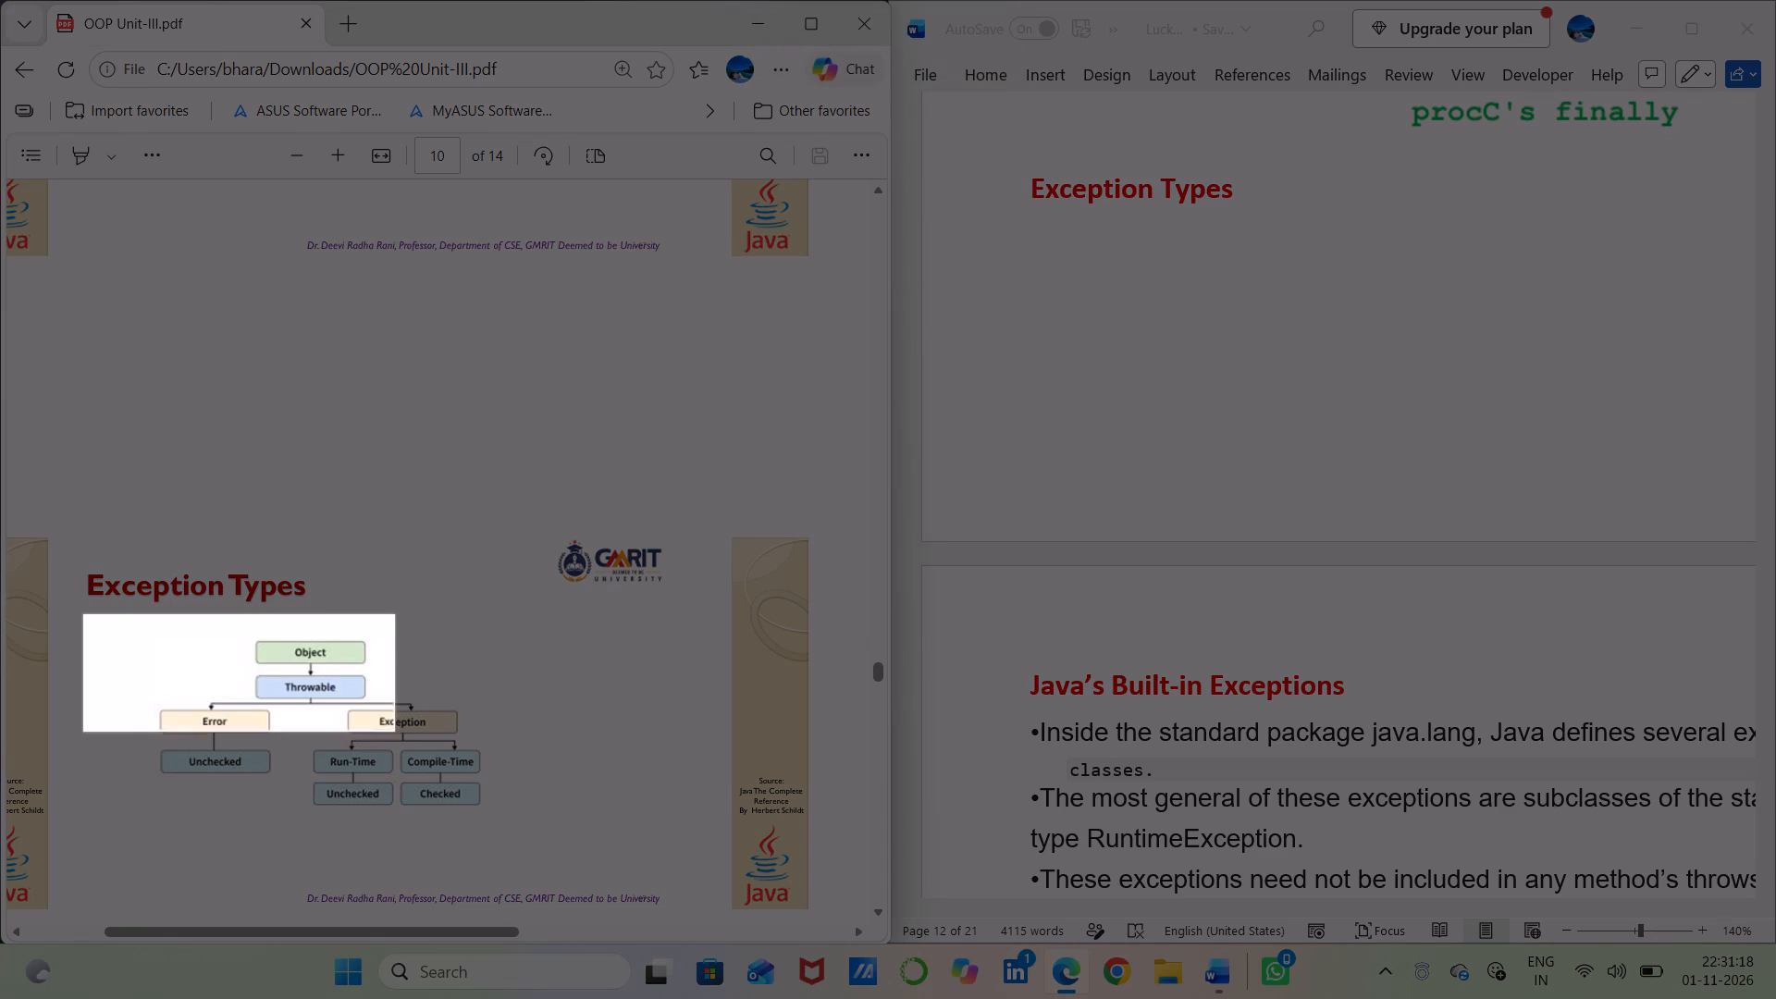
pyautogui.moveTo(404, 734); pyautogui.dragTo(573, 857)
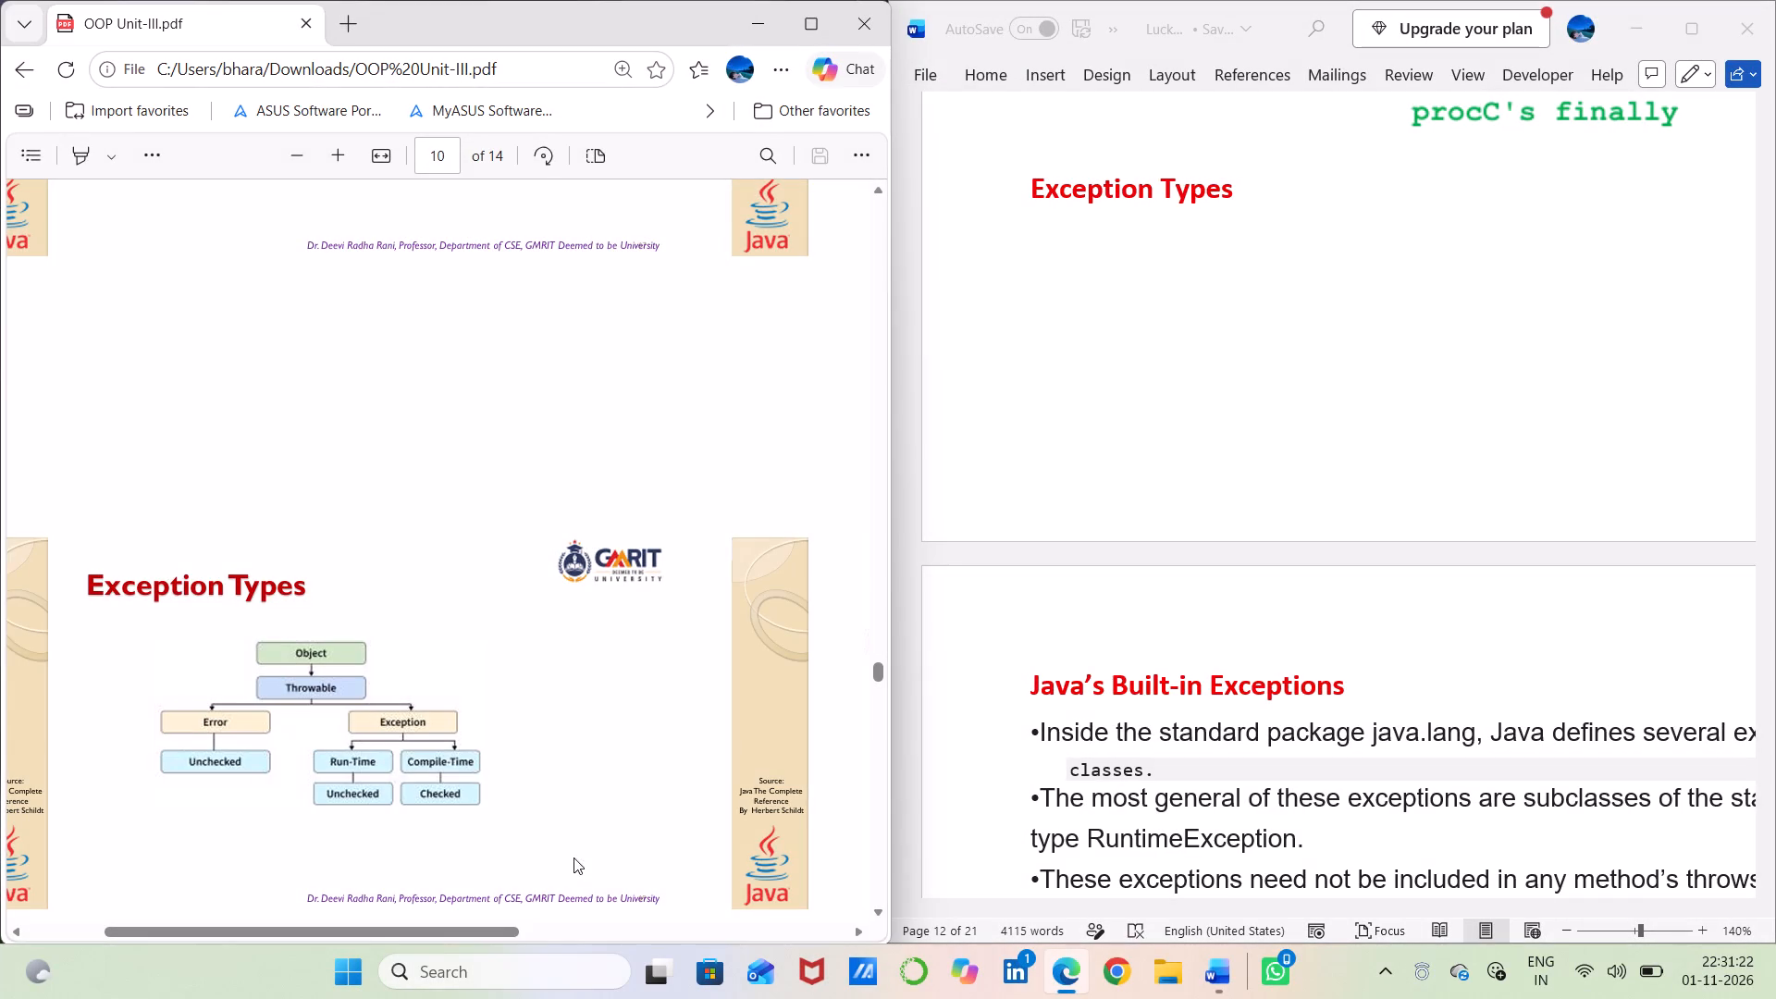
pyautogui.click(1313, 221)
pyautogui.hotkey('ctrl', 'v')
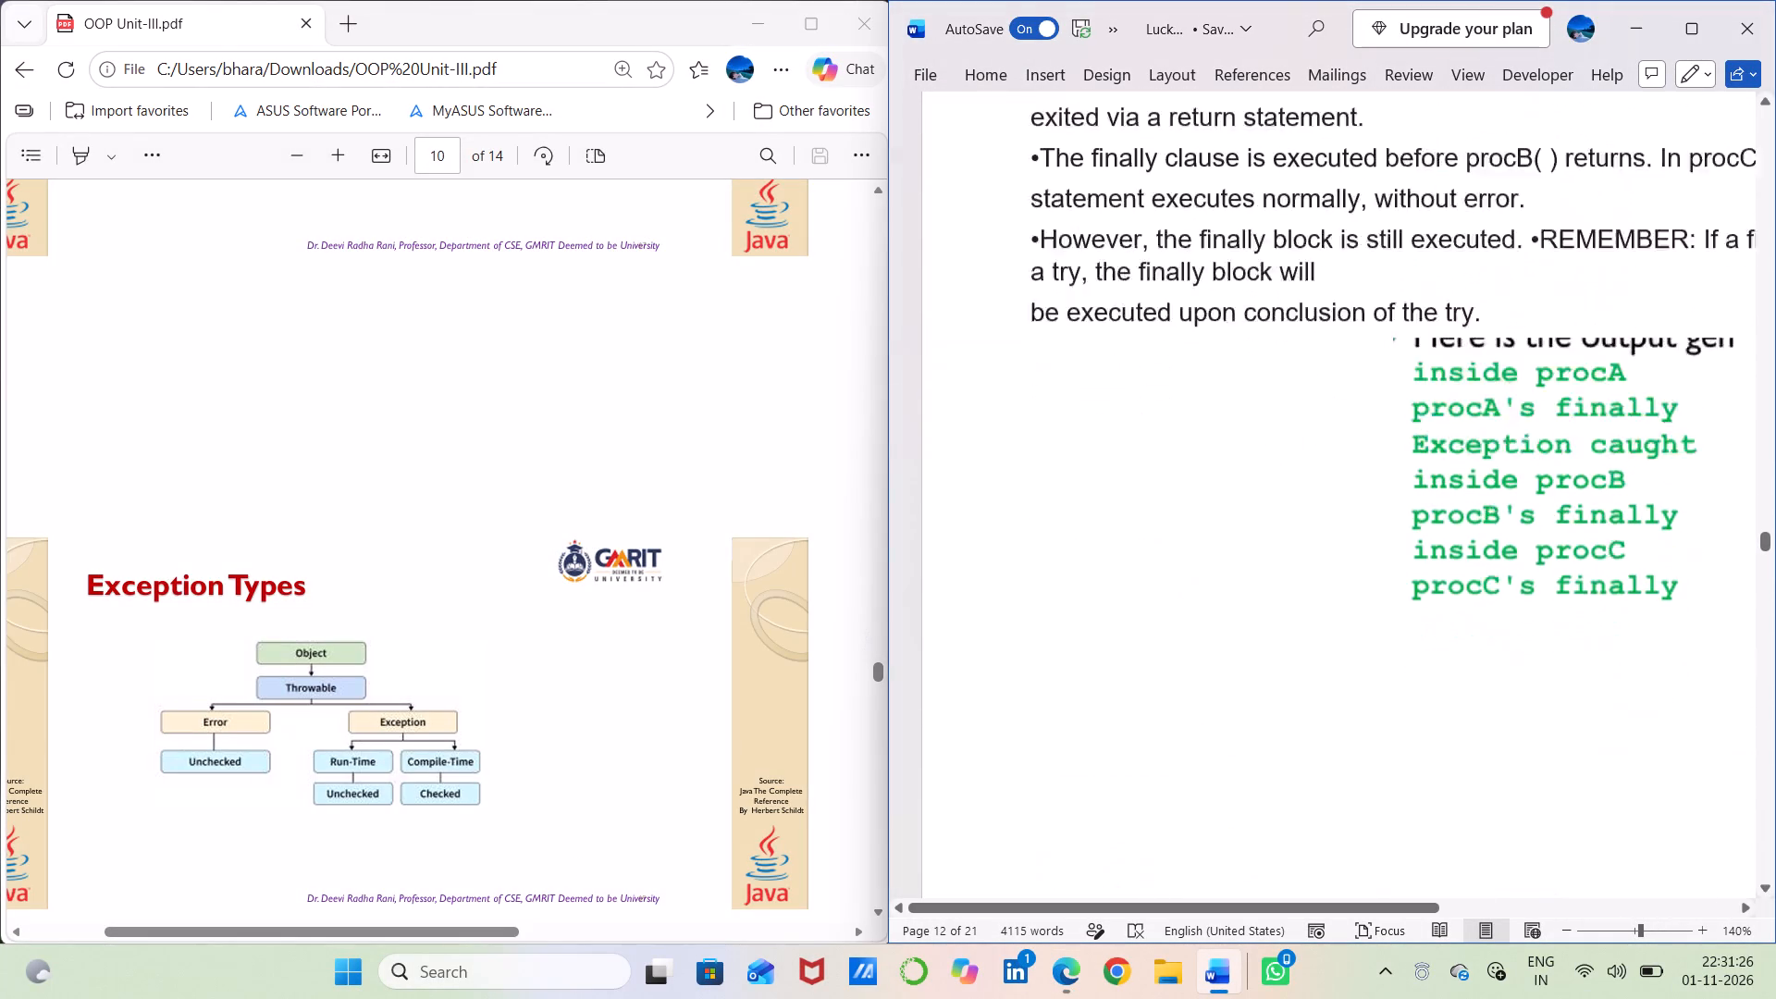
pyautogui.click(1546, 618)
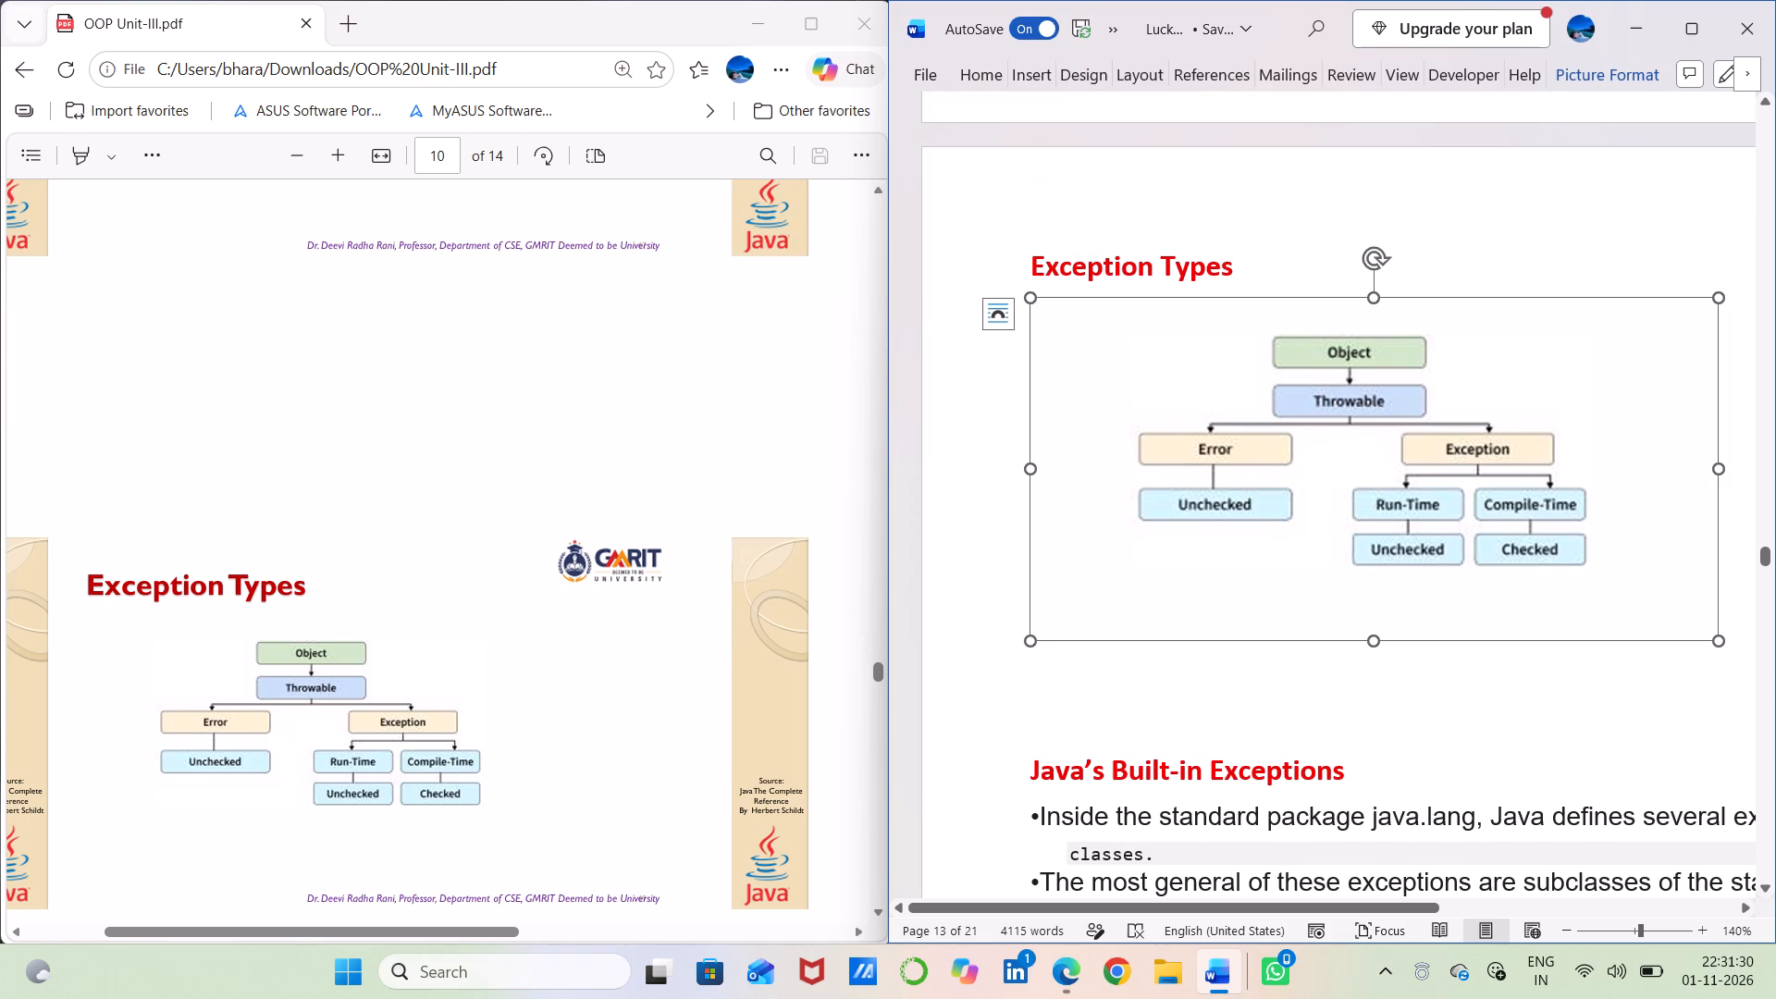
# Capture the java.lang exception hierarchy diagram from page 10 of the PDF and insert it in Word on a new line below the Exception Types diagram.
pyautogui.click(1595, 681)
pyautogui.press('Return')
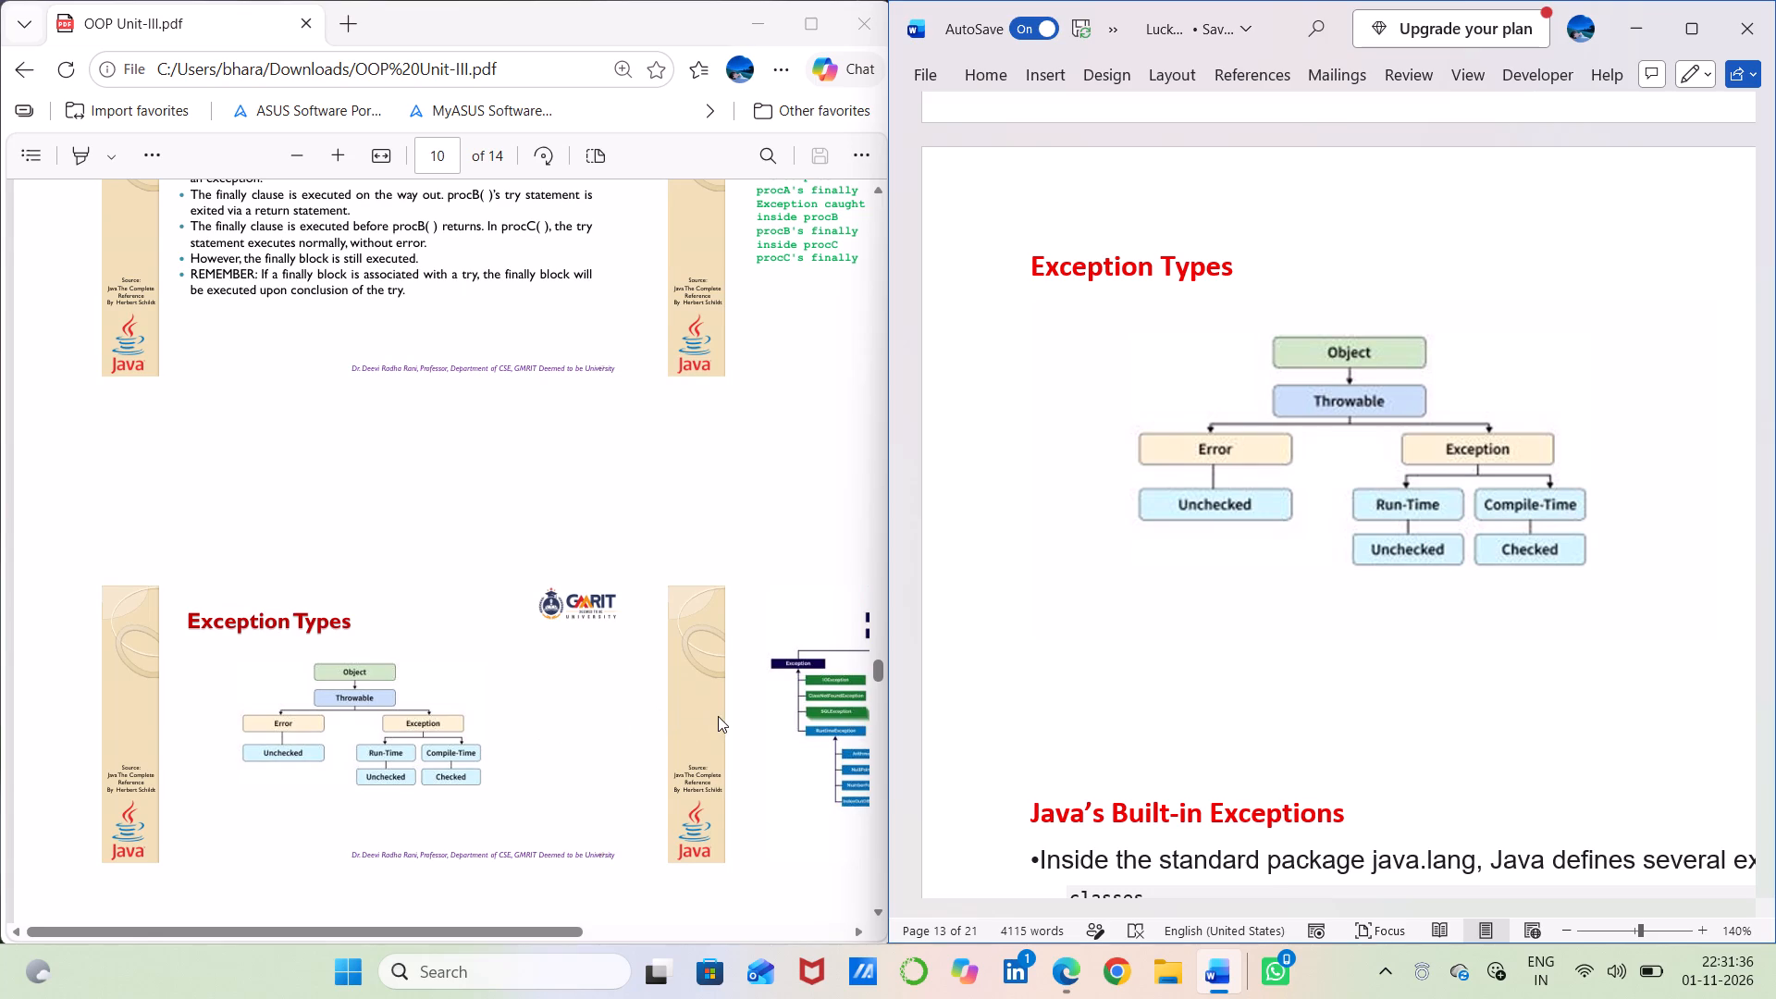
pyautogui.moveTo(718, 716); pyautogui.dragTo(596, 715)
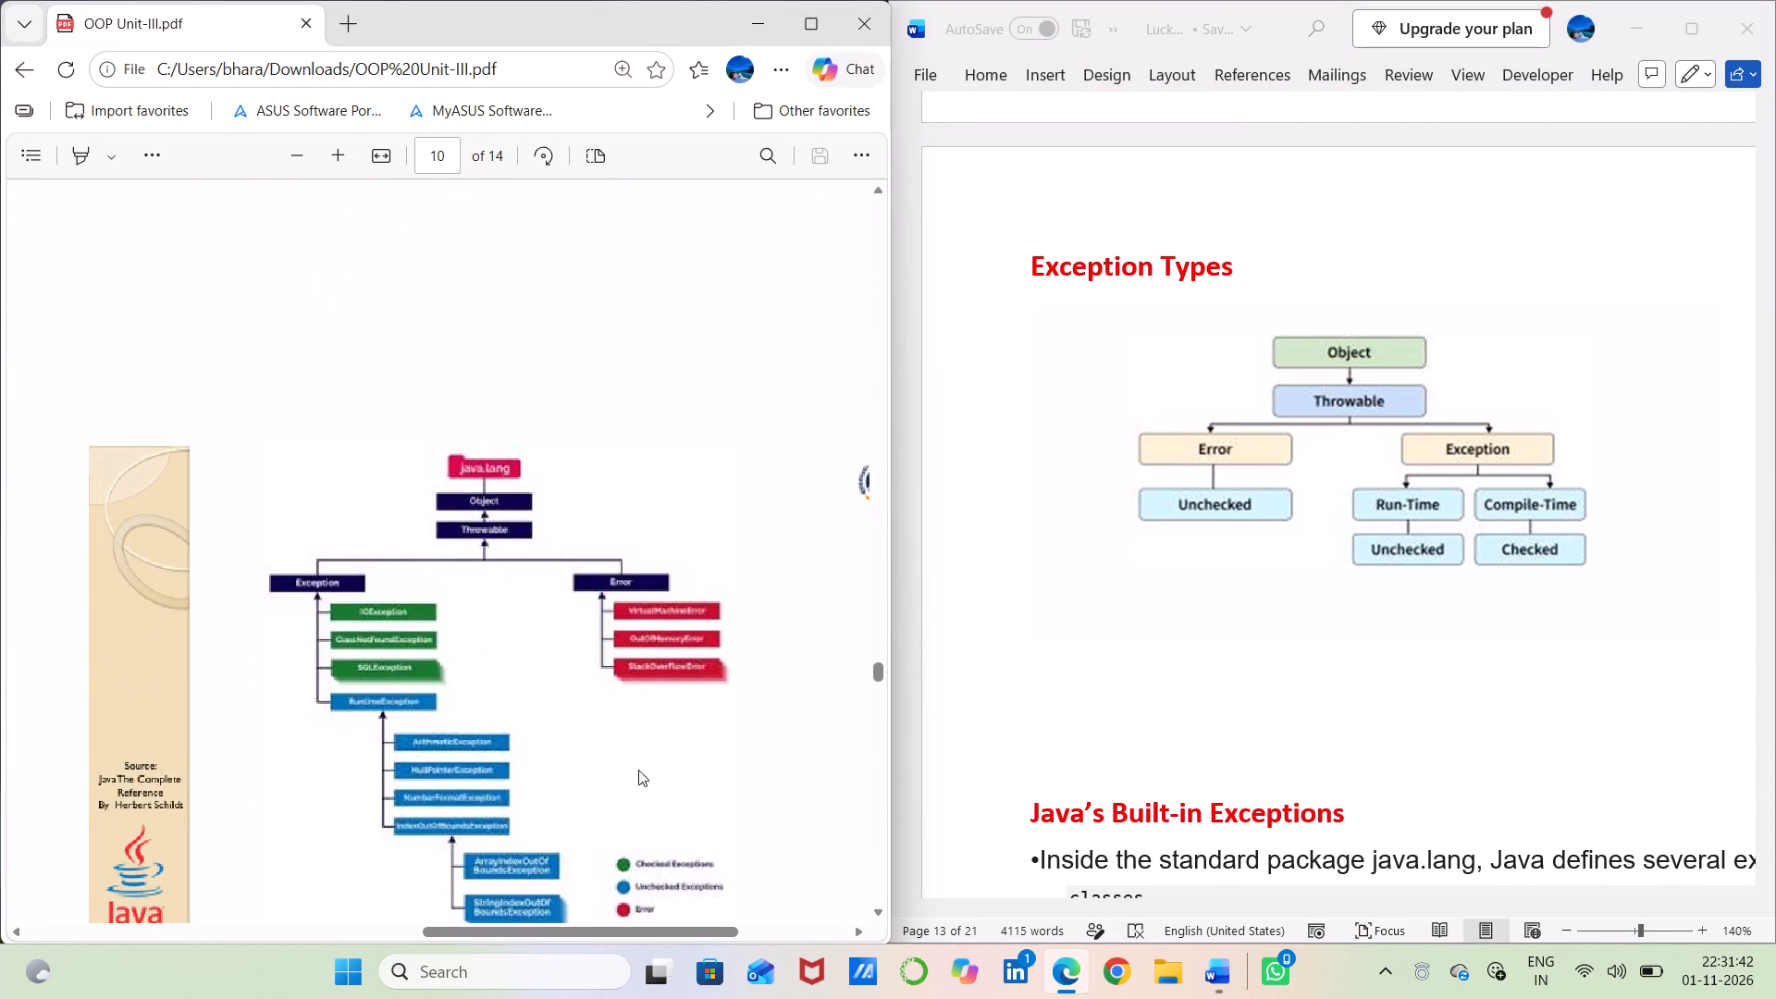
pyautogui.scroll(-1, 484, 813)
pyautogui.click(606, 686)
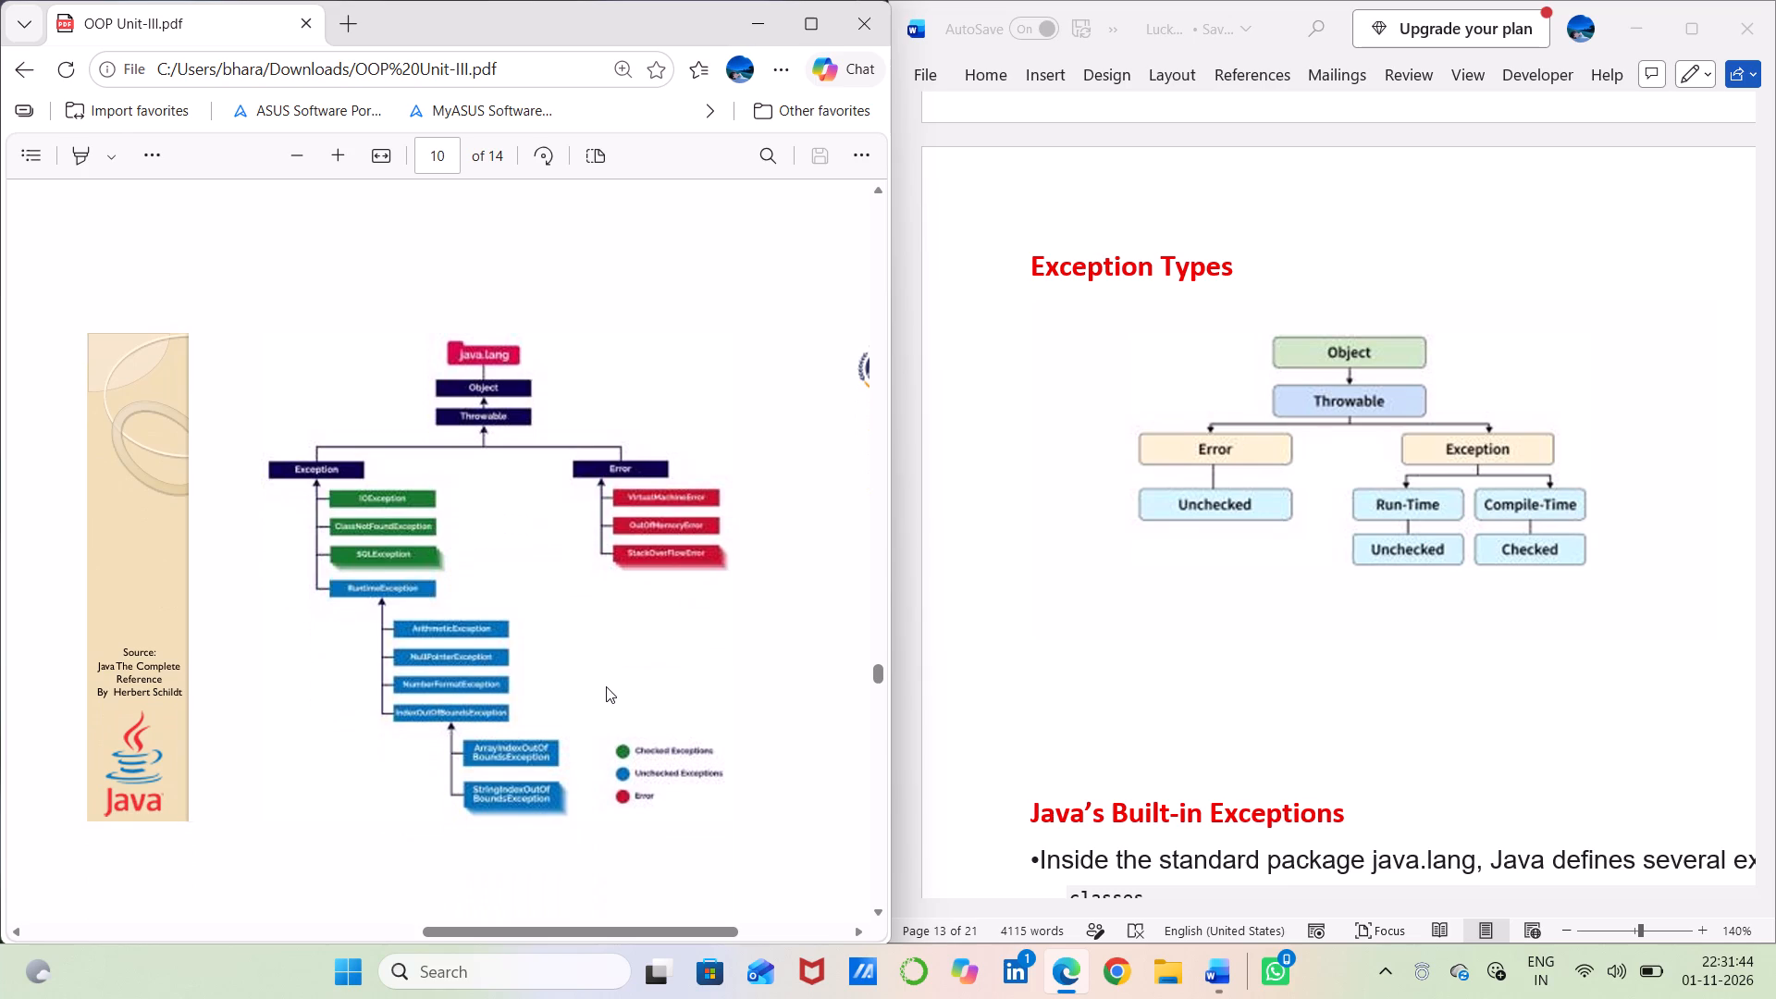
pyautogui.doubleClick(526, 507)
pyautogui.click(413, 512)
pyautogui.click(442, 639)
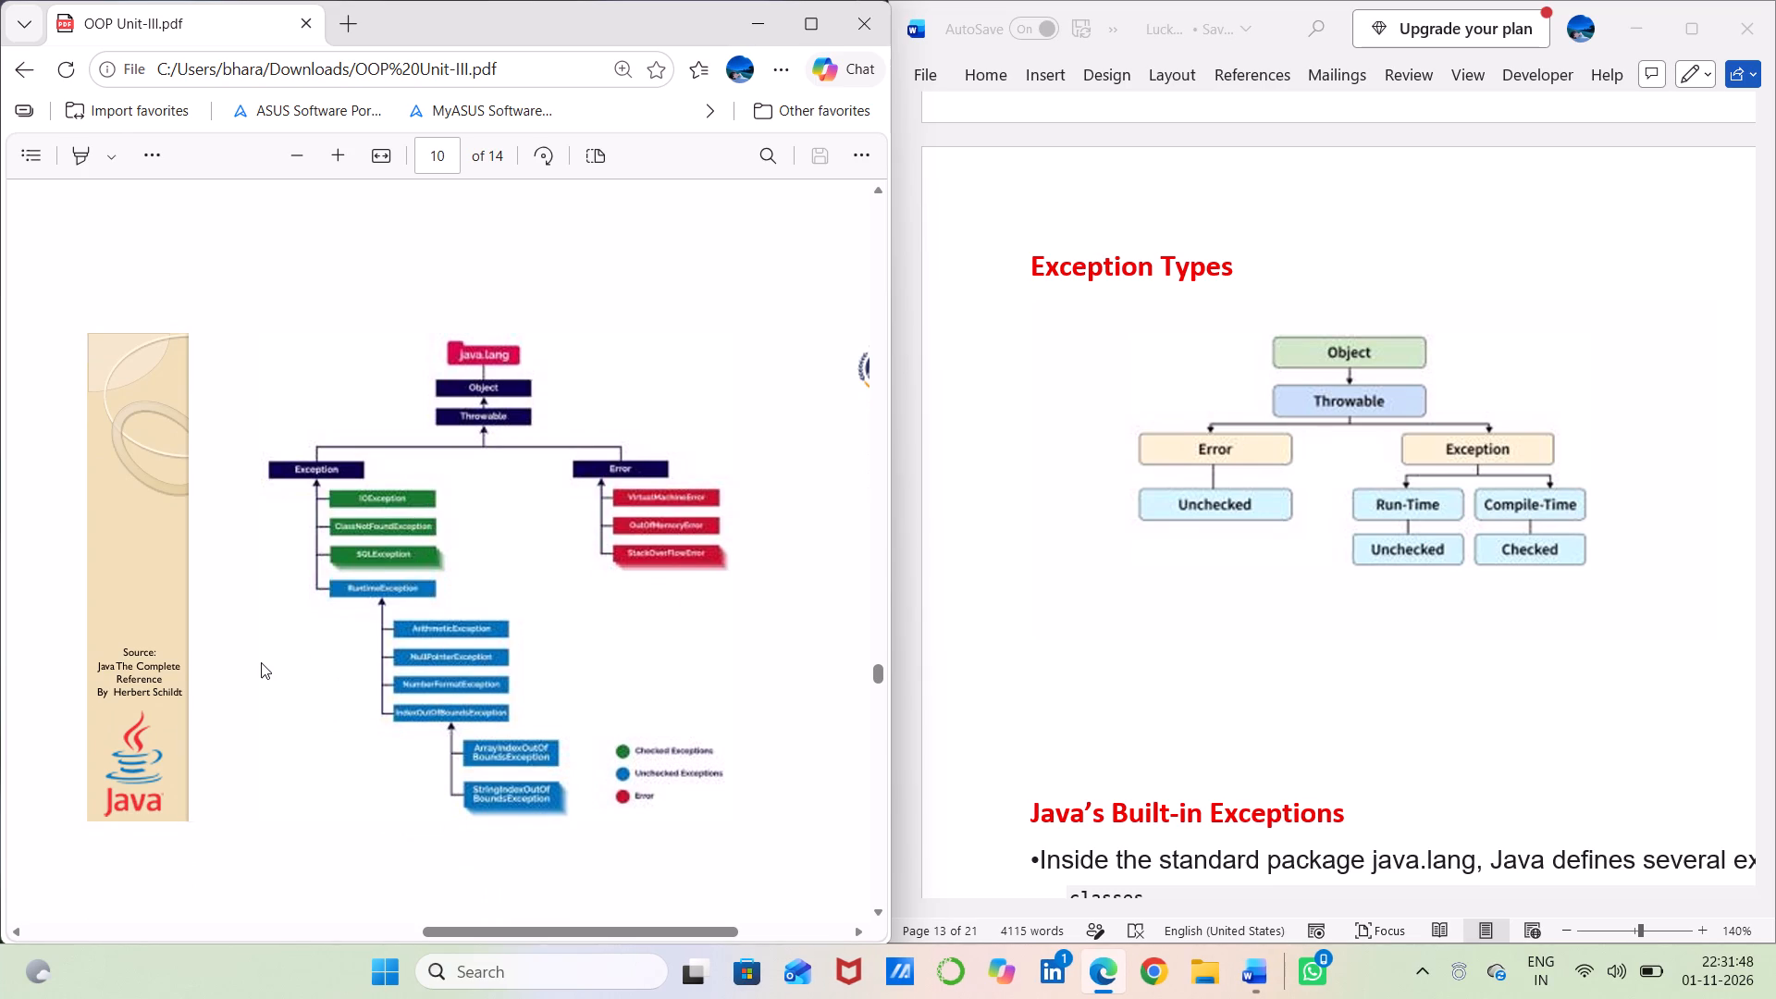
pyautogui.hscroll(7, 261, 662)
pyautogui.hscroll(-1, 261, 662)
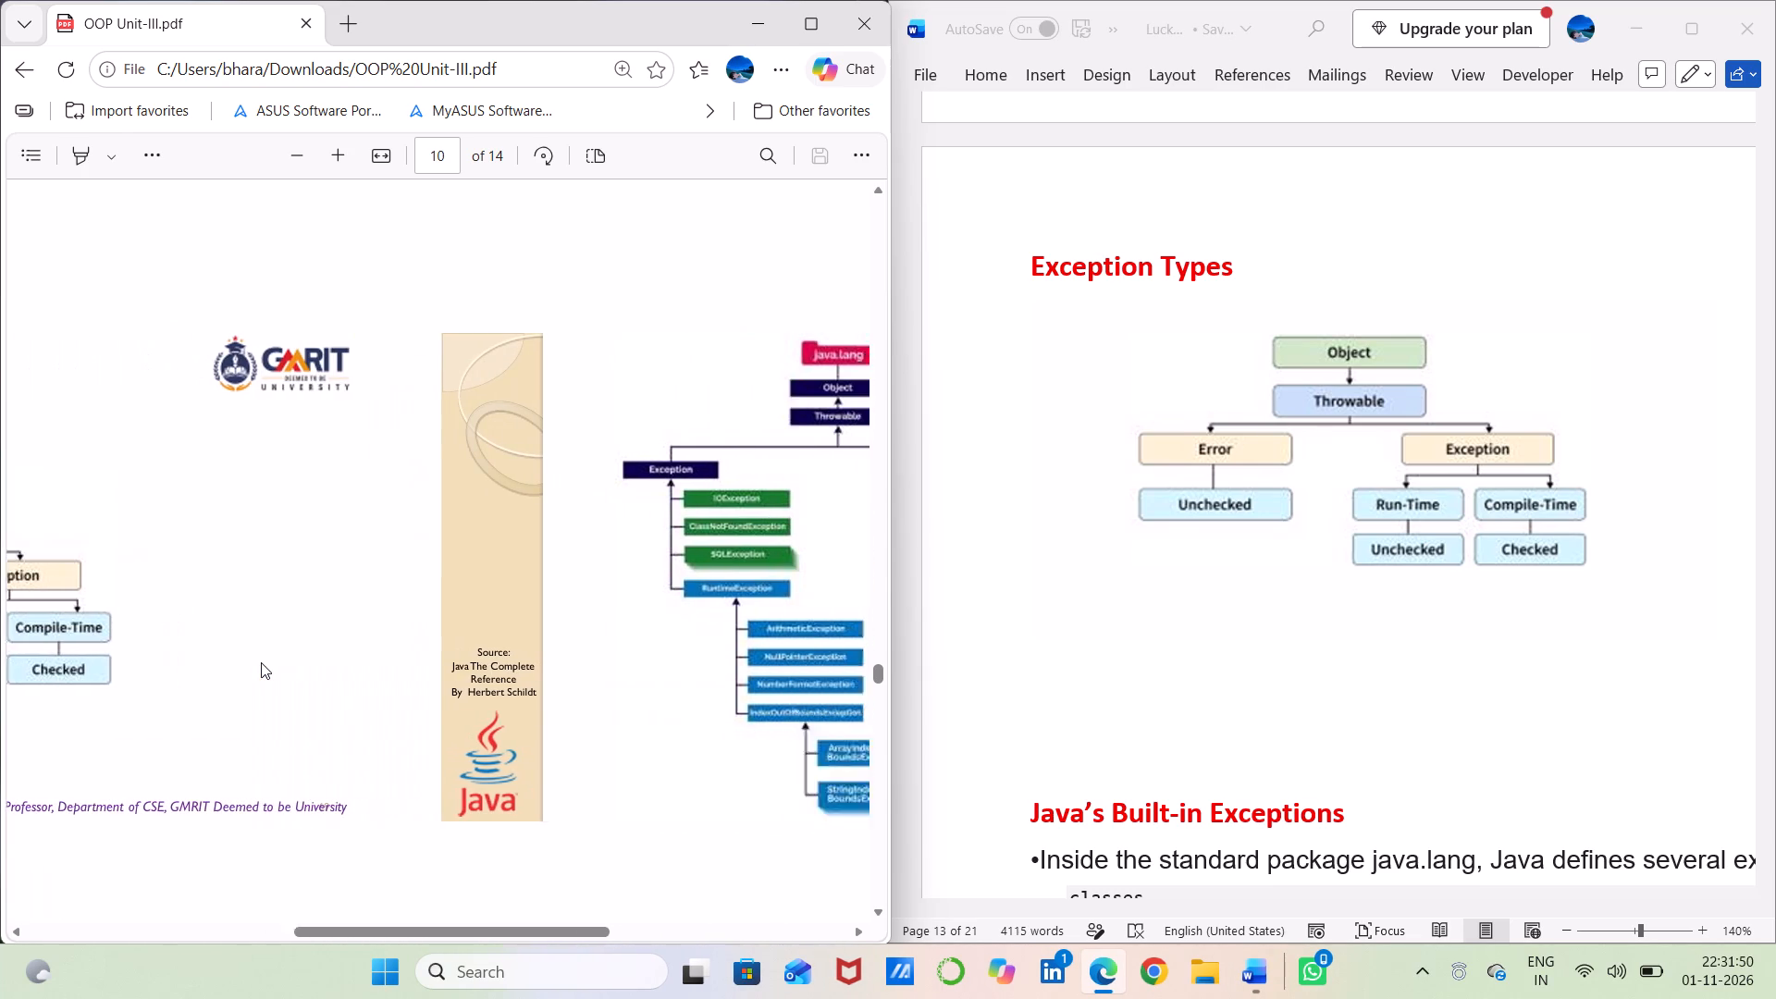
pyautogui.hscroll(-3, 261, 662)
pyautogui.hscroll(-1, 505, 512)
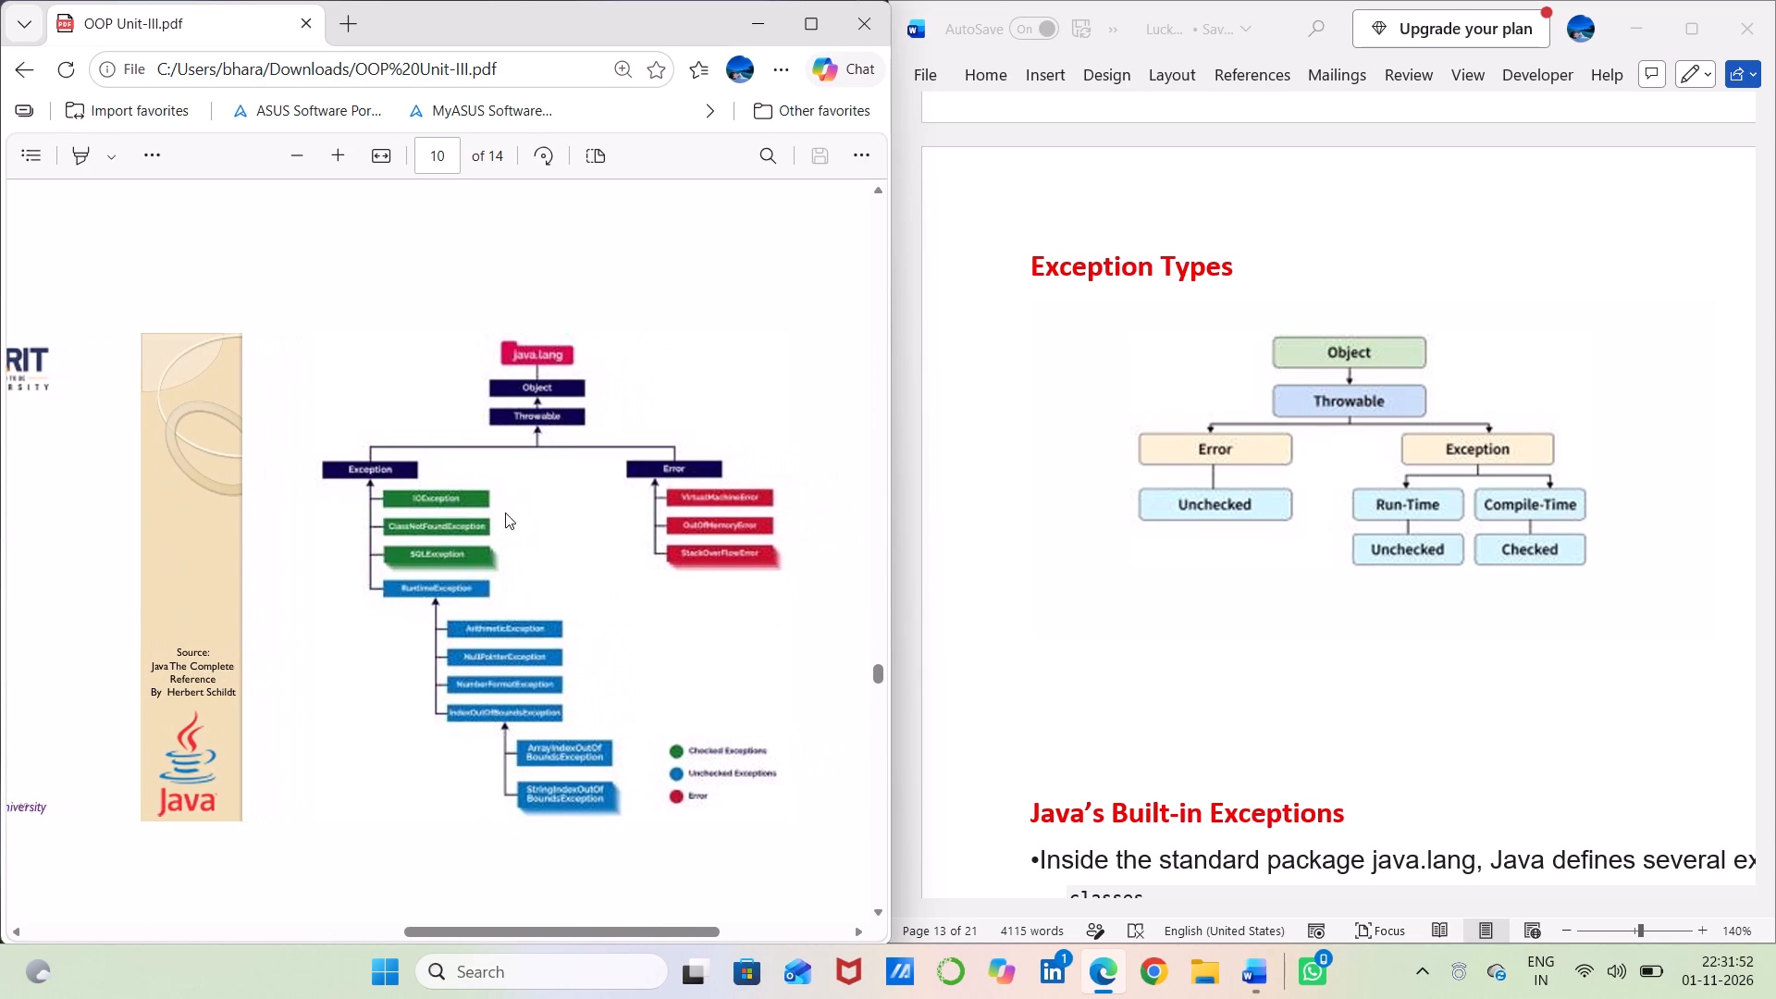
pyautogui.hscroll(-1, 505, 512)
pyautogui.press('Print')
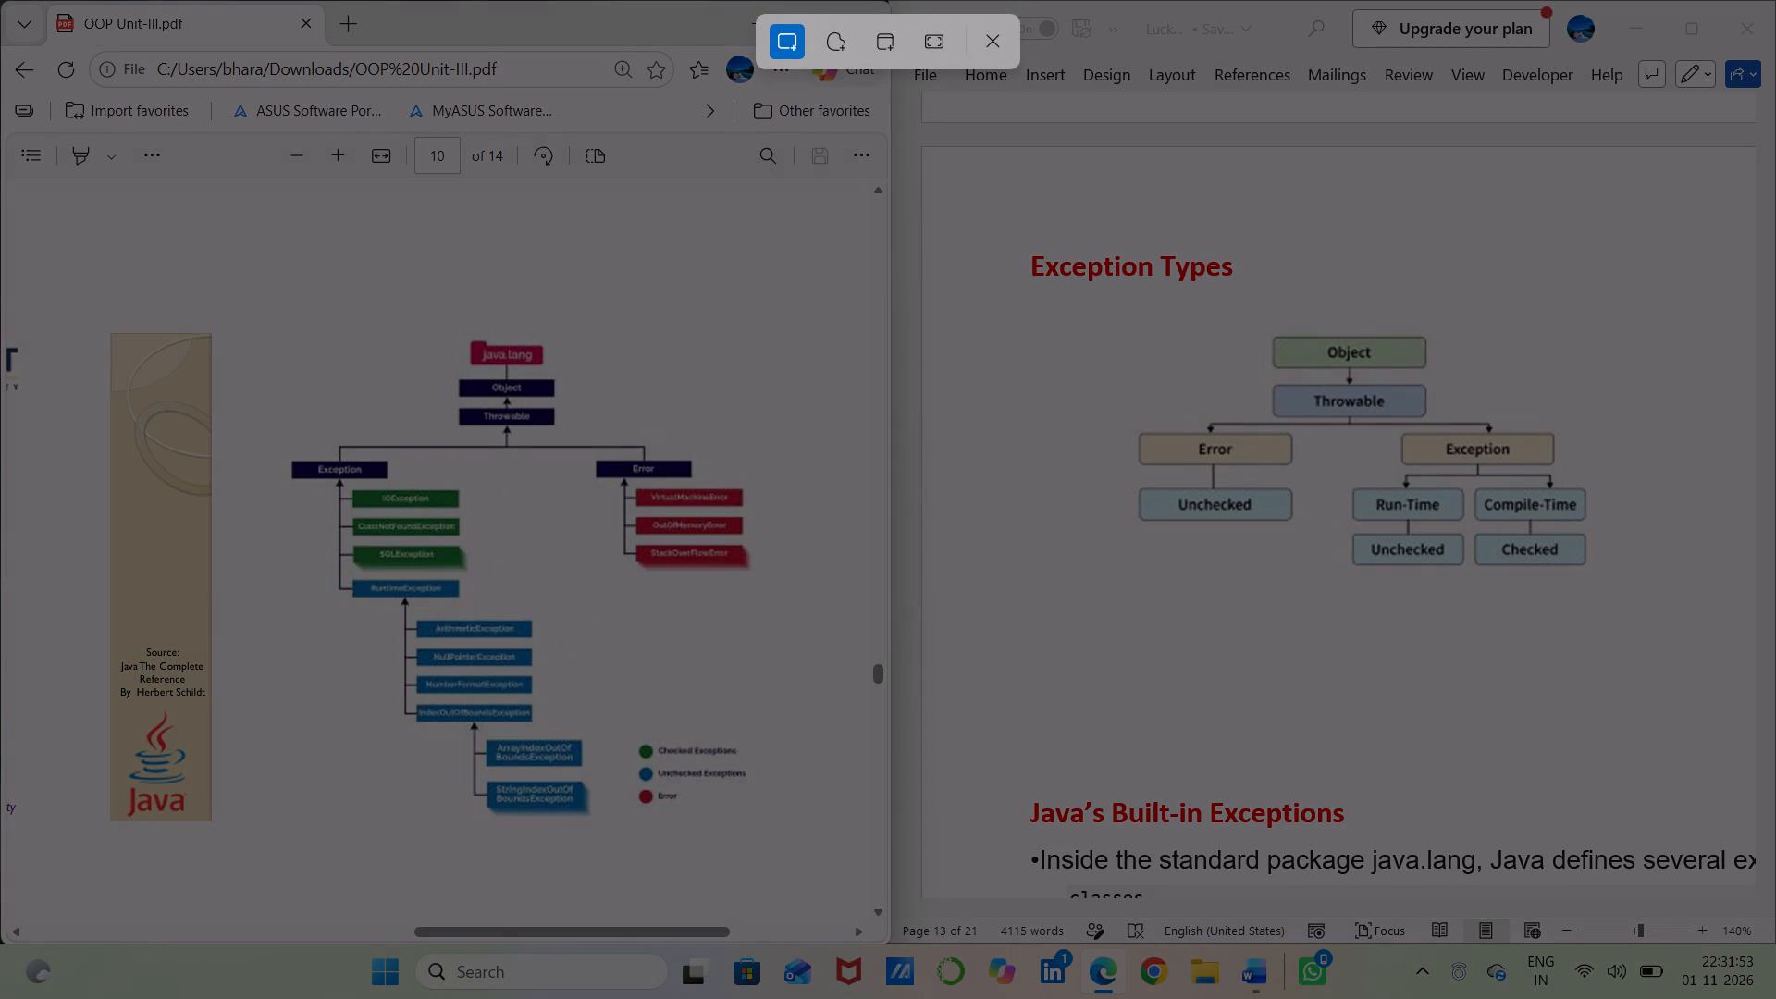
pyautogui.moveTo(254, 327); pyautogui.dragTo(713, 680)
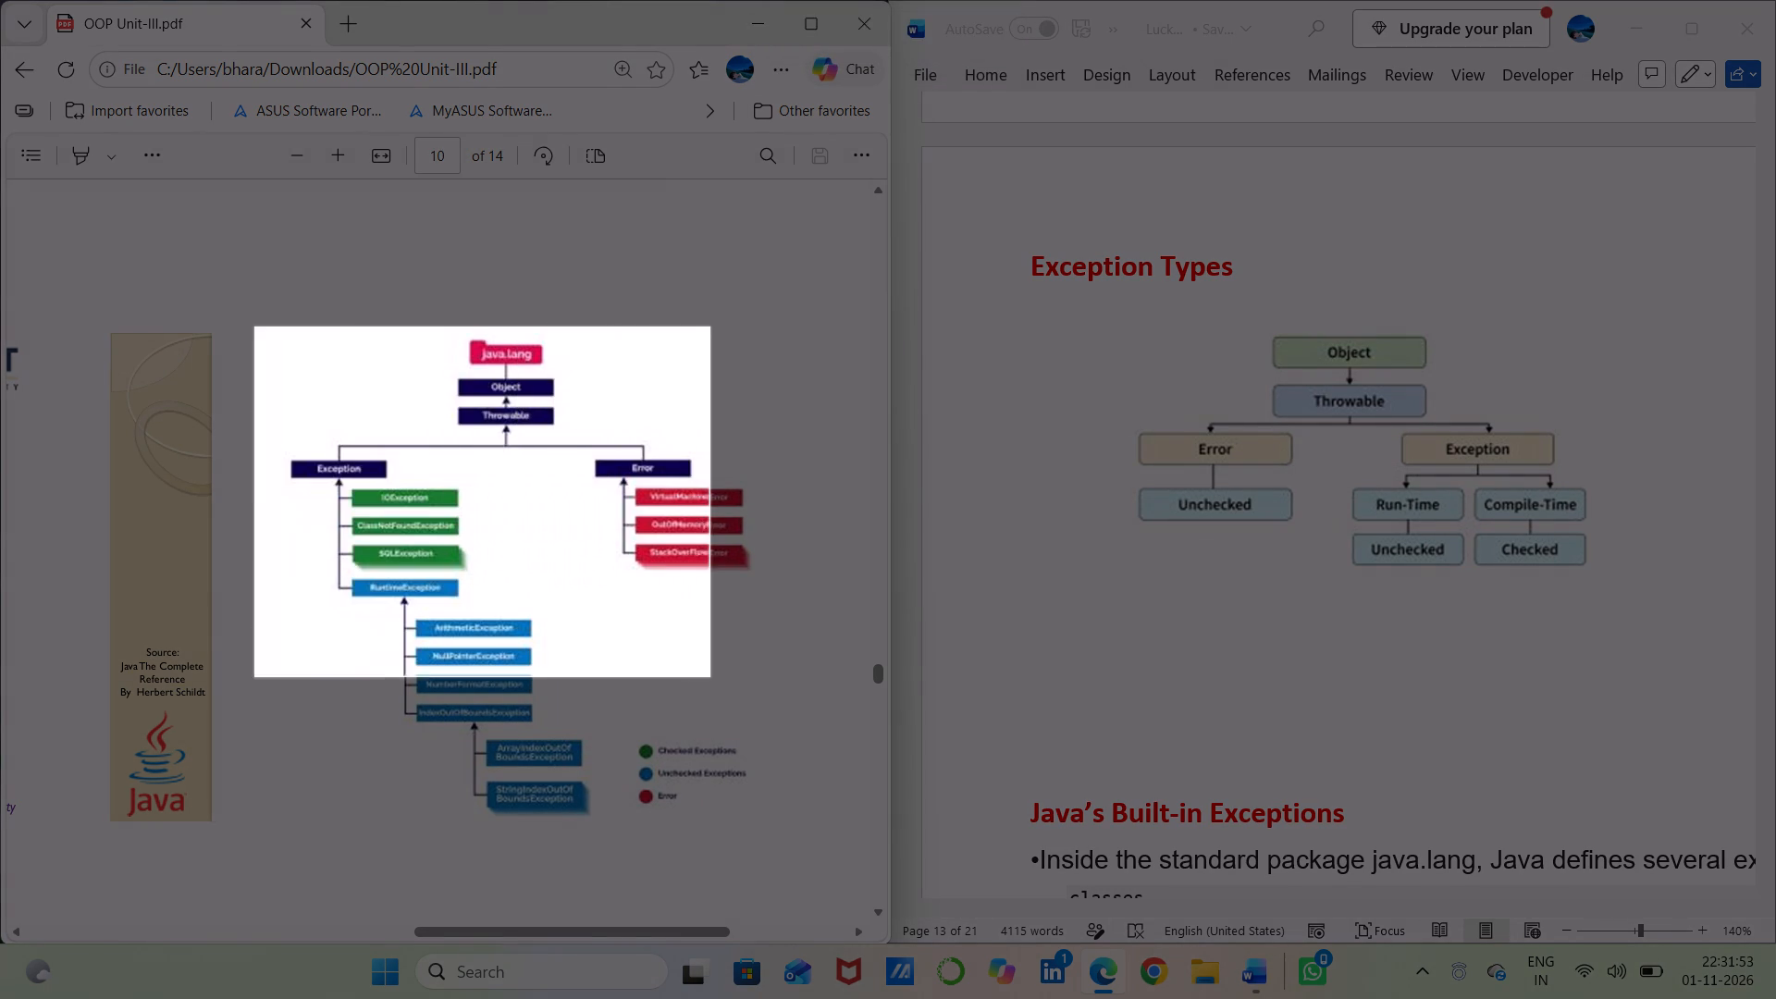
pyautogui.moveTo(713, 680); pyautogui.dragTo(793, 858)
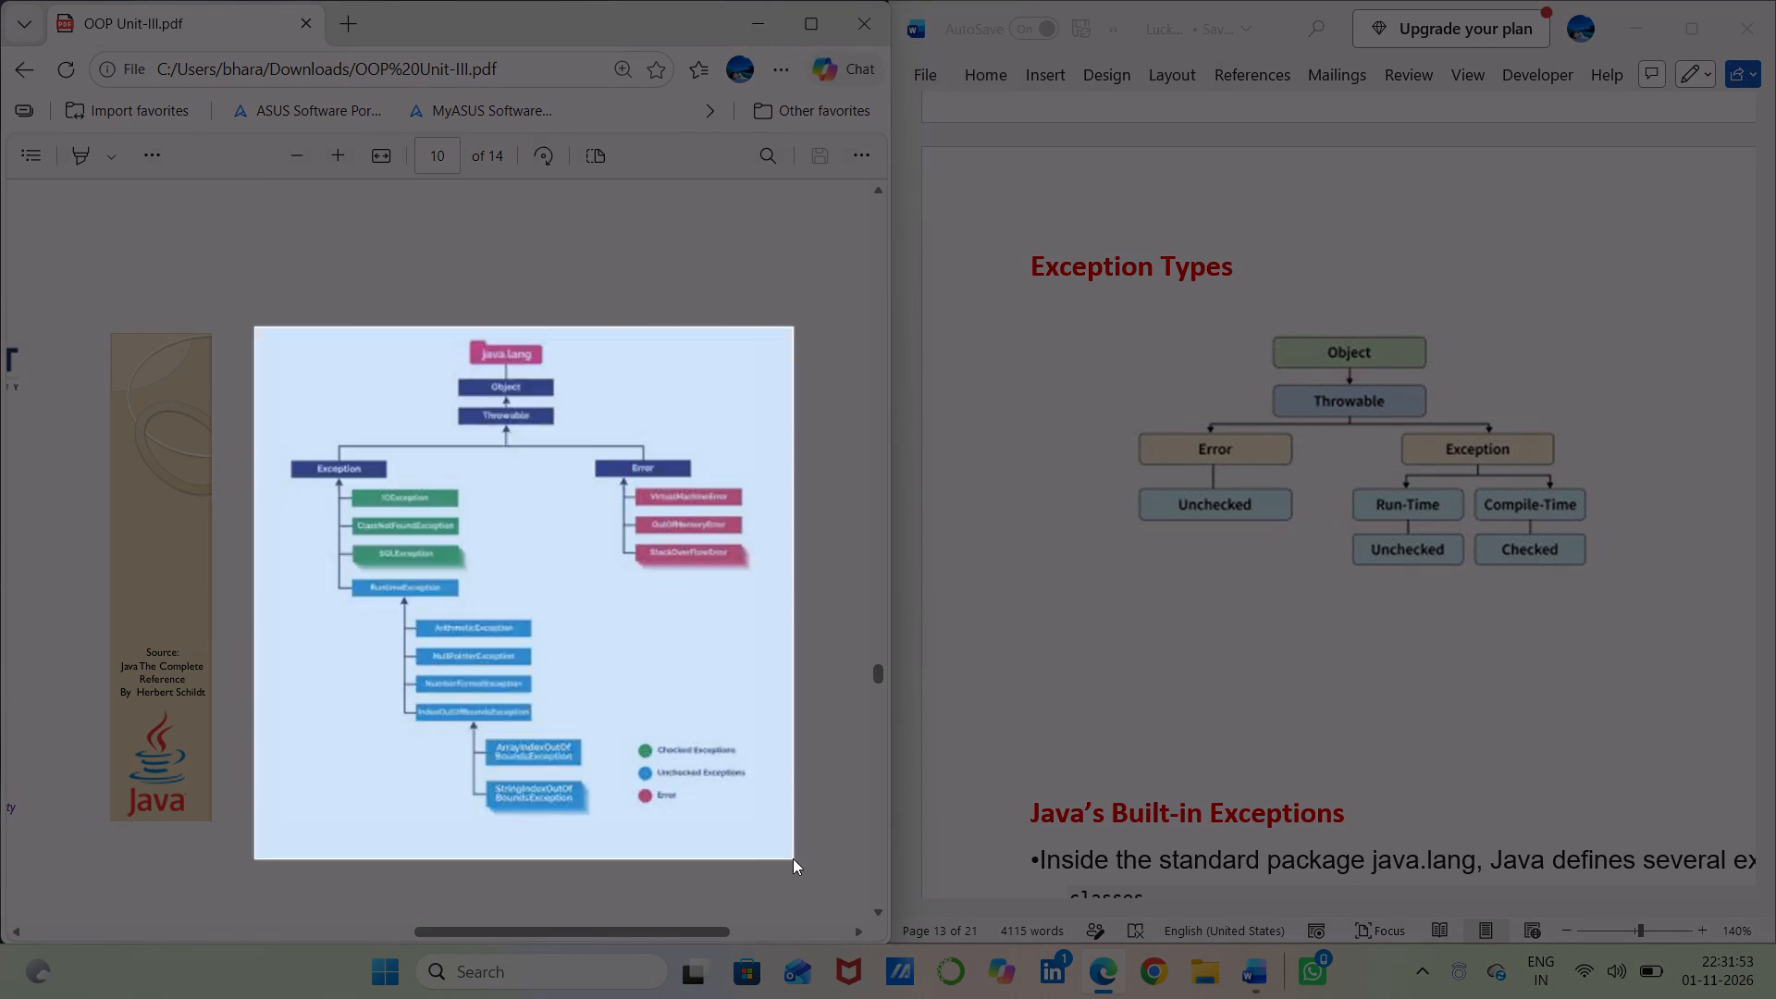
pyautogui.click(1579, 726)
pyautogui.hotkey('ctrl', 'v')
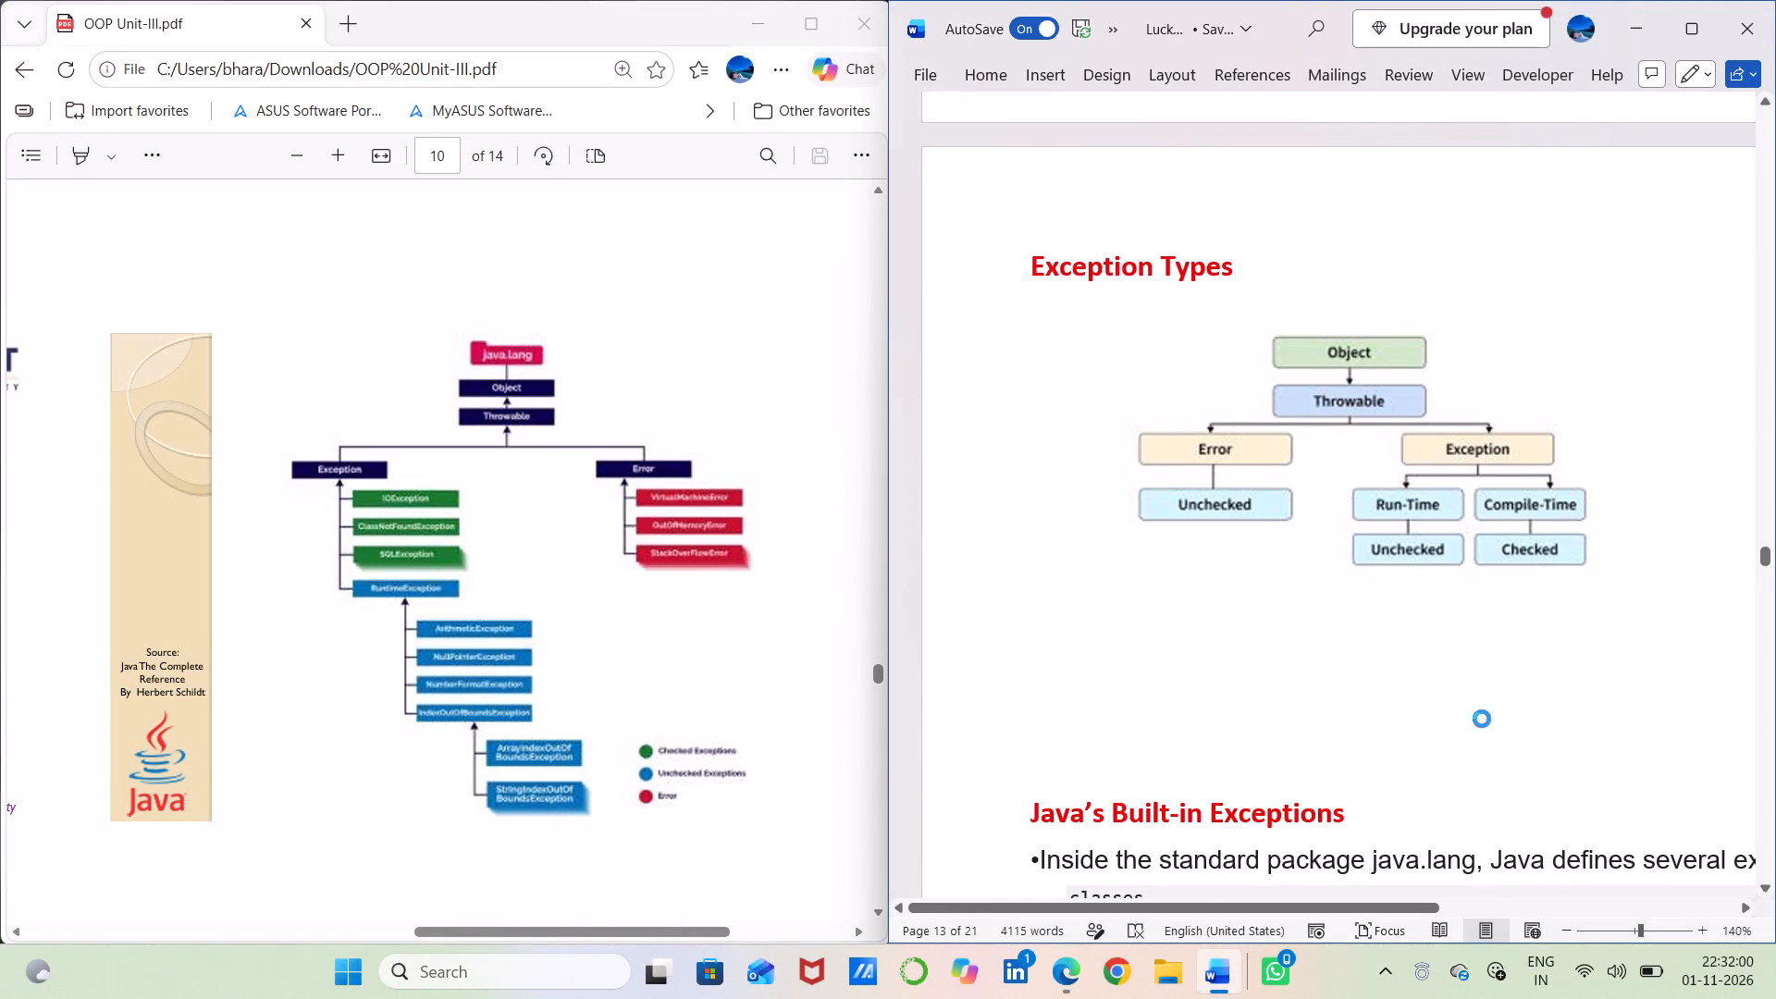
# Shrink the inserted java.lang hierarchy diagram proportionally to about three quarters of its pasted size.
pyautogui.keyDown('ctrl'); pyautogui.scroll(-4, 1379, 706); pyautogui.keyUp('ctrl')
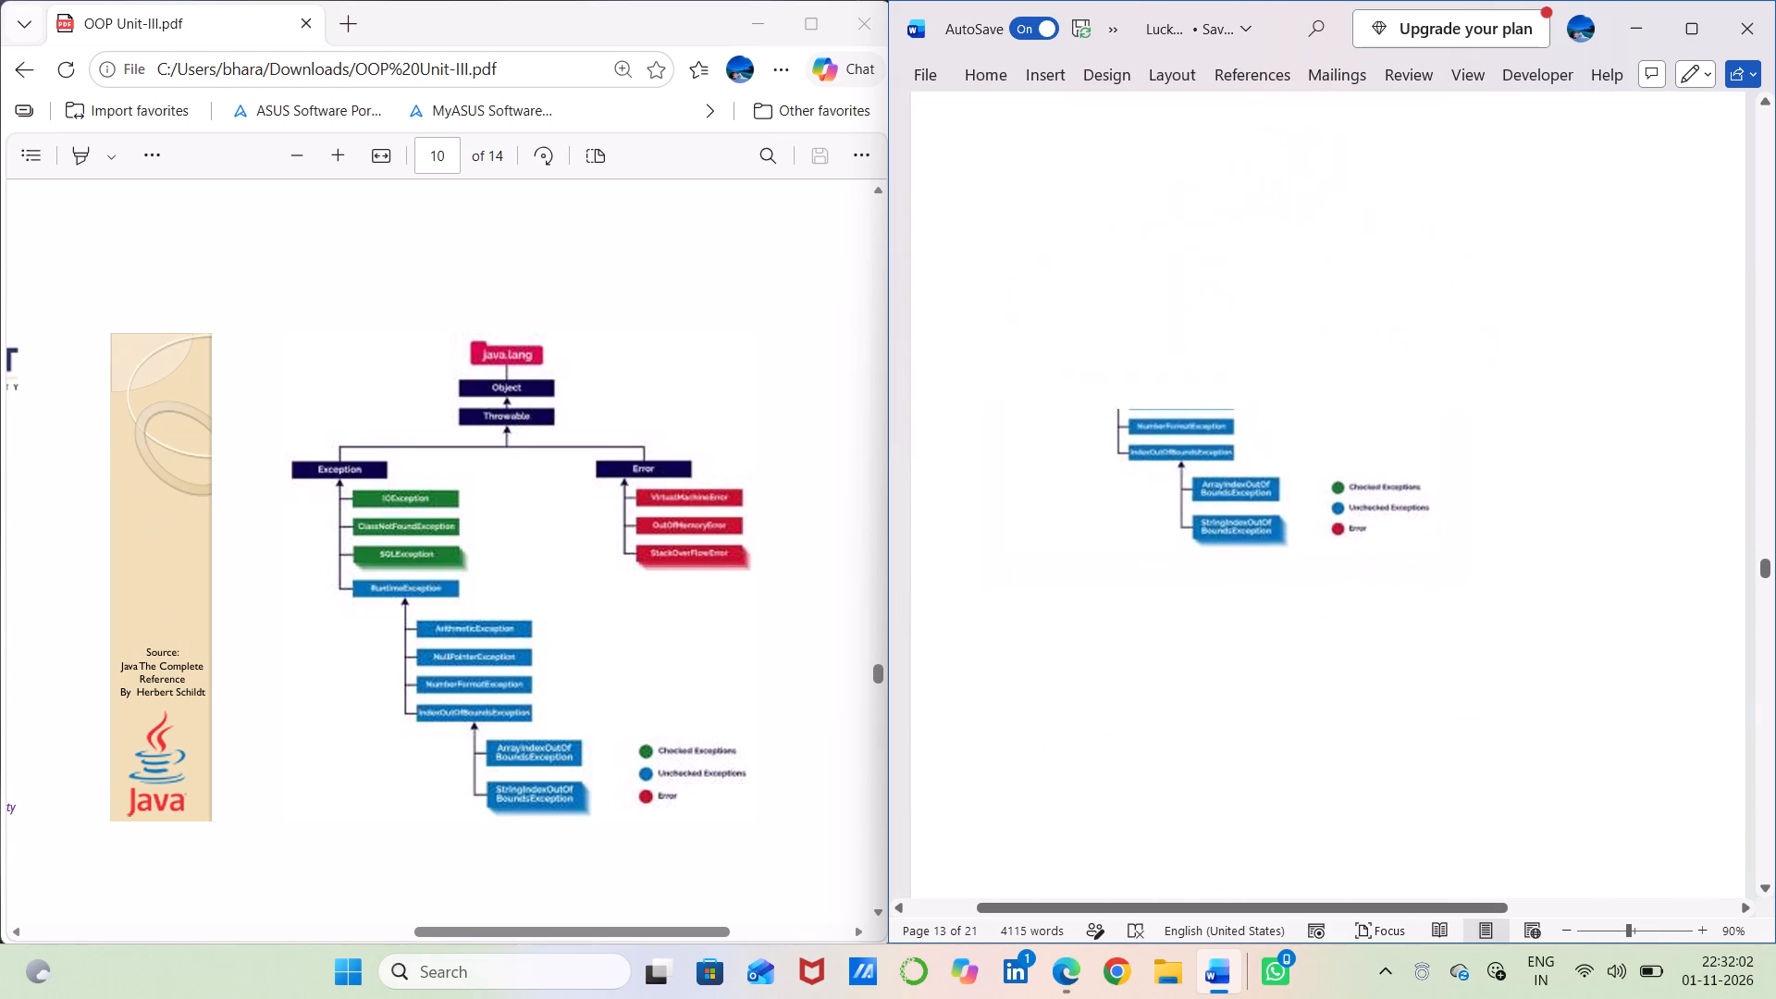
pyautogui.keyDown('ctrl'); pyautogui.scroll(-2, 1379, 706); pyautogui.keyUp('ctrl')
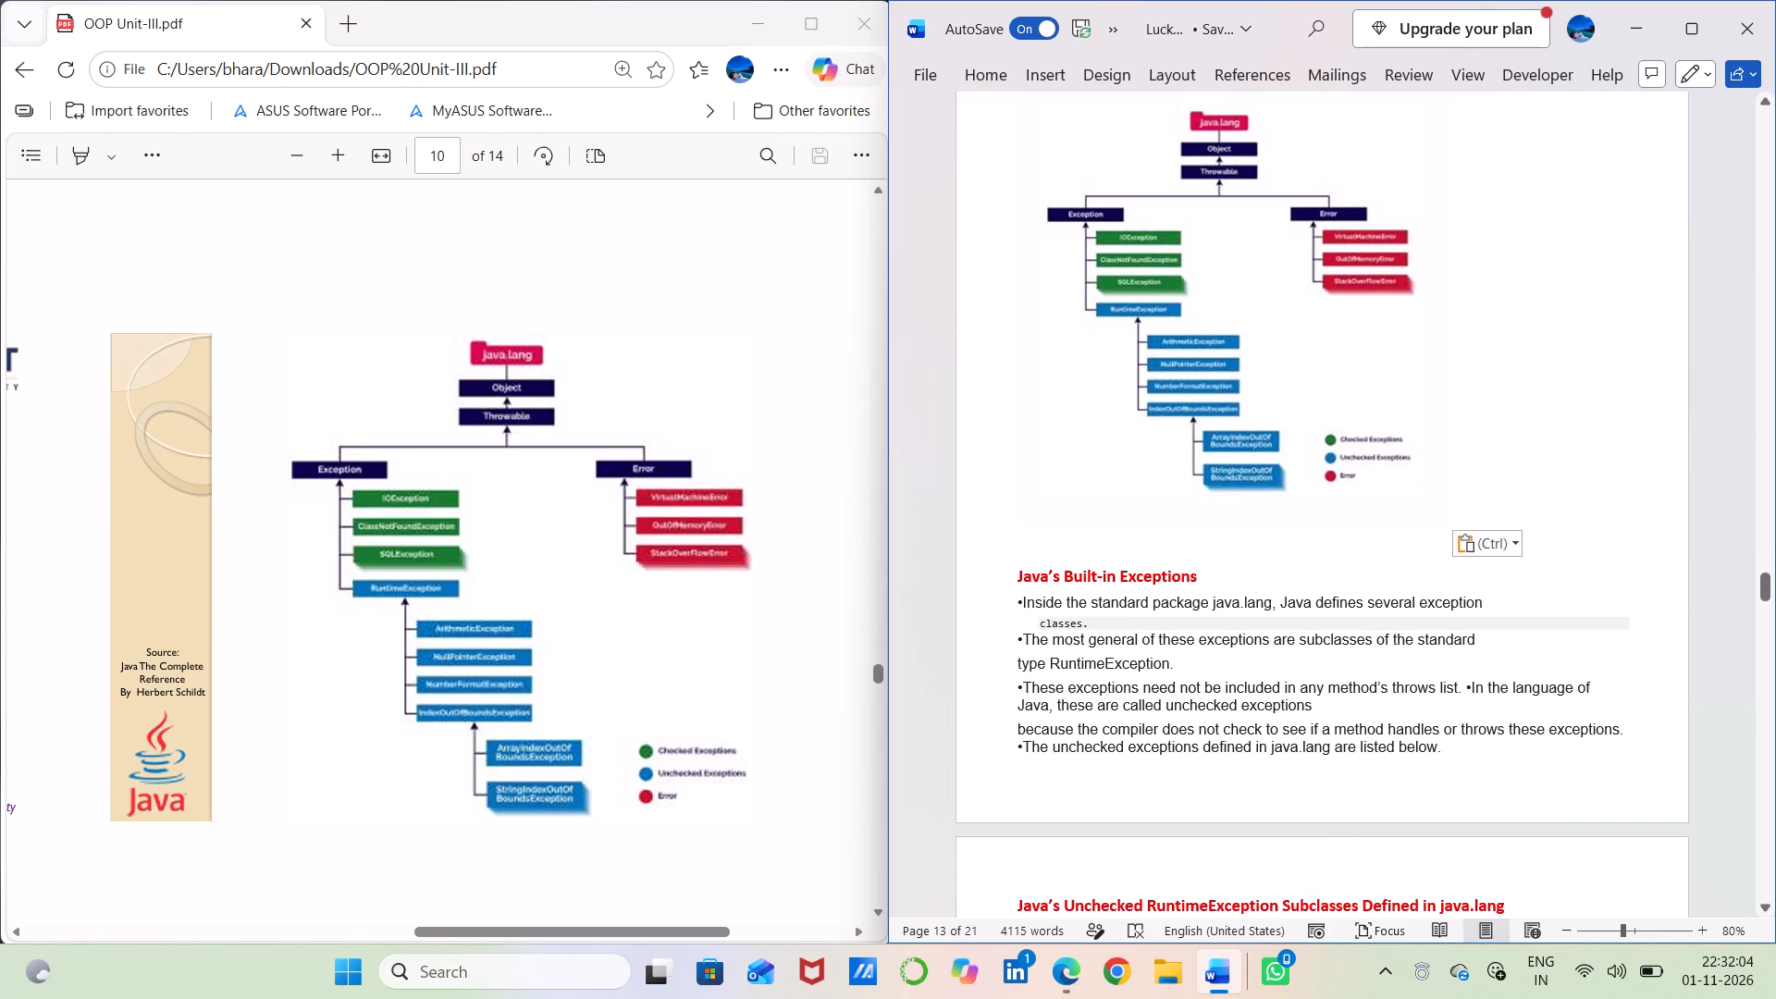
pyautogui.click(1439, 512)
pyautogui.moveTo(1449, 525); pyautogui.dragTo(1393, 433)
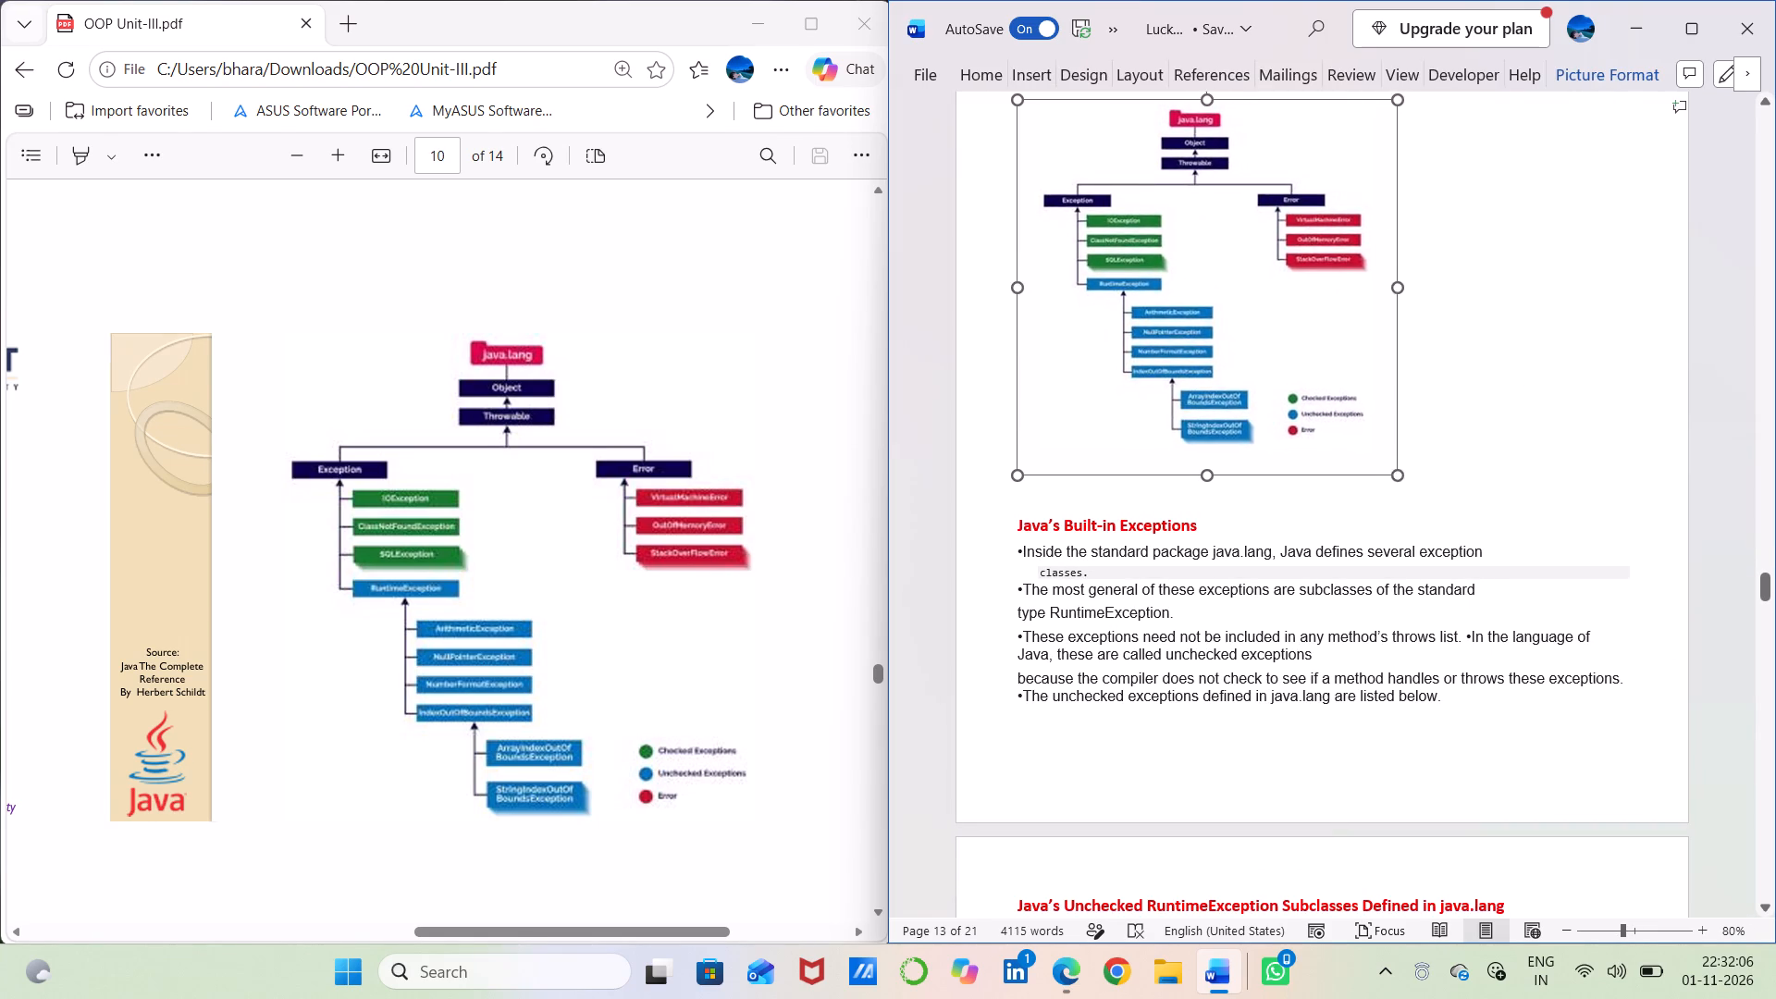
pyautogui.moveTo(1393, 433); pyautogui.dragTo(1336, 332)
pyautogui.click(1416, 429)
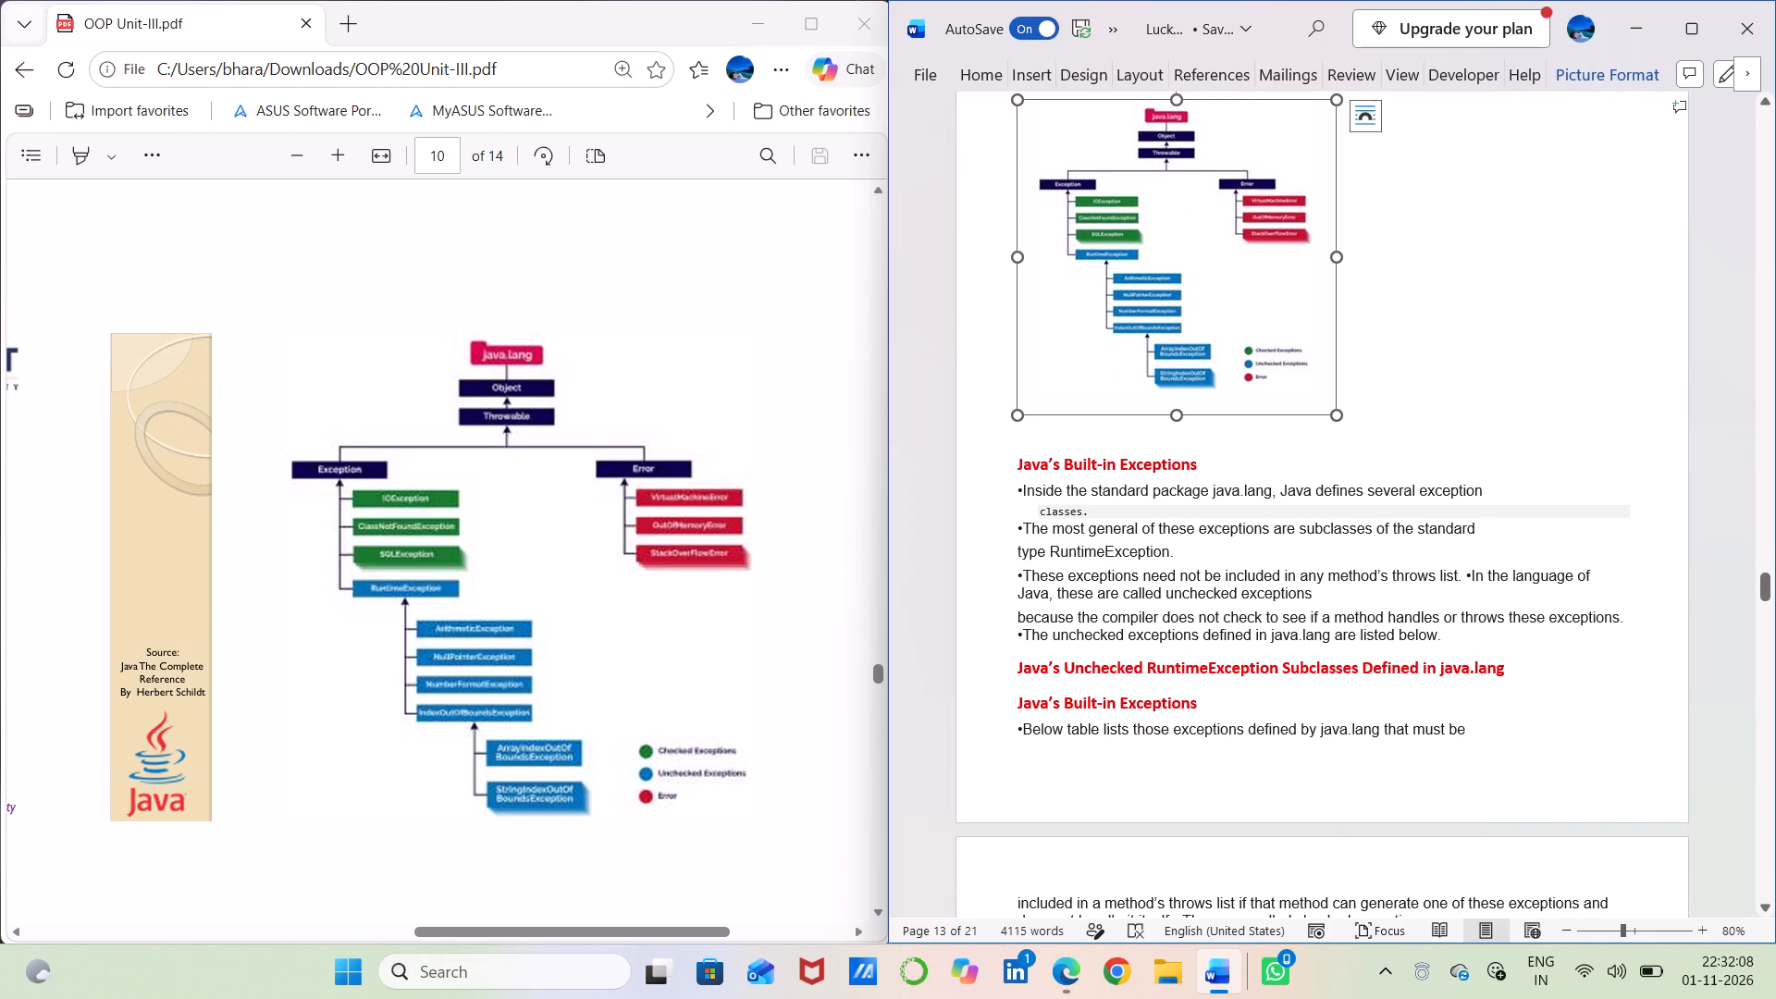
# Find the unchecked exceptions table on PDF page 10 and add an empty line below the heading "Java's Unchecked RuntimeException Subclasses Defined in java.lang" in Word.
pyautogui.rightClick(662, 730)
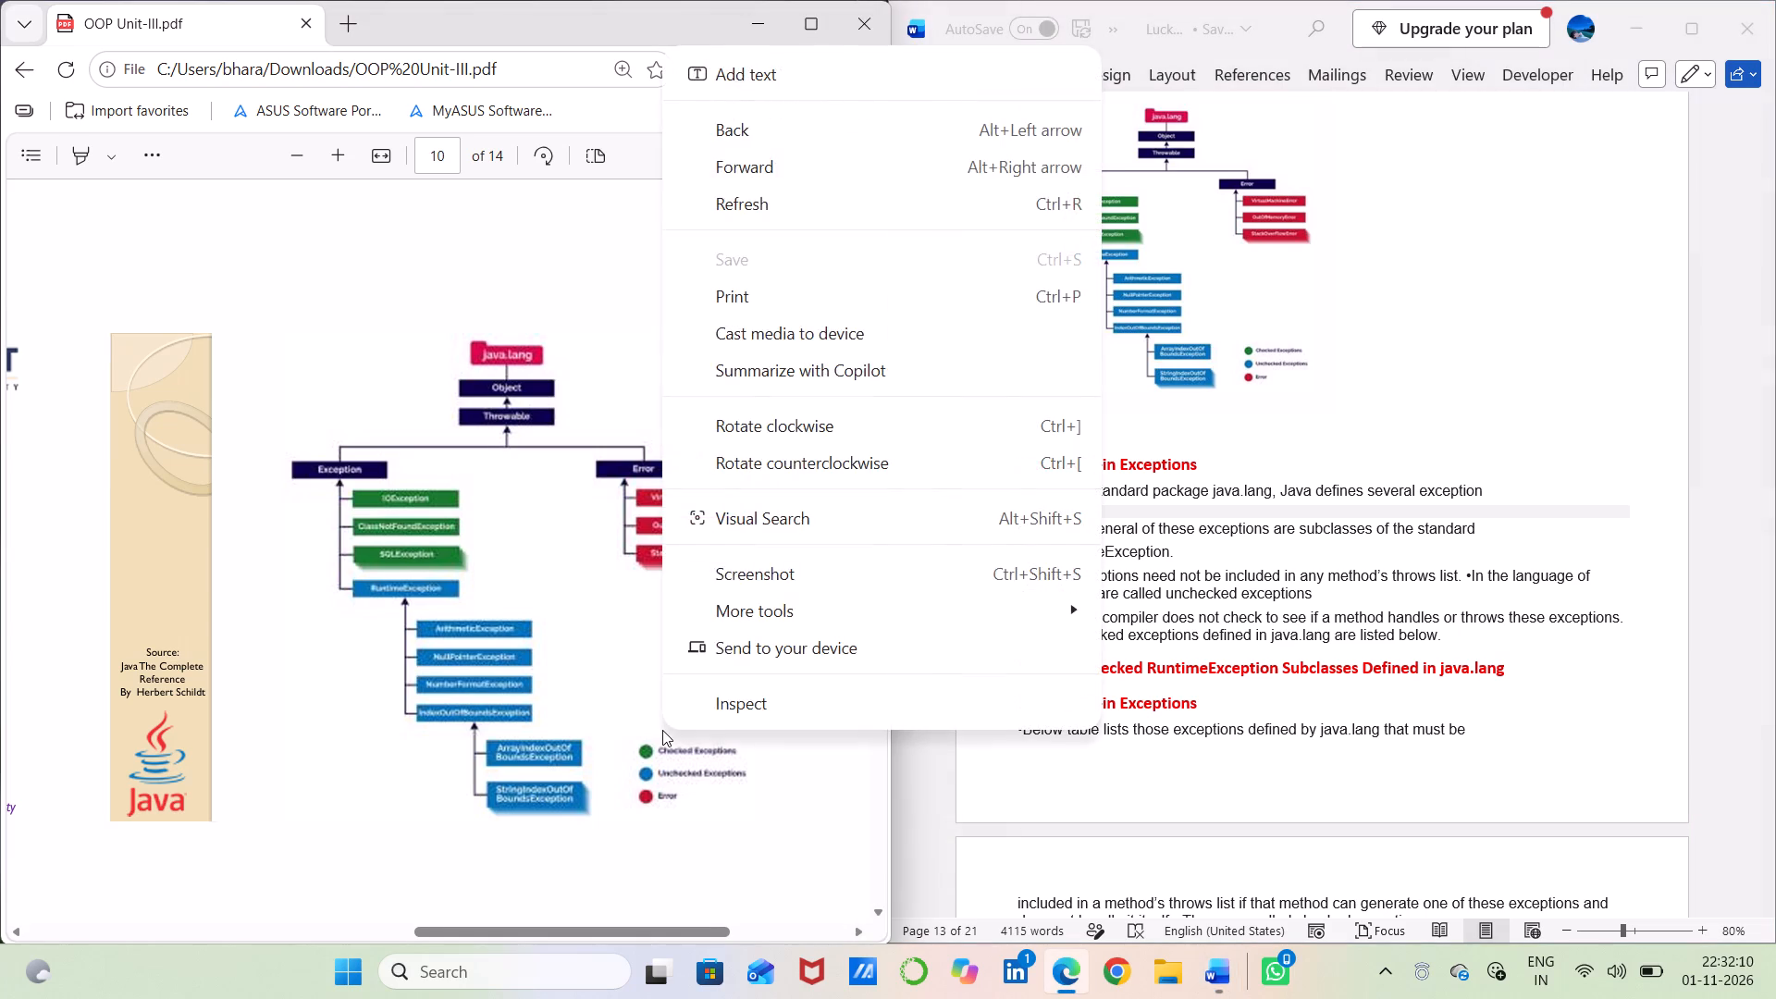
pyautogui.keyDown('ctrl'); pyautogui.scroll(-1, 662, 730); pyautogui.keyUp('ctrl')
pyautogui.scroll(-1, 499, 820)
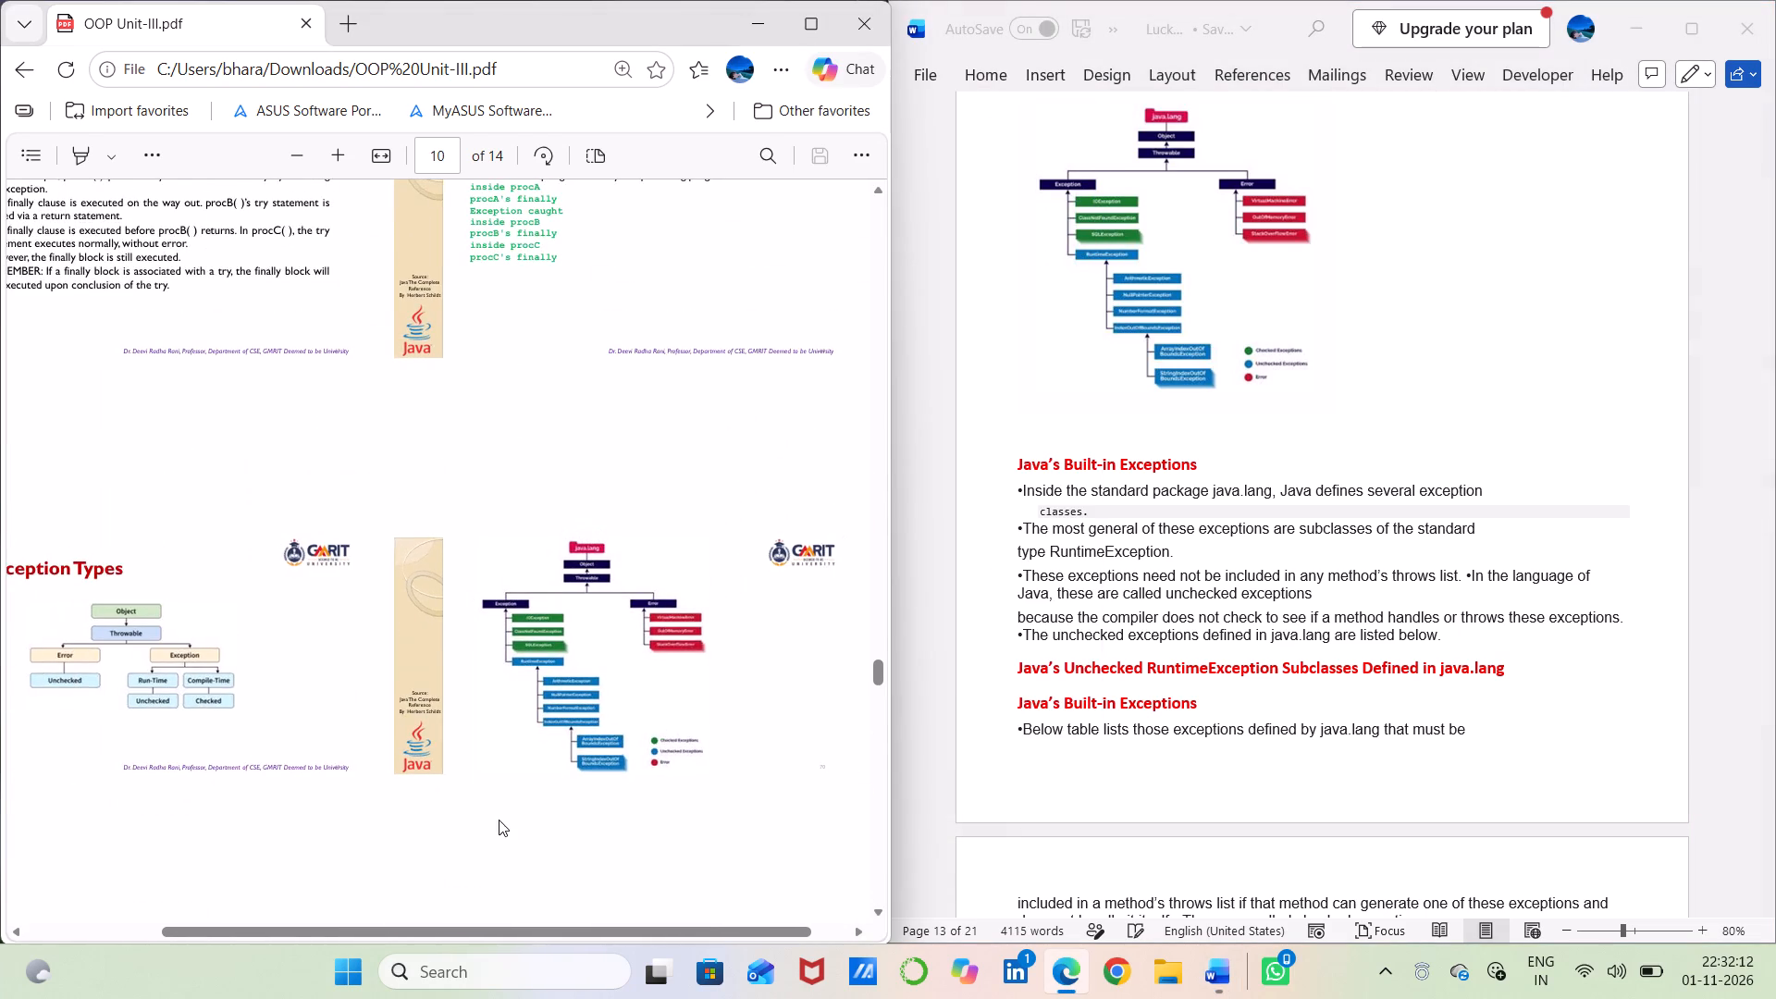
pyautogui.scroll(-4, 499, 820)
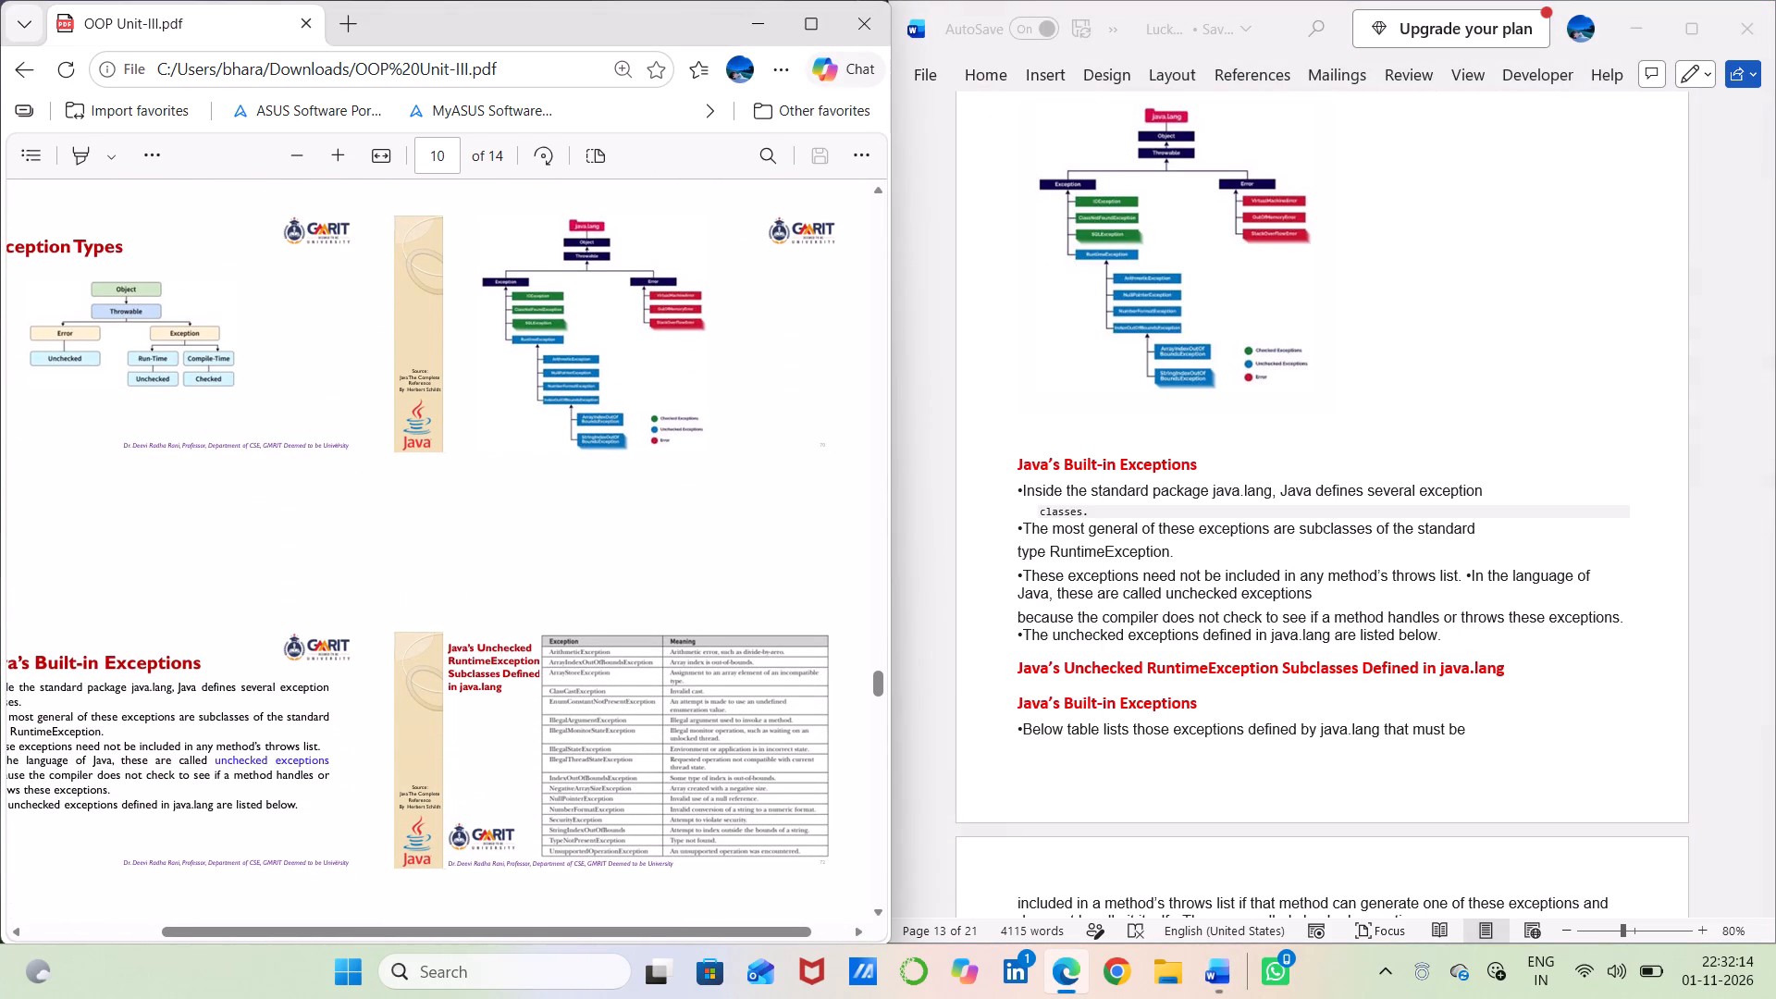
pyautogui.scroll(-1, 321, 795)
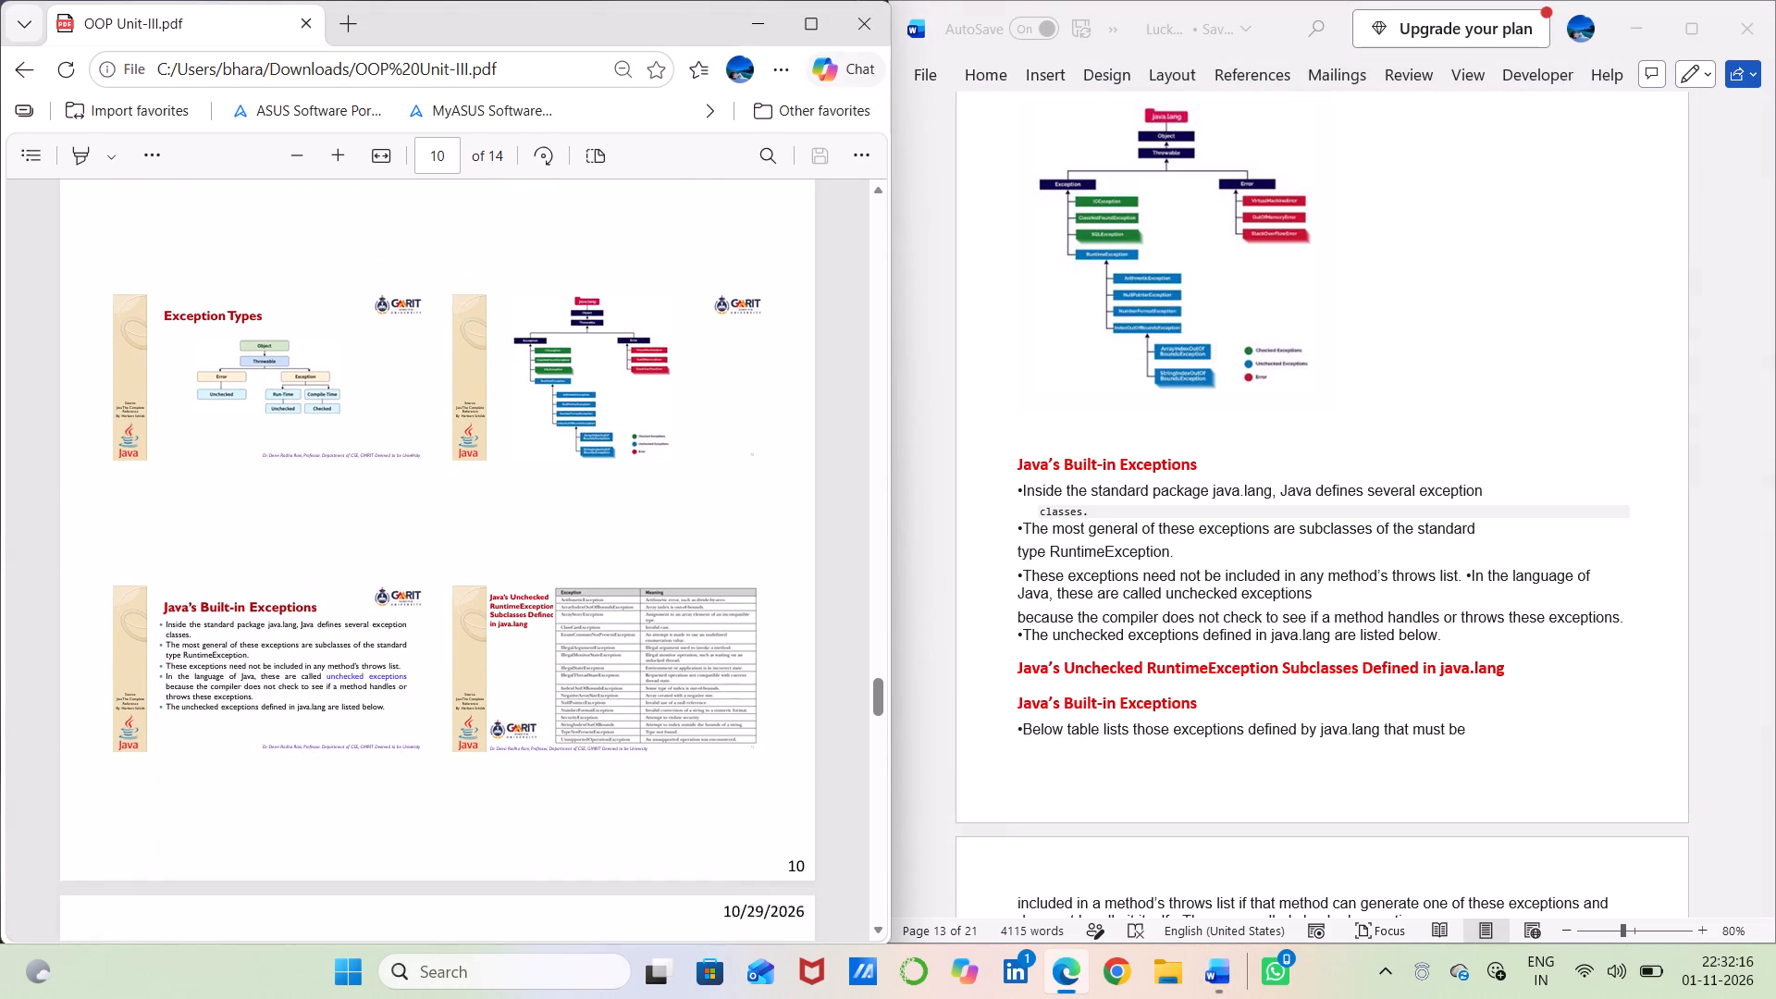
pyautogui.scroll(-2, 321, 795)
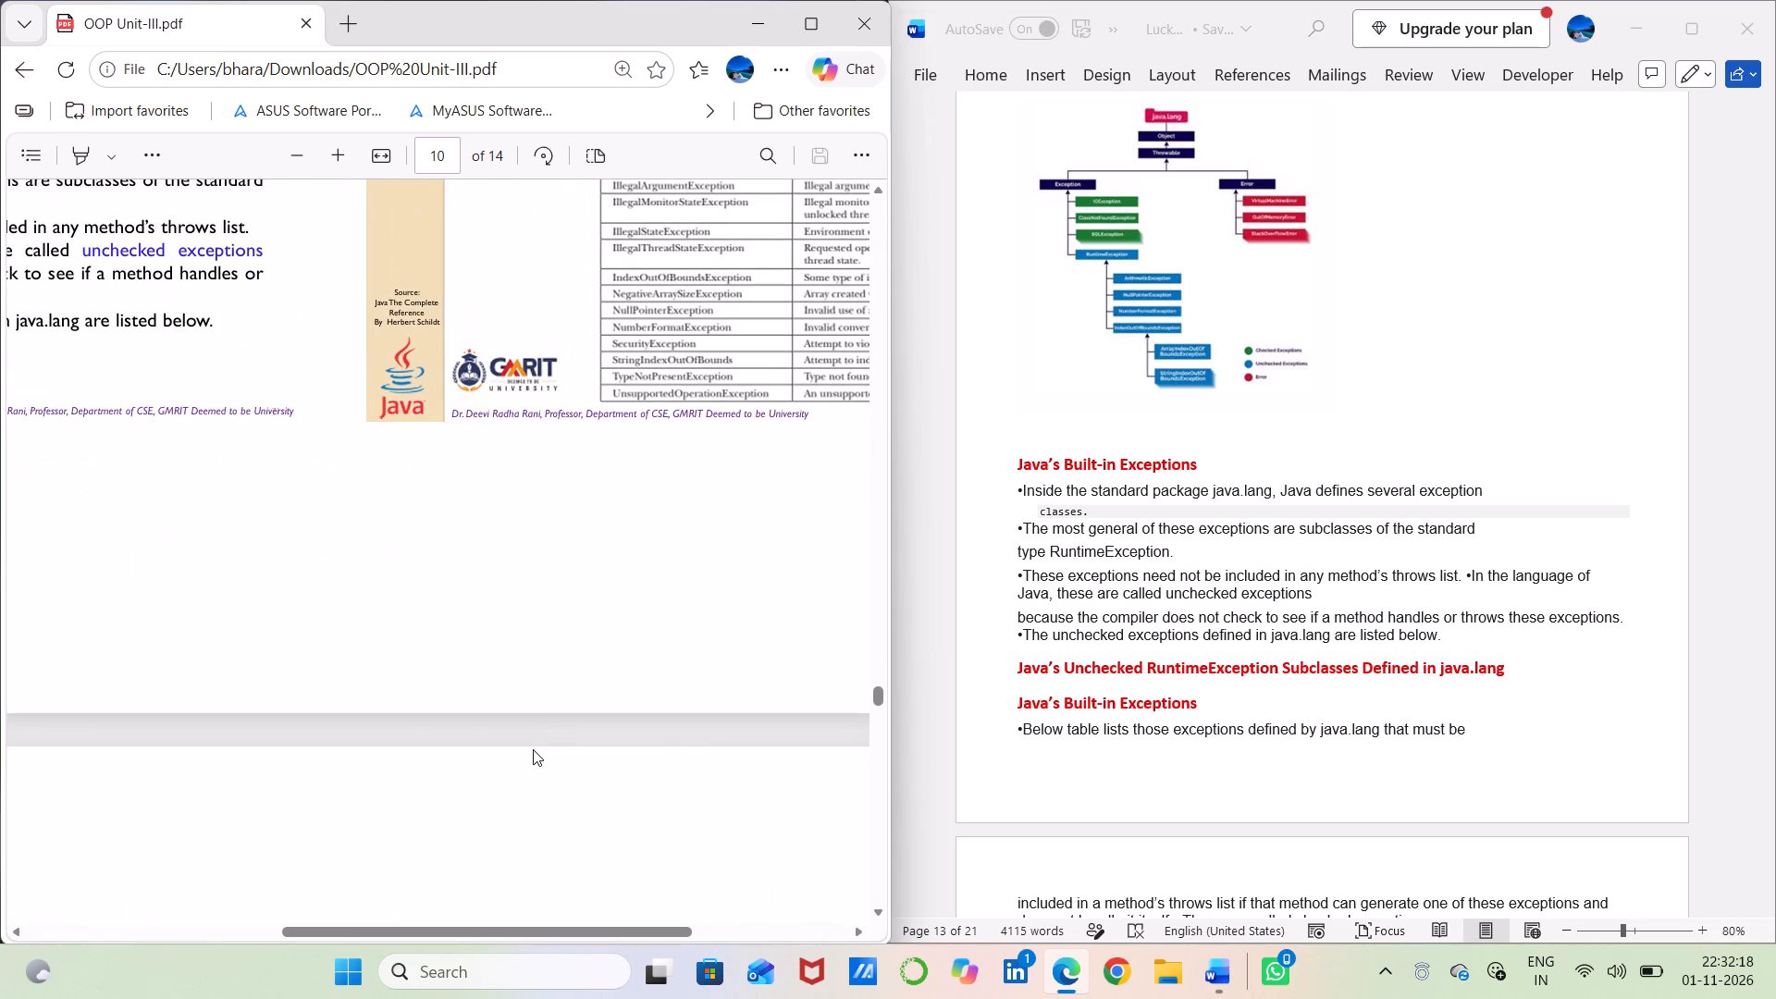
pyautogui.scroll(4, 647, 651)
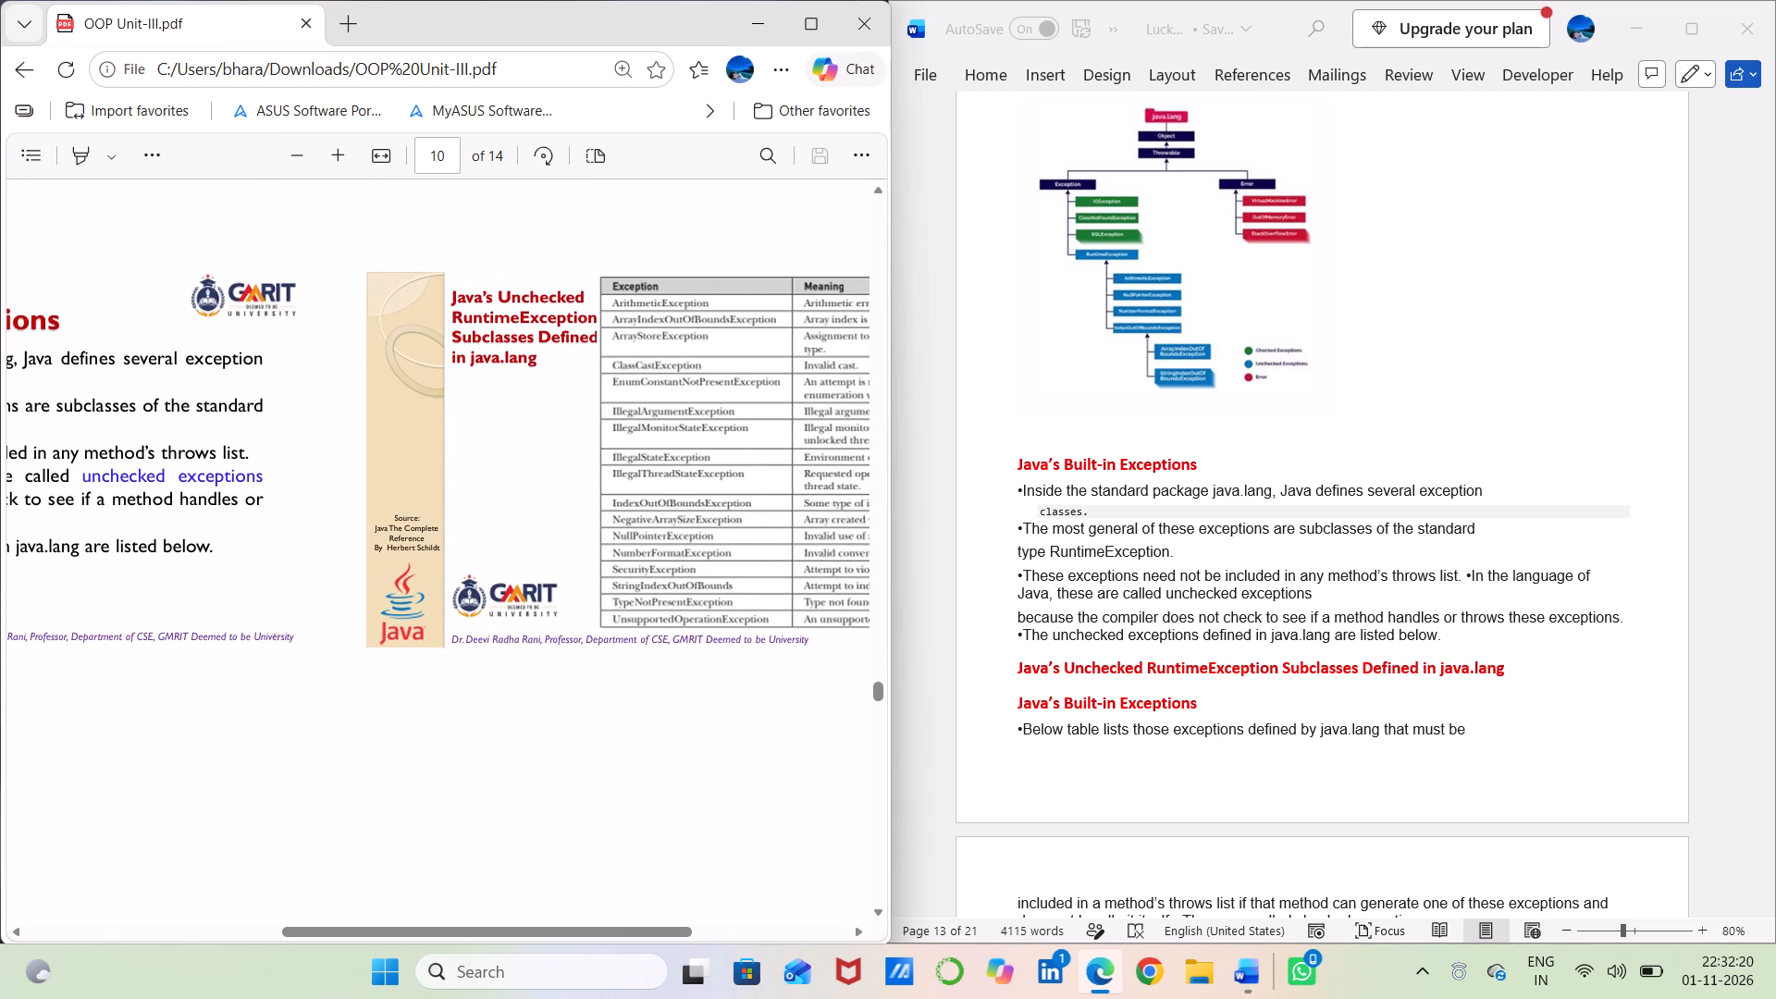
pyautogui.click(1513, 666)
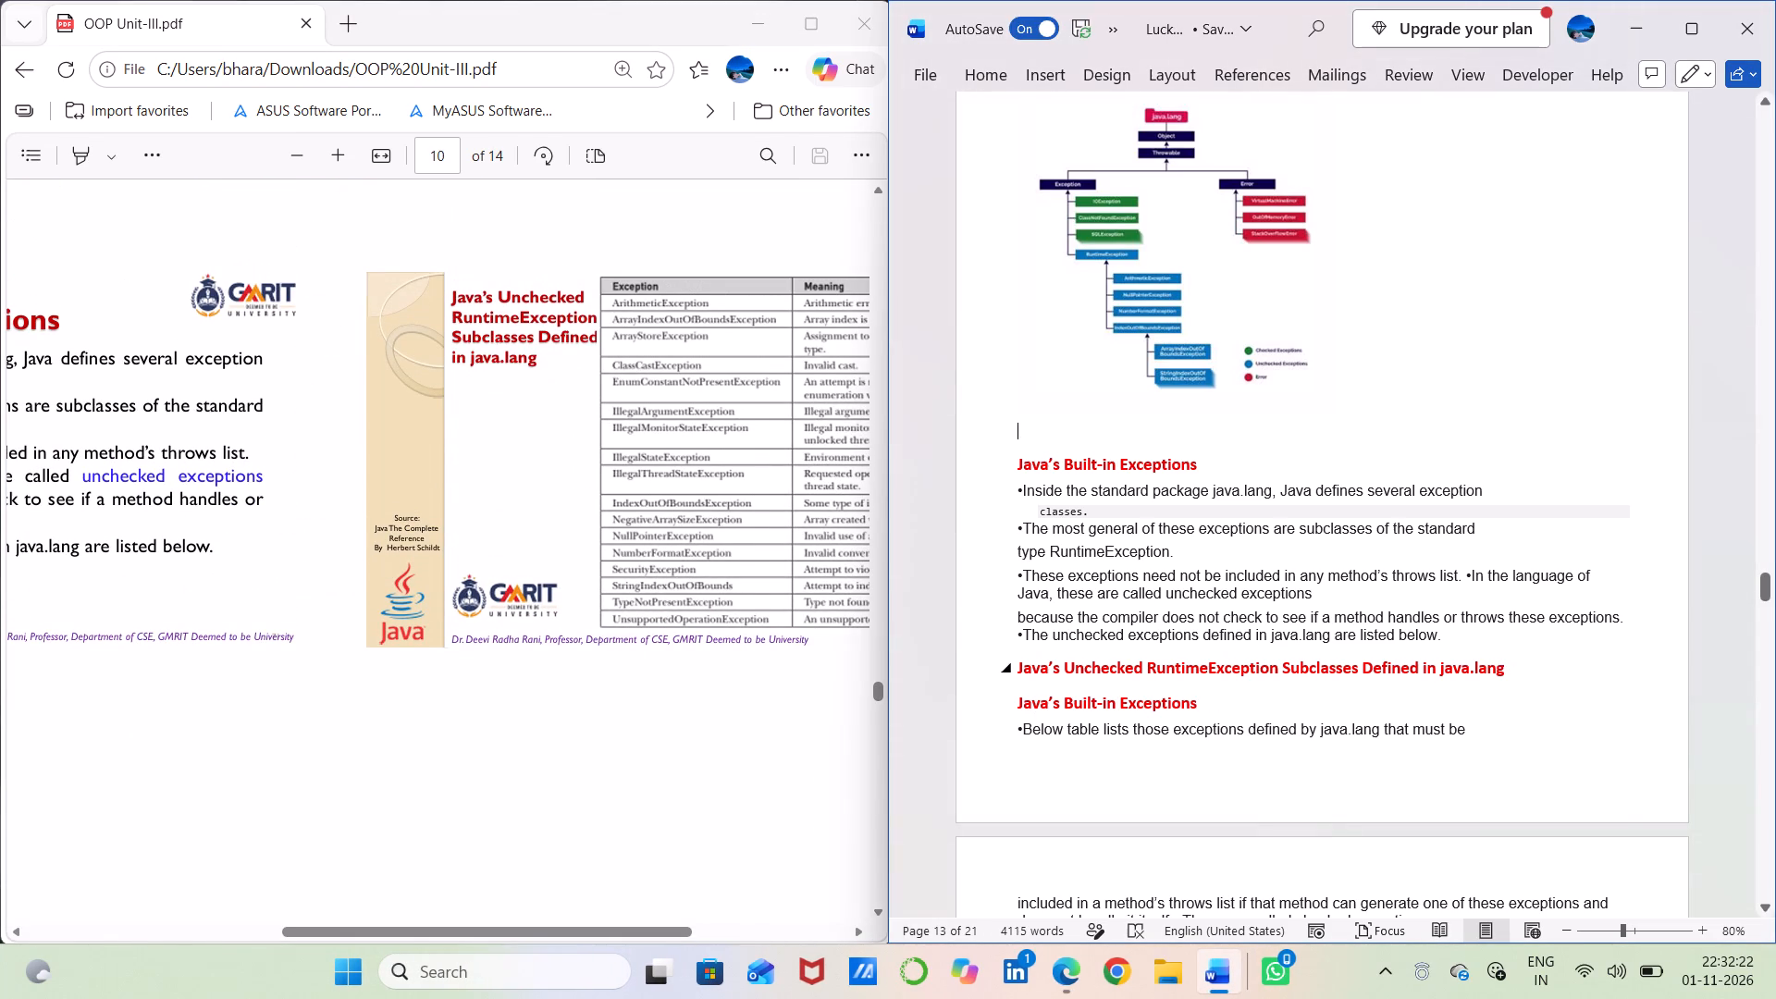
pyautogui.click(1514, 679)
pyautogui.press('Return')
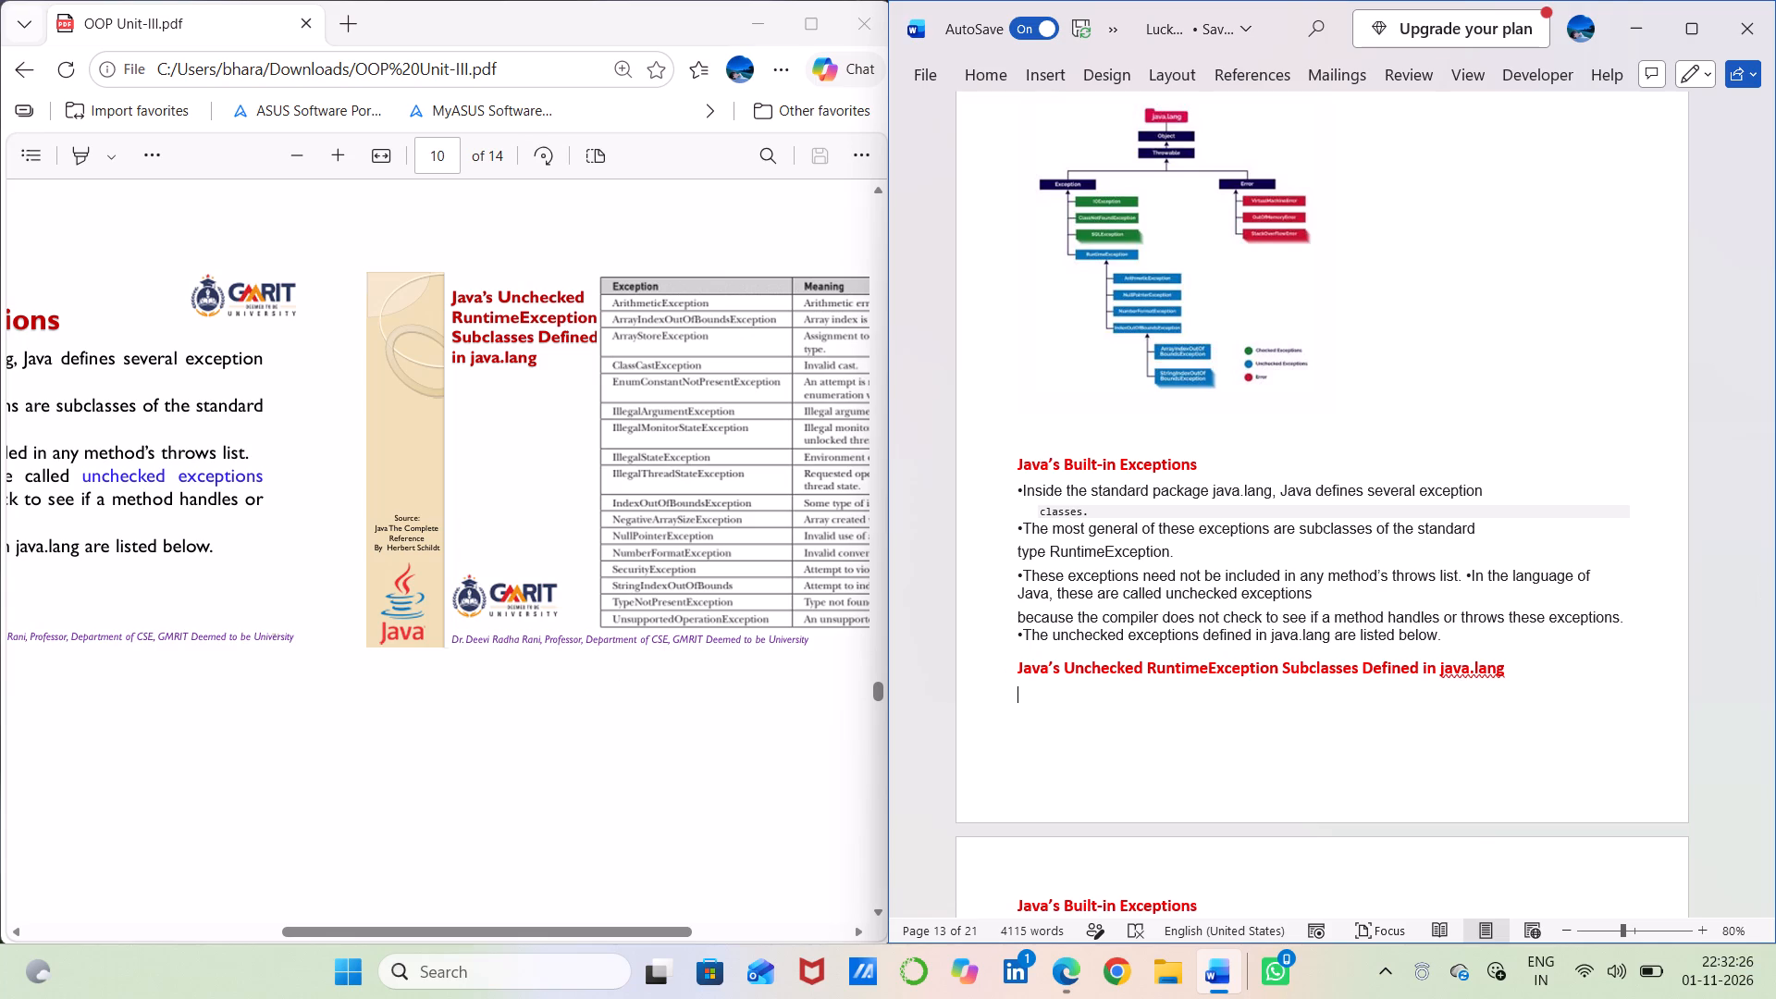
# Capture the full Exception/Meaning table of unchecked exceptions from the PDF and insert it below its heading in Word.
pyautogui.hscroll(-1, 610, 615)
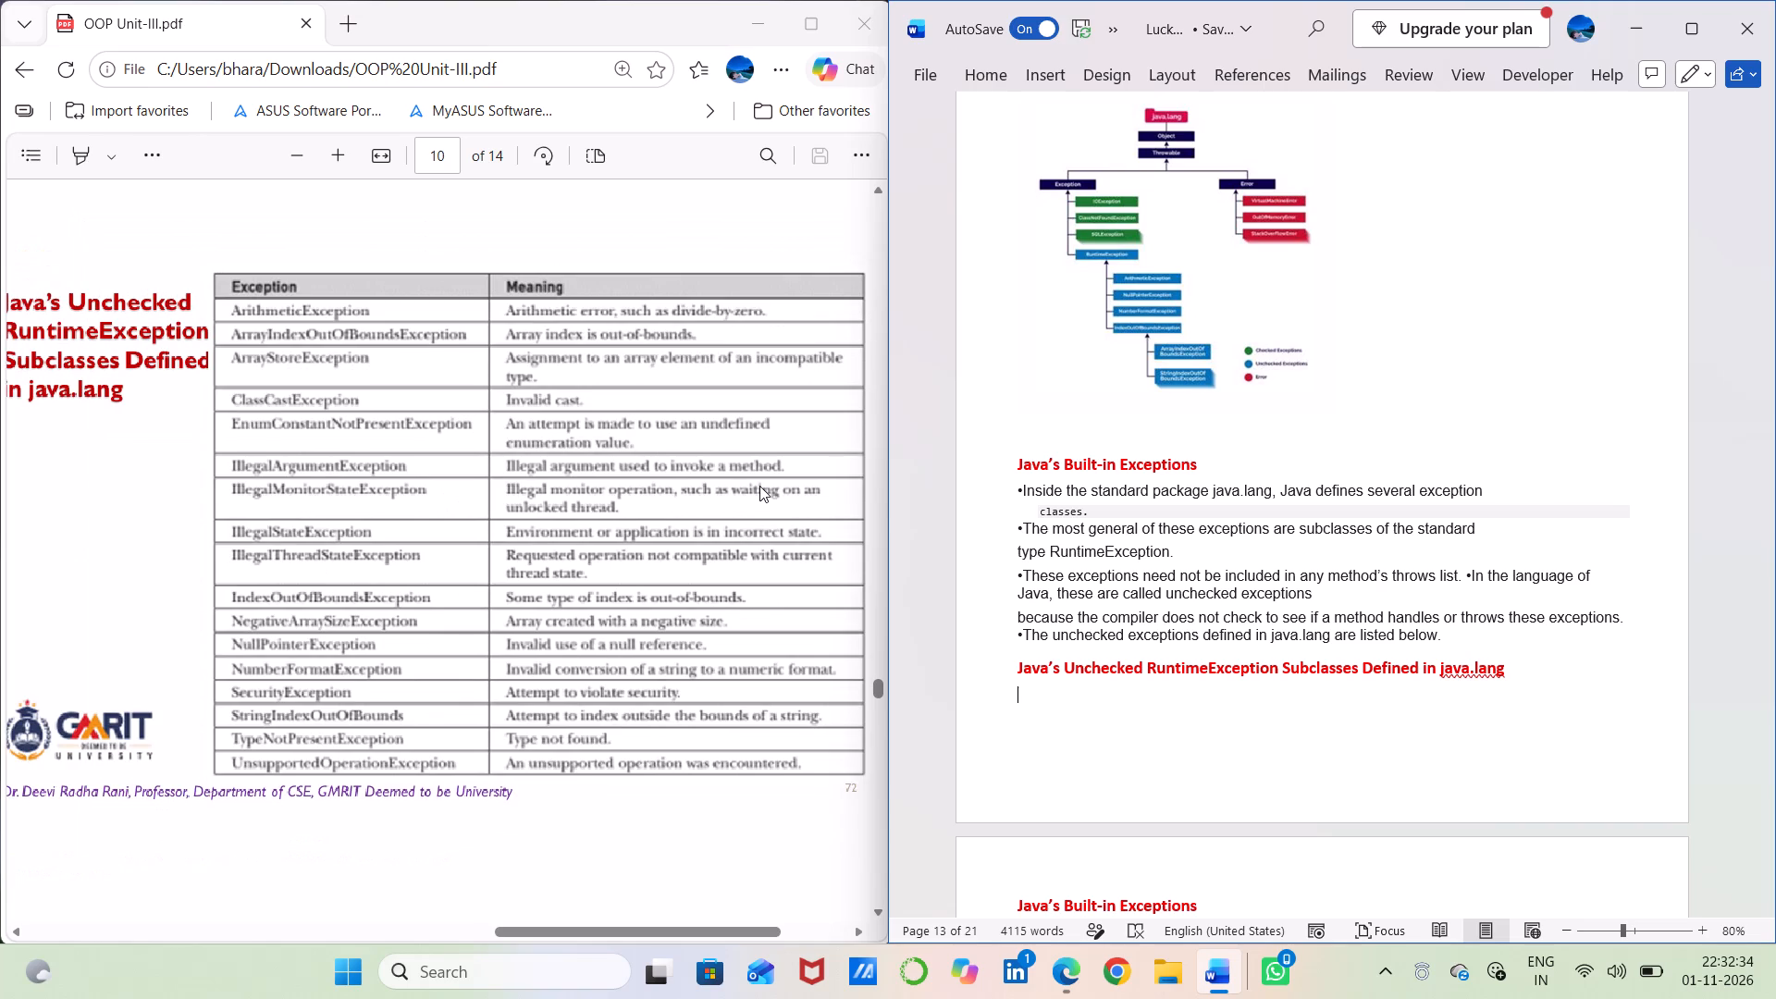
pyautogui.press('Print')
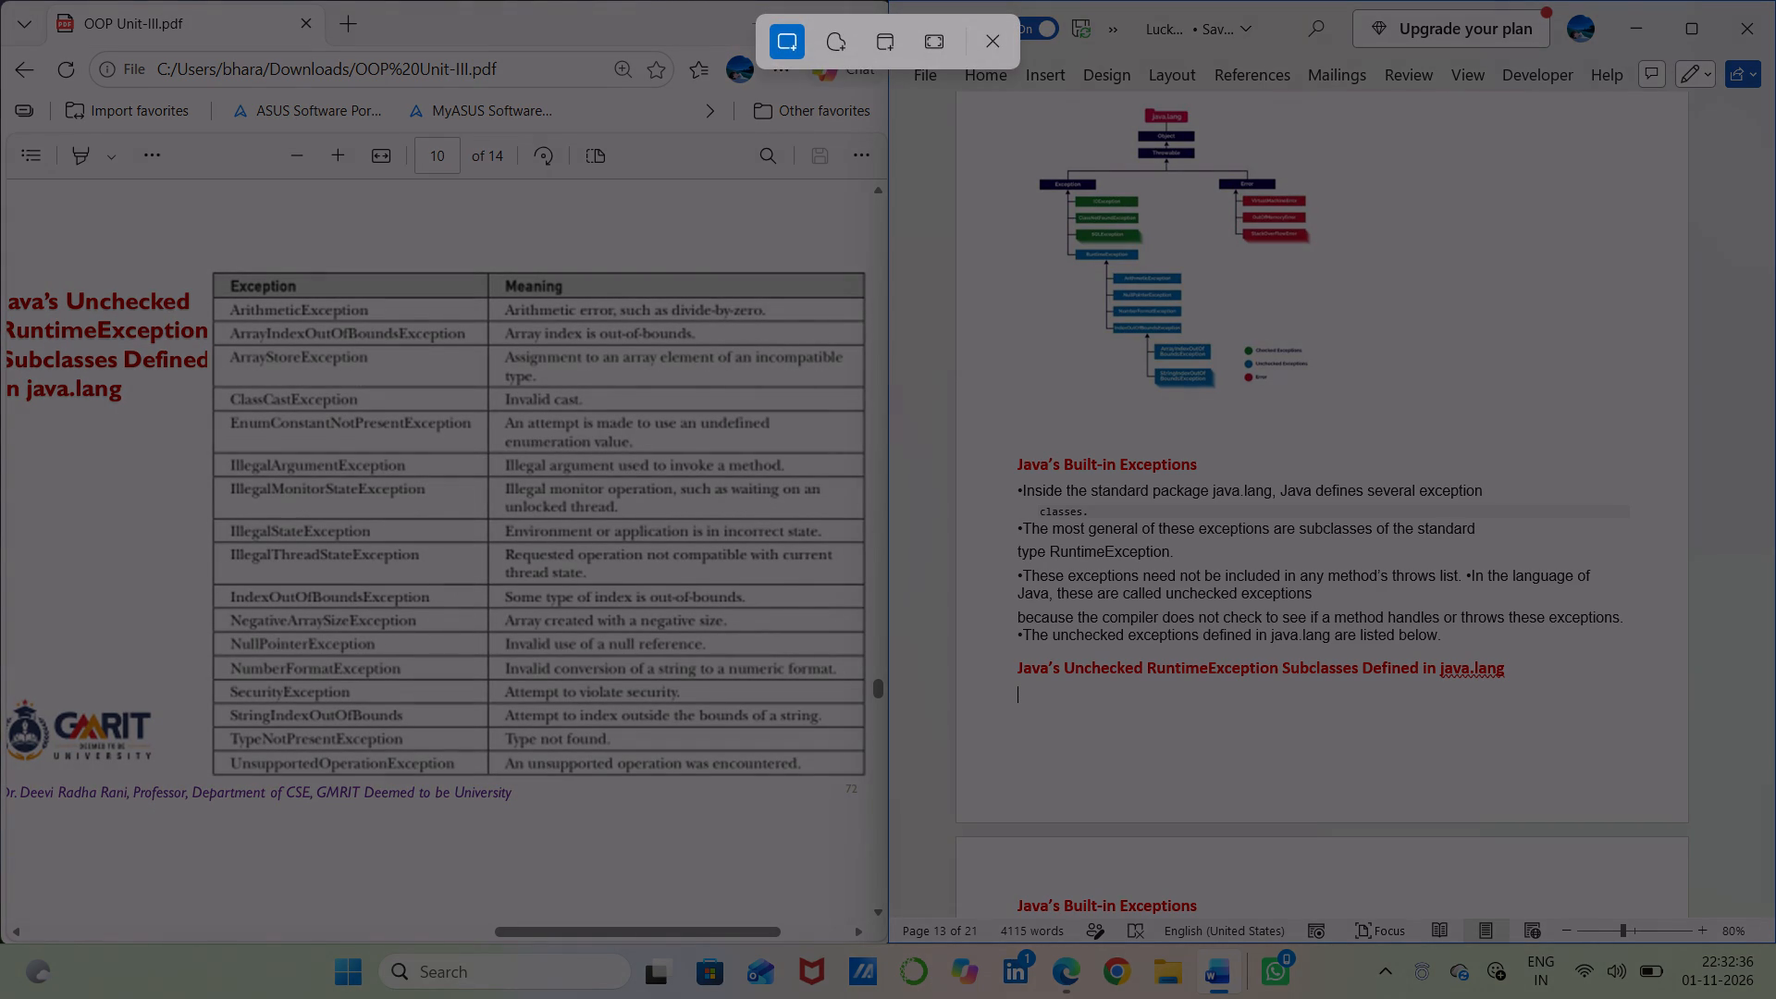
pyautogui.moveTo(212, 275); pyautogui.dragTo(606, 478)
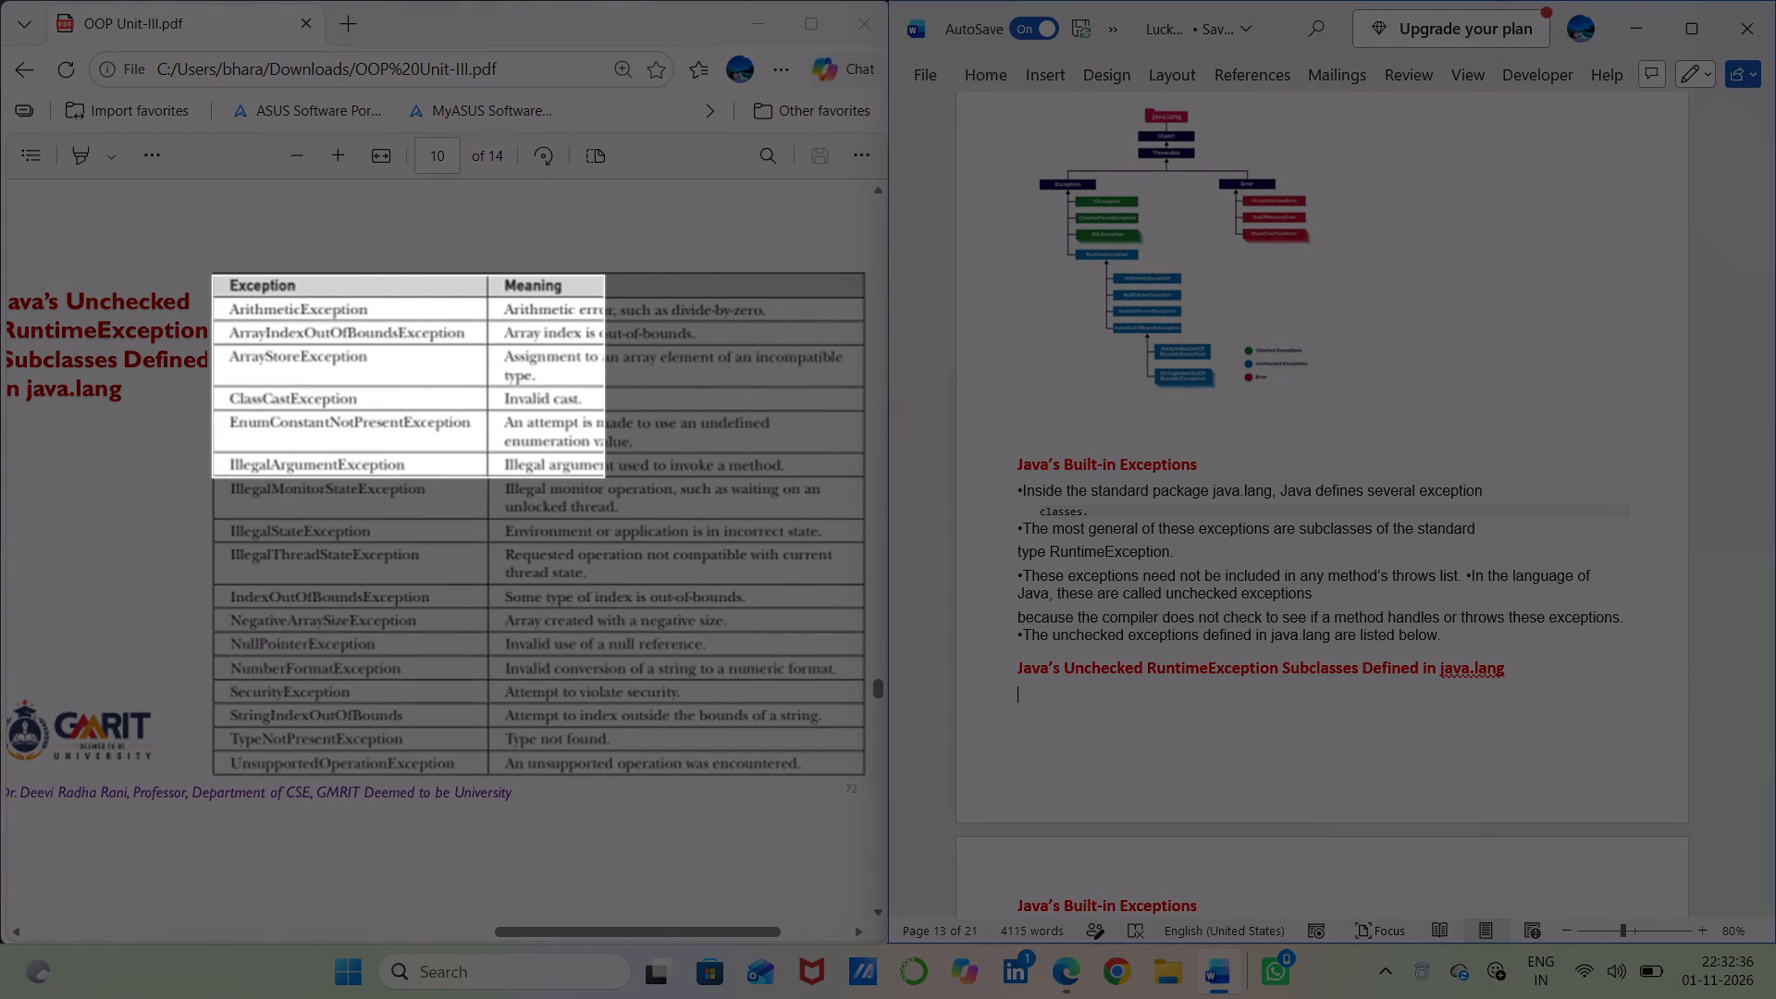
pyautogui.moveTo(606, 478); pyautogui.dragTo(866, 789)
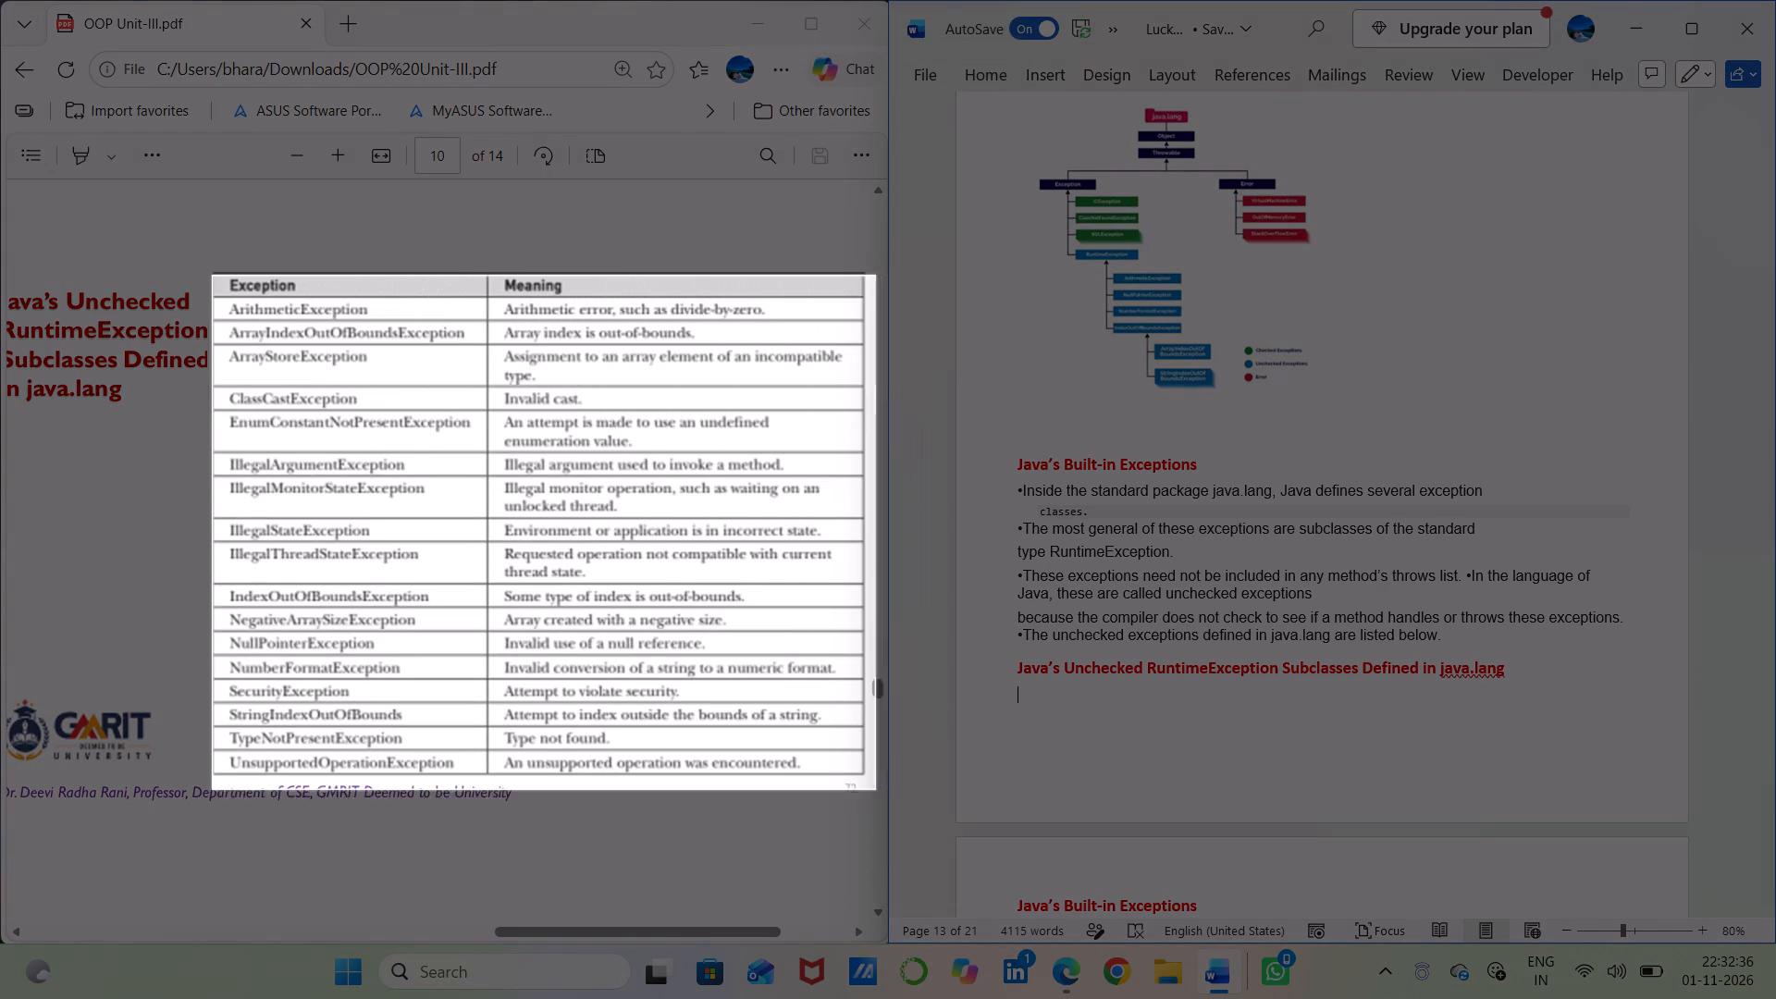
pyautogui.moveTo(866, 789); pyautogui.dragTo(863, 775)
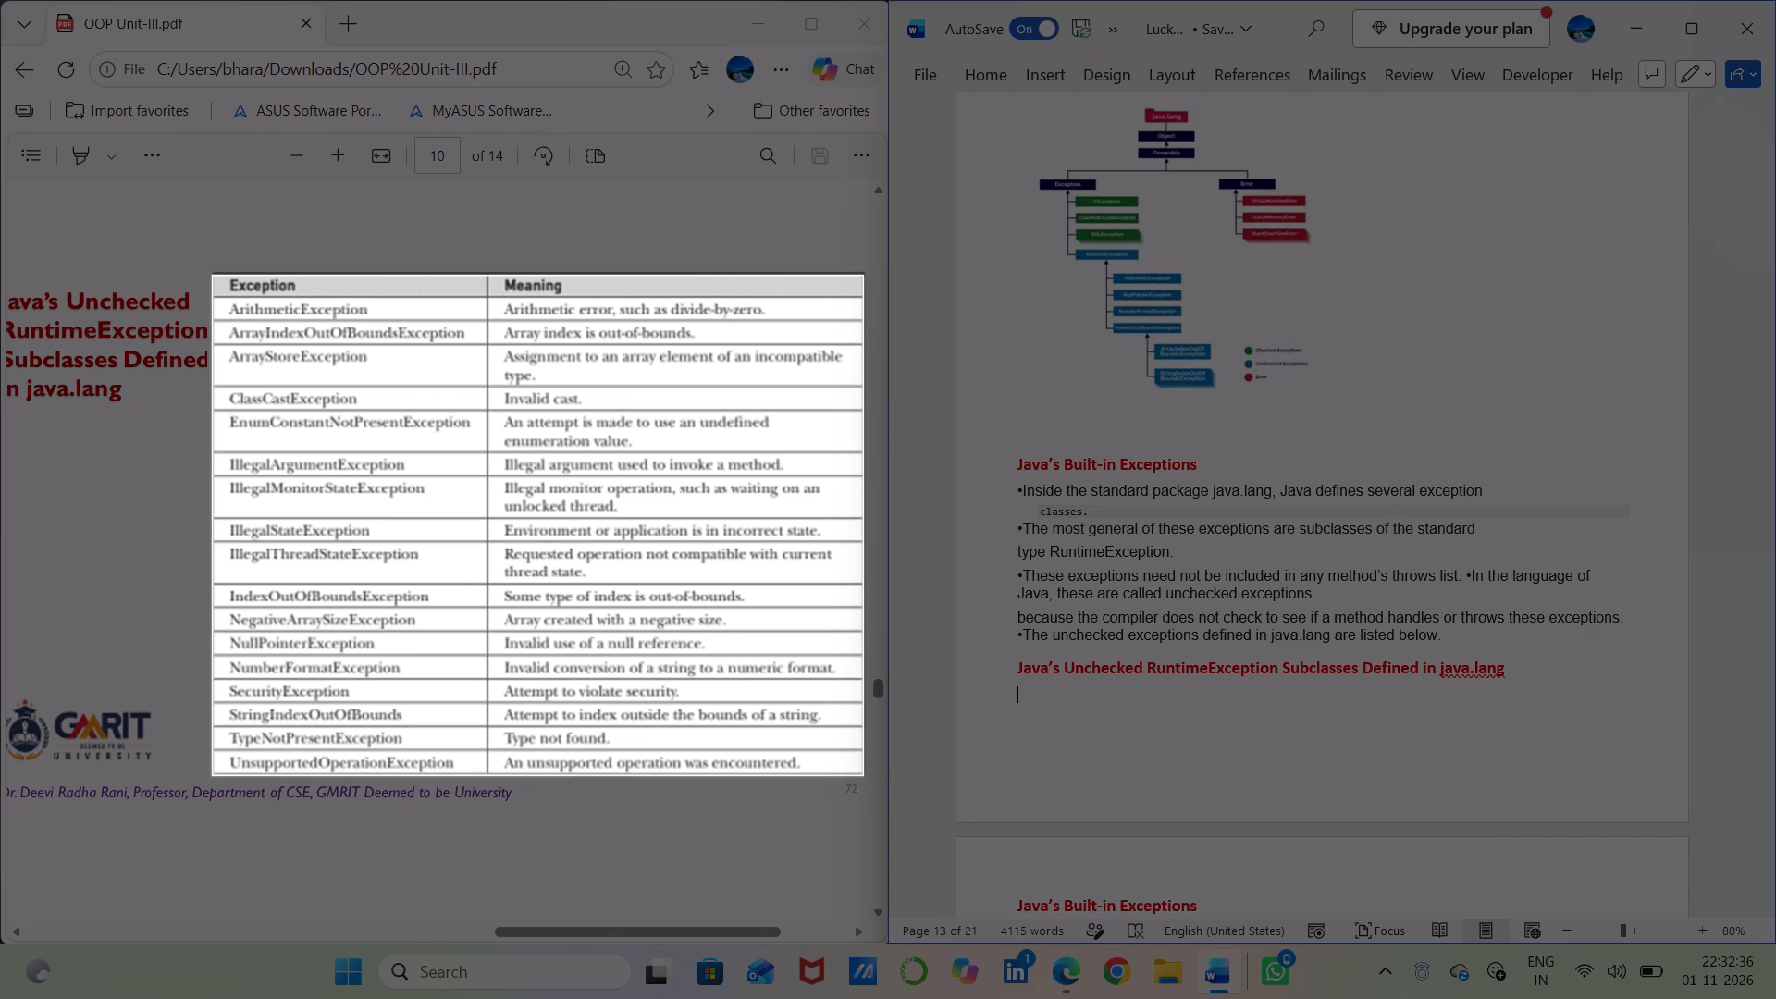
pyautogui.moveTo(863, 775); pyautogui.dragTo(864, 774)
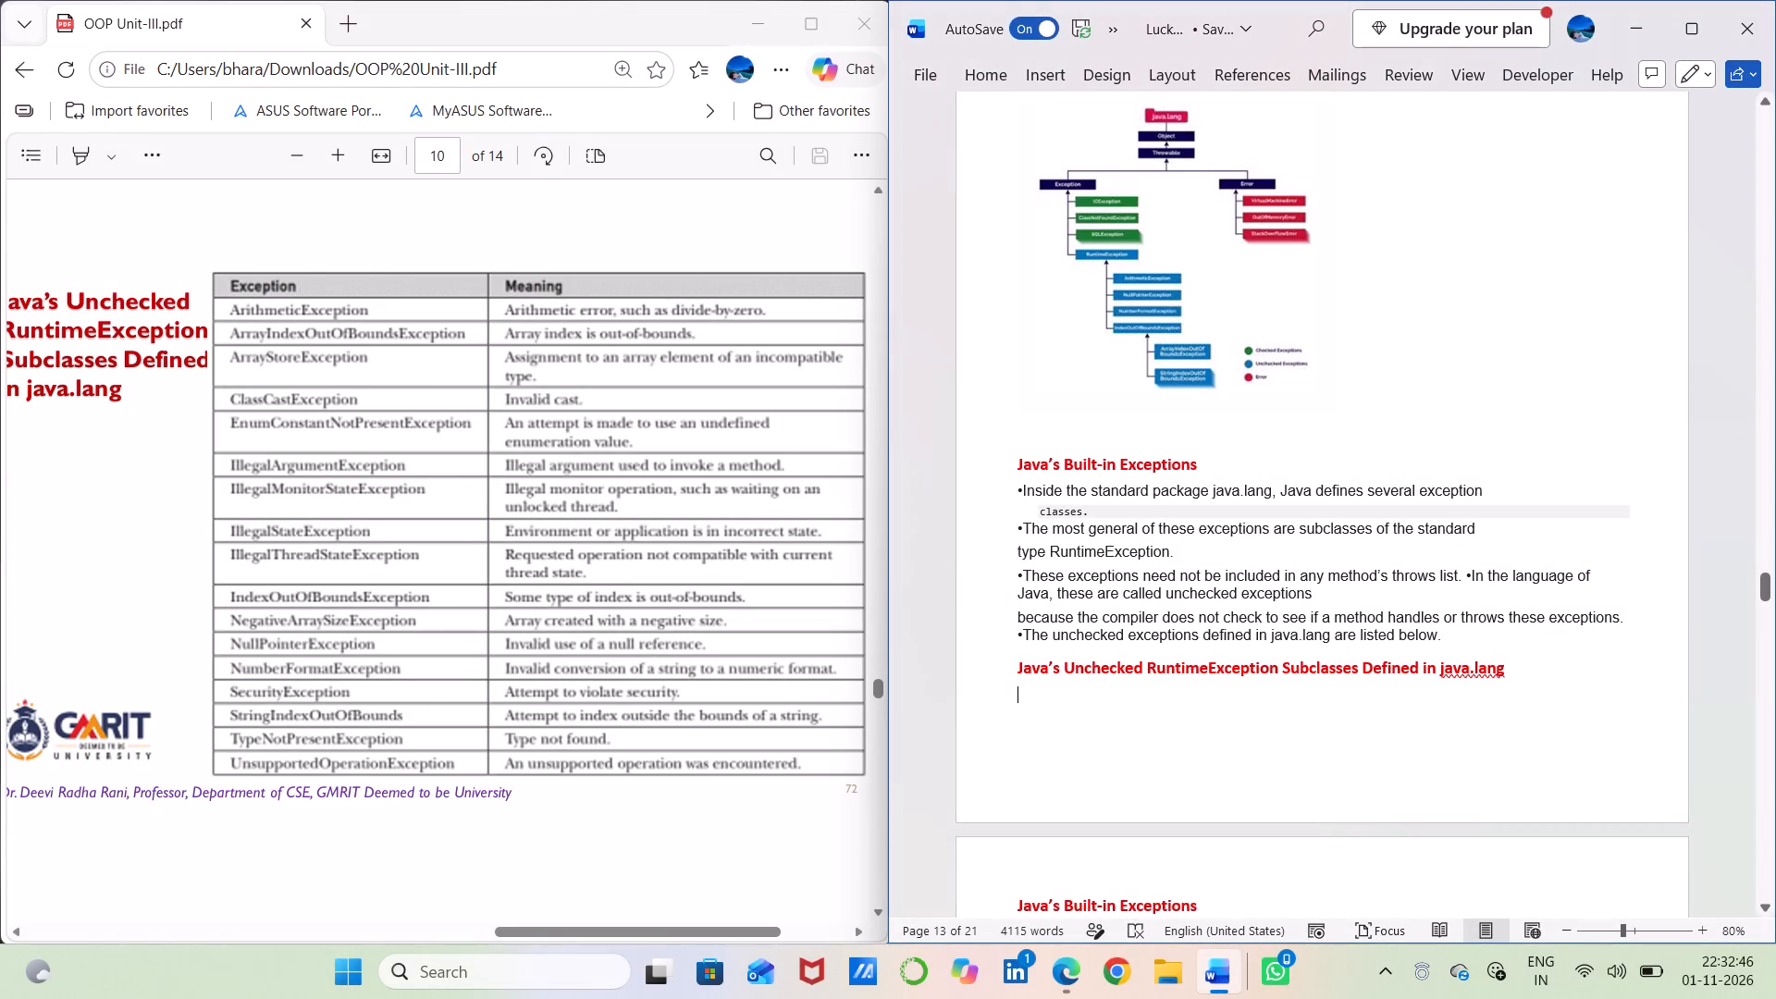
pyautogui.click(1266, 783)
pyautogui.hotkey('ctrl', 'v')
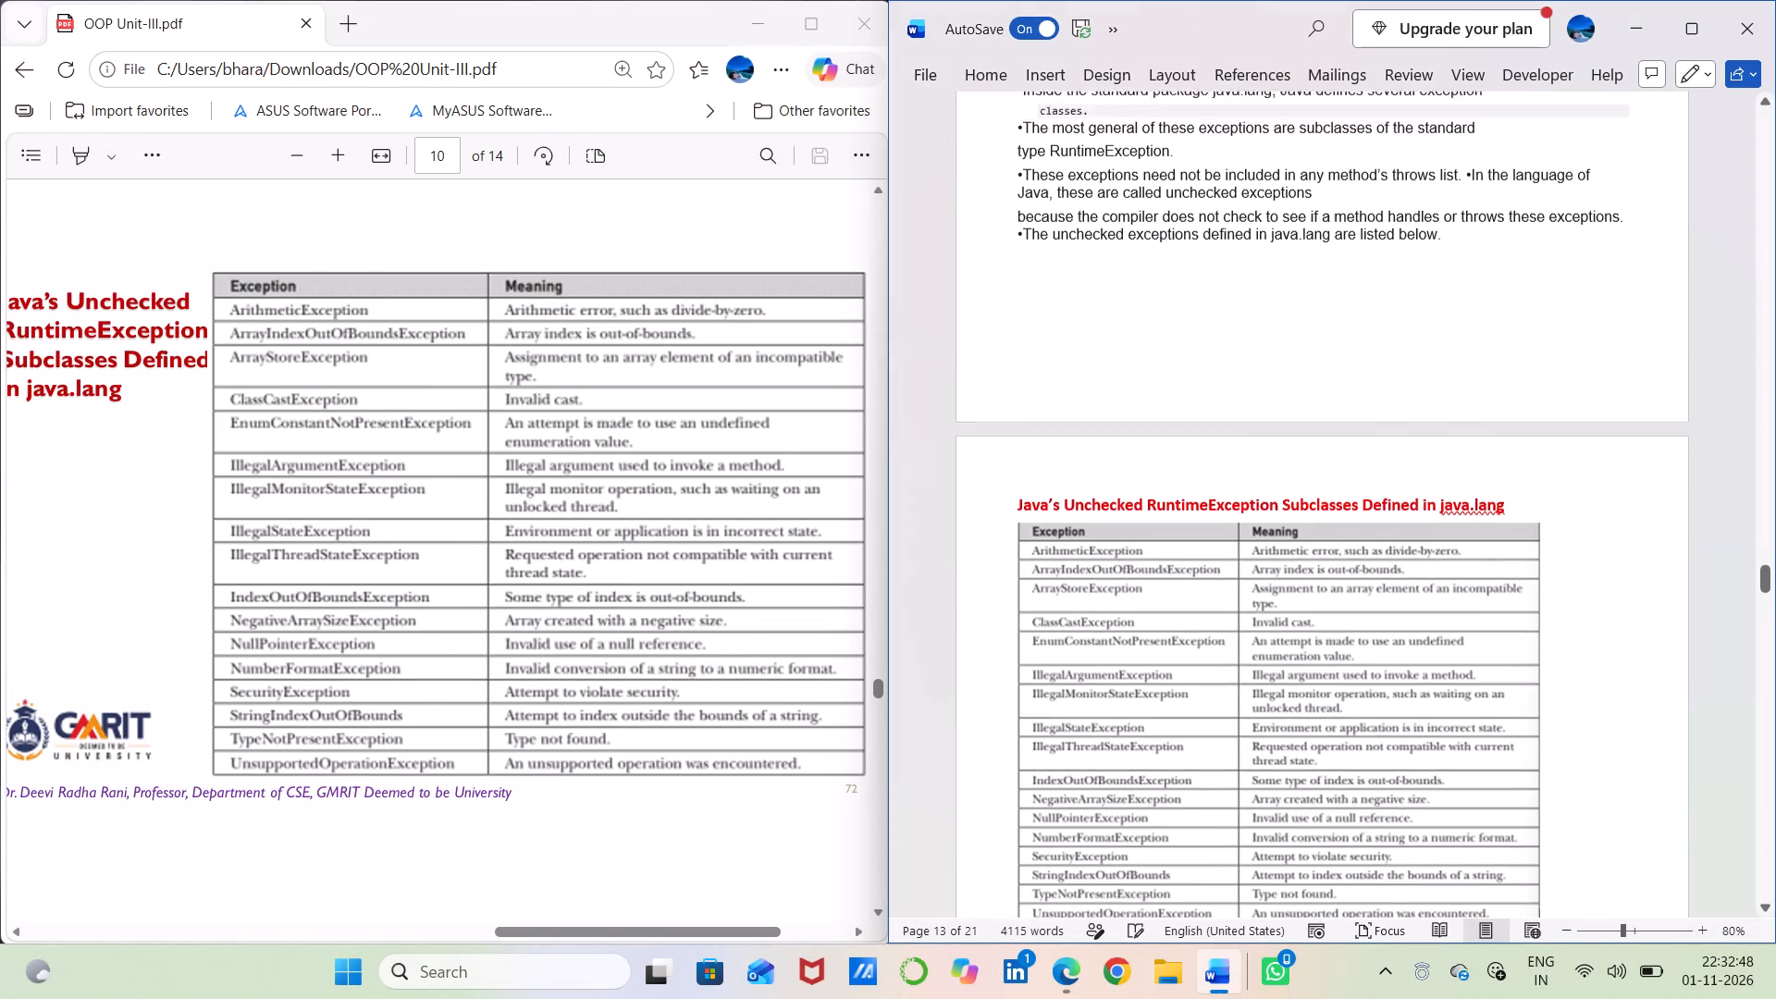
# Capture the full Exception/Meaning table under "Java's Checked Exceptions Defined in java.lang" from page 11 of the PDF.
pyautogui.scroll(-1, 1196, 675)
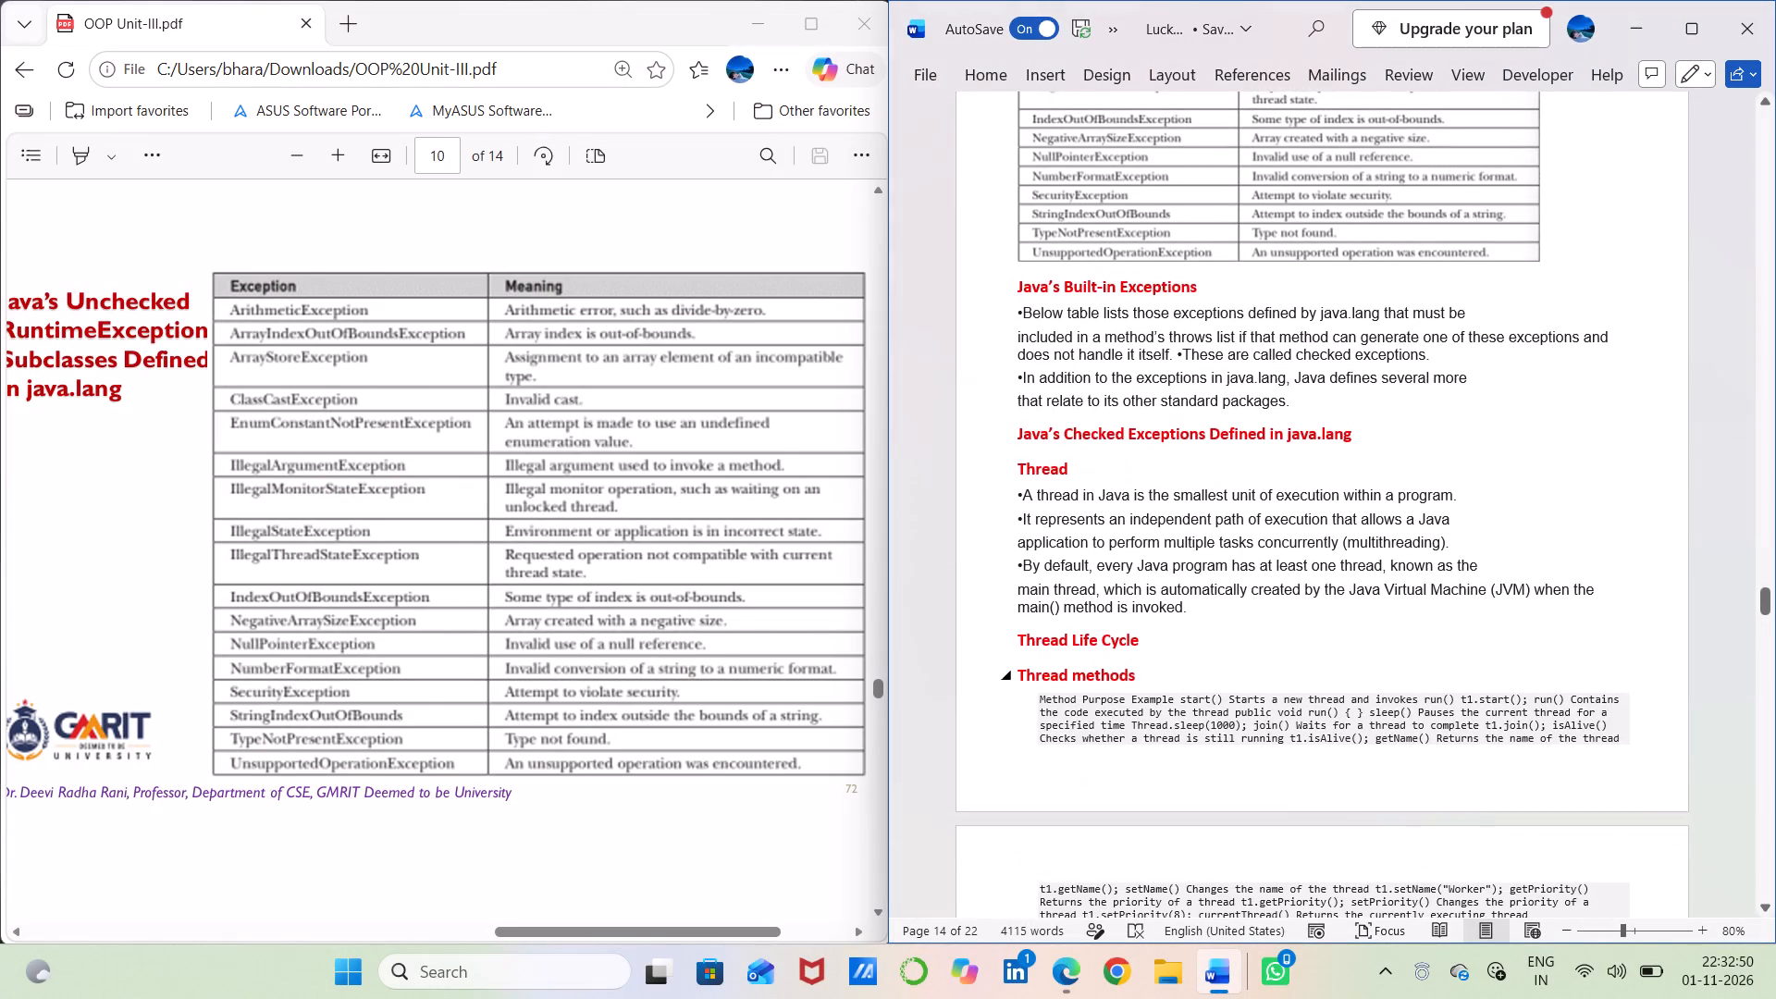
pyautogui.scroll(-1, 1196, 675)
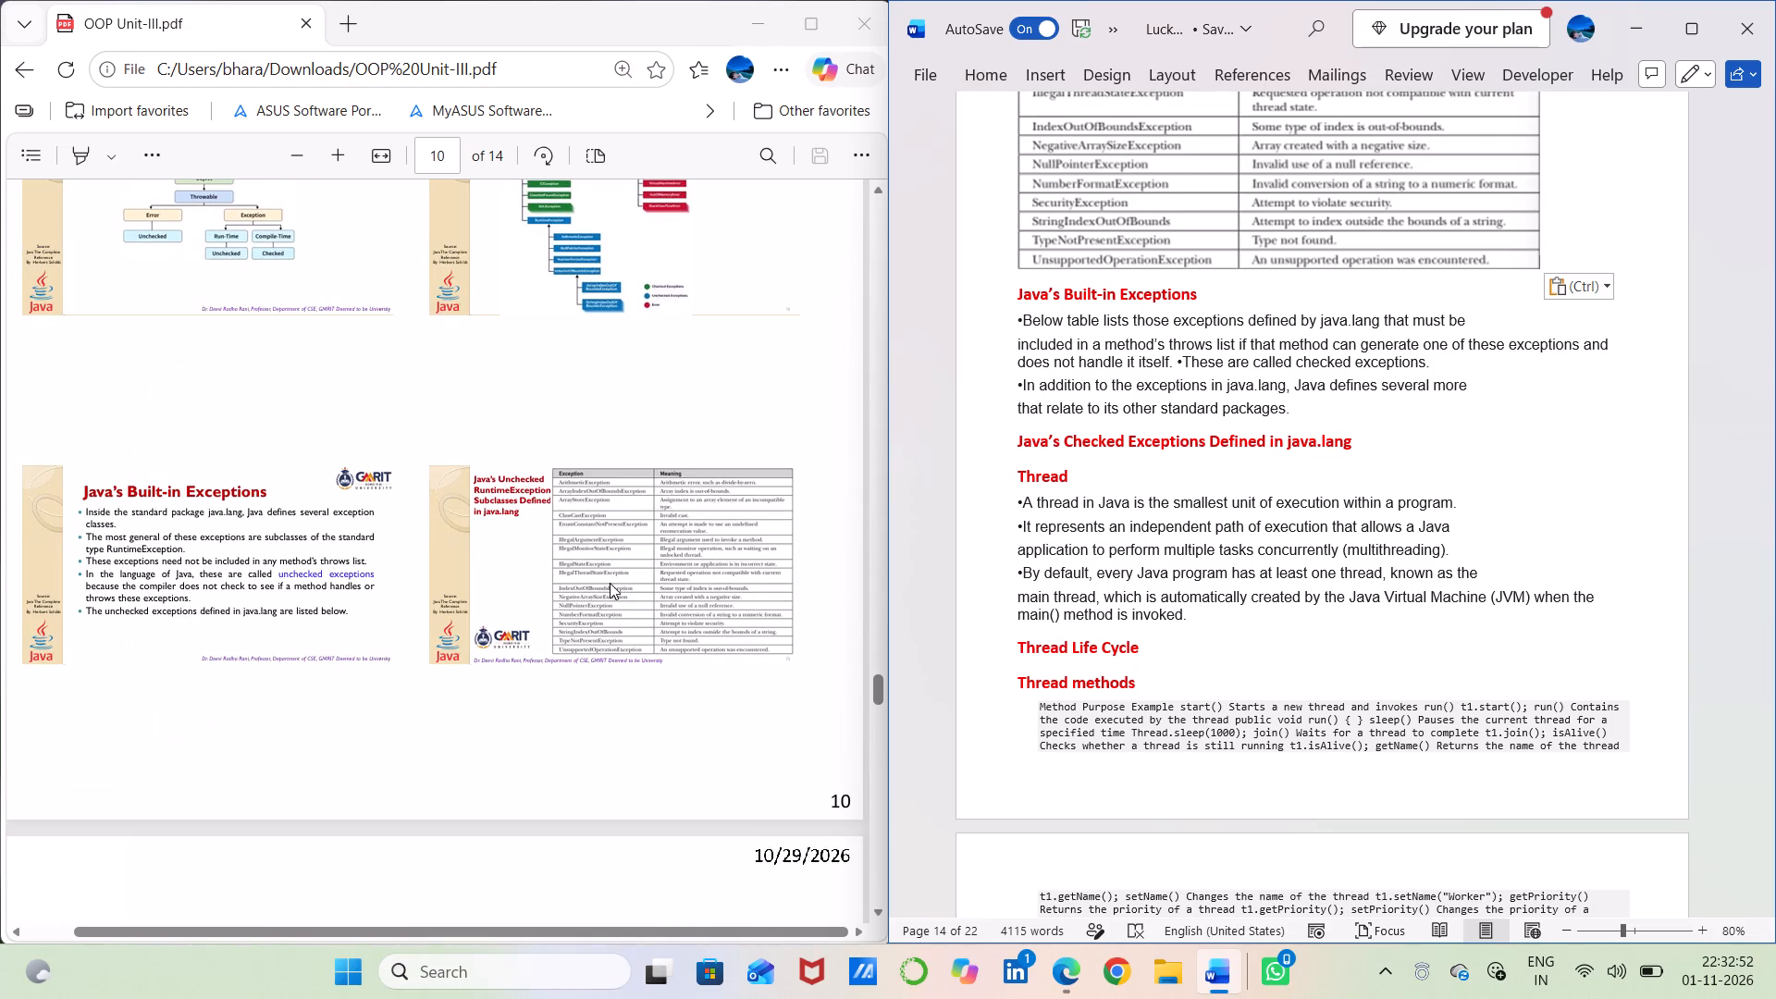
pyautogui.scroll(-5, 467, 565)
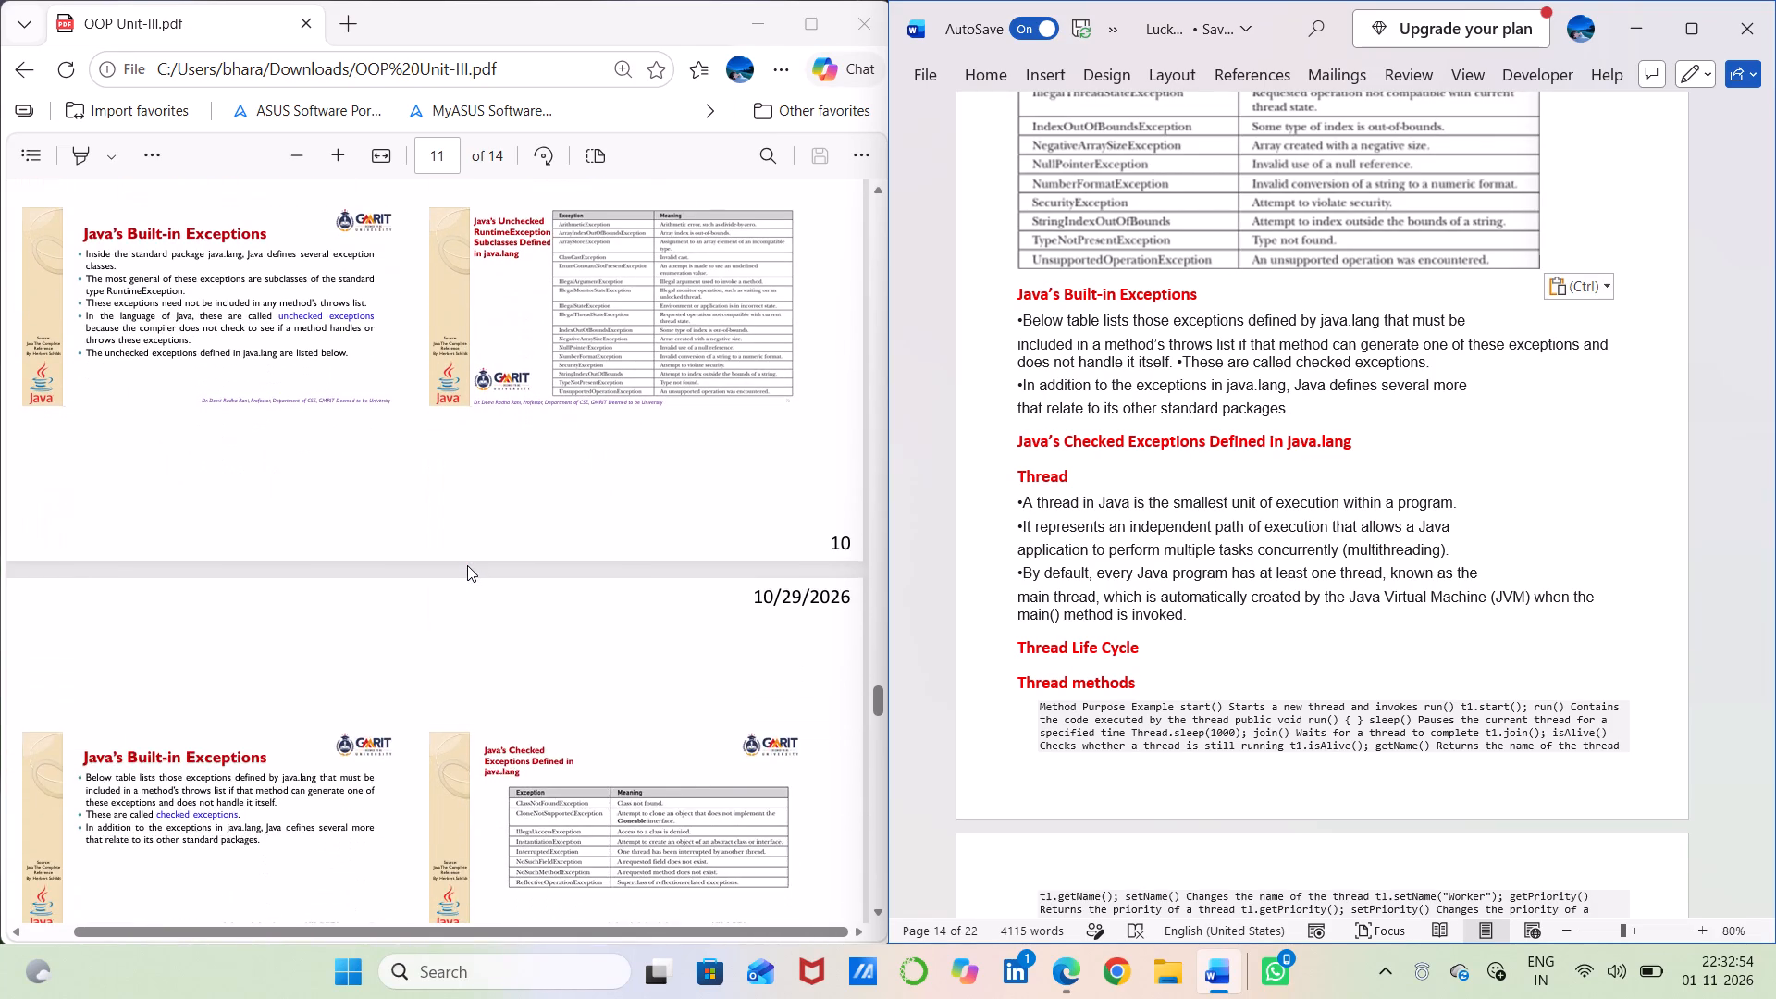
pyautogui.scroll(-1, 467, 565)
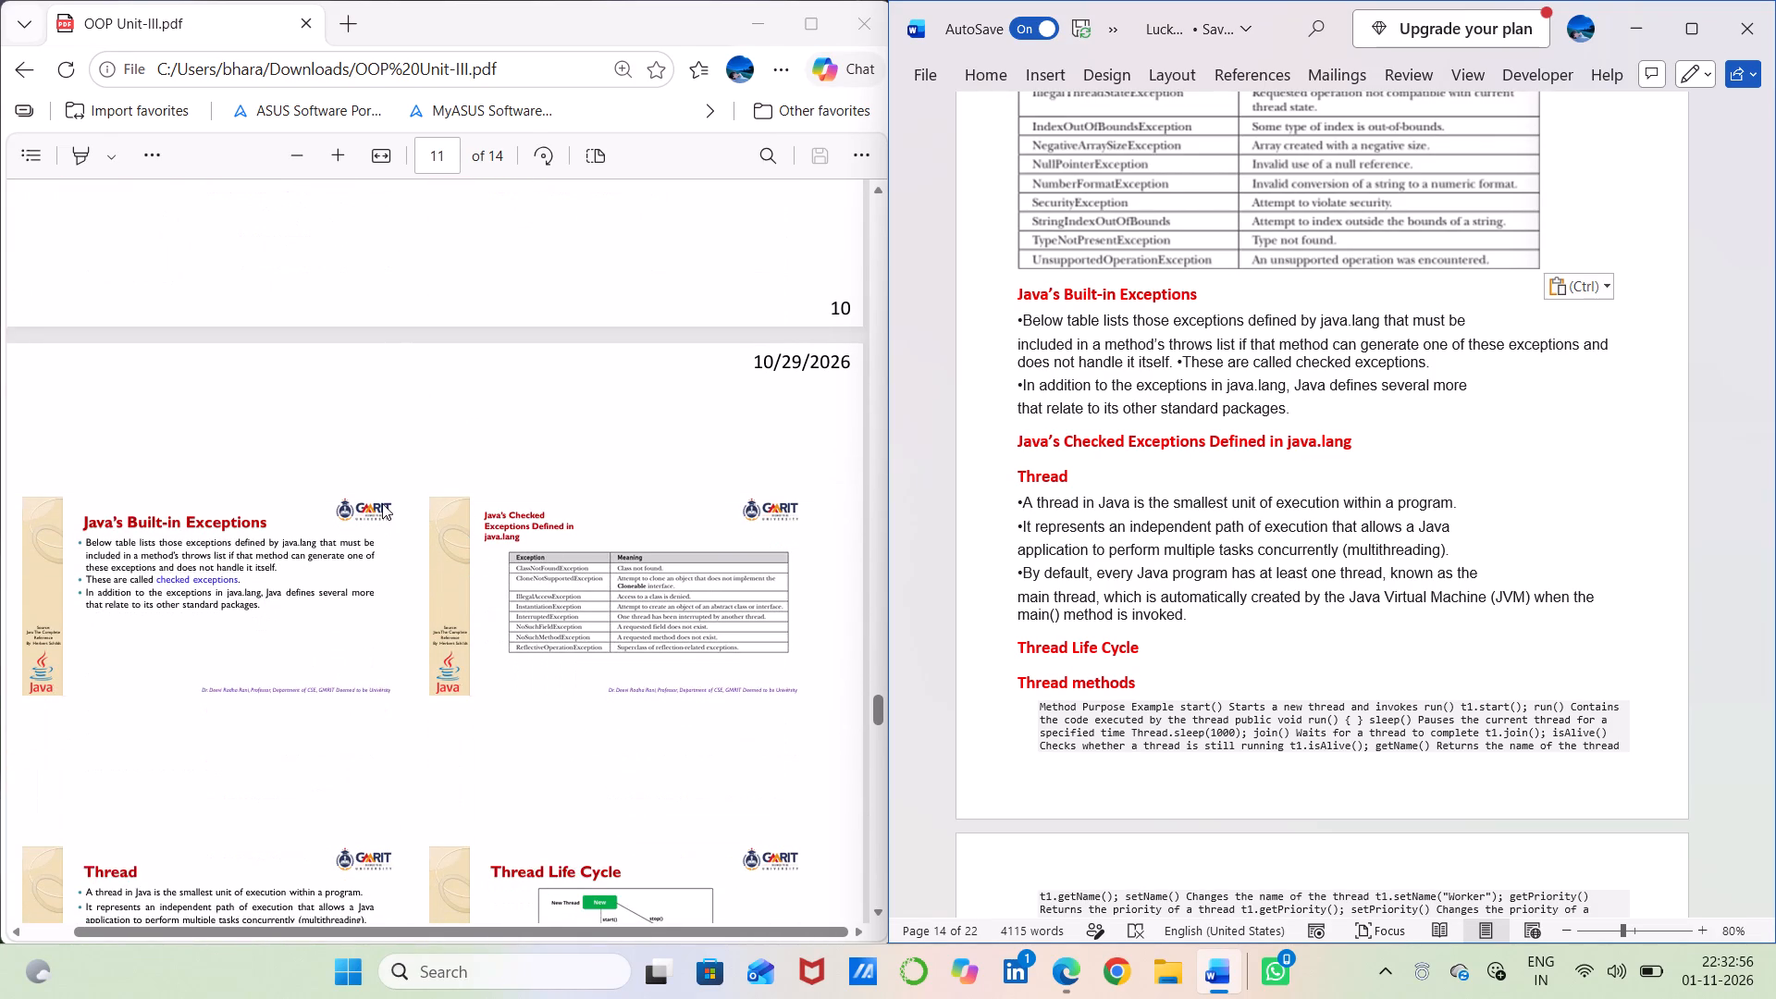
pyautogui.scroll(2, 382, 503)
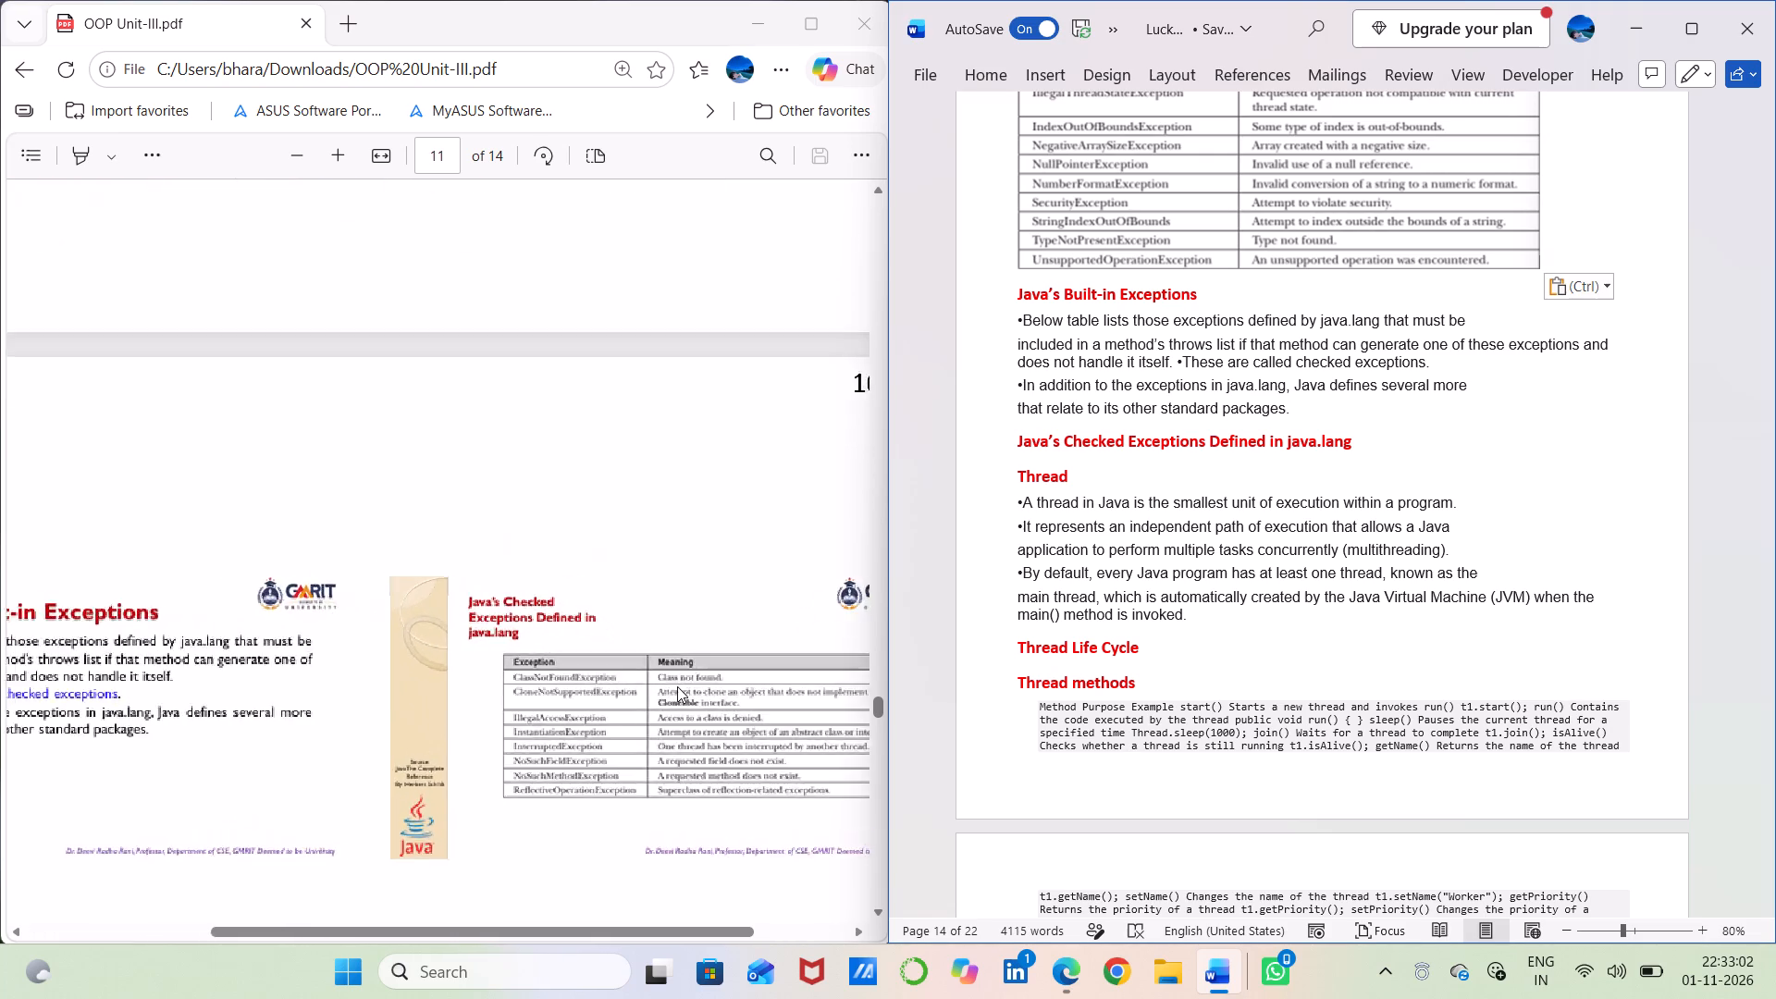
pyautogui.rightClick(714, 709)
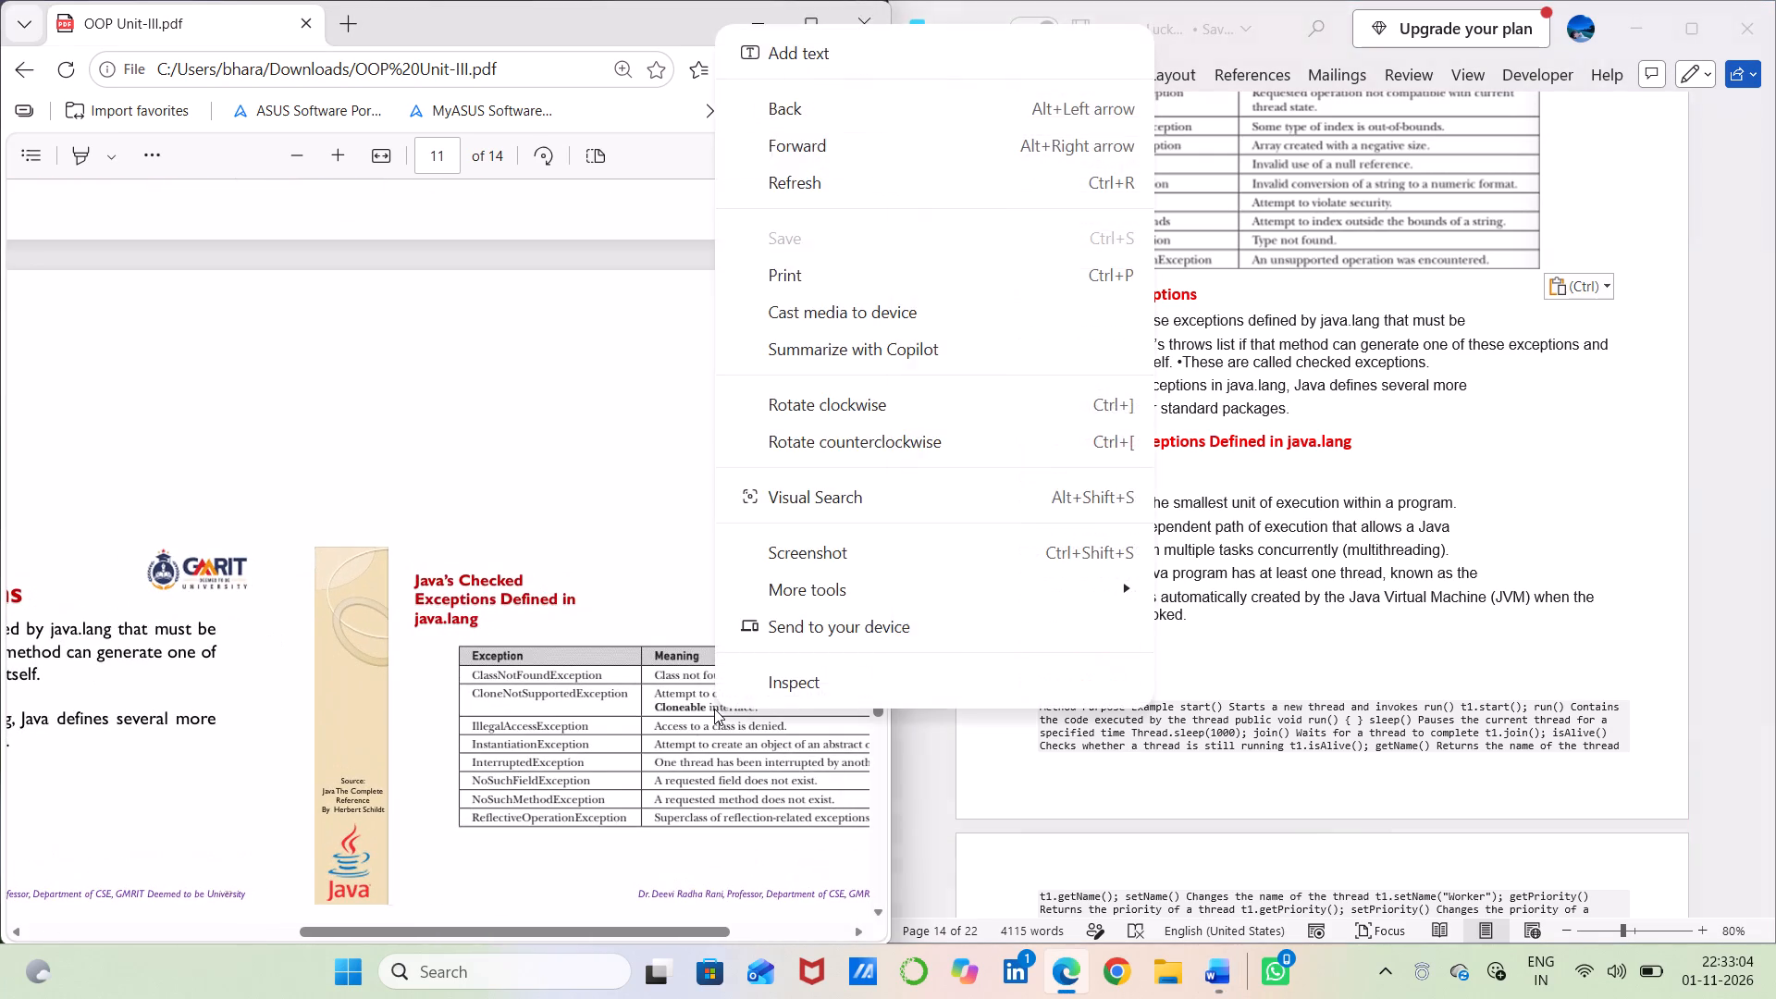
pyautogui.click(582, 711)
pyautogui.moveTo(582, 711); pyautogui.dragTo(517, 695)
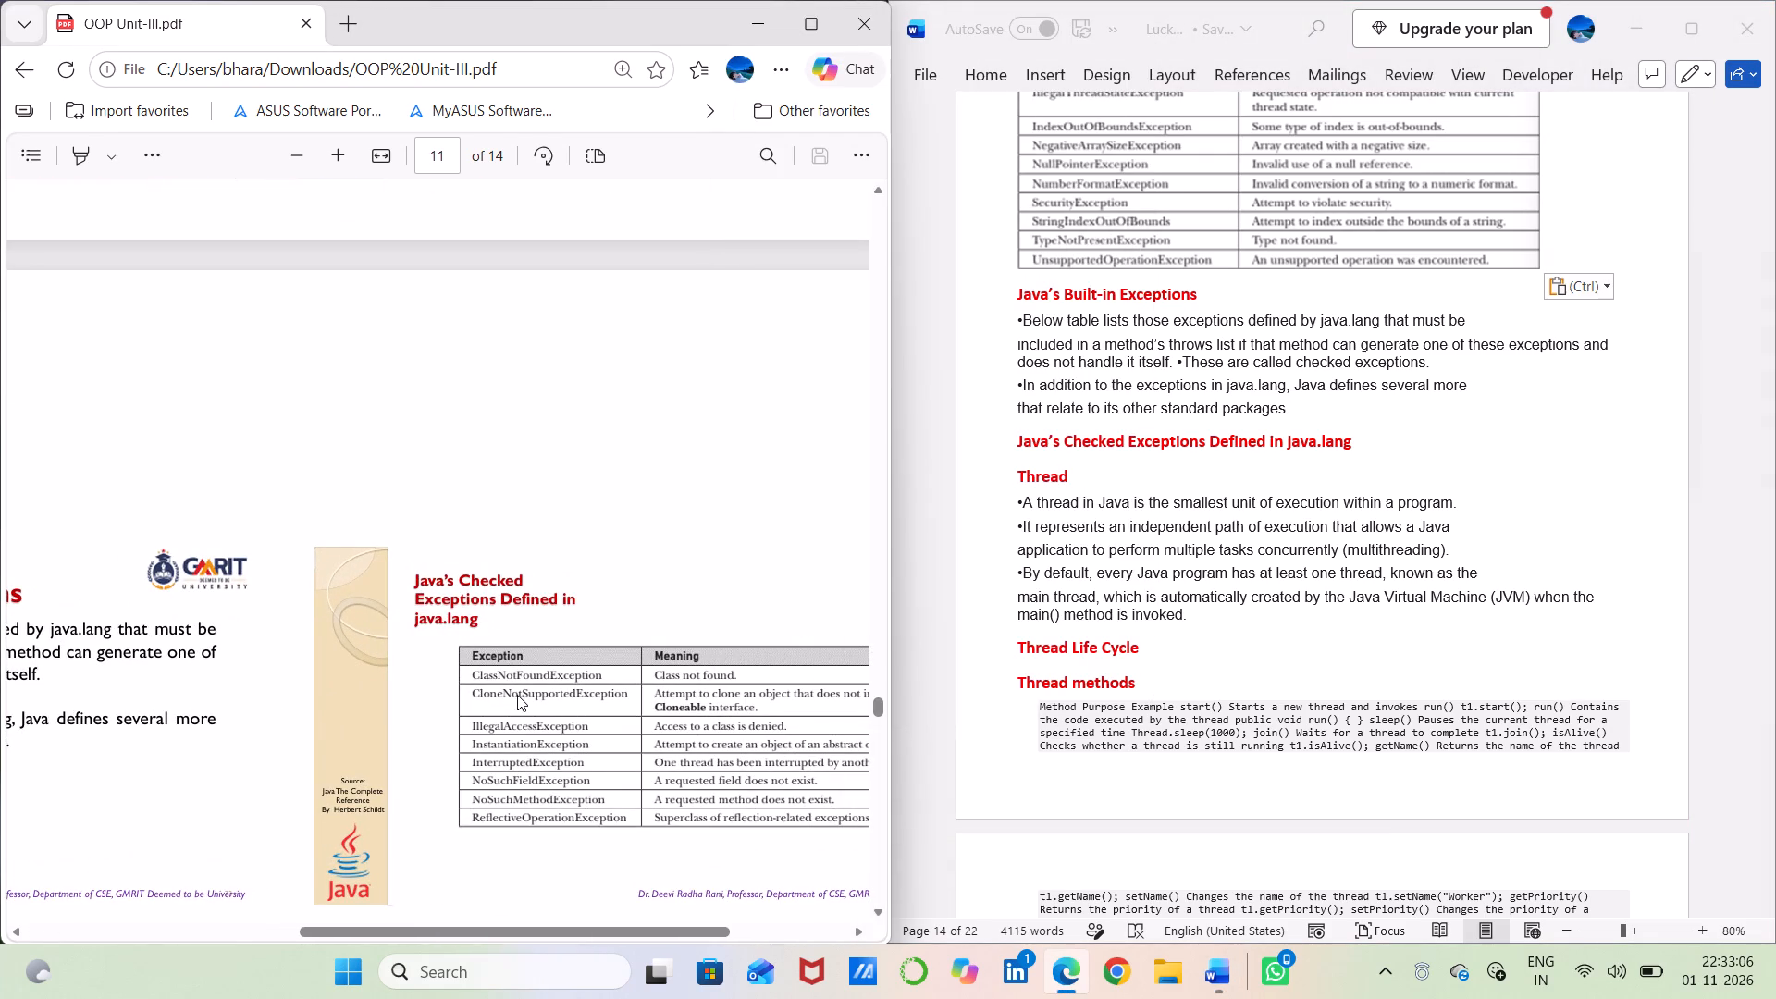
pyautogui.hscroll(-1, 752, 550)
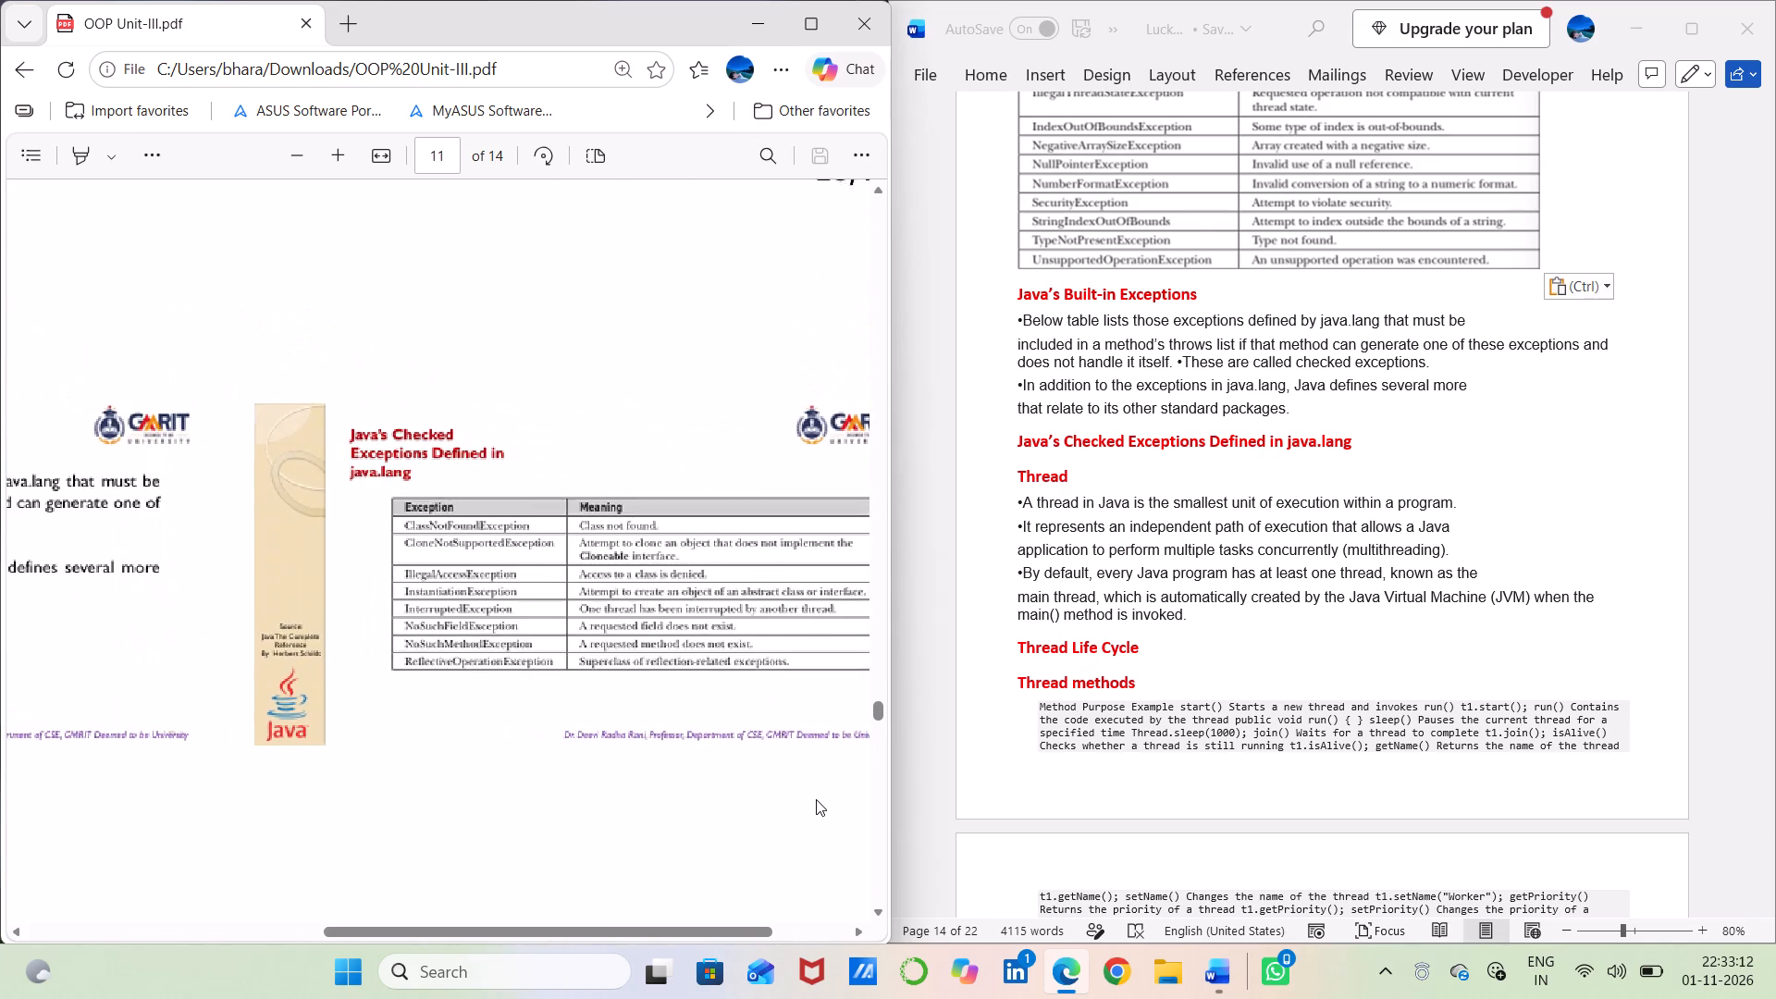
pyautogui.hscroll(-1, 759, 742)
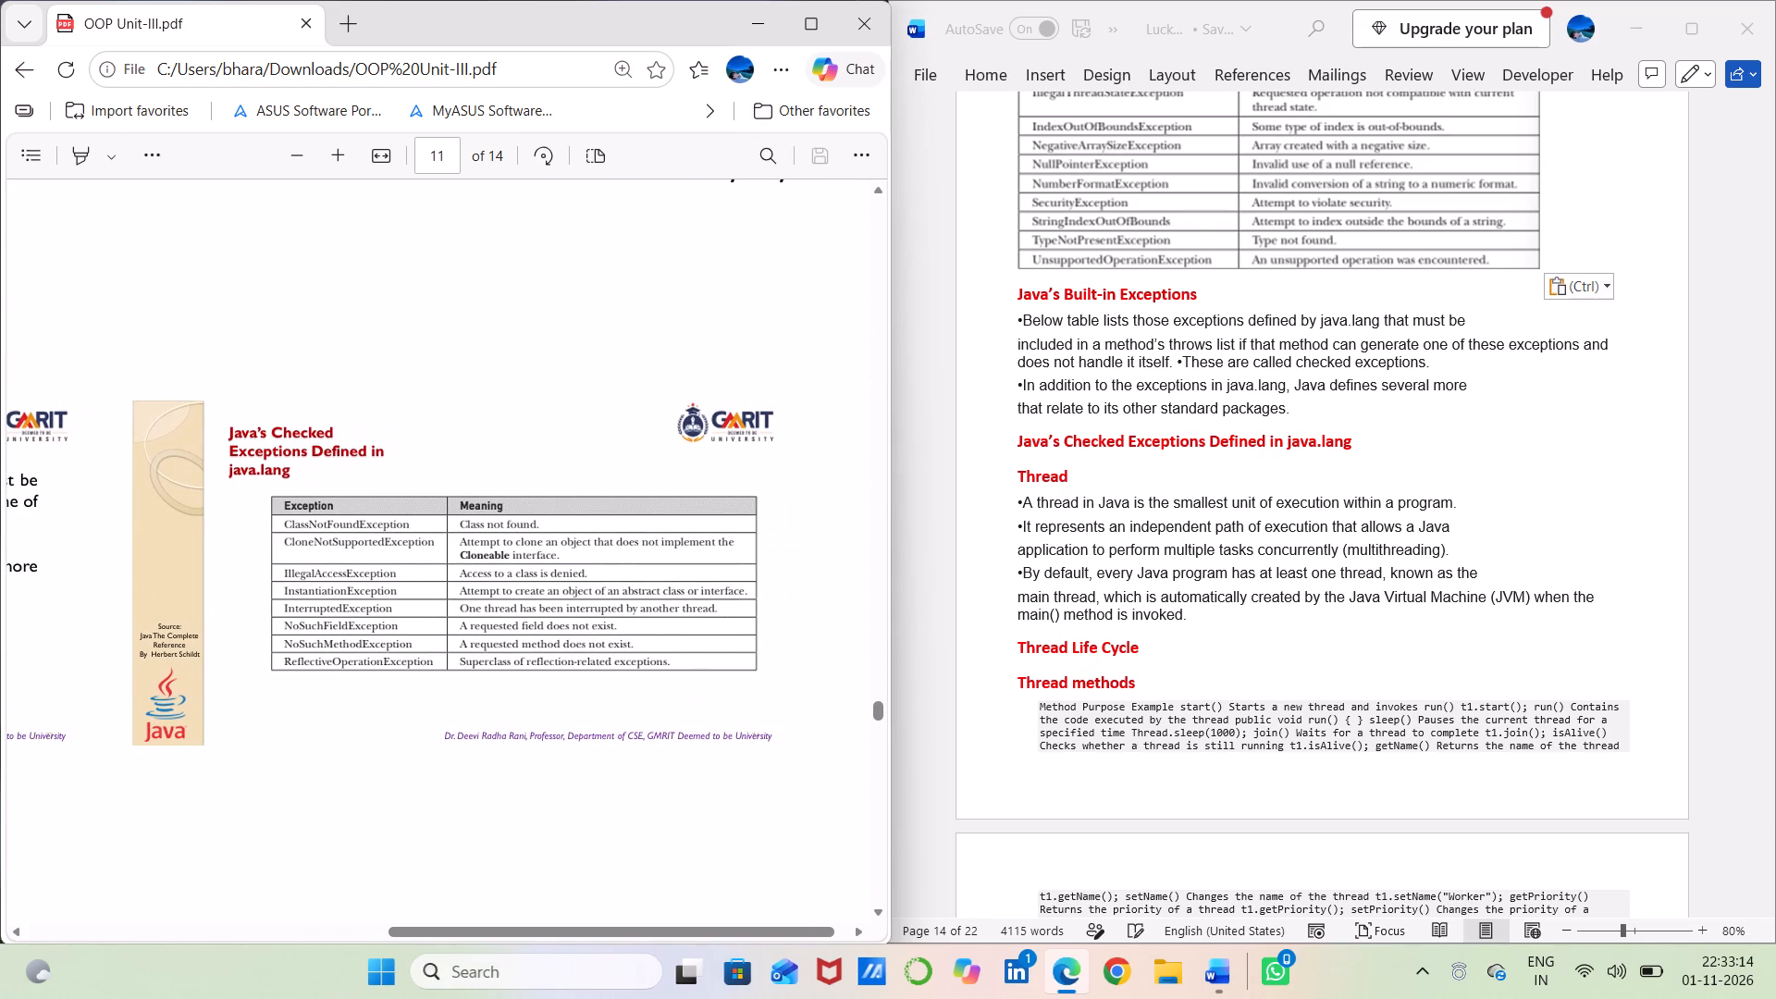
pyautogui.hscroll(-1, 759, 742)
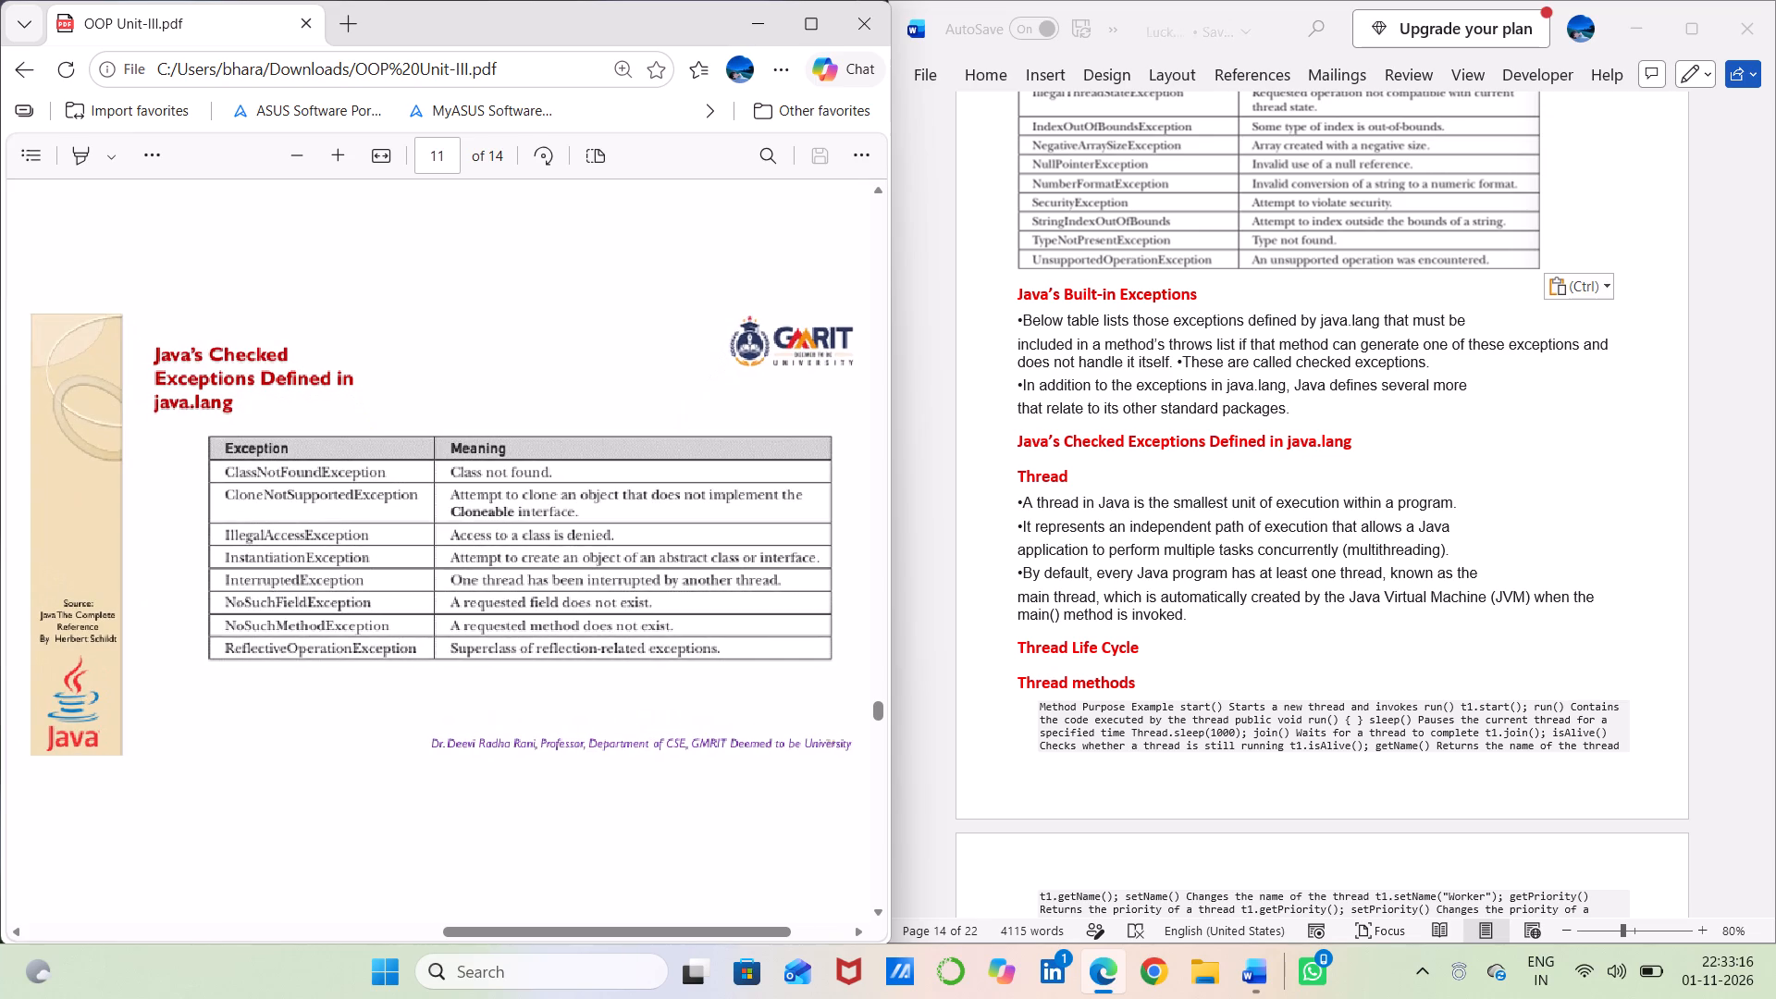
pyautogui.press('Print')
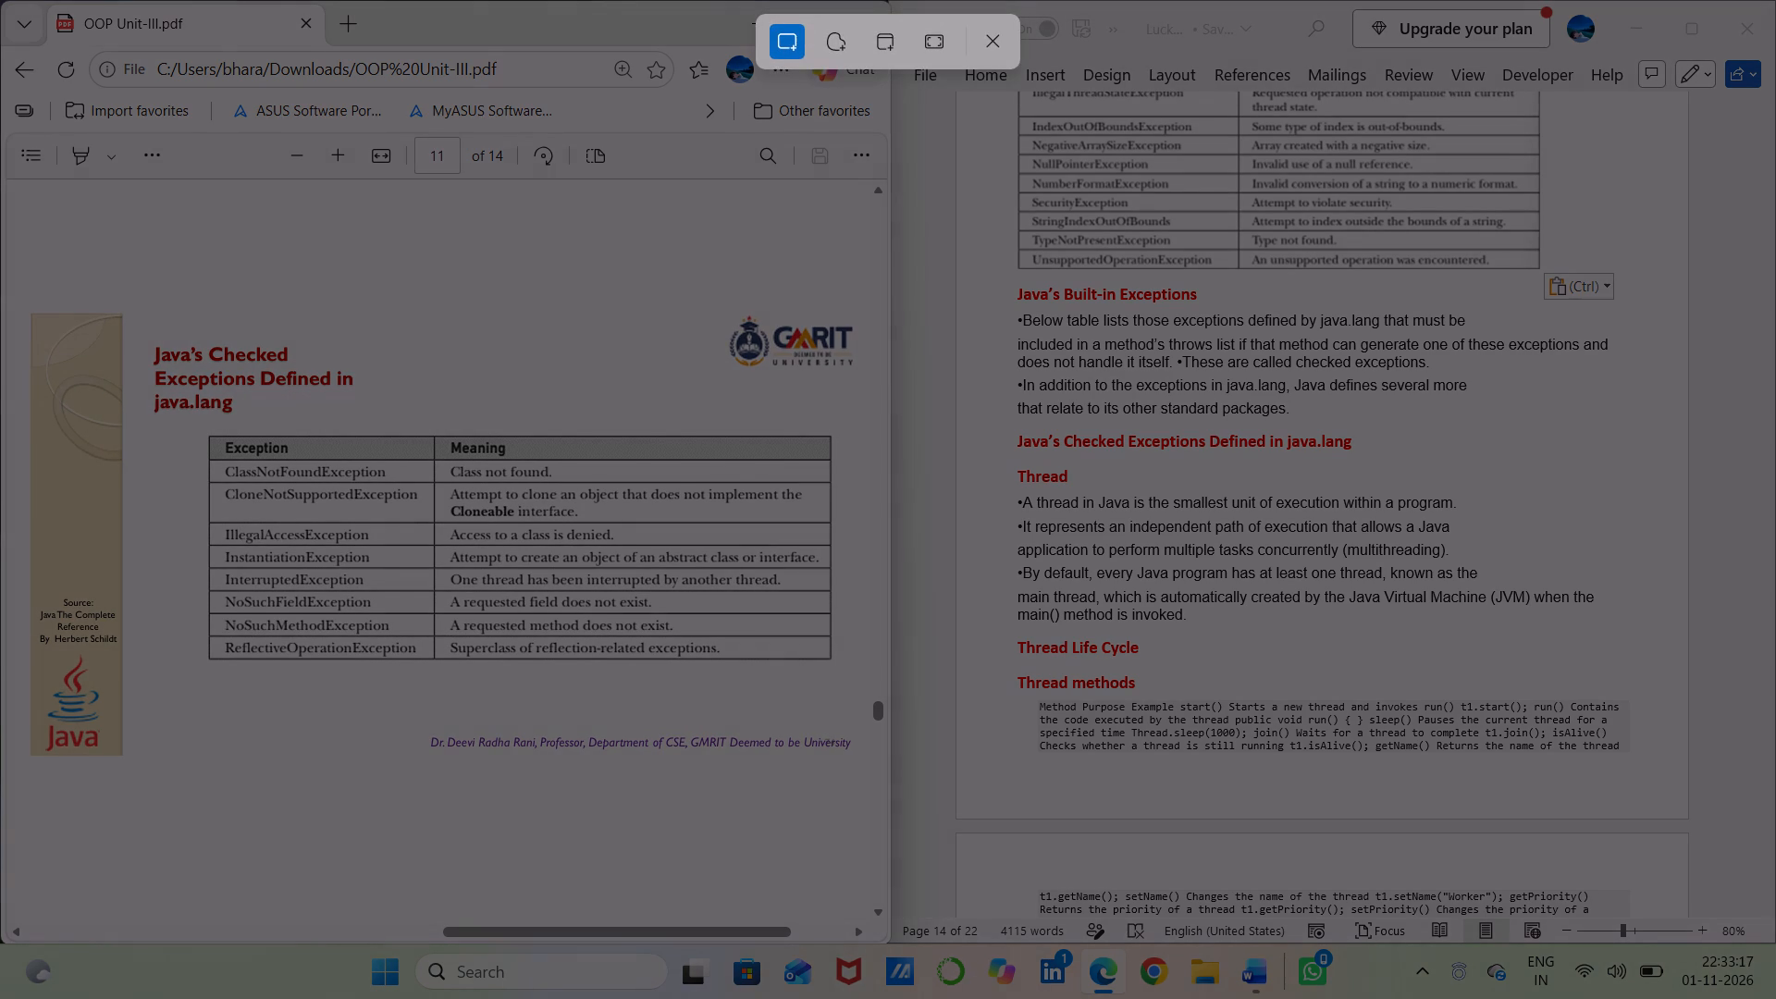
pyautogui.moveTo(208, 435); pyautogui.dragTo(398, 513)
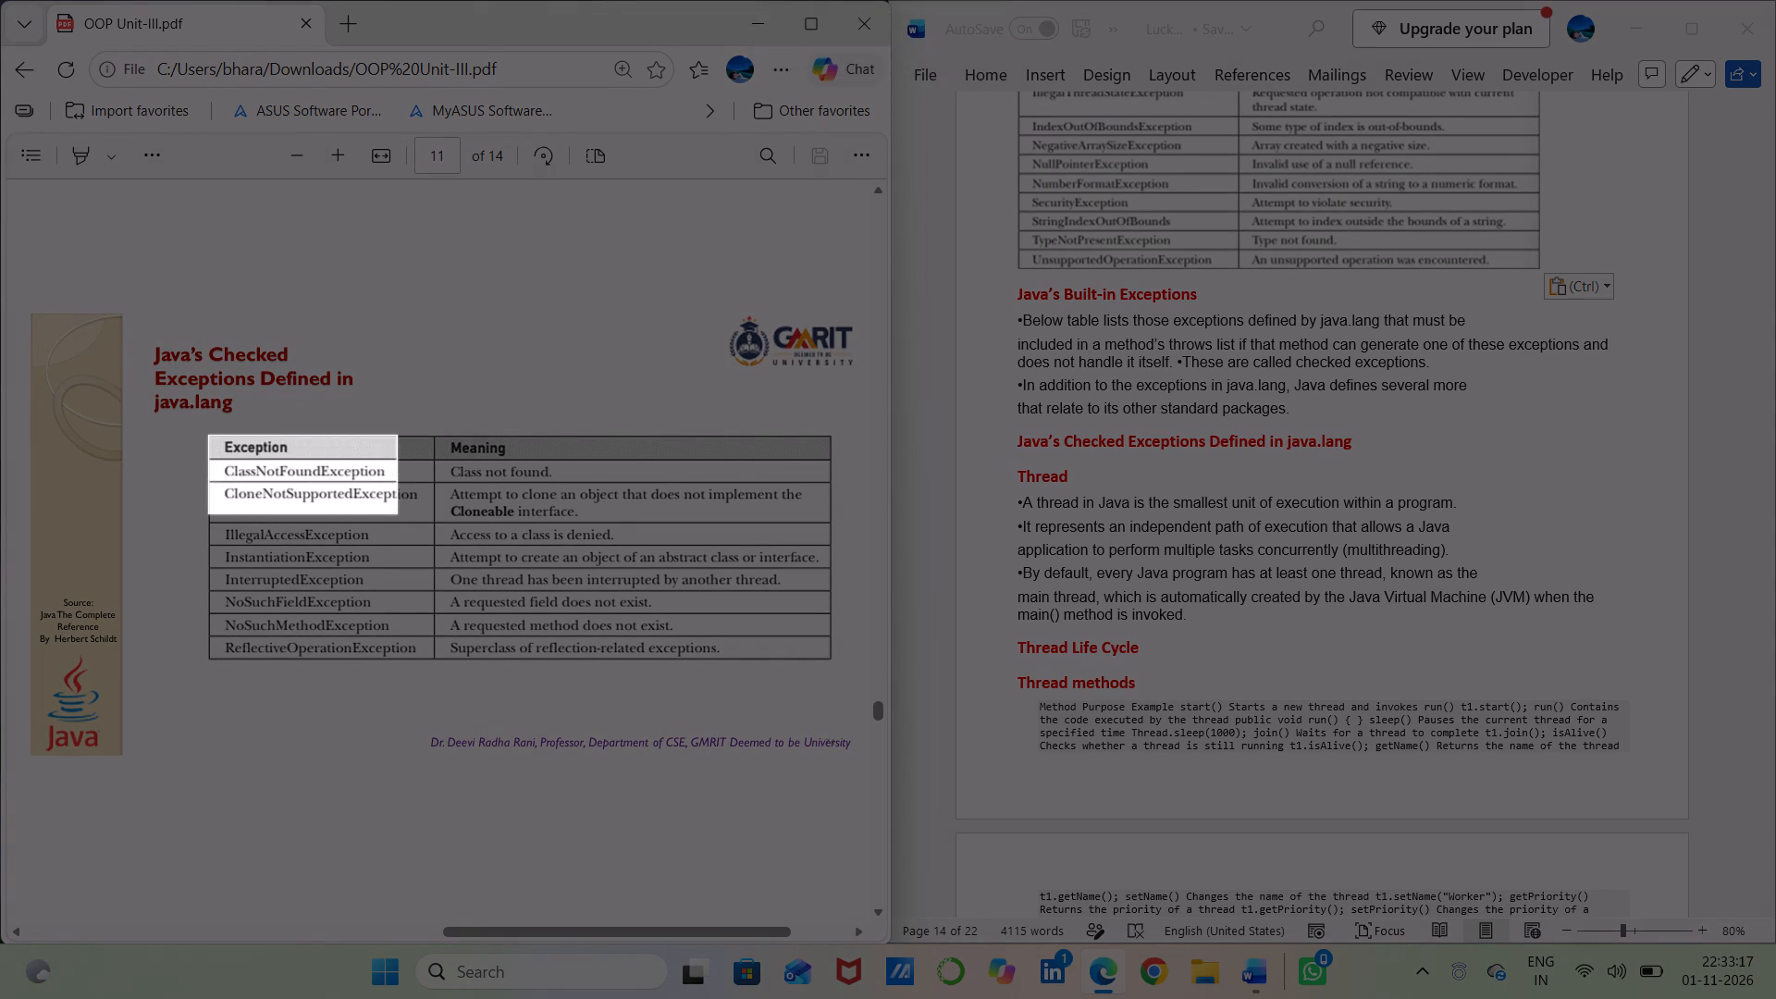
pyautogui.moveTo(398, 513); pyautogui.dragTo(839, 660)
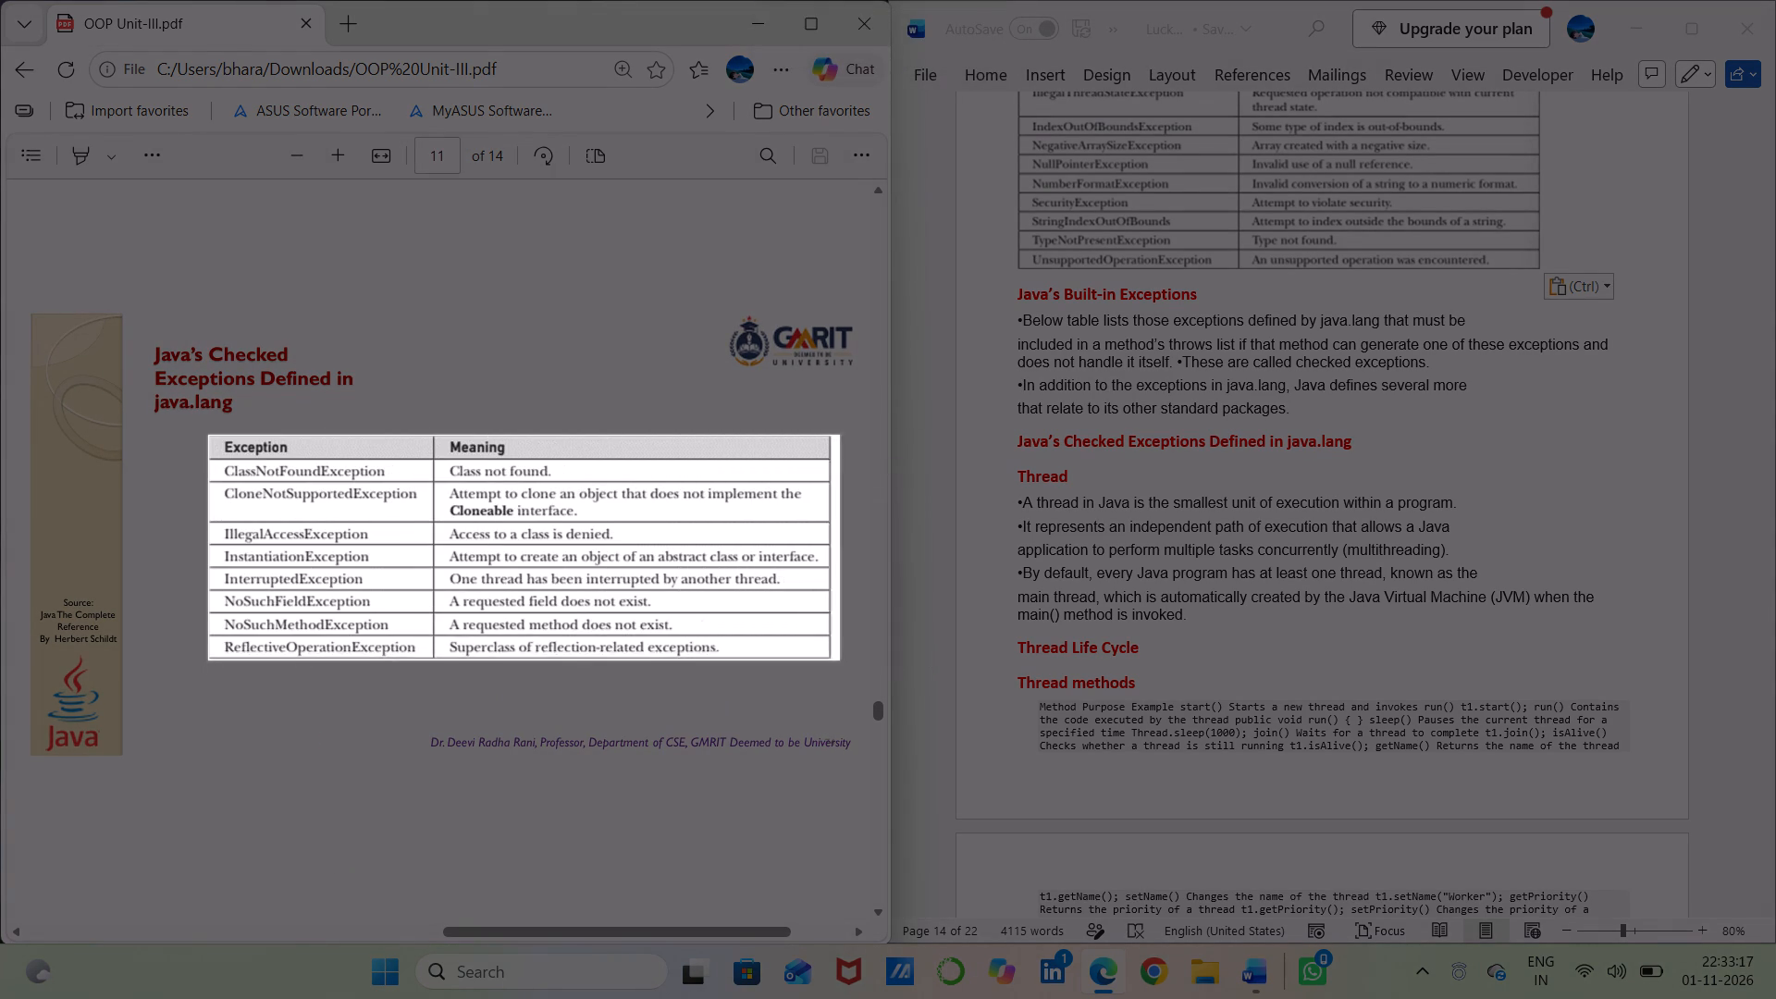
pyautogui.moveTo(839, 660); pyautogui.dragTo(828, 657)
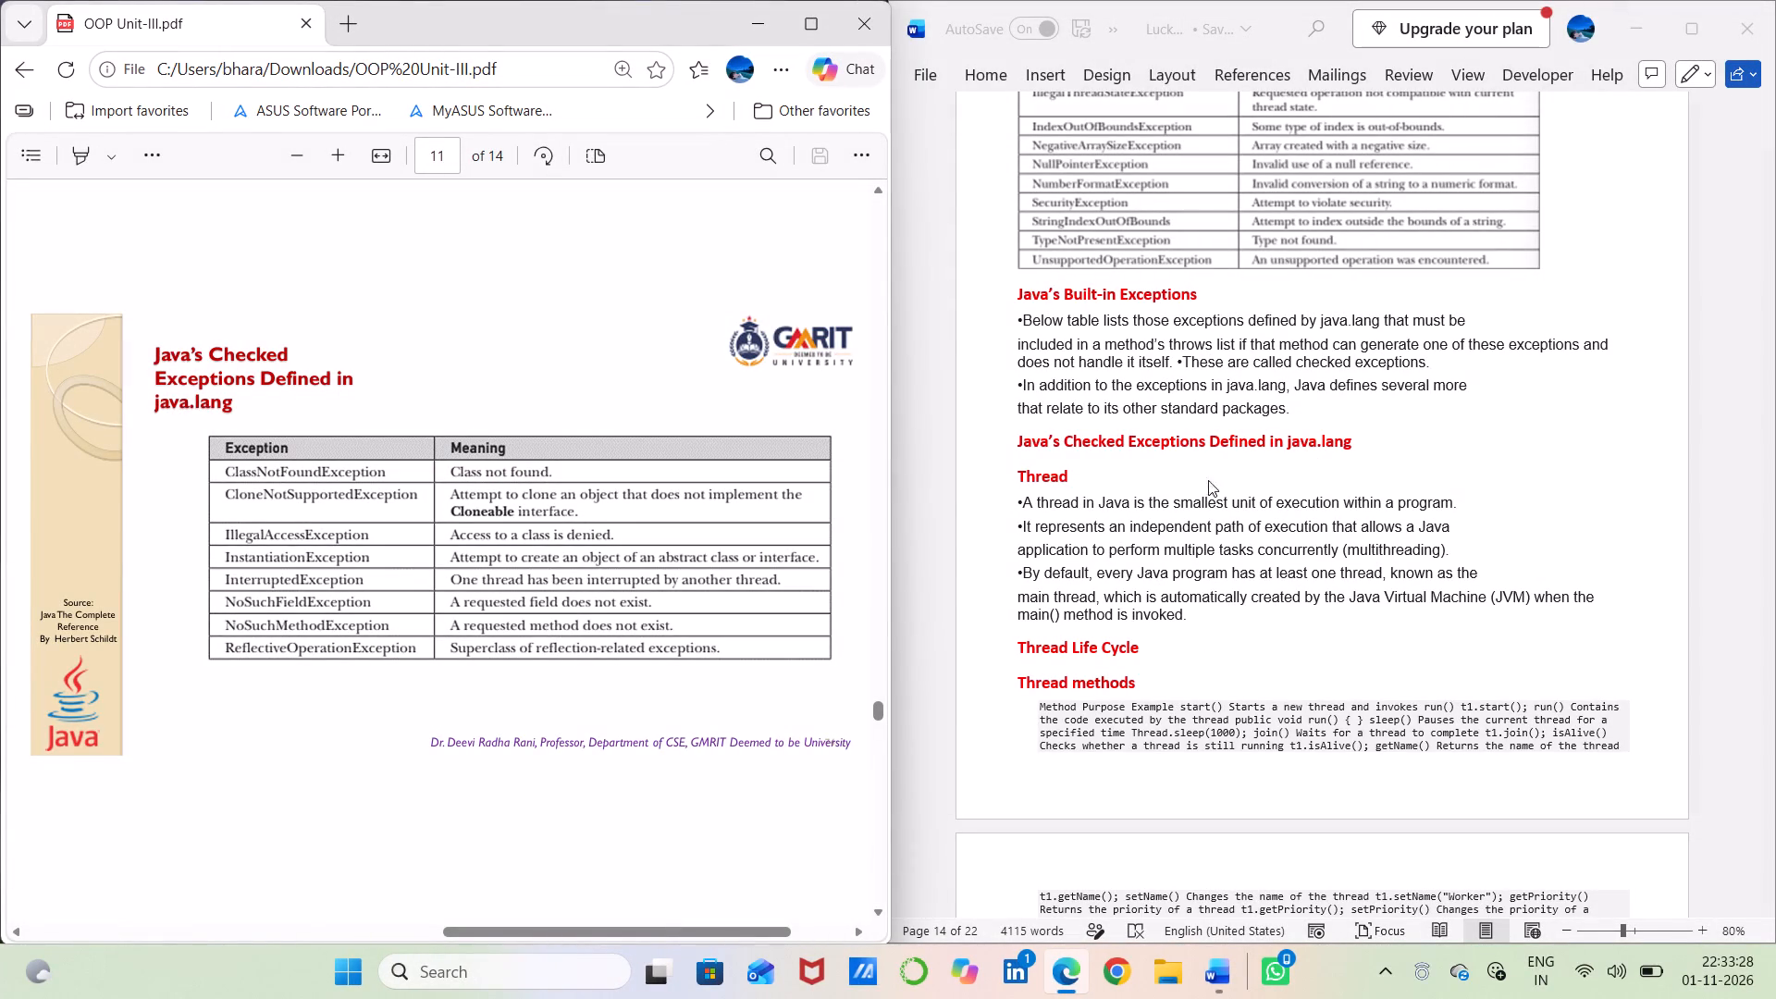
# Insert the captured table in Word on a new line below the heading "Java's Checked Exceptions Defined in java.lang".
pyautogui.click(1390, 444)
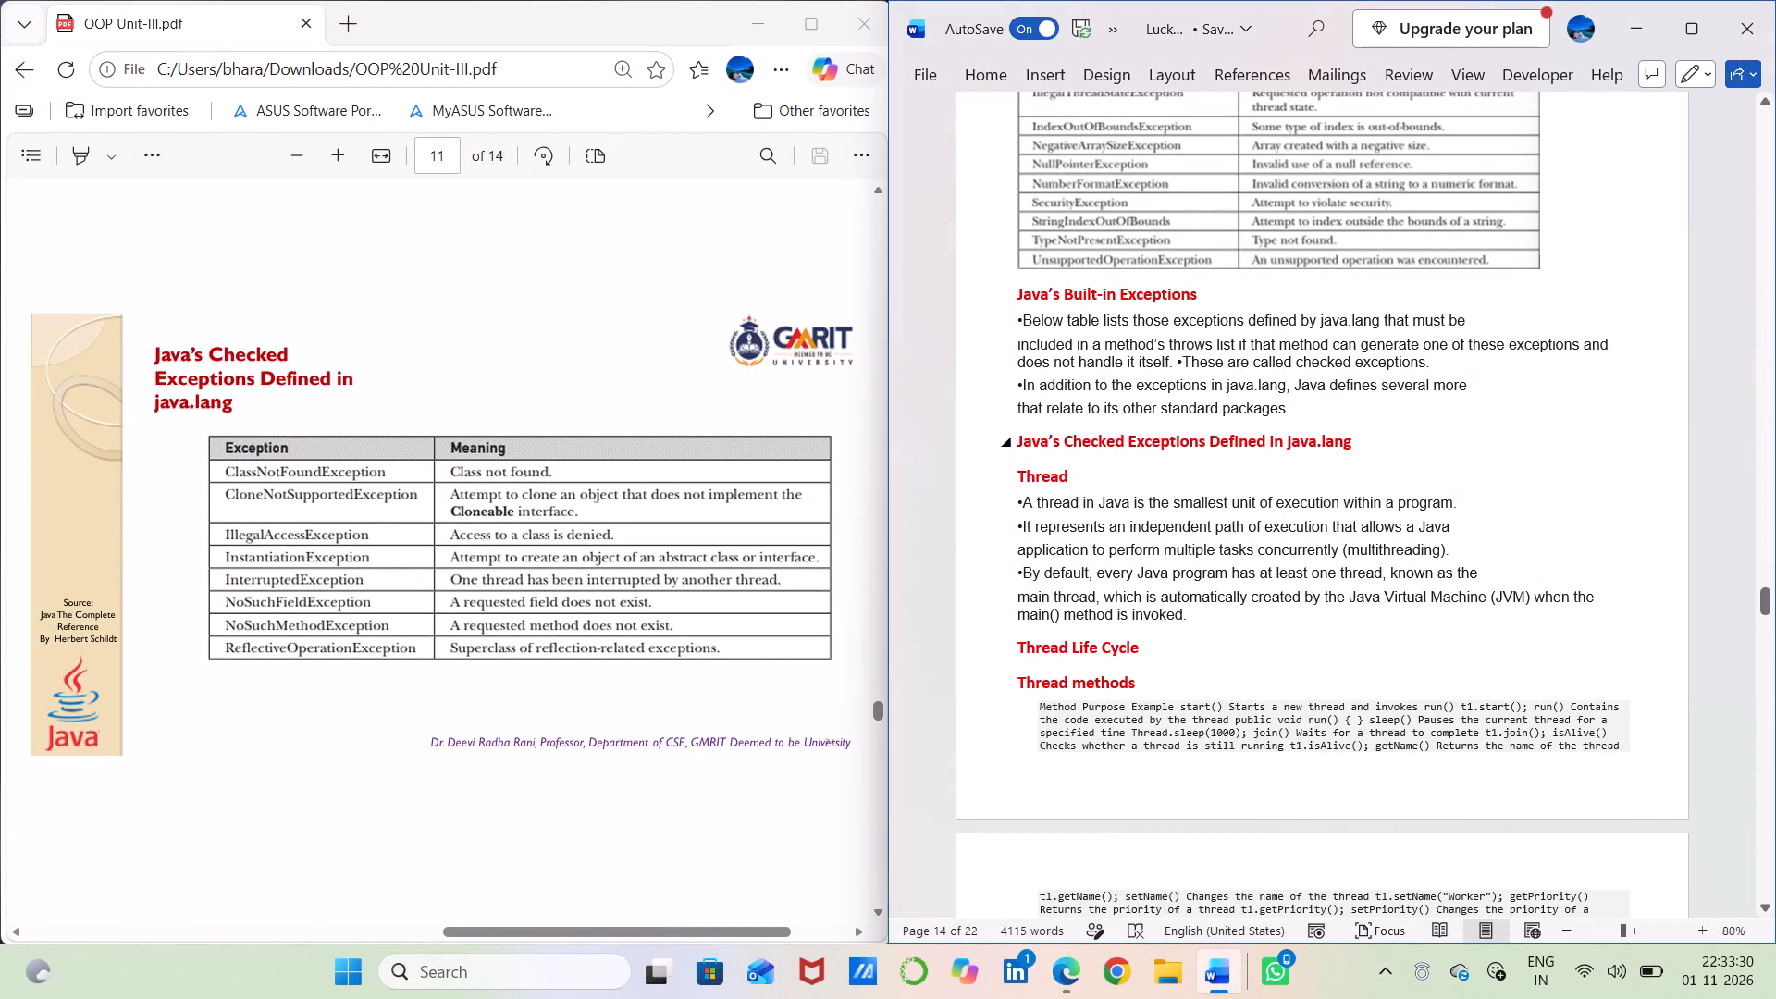
pyautogui.click(1373, 447)
pyautogui.press('Return')
pyautogui.hotkey('ctrl', 'v')
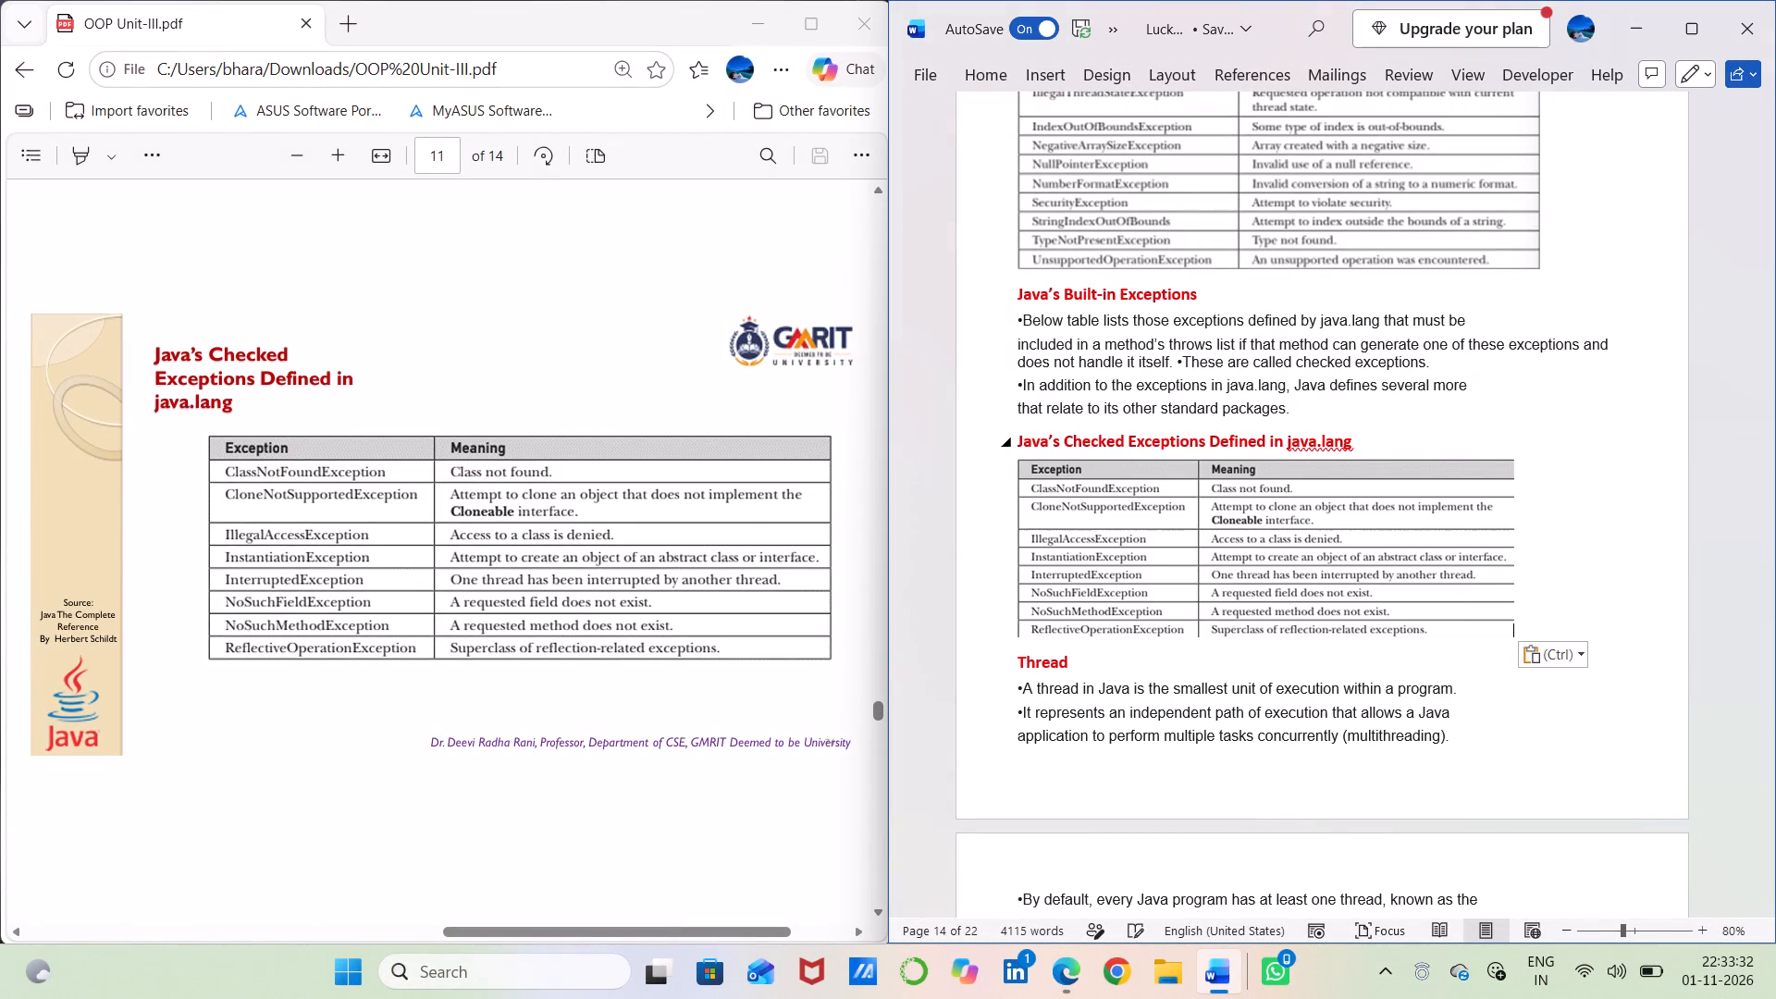
pyautogui.click(1366, 610)
# Find the Thread Life Cycle diagram on PDF page 11 and add an empty line below the heading "Thread Life Cycle" in Word.
pyautogui.click(802, 712)
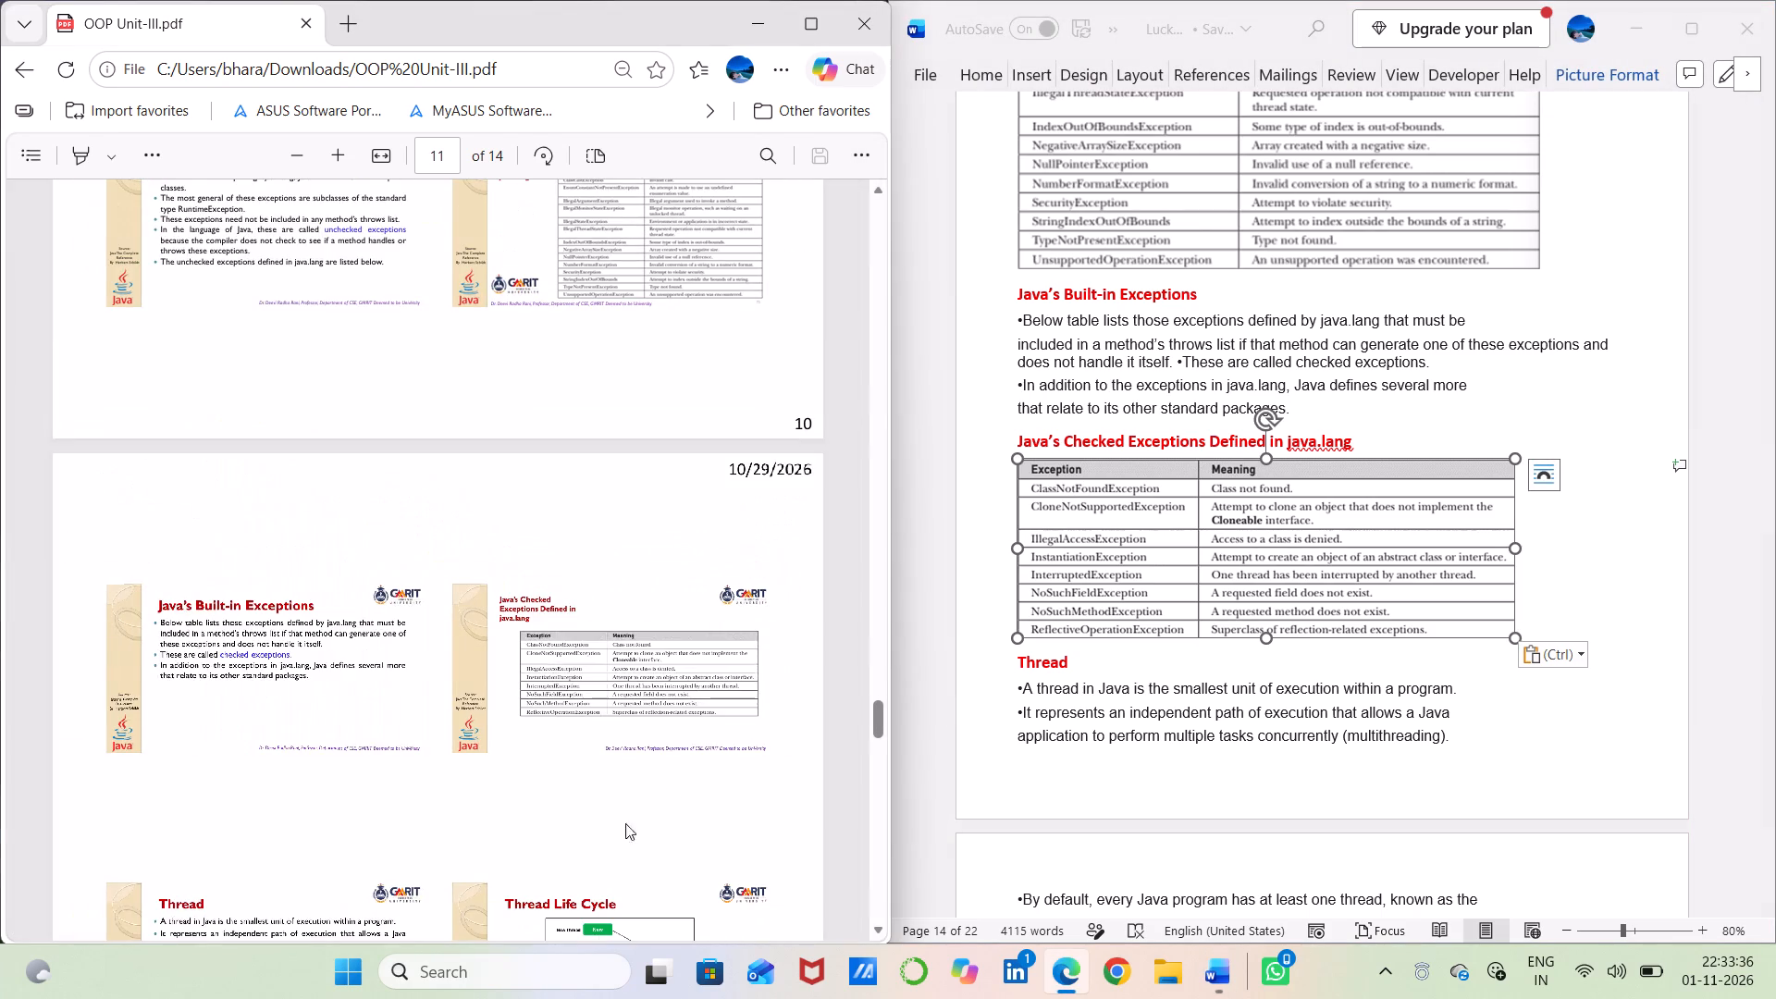
pyautogui.scroll(-4, 546, 858)
pyautogui.scroll(-1, 1066, 766)
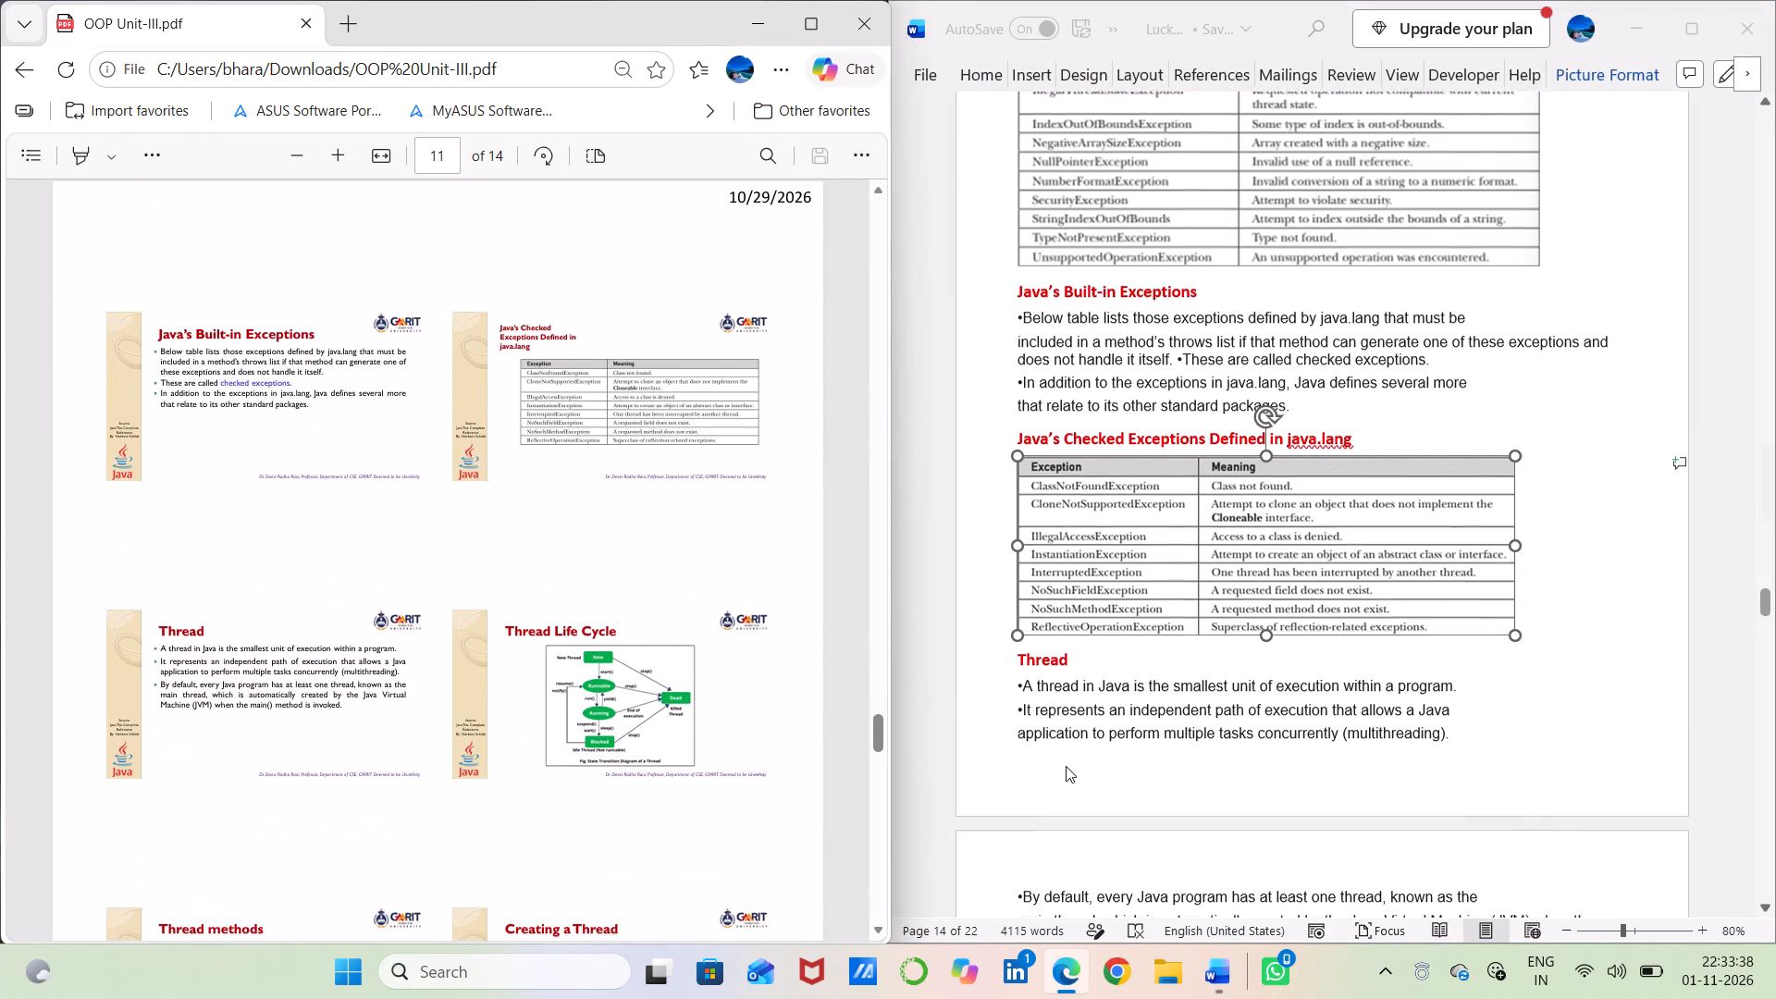
pyautogui.scroll(-1, 1066, 766)
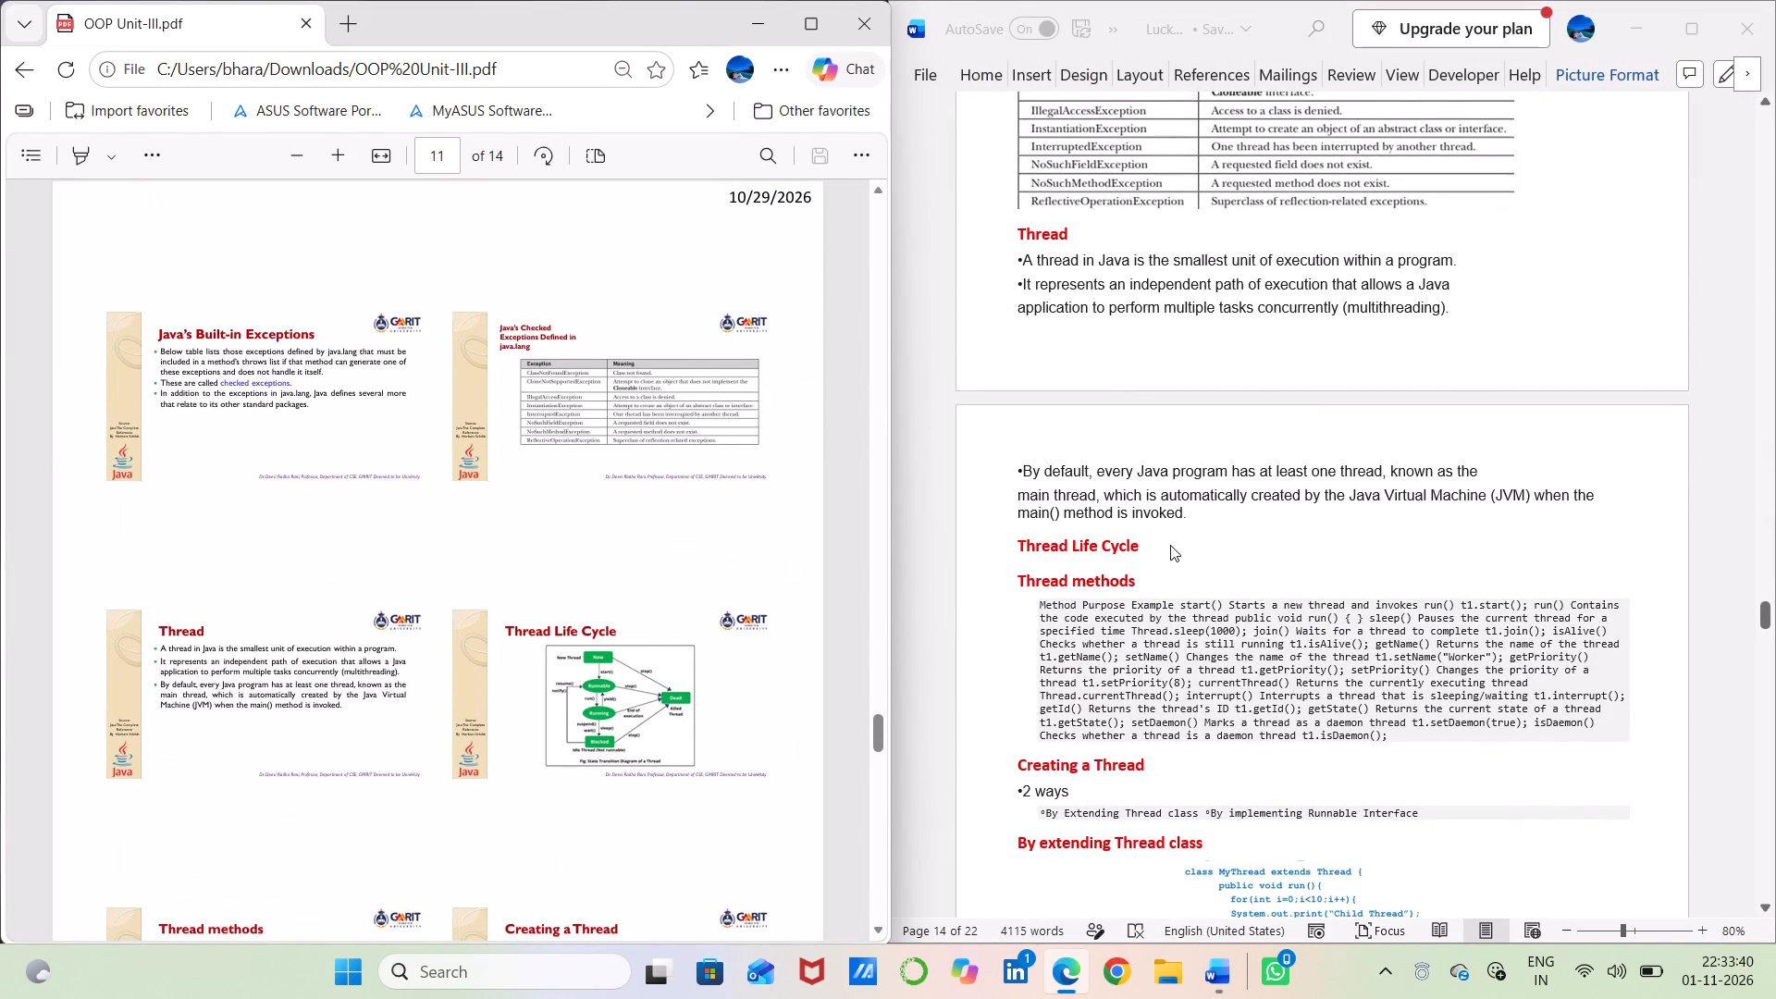
pyautogui.click(1168, 543)
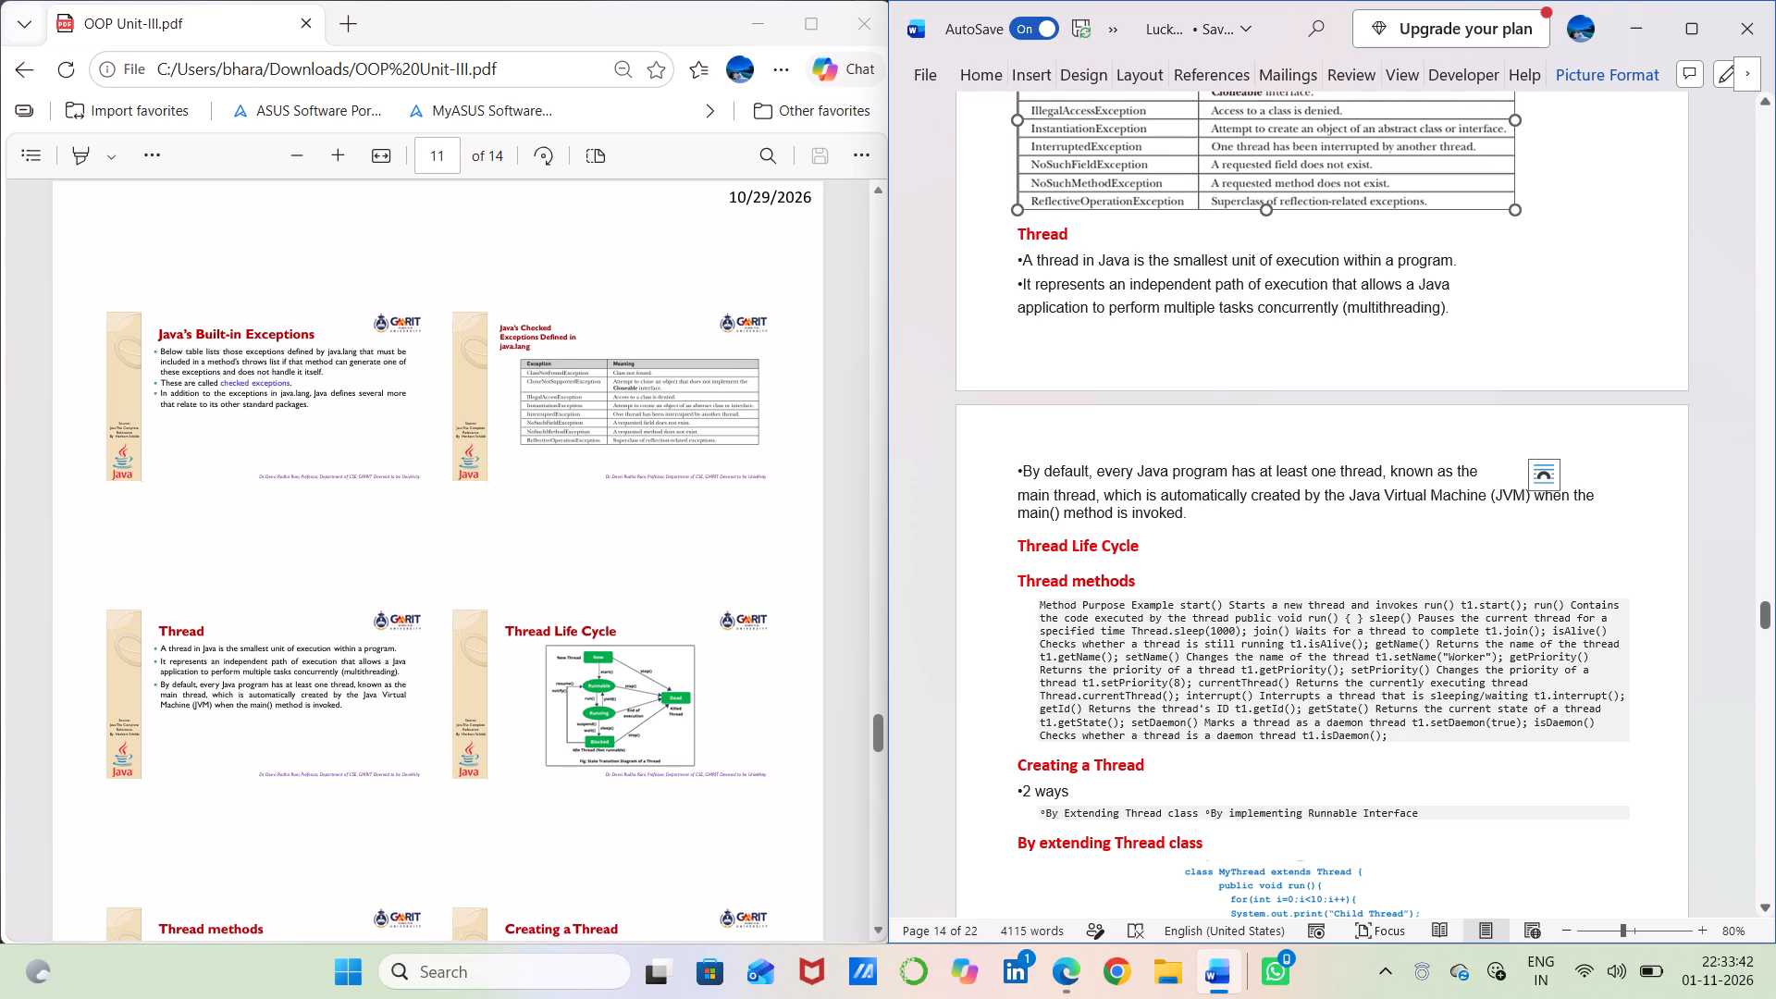
pyautogui.click(1168, 543)
pyautogui.press('Return')
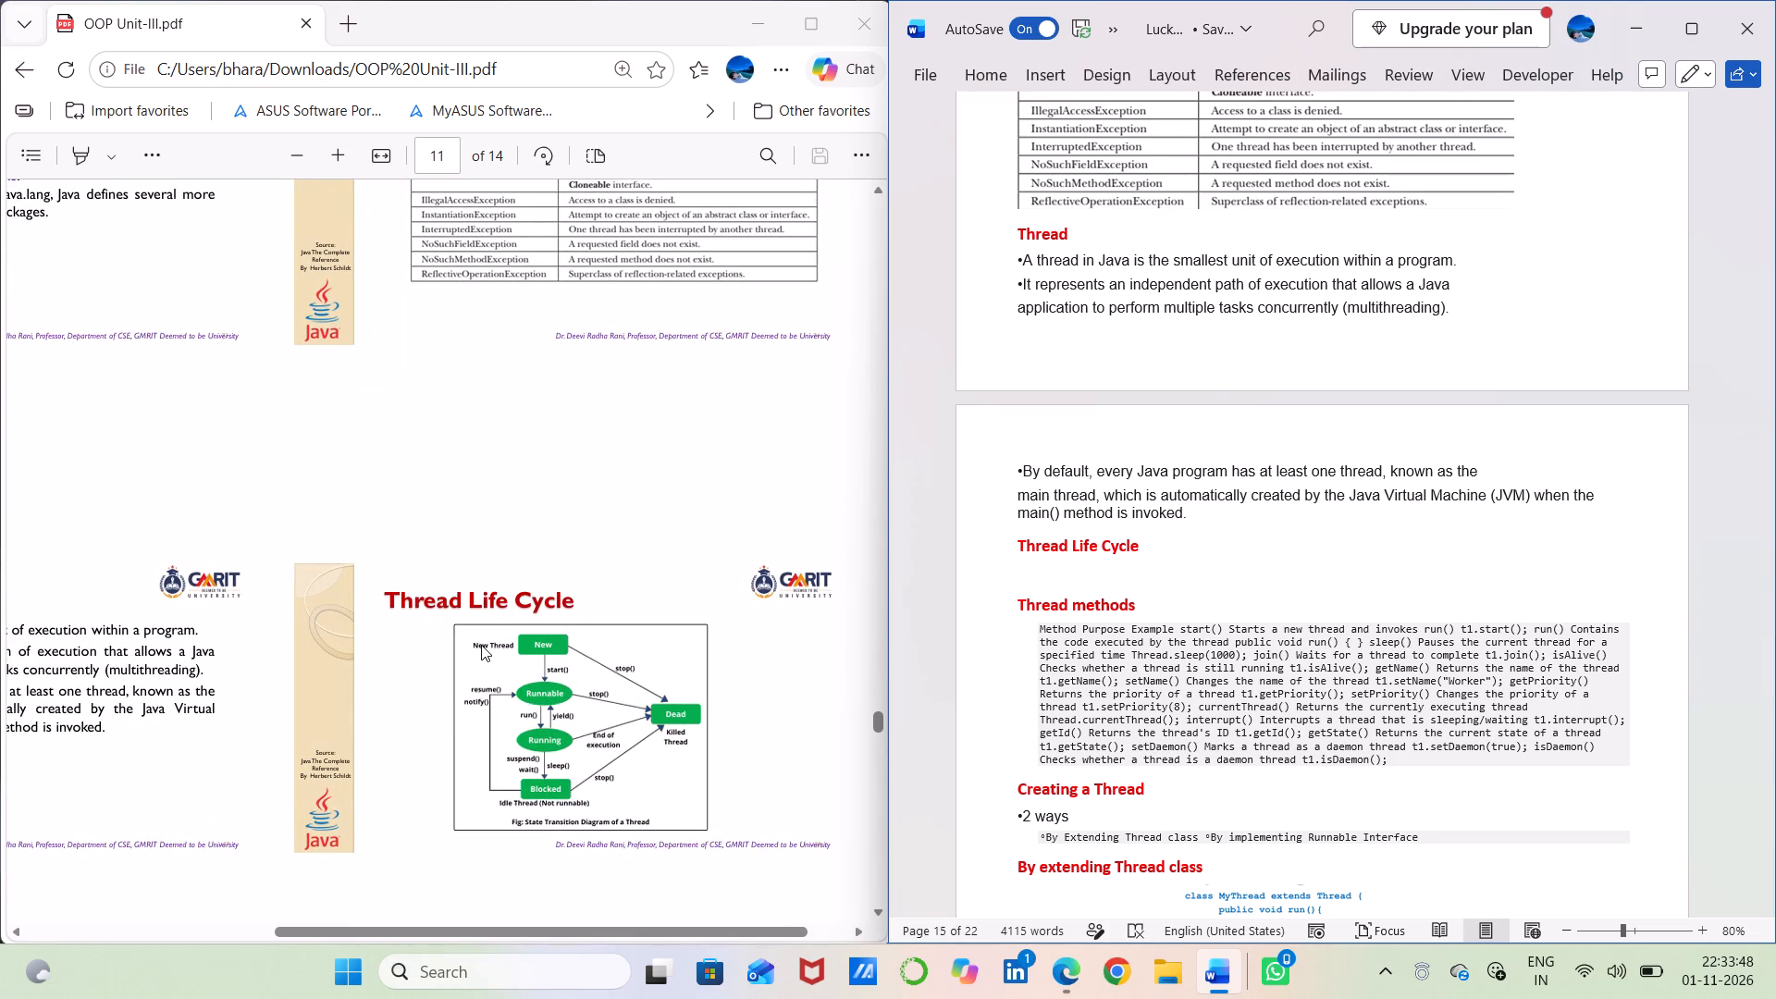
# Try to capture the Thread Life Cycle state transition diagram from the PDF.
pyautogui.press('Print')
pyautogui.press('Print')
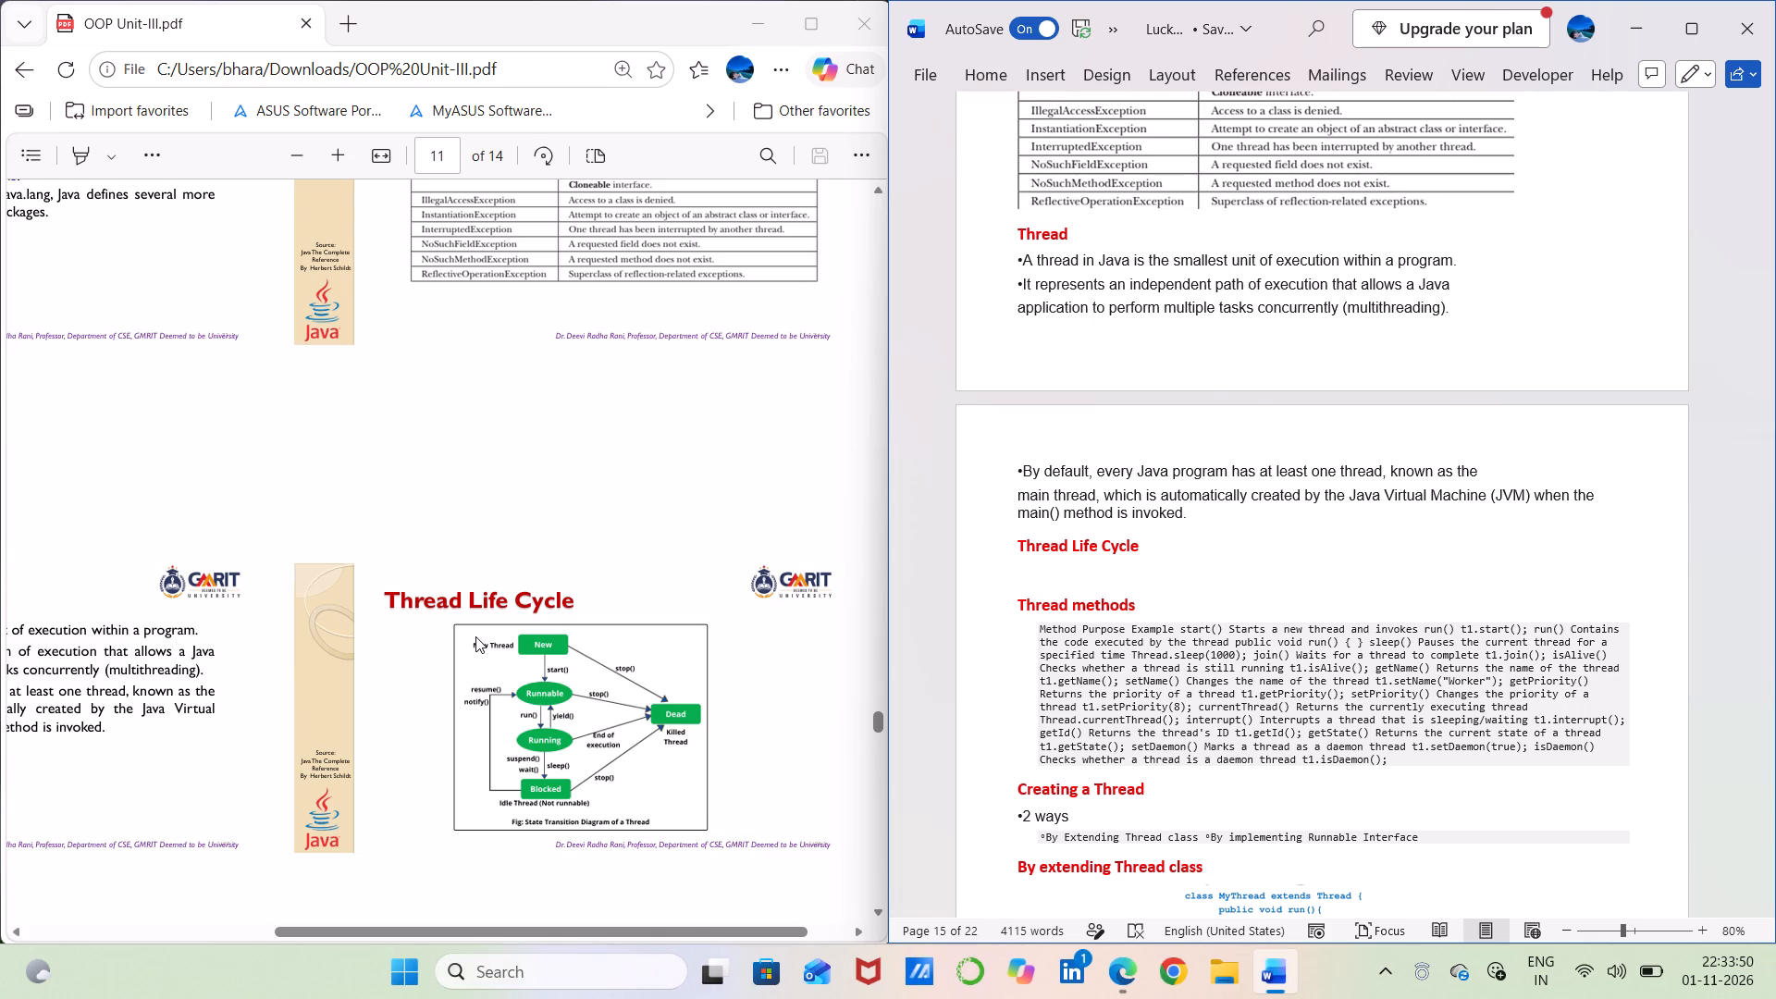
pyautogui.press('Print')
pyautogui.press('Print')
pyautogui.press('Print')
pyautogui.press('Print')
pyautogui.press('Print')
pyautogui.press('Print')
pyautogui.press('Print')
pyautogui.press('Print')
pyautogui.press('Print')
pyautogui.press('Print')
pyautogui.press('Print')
# Save the Word document.
pyautogui.hotkey('ctrl', 's')
pyautogui.hotkey('ctrl', 's')
pyautogui.hotkey('ctrl', 's')
pyautogui.hotkey('ctrl', 's')
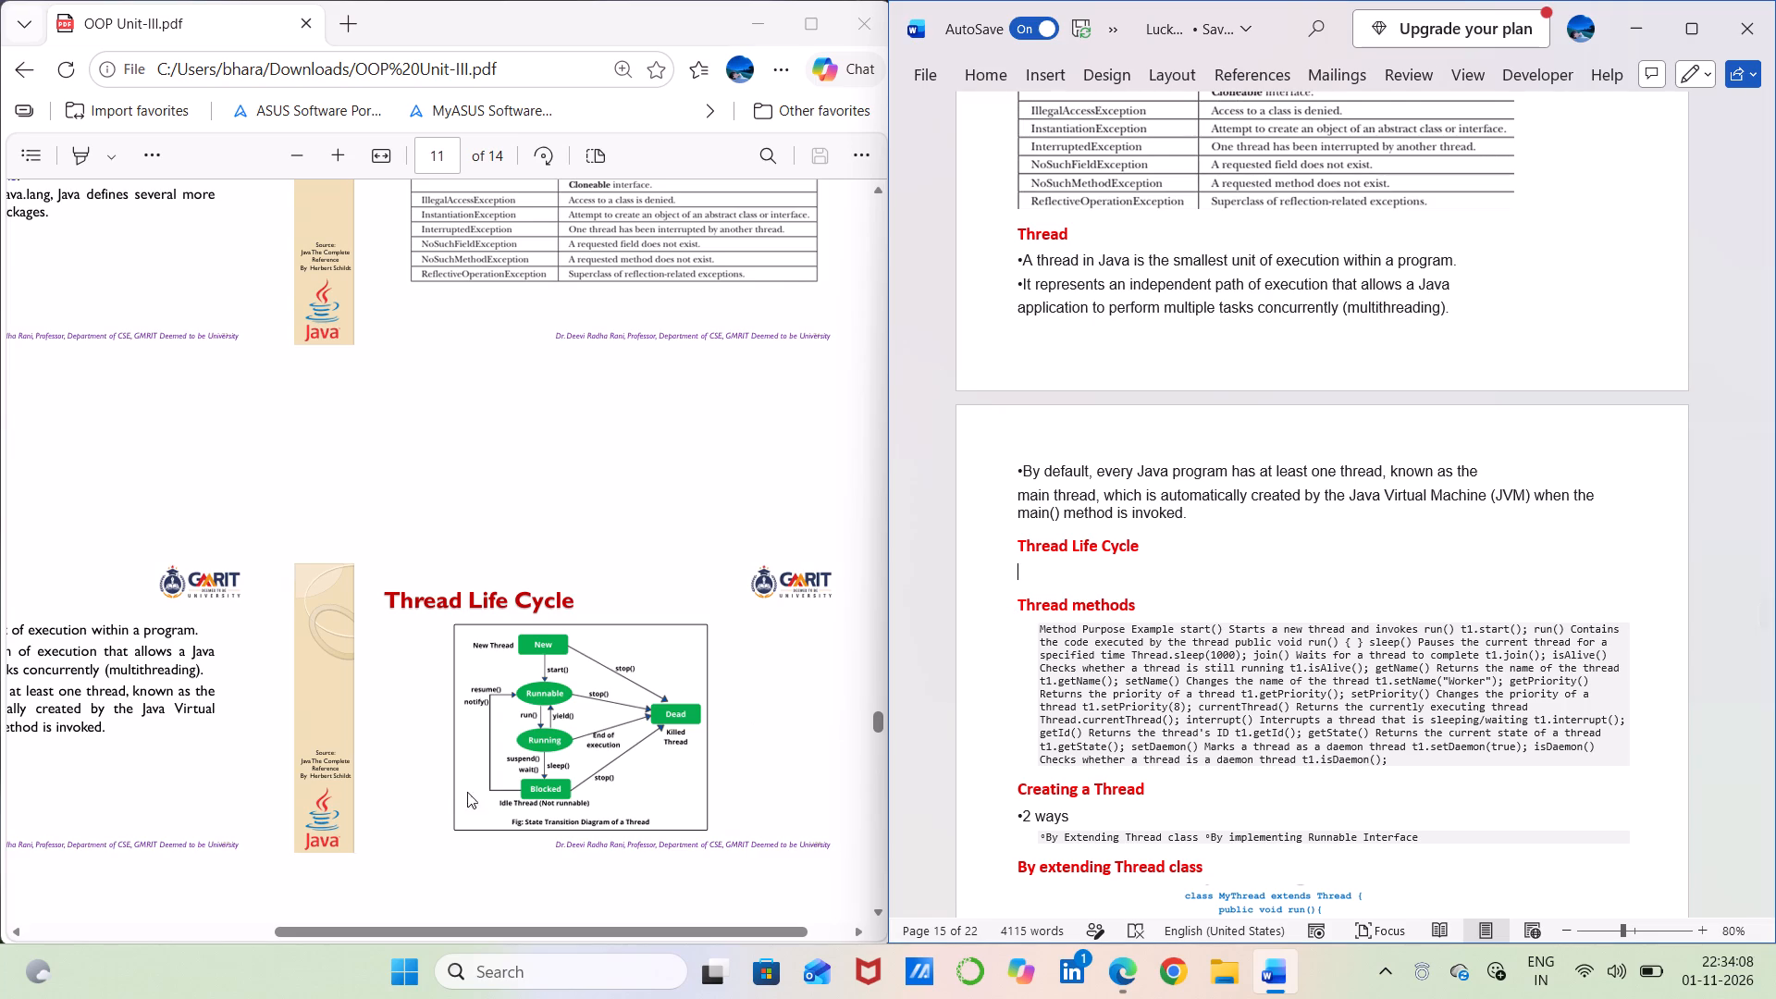
# Check the Thread methods table on PDF page 11 and cut the run-together method text below "Thread methods" in Word.
pyautogui.scroll(-5, 439, 793)
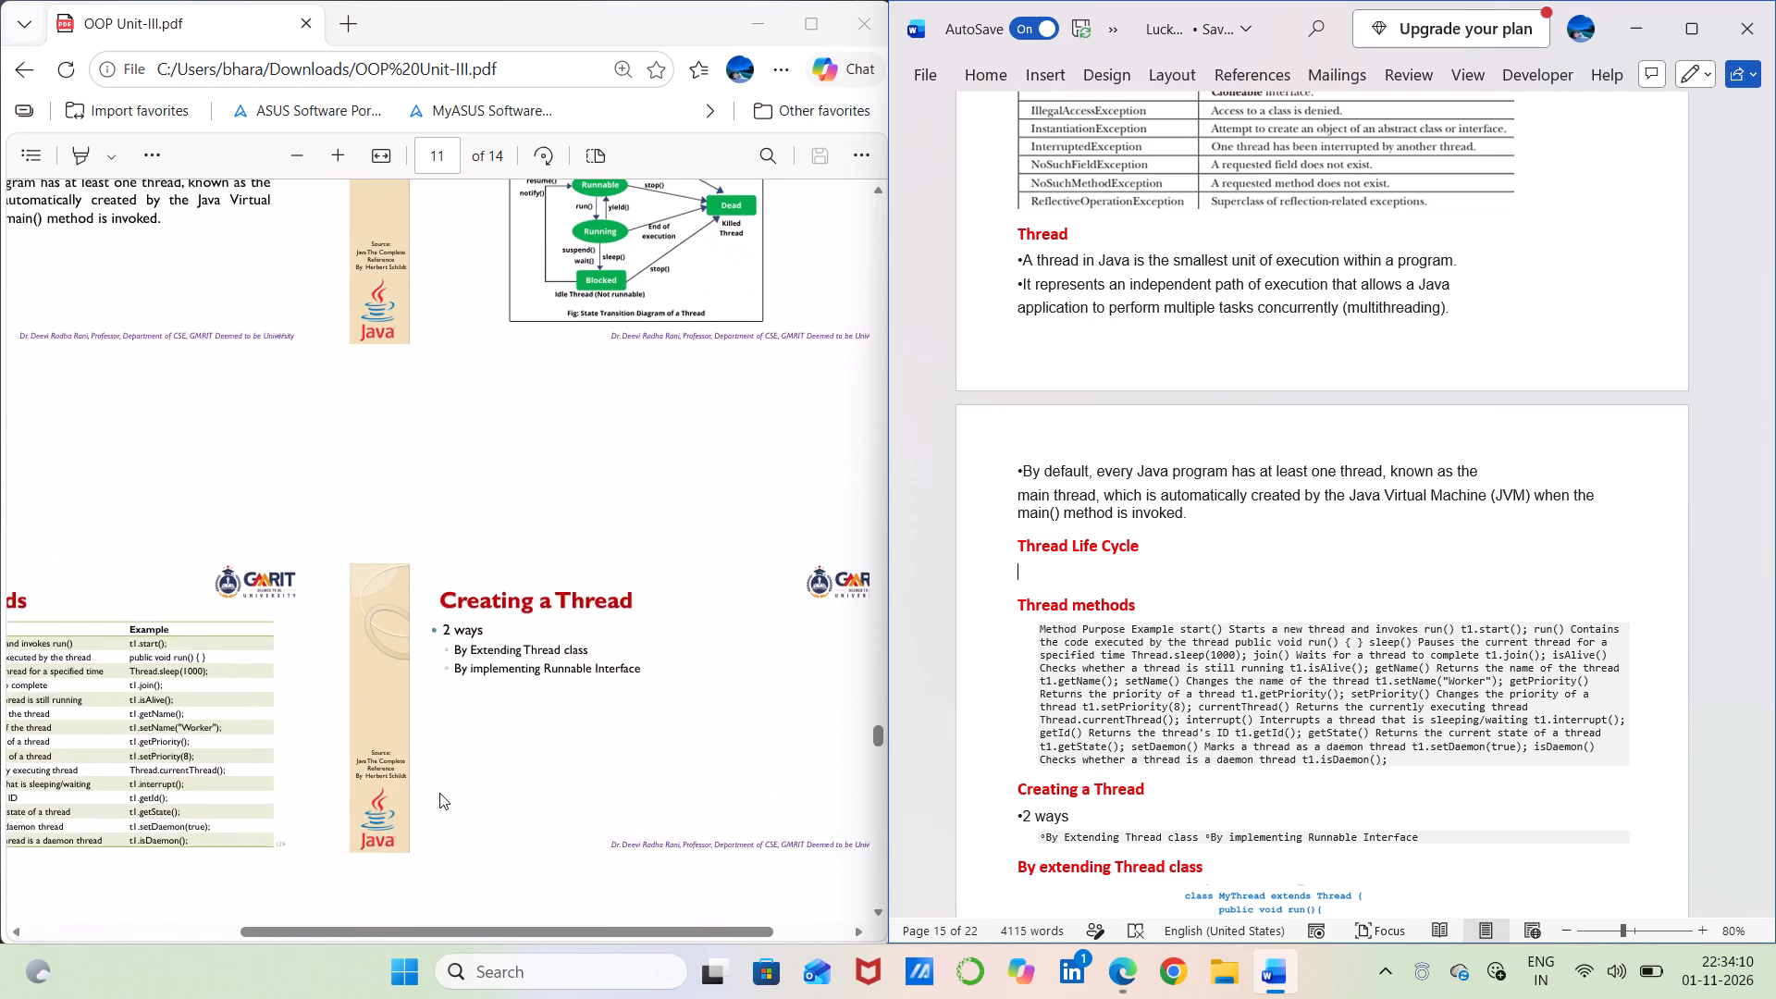
pyautogui.scroll(-1, 439, 793)
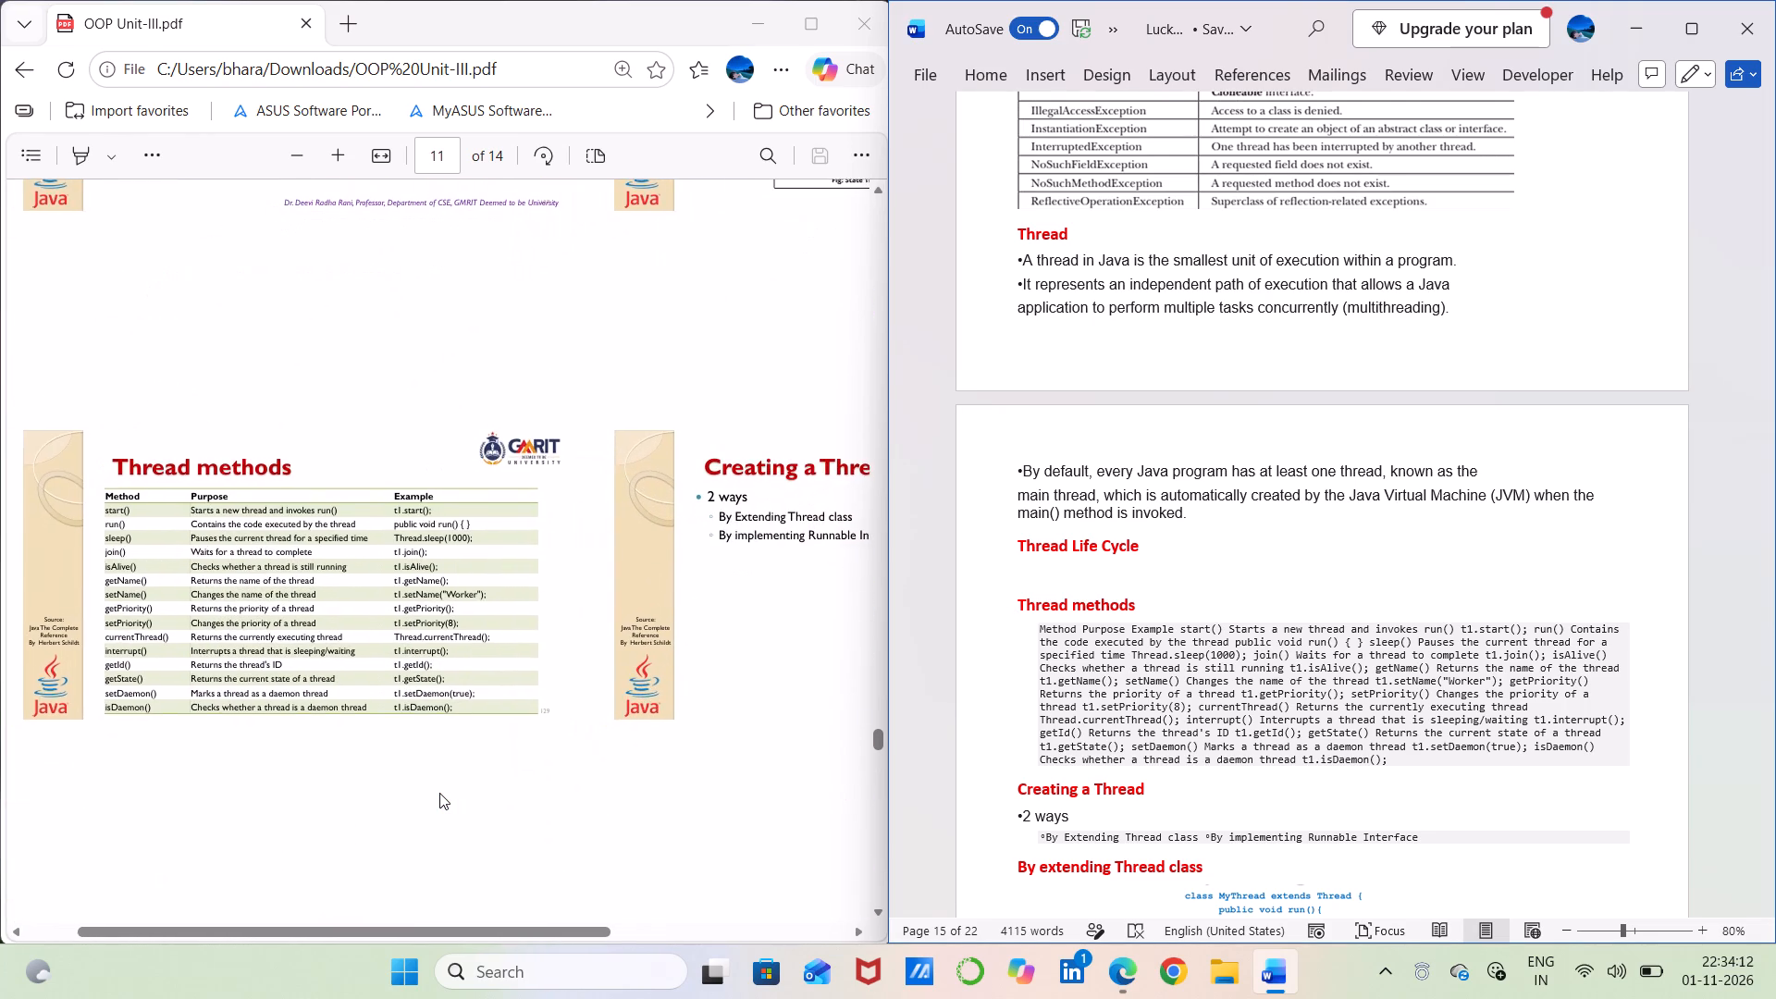
pyautogui.scroll(-1, 439, 793)
pyautogui.moveTo(1034, 629); pyautogui.dragTo(1546, 762)
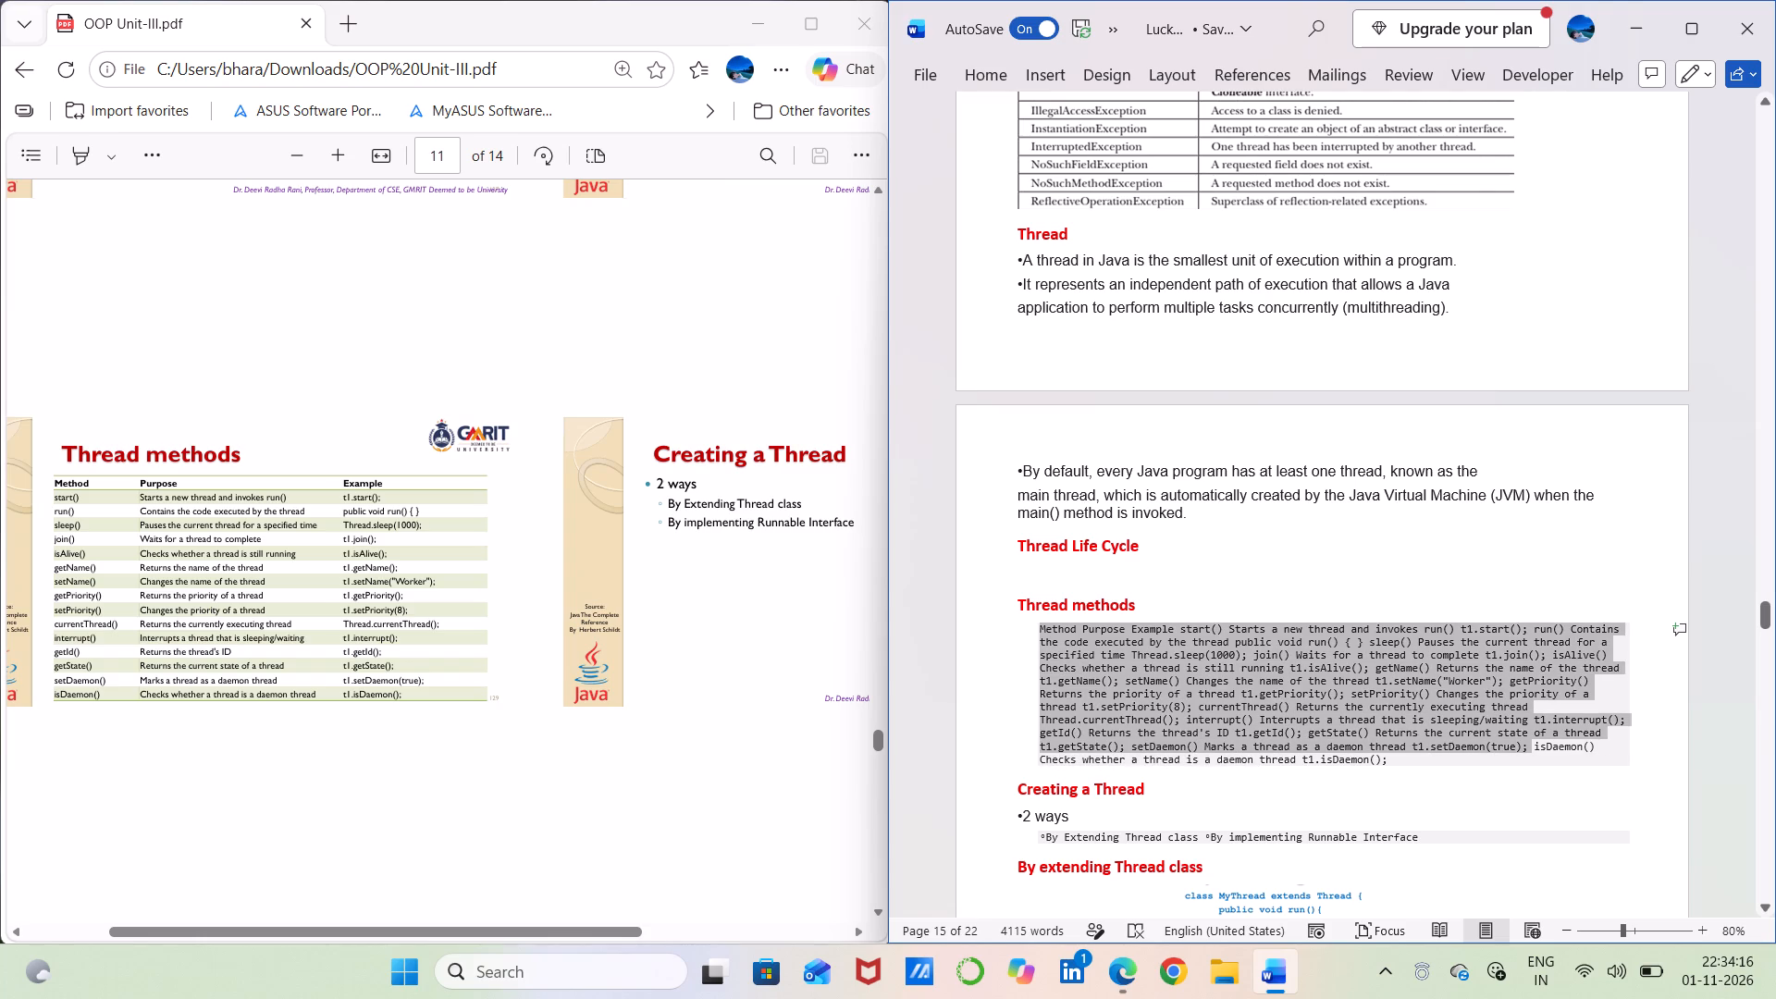
pyautogui.moveTo(1546, 762); pyautogui.dragTo(1546, 758)
pyautogui.hotkey('ctrl', 'x')
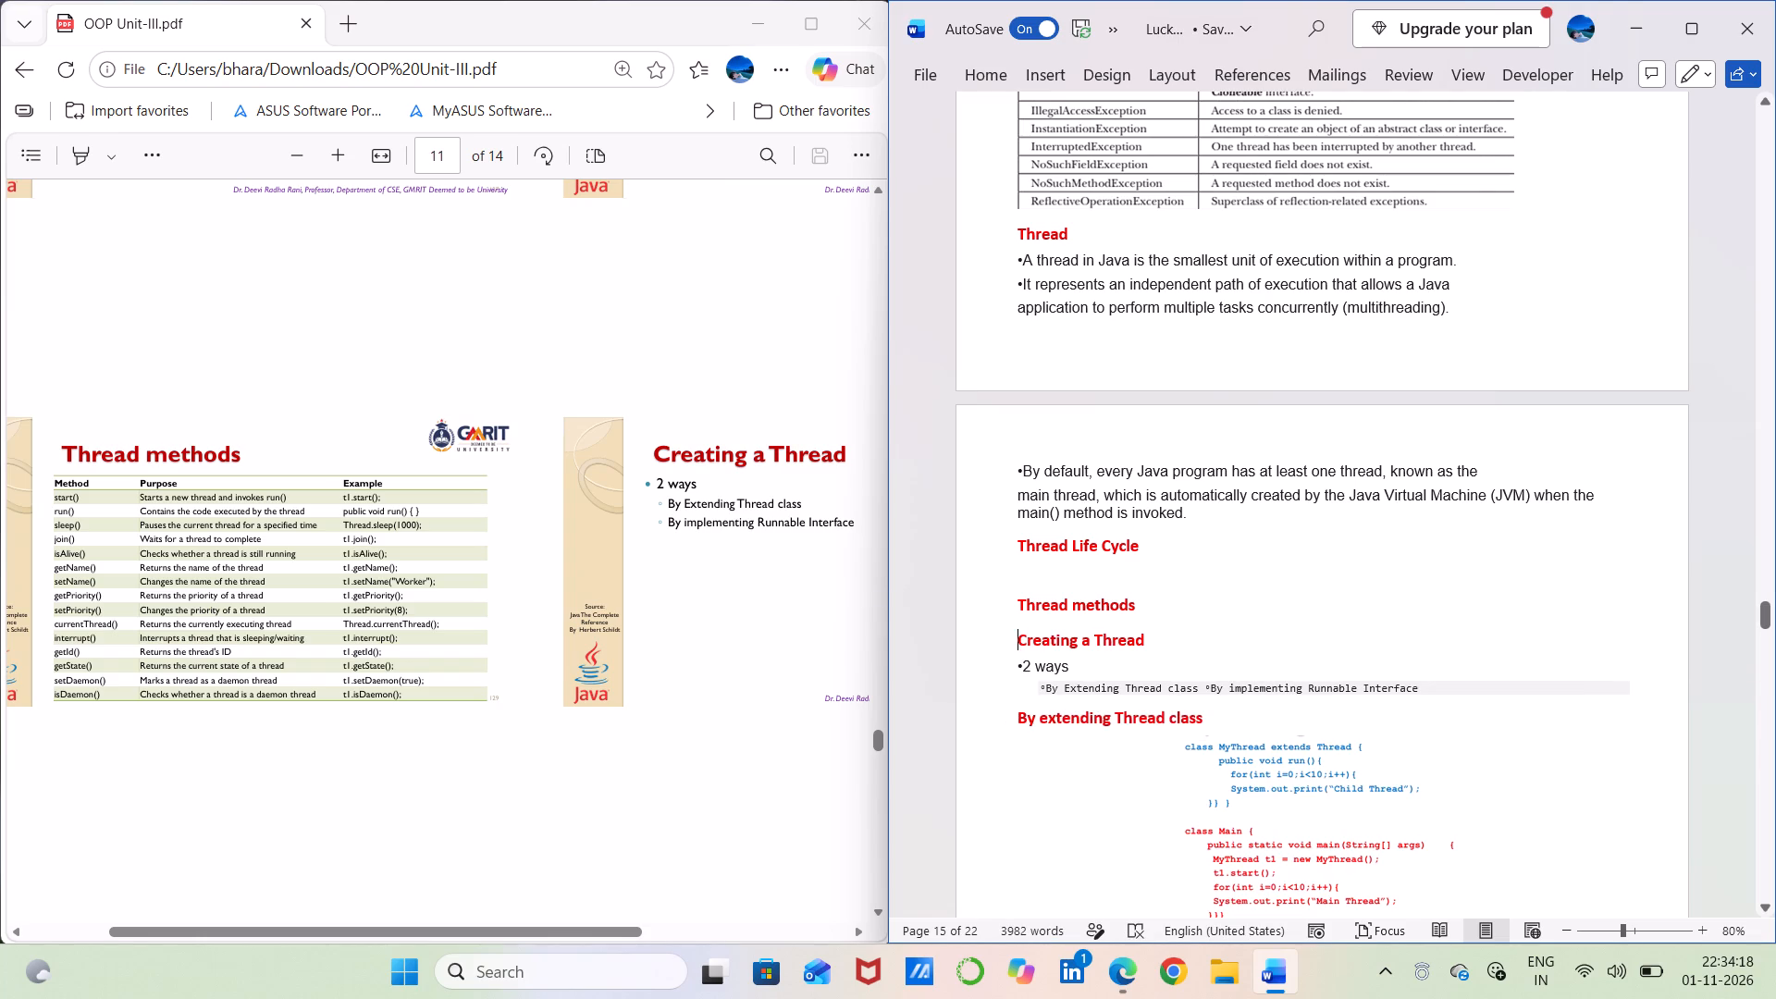
# Cut the run-together line "By Extending Thread class By implementing Runnable Interface" below "2 ways" in Word.
pyautogui.hscroll(-1, 797, 538)
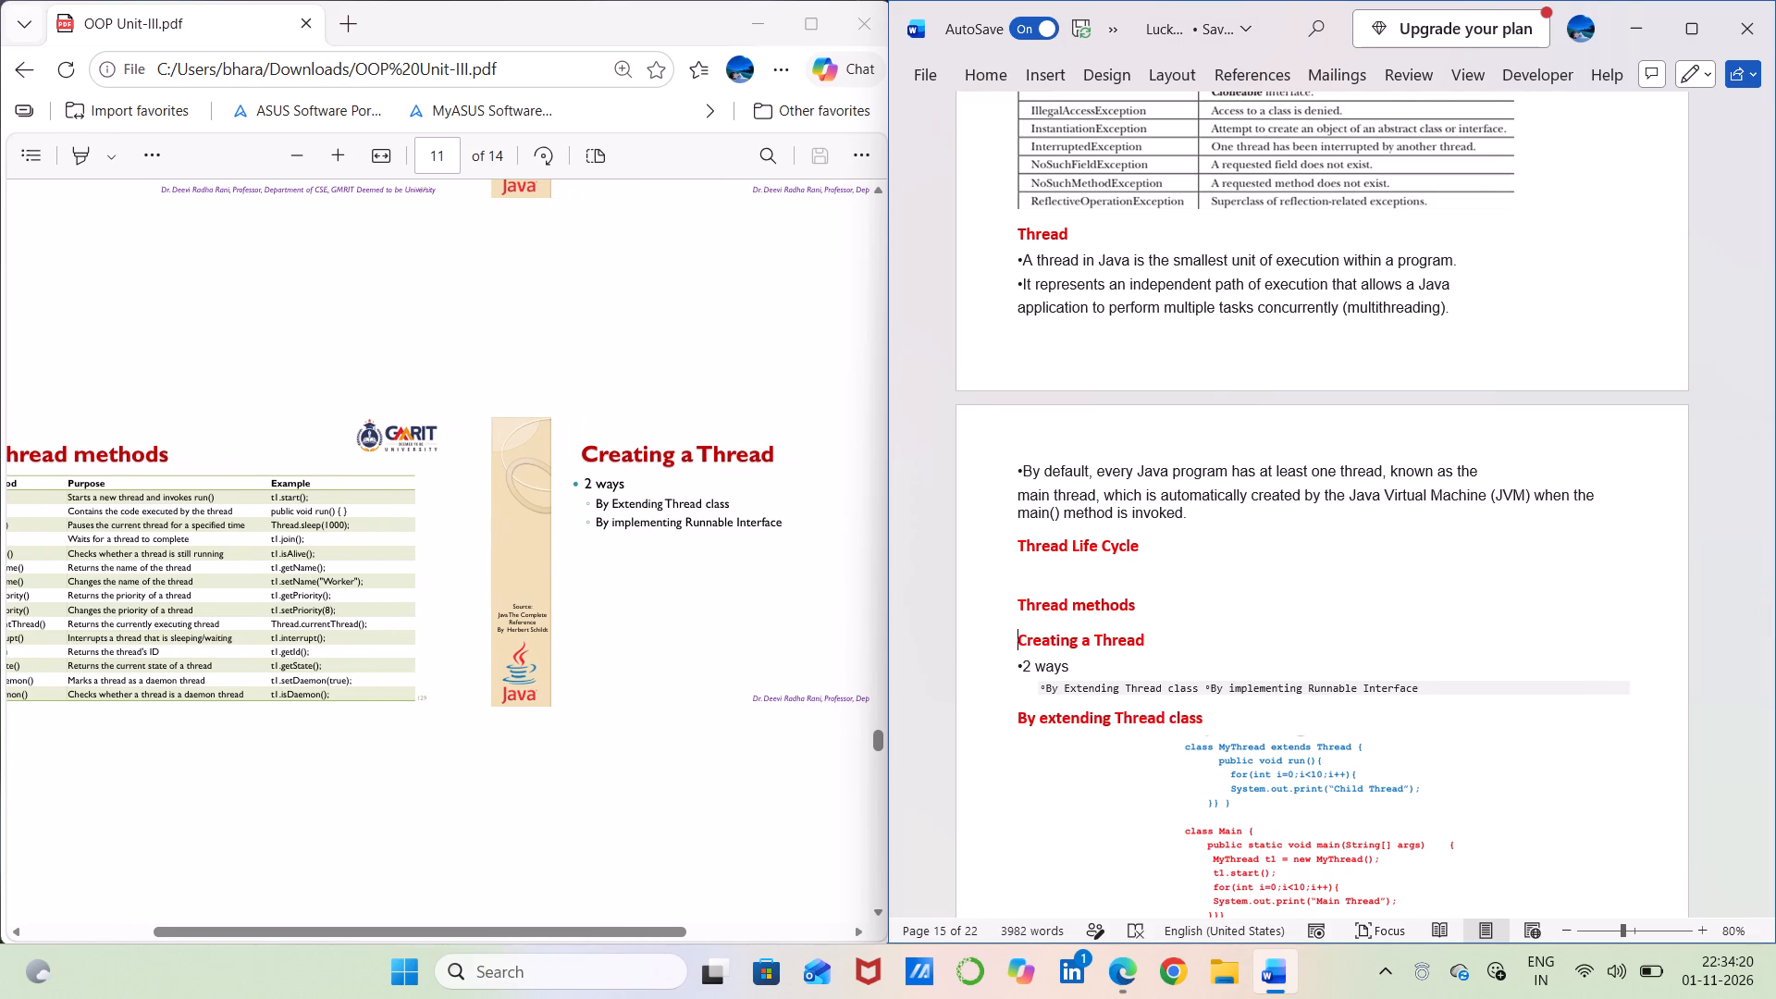
pyautogui.moveTo(1025, 686); pyautogui.dragTo(1249, 681)
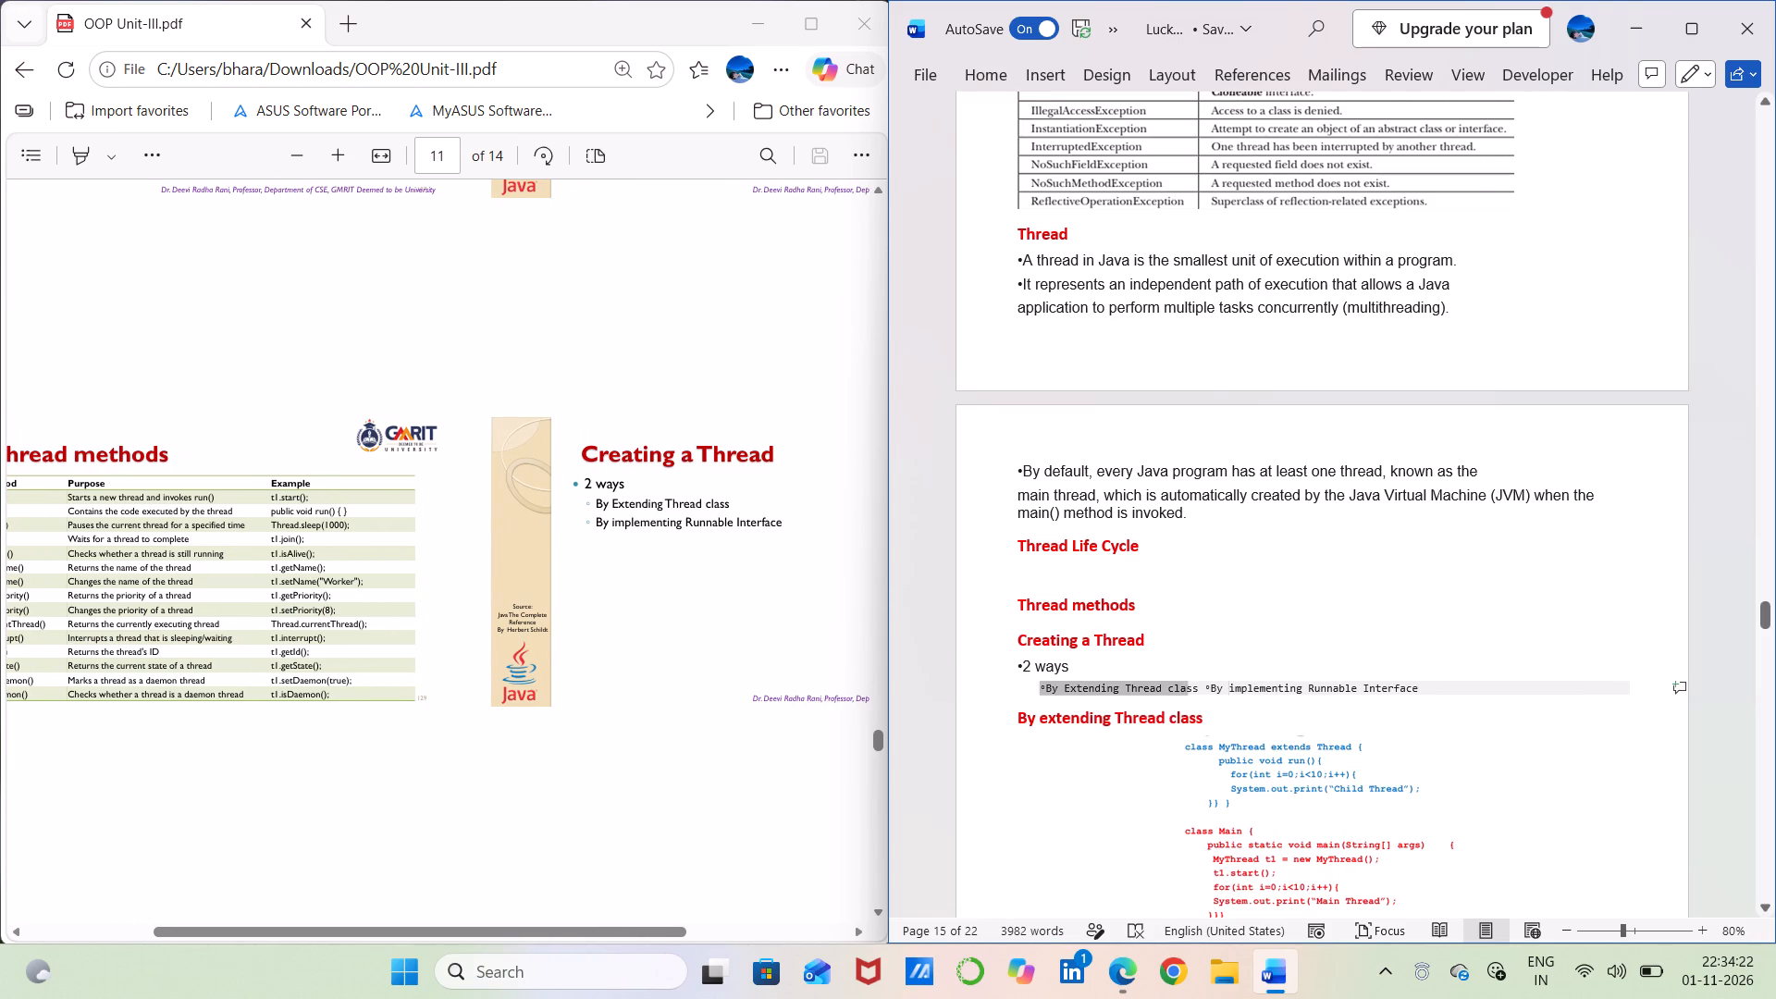
pyautogui.moveTo(1249, 681); pyautogui.dragTo(1436, 682)
pyautogui.hotkey('ctrl', 'x')
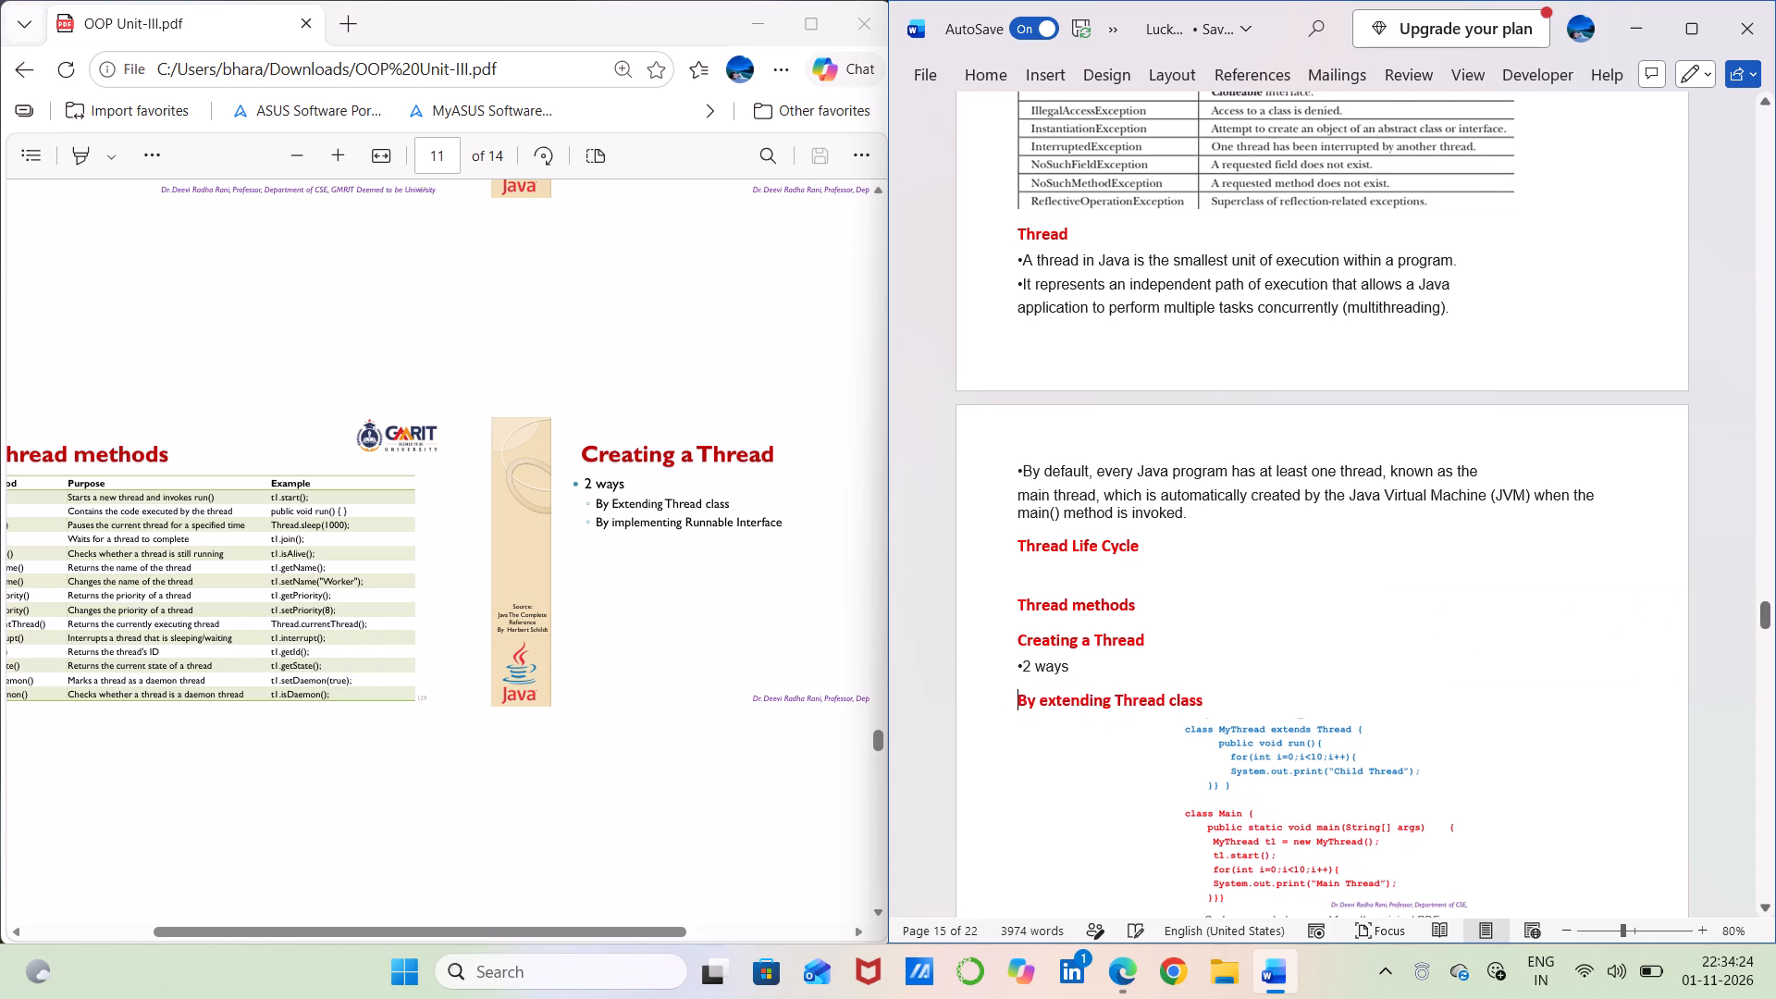
# Copy the "2 ways" list under "Creating a Thread" in the PDF and paste it over the "2 ways" line in Word.
pyautogui.moveTo(572, 484); pyautogui.dragTo(695, 536)
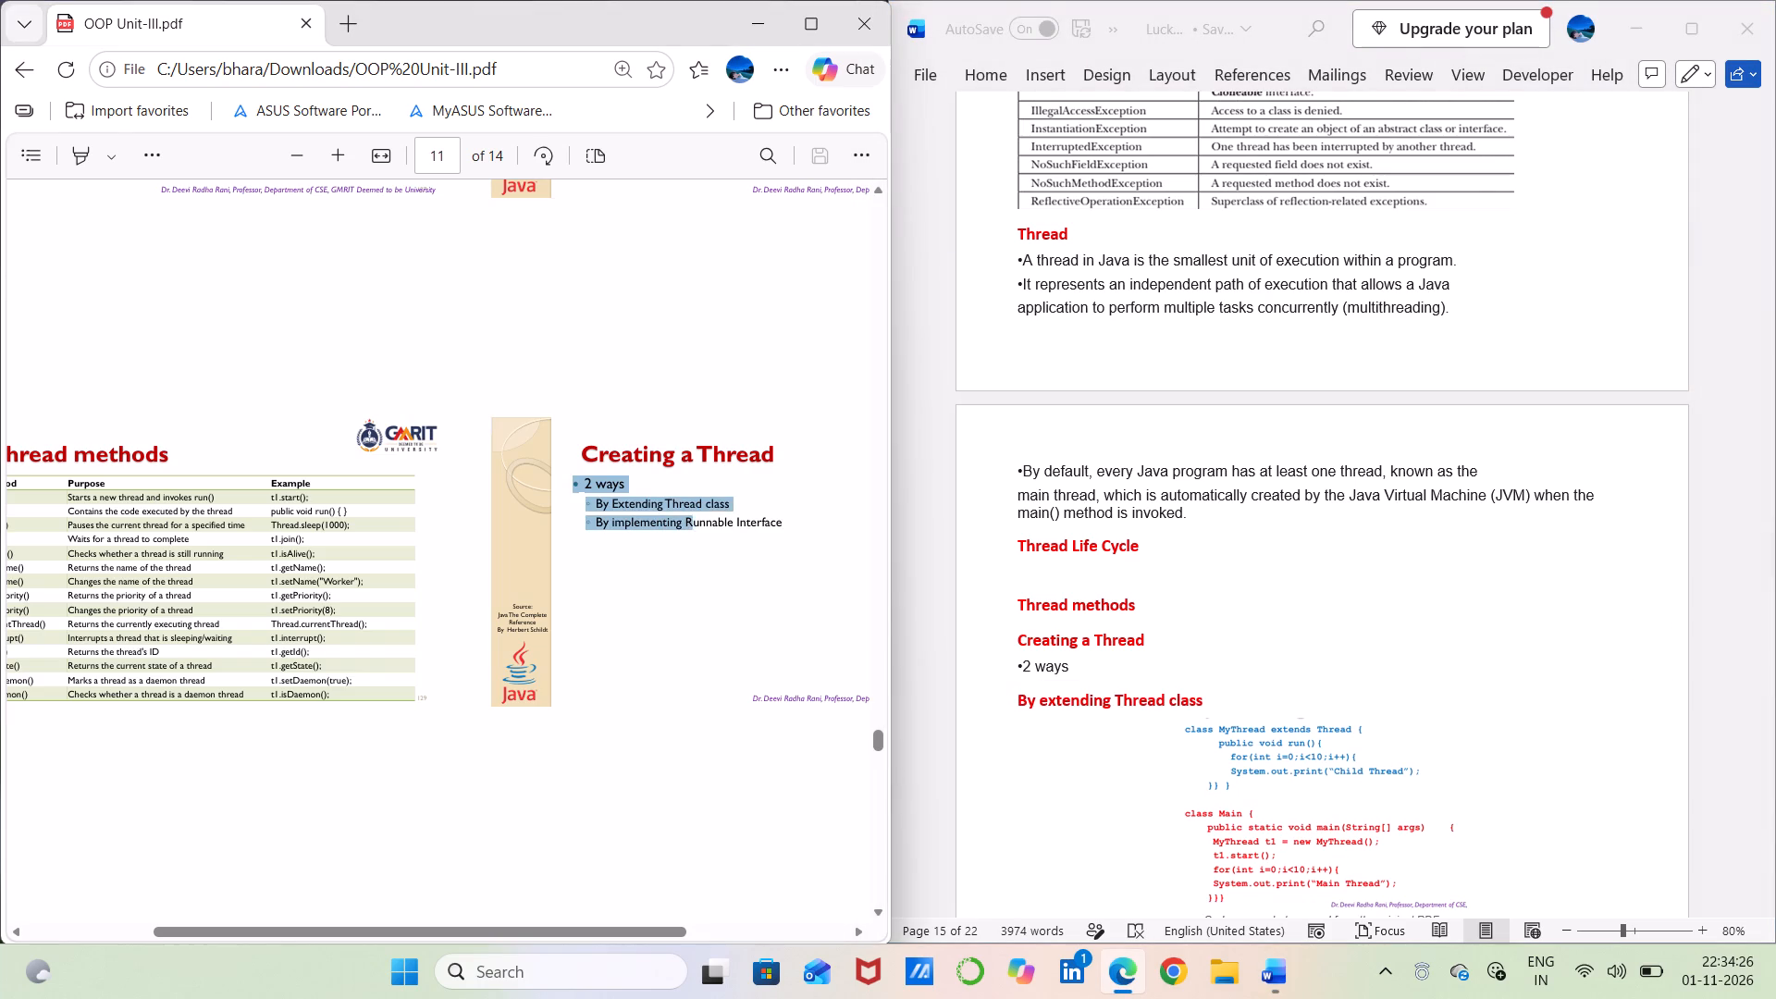
pyautogui.moveTo(695, 536); pyautogui.dragTo(790, 554)
pyautogui.hotkey('ctrl', 'c')
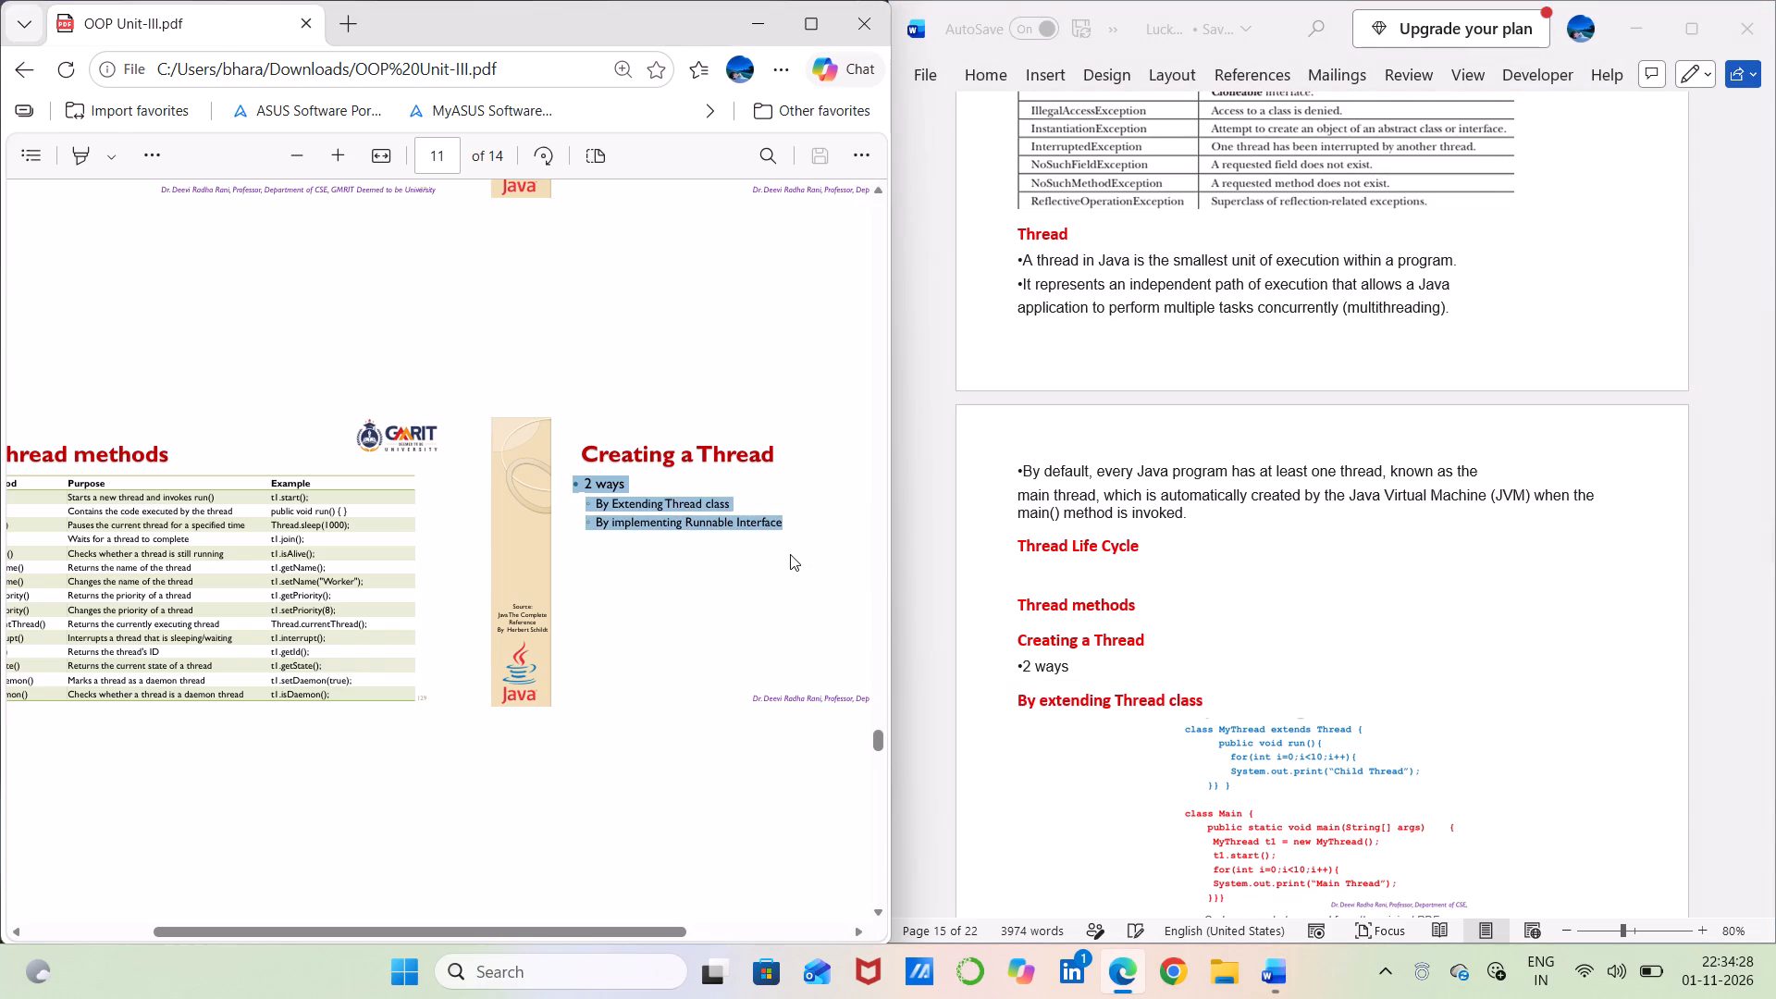
pyautogui.click(1098, 670)
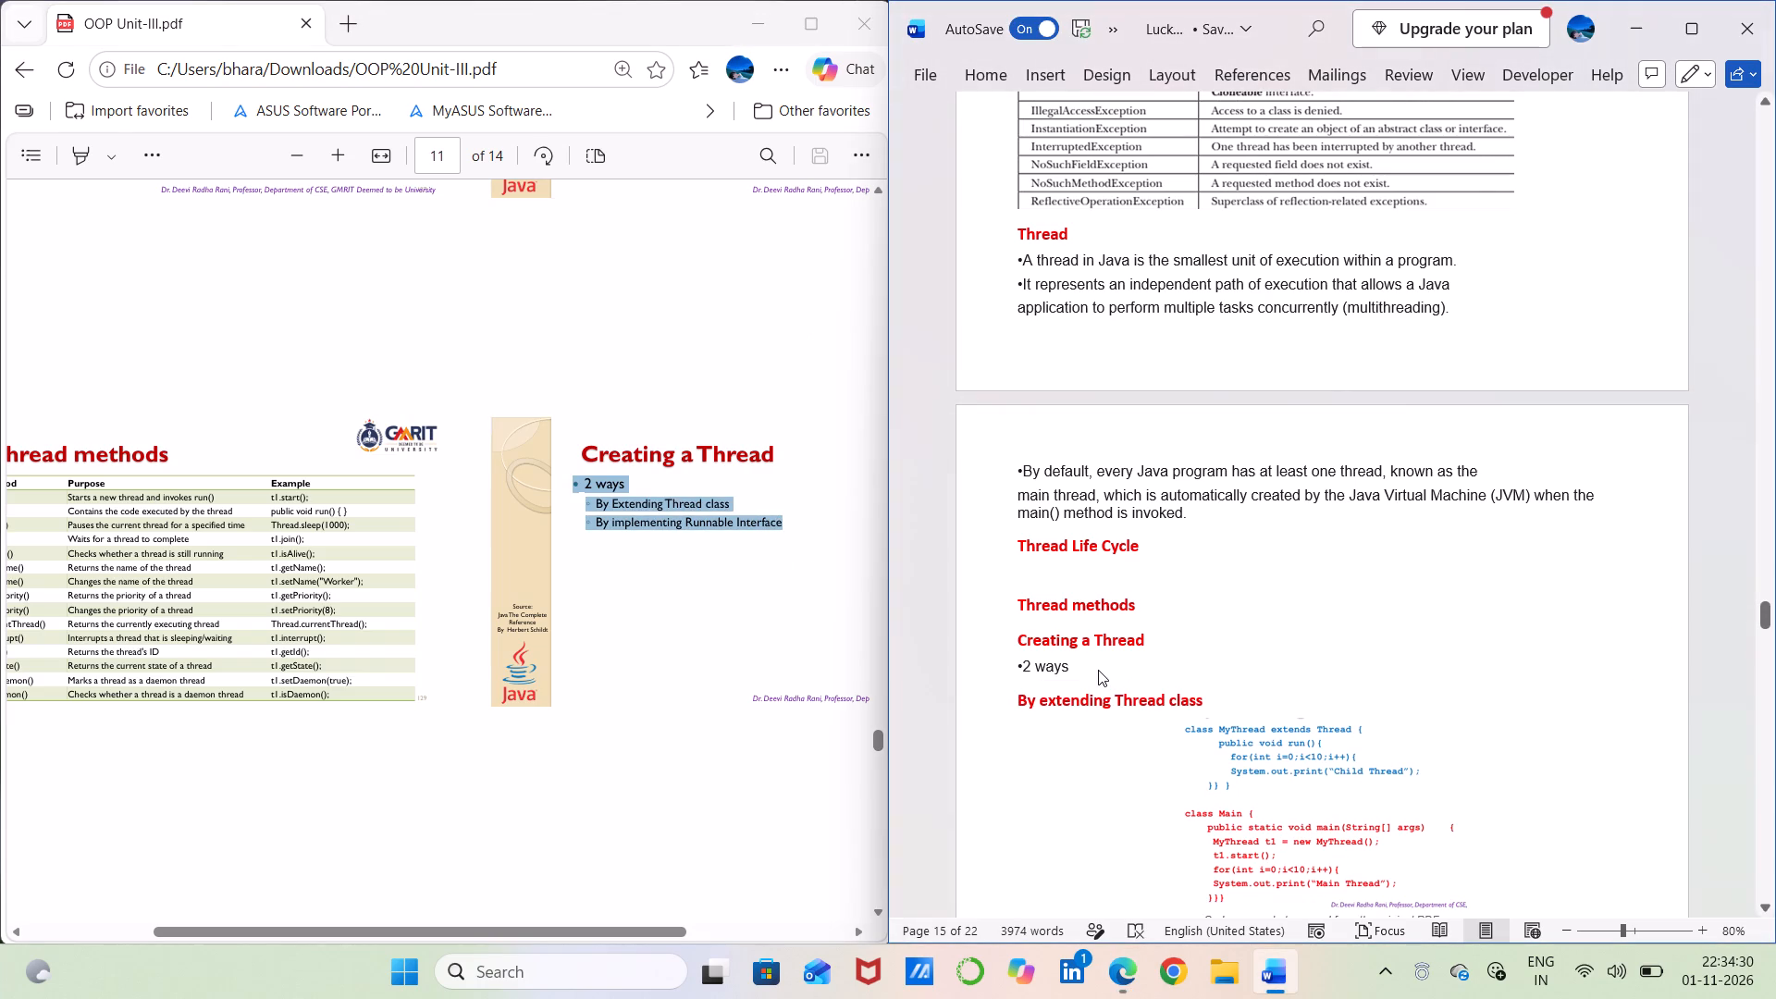
pyautogui.click(1092, 664)
pyautogui.press('BackSpace')
pyautogui.press('BackSpace')
pyautogui.press('BackSpace')
pyautogui.press('BackSpace')
pyautogui.press('BackSpace')
pyautogui.press('BackSpace')
pyautogui.press('BackSpace')
pyautogui.hotkey('ctrl', 'v')
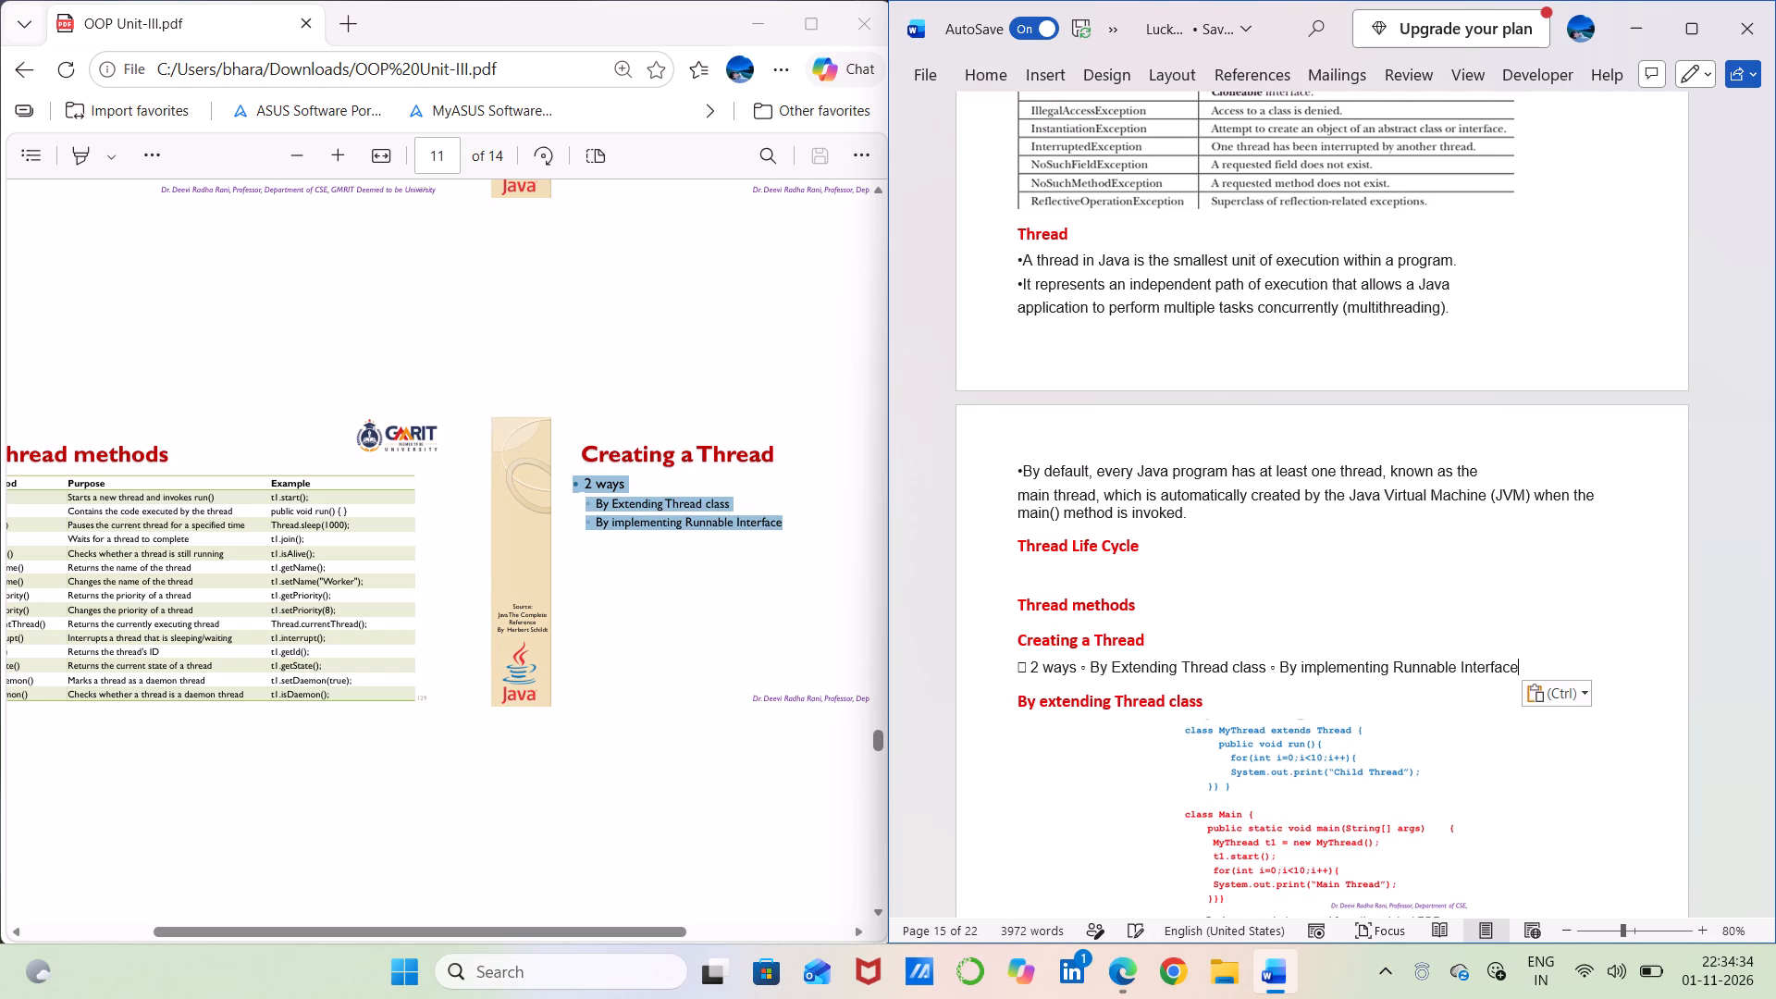
# Break the pasted line before "By Extending Thread class" and before the second way's bullet, giving three separate lines.
pyautogui.click(1090, 665)
pyautogui.press('Return')
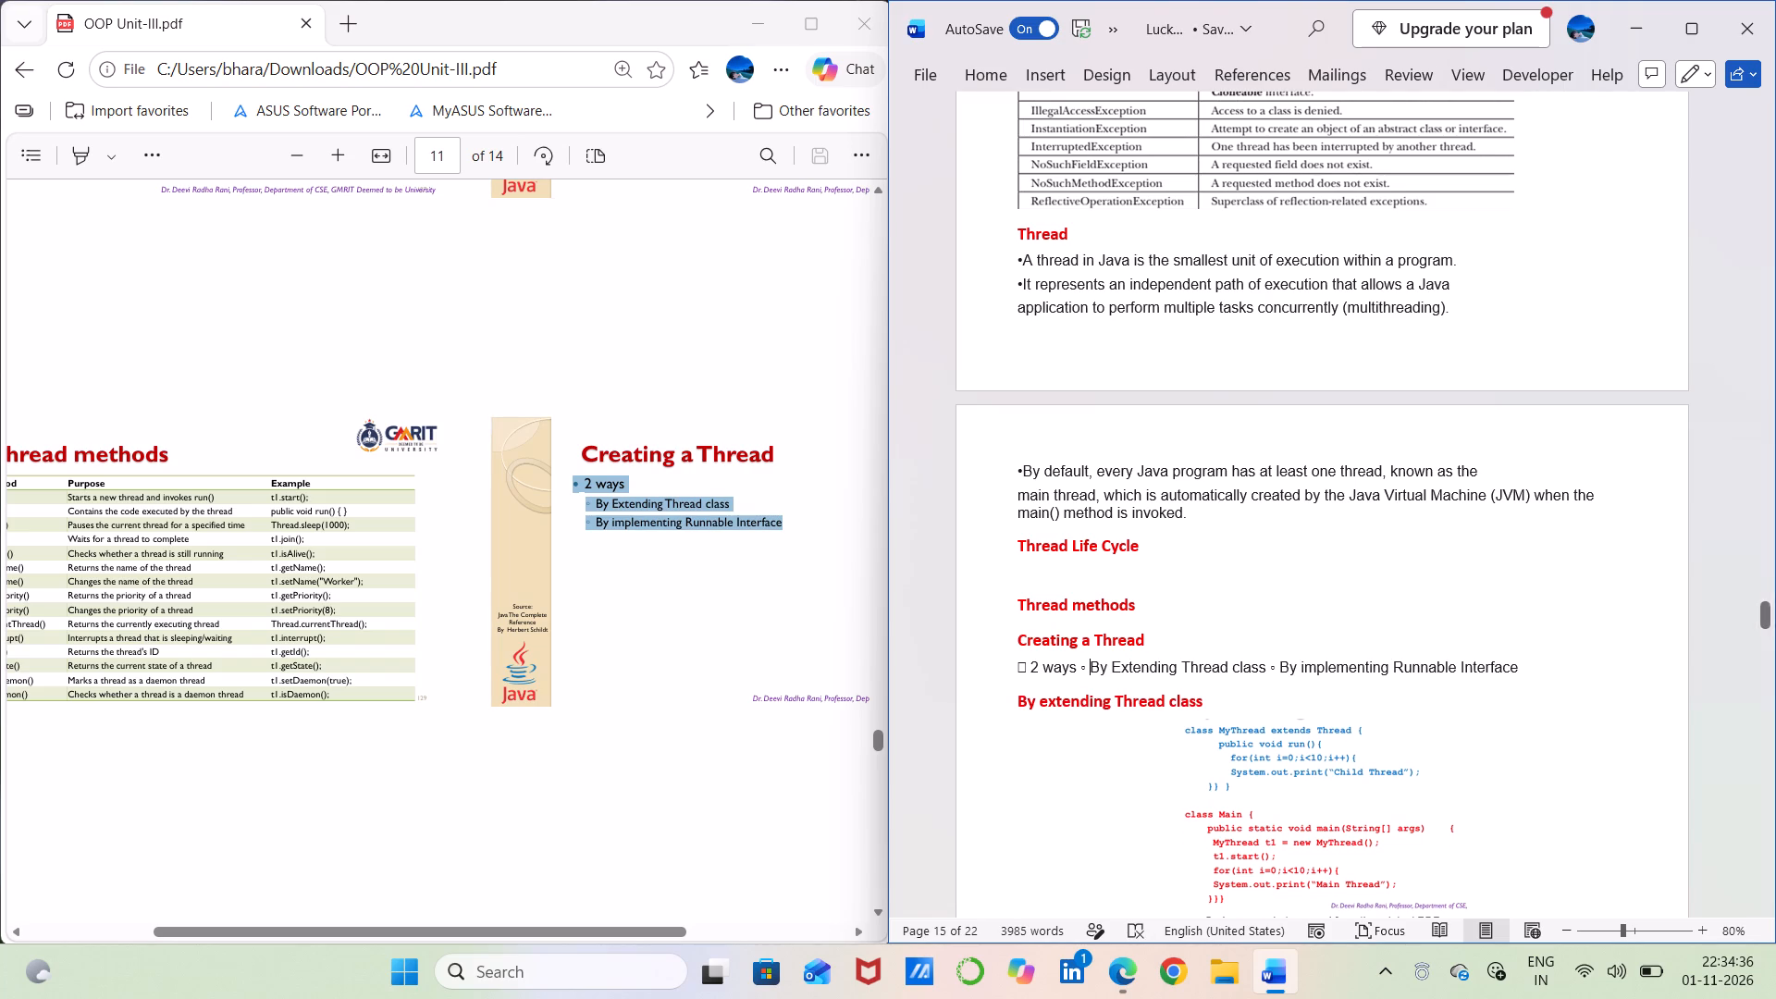
pyautogui.click(1200, 693)
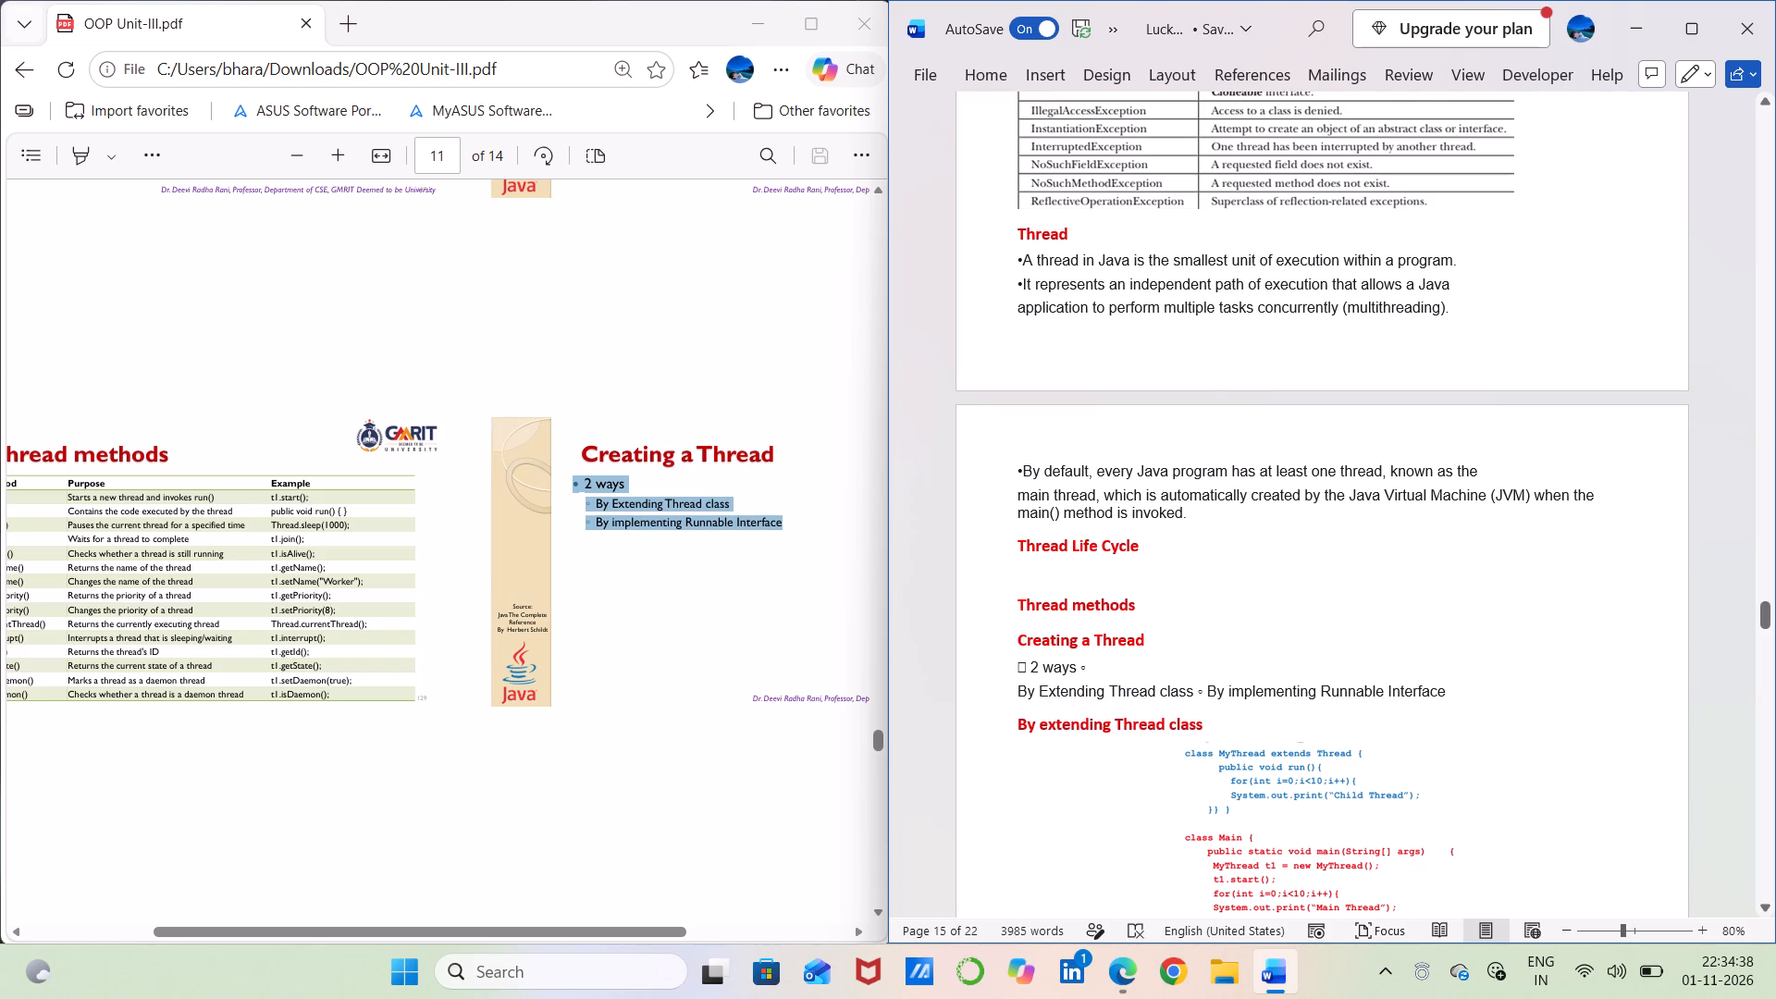
pyautogui.press('Return')
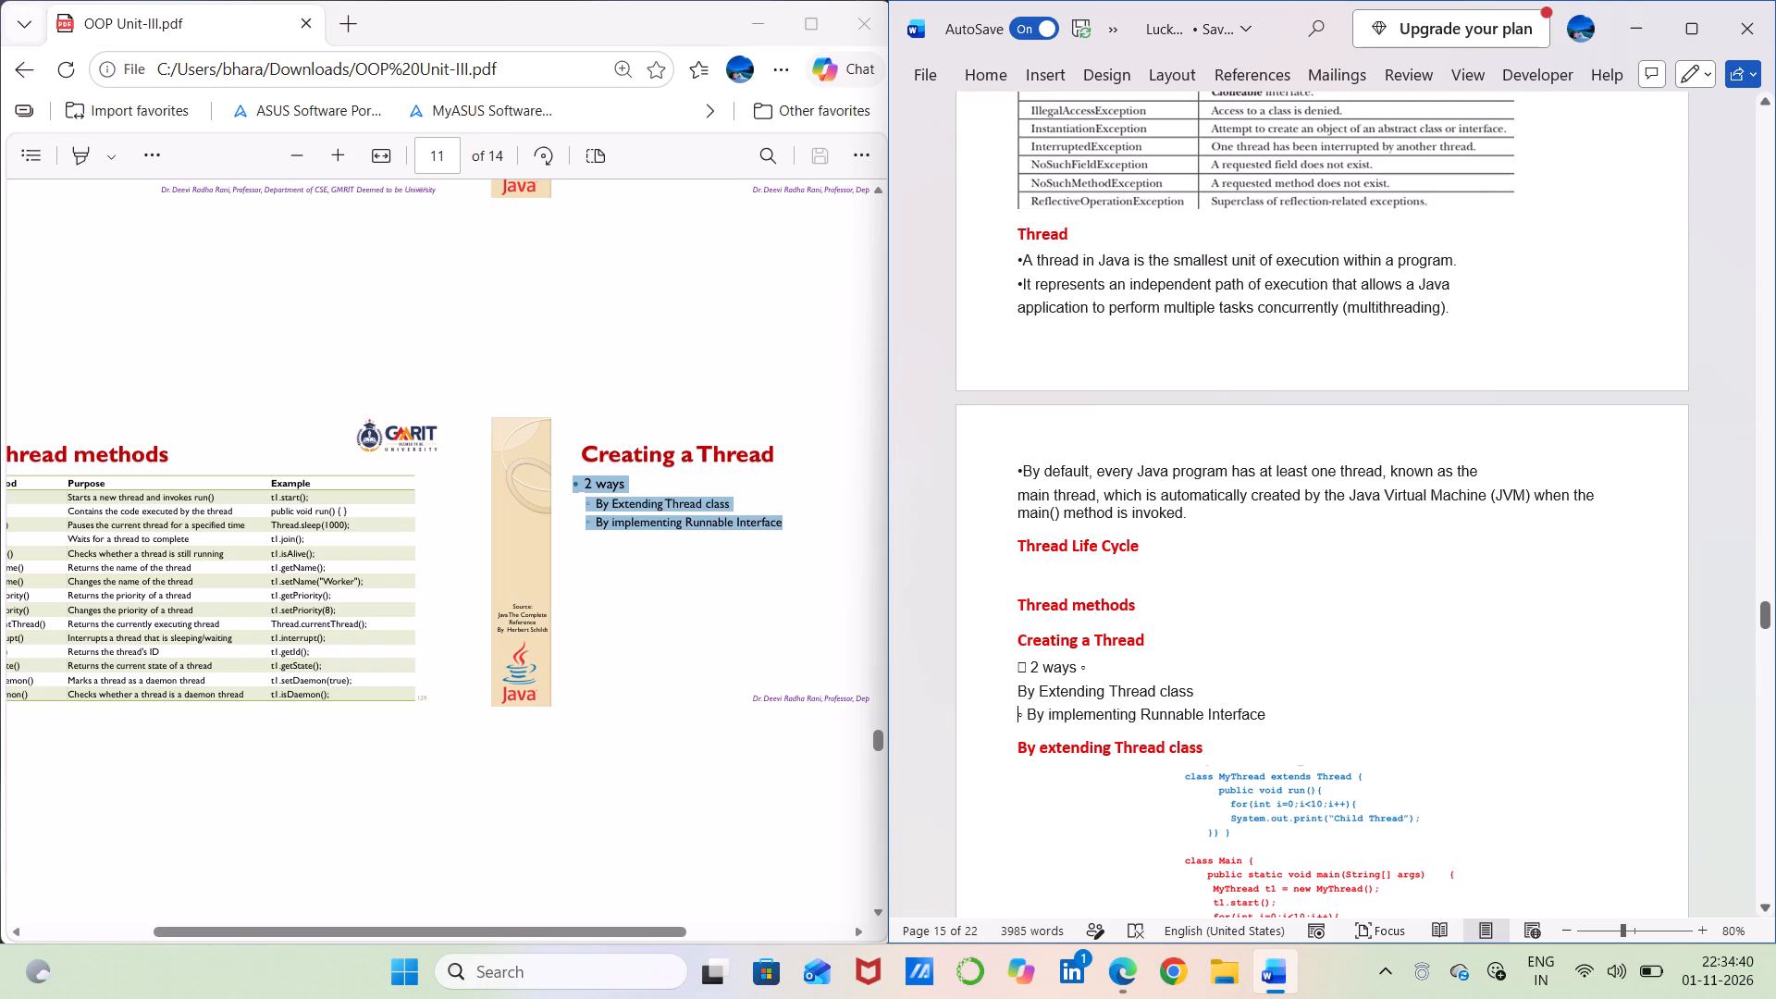
# Start each of the three "Creating a Thread" lines with ">" in place of the pasted bullet symbols, and delete the stray bullet after "2 ways".
pyautogui.click(1020, 714)
pyautogui.press('BackSpace')
pyautogui.hotkey('shift', '>')
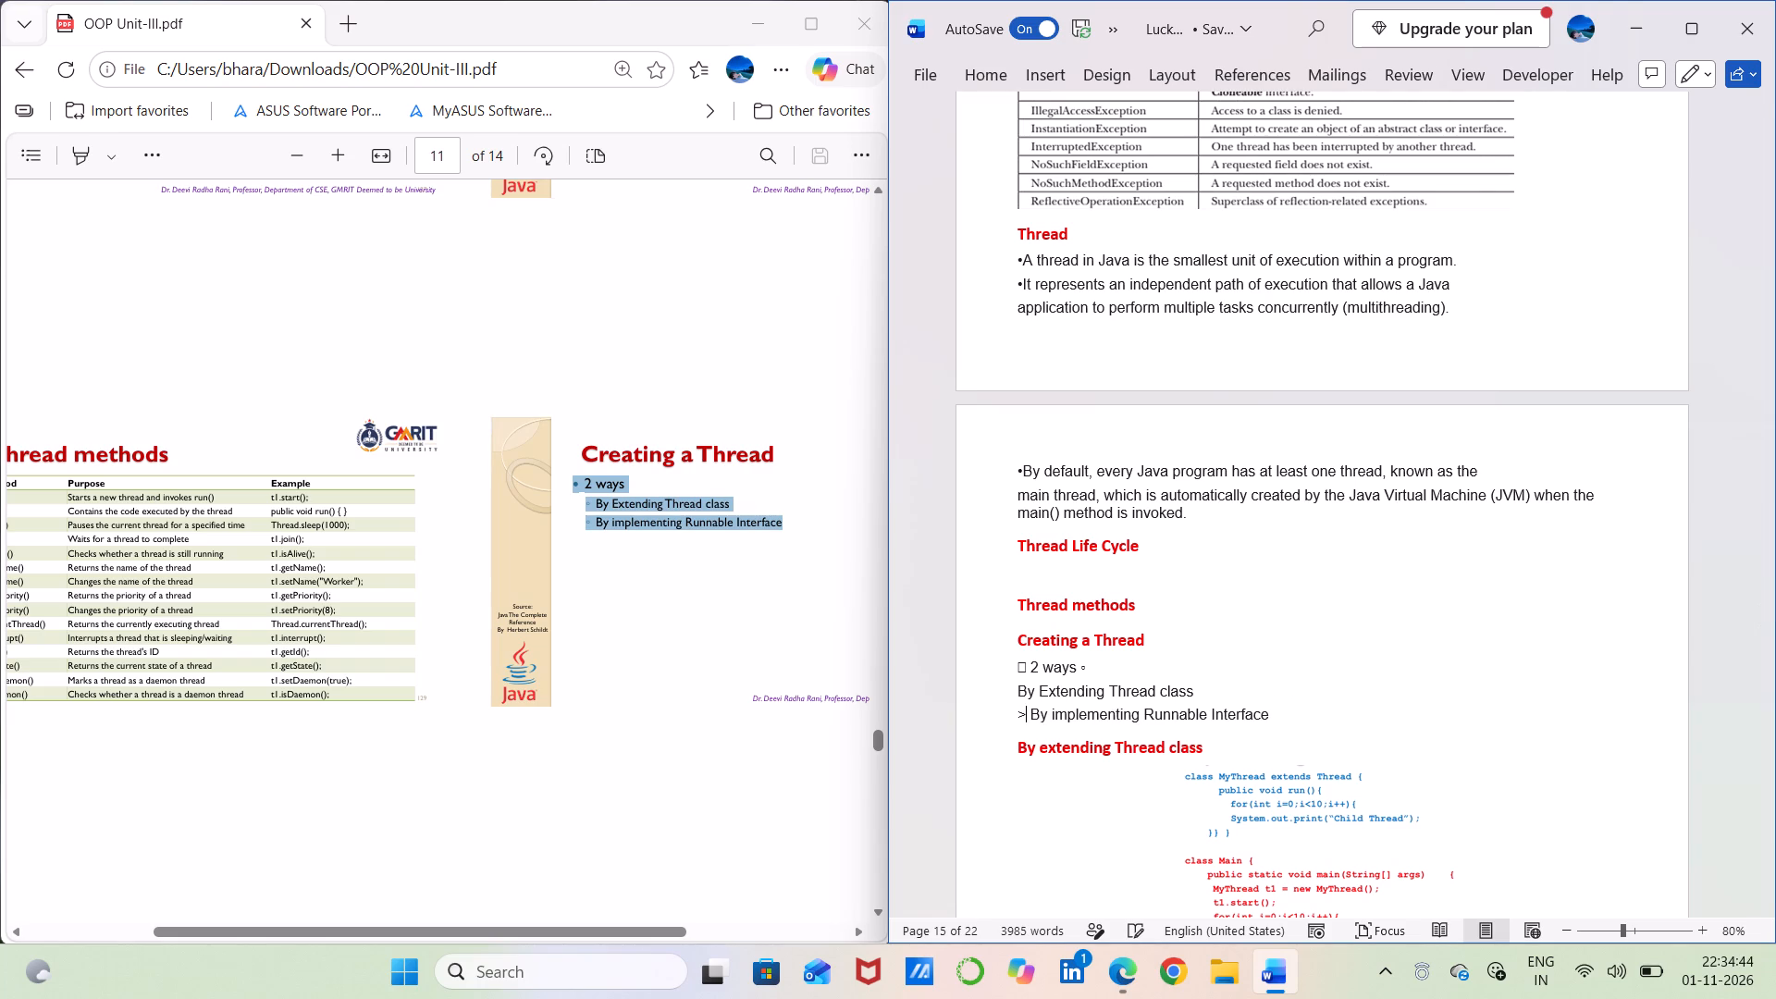
pyautogui.click(1016, 688)
pyautogui.hotkey('shift', '>')
pyautogui.click(1026, 666)
pyautogui.press('BackSpace')
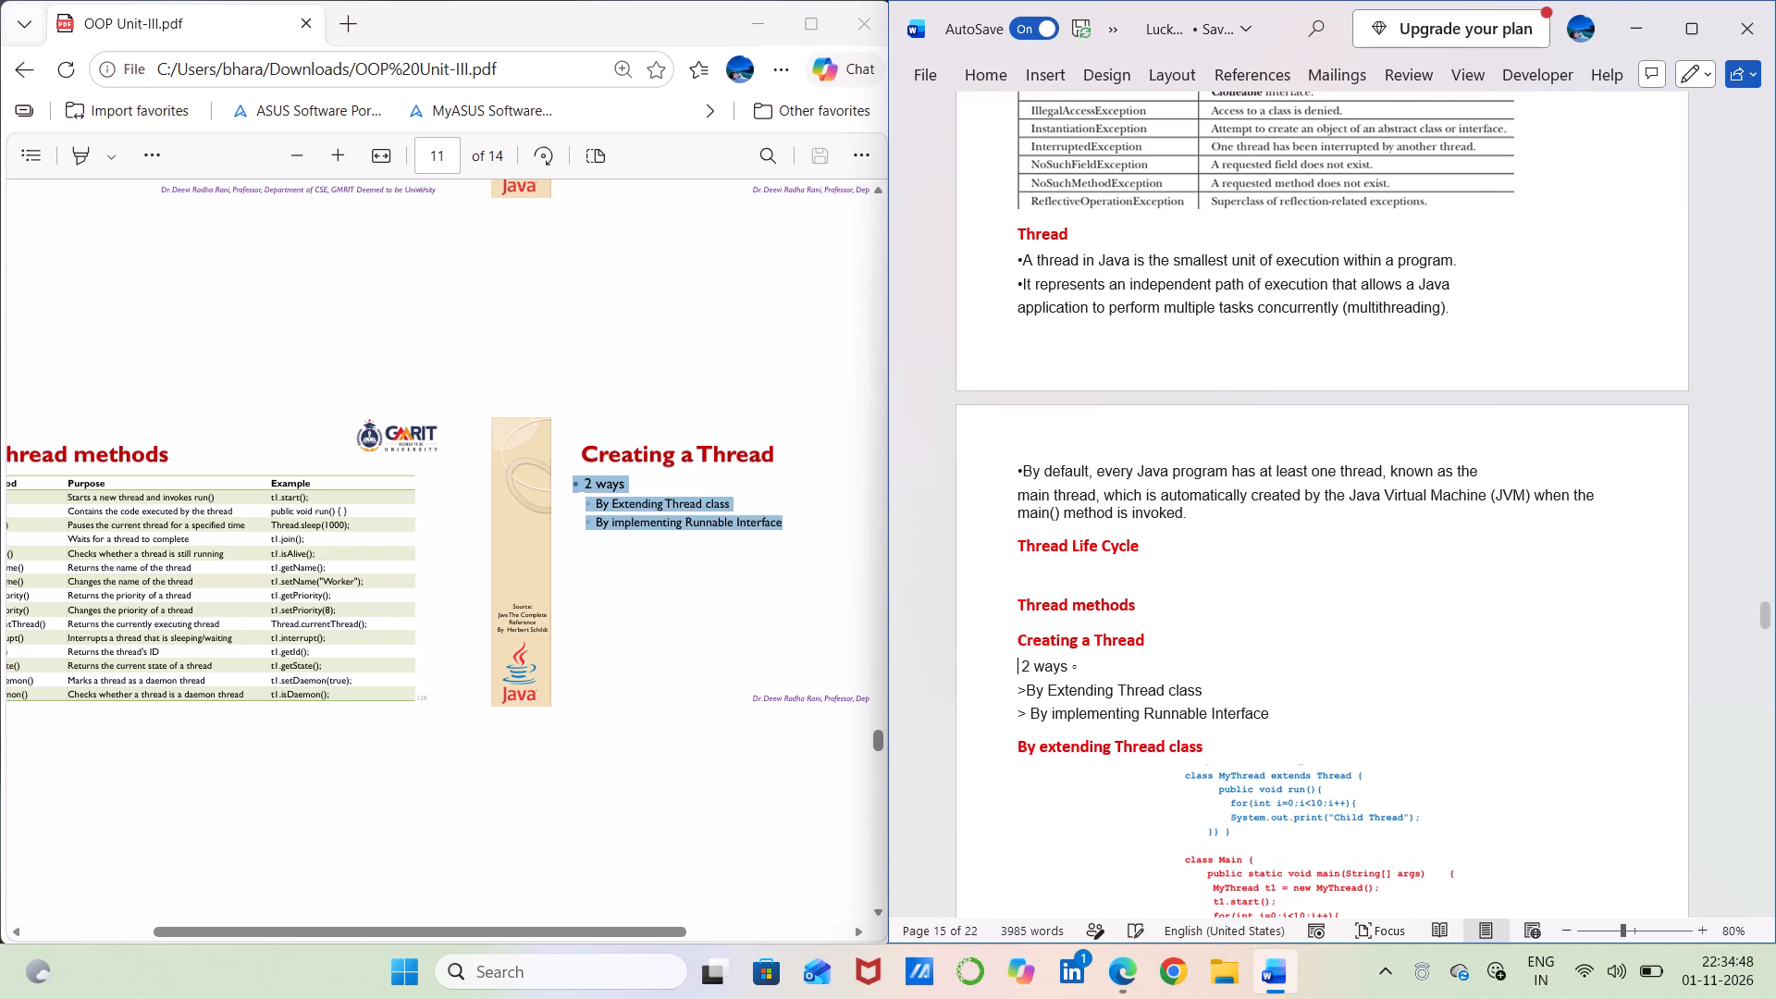
pyautogui.hotkey('shift', '>')
pyautogui.click(1090, 668)
pyautogui.press('BackSpace')
pyautogui.press('BackSpace')
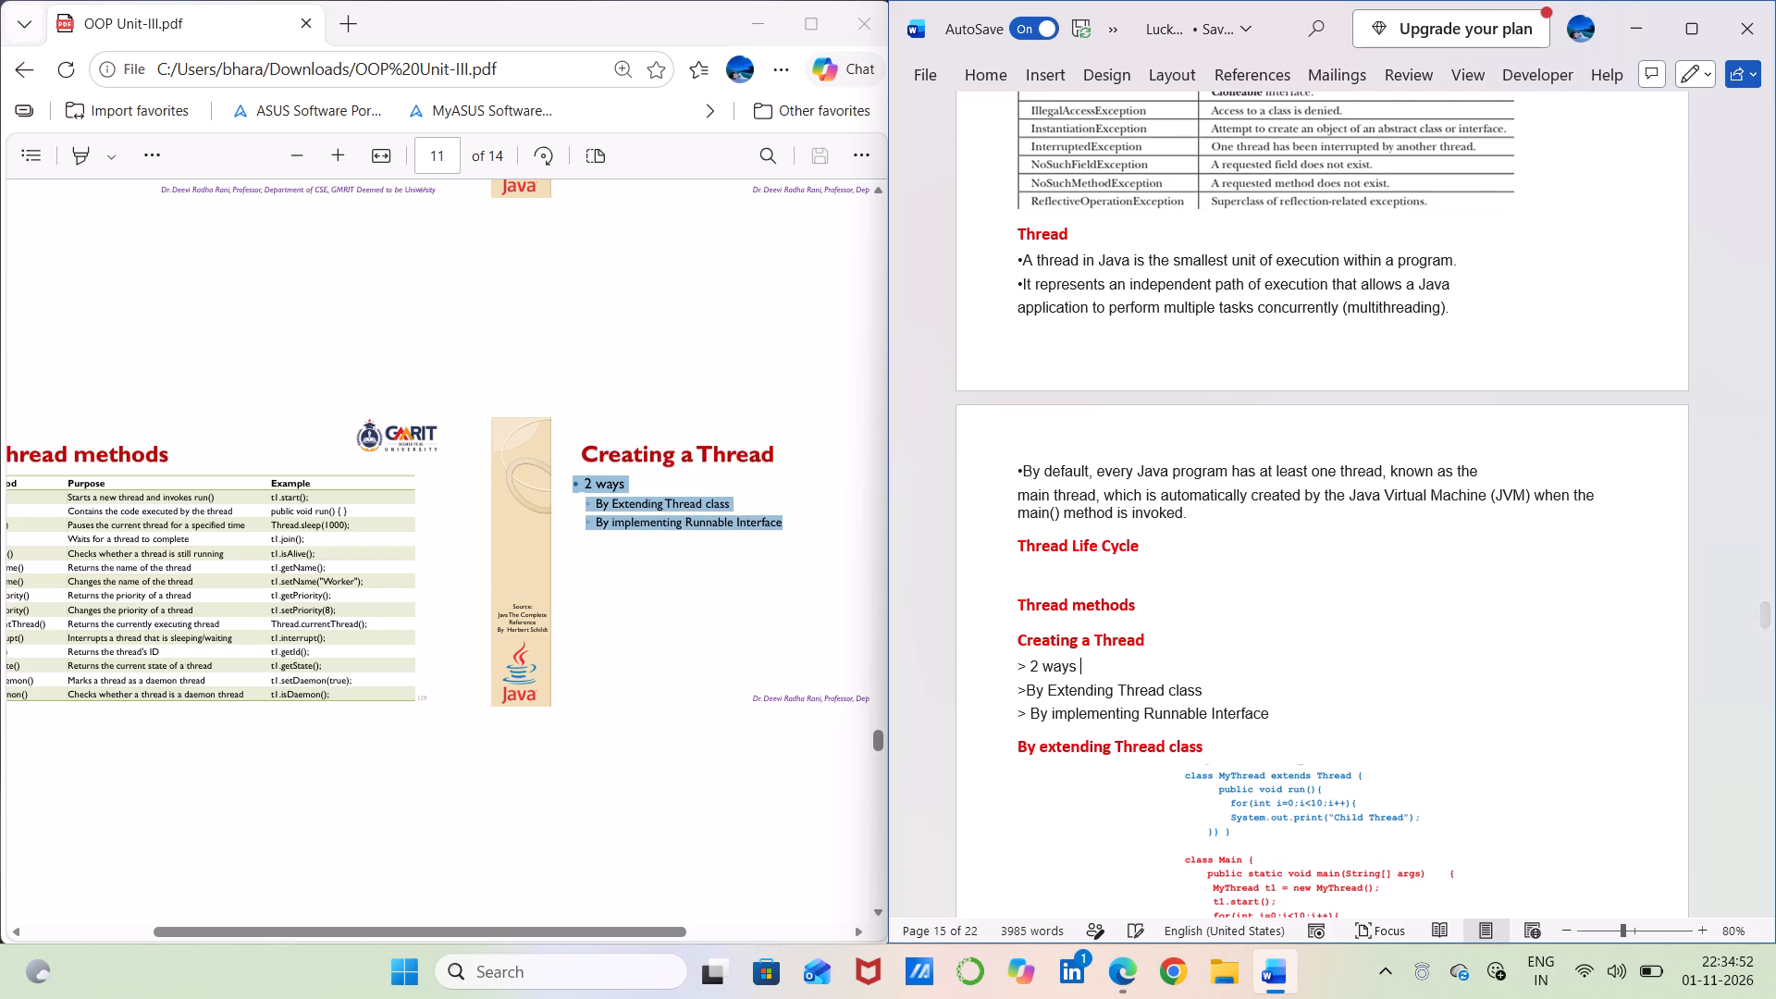
# Check the code slides on PDF page 12 and cut the plain code text below the "By implementing Runnable interface" screenshot in Word.
pyautogui.click(594, 658)
pyautogui.click(737, 659)
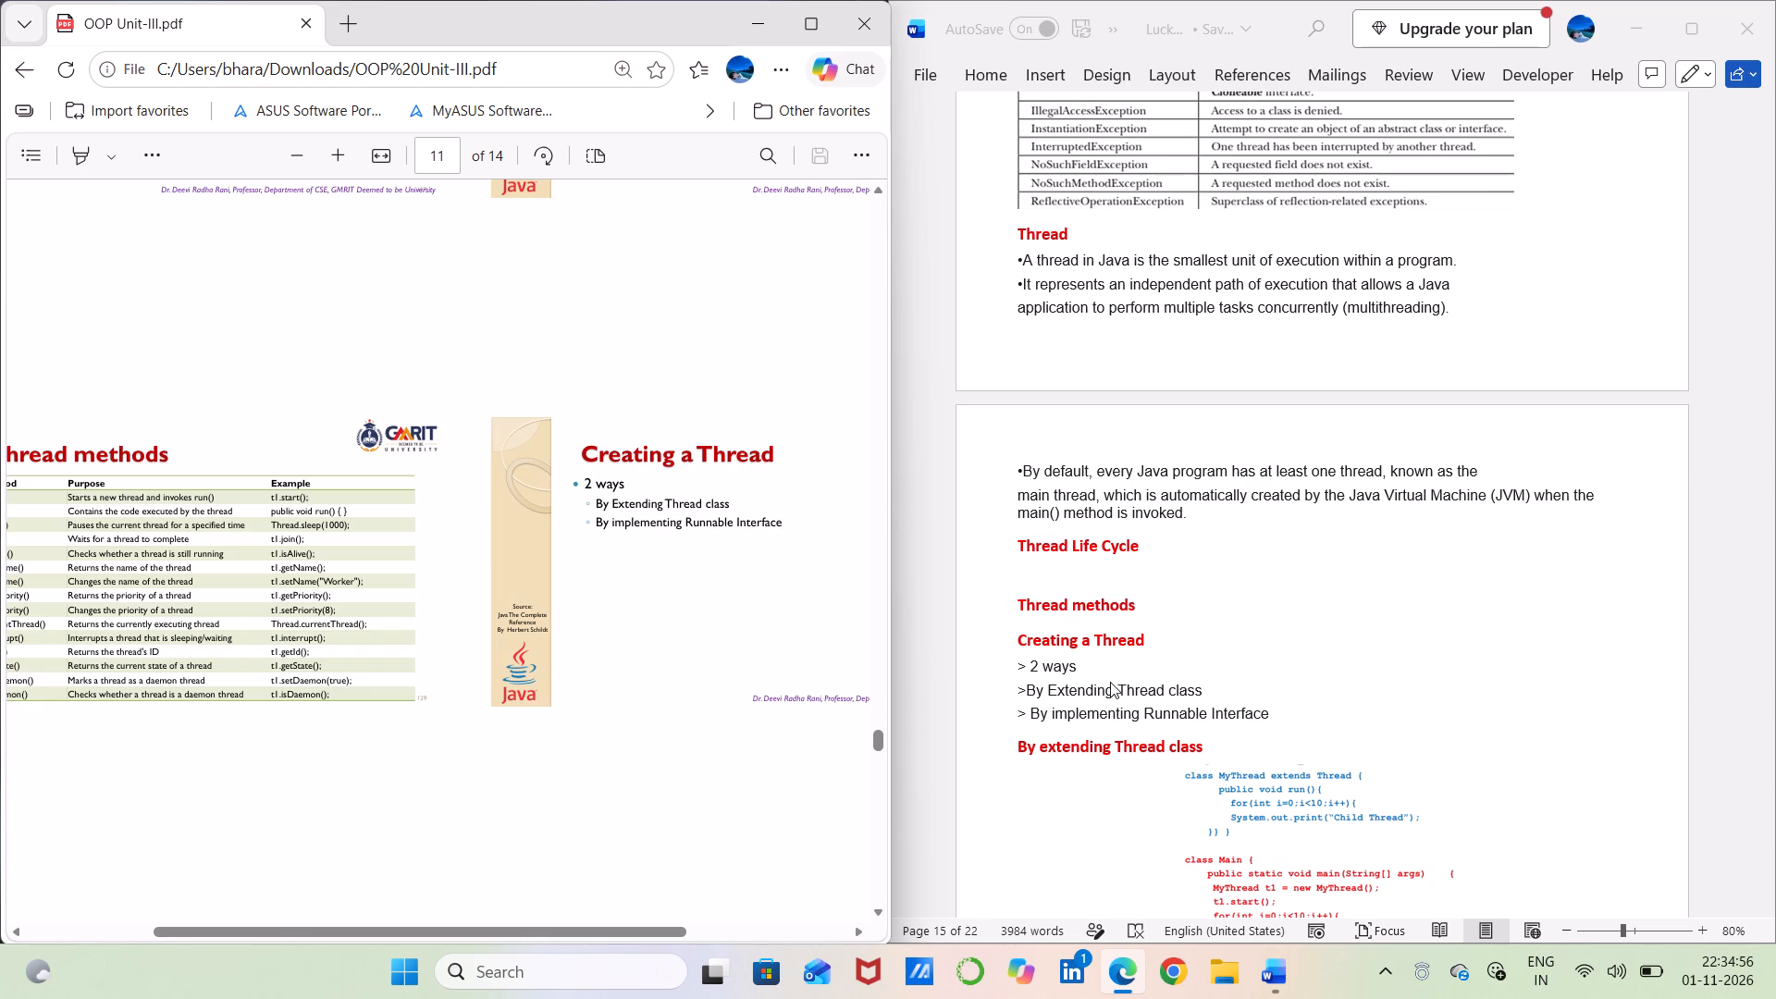
pyautogui.scroll(-3, 1110, 682)
pyautogui.scroll(-2, 554, 726)
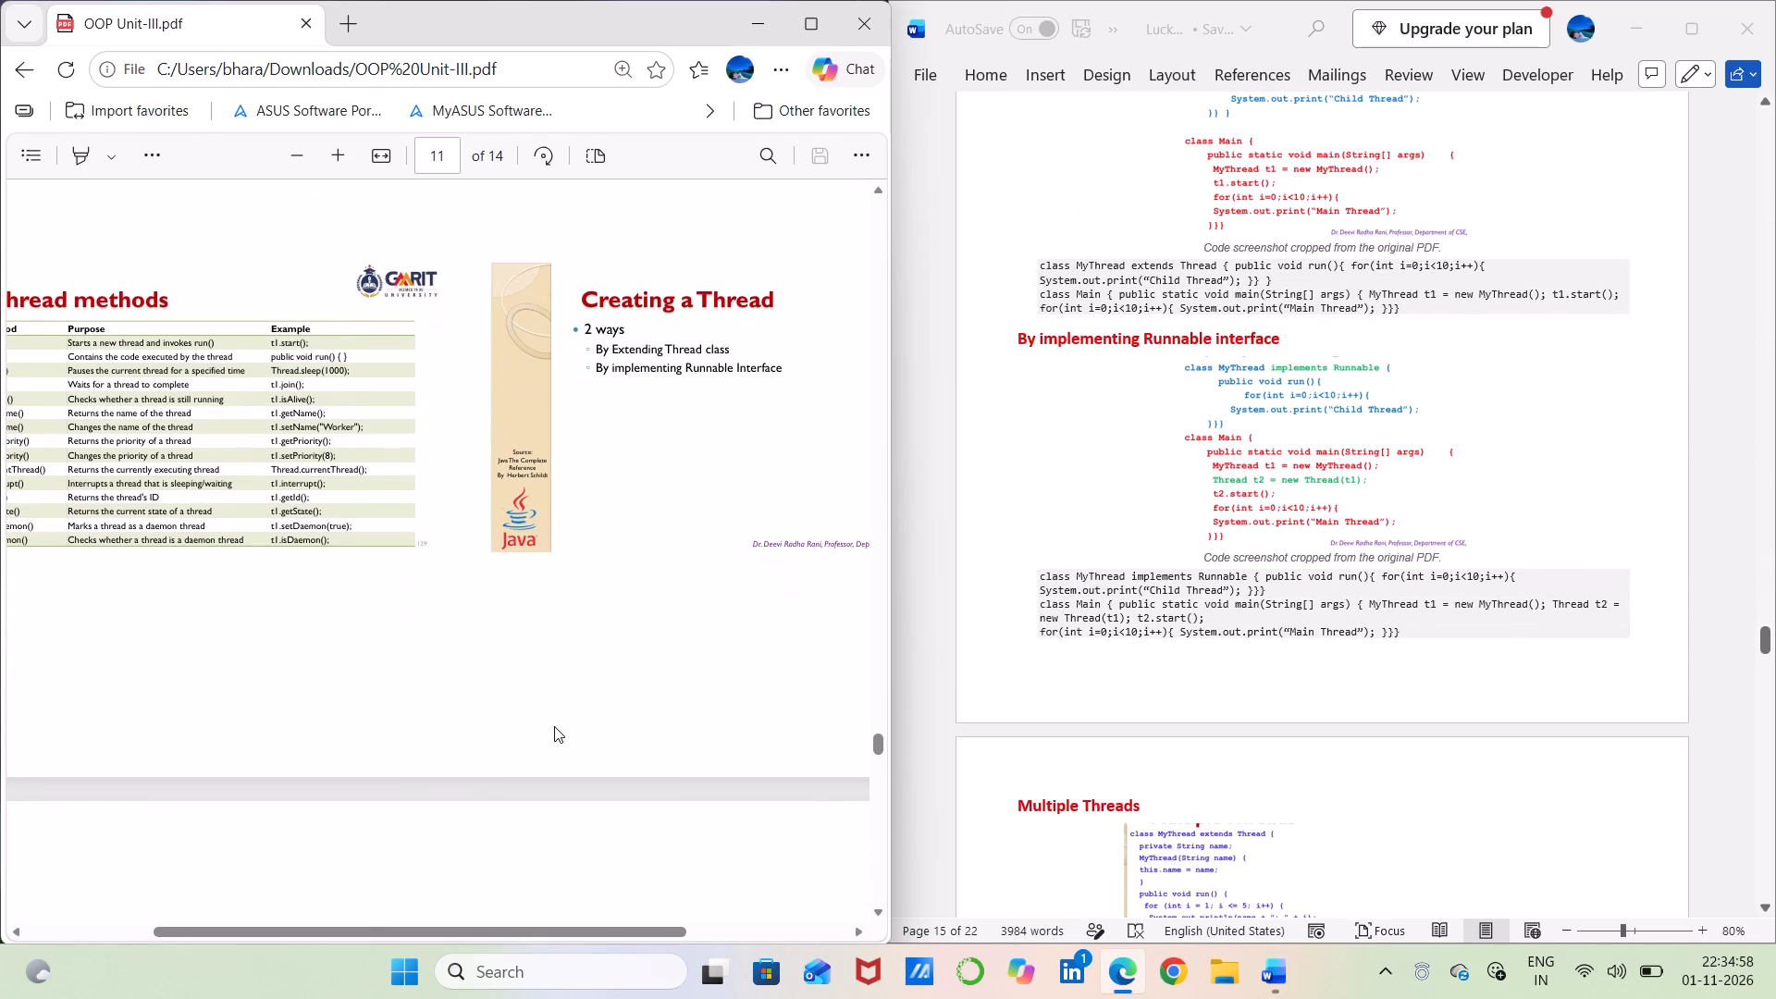
pyautogui.scroll(-2, 554, 726)
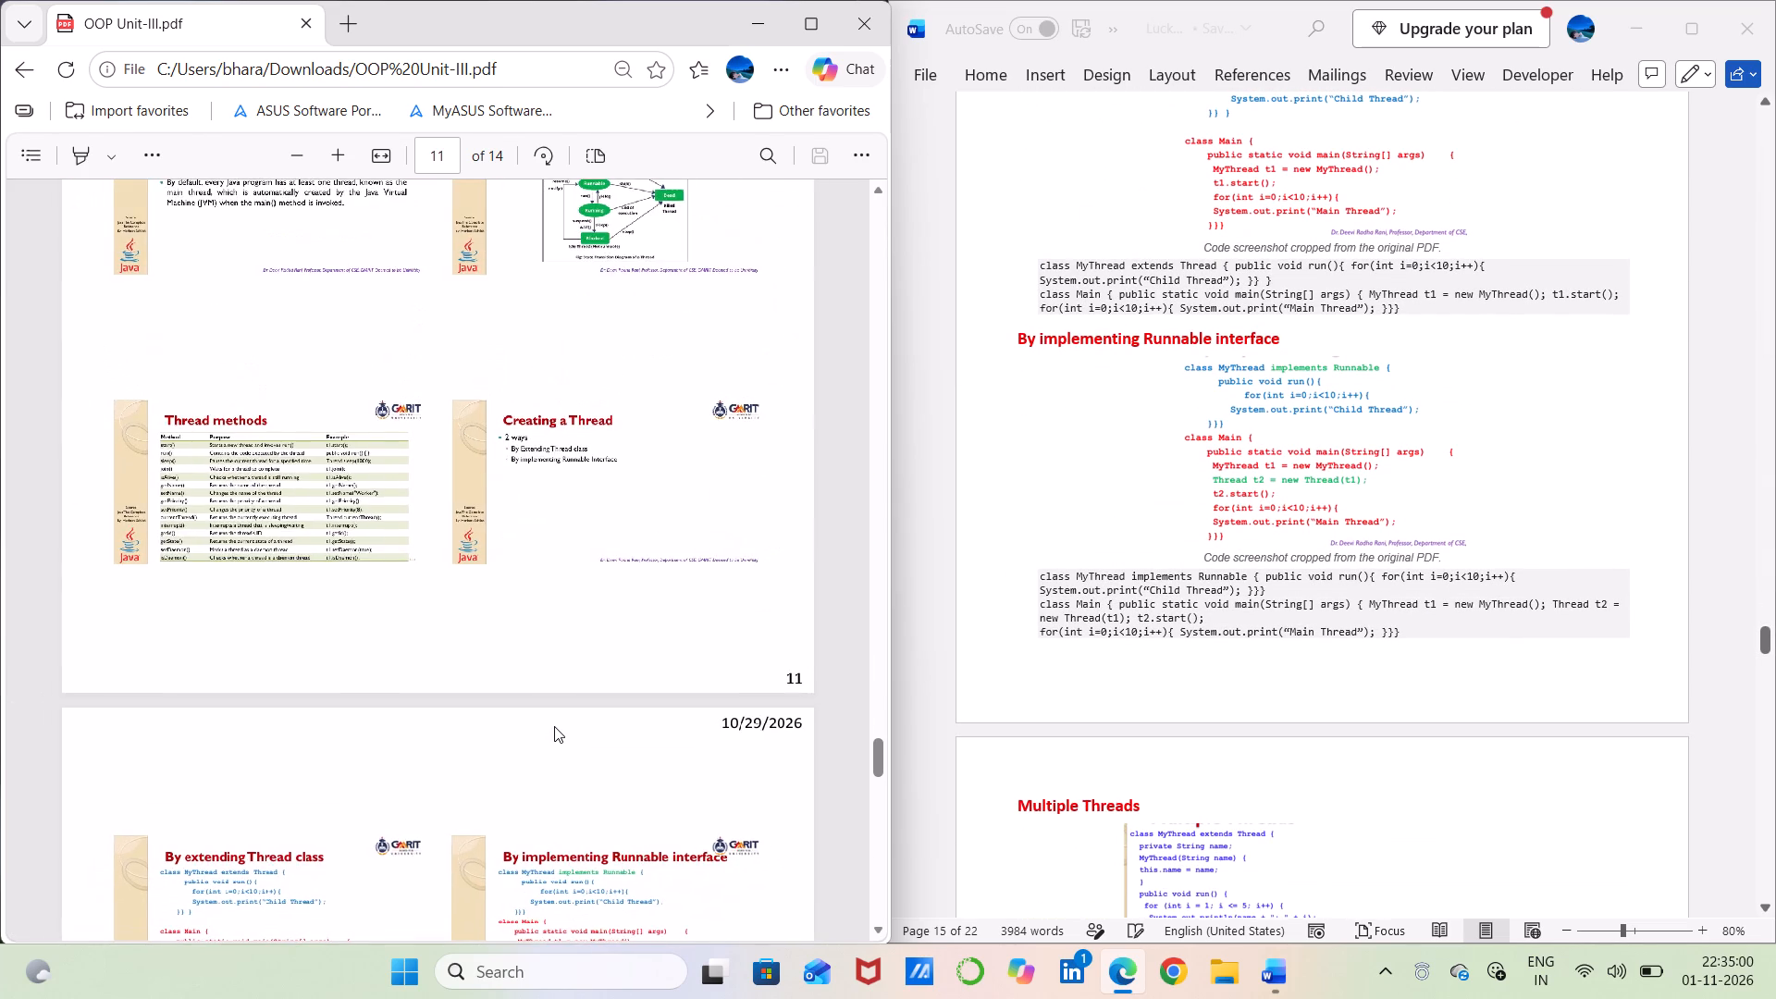
pyautogui.scroll(-4, 514, 840)
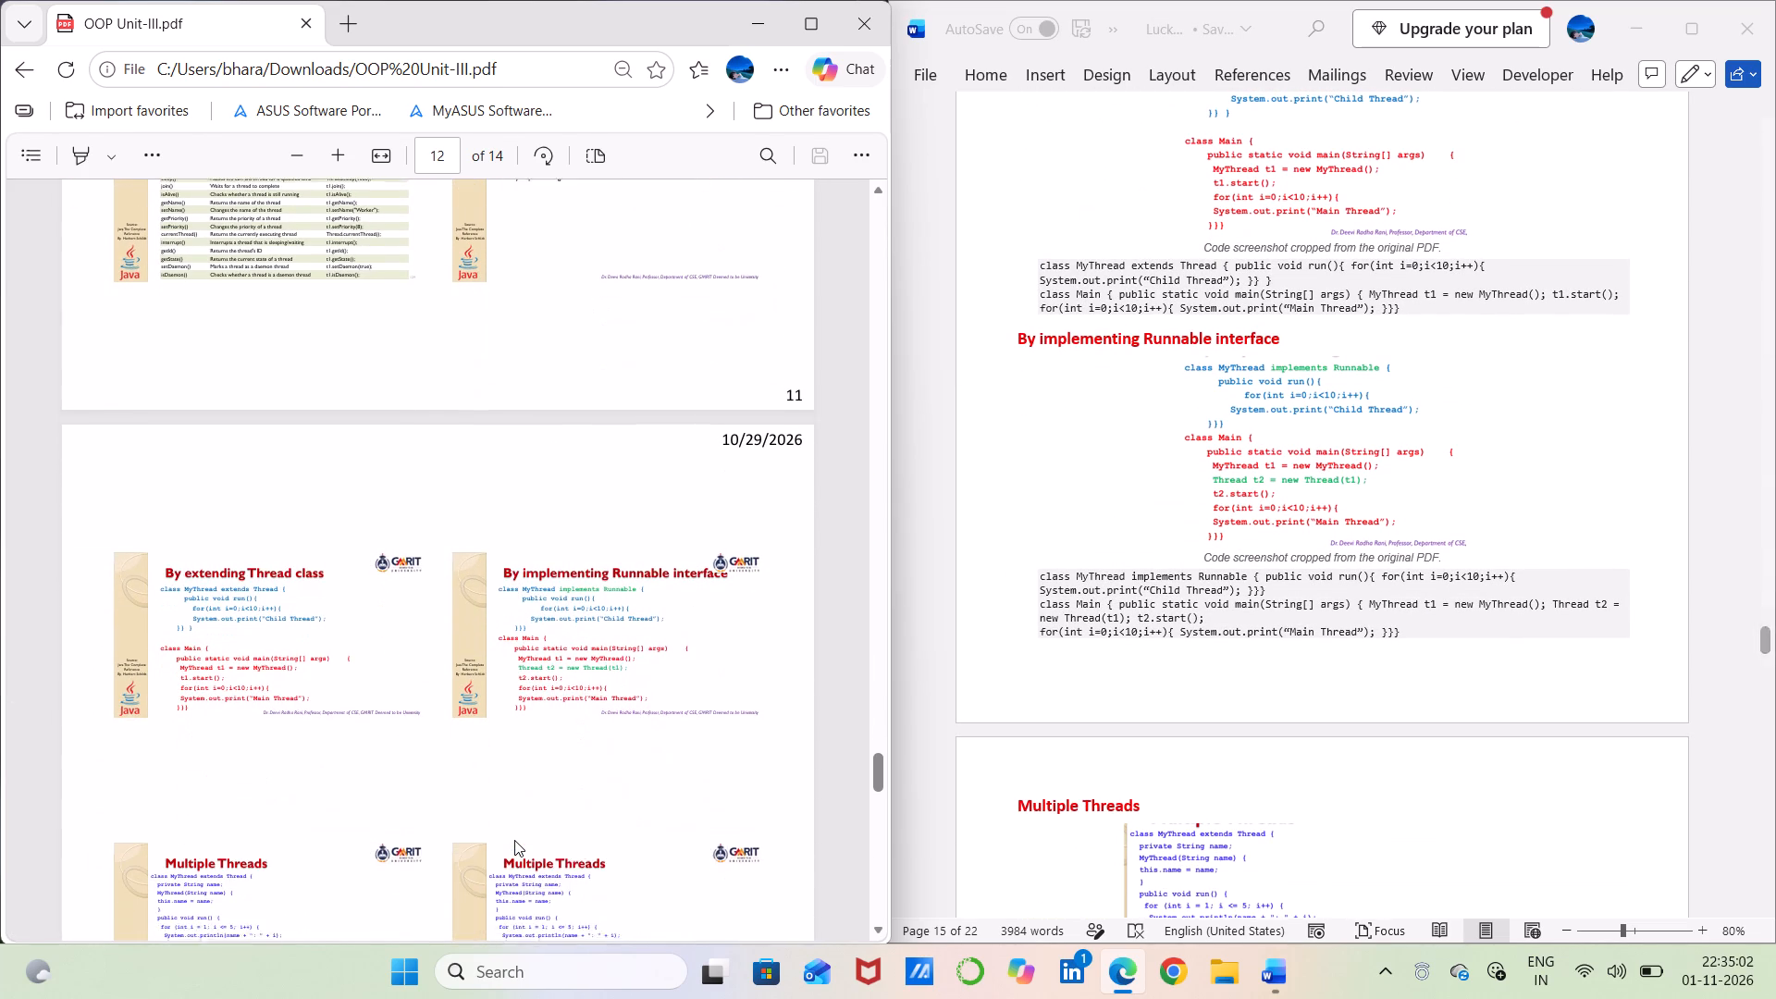
pyautogui.scroll(-1, 514, 840)
pyautogui.moveTo(1041, 573); pyautogui.dragTo(1239, 634)
pyautogui.moveTo(1030, 576); pyautogui.dragTo(1175, 619)
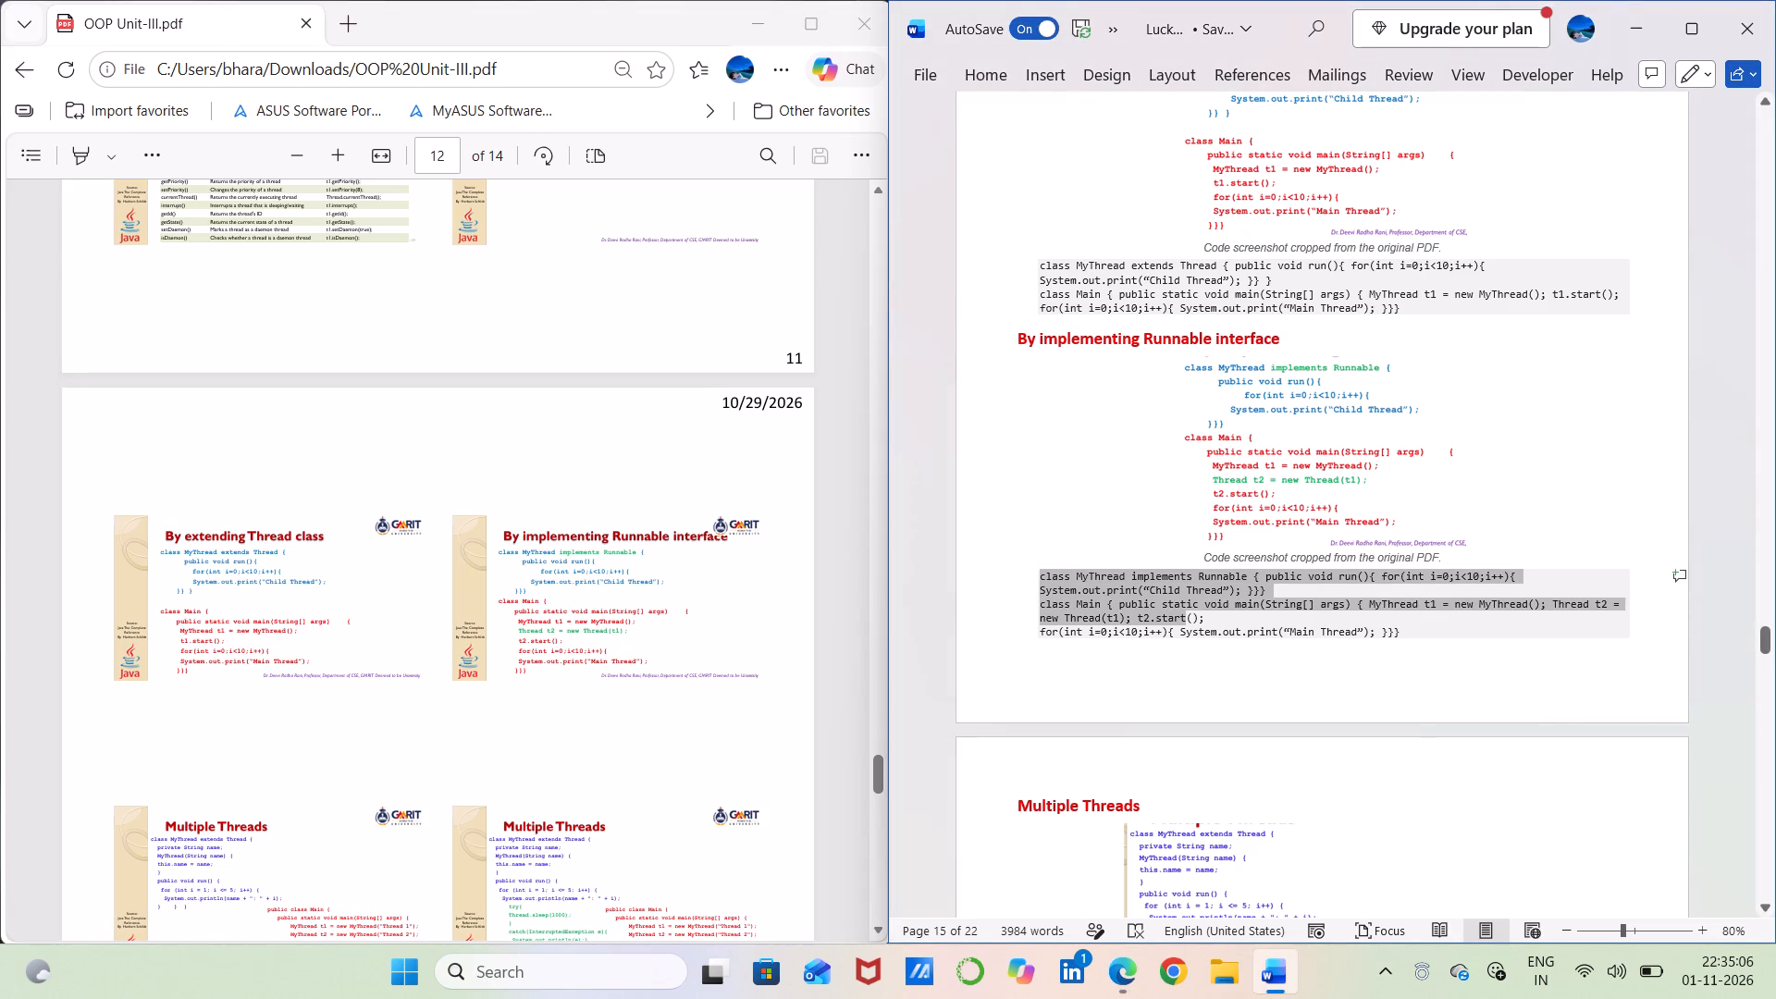
pyautogui.moveTo(1175, 619); pyautogui.dragTo(1423, 653)
pyautogui.hotkey('ctrl', 'x')
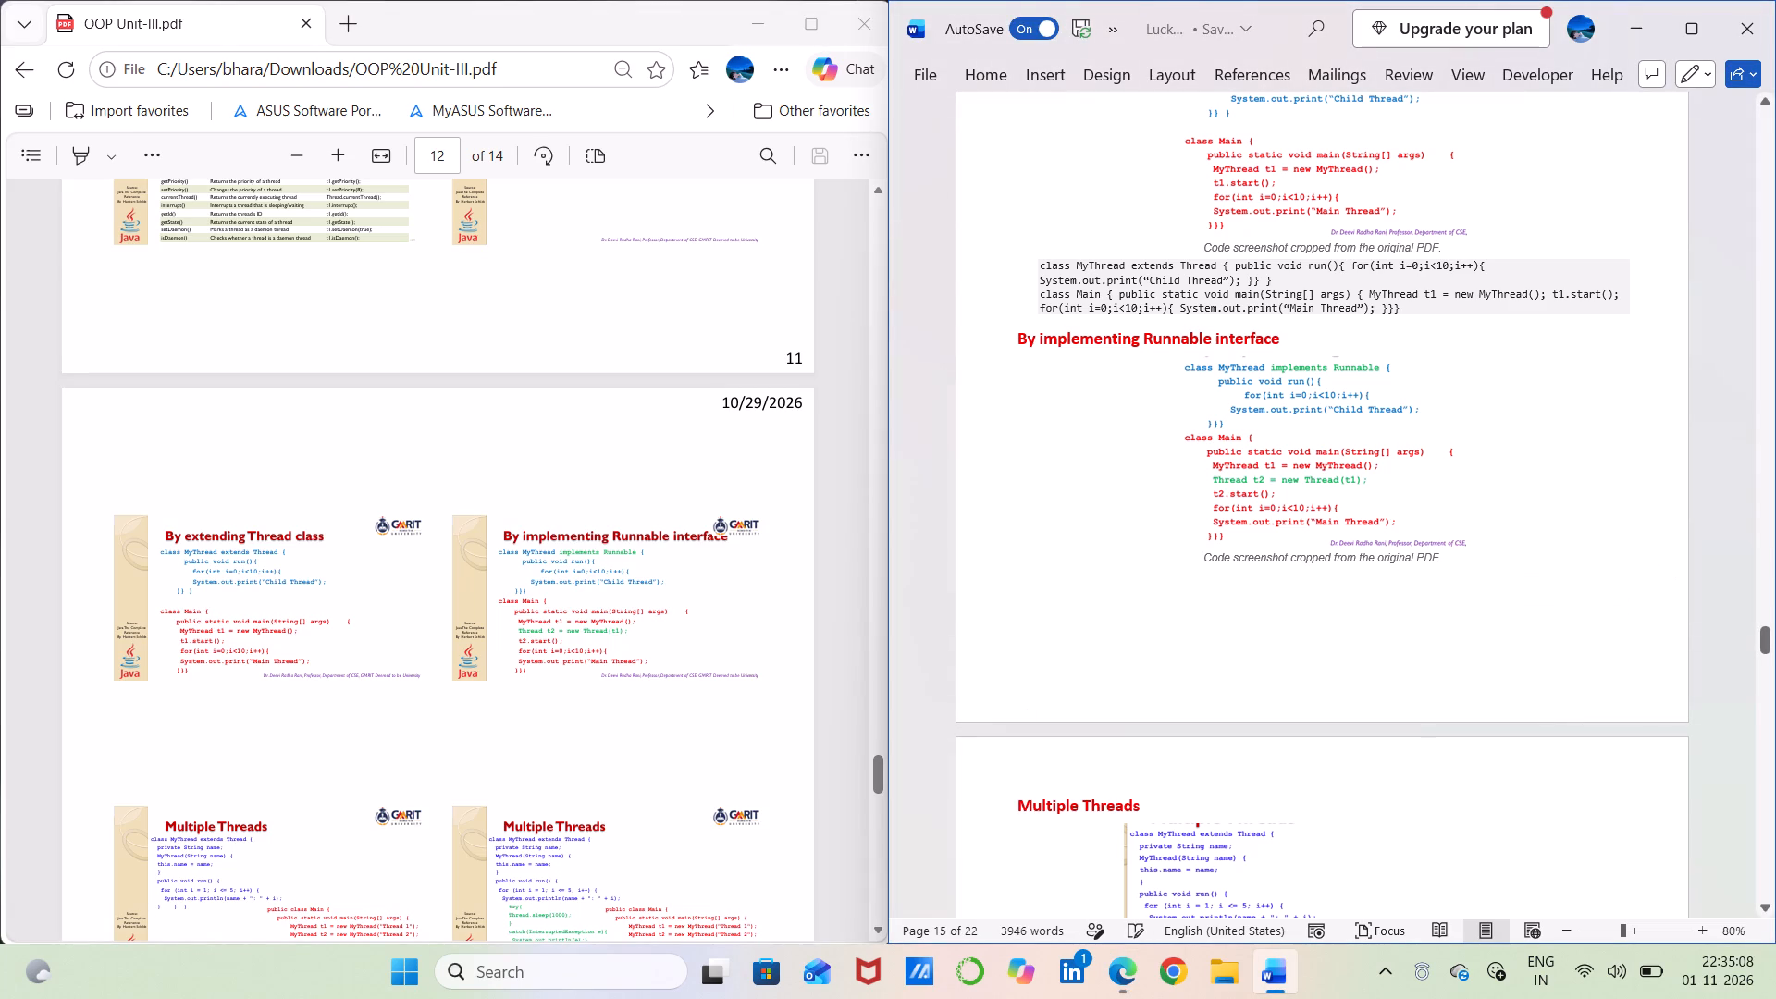
# Cut the plain code text below the "By extending Thread class" screenshot in Word.
pyautogui.moveTo(1040, 264); pyautogui.dragTo(1400, 315)
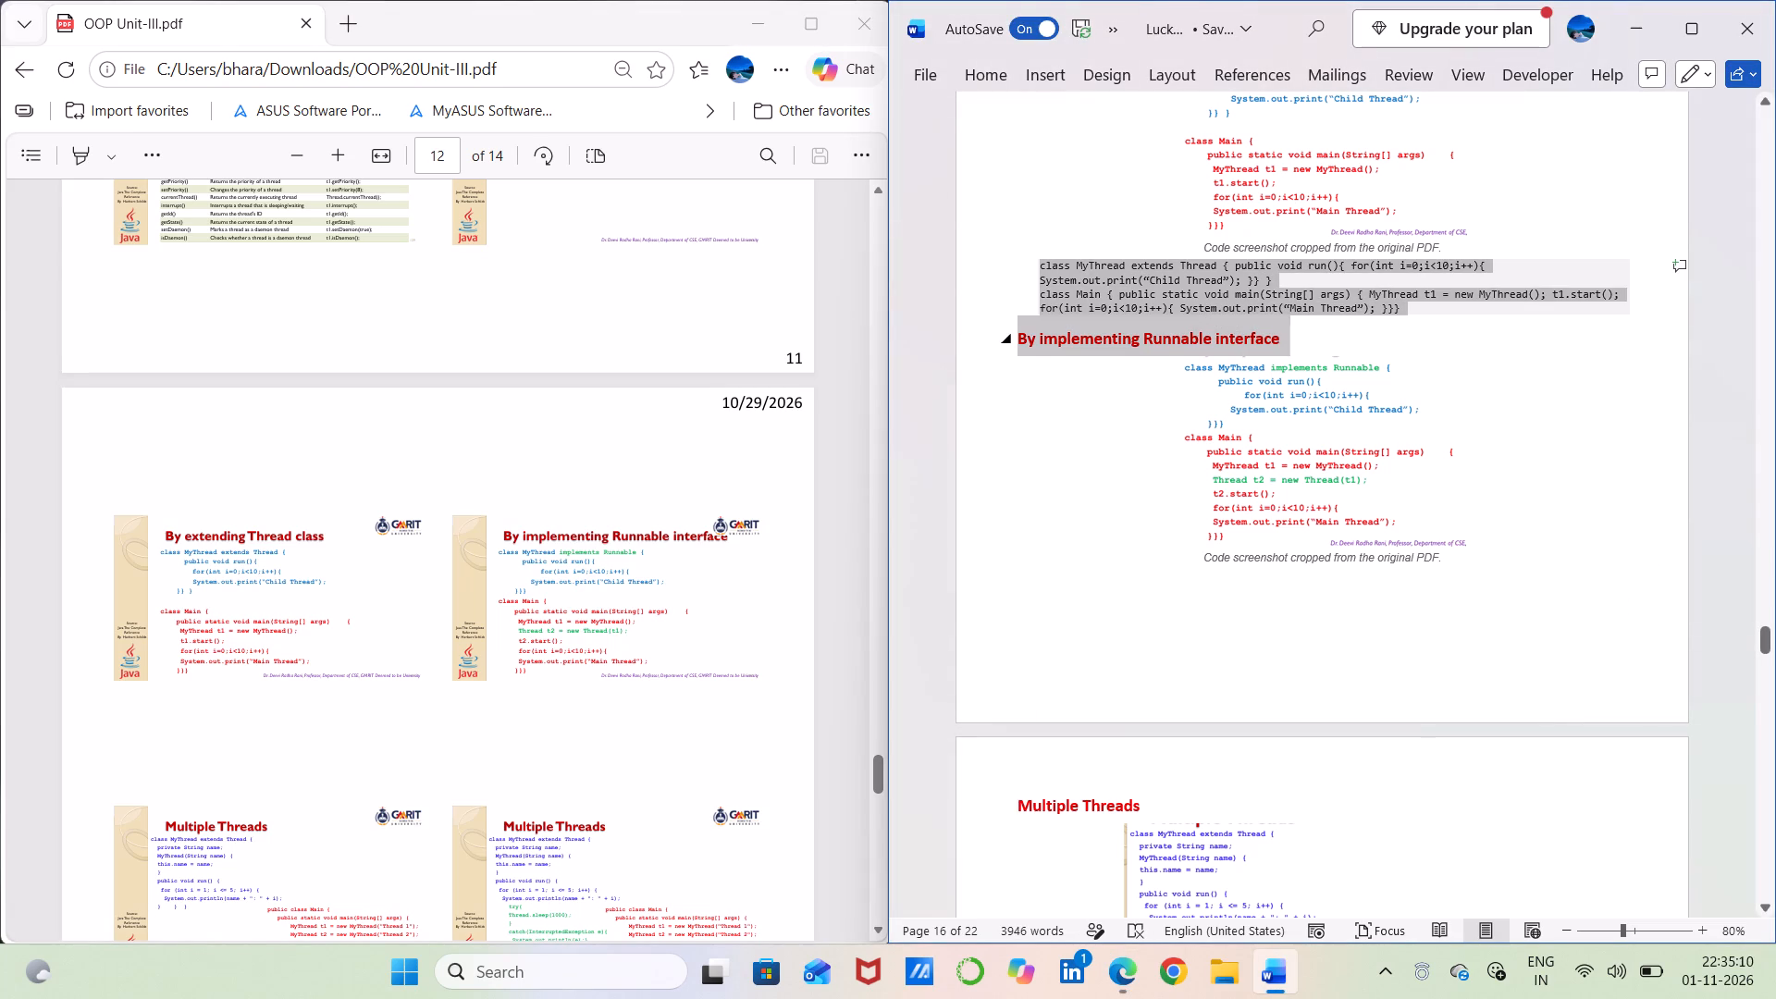
pyautogui.moveTo(1400, 315); pyautogui.dragTo(1412, 311)
pyautogui.hotkey('ctrl', 'x')
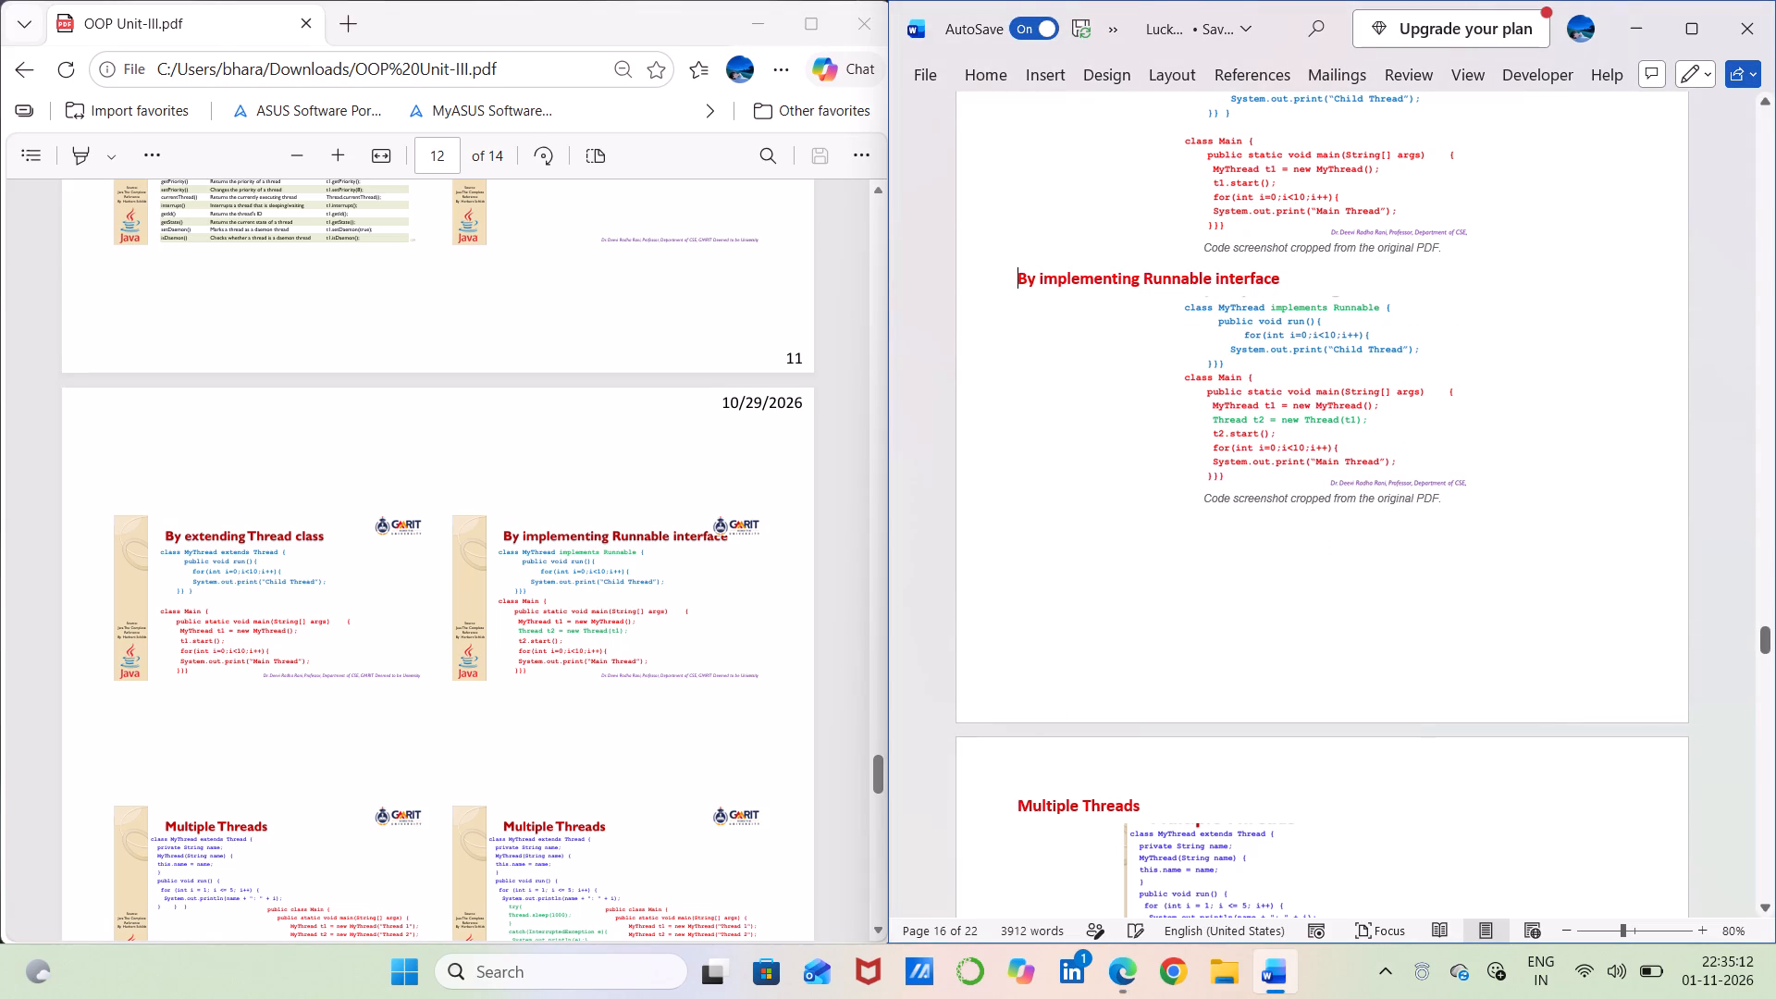
# Cut the caption "Code screenshot cropped from the original PDF." below both the Runnable interface and Thread class screenshots.
pyautogui.scroll(-1, 1172, 651)
pyautogui.click(1086, 601)
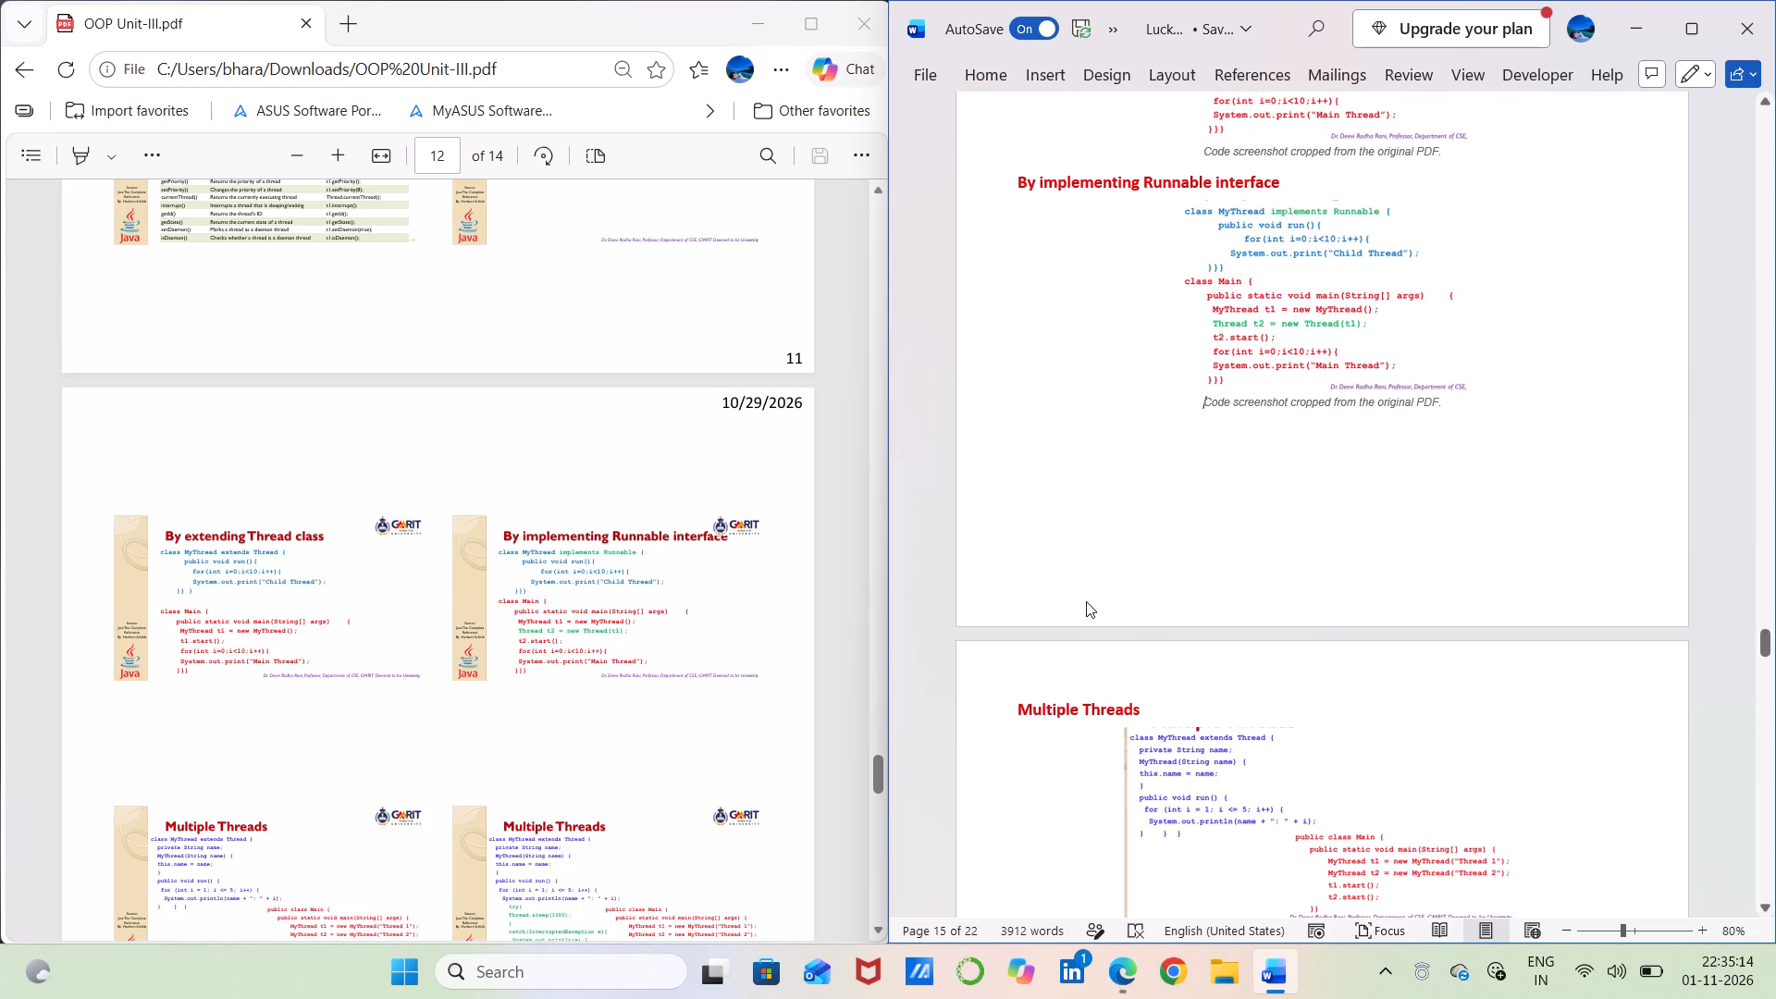
pyautogui.click(1081, 595)
pyautogui.moveTo(1199, 398); pyautogui.dragTo(1448, 399)
pyautogui.hotkey('ctrl', 'x')
pyautogui.scroll(1, 1448, 399)
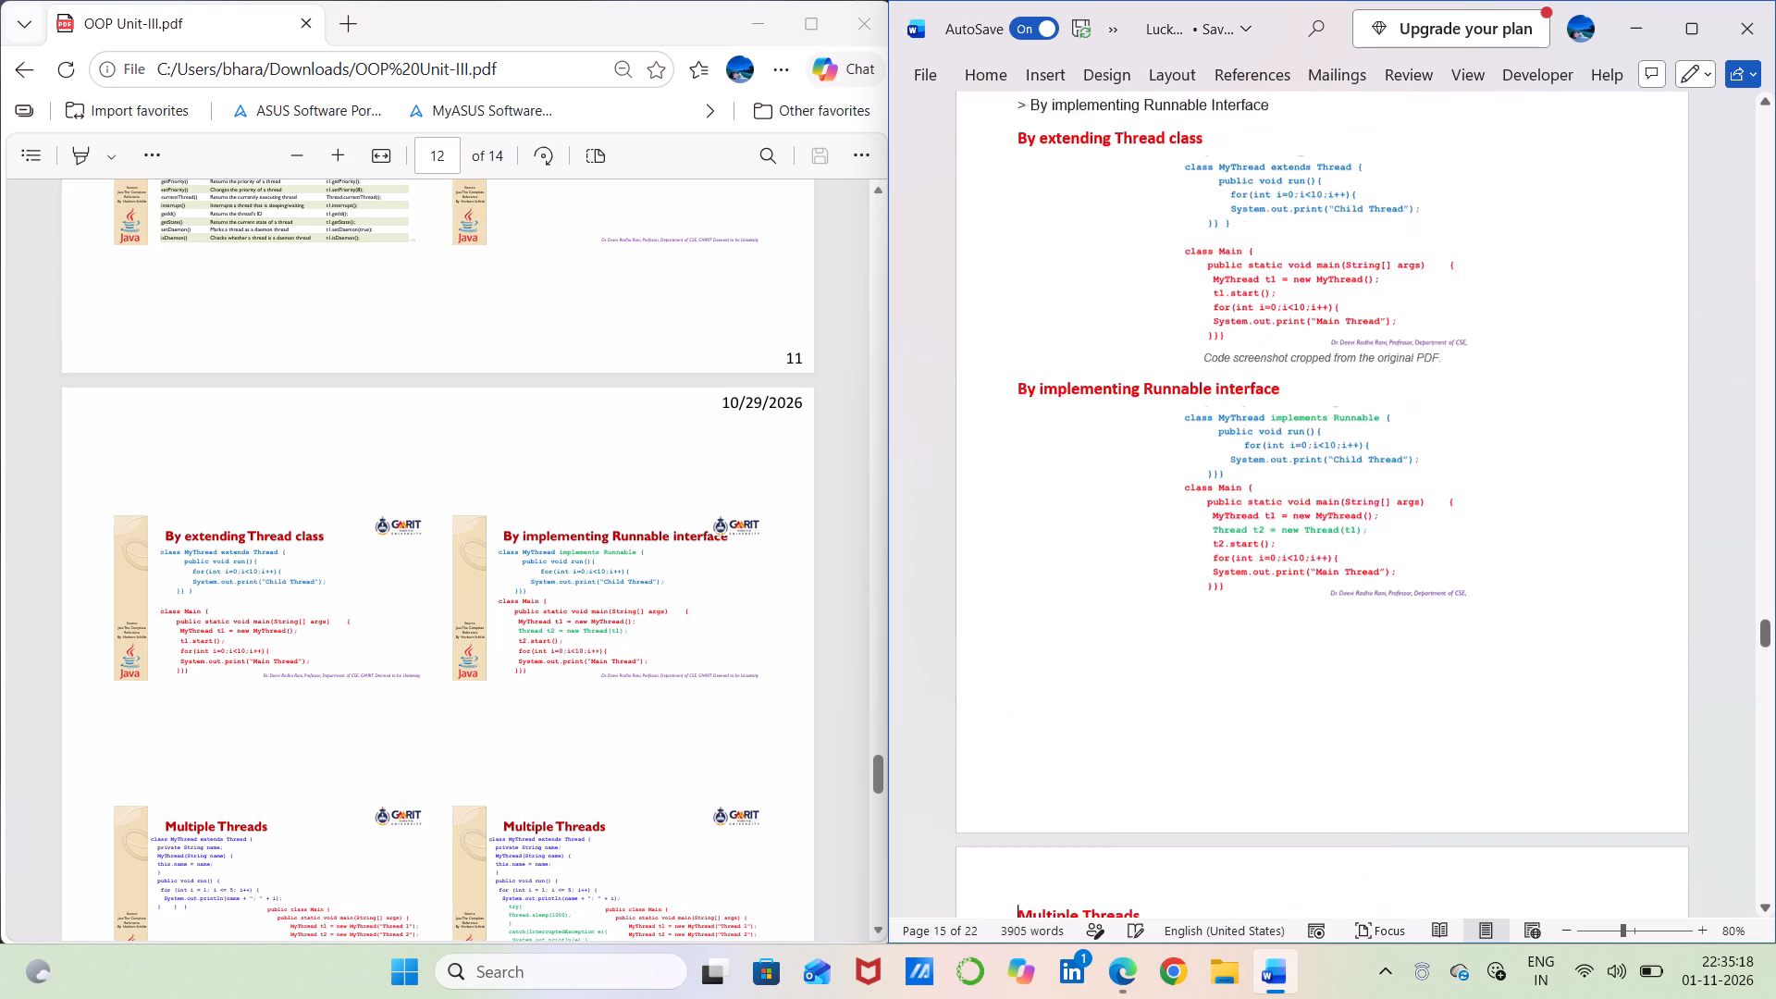
pyautogui.scroll(1, 1448, 399)
pyautogui.moveTo(1203, 460); pyautogui.dragTo(1420, 455)
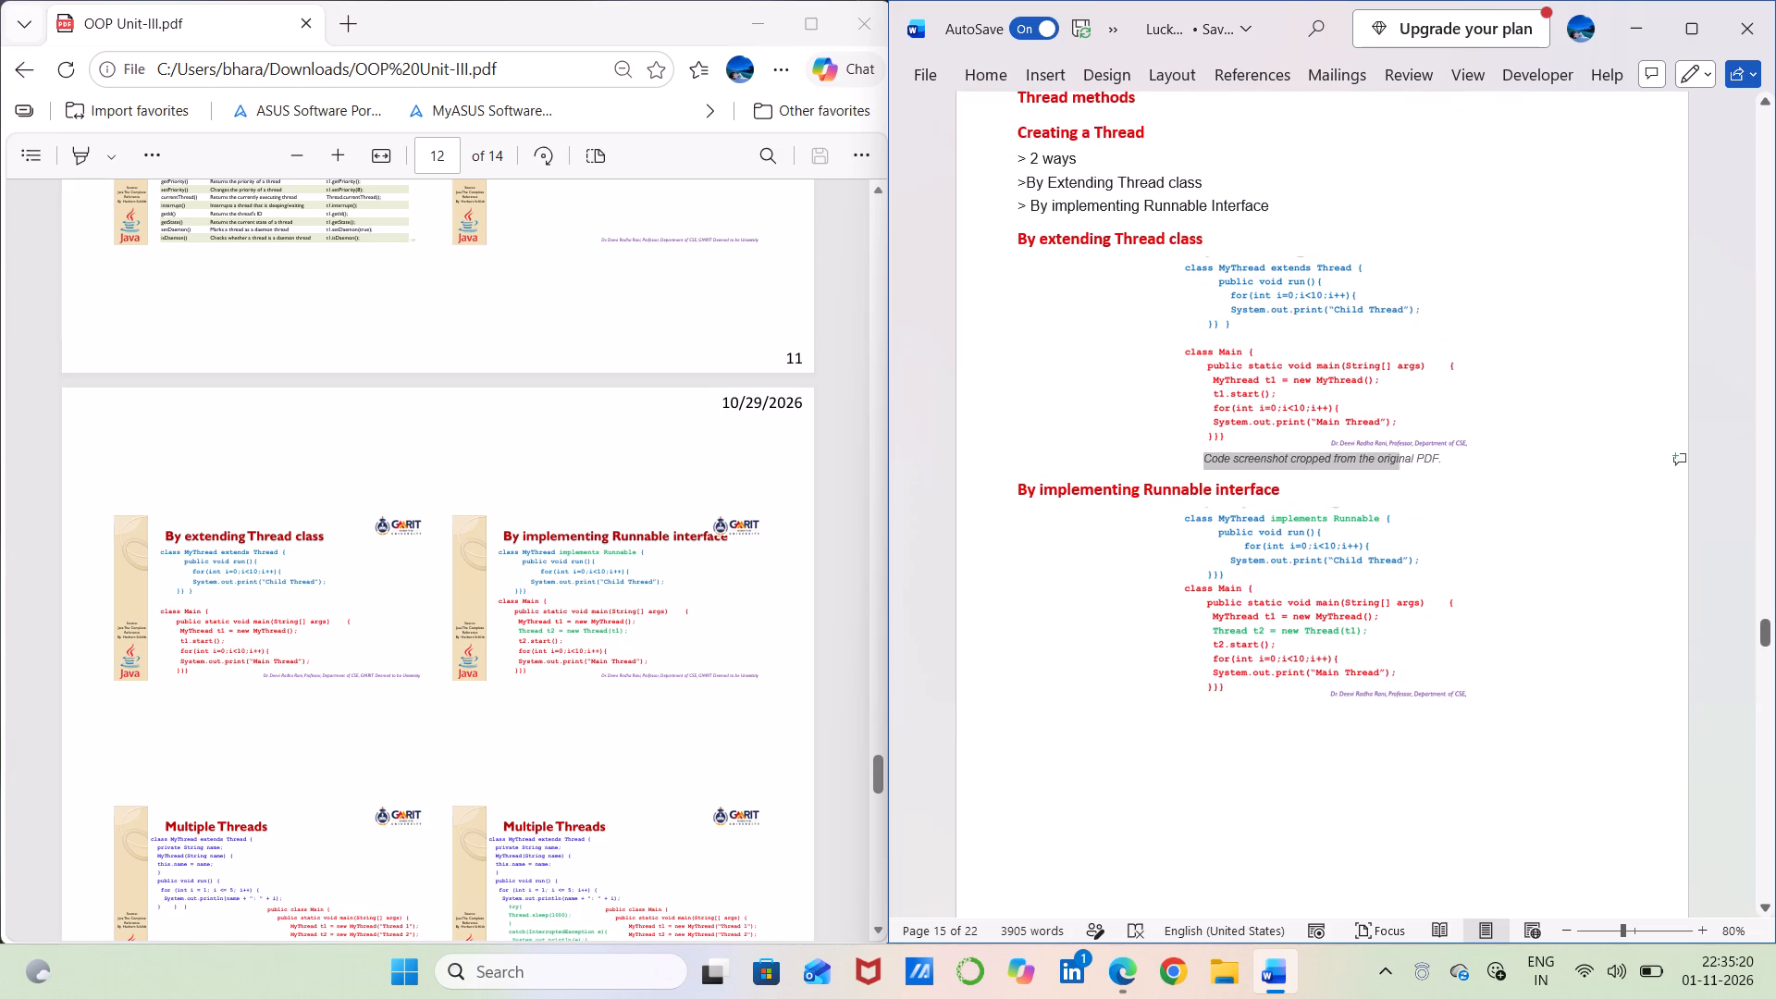
pyautogui.moveTo(1420, 455); pyautogui.dragTo(1444, 457)
pyautogui.hotkey('ctrl', 'x')
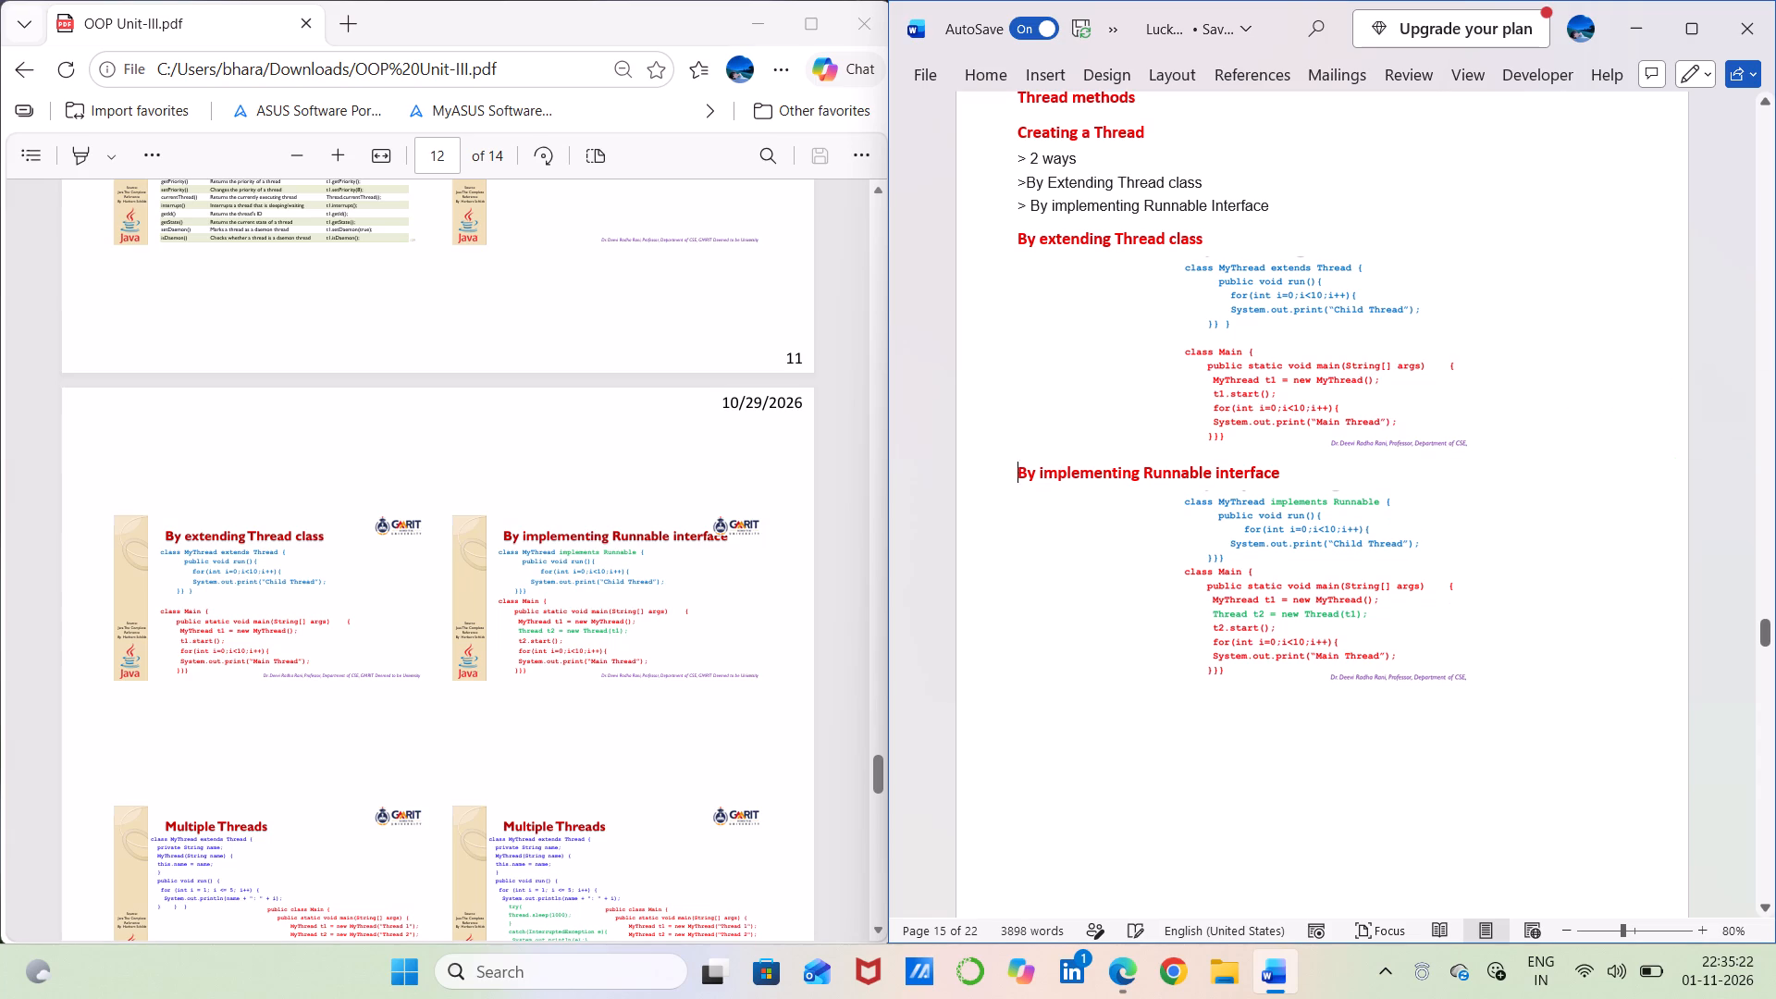
# Cut the caption "Code screenshot cropped from the original PDF." below the first "Multiple Threads" screenshot.
pyautogui.scroll(-1, 1217, 612)
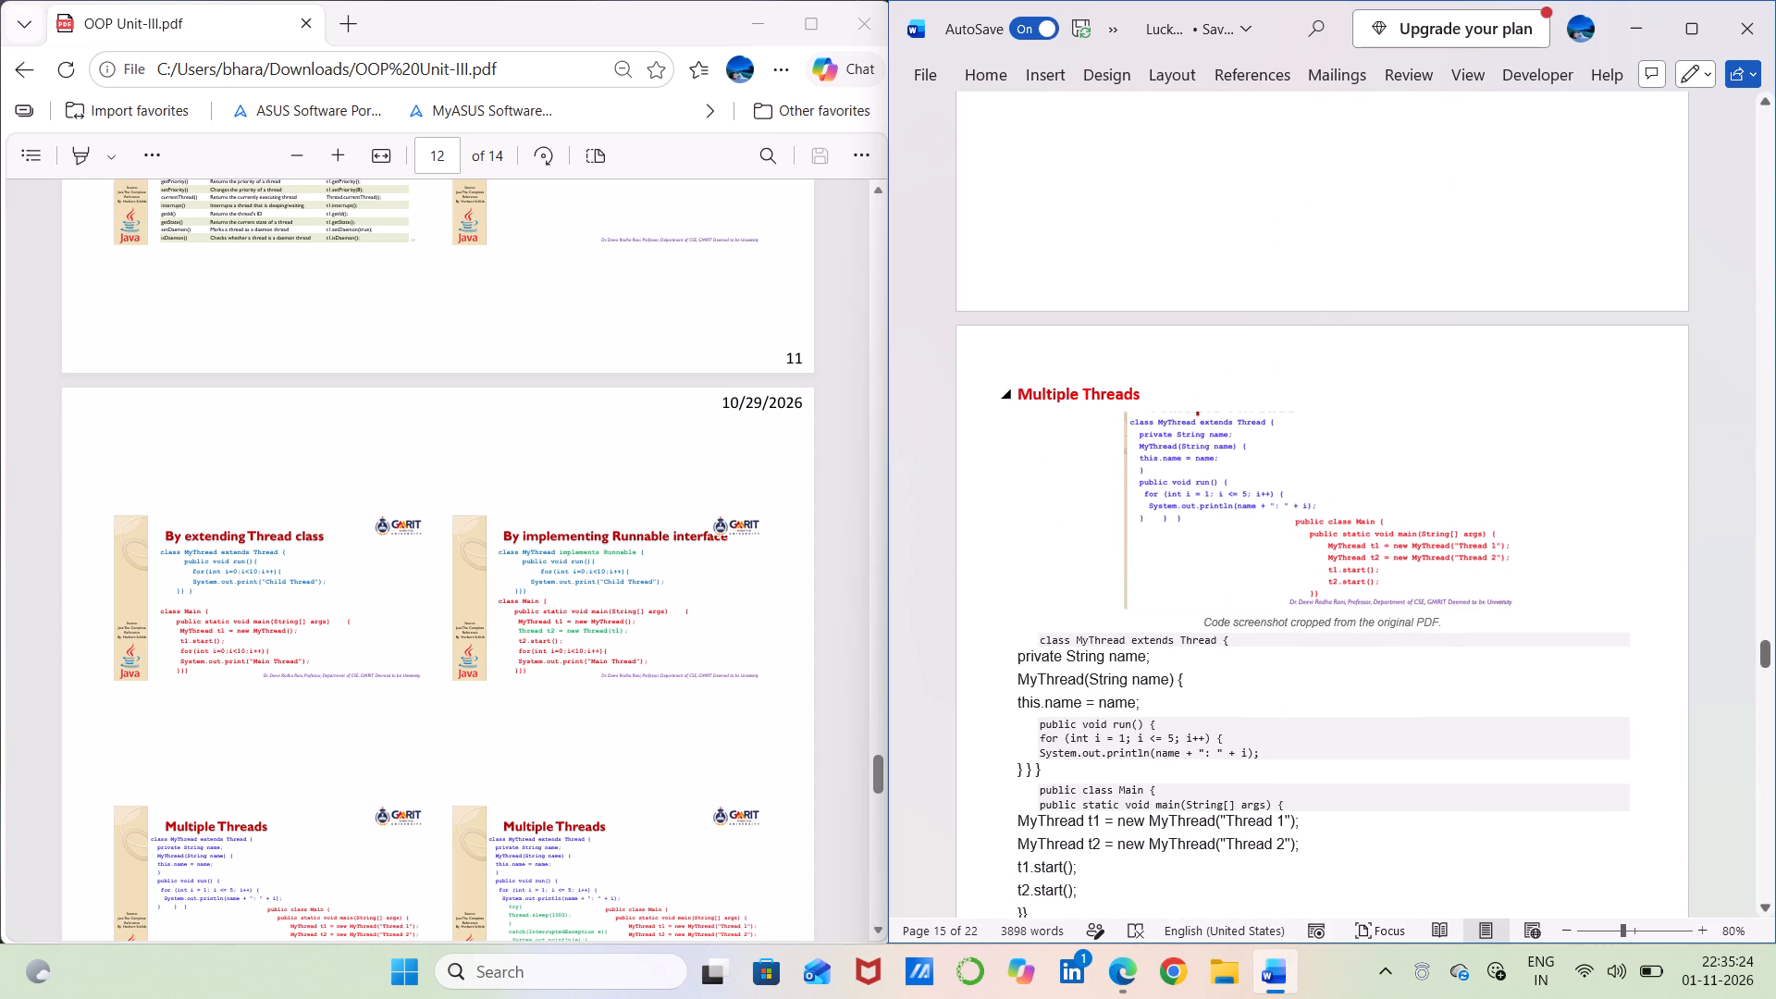
pyautogui.click(1020, 401)
pyautogui.moveTo(1207, 623); pyautogui.dragTo(1293, 623)
pyautogui.moveTo(1293, 623); pyautogui.dragTo(1461, 625)
pyautogui.hotkey('ctrl', 'x')
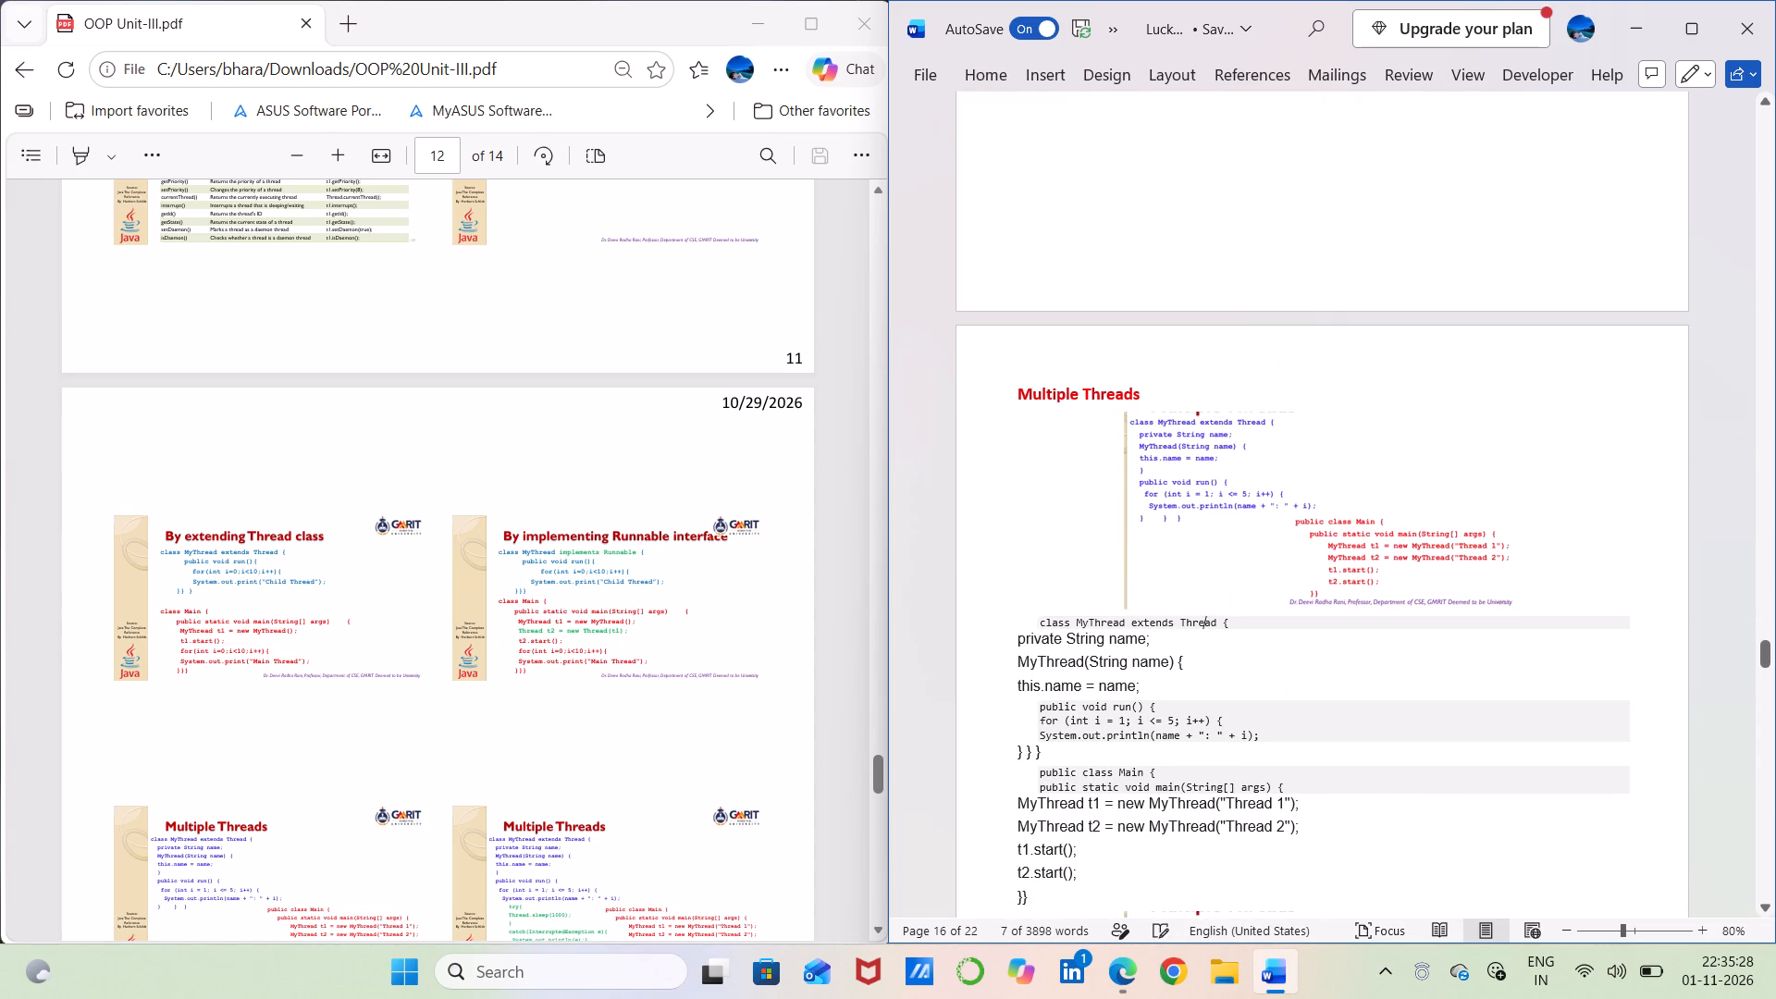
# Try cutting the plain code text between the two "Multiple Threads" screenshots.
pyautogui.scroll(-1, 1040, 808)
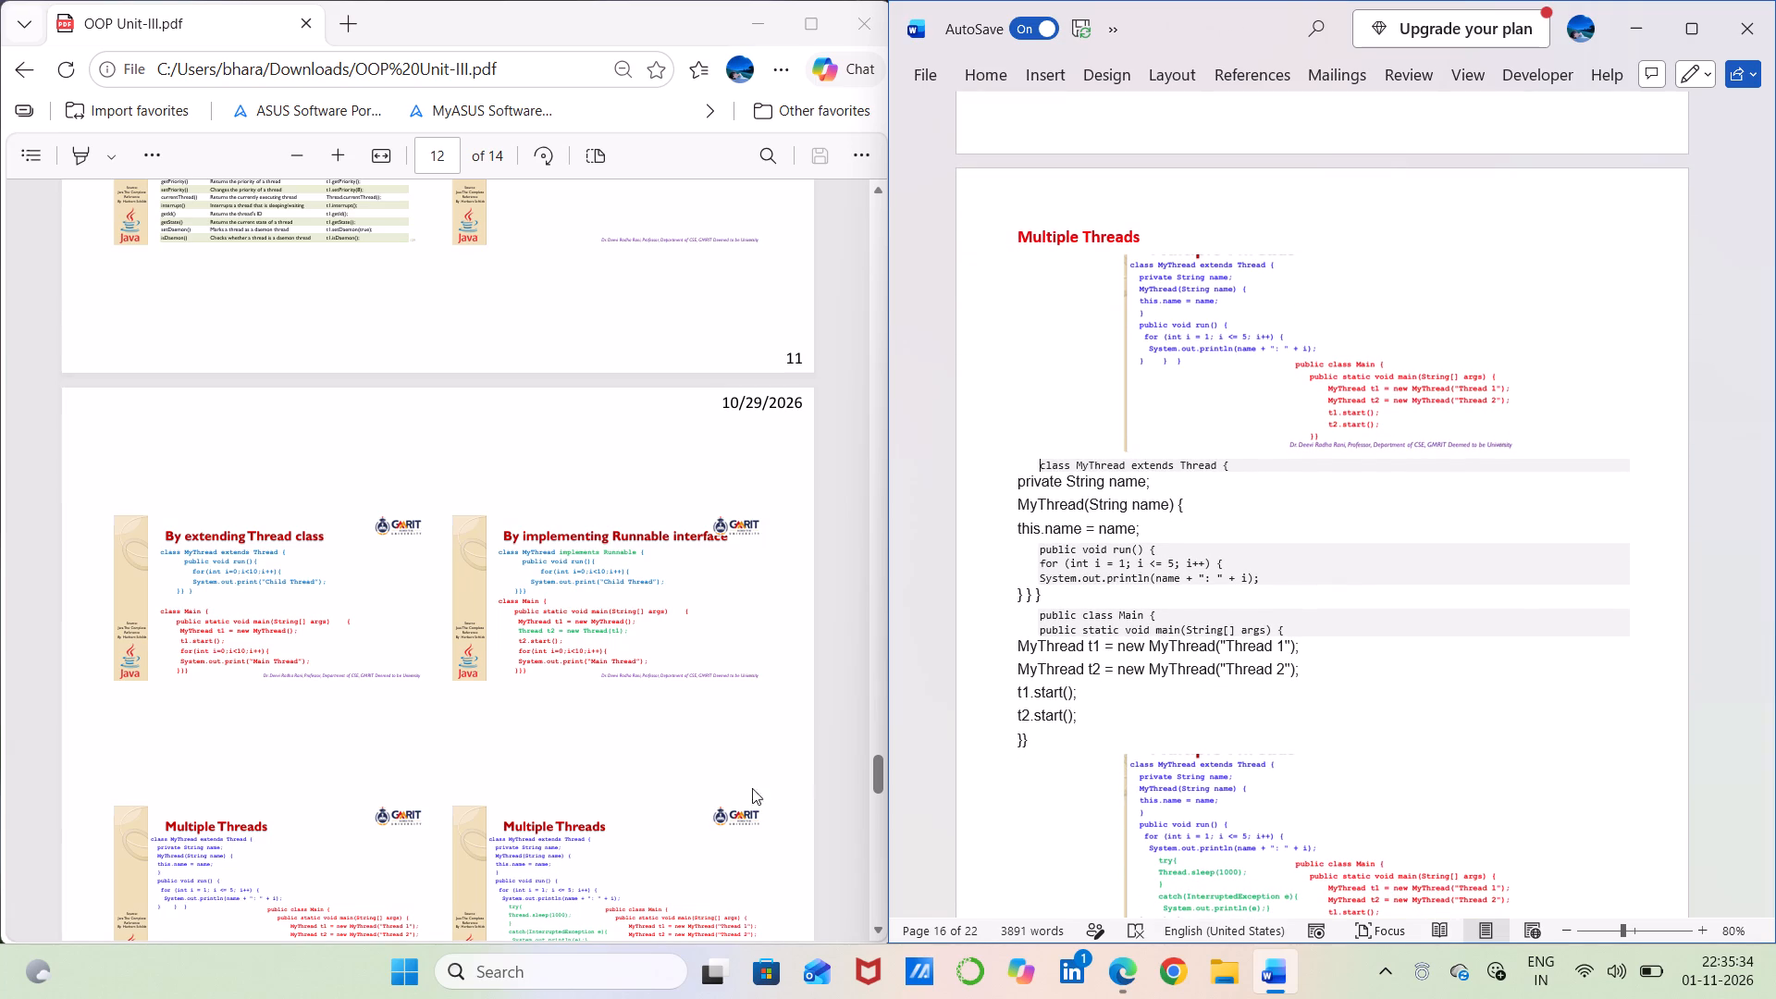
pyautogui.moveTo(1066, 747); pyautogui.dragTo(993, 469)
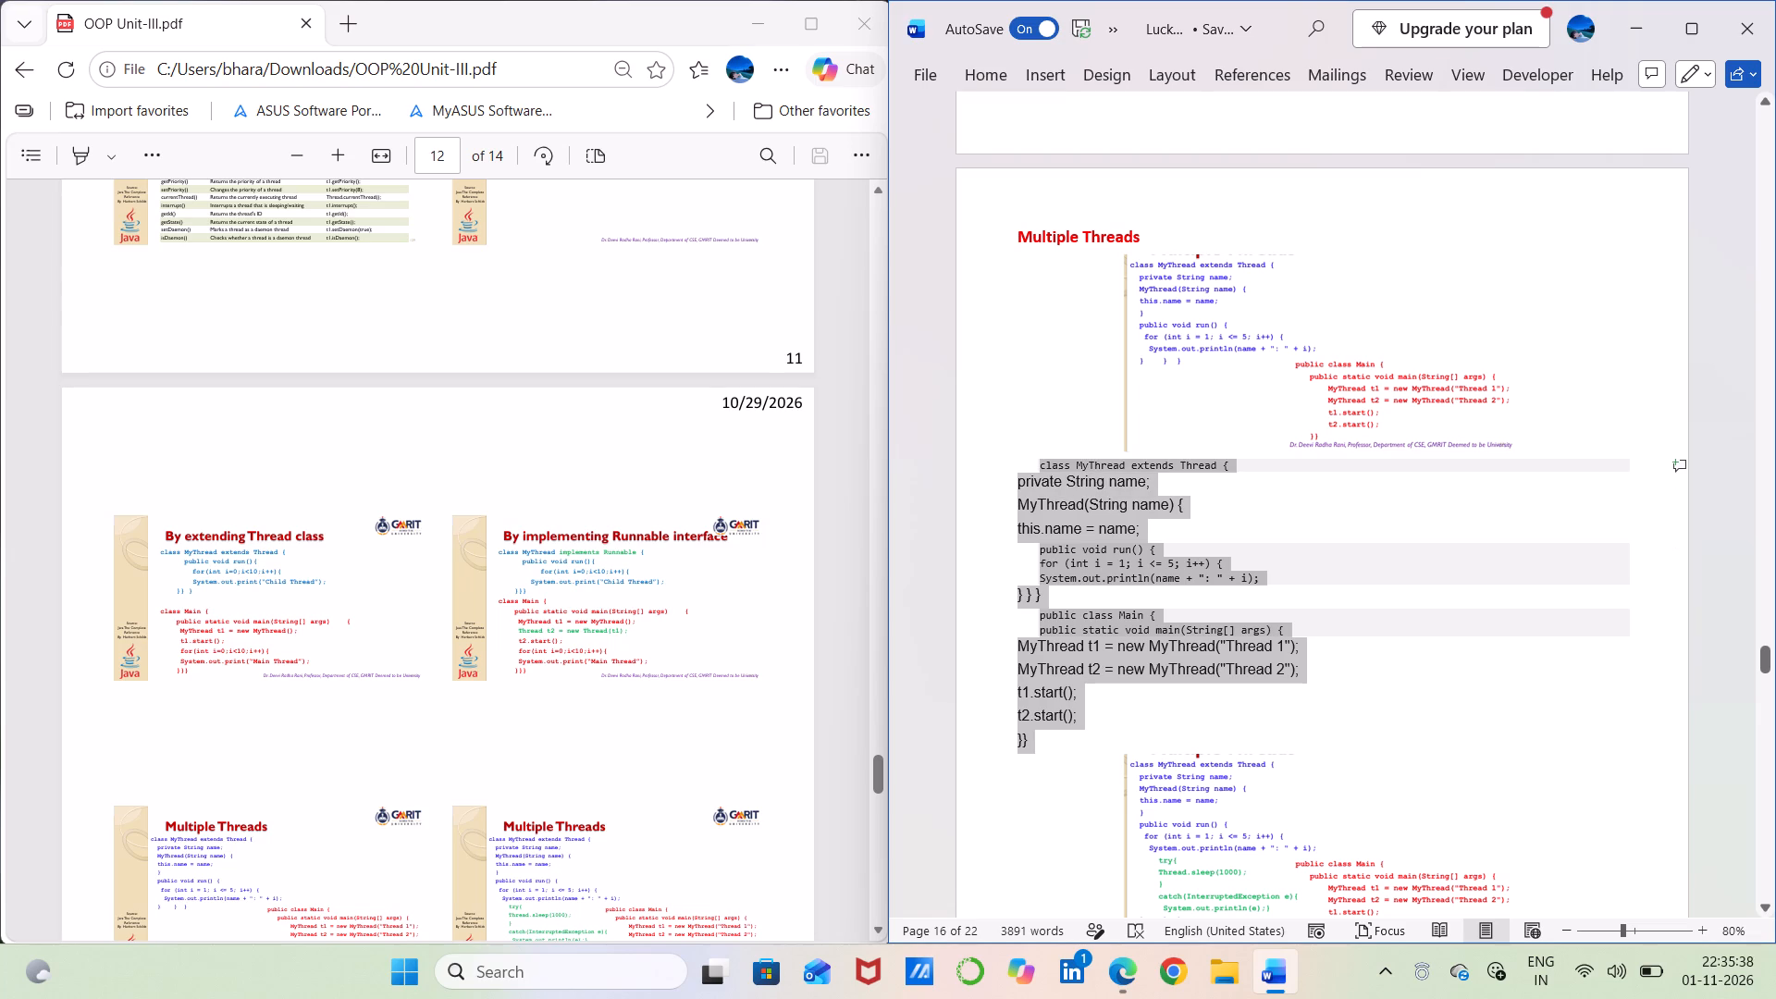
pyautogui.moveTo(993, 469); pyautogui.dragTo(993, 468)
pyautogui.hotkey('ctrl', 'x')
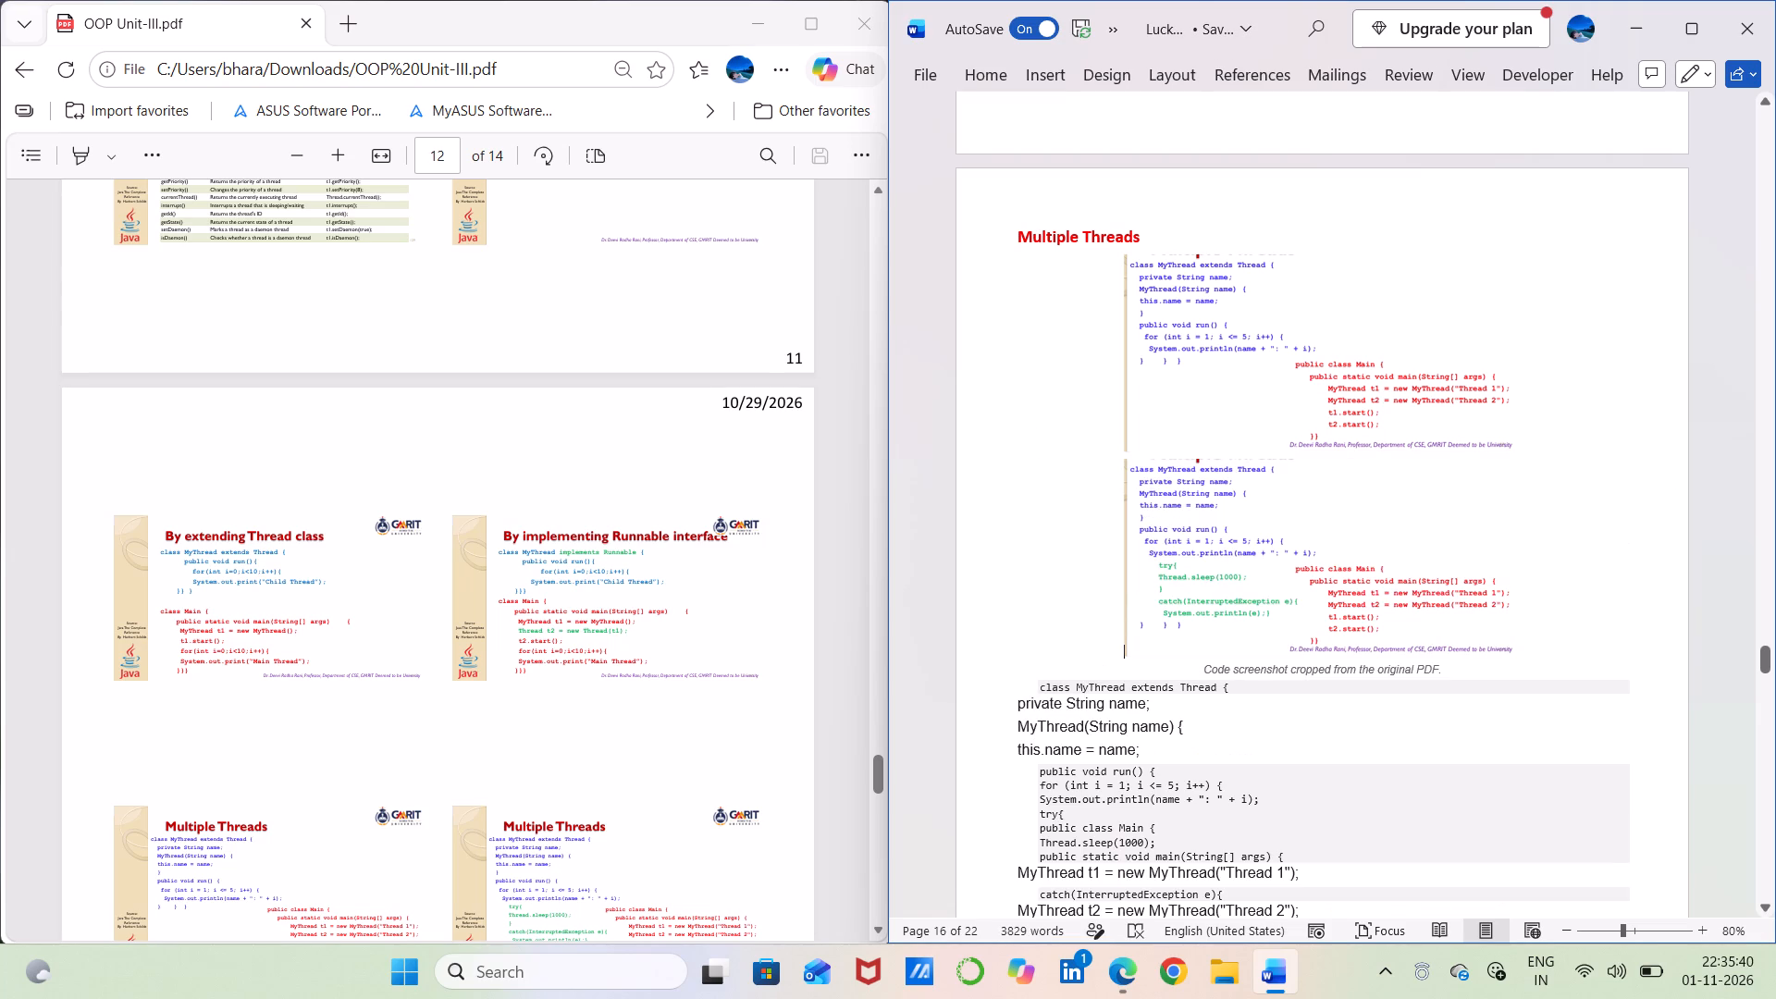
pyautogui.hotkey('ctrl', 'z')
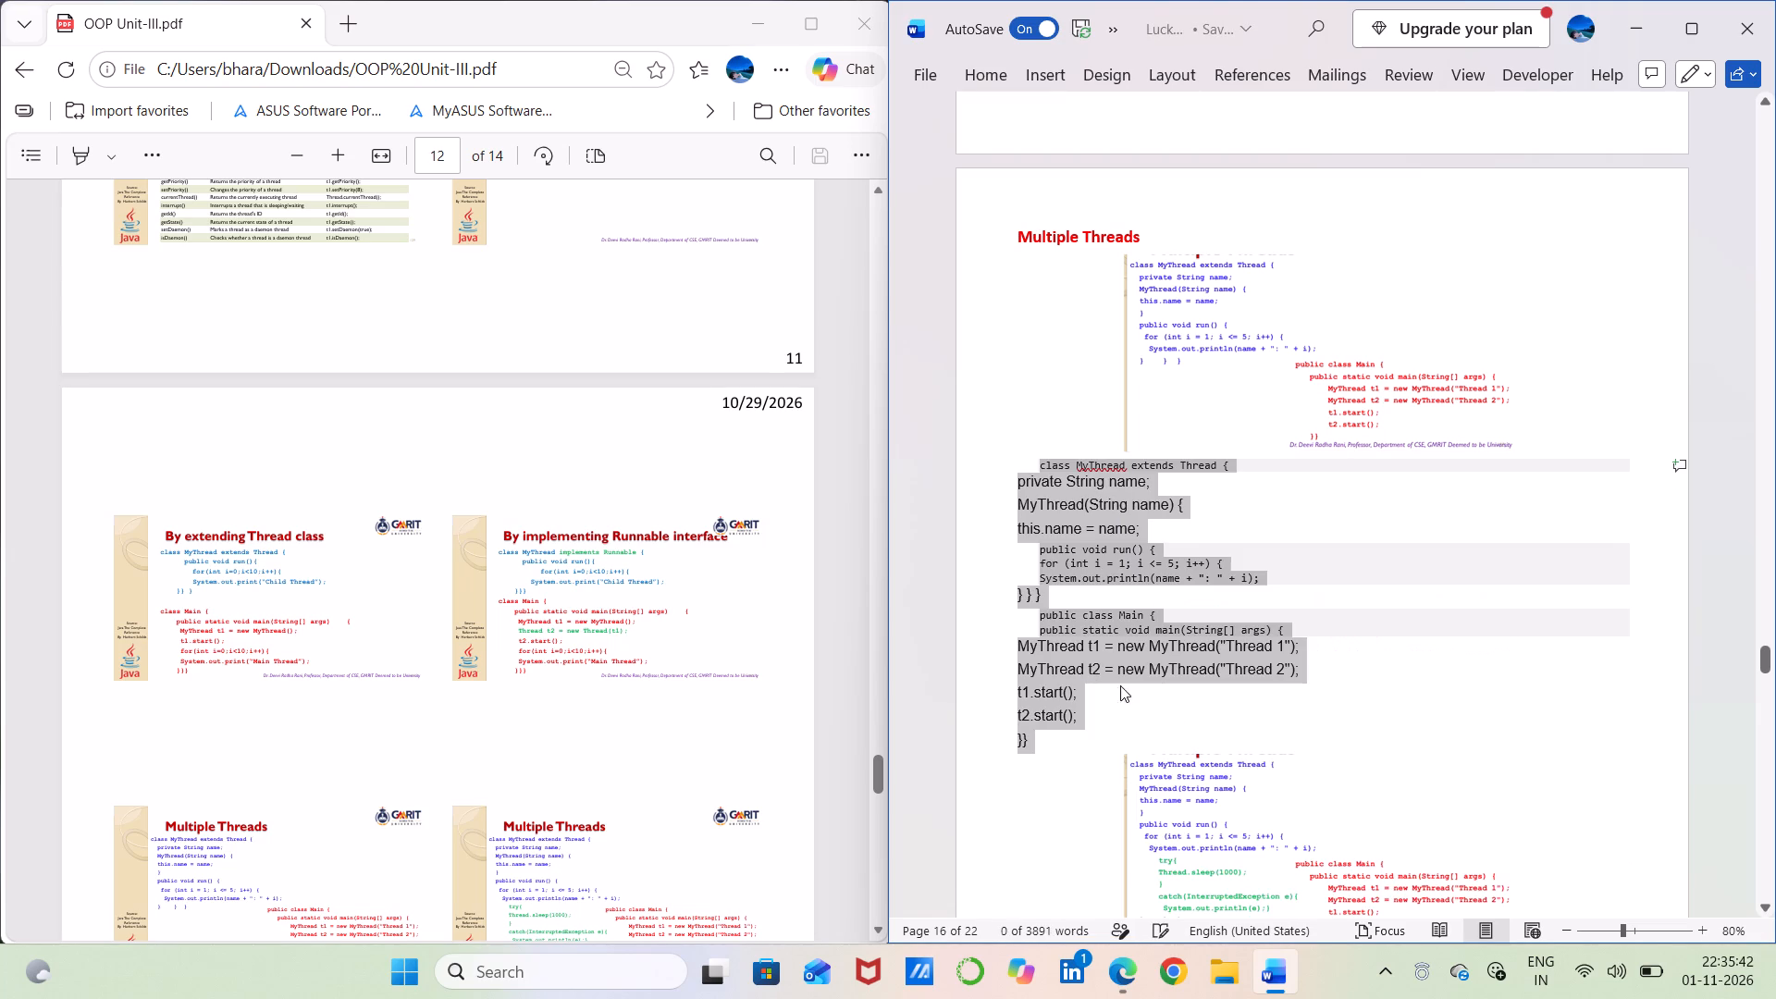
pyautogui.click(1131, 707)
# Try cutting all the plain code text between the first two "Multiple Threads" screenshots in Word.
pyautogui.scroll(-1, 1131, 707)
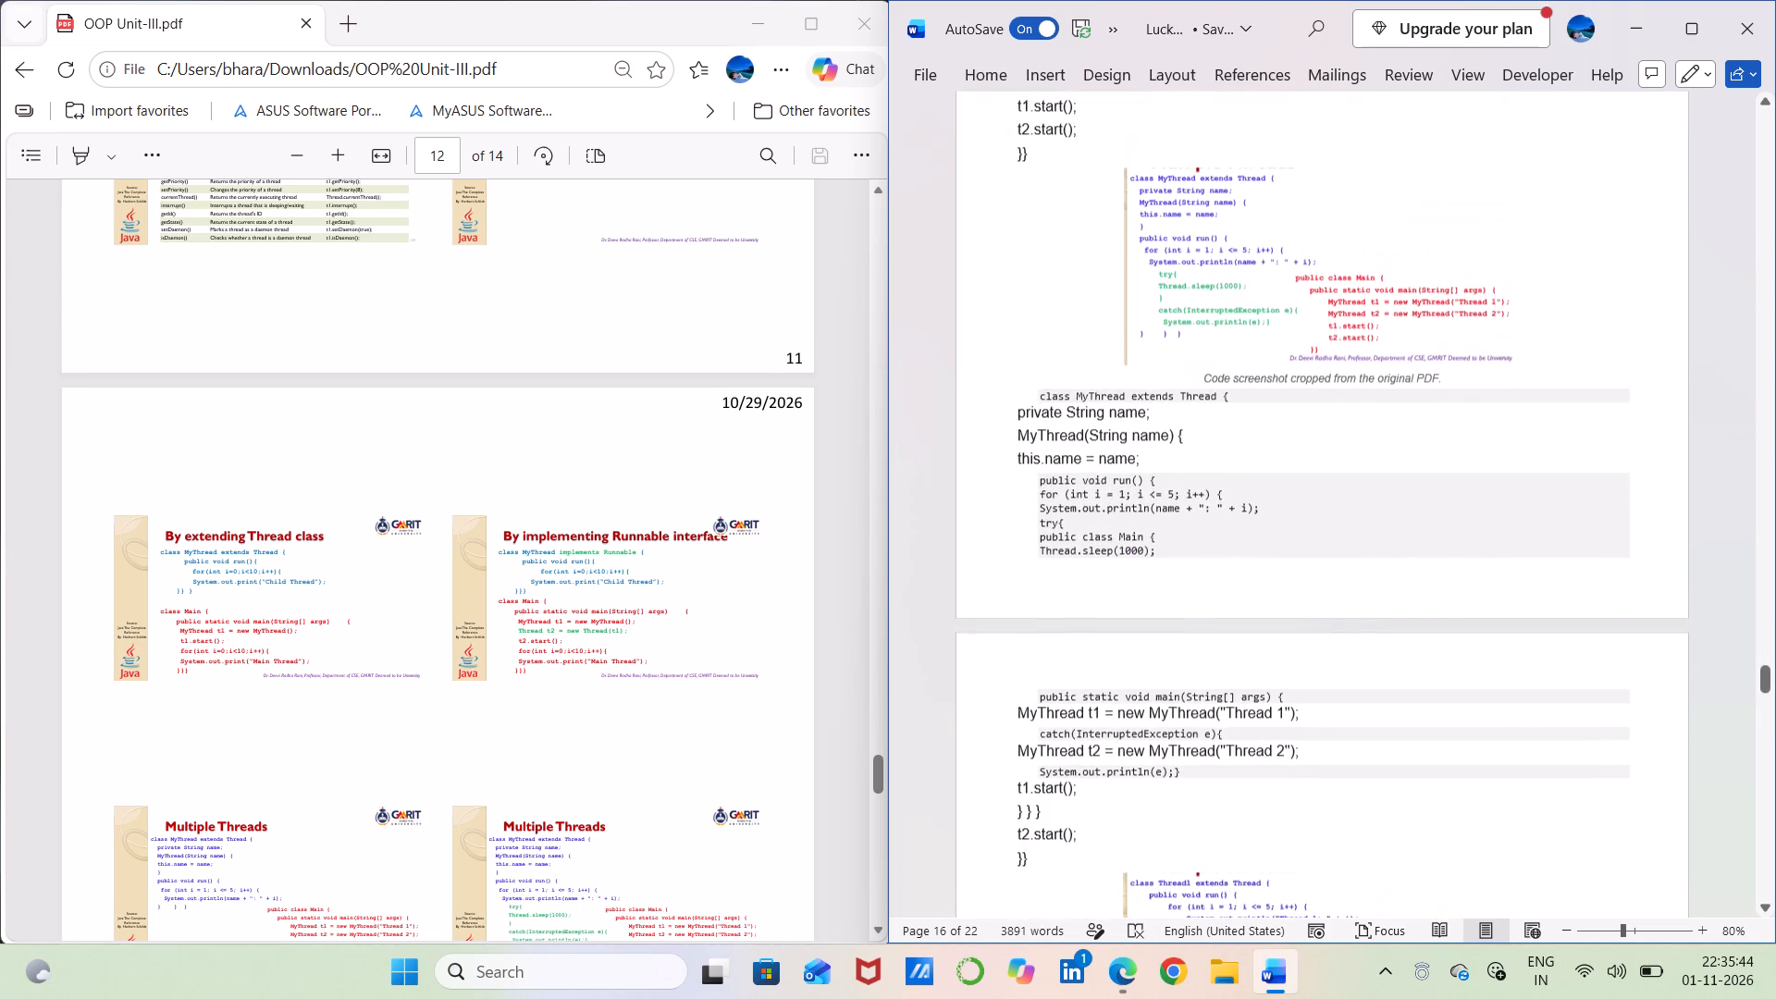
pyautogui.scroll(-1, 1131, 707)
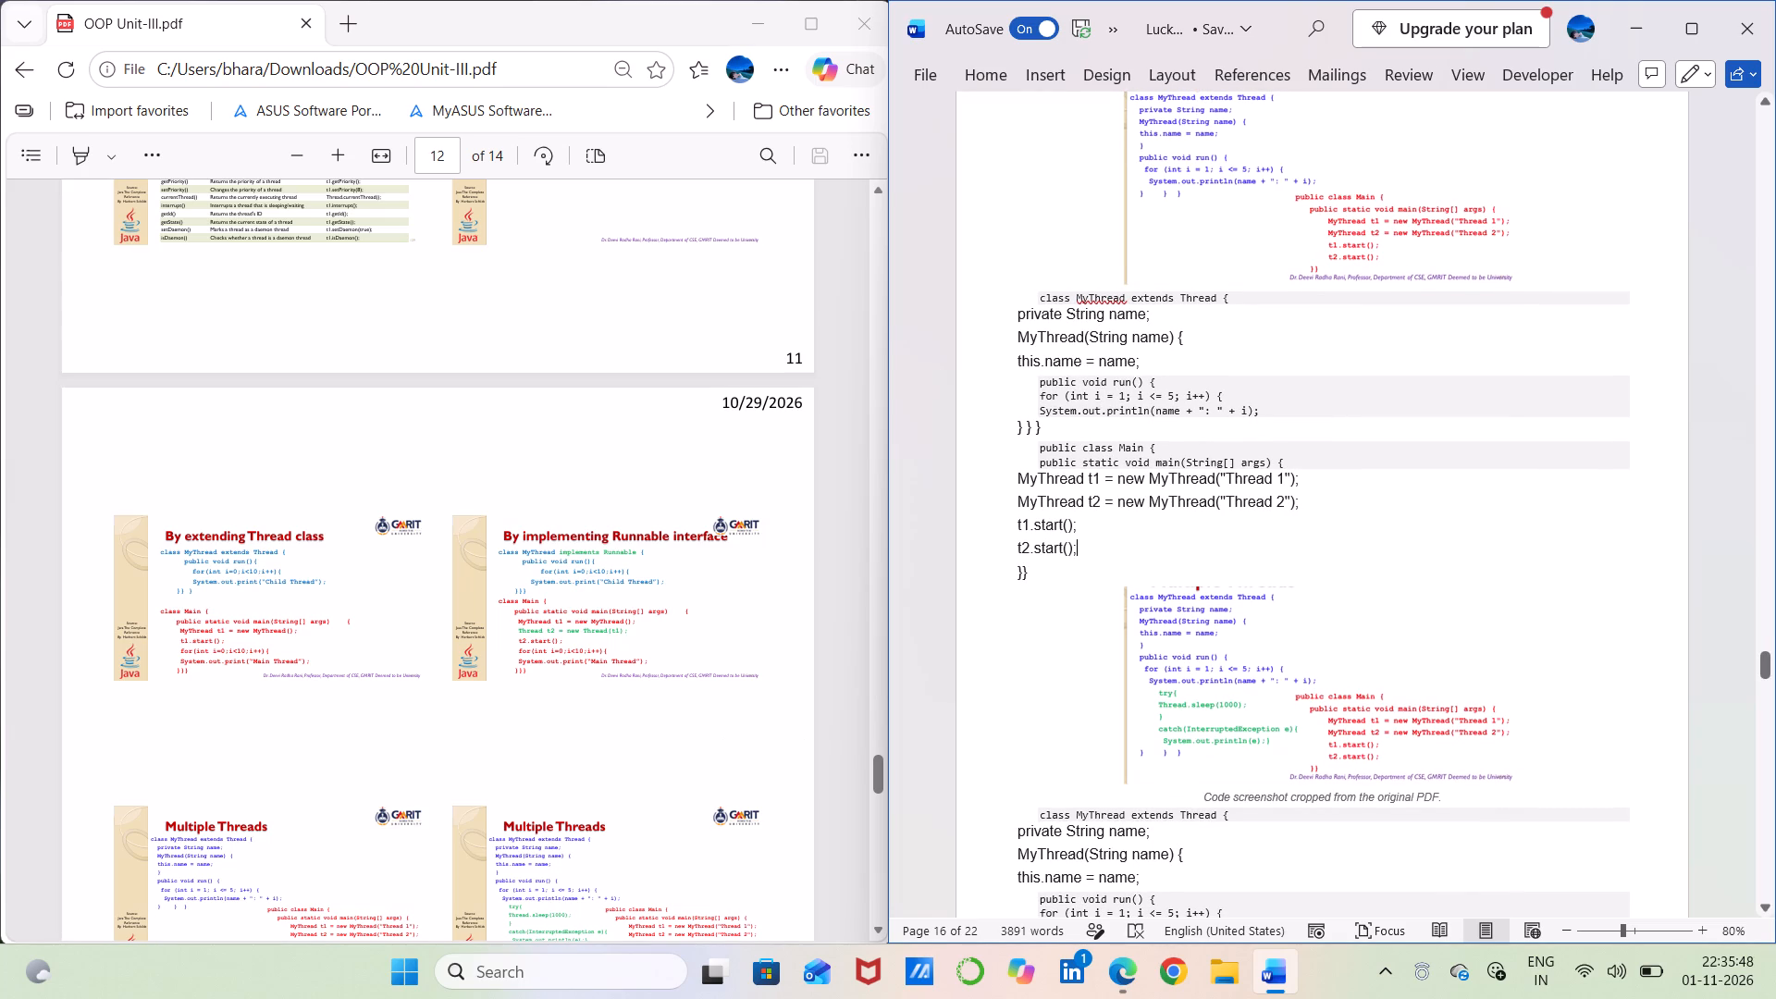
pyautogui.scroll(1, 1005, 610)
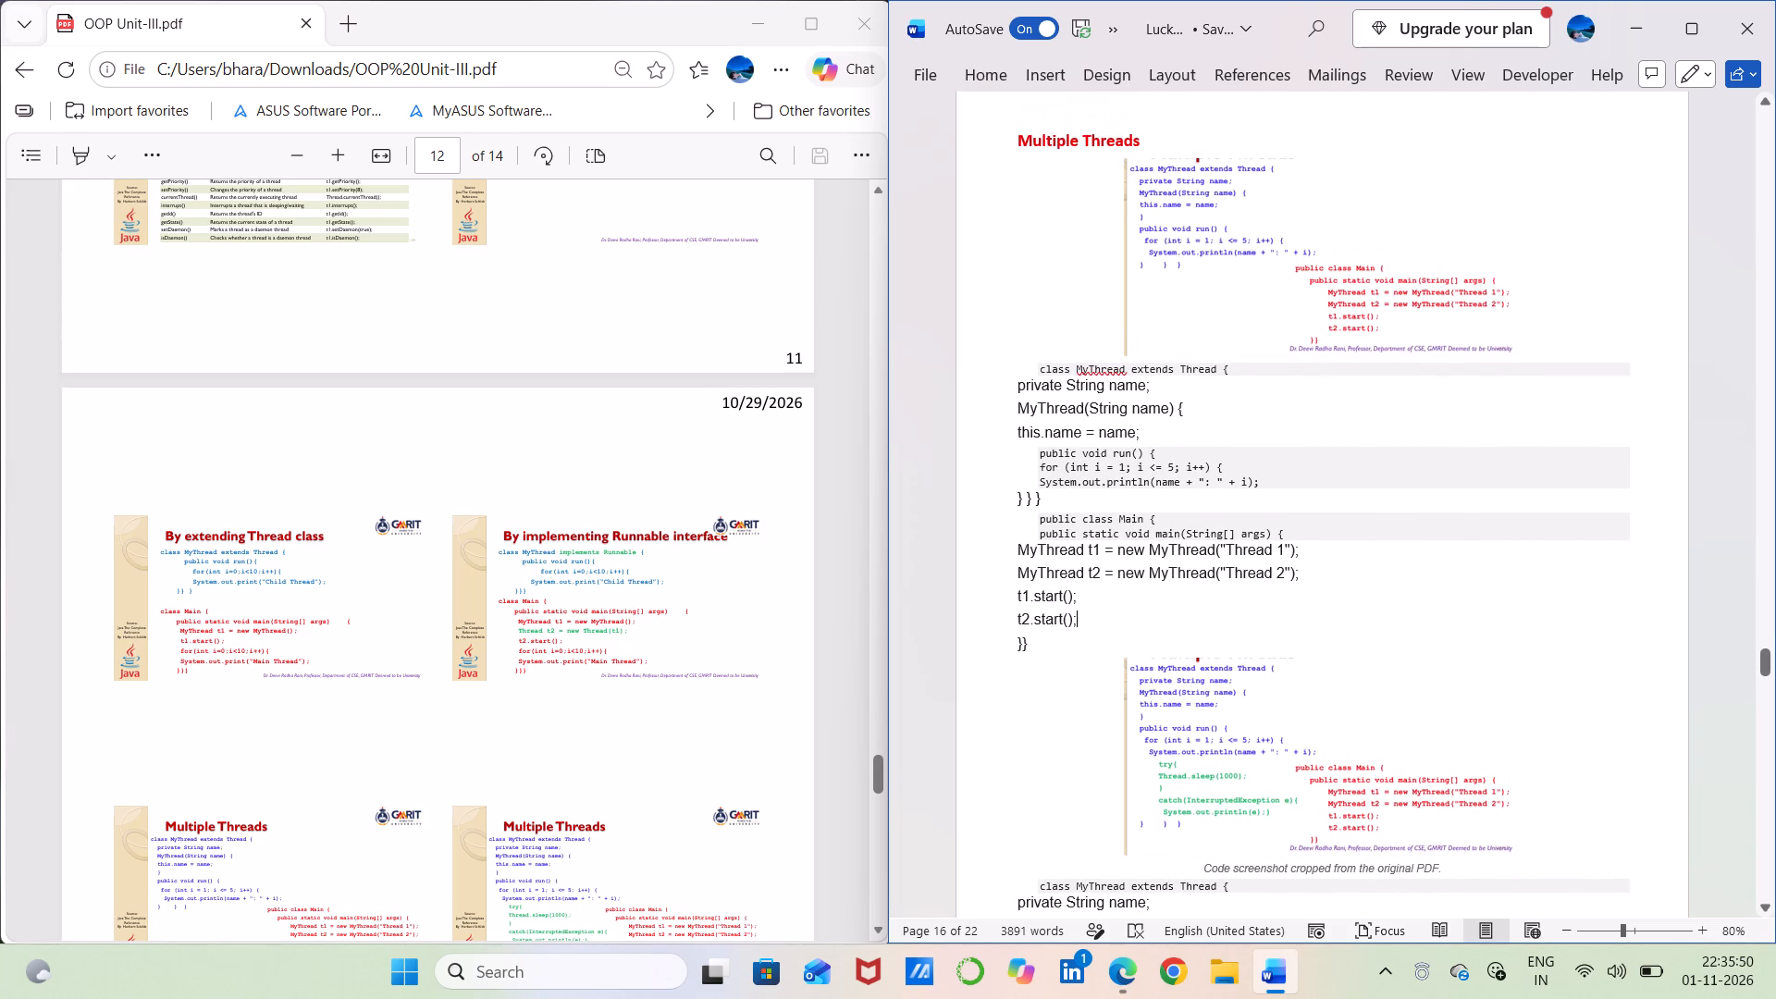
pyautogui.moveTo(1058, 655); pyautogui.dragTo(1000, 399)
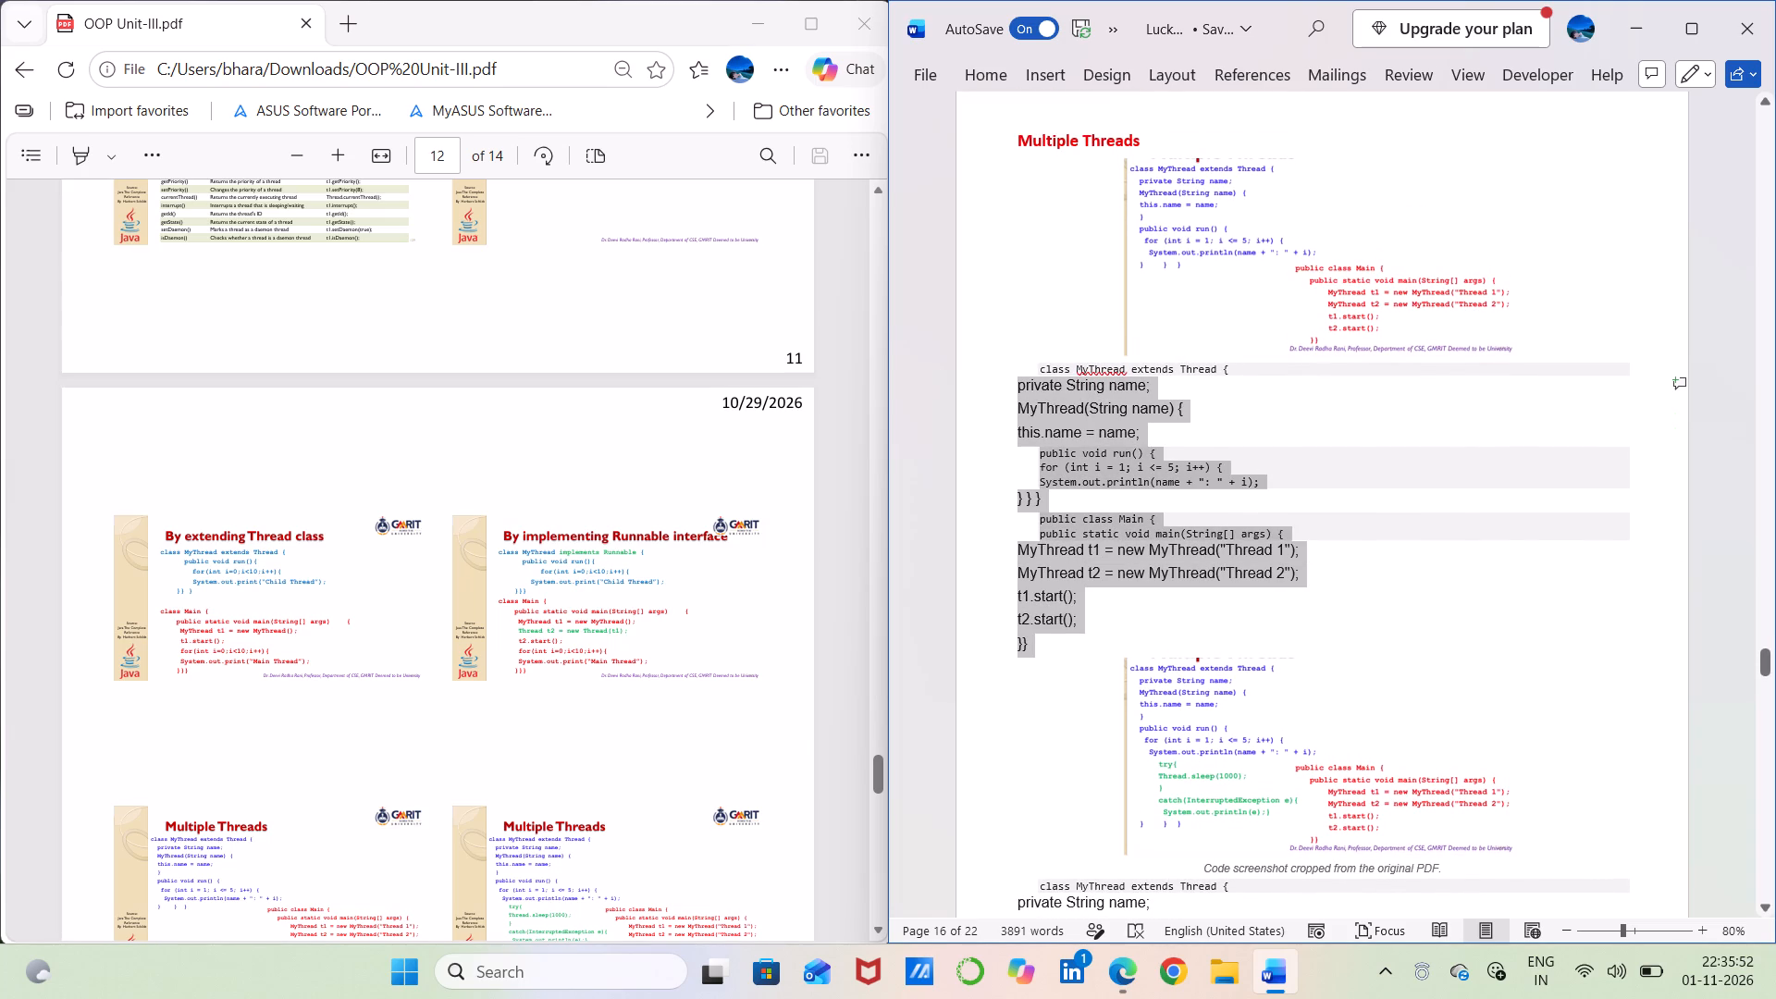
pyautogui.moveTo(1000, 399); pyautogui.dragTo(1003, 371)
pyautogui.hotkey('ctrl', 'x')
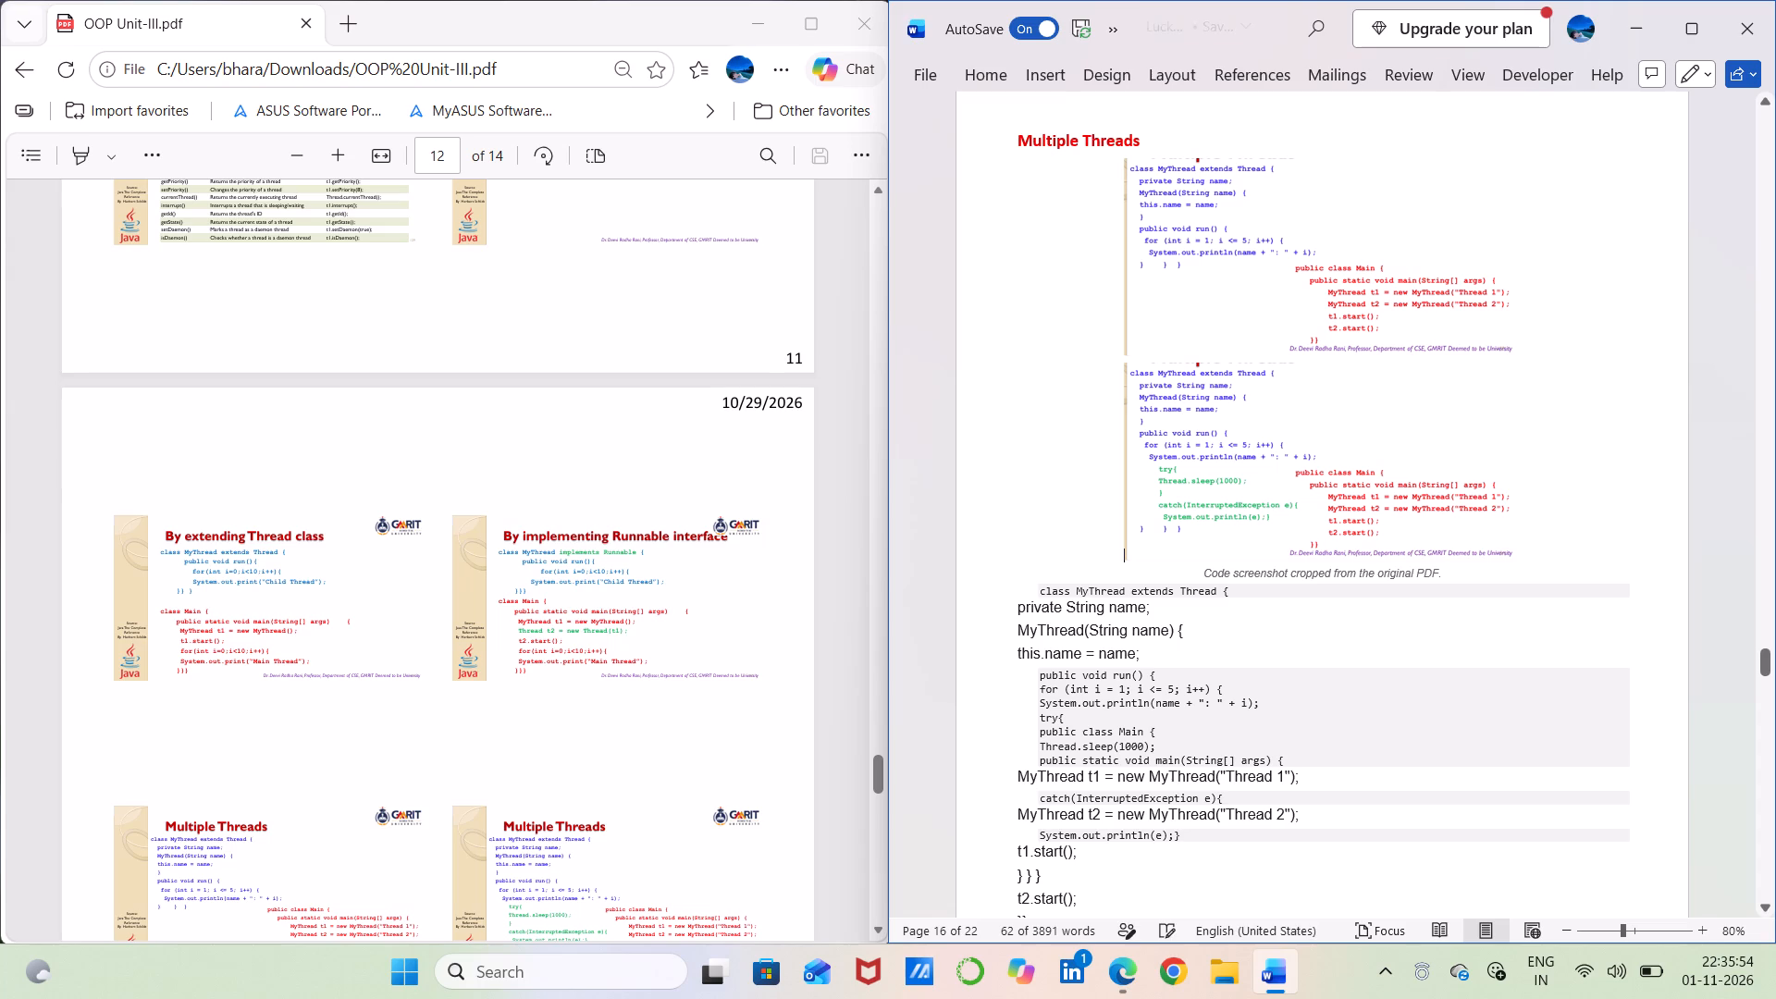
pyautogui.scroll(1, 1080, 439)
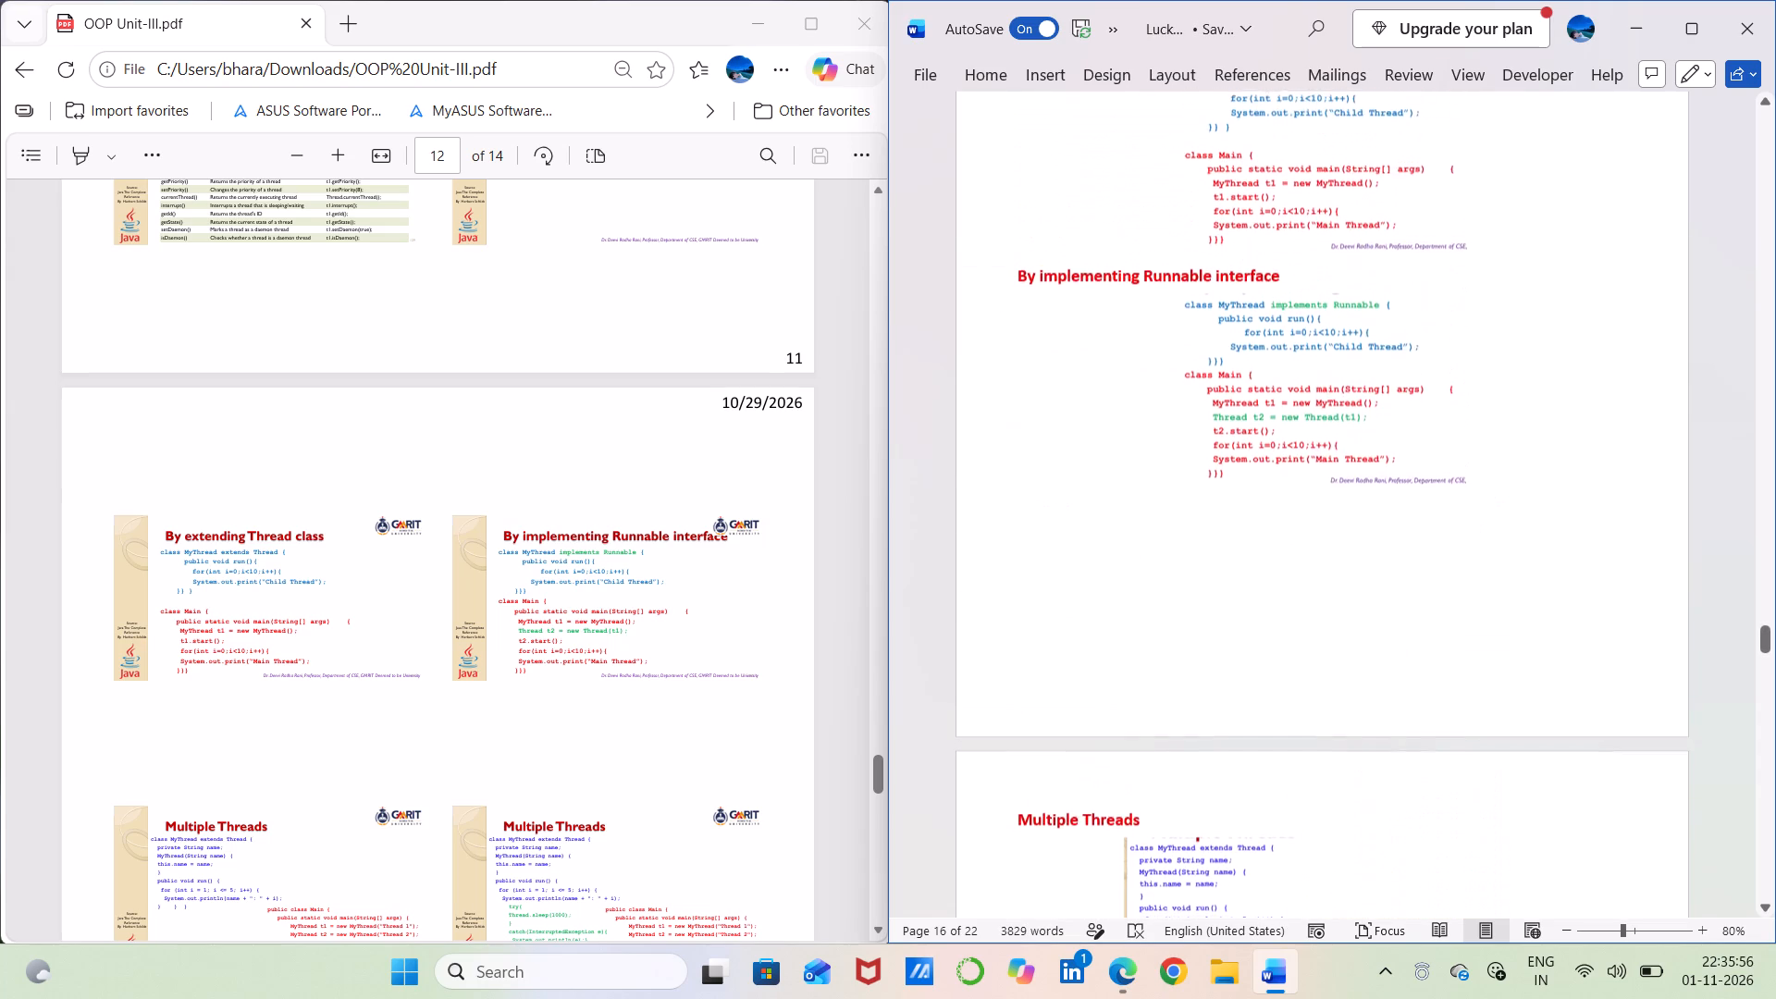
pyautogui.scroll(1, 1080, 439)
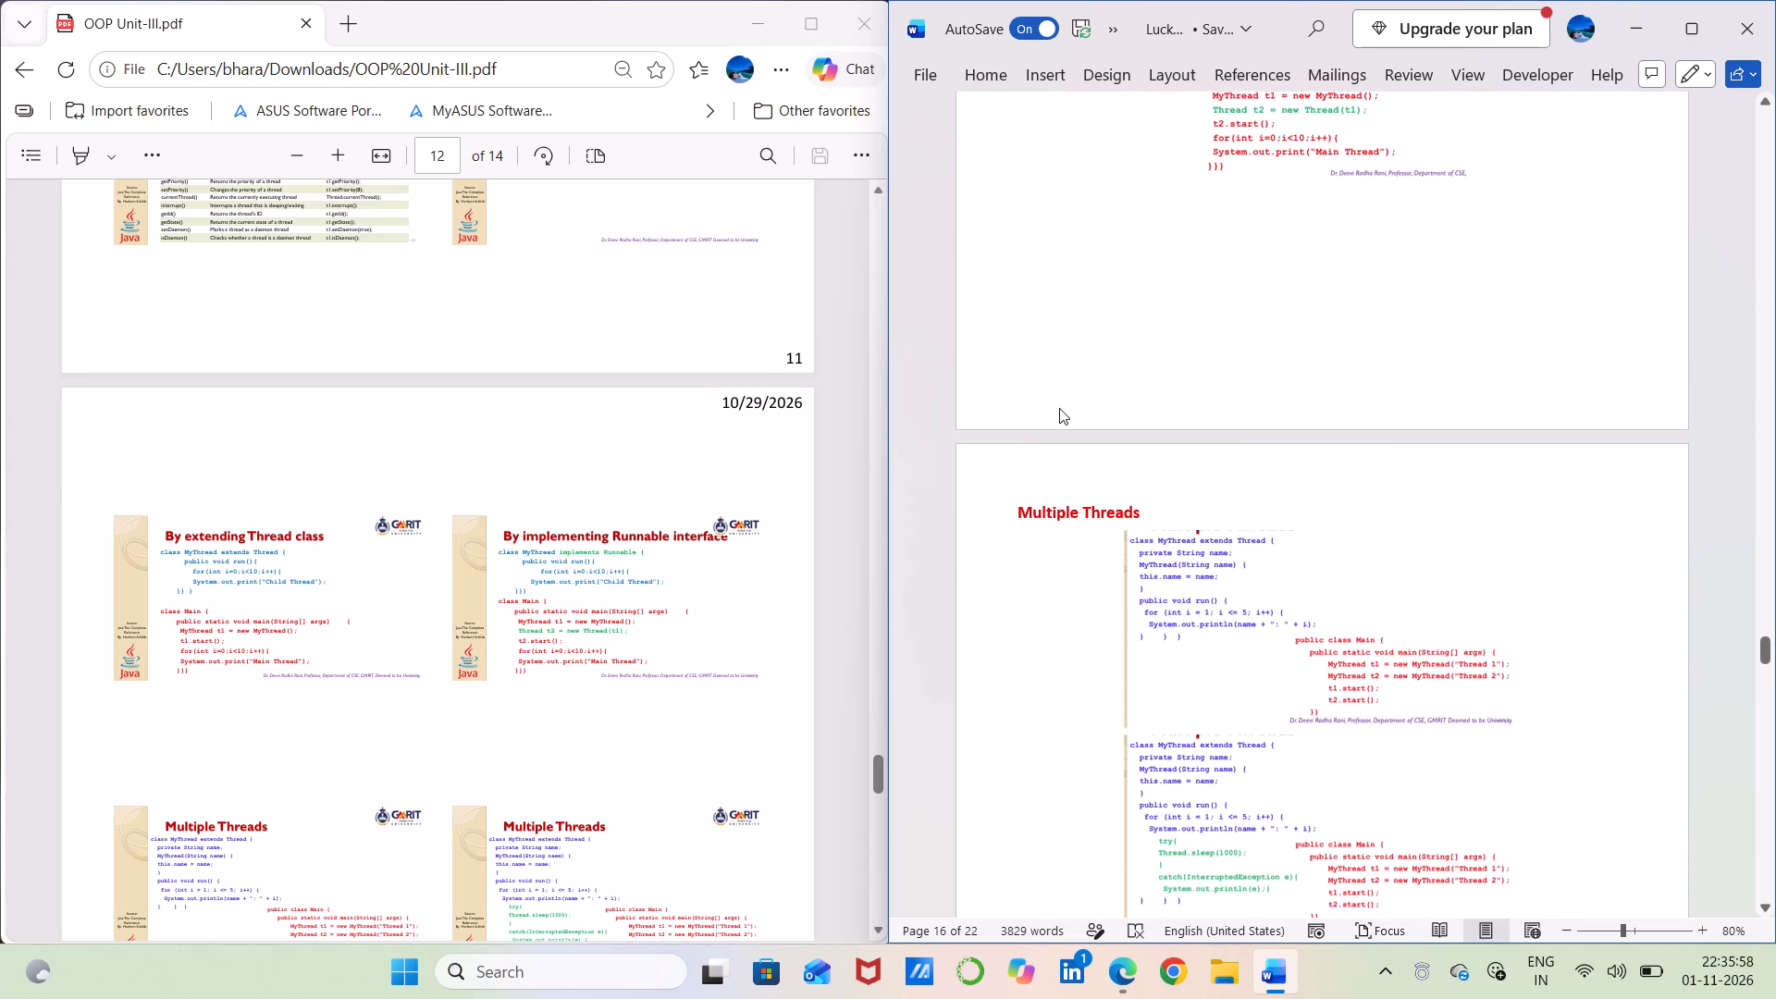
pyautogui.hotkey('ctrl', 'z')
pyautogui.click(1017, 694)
# Undo the removal of the caption "Code screenshot cropped from the original PDF." below the first "Multiple Threads" screenshot.
pyautogui.scroll(-1, 1017, 694)
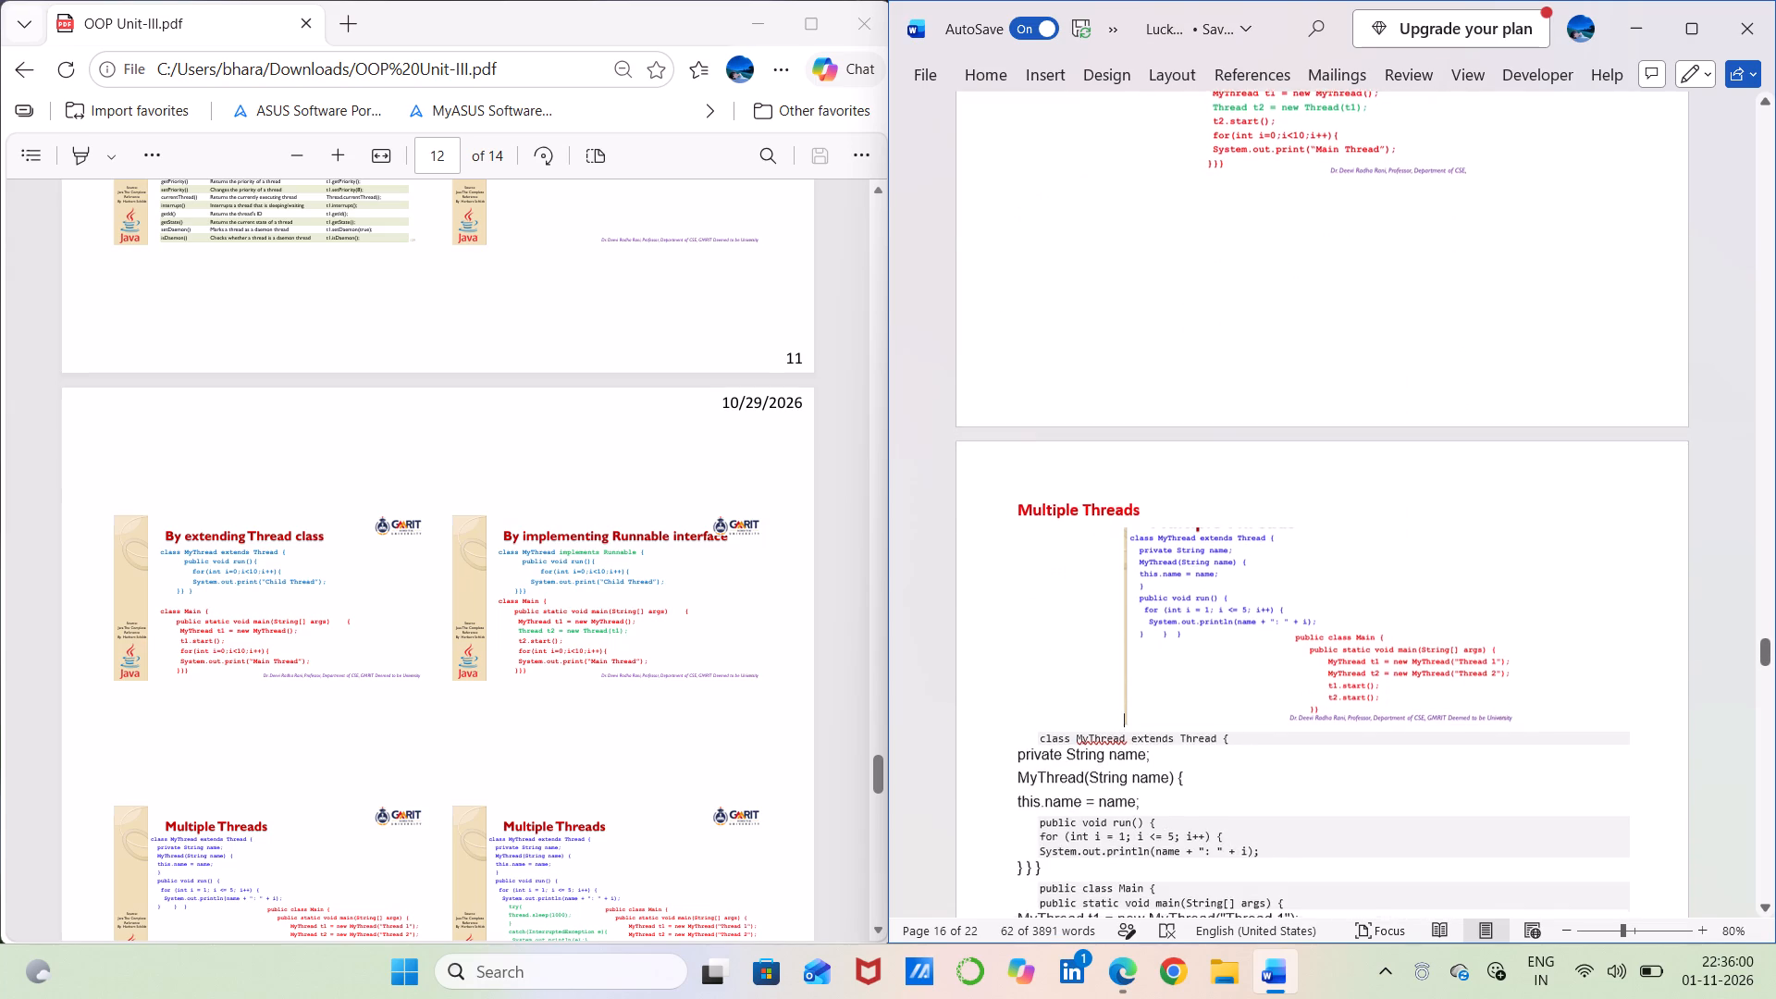
pyautogui.scroll(-1, 1017, 694)
pyautogui.moveTo(1060, 469); pyautogui.dragTo(1060, 468)
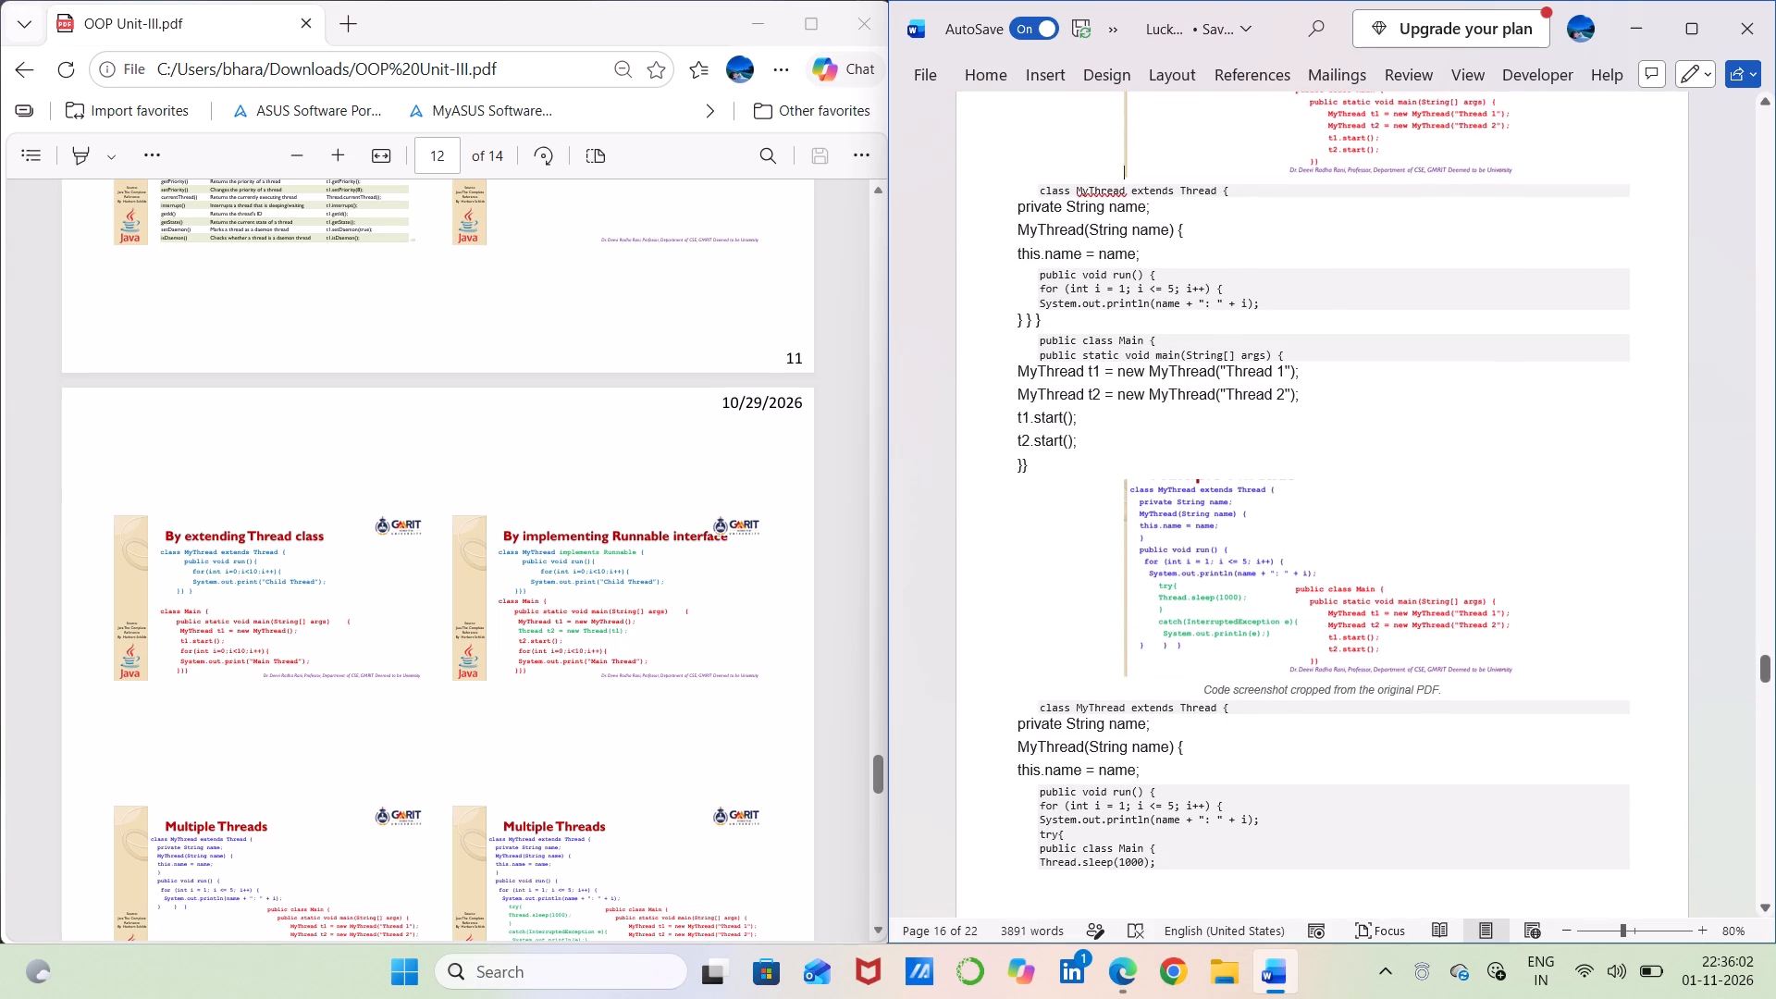
pyautogui.moveTo(1060, 468); pyautogui.dragTo(1014, 440)
pyautogui.hotkey('ctrl', 'z')
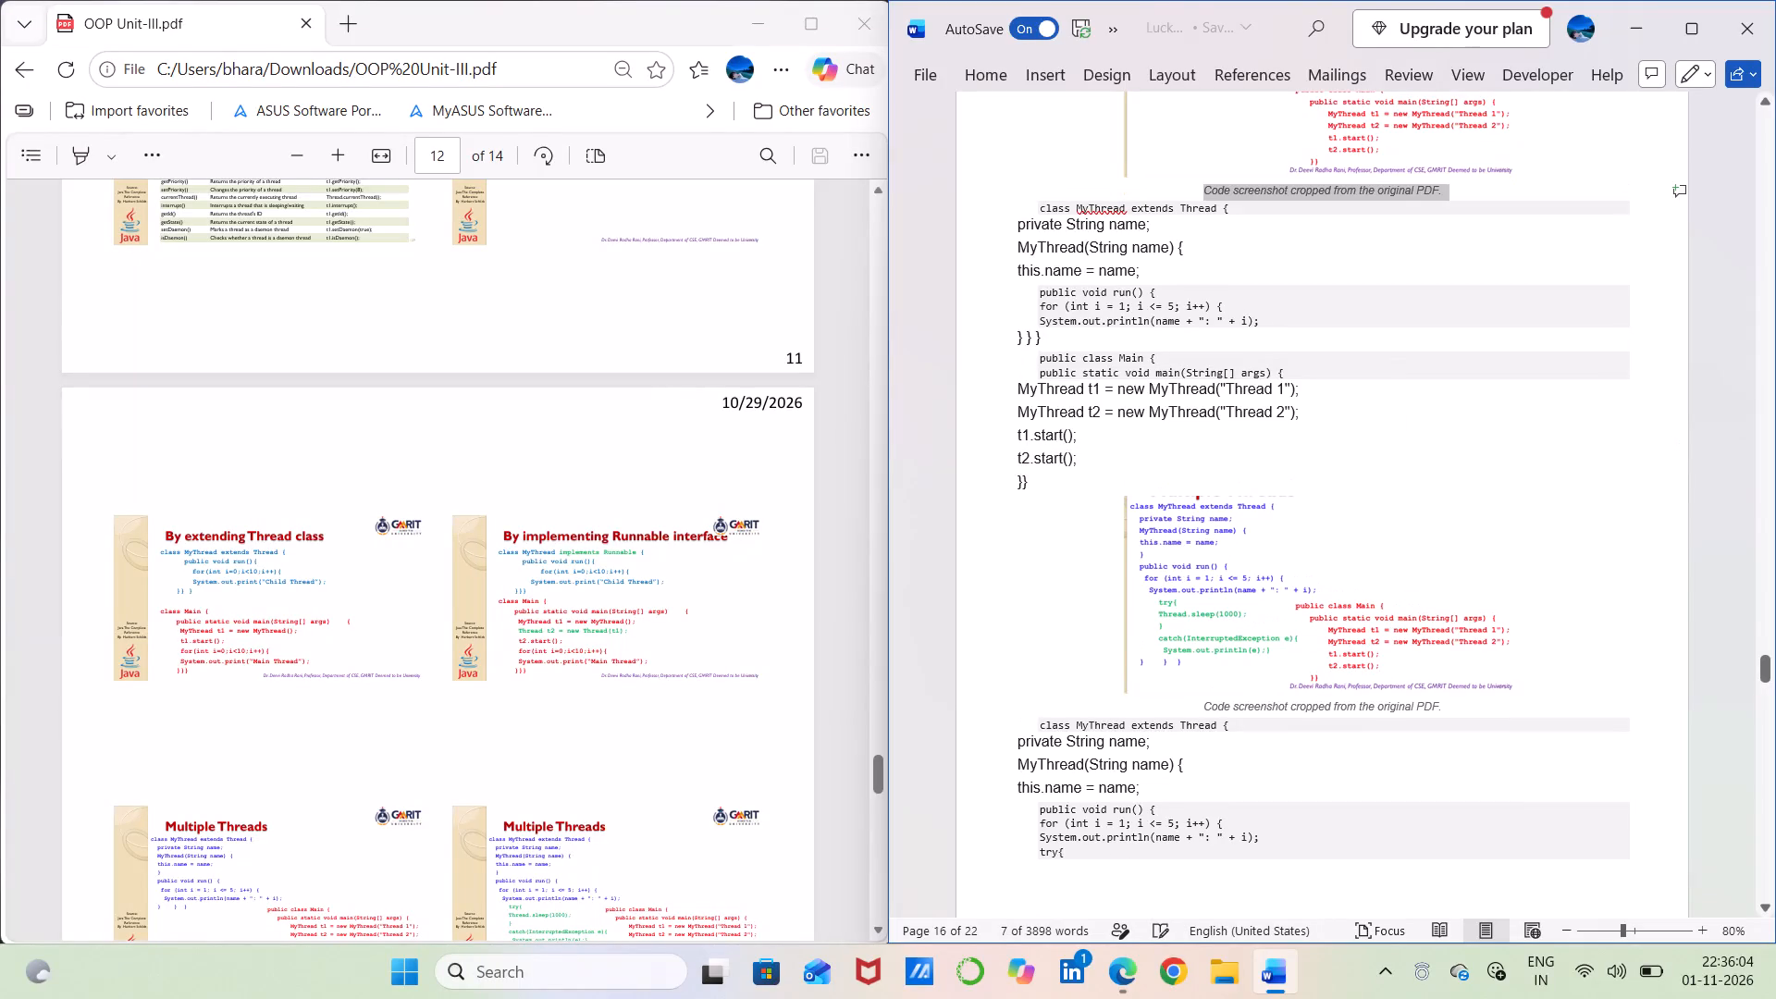
# Delete the plain code text between the first two "Multiple Threads" screenshots, from the closing braces back through "class MyThread extends Thread {".
pyautogui.click(1037, 489)
pyautogui.press('BackSpace')
pyautogui.press('BackSpace')
pyautogui.press('BackSpace')
pyautogui.press('BackSpace')
pyautogui.press('BackSpace')
pyautogui.press('BackSpace')
pyautogui.press('BackSpace')
pyautogui.press('BackSpace')
pyautogui.press('BackSpace')
pyautogui.press('BackSpace')
pyautogui.press('BackSpace')
pyautogui.press('BackSpace')
pyautogui.press('BackSpace')
pyautogui.press('BackSpace')
pyautogui.press('BackSpace')
pyautogui.press('BackSpace')
pyautogui.press('BackSpace')
pyautogui.press('BackSpace')
pyautogui.press('BackSpace')
pyautogui.press('BackSpace')
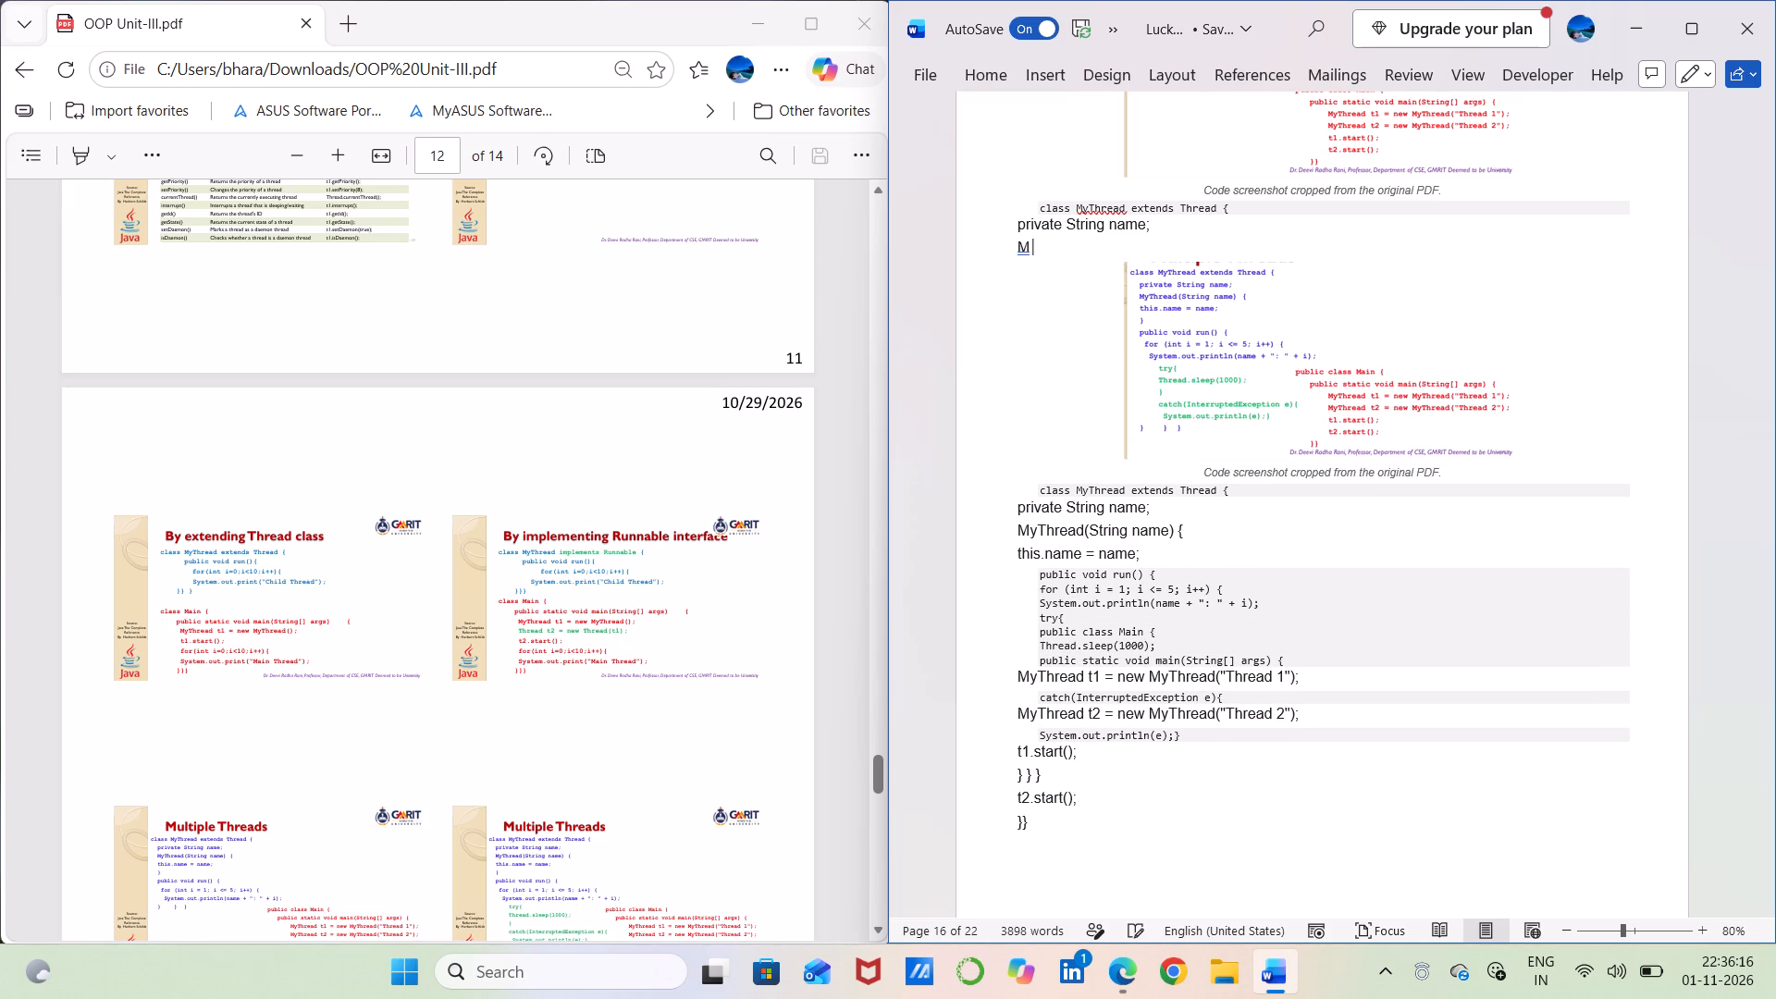
pyautogui.press('BackSpace')
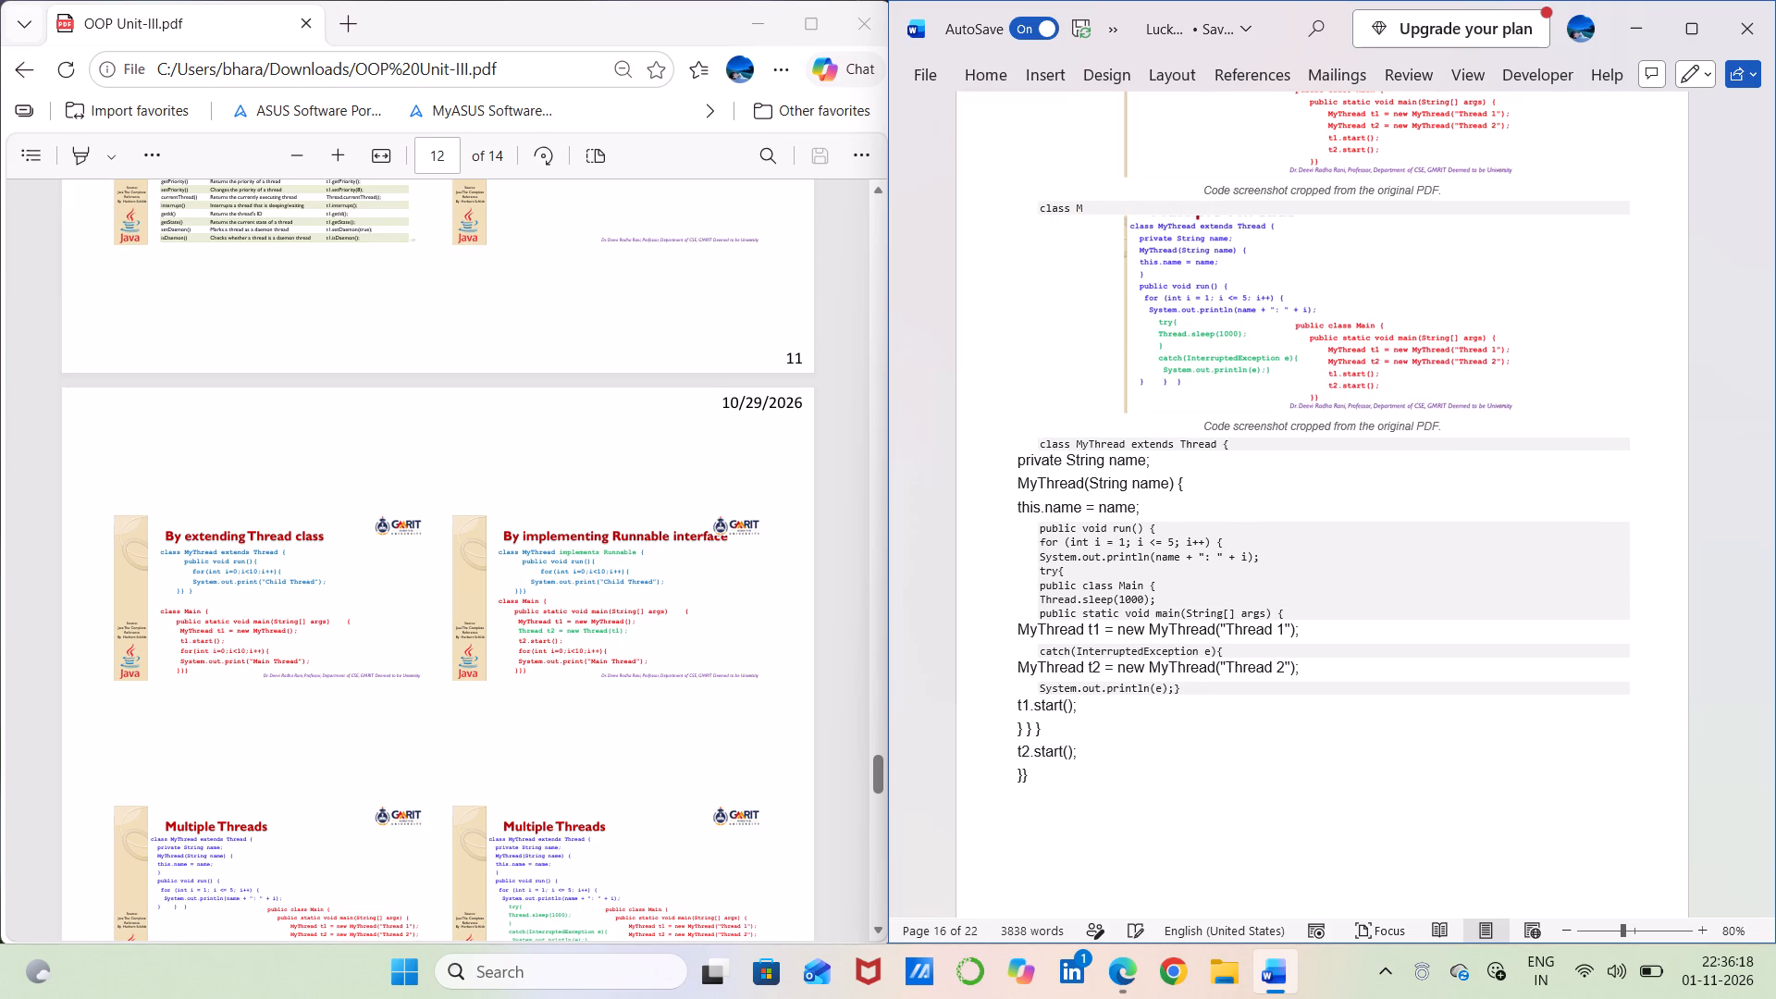
pyautogui.press('BackSpace')
pyautogui.press('BackSpace')
pyautogui.press('BackSpace')
pyautogui.press('BackSpace')
pyautogui.press('BackSpace')
pyautogui.press('BackSpace')
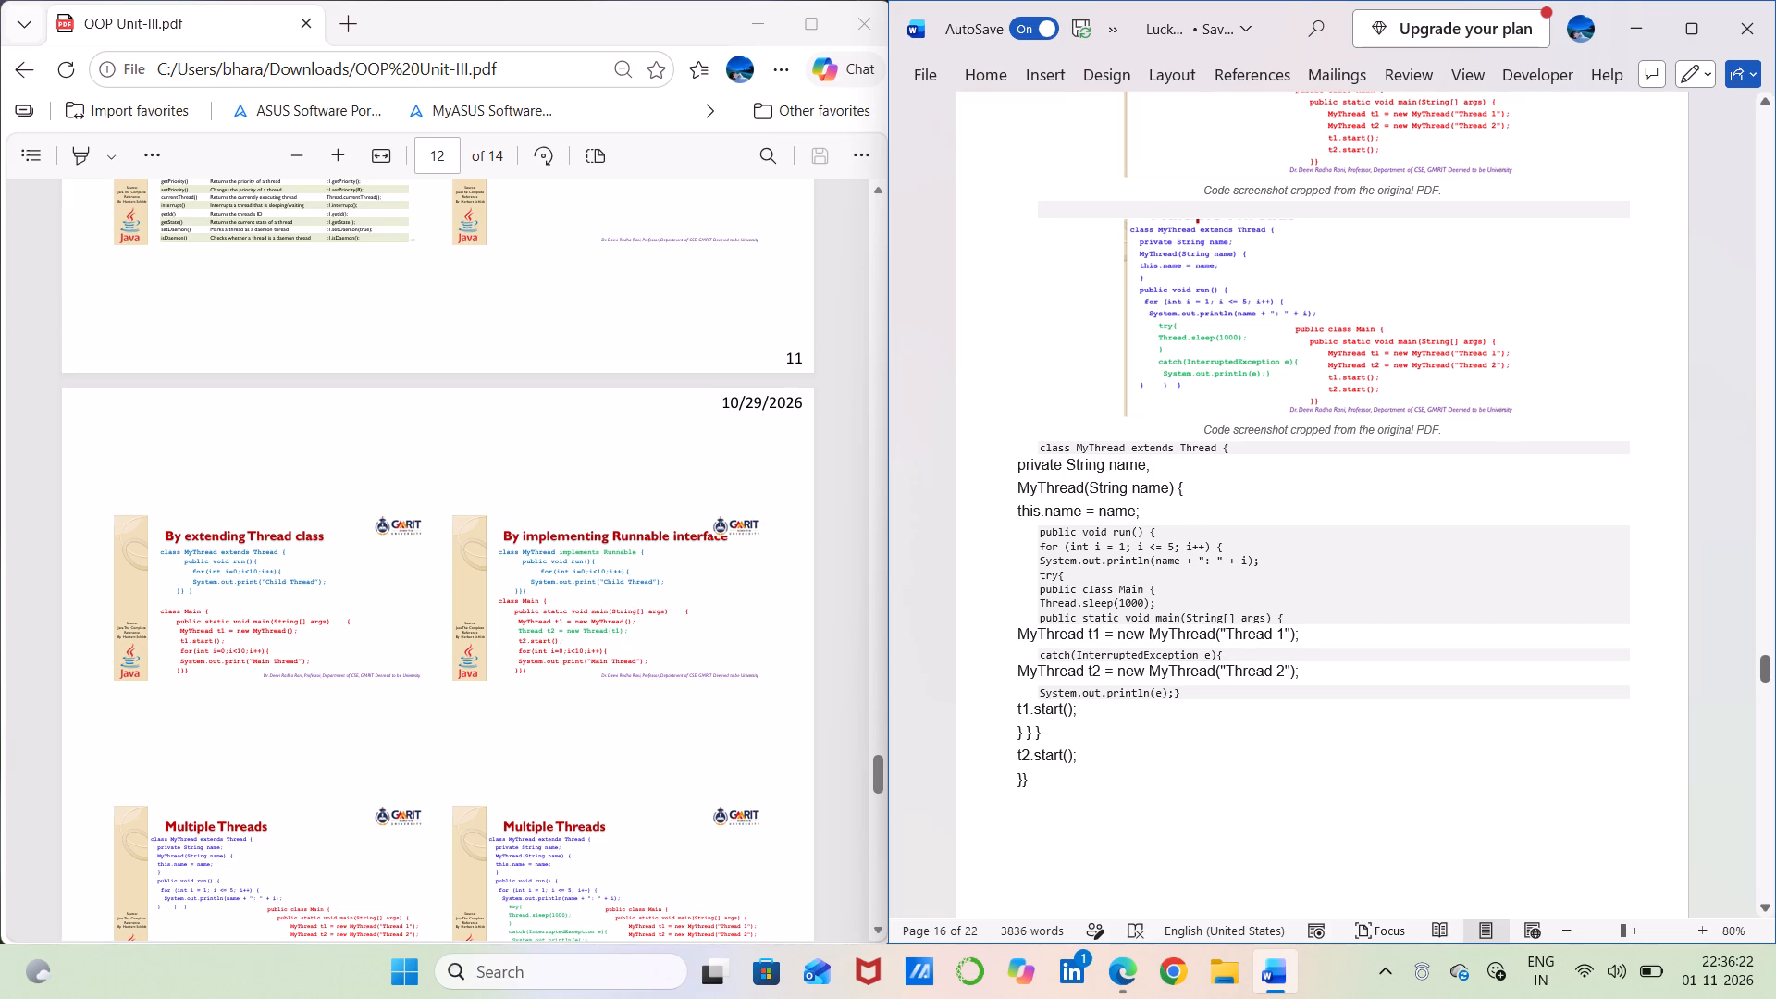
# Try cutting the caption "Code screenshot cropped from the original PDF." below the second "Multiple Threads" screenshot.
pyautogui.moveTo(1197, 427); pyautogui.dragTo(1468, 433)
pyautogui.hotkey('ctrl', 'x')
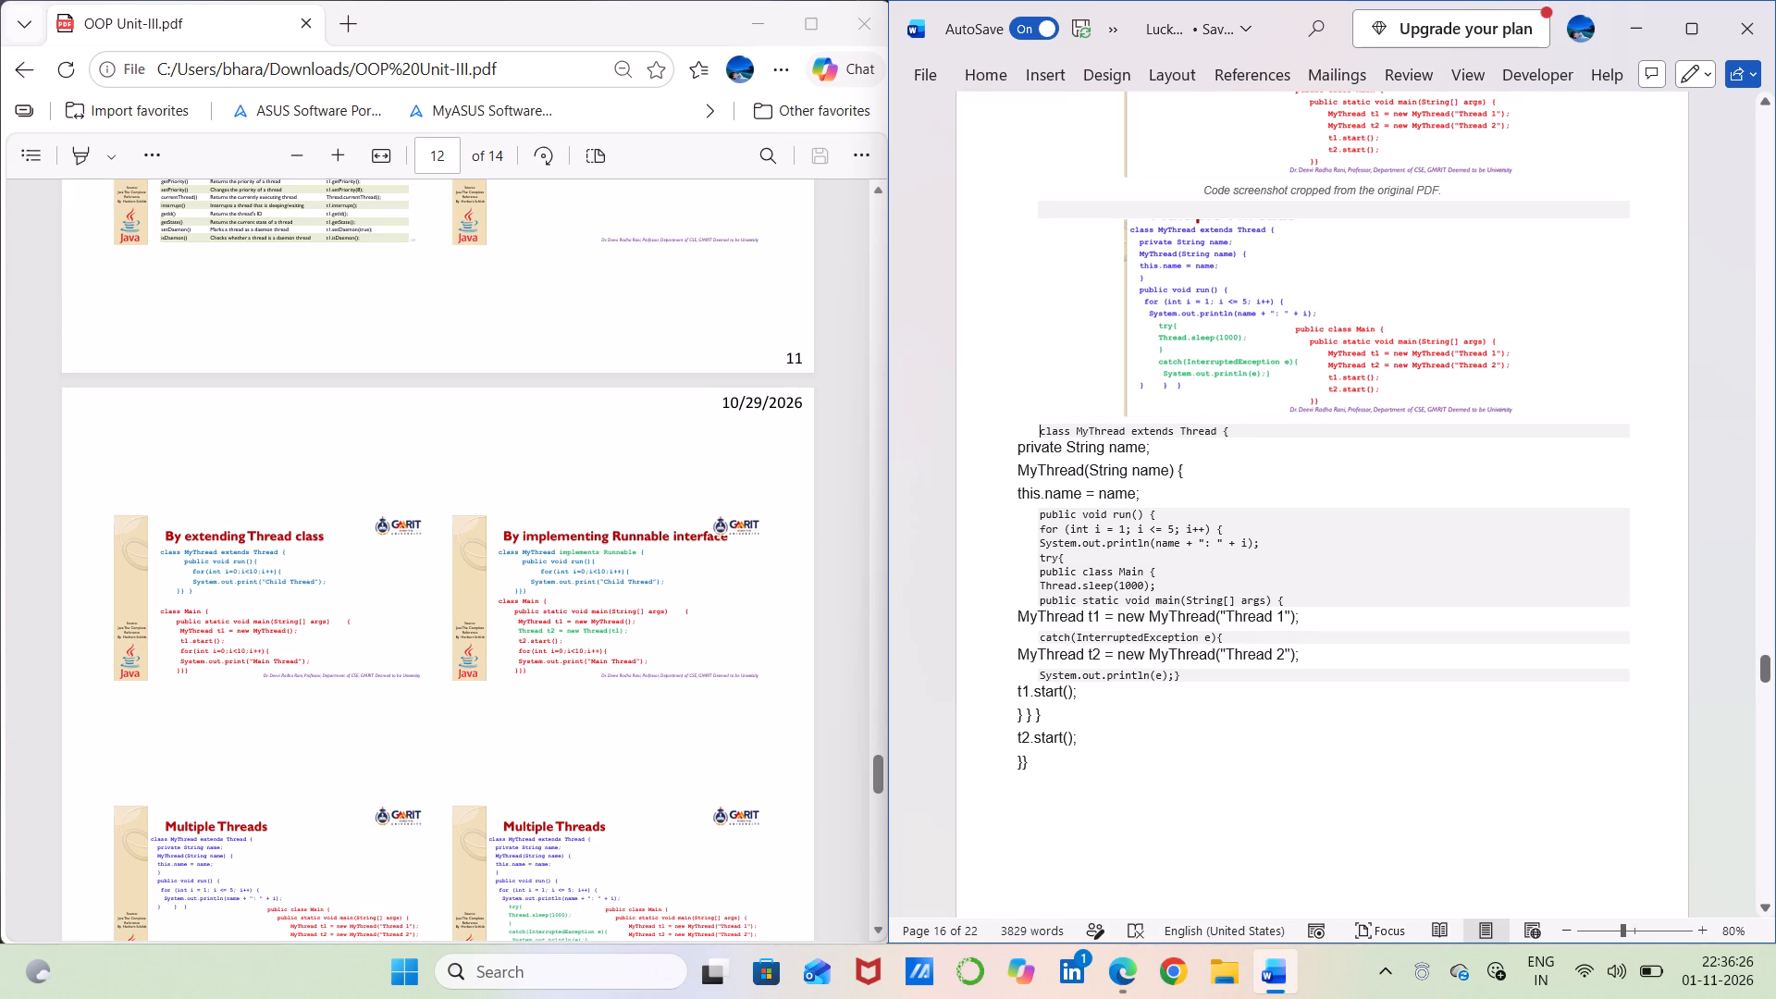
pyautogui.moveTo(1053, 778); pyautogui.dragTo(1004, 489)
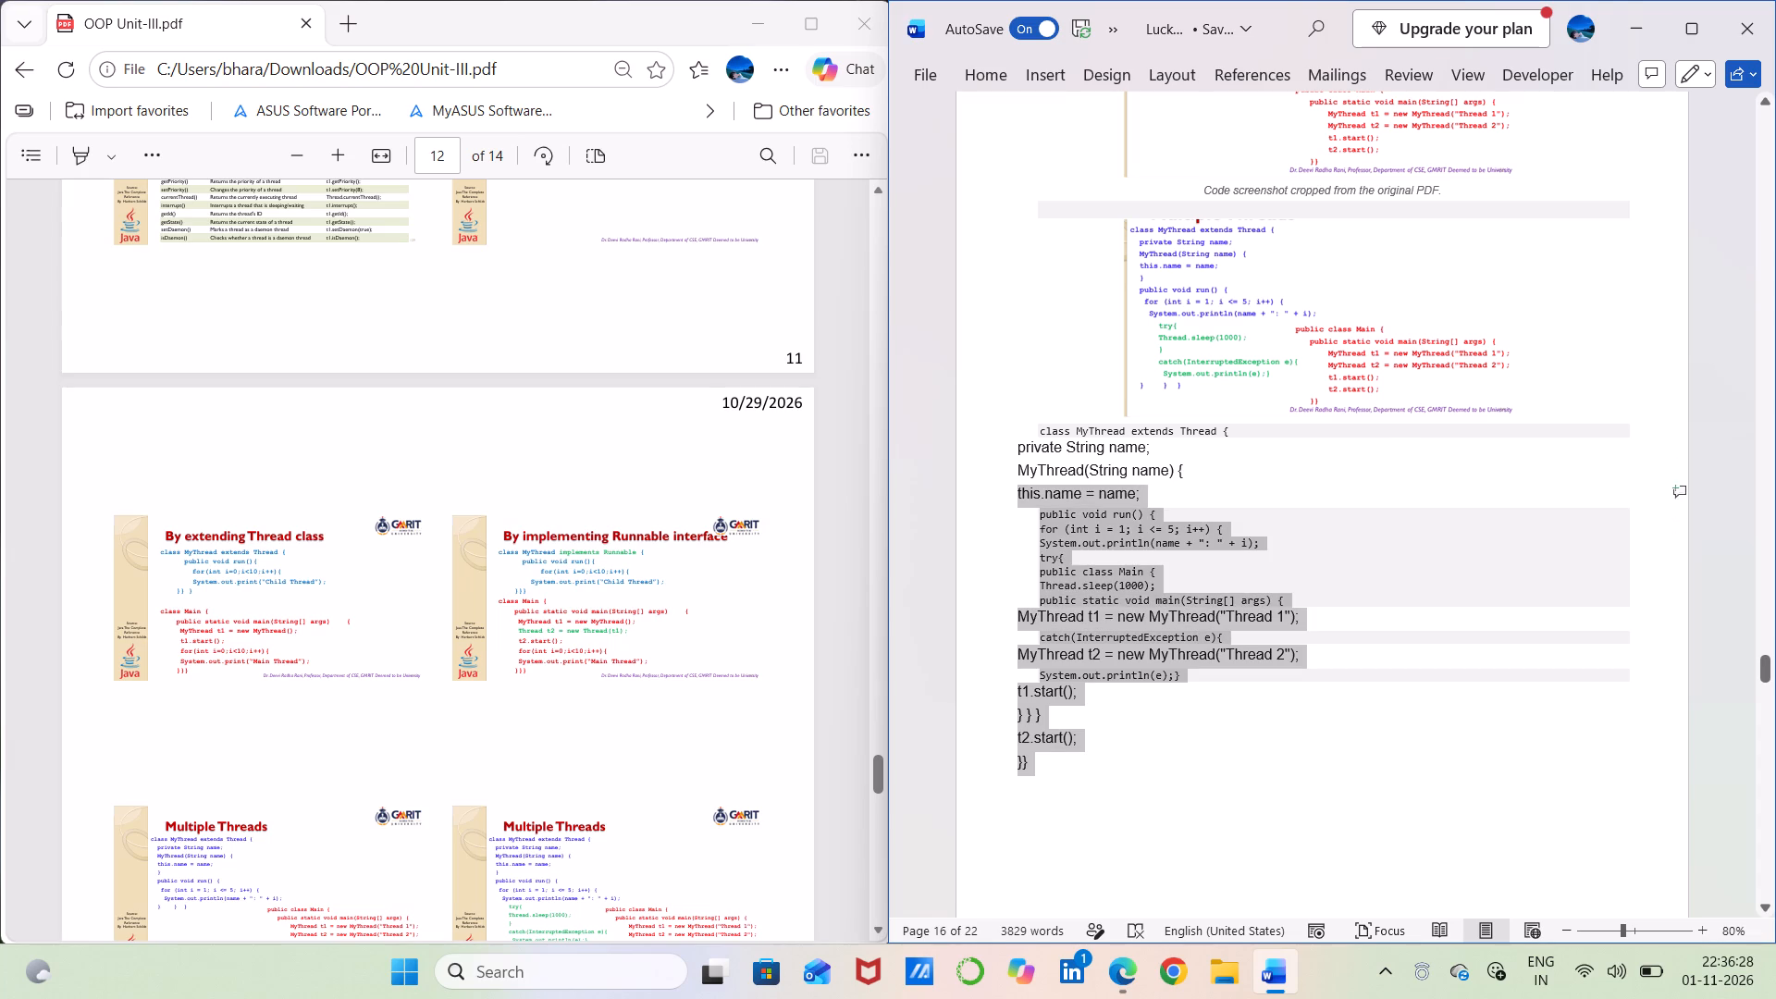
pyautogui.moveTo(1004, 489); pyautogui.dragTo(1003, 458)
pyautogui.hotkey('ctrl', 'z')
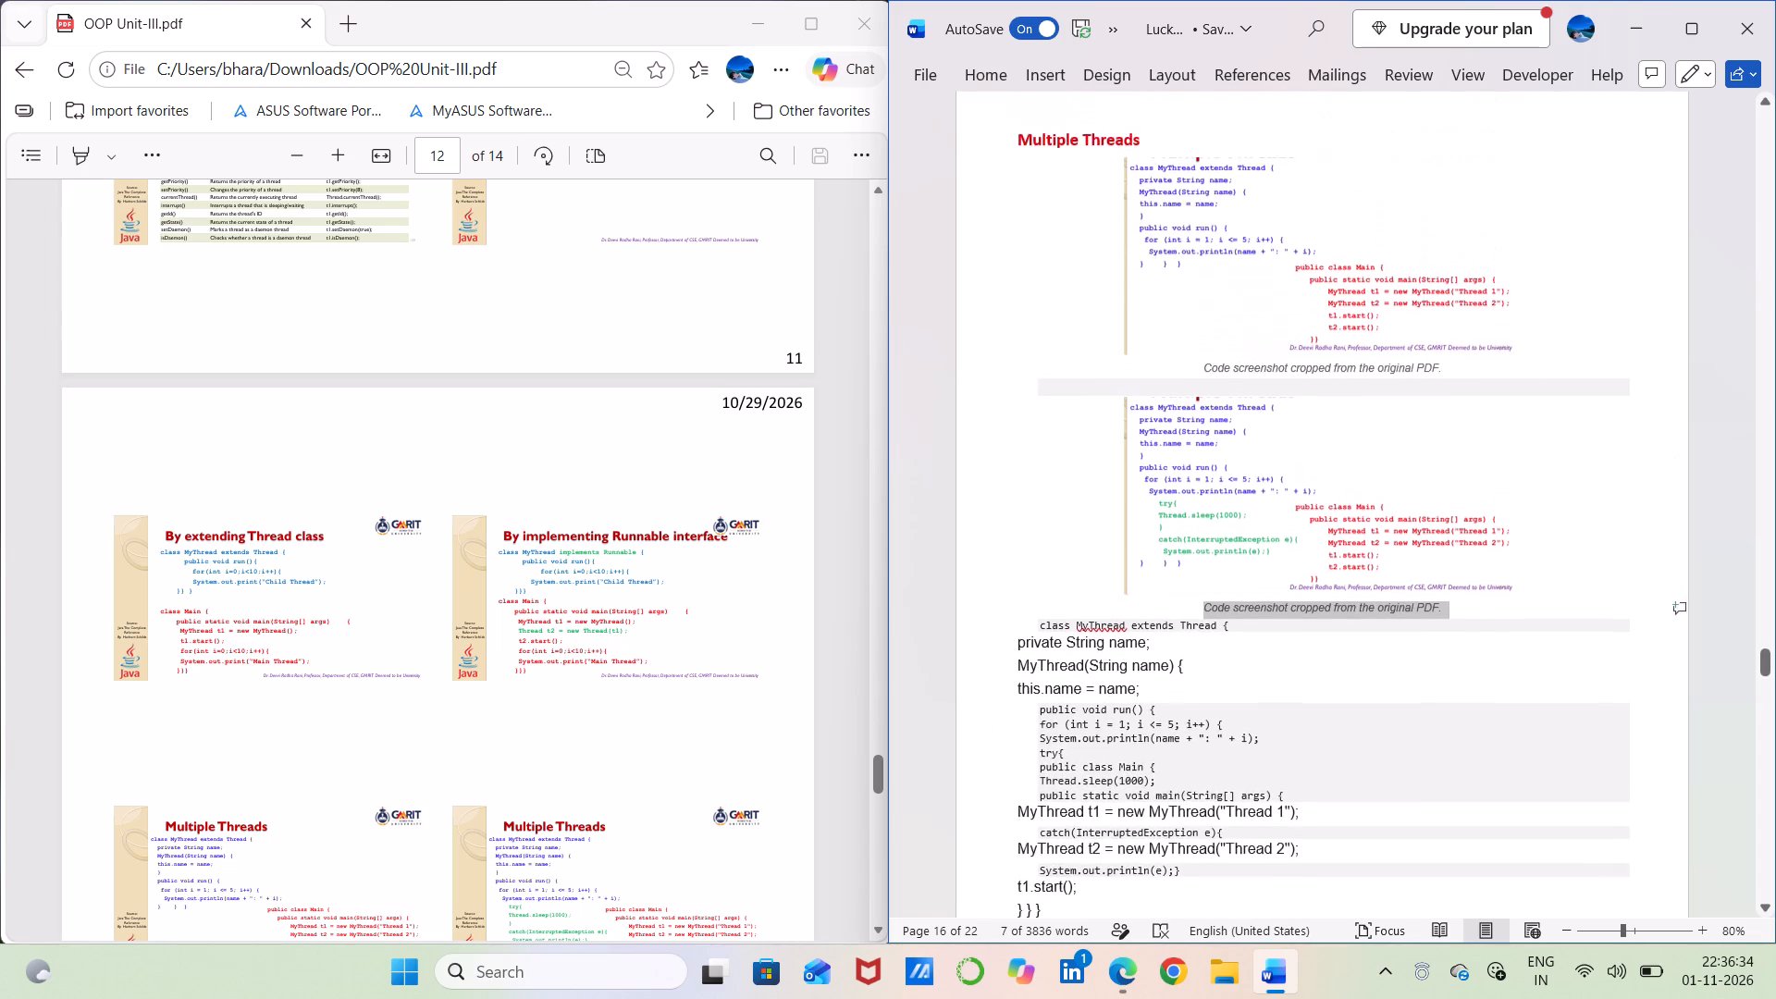
# Cut the plain code text and the caption "Code screenshot cropped from the original PDF." below the second "Multiple Threads" screenshot.
pyautogui.moveTo(1058, 805); pyautogui.dragTo(966, 581)
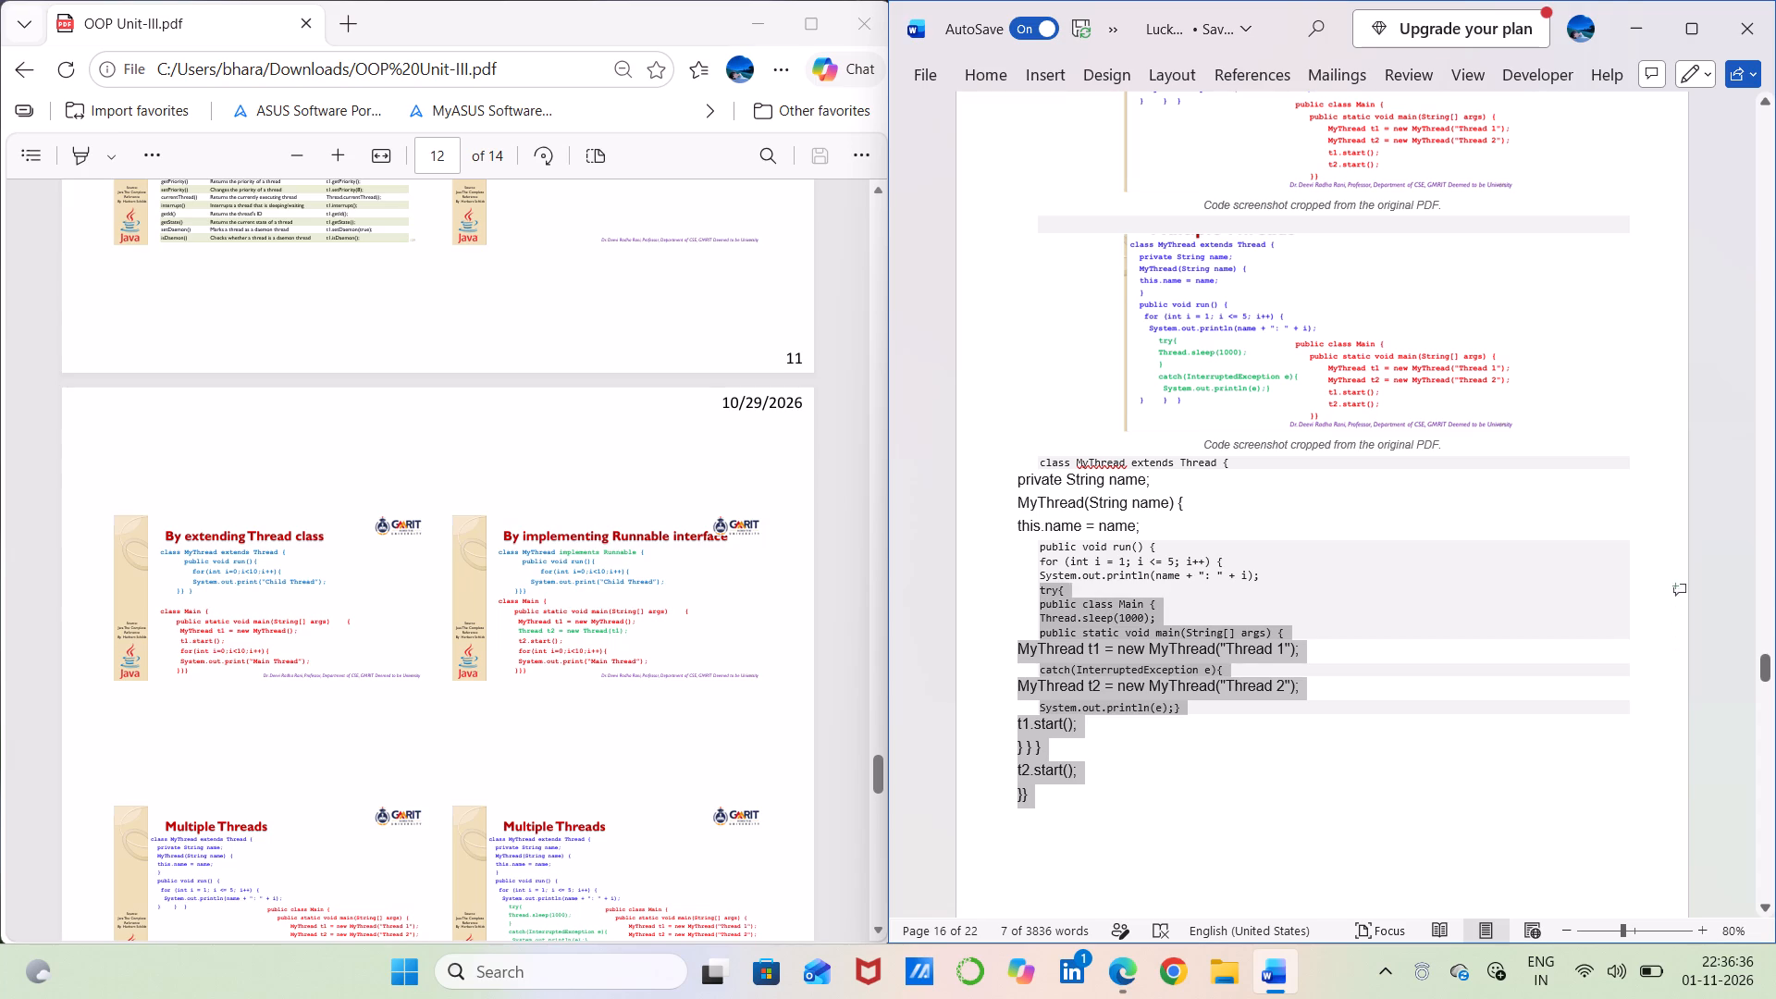
pyautogui.moveTo(966, 581); pyautogui.dragTo(961, 502)
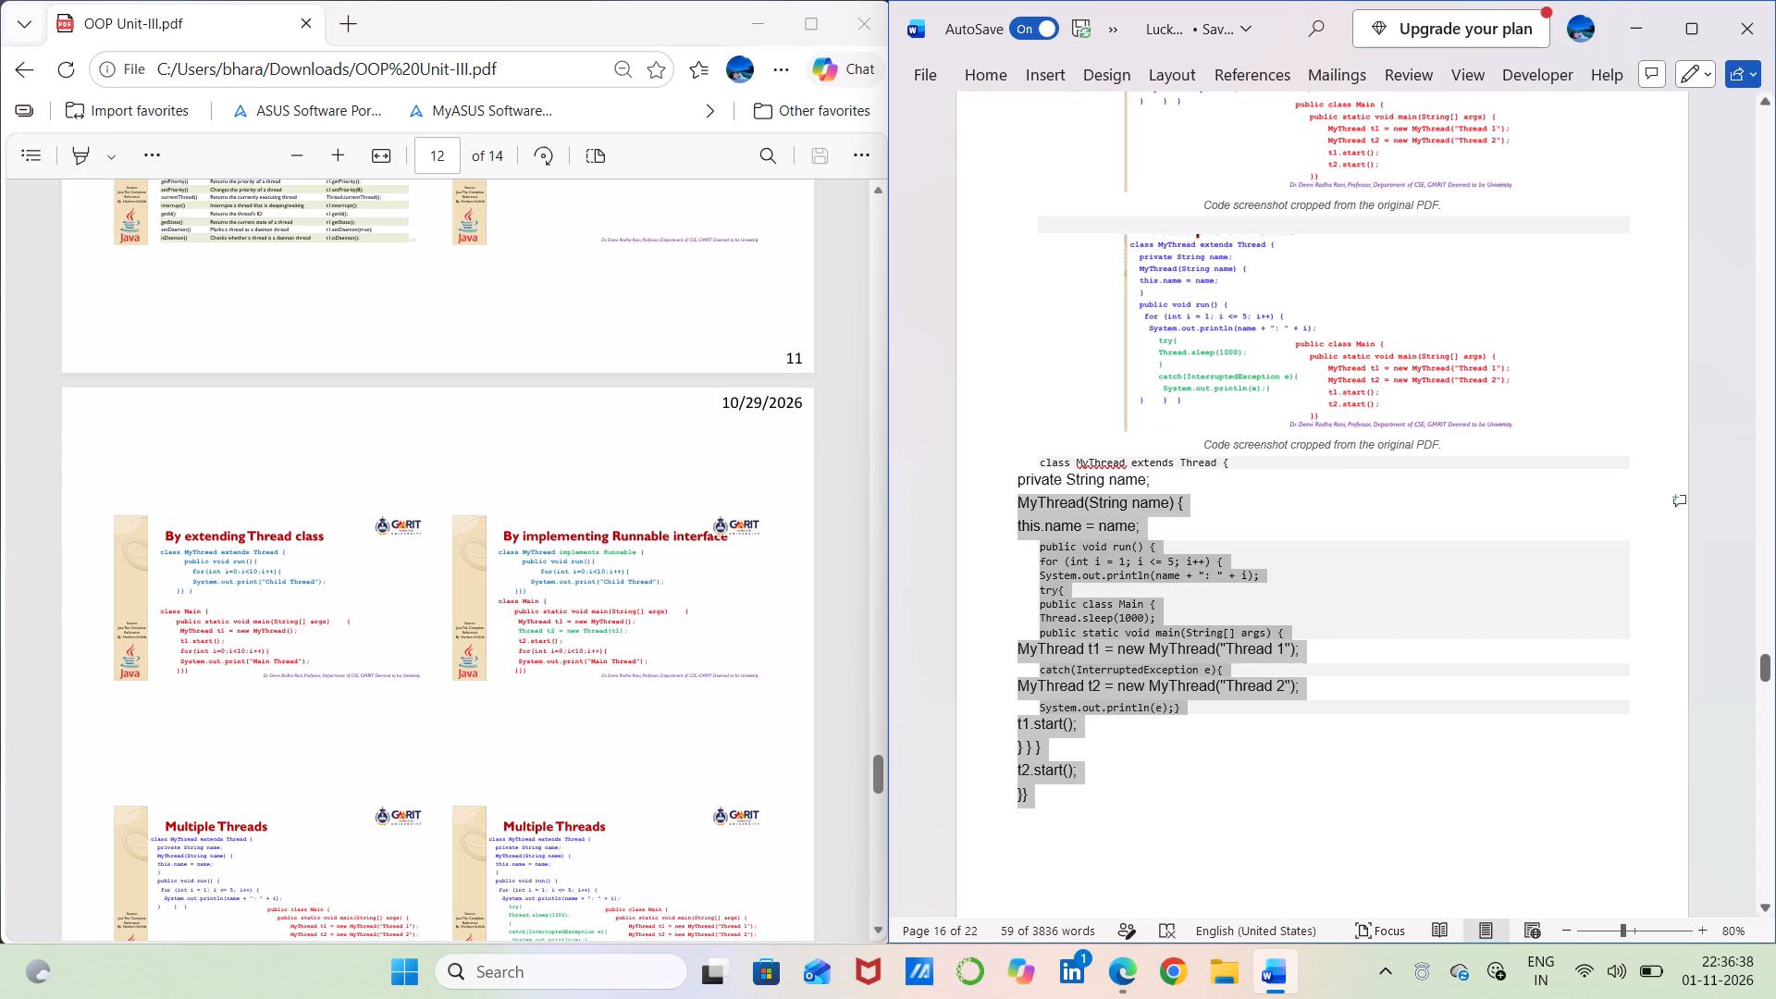
pyautogui.hotkey('ctrl', 'x')
pyautogui.moveTo(1161, 484); pyautogui.dragTo(1057, 460)
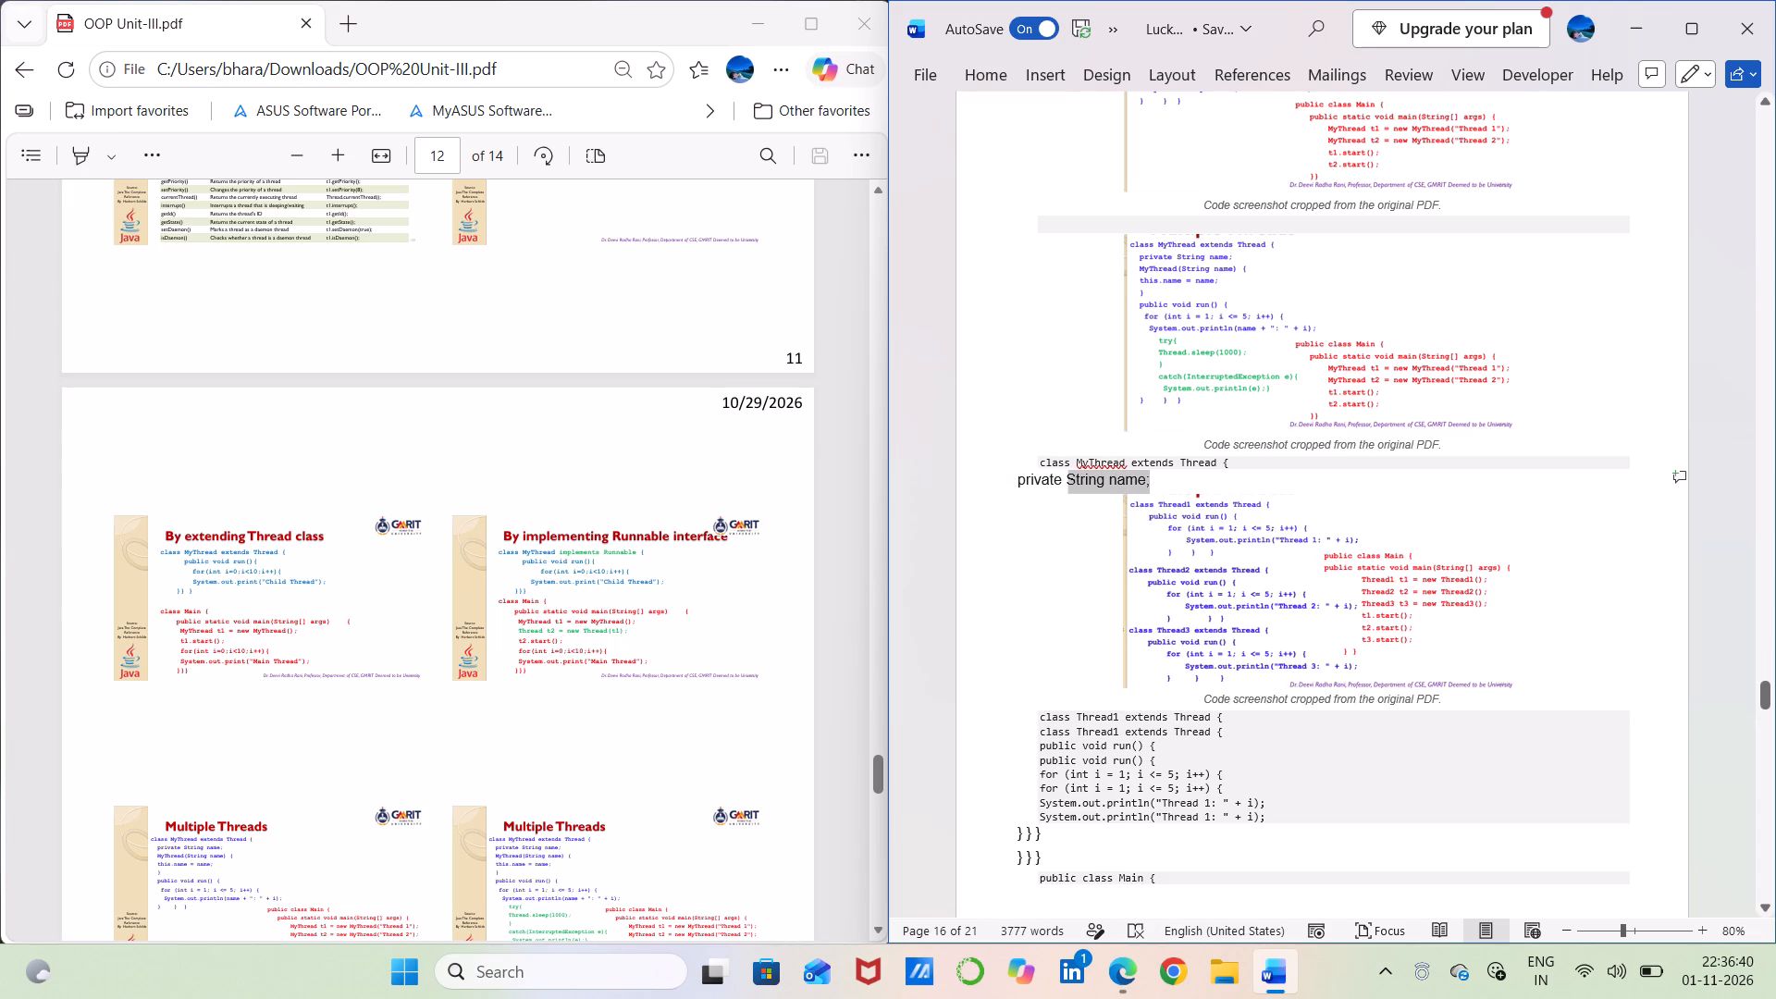
pyautogui.moveTo(1057, 460); pyautogui.dragTo(1041, 453)
pyautogui.hotkey('ctrl', 'x')
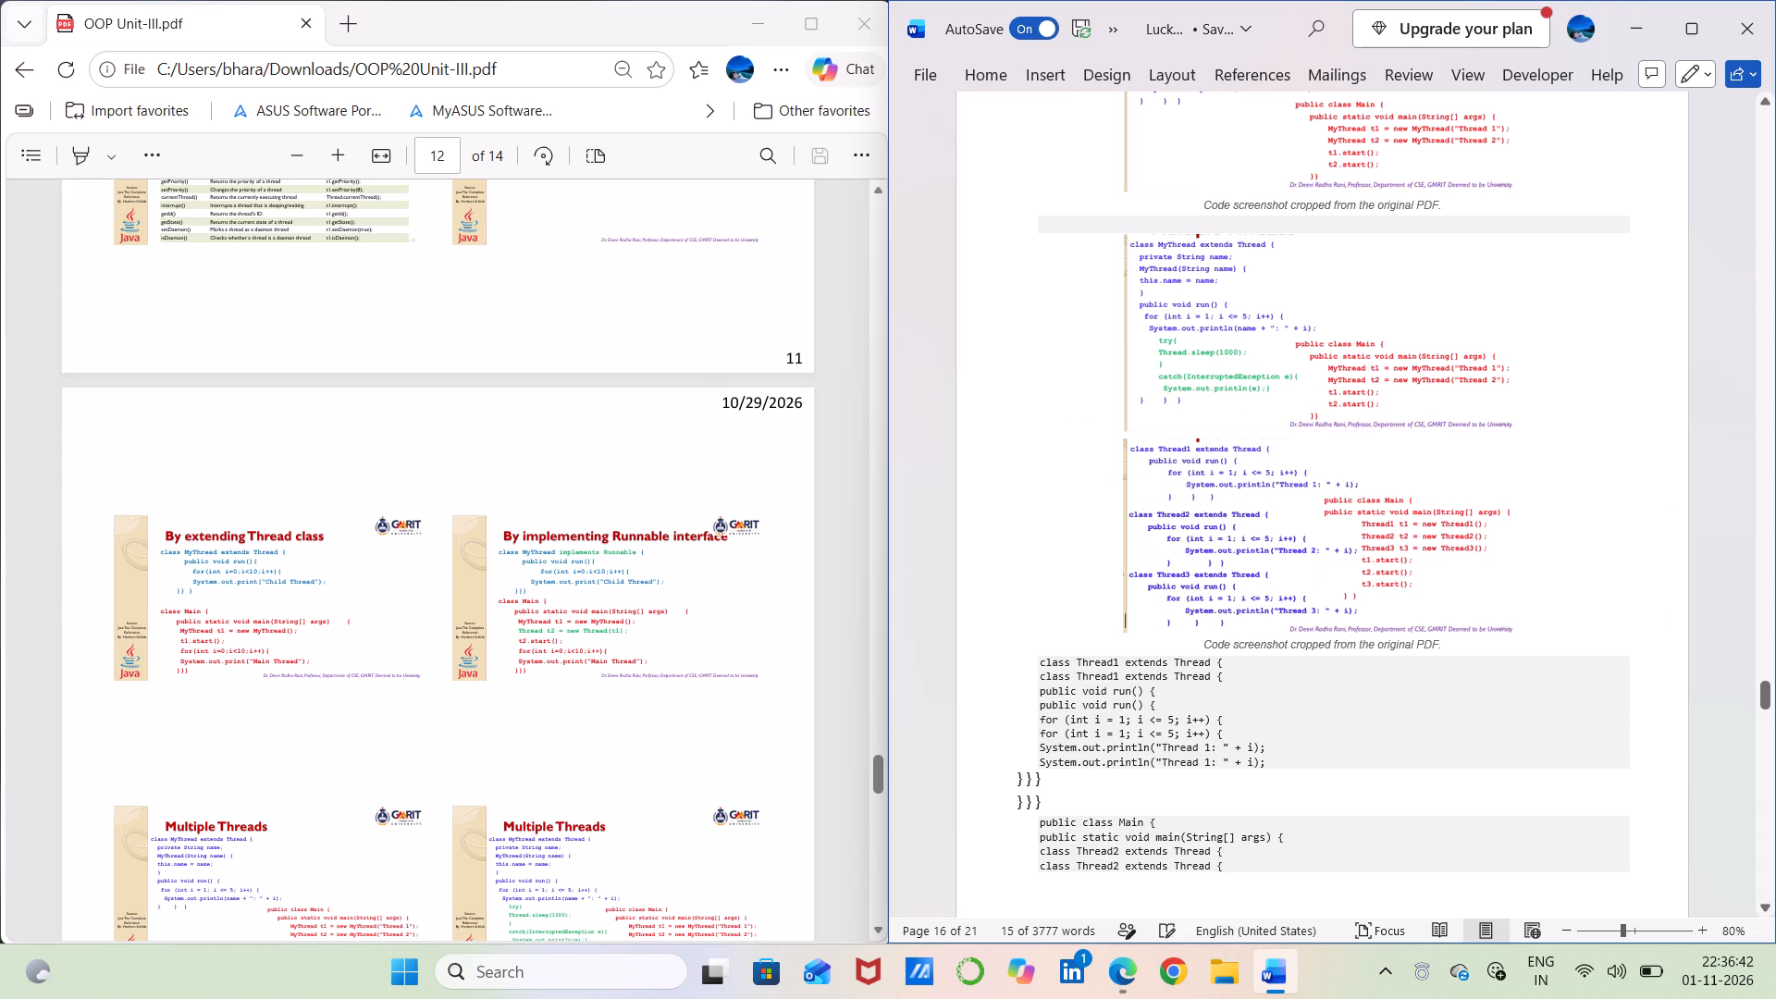
# Insert a blank line between the second "Multiple Threads" screenshot and the Thread1/Thread2/Thread3 screenshot.
pyautogui.click(1567, 425)
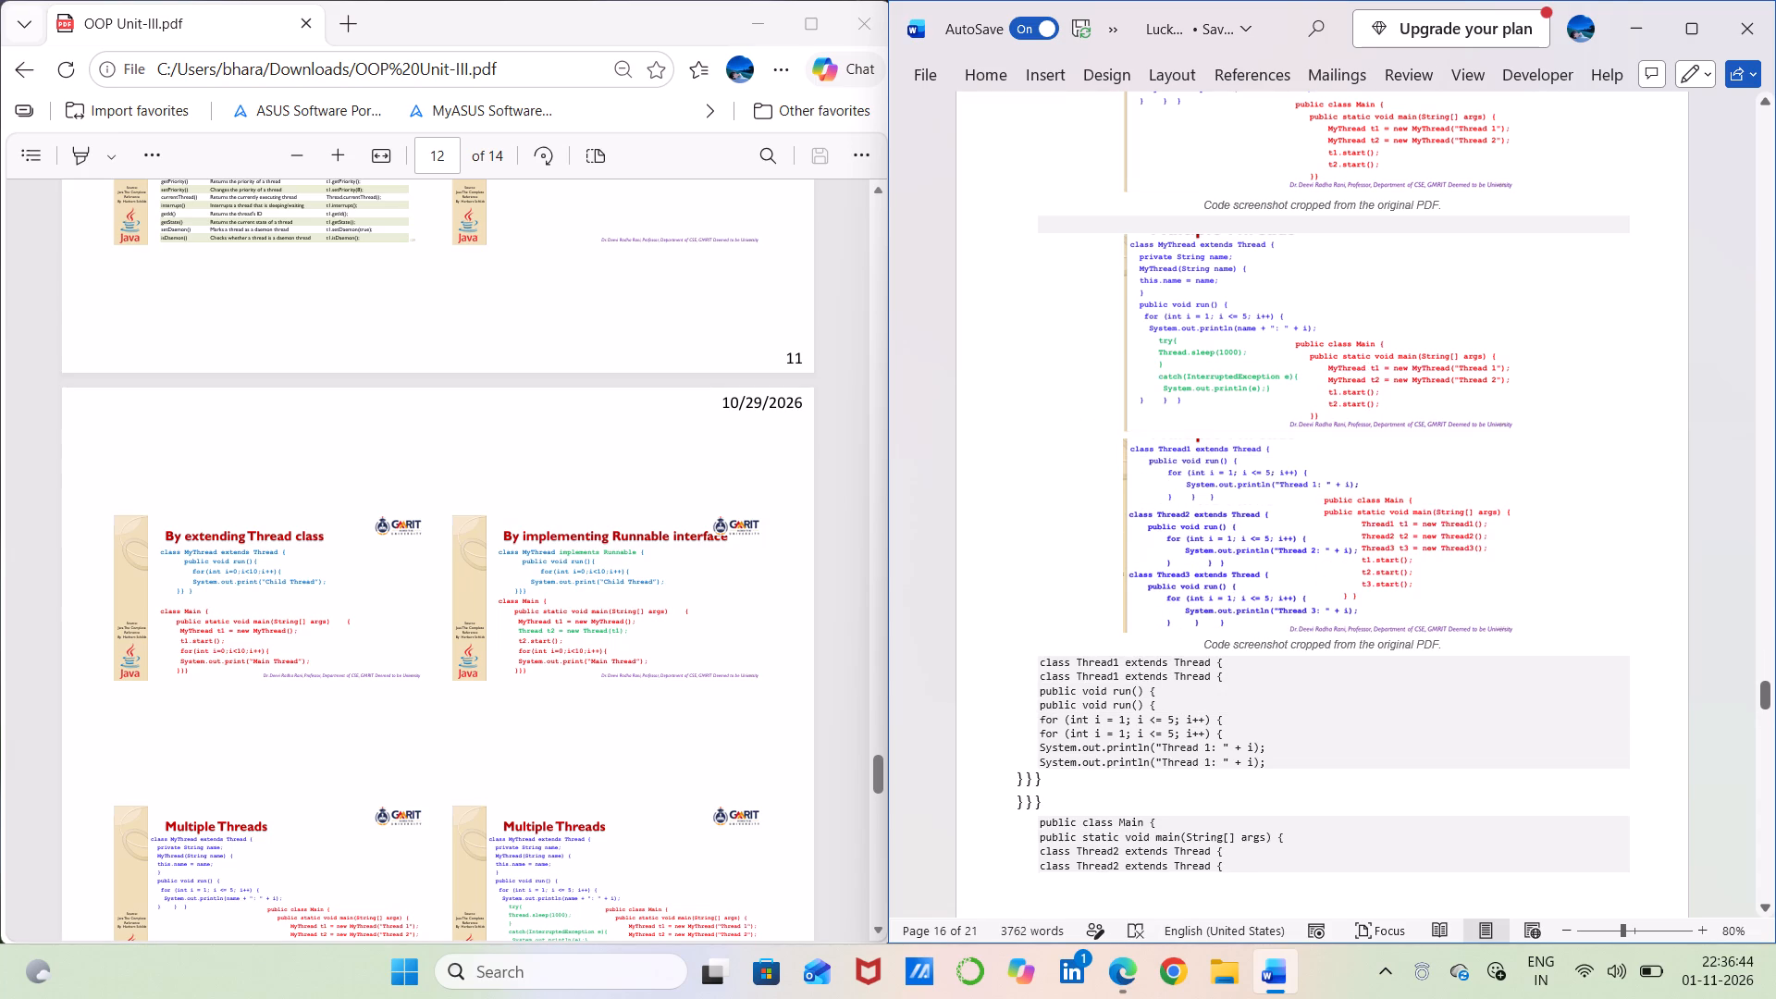
pyautogui.press('Return')
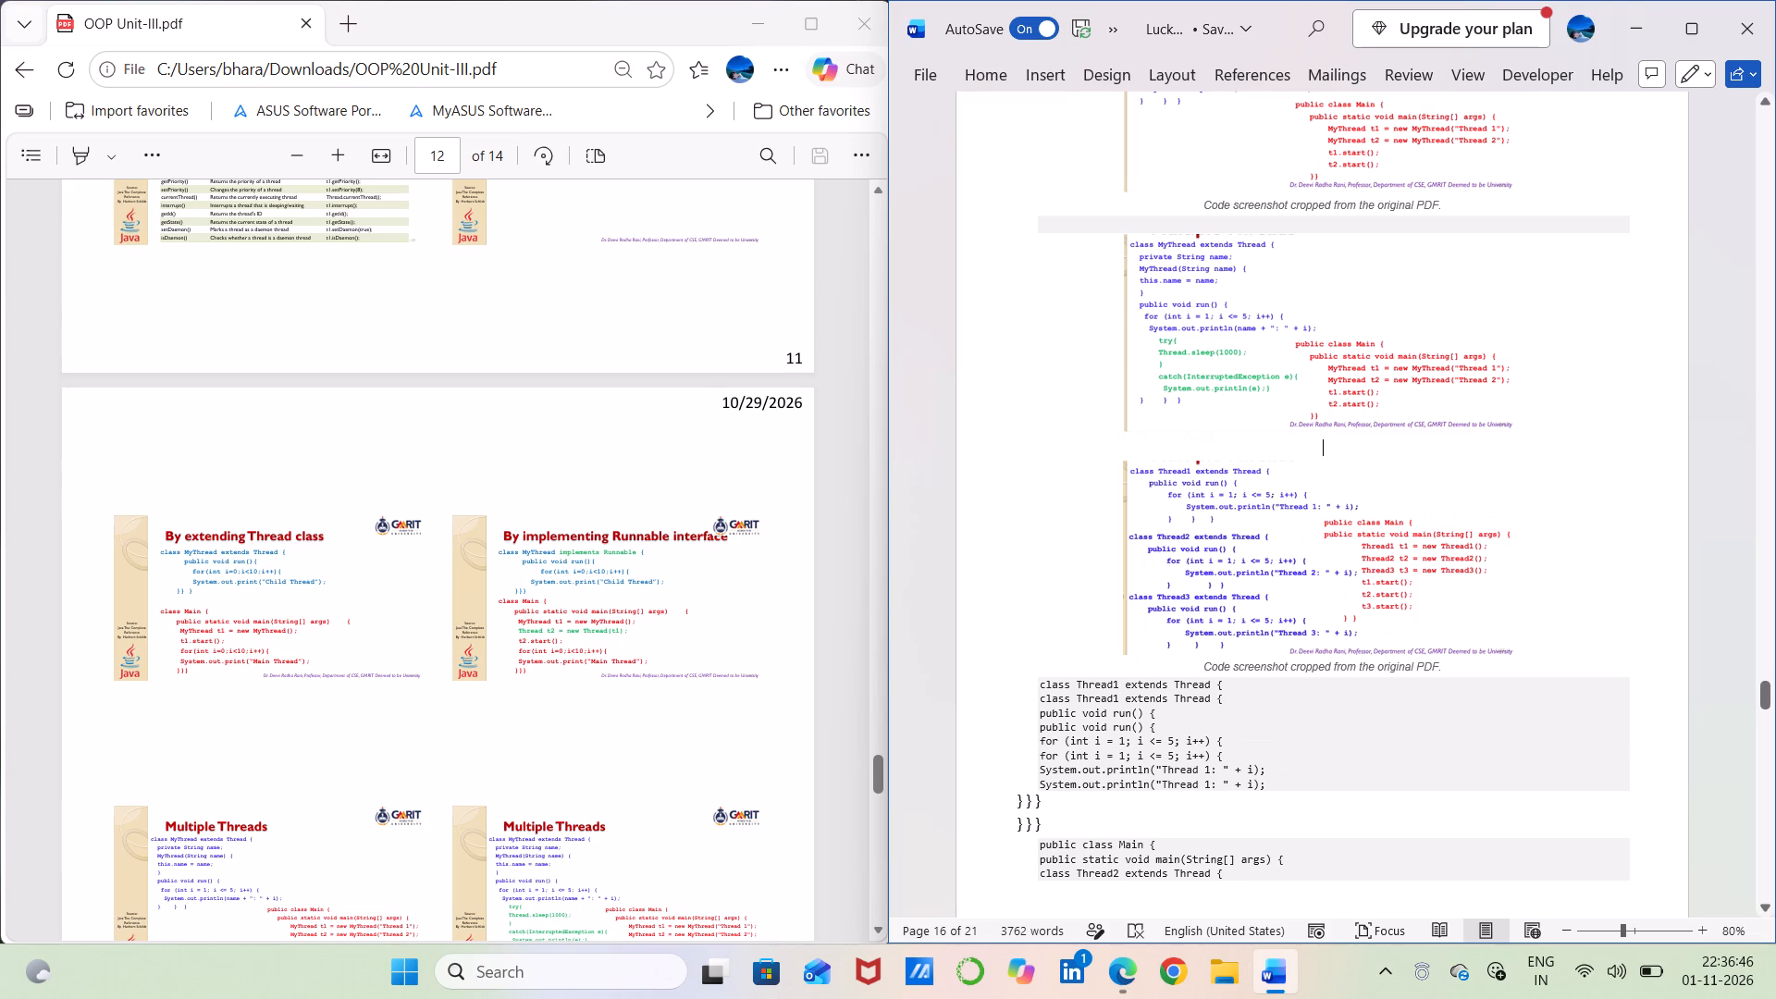
# Compare the thread creation and "Multiple Threads" sections in Word with the PDF slides, and review the remaining text through the synchronization section.
pyautogui.scroll(1, 1366, 758)
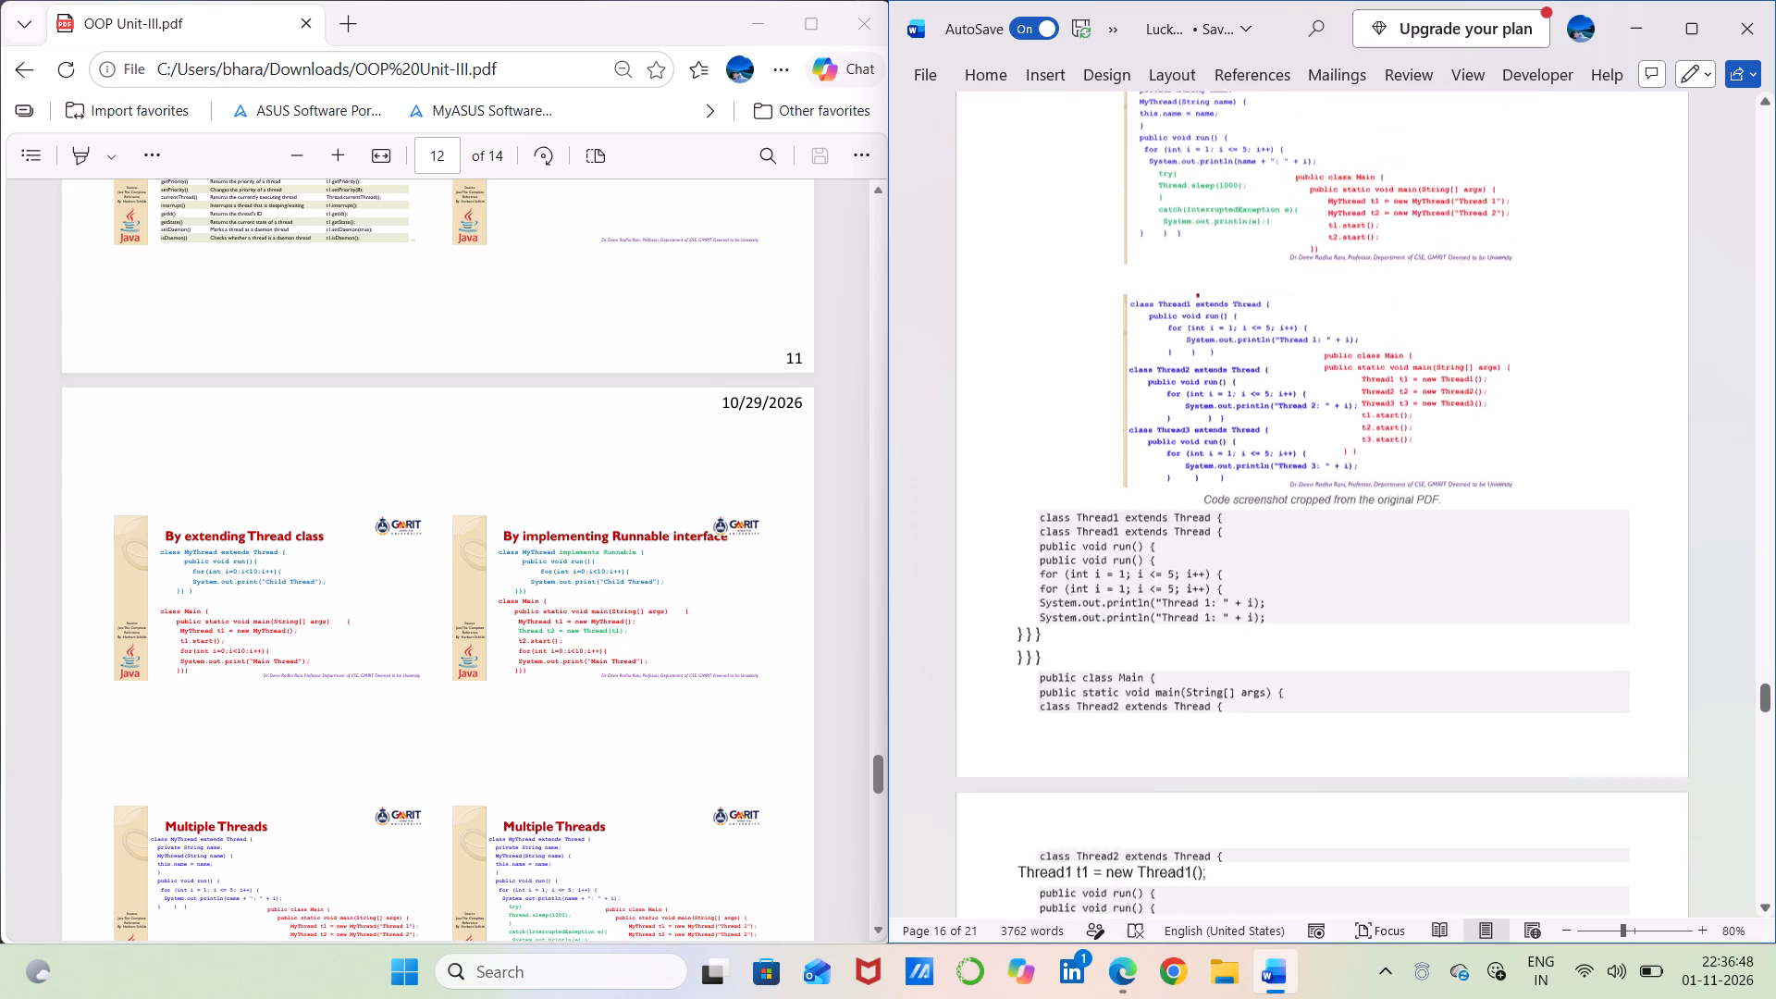
pyautogui.scroll(1, 1366, 758)
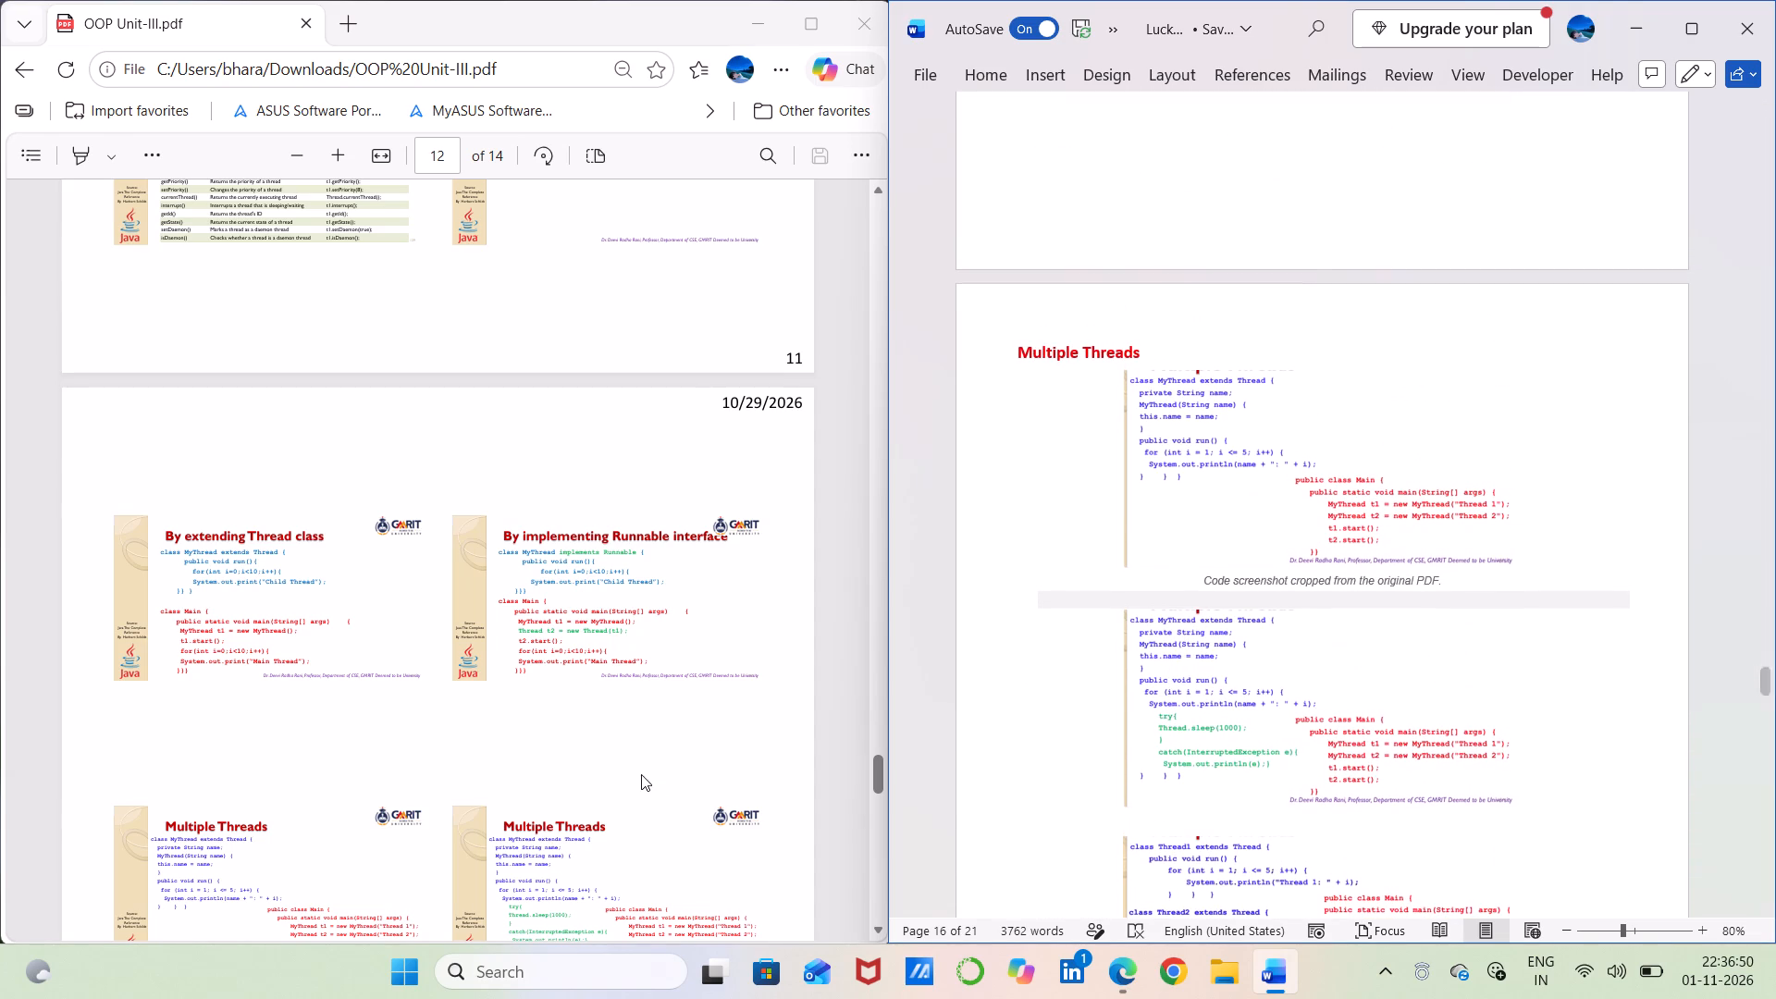
pyautogui.scroll(1, 548, 699)
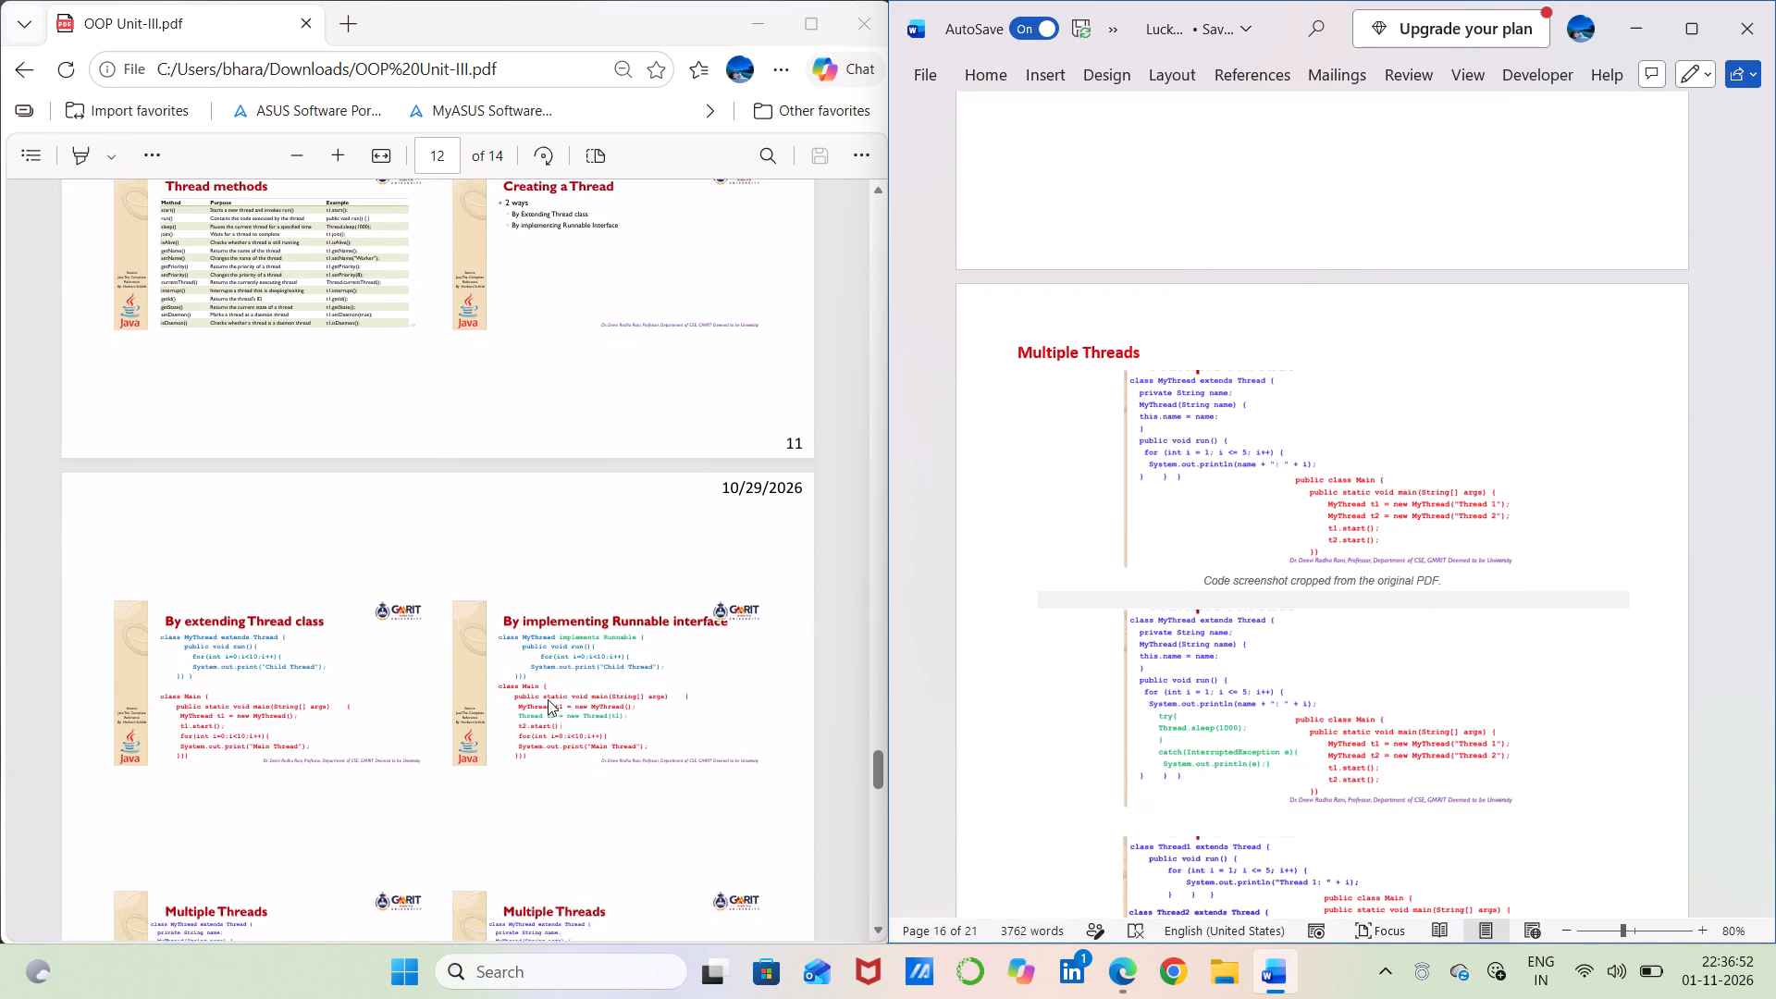
pyautogui.scroll(1, 548, 699)
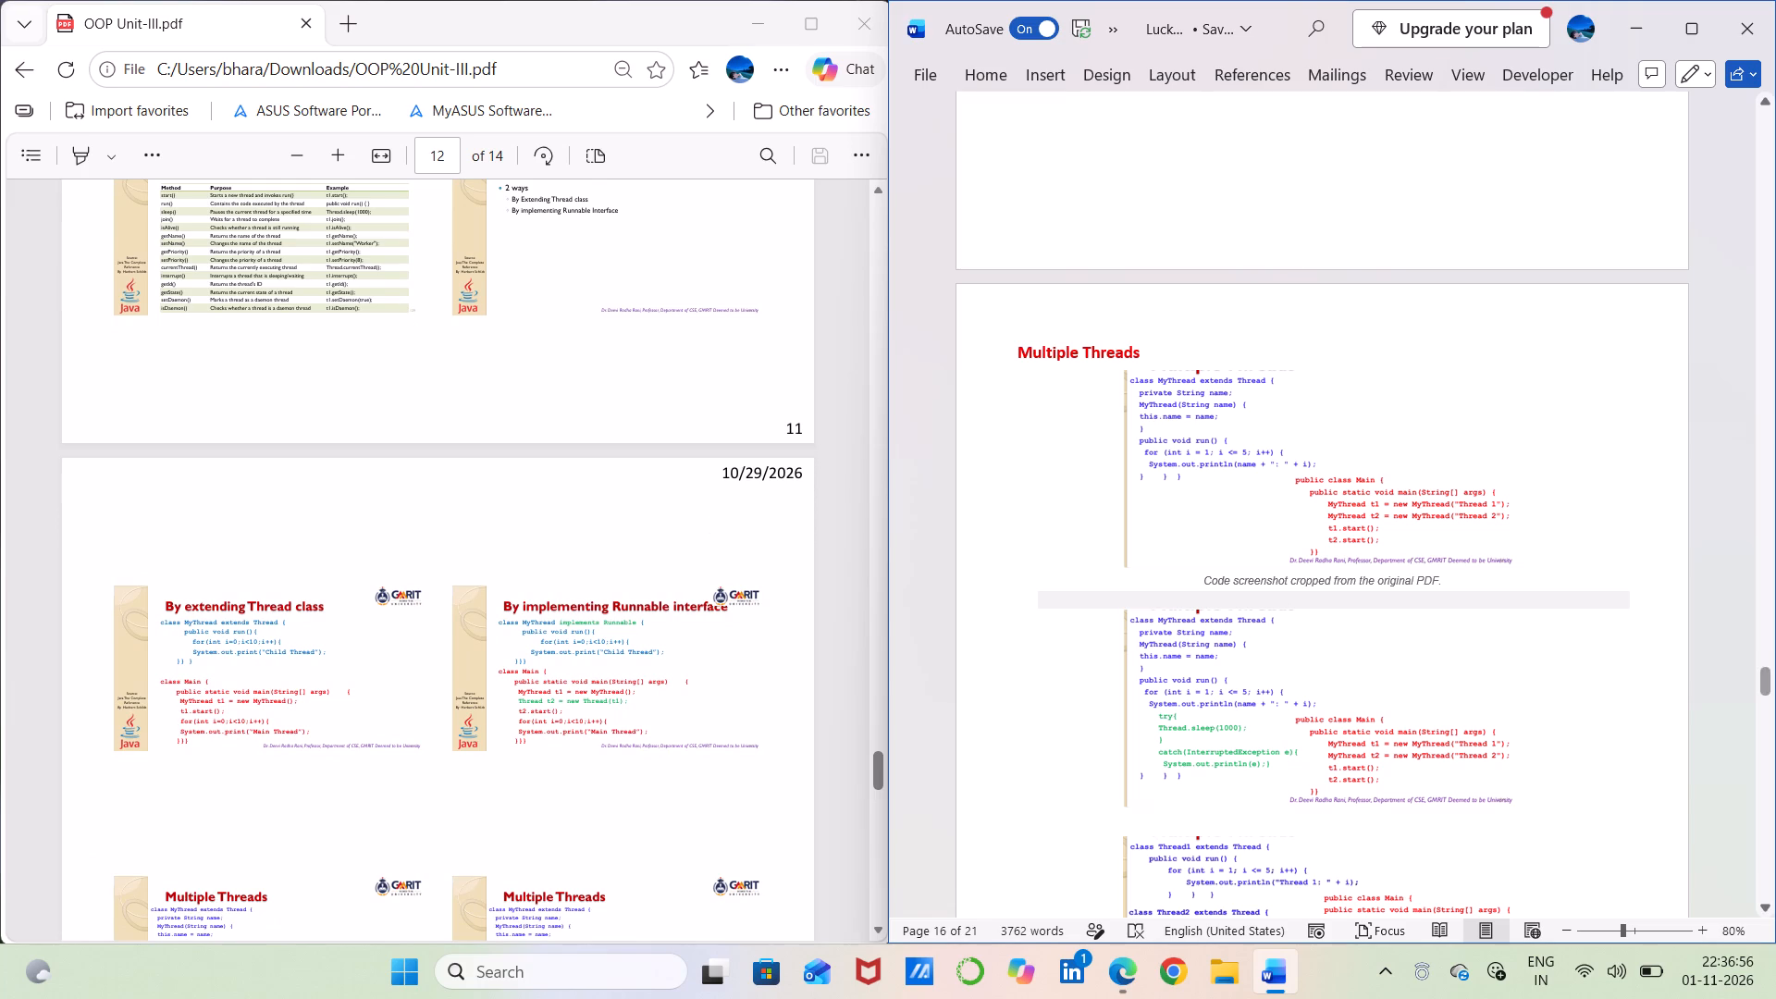
pyautogui.scroll(2, 994, 442)
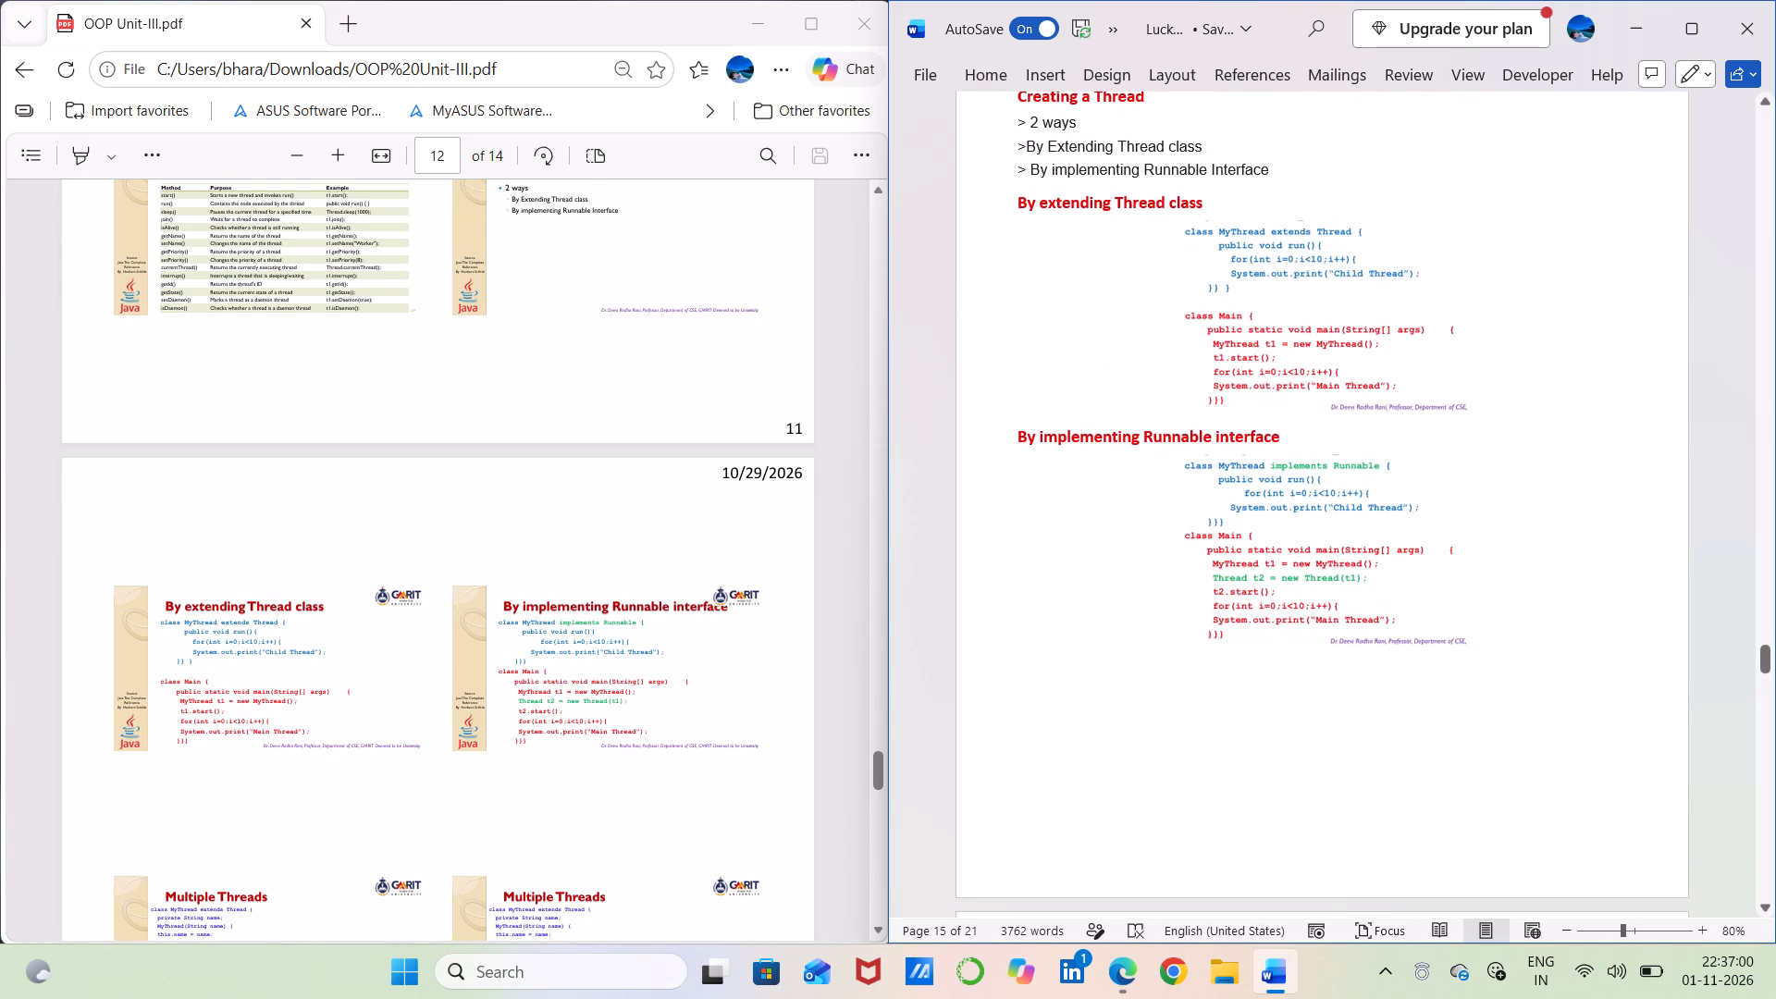
pyautogui.scroll(-1, 1043, 560)
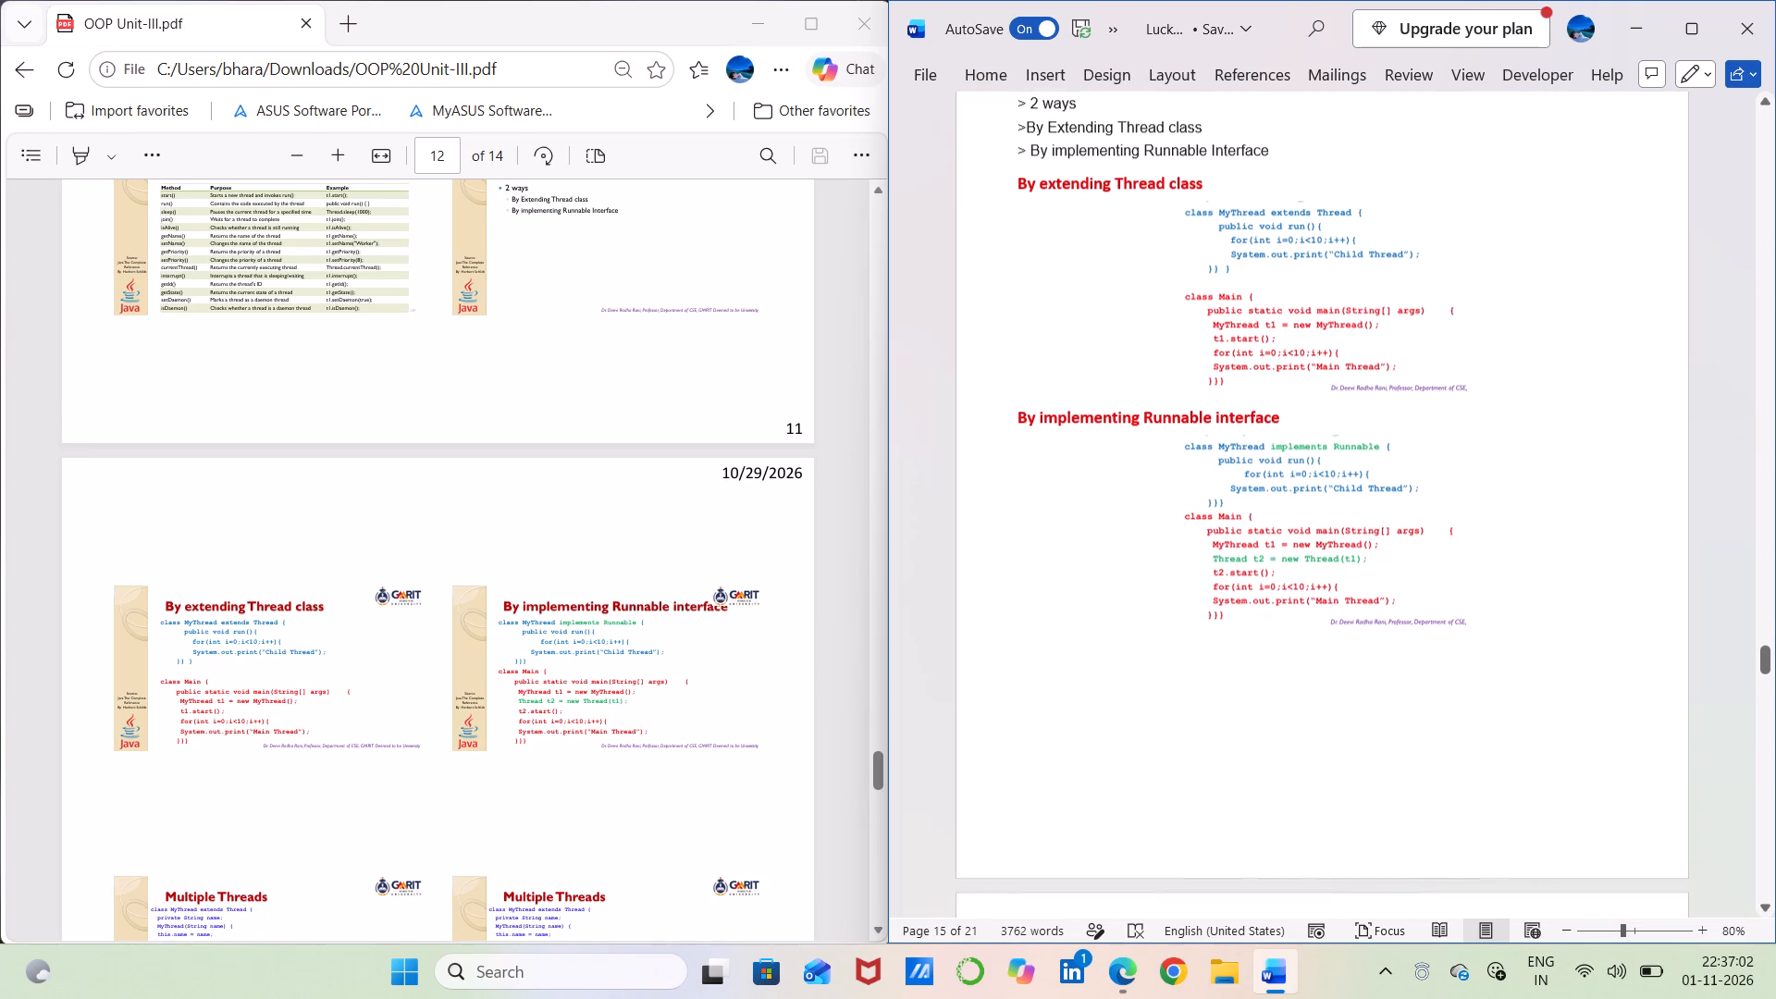
pyautogui.scroll(-2, 1043, 560)
pyautogui.scroll(1, 1043, 560)
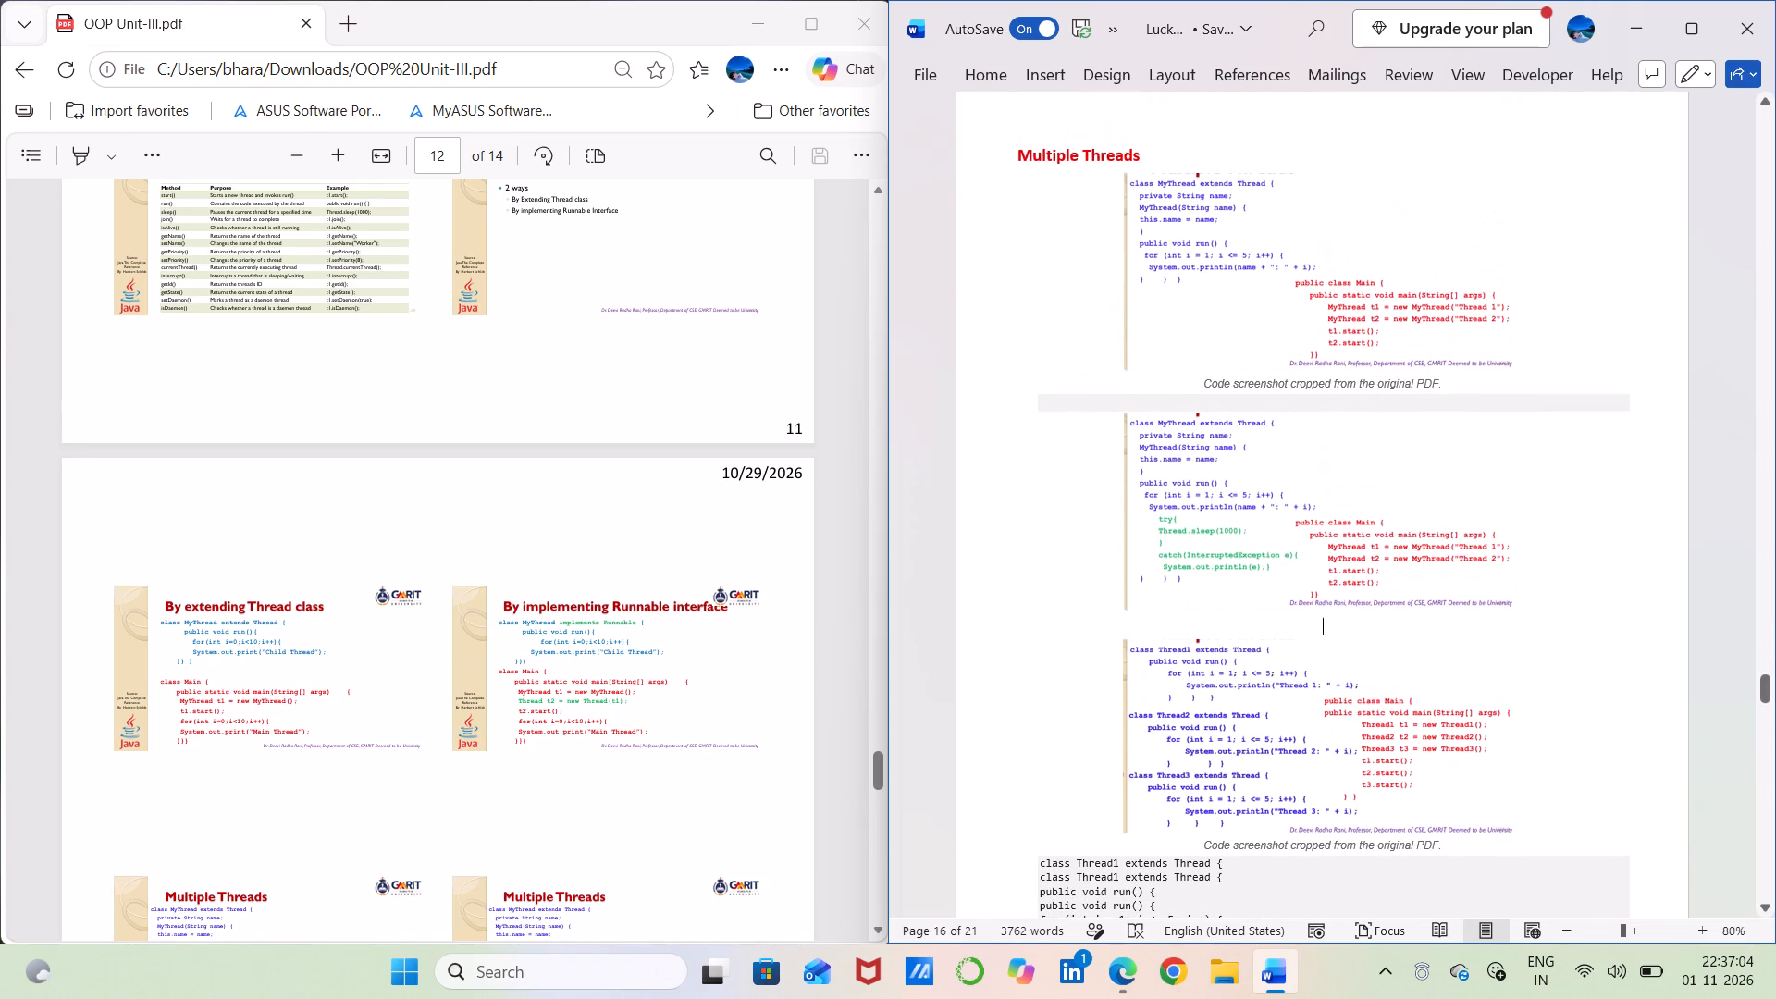
pyautogui.scroll(-3, 586, 707)
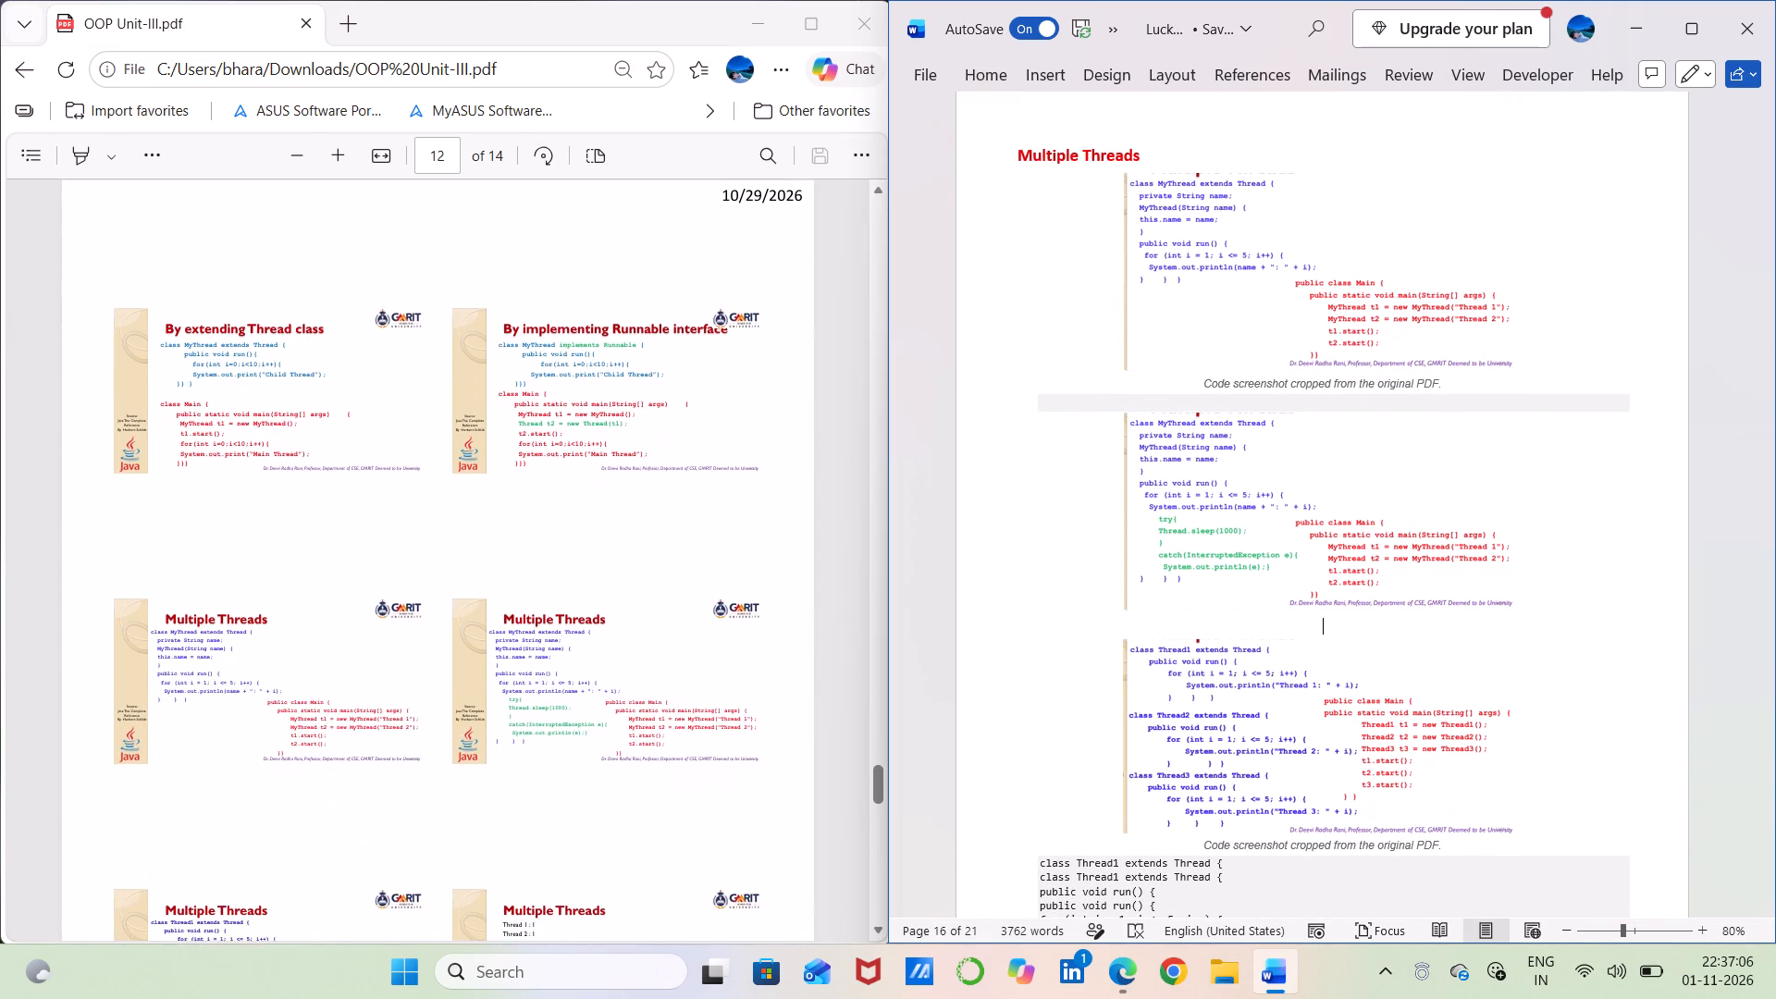
pyautogui.scroll(-4, 586, 707)
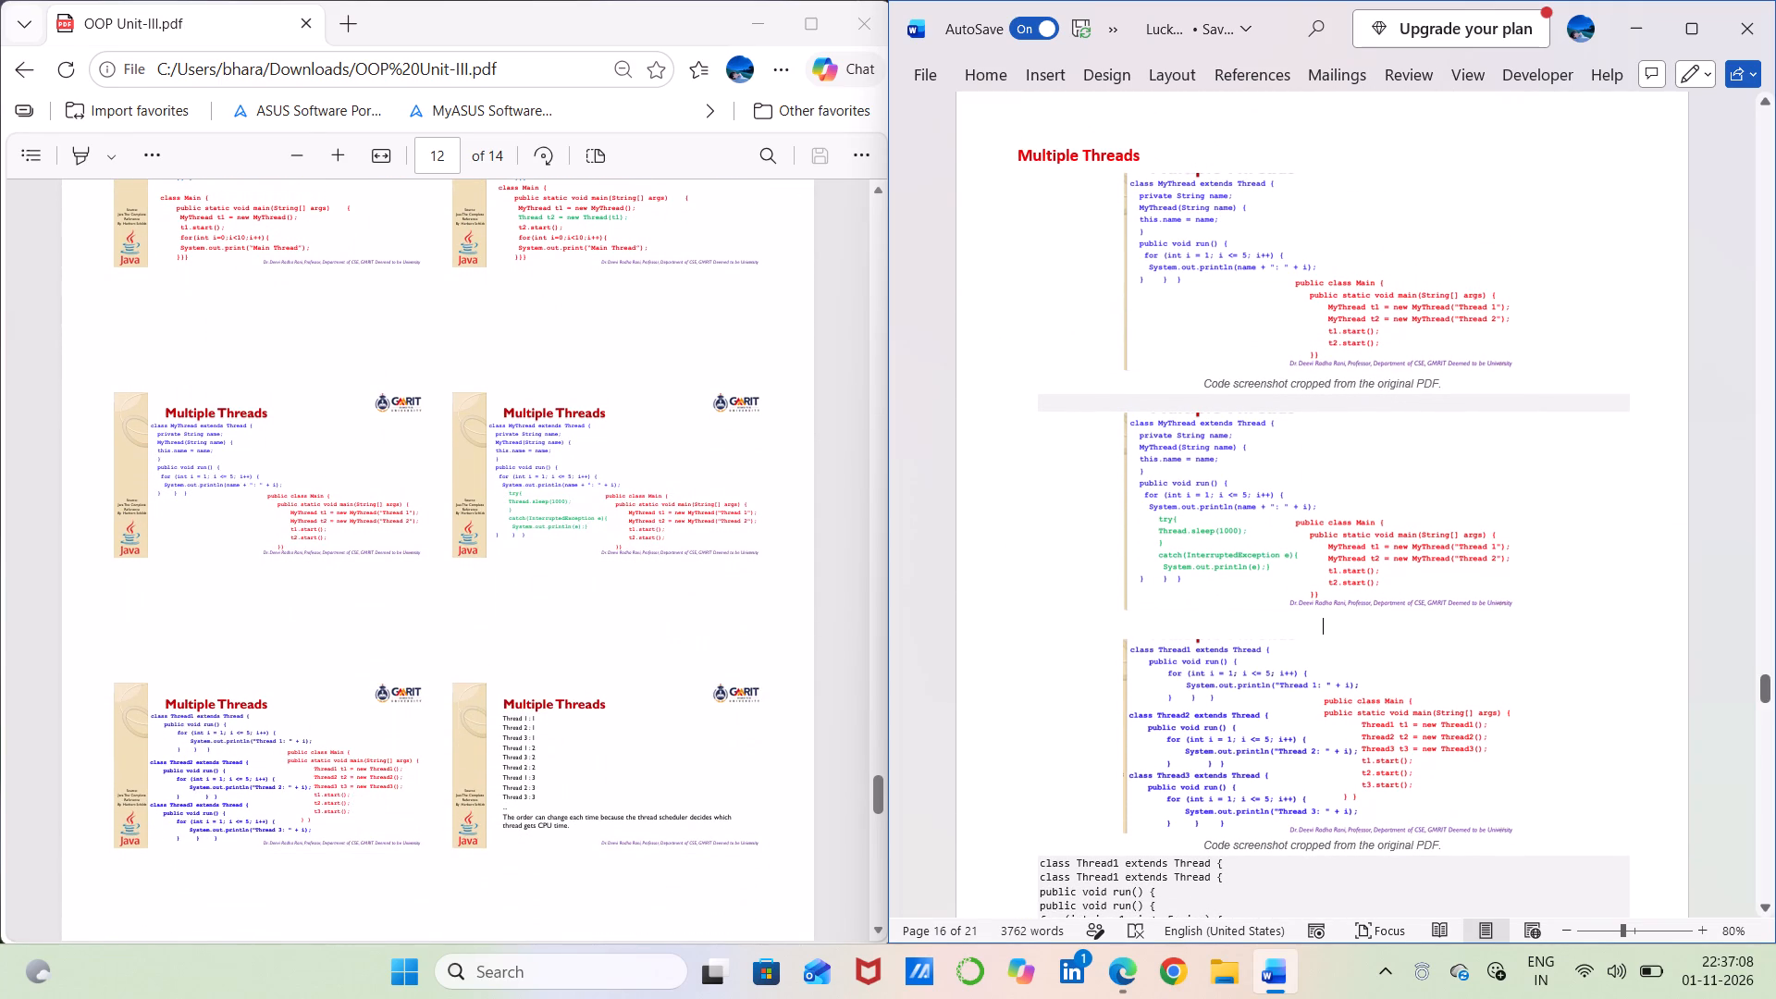
pyautogui.scroll(-1, 1127, 669)
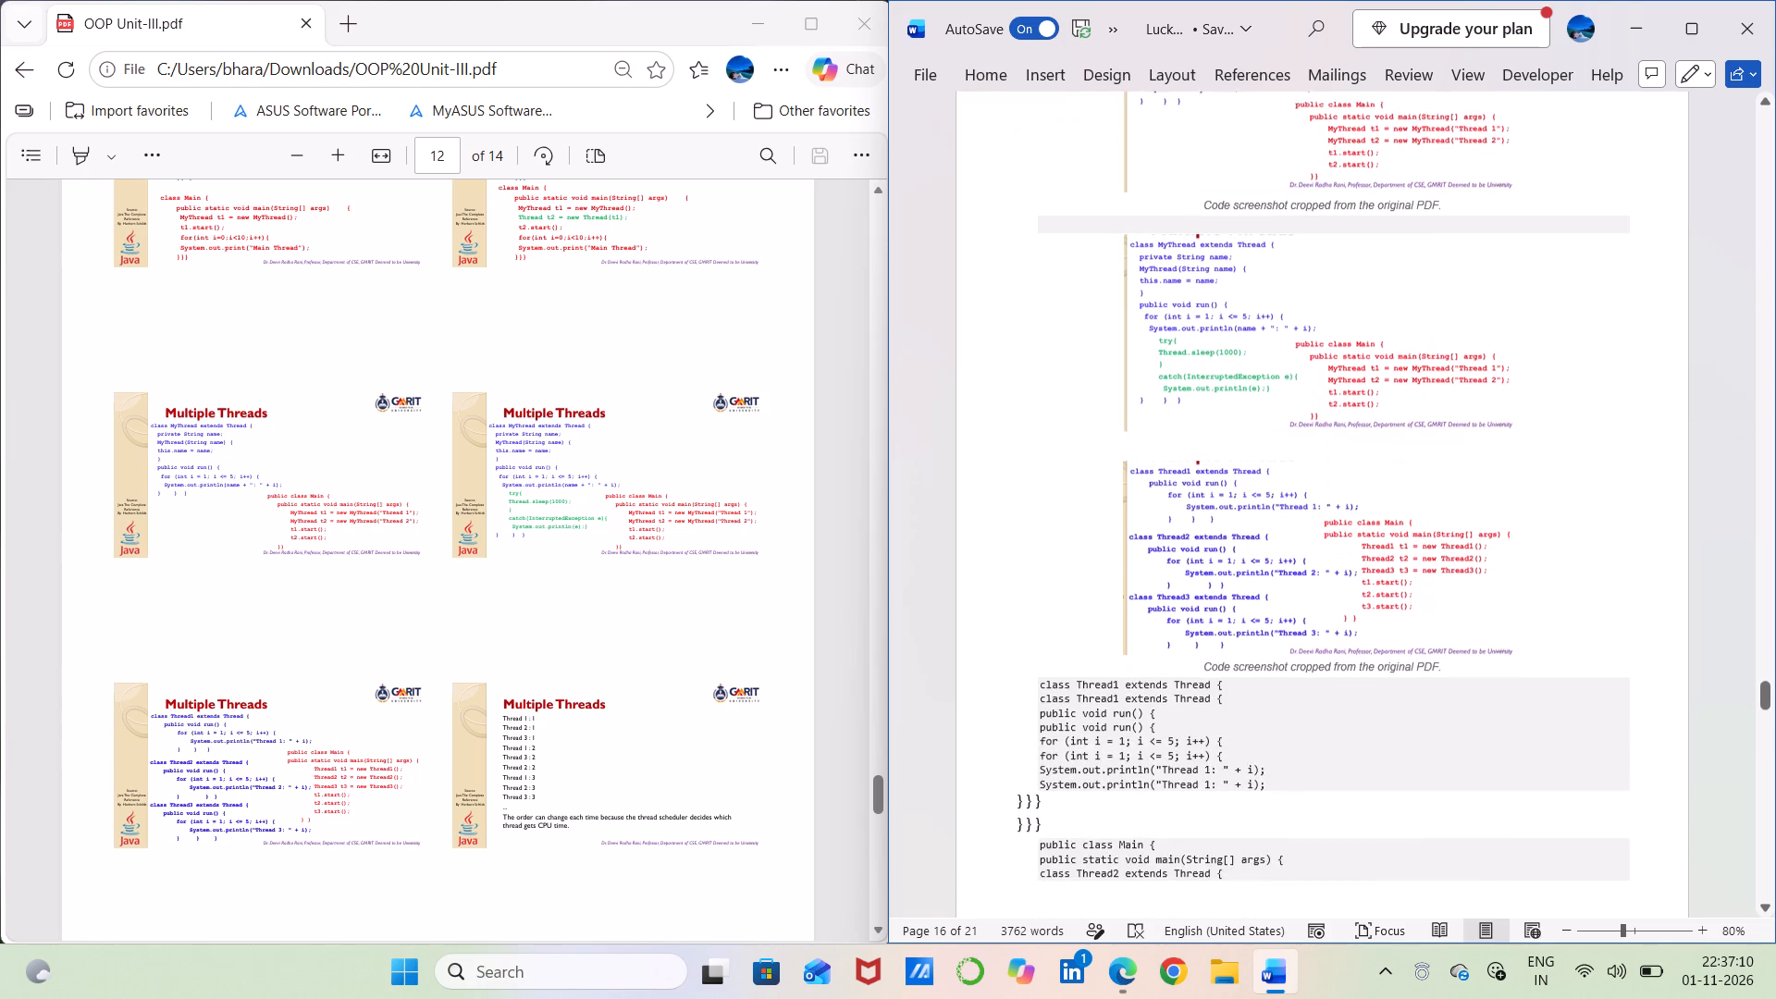
pyautogui.scroll(-1, 1127, 669)
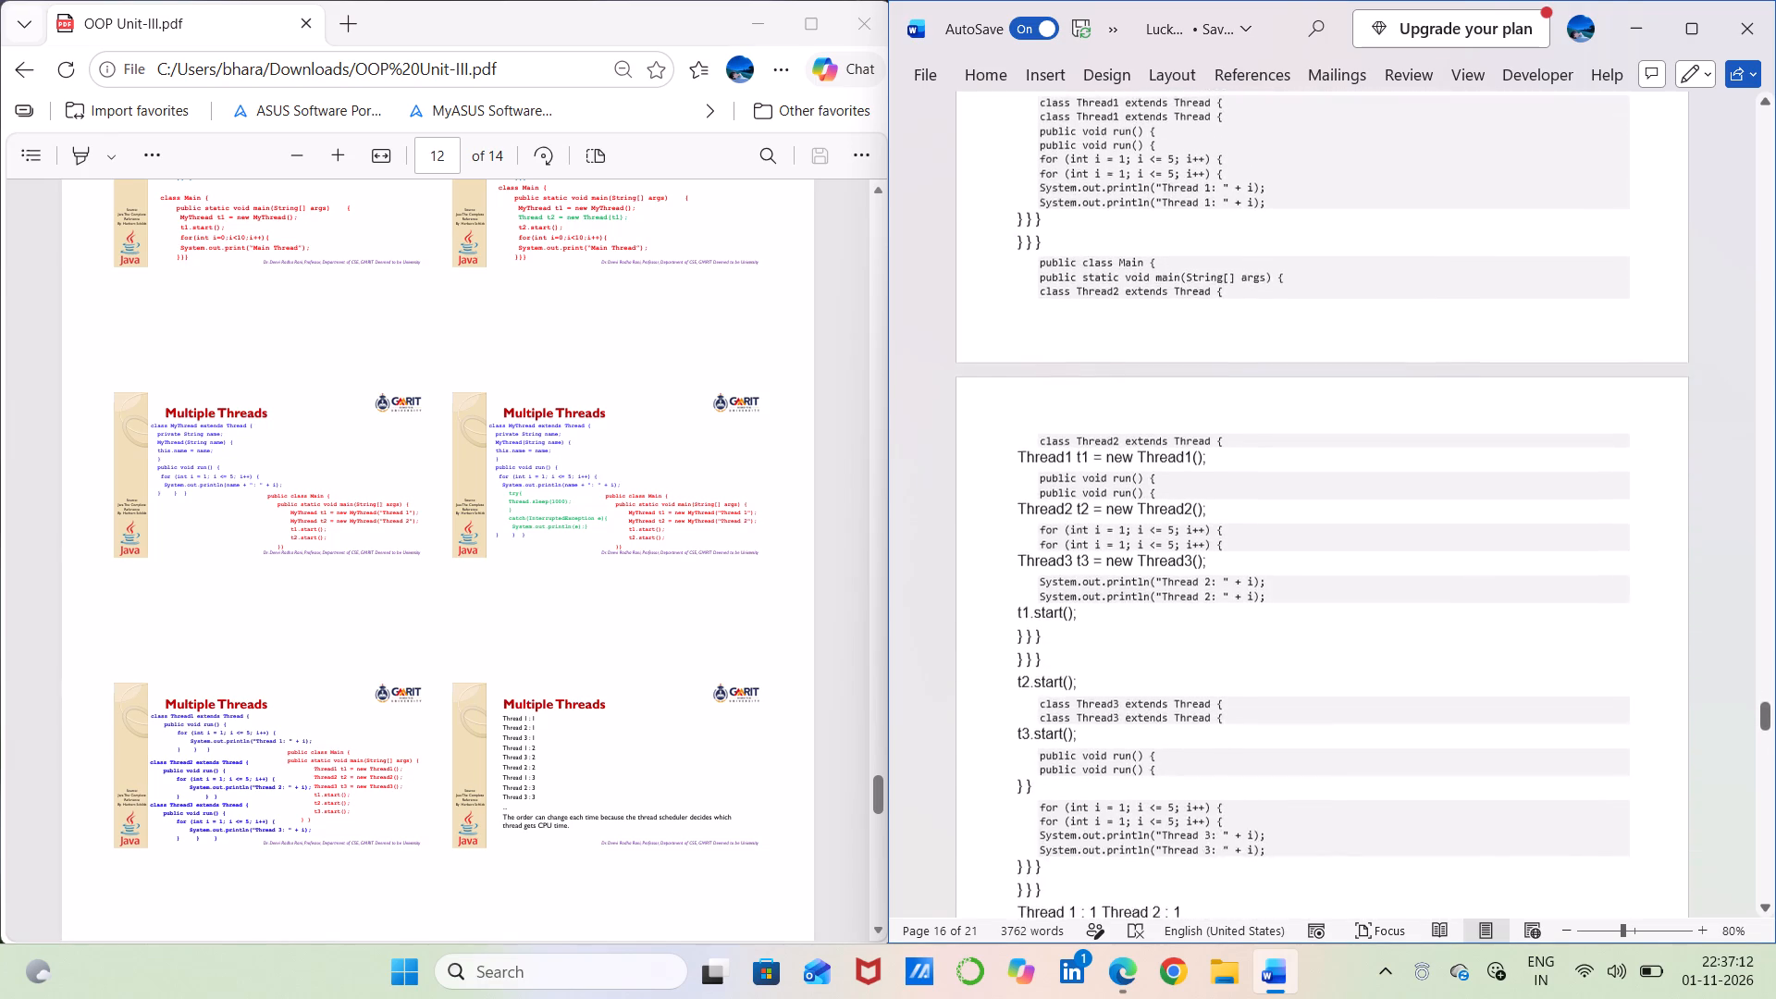
pyautogui.scroll(-1, 1127, 669)
pyautogui.scroll(3, 1127, 669)
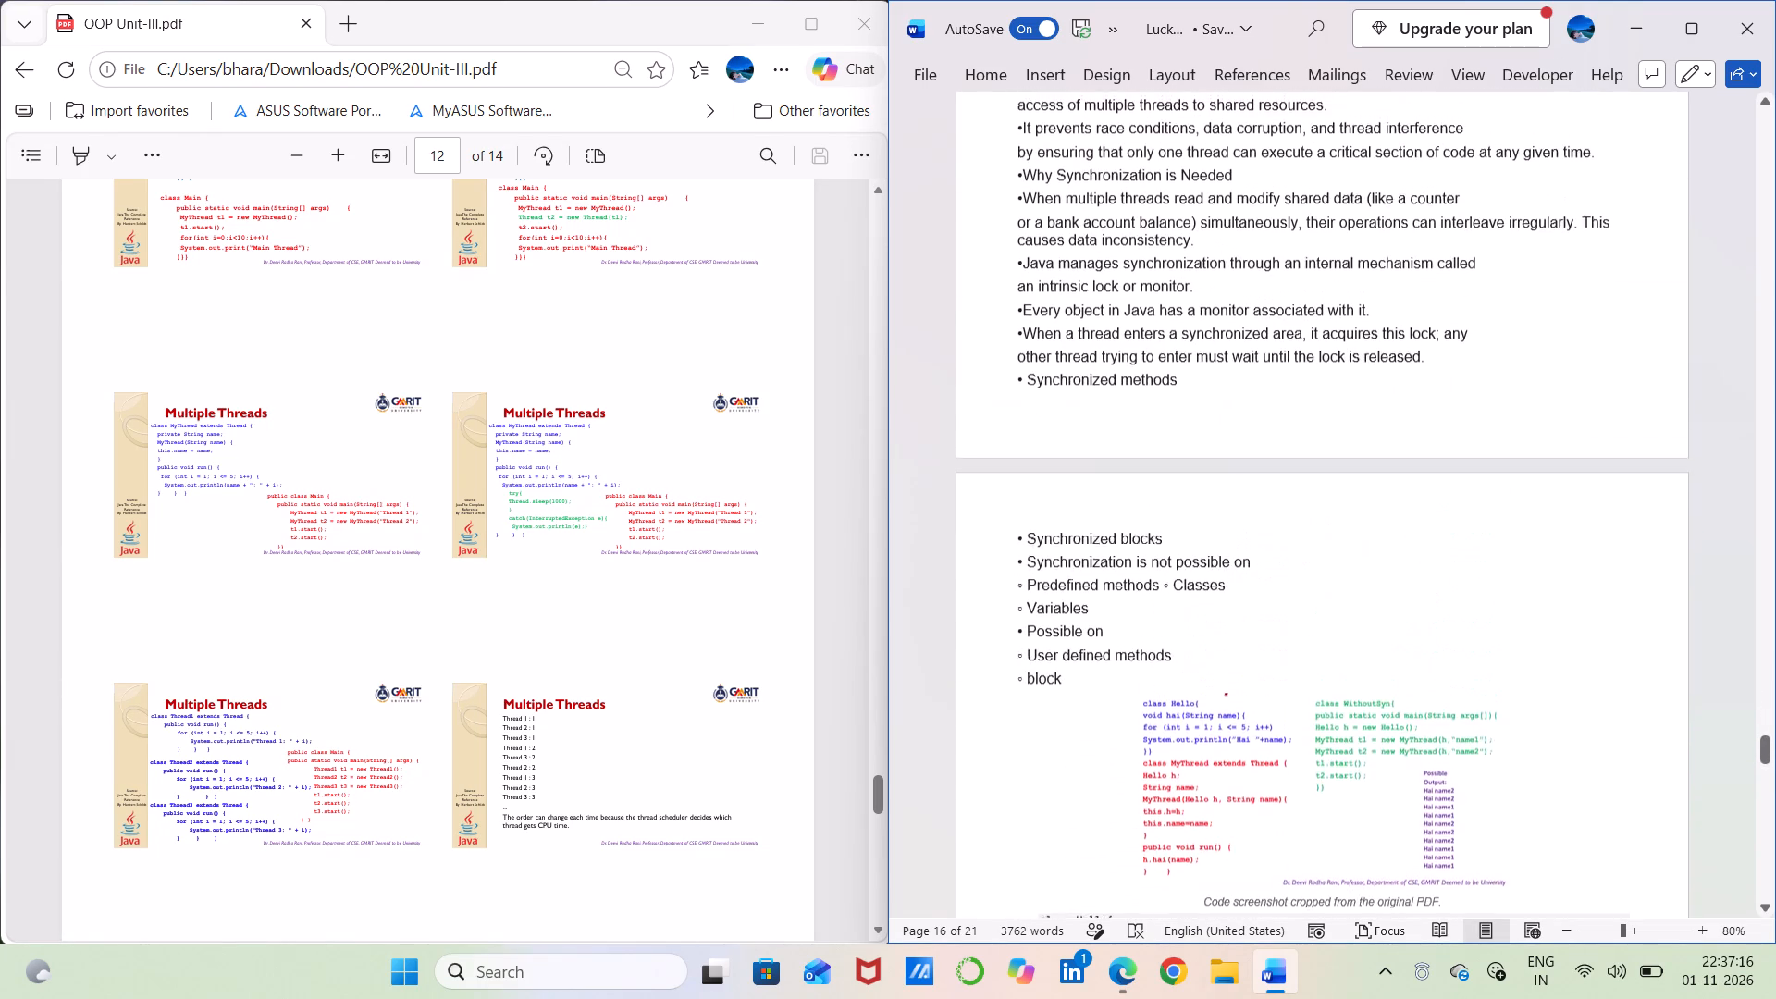
pyautogui.scroll(1, 1127, 669)
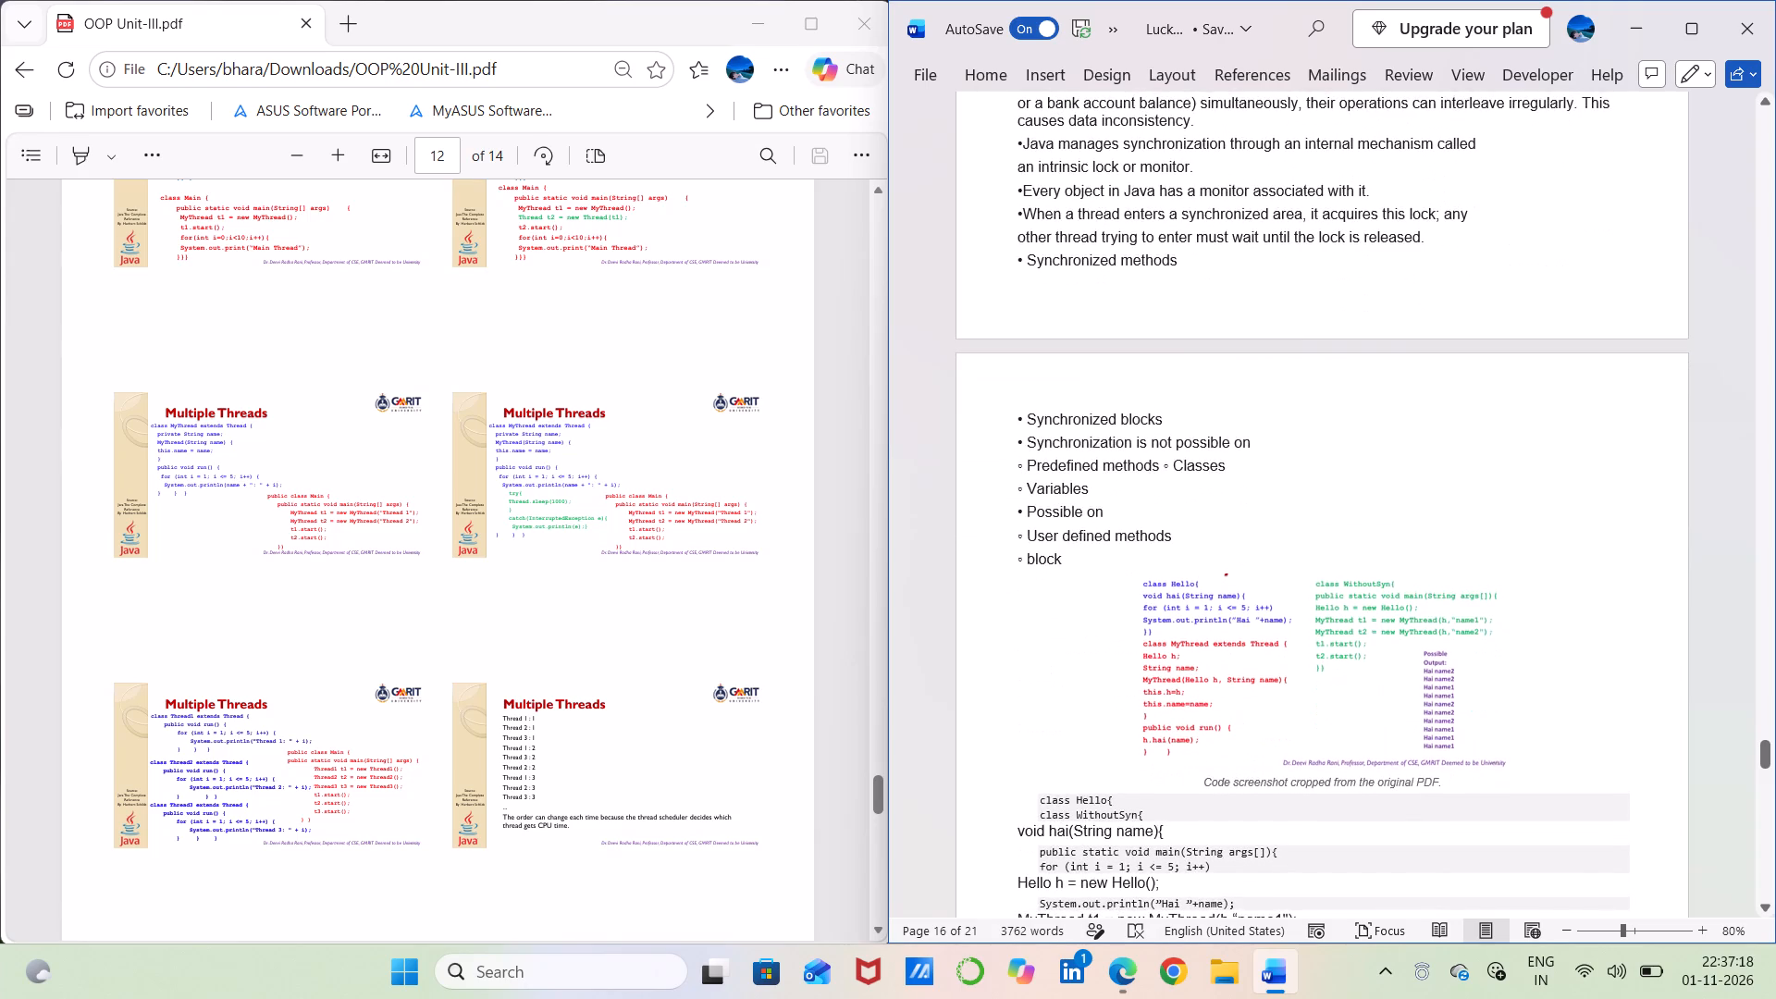
# Cut the plain code text below the Thread1/Thread2/Thread3 screenshot, down to the Thread3 "for" loop lines.
pyautogui.scroll(2, 1127, 669)
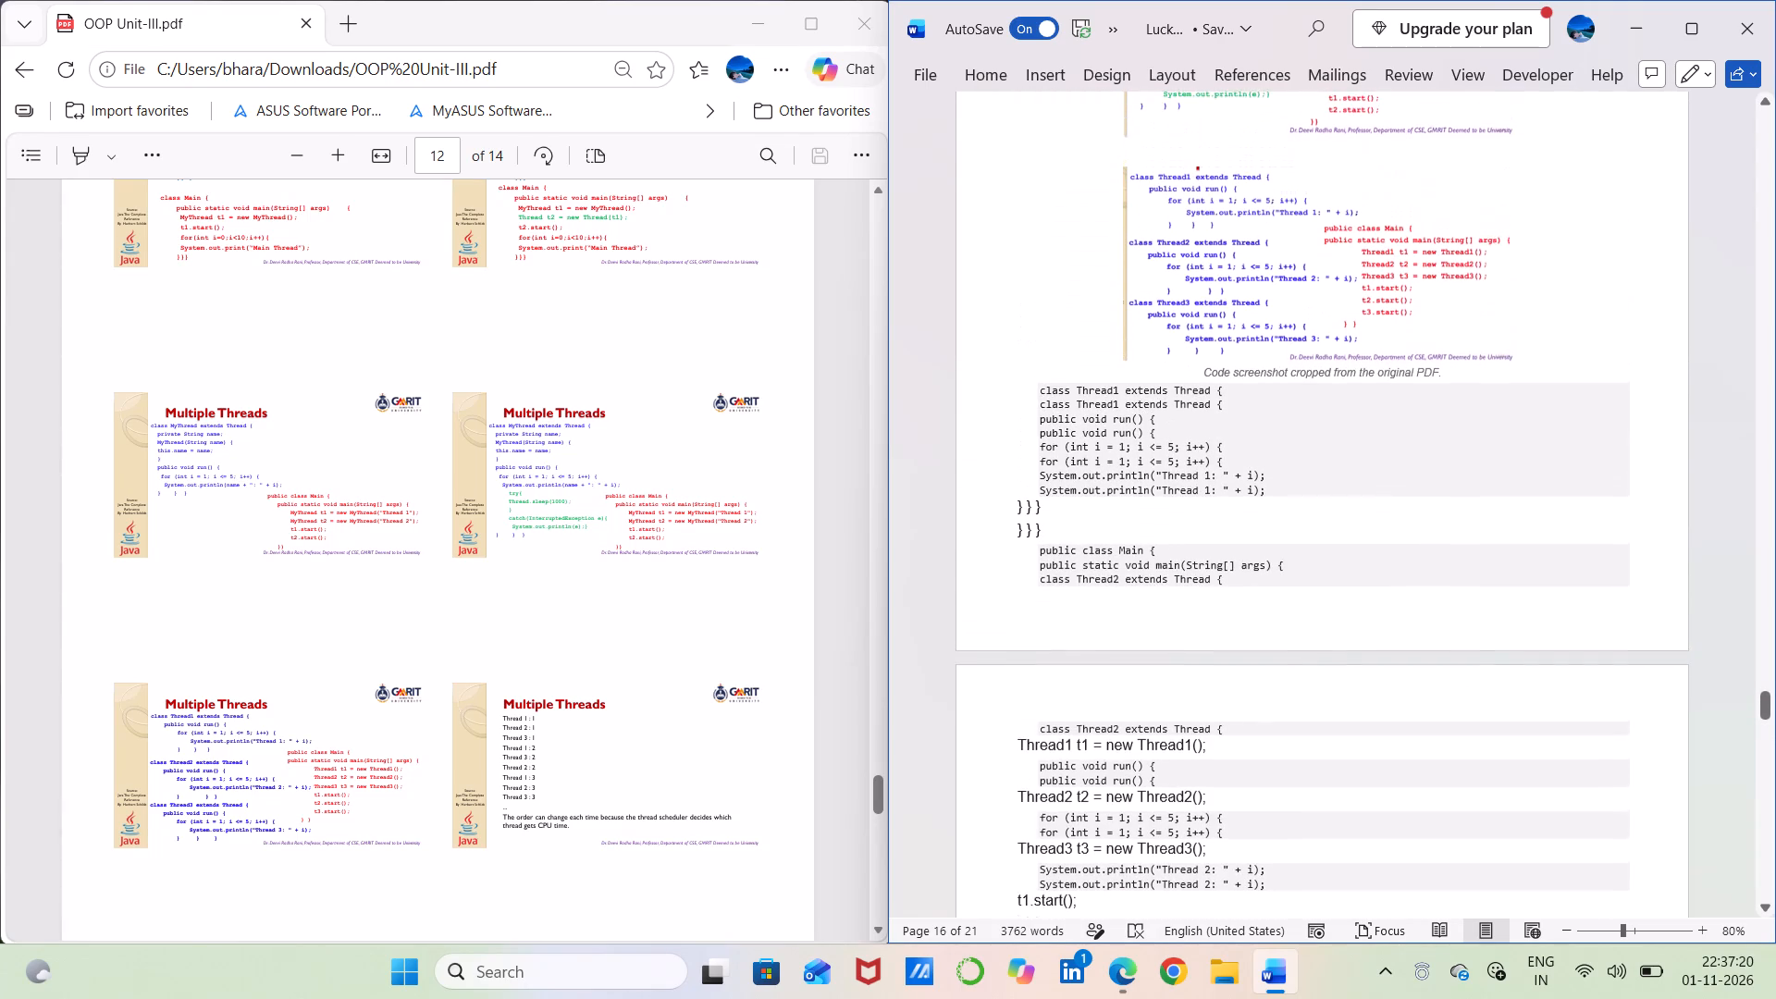
pyautogui.scroll(2, 1127, 669)
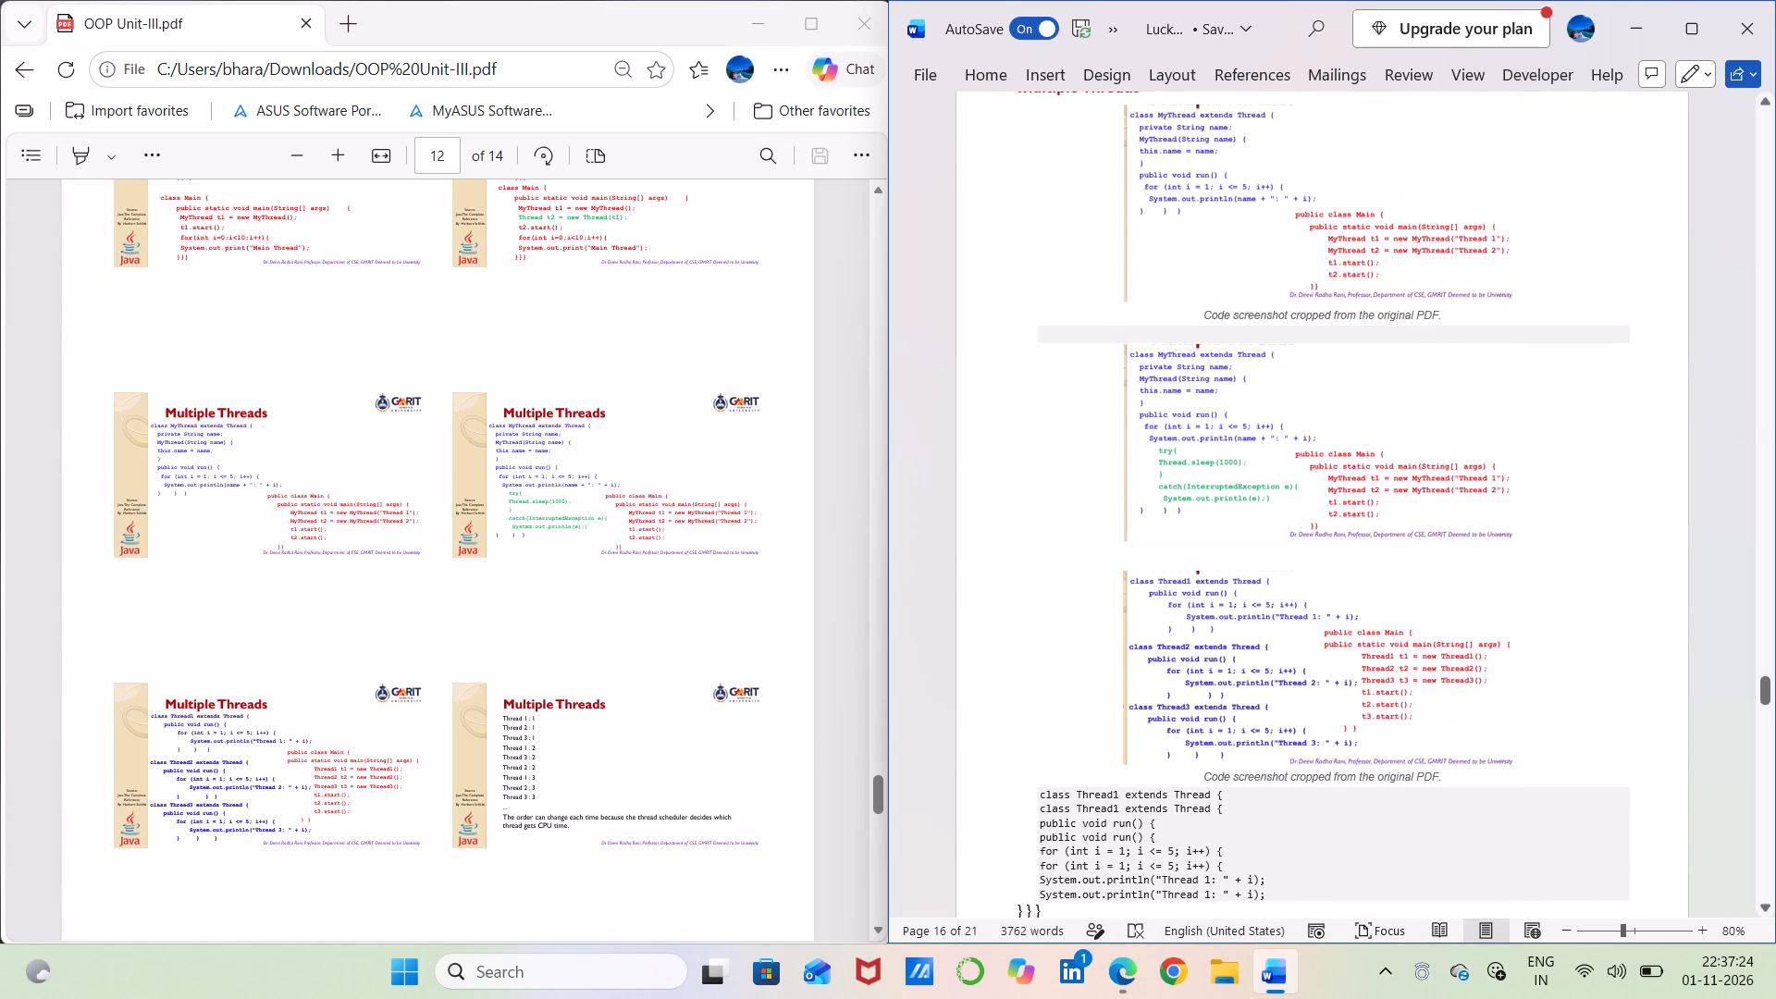
pyautogui.scroll(-1, 1233, 551)
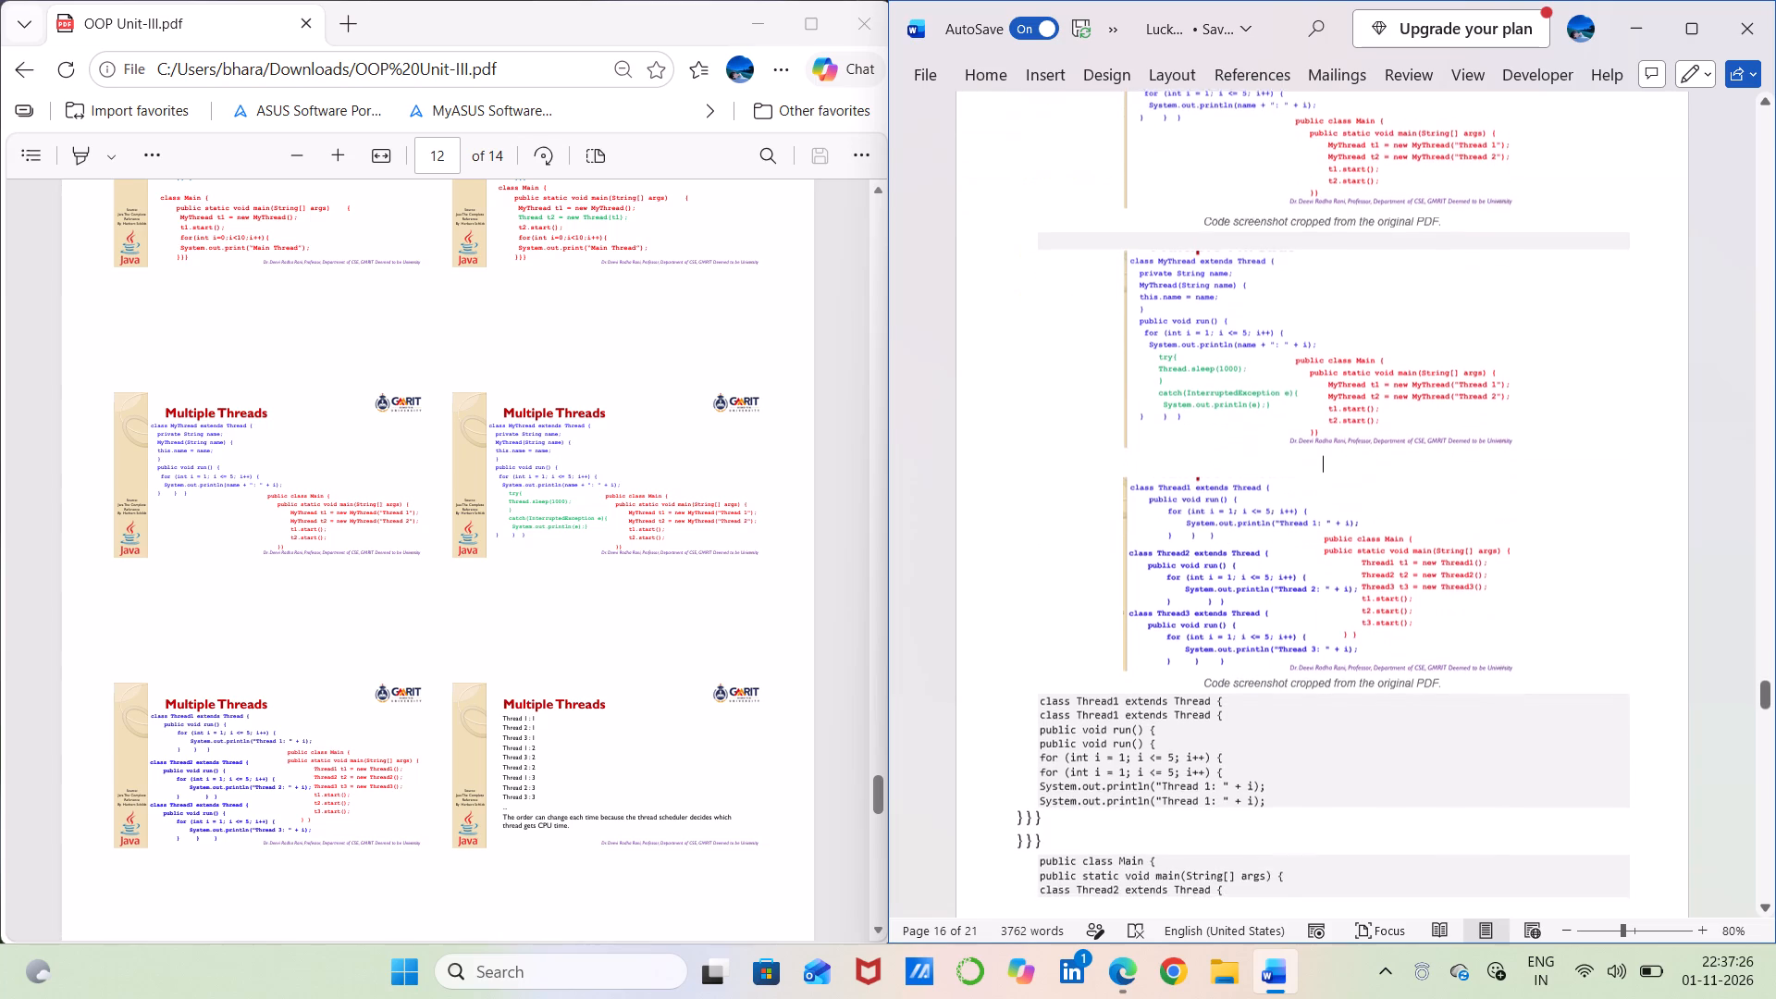
pyautogui.scroll(-1, 1233, 551)
pyautogui.moveTo(1037, 593); pyautogui.dragTo(1155, 700)
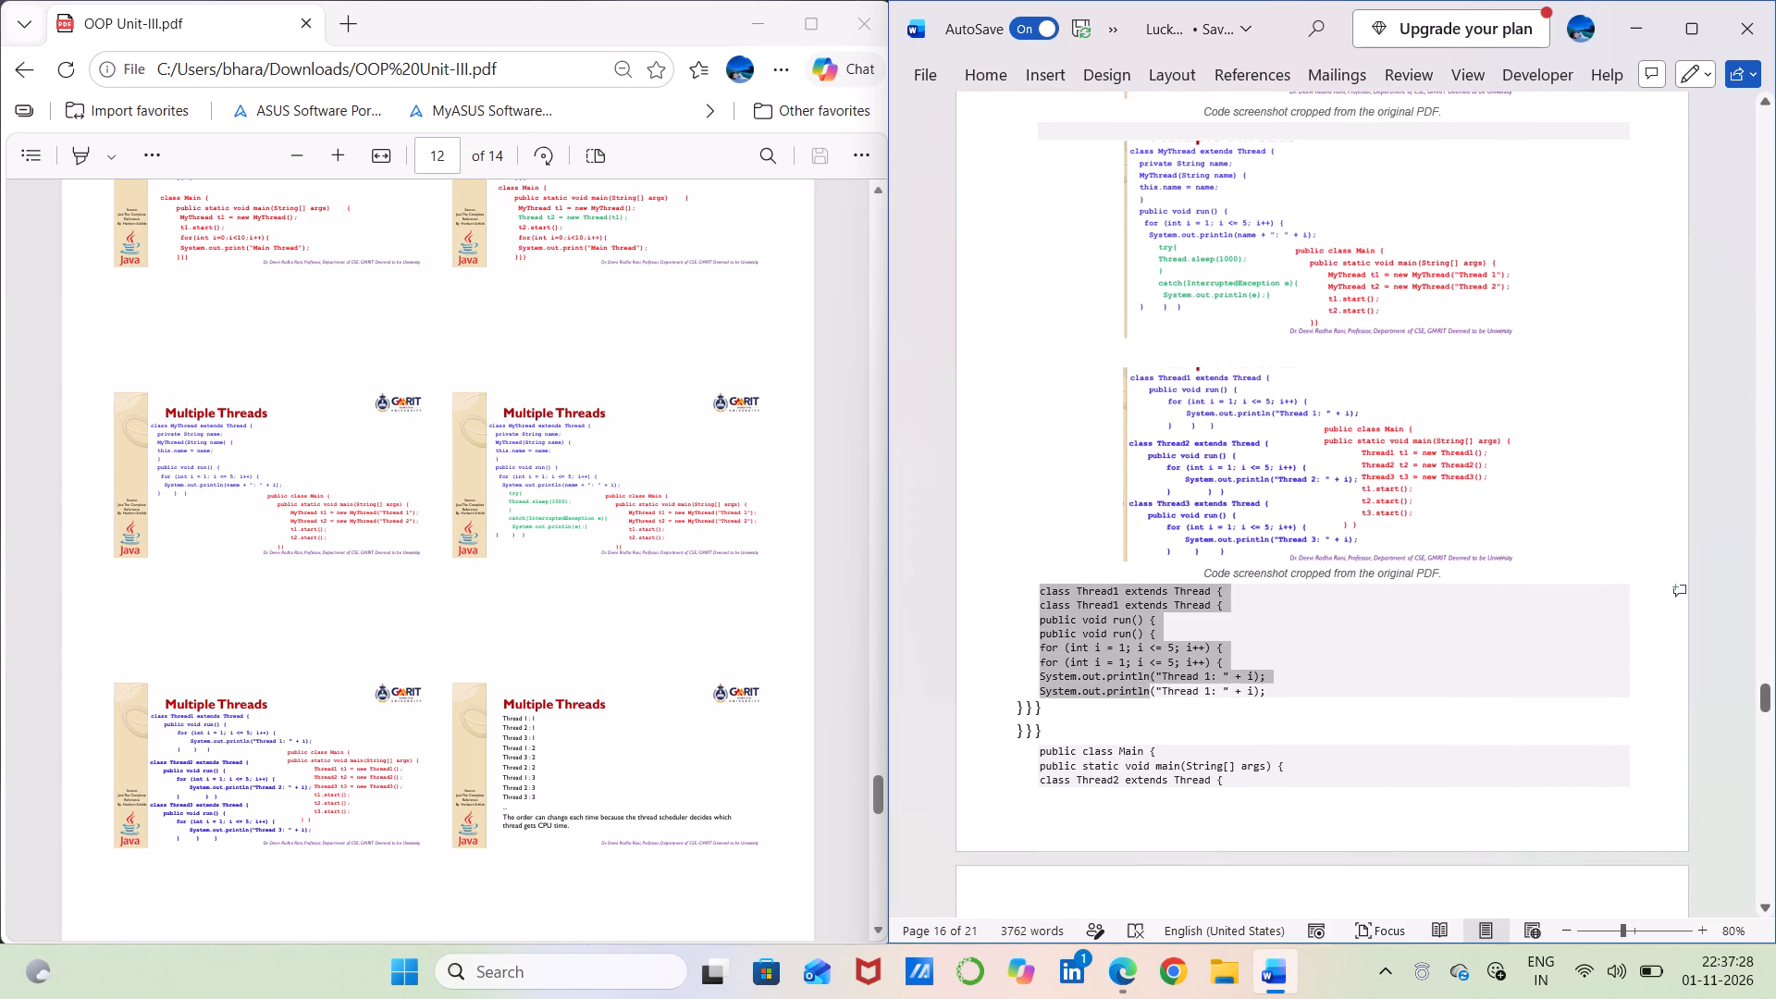
pyautogui.moveTo(1155, 700); pyautogui.dragTo(1250, 782)
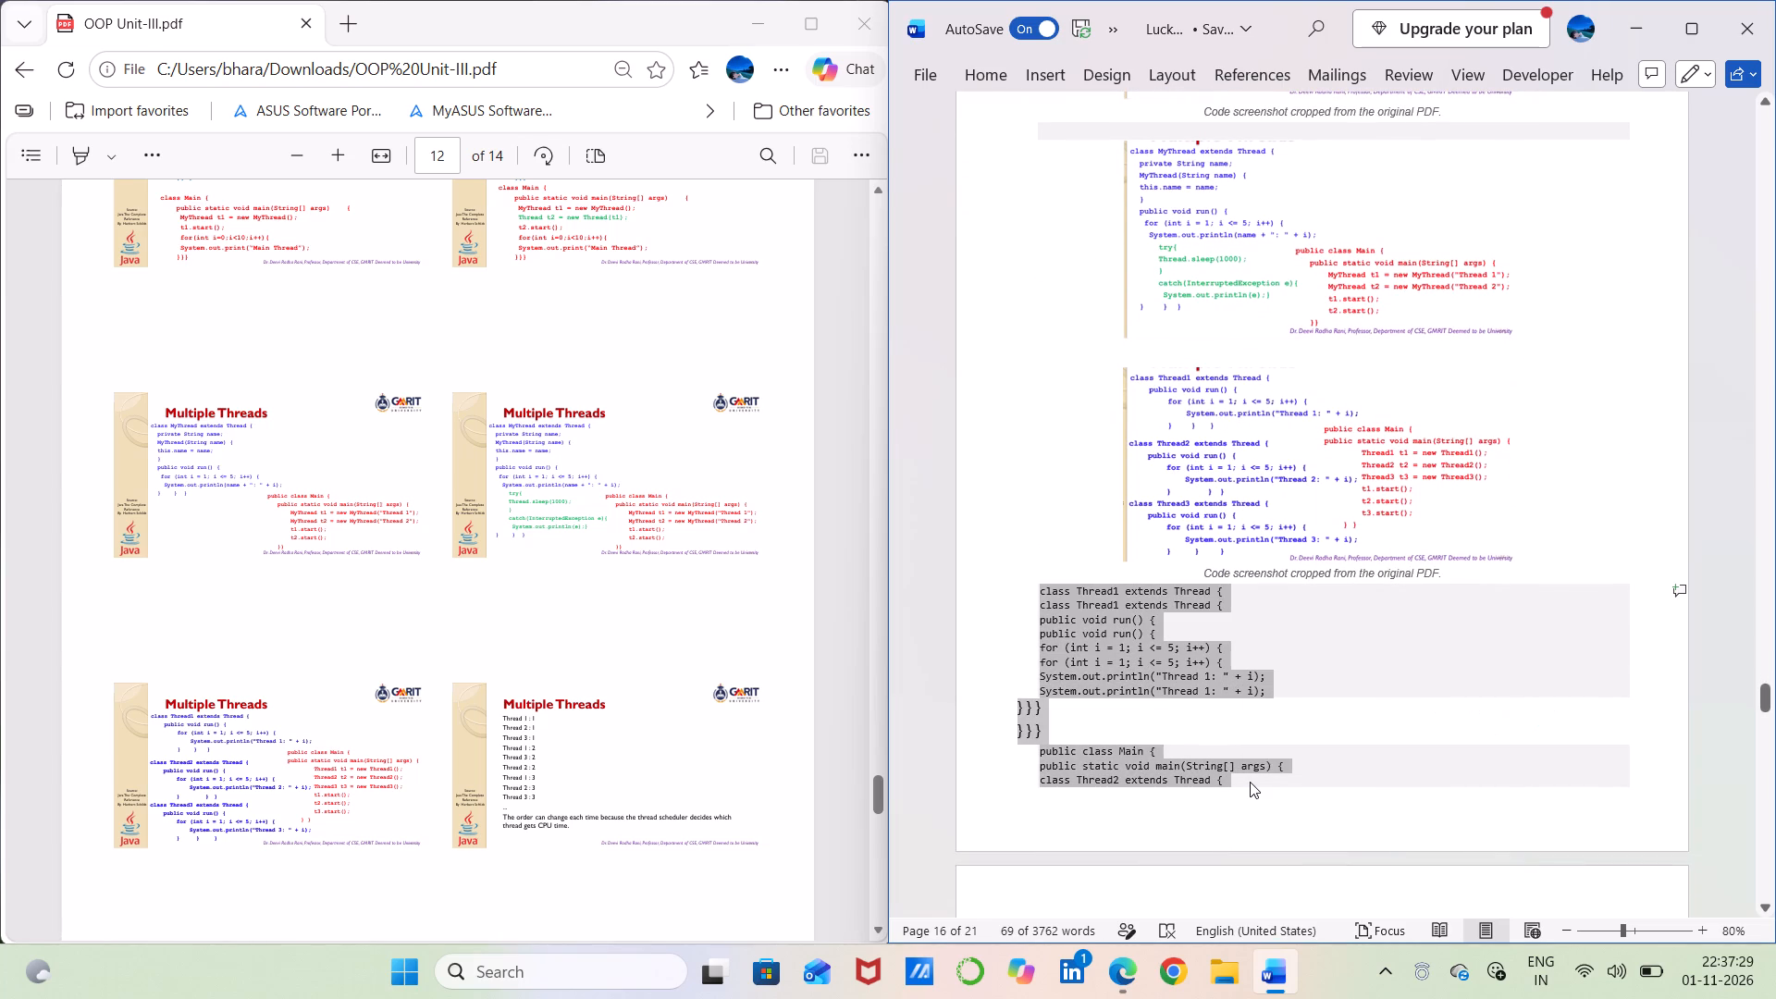
pyautogui.hotkey('ctrl', 'x')
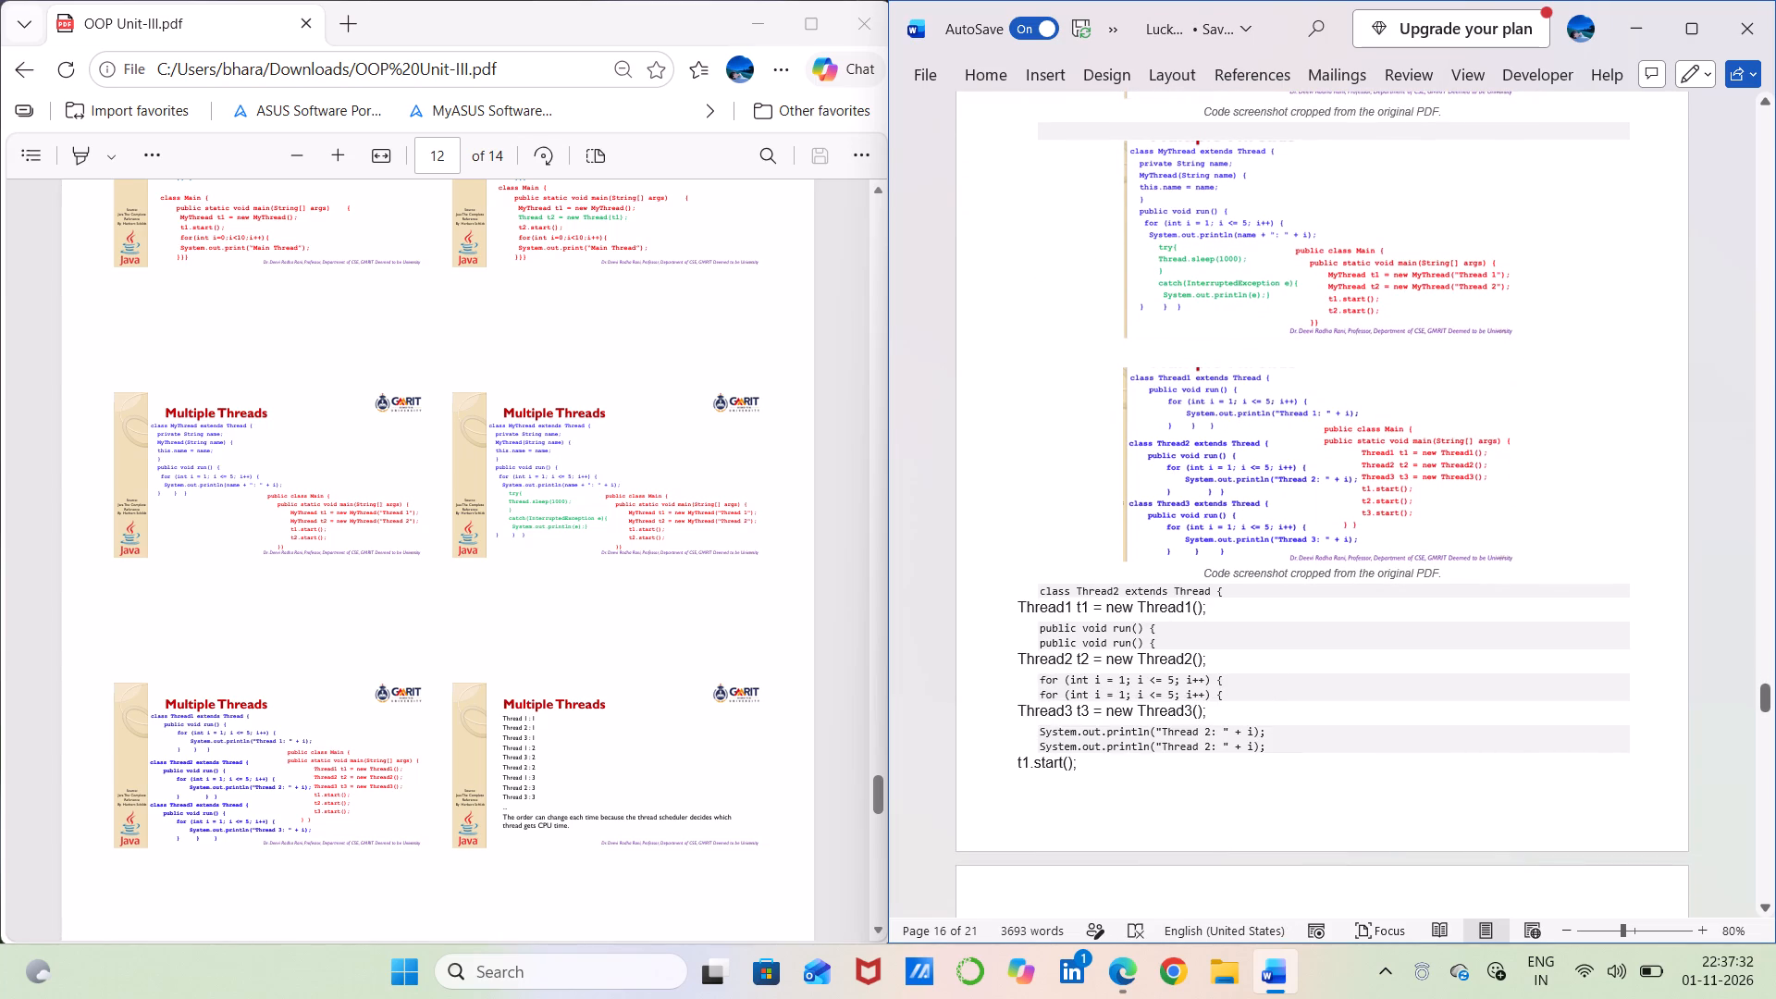
pyautogui.moveTo(1022, 586); pyautogui.dragTo(1118, 763)
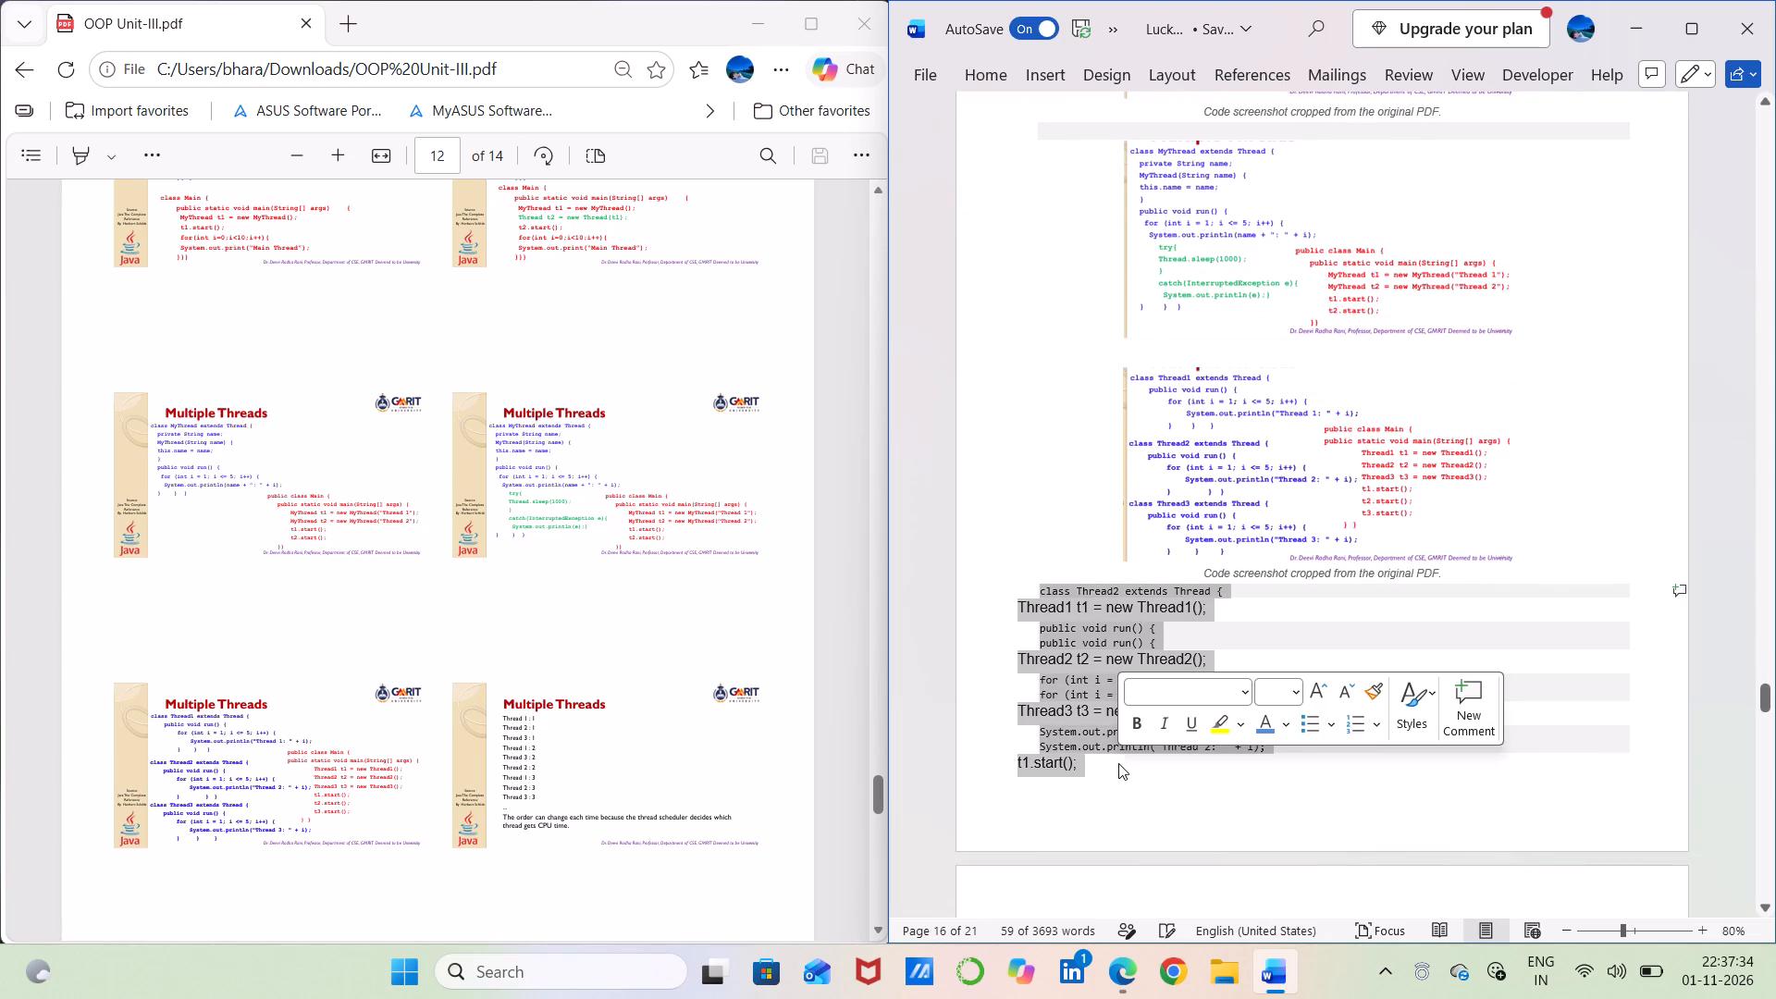
pyautogui.hotkey('ctrl', 'x')
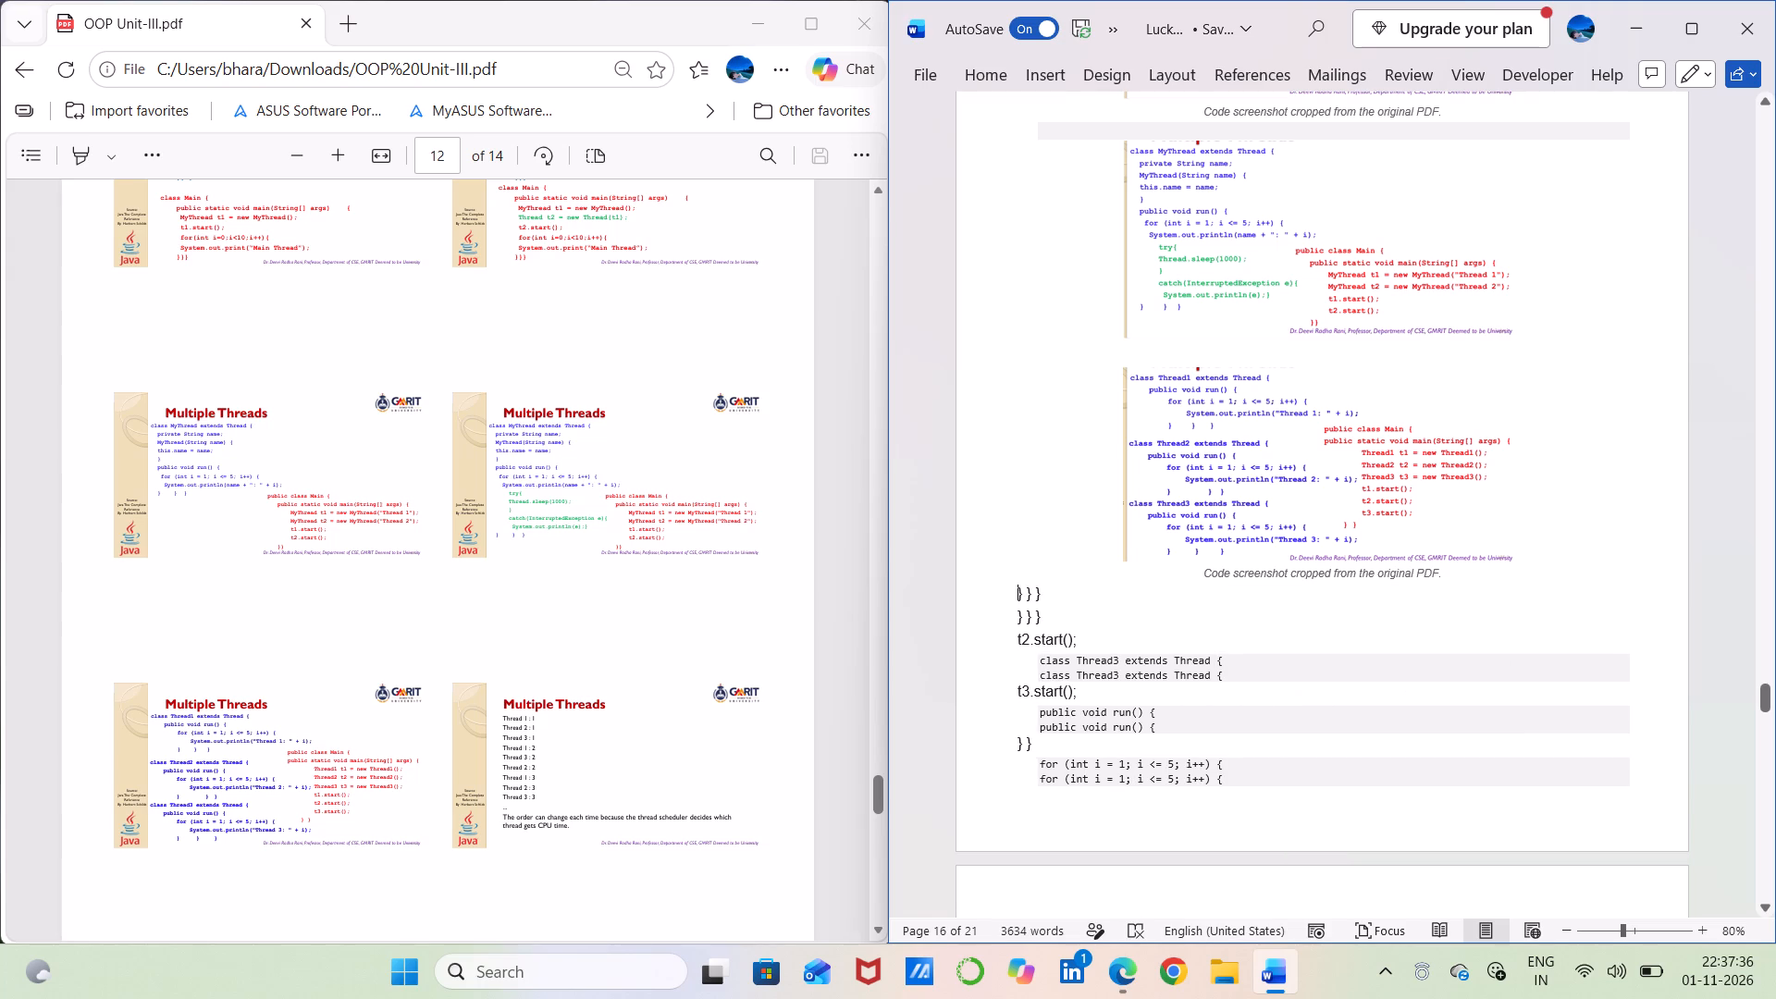
pyautogui.moveTo(1005, 586); pyautogui.dragTo(1215, 794)
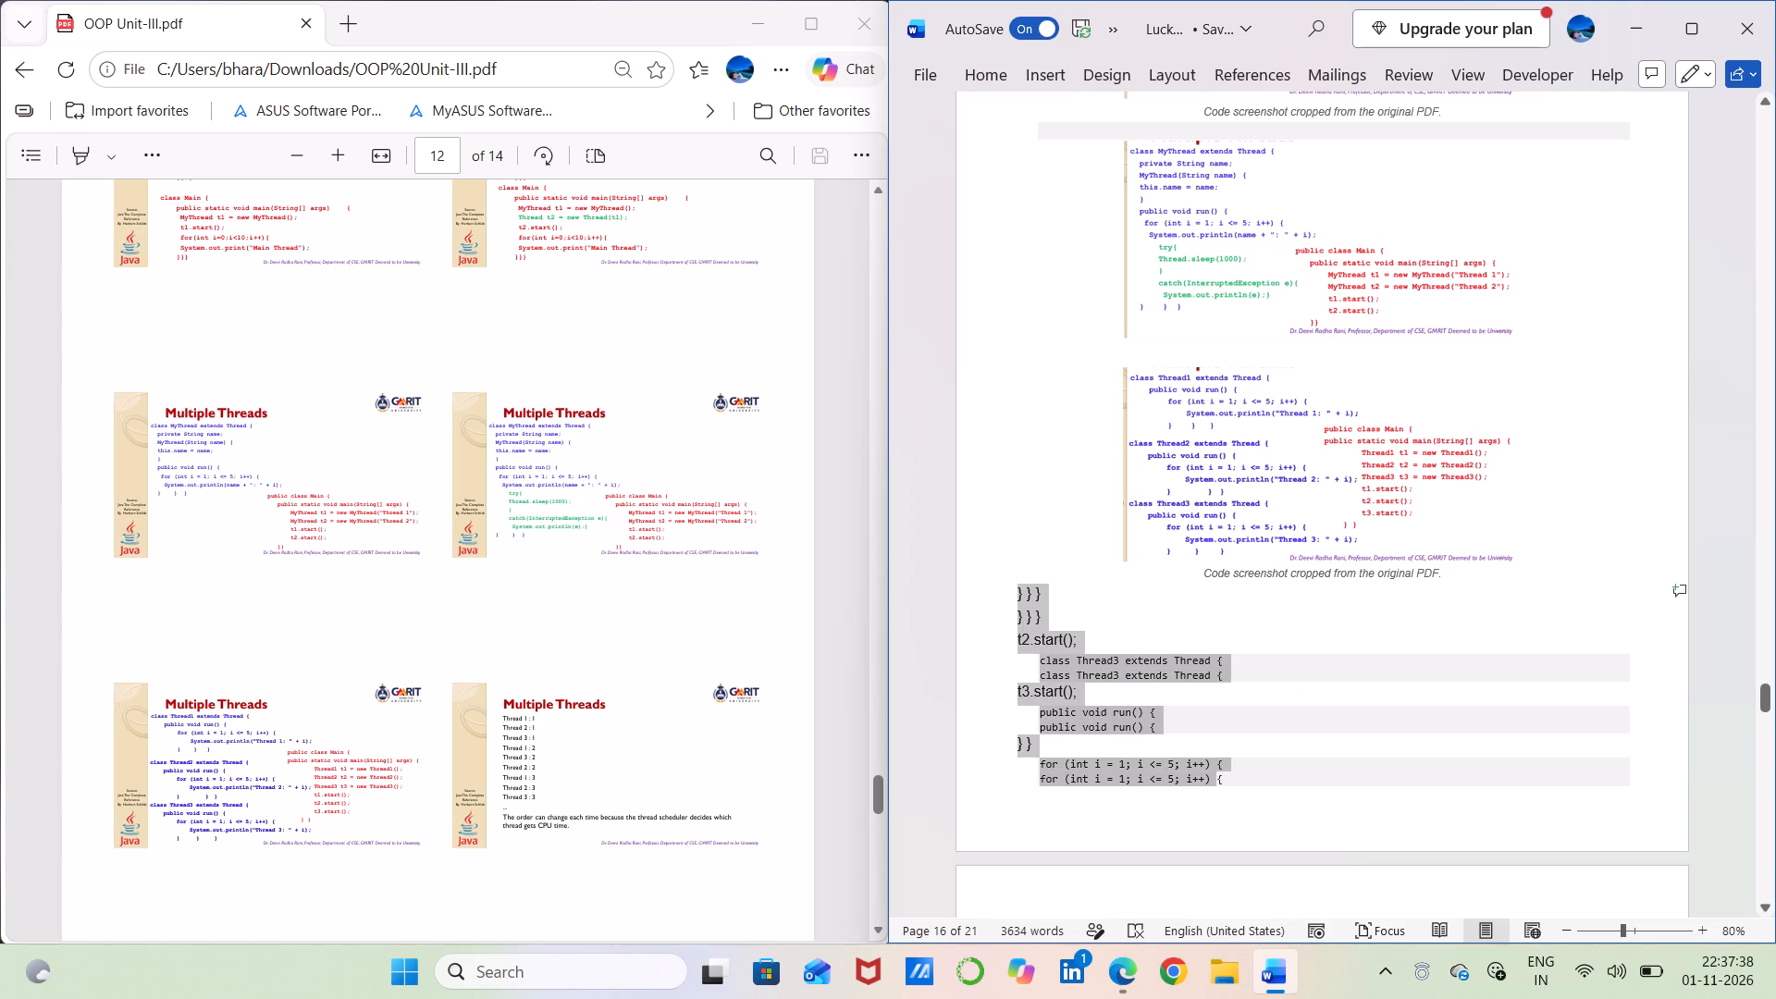
pyautogui.moveTo(1215, 794); pyautogui.dragTo(1229, 796)
pyautogui.hotkey('ctrl', 'x')
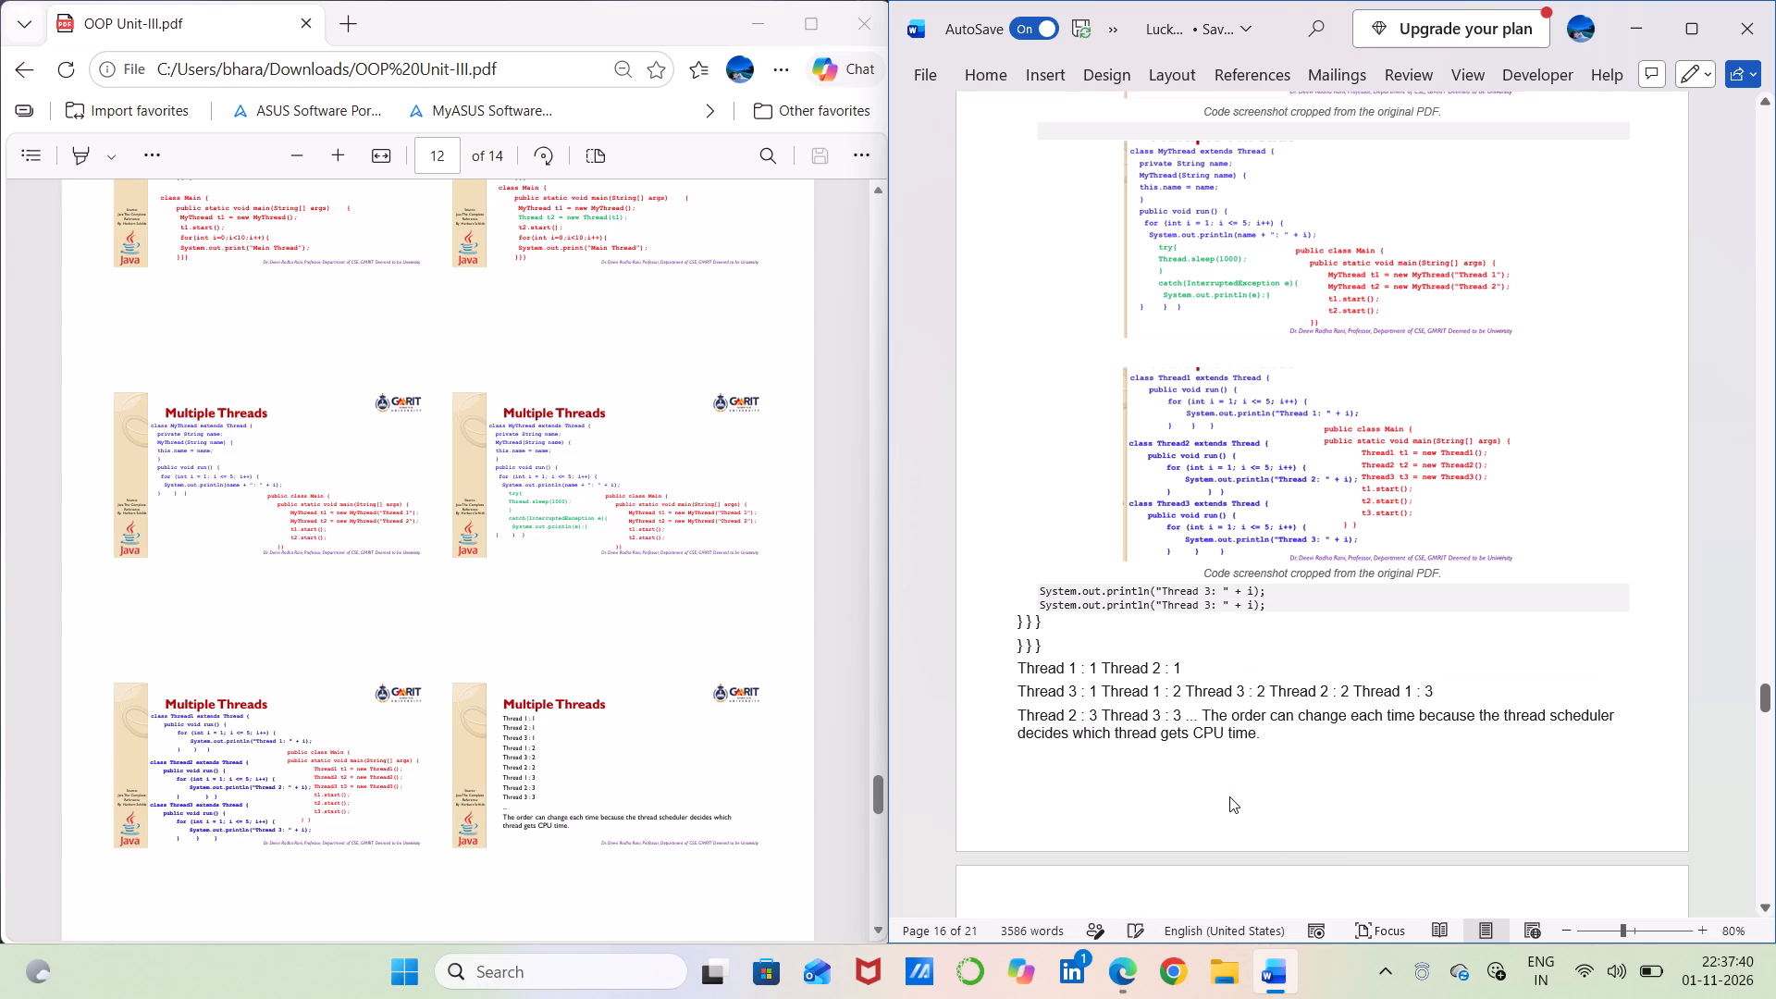
# Cut the leftover "Thread 3" println code, the thread output lines and the thread scheduler sentence above "Thread Synchronization".
pyautogui.moveTo(1016, 596); pyautogui.dragTo(1252, 757)
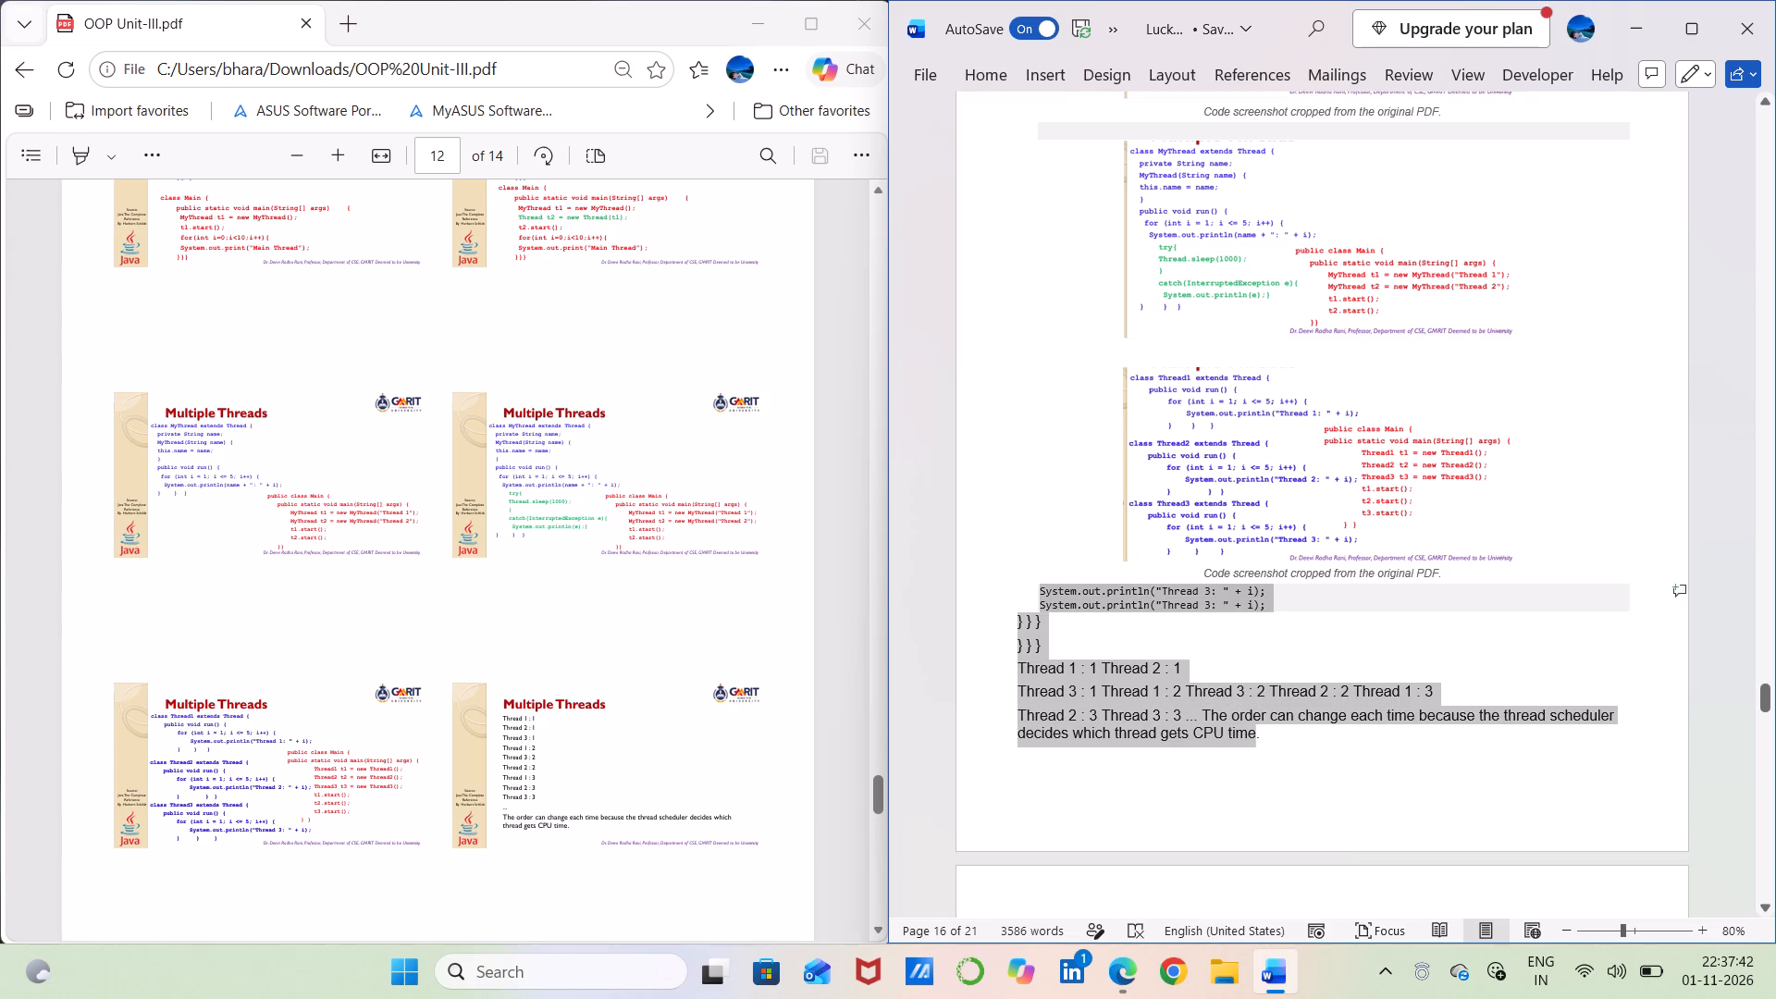
pyautogui.moveTo(1252, 757); pyautogui.dragTo(1256, 751)
pyautogui.hotkey('ctrl', 'x')
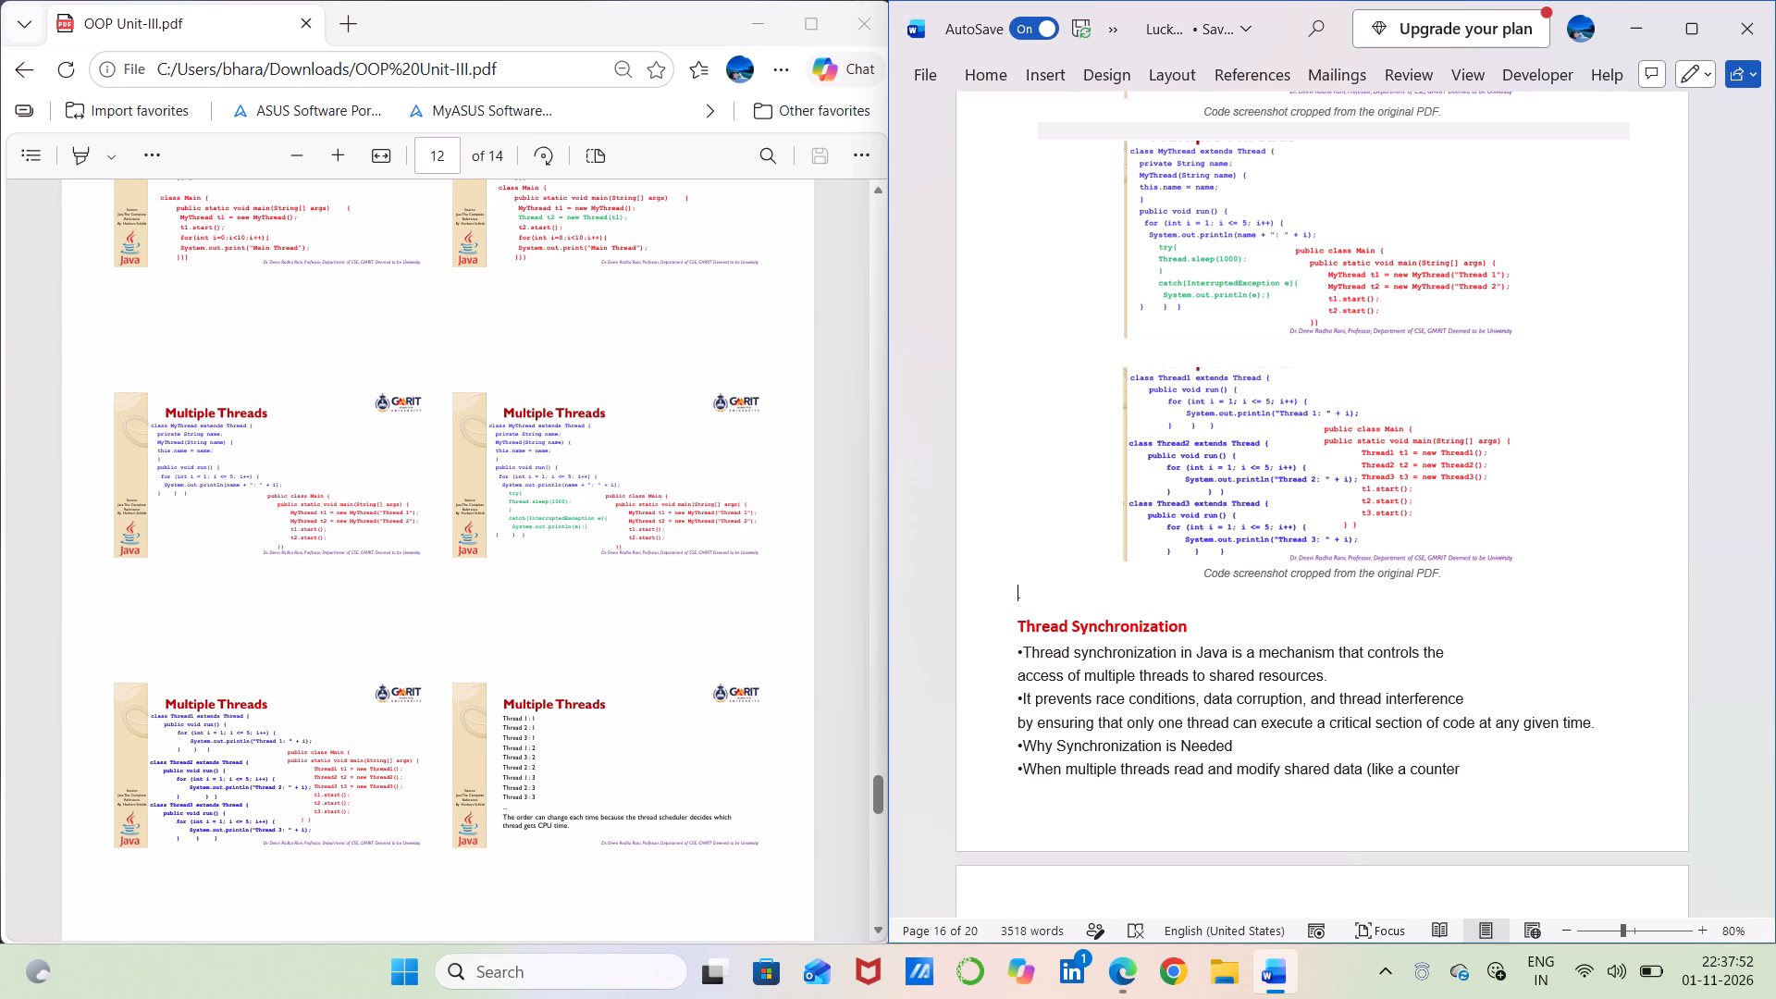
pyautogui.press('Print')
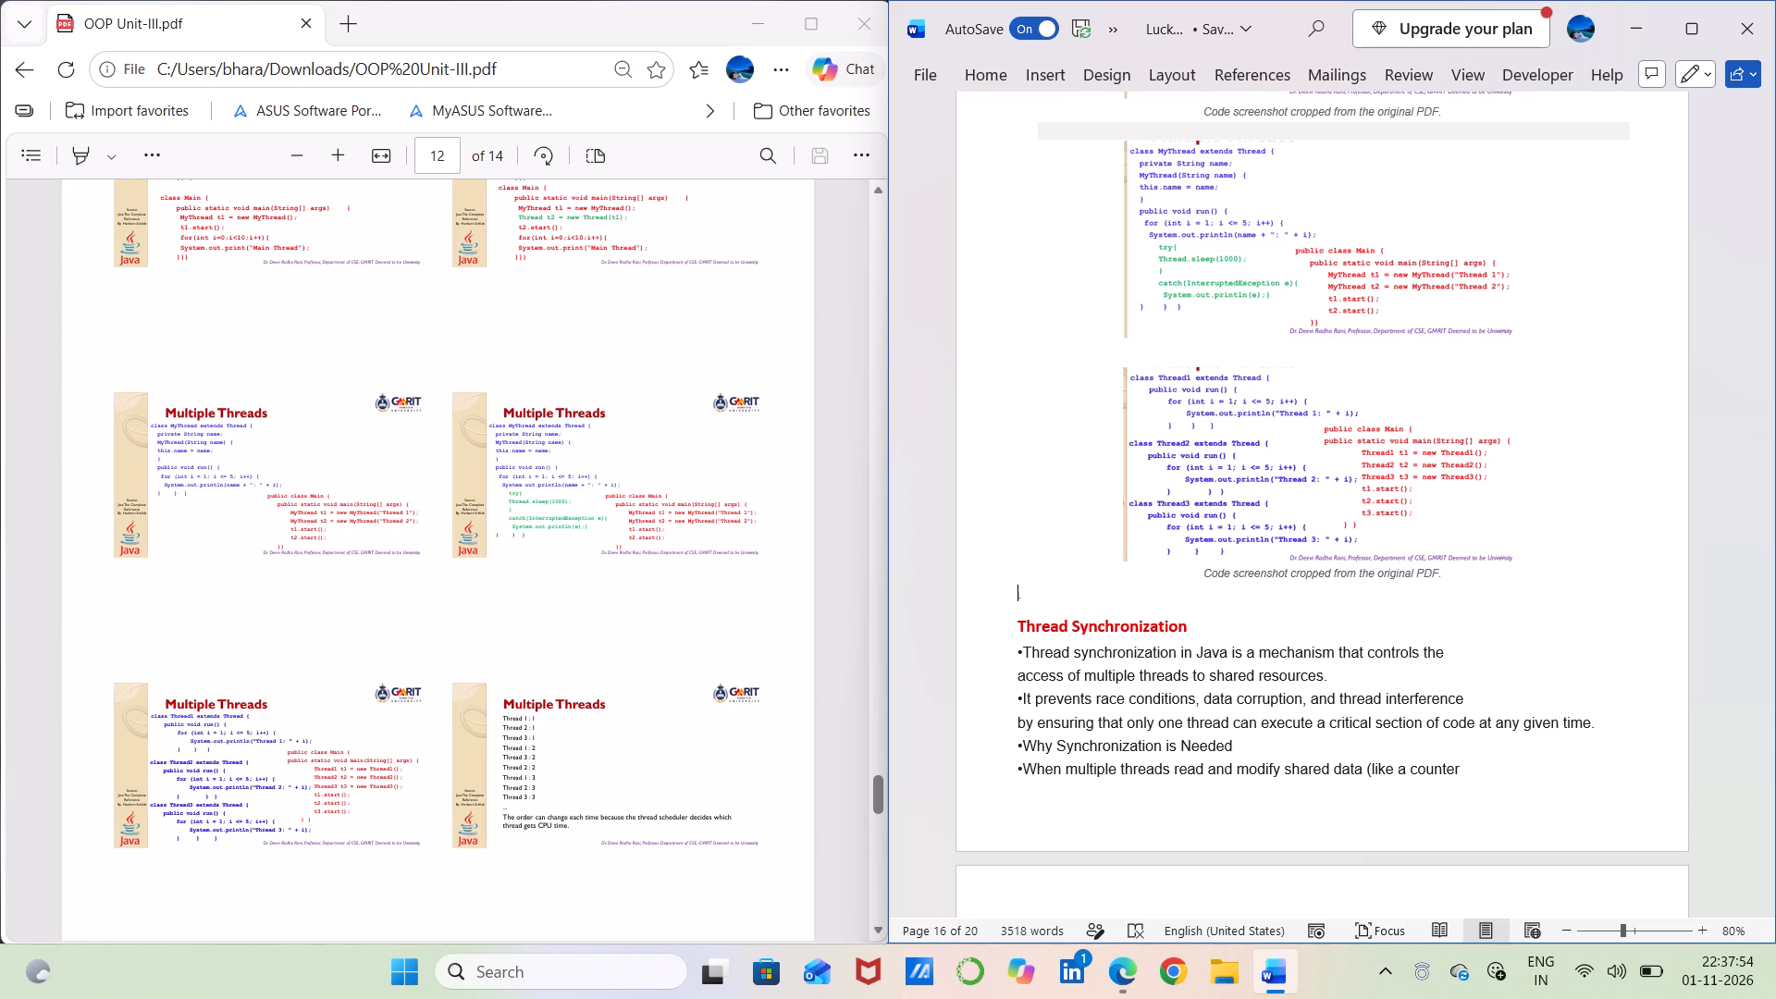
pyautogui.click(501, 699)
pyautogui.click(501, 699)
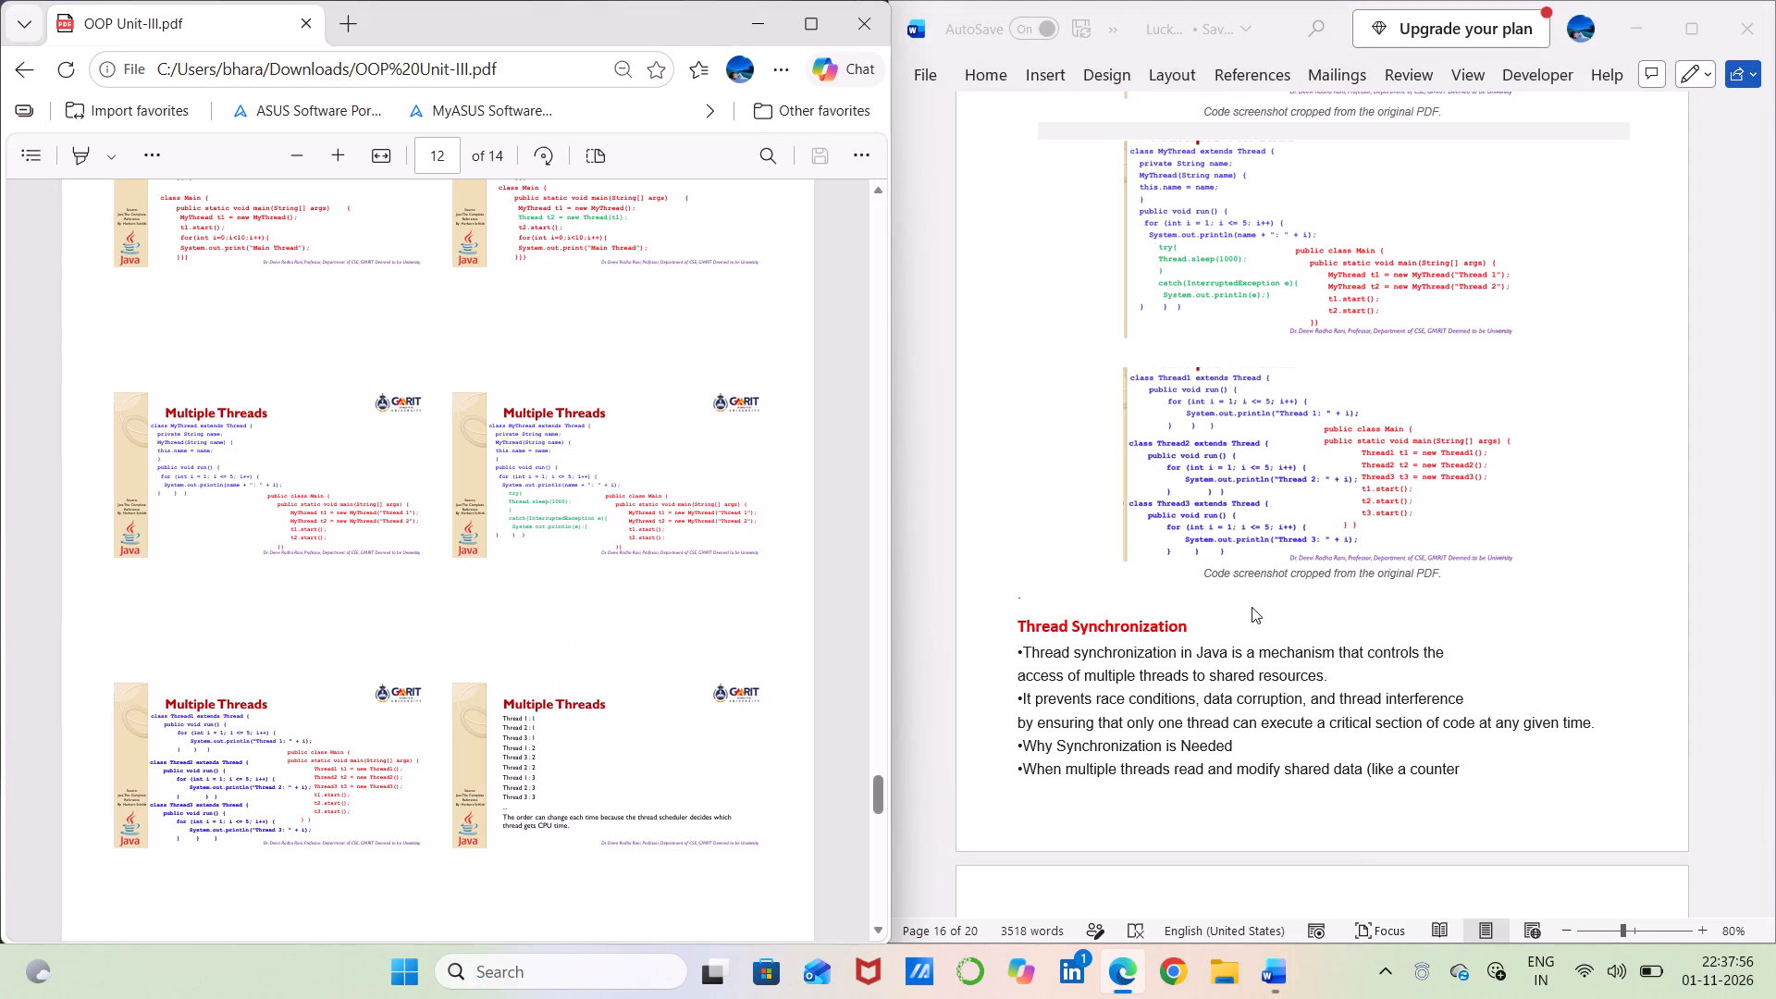
# Cut the caption "Code screenshot cropped from the original PDF." and the stray line below the Thread1/Thread2/Thread3 screenshot.
pyautogui.moveTo(1443, 569); pyautogui.dragTo(1245, 580)
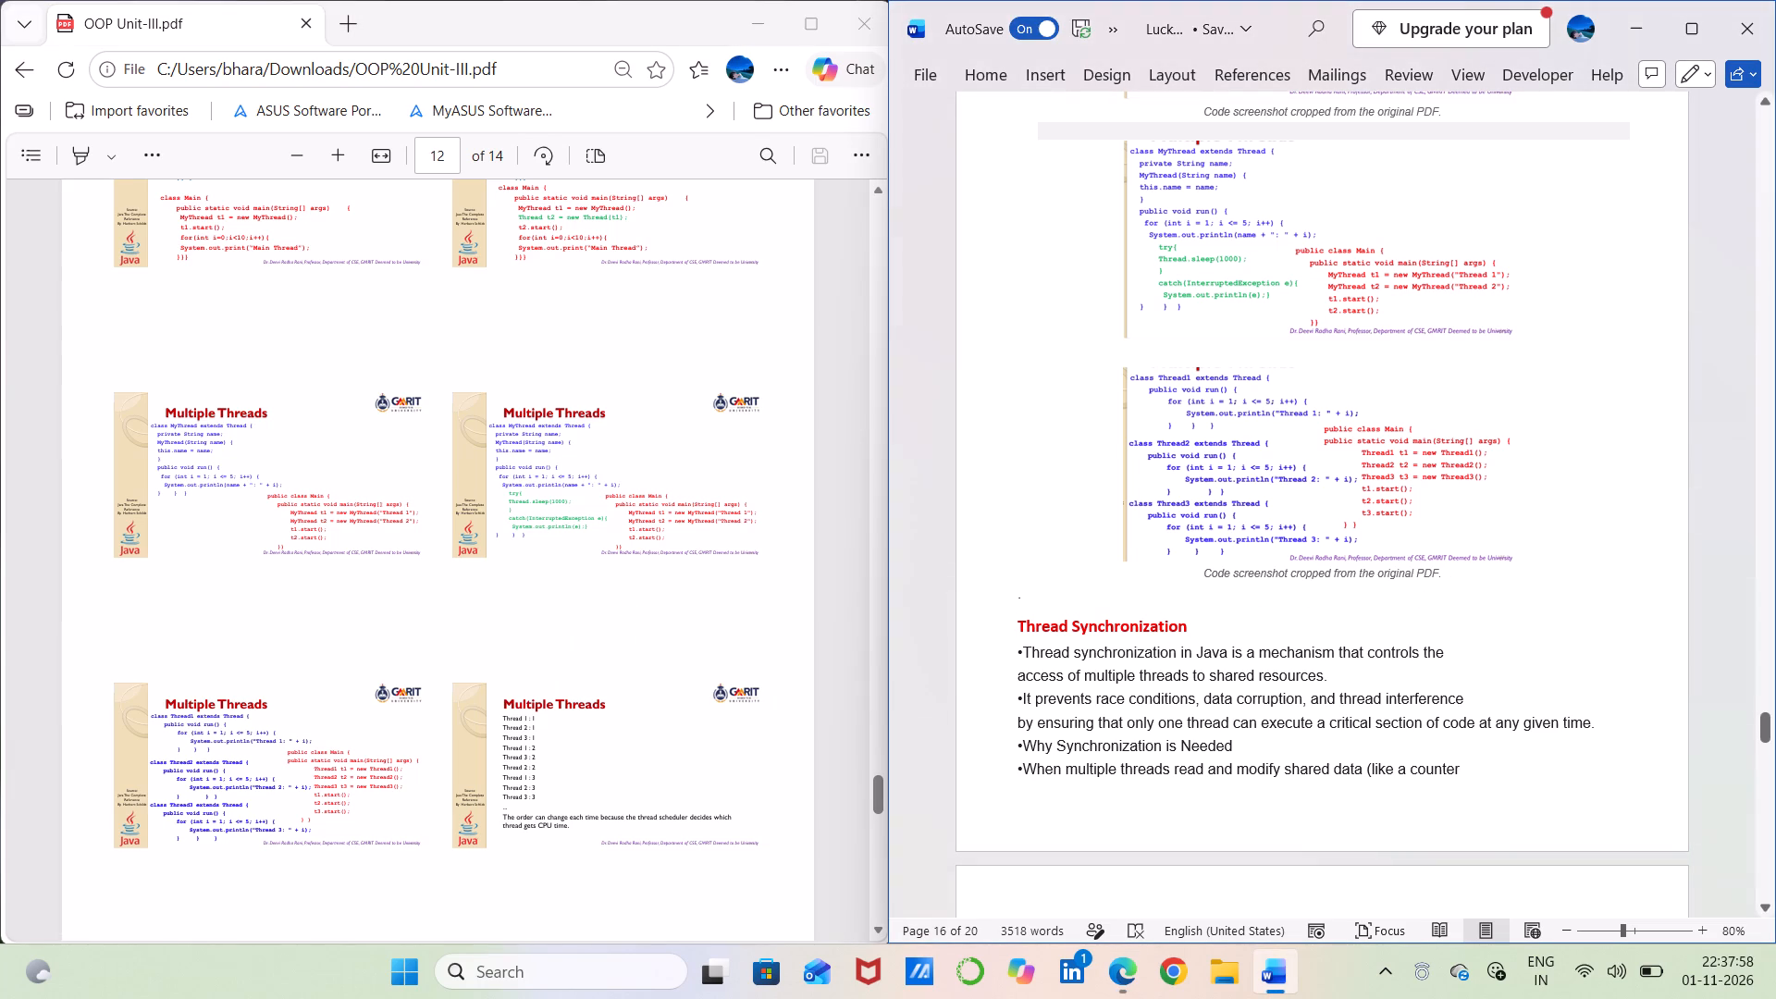
pyautogui.moveTo(1198, 574); pyautogui.dragTo(1474, 585)
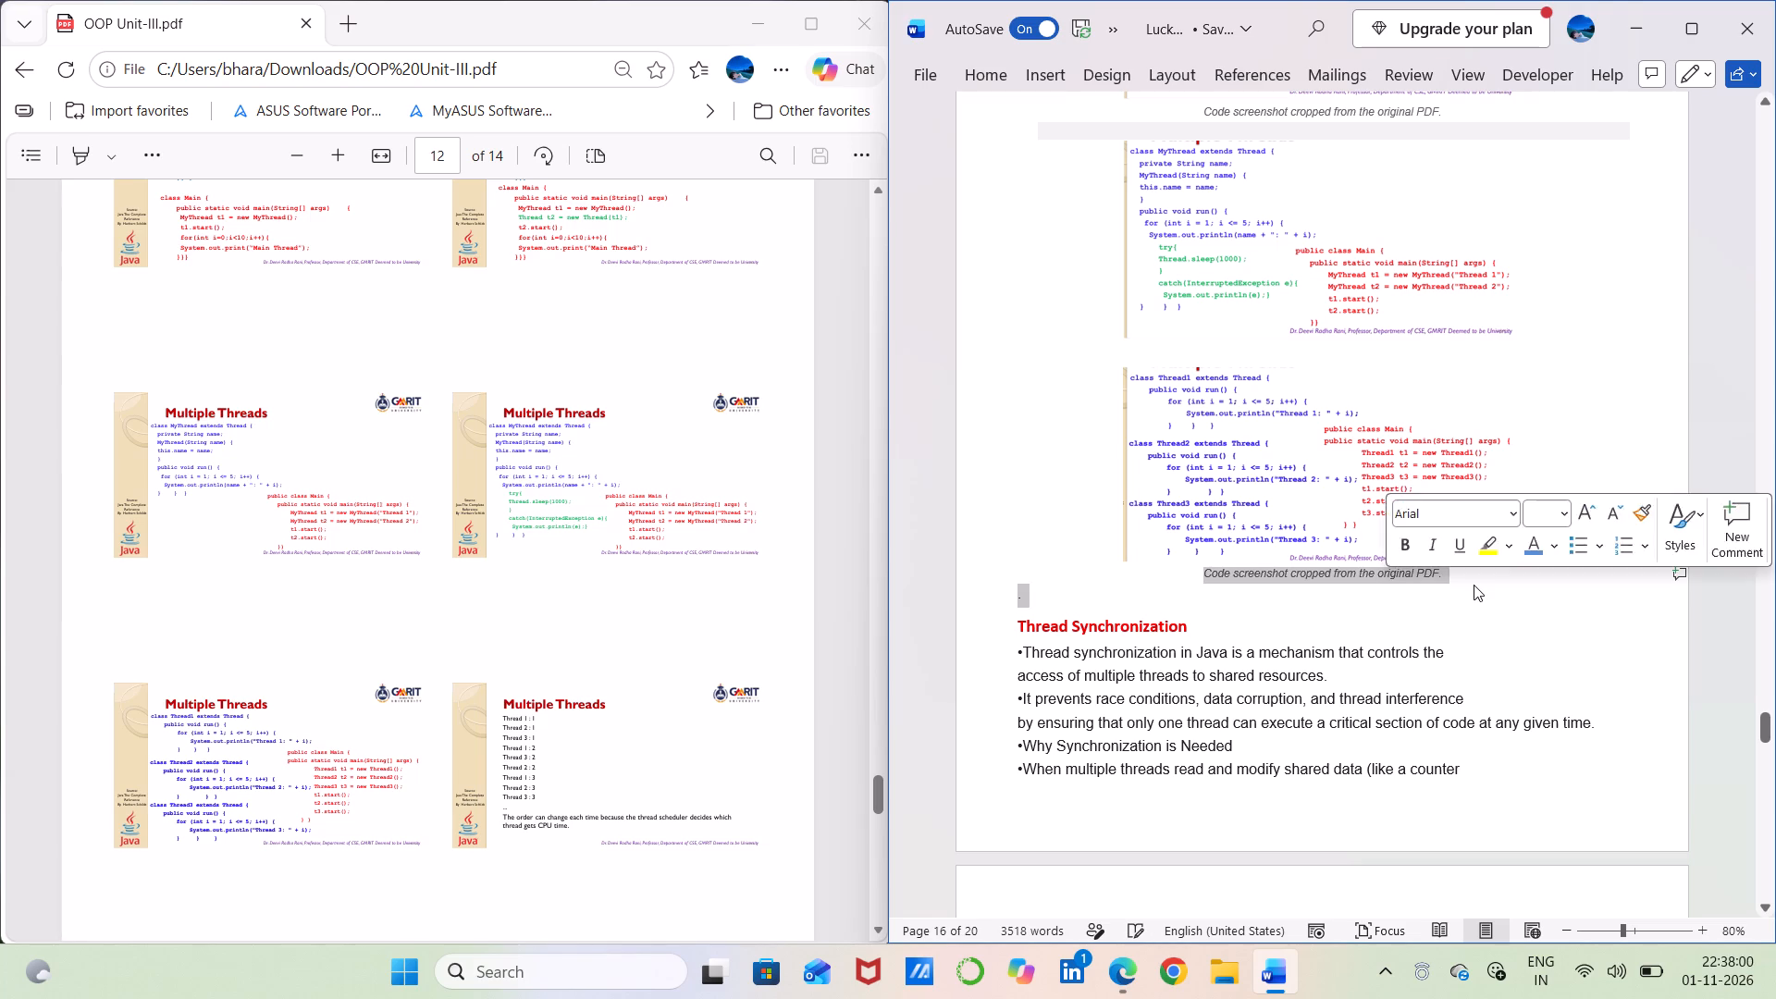
pyautogui.hotkey('ctrl', 'x')
# Compare the Thread Synchronization section in Word with the corresponding slides on page 13 of the PDF.
pyautogui.scroll(-1, 1139, 672)
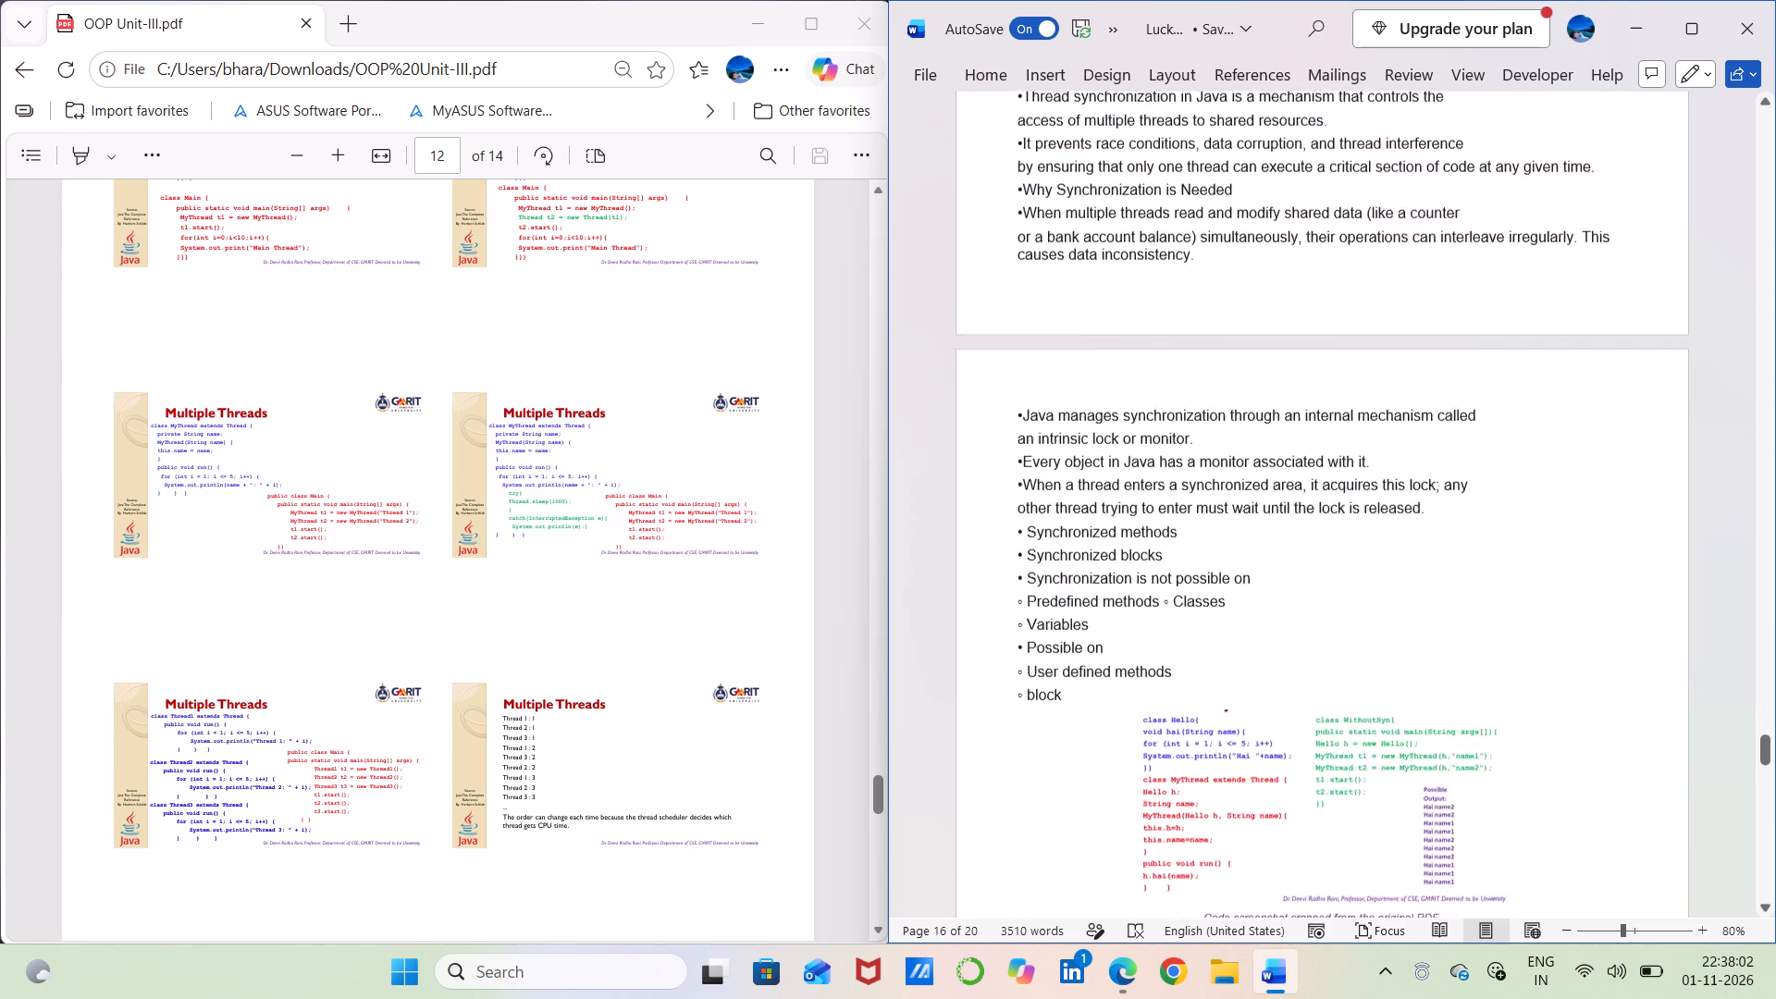
pyautogui.scroll(-1, 1139, 672)
pyautogui.scroll(-1, 474, 758)
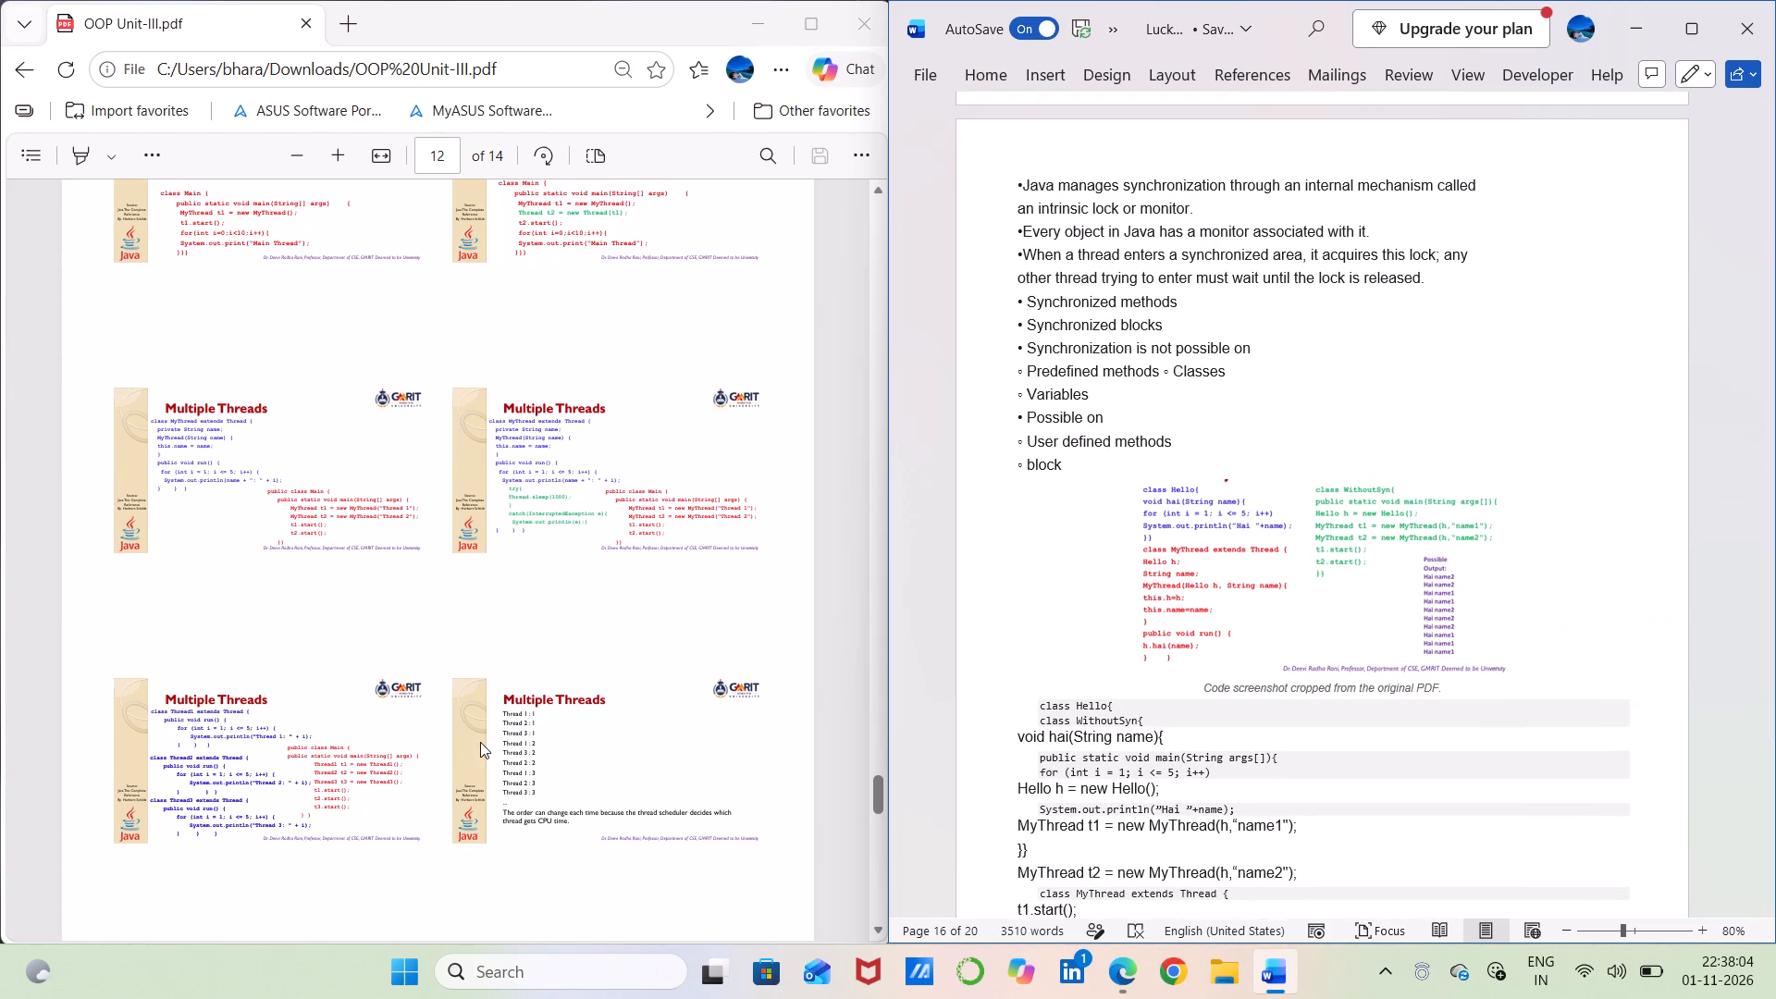
pyautogui.scroll(-5, 480, 742)
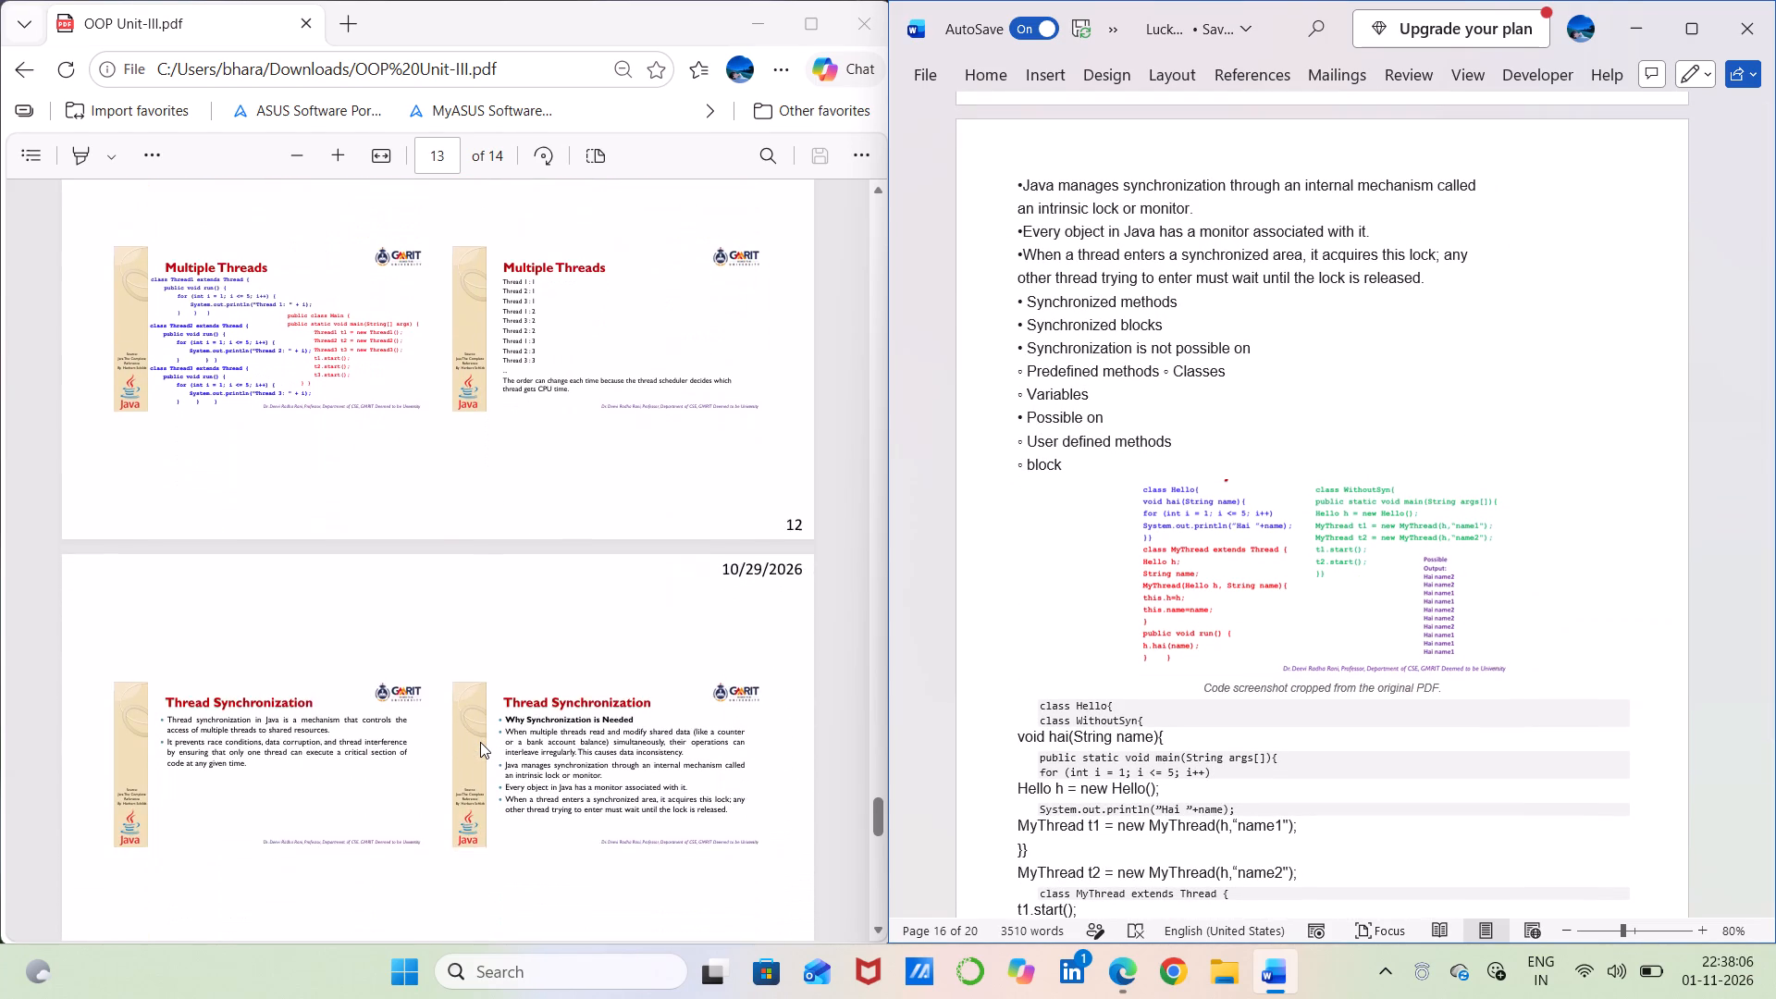
pyautogui.scroll(-2, 480, 742)
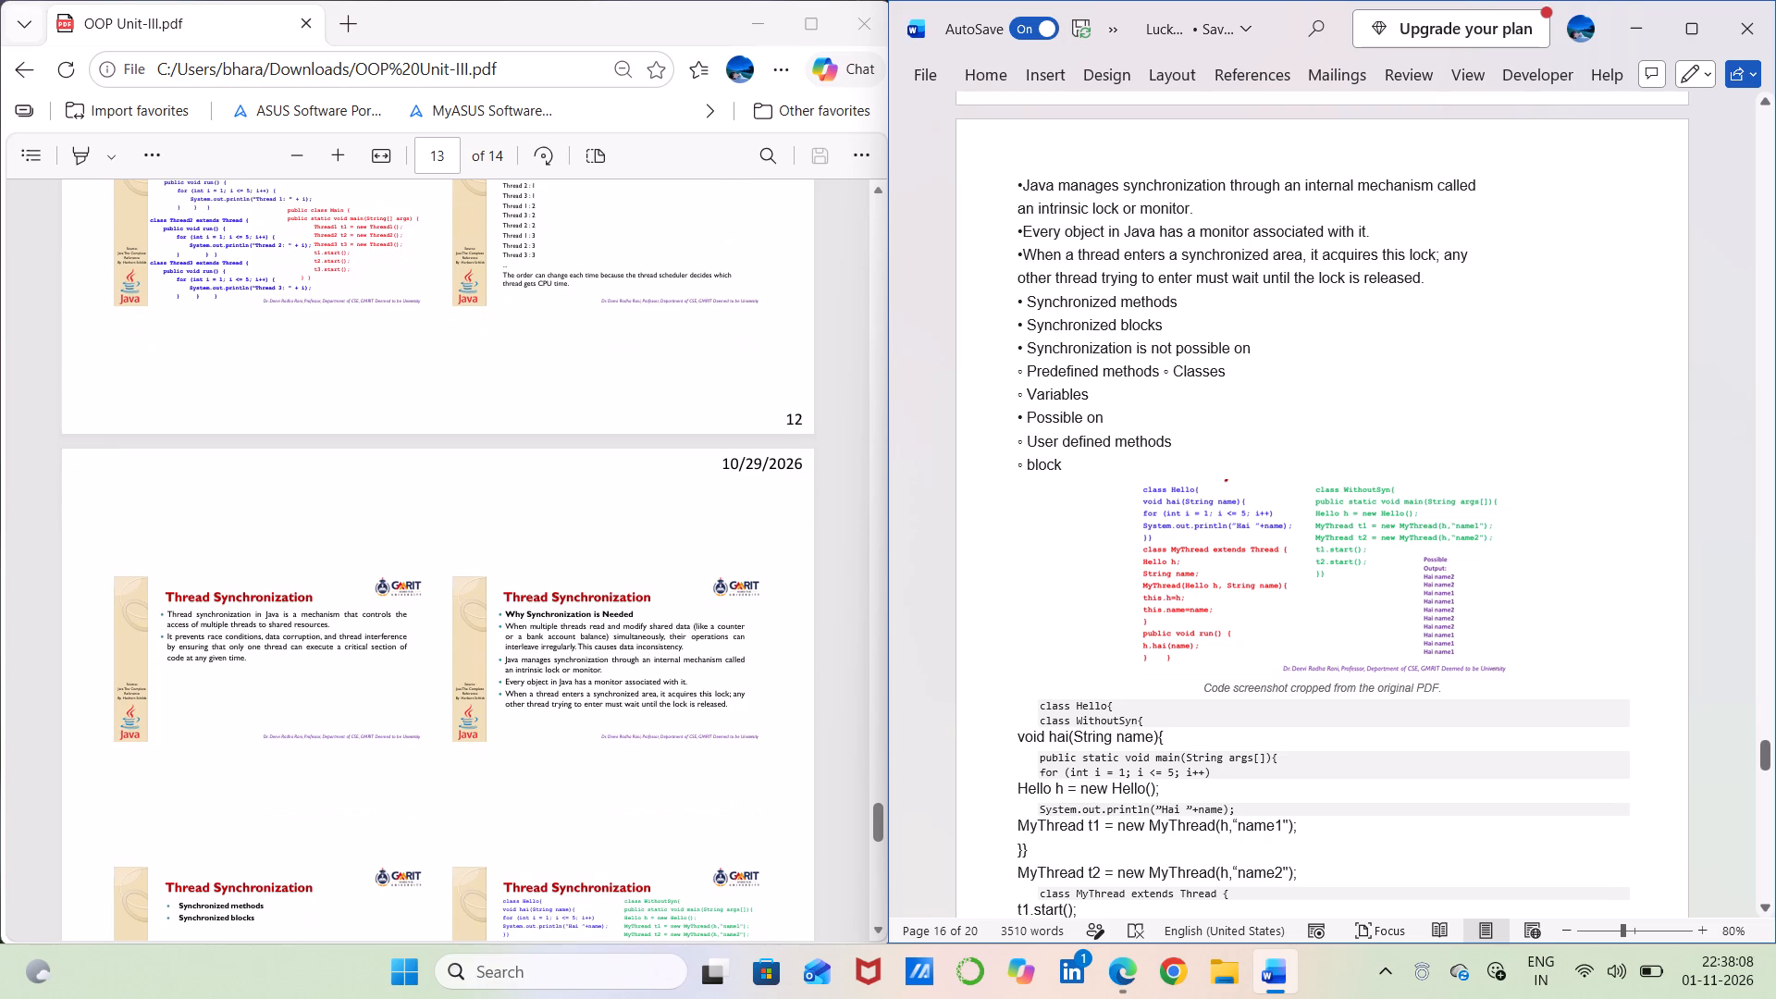
pyautogui.scroll(-1, 1073, 437)
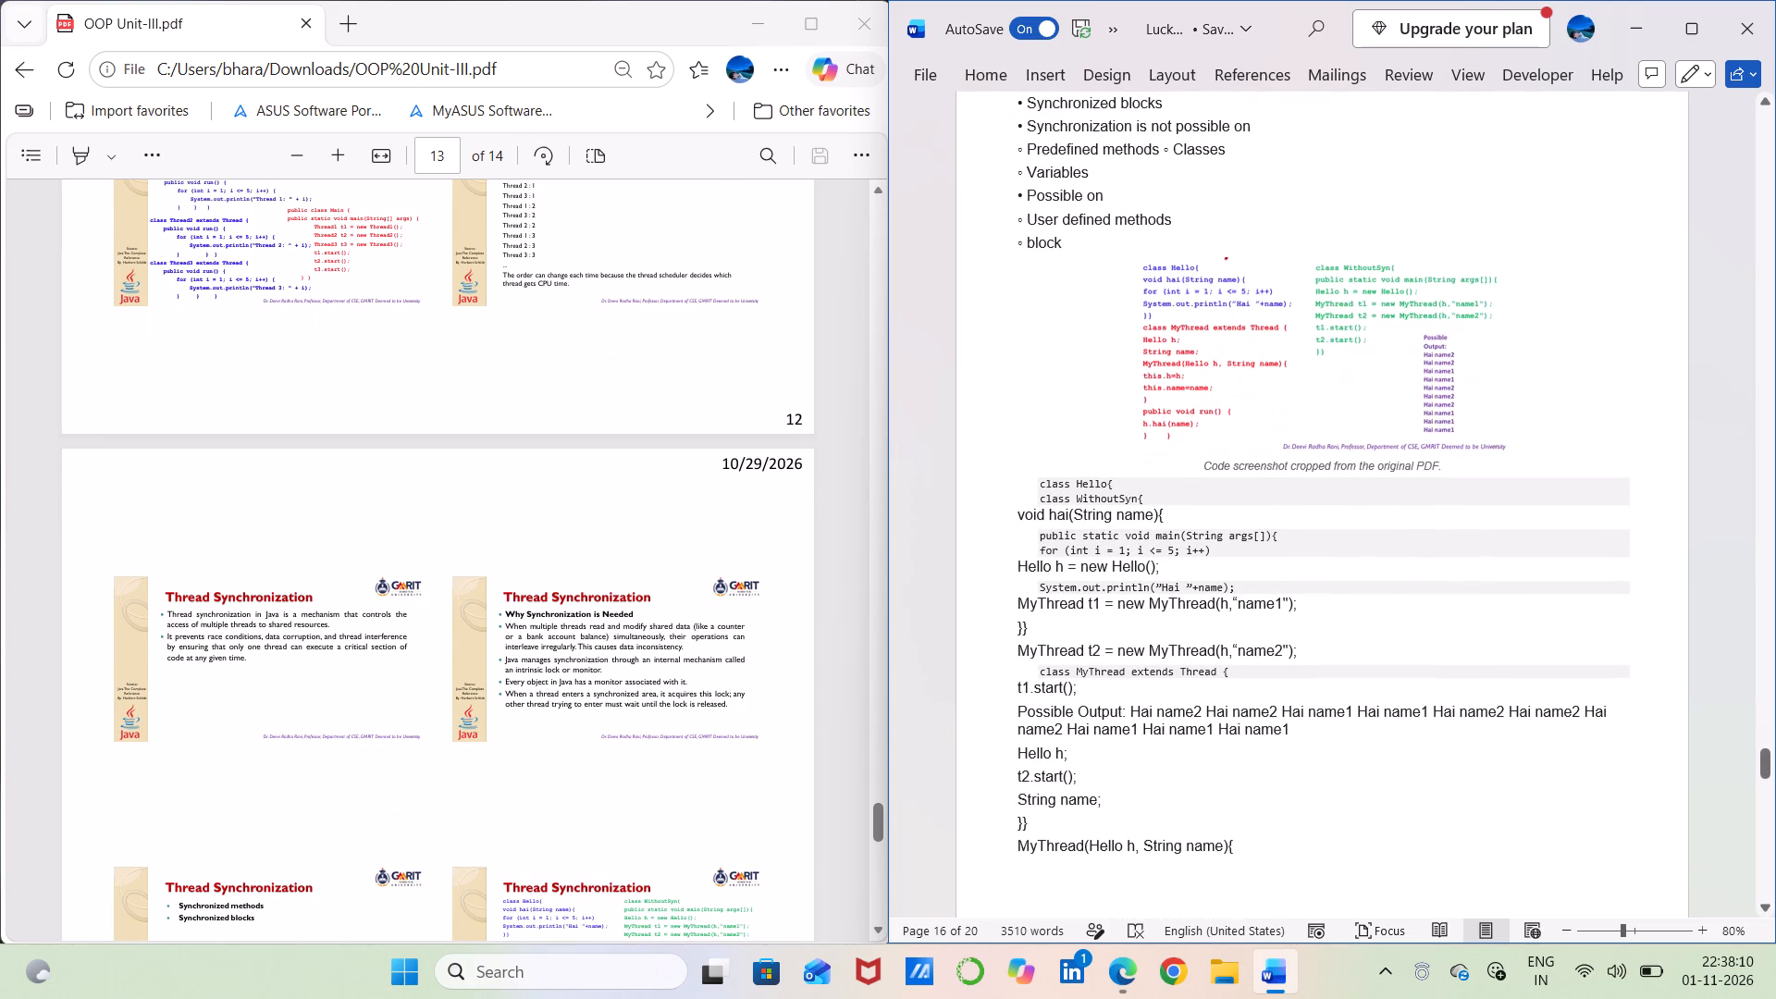
pyautogui.scroll(-1, 484, 787)
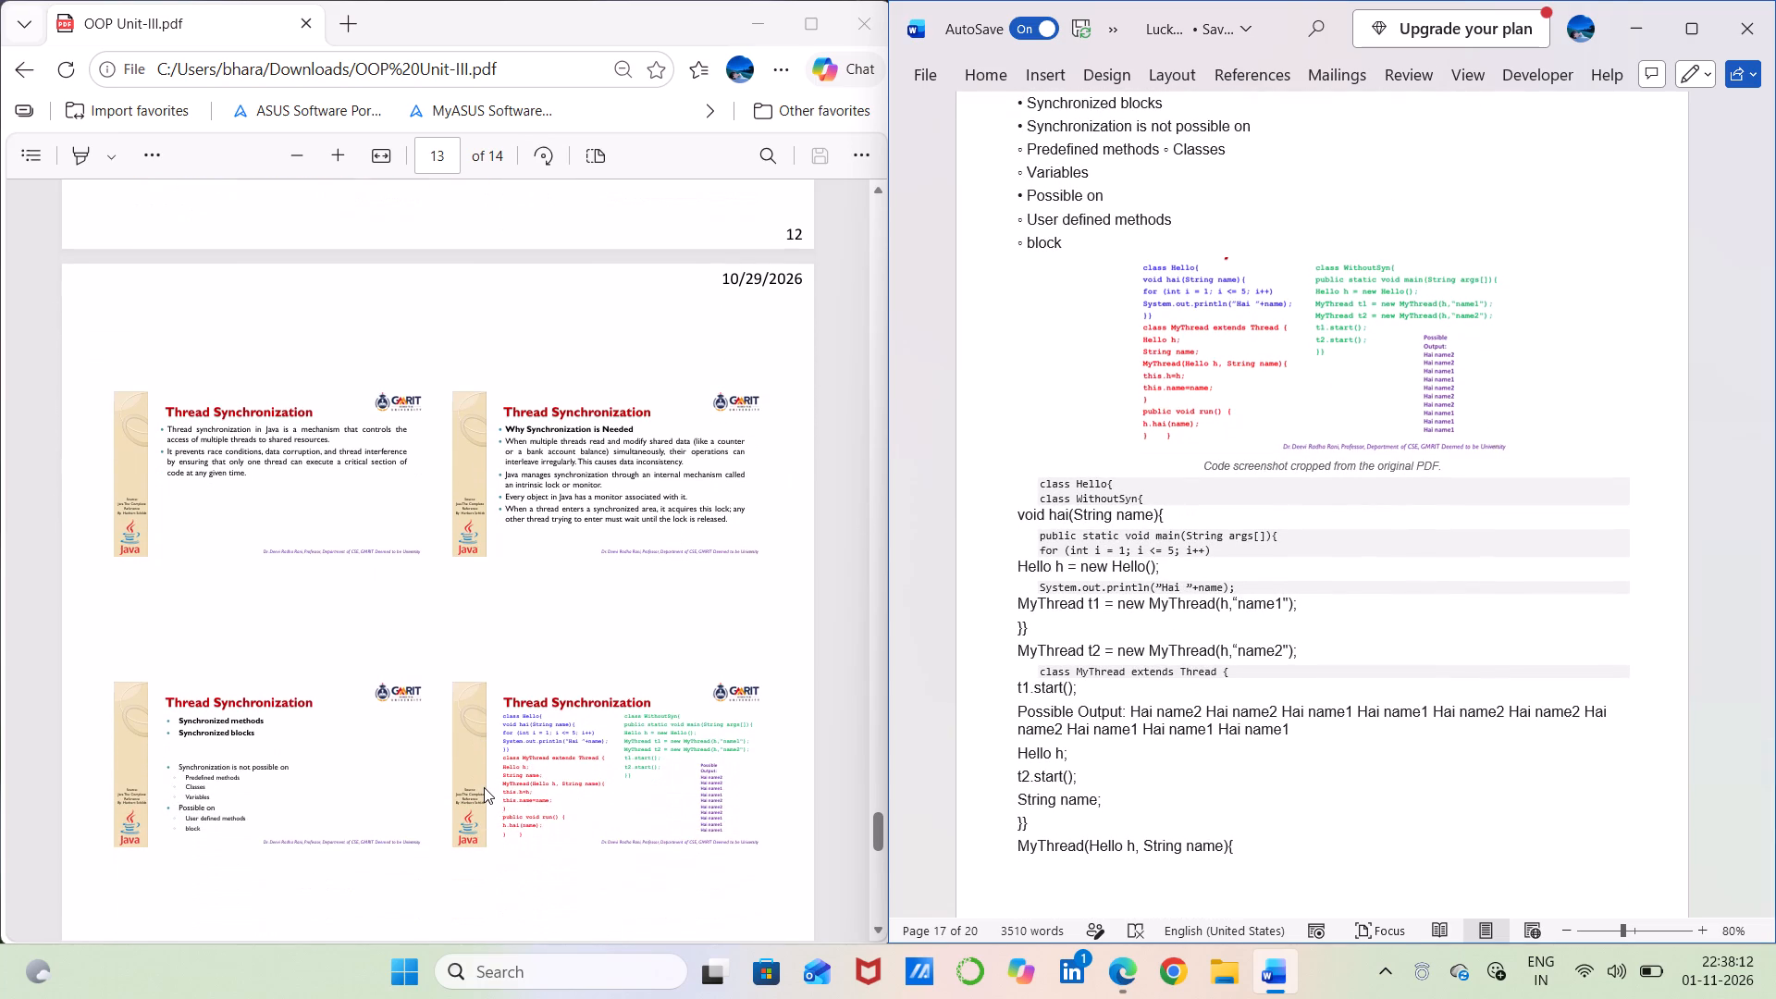
pyautogui.scroll(-1, 484, 787)
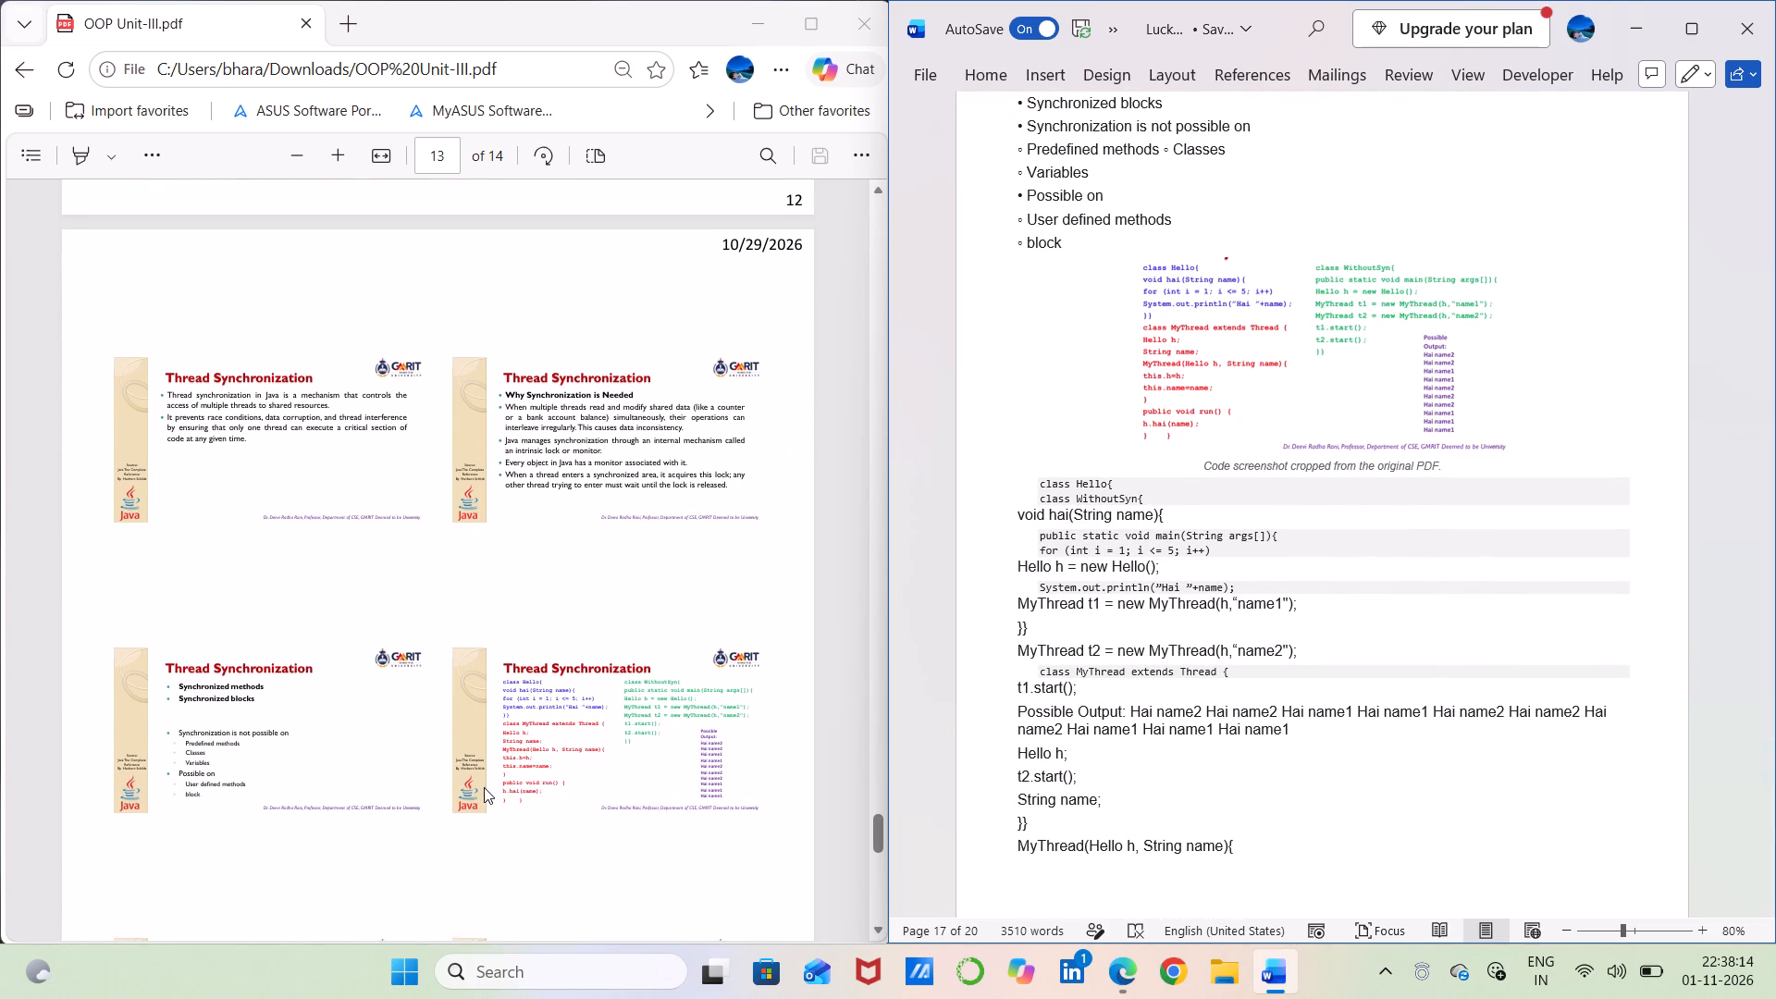
pyautogui.scroll(-1, 484, 787)
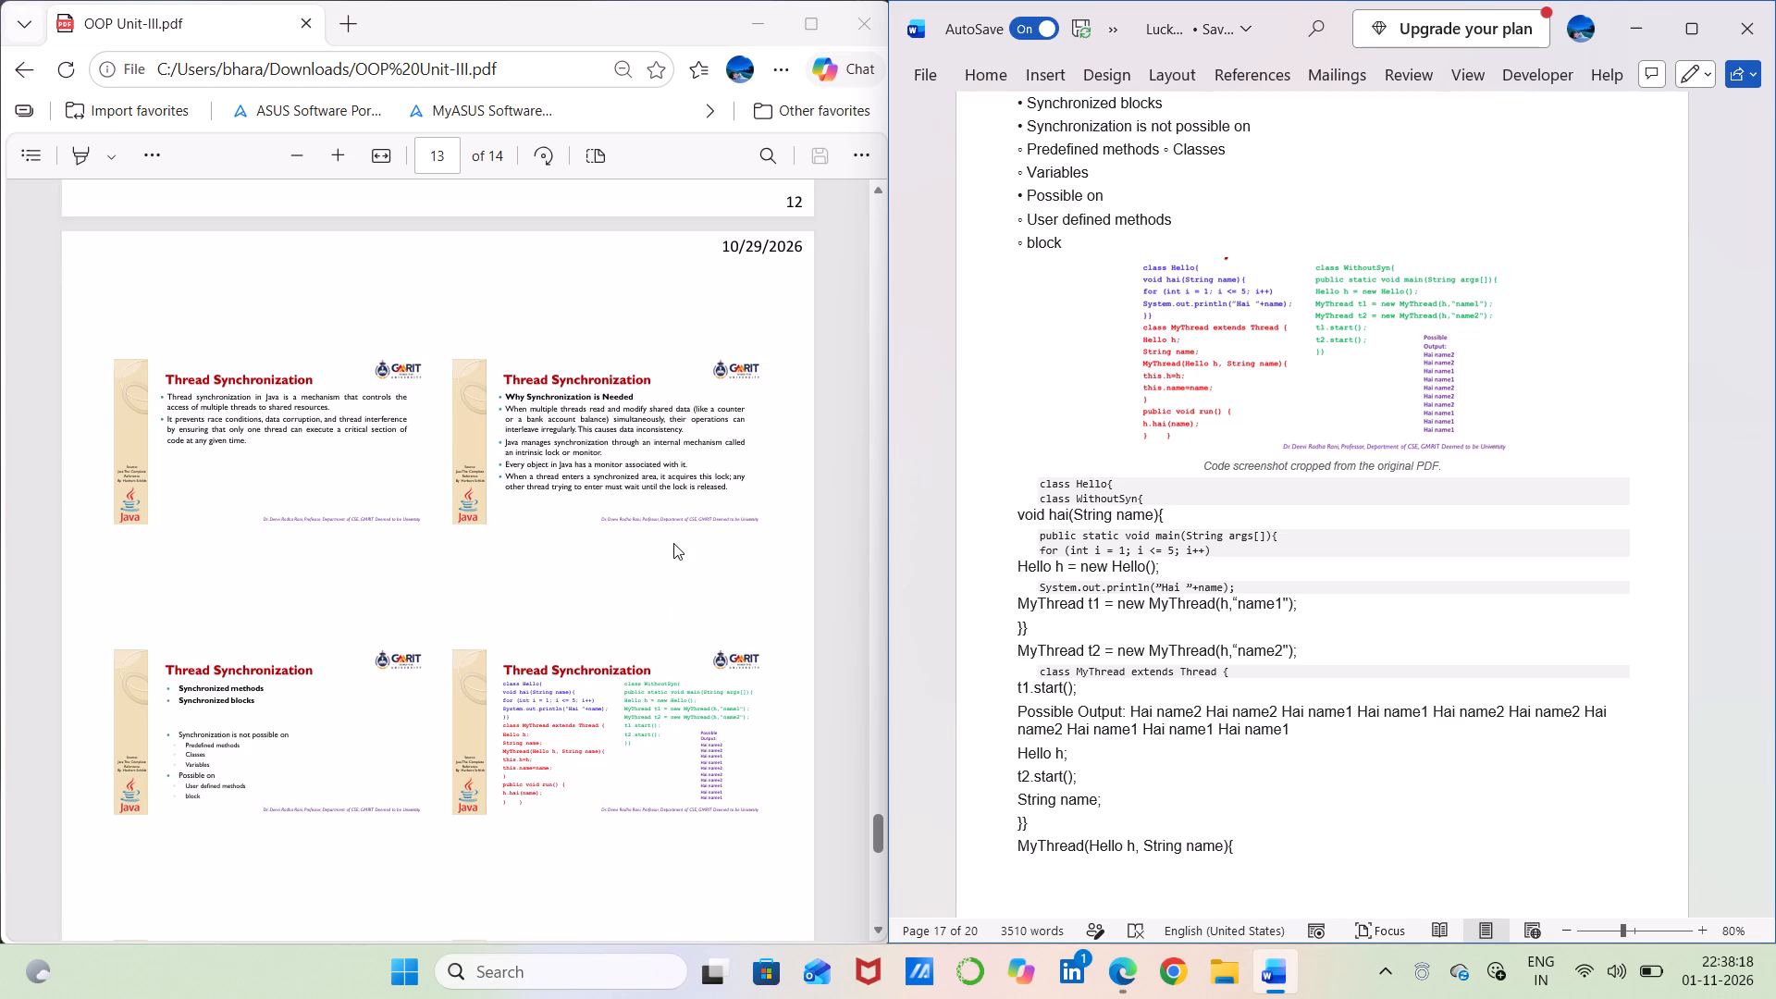
# Indent the sub-items "Predefined methods ◦ Classes", "Variables", "User defined methods" and "block" one tab under their parent bullets.
pyautogui.scroll(1, 1037, 379)
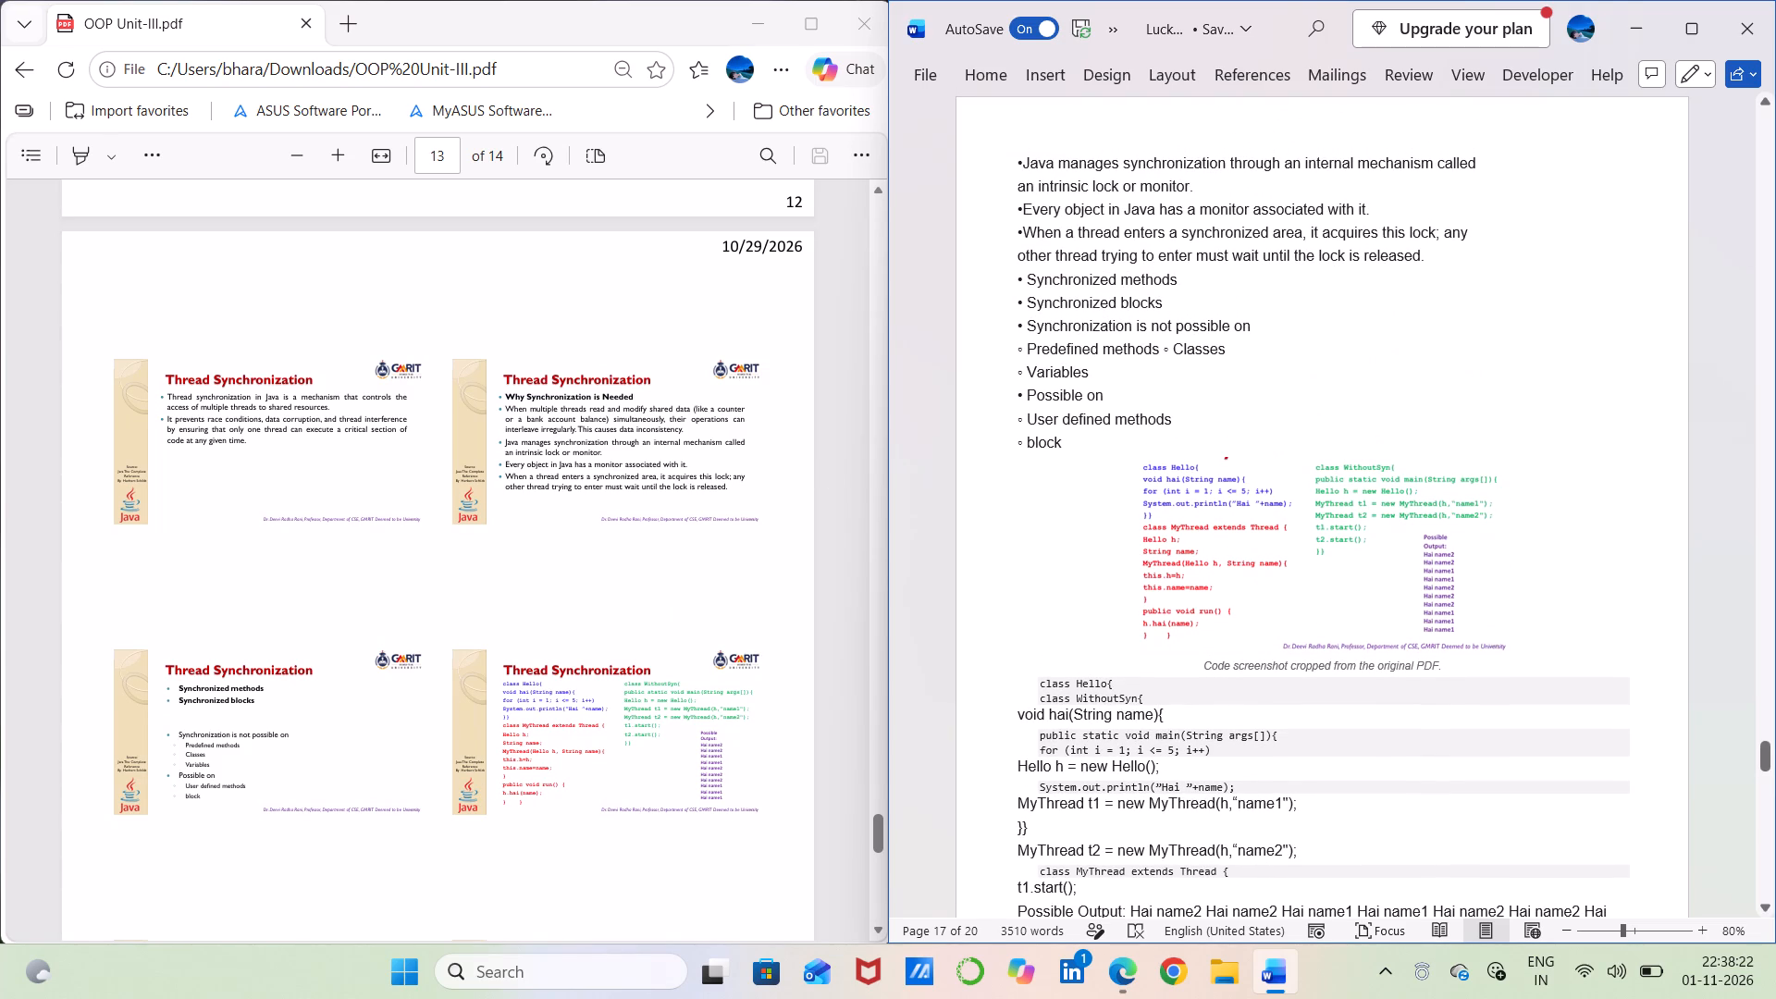
pyautogui.click(1018, 347)
pyautogui.press('Tab')
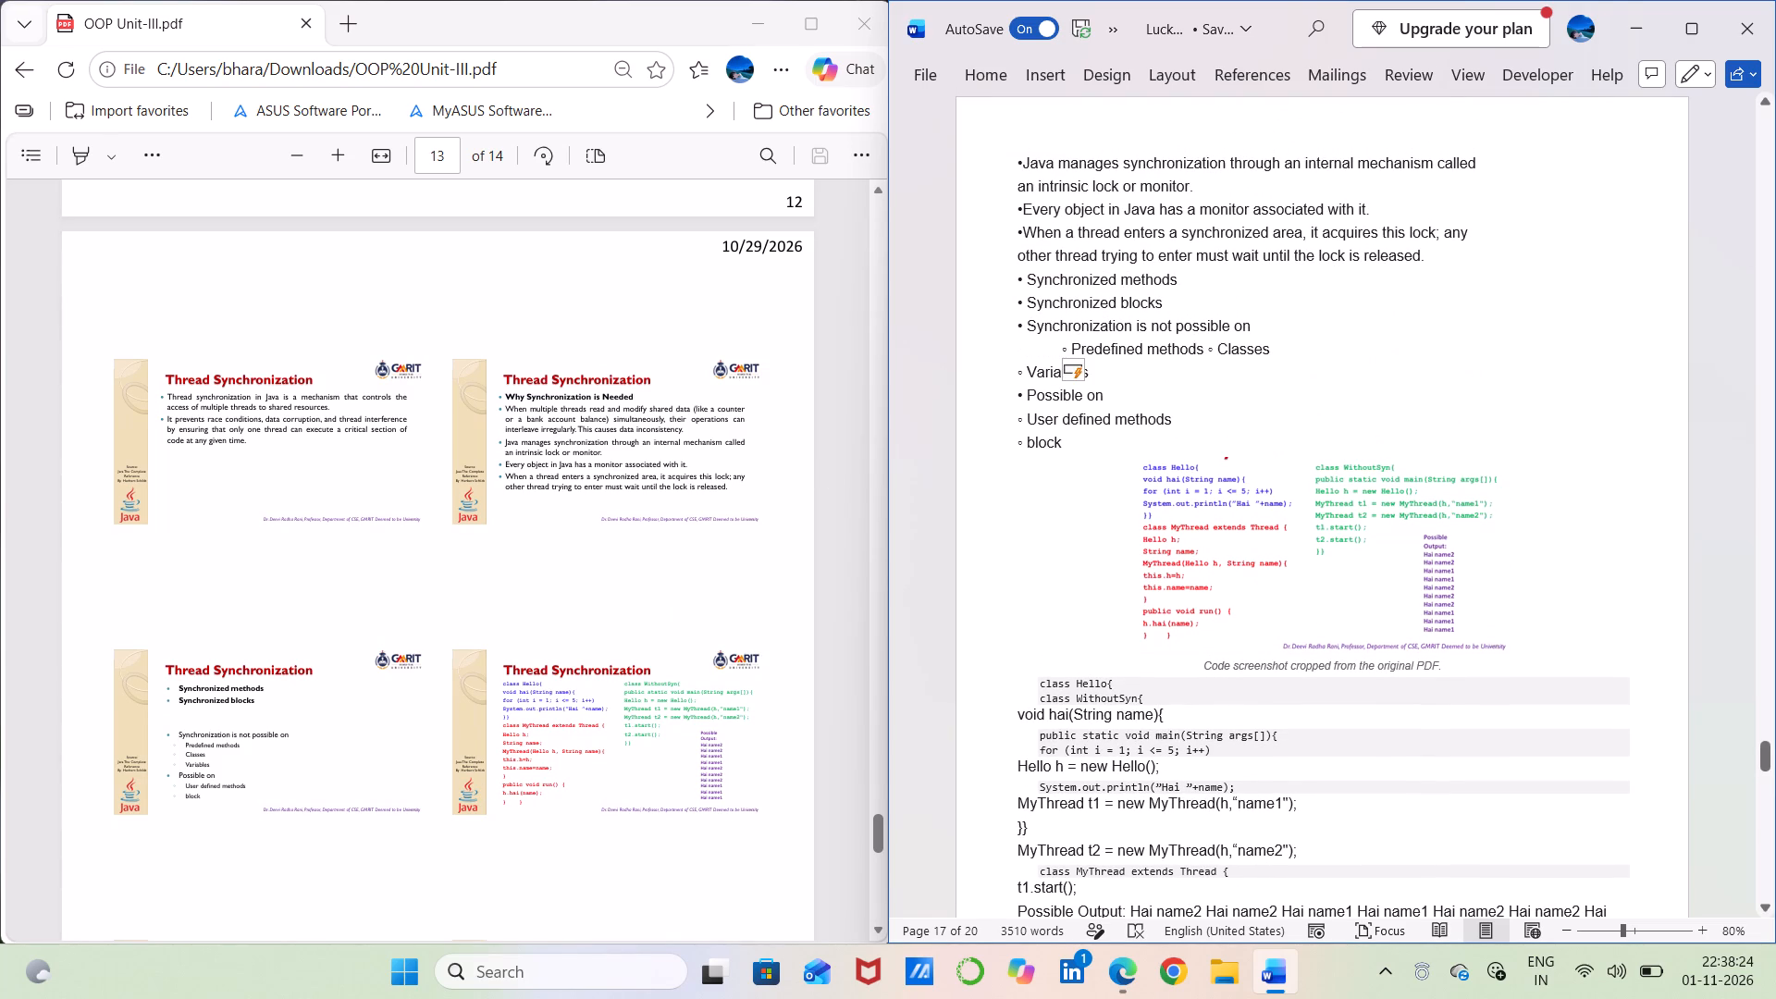
pyautogui.click(1018, 373)
pyautogui.press('Tab')
pyautogui.click(1015, 421)
pyautogui.press('Tab')
pyautogui.click(1017, 444)
pyautogui.press('Tab')
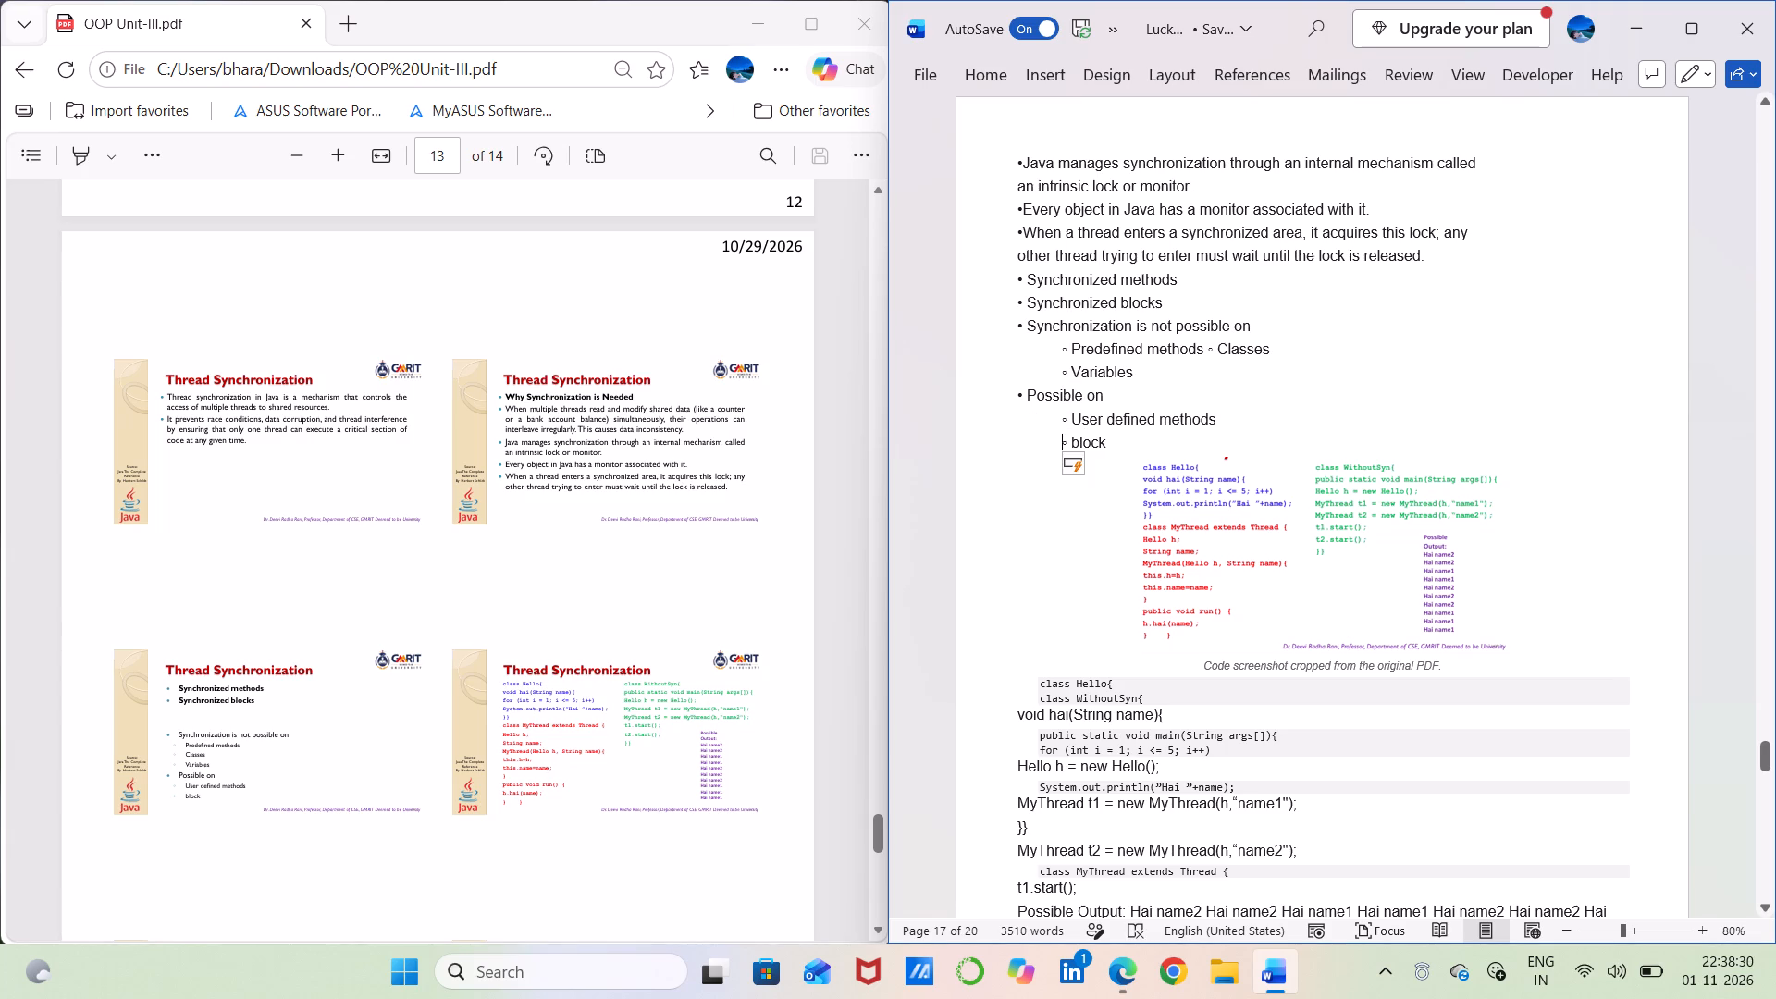
# Make the "Synchronized methods" and "Synchronized blocks" bullets bold.
pyautogui.moveTo(1015, 277); pyautogui.dragTo(1161, 301)
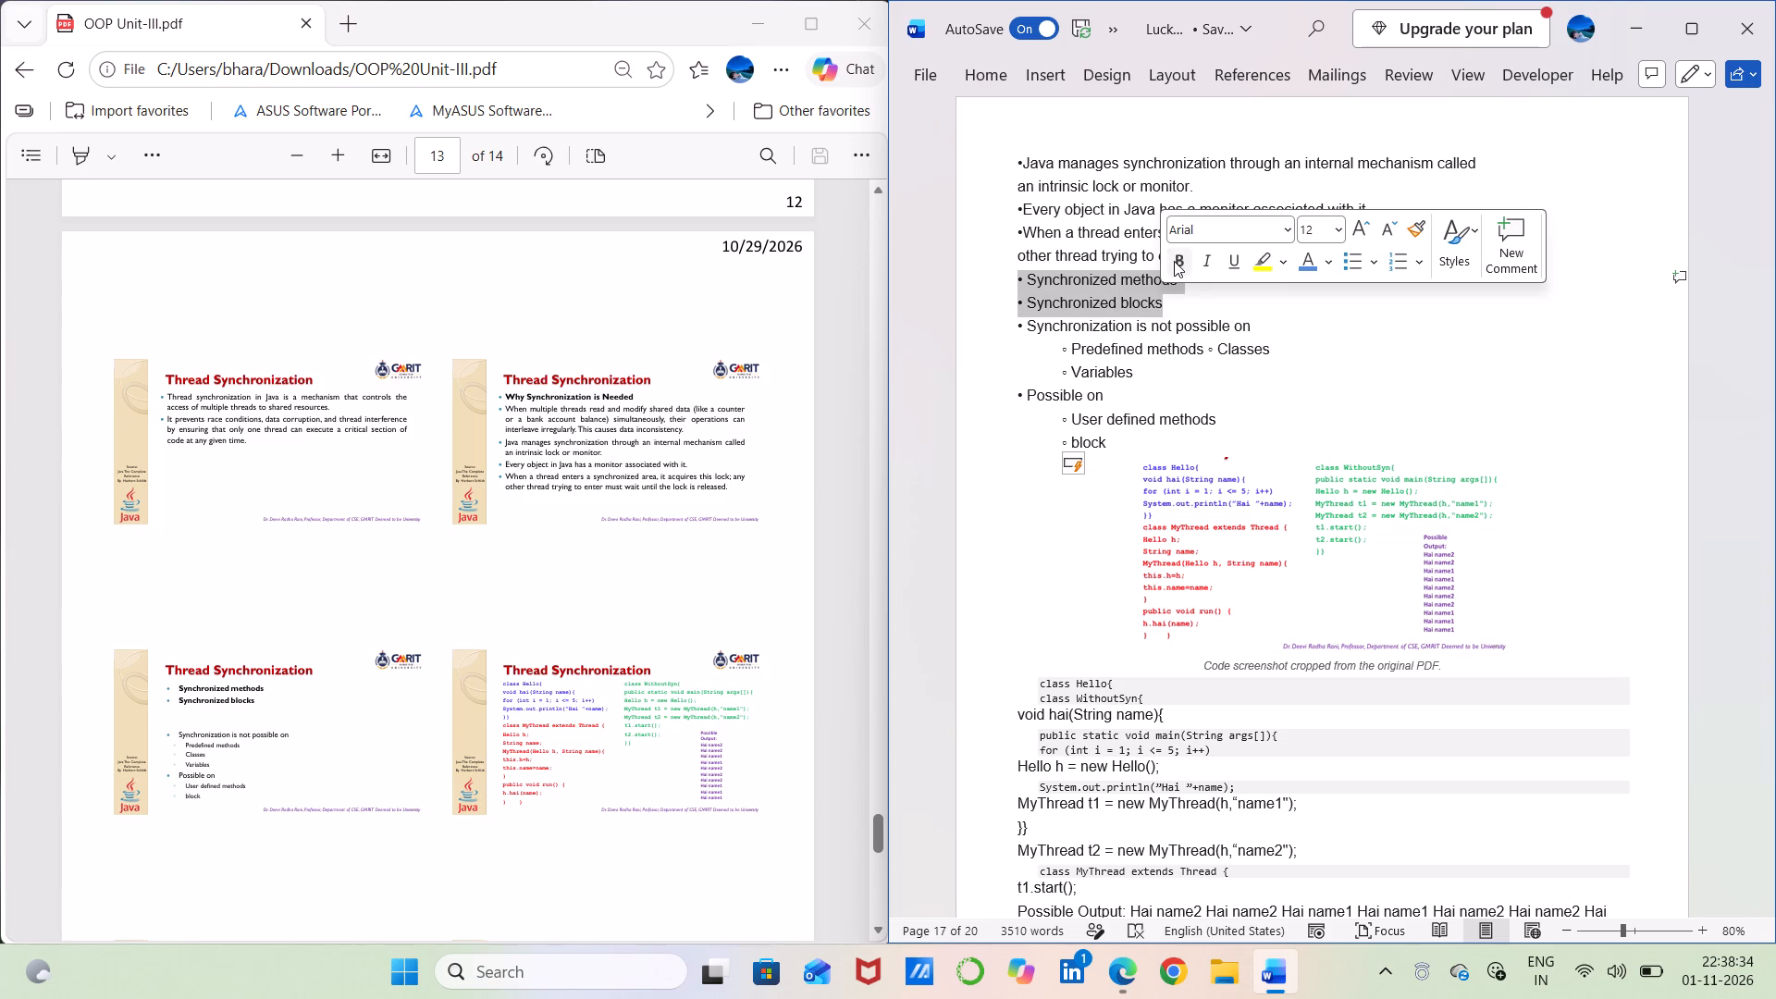
pyautogui.click(1174, 262)
pyautogui.click(1002, 438)
pyautogui.click(1030, 502)
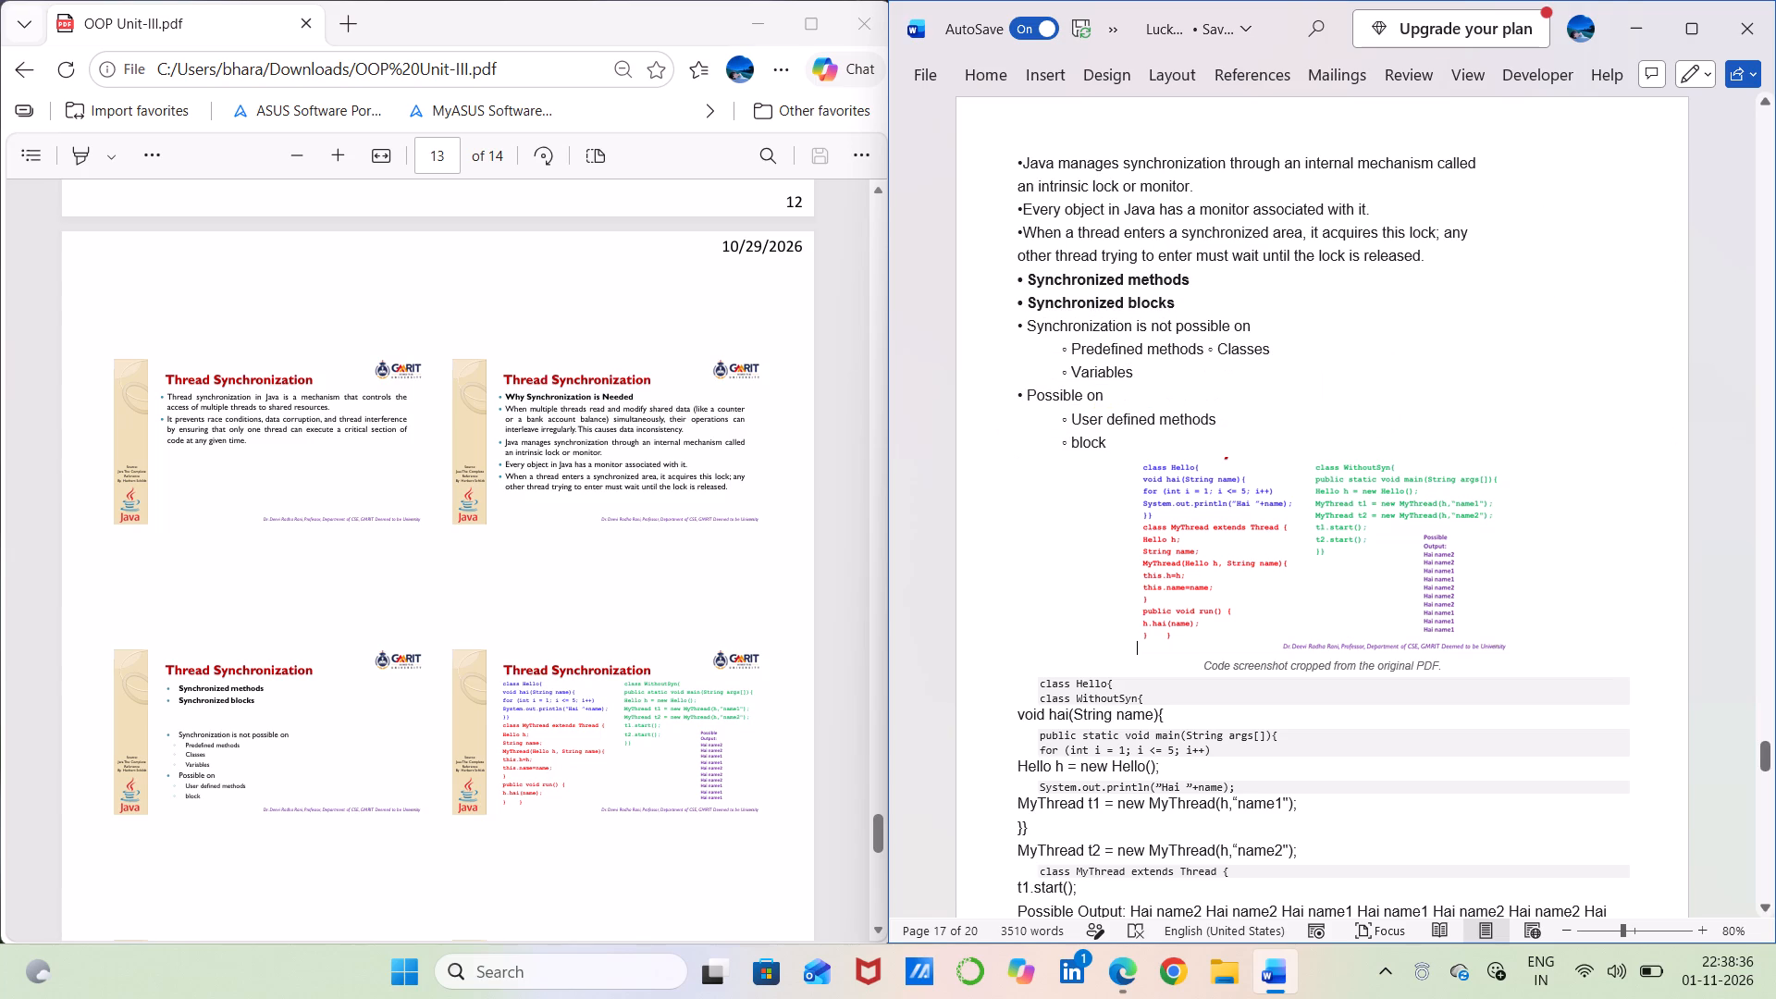
# Cut all the plain code and output text between the Hello/WithoutSyn screenshot's caption and the "Thread Synchronization – Synchronized method" heading.
pyautogui.scroll(-1, 1038, 528)
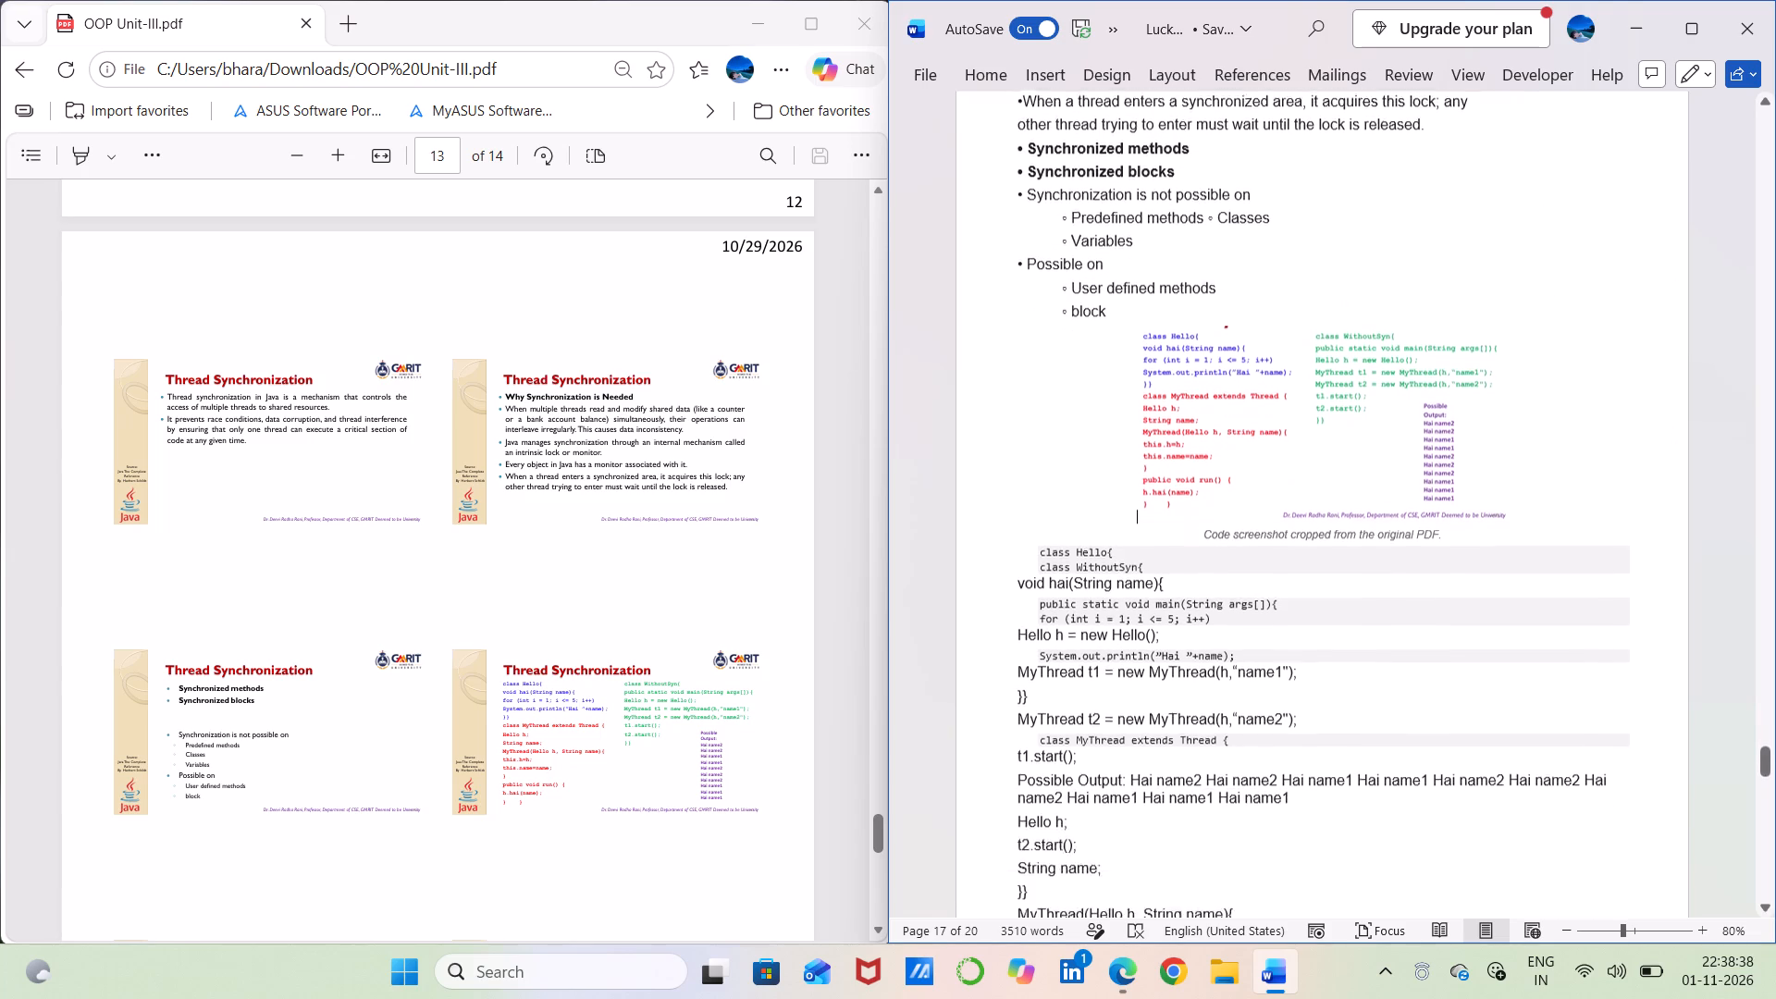
pyautogui.scroll(-1, 1038, 528)
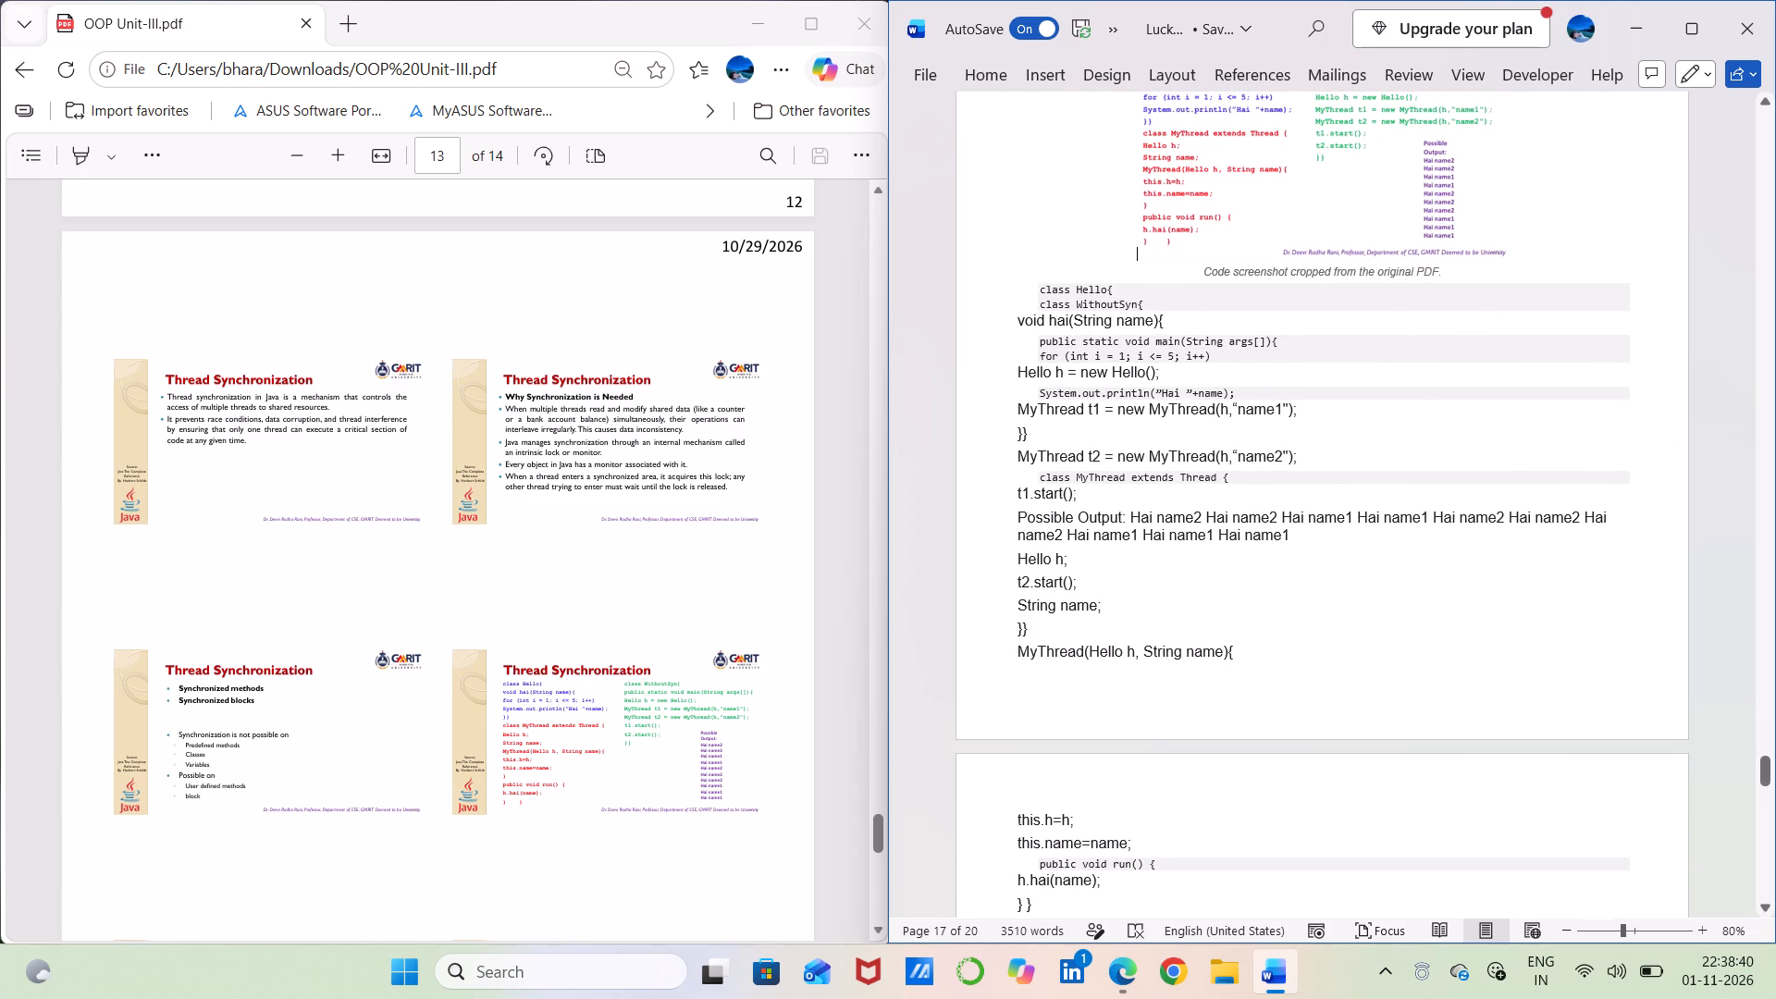
pyautogui.moveTo(1025, 287); pyautogui.dragTo(1270, 663)
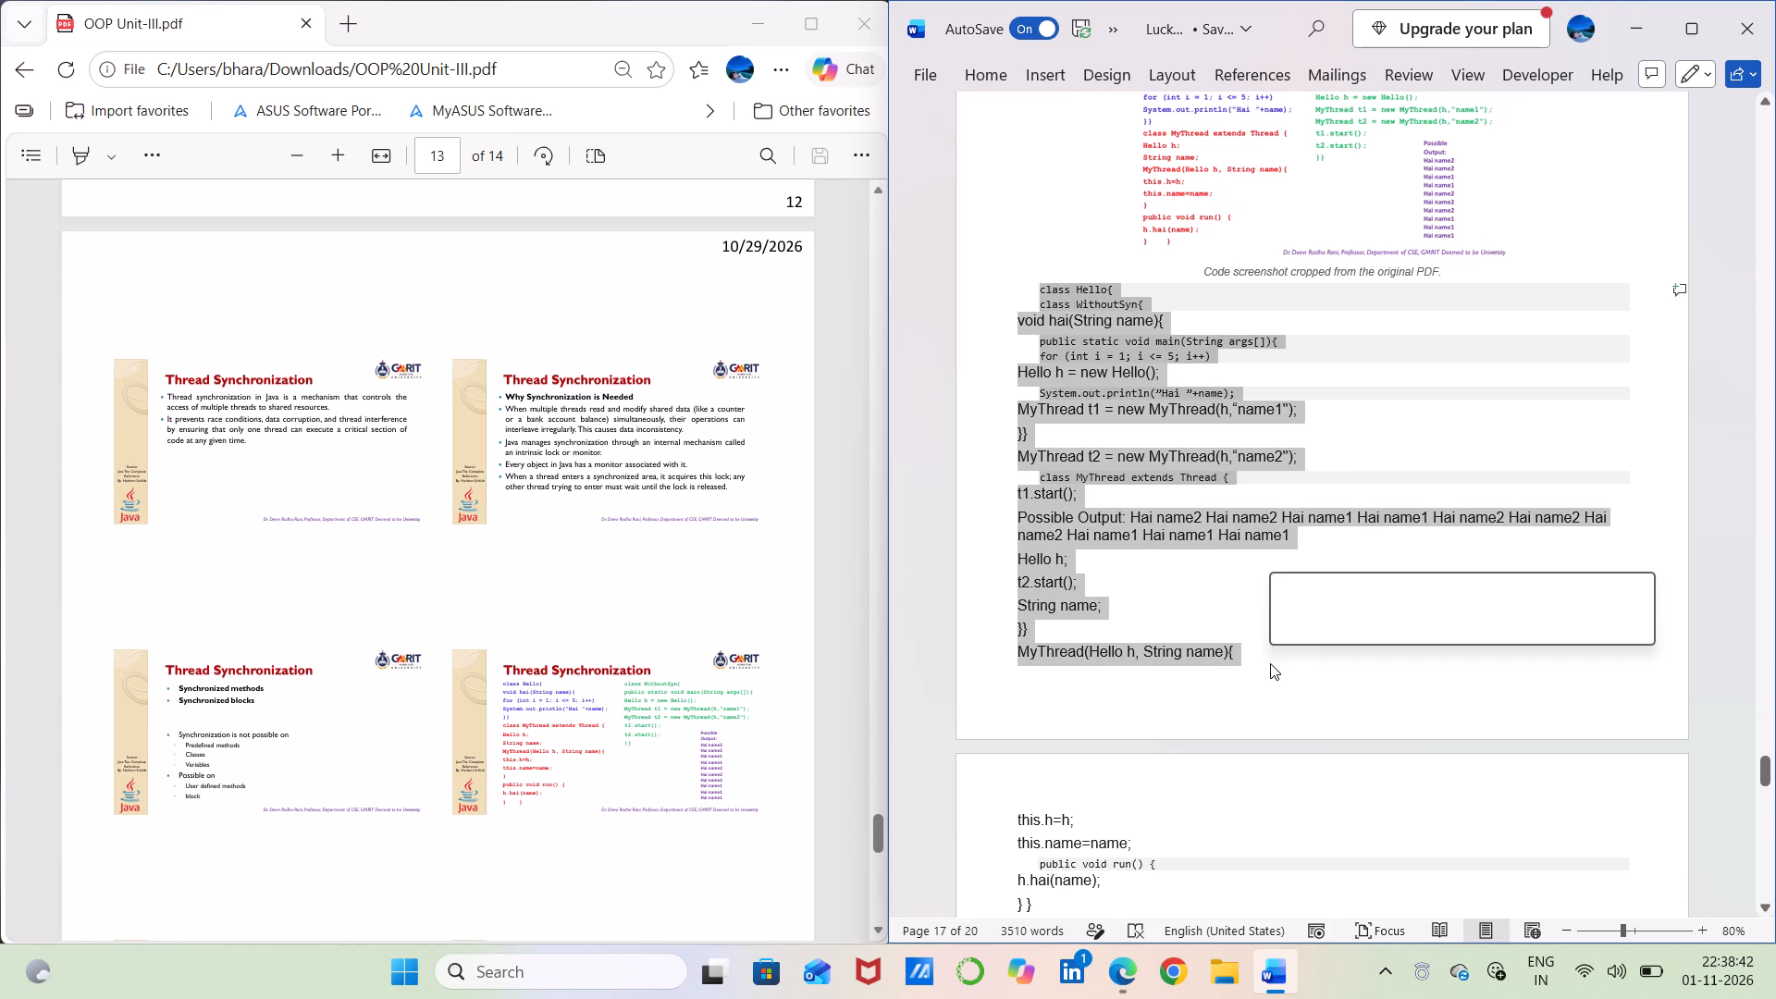
pyautogui.hotkey('ctrl', 'x')
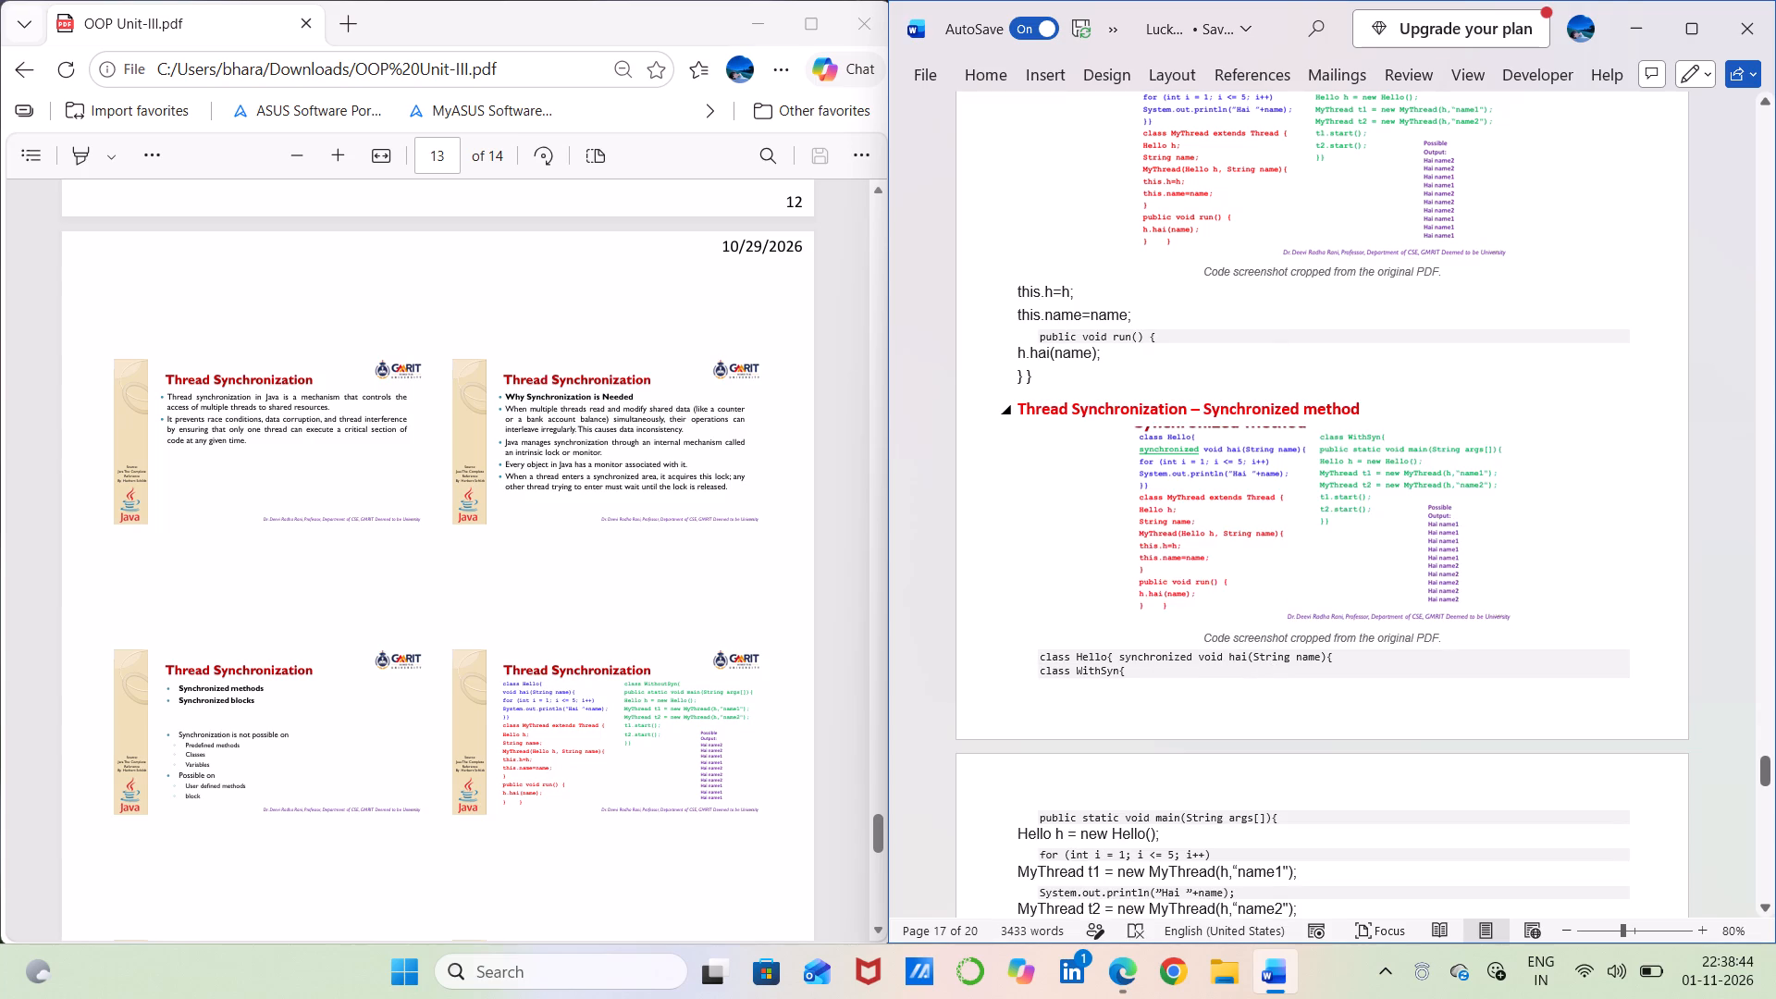
pyautogui.moveTo(1050, 388); pyautogui.dragTo(997, 292)
pyautogui.hotkey('ctrl', 'x')
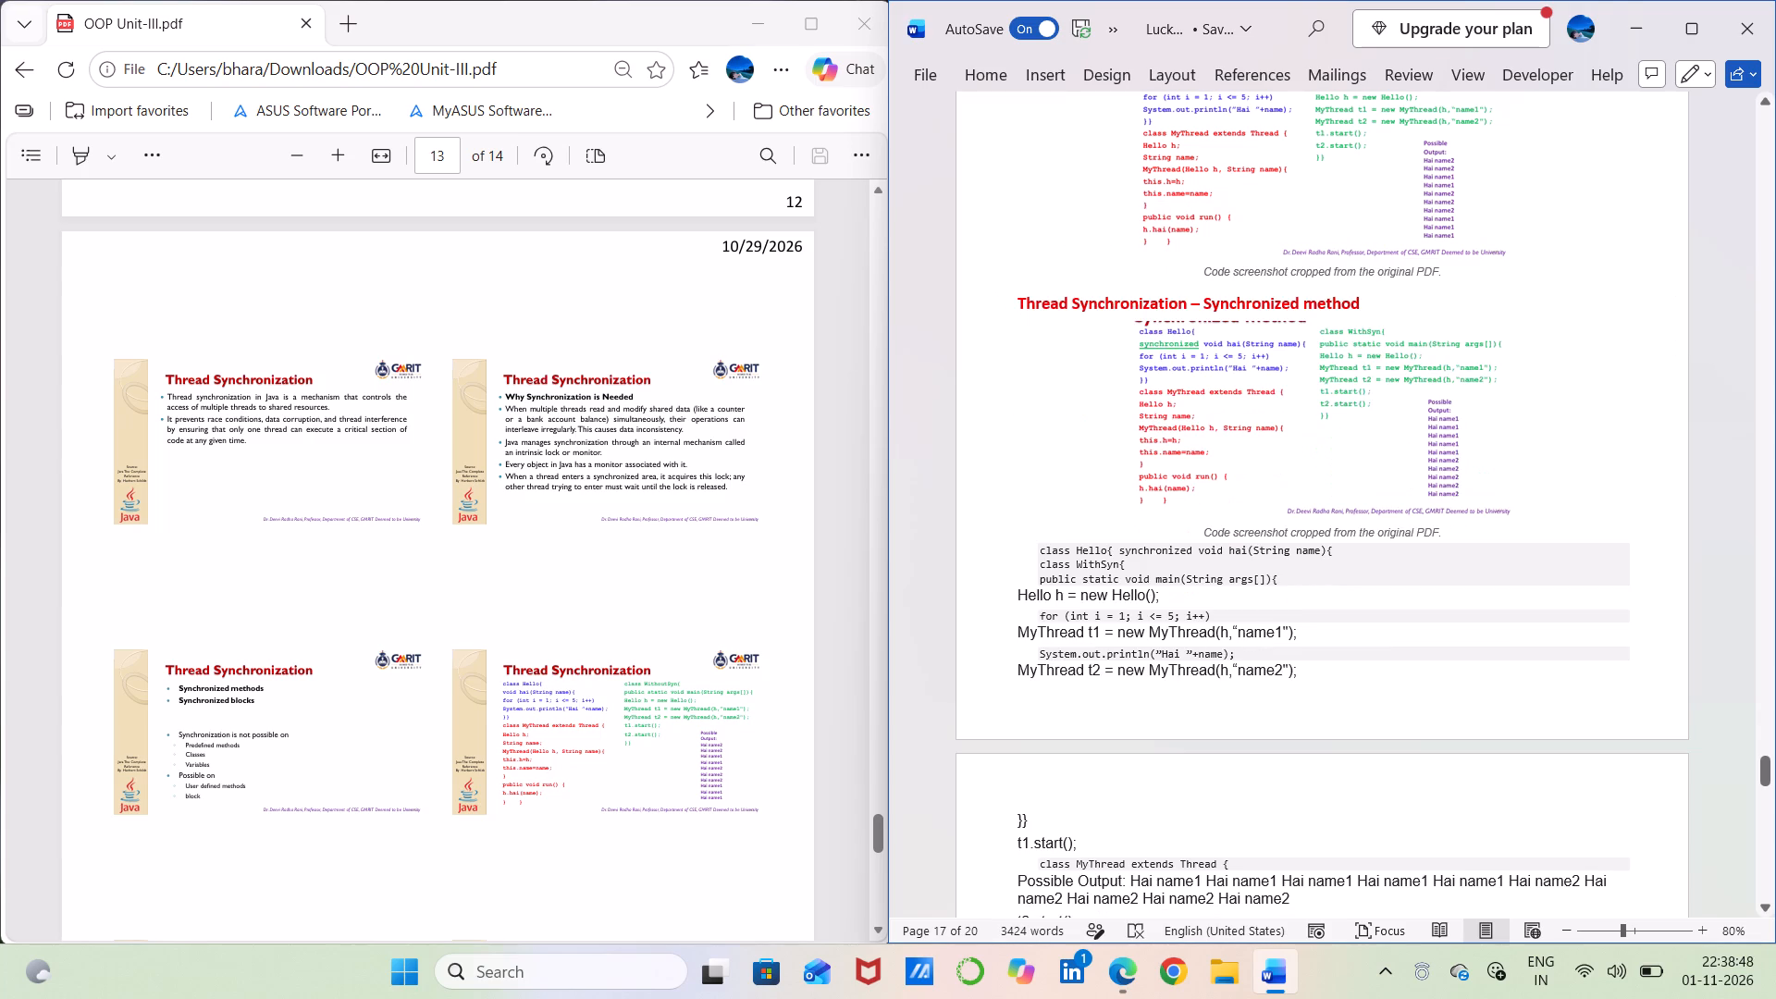
# Compare the Thread Synchronization code sections in Word with the synchronized method and synchronized block slides on page 13 of the PDF.
pyautogui.scroll(-1, 1047, 509)
pyautogui.scroll(-2, 683, 653)
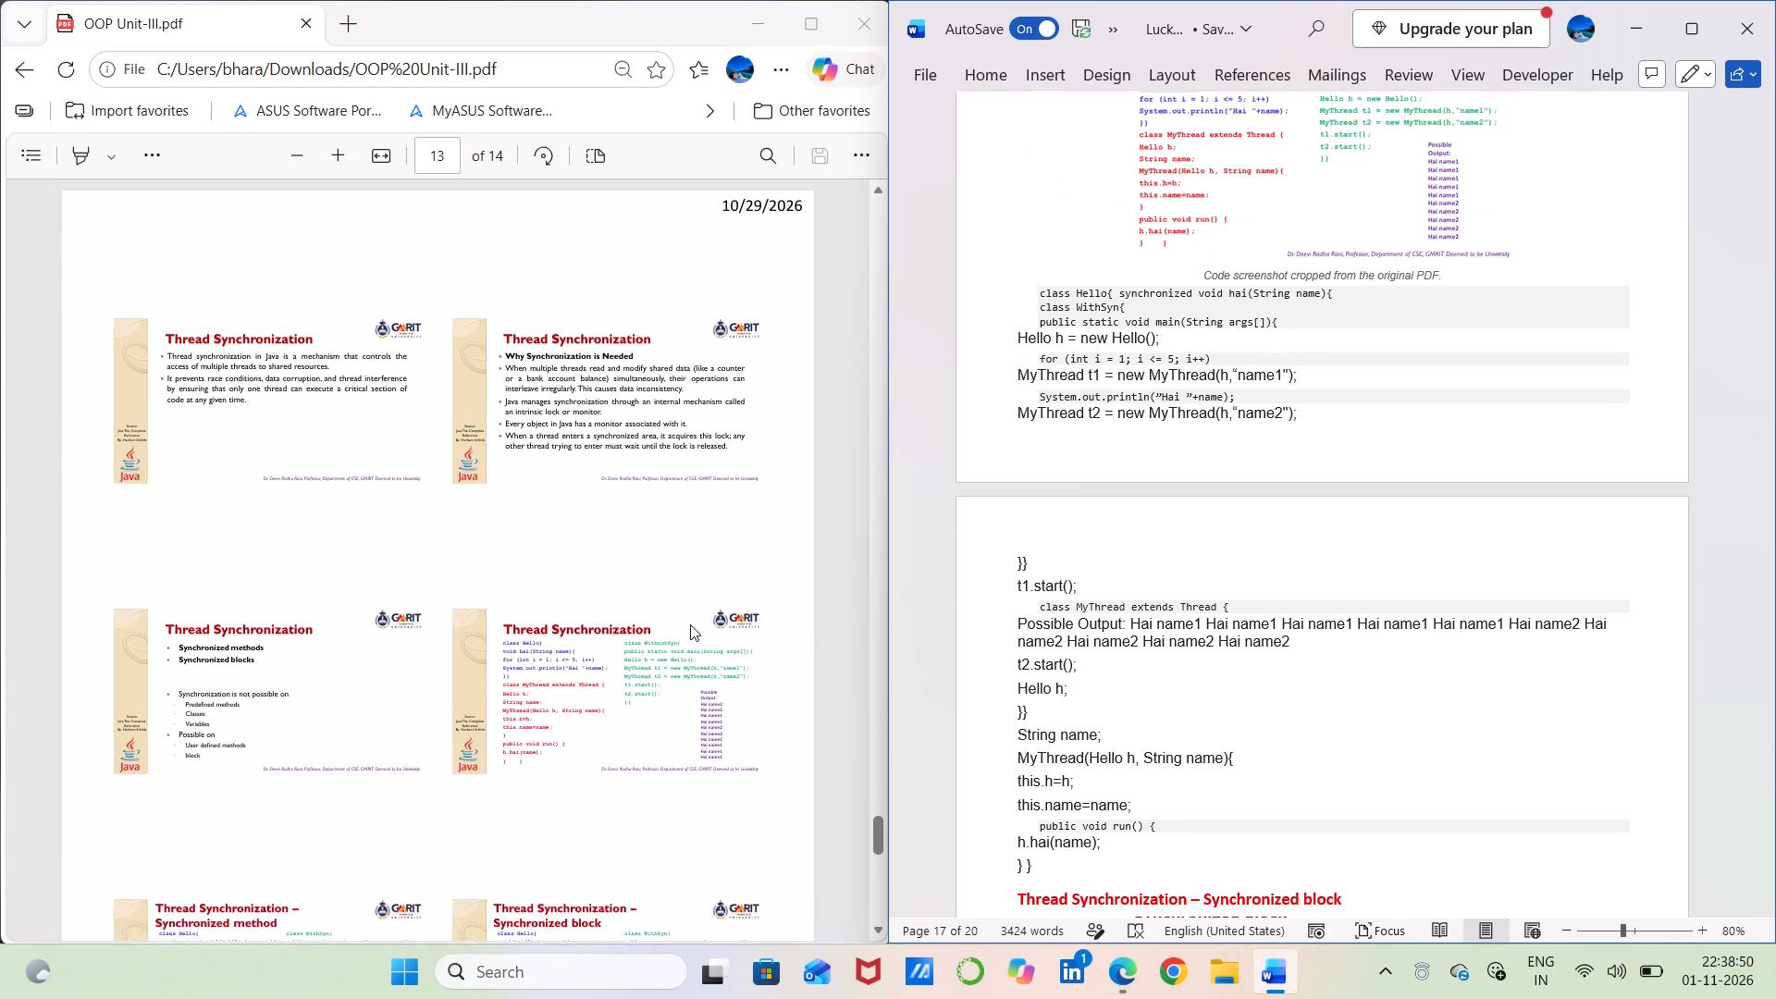
pyautogui.scroll(-3, 690, 624)
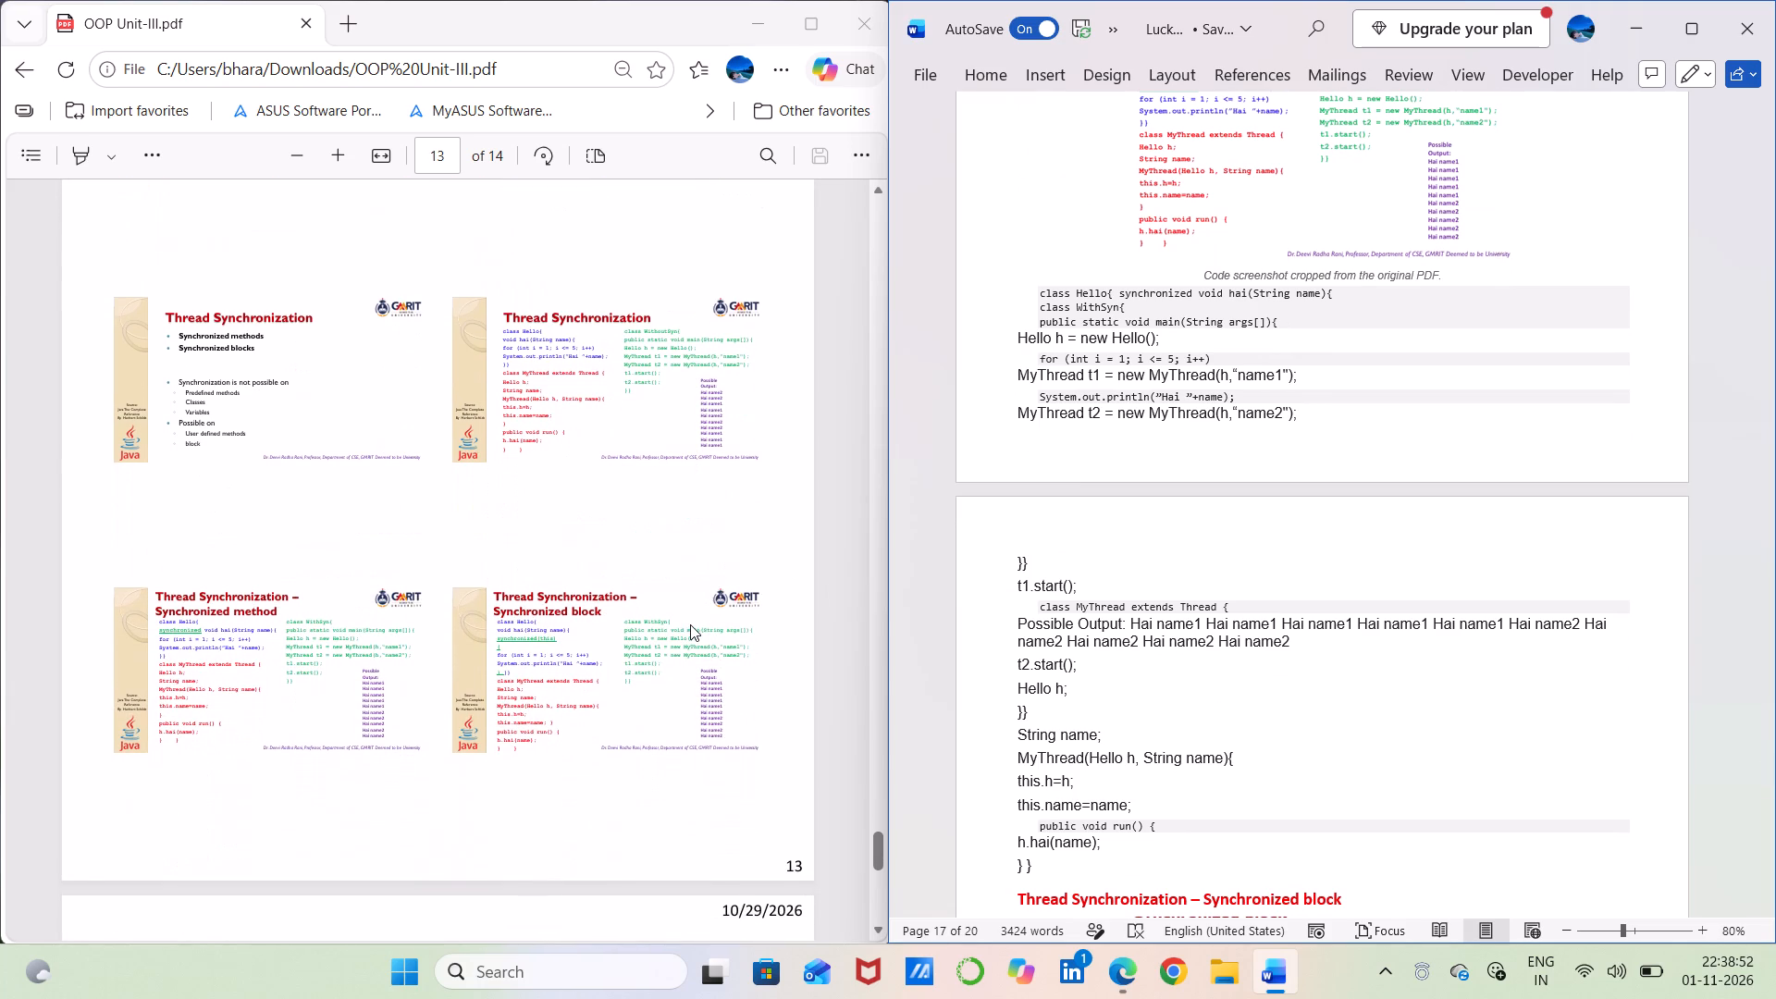
pyautogui.scroll(-1, 690, 624)
pyautogui.scroll(1, 1234, 536)
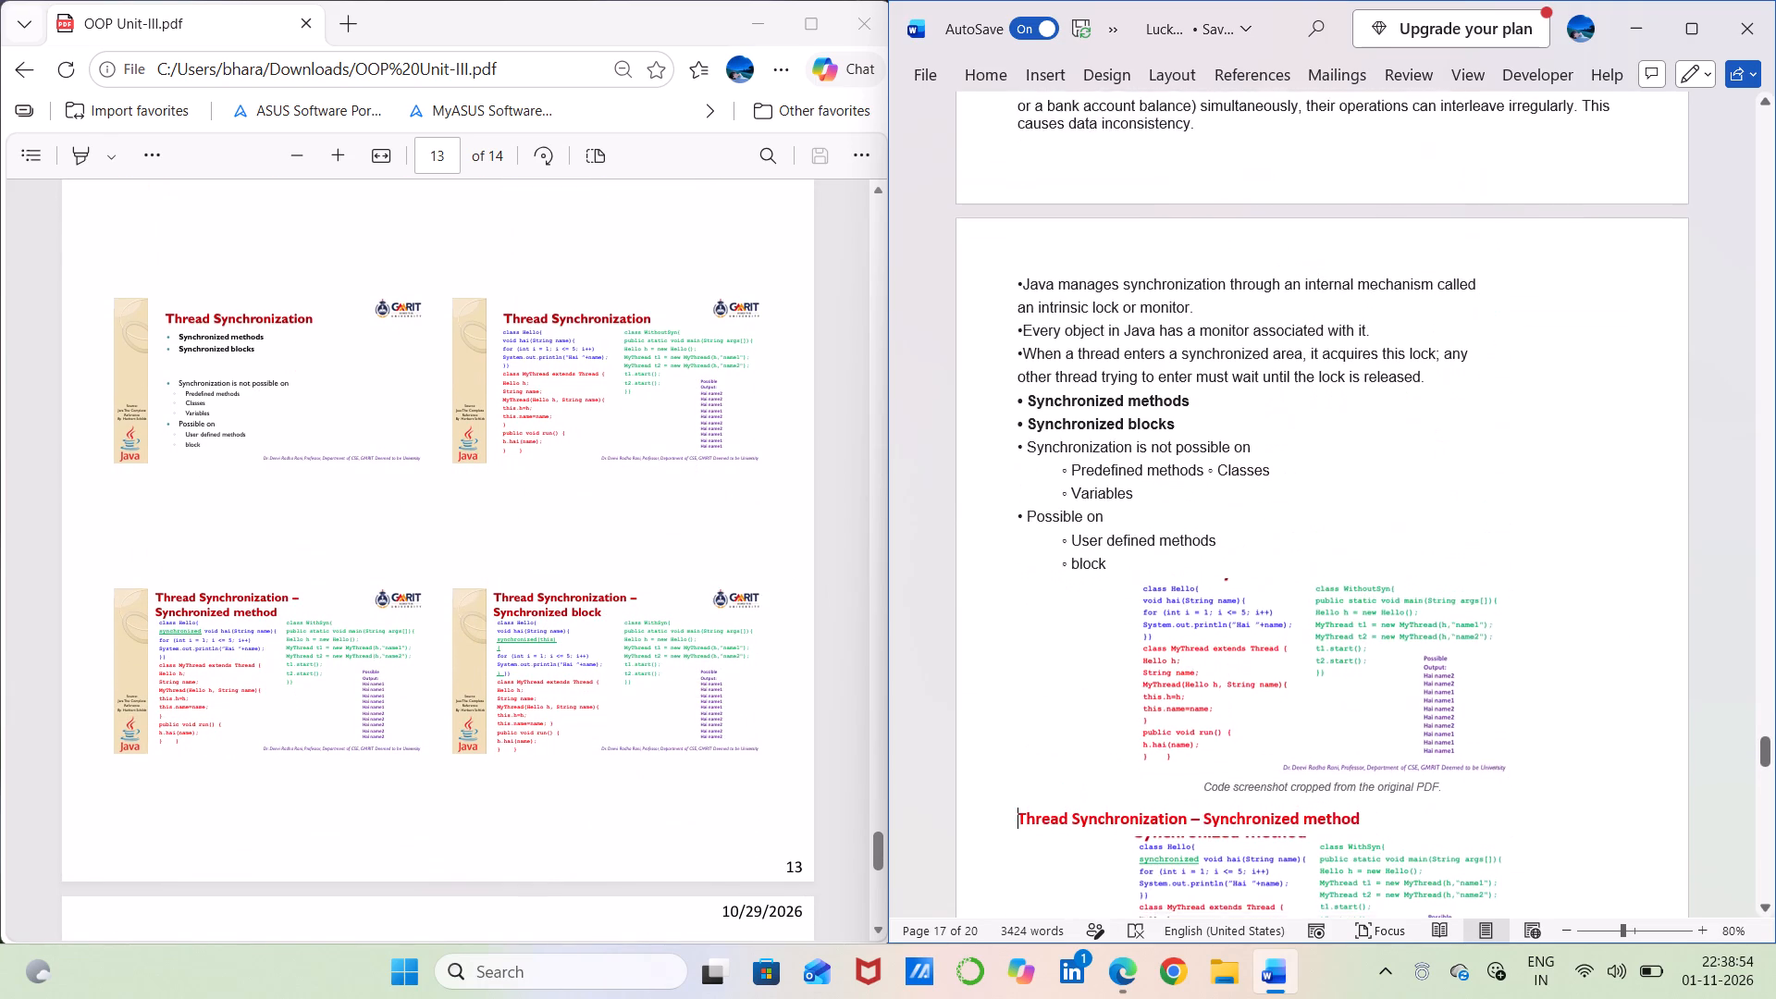
pyautogui.scroll(1, 1234, 536)
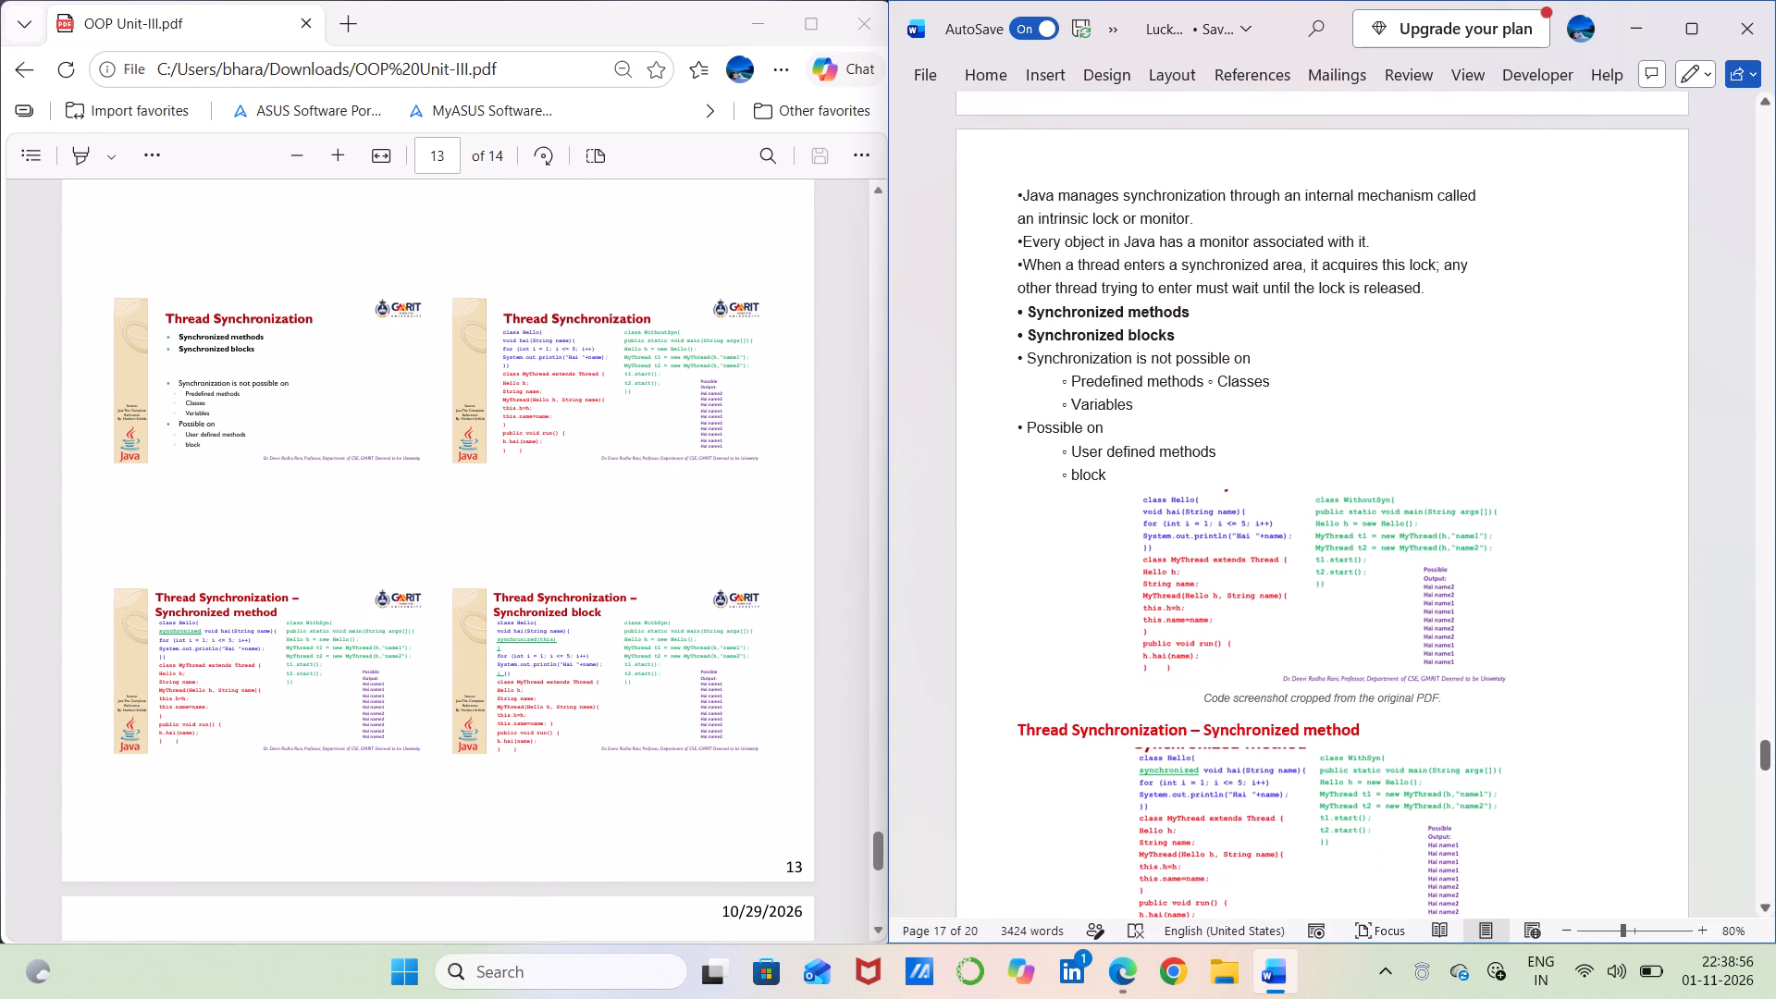
pyautogui.scroll(-1, 1234, 536)
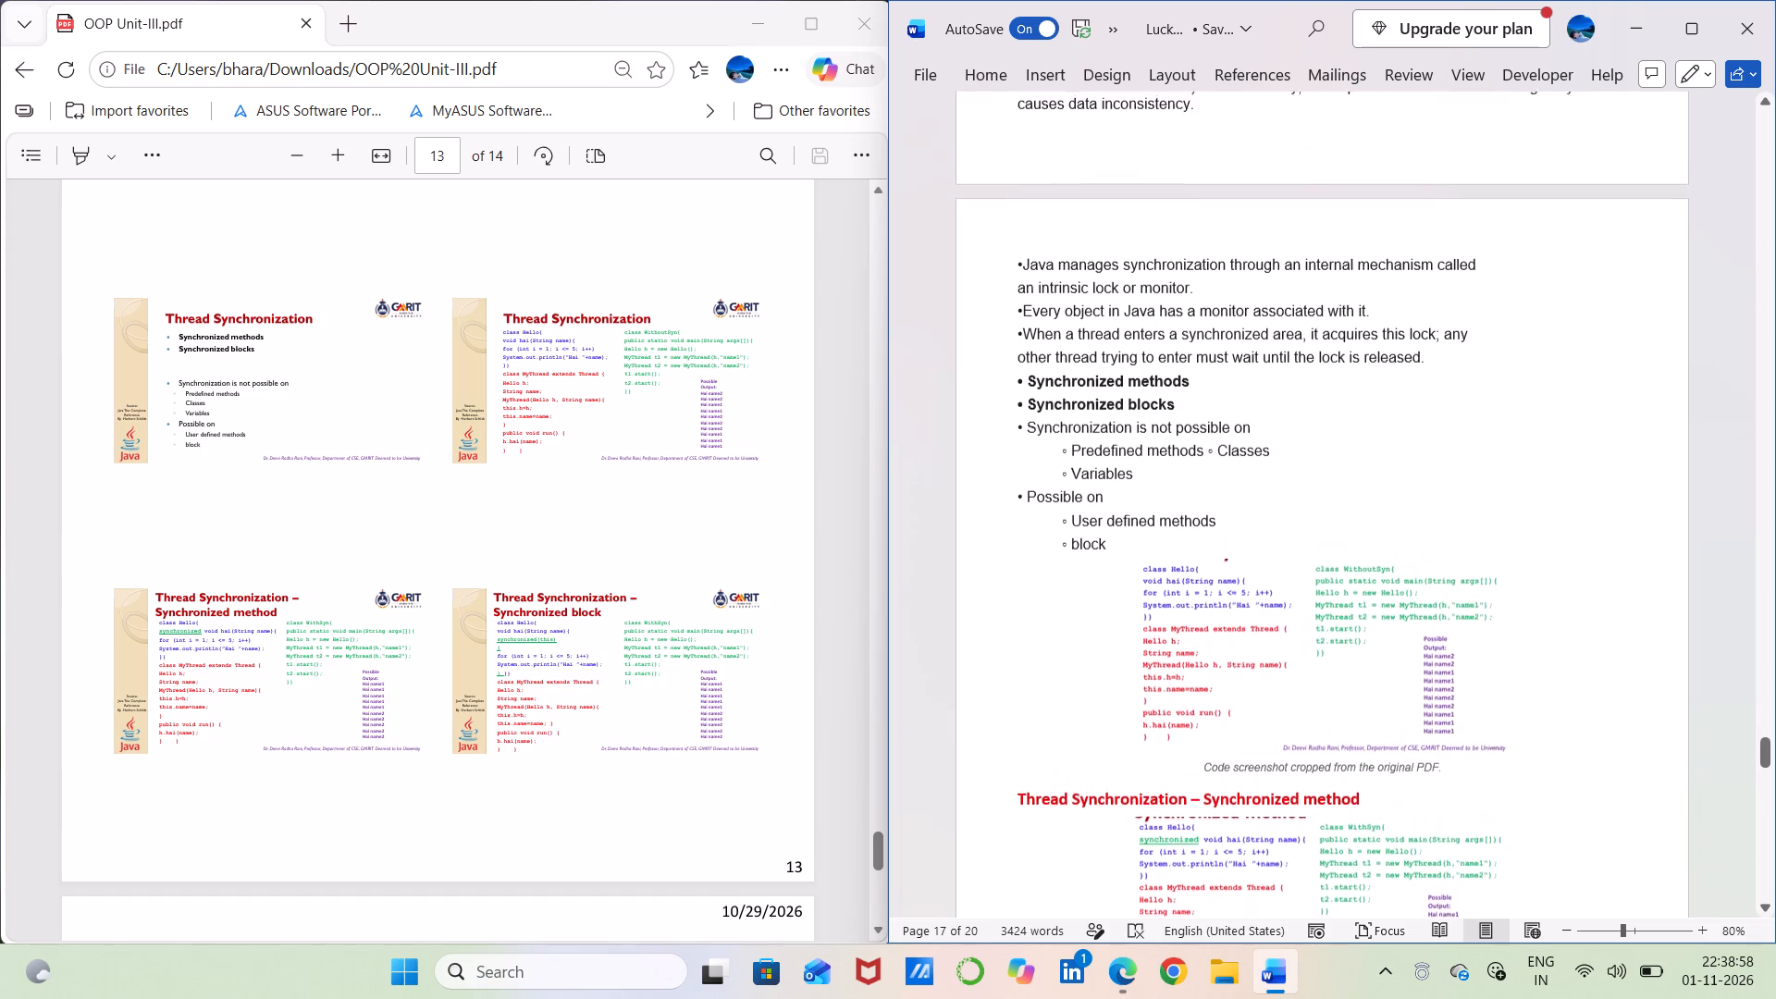
pyautogui.scroll(-1, 1234, 536)
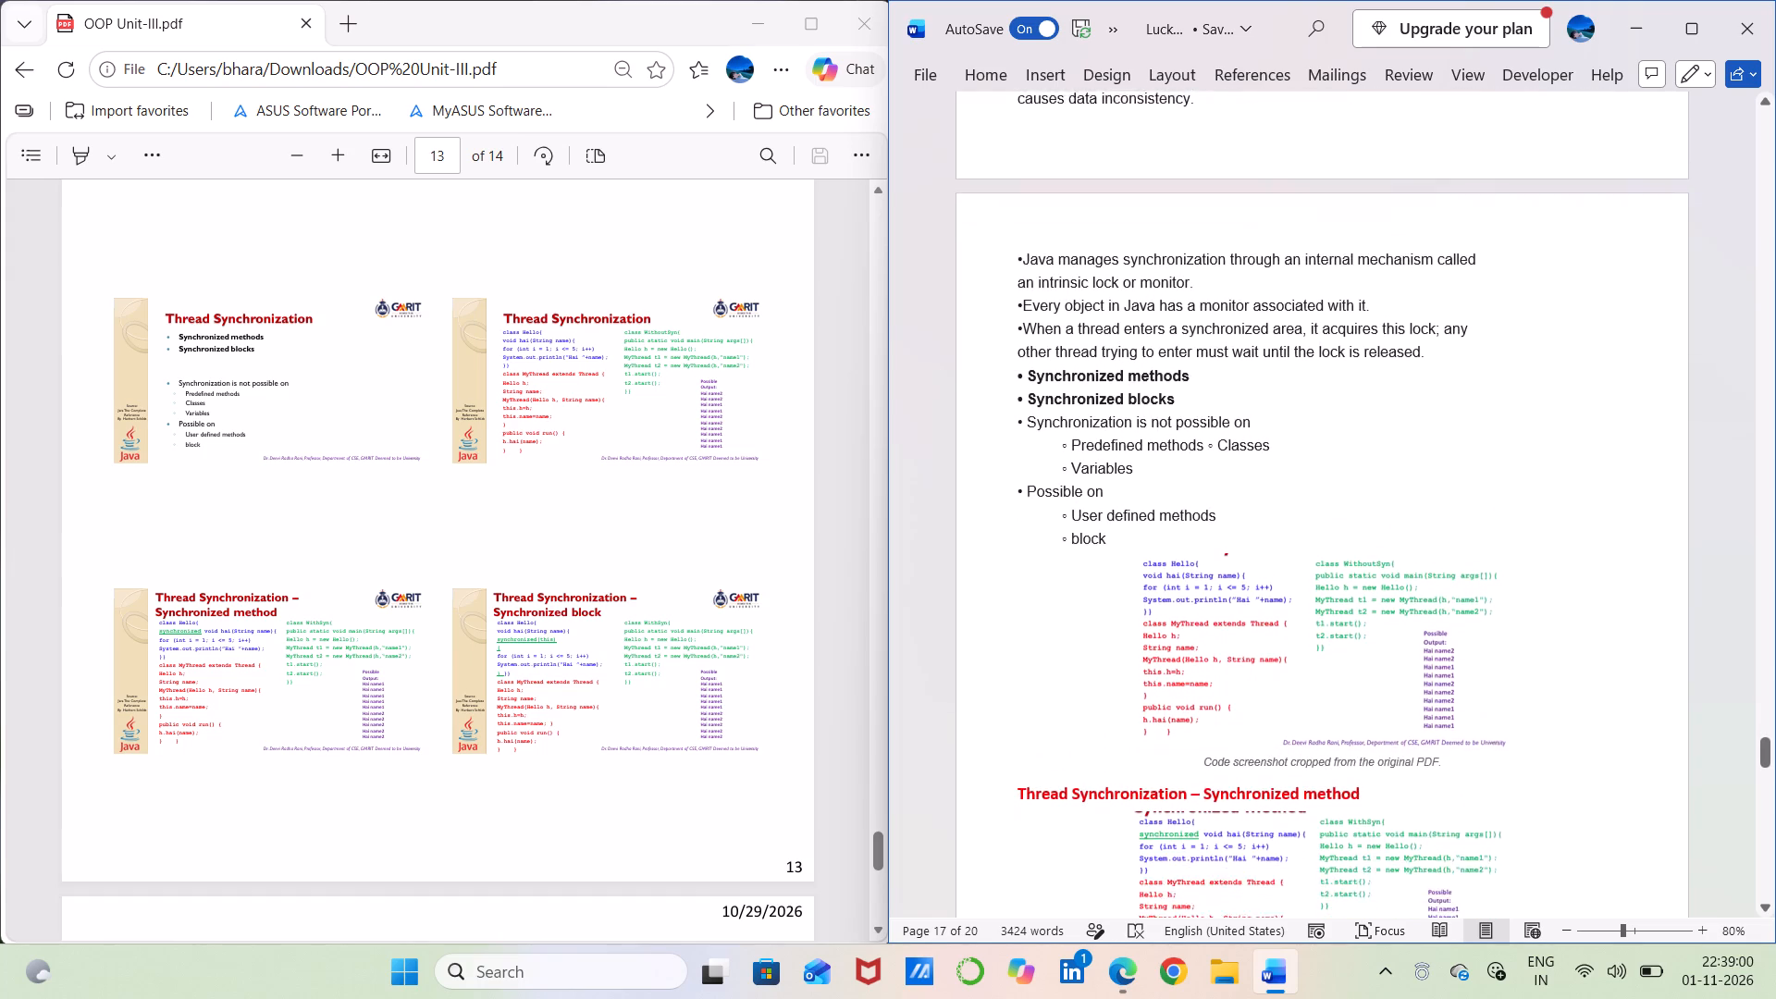
pyautogui.scroll(-1, 1234, 536)
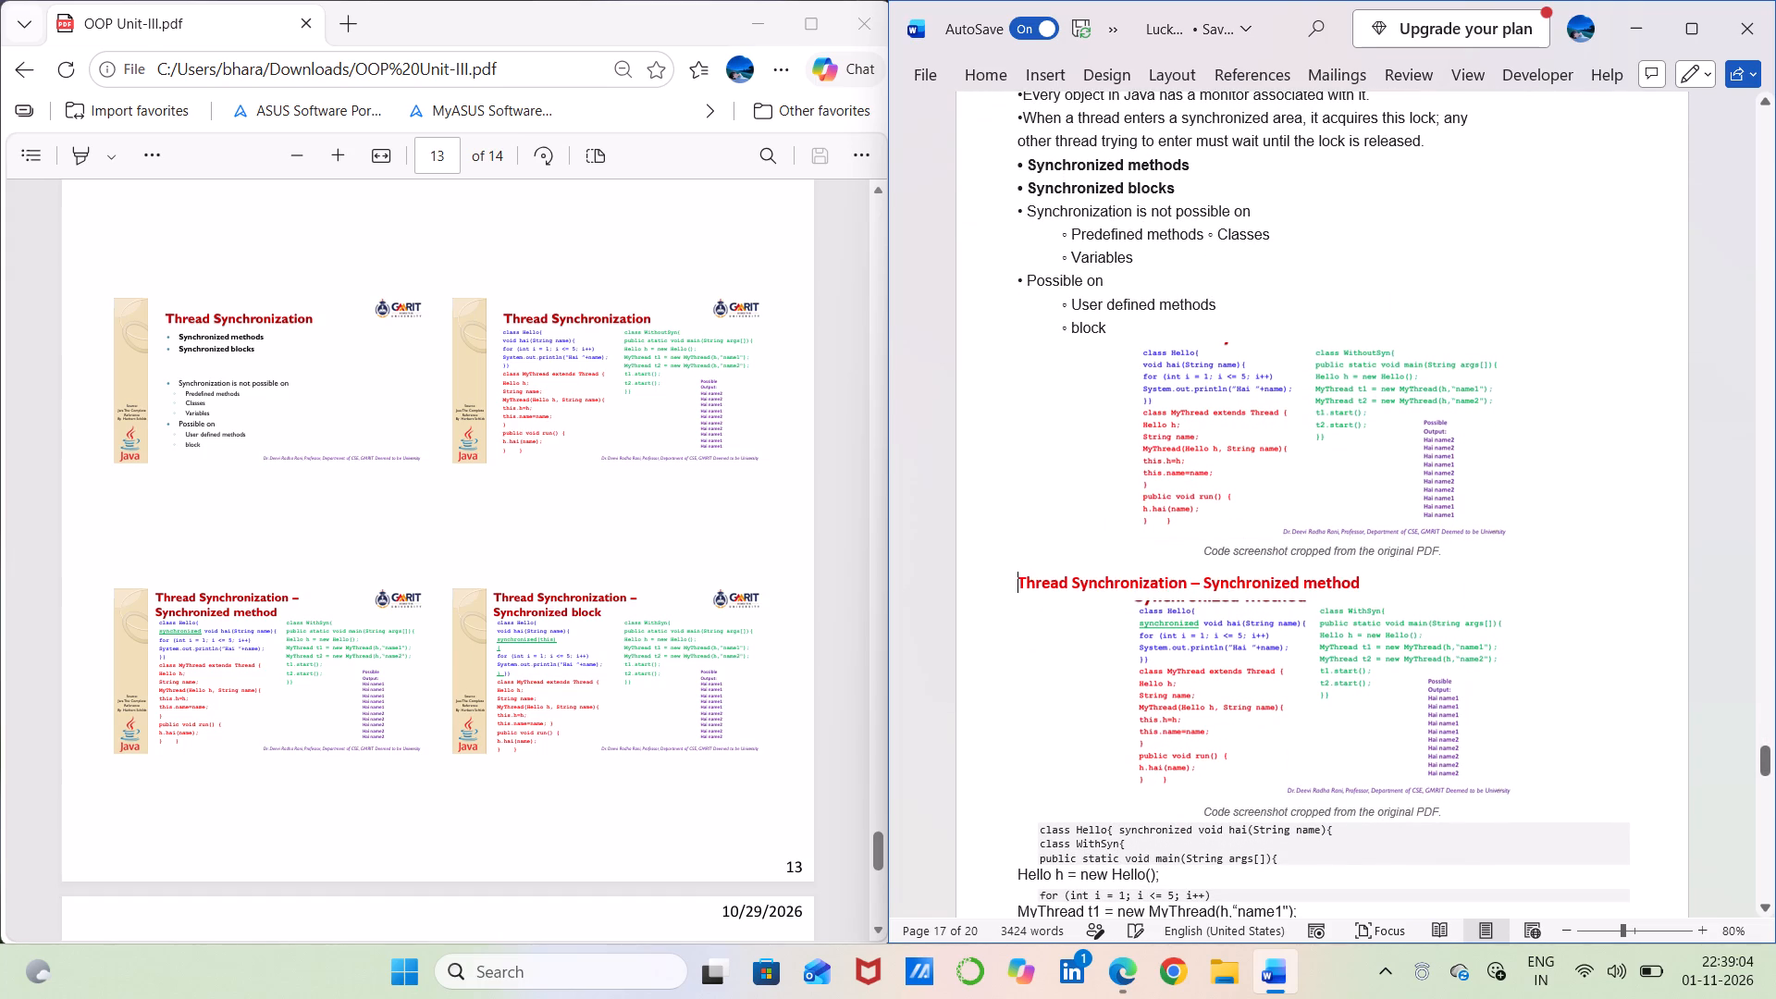
pyautogui.scroll(-1, 1193, 820)
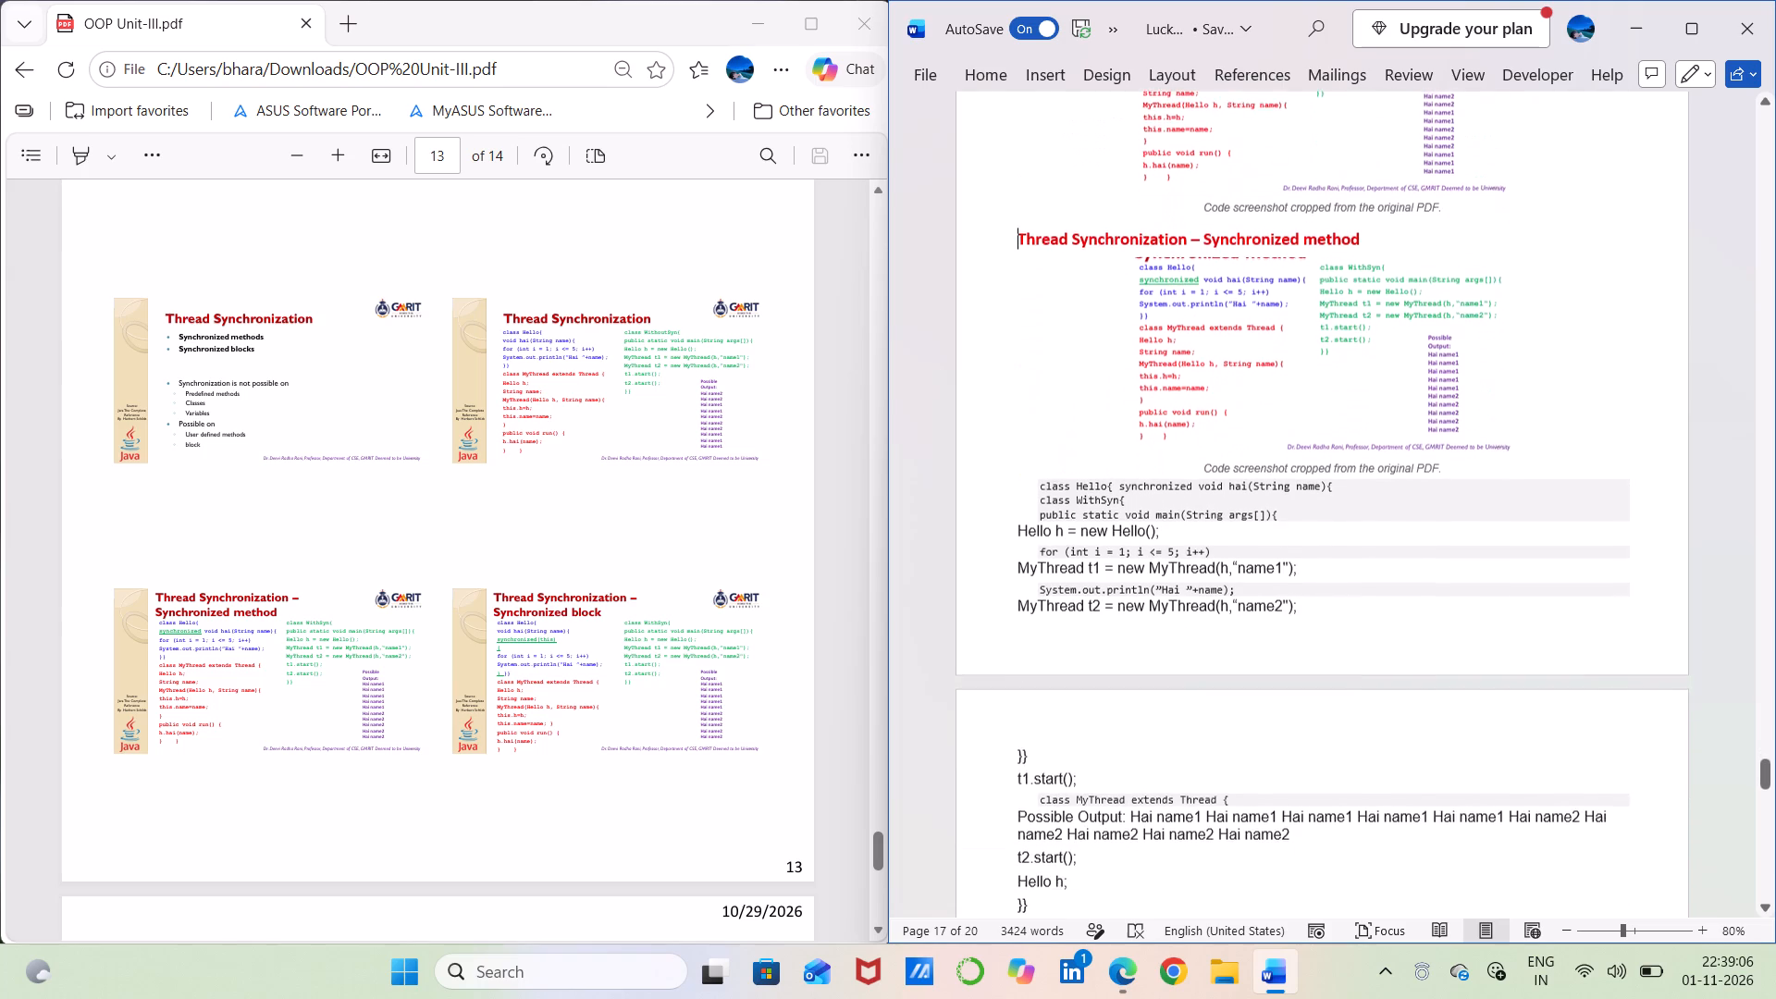
# Cut the caption and all plain code and output text between the "Synchronized method" screenshot and the "Thread Synchronization – Synchronized block" heading.
pyautogui.scroll(-1, 1193, 820)
pyautogui.moveTo(1030, 438); pyautogui.dragTo(1202, 890)
pyautogui.scroll(-1, 1202, 890)
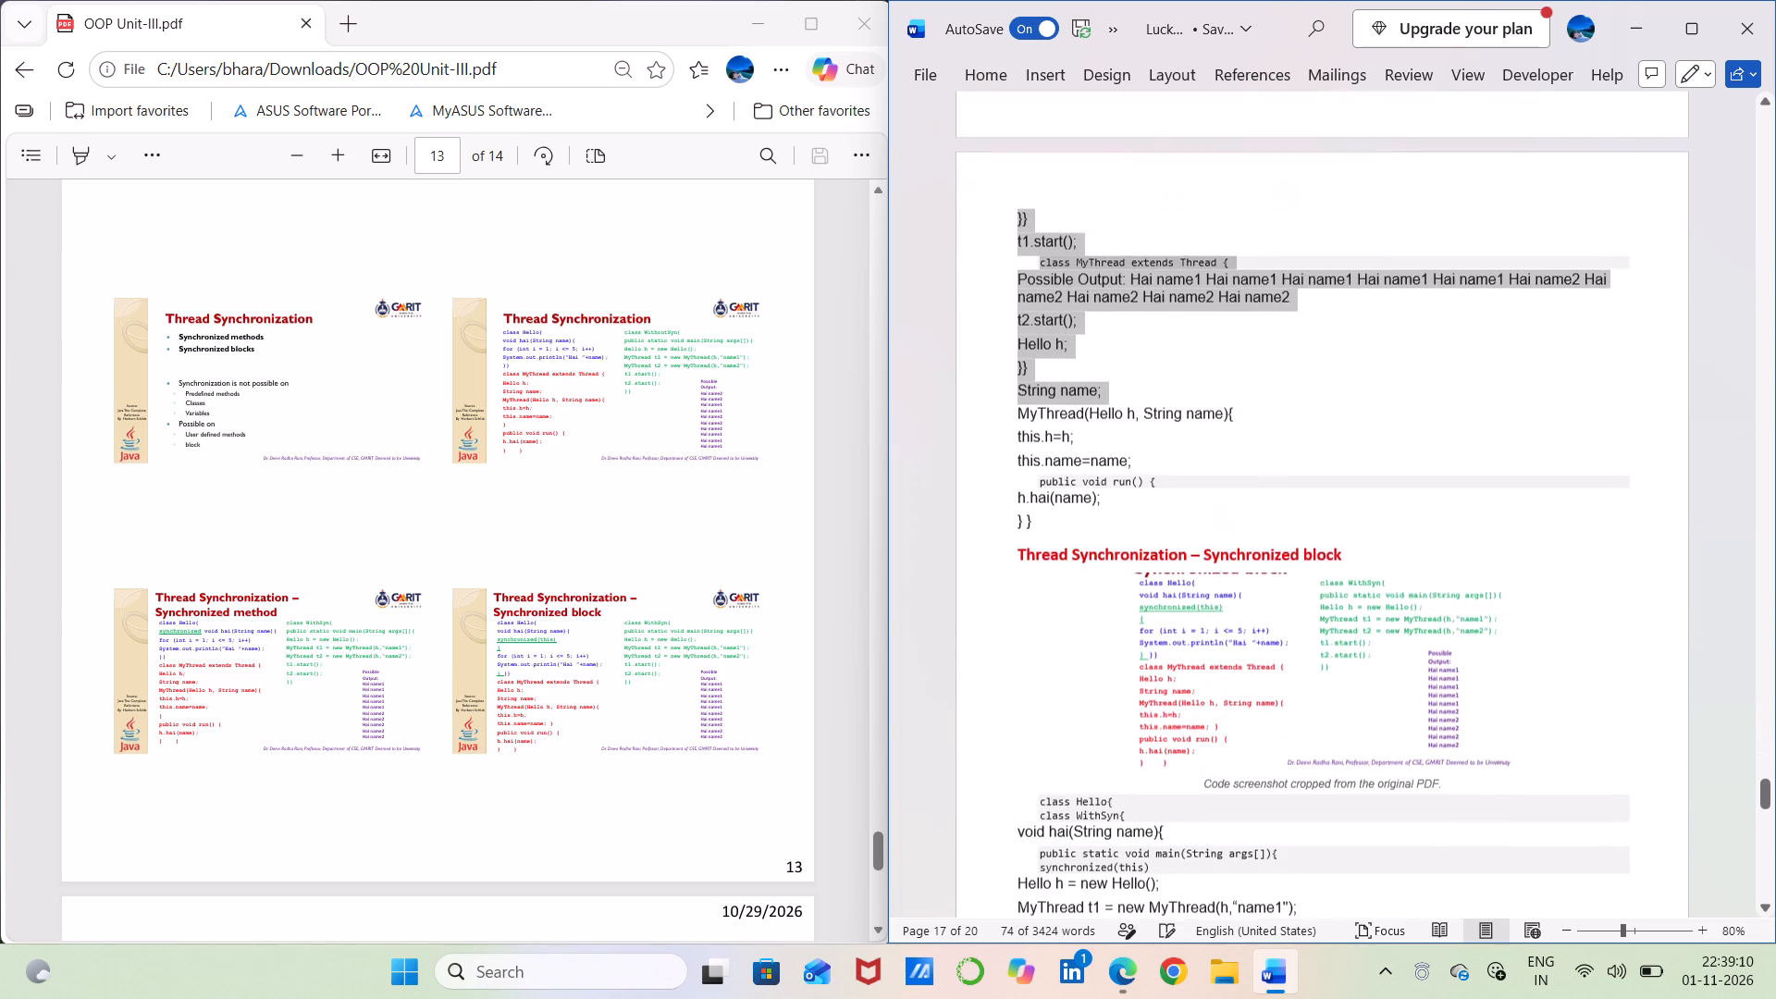
pyautogui.scroll(-1, 1202, 890)
pyautogui.hotkey('ctrl', 'x')
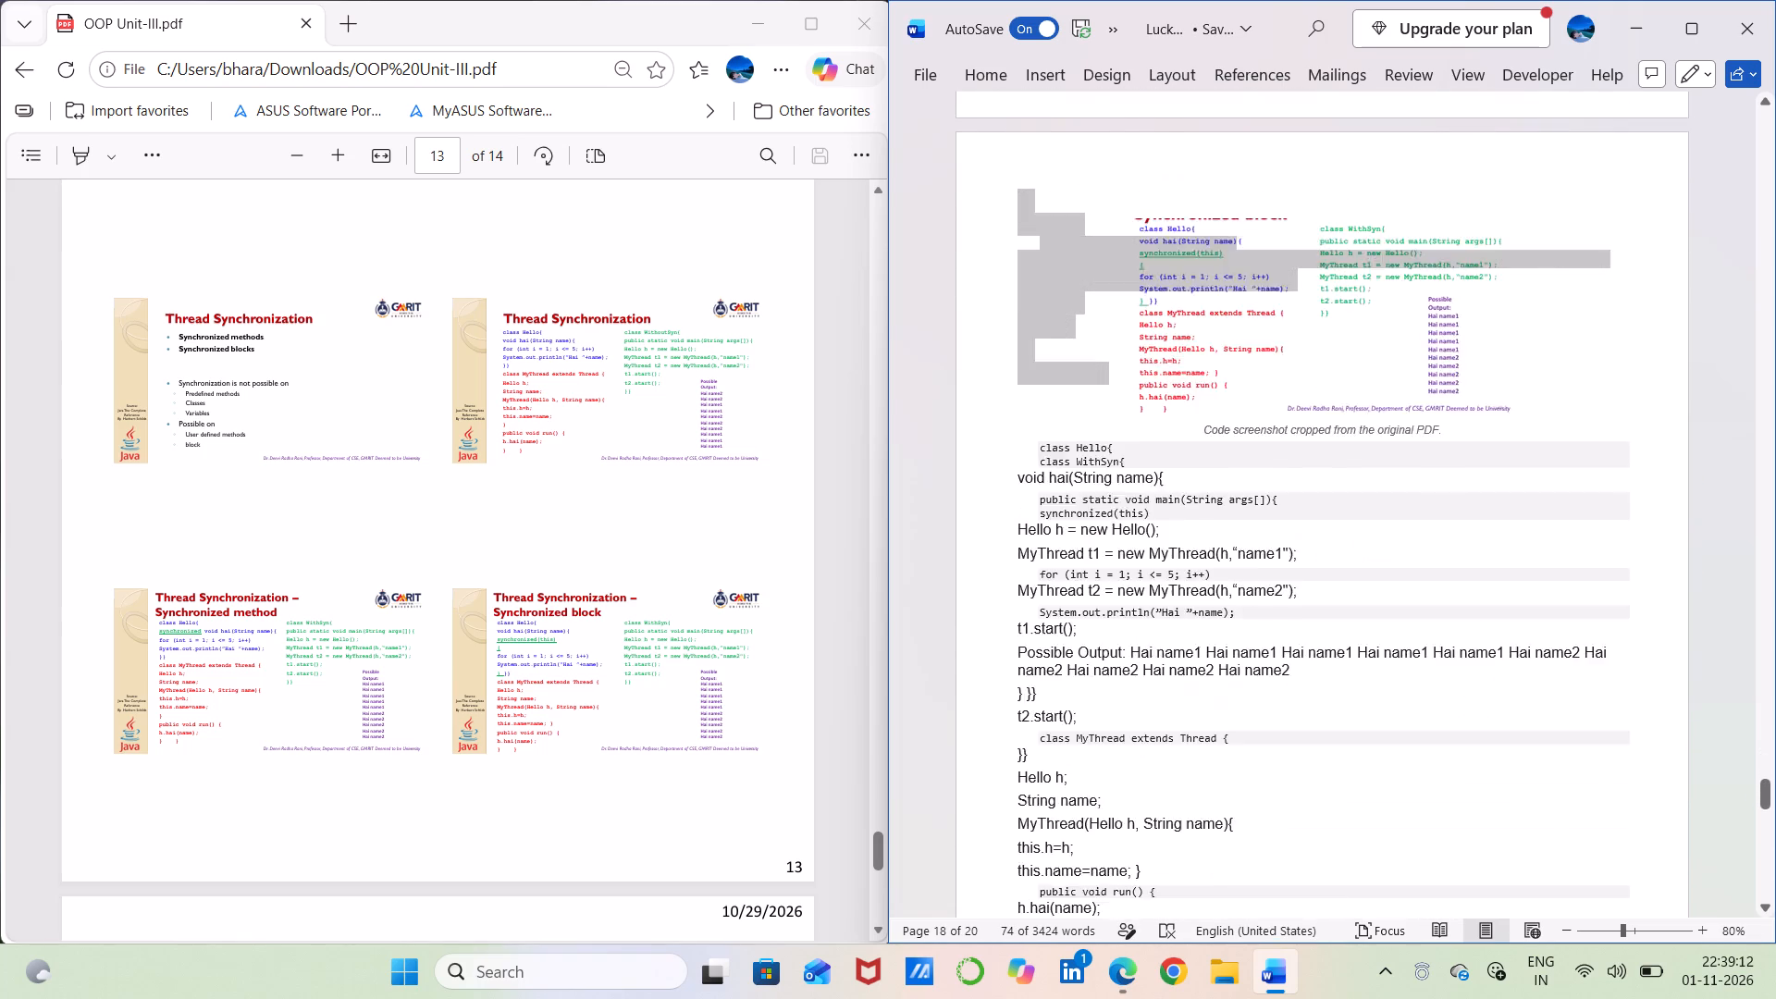
pyautogui.scroll(1, 1105, 520)
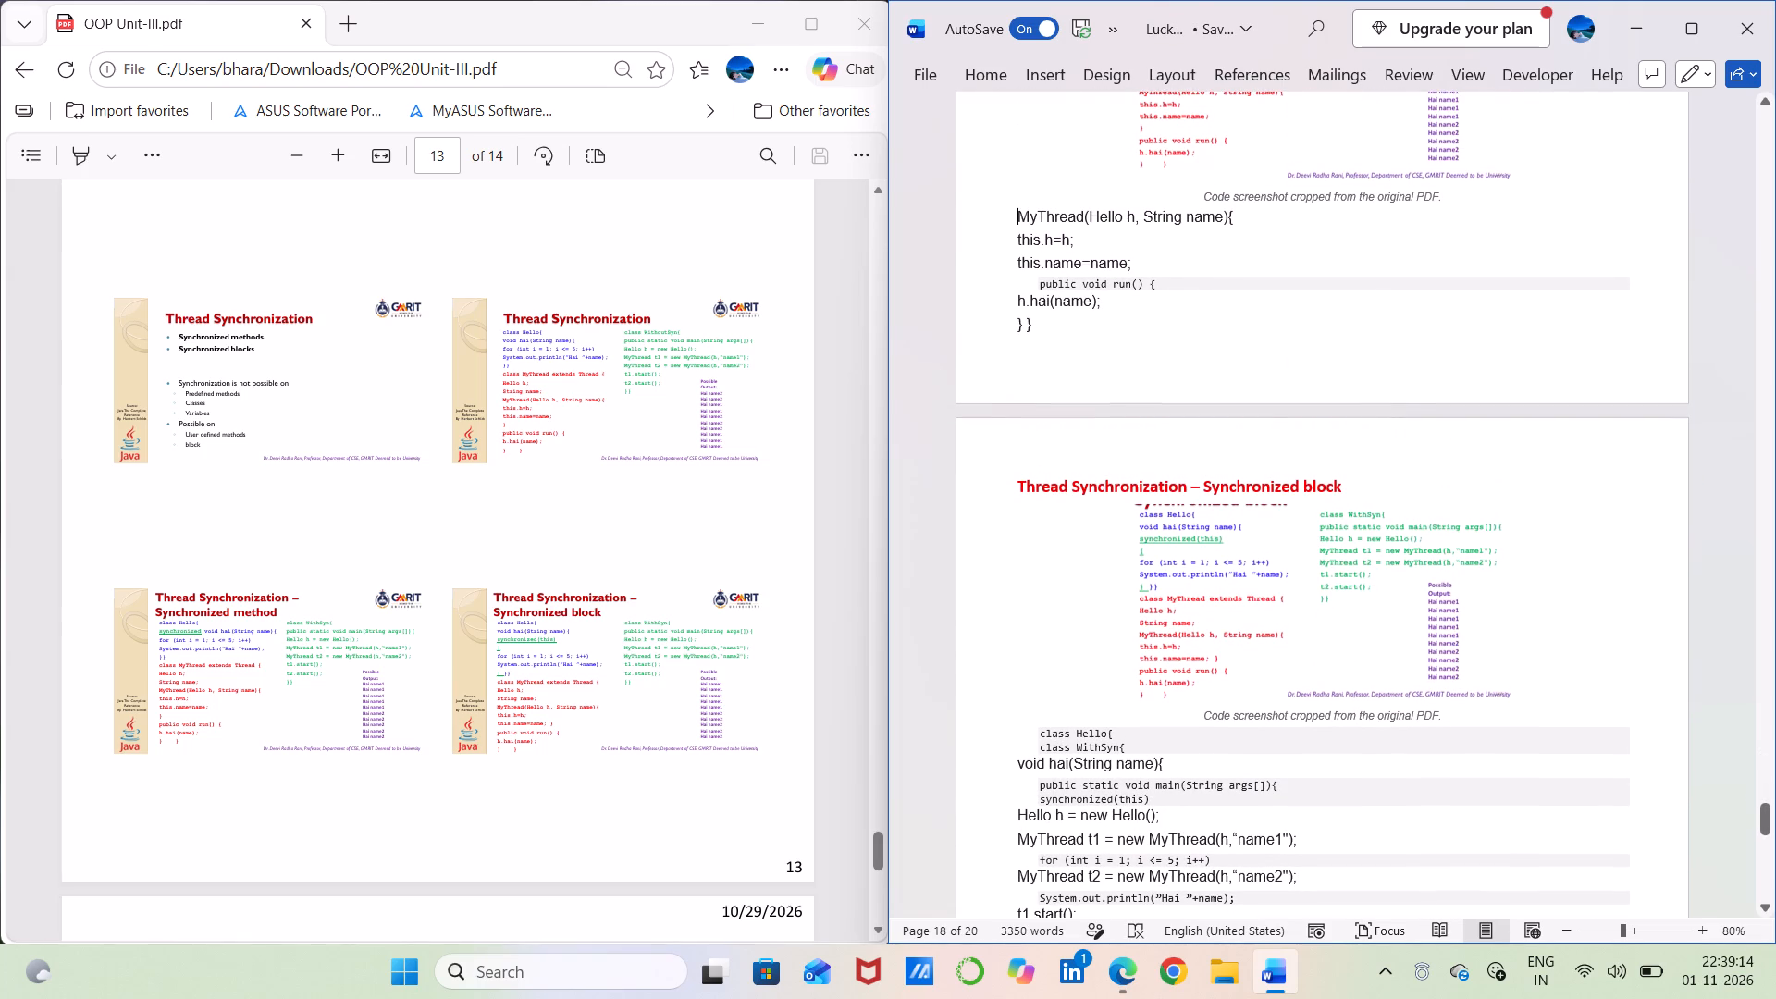
pyautogui.scroll(1, 1105, 520)
pyautogui.moveTo(1084, 331); pyautogui.dragTo(993, 201)
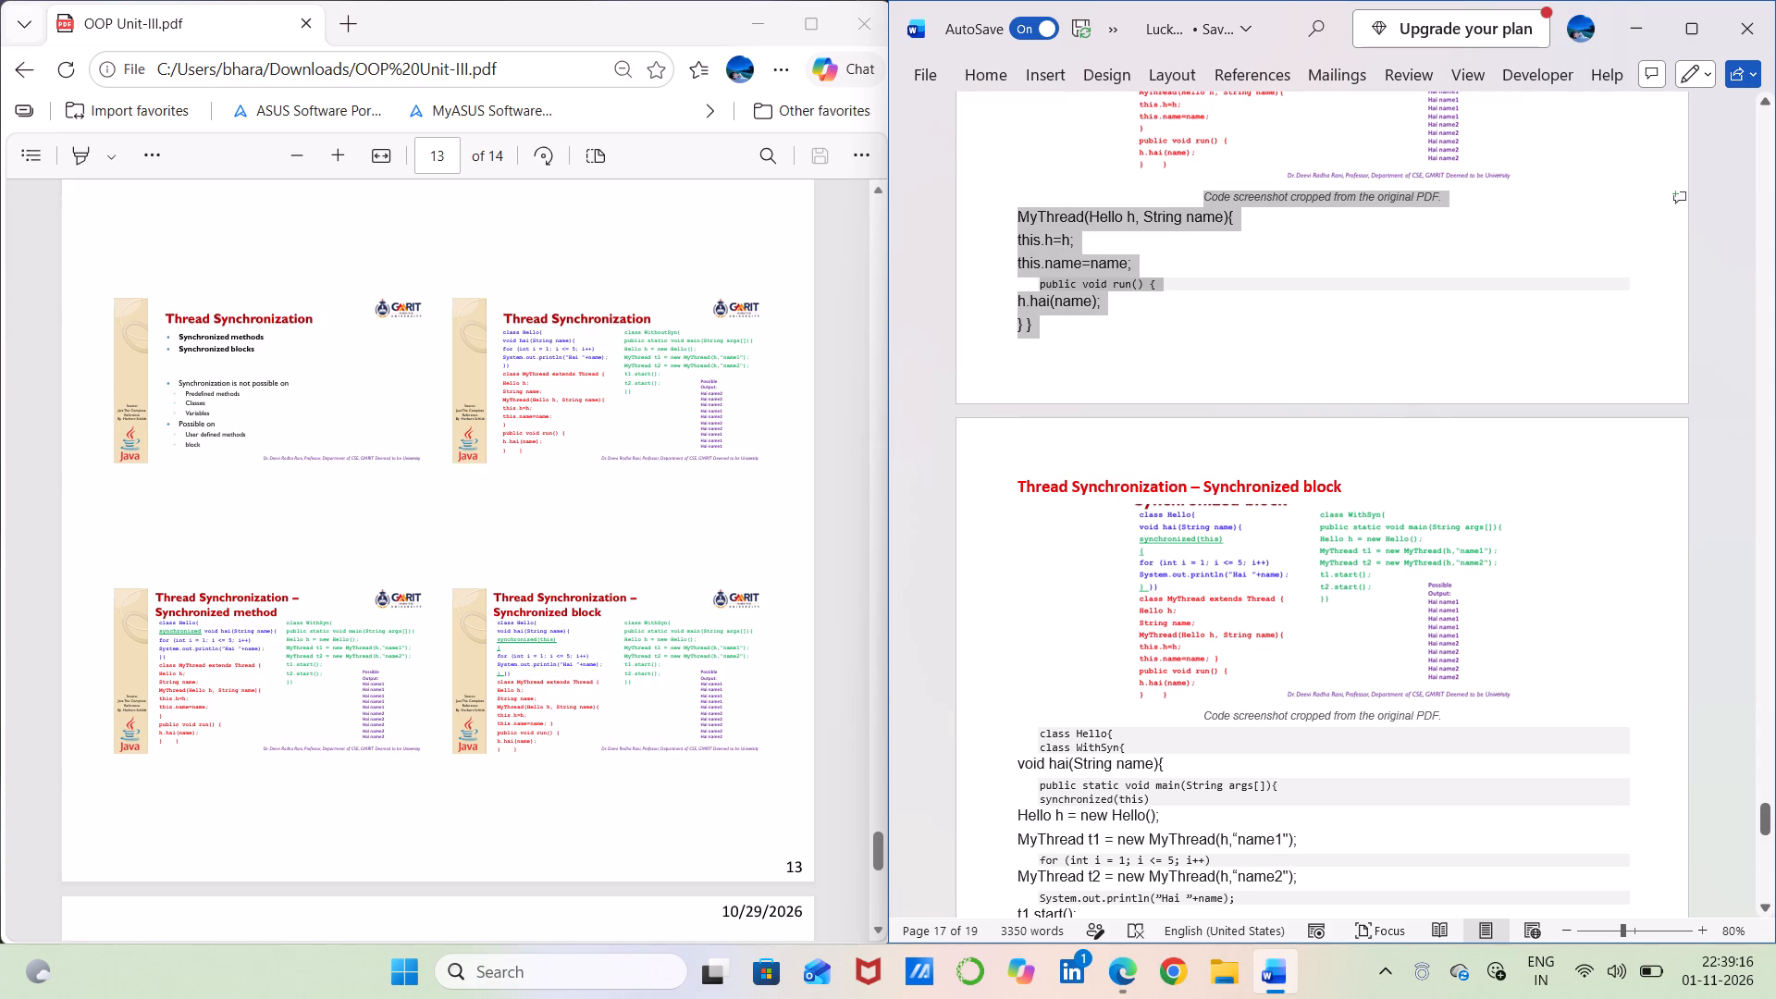
pyautogui.moveTo(993, 201); pyautogui.dragTo(993, 199)
pyautogui.hotkey('ctrl', 'x')
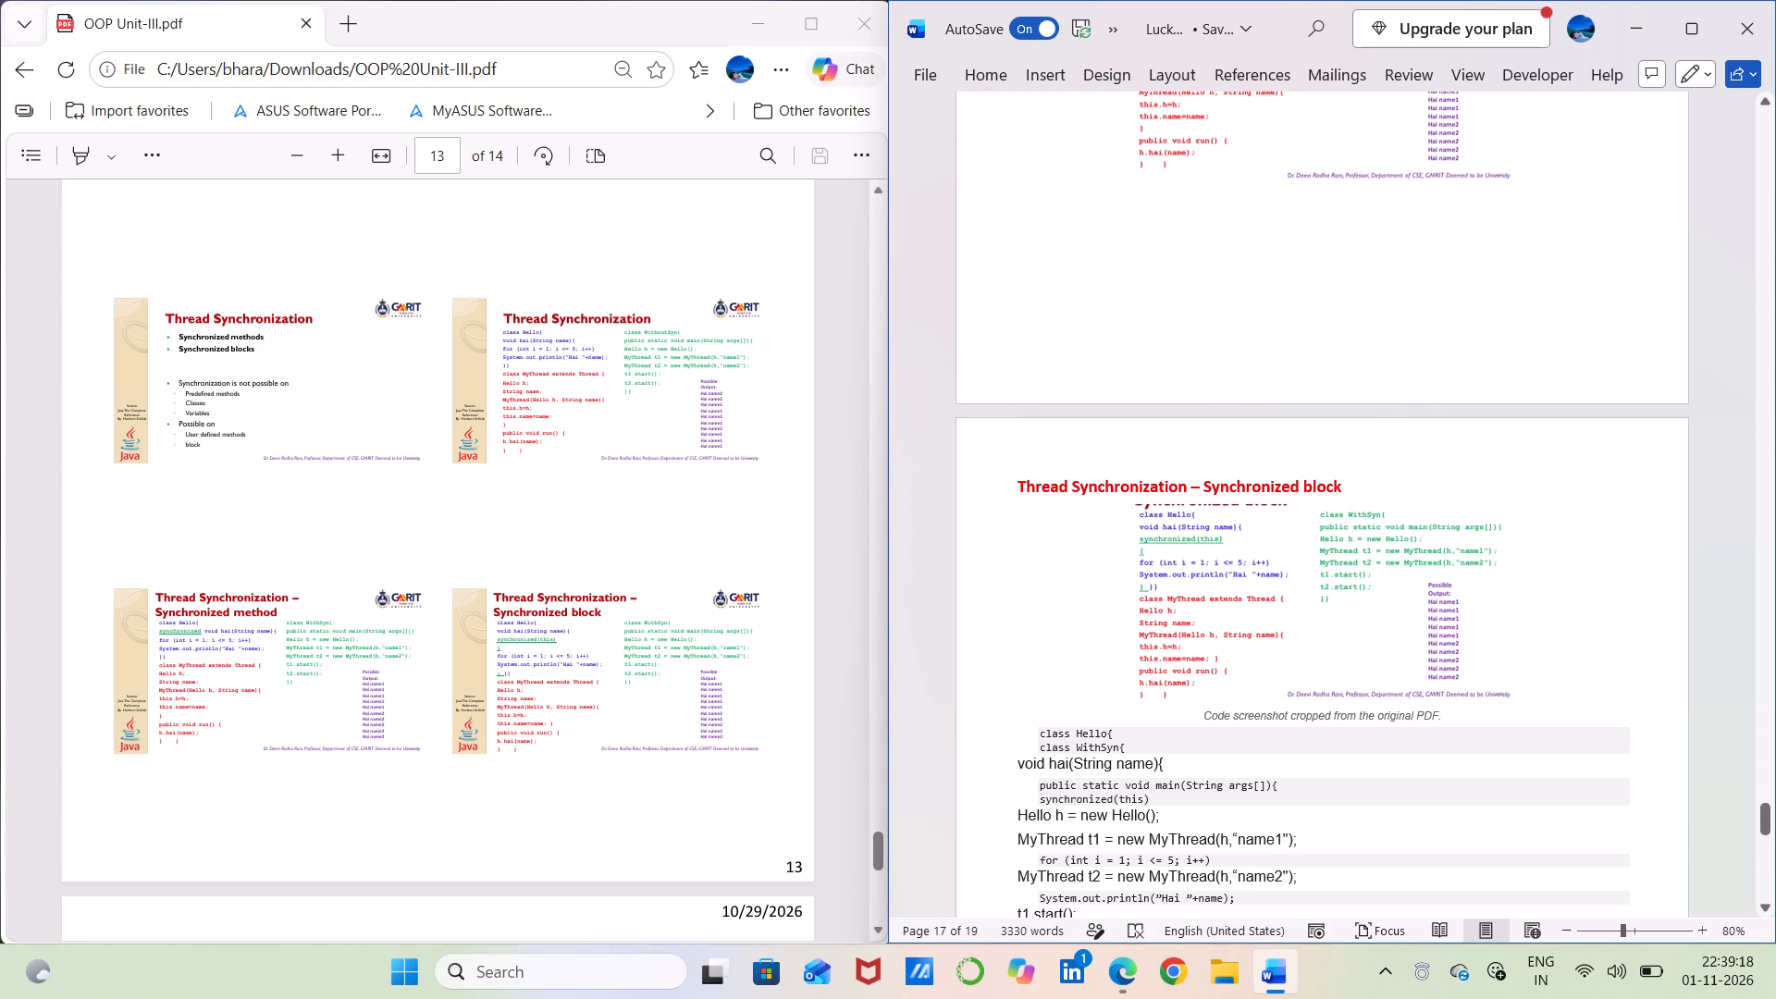
pyautogui.press('BackSpace')
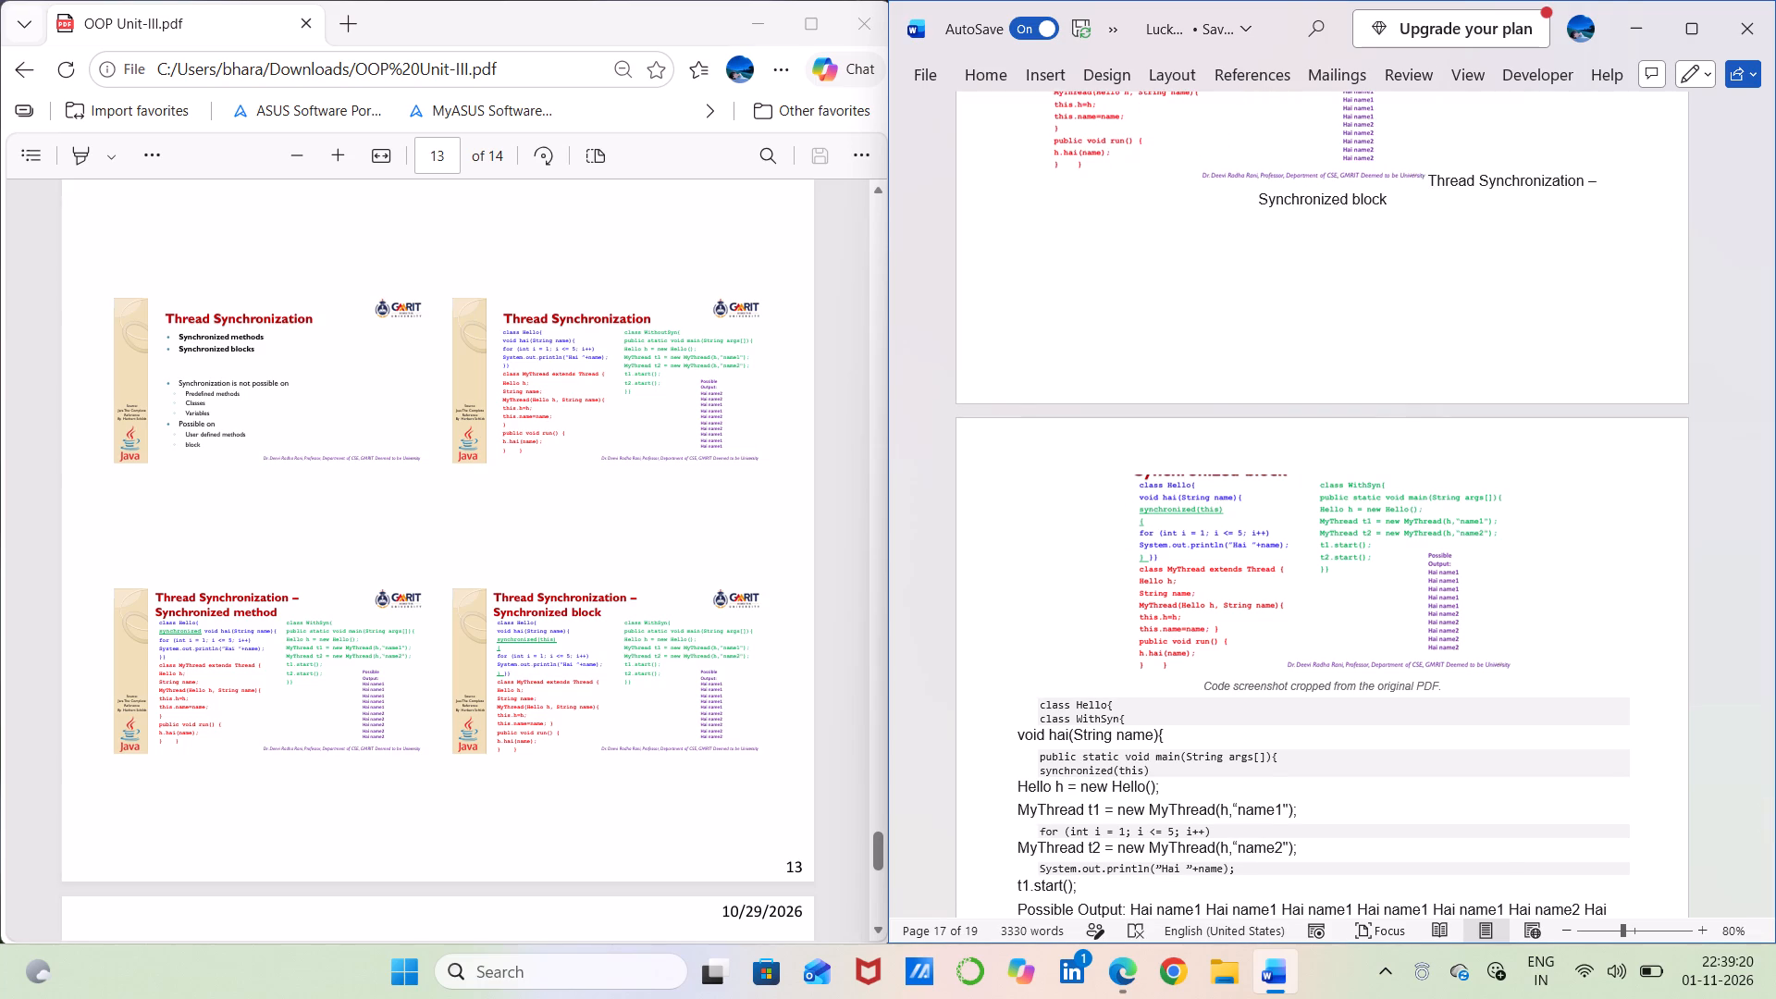
pyautogui.hotkey('ctrl', 'z')
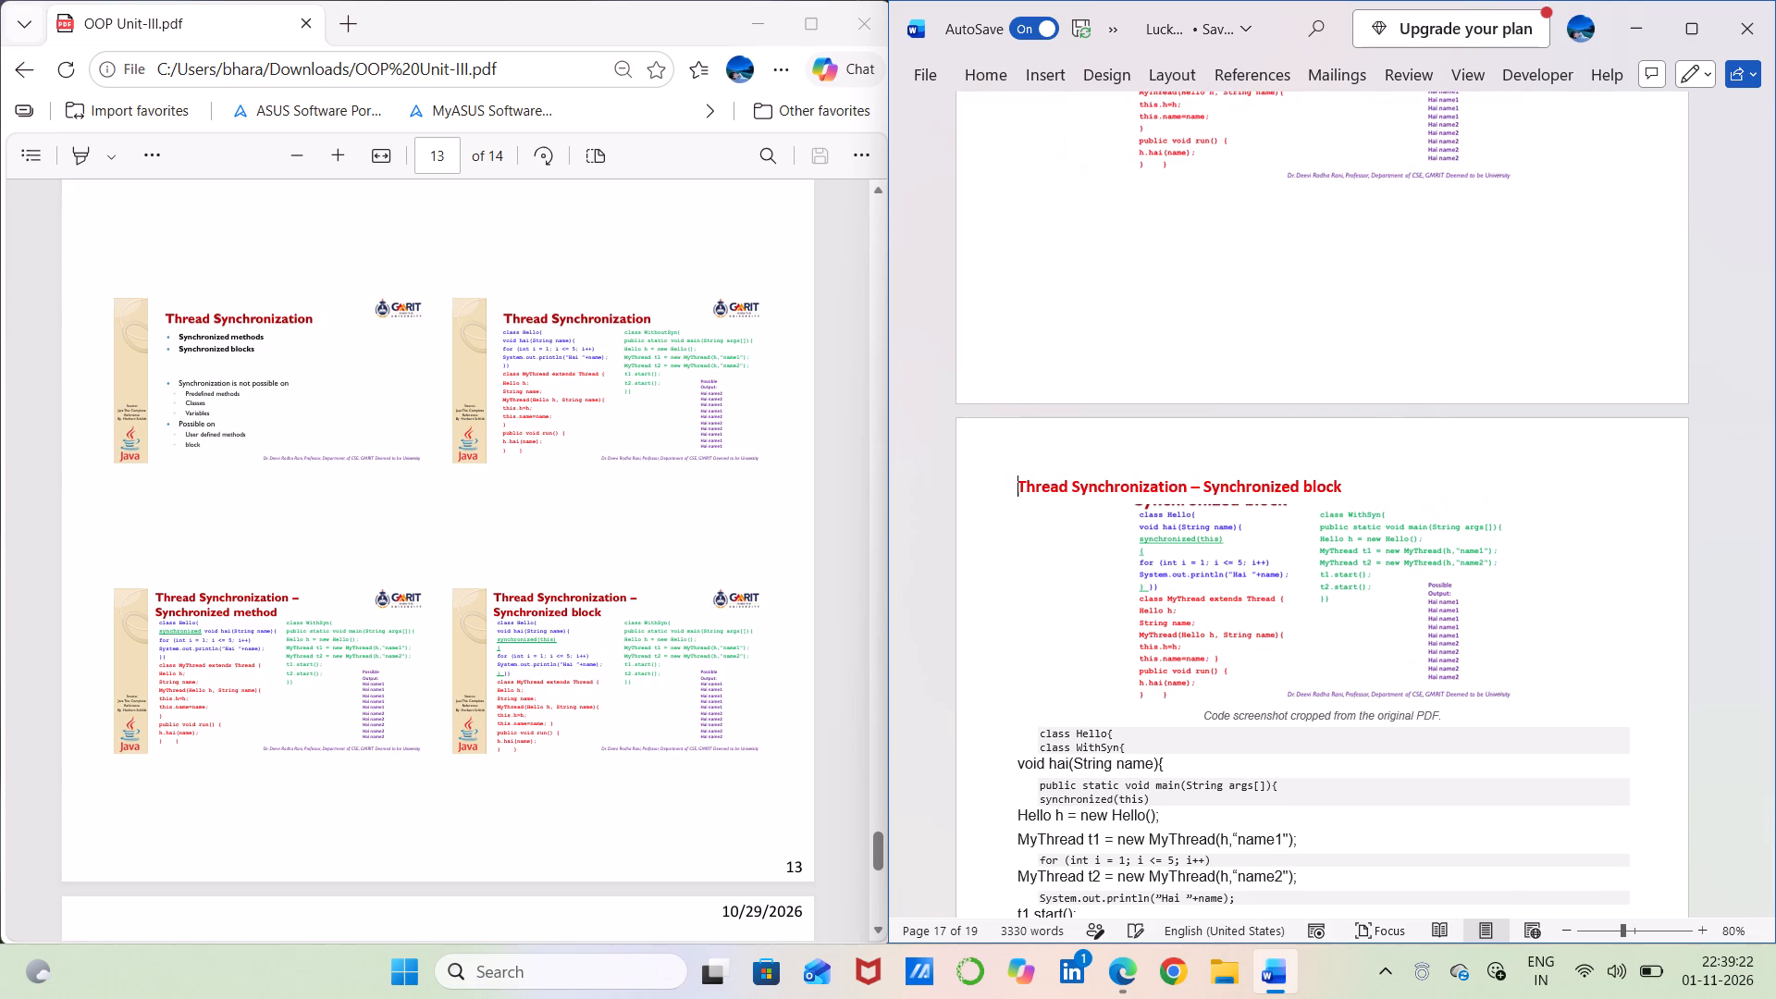
# Cut the caption and all plain code and output text between the "Synchronized block" screenshot and the "DaemonThread Synchronization" heading.
pyautogui.click(1018, 700)
pyautogui.scroll(-1, 1116, 639)
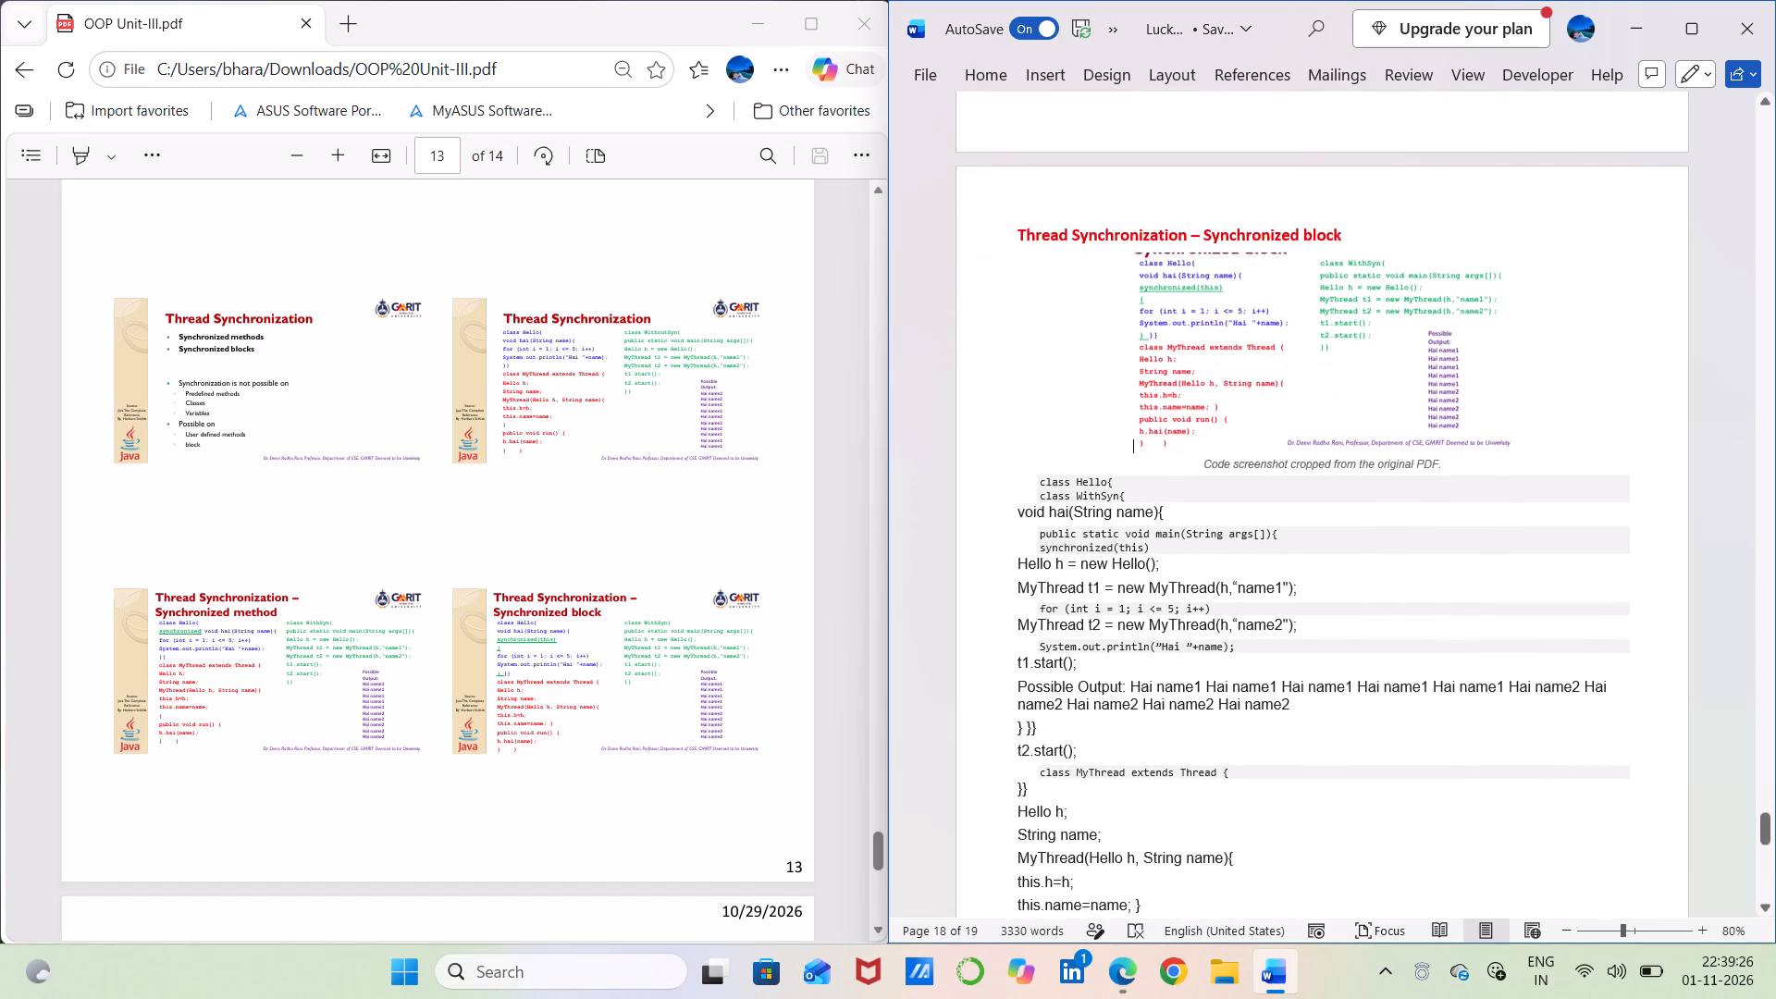
pyautogui.scroll(-1, 1116, 639)
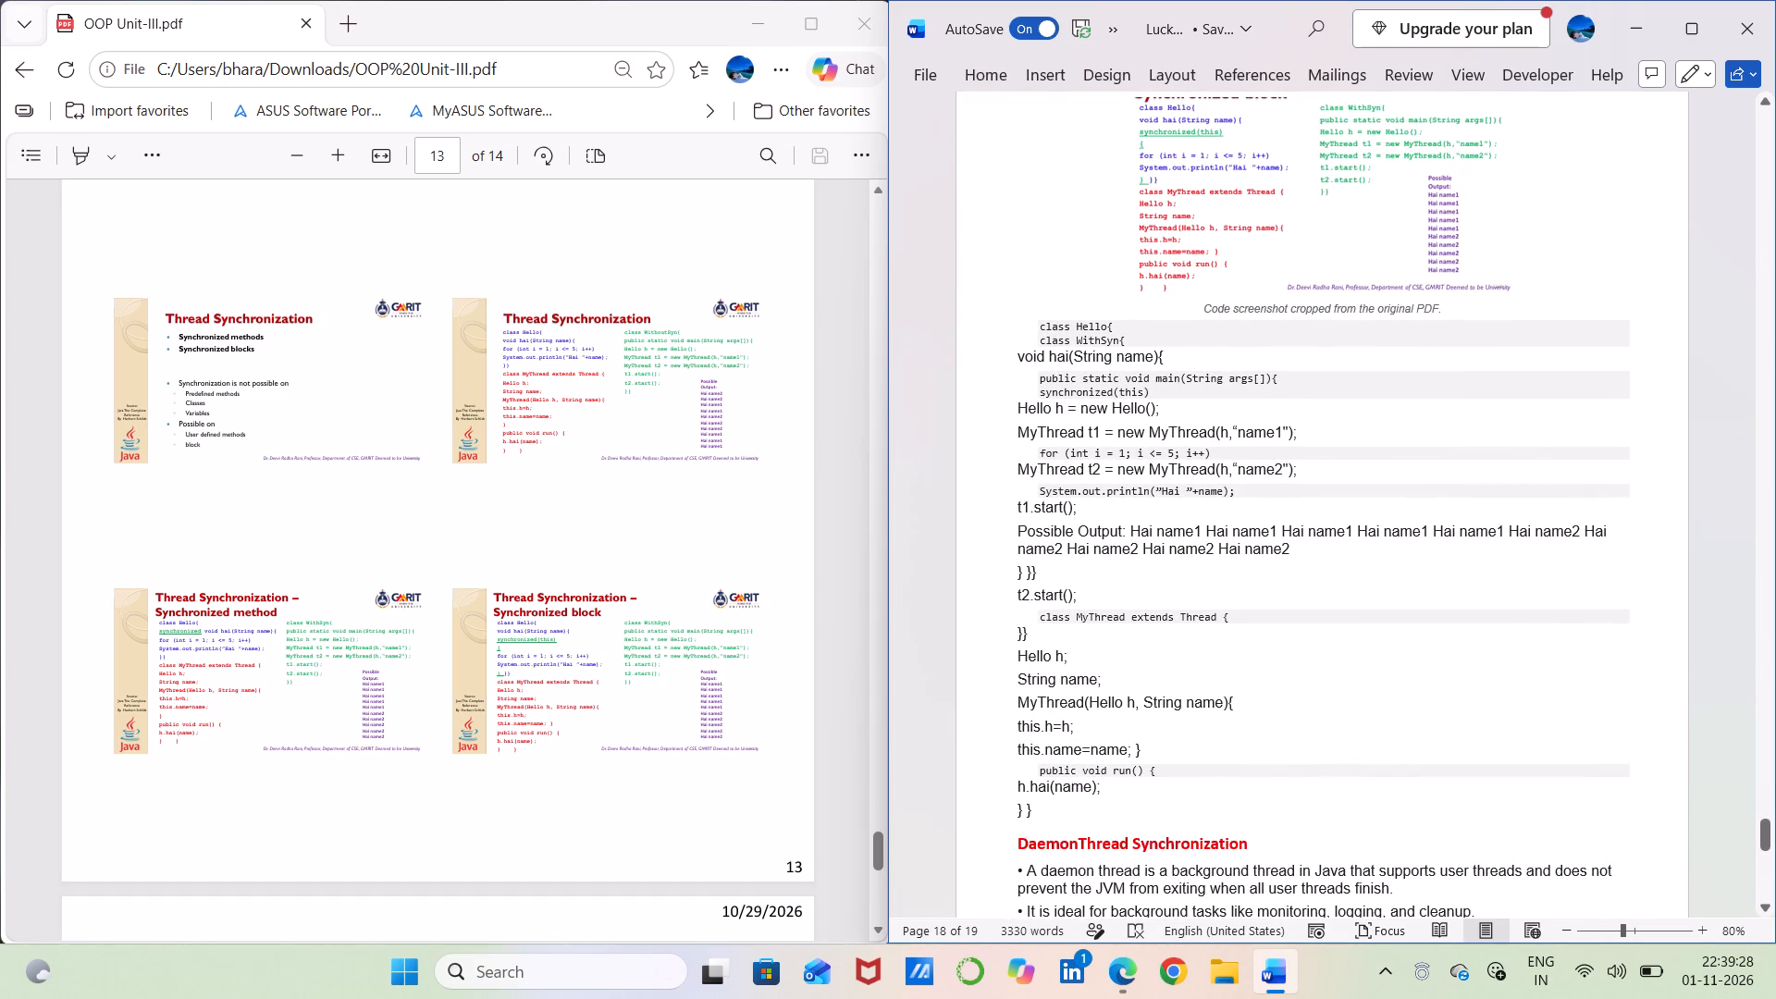
pyautogui.moveTo(1018, 317); pyautogui.dragTo(1157, 780)
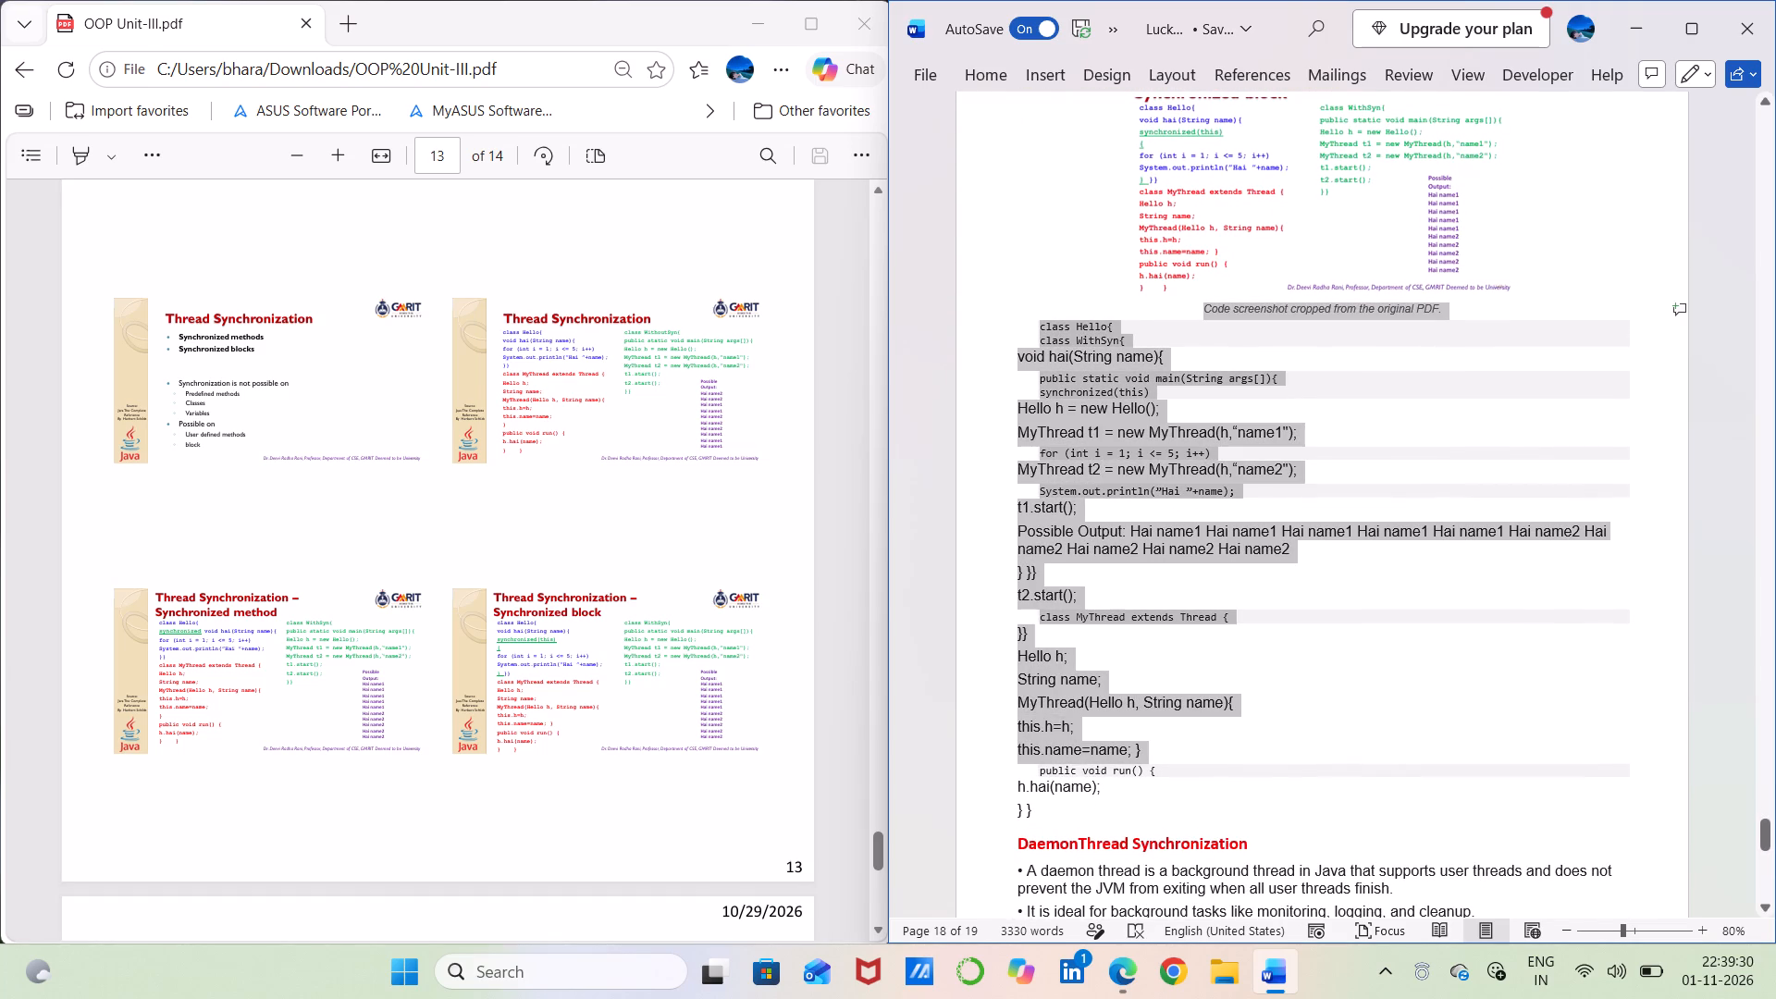
pyautogui.moveTo(1157, 780); pyautogui.dragTo(1161, 810)
pyautogui.hotkey('ctrl', 'x')
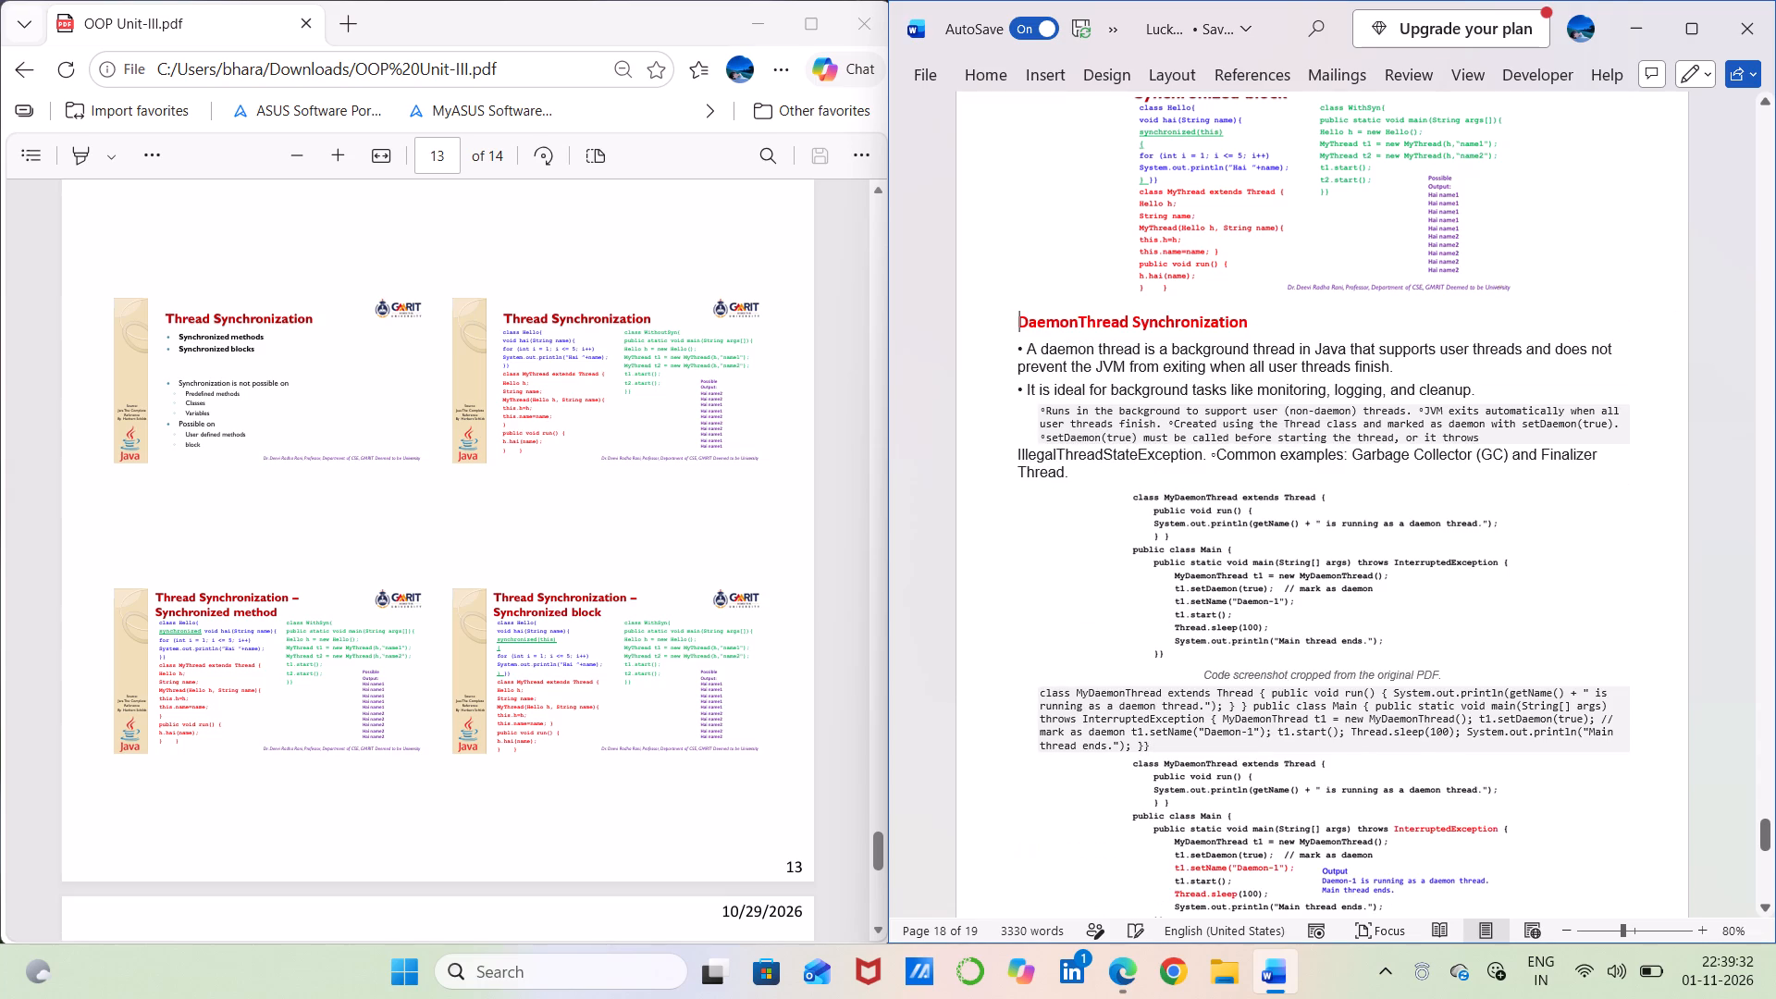
# Cut the caption and duplicate plain code text beneath the first MyDaemonThread code screenshot.
pyautogui.scroll(-2, 616, 725)
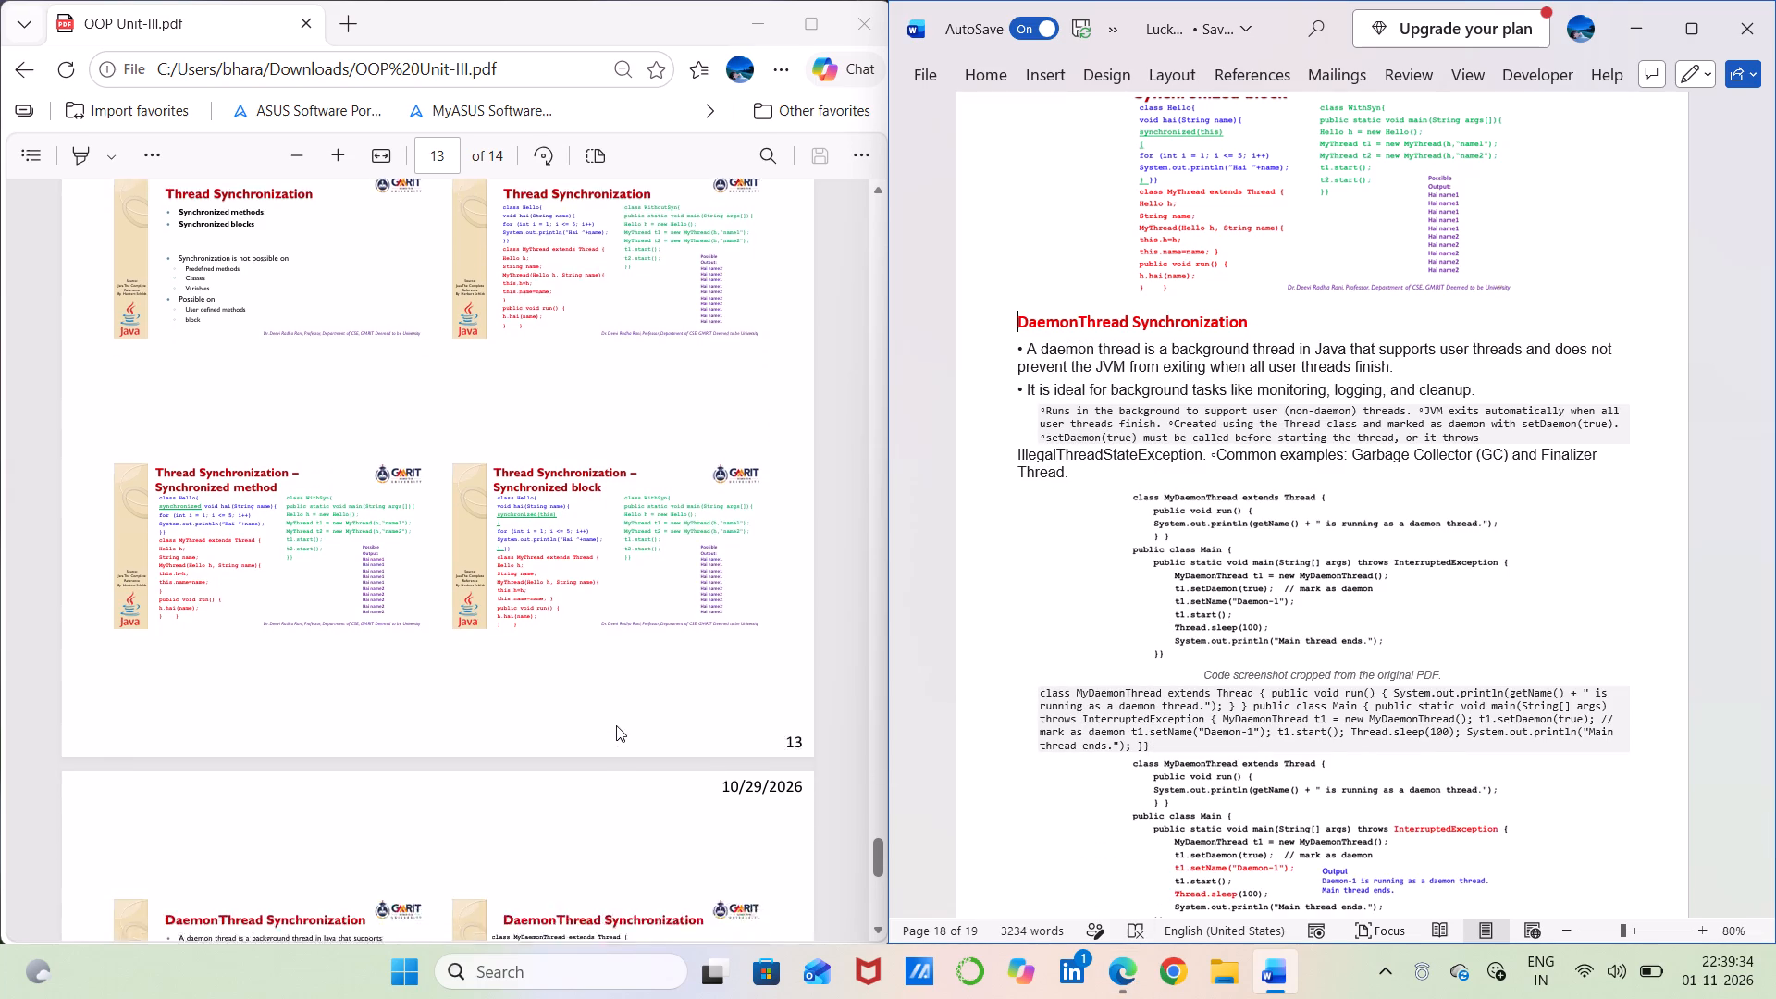
pyautogui.scroll(-2, 616, 725)
pyautogui.scroll(-1, 1061, 594)
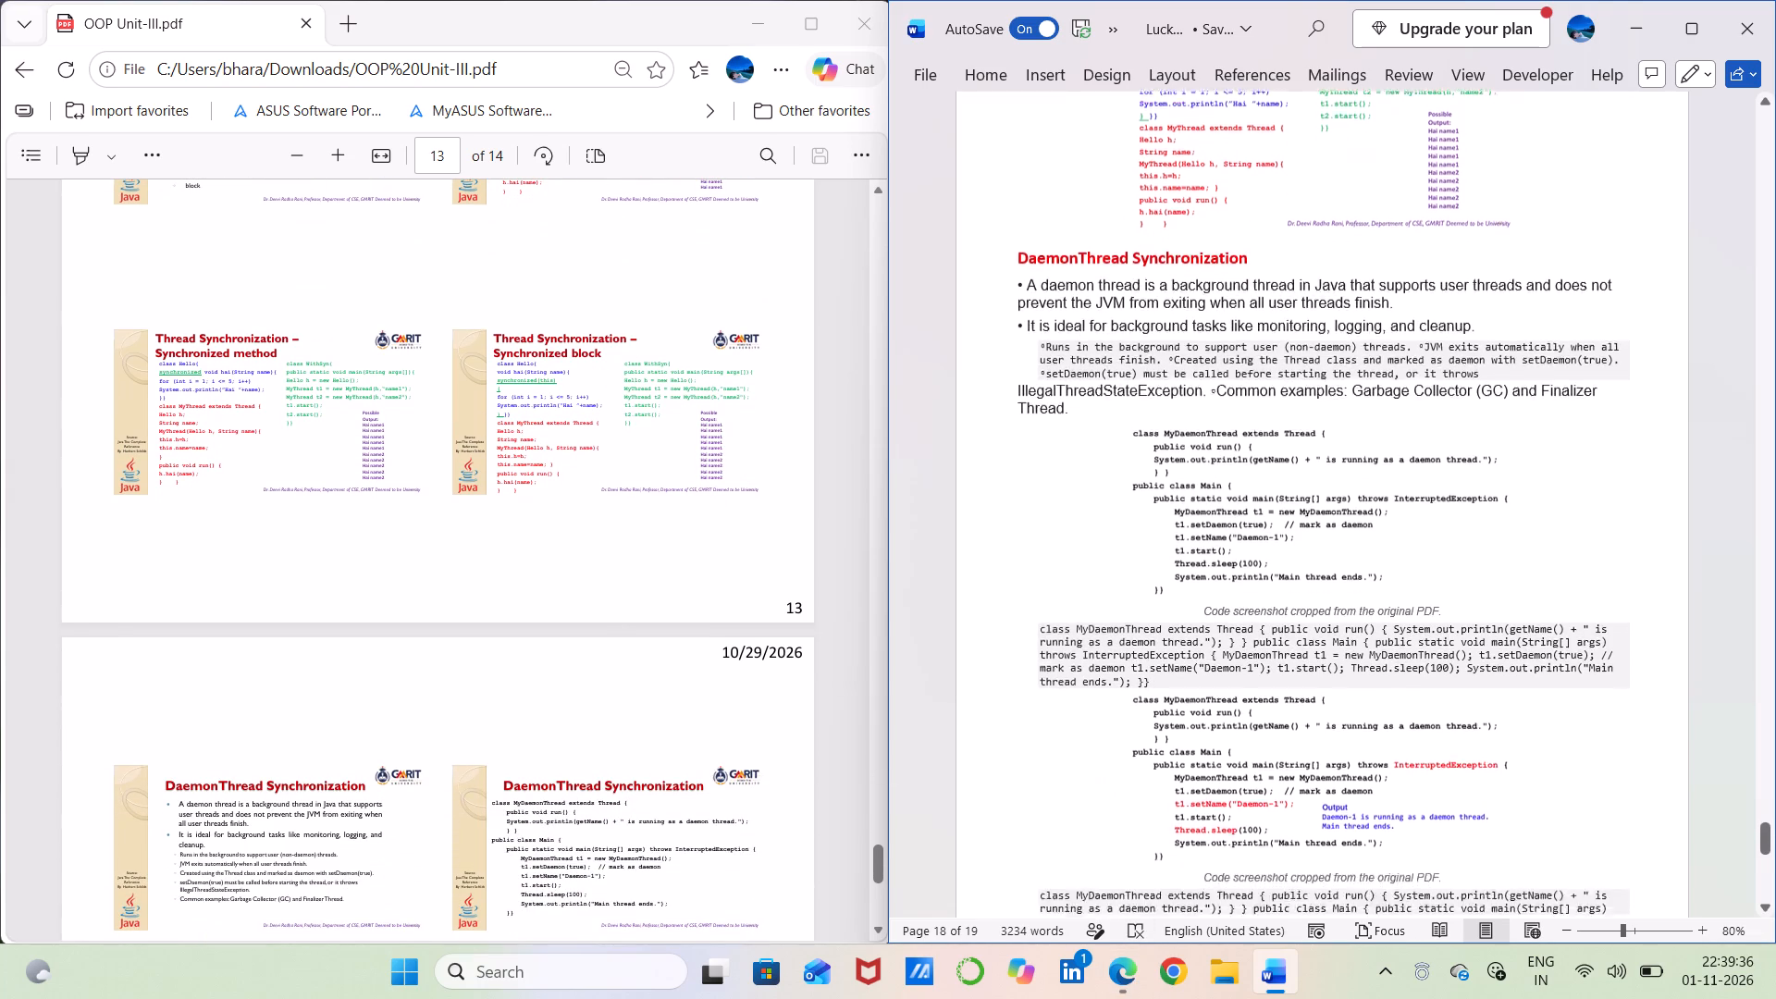
pyautogui.scroll(-1, 1061, 594)
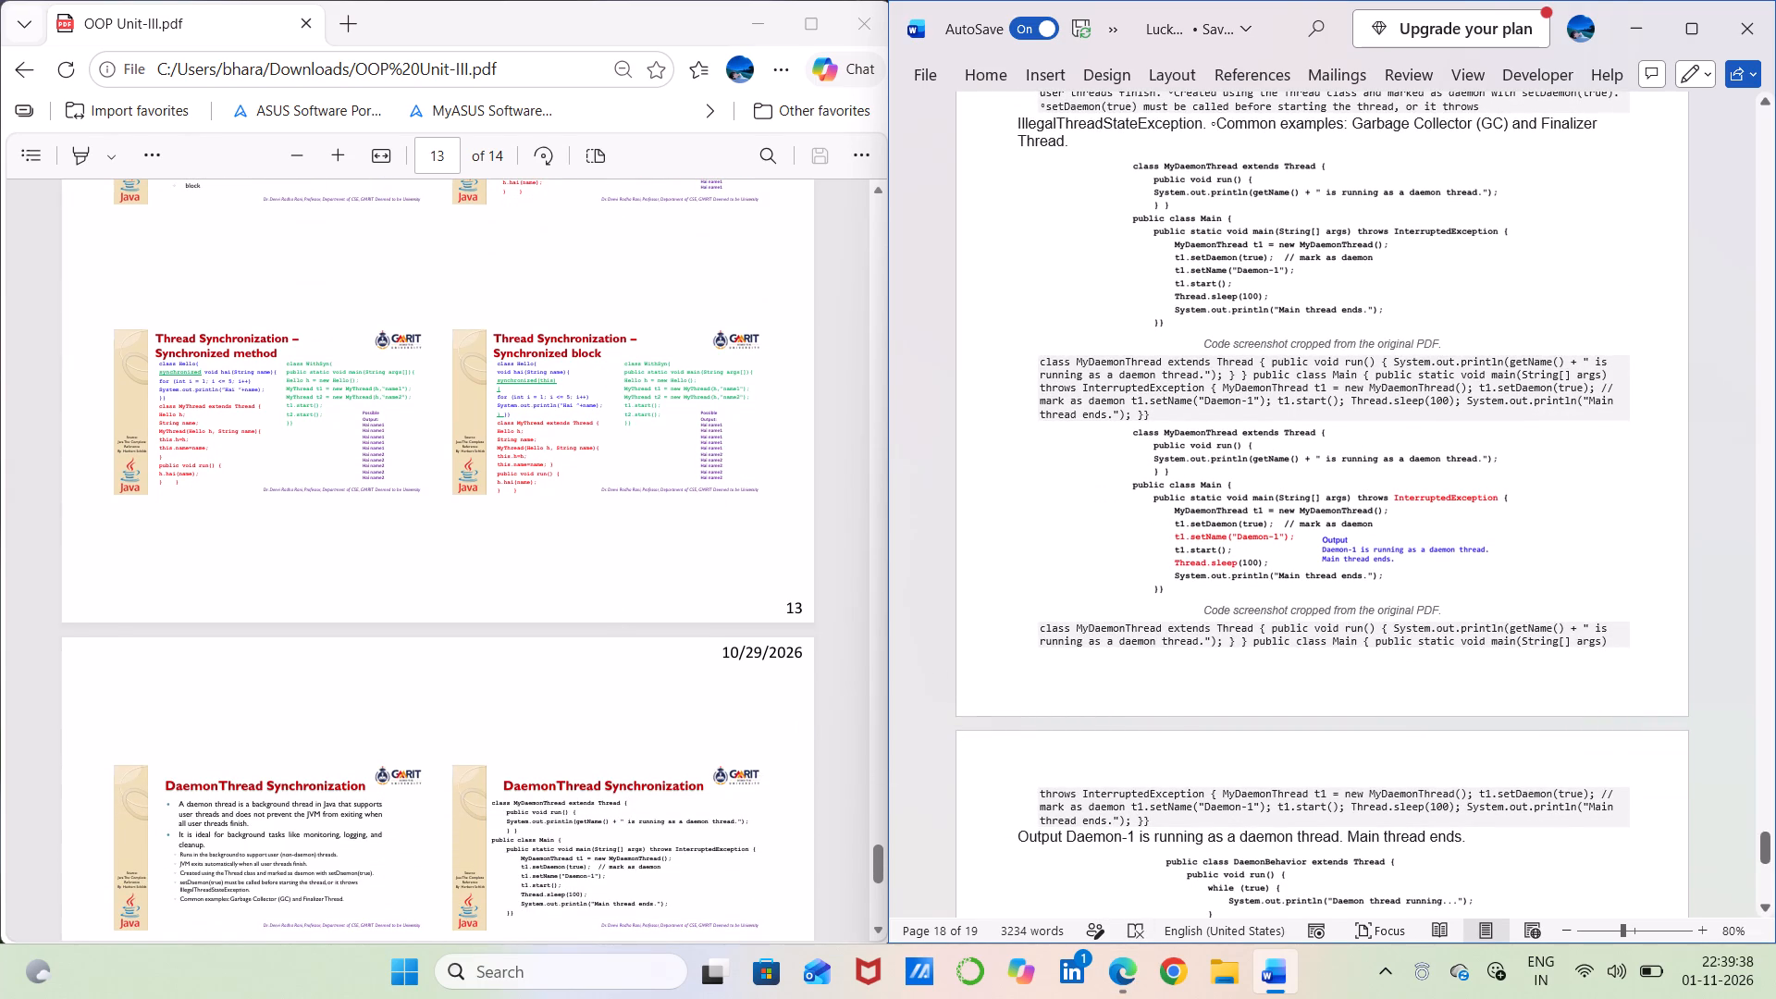
pyautogui.moveTo(1037, 351); pyautogui.dragTo(1168, 404)
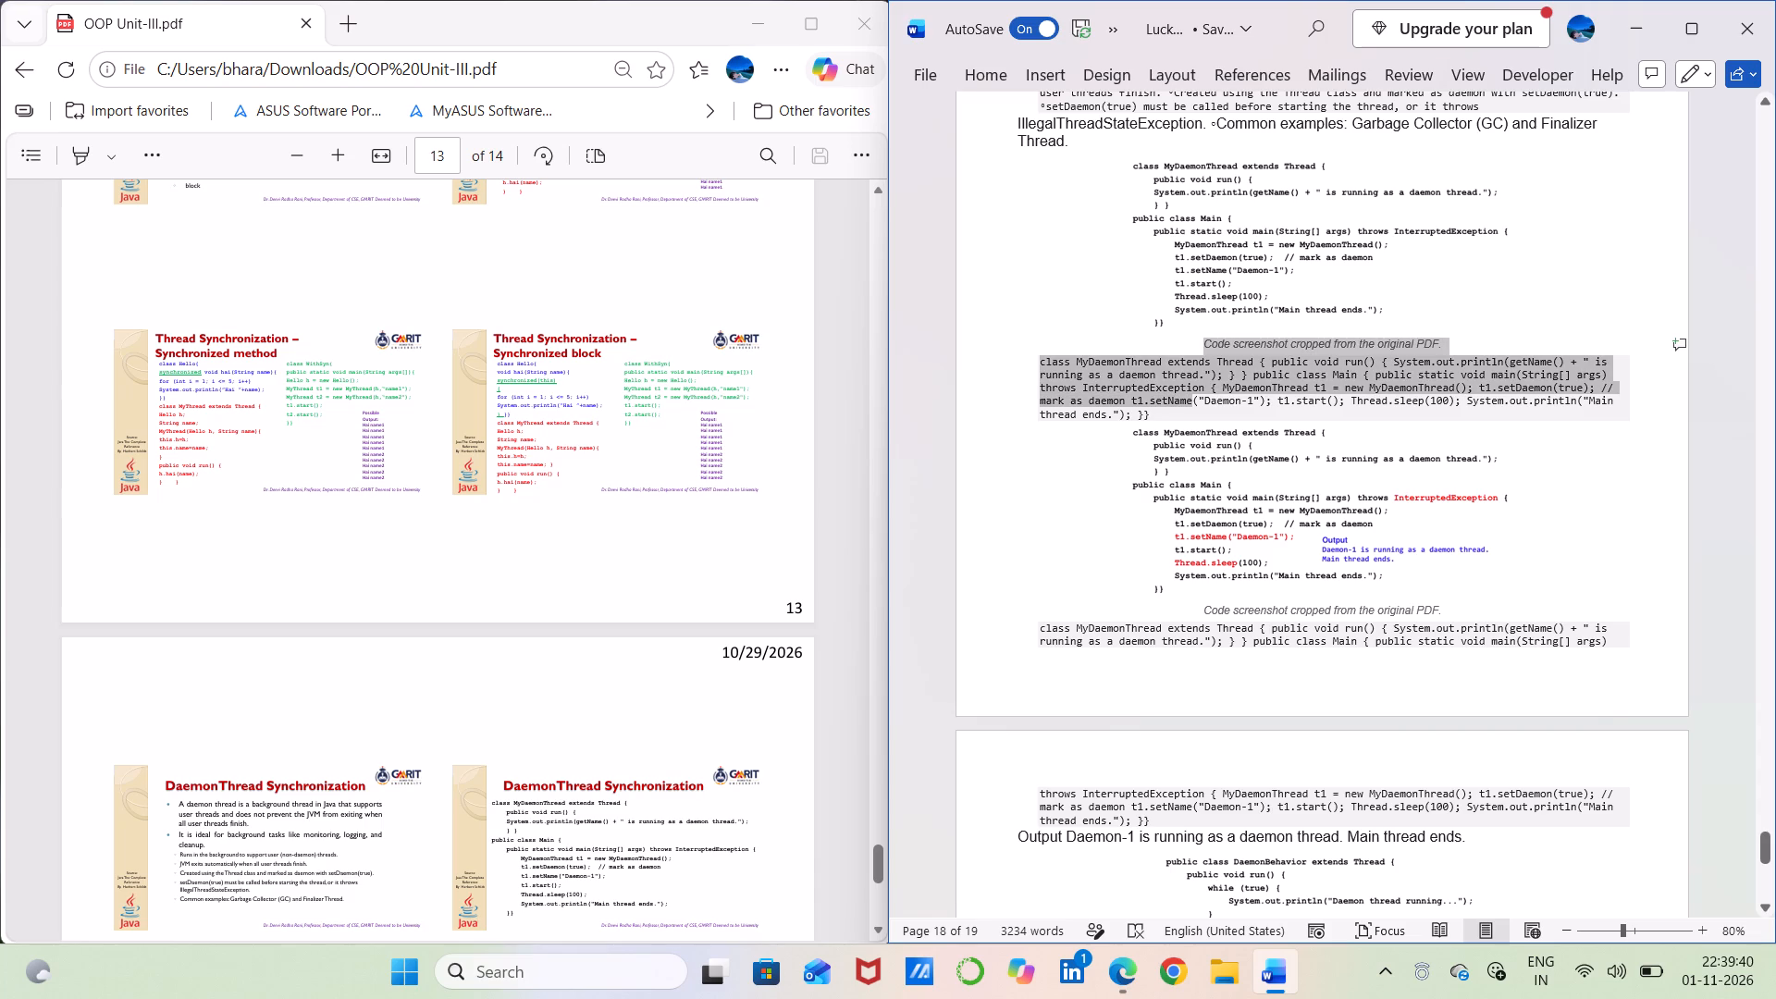
pyautogui.moveTo(1168, 404); pyautogui.dragTo(1170, 413)
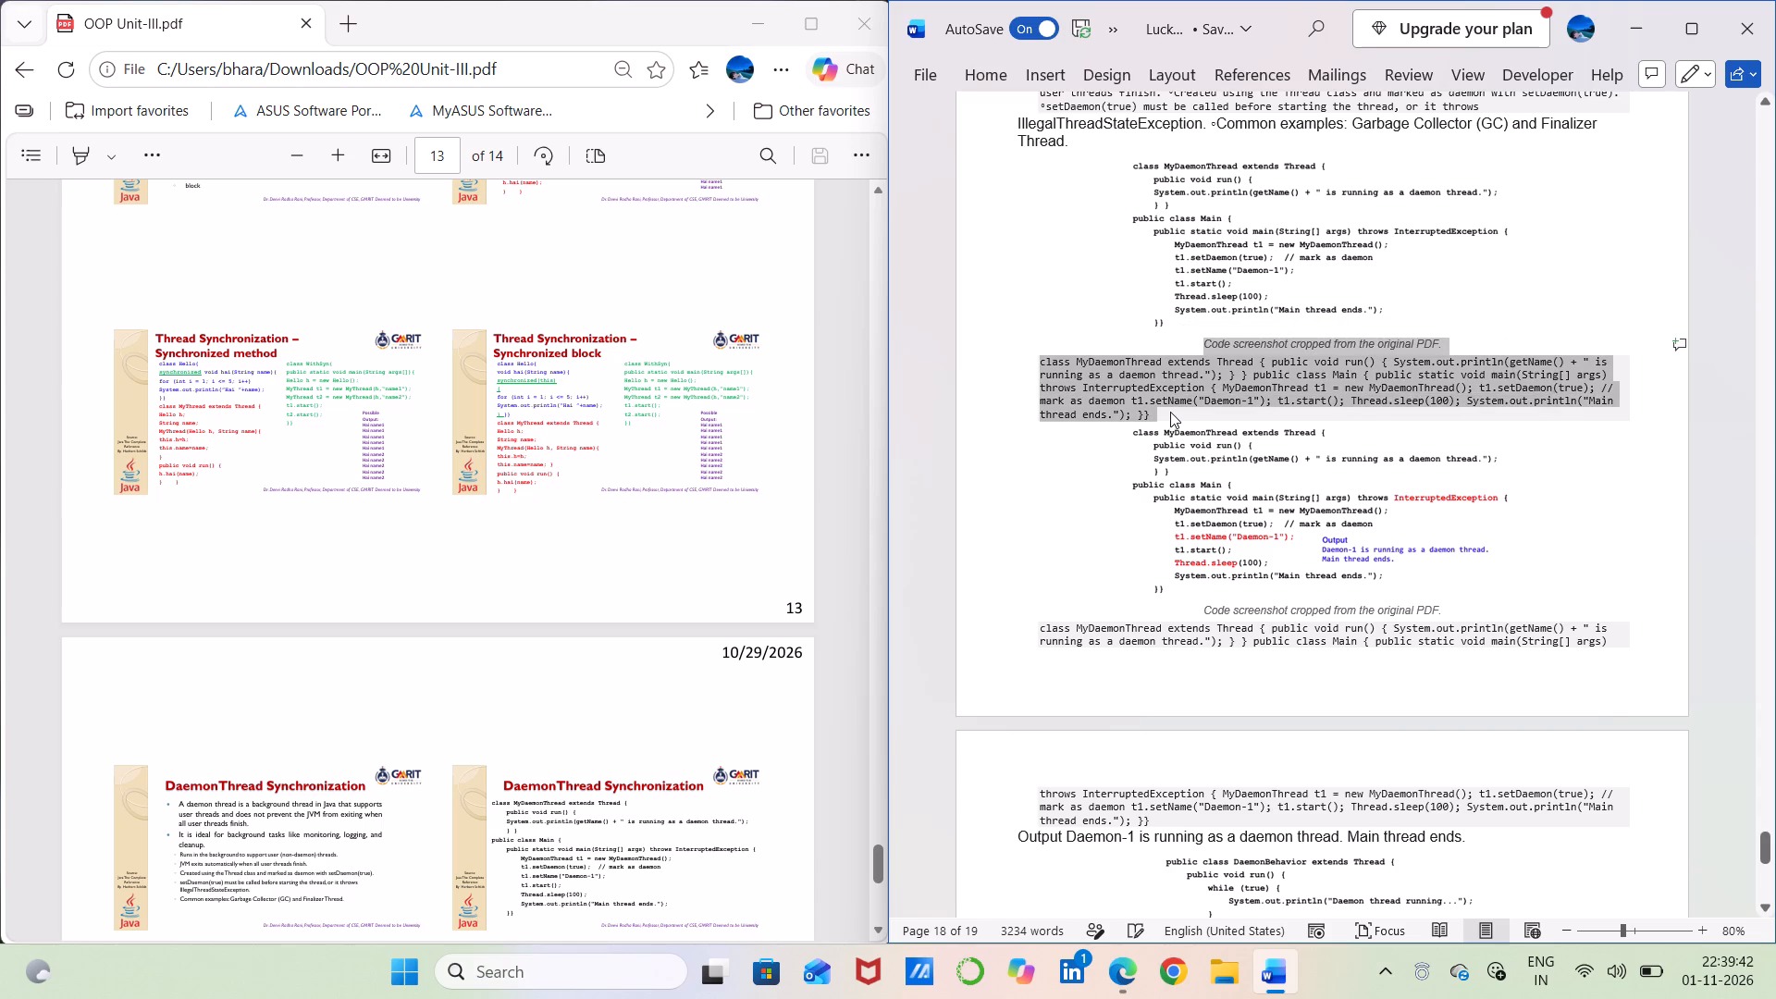
pyautogui.hotkey('ctrl', 'x')
# Cut the duplicate plain code, the "Output Daemon-1" line and the caption beneath the second MyDaemonThread screenshot.
pyautogui.moveTo(1042, 541); pyautogui.dragTo(1079, 546)
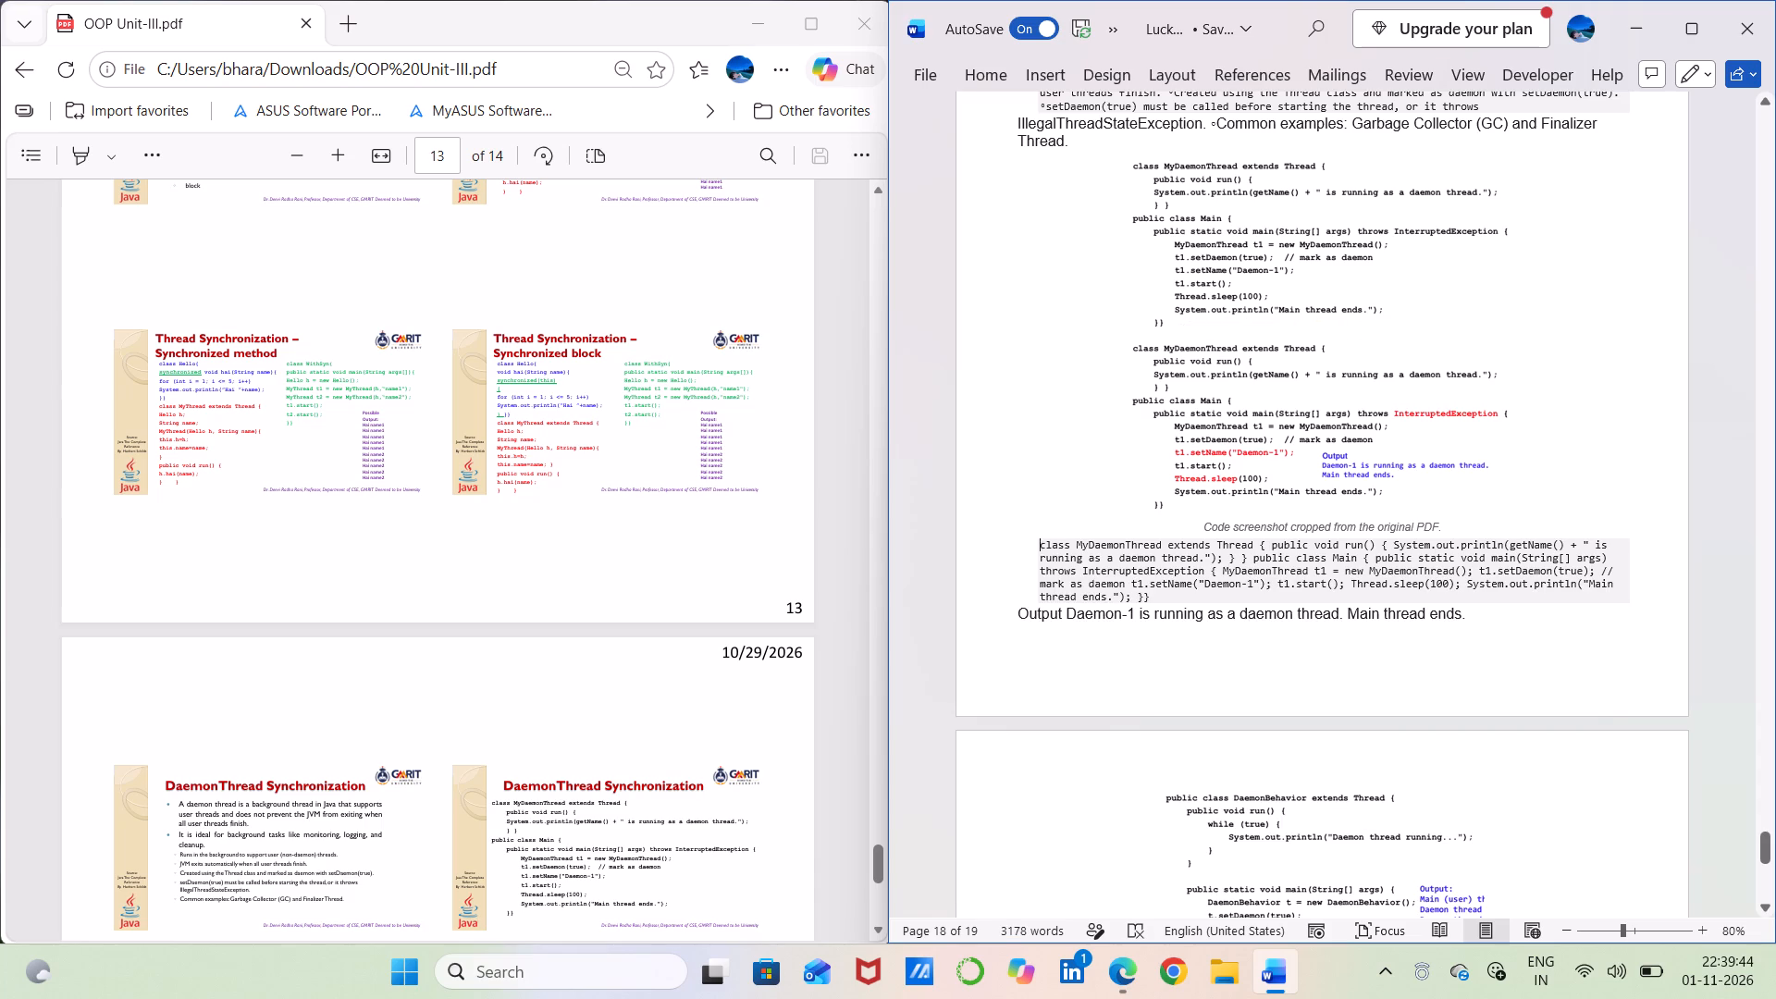
pyautogui.moveTo(1079, 546); pyautogui.dragTo(1433, 664)
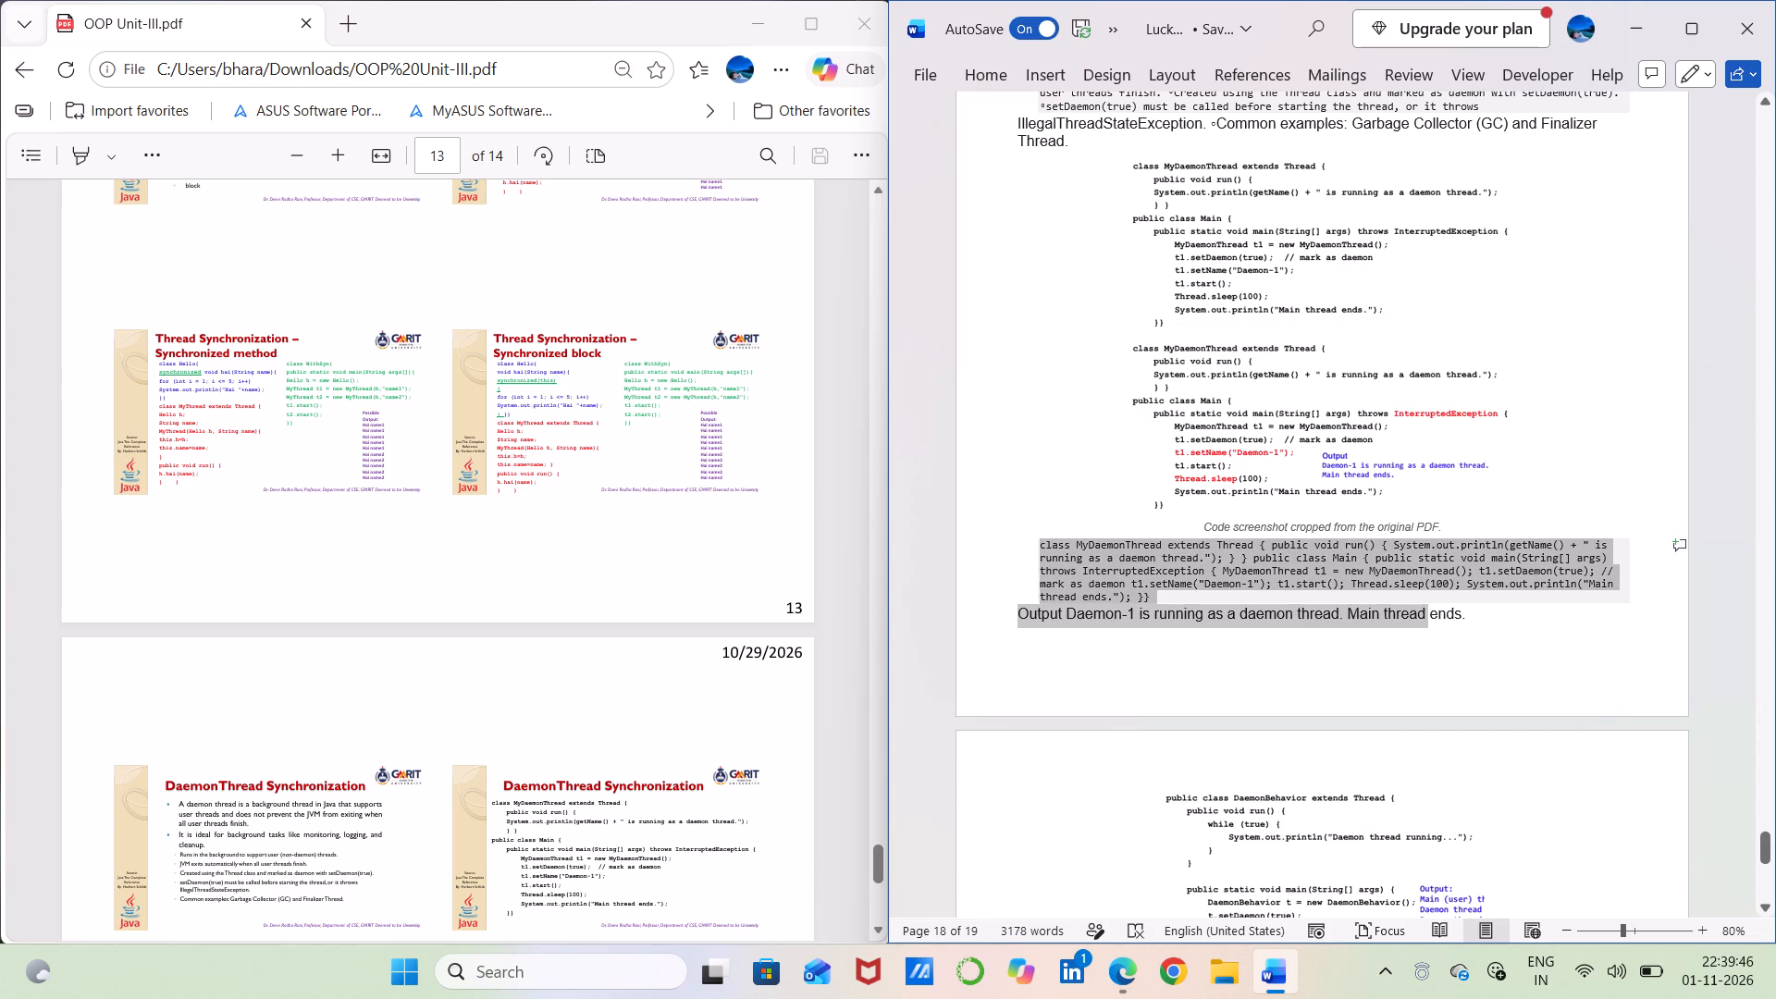
pyautogui.moveTo(1433, 664); pyautogui.dragTo(1454, 660)
pyautogui.hotkey('ctrl', 'x')
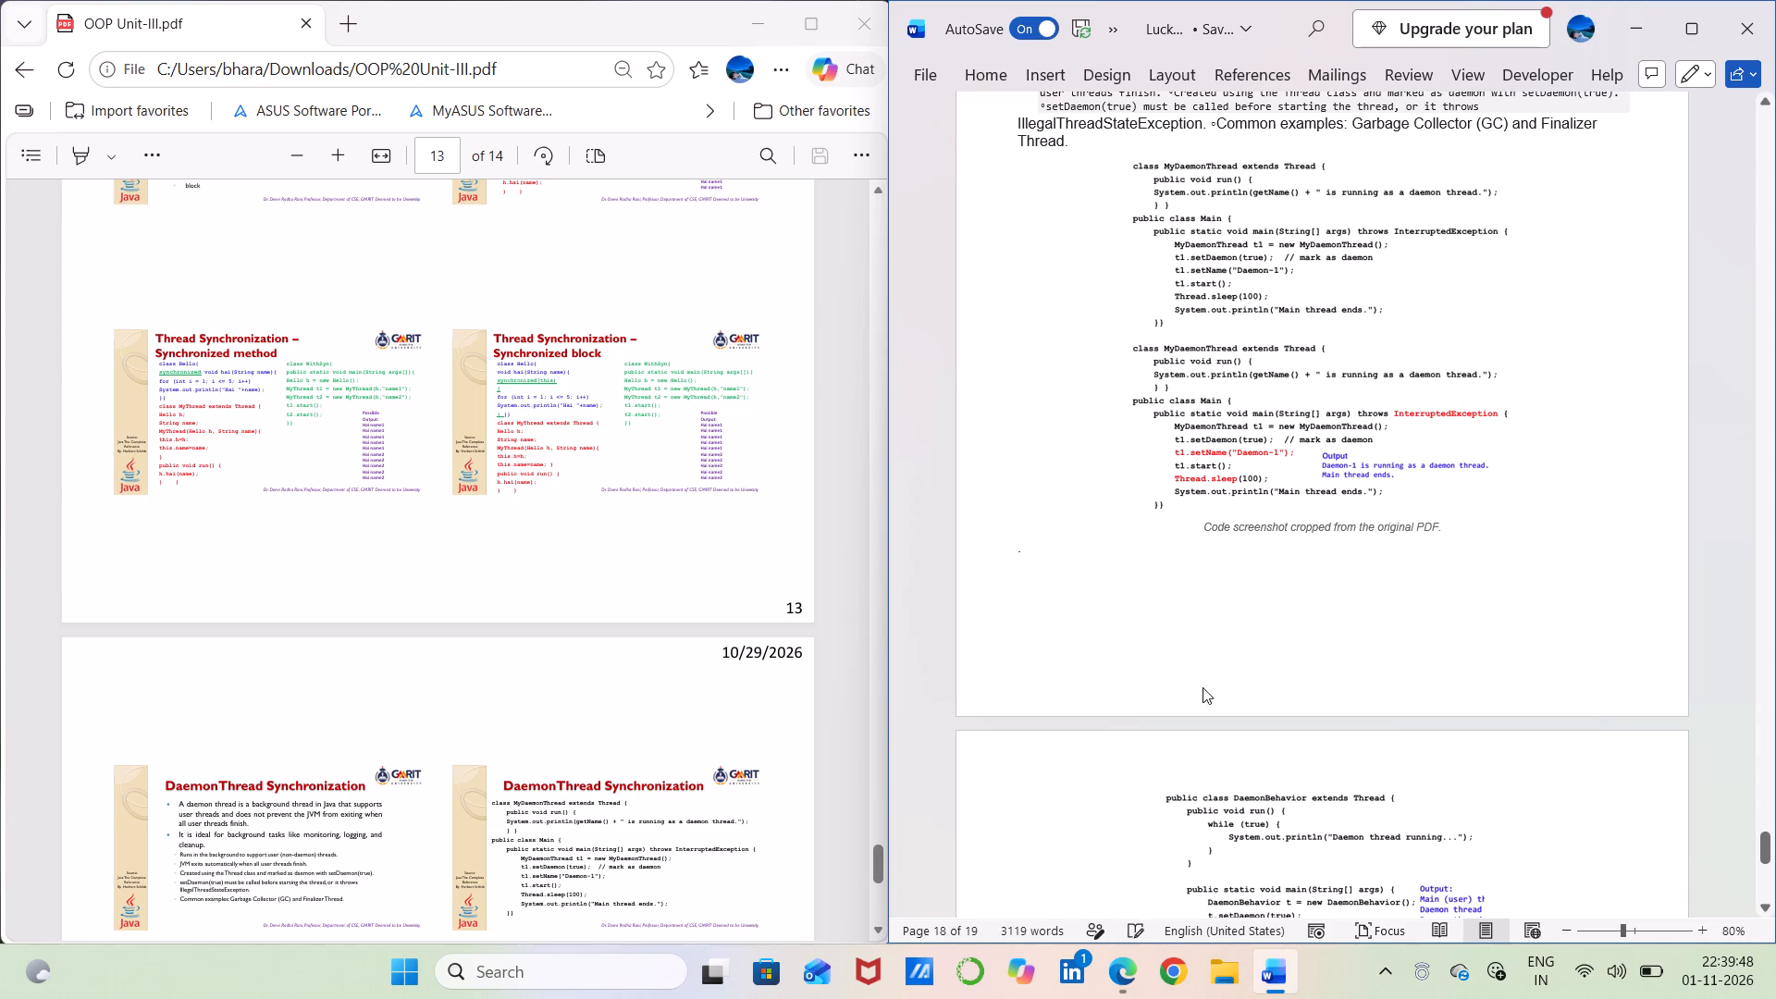
pyautogui.moveTo(1193, 524); pyautogui.dragTo(1355, 554)
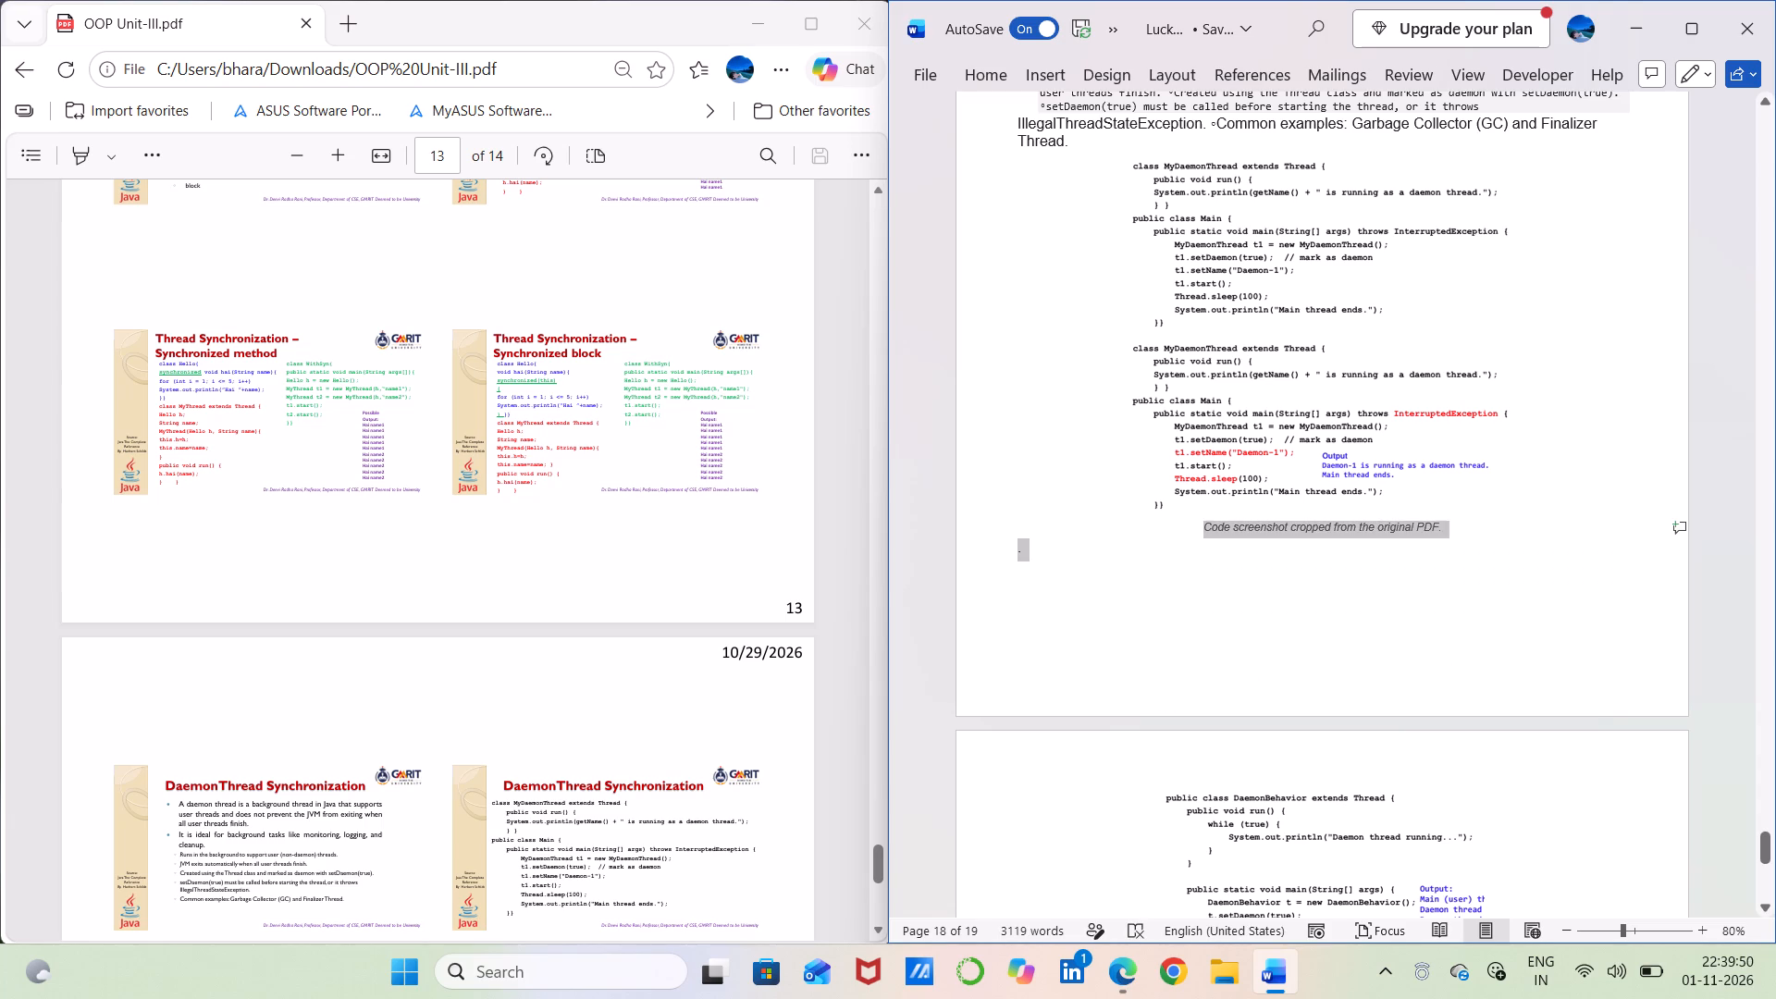
pyautogui.moveTo(1355, 554); pyautogui.dragTo(1411, 552)
pyautogui.hotkey('ctrl', 'x')
# Cut the duplicate plain code, the output text and the caption beneath the DaemonBehavior code screenshot.
pyautogui.scroll(-1, 1165, 632)
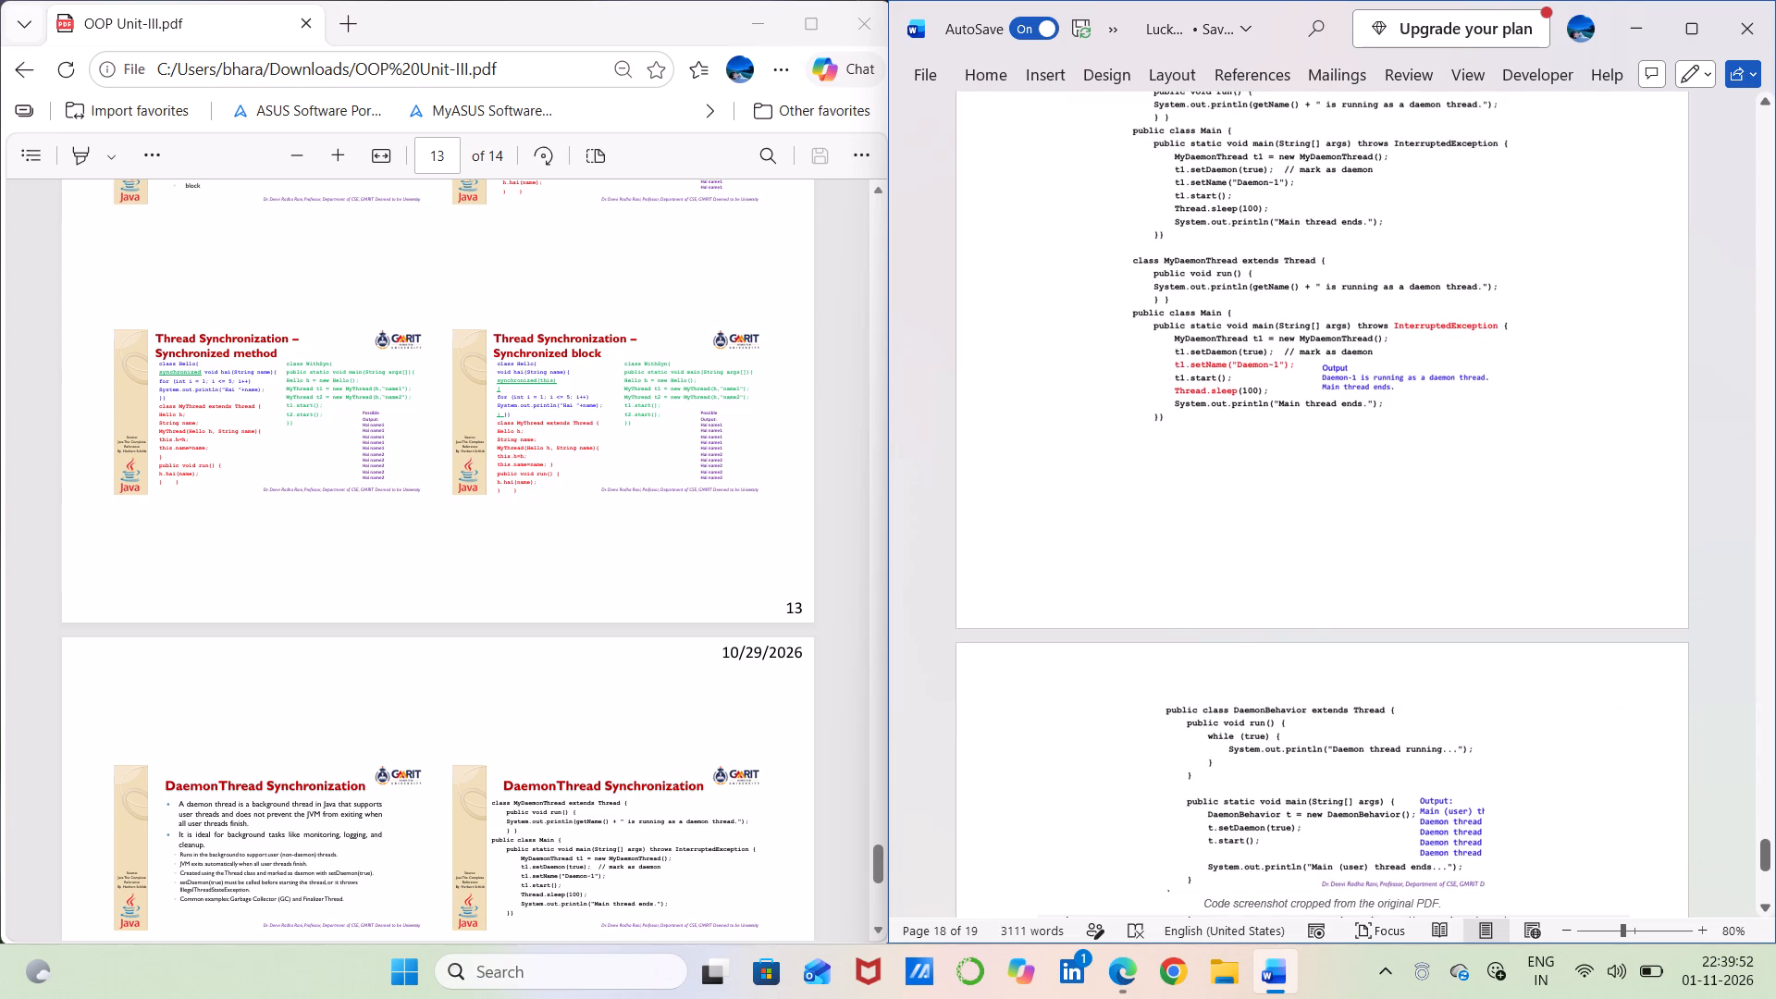
pyautogui.scroll(-1, 1165, 632)
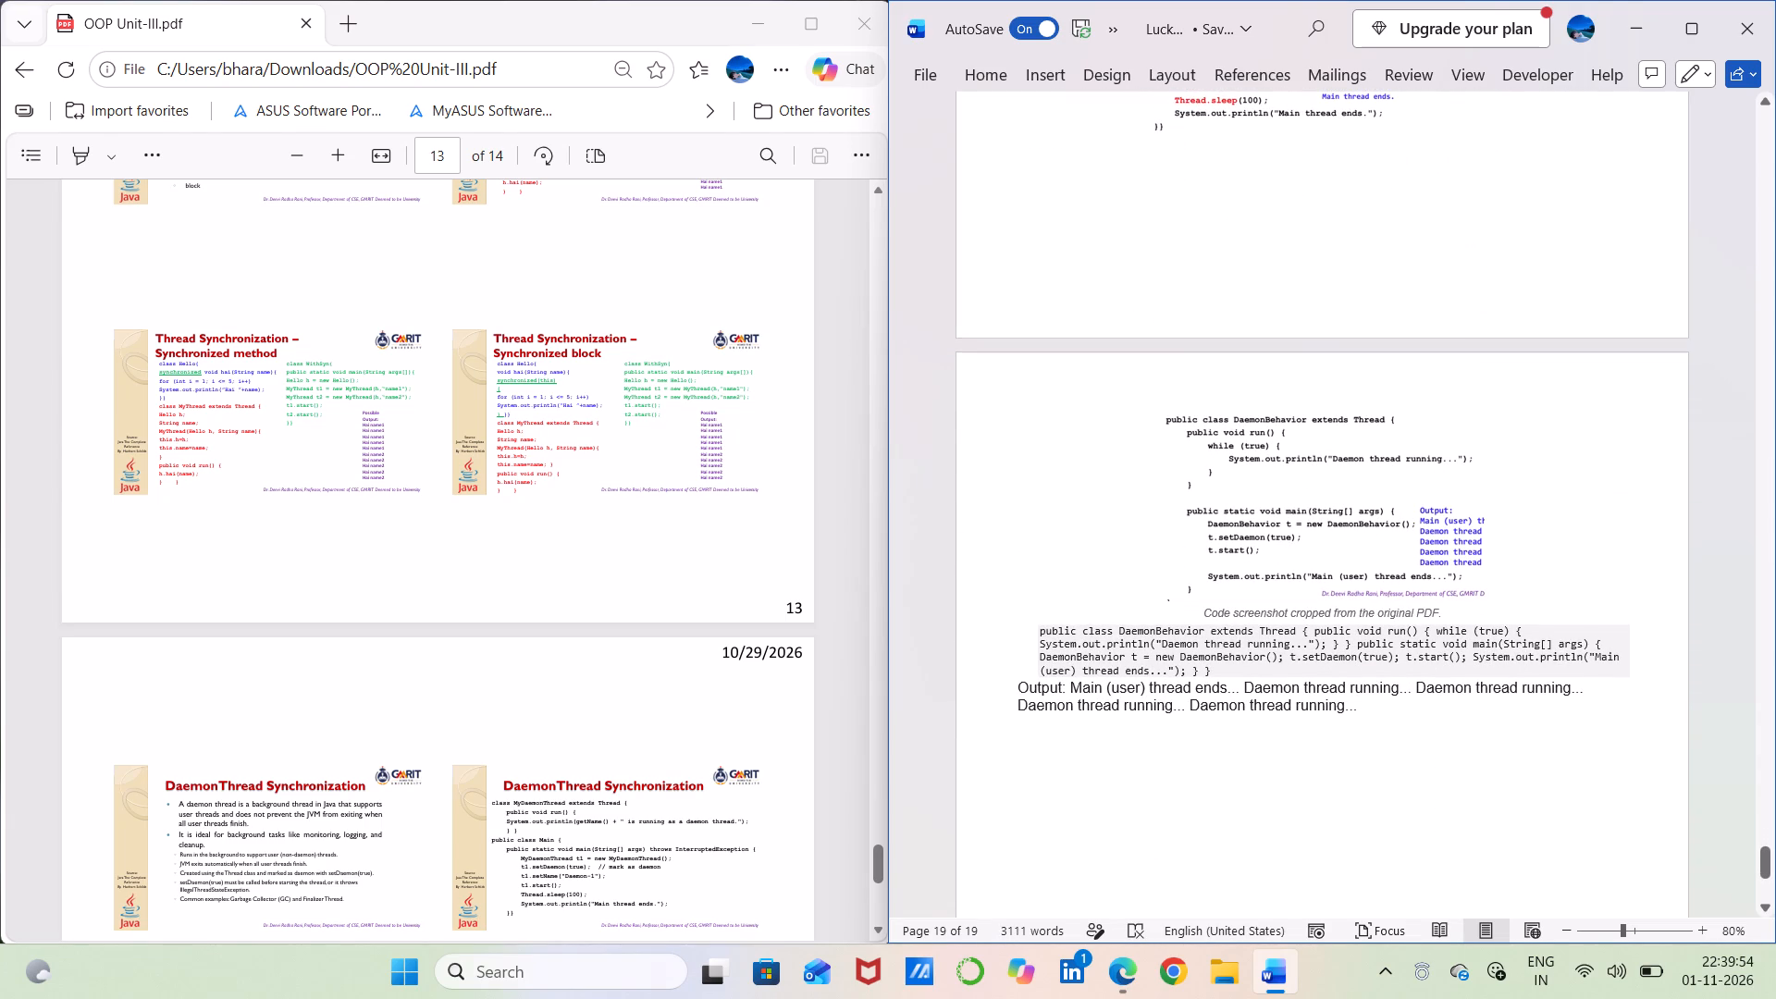
pyautogui.moveTo(1032, 635); pyautogui.dragTo(1237, 672)
pyautogui.hotkey('ctrl', 'x')
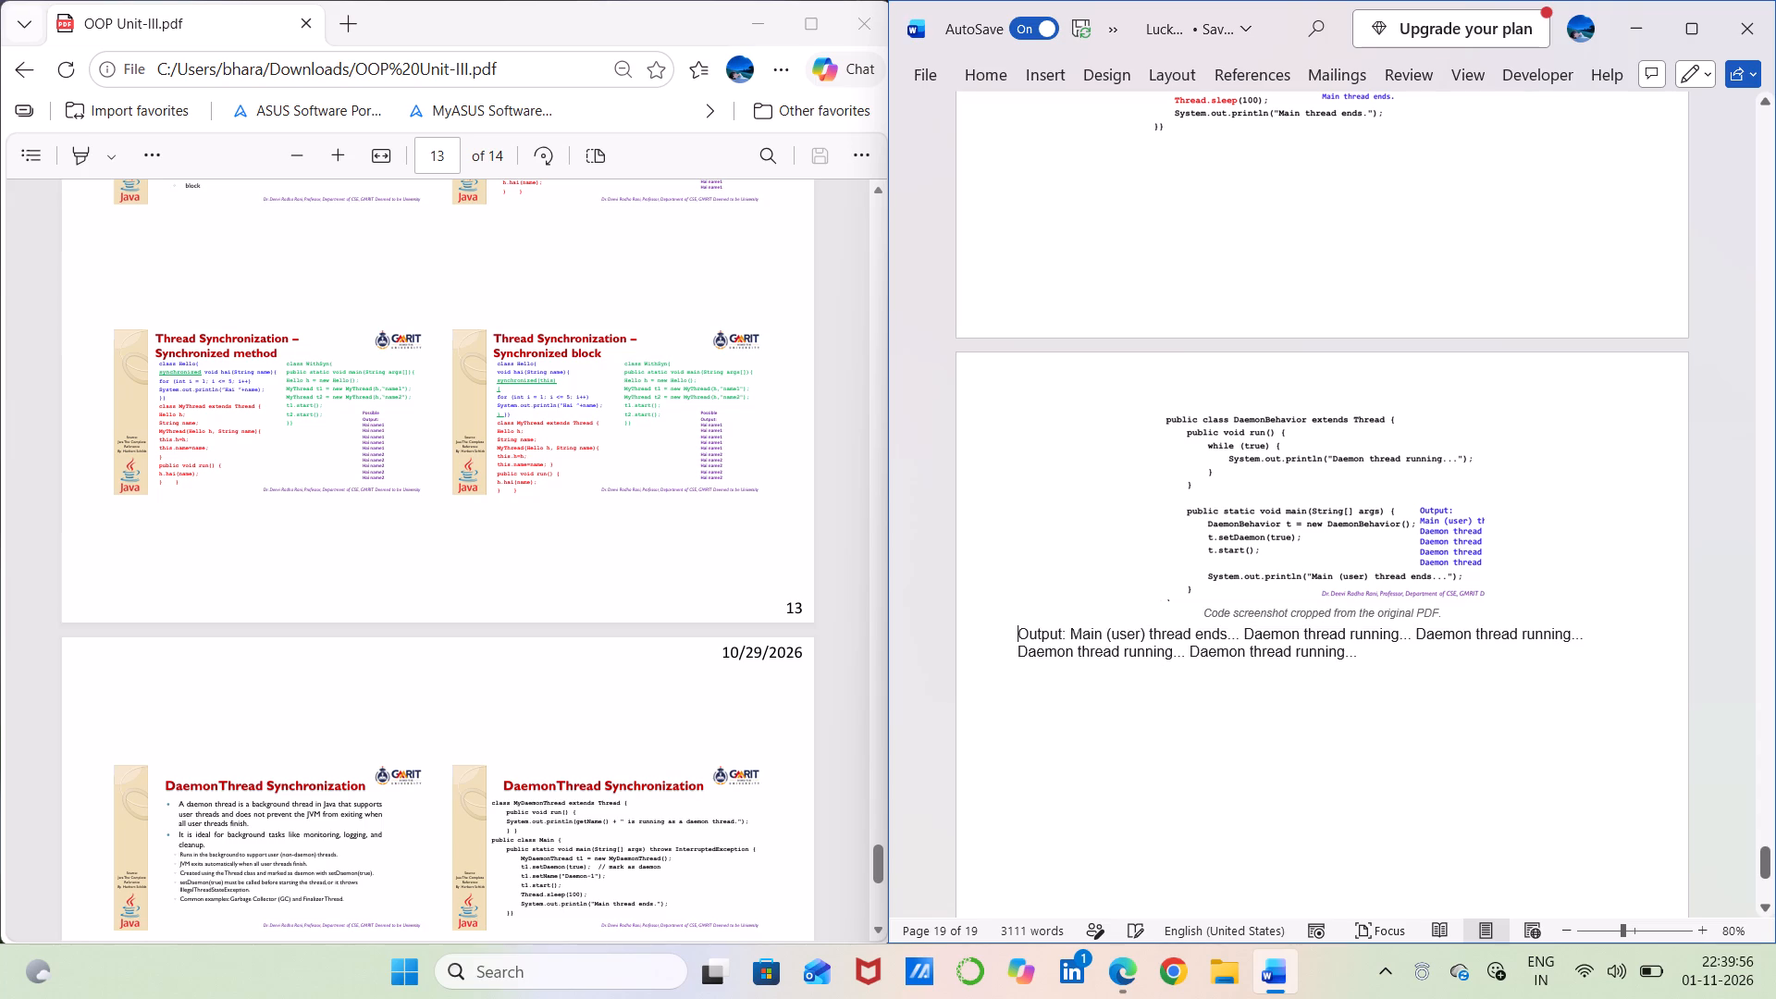
pyautogui.moveTo(1023, 623); pyautogui.dragTo(1428, 693)
pyautogui.hotkey('ctrl', 'x')
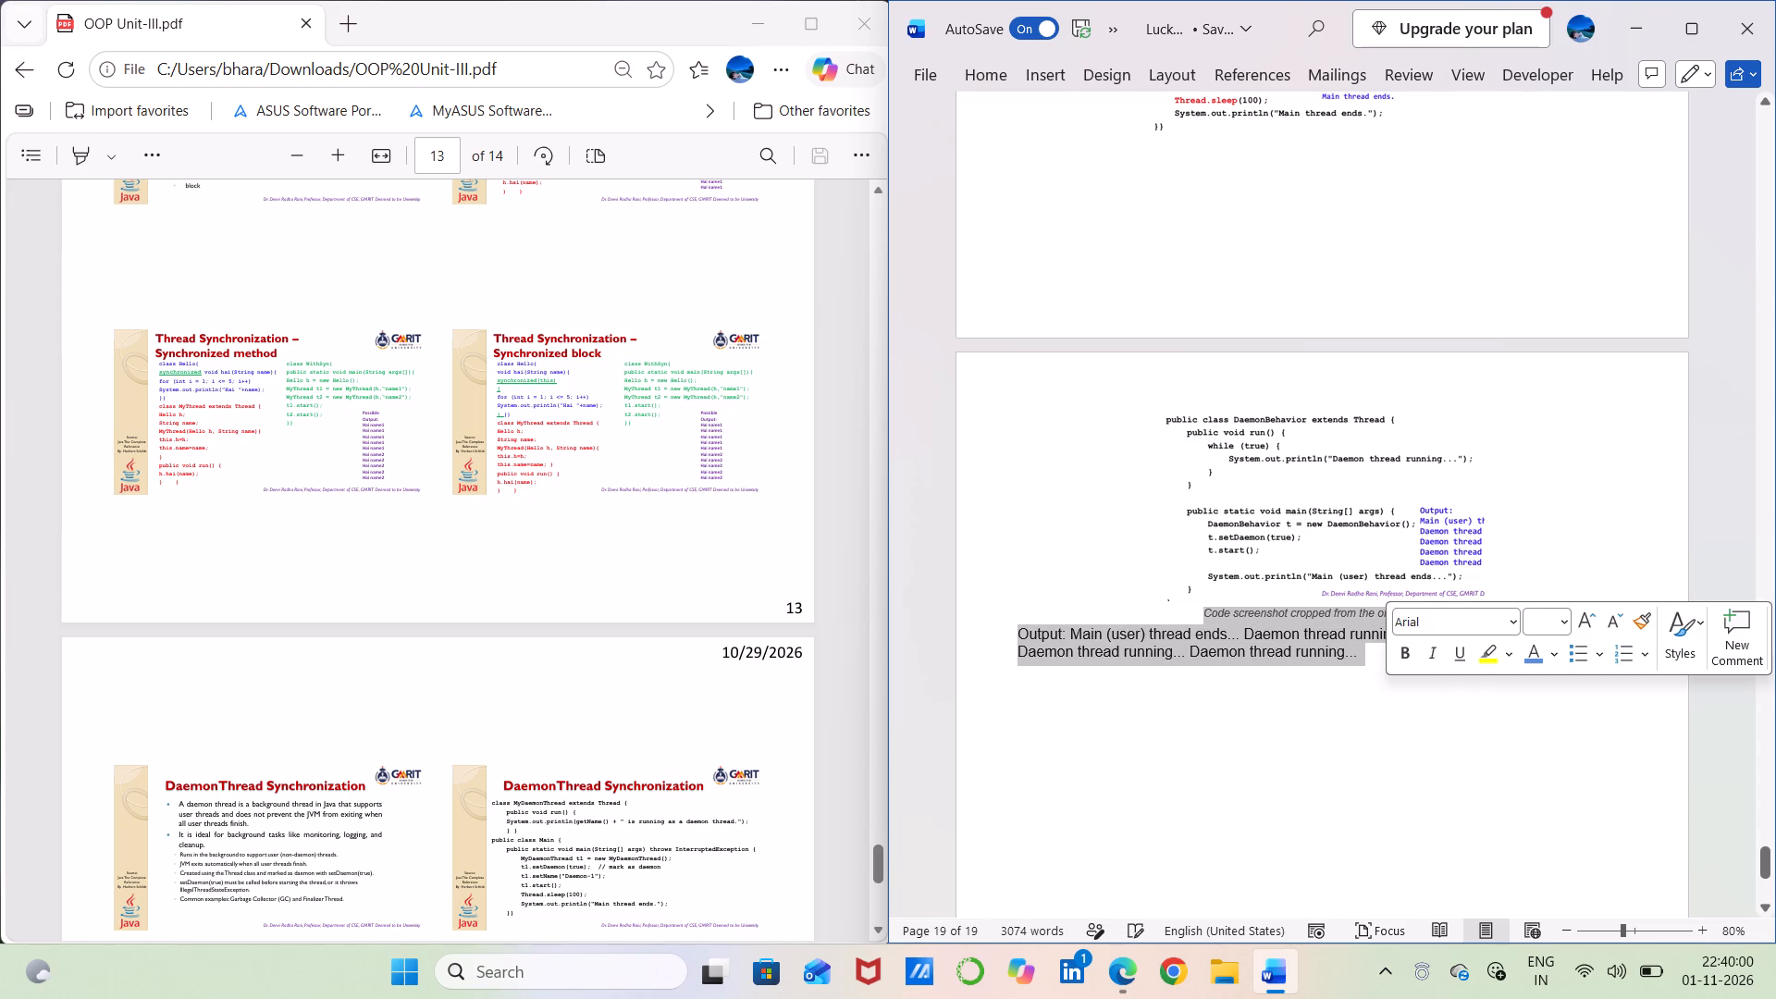
pyautogui.hotkey('ctrl', 'x')
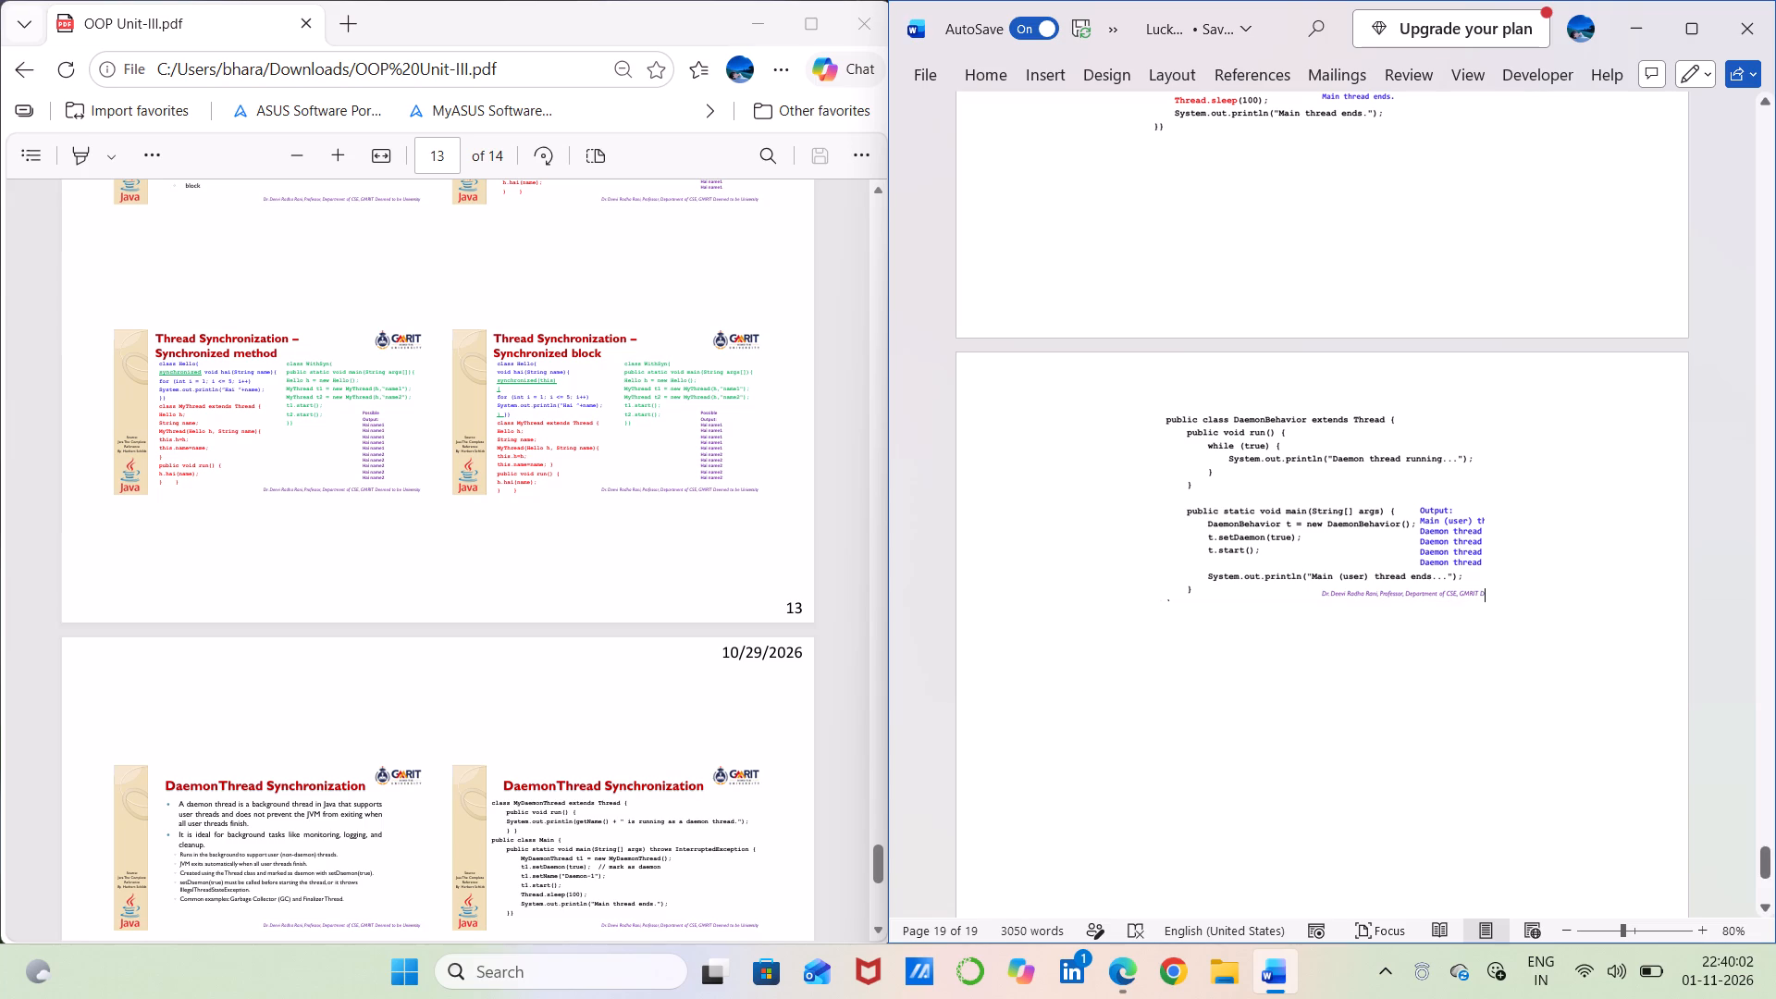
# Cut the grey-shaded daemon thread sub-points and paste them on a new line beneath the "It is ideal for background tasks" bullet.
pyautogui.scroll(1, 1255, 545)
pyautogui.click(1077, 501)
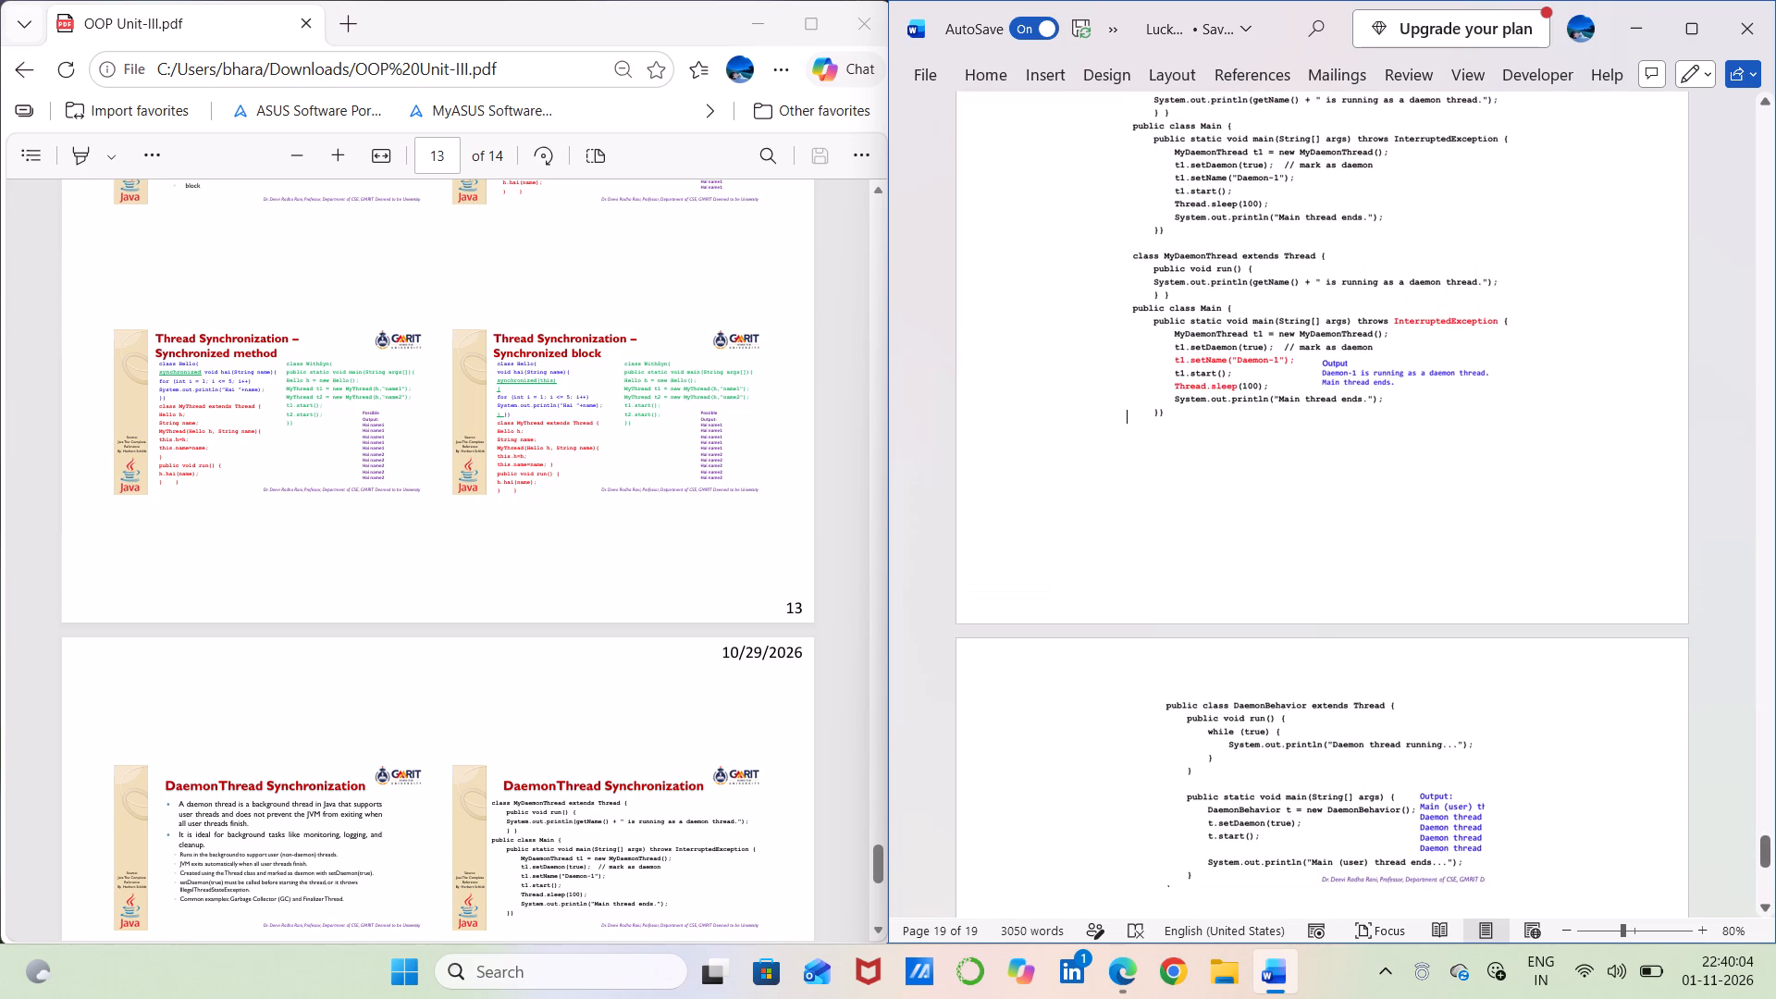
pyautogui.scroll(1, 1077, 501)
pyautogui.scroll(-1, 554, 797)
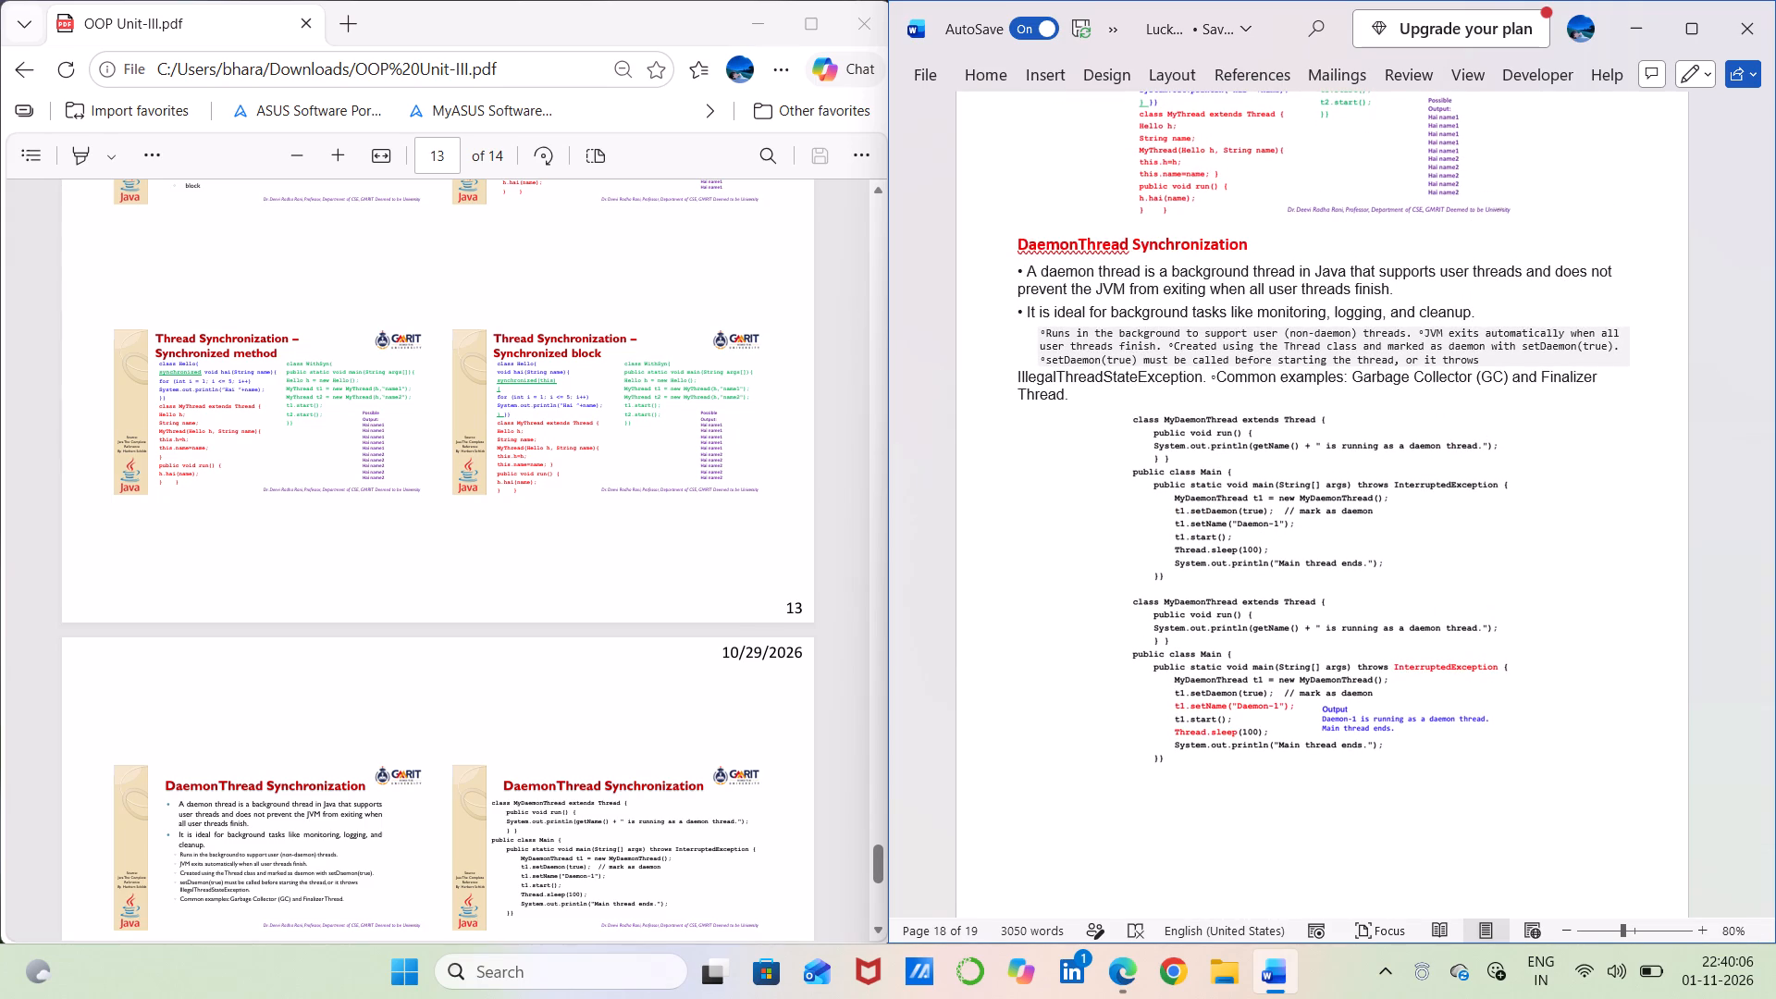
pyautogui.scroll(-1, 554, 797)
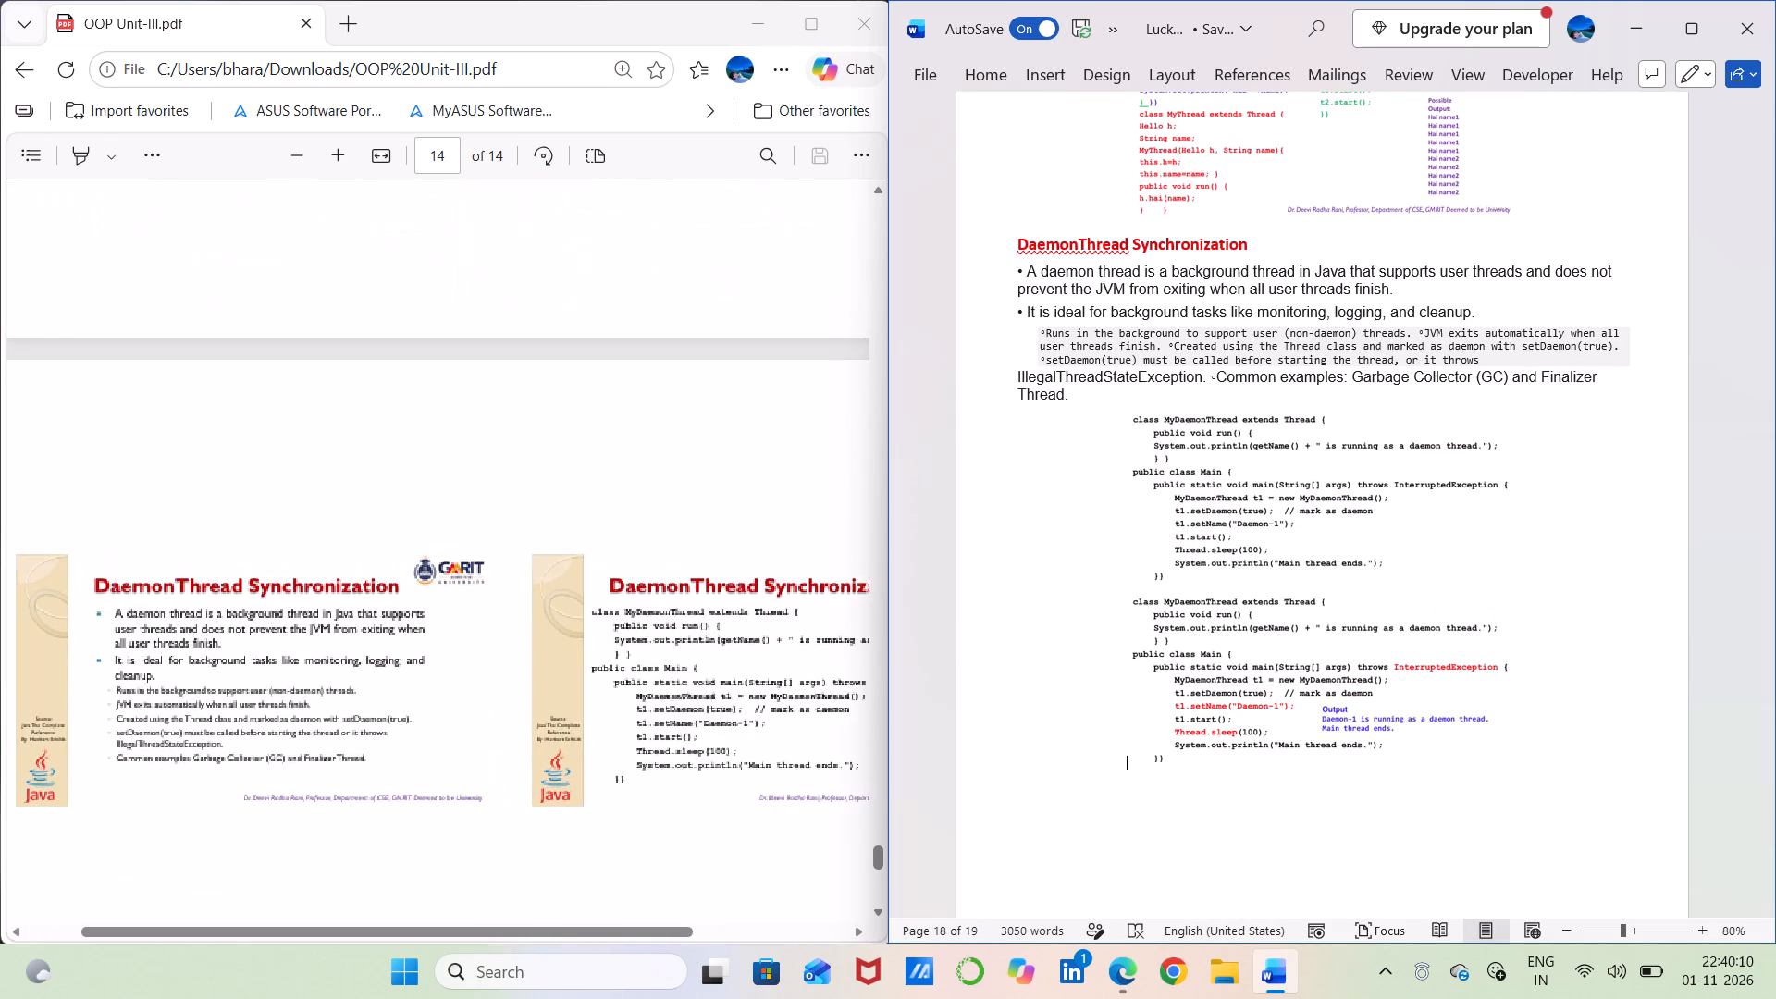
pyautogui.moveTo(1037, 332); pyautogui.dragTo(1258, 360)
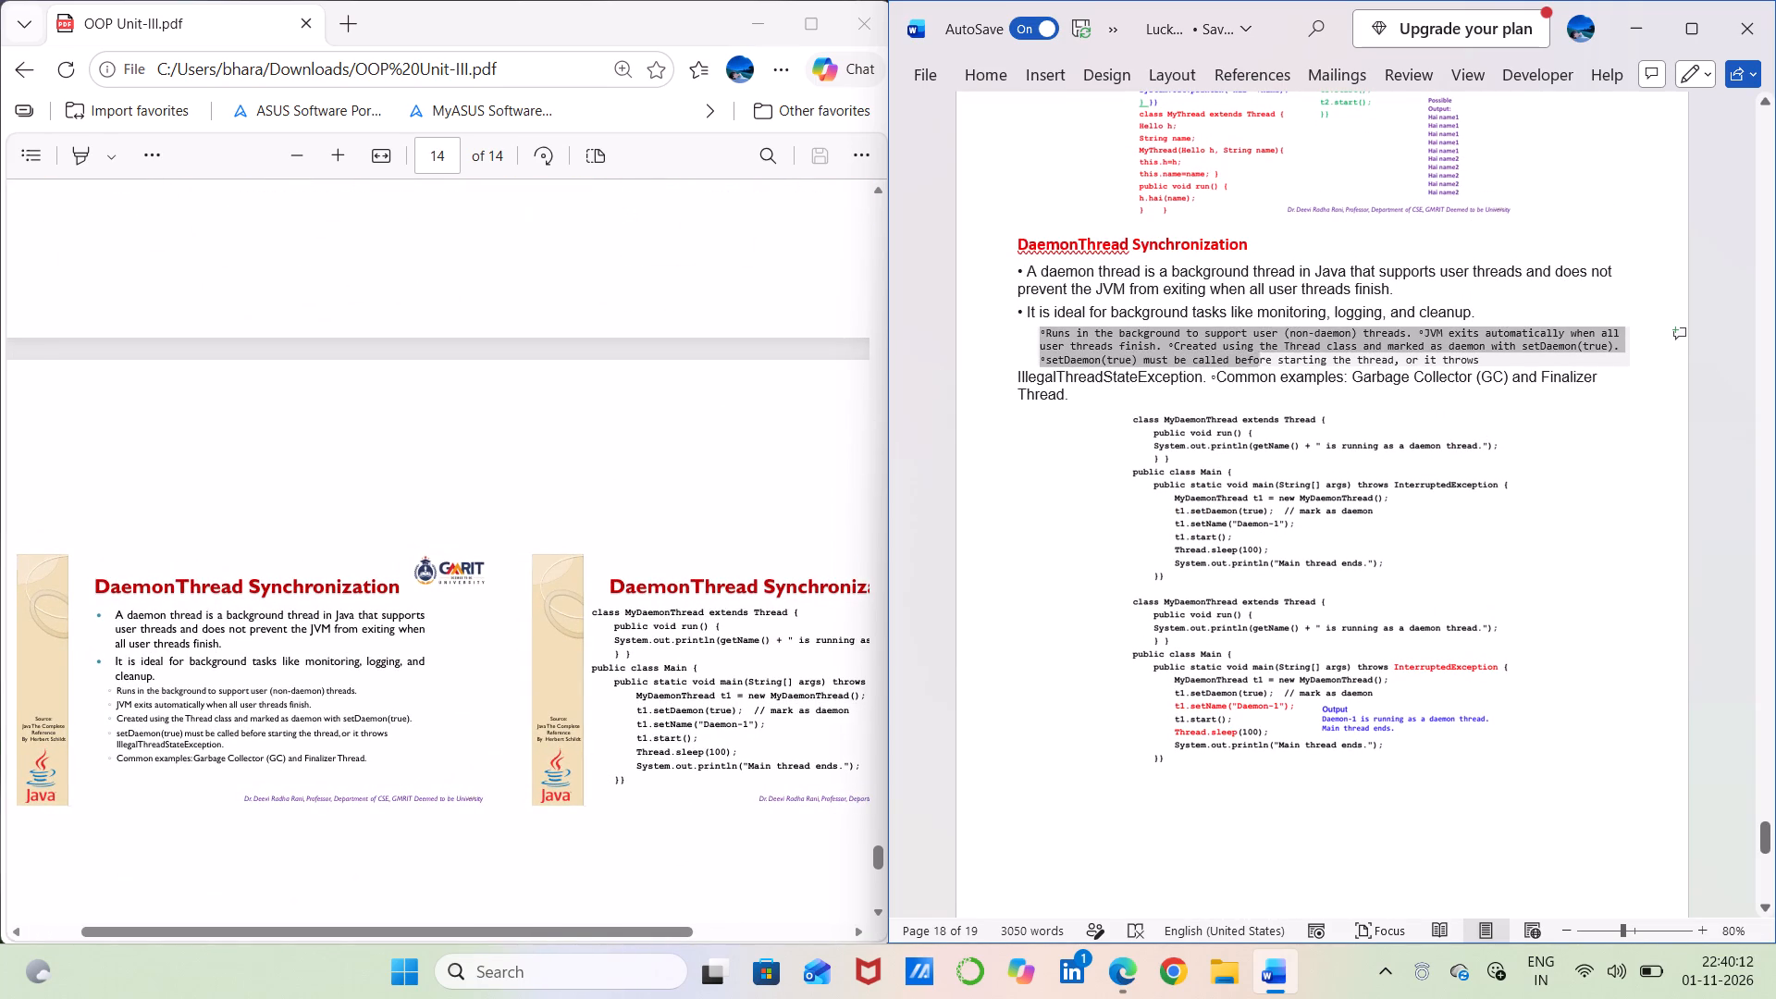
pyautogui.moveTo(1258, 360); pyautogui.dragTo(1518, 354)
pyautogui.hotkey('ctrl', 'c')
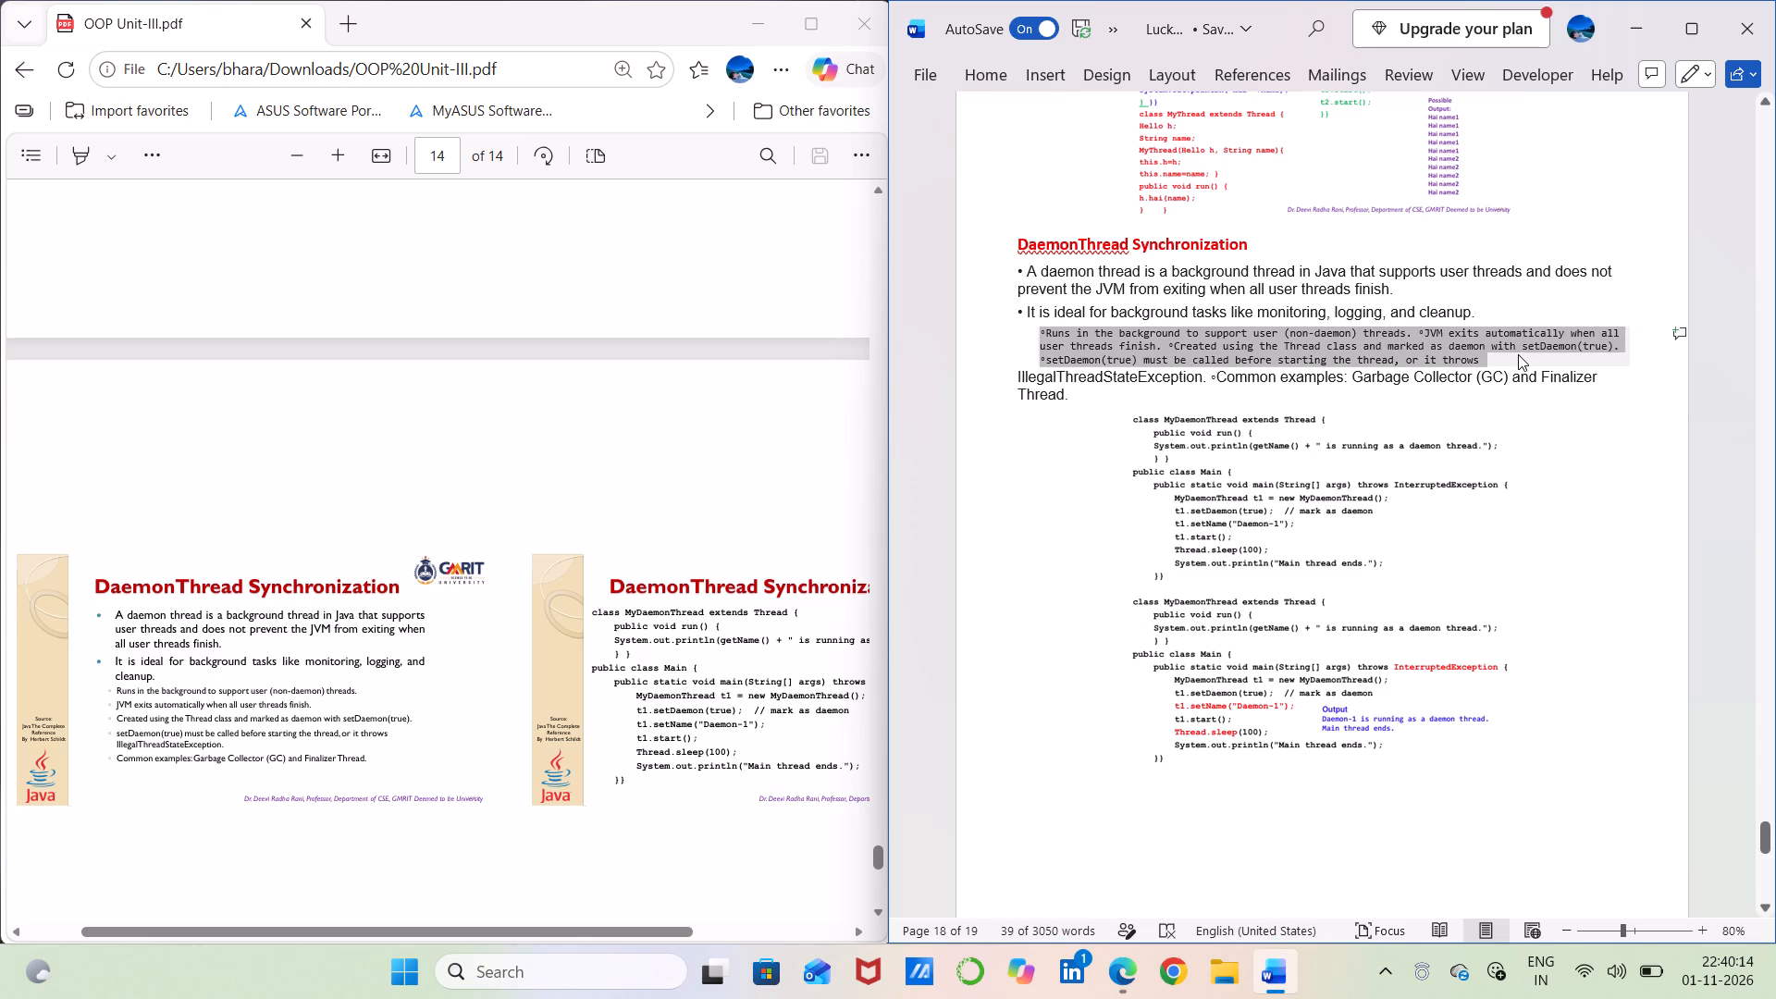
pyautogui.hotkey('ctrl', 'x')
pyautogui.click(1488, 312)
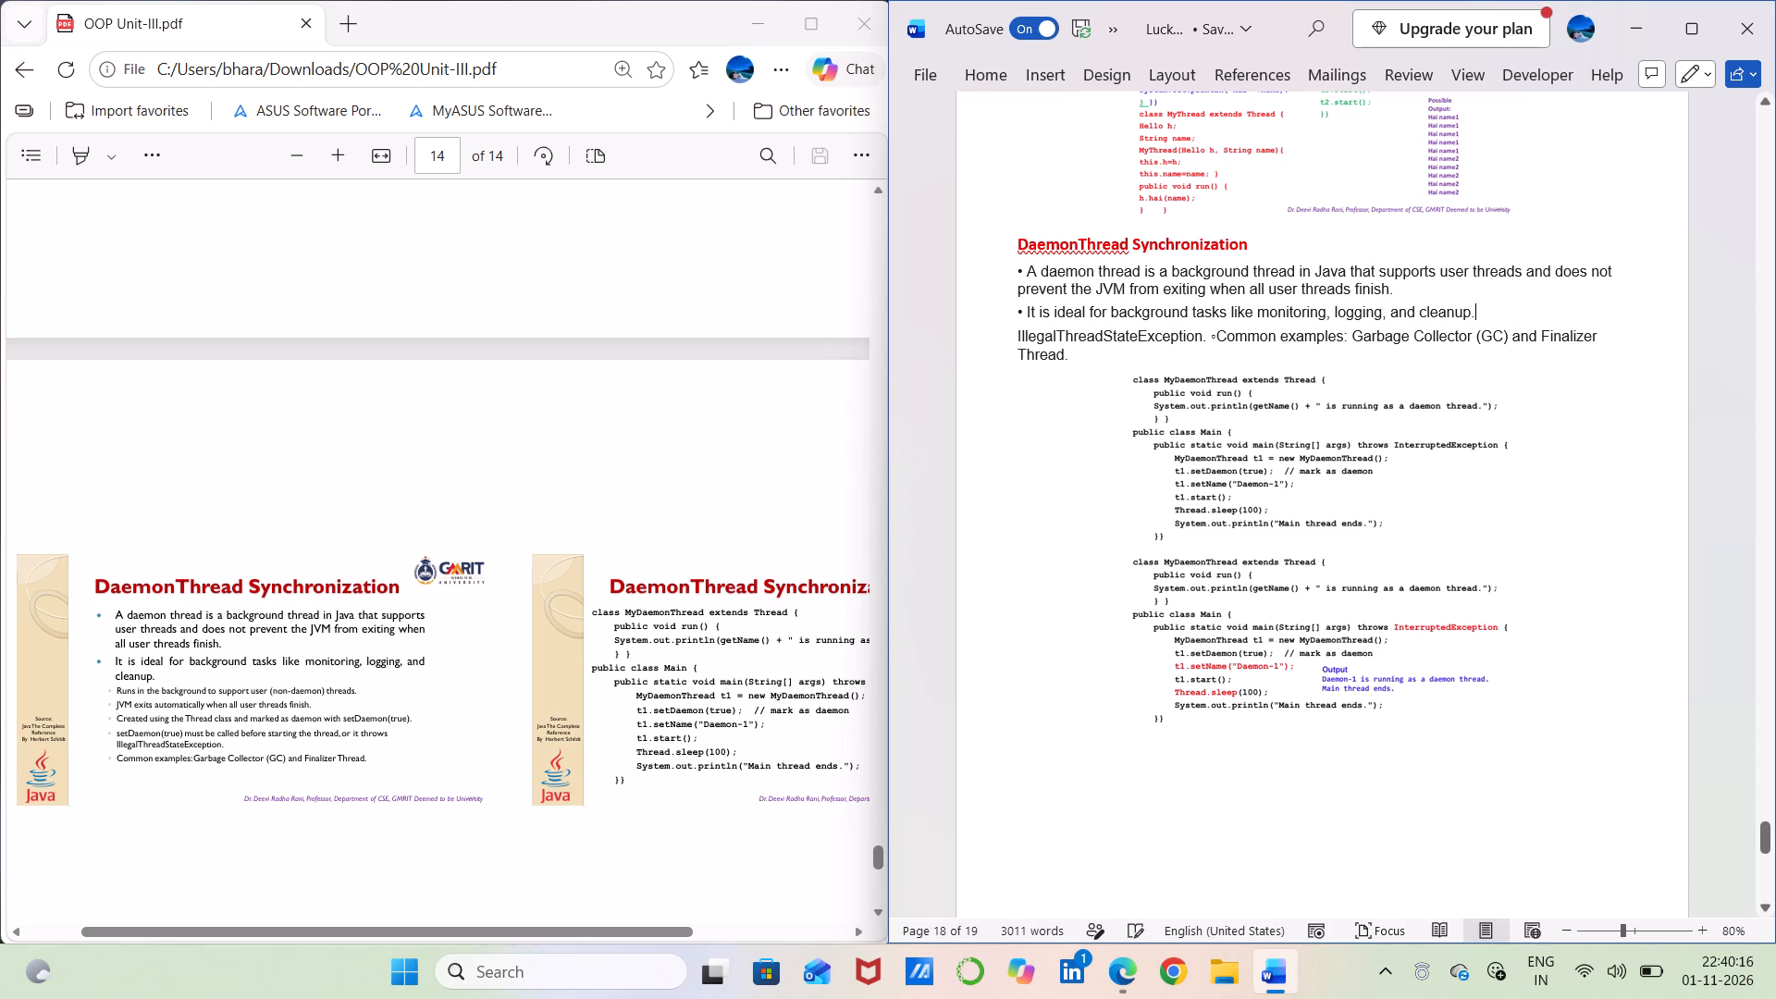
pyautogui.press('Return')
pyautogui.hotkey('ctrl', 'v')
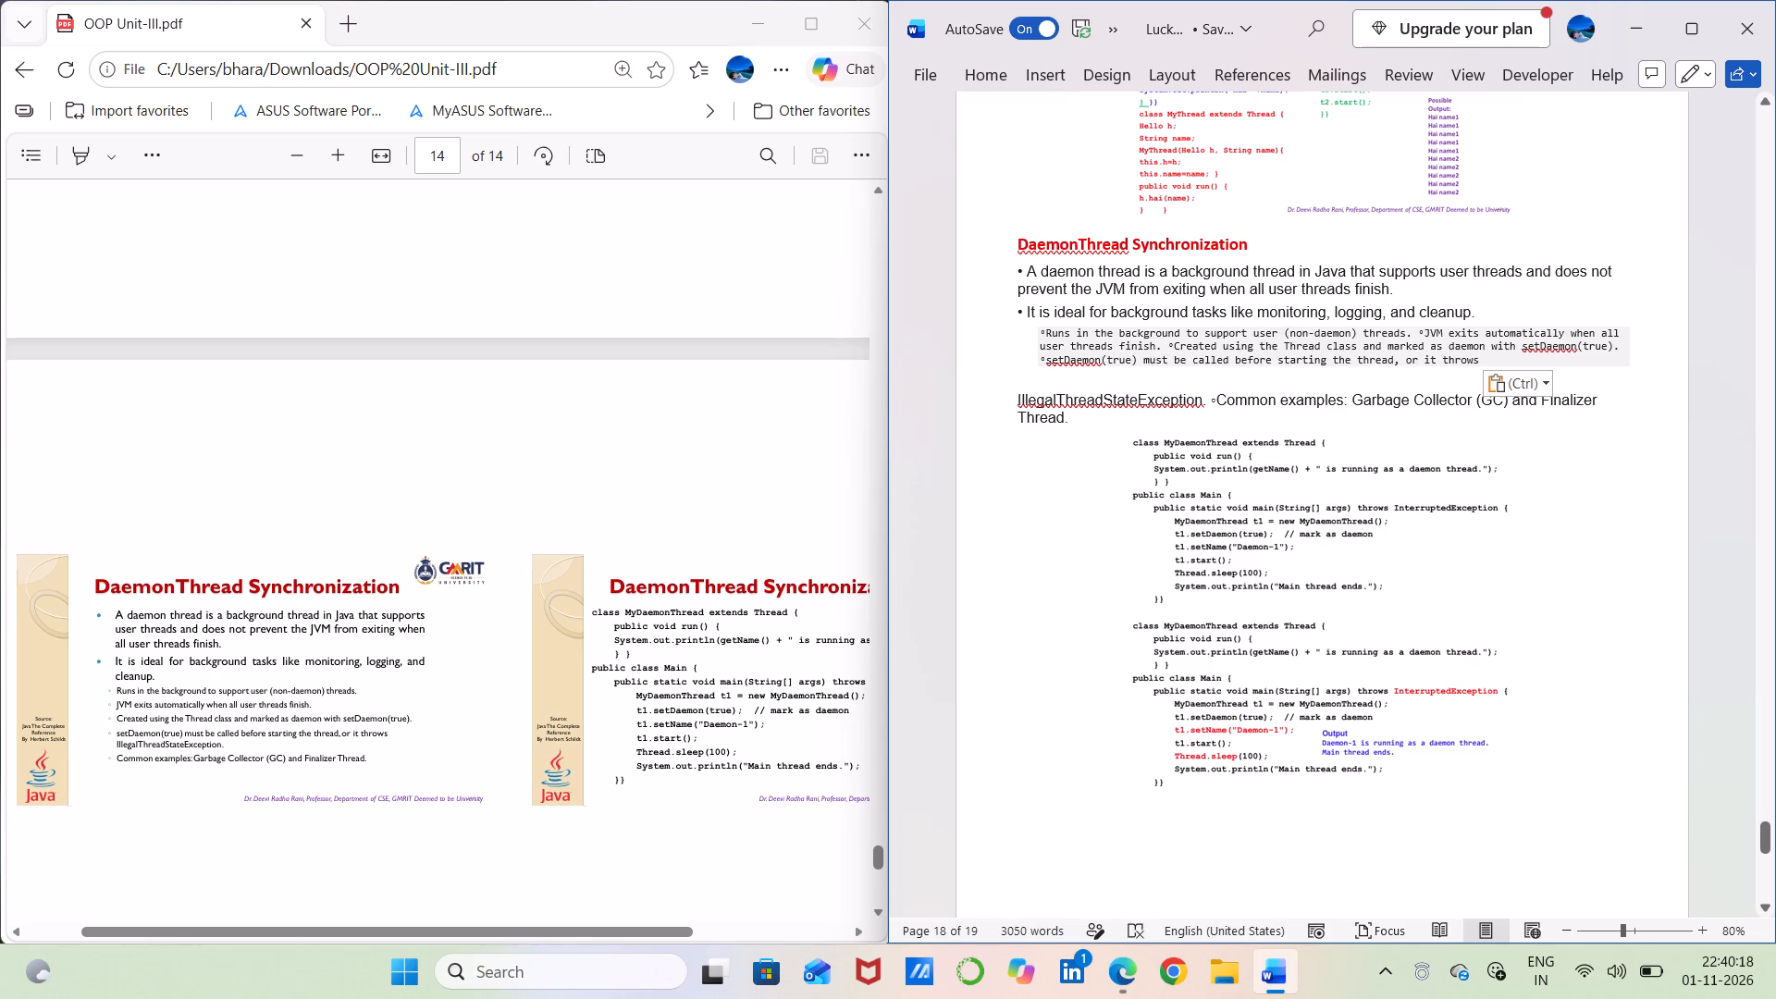
# Cut the grey-shaded sub-points block beneath the "It is ideal for background tasks" bullet.
pyautogui.click(1044, 321)
pyautogui.moveTo(1032, 329); pyautogui.dragTo(1468, 365)
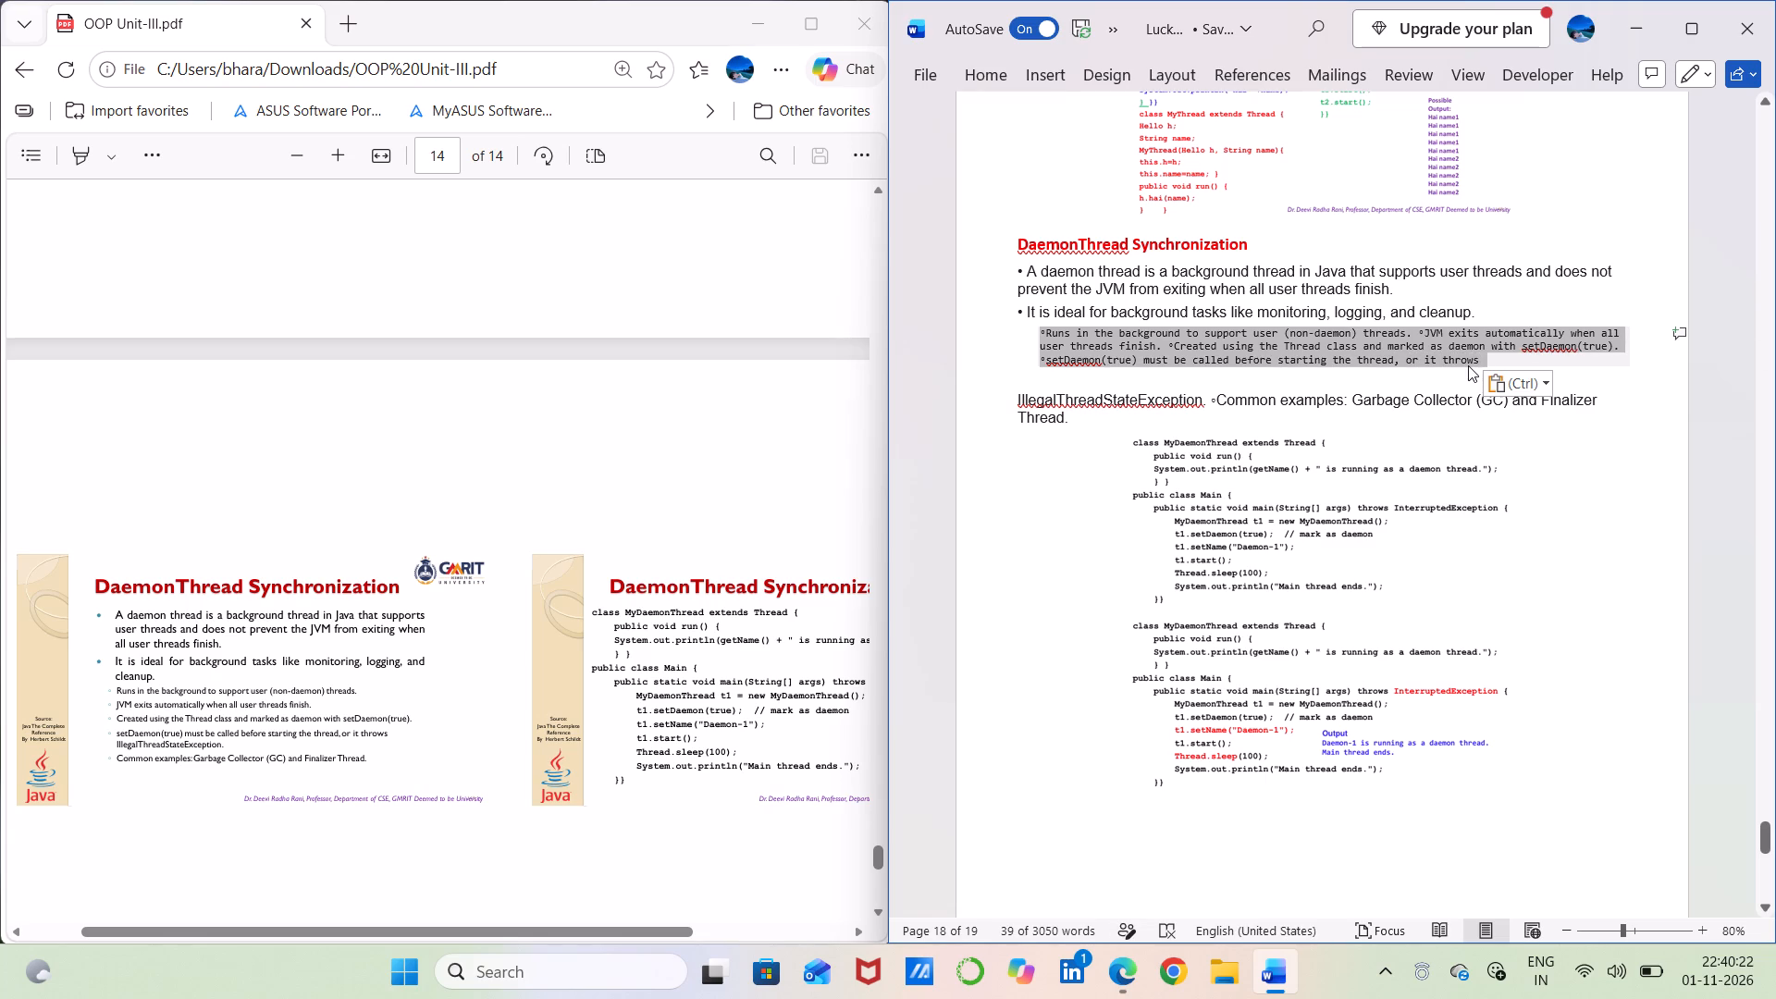
pyautogui.hotkey('ctrl', 'x')
# Copy the five small sub-points from the PDF's first DaemonThread slide and paste them beneath the "It is ideal for background tasks" bullet in Word.
pyautogui.moveTo(106, 689); pyautogui.dragTo(376, 760)
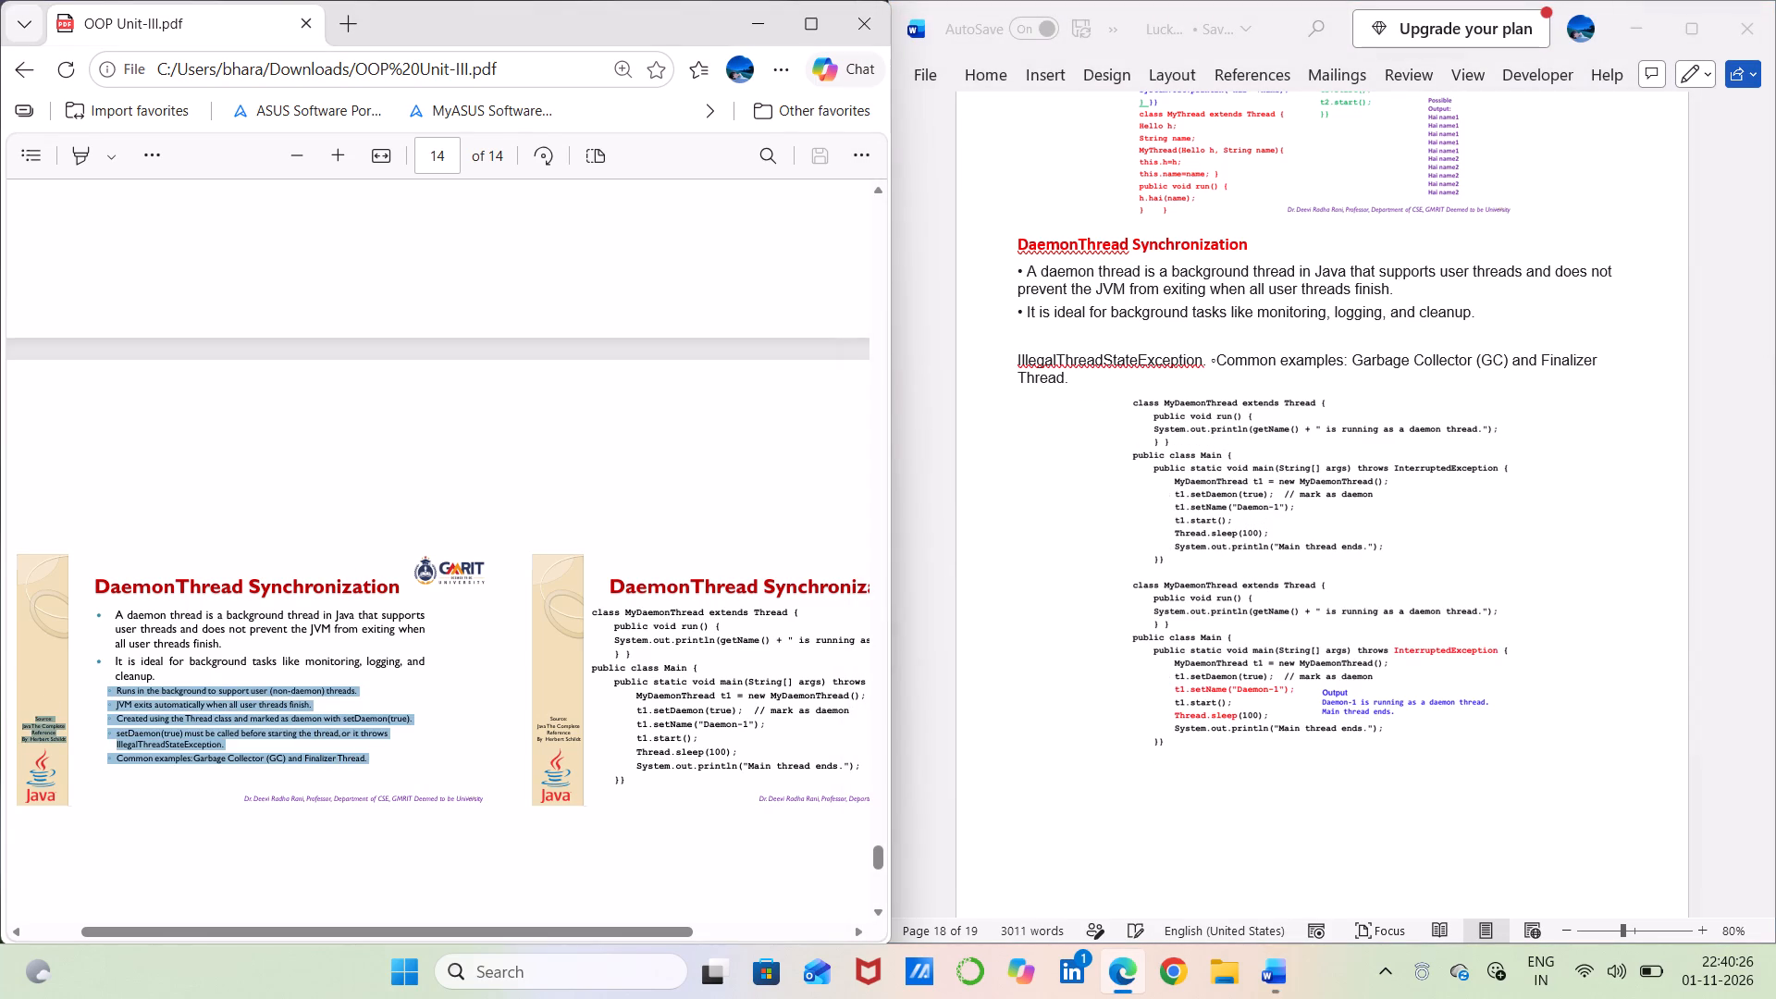
pyautogui.moveTo(376, 760); pyautogui.dragTo(377, 762)
pyautogui.hotkey('ctrl', 'c')
pyautogui.click(1498, 316)
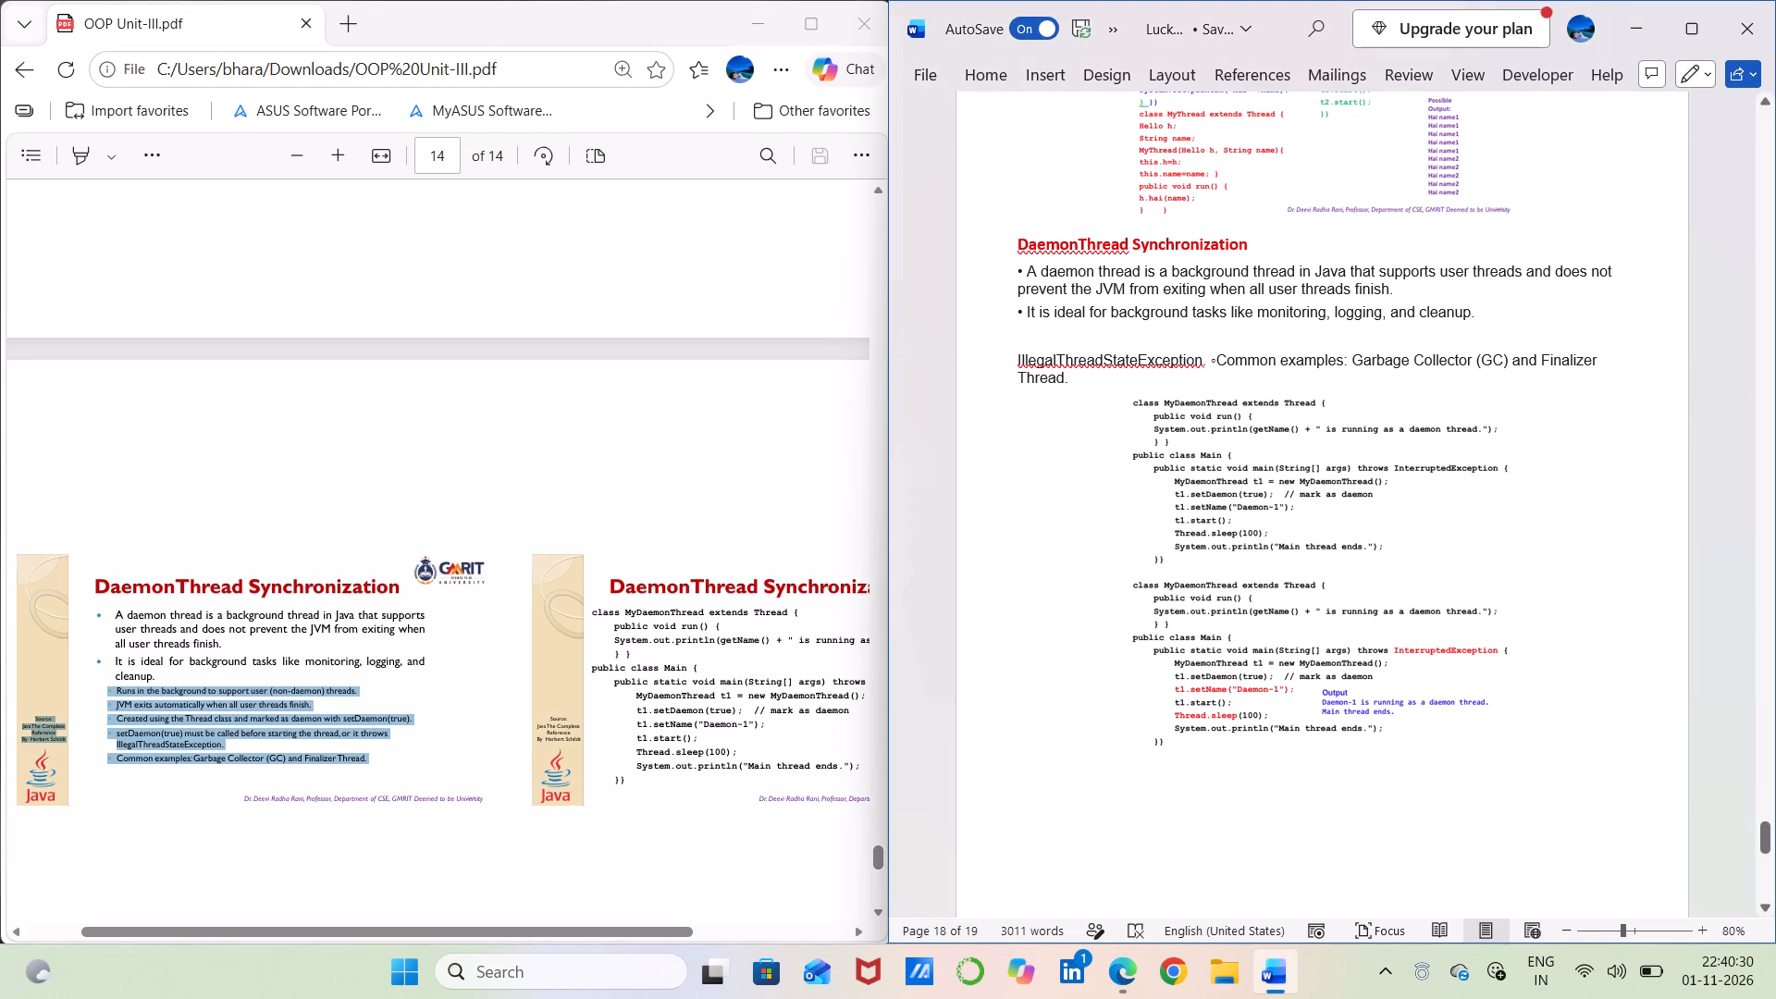
pyautogui.click(1486, 313)
pyautogui.press('Return')
pyautogui.hotkey('ctrl', 'v')
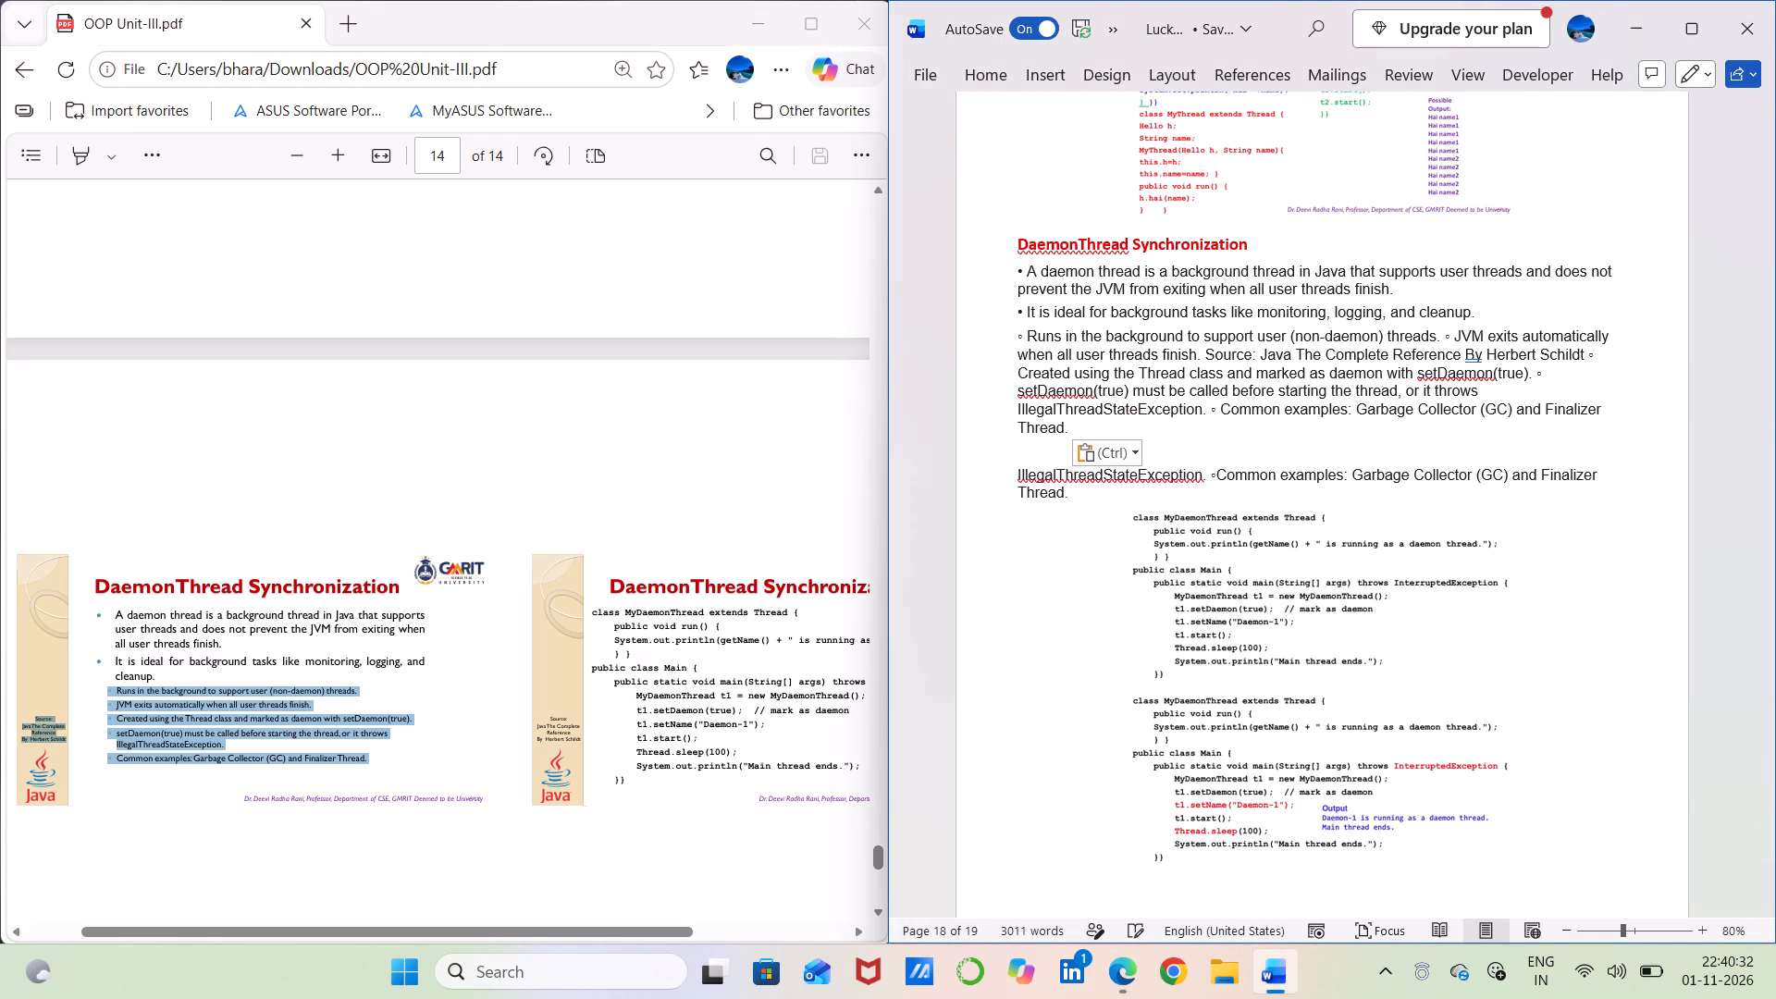
# Split the pasted text into lines at "JVM exits" and "Created using", cutting the "Source: Java The Complete Reference" author credit between them.
pyautogui.click(1445, 341)
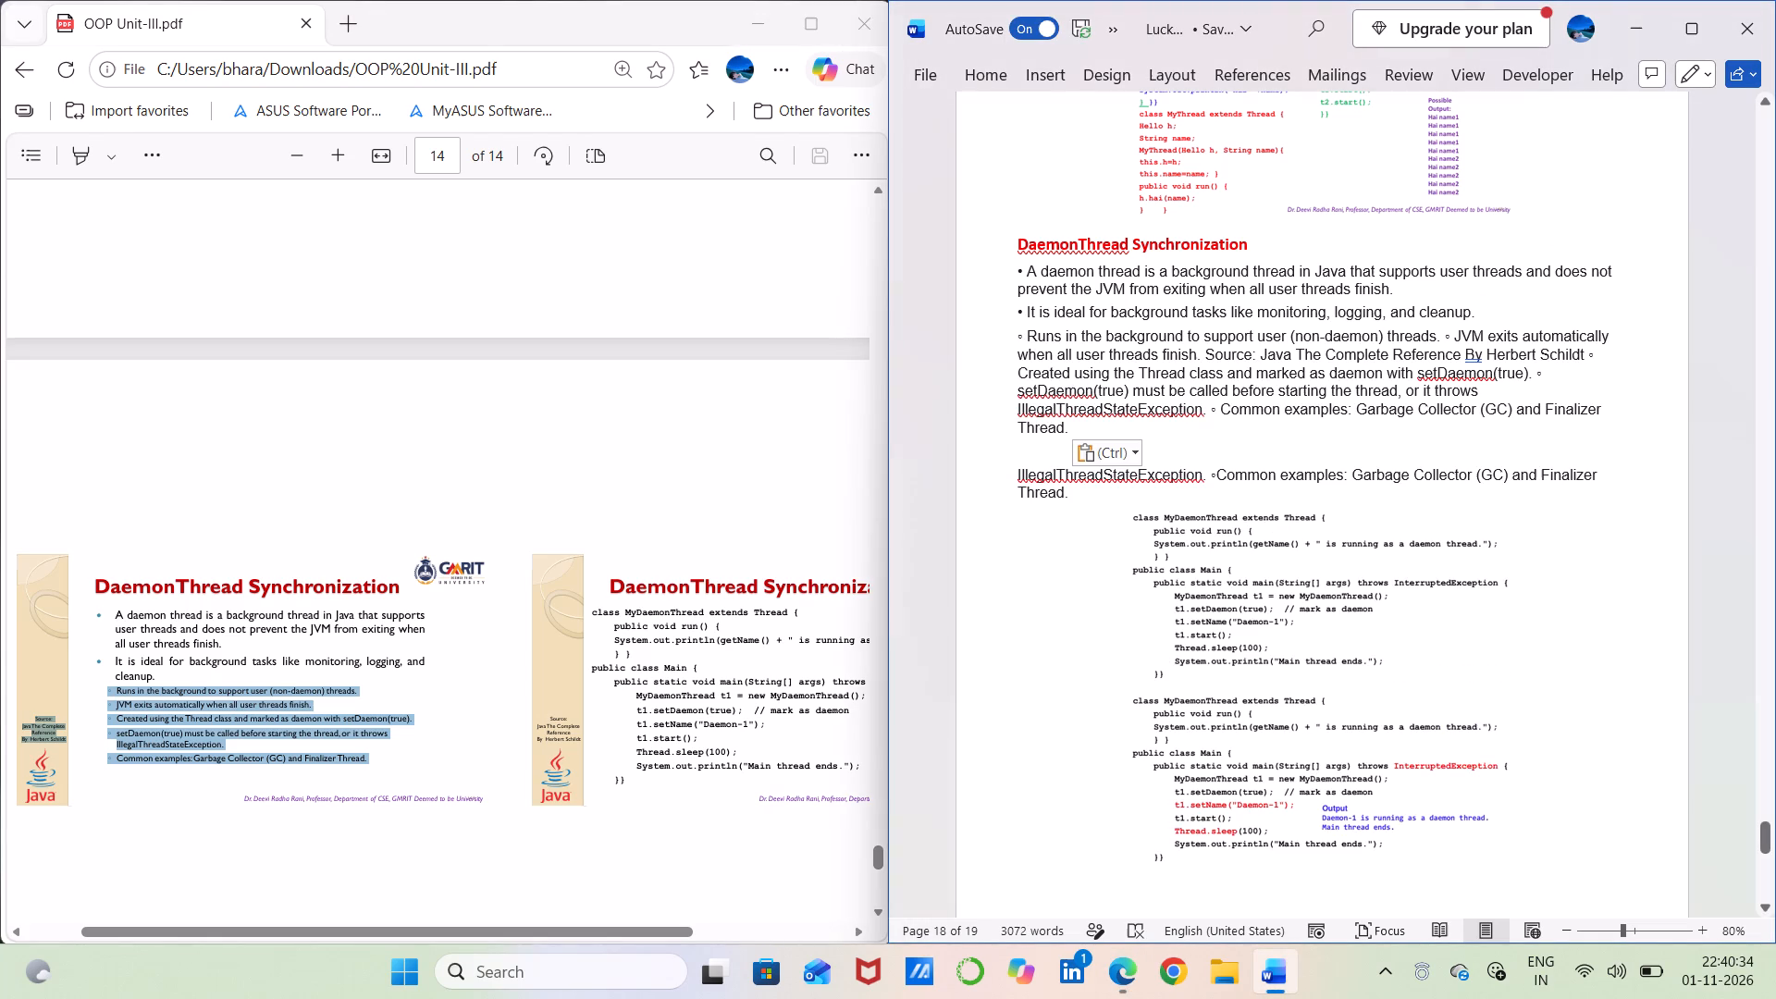
pyautogui.press('Return')
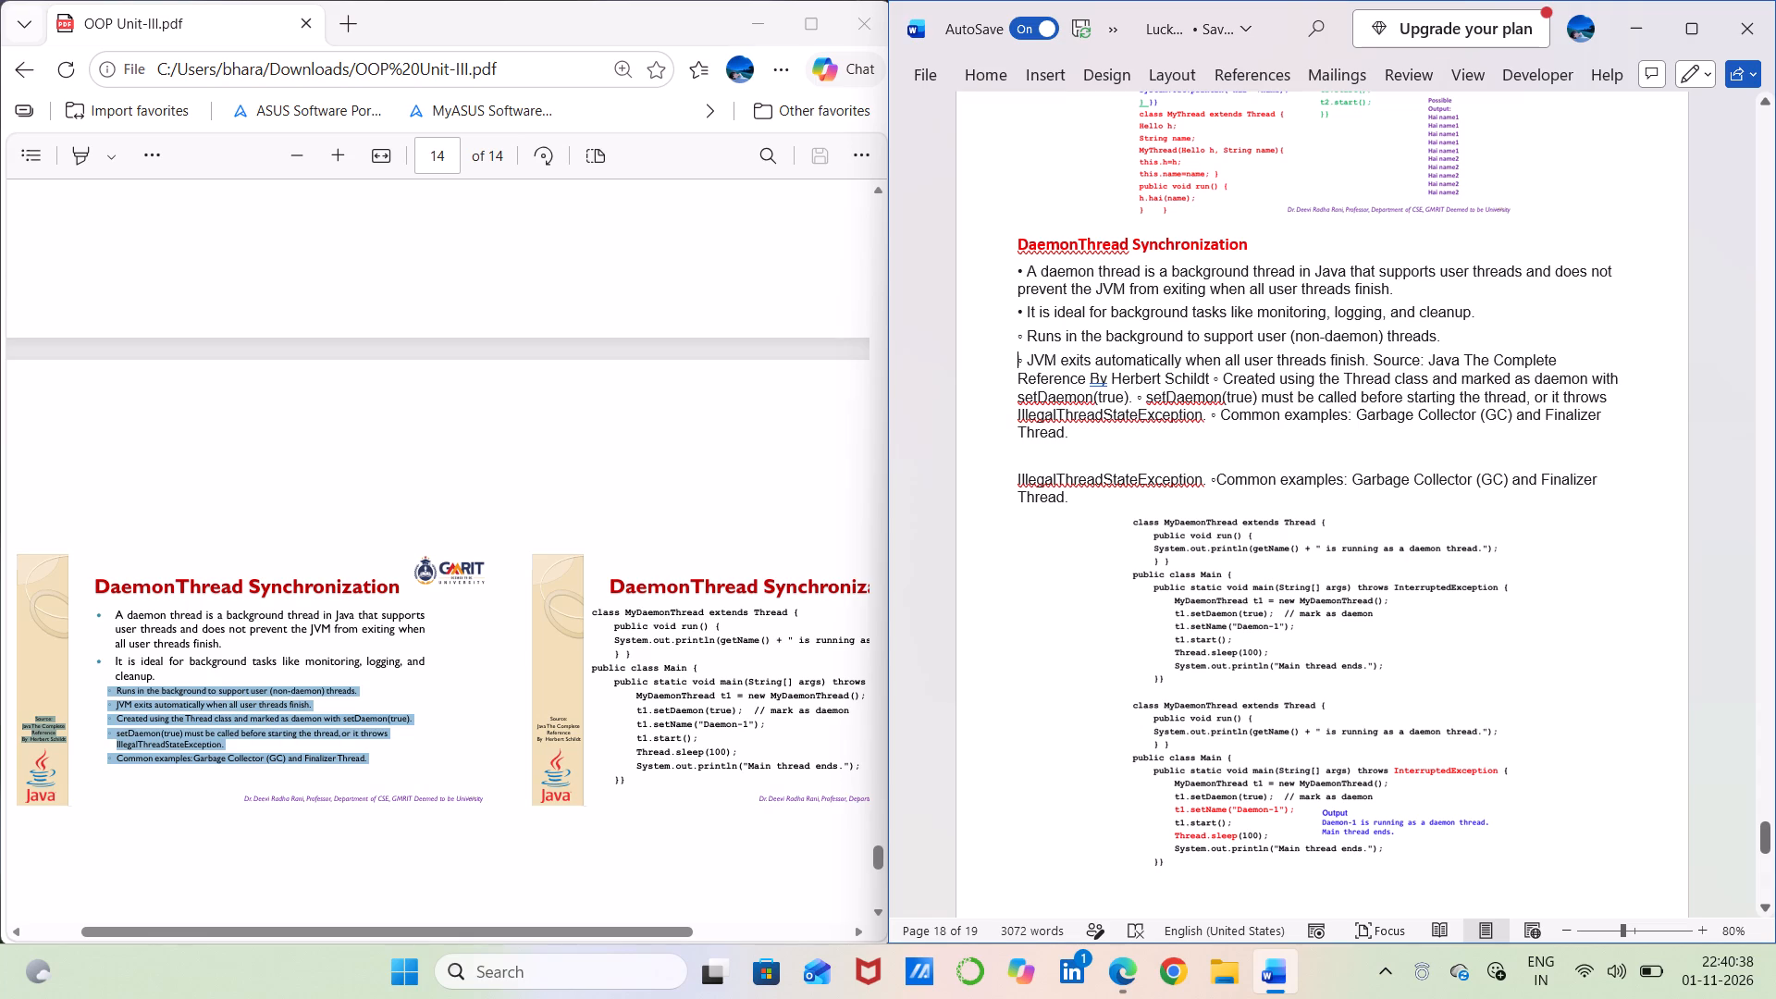
pyautogui.moveTo(1372, 364); pyautogui.dragTo(1427, 362)
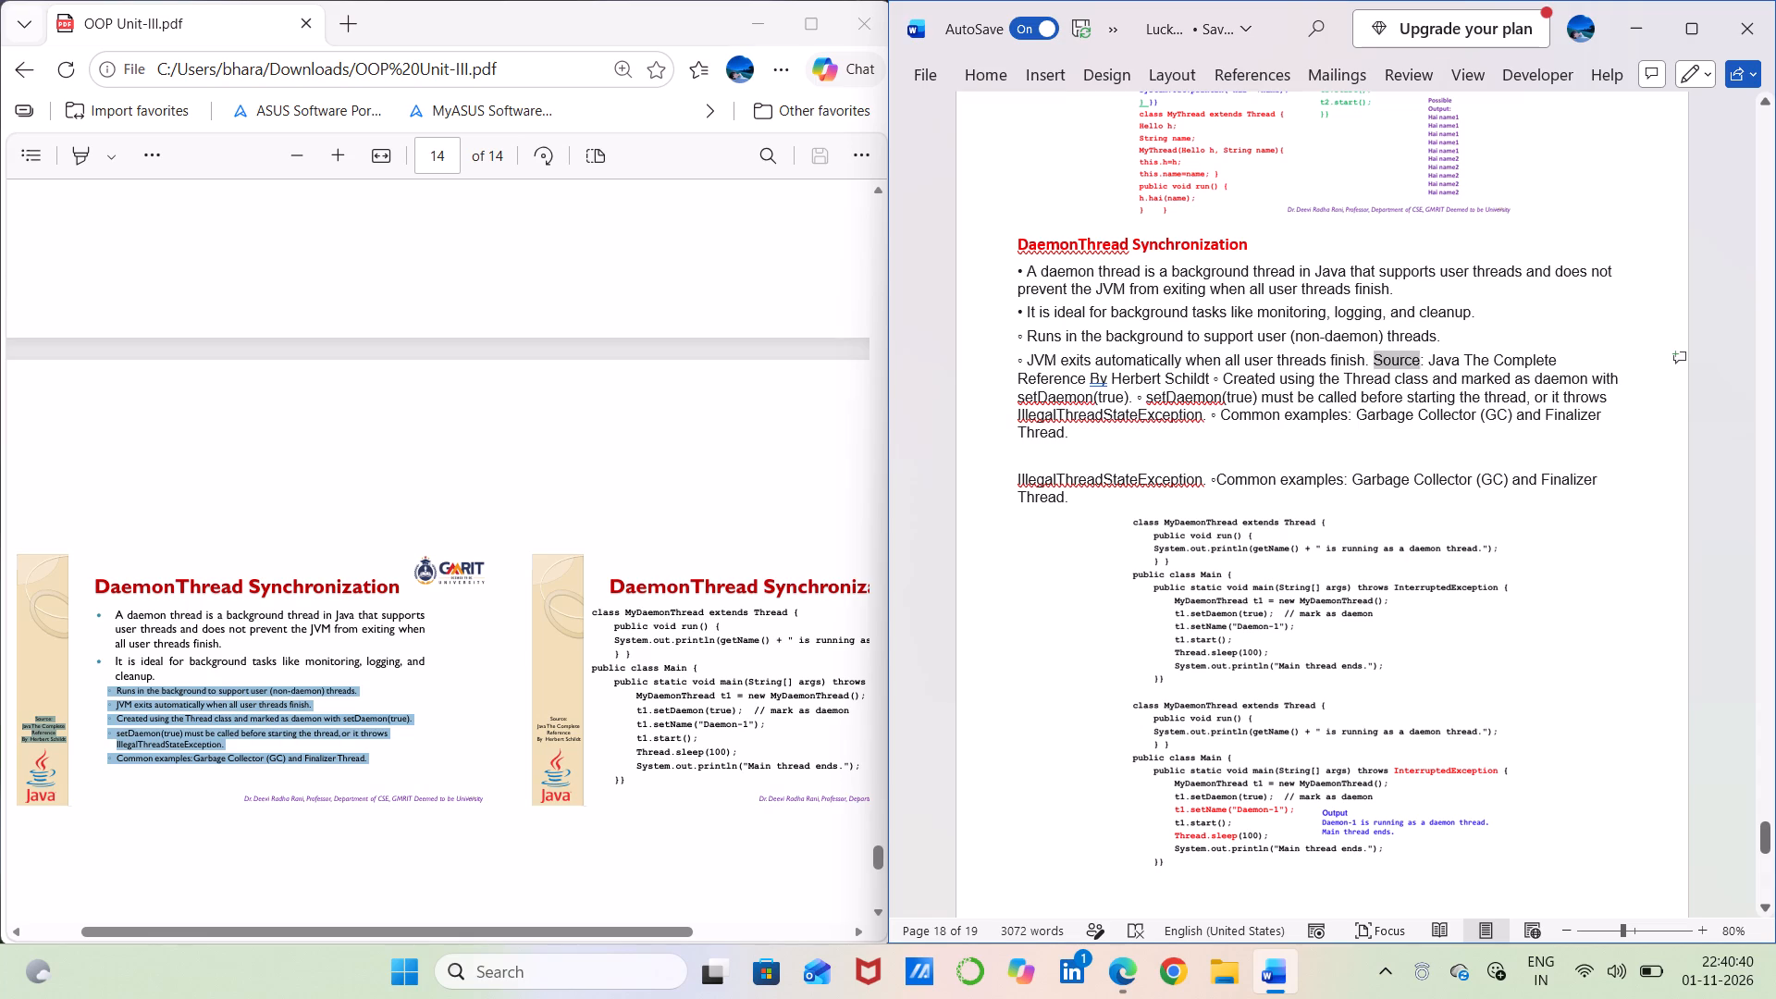
pyautogui.moveTo(1427, 362); pyautogui.dragTo(1554, 356)
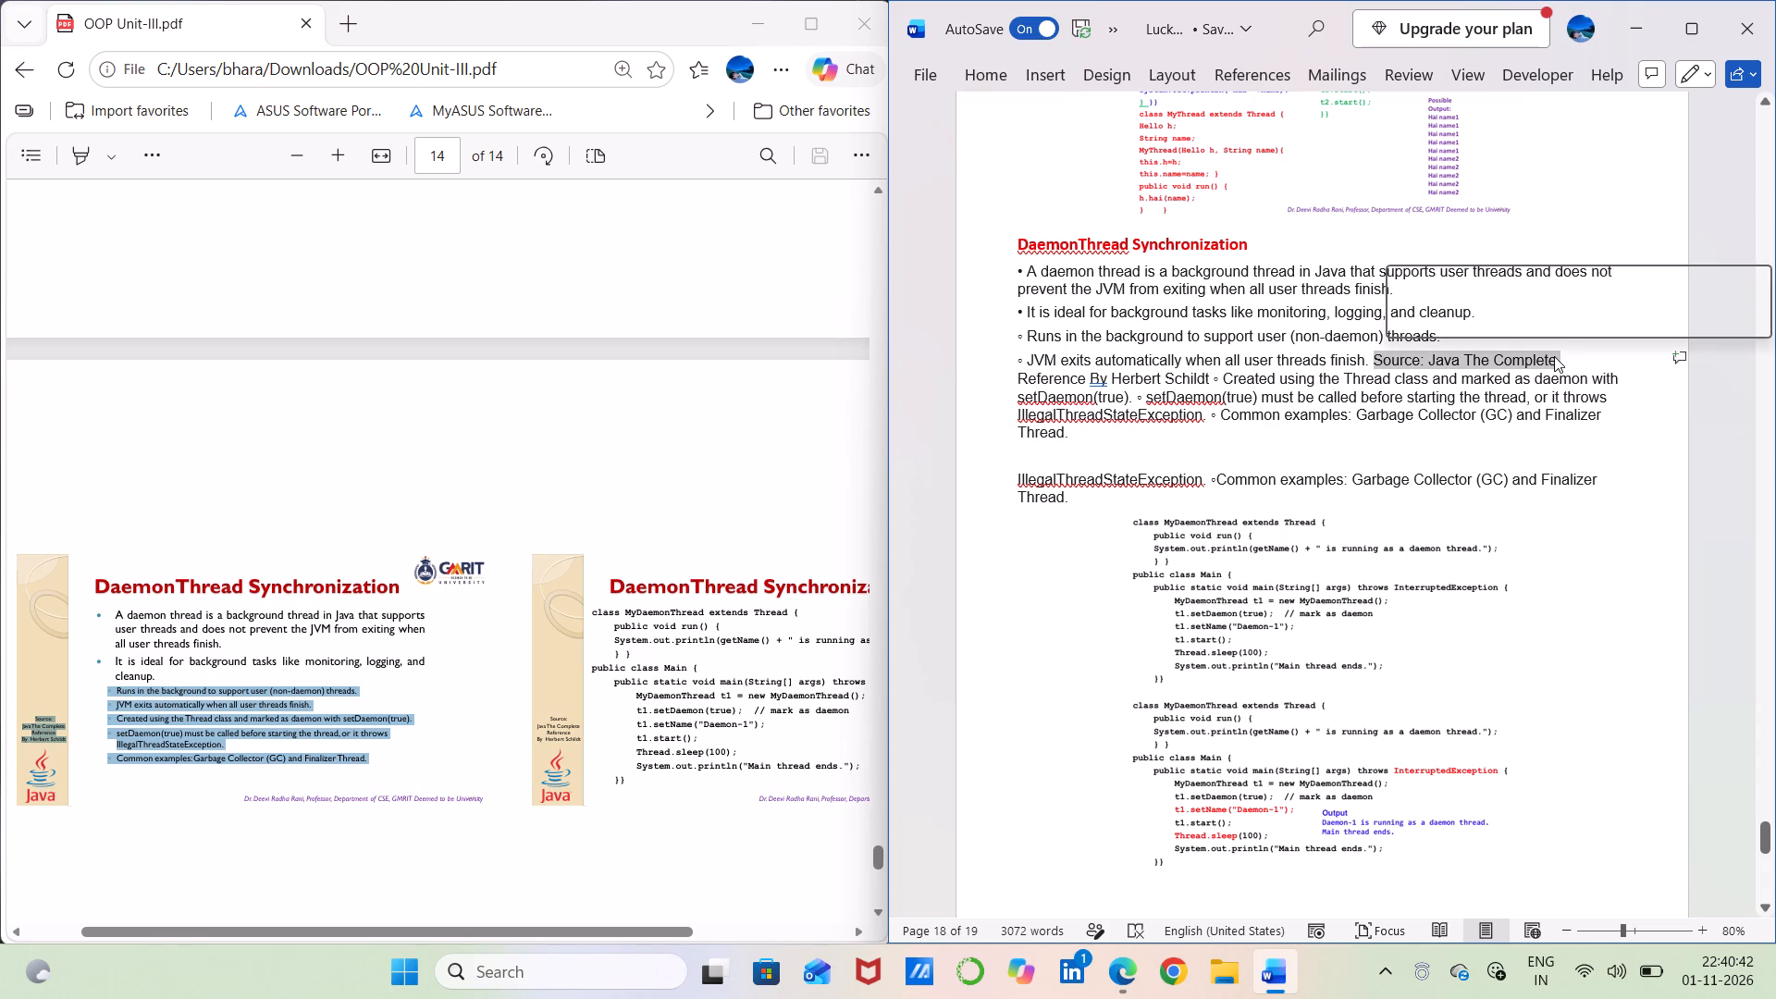
pyautogui.hotkey('ctrl', 'x')
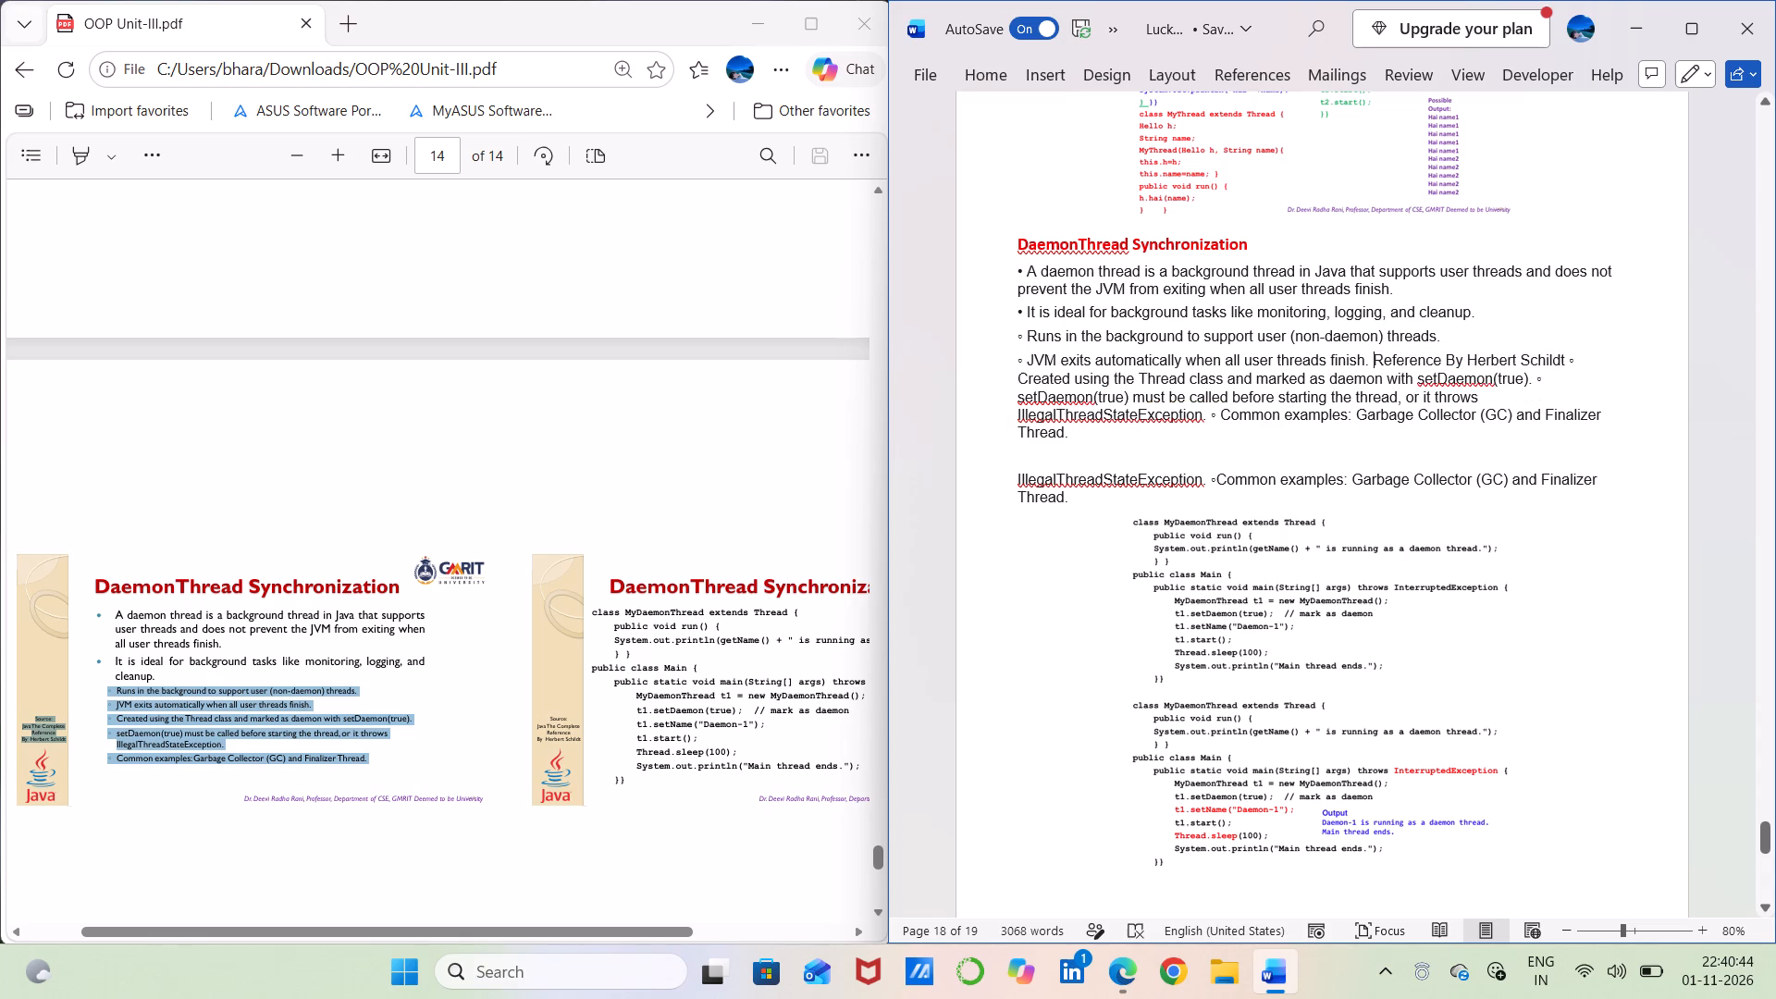
pyautogui.moveTo(1369, 356); pyautogui.dragTo(1544, 359)
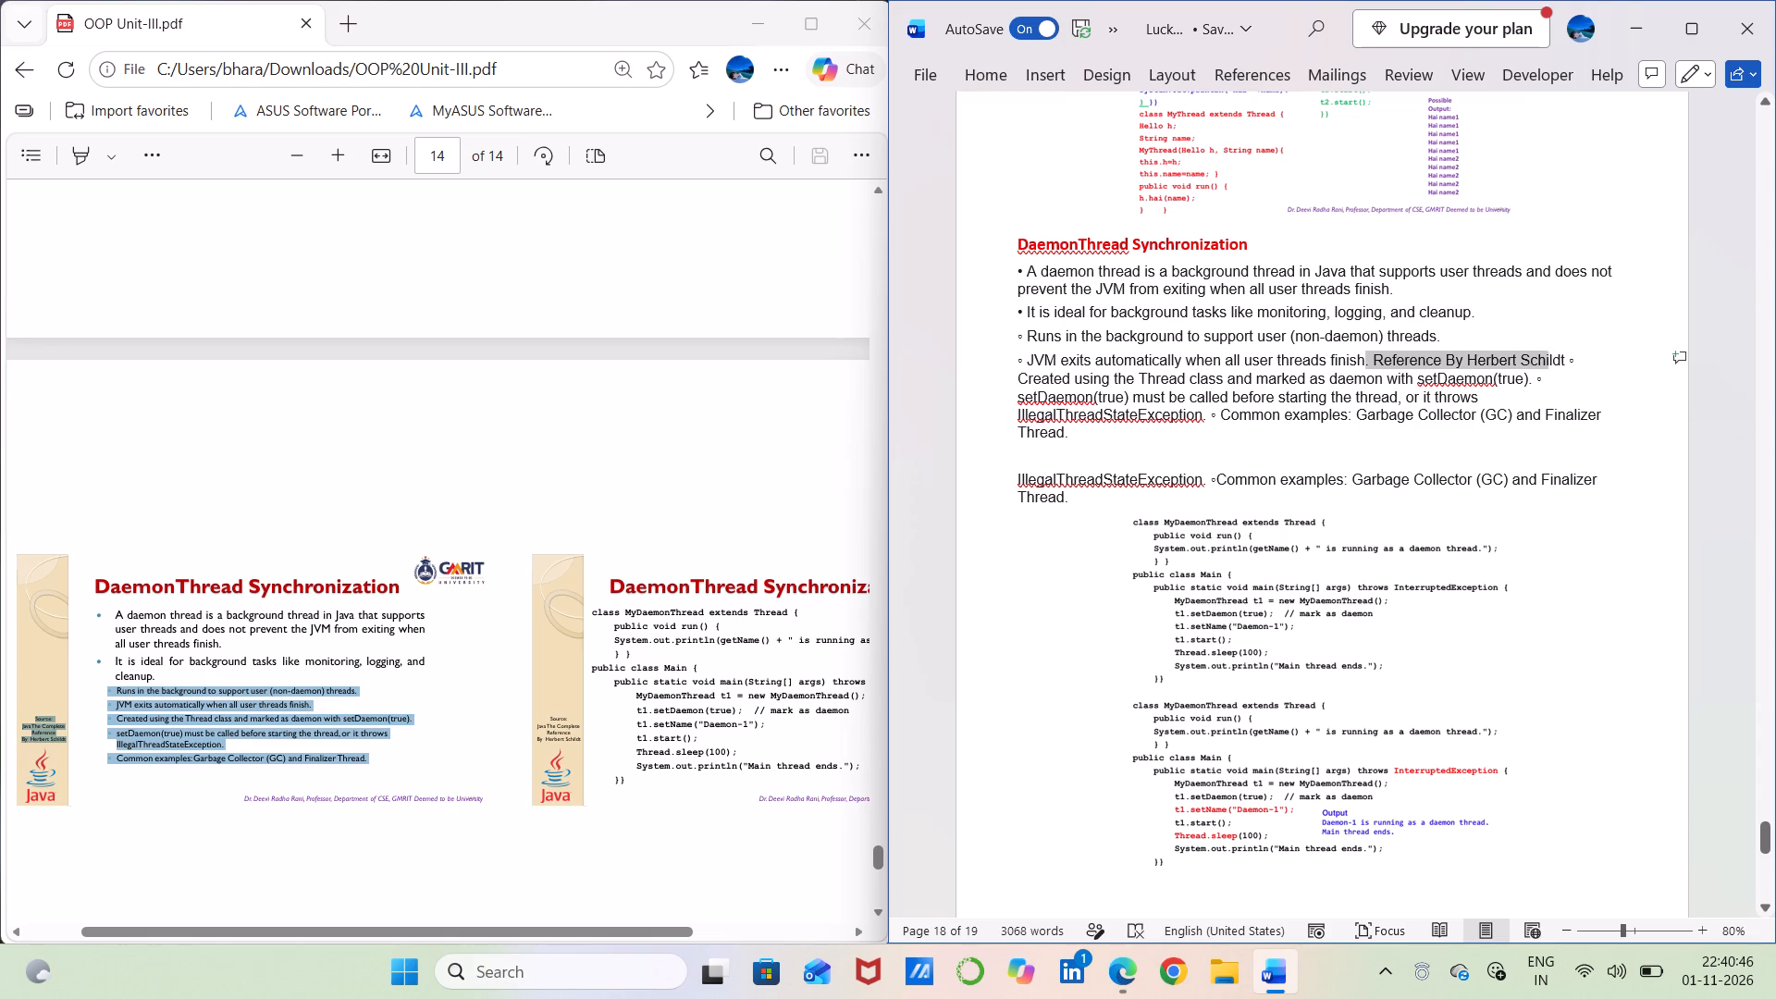
pyautogui.moveTo(1544, 359); pyautogui.dragTo(1579, 358)
pyautogui.hotkey('ctrl', 'x')
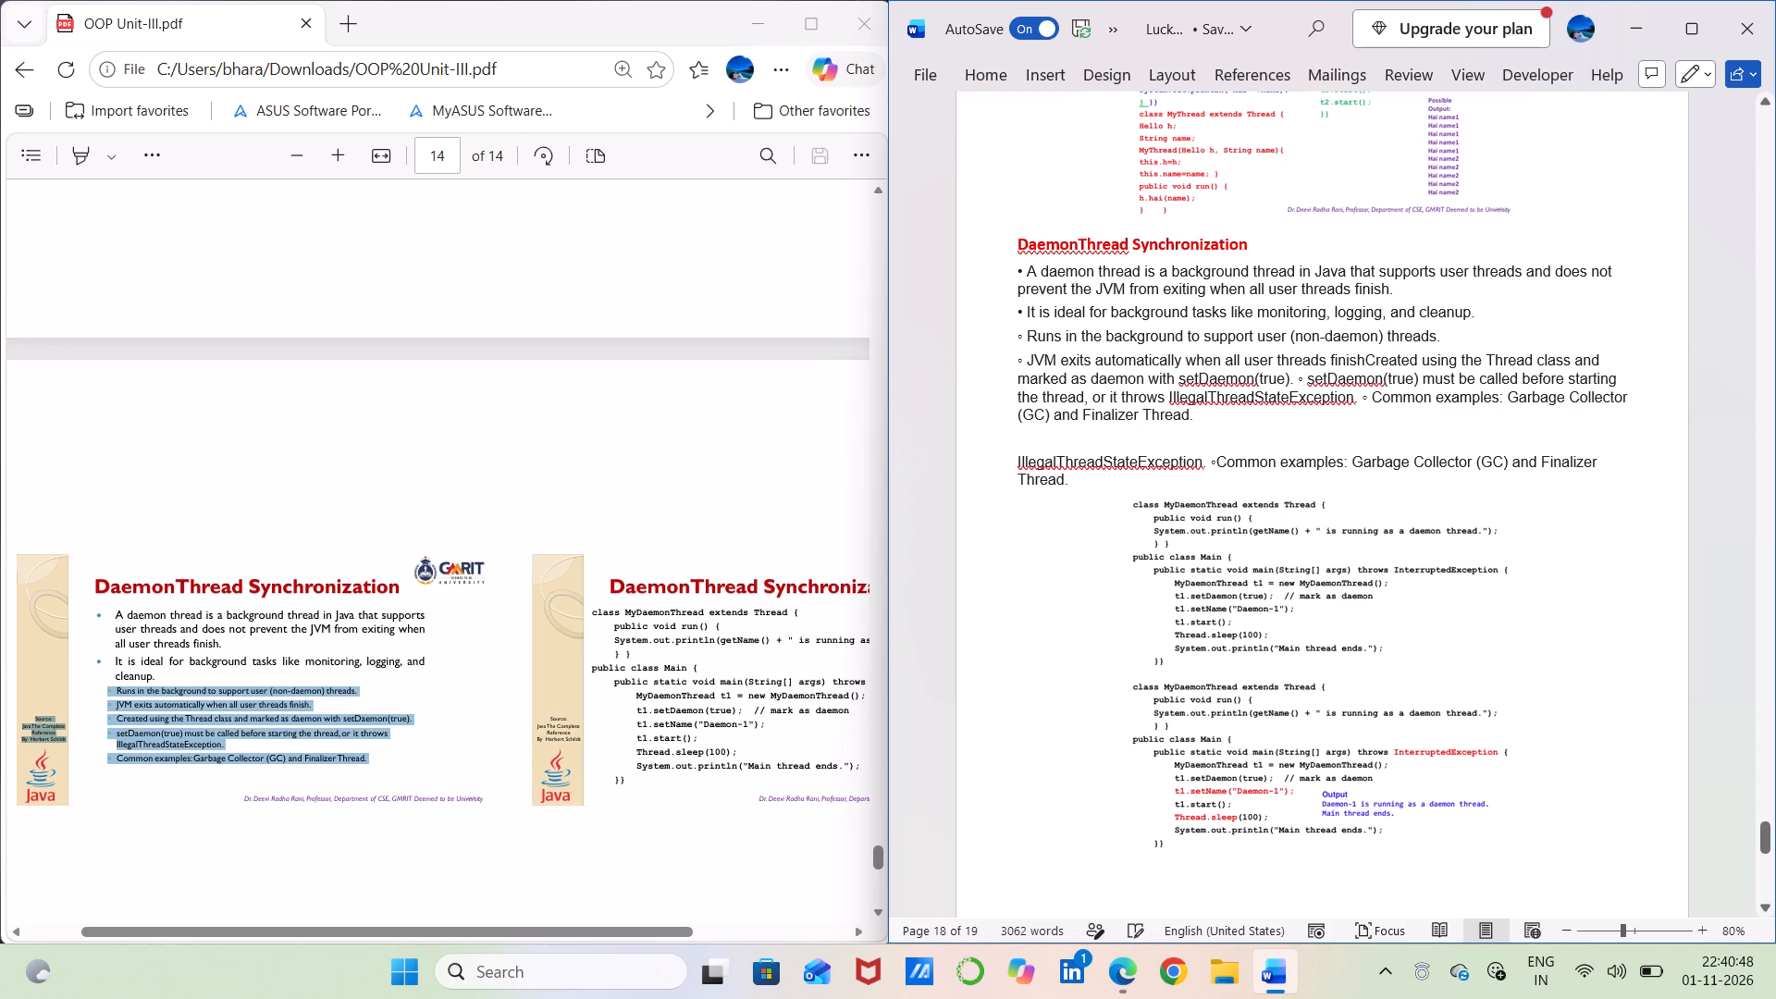
pyautogui.press('Return')
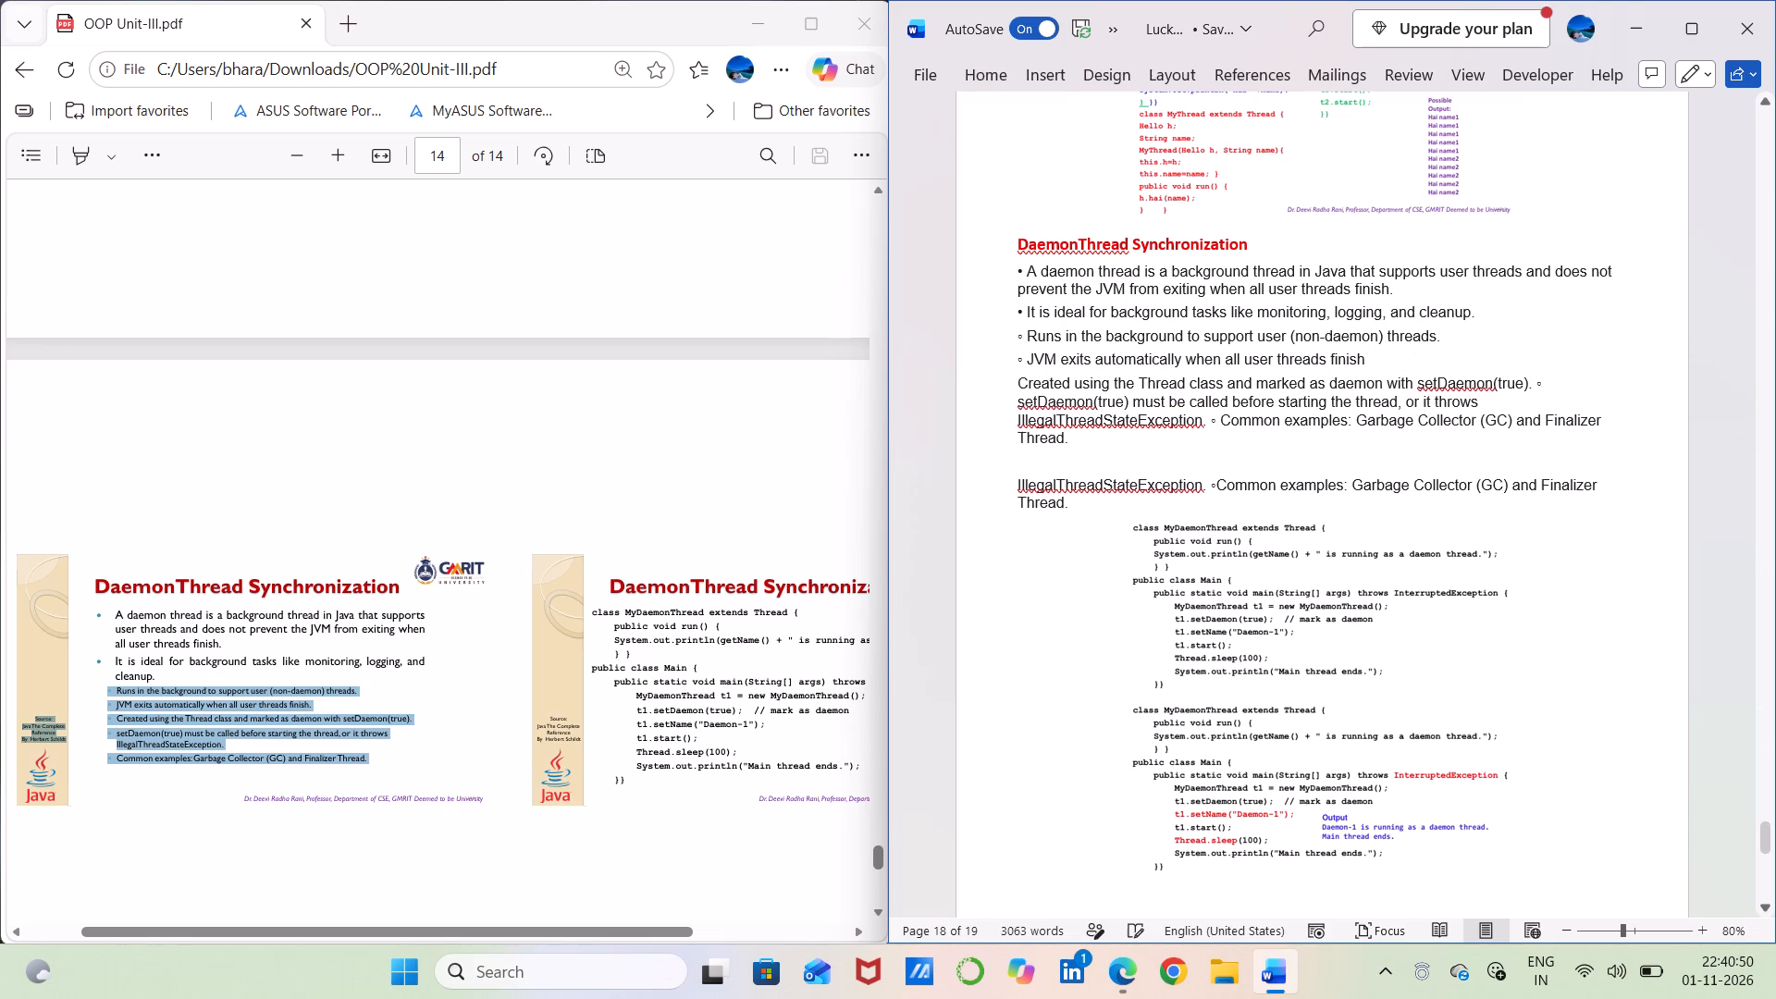
# Put the pasted "Common examples" sub-point on its own line and replace its bullet with ">".
pyautogui.click(1210, 419)
pyautogui.press('Return')
pyautogui.press('Right')
pyautogui.press('BackSpace')
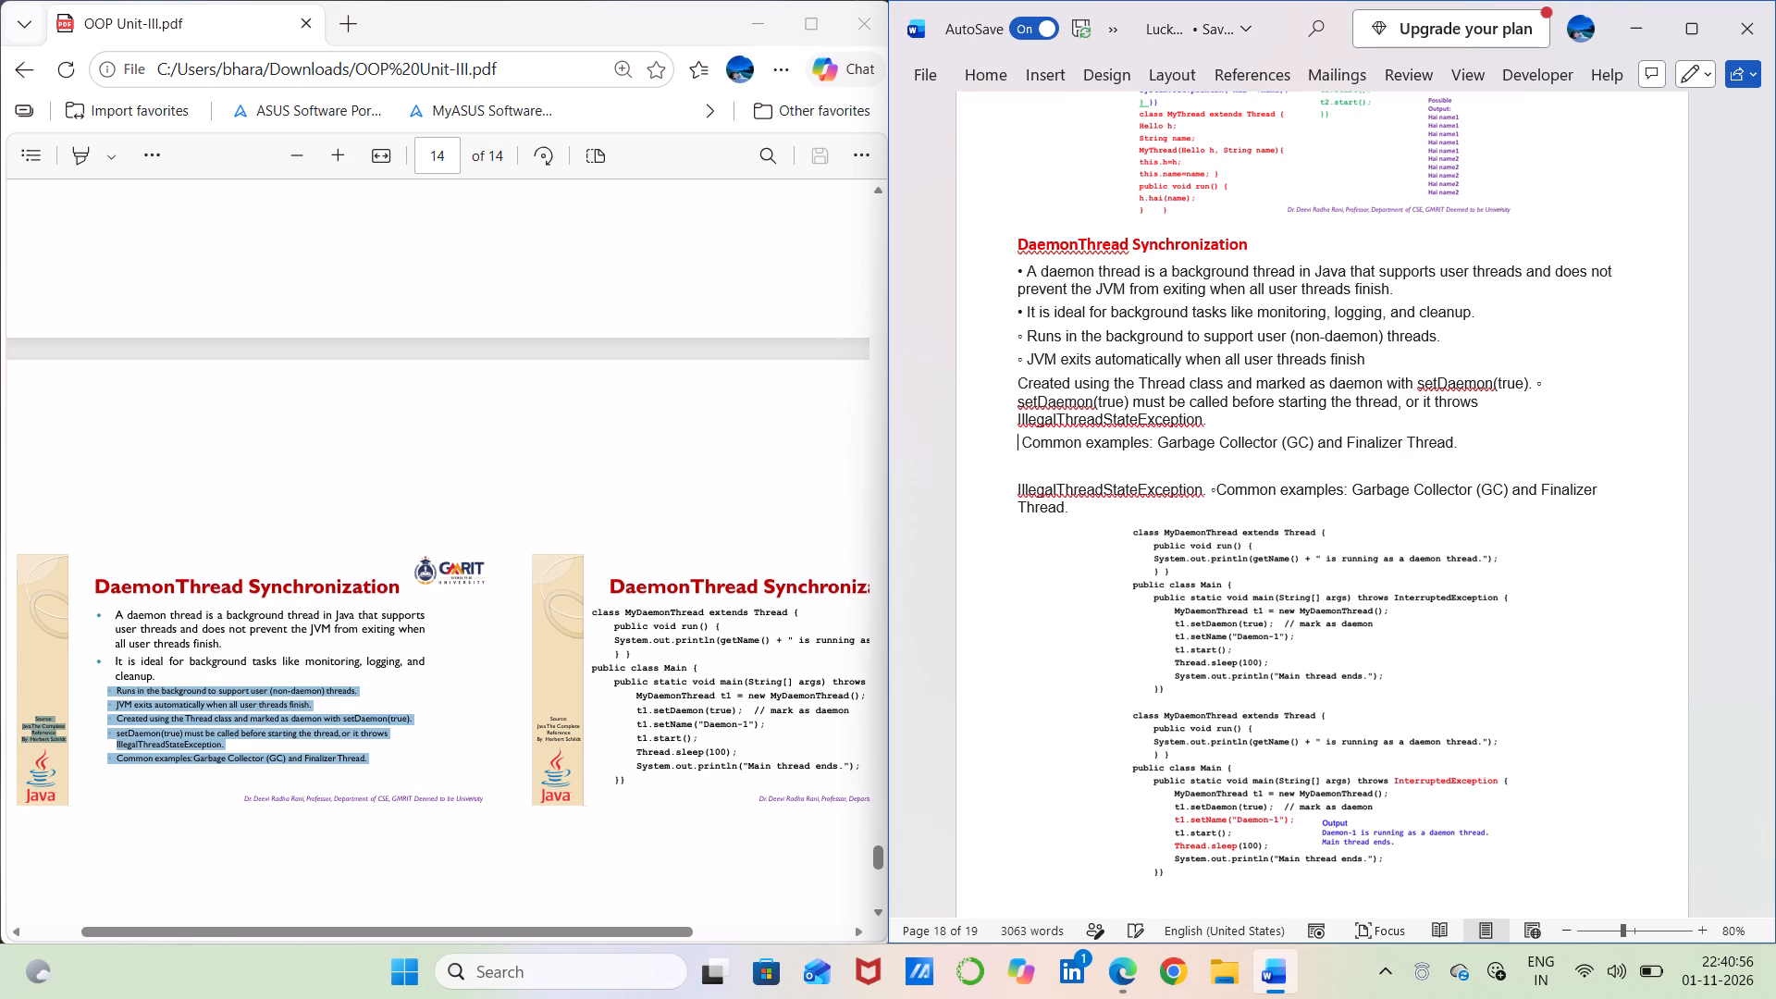
pyautogui.hotkey('shift', '>')
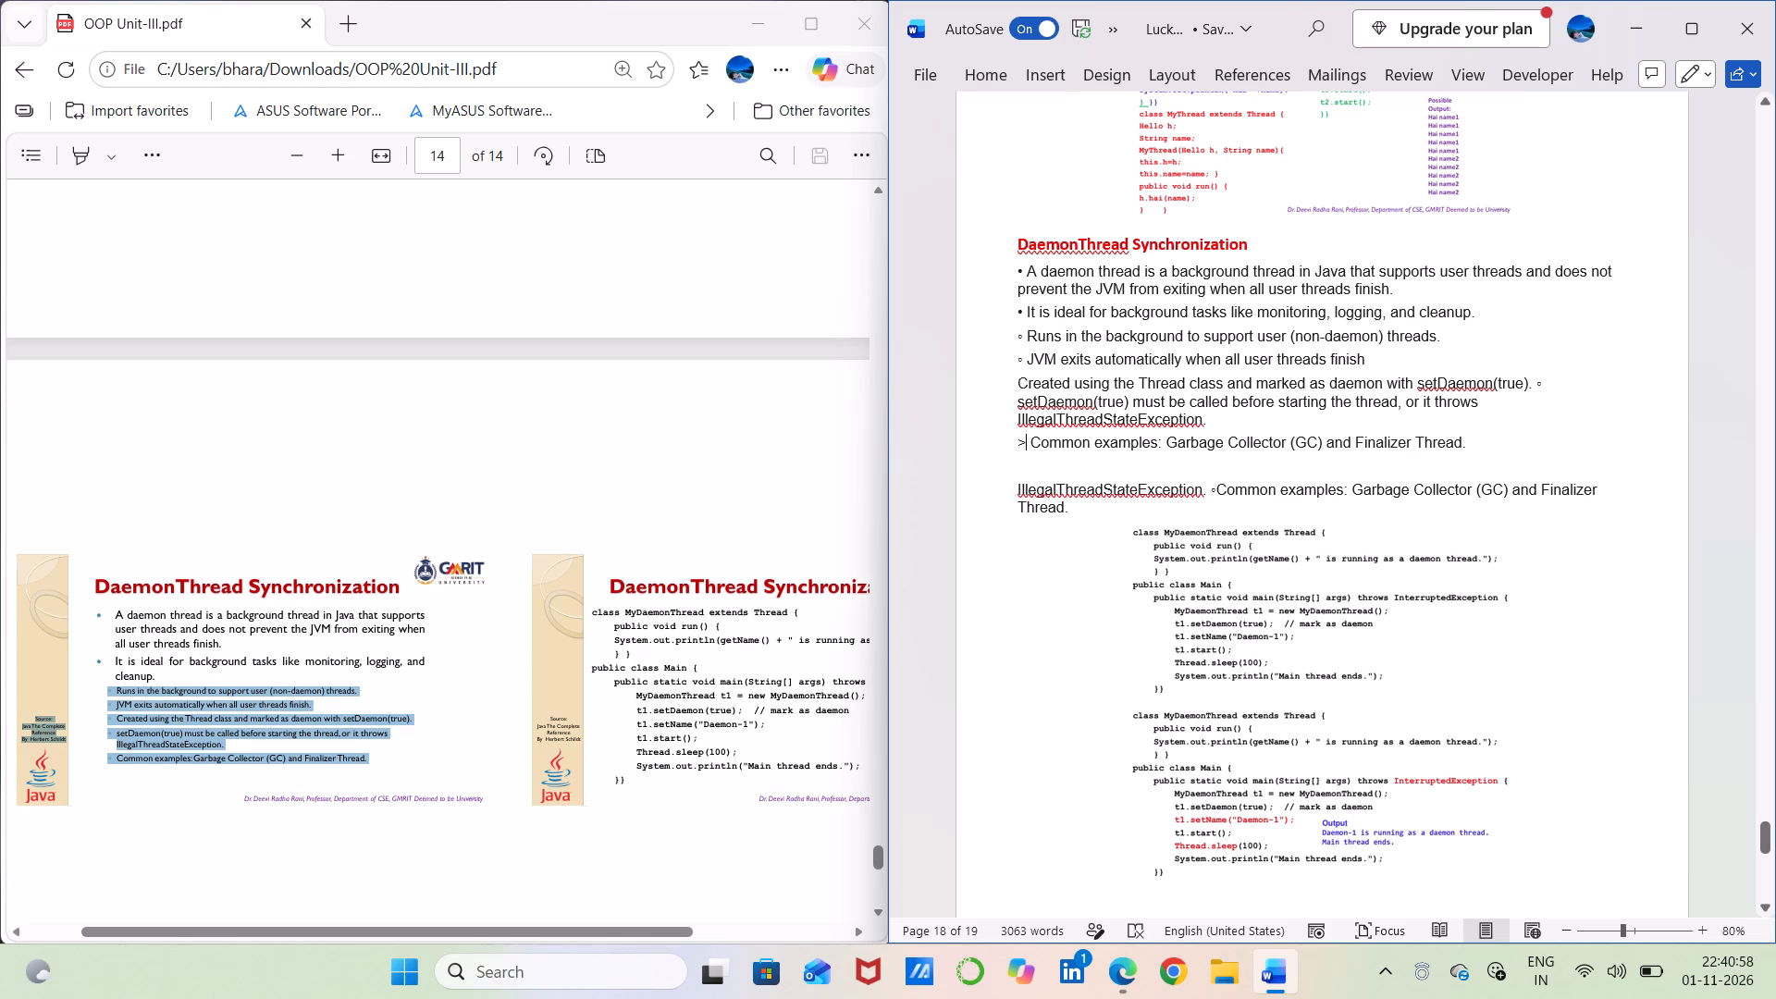
# Mark the "Created using", "JVM exits" and "Runs in the background" lines with ">", replacing any existing small bullets.
pyautogui.click(1017, 381)
pyautogui.hotkey('shift', '>')
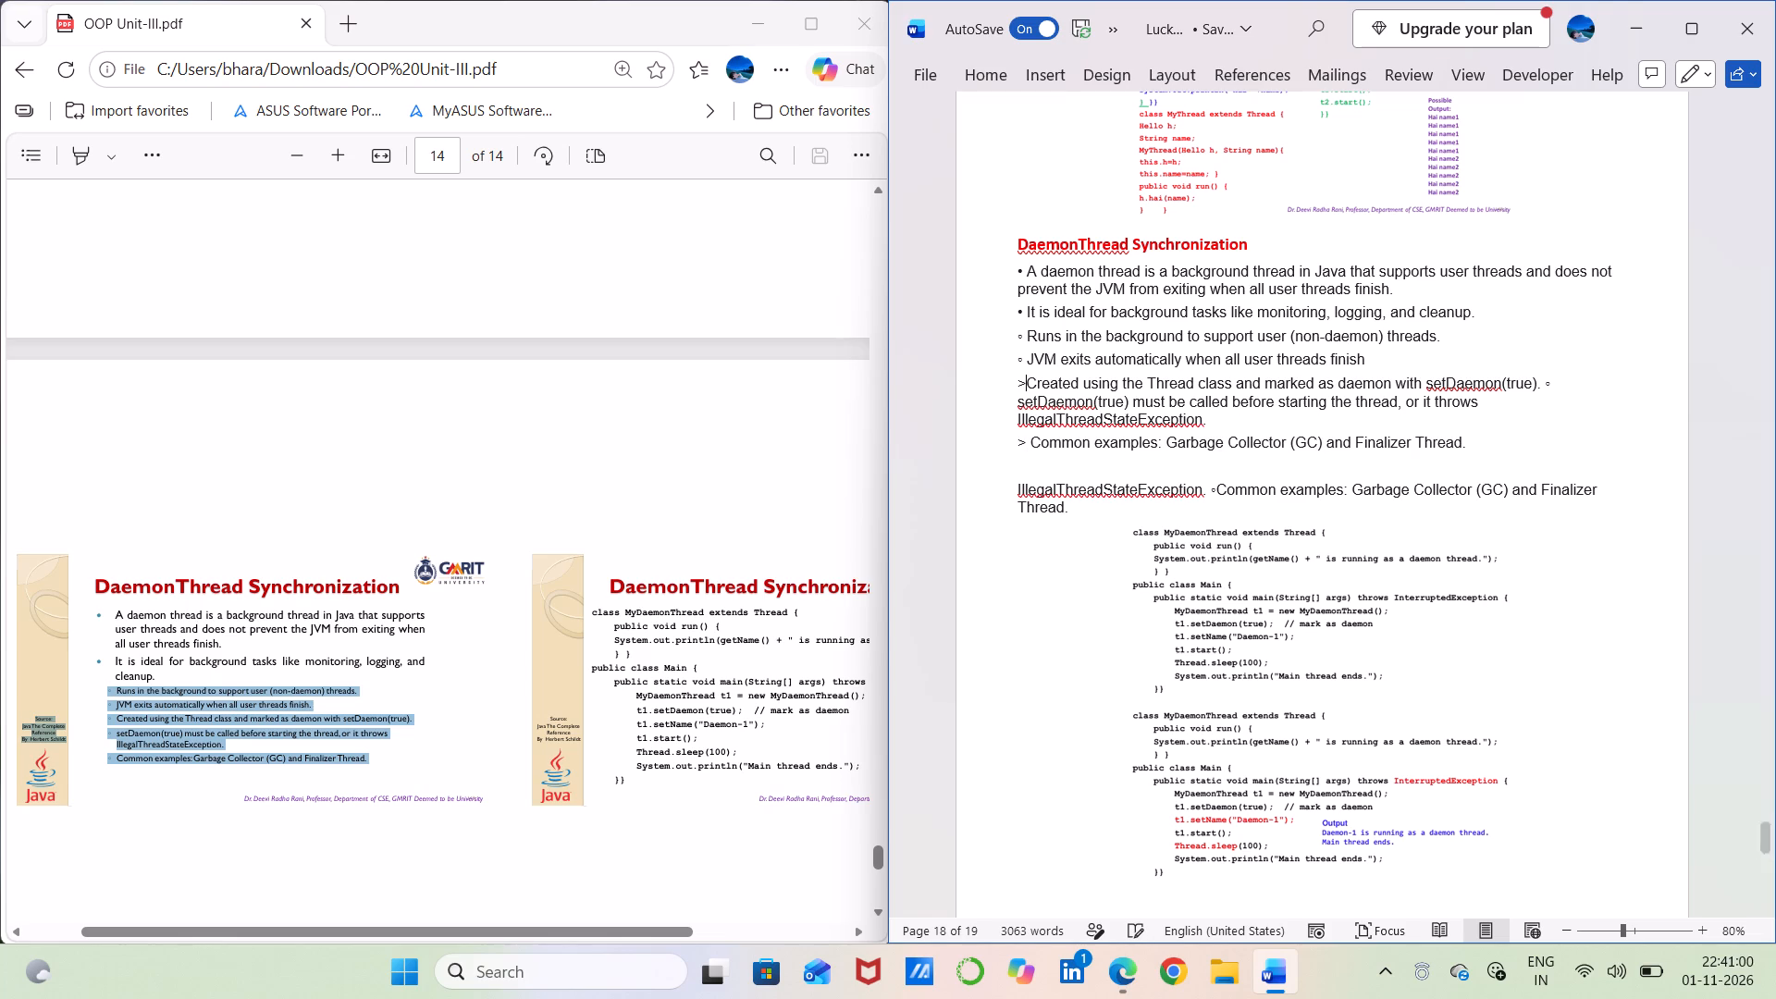
pyautogui.click(1025, 356)
pyautogui.press('BackSpace')
pyautogui.press('BackSpace')
pyautogui.hotkey('shift', '>')
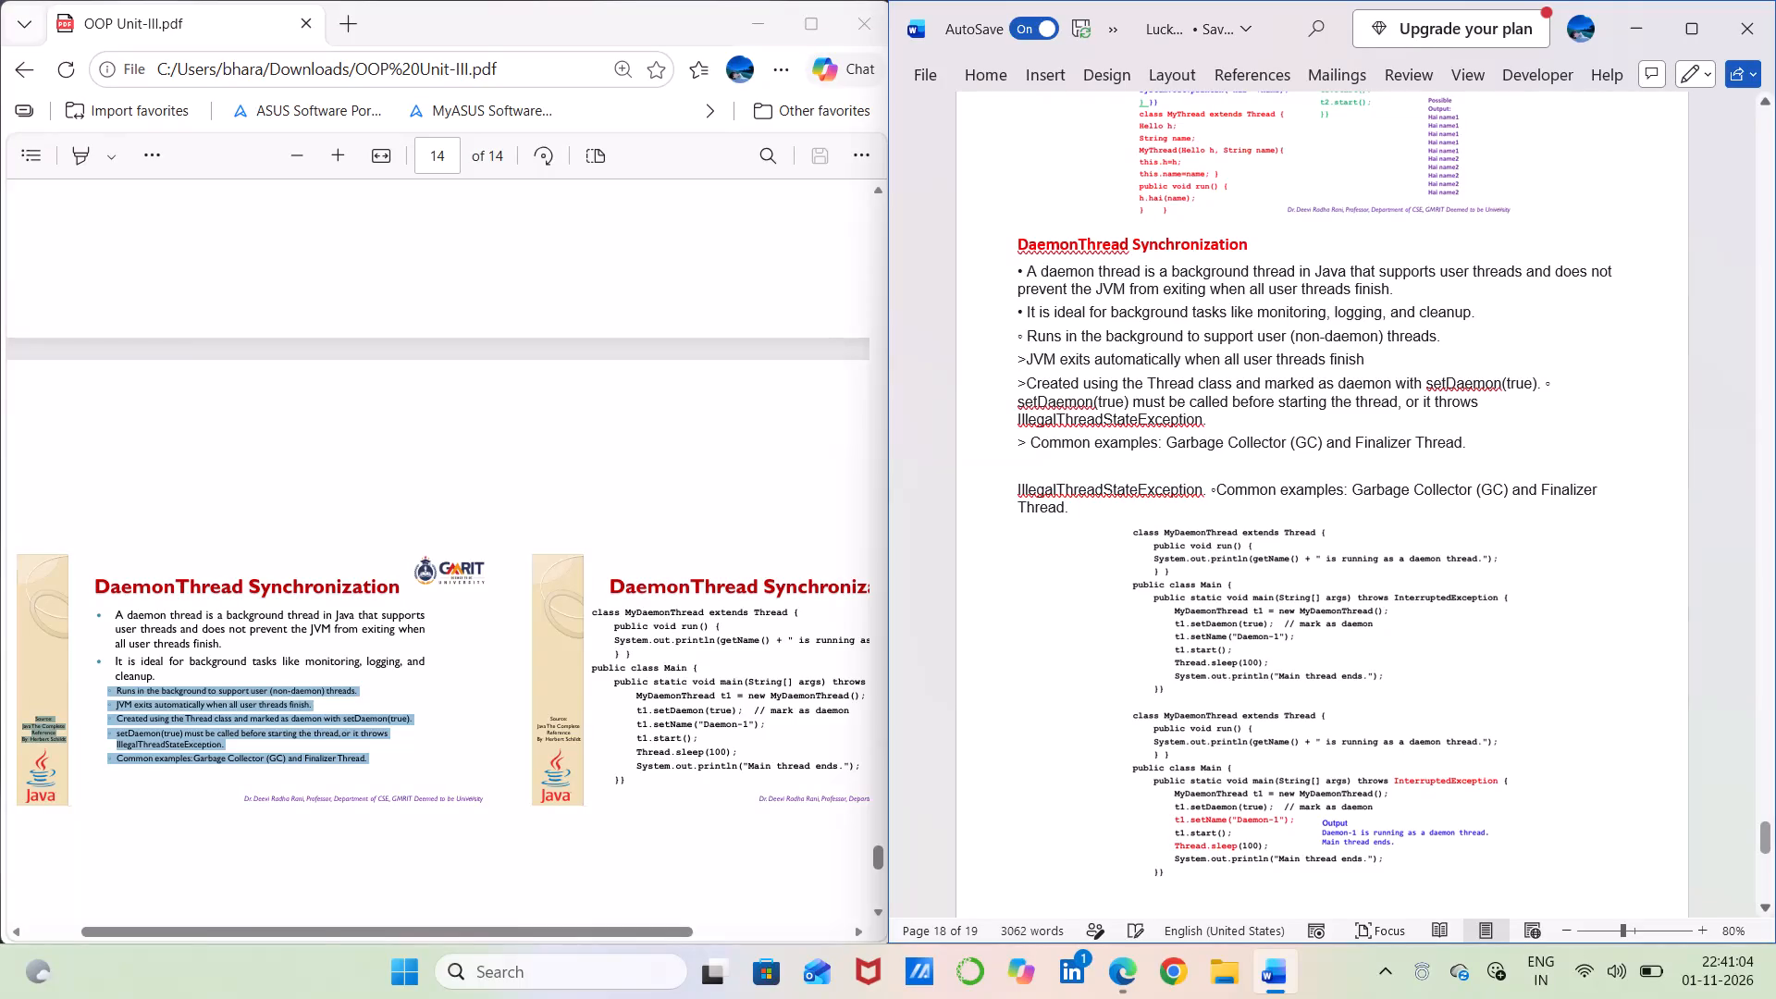
pyautogui.click(1021, 340)
pyautogui.press('BackSpace')
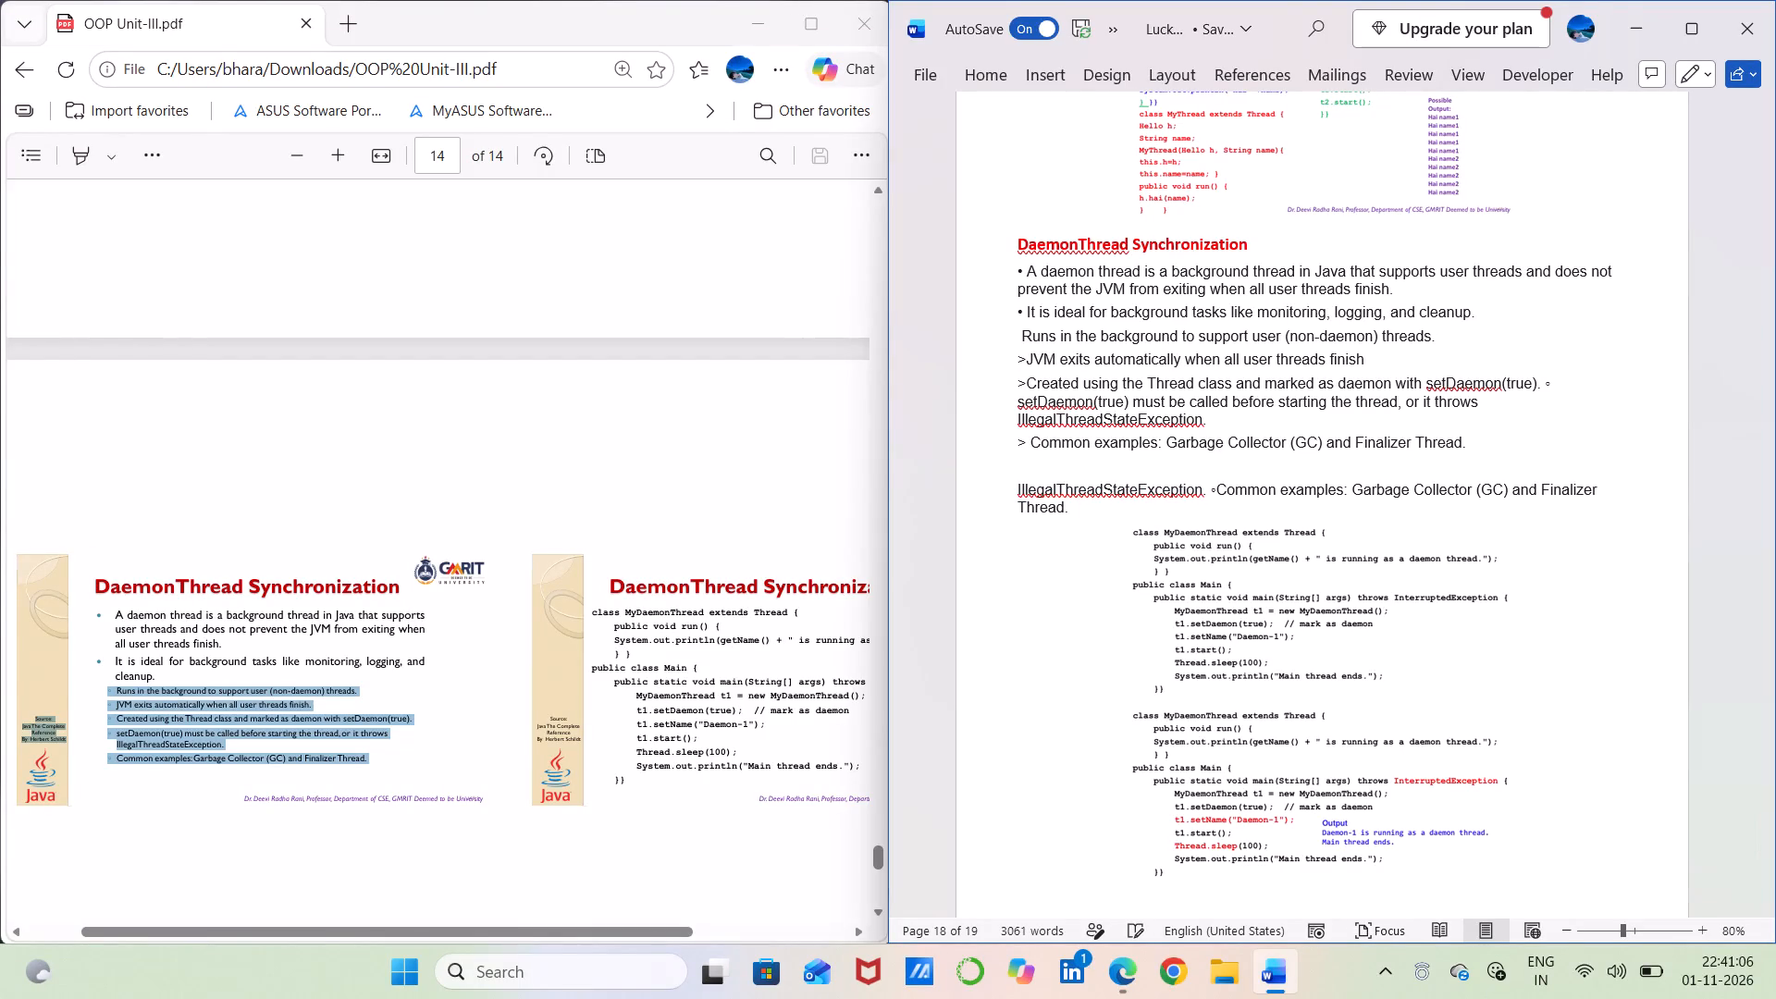
pyautogui.hotkey('shift', '>')
# Compare the remaining DaemonThread slides on the PDF's last page with the code screenshots at the end of the Word notes.
pyautogui.scroll(-1, 1039, 629)
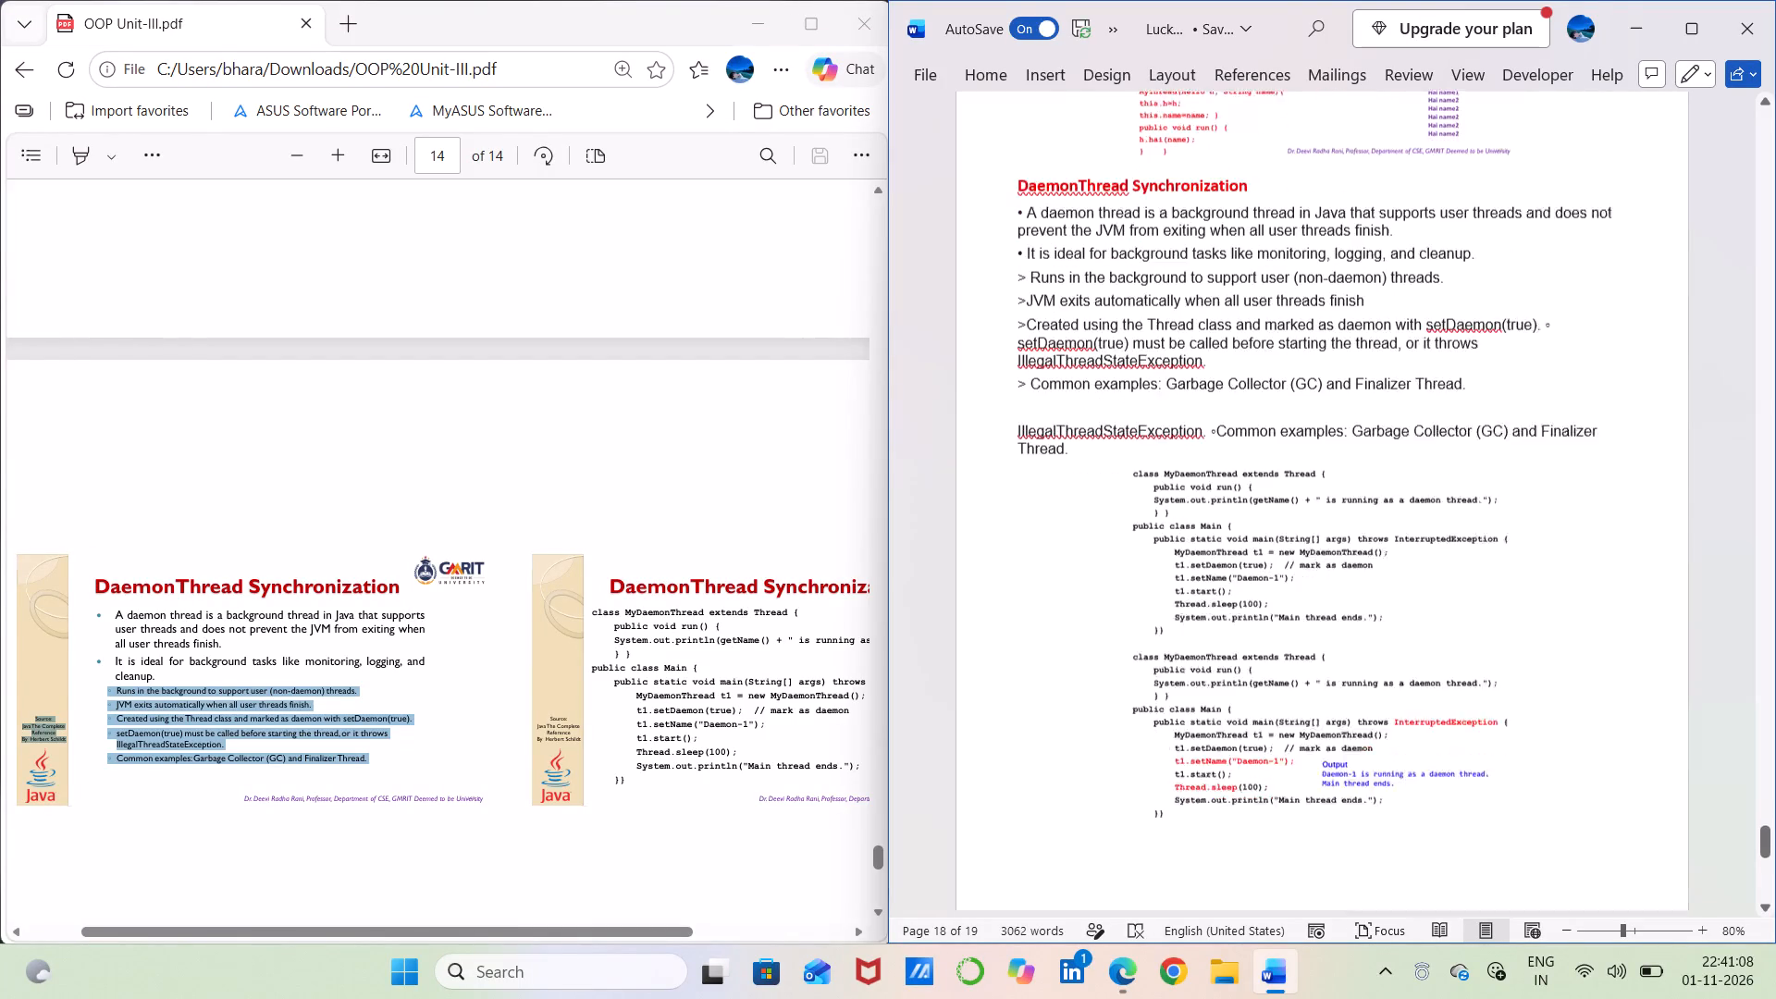
pyautogui.scroll(-1, 1039, 629)
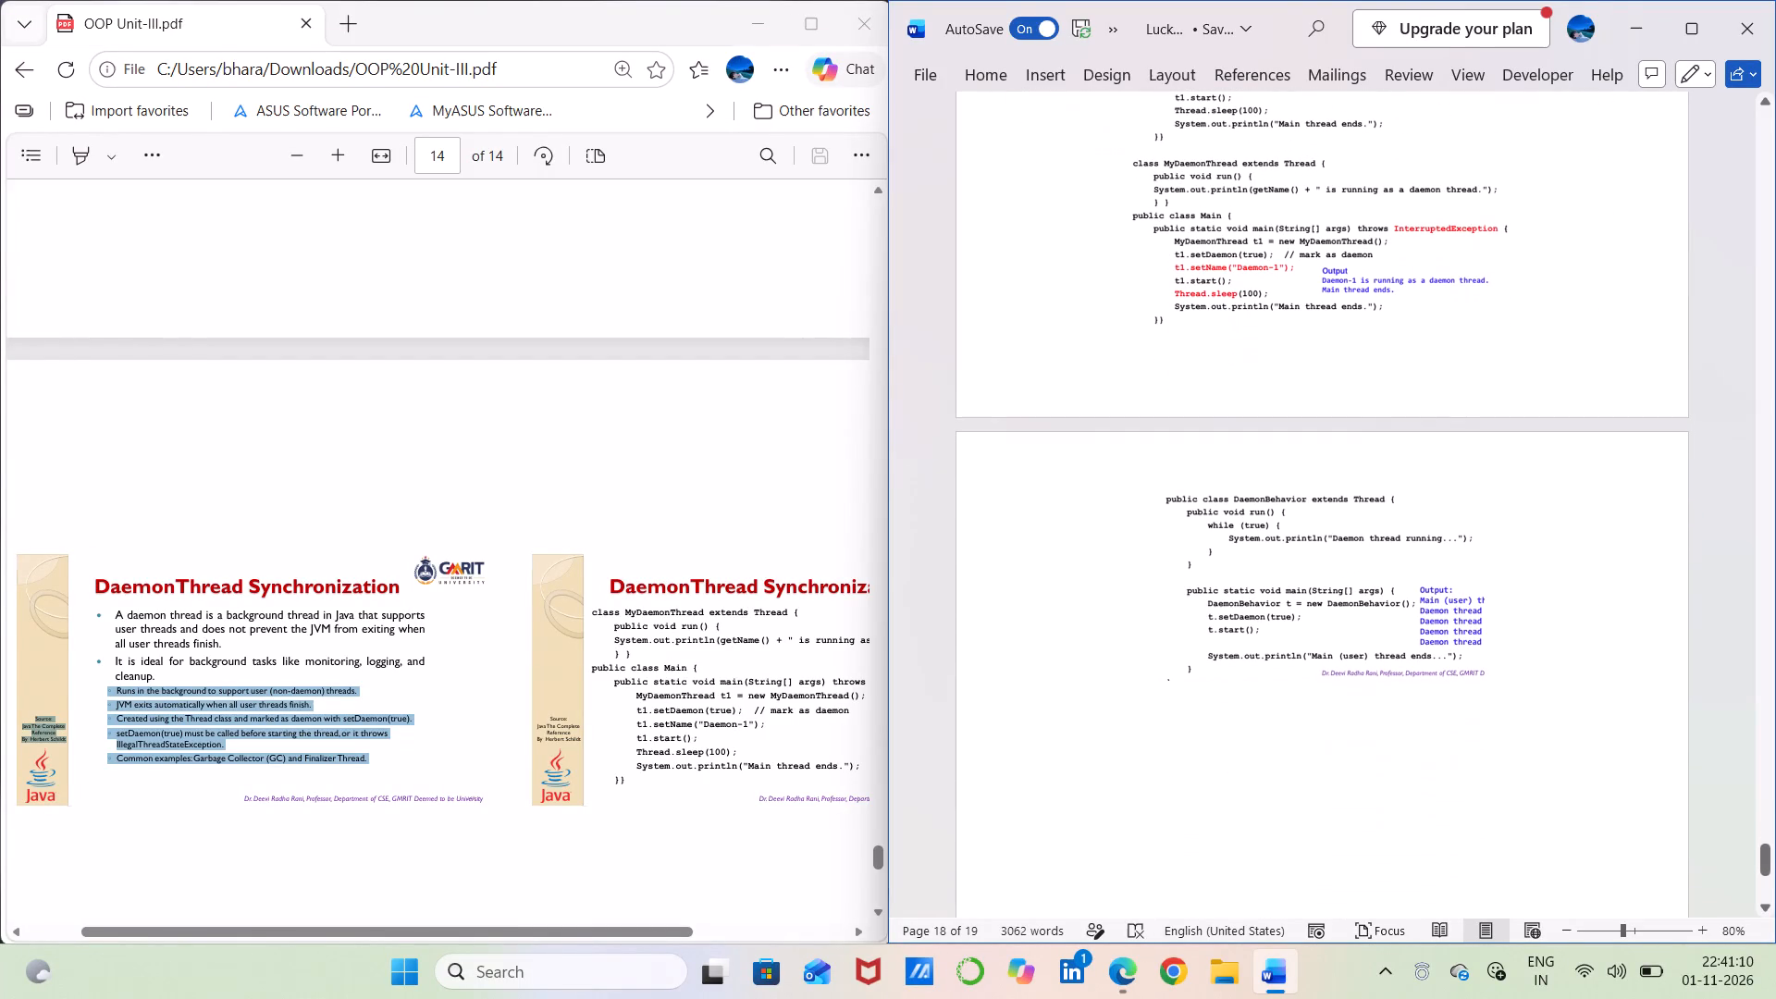
pyautogui.click(513, 761)
pyautogui.rightClick(647, 756)
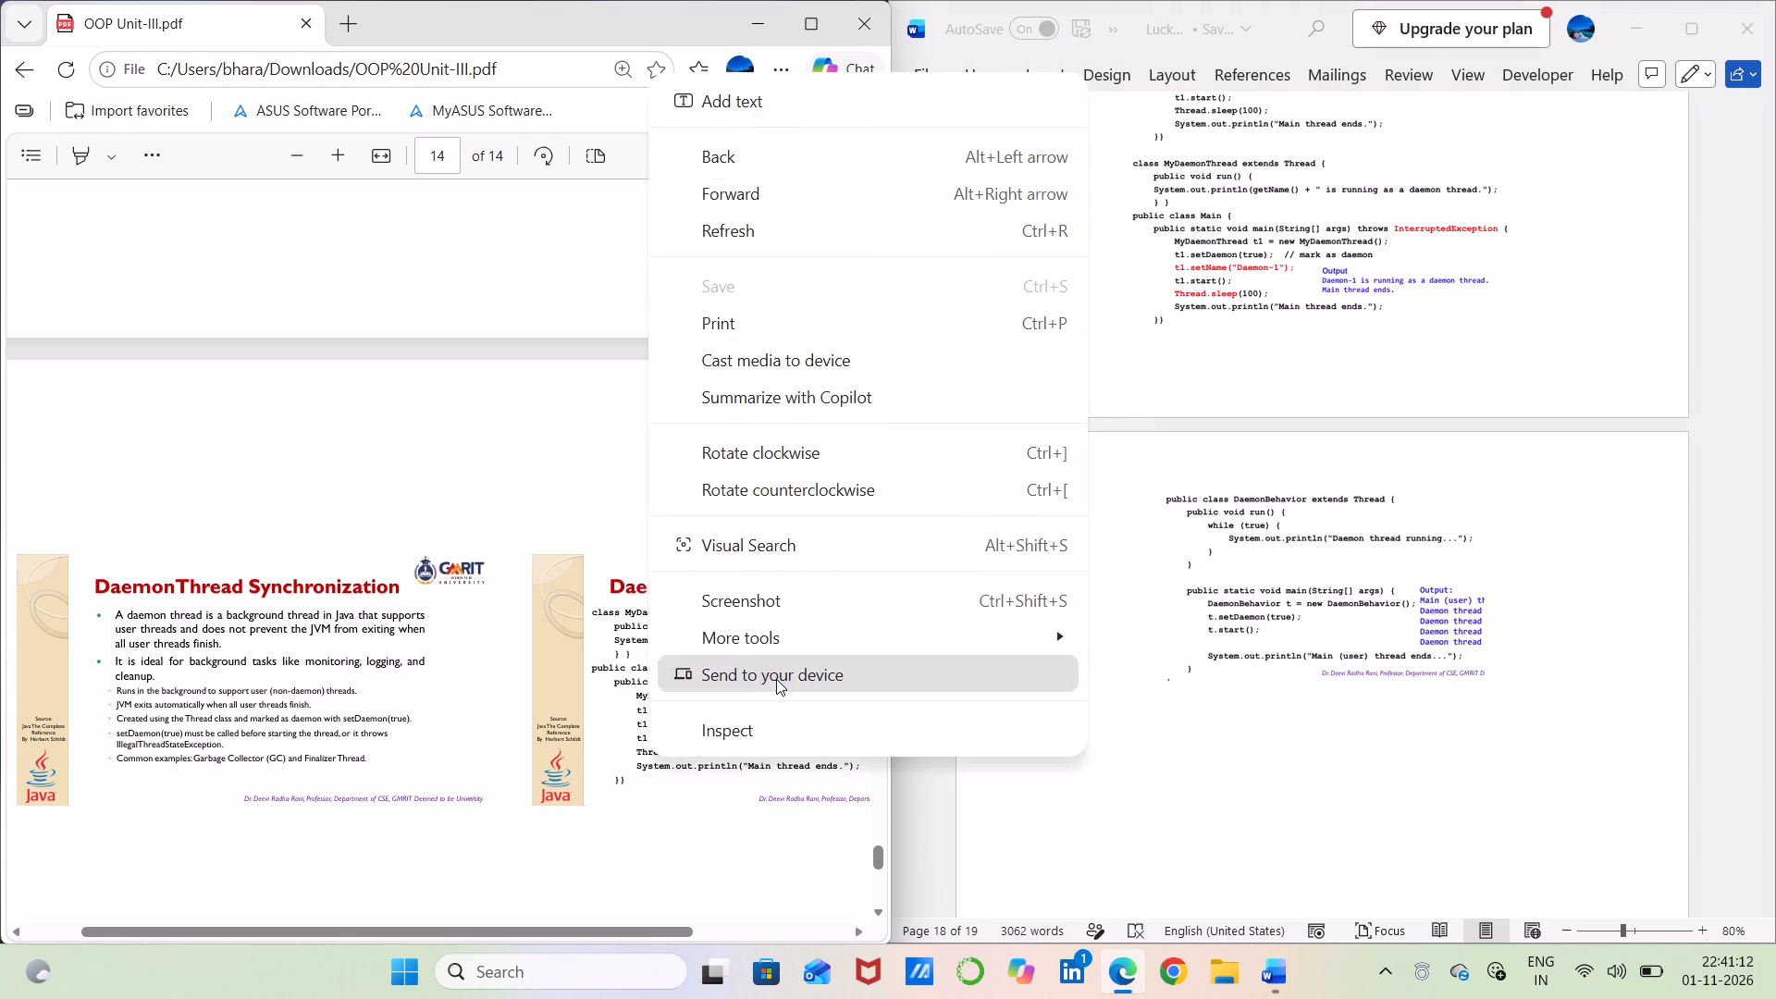
pyautogui.click(653, 852)
pyautogui.scroll(-4, 653, 852)
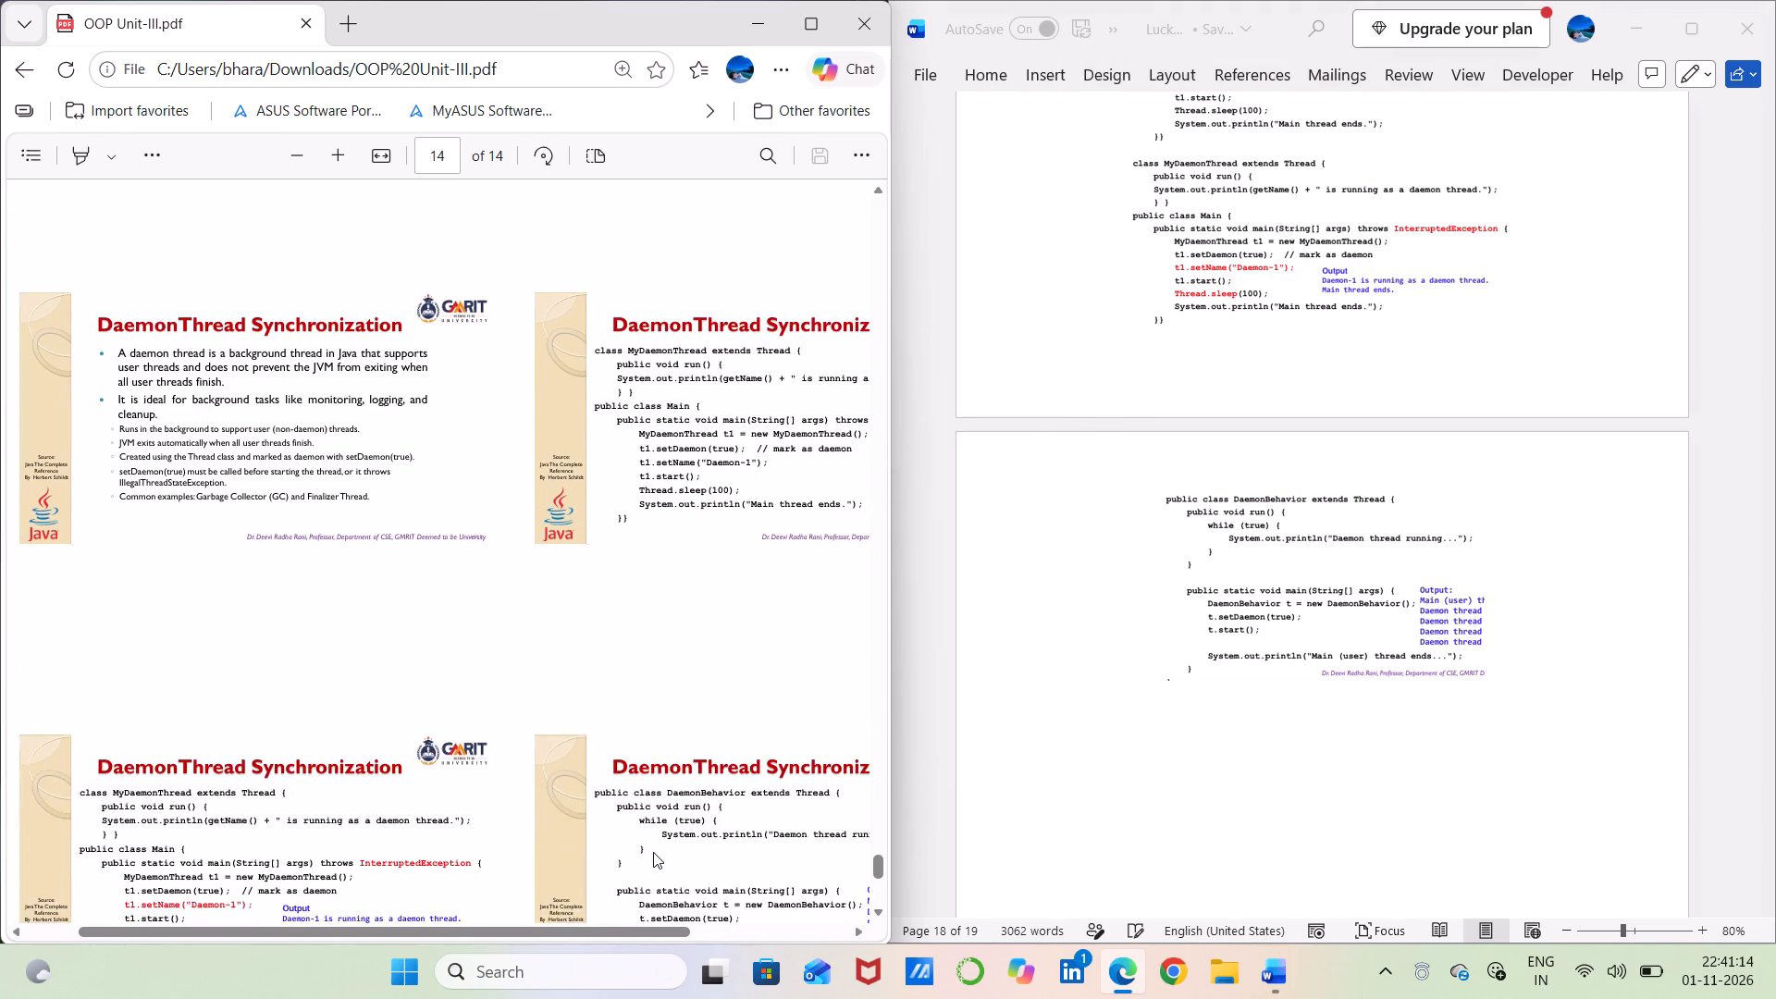
pyautogui.scroll(-1, 653, 852)
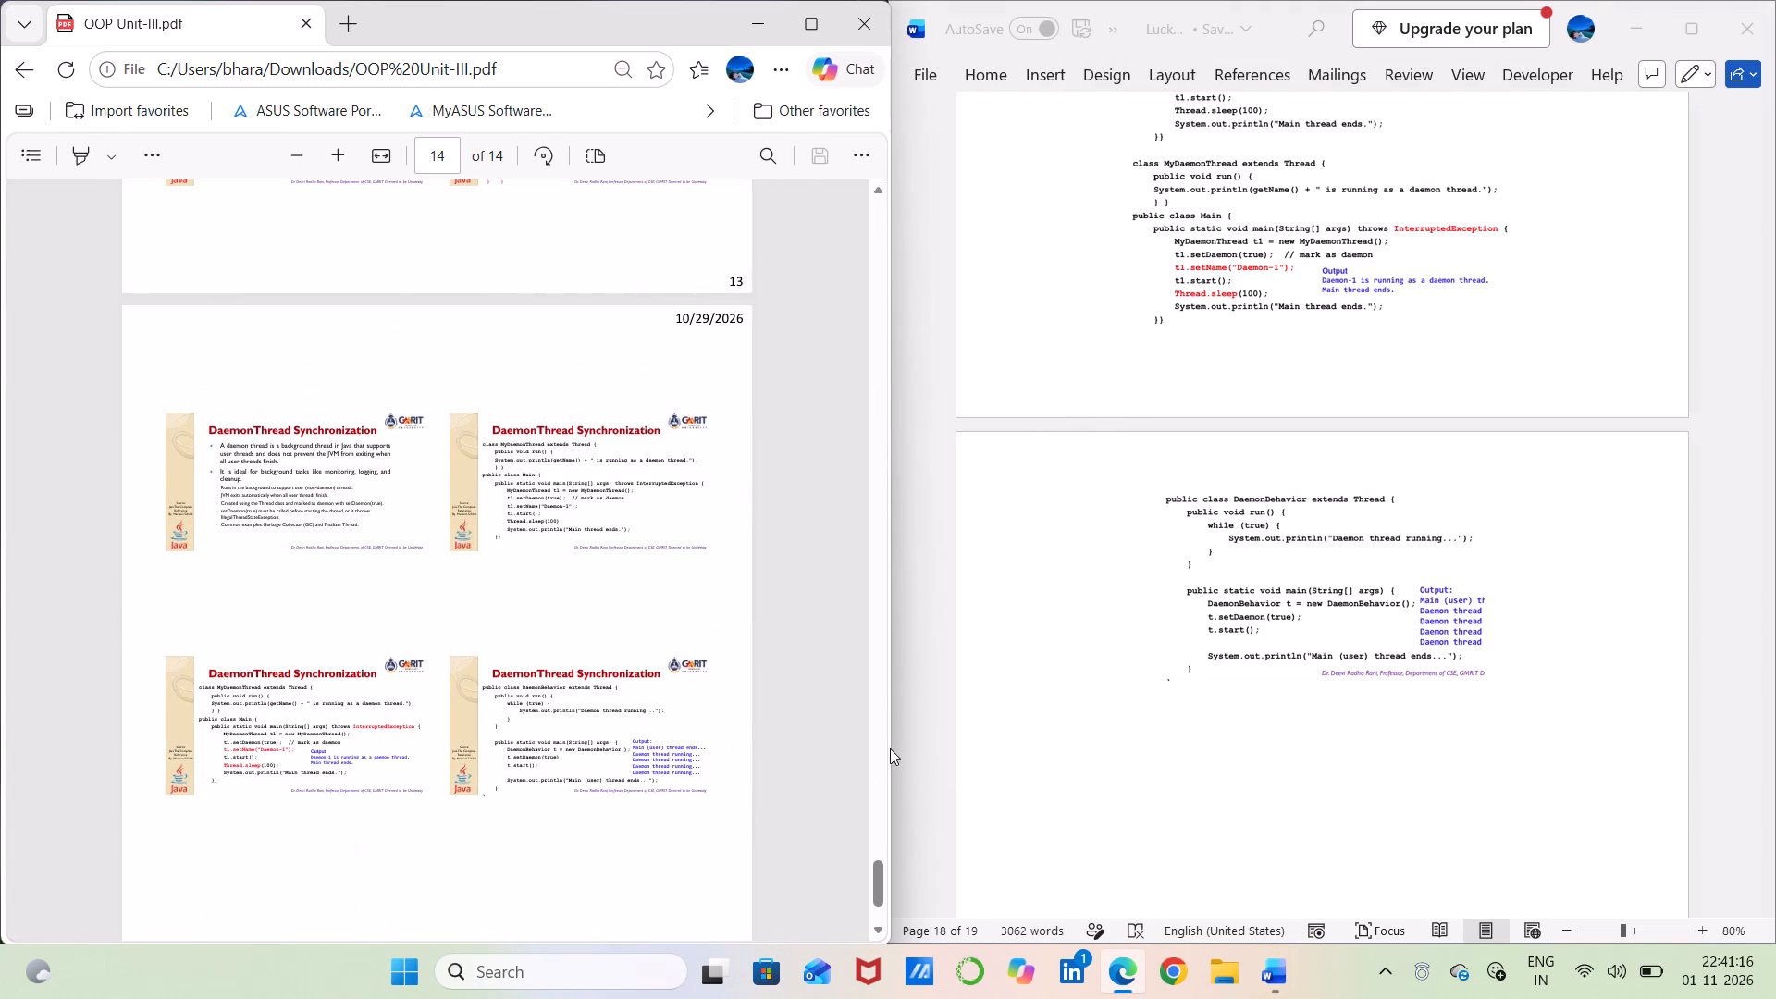
pyautogui.scroll(-4, 534, 883)
pyautogui.scroll(1, 1150, 606)
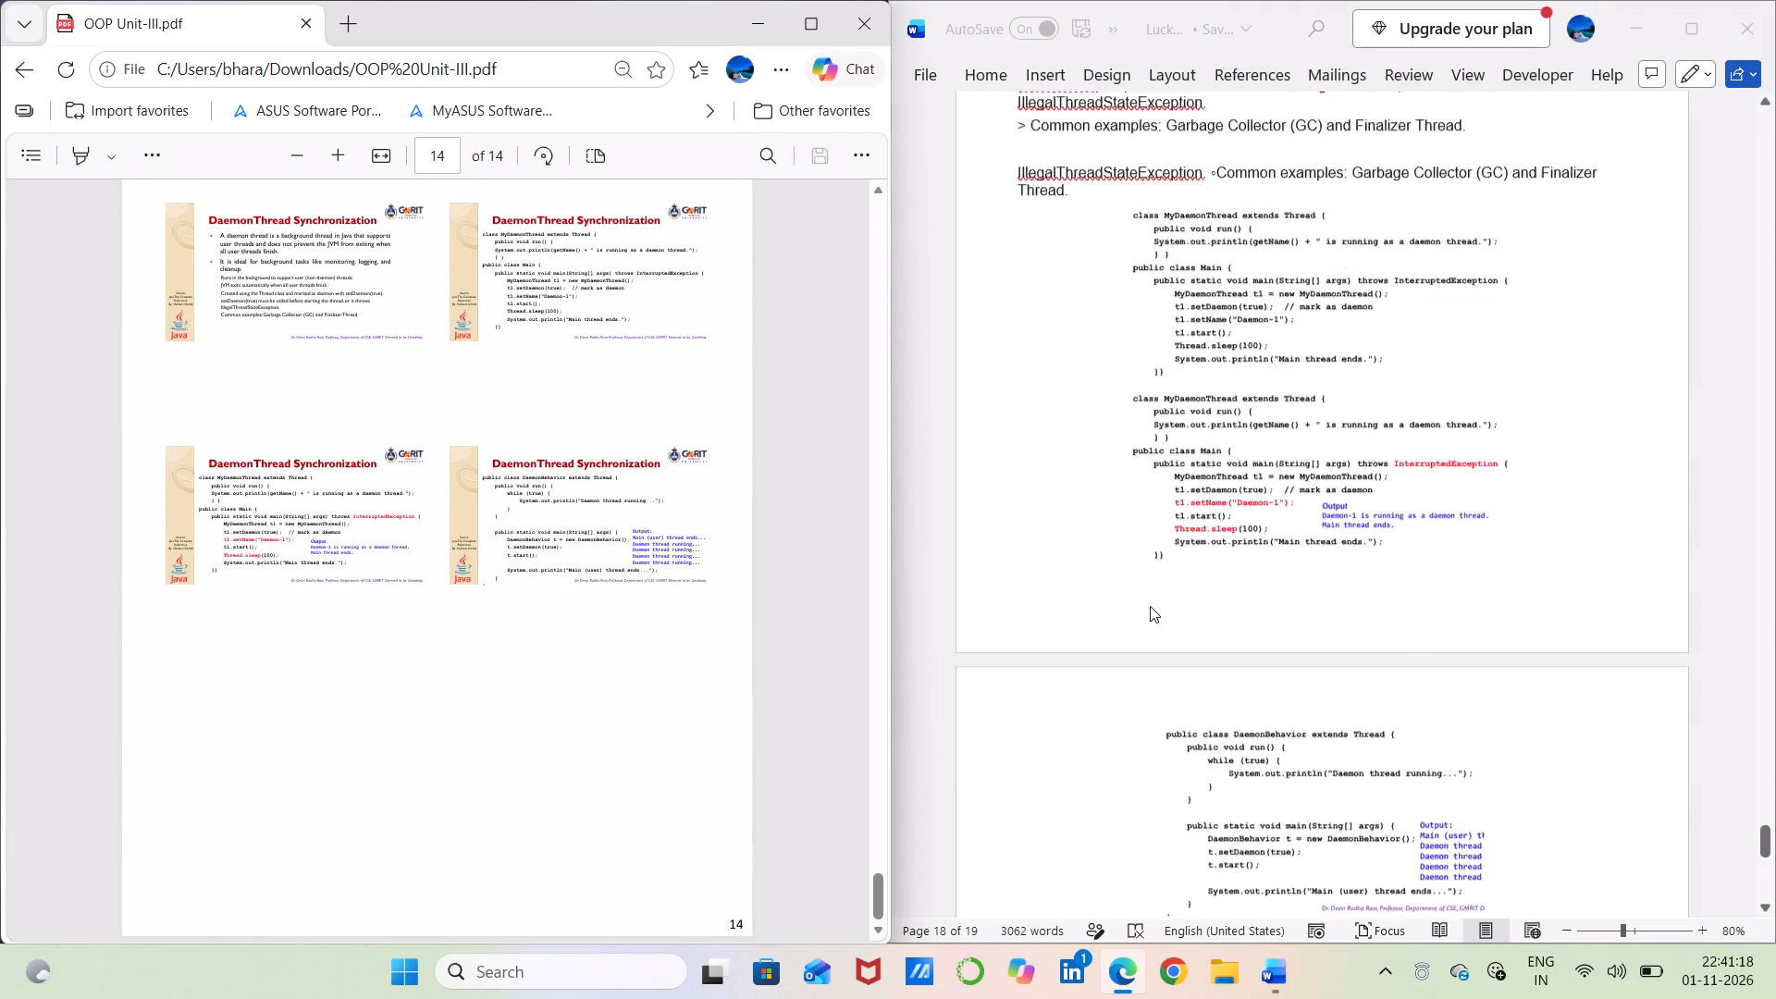
pyautogui.scroll(2, 1150, 606)
pyautogui.scroll(-5, 1150, 606)
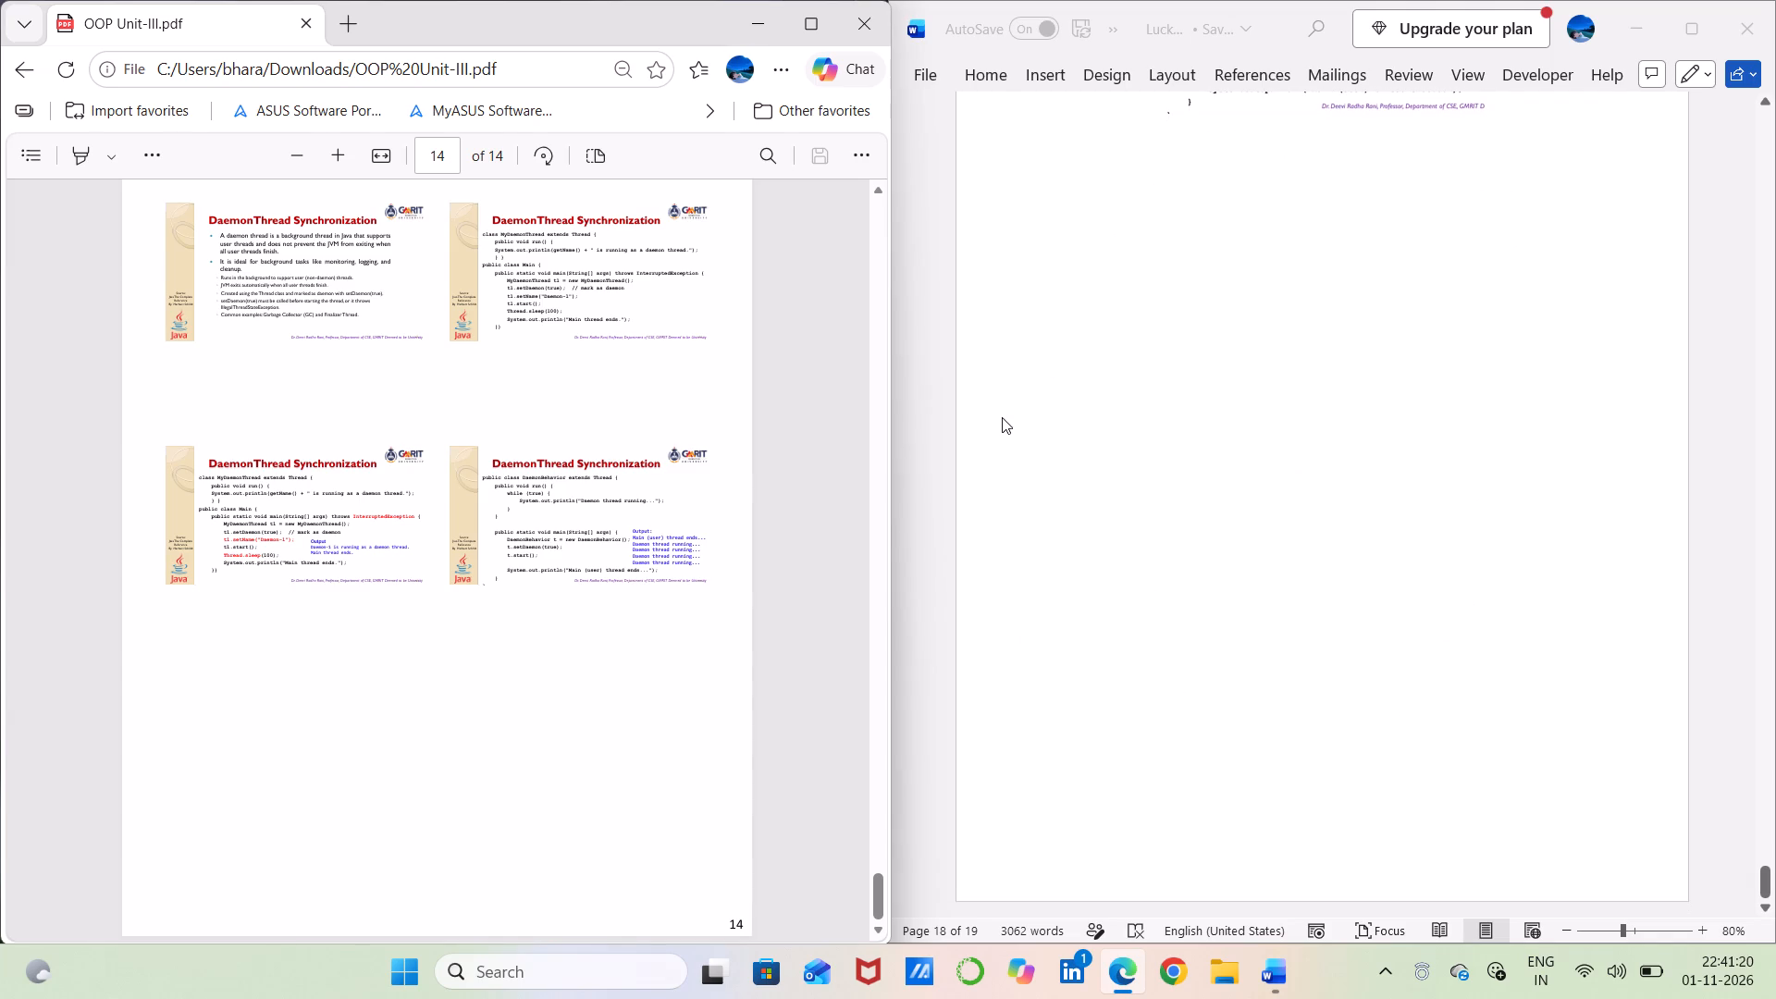
pyautogui.click(1014, 237)
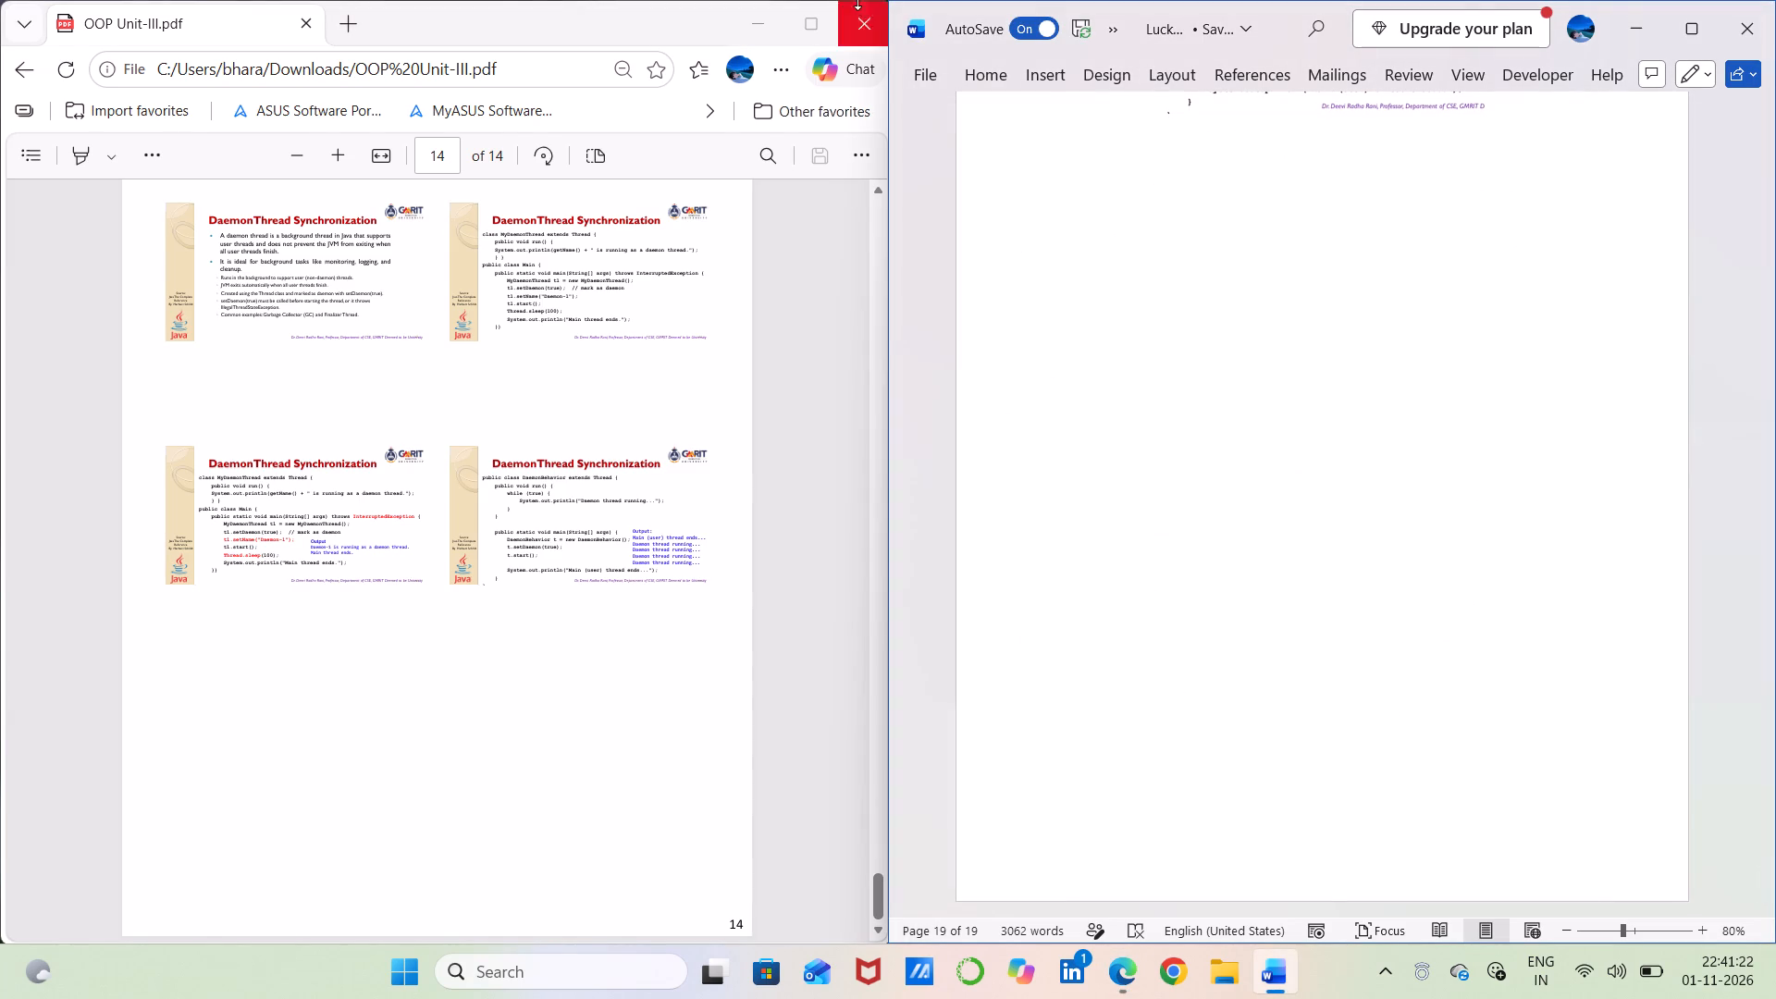
# Close the OOP Unit-III PDF and maximize the Word notes window.
pyautogui.click(857, 3)
pyautogui.click(1686, 18)
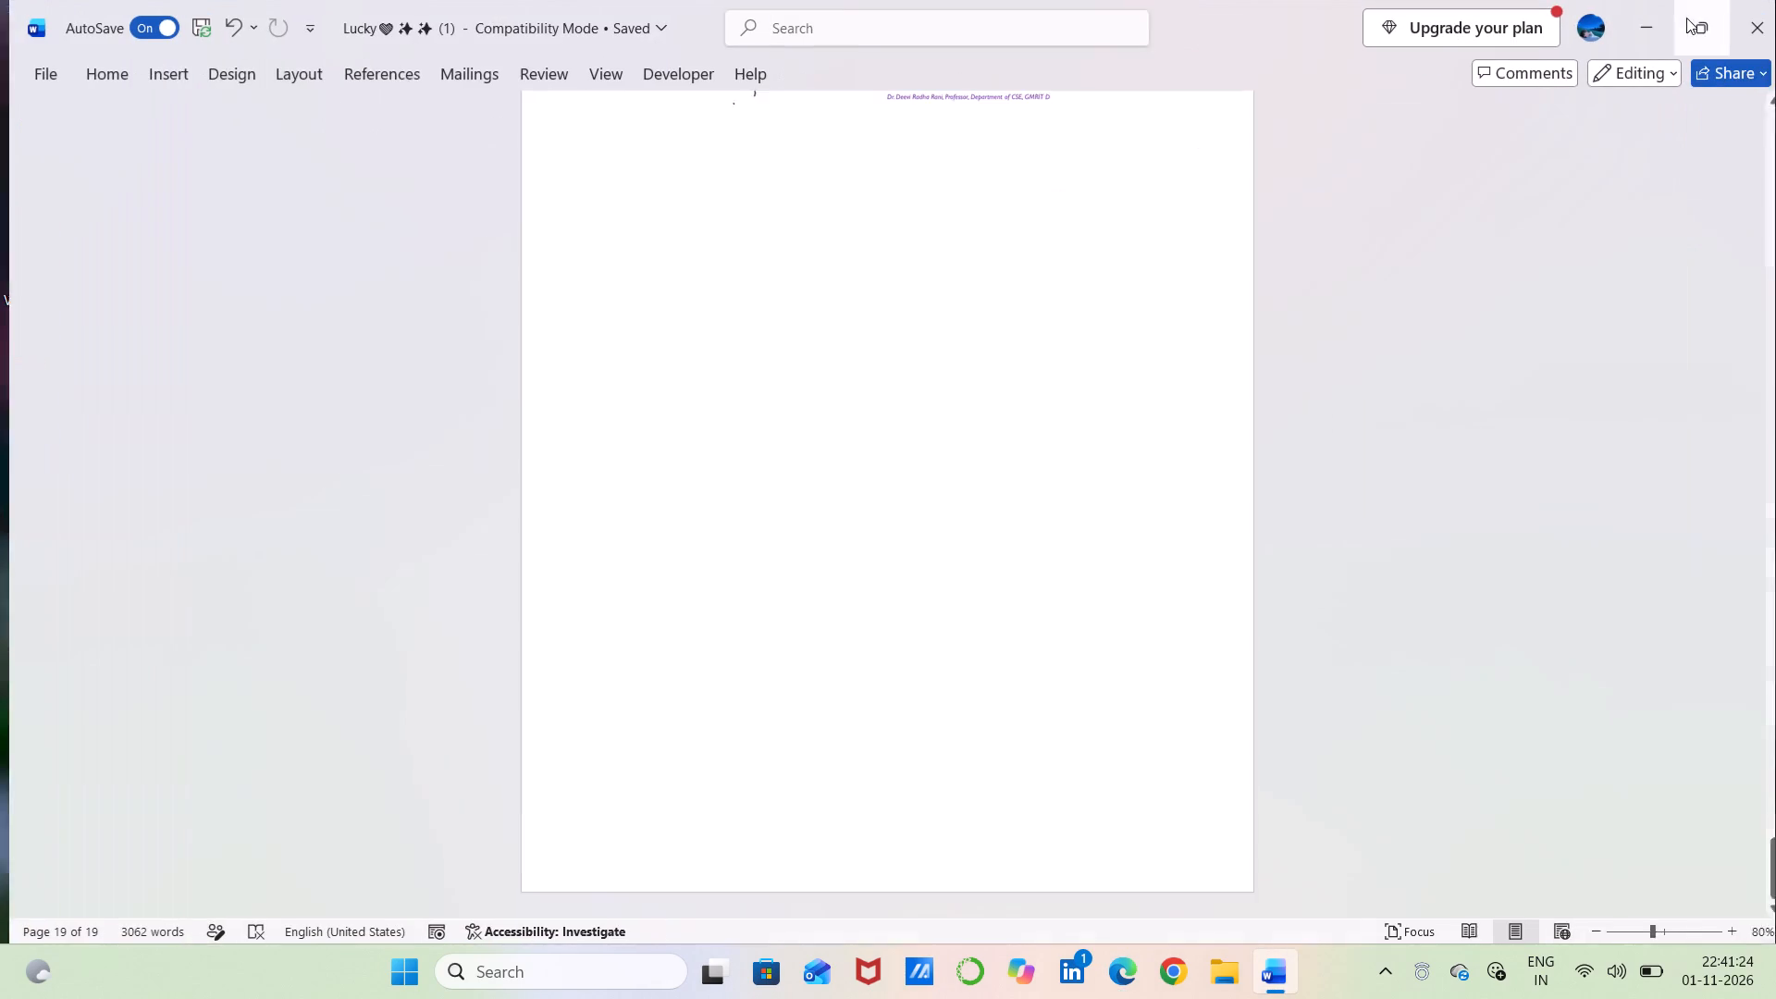
# Add five line breaks below the final DaemonBehavior code screenshot and enter "HII" on the last line.
pyautogui.scroll(2, 976, 511)
pyautogui.click(917, 681)
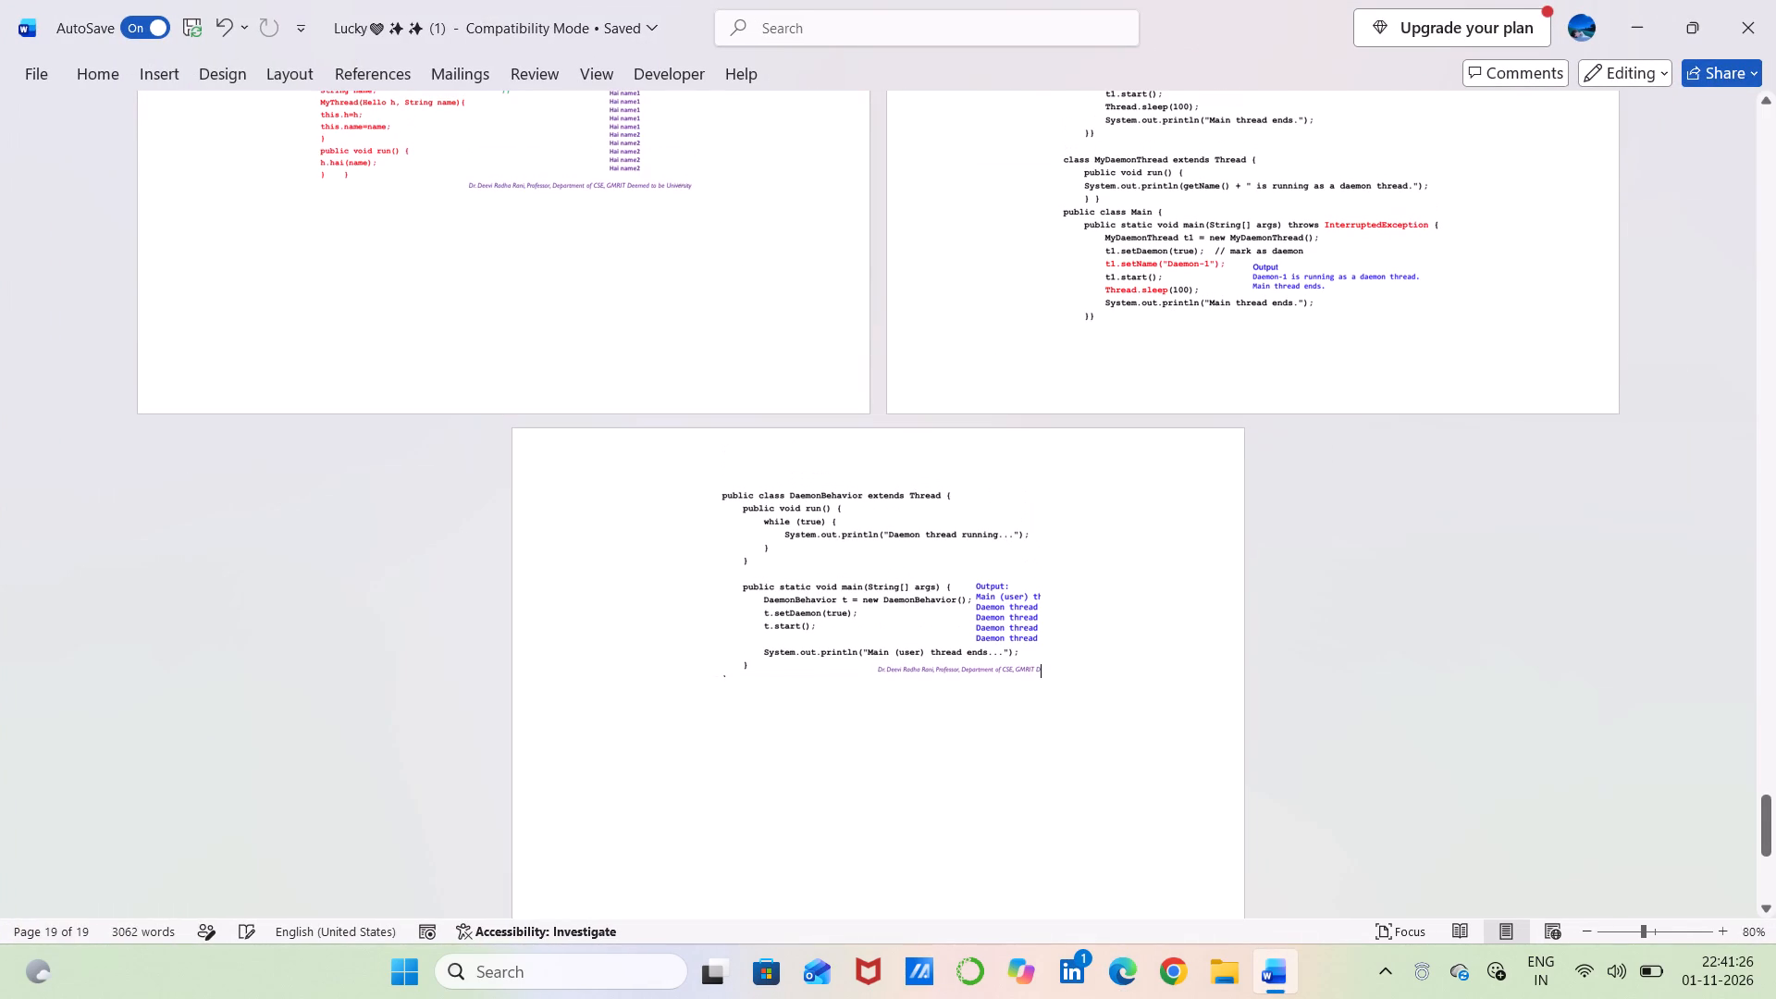
pyautogui.press('Return')
pyautogui.press('Return')
pyautogui.press('Return')
pyautogui.press('Return')
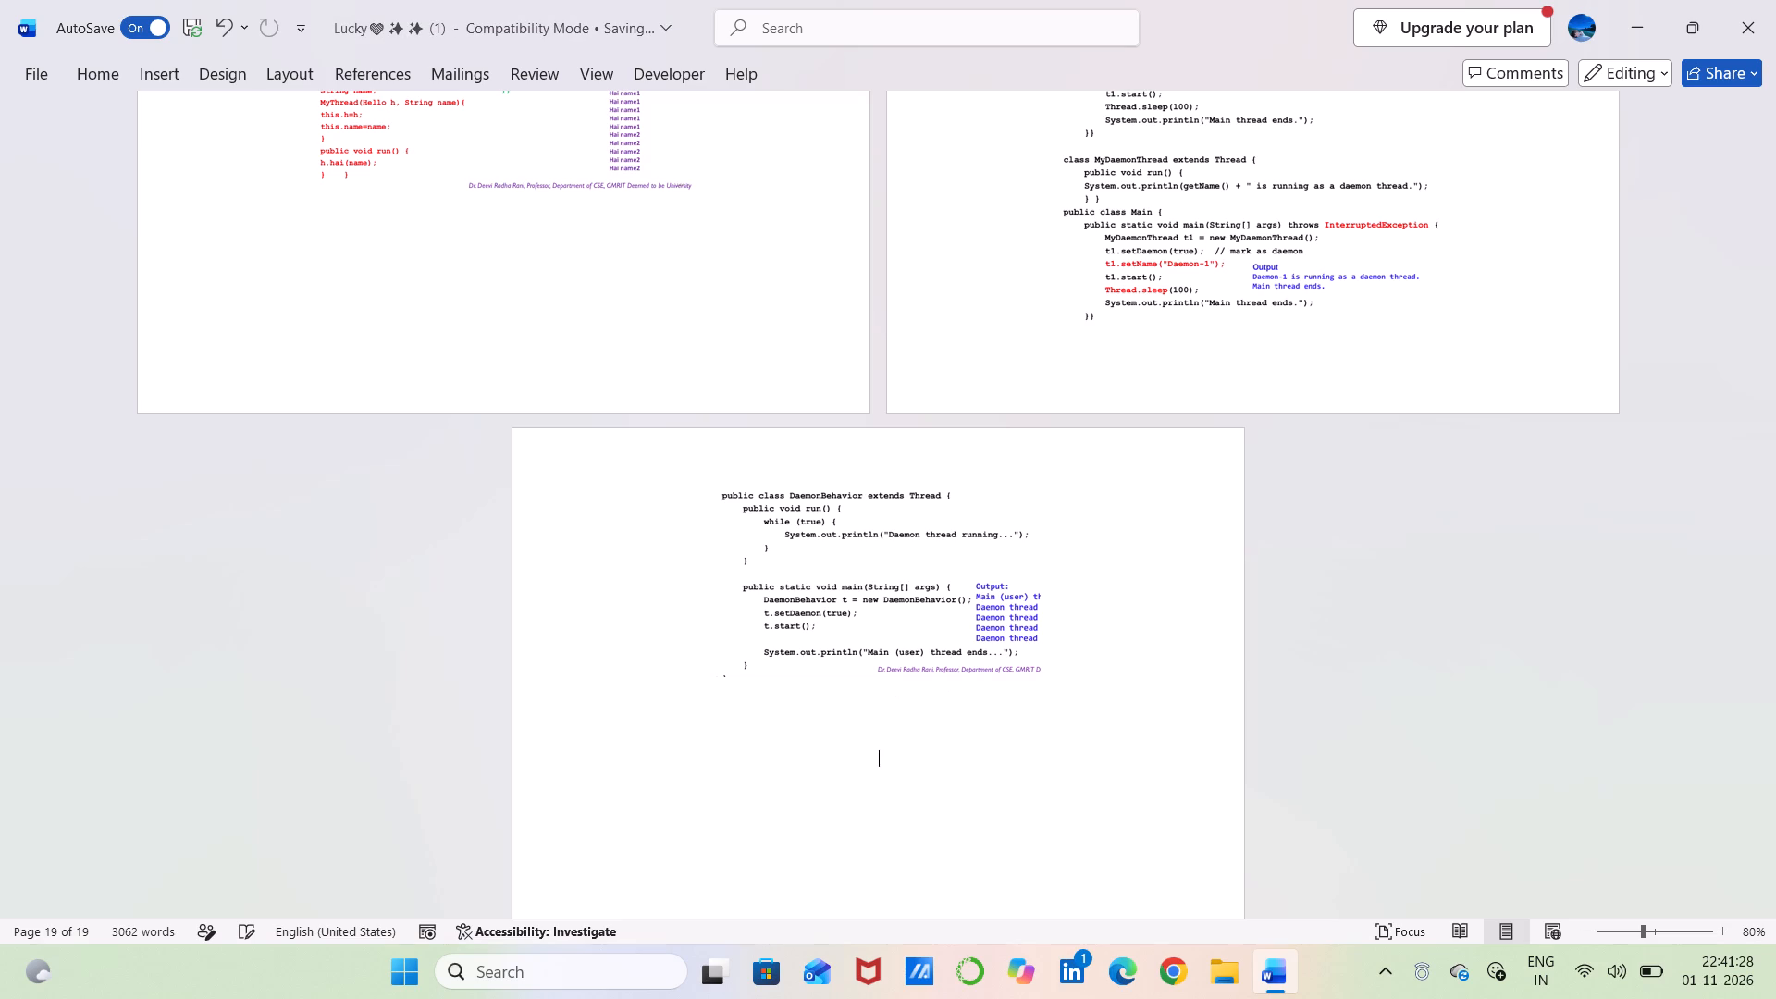
pyautogui.press('Return')
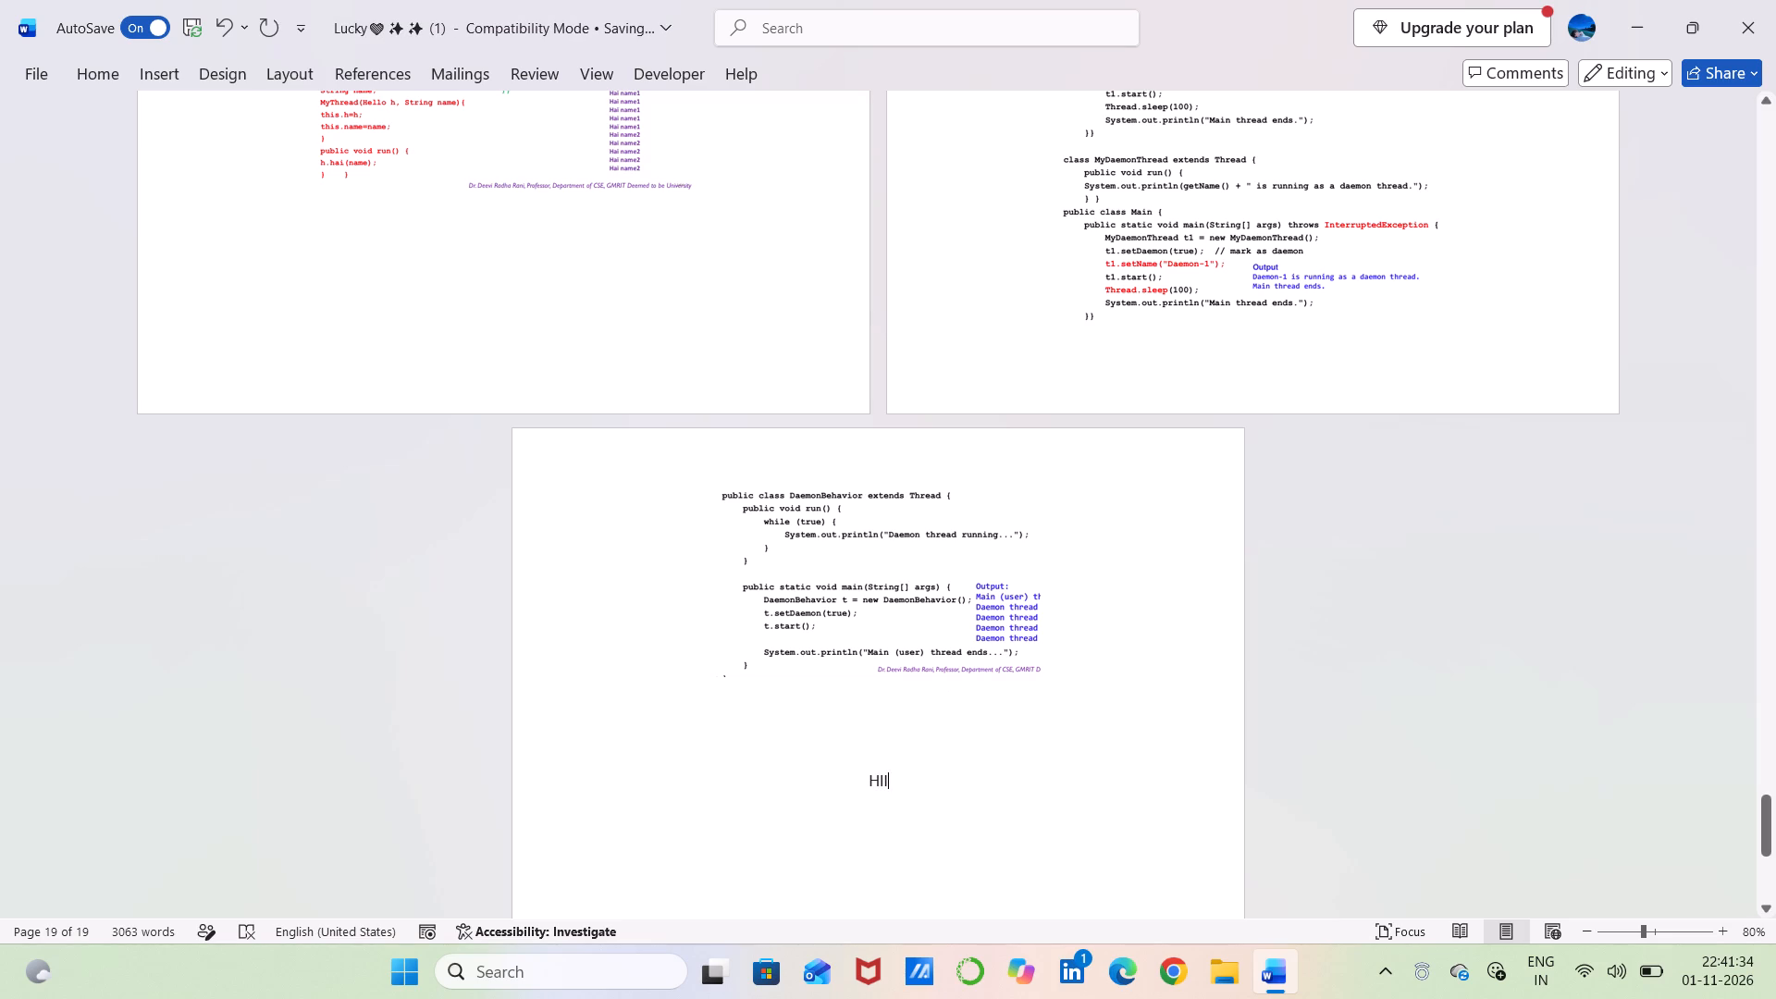
# Save the Word notes and close the document.
pyautogui.hotkey('ctrl', 's')
pyautogui.hotkey('ctrl', 's')
pyautogui.hotkey('ctrl', 's')
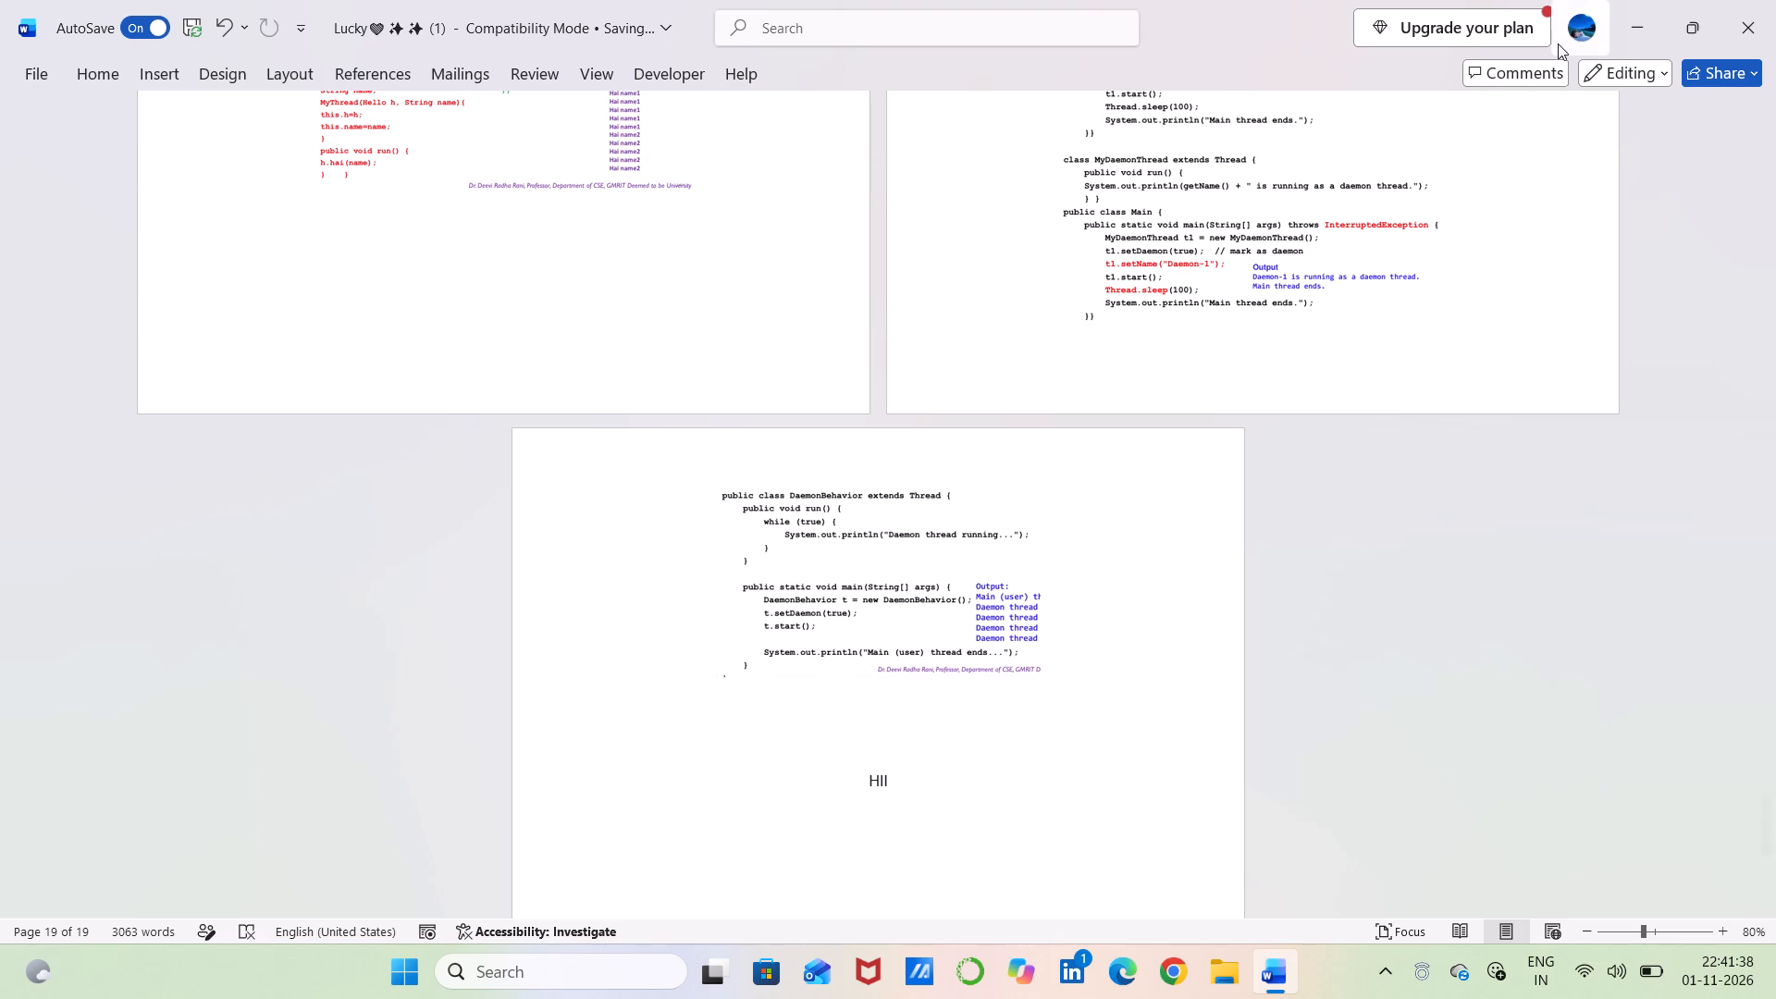
pyautogui.click(1742, 32)
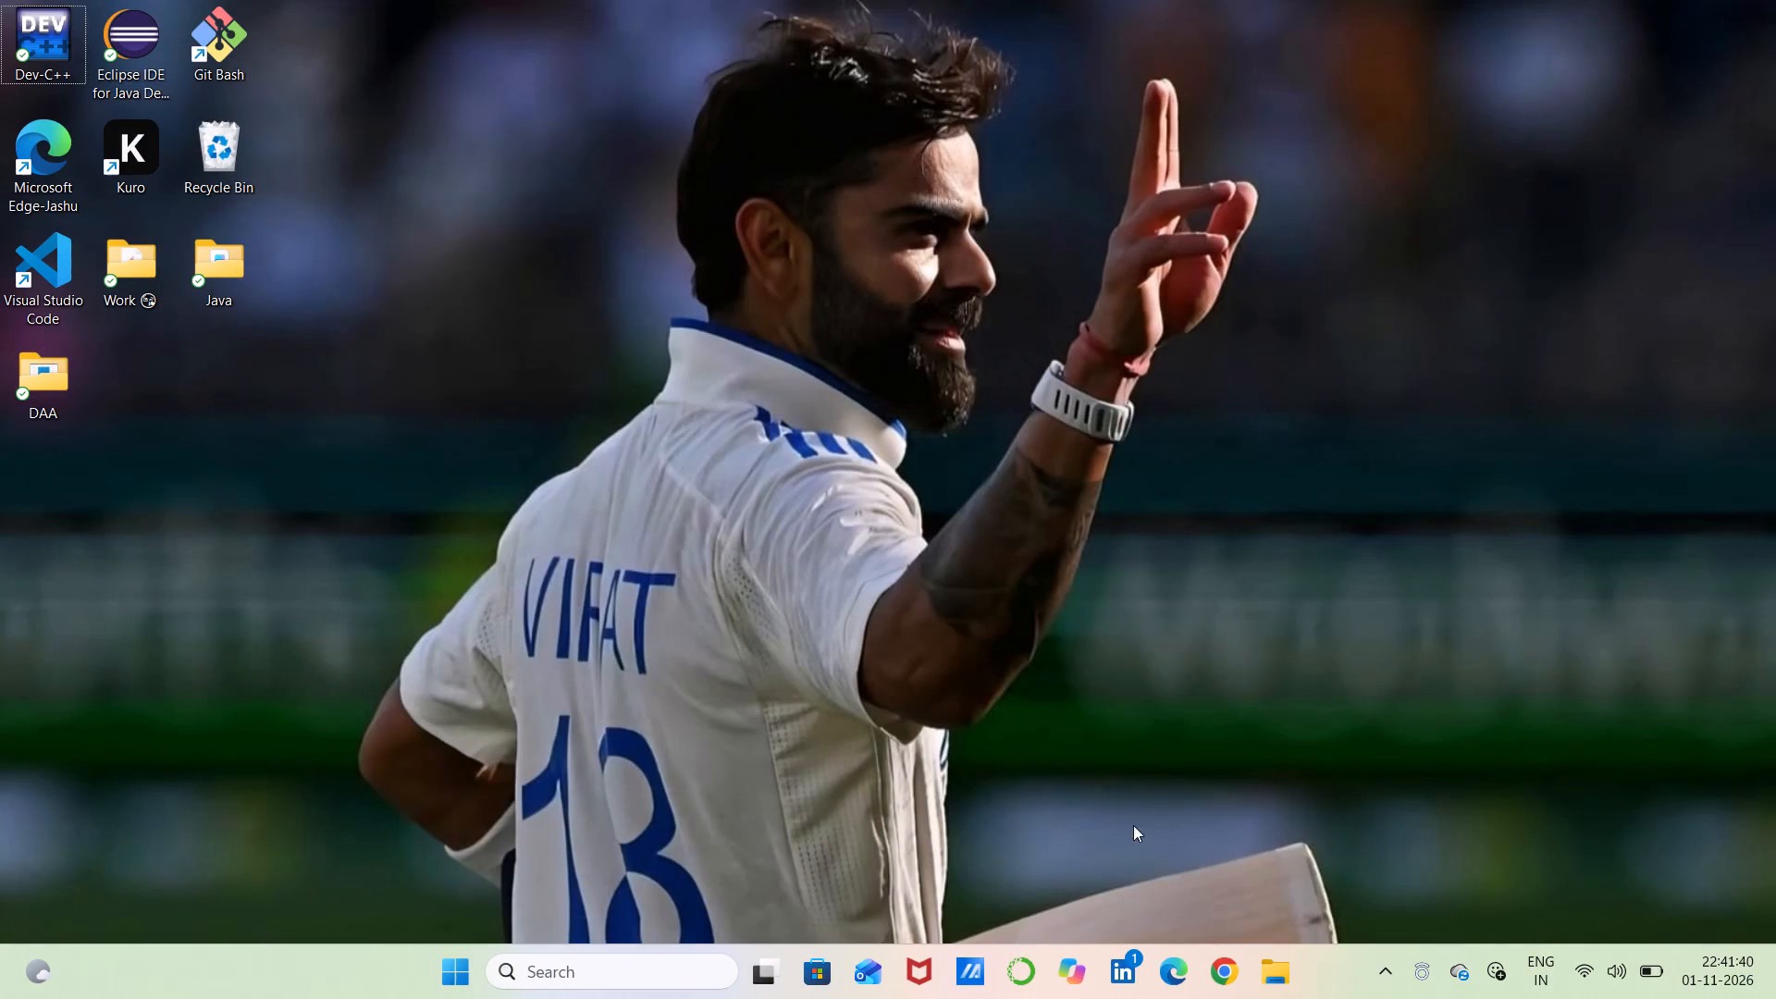
# Switch to File Explorer and open the recent "Lucky" Word document stored in Downloads.
pyautogui.click(1279, 969)
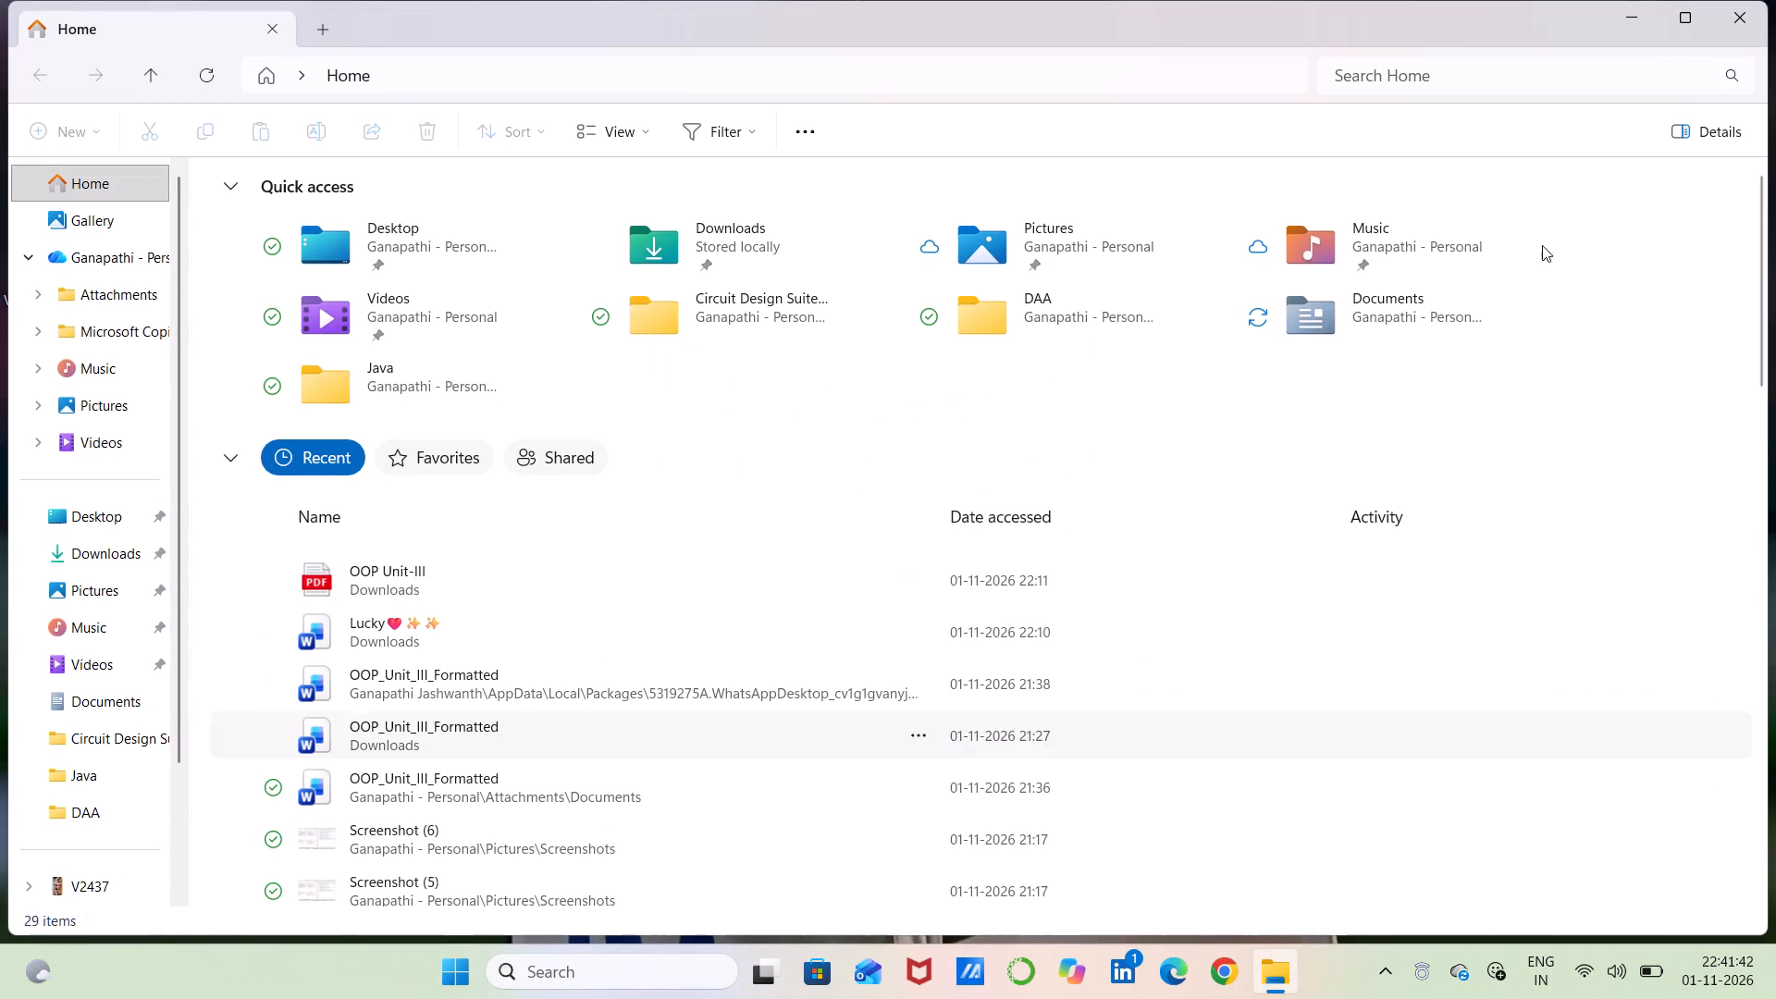
pyautogui.click(1757, 12)
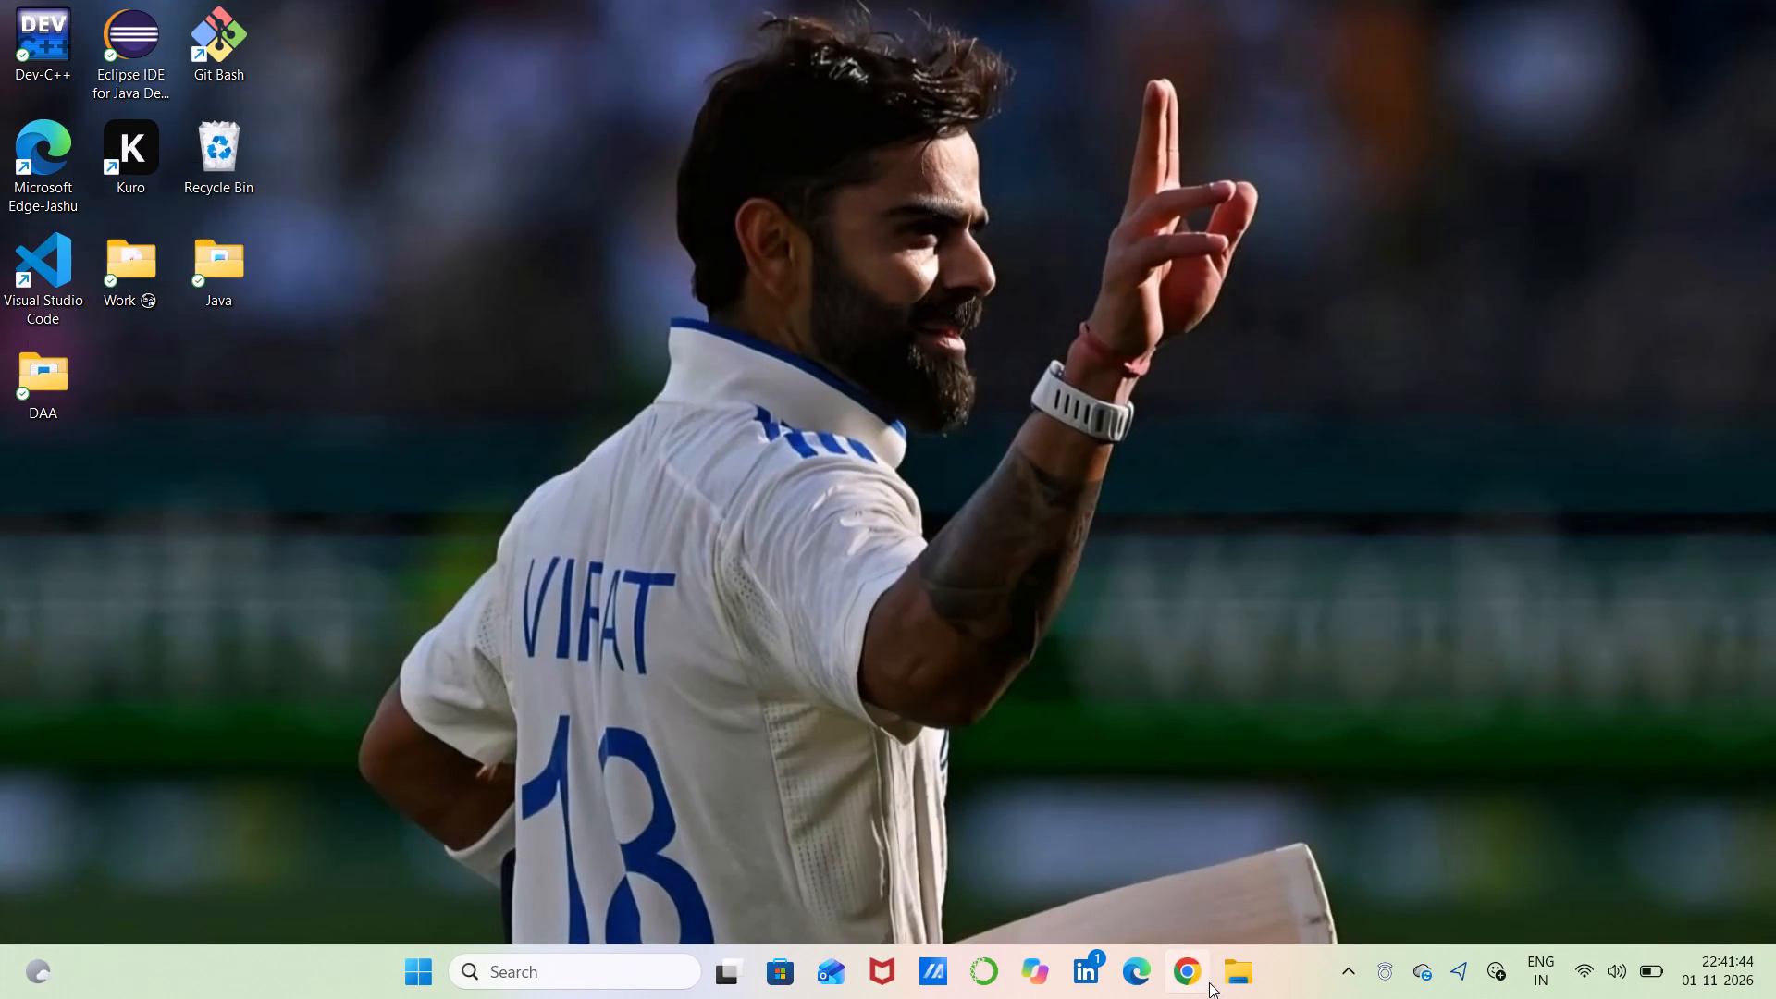
pyautogui.click(1225, 988)
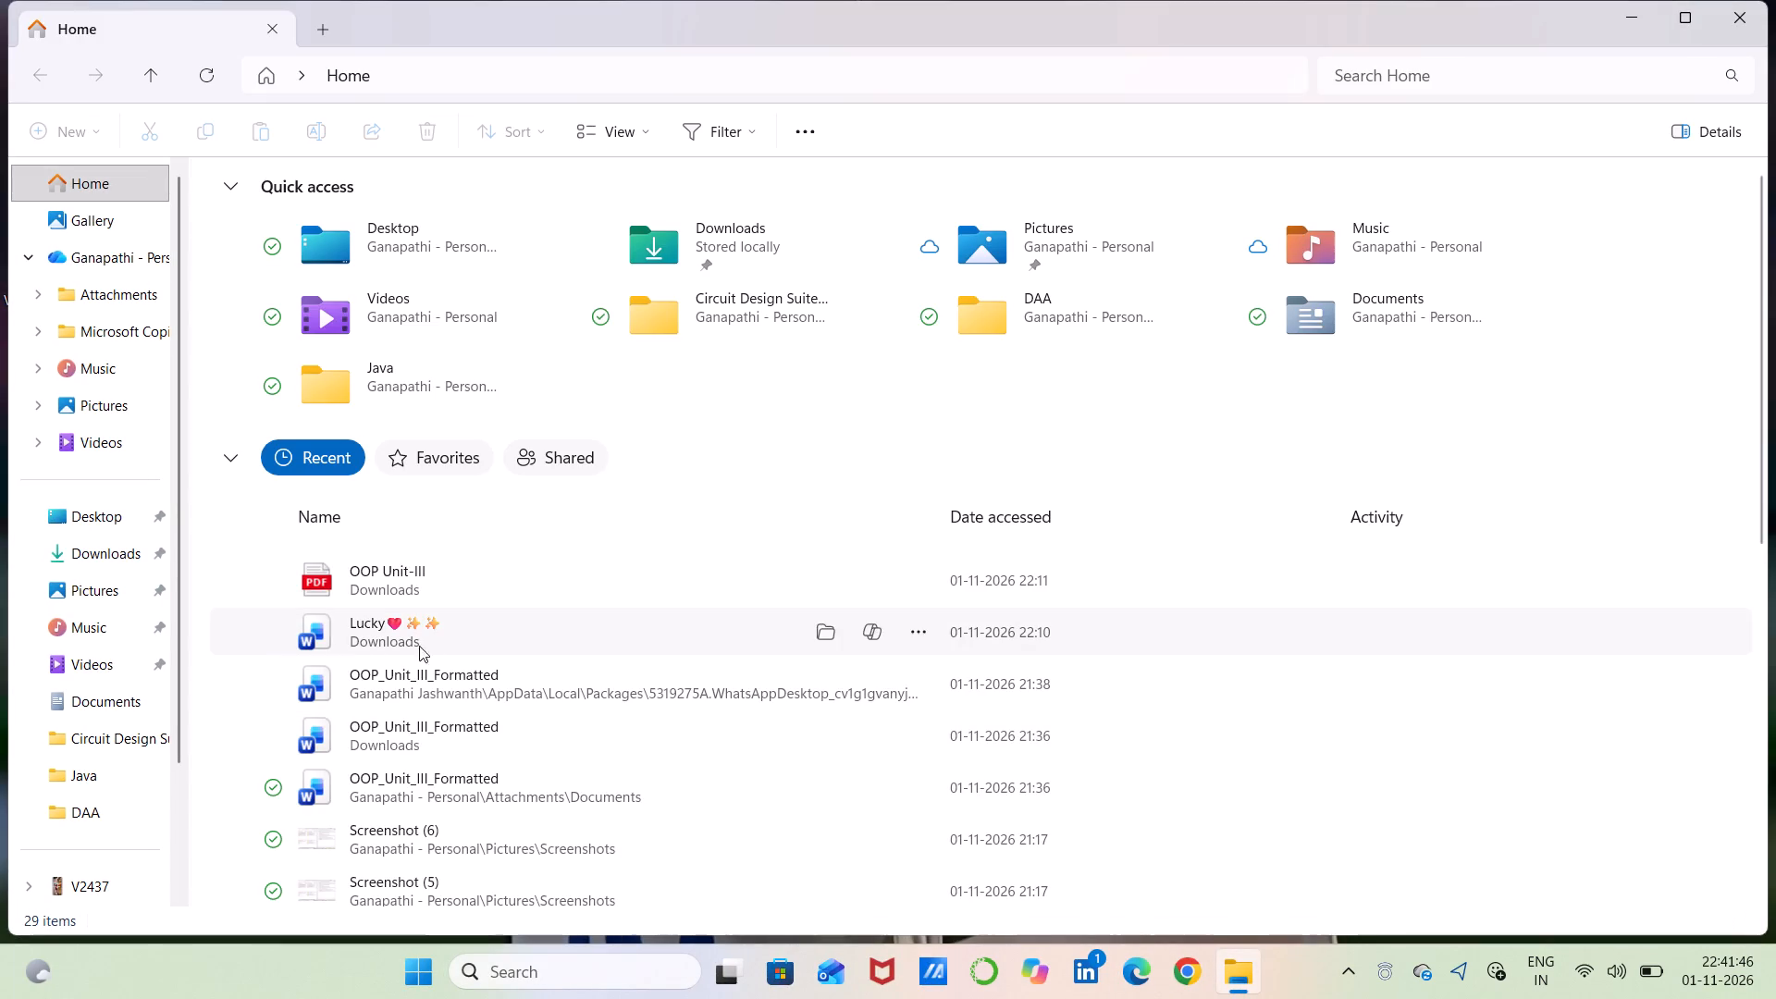
pyautogui.doubleClick(487, 627)
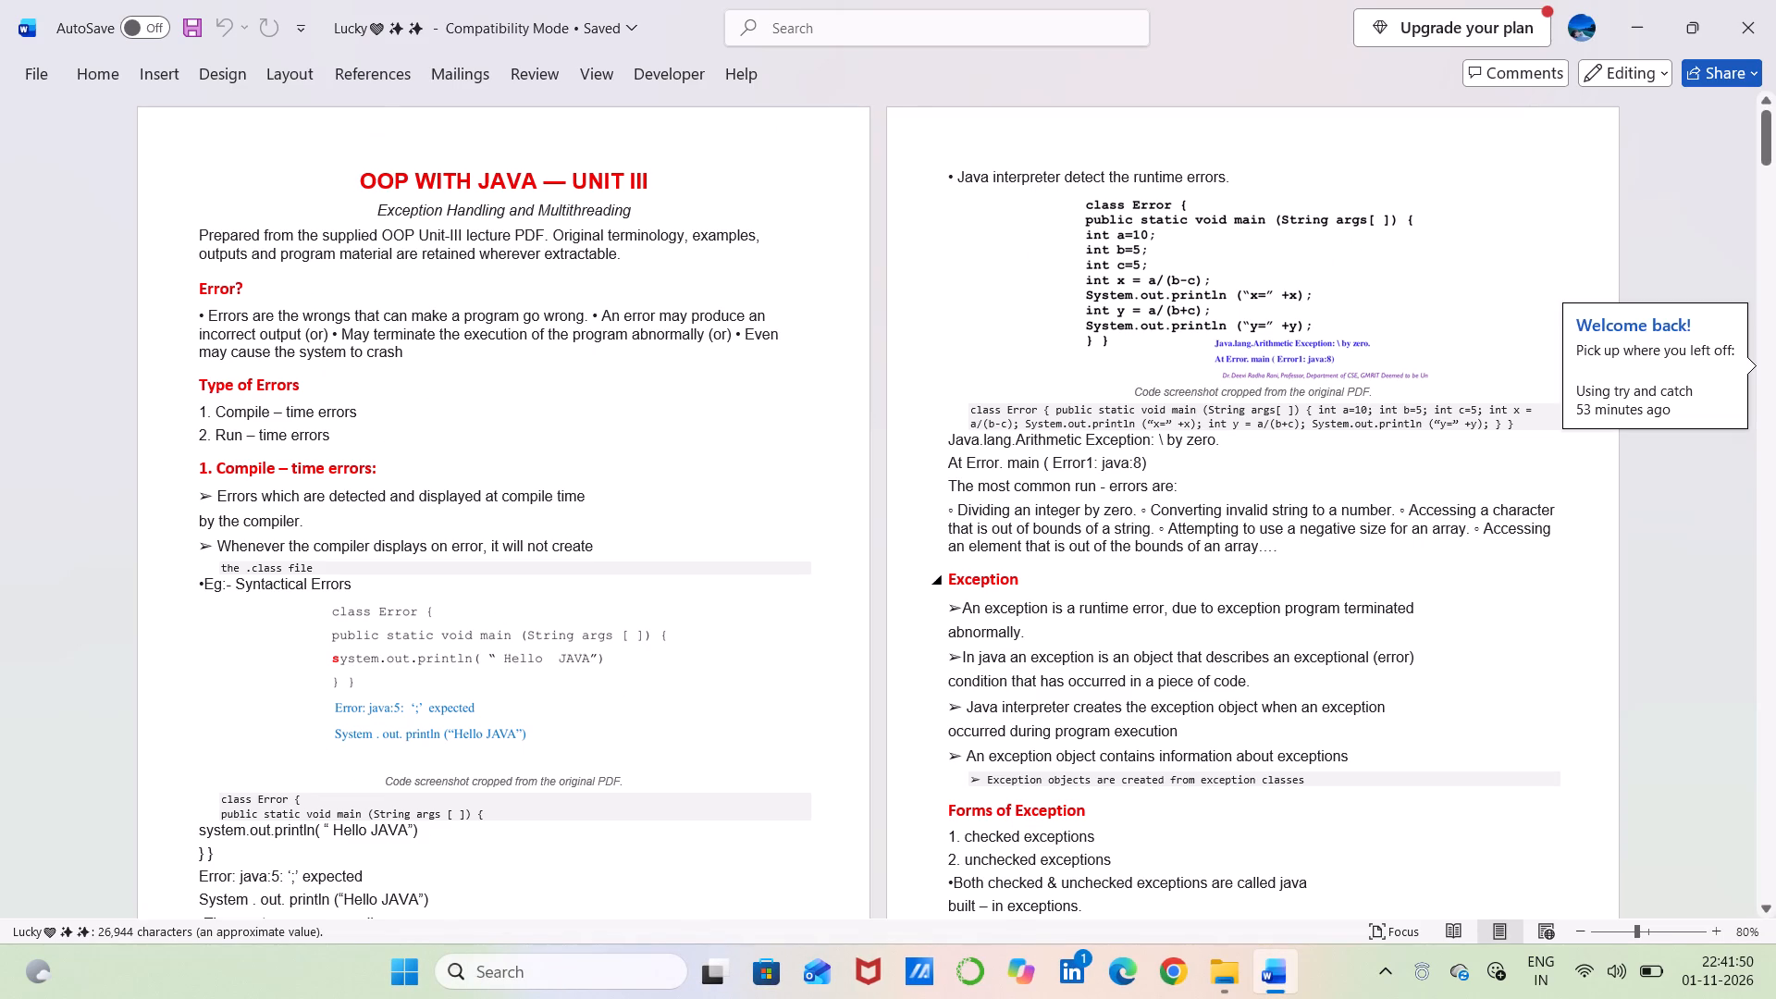
# Examine the Downloads copy's pages through to the DaemonThread code at its end to see whether it holds the edits.
pyautogui.scroll(-16, 1078, 675)
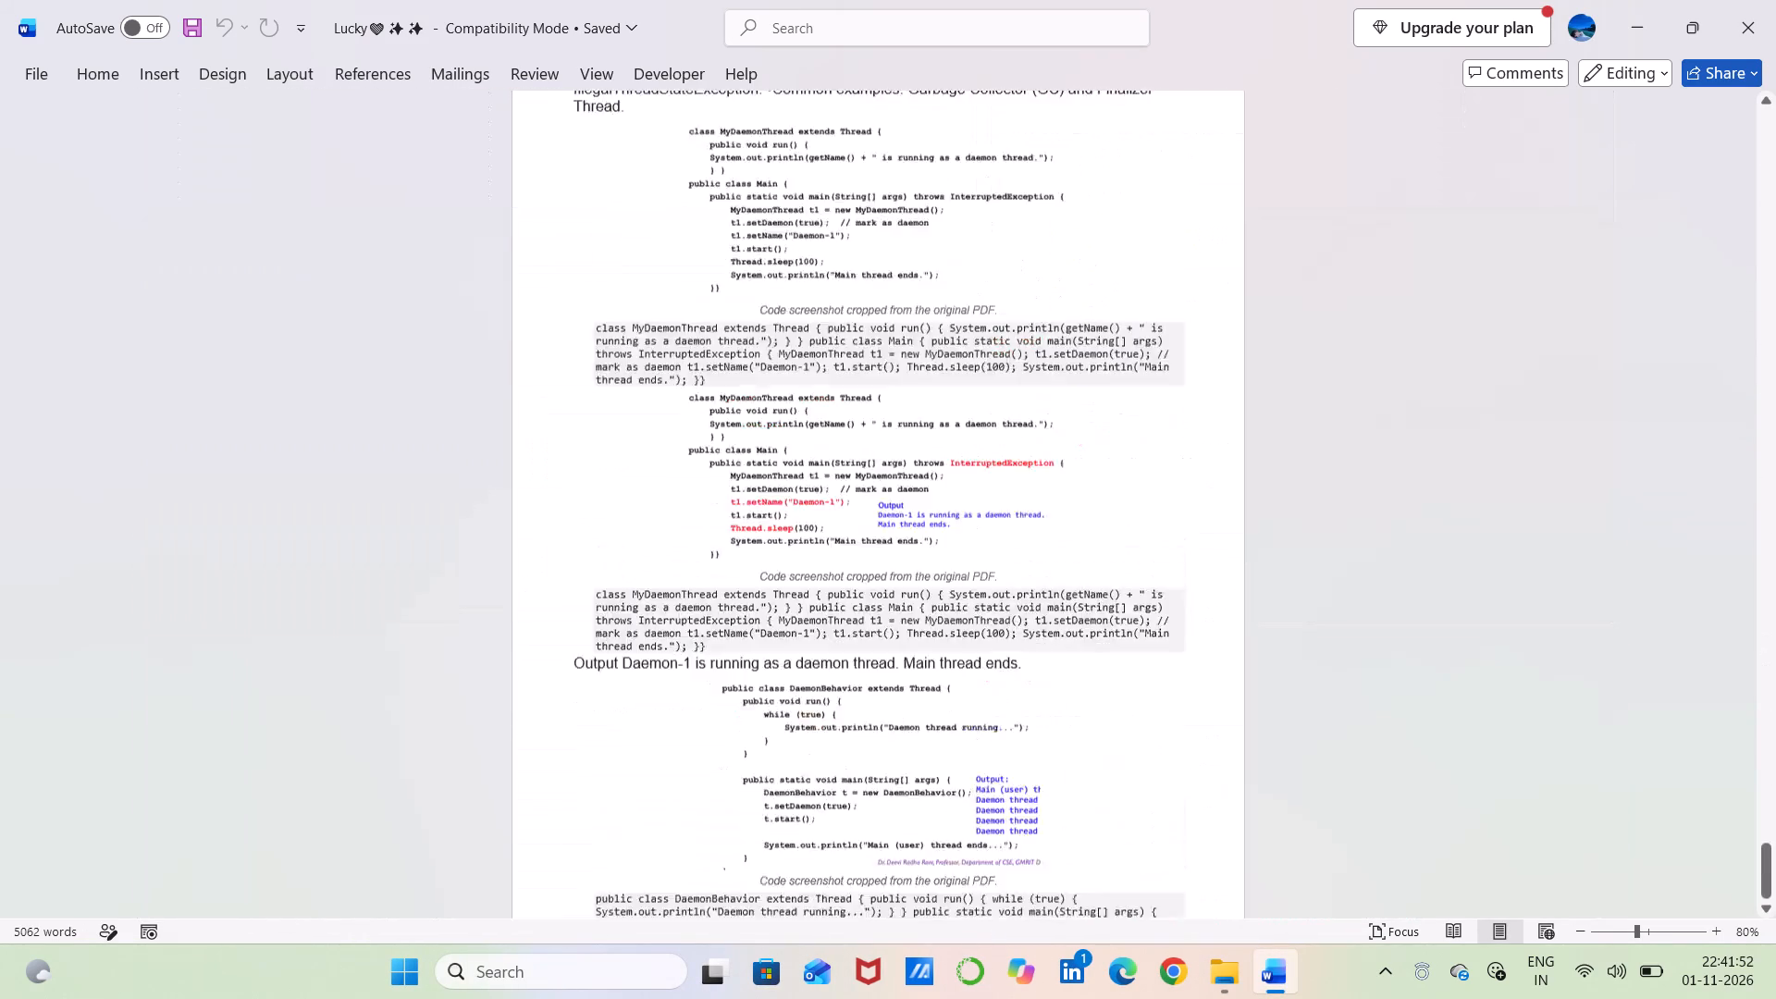
pyautogui.scroll(-3, 1078, 675)
pyautogui.scroll(2, 1078, 675)
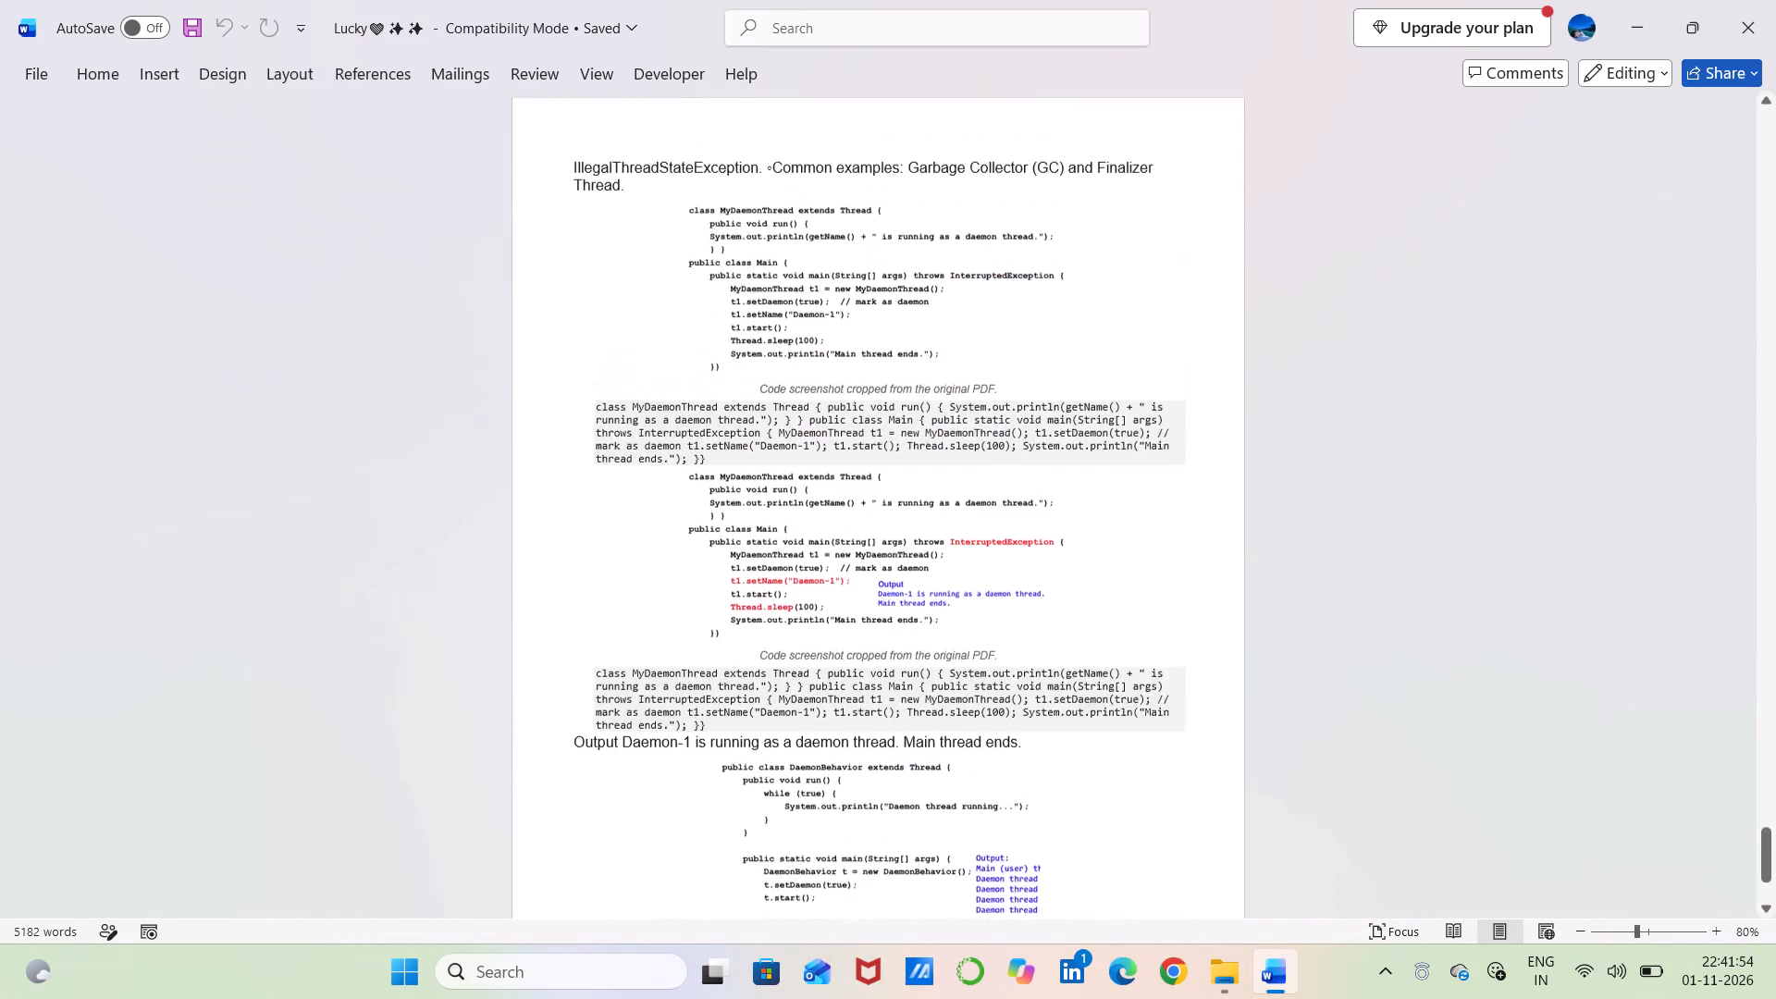
pyautogui.scroll(3, 1078, 675)
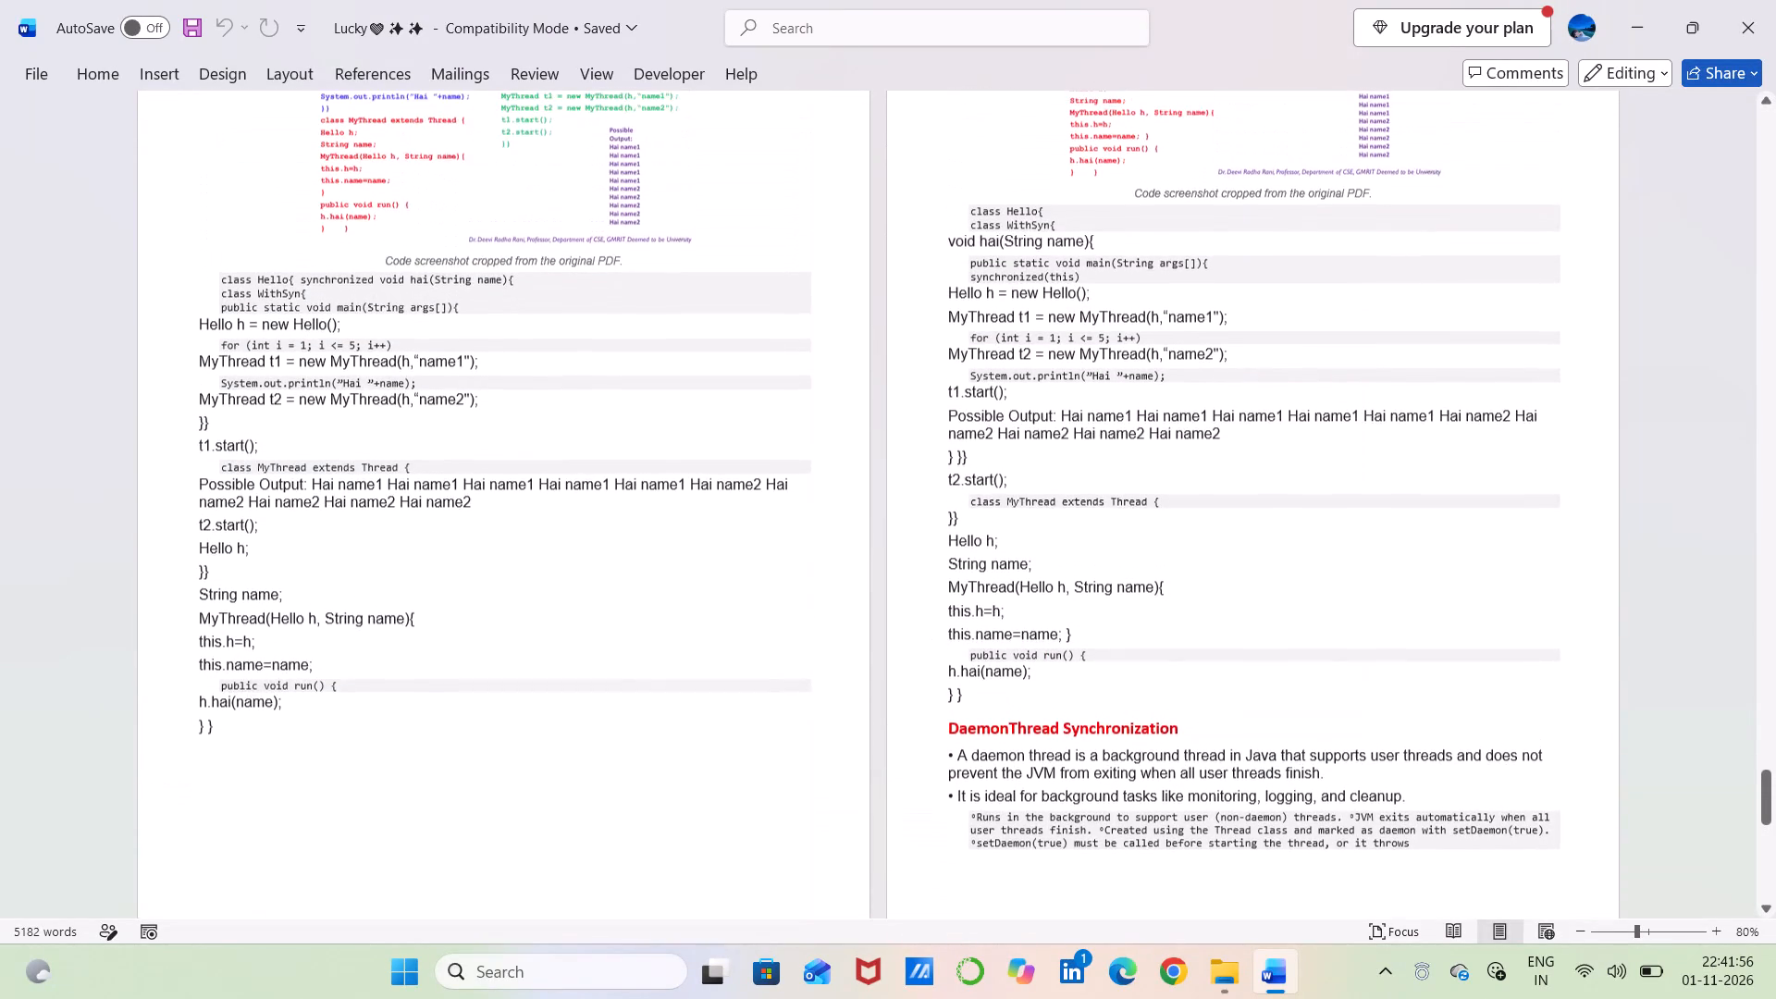
pyautogui.scroll(1, 1078, 675)
pyautogui.keyDown('ctrl'); pyautogui.scroll(-7, 1078, 675); pyautogui.keyUp('ctrl')
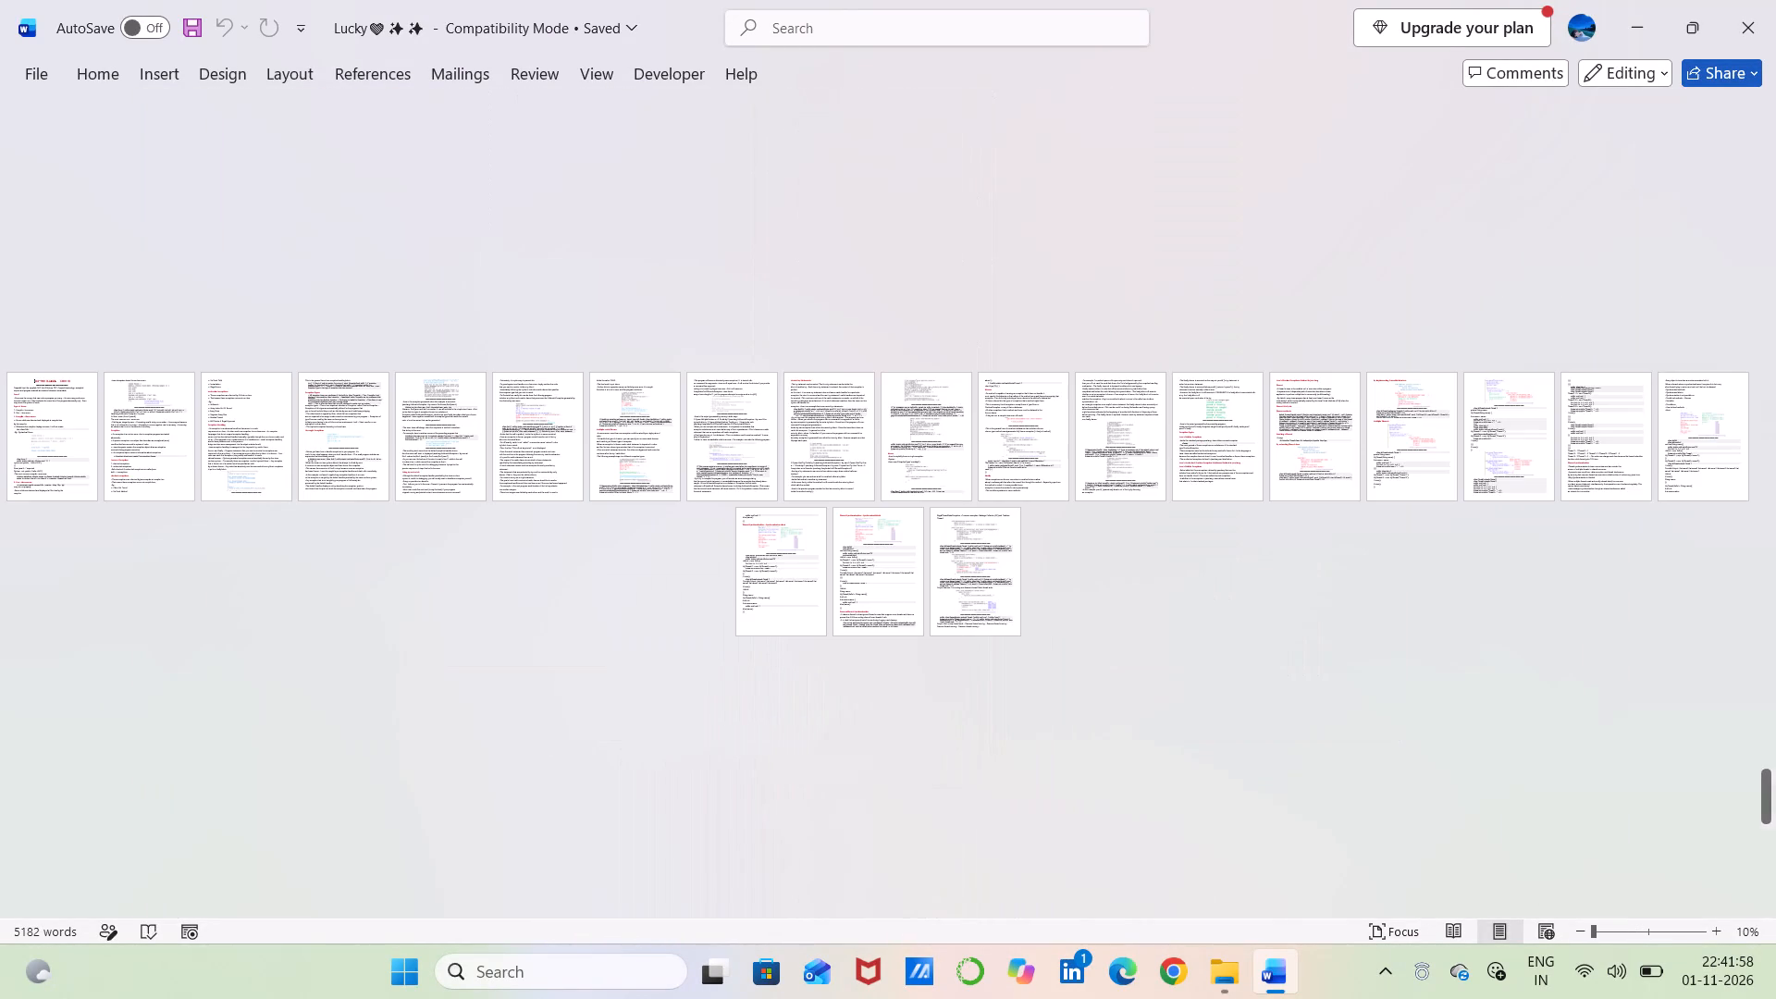
pyautogui.keyDown('ctrl'); pyautogui.scroll(9, 974, 594); pyautogui.keyUp('ctrl')
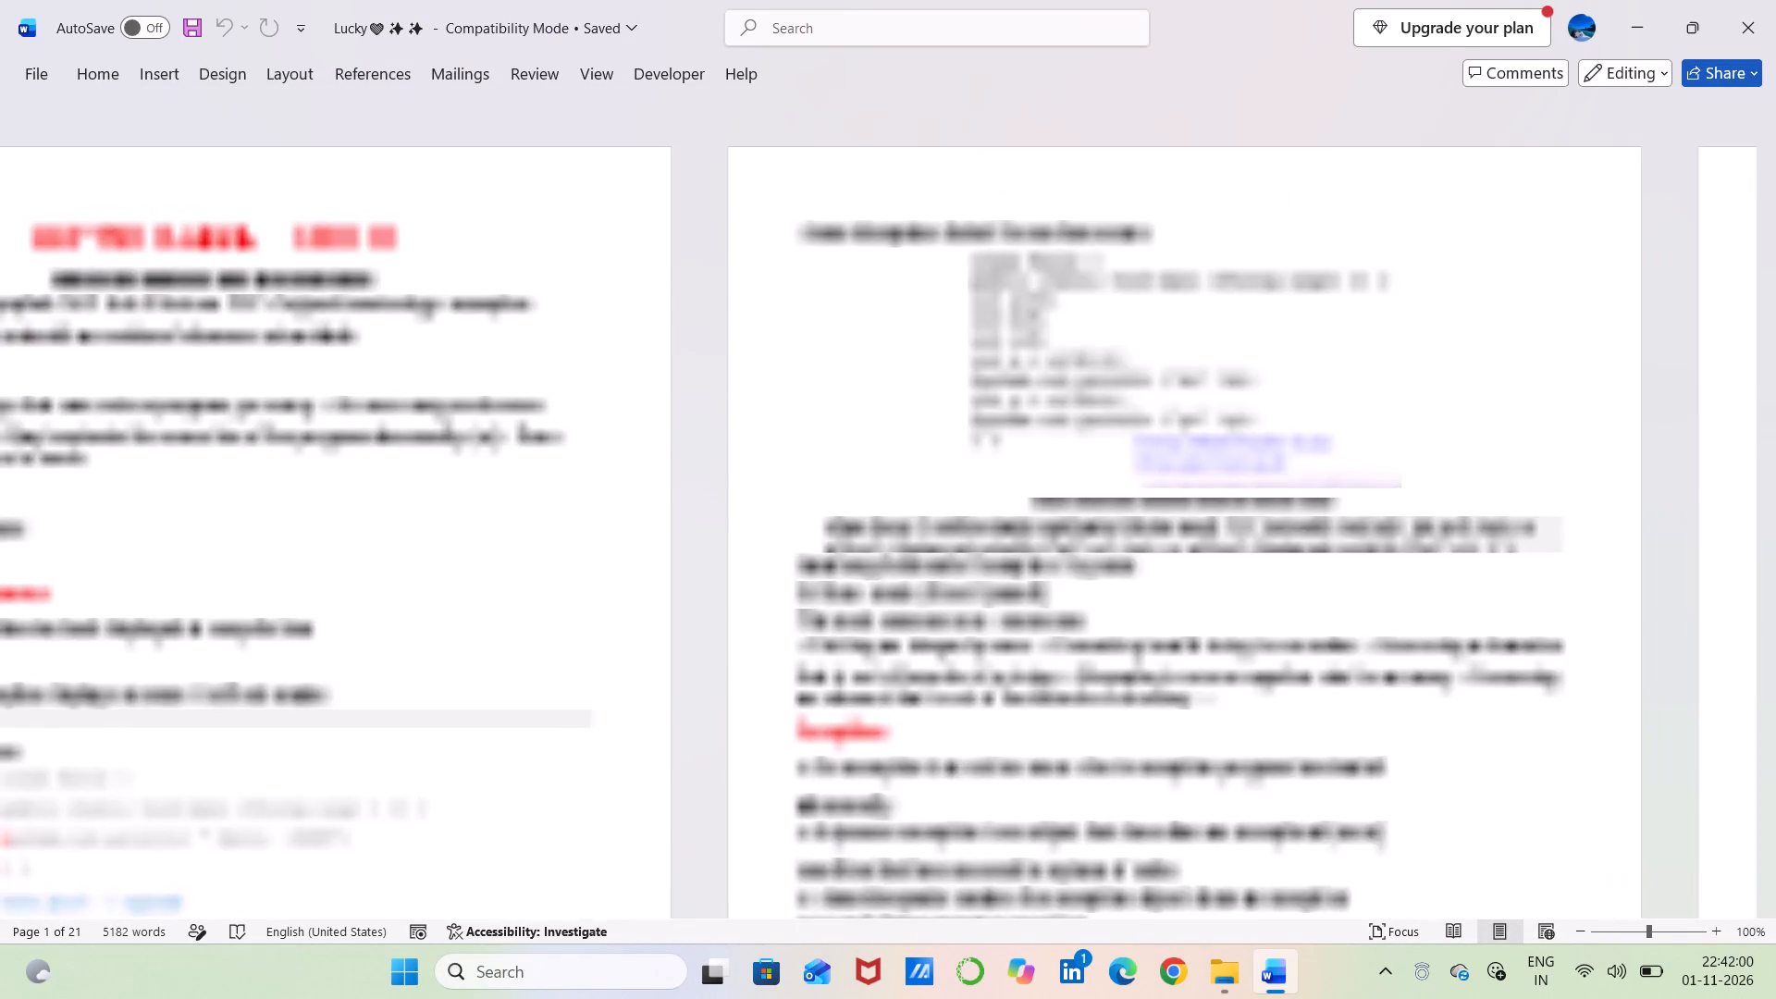
pyautogui.scroll(-16, 974, 594)
pyautogui.scroll(-5, 974, 594)
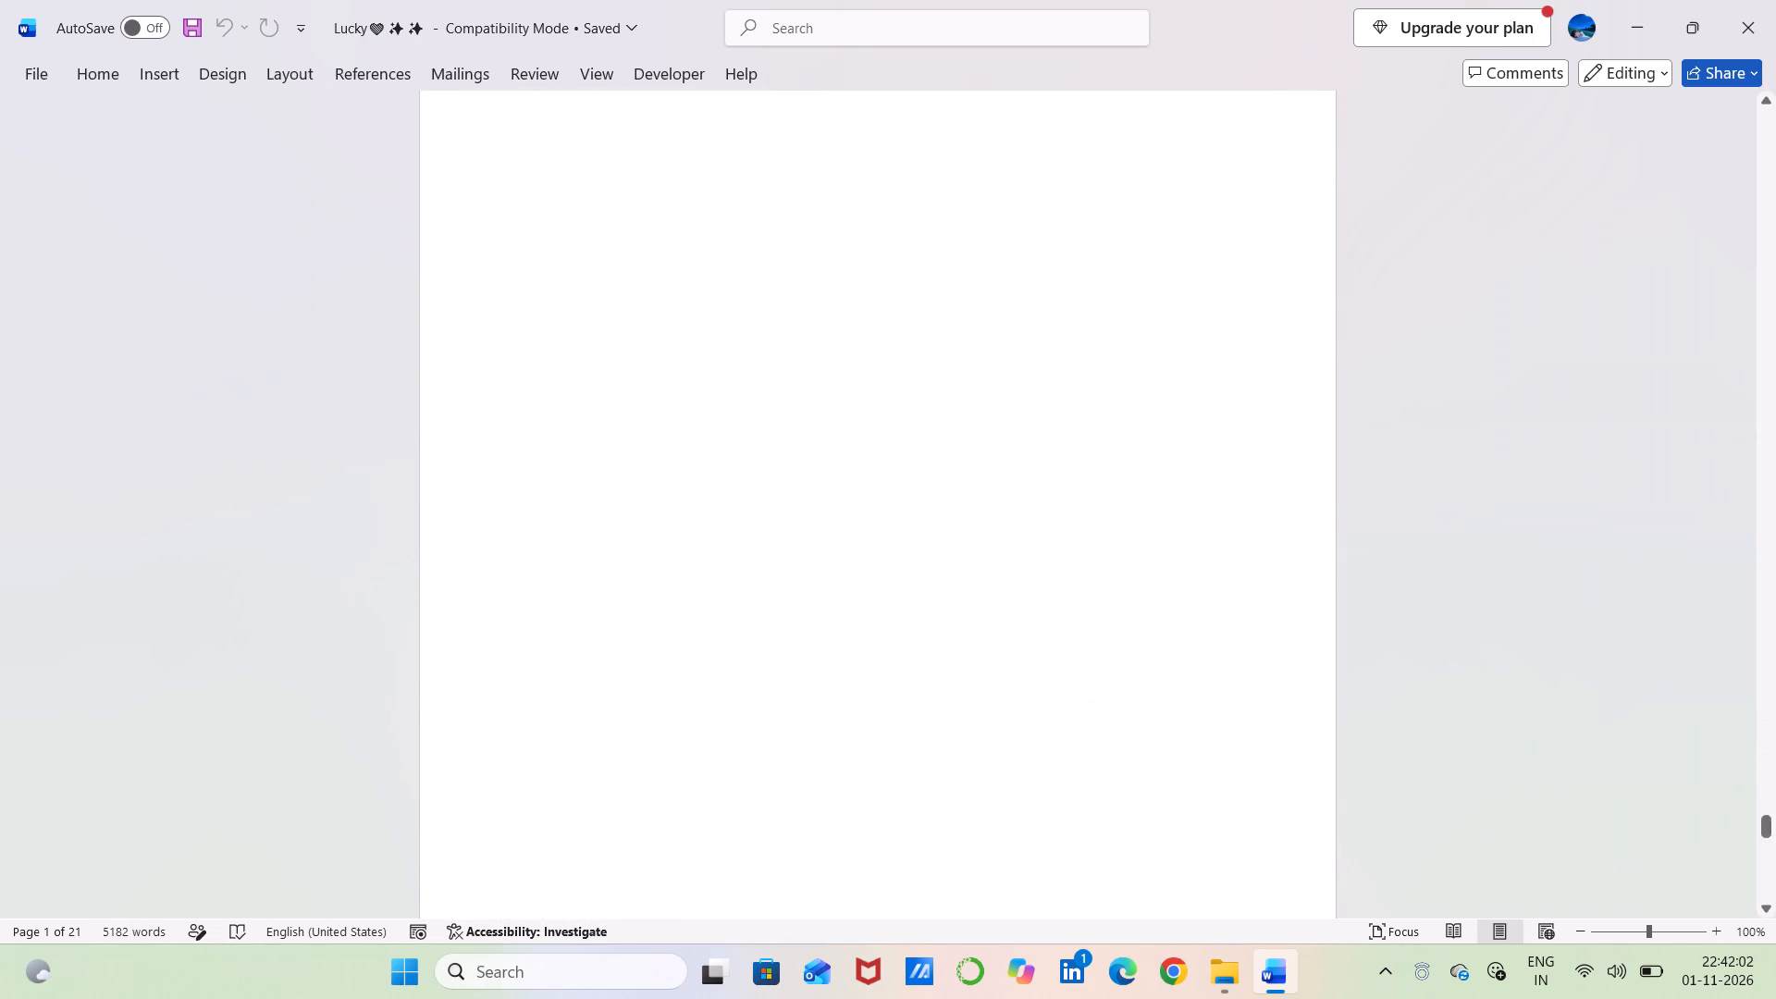
pyautogui.scroll(-6, 974, 594)
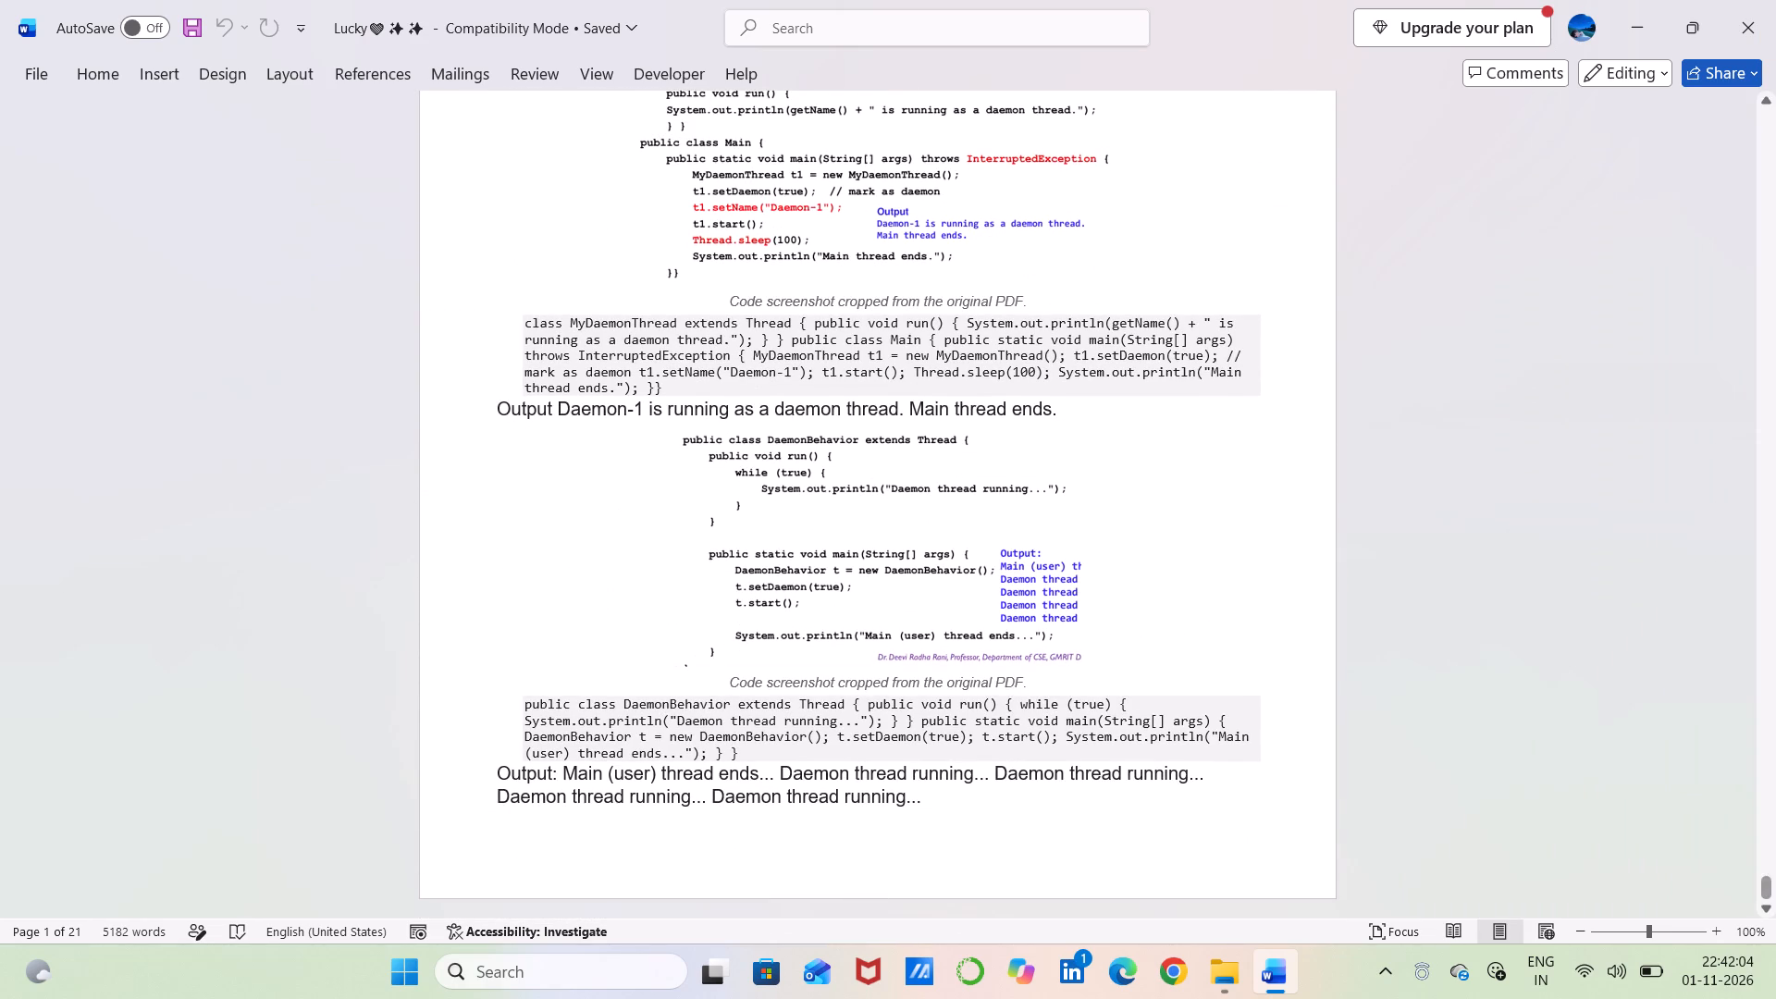
# Open the recent OneDrive document "Lucky (1)" and check the DaemonThread code screenshots on its last pages.
pyautogui.click(25, 19)
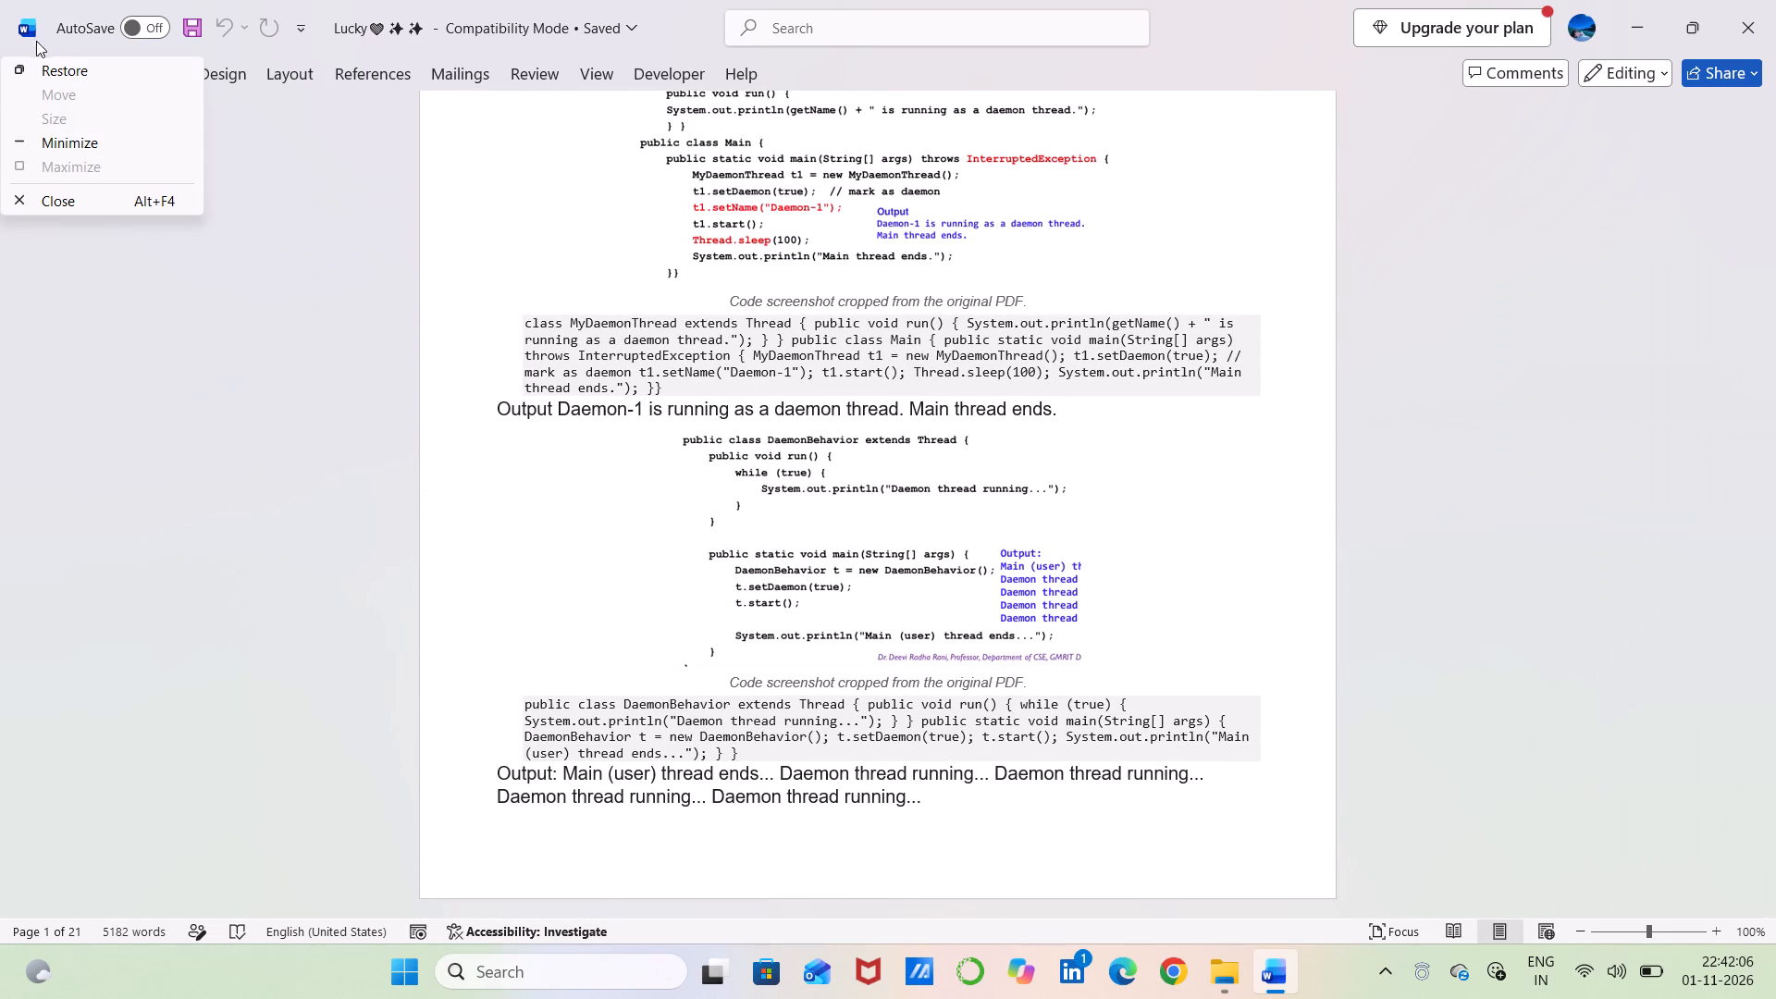
pyautogui.click(27, 27)
pyautogui.click(12, 12)
pyautogui.click(247, 207)
pyautogui.click(26, 79)
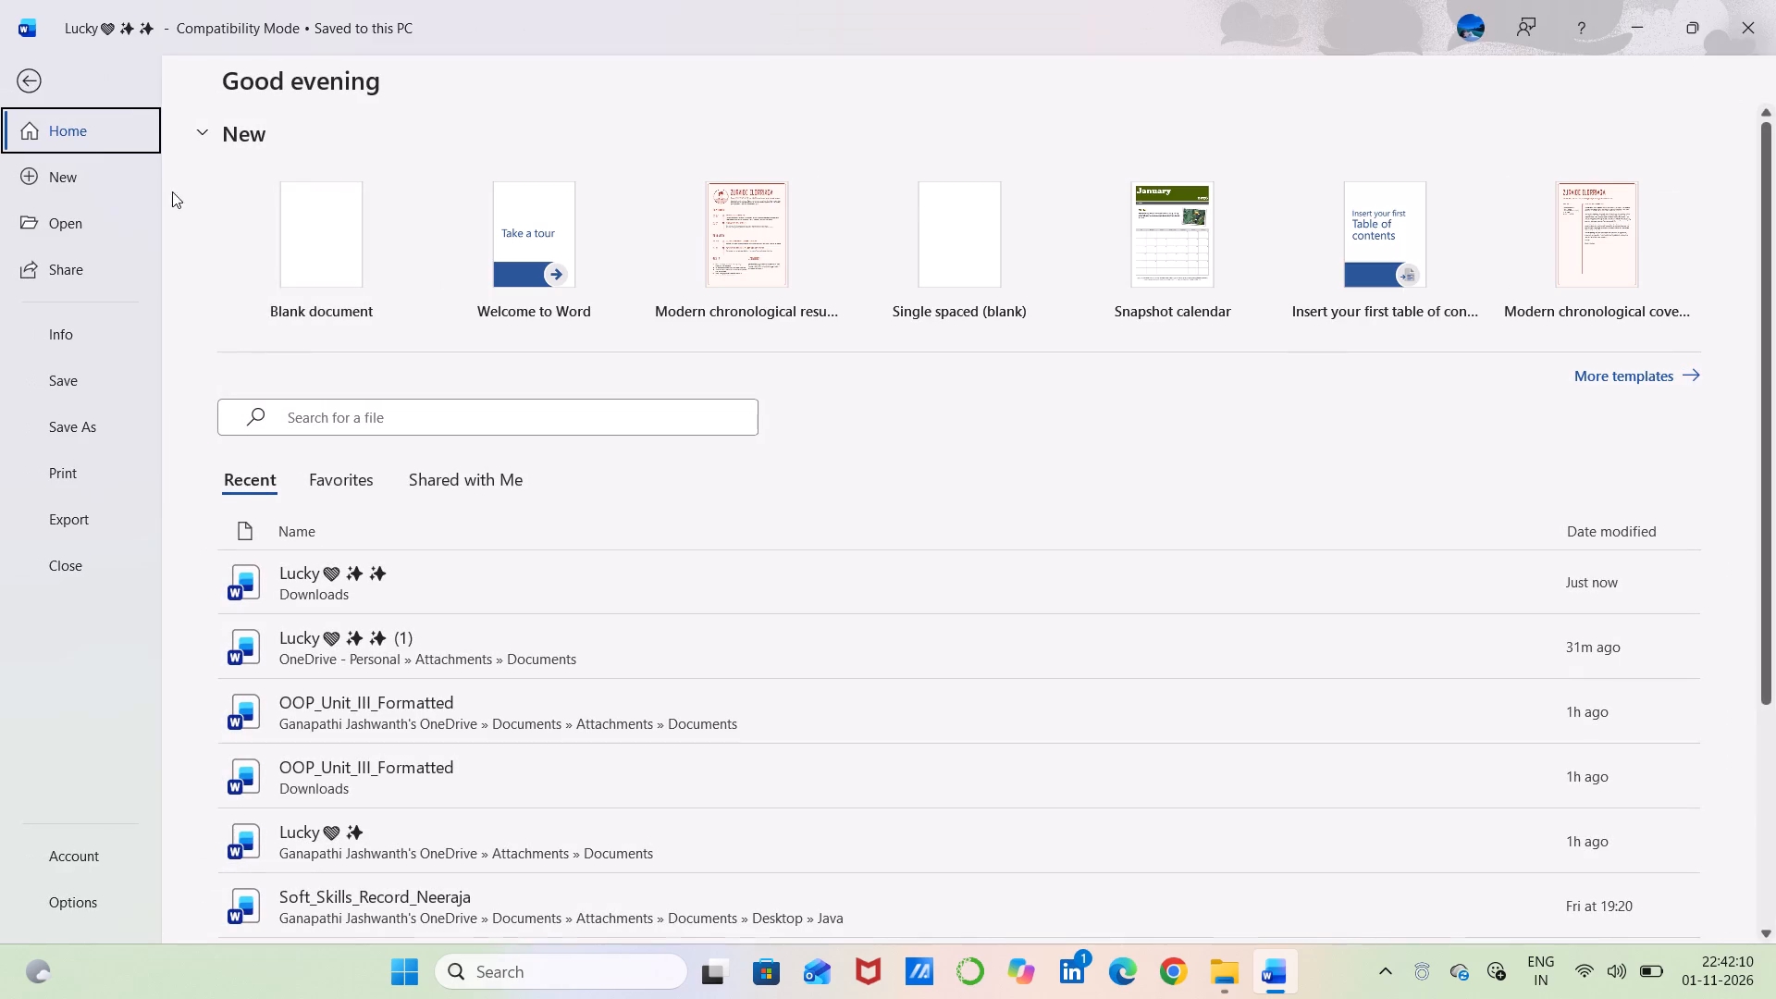
pyautogui.click(417, 633)
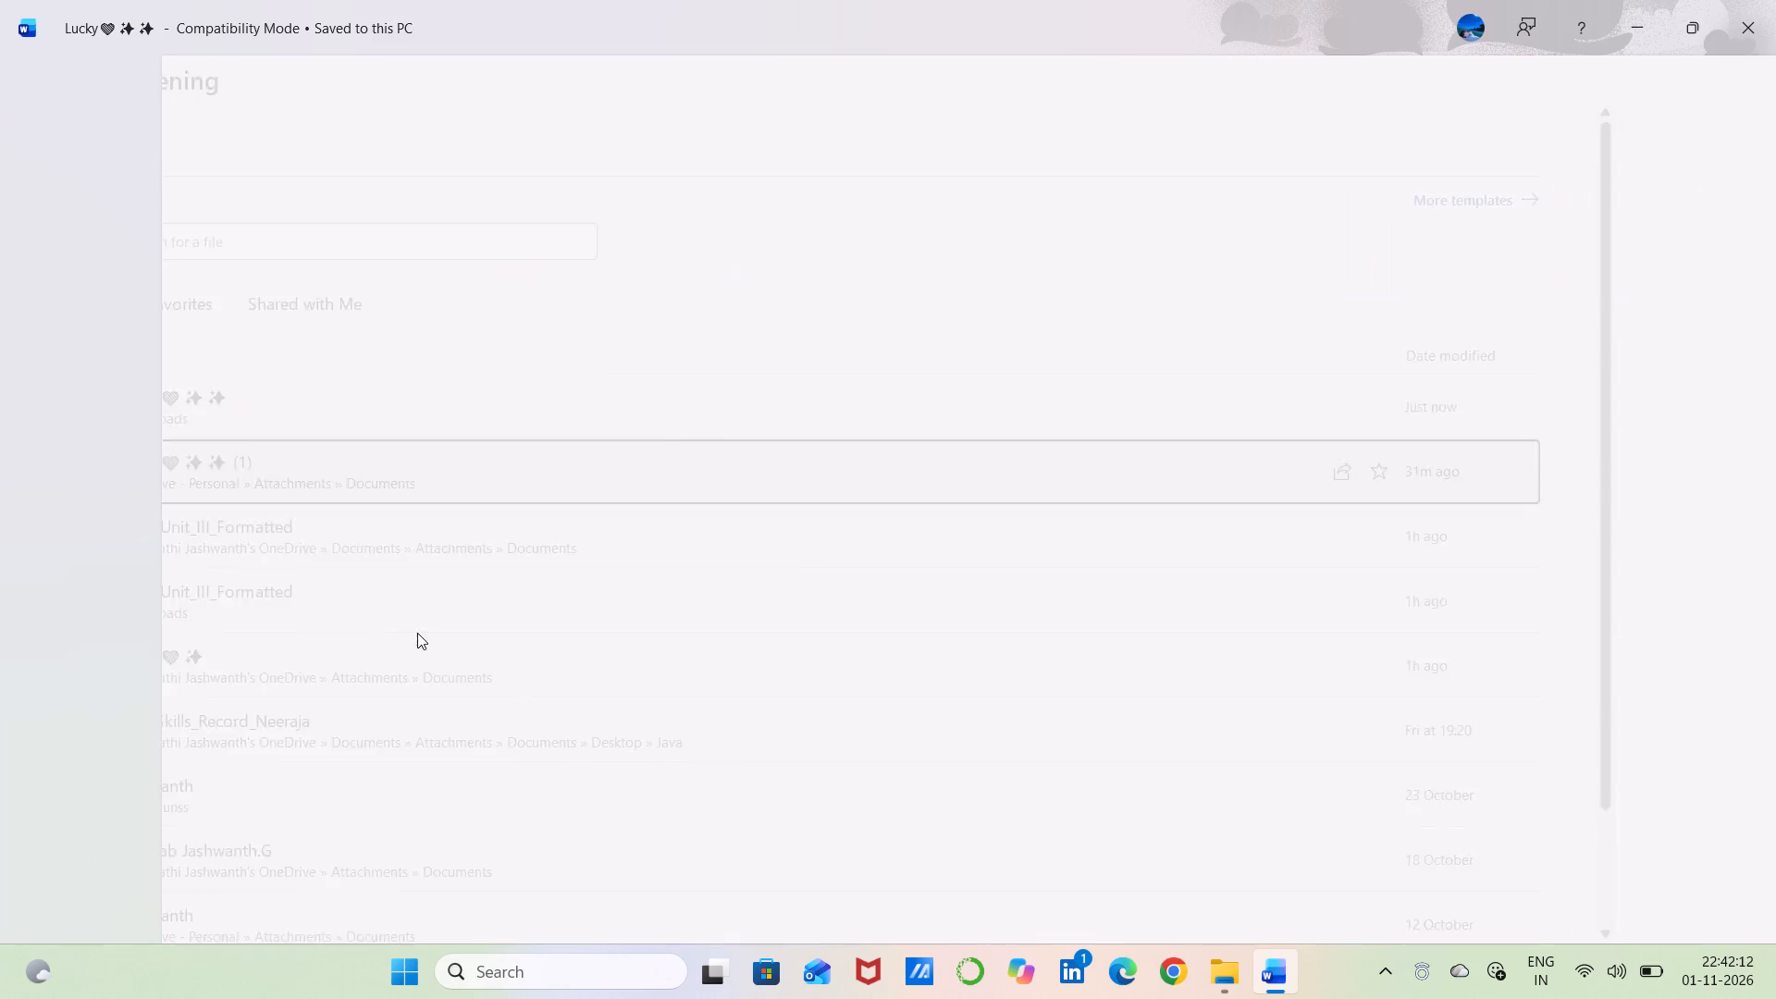
pyautogui.scroll(-9, 812, 719)
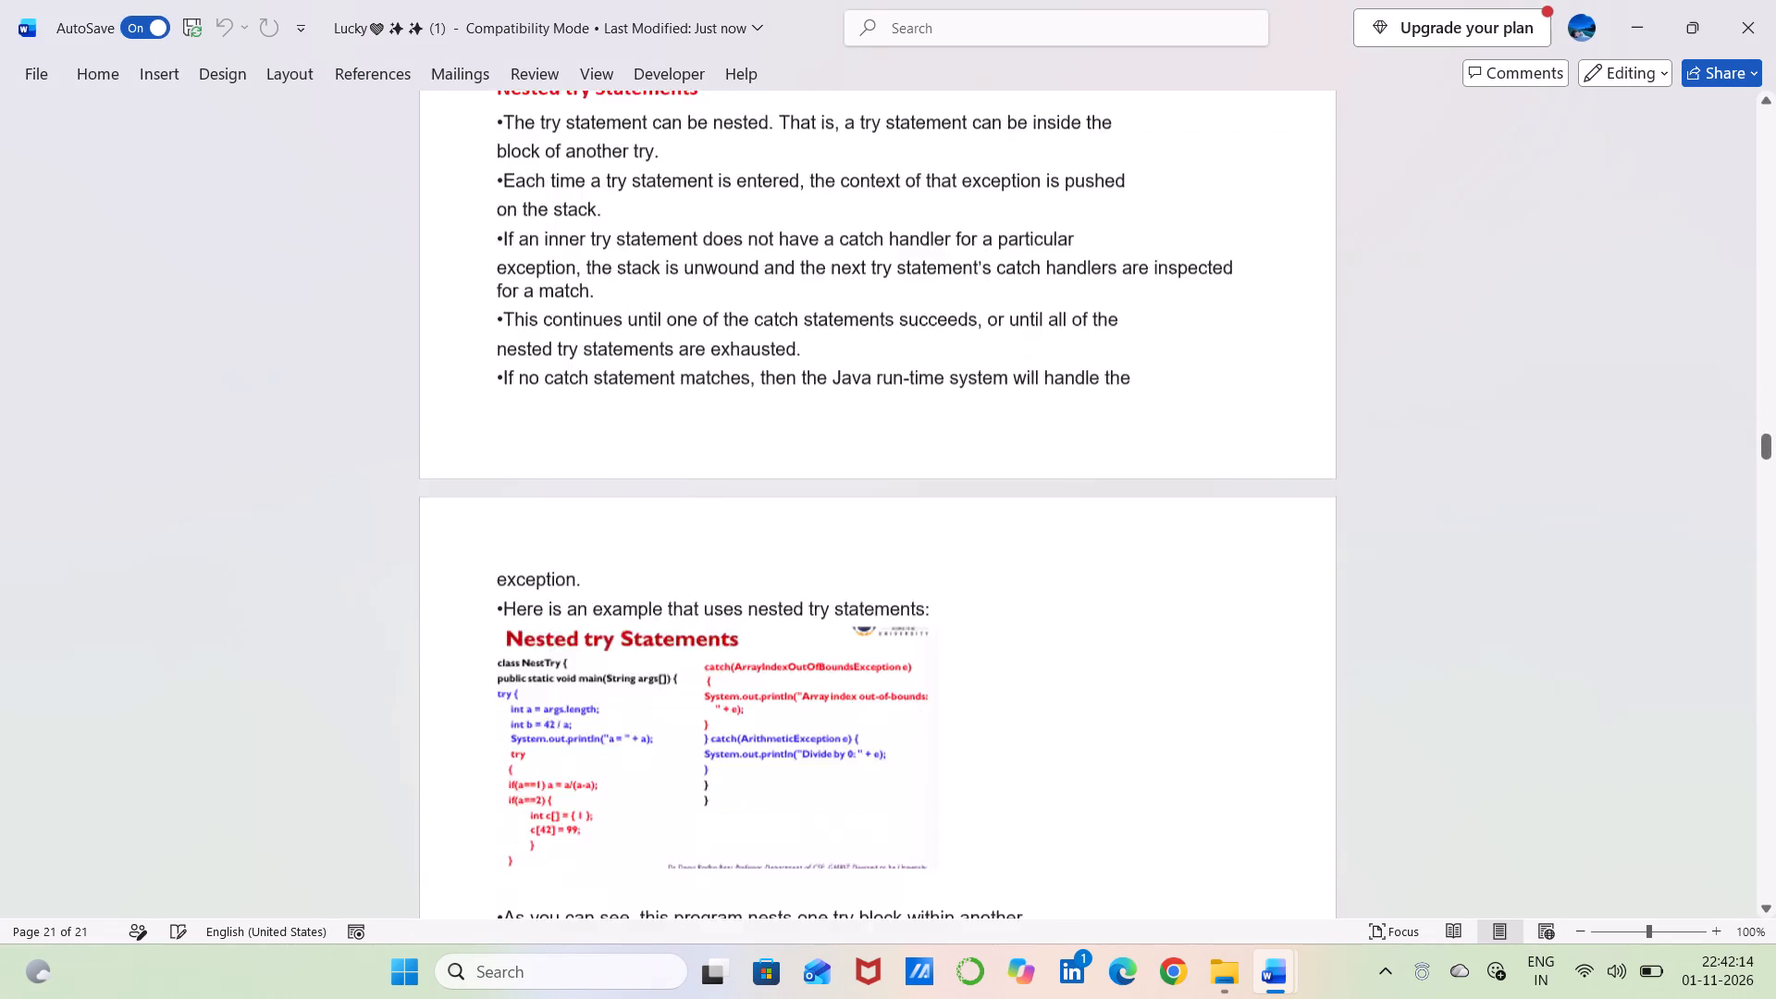
pyautogui.scroll(-17, 812, 719)
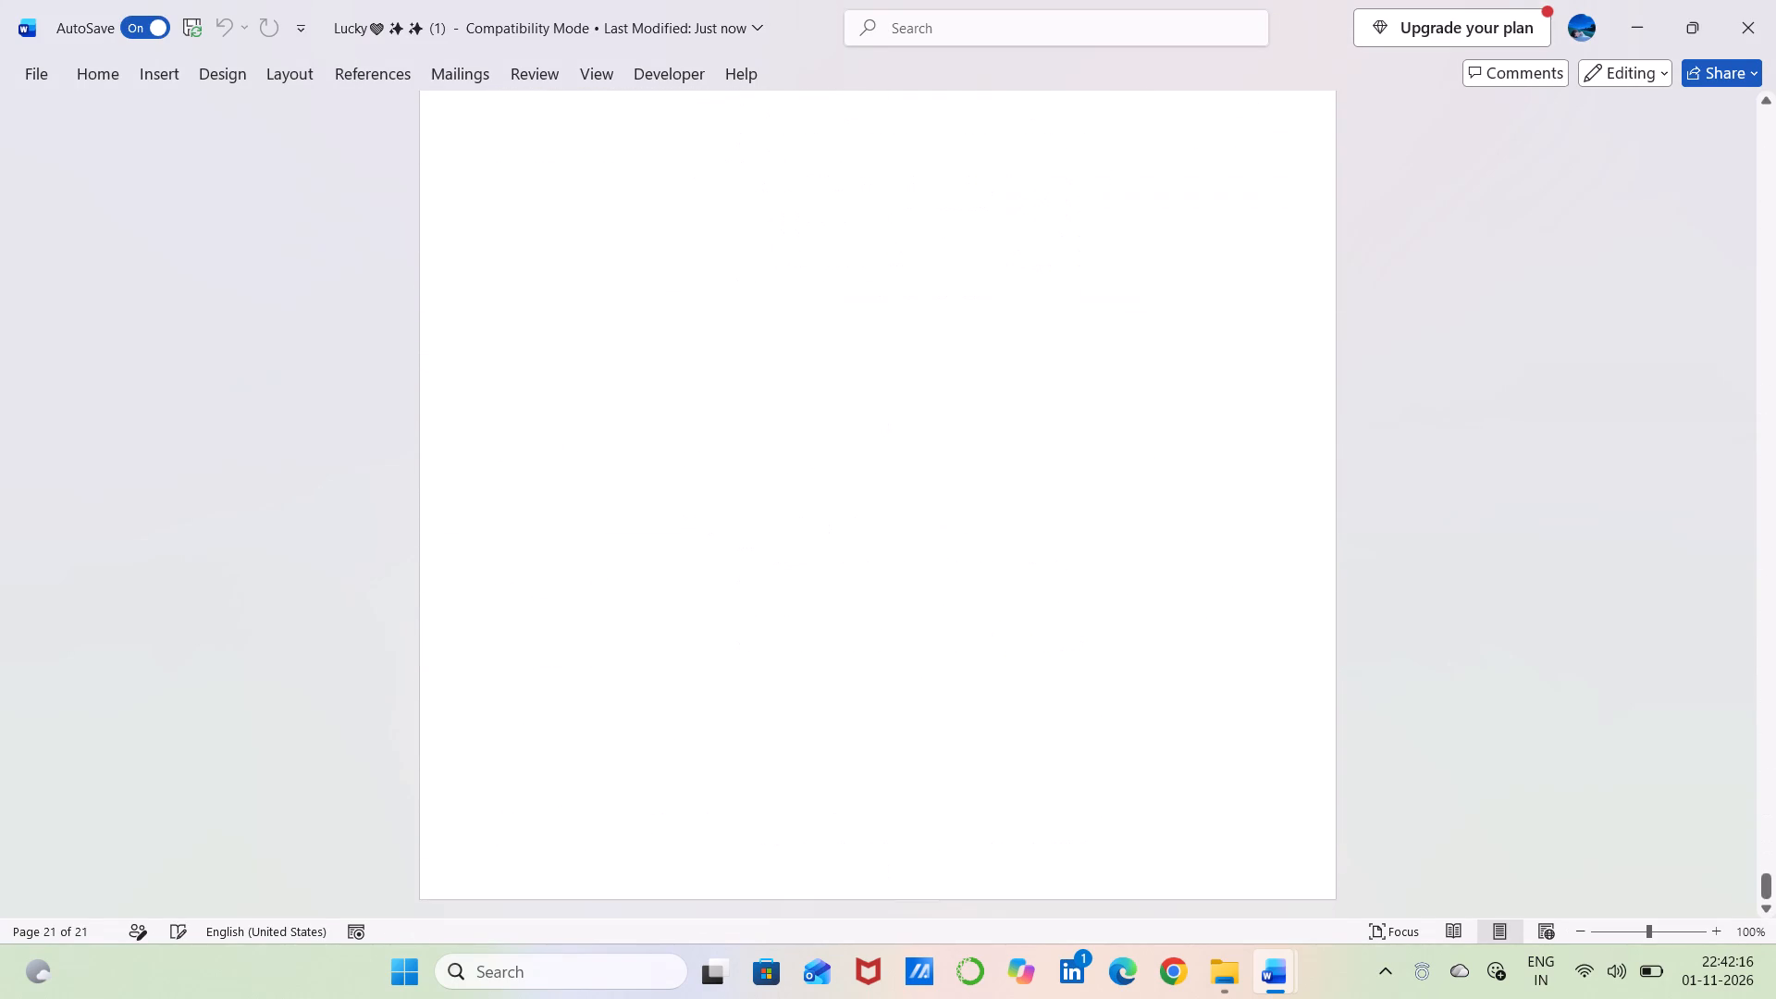
pyautogui.scroll(1, 812, 719)
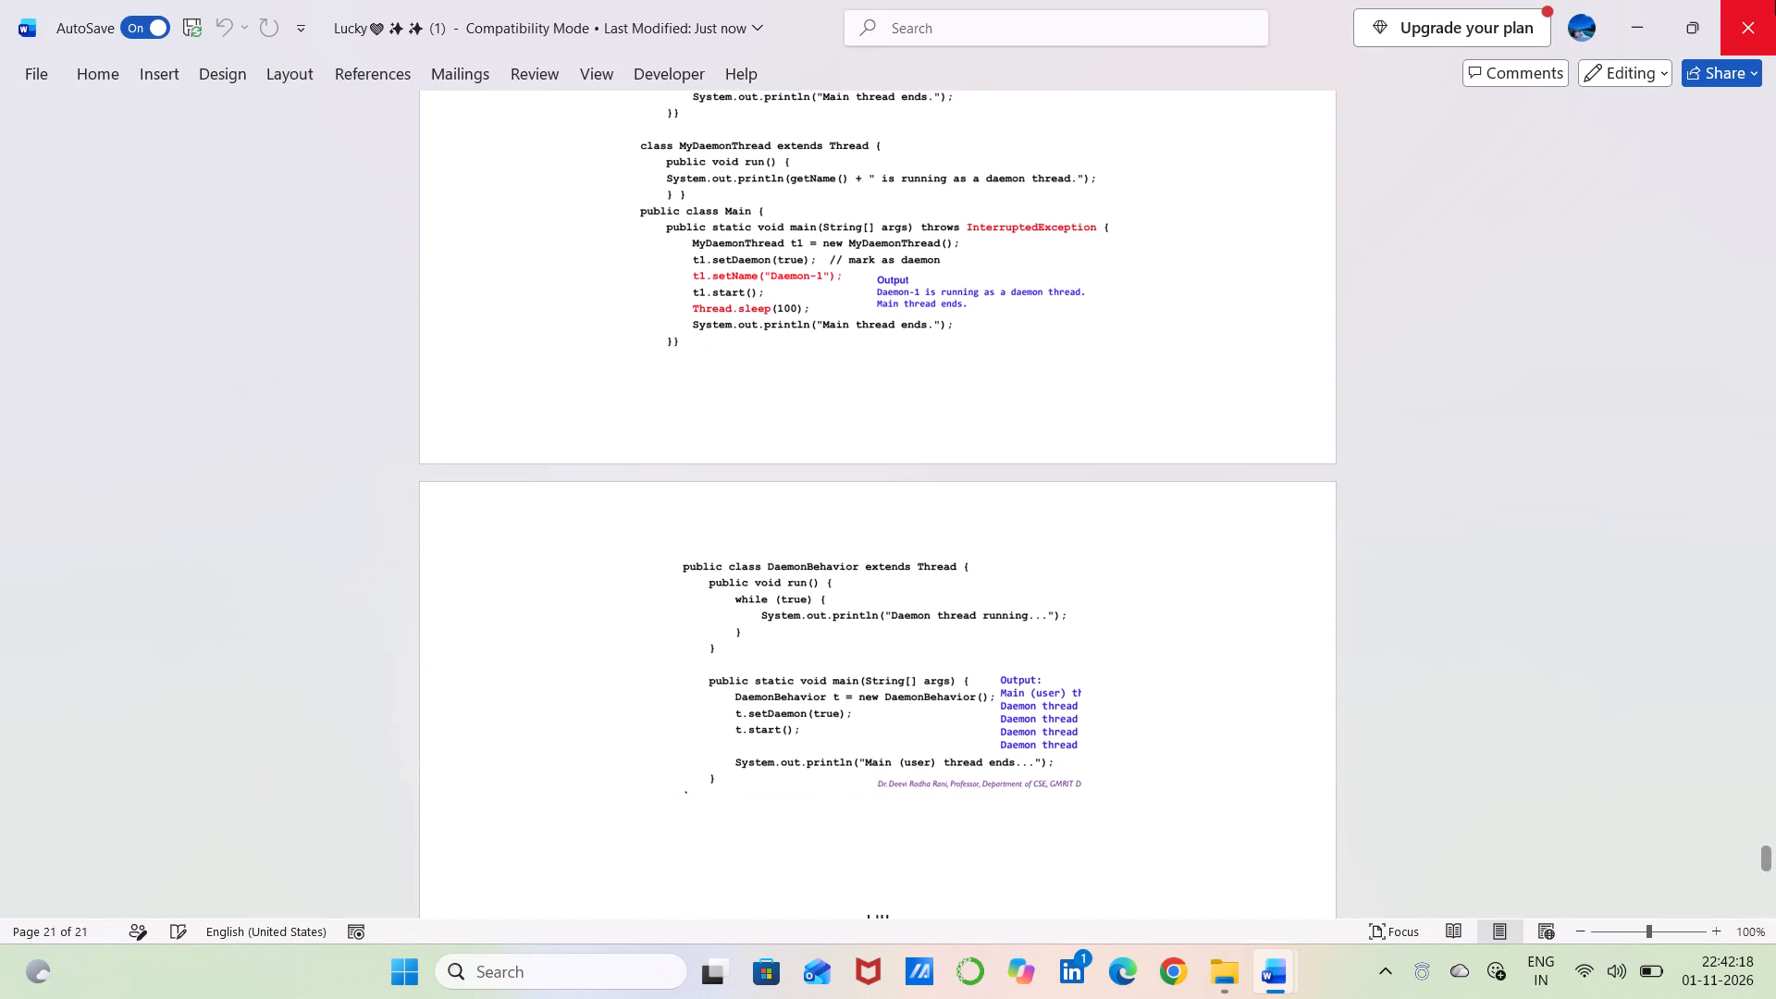
# Close both open Word documents and the File Explorer window.
pyautogui.click(1775, 4)
pyautogui.click(1766, 12)
pyautogui.click(1755, 16)
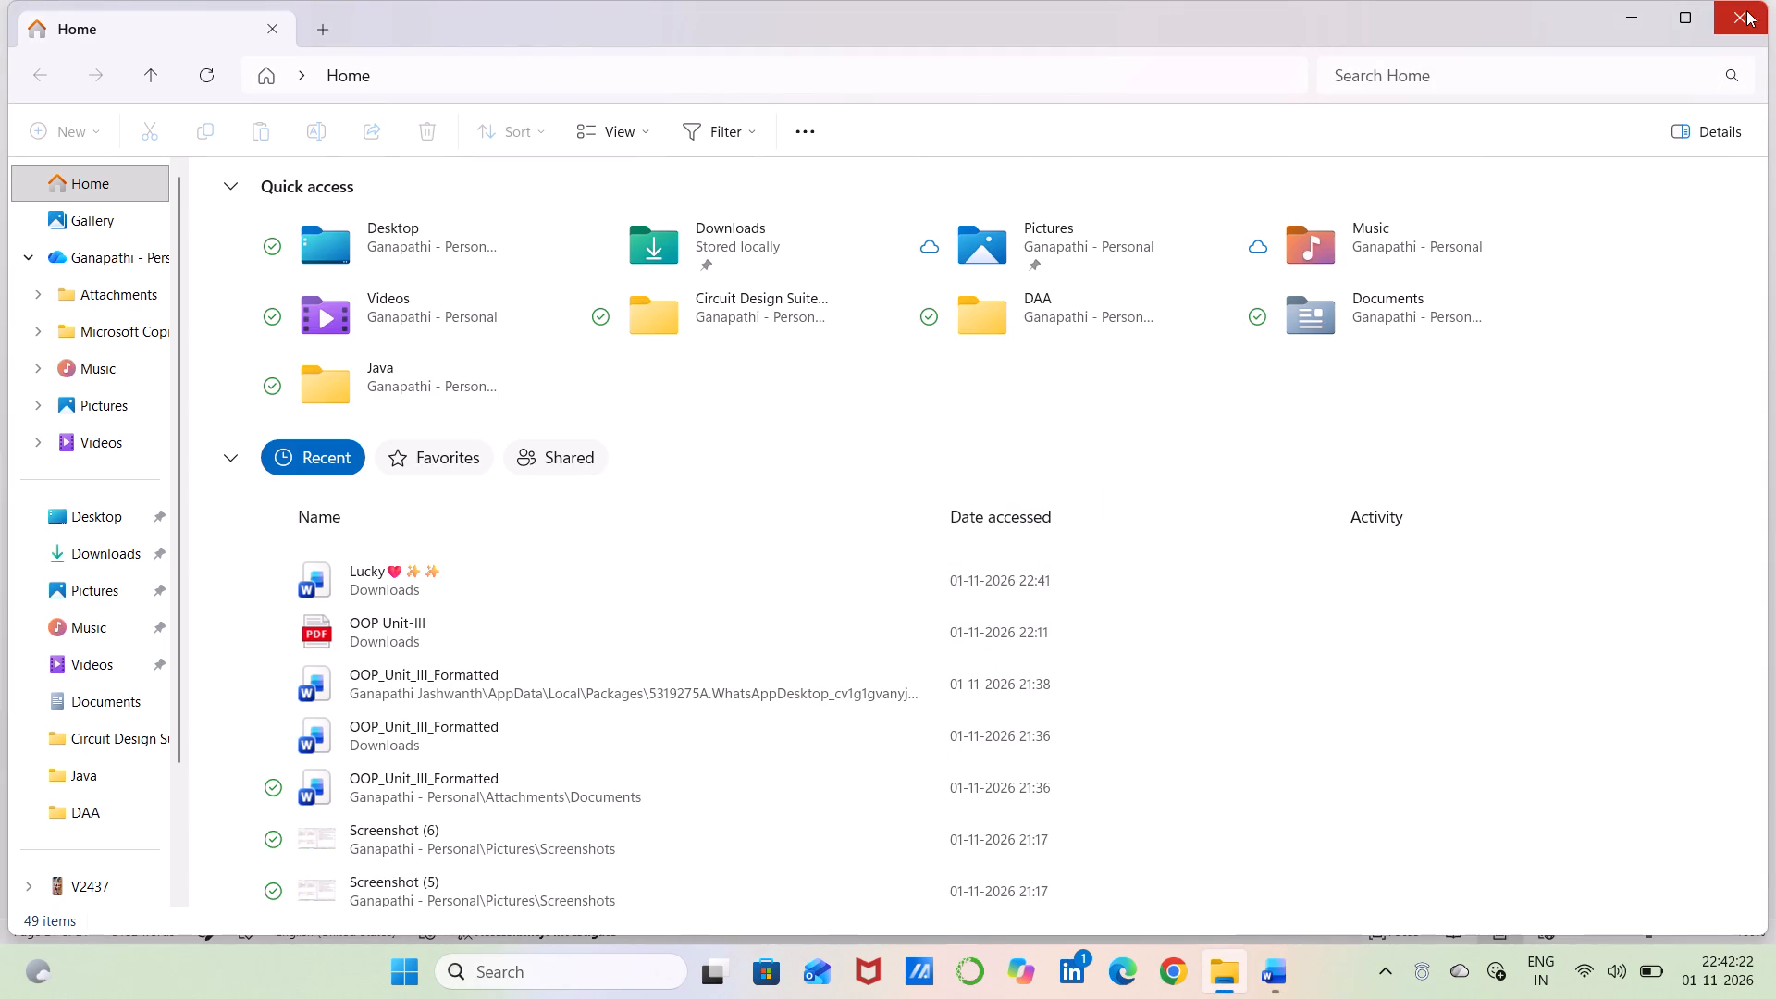
pyautogui.click(1746, 10)
pyautogui.click(1759, 5)
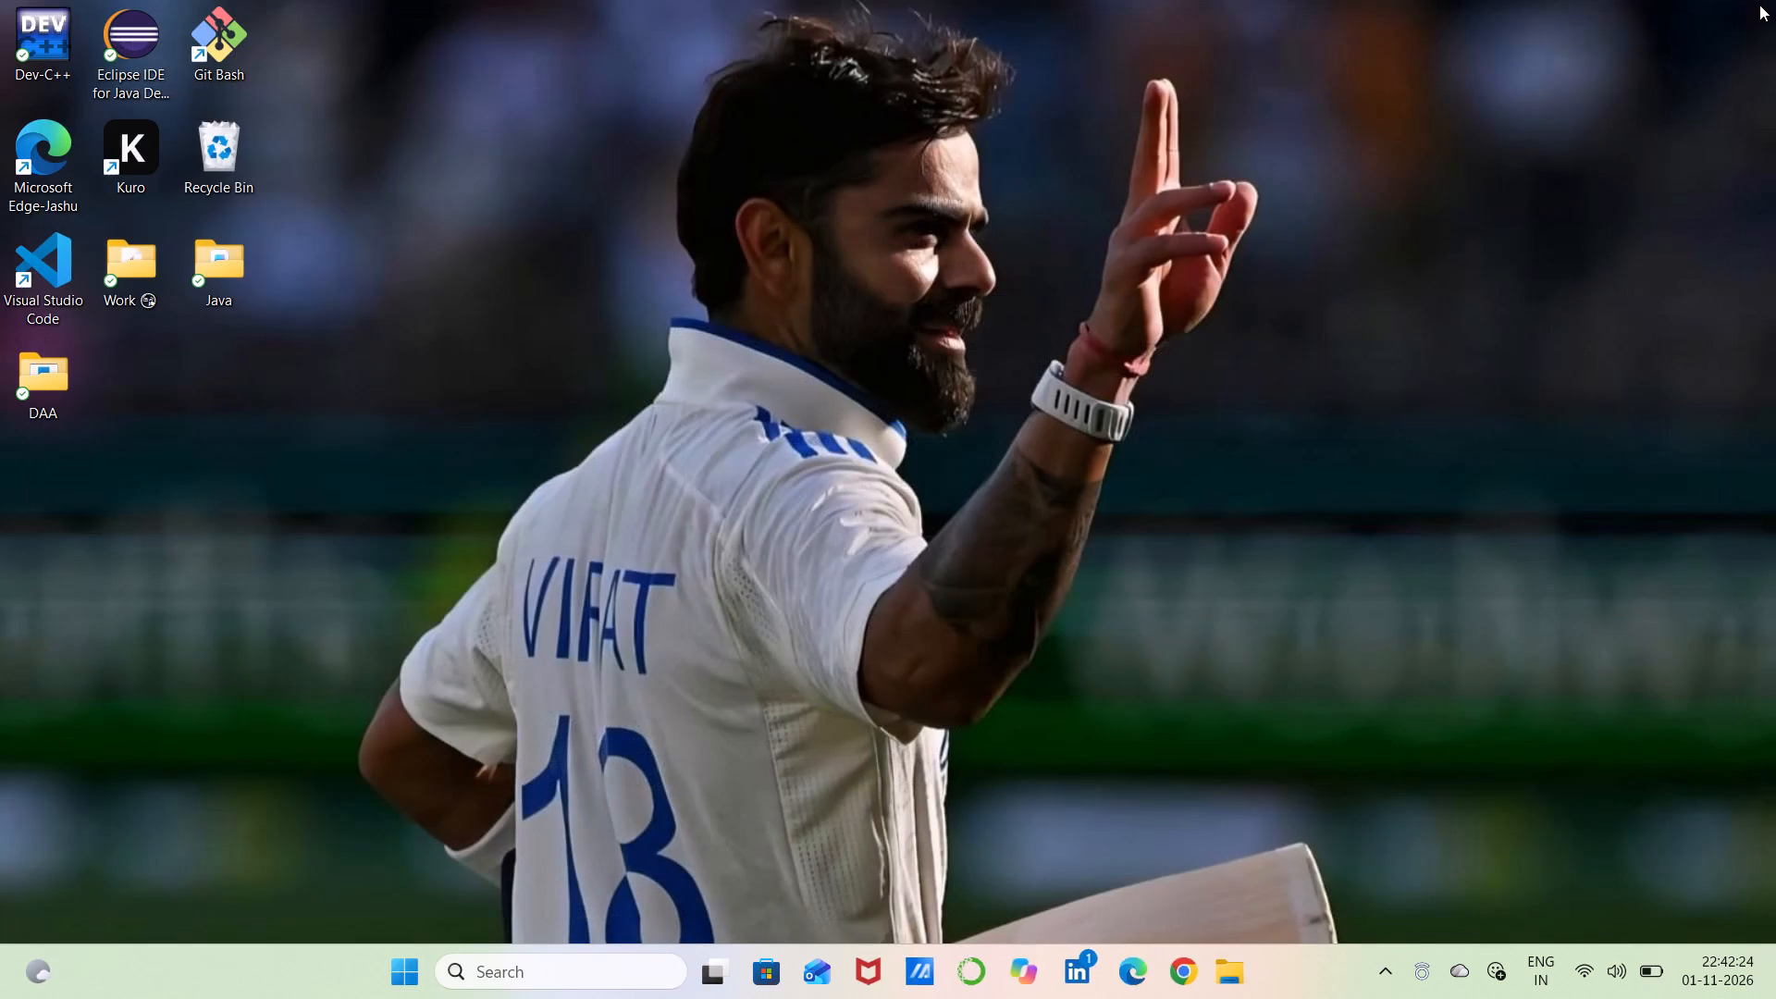
# Bring up the Windows shut-down dialog from the desktop.
pyautogui.hotkey('alt', 'F4')
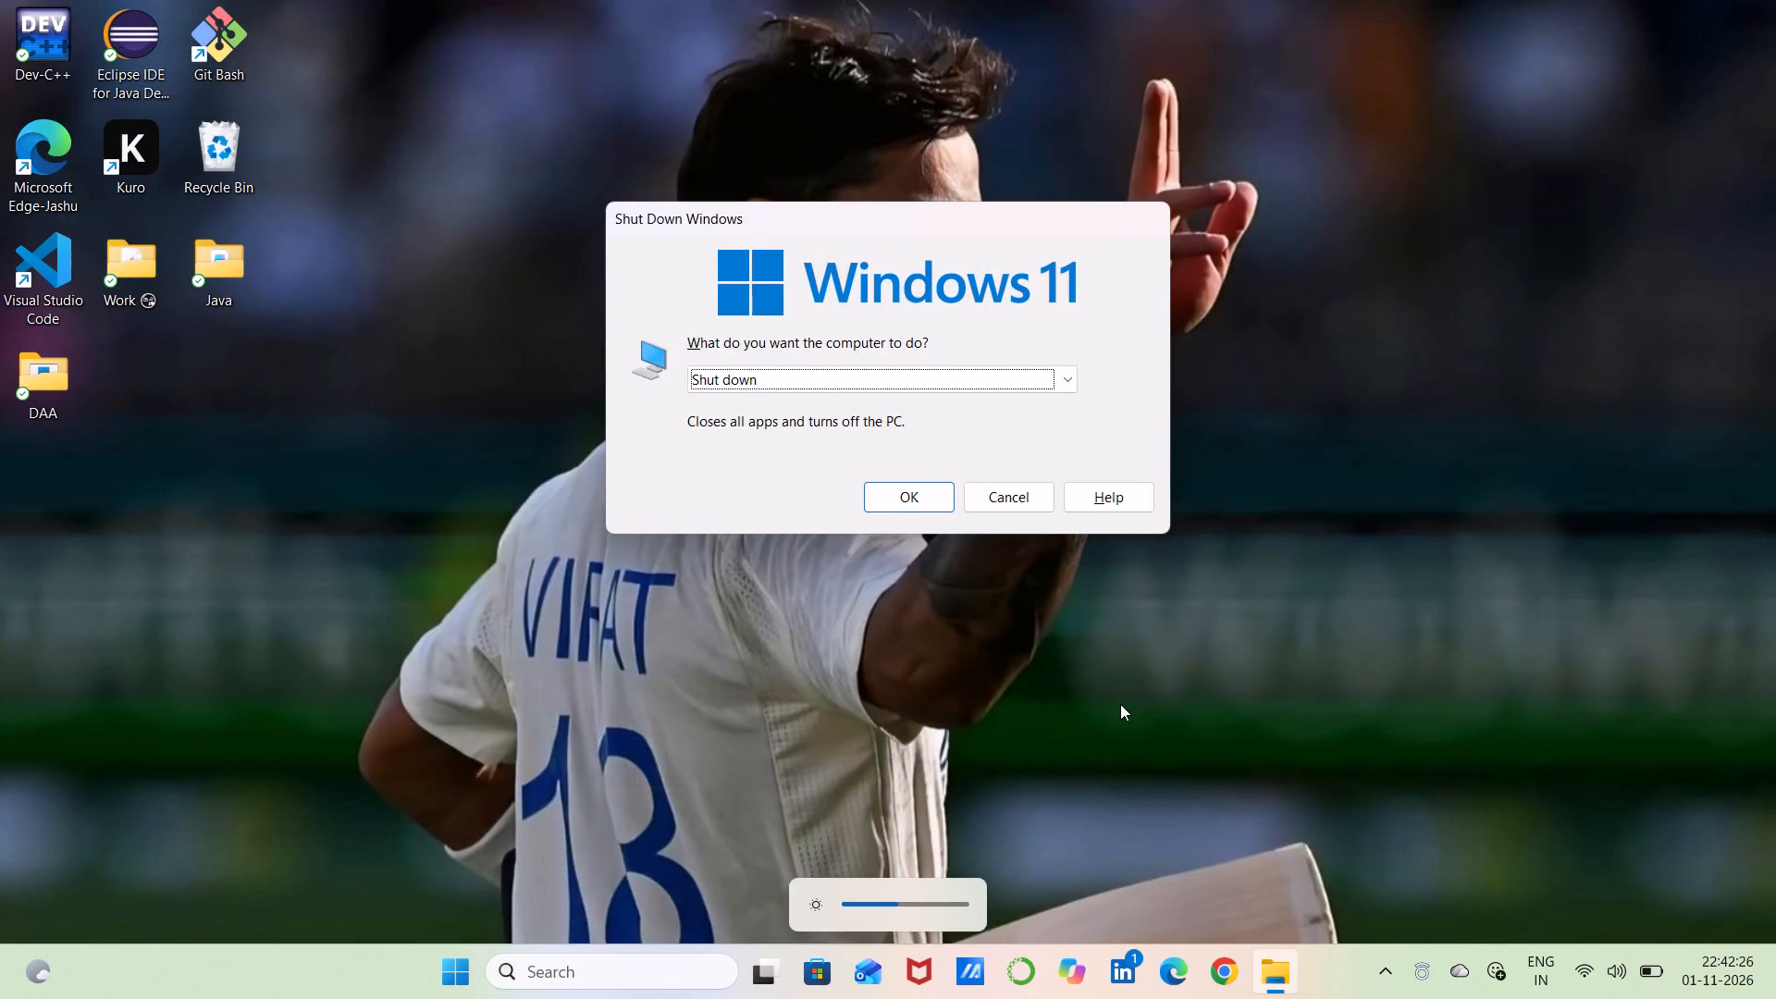